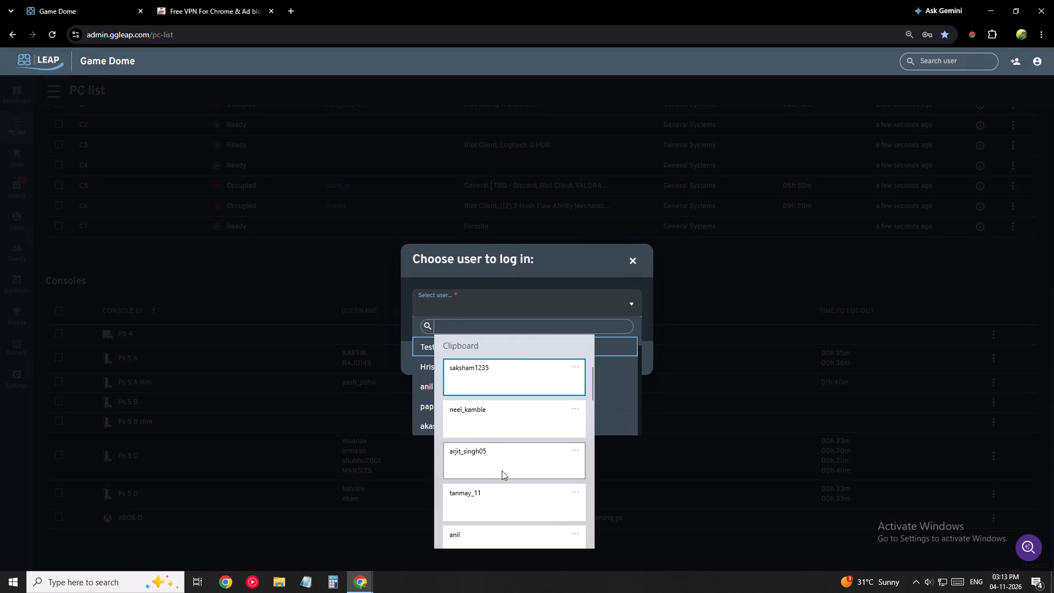
Select the user Chodumon from the clipboard history and confirm the login to console Ps 5 B.
scroll(488, 434, "down", 3)
left_click(483, 495)
key("ctrl+v")
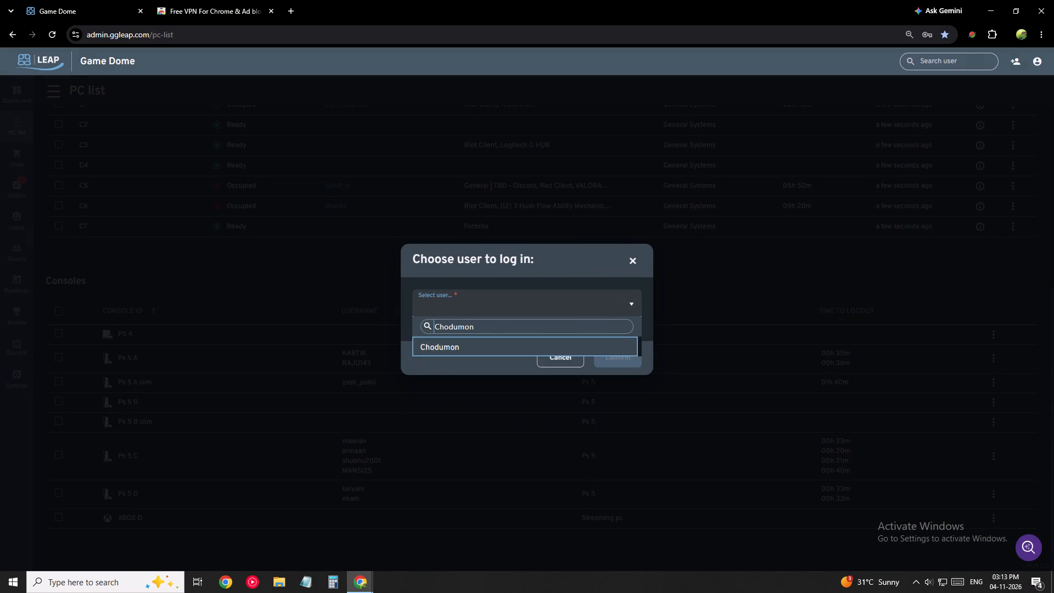
left_click(501, 327)
left_click(532, 339)
left_click(608, 350)
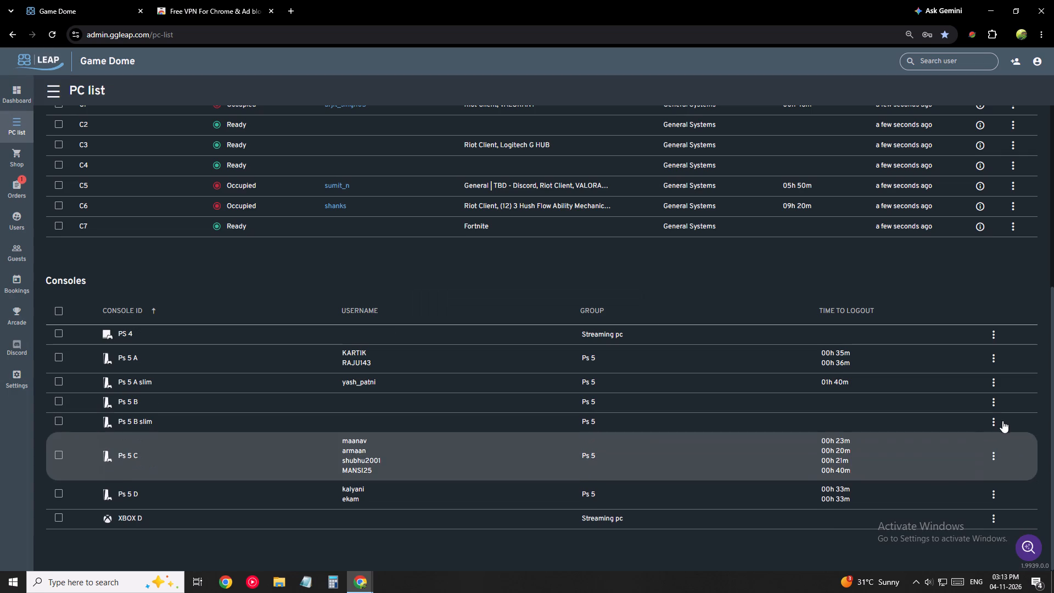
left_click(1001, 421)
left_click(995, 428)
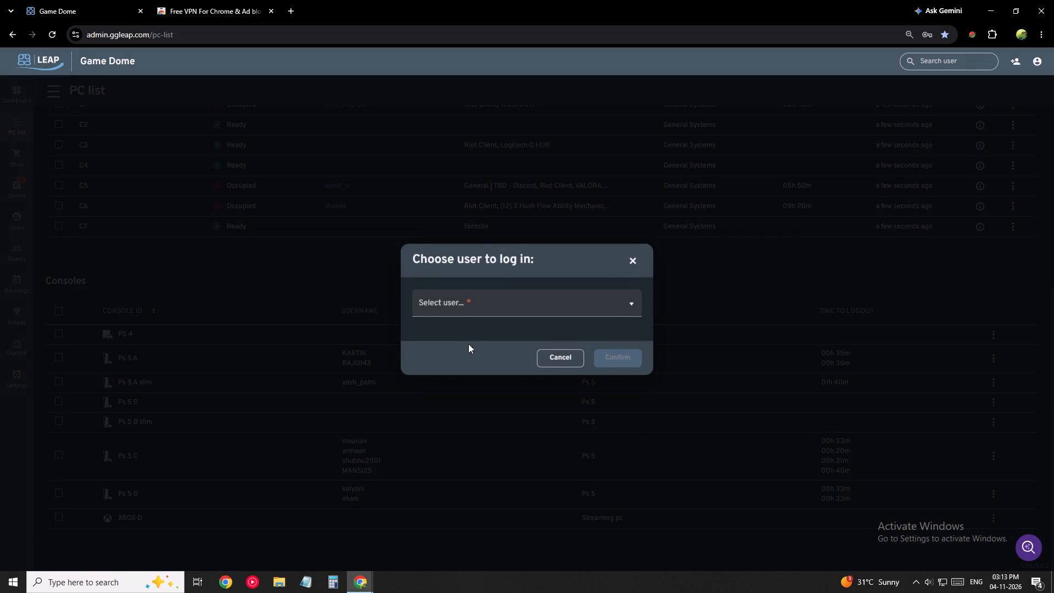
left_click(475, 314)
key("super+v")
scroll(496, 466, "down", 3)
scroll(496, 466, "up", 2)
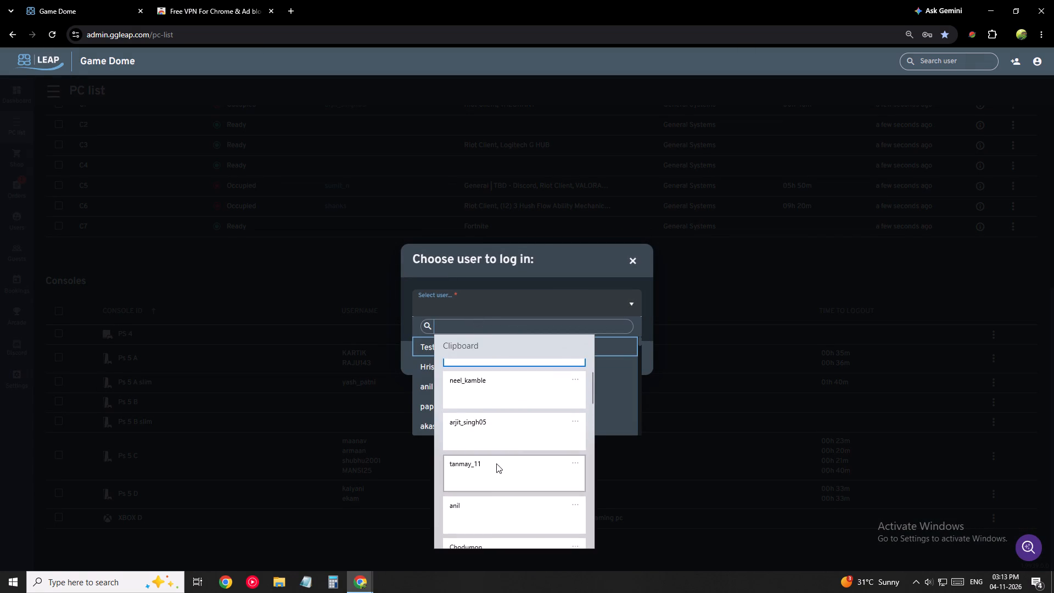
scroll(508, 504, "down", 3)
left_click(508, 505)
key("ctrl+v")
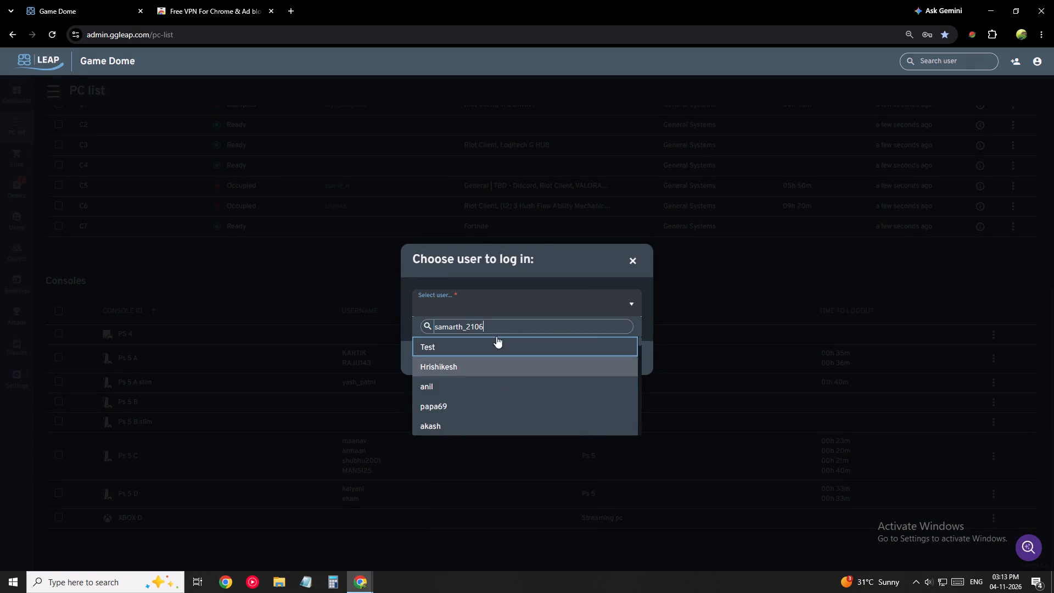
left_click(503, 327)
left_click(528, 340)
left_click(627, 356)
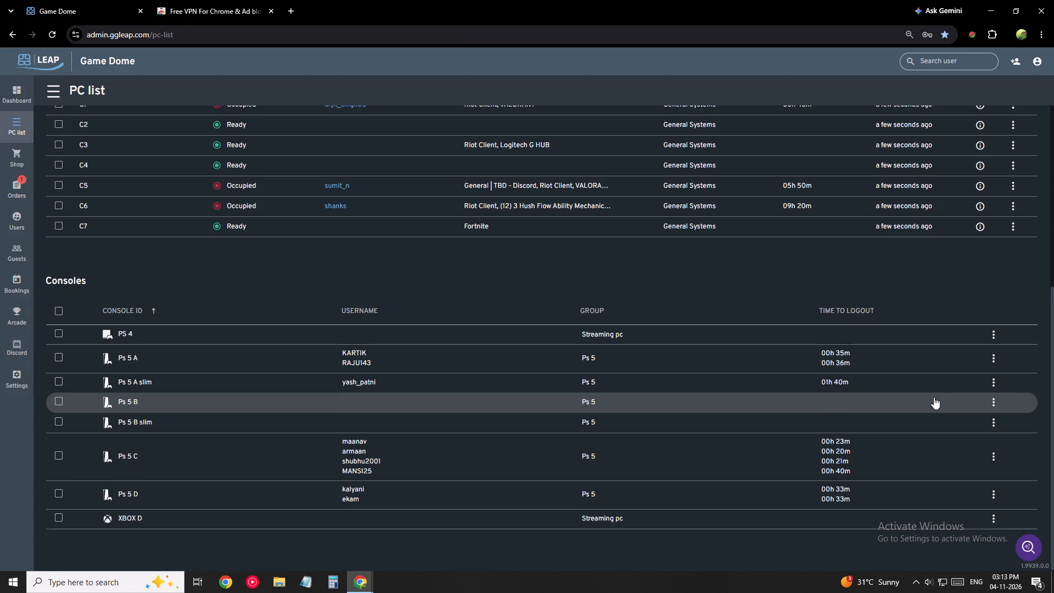
left_click(1001, 399)
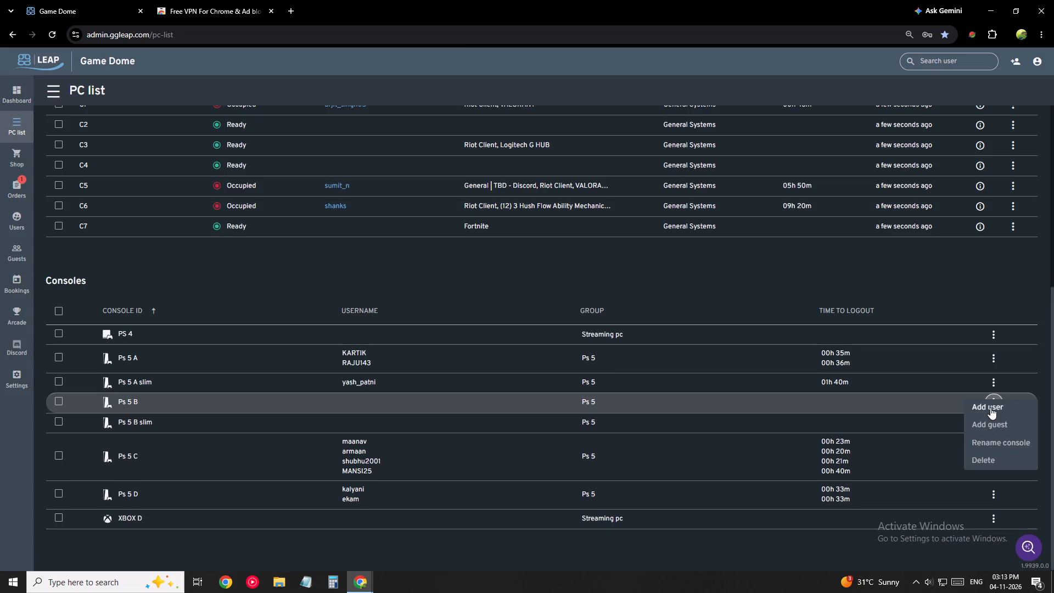
left_click(990, 407)
left_click(458, 309)
key("super+v")
scroll(479, 494, "down", 2)
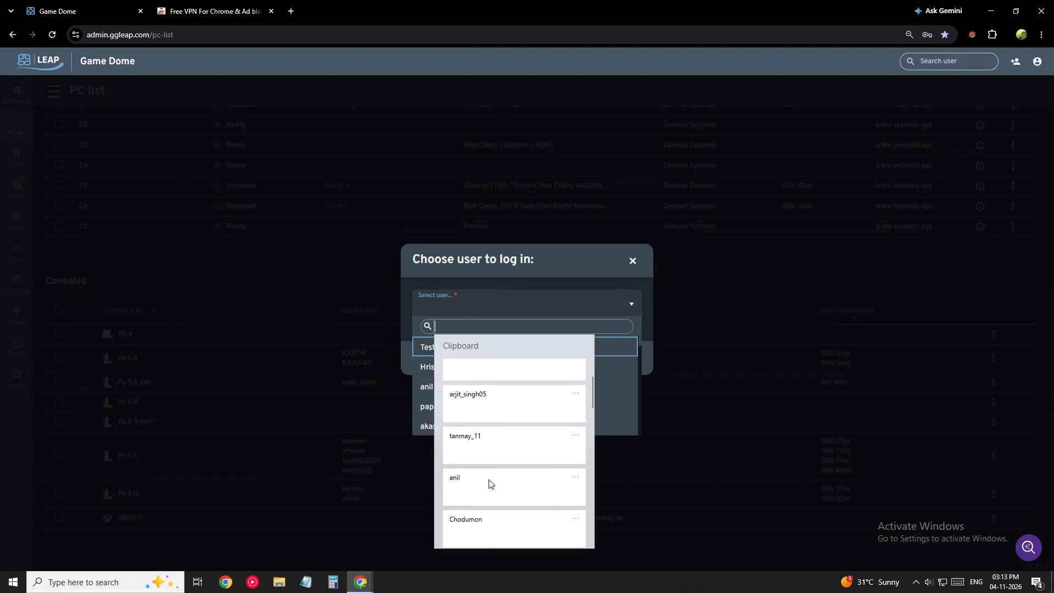
scroll(498, 484, "down", 3)
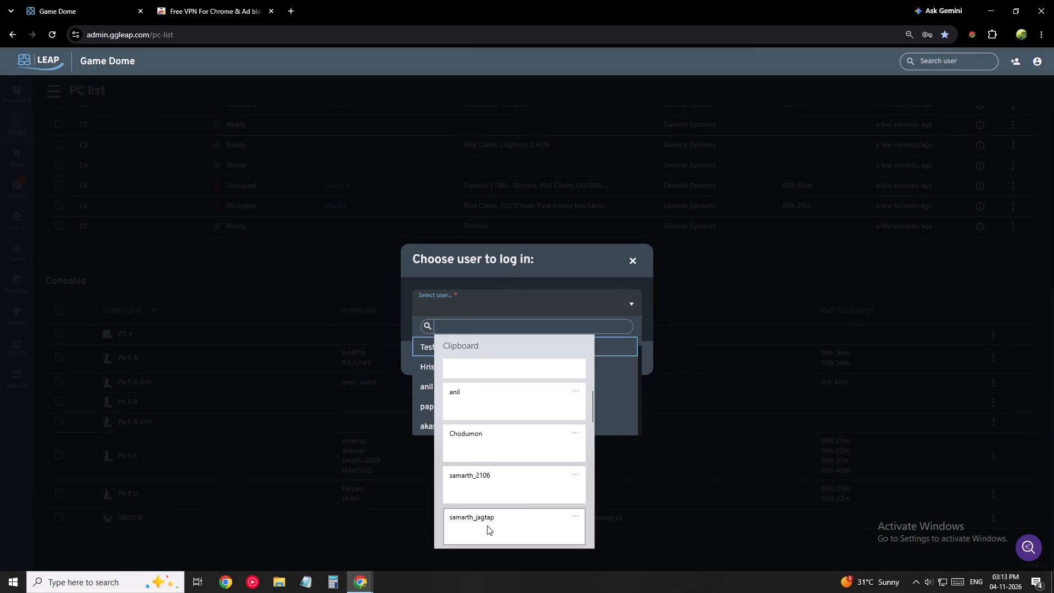
left_click(487, 525)
key("ctrl+v")
left_click(486, 350)
left_click(596, 359)
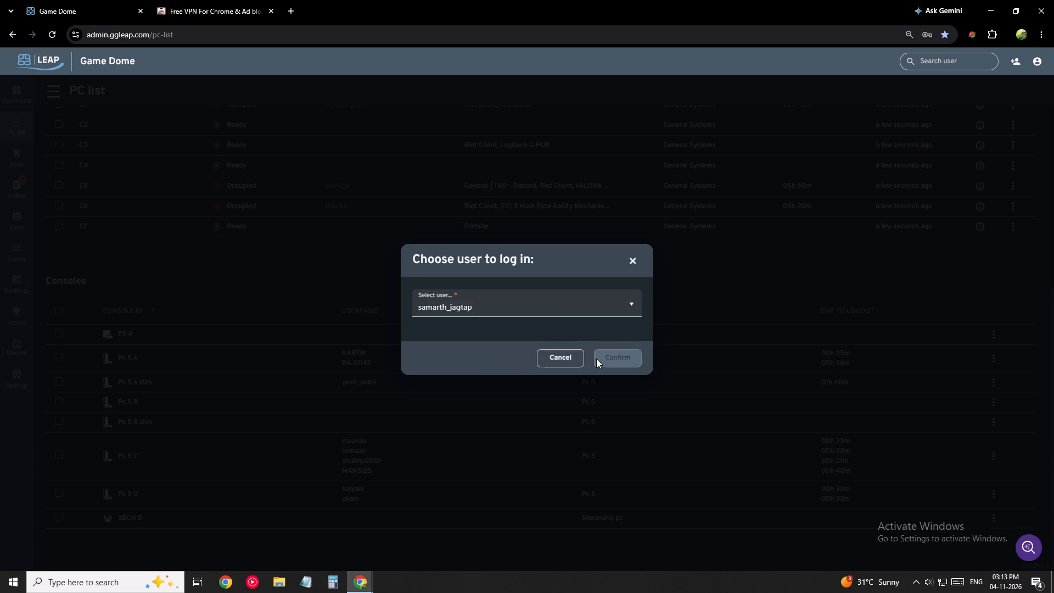
Reload the PC list and check the logged-in users in the Consoles section.
left_click(44, 33)
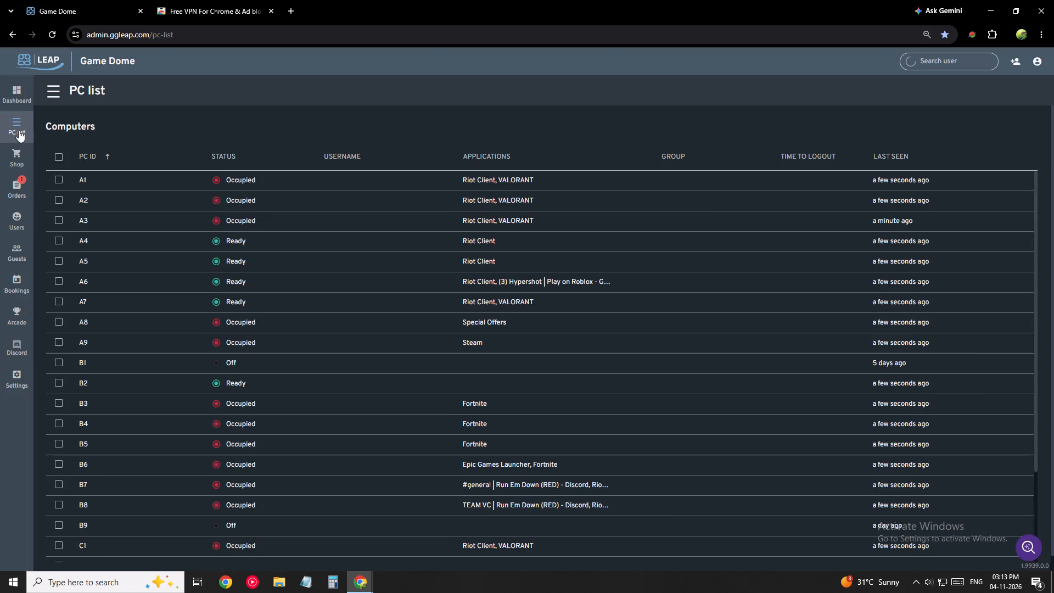
scroll(377, 362, "down", 12)
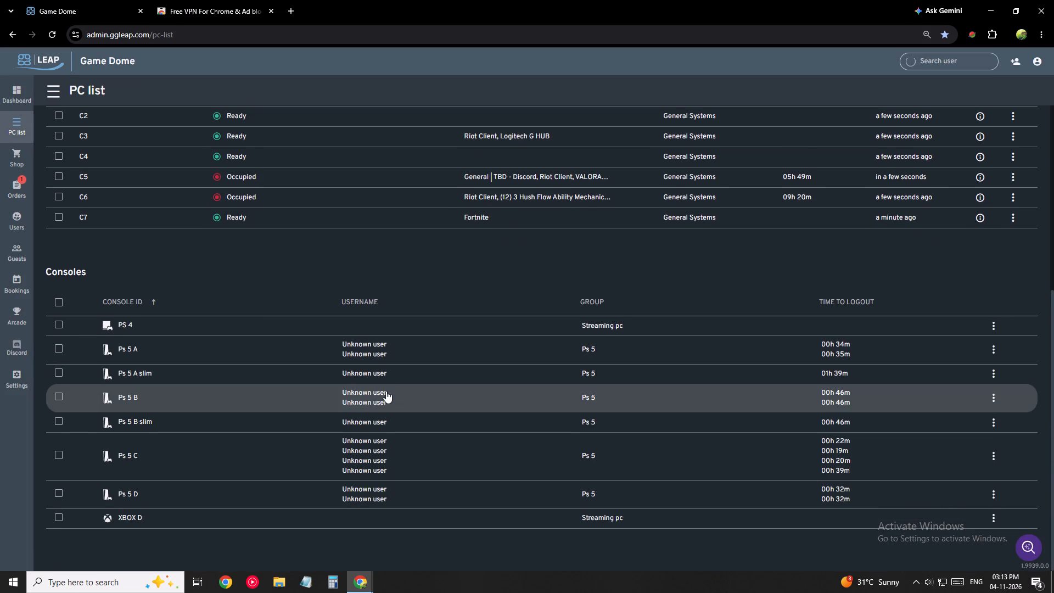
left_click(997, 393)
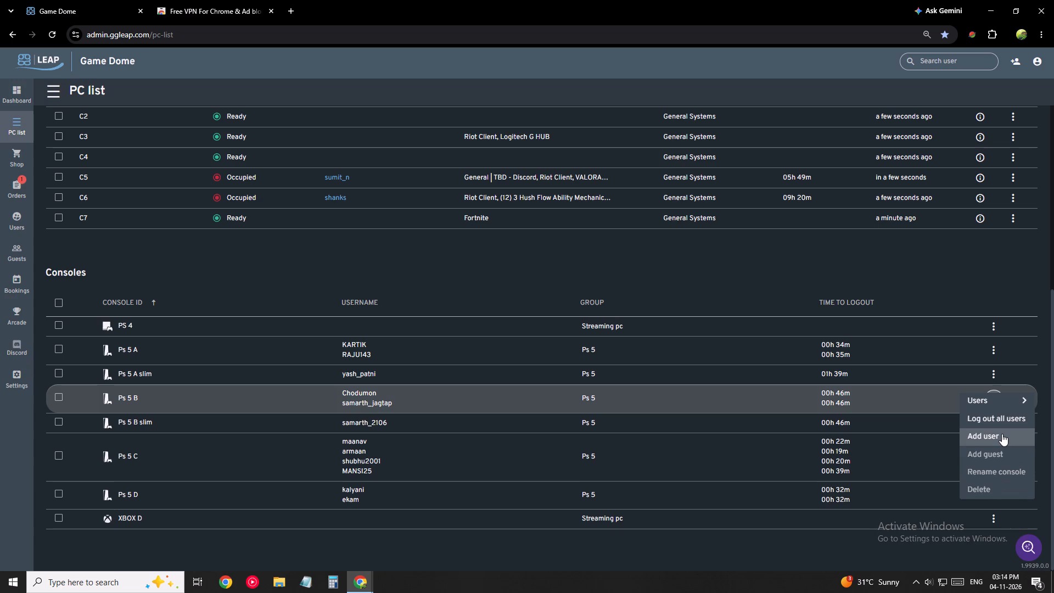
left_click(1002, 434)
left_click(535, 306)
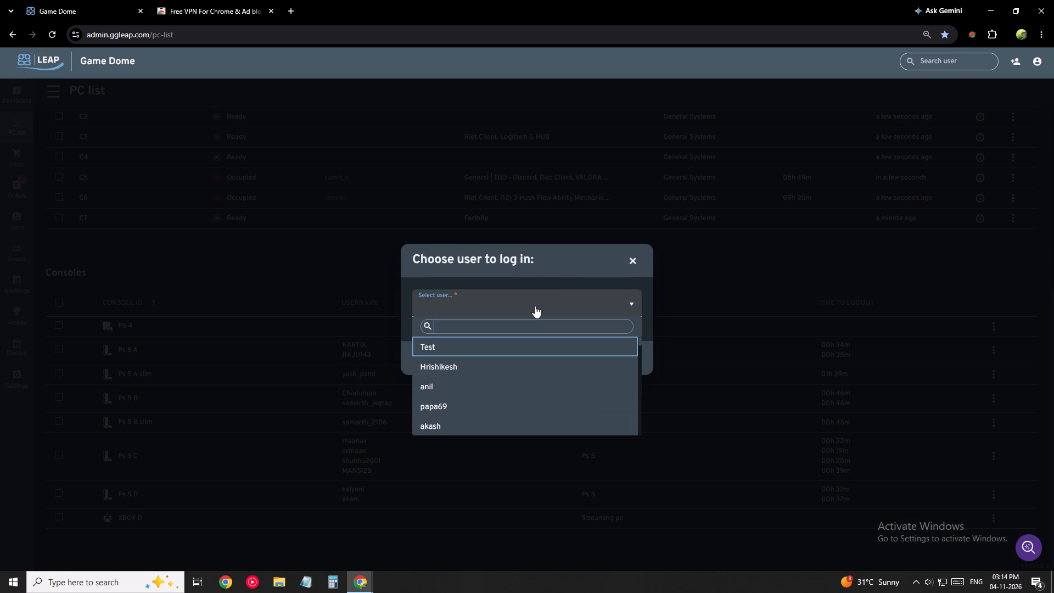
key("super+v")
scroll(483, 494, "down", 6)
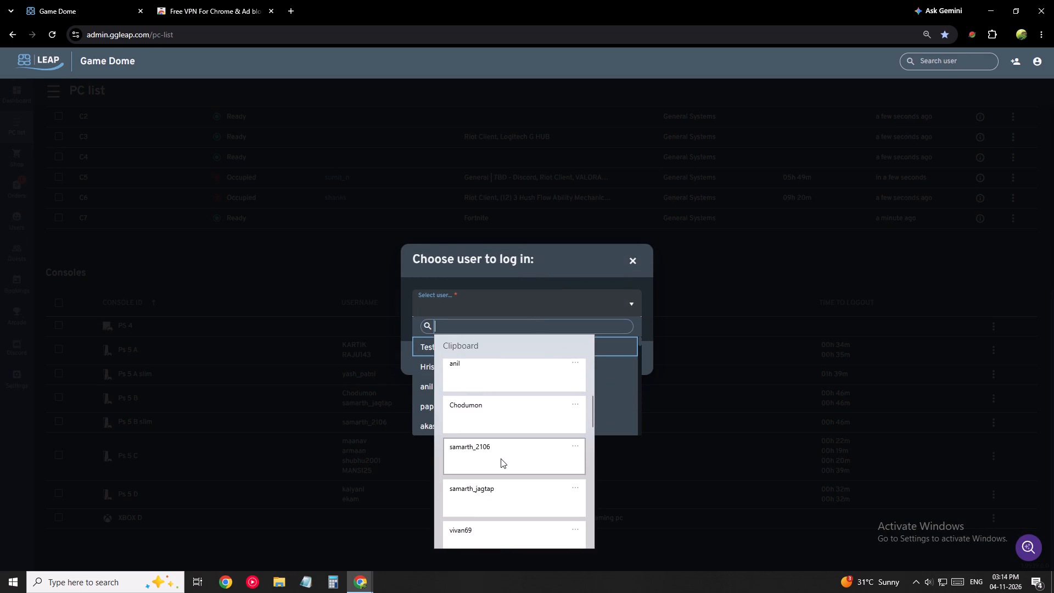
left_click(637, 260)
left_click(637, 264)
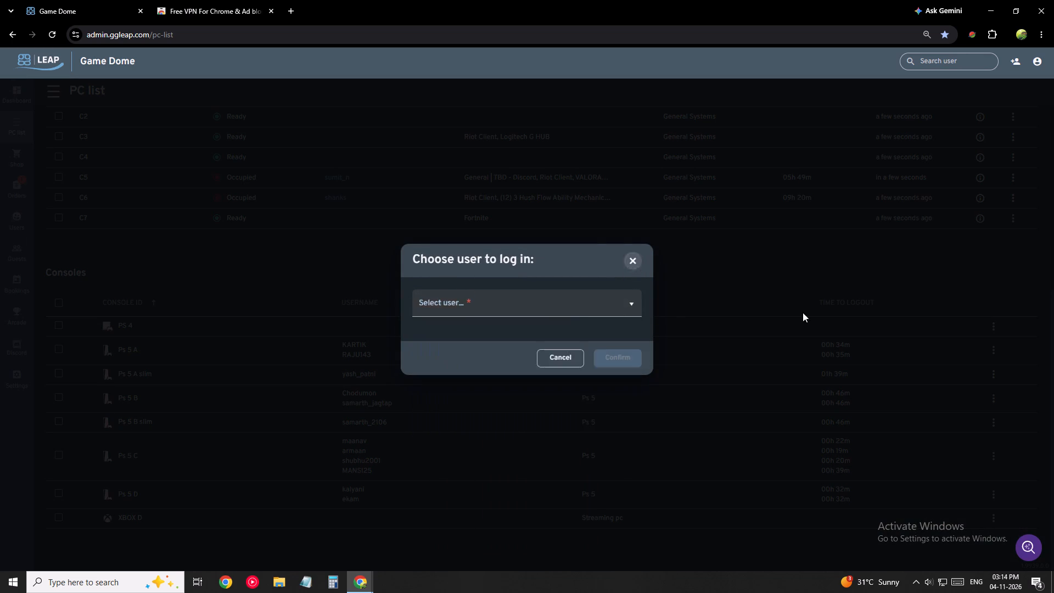
Add the user anil to console Ps 5 B, taking the username from the clipboard history.
left_click(998, 398)
left_click(1002, 446)
left_click(423, 309)
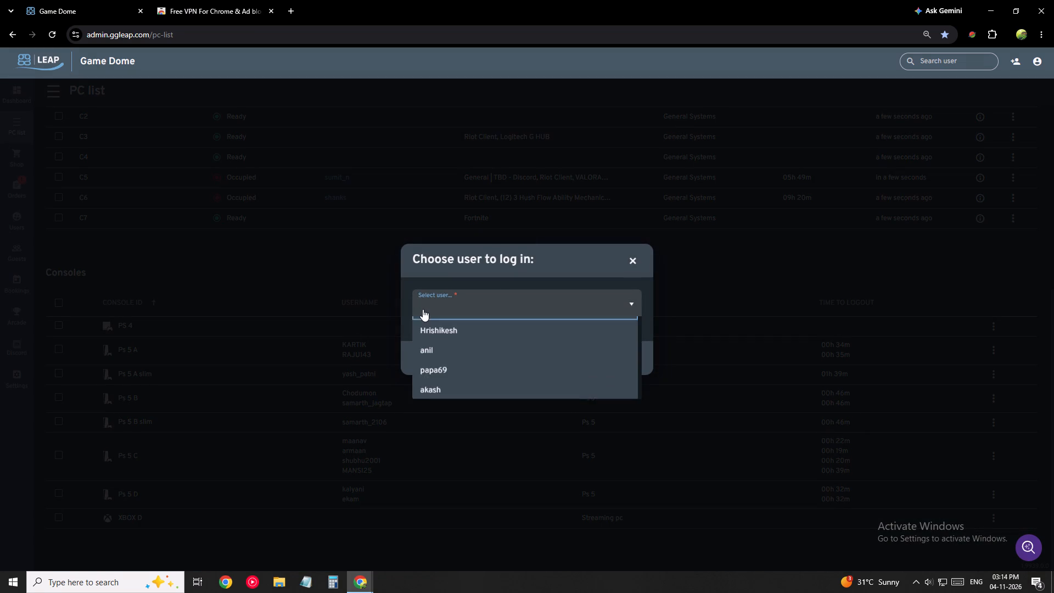
key("super+v")
scroll(476, 471, "down", 7)
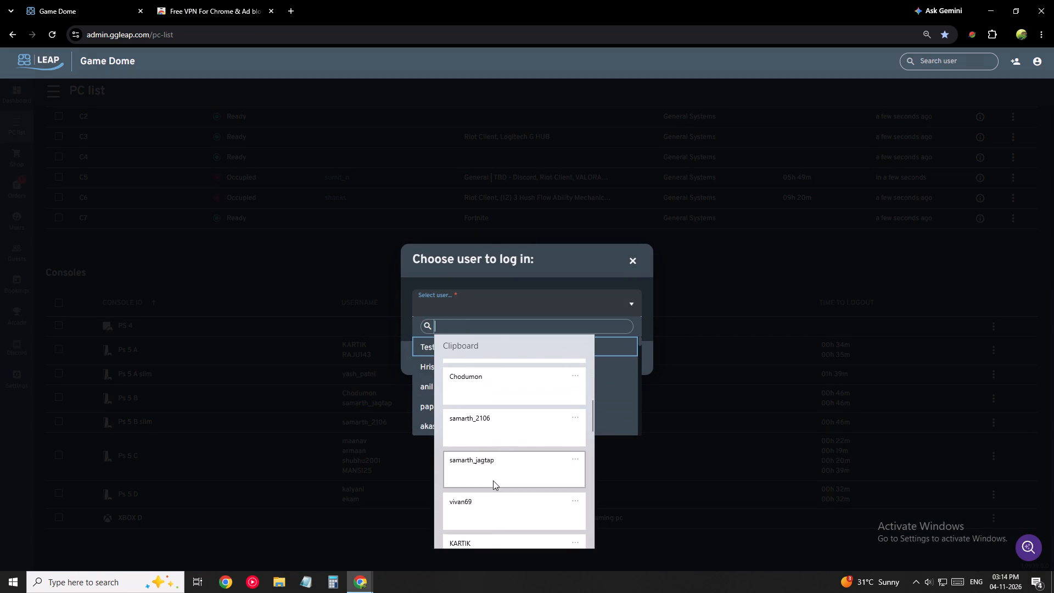
scroll(472, 416, "up", 1)
left_click(494, 391)
left_click(498, 378)
key("ctrl+v")
left_click(494, 325)
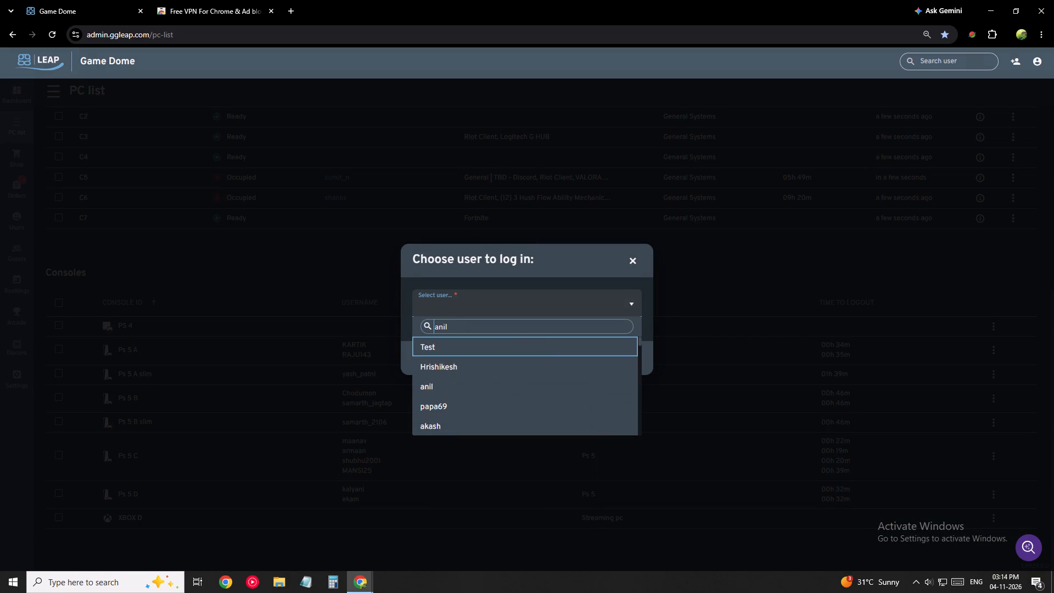
left_click(519, 341)
left_click(621, 359)
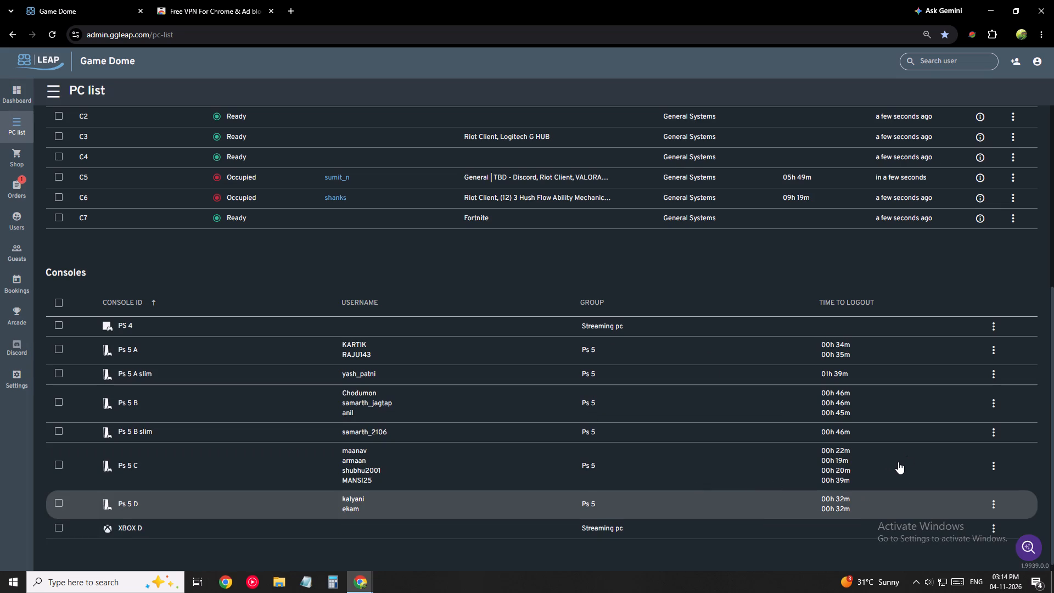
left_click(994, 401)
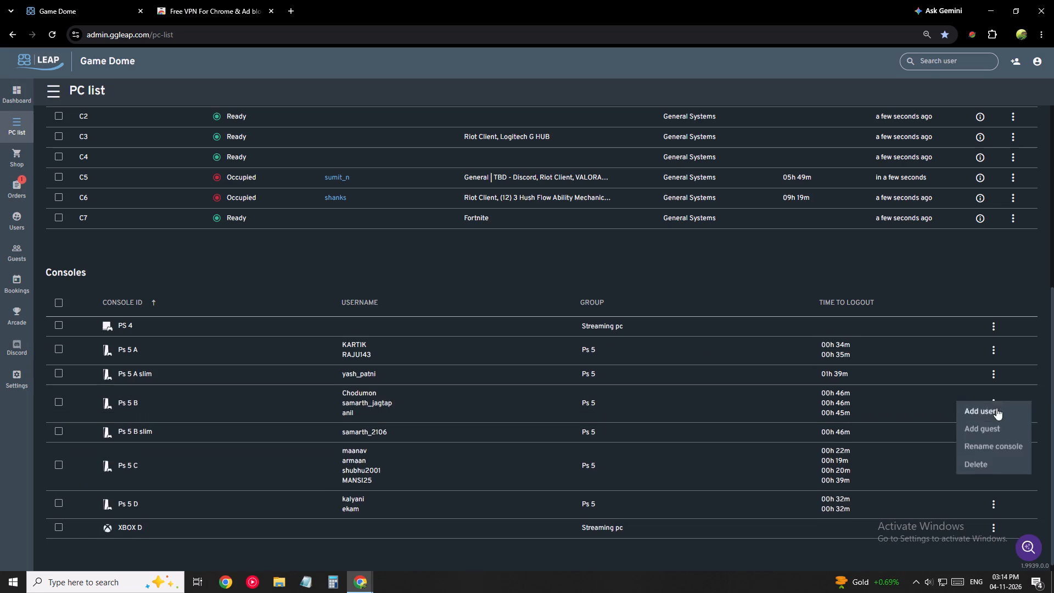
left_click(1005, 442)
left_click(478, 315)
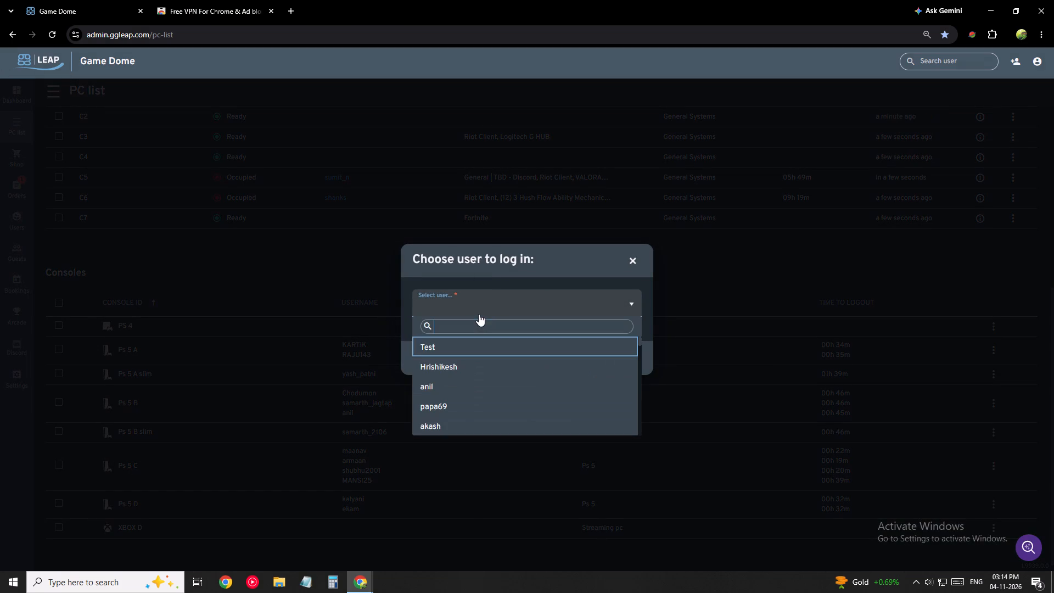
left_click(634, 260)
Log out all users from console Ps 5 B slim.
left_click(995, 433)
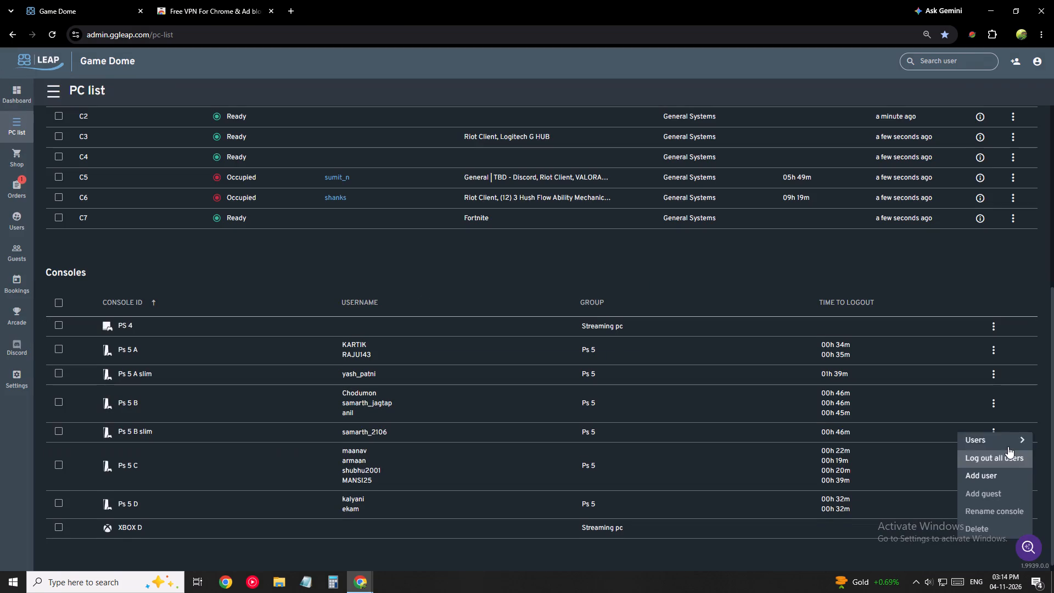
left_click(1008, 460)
left_click(993, 400)
left_click(1005, 447)
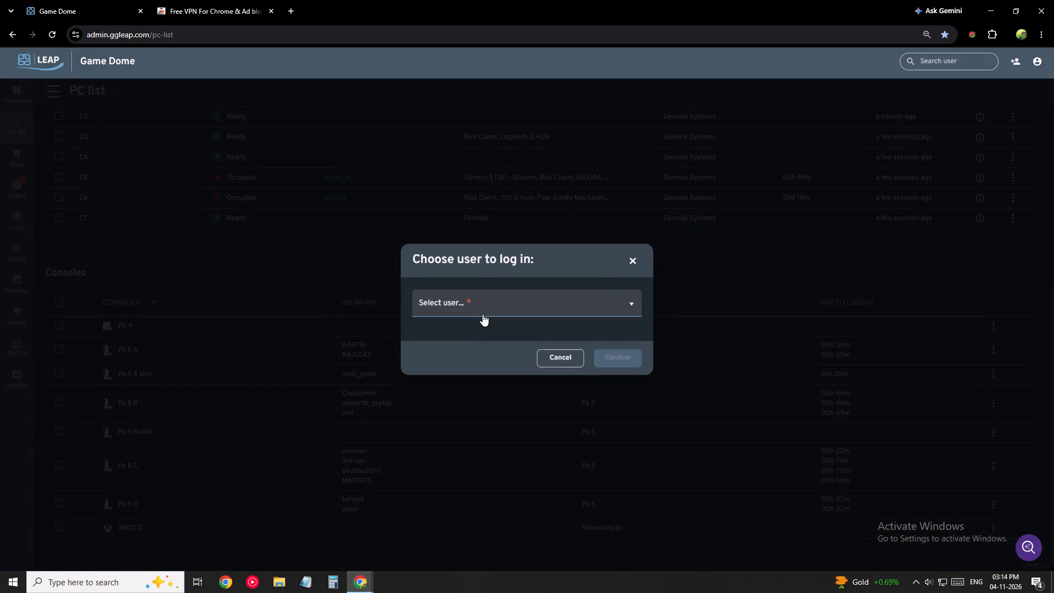
left_click(482, 314)
key("super+v")
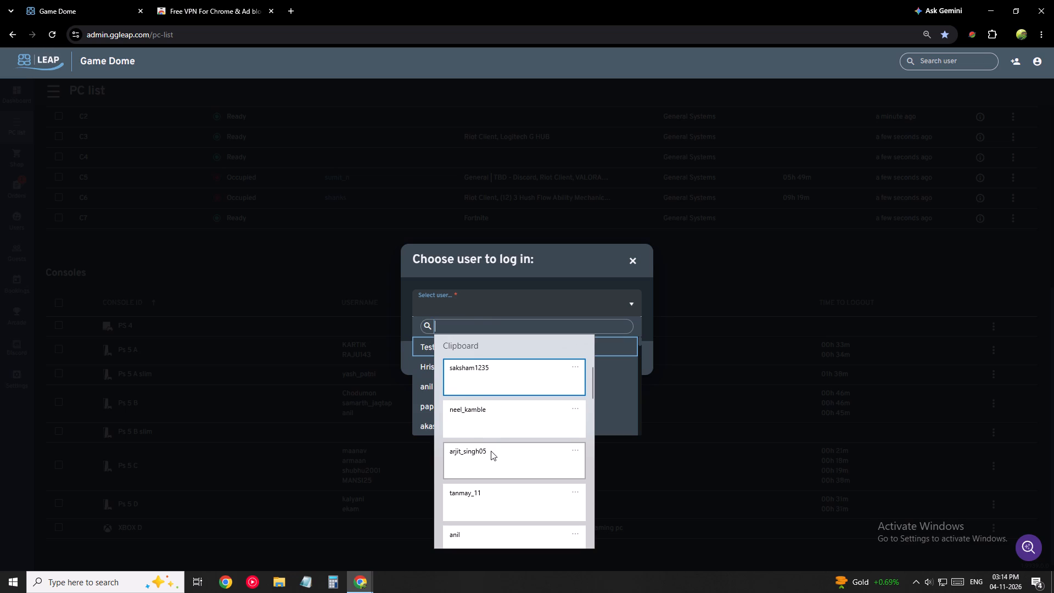
scroll(491, 451, "down", 2)
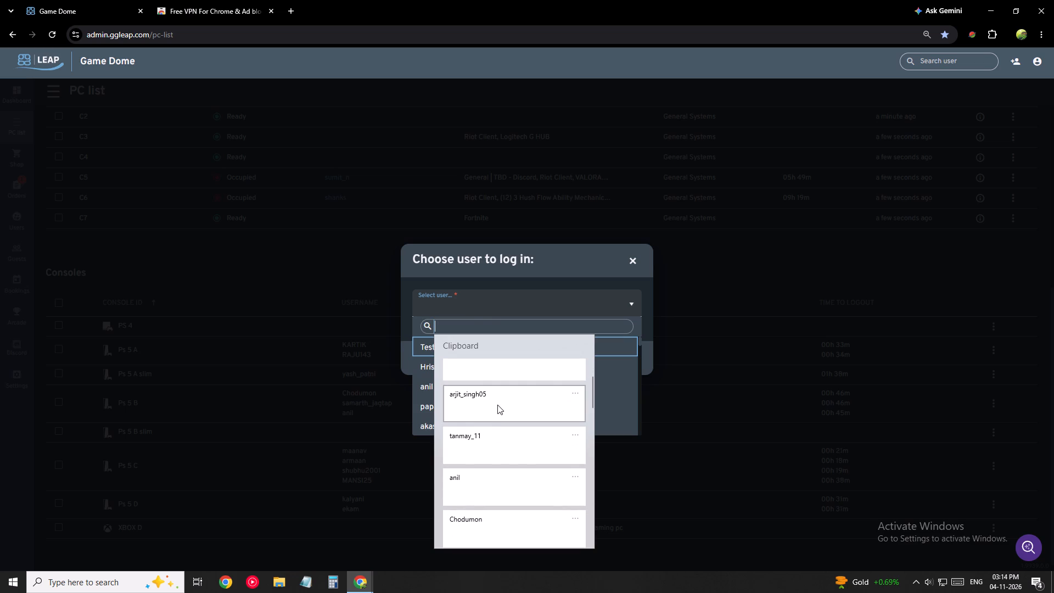
scroll(498, 406, "down", 2)
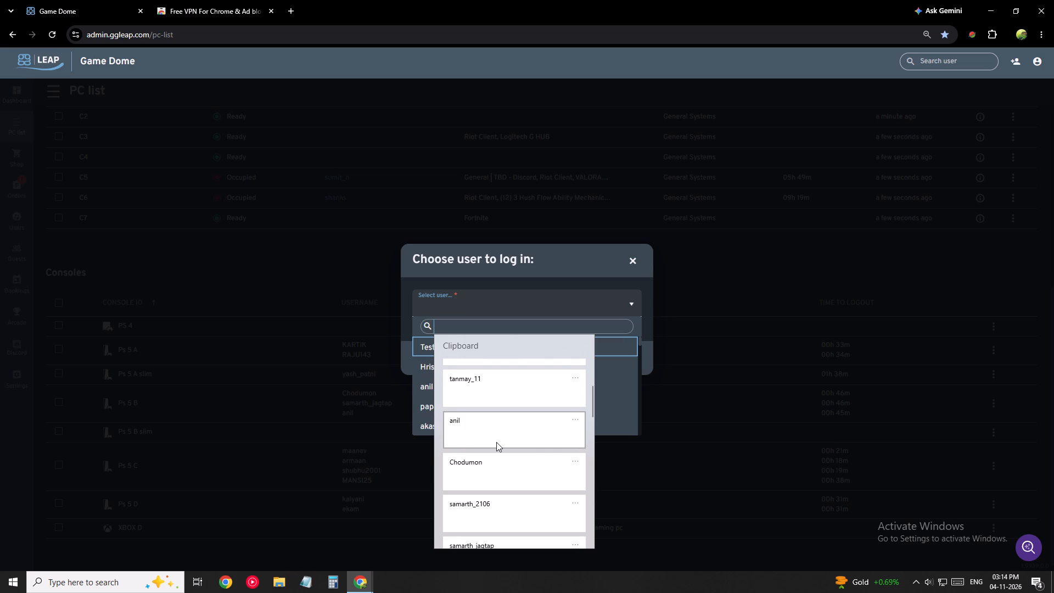
scroll(485, 450, "down", 2)
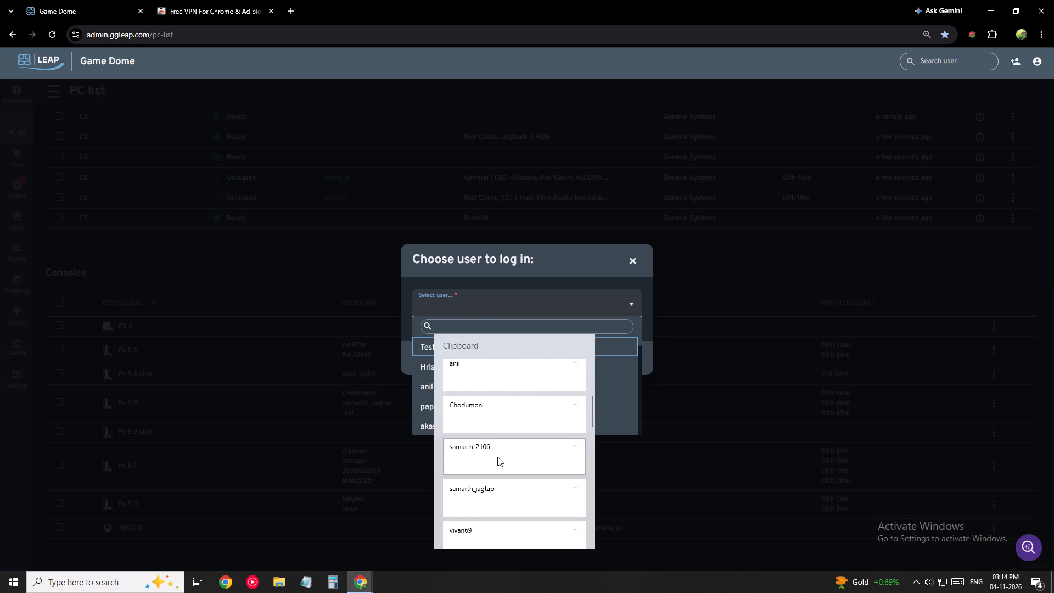
left_click(497, 457)
key("ctrl+v")
left_click(511, 331)
left_click(539, 342)
left_click(603, 357)
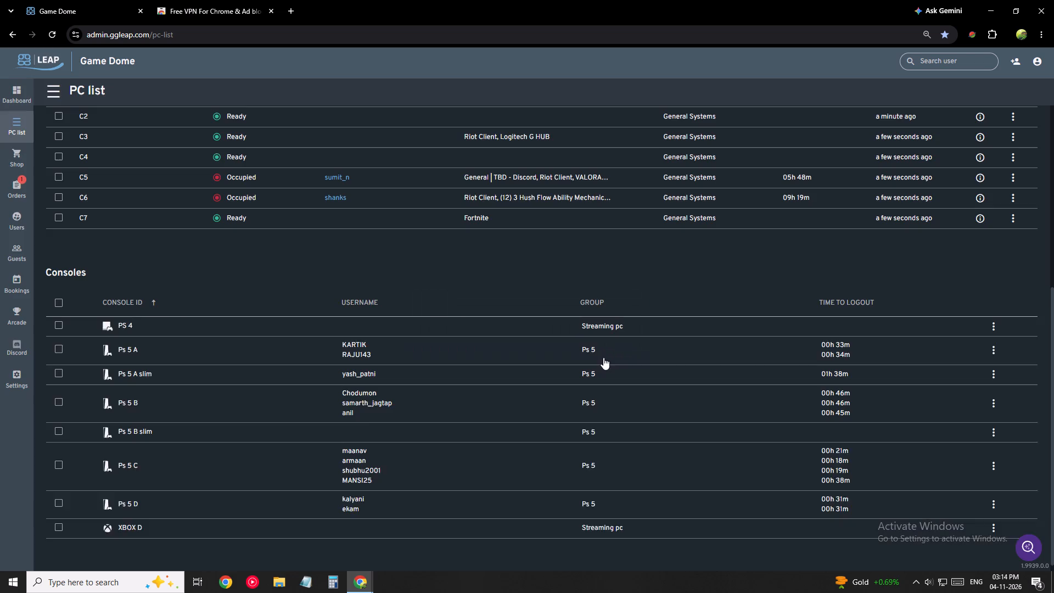
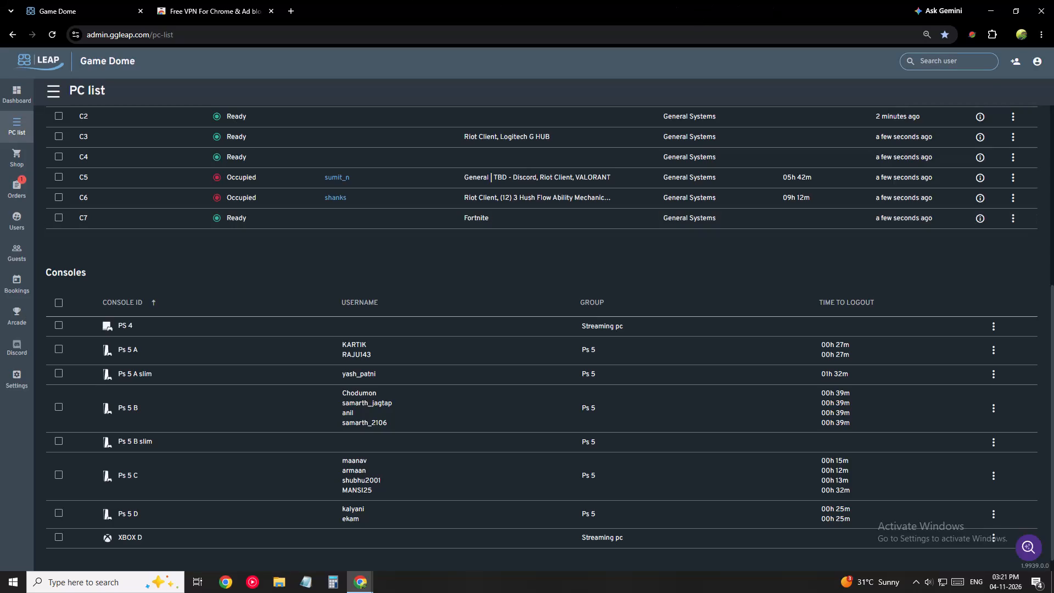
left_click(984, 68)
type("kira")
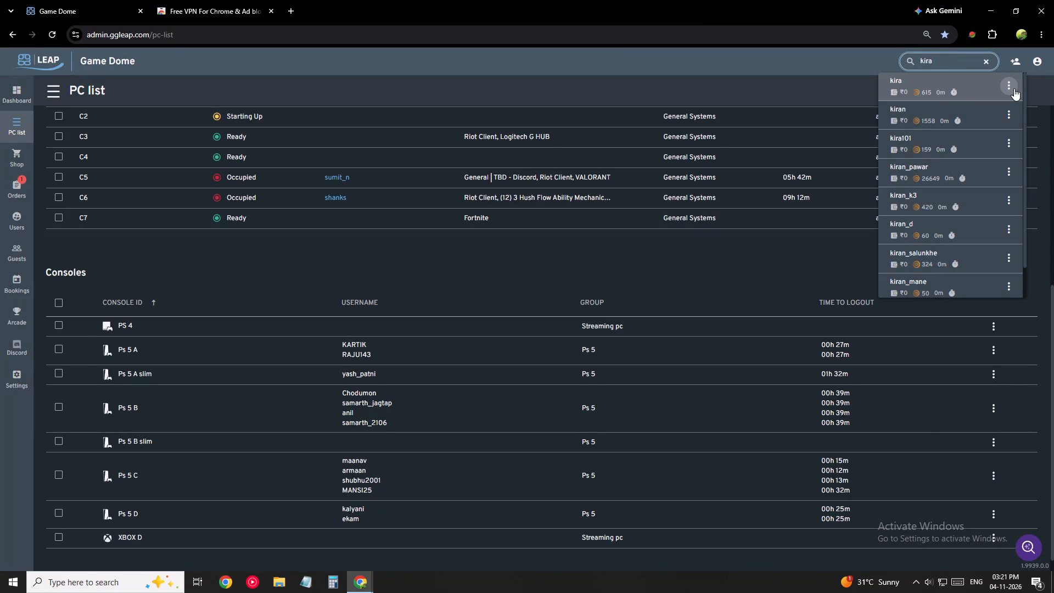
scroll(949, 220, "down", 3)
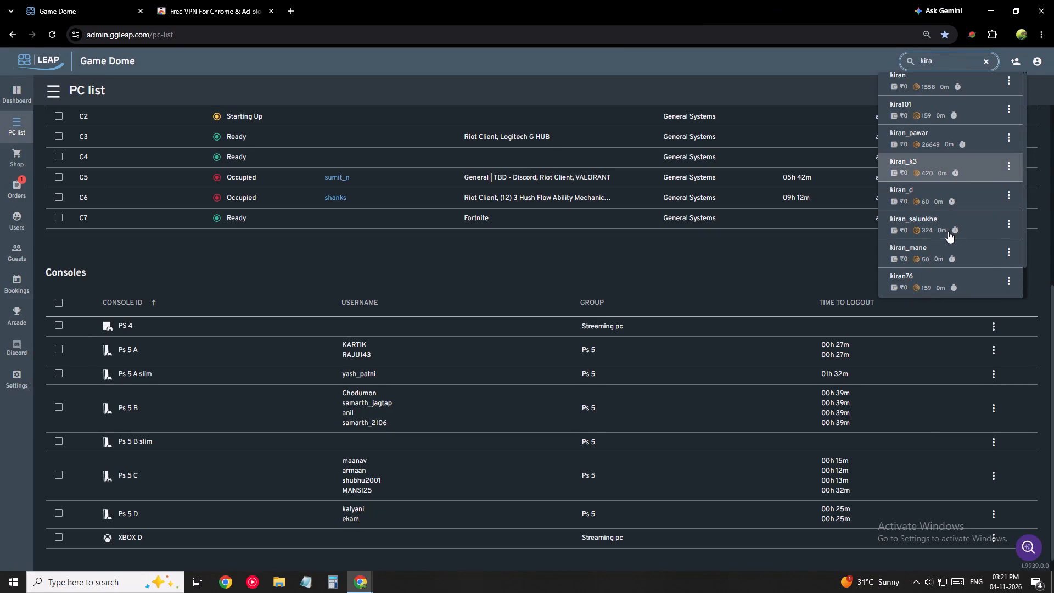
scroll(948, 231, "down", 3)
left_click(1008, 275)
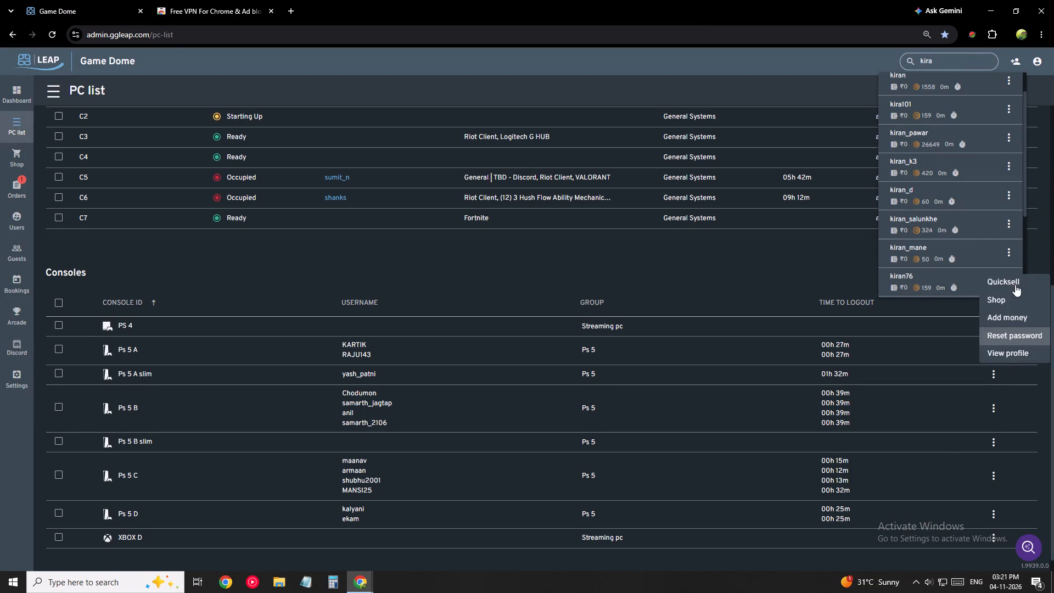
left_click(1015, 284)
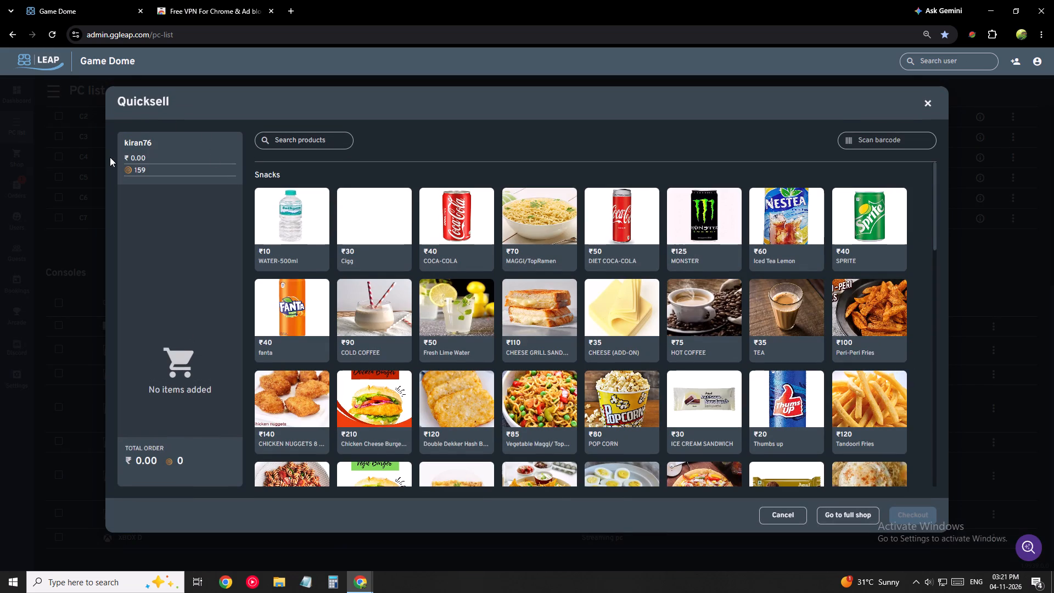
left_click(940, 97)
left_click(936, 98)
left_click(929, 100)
Search the user accounts by the customer's phone number.
left_click(937, 58)
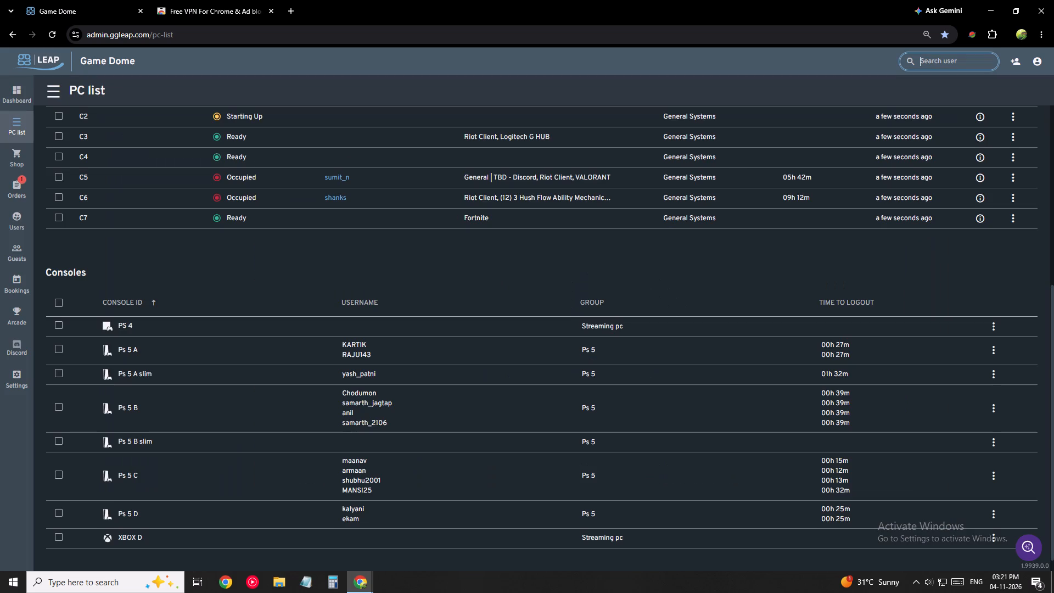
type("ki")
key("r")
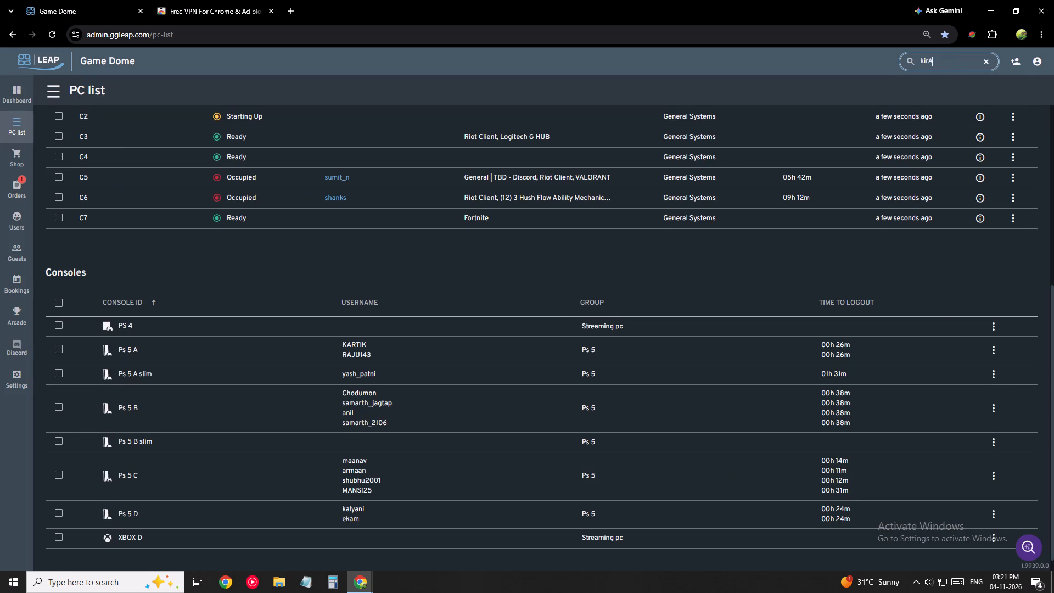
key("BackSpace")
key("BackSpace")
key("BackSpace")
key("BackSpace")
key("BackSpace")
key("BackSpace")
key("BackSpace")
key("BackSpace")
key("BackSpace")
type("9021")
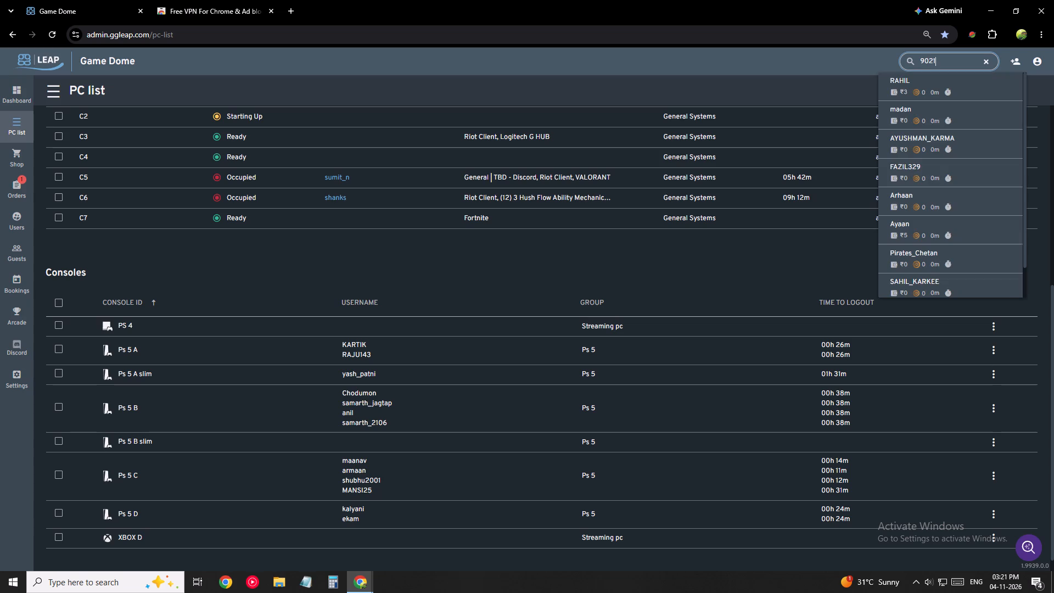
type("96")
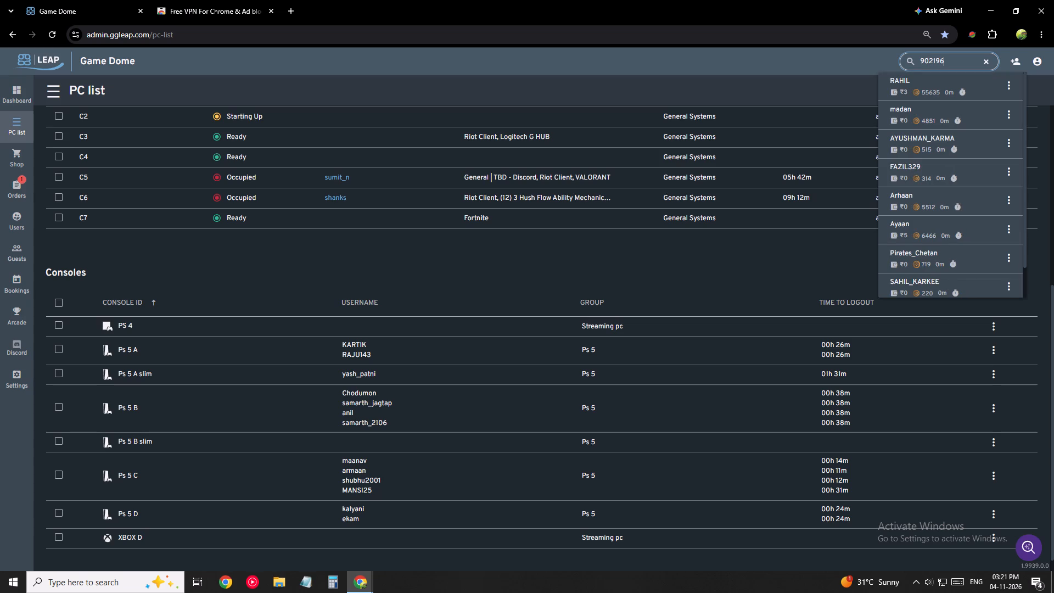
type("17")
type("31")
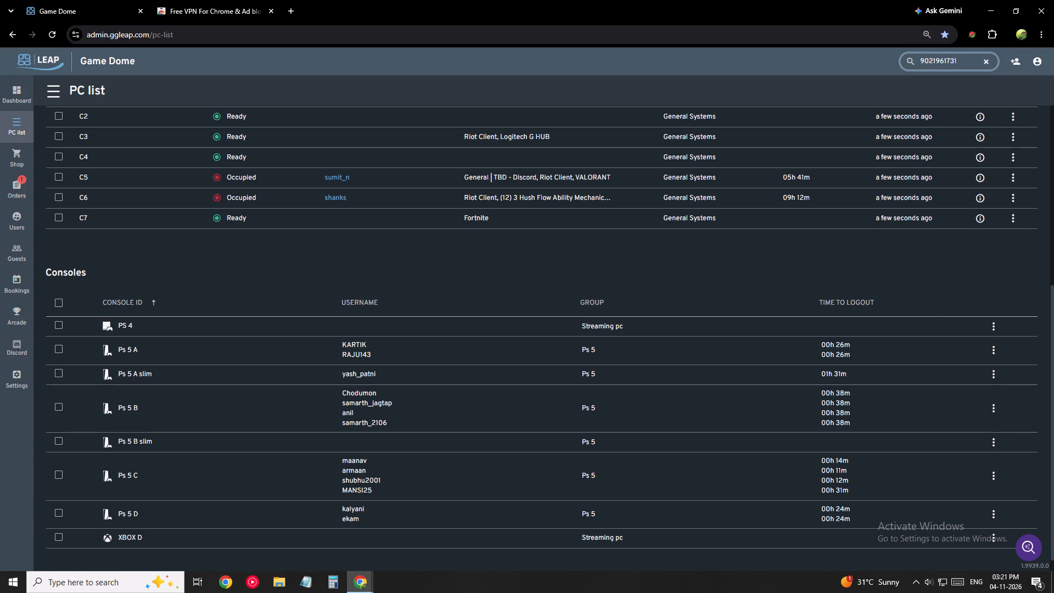
Log out the user from console Ps 5 A slim.
left_click(996, 374)
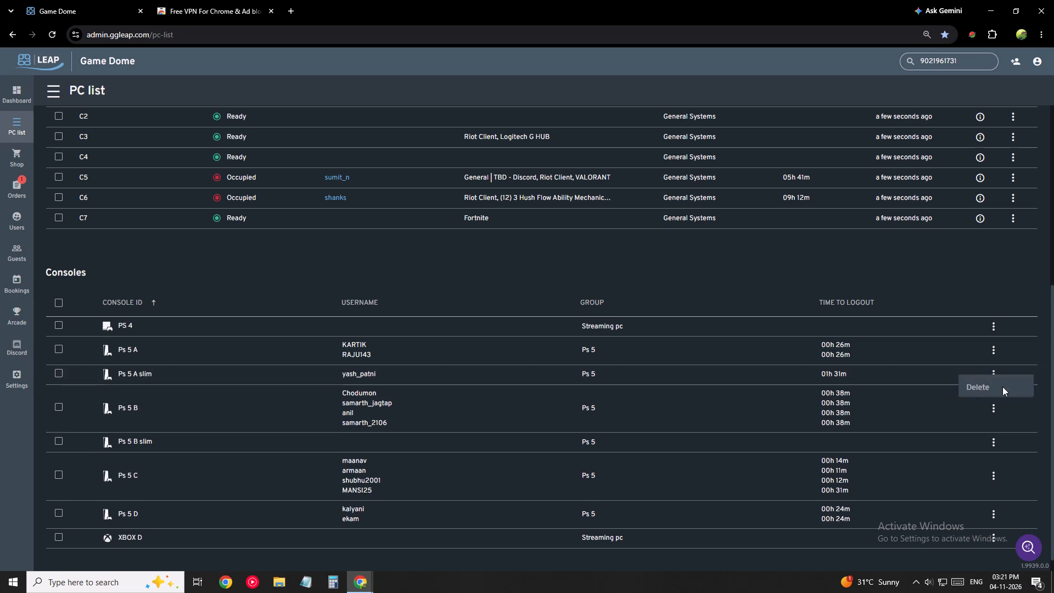
left_click(1010, 403)
Check out kira's order of one Ps5 HAPPY HOURS! pass for ₹85, paid in cash.
left_click(957, 61)
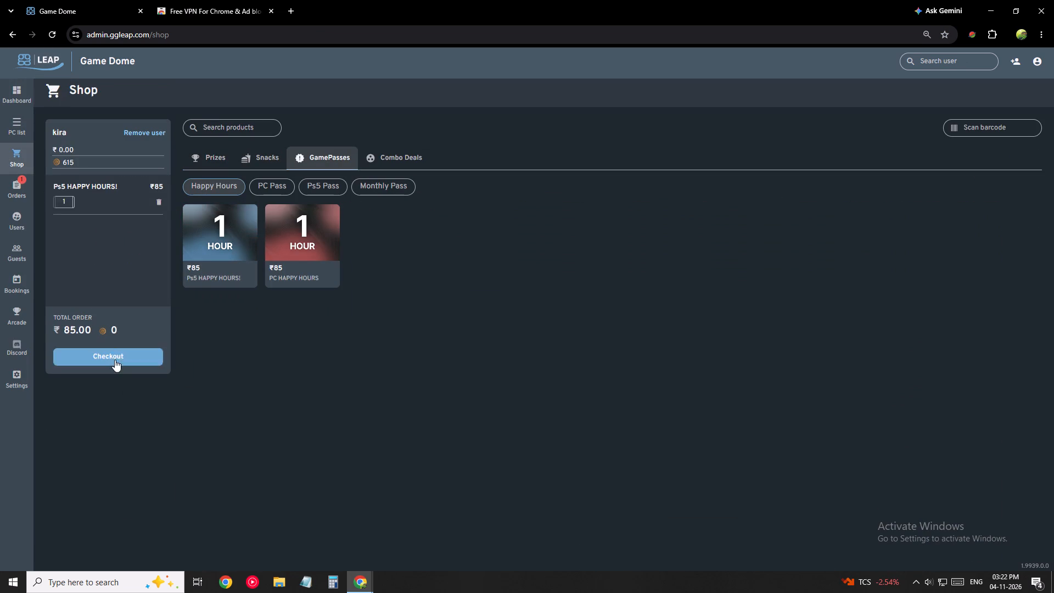
left_click(115, 350)
left_click(296, 283)
left_click(266, 435)
left_click(939, 55)
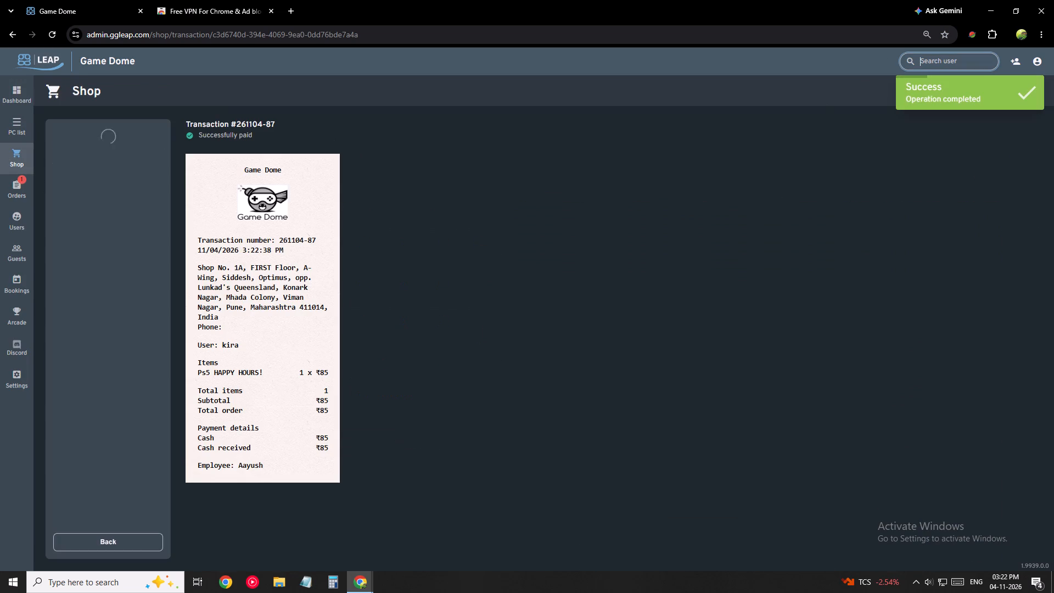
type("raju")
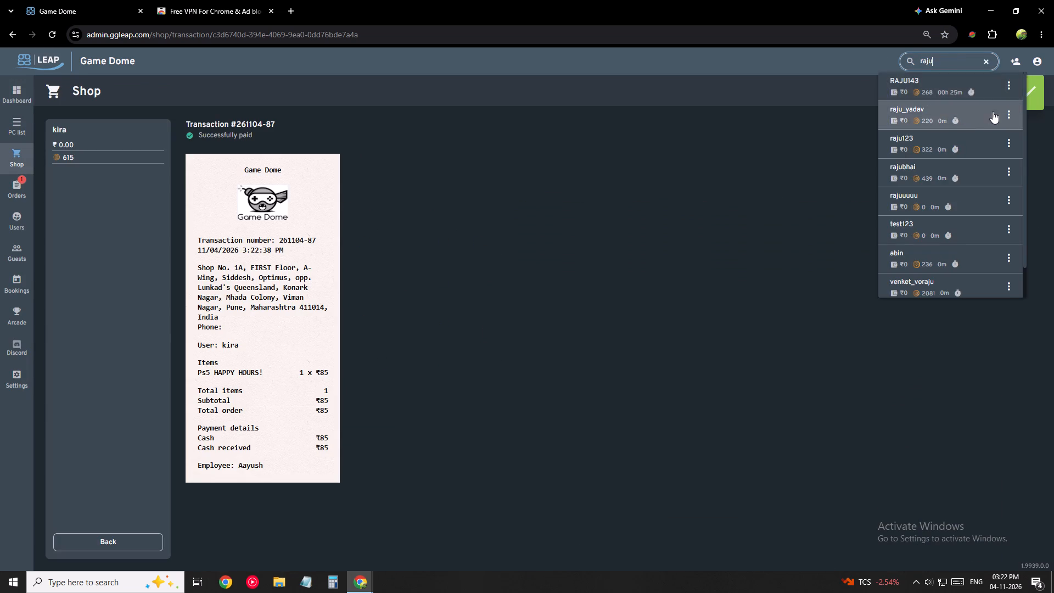
left_click(993, 111)
left_click(838, 509)
left_click(322, 140)
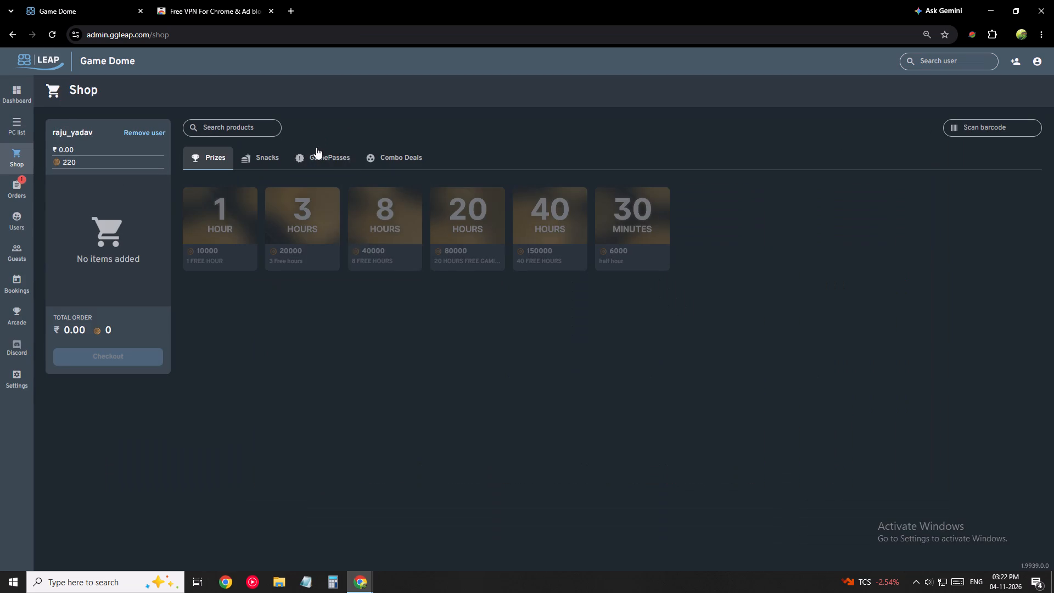
left_click(316, 147)
left_click(199, 177)
left_click(197, 200)
left_click(206, 187)
left_click_drag(212, 269, 100, 265)
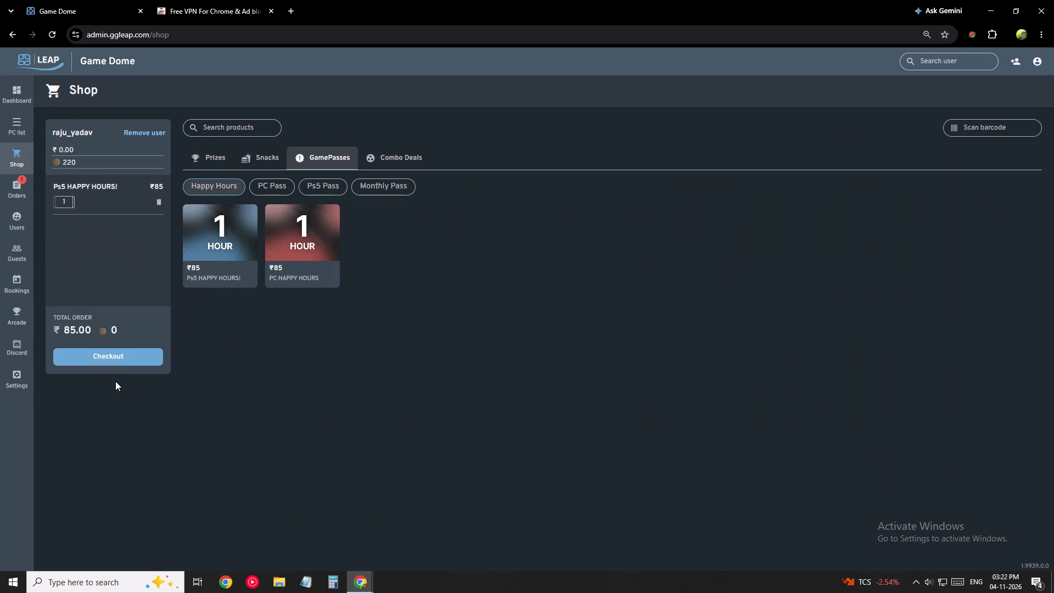
Check out the raju account's Ps5 HAPPY HOURS! order and complete the payment.
left_click(127, 372)
left_click(127, 362)
left_click(256, 291)
left_click(255, 457)
Log the user kira in to console Ps 5 A slim from the PC list.
left_click(5, 118)
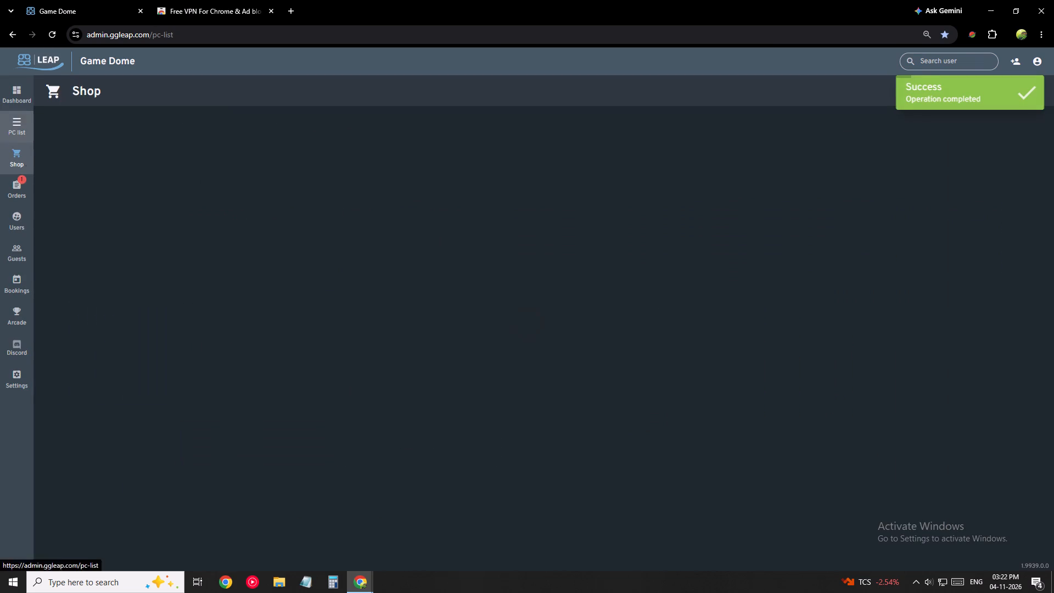
scroll(321, 359, "down", 12)
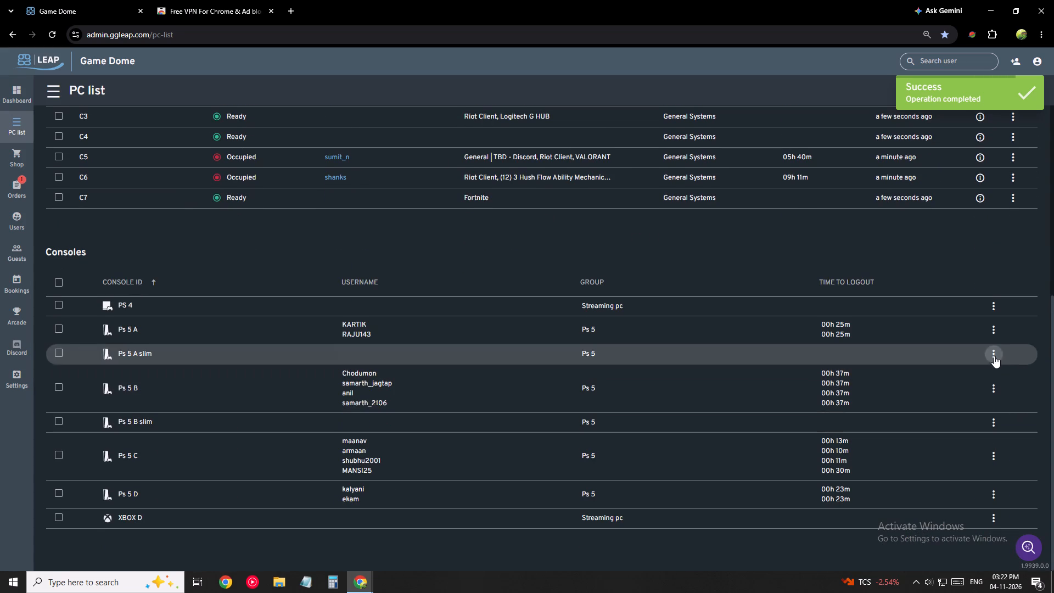
left_click(994, 356)
left_click(1003, 360)
left_click(513, 304)
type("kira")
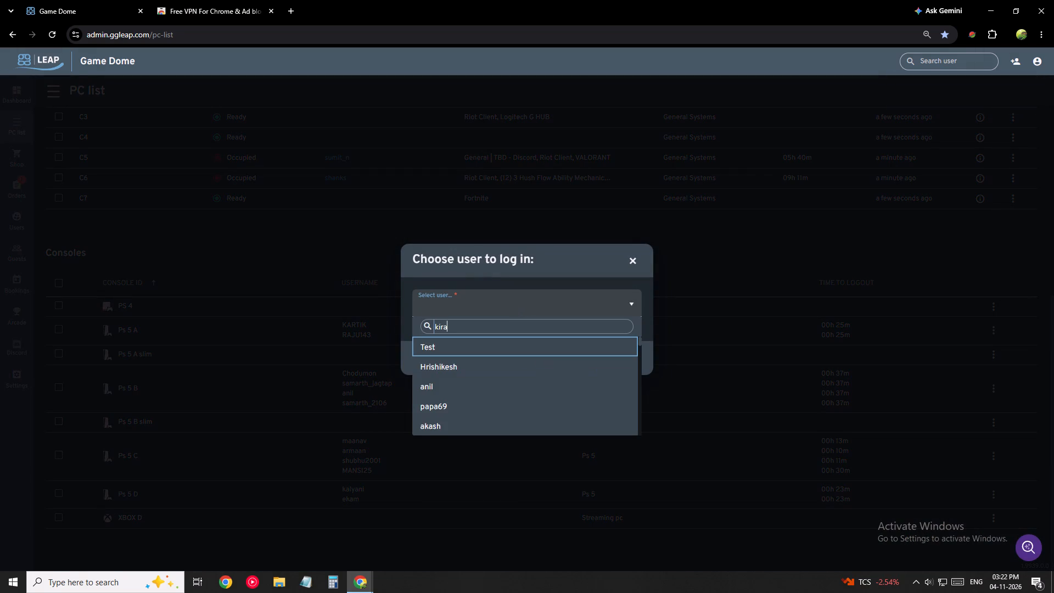
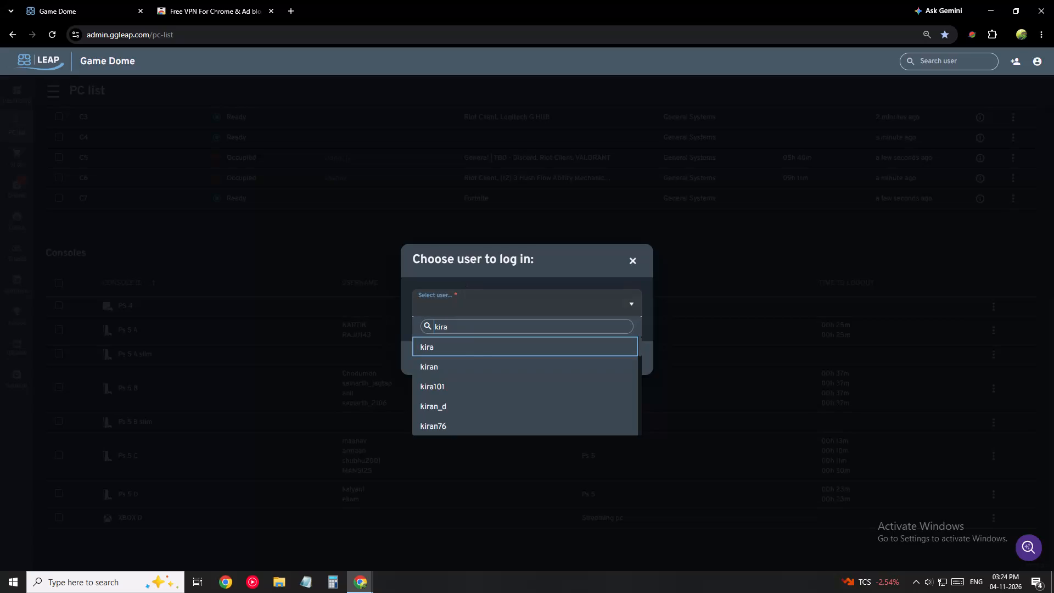
Choose kira as the user and confirm the login to Ps 5 A slim.
left_click(484, 345)
left_click(616, 359)
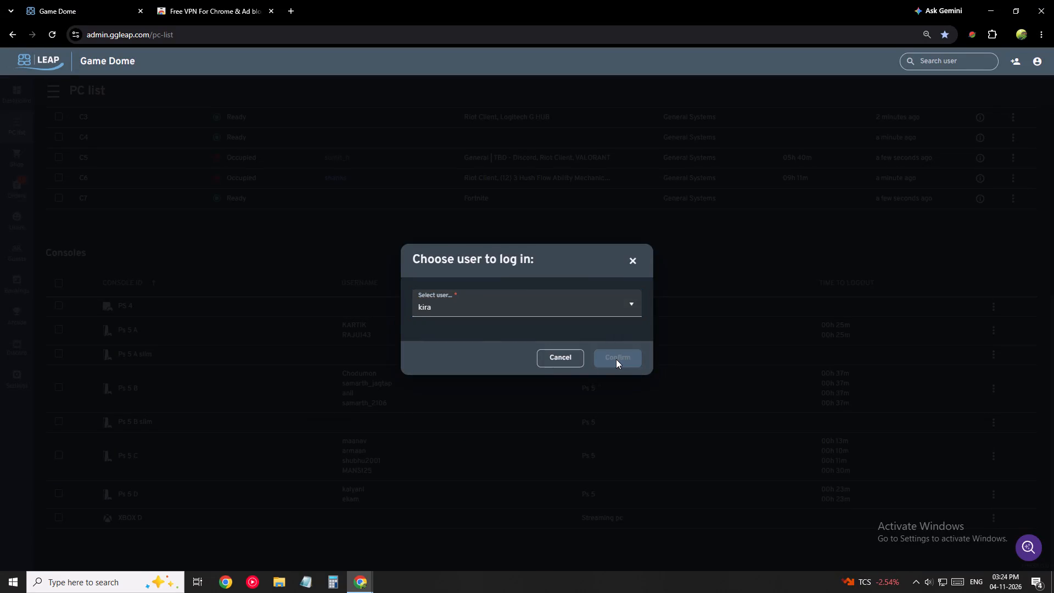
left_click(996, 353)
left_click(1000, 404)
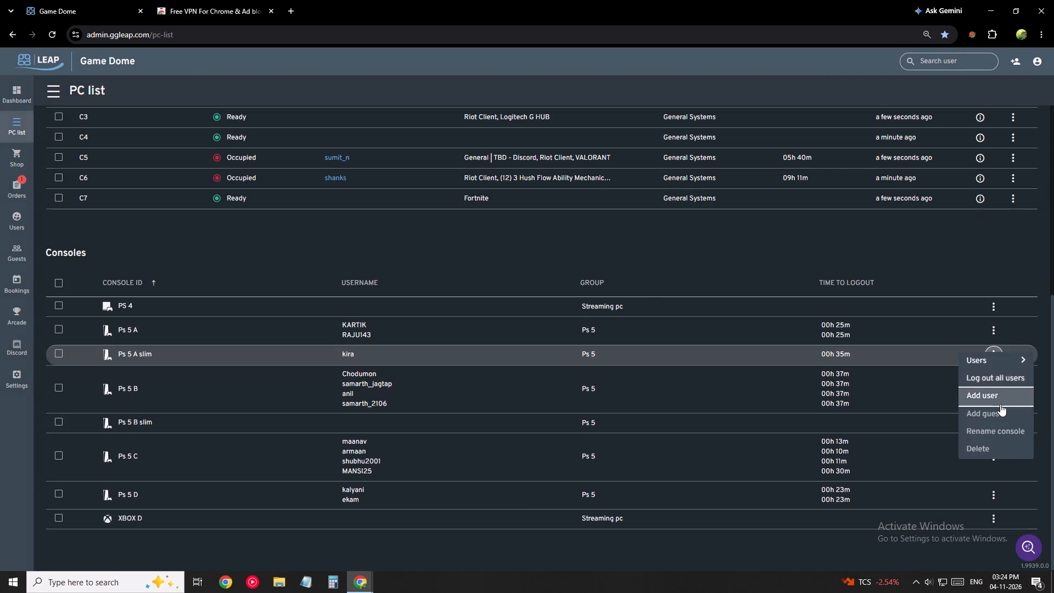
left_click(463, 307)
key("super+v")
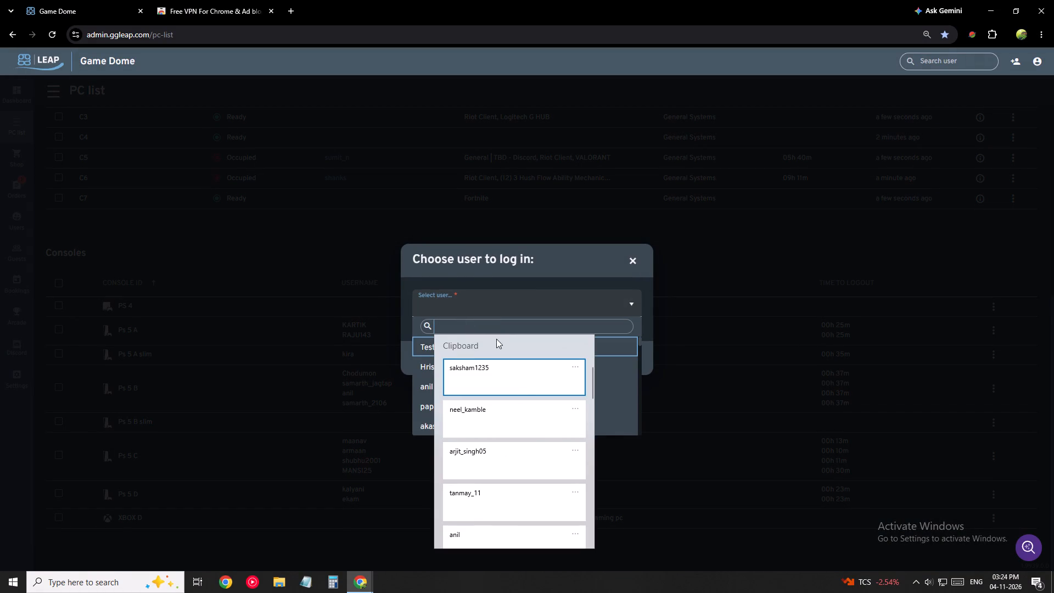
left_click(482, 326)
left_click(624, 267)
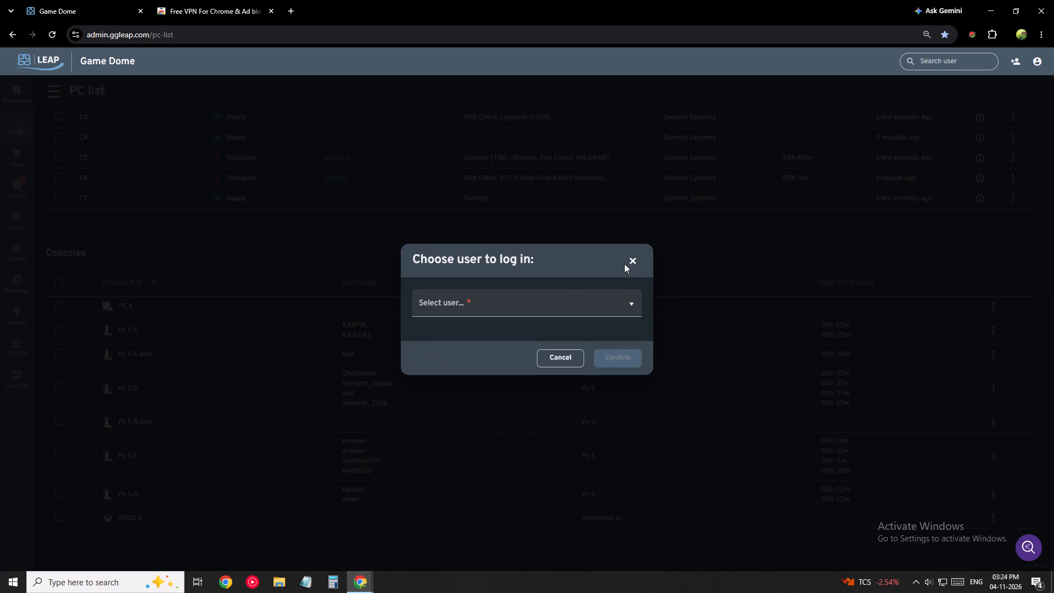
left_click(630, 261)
Open the raju account's order from the order history, closing the VPN page, and copy the account's username.
left_click(0, 166)
left_click(7, 183)
left_click(225, 102)
left_click(253, 129)
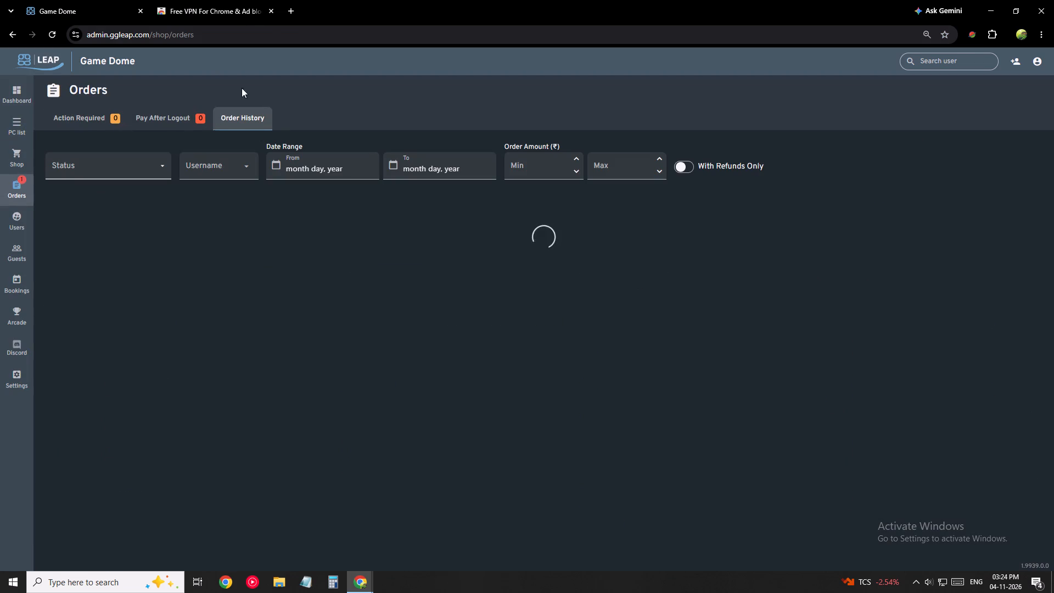
left_click(268, 12)
left_click(398, 238)
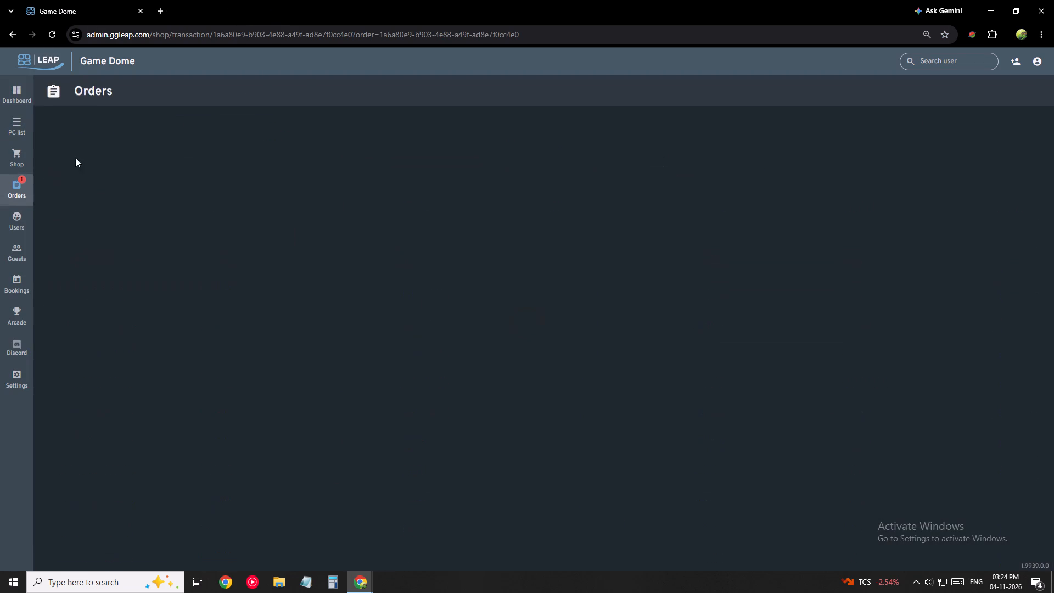
double_click(70, 135)
key("ctrl+c")
Log the raju account in to console Ps 5 A slim using the copied username.
left_click(14, 127, "ctrl")
scroll(257, 314, "down", 11)
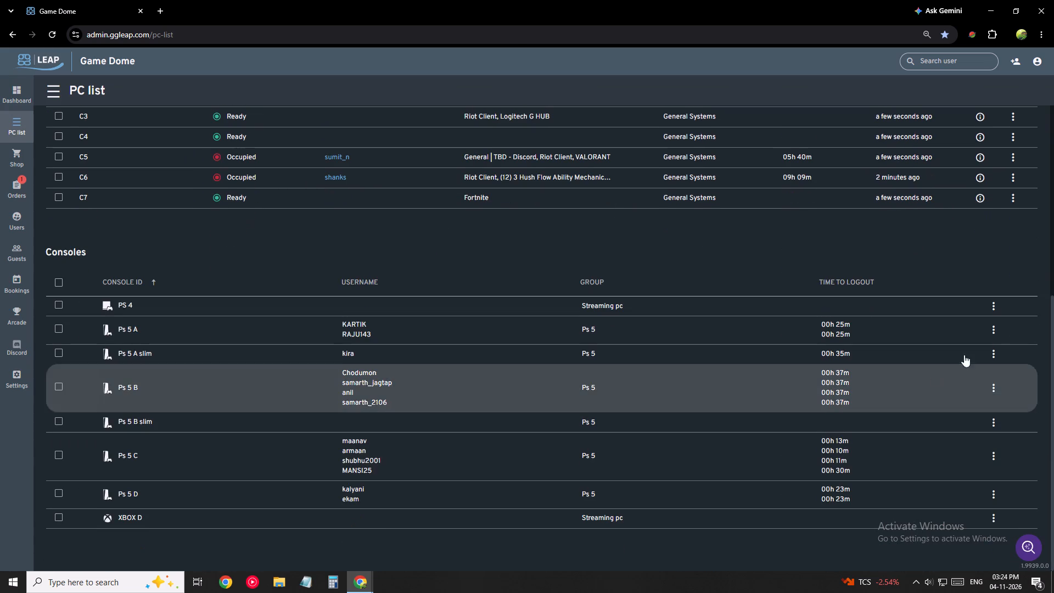
left_click(986, 357)
left_click(989, 402)
left_click(473, 305)
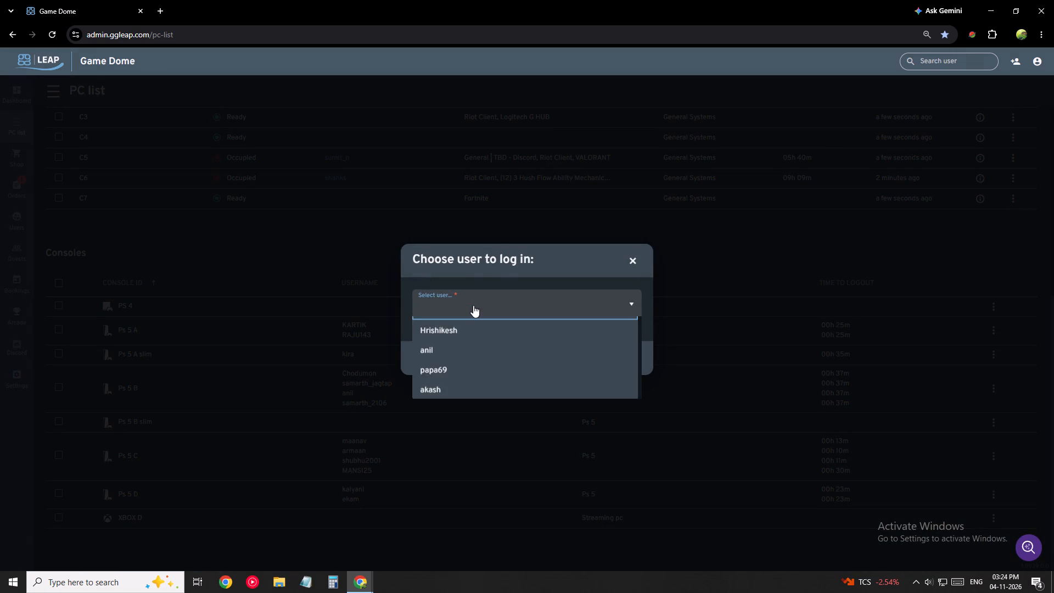
key("ctrl+v")
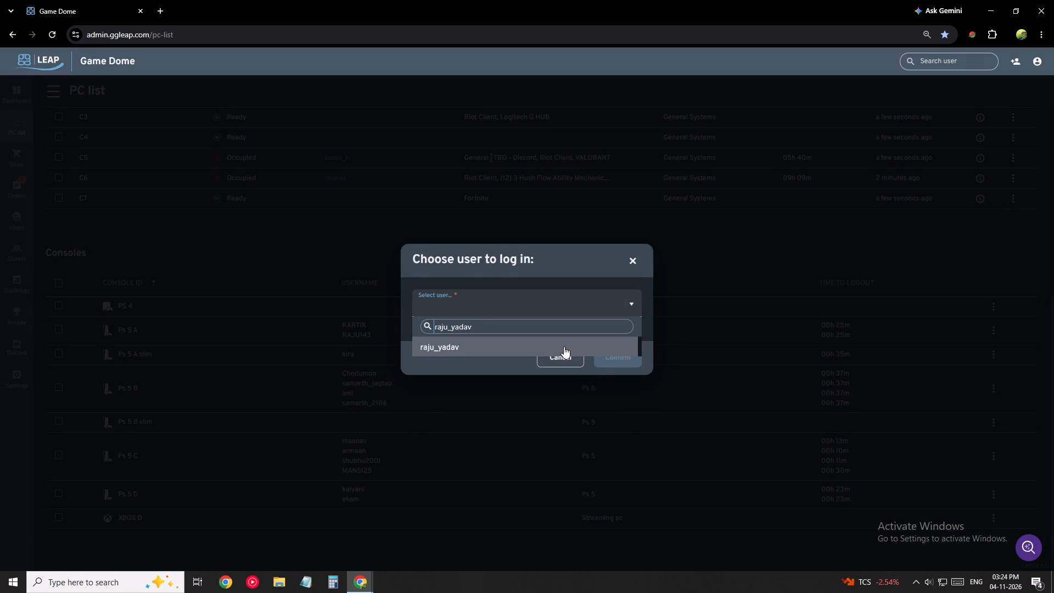
left_click(593, 349)
left_click(618, 357)
scroll(882, 79, "up", 1)
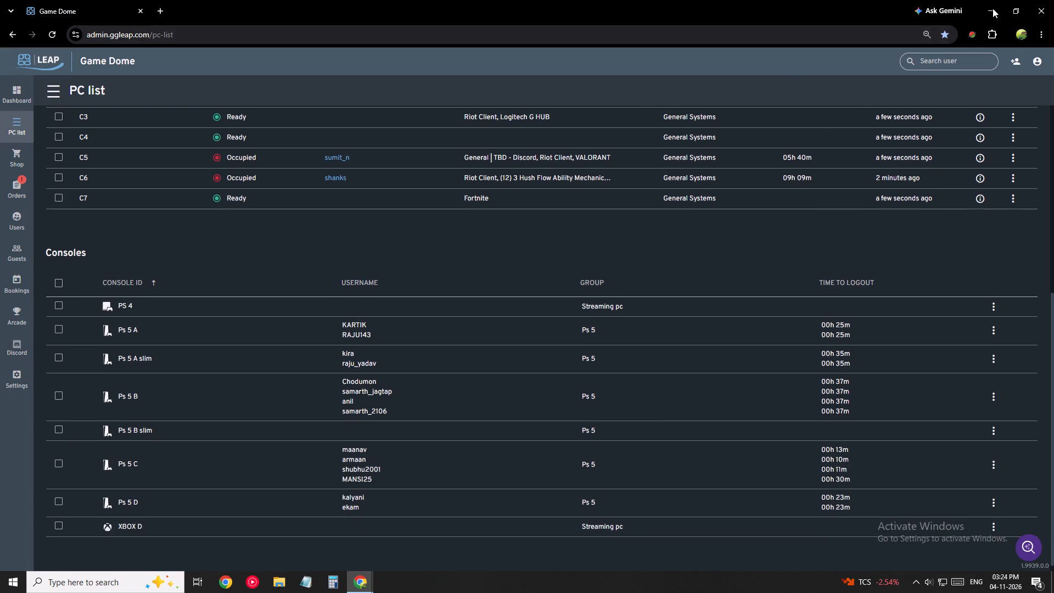
Open the Amazon homepage in a new browser tab and browse its remote control car listings.
left_click(168, 6)
left_click(157, 6)
type("amazon")
key("Return")
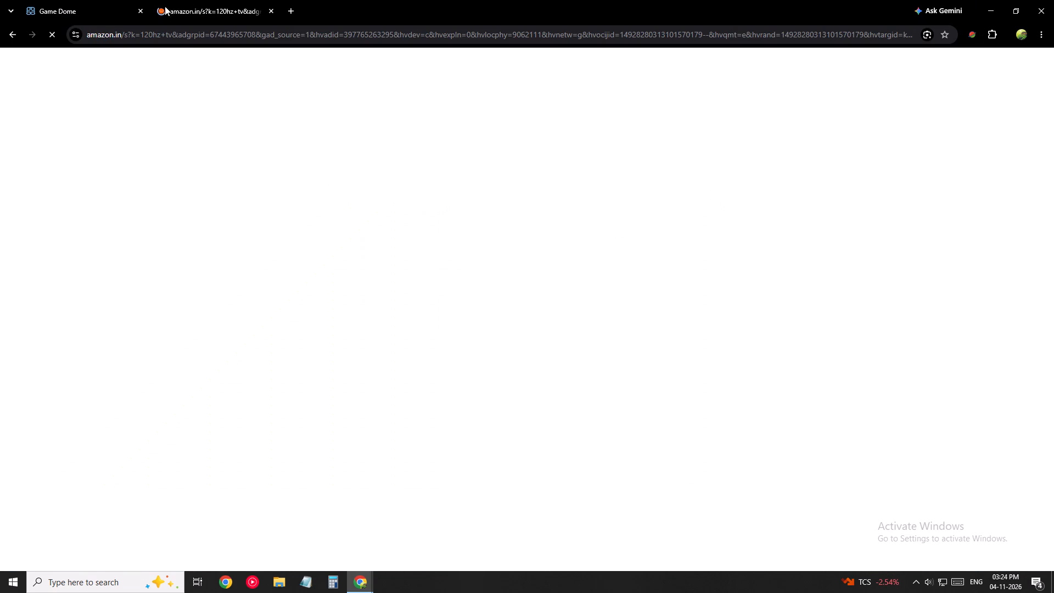
double_click(47, 64)
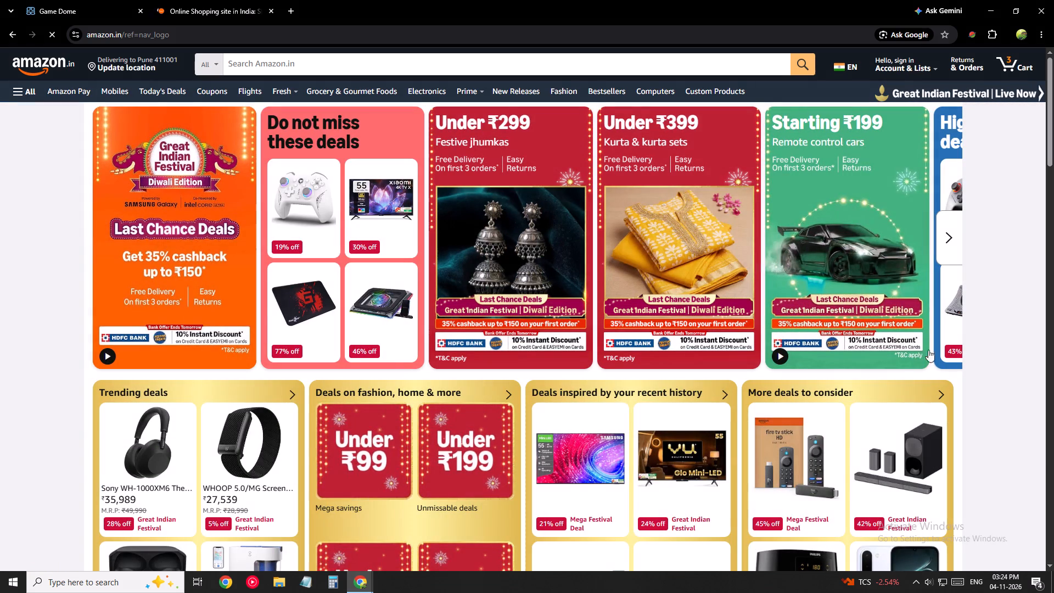
left_click(952, 239)
left_click(180, 212)
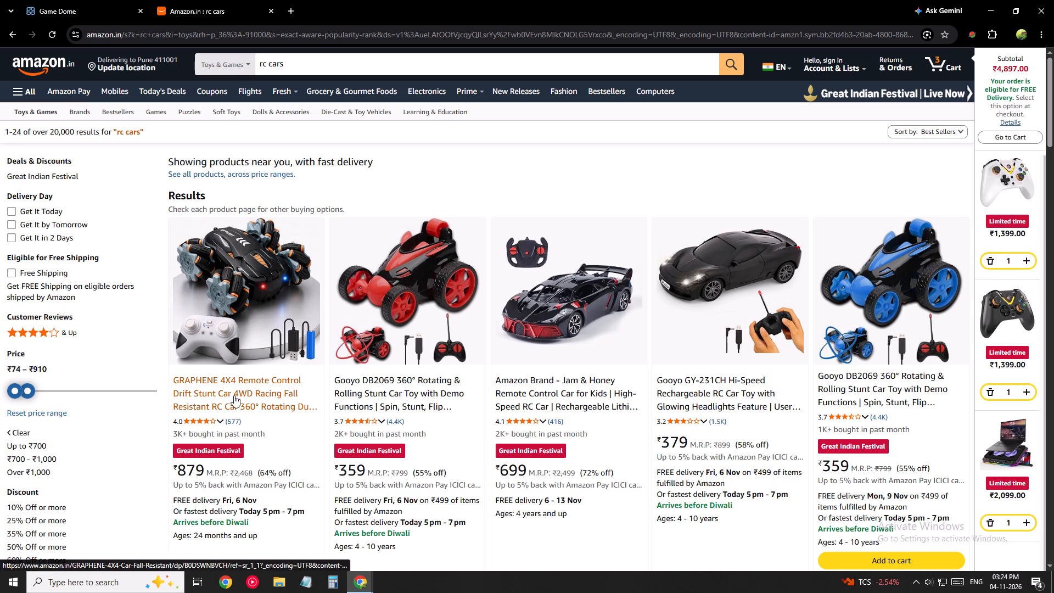
scroll(560, 389, "down", 5)
scroll(459, 313, "up", 1)
scroll(454, 313, "down", 2)
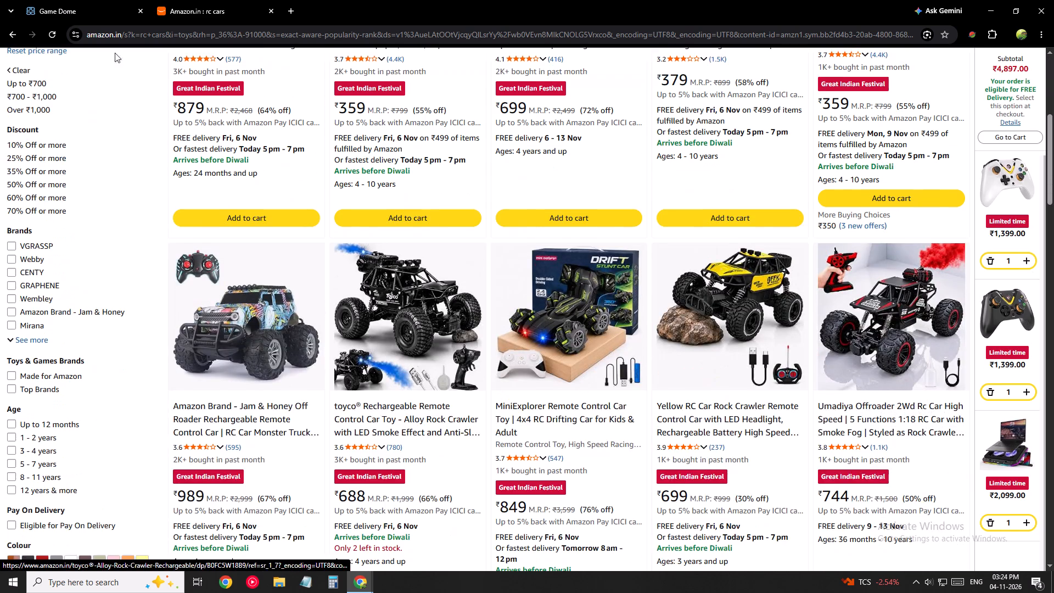
left_click(121, 0)
left_click(337, 158)
left_click(358, 172)
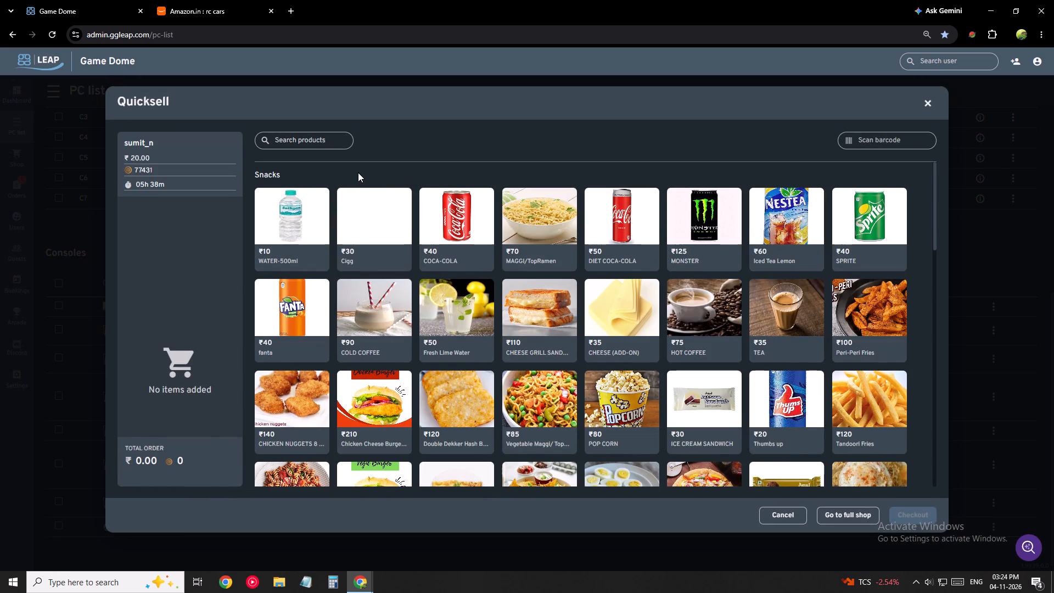
left_click_drag(681, 231, 180, 370)
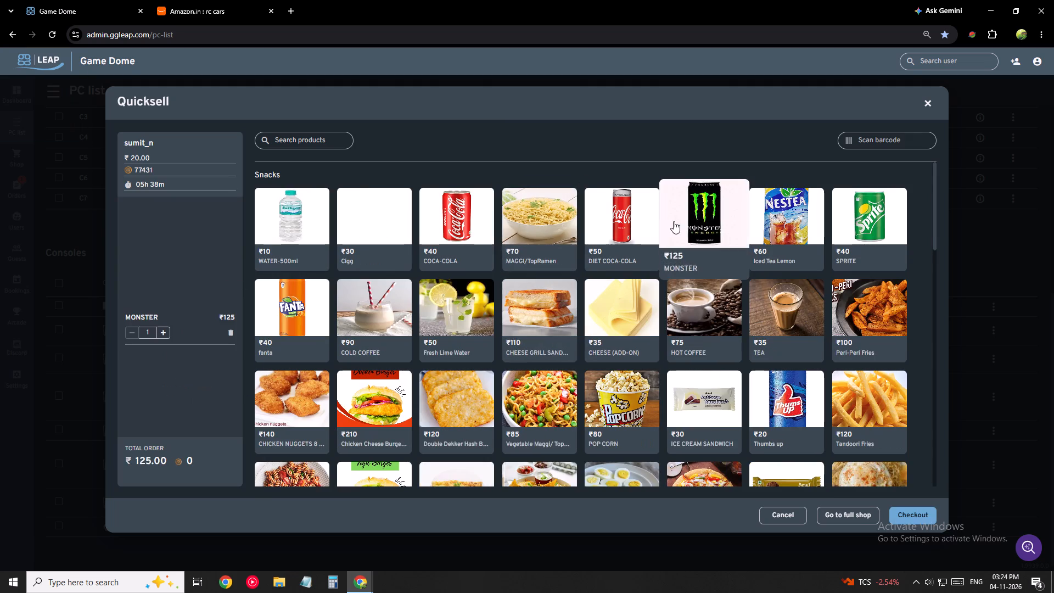
left_click_drag(675, 221, 116, 438)
left_click(905, 513)
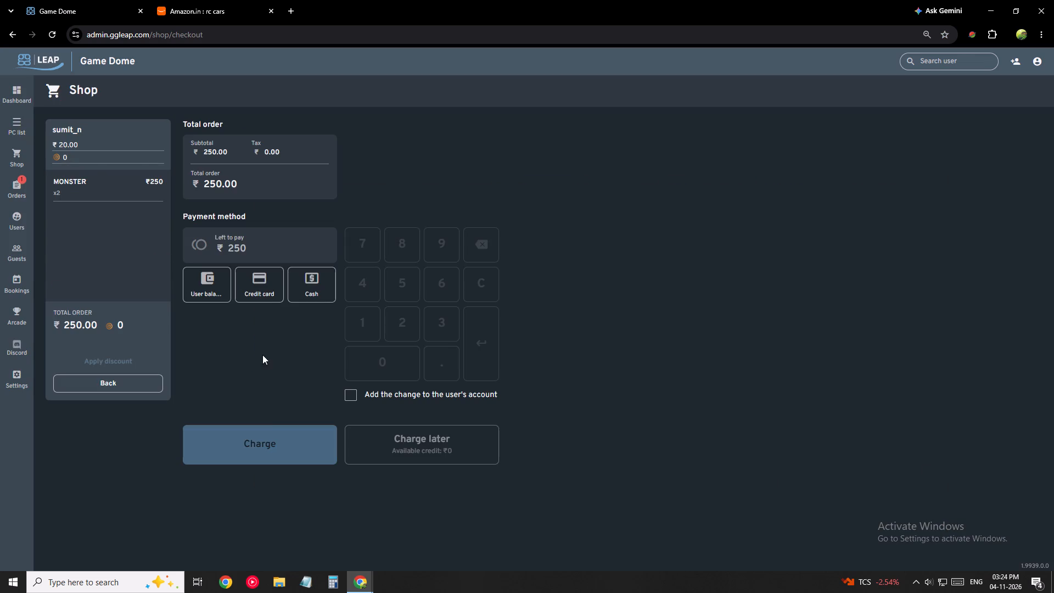
left_click(262, 290)
left_click(271, 421)
left_click(269, 453)
Return to the PC list and check the logged-in users and remaining times in the Consoles section.
left_click_drag(0, 121, 3, 111)
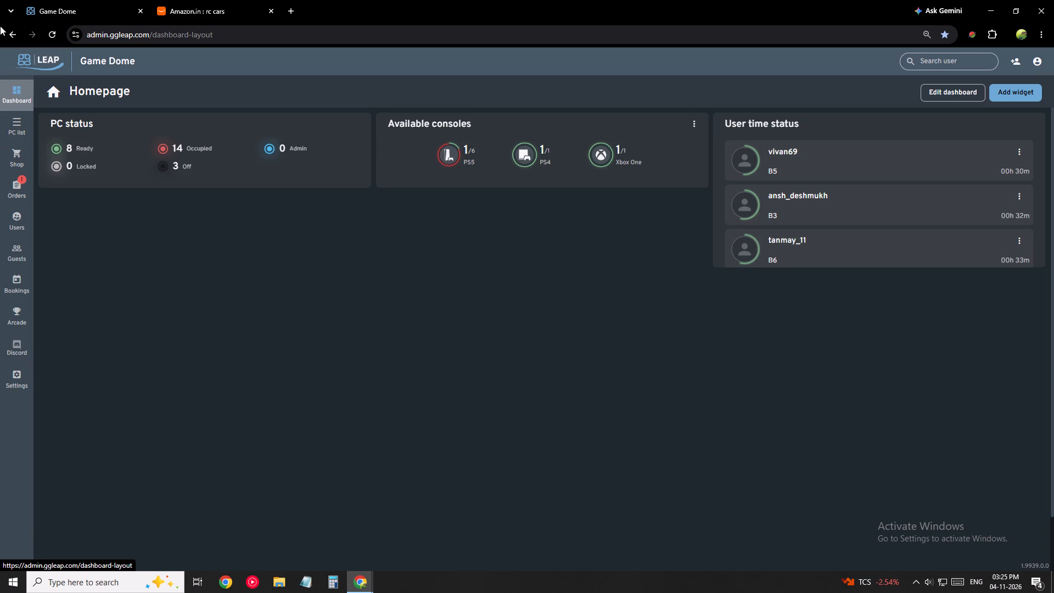
left_click(15, 122)
scroll(344, 381, "down", 9)
scroll(349, 383, "up", 1)
scroll(349, 383, "down", 1)
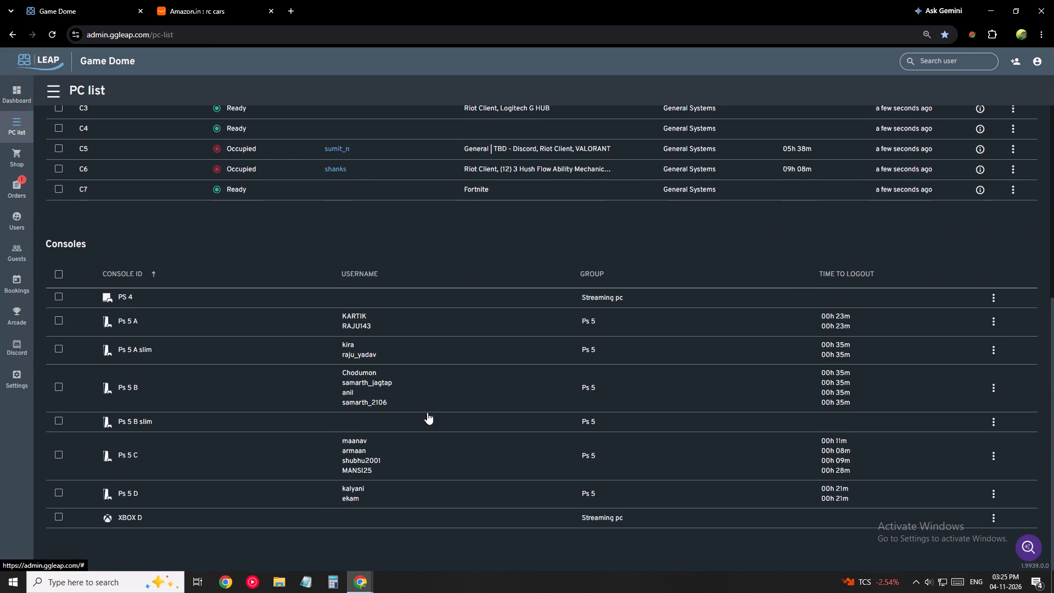
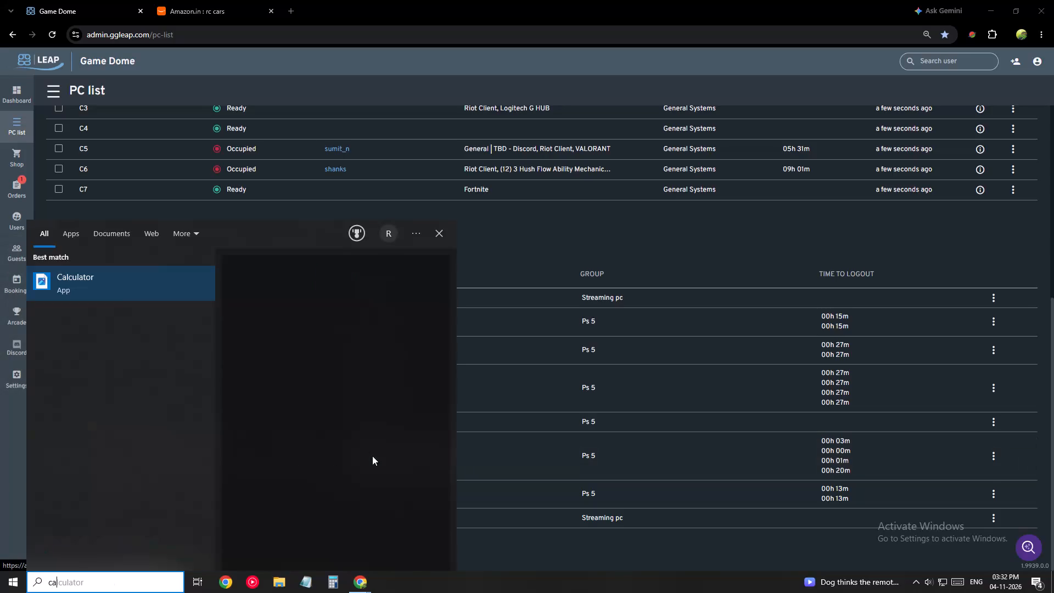
Calculate 400-150 in Calculator, and close it when done.
key("Return")
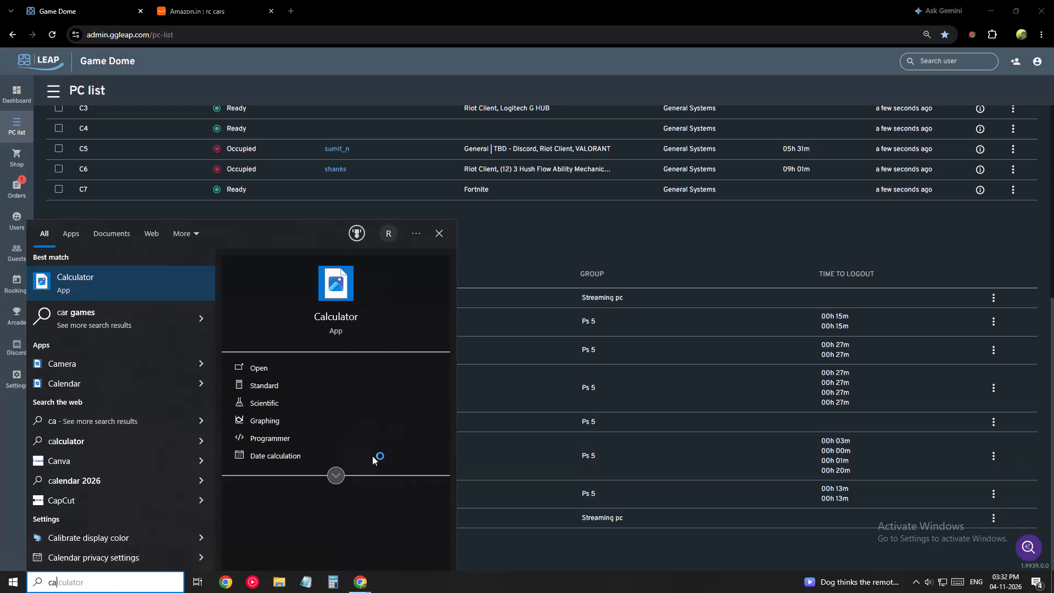
type("400-150")
key("Return")
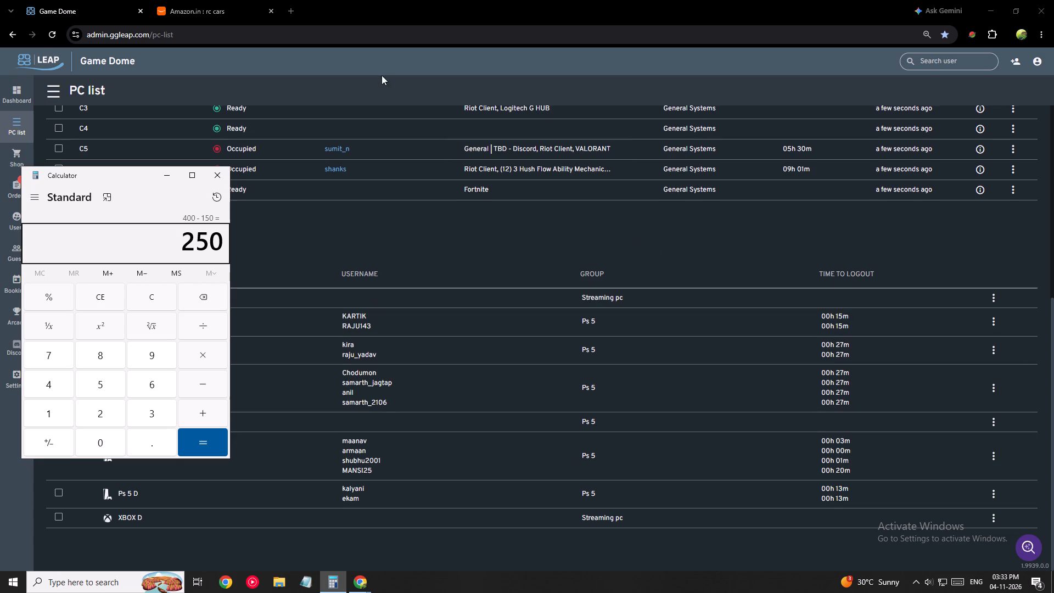
left_click(218, 171)
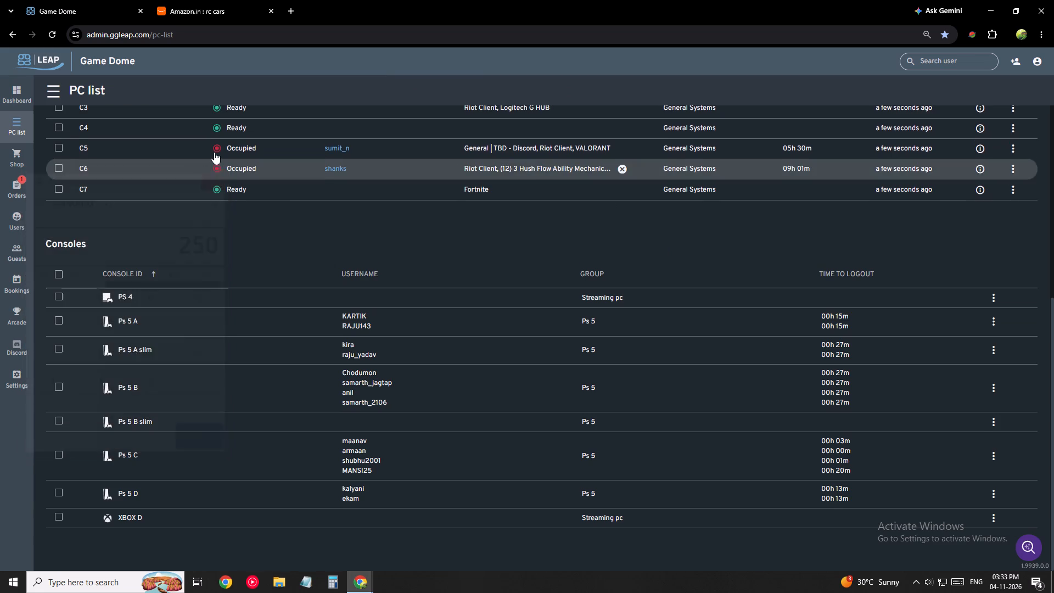
Close the Amazon rc cars browser tab.
left_click(268, 8)
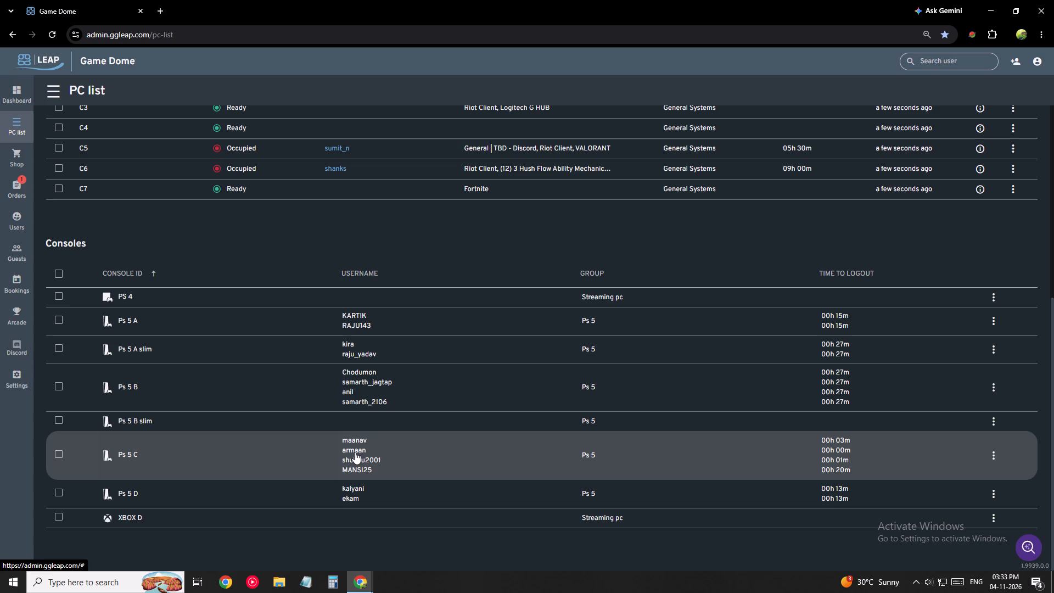
Sell maanav on Ps 5 C one 1 hr Ps5 Console rental and charge the ₹100 to credit card.
left_click(357, 437)
left_click(386, 307)
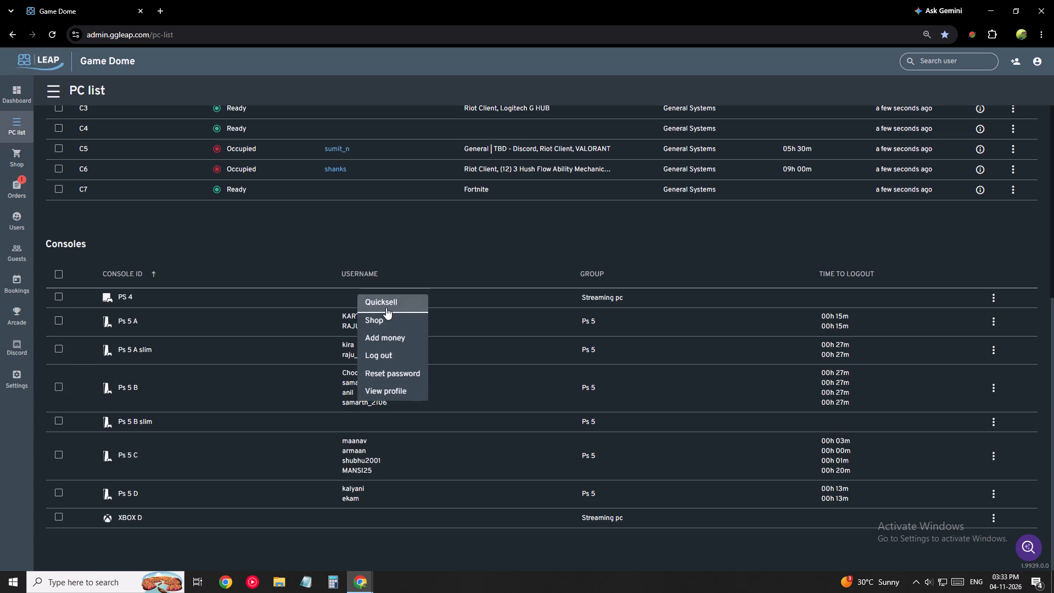
left_click(843, 516)
left_click(311, 149)
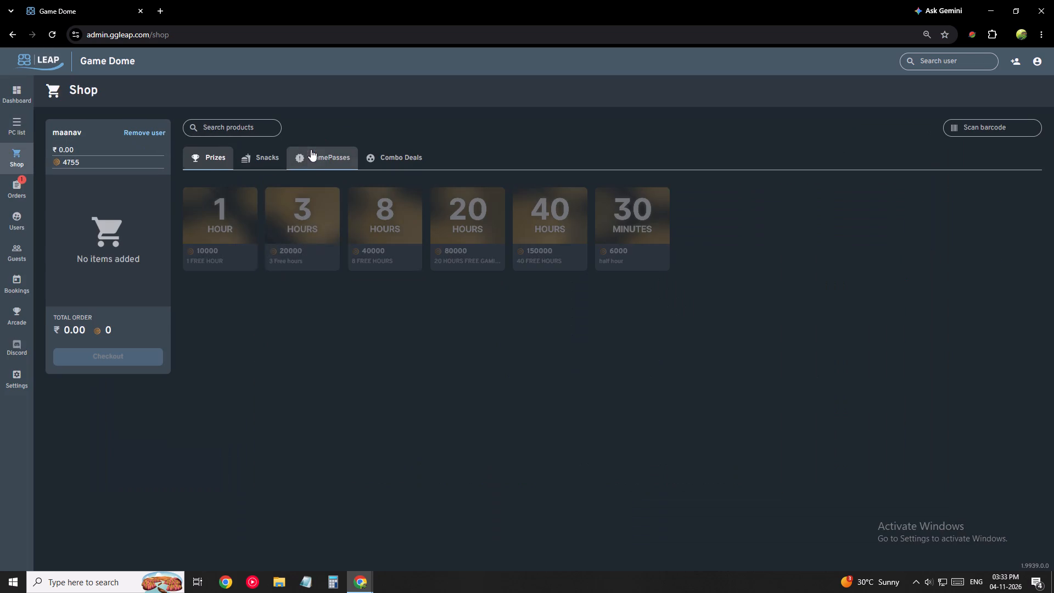
left_click(281, 184)
left_click(235, 244)
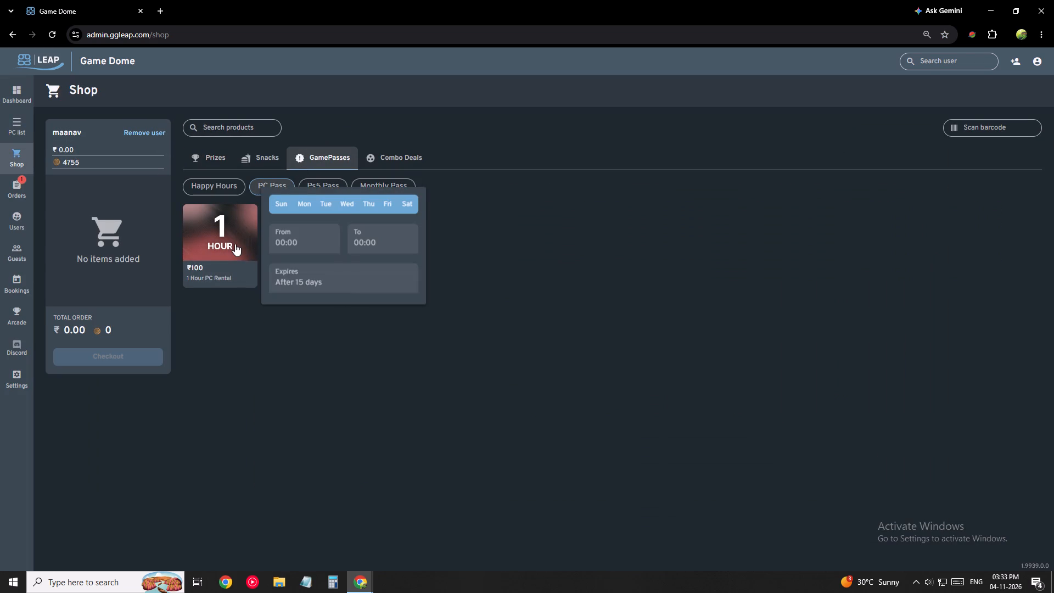
left_click(305, 182)
left_click(155, 201)
left_click_drag(198, 259, 105, 268)
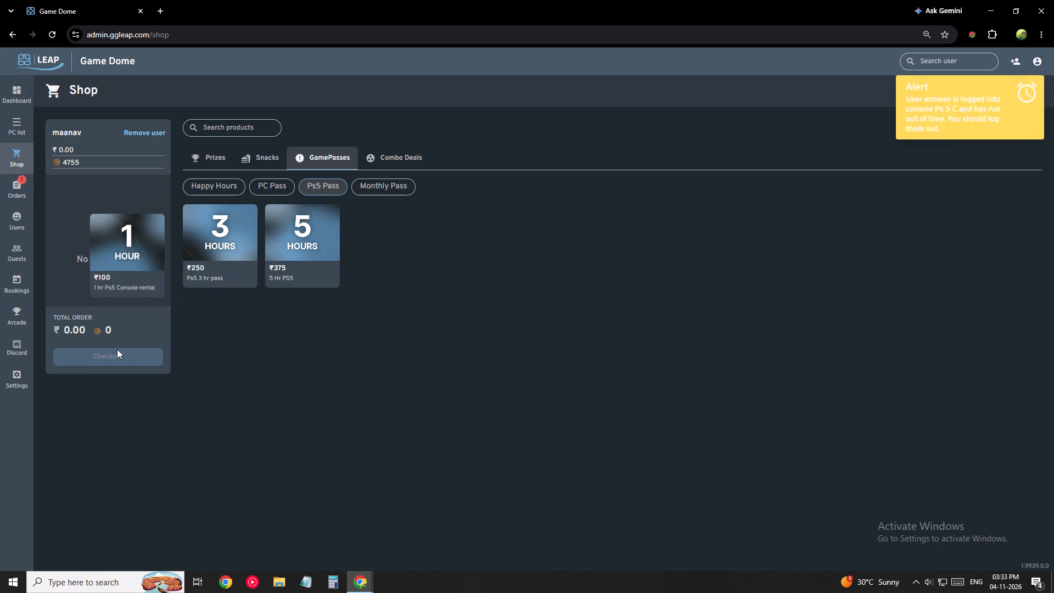
left_click_drag(225, 259, 119, 244)
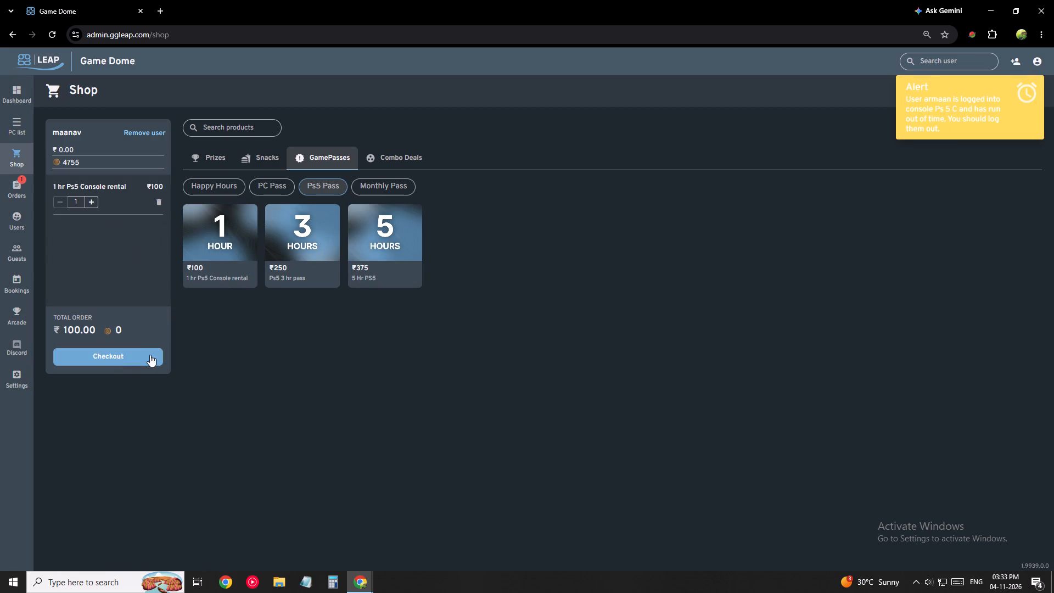
left_click(117, 348)
left_click(275, 281)
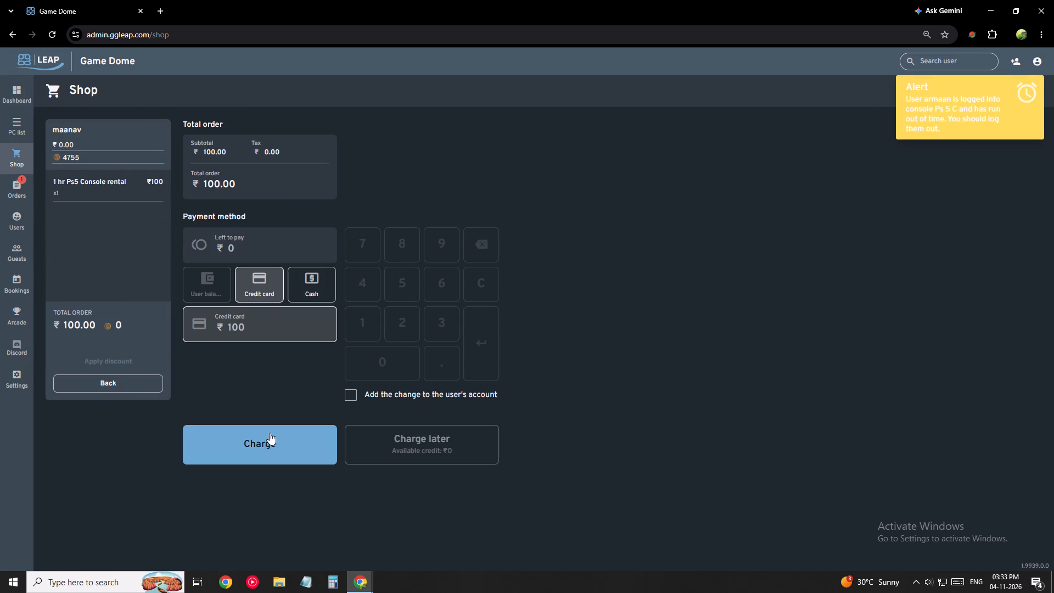
left_click(273, 444)
Return to the PC list and sell armaan on Ps 5 C one 1 hr Ps5 Console rental, charging ₹100 to credit card.
left_click(0, 120)
scroll(441, 483, "down", 10)
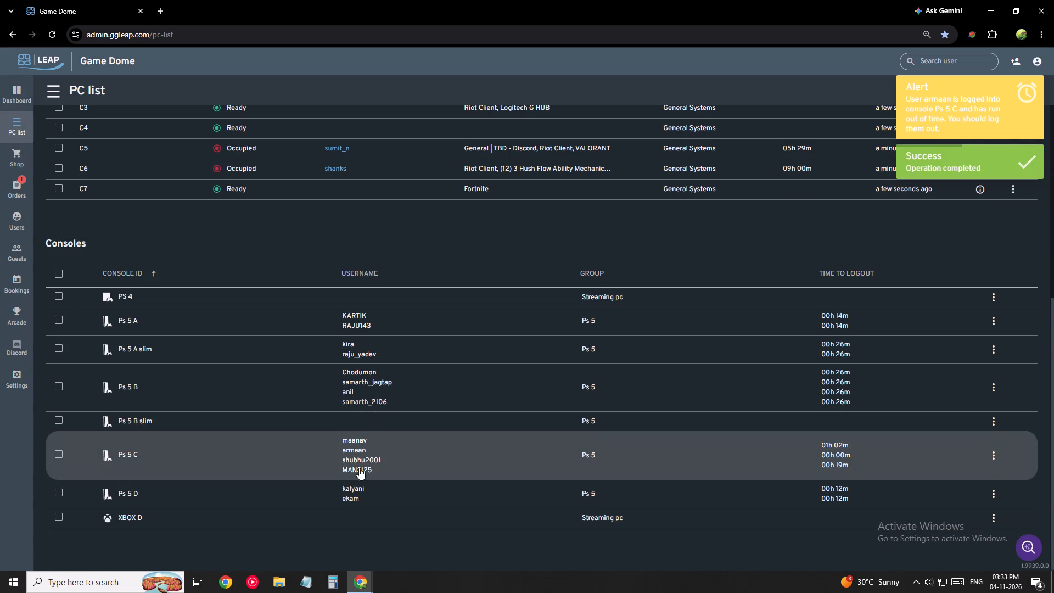
left_click(355, 450)
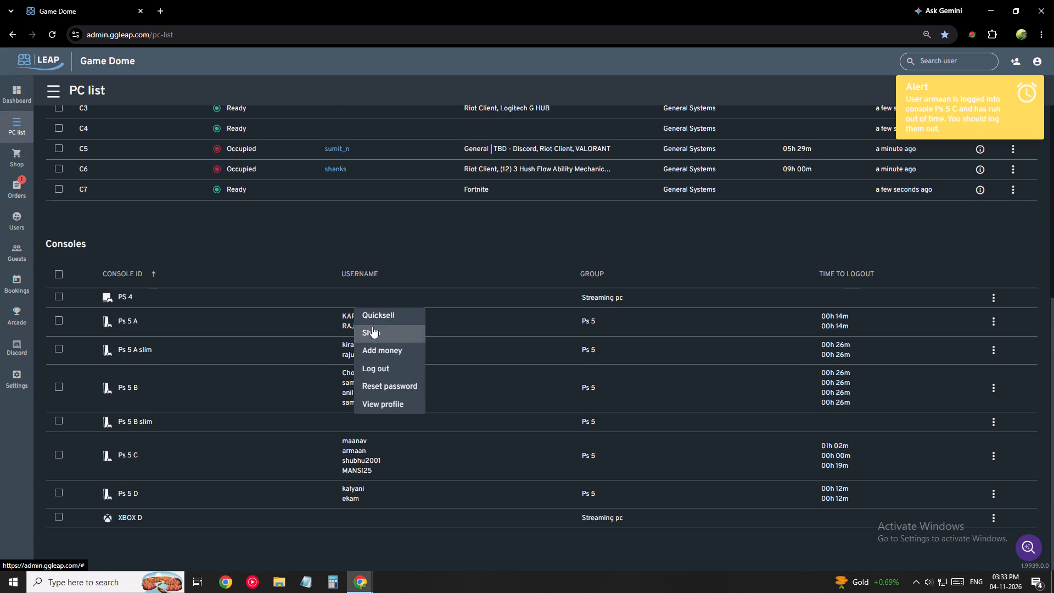
left_click(385, 317)
left_click(838, 513)
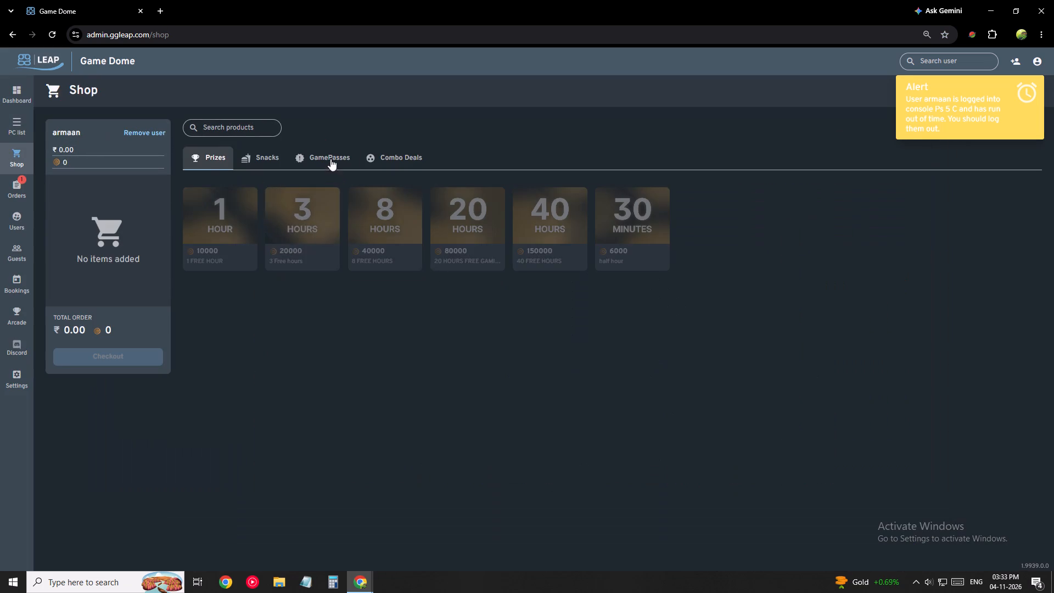
left_click(330, 159)
left_click(330, 187)
left_click_drag(244, 236, 103, 246)
left_click(98, 354)
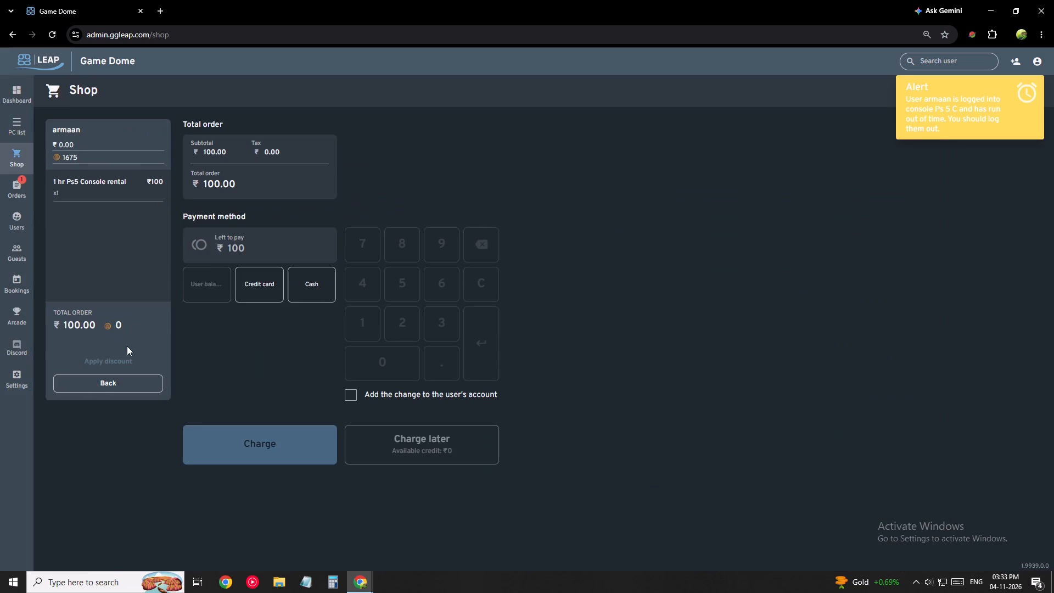
left_click(248, 284)
left_click(276, 451)
Return to the PC list and check the users and remaining times across the Computers and Consoles sections.
left_click(0, 115)
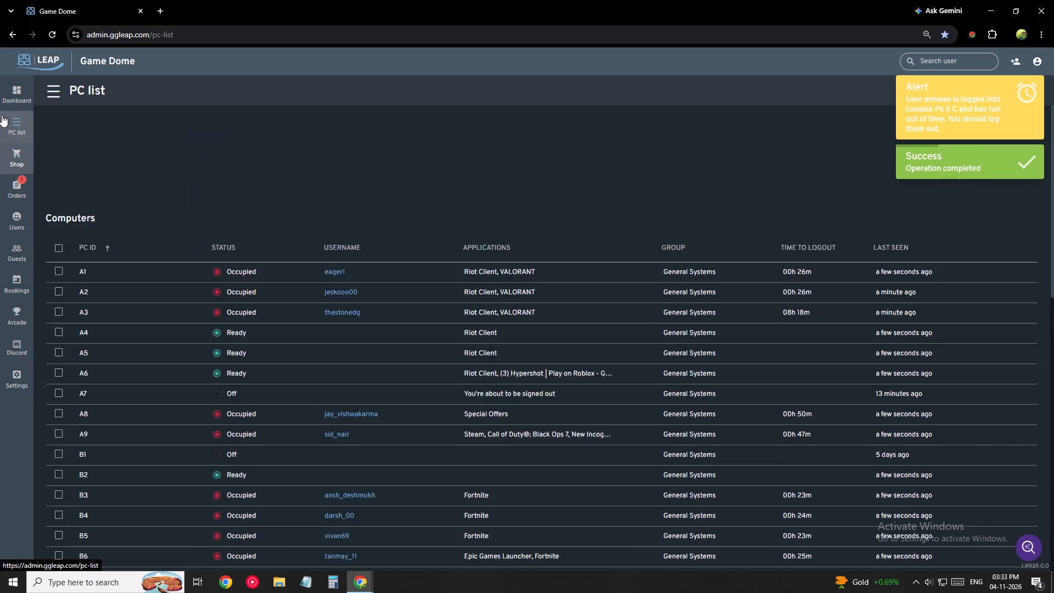
scroll(447, 335, "down", 4)
scroll(327, 484, "up", 1)
scroll(328, 484, "down", 4)
scroll(334, 343, "up", 4)
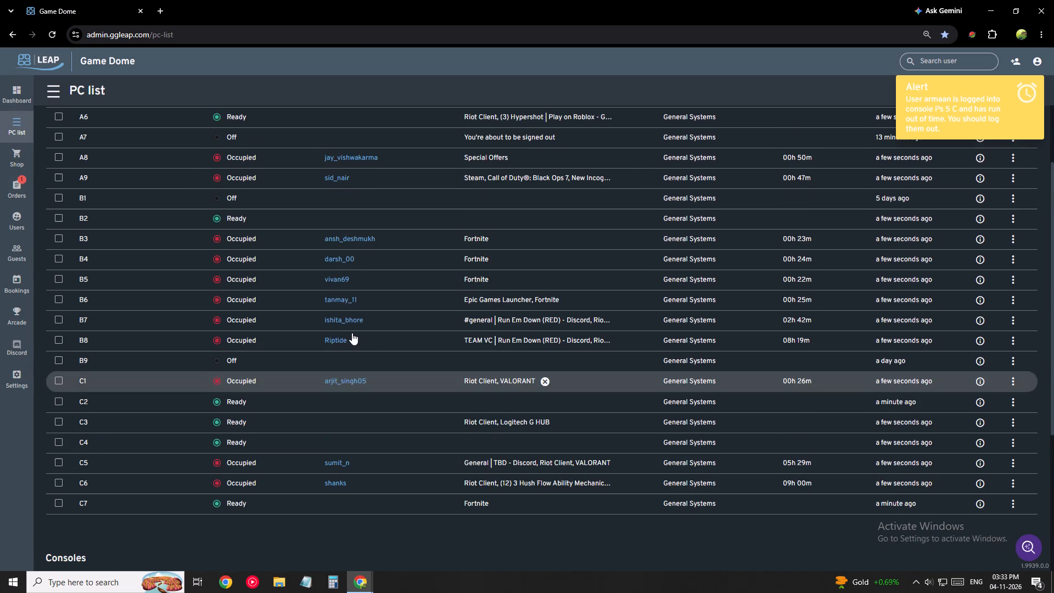
scroll(352, 333, "up", 3)
scroll(369, 346, "down", 4)
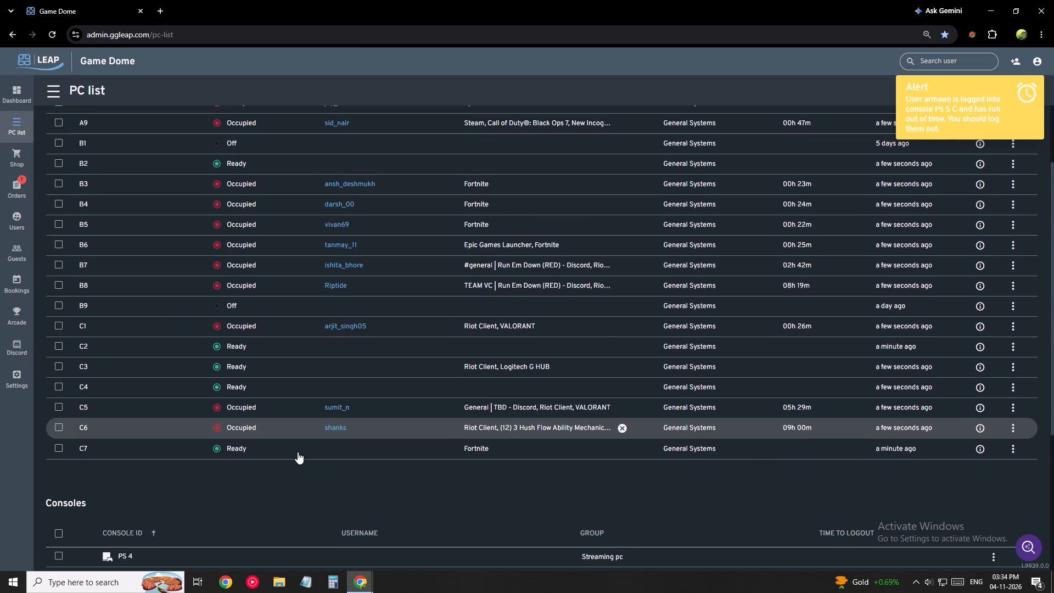
scroll(298, 452, "down", 2)
scroll(298, 452, "up", 1)
scroll(298, 452, "down", 5)
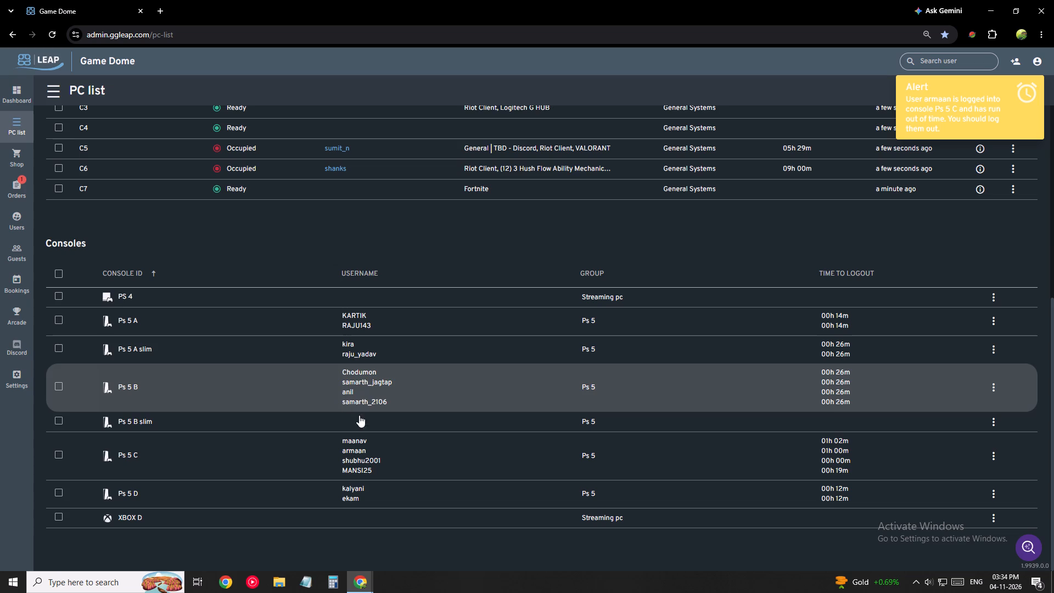
left_click(358, 460)
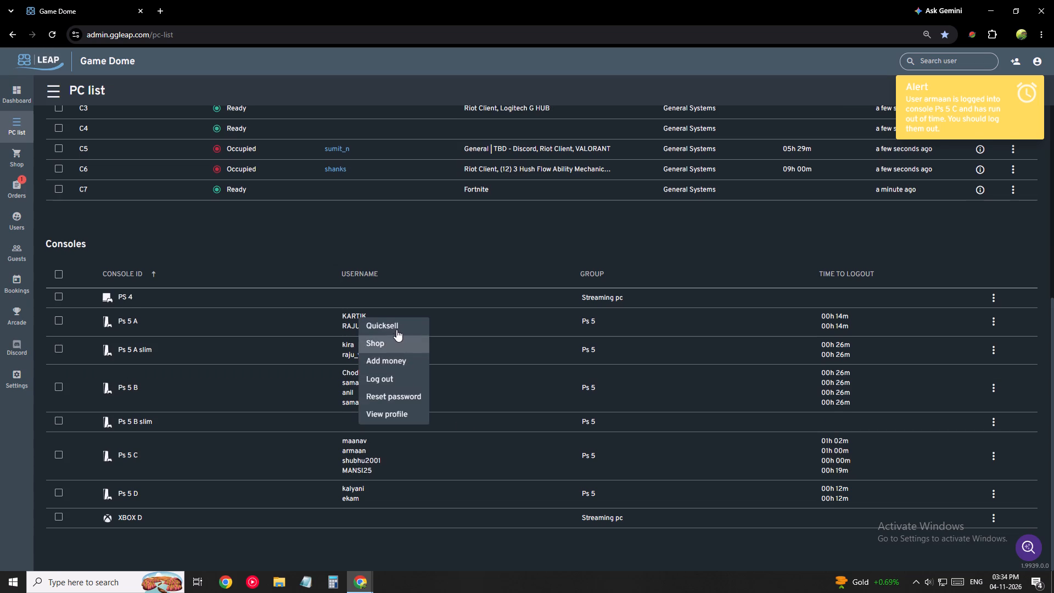
left_click(396, 326)
left_click(823, 512)
left_click(329, 152)
left_click(332, 193)
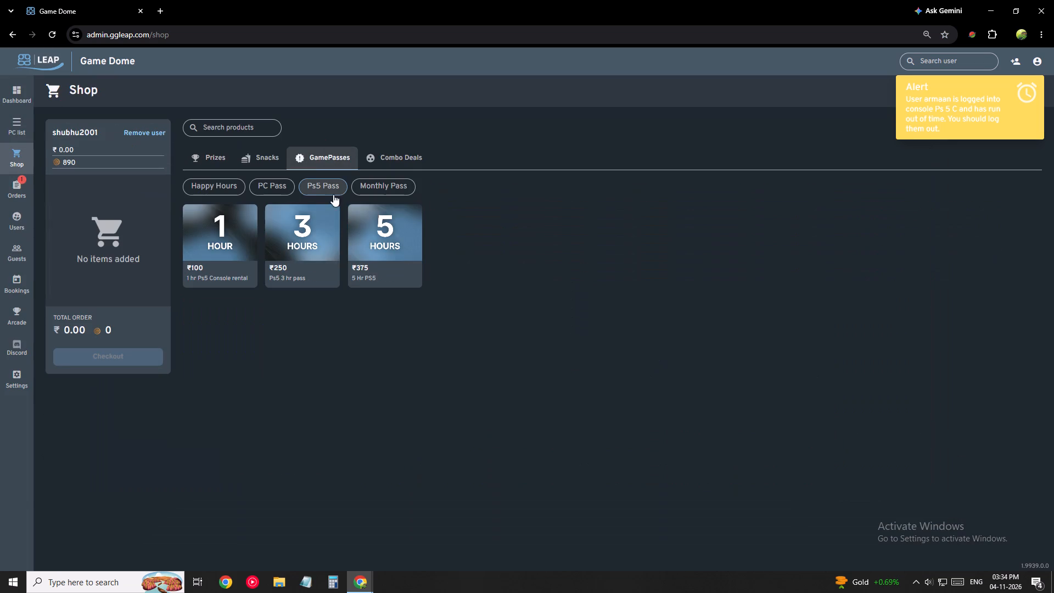
left_click(285, 194)
left_click(323, 187)
left_click_drag(226, 254, 94, 257)
left_click(132, 357)
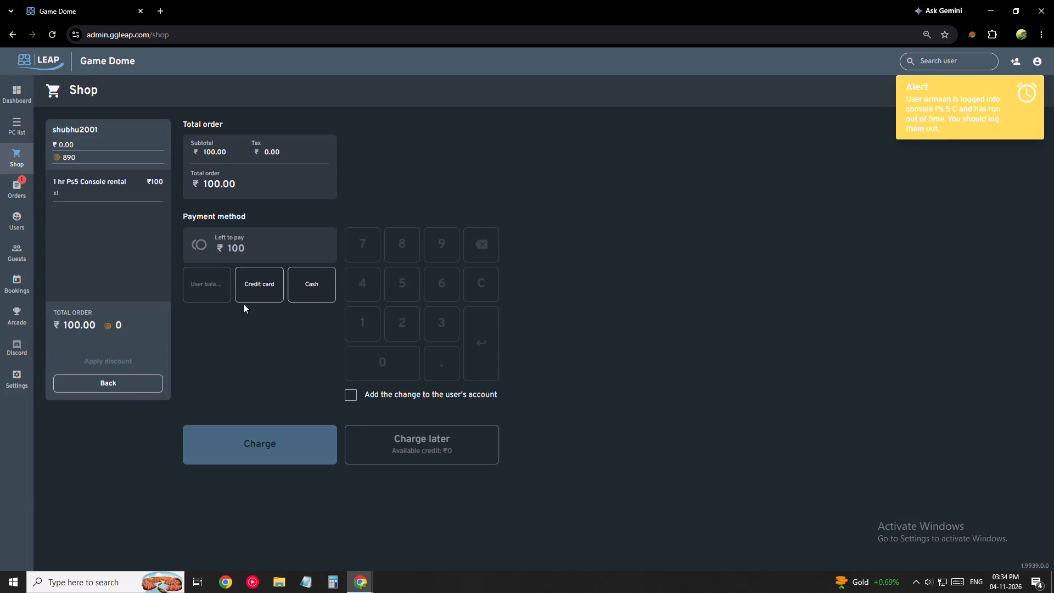
left_click(259, 282)
left_click(283, 440)
left_click(1, 124)
scroll(379, 526, "down", 2)
scroll(379, 526, "up", 1)
scroll(379, 526, "down", 5)
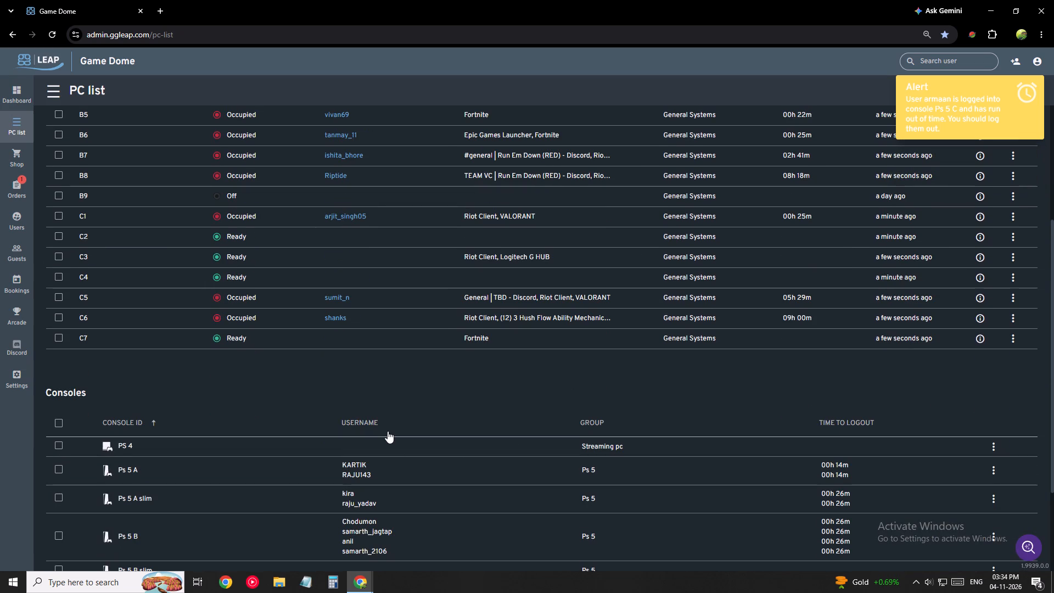
scroll(387, 430, "down", 1)
left_click(371, 493)
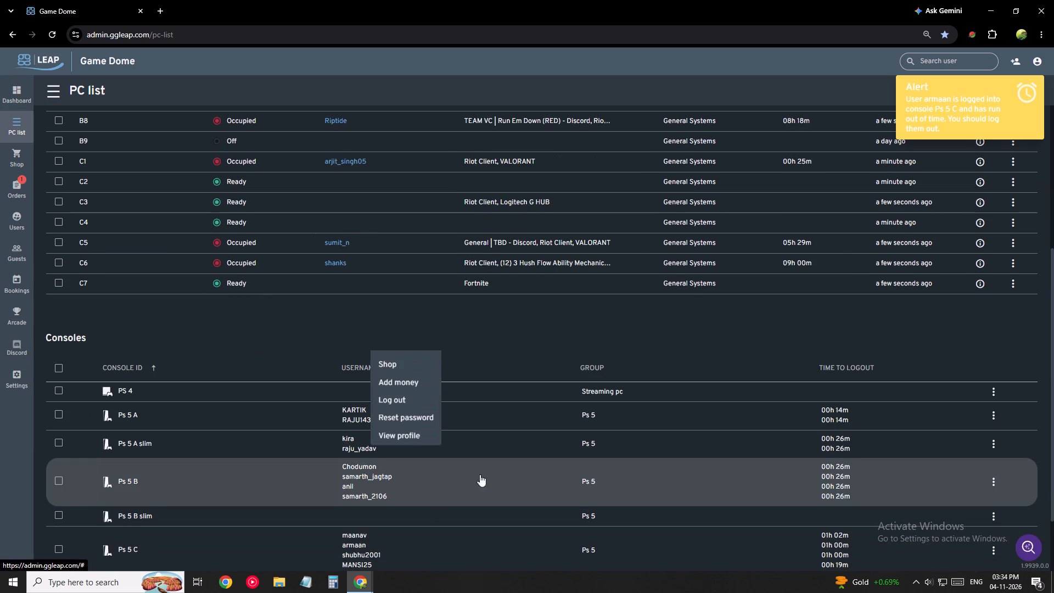
left_click(289, 277)
scroll(393, 572, "down", 1)
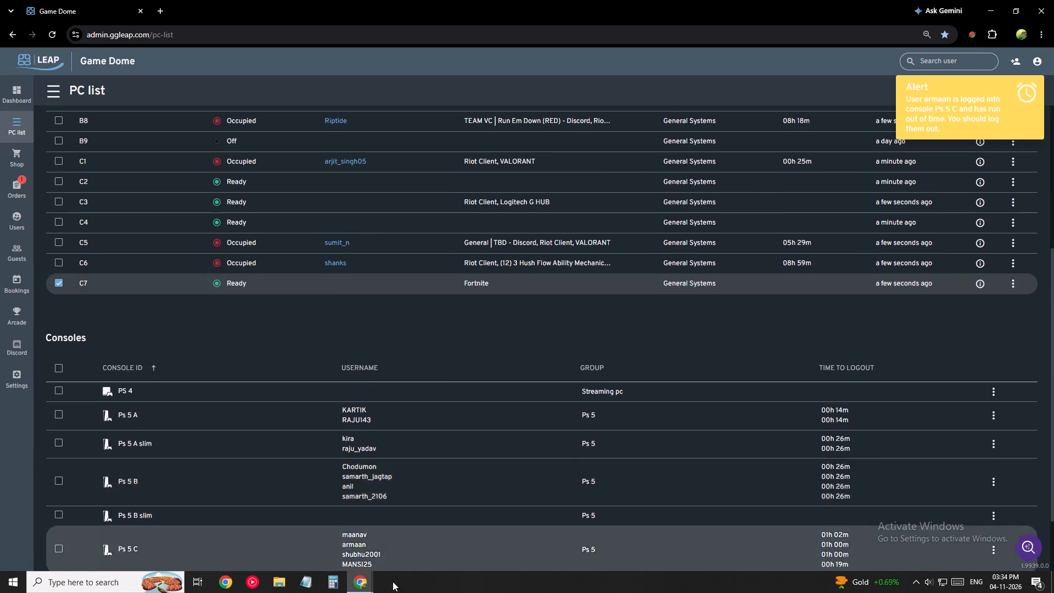
scroll(393, 581, "down", 1)
left_click(360, 566)
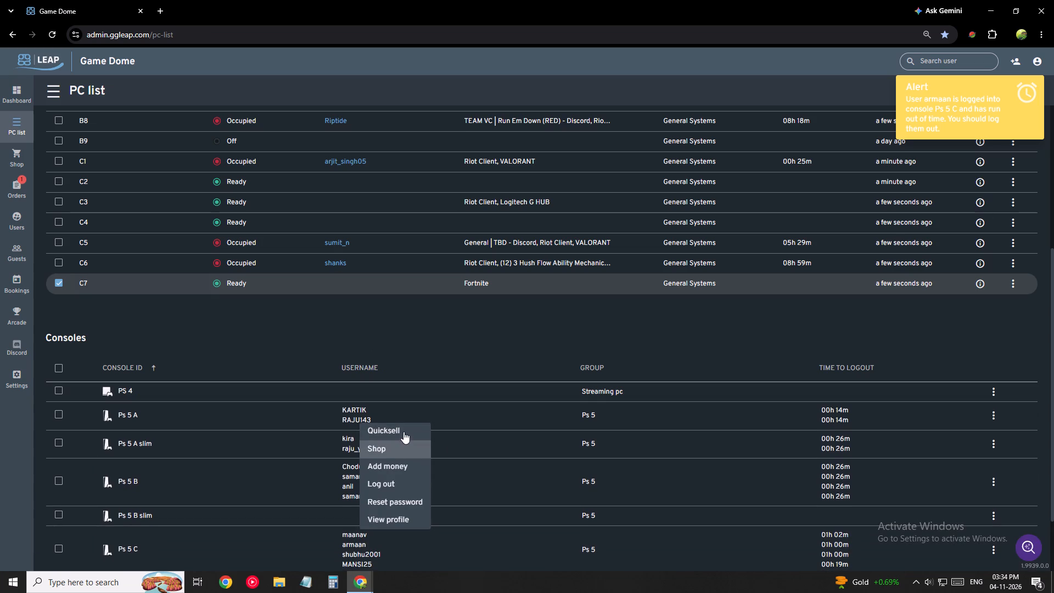
left_click(403, 432)
left_click(847, 510)
left_click(340, 165)
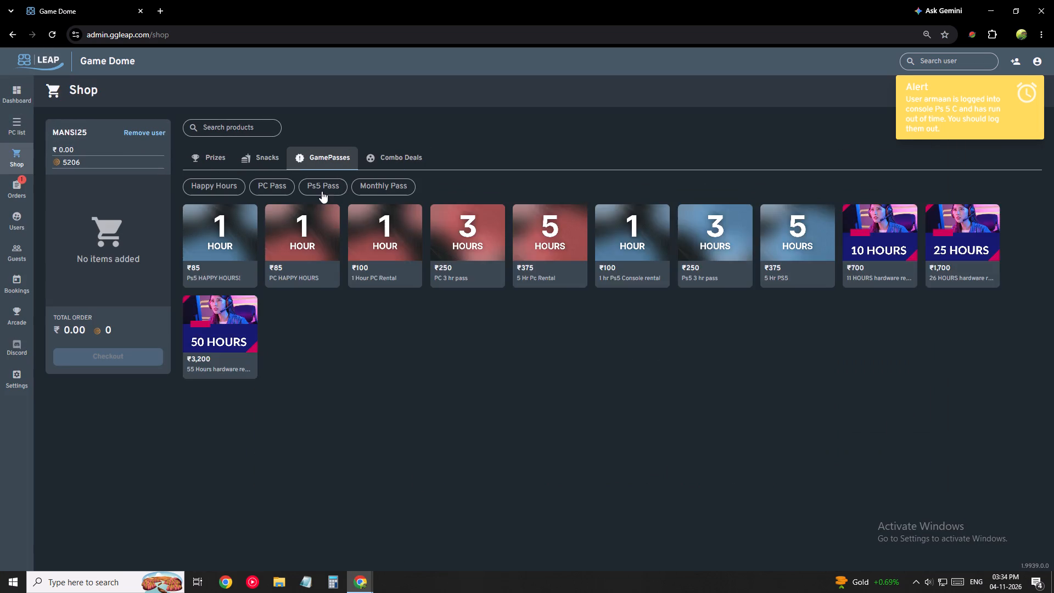
left_click(322, 191)
left_click_drag(210, 234, 105, 233)
left_click(108, 345)
left_click(132, 355)
left_click(258, 273)
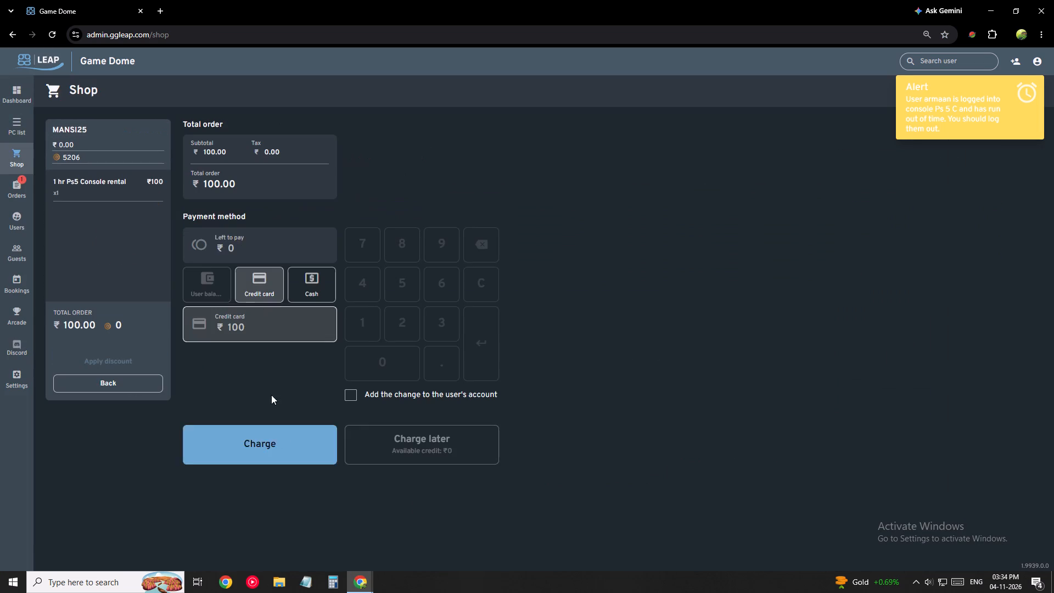
left_click(278, 433)
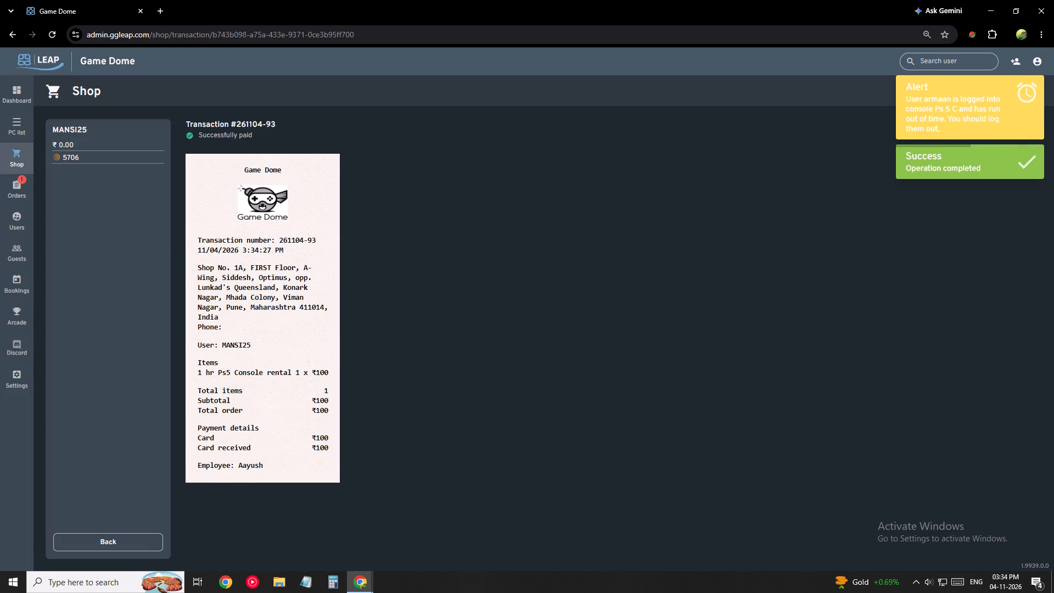
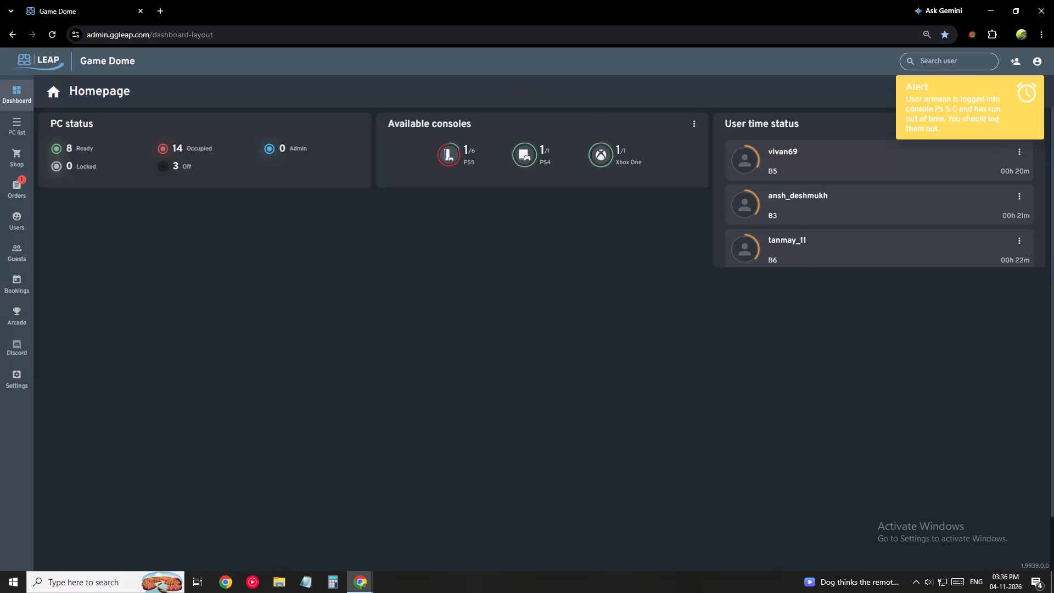
Dismiss the out-of-time alert and check the console users' remaining times in the PC list.
left_click(946, 108)
left_click(5, 132)
scroll(421, 395, "down", 14)
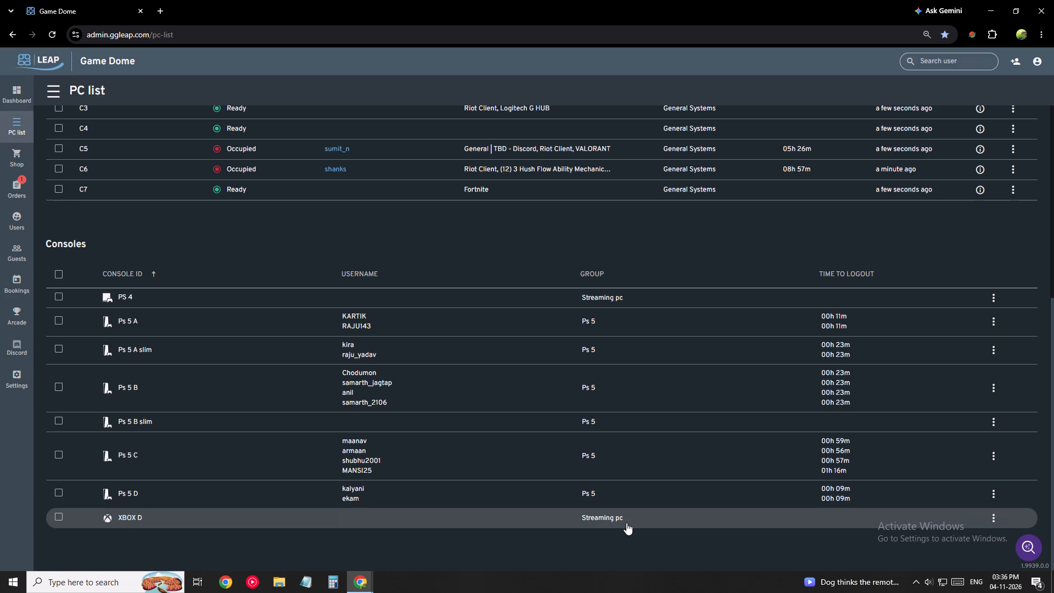
Quicksell one Cigg to tobi, charging the ₹30 to the user balance, and return to the PC list.
left_click(938, 65)
type("tobi")
left_click(1005, 82)
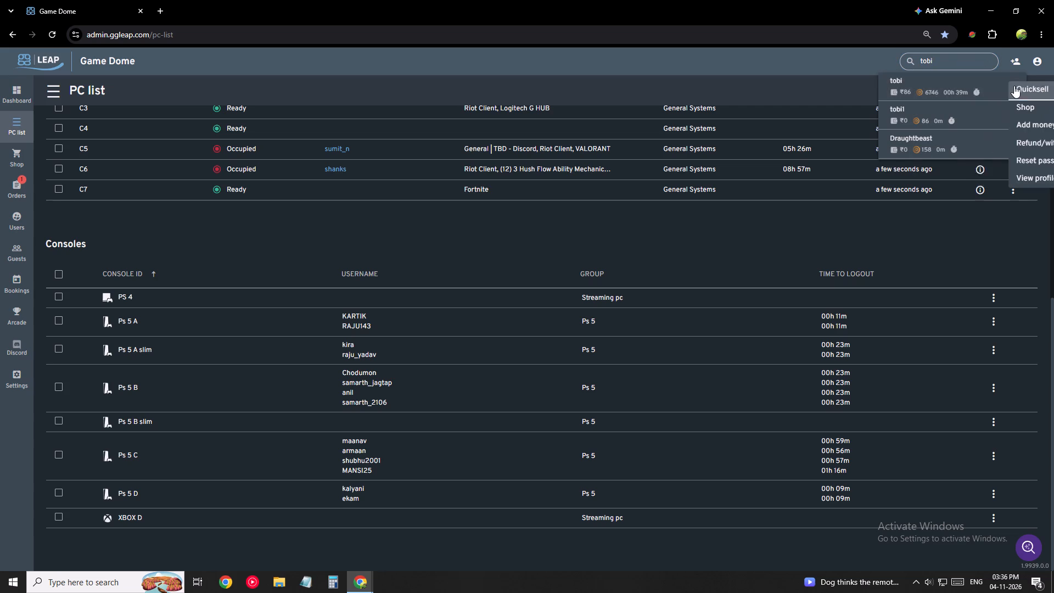
left_click(1013, 85)
left_click_drag(364, 221, 183, 353)
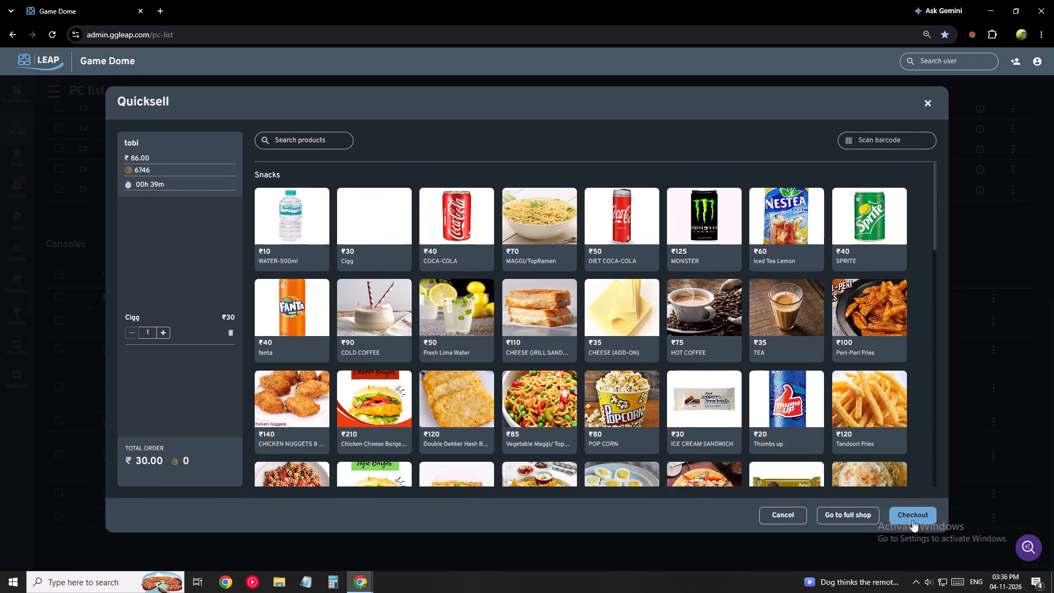
left_click(885, 514)
left_click(897, 508)
left_click(206, 286)
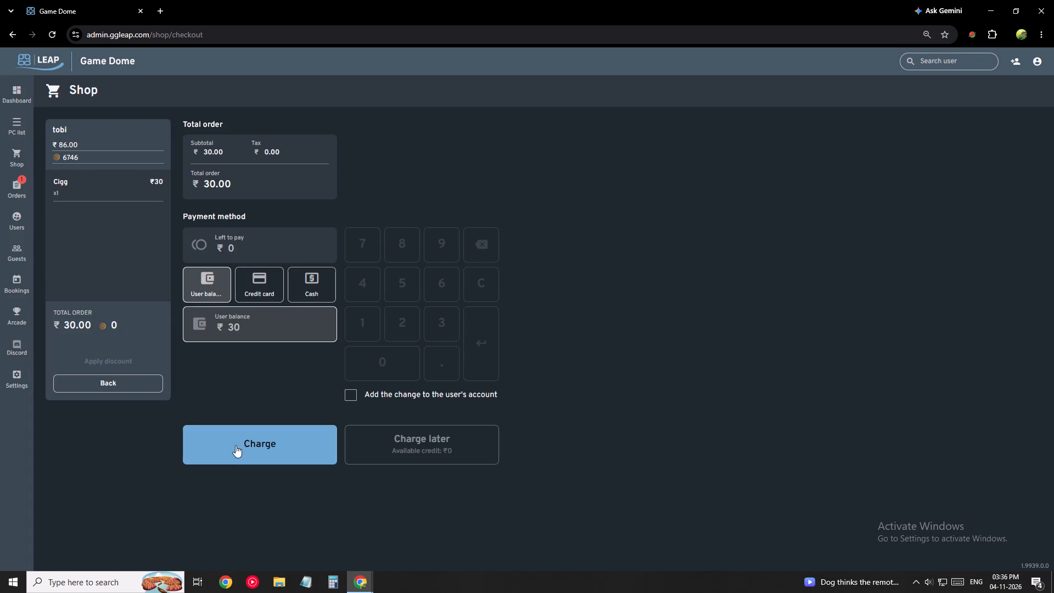
left_click(240, 446)
left_click(0, 111)
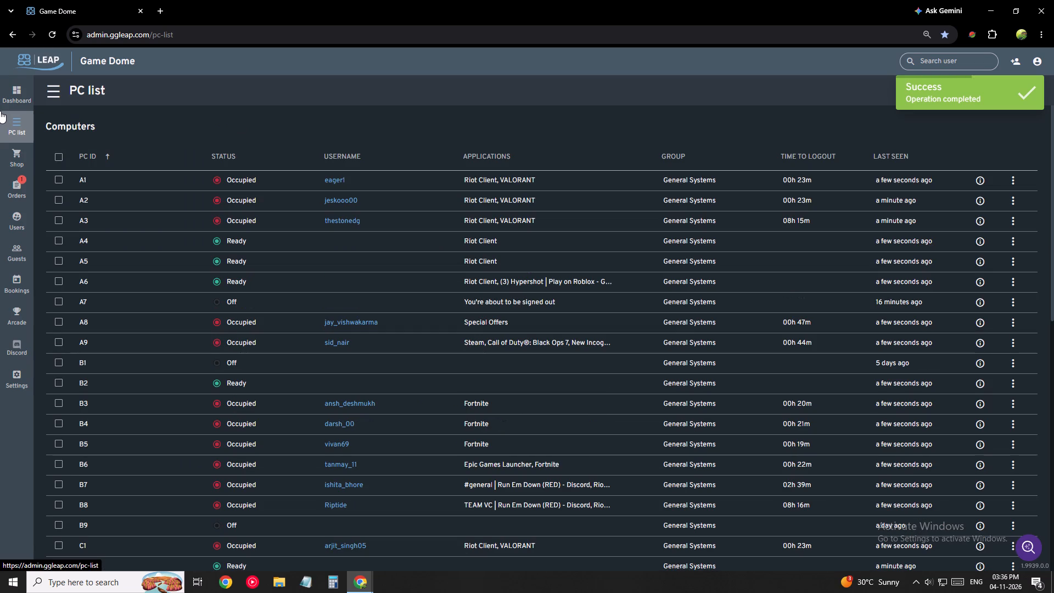
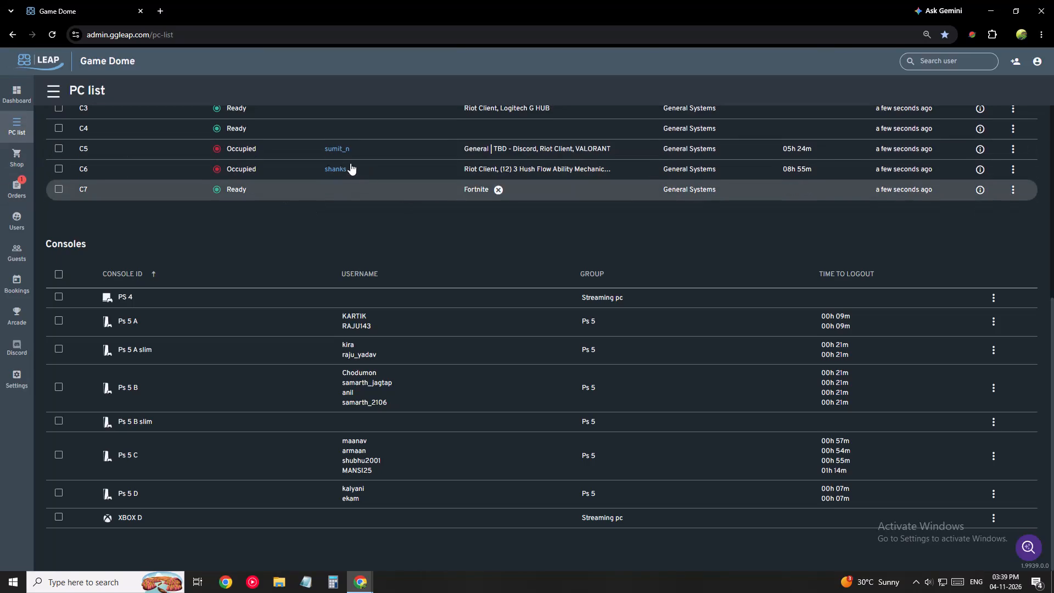
left_click(339, 150)
left_click(376, 161)
left_click_drag(290, 215, 200, 412)
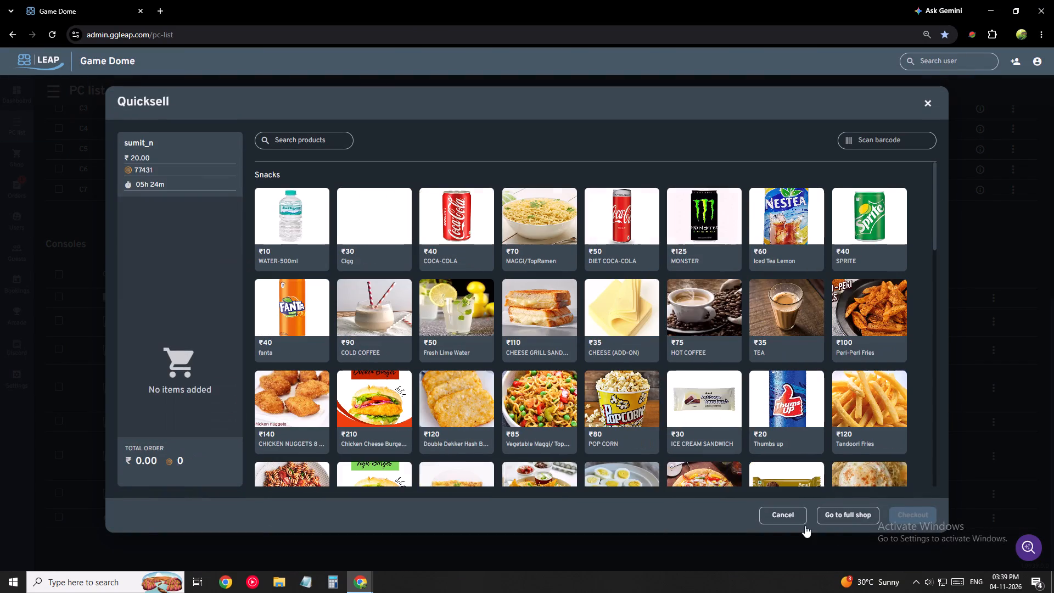
left_click(896, 514)
left_click(249, 282)
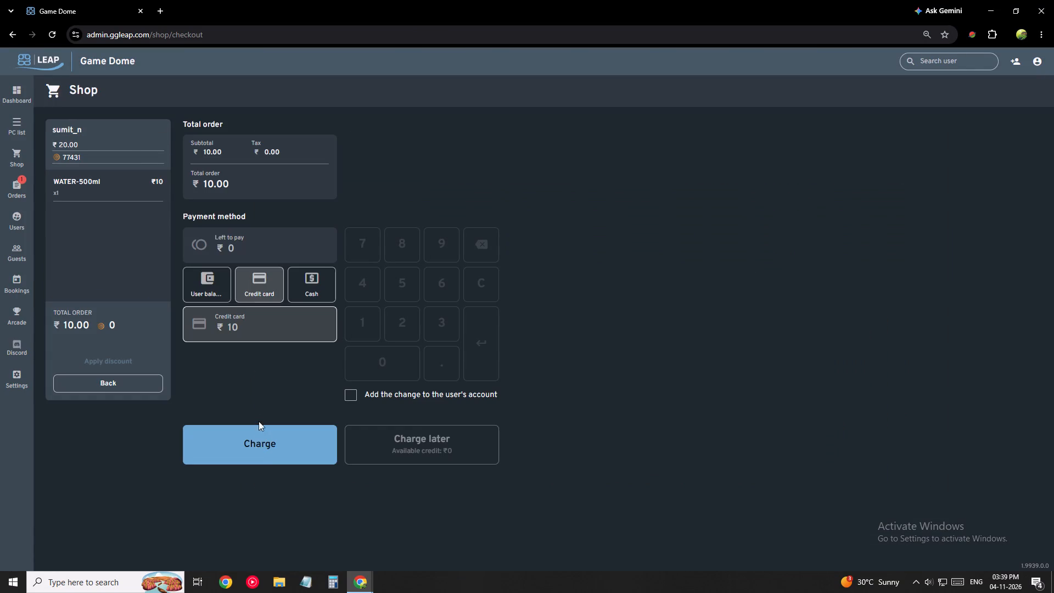
left_click(270, 468)
left_click(271, 455)
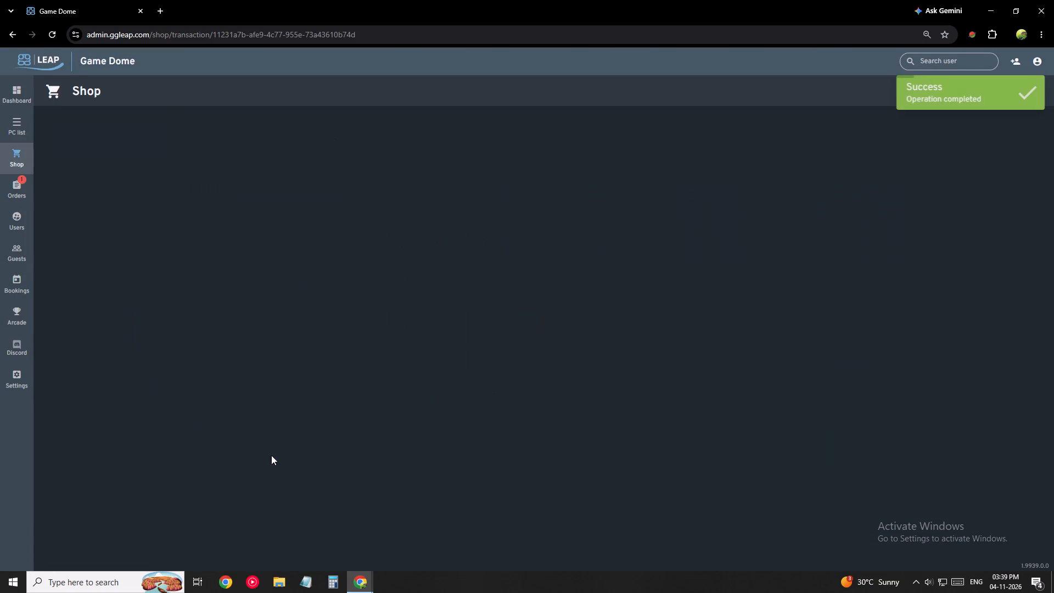
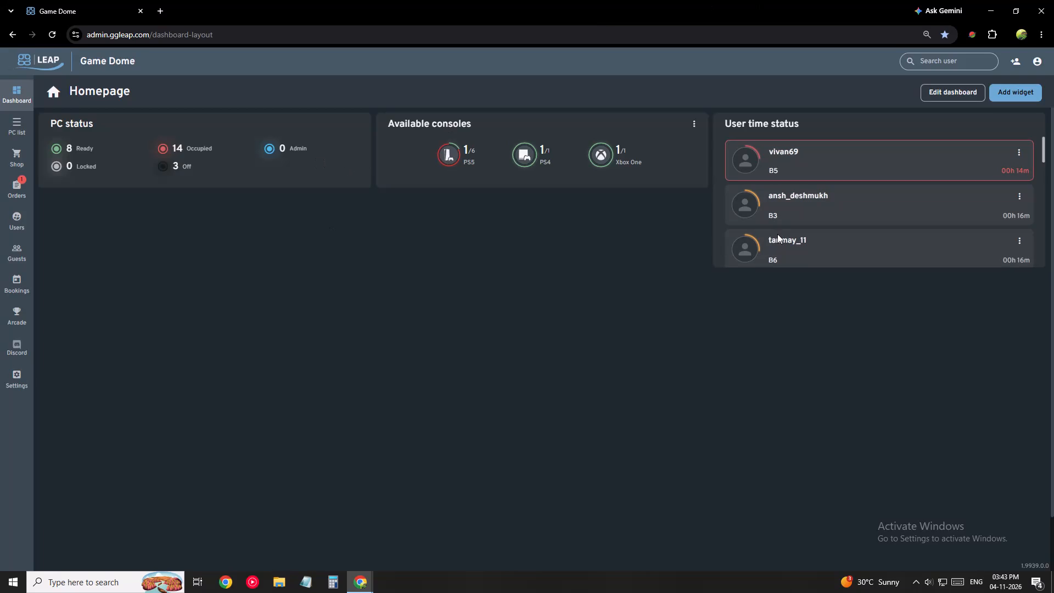
Quicksell one Cigg to the user logged in on PC A8, charging the ₹30 to credit card.
left_click(0, 138)
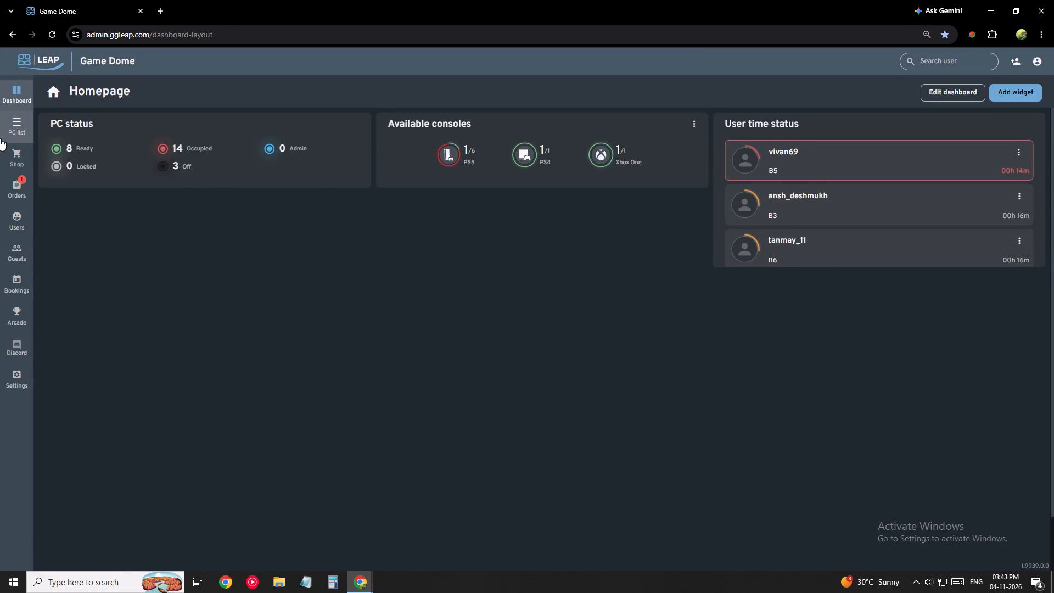
left_click(354, 329)
left_click(360, 323)
left_click(396, 321)
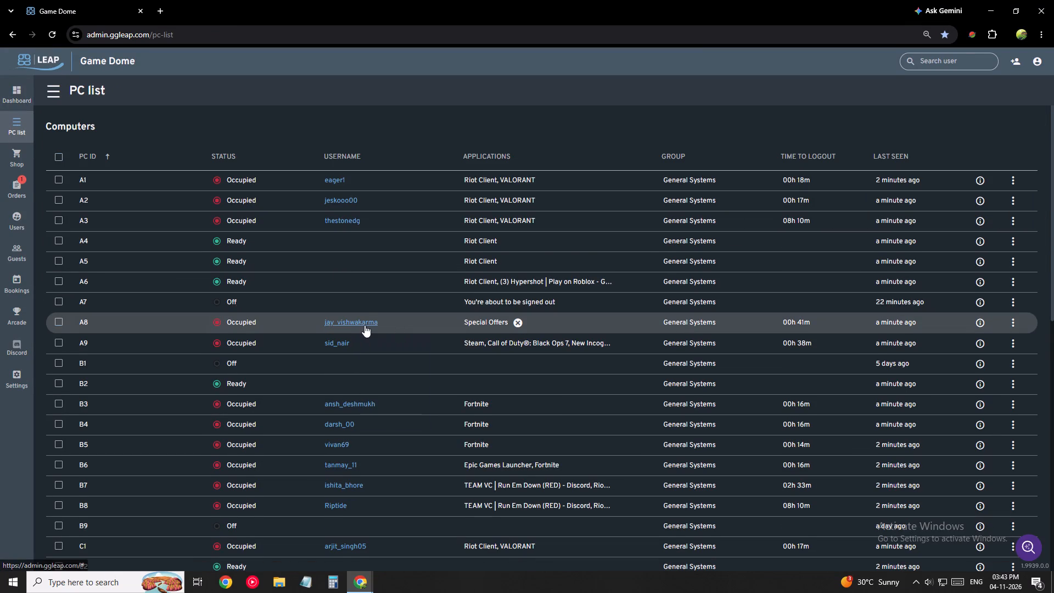
left_click(366, 325)
left_click(380, 329)
left_click_drag(362, 225, 169, 381)
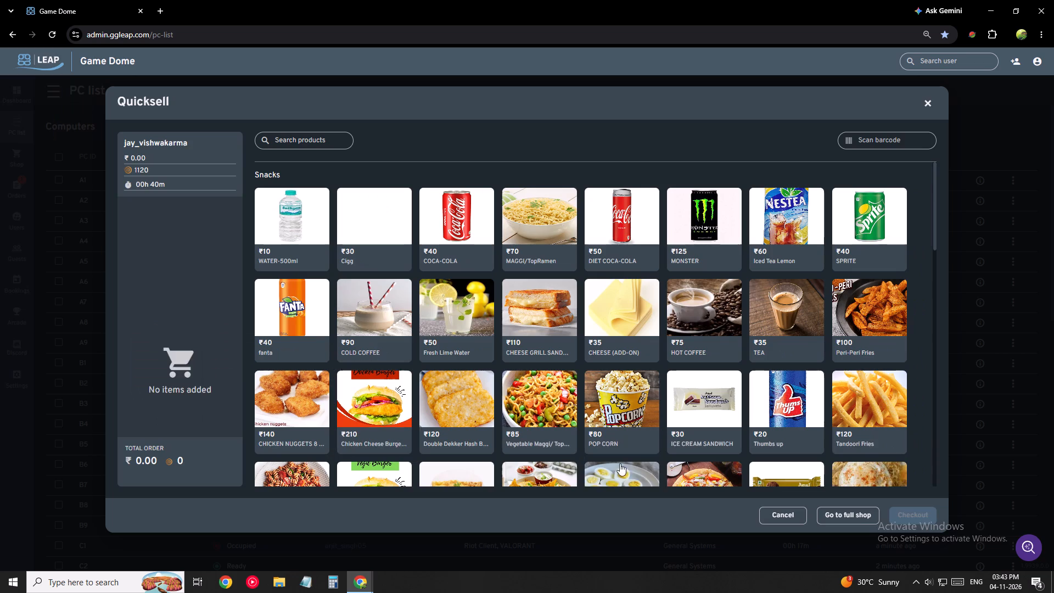
left_click(921, 512)
left_click(294, 296)
left_click(272, 292)
left_click(310, 295)
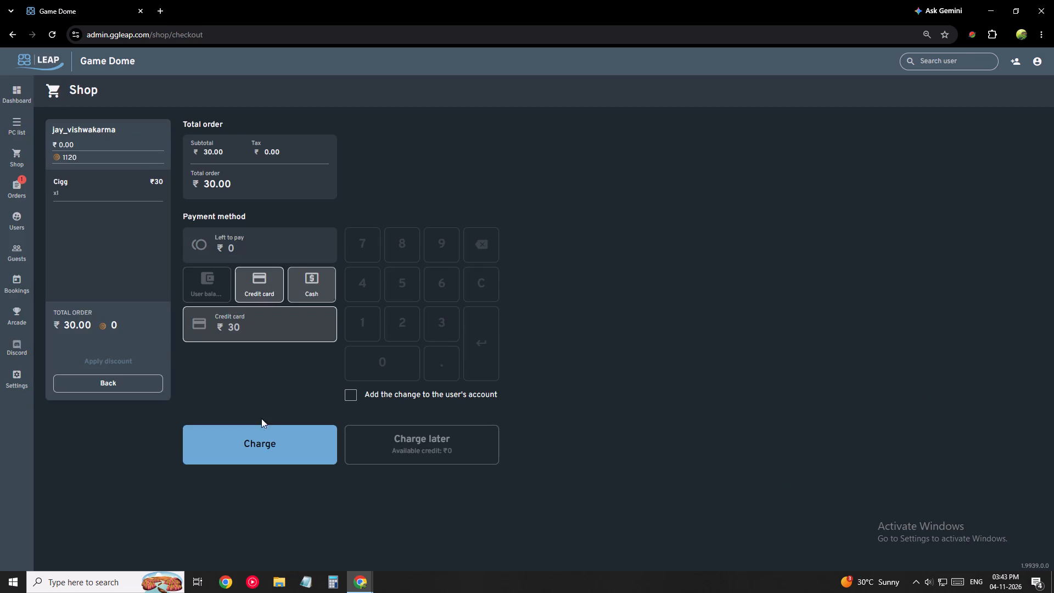
left_click(259, 426)
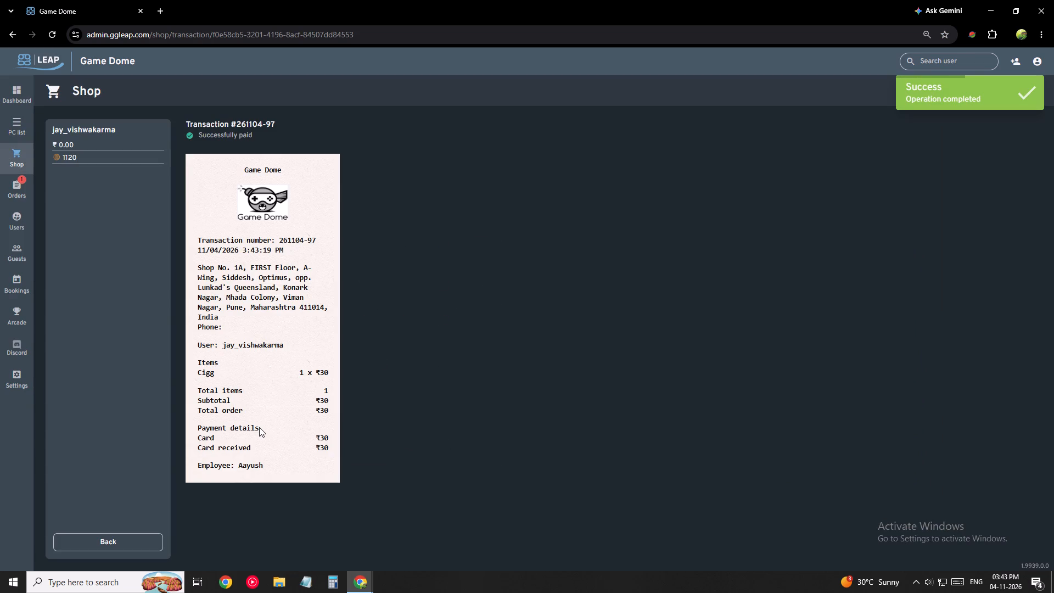
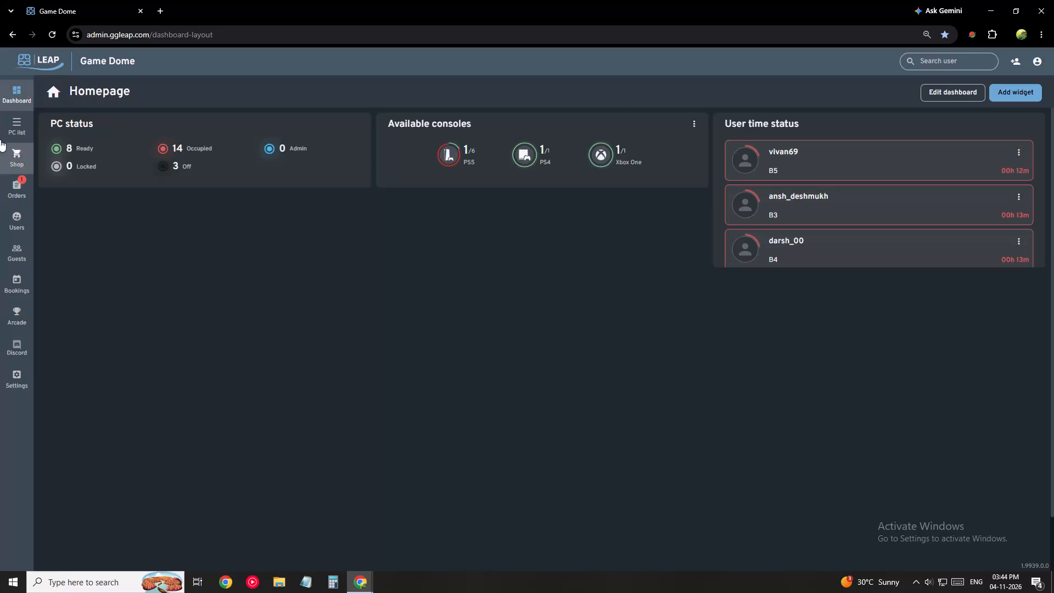
Log out all users from the Ps 5 D console in the PC list.
left_click(0, 139)
scroll(360, 404, "down", 3)
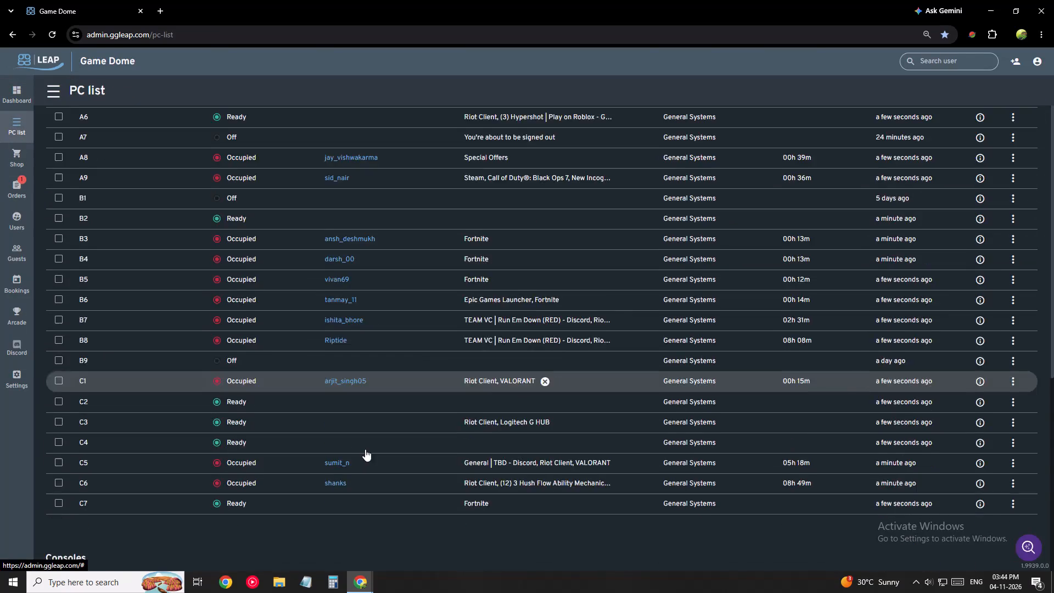
scroll(365, 449, "down", 7)
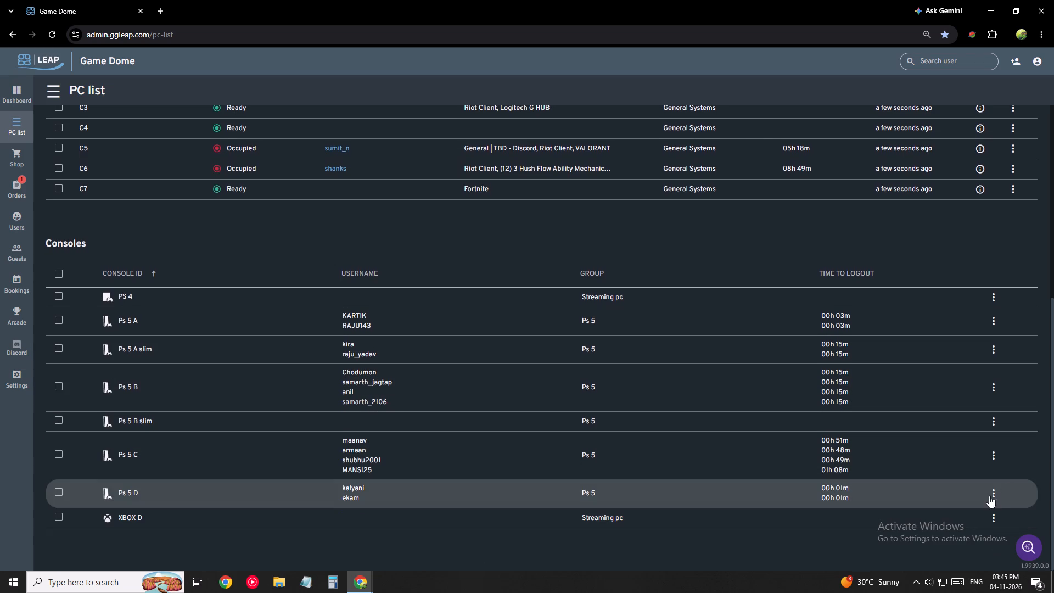
left_click(987, 496)
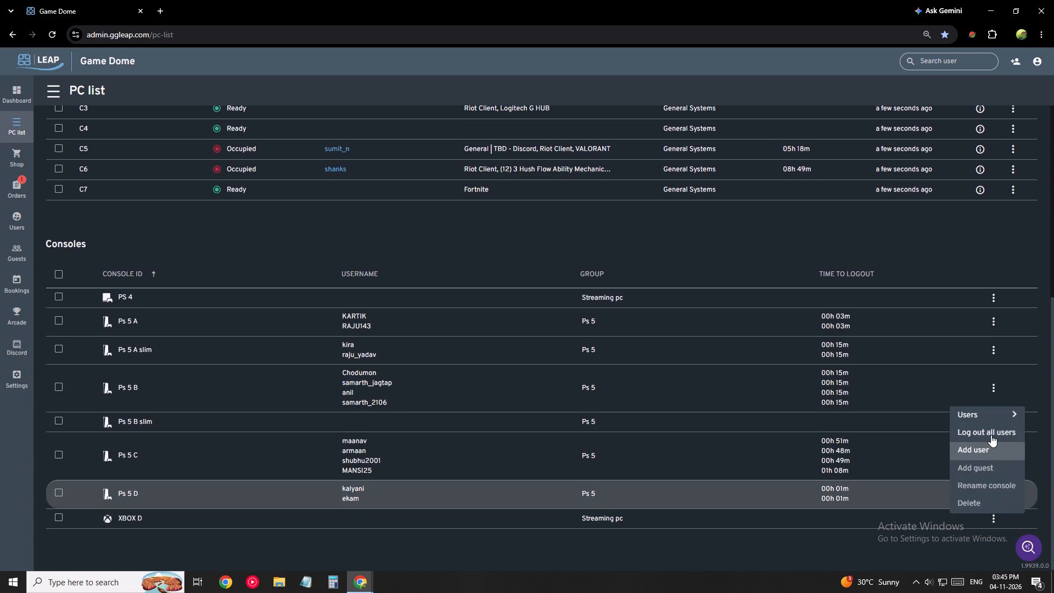
left_click(991, 435)
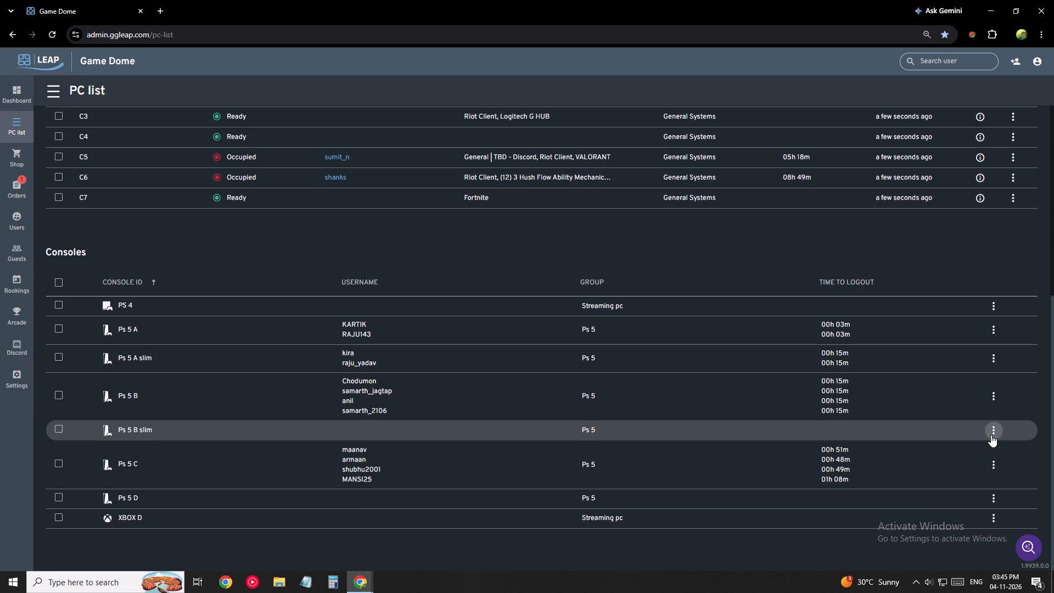
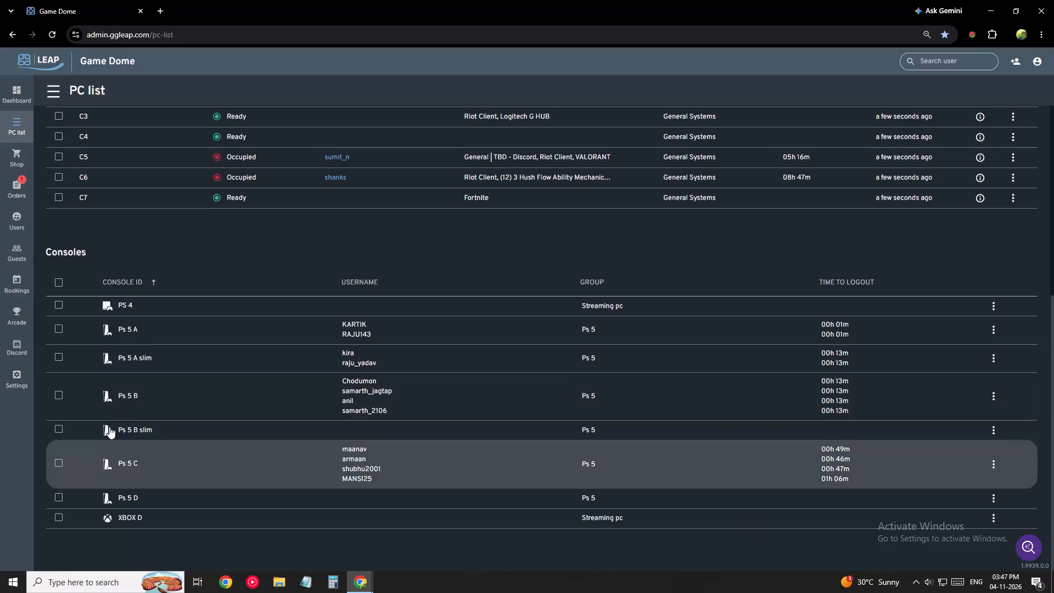
left_click(361, 467)
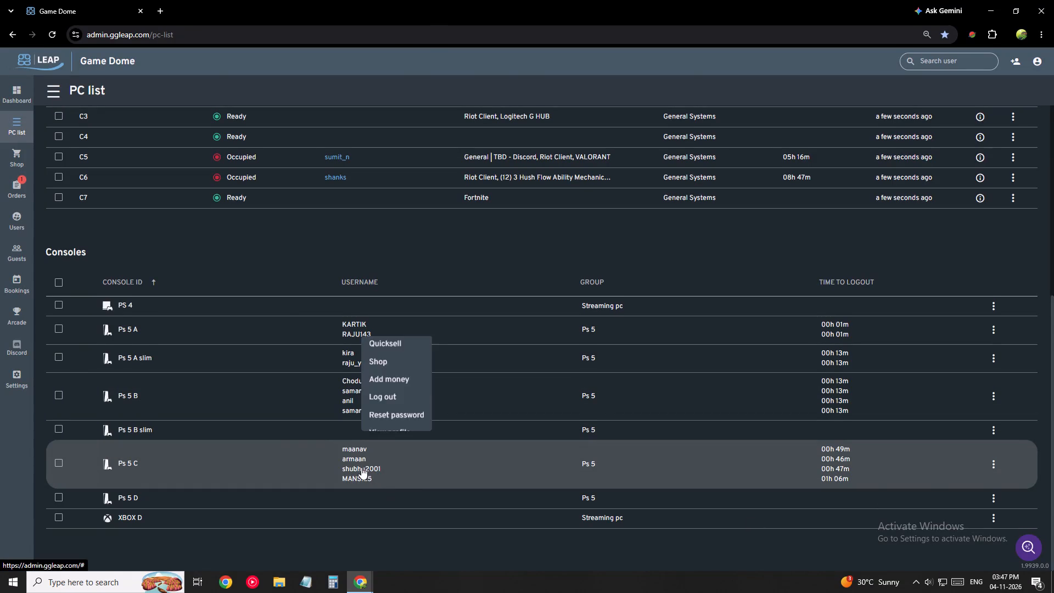
left_click(390, 387)
left_click(361, 479)
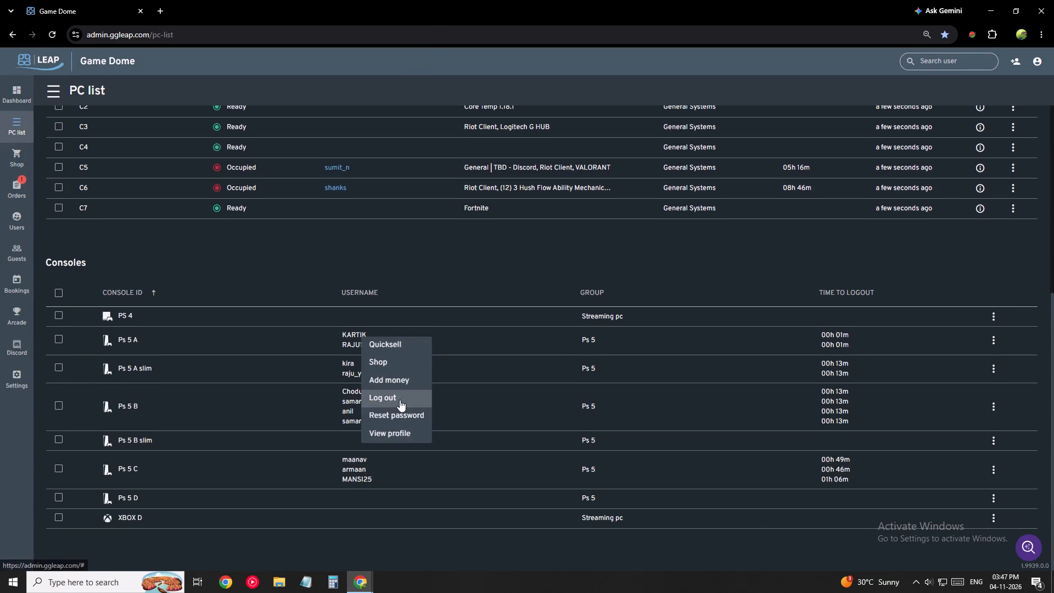
left_click(400, 400)
left_click(985, 499)
left_click(971, 418)
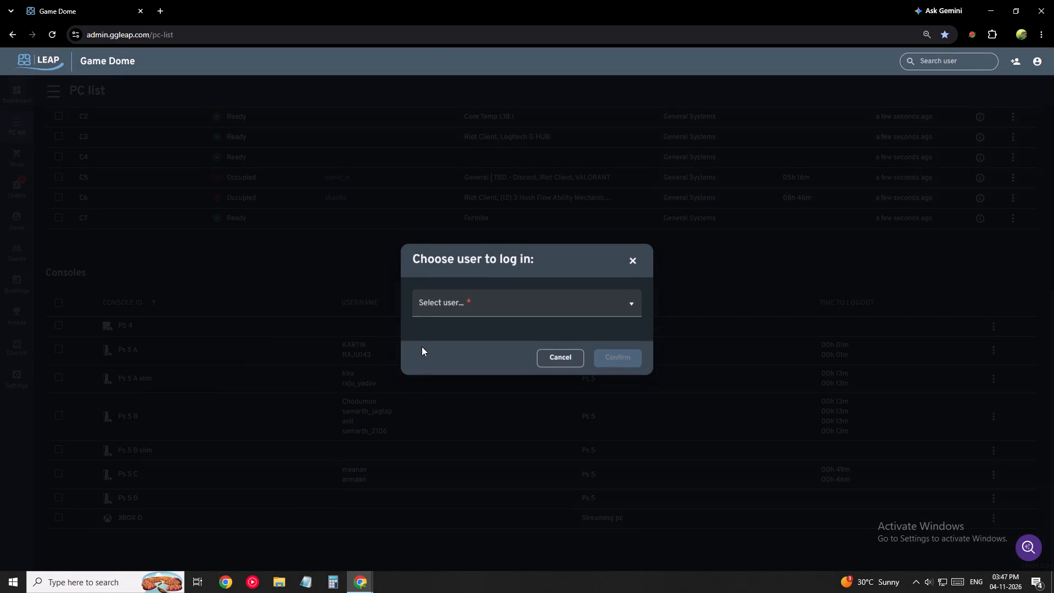
left_click(446, 302)
key("ctrl+v")
left_click(517, 320)
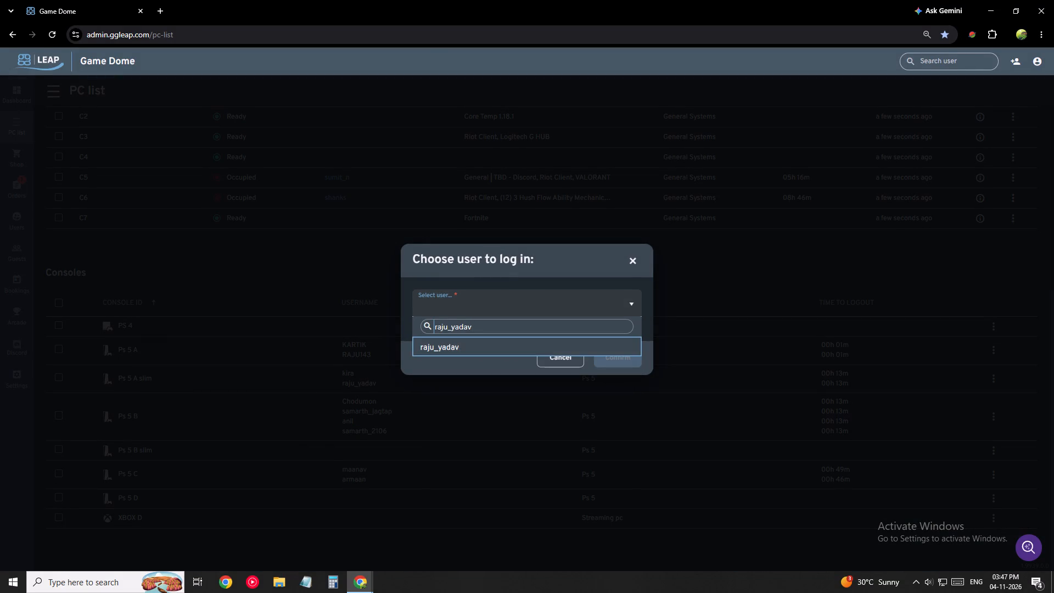
left_click_drag(515, 319, 411, 318)
key("super+v")
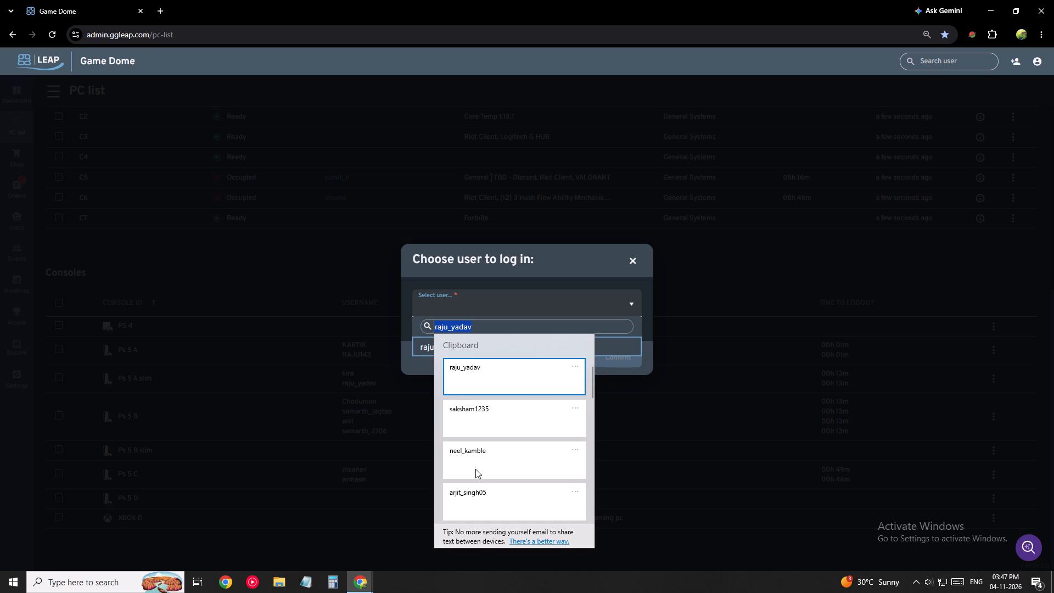
scroll(477, 467, "down", 14)
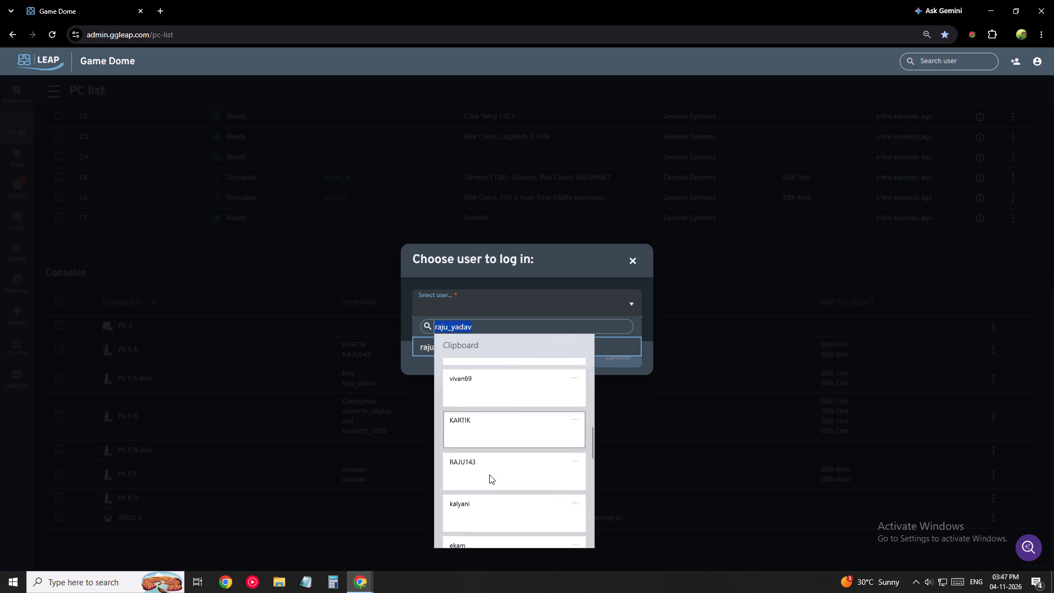
scroll(489, 474, "down", 7)
left_click(497, 449)
key("ctrl+v")
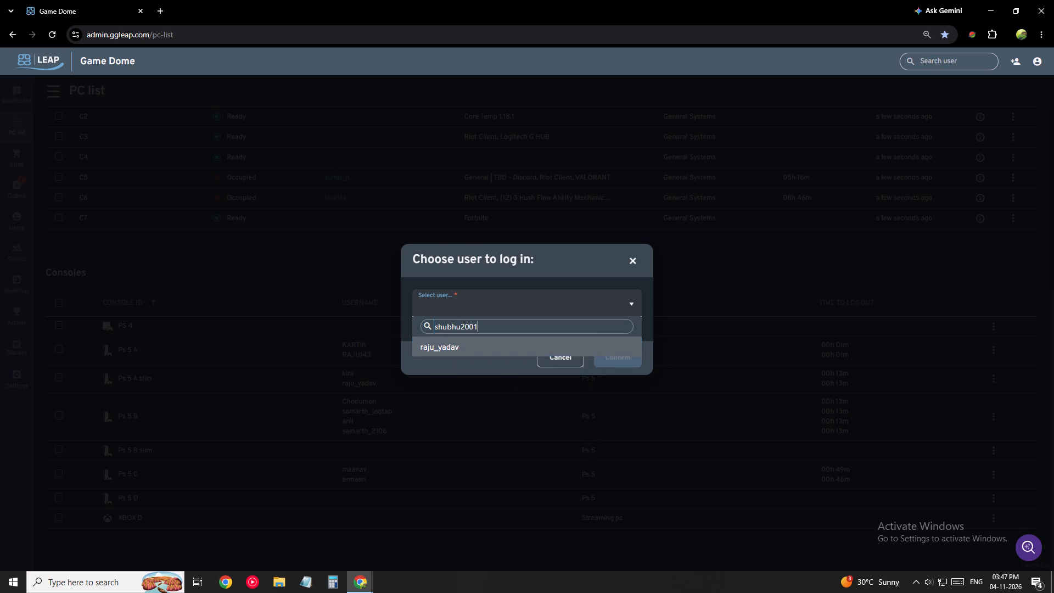
left_click(548, 350)
left_click(609, 359)
left_click(996, 503)
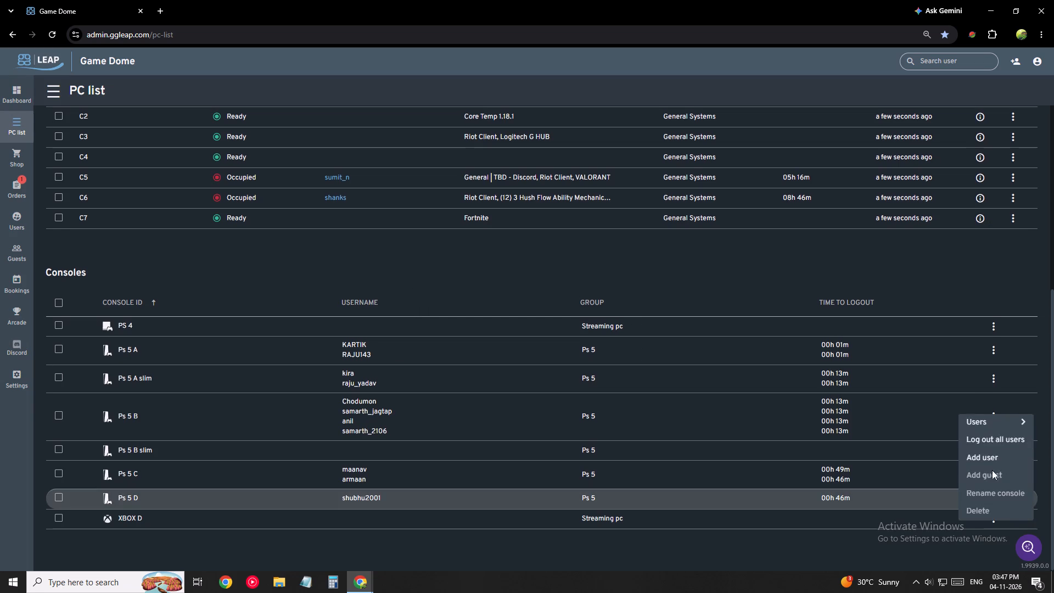
left_click(987, 456)
left_click(444, 301)
key("super+v")
scroll(507, 479, "down", 7)
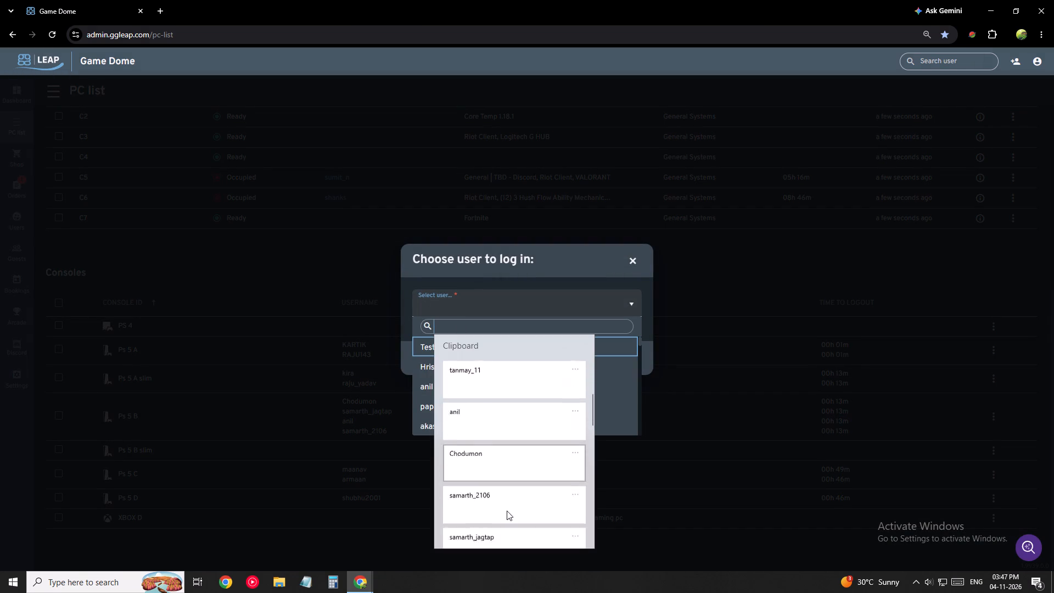
scroll(507, 511, "down", 15)
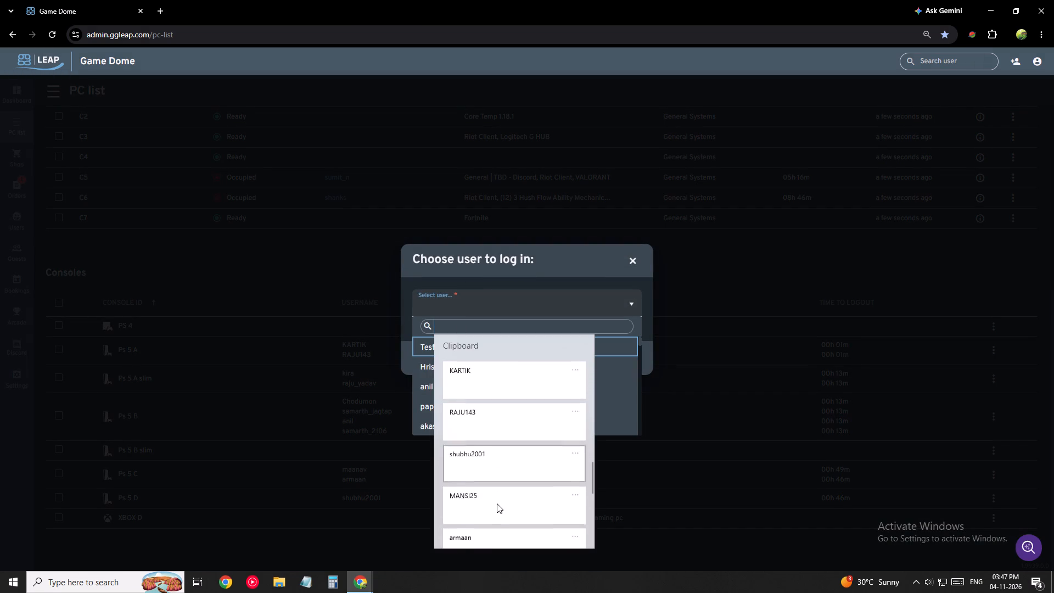
left_click(478, 457)
key("ctrl+v")
left_click(507, 329)
left_click(552, 346)
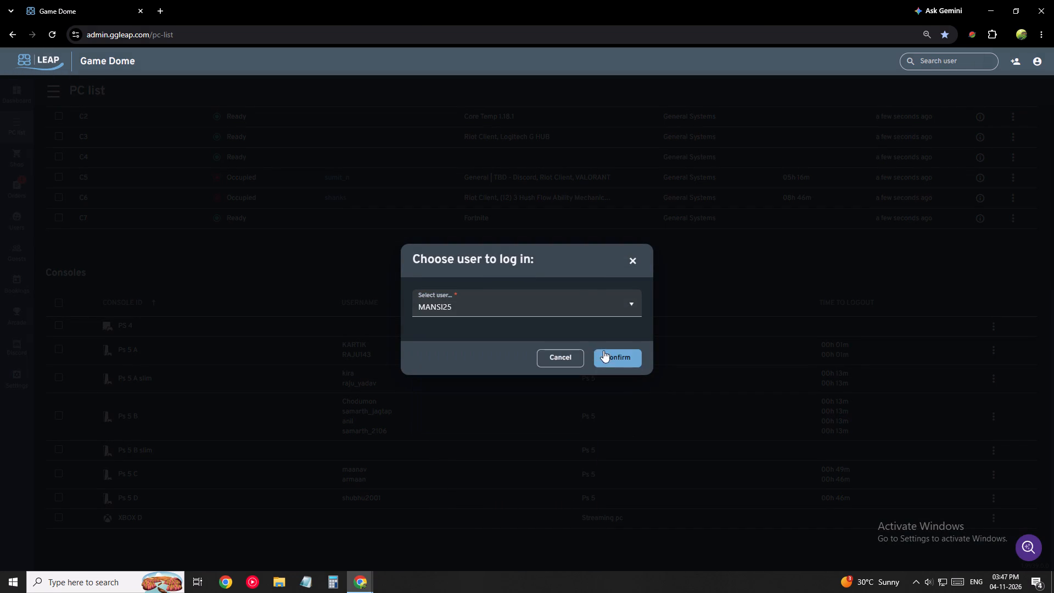
left_click(603, 350)
scroll(340, 275, "up", 2)
left_click(335, 289)
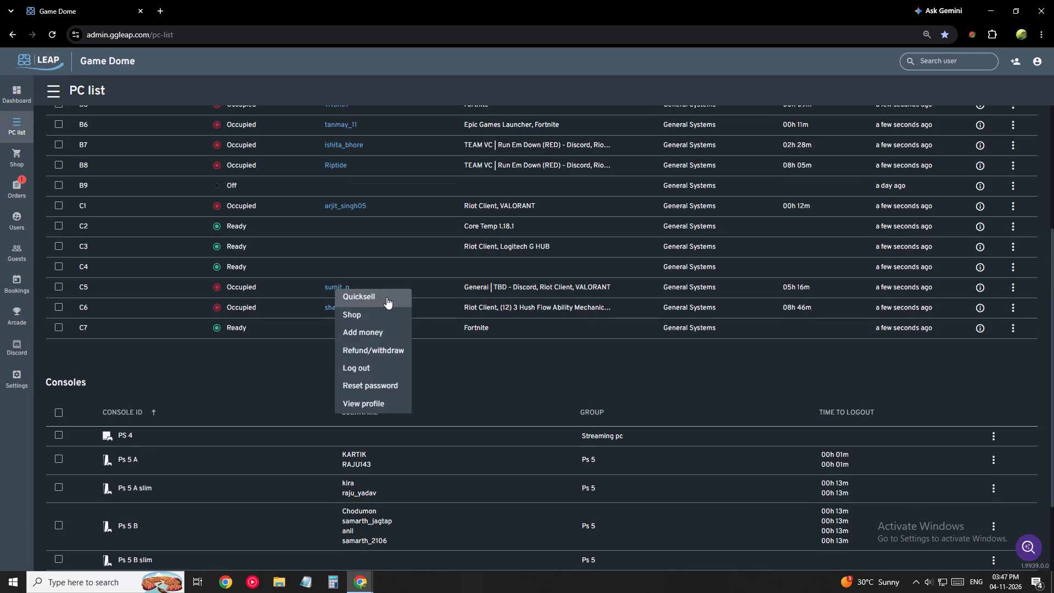
left_click(386, 297)
double_click(616, 240)
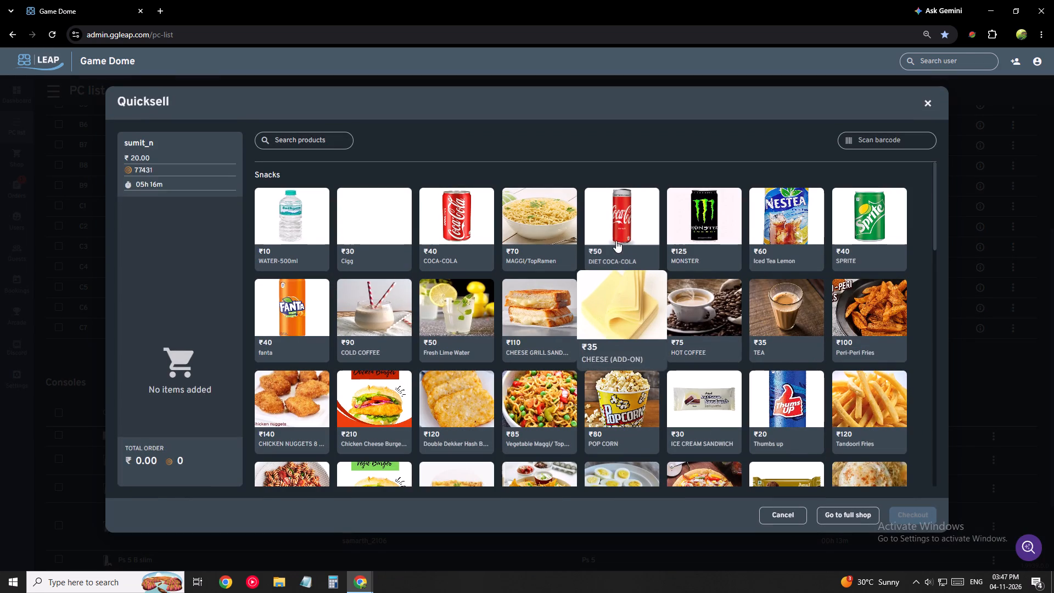
double_click(616, 239)
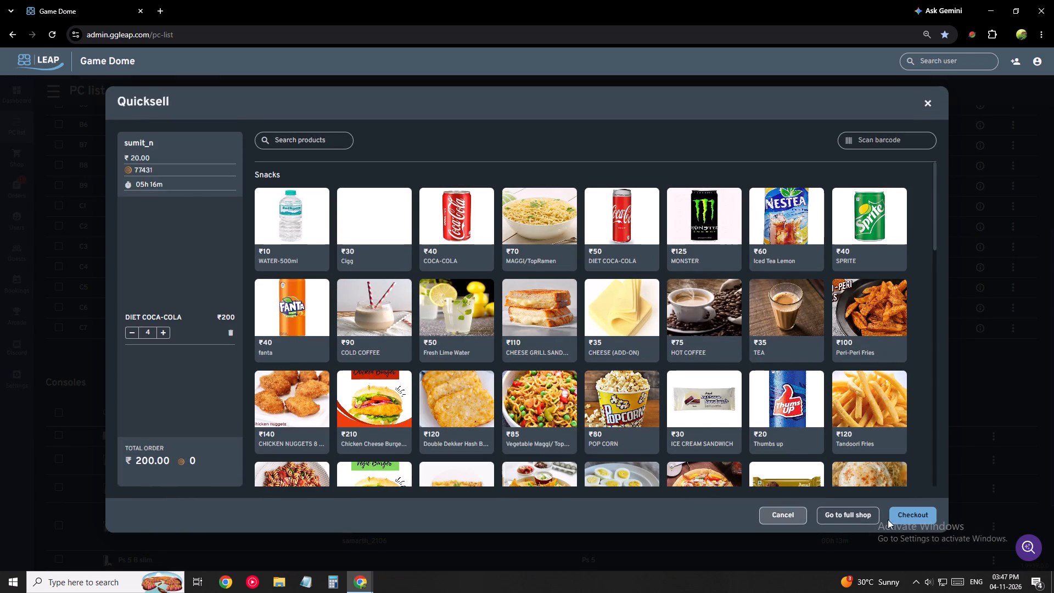
left_click(912, 513)
left_click(308, 278)
left_click(281, 429)
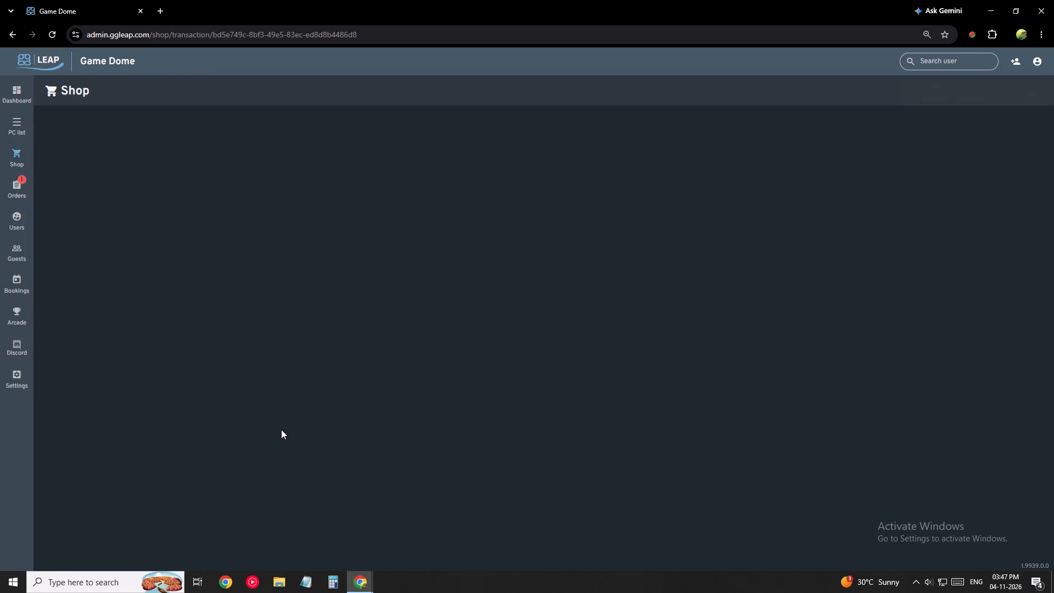
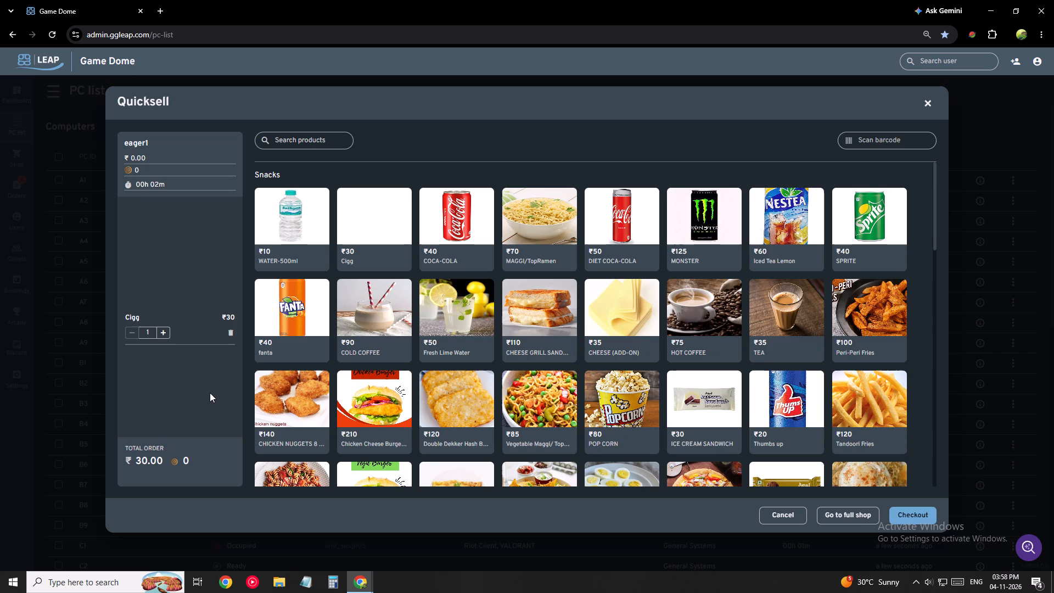
left_click(919, 520)
left_click(299, 290)
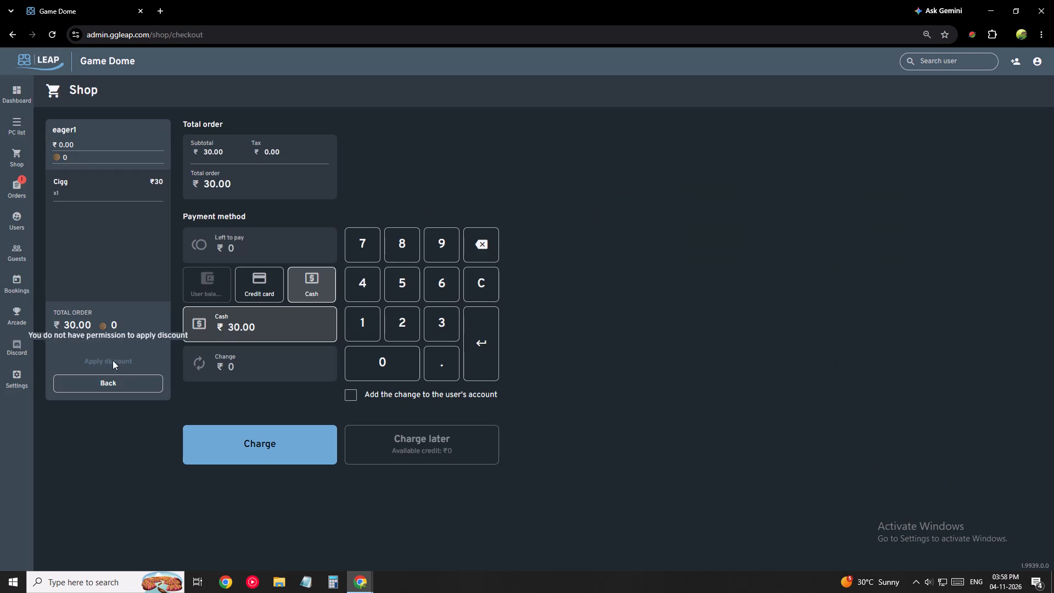
left_click(107, 381)
left_click(92, 205)
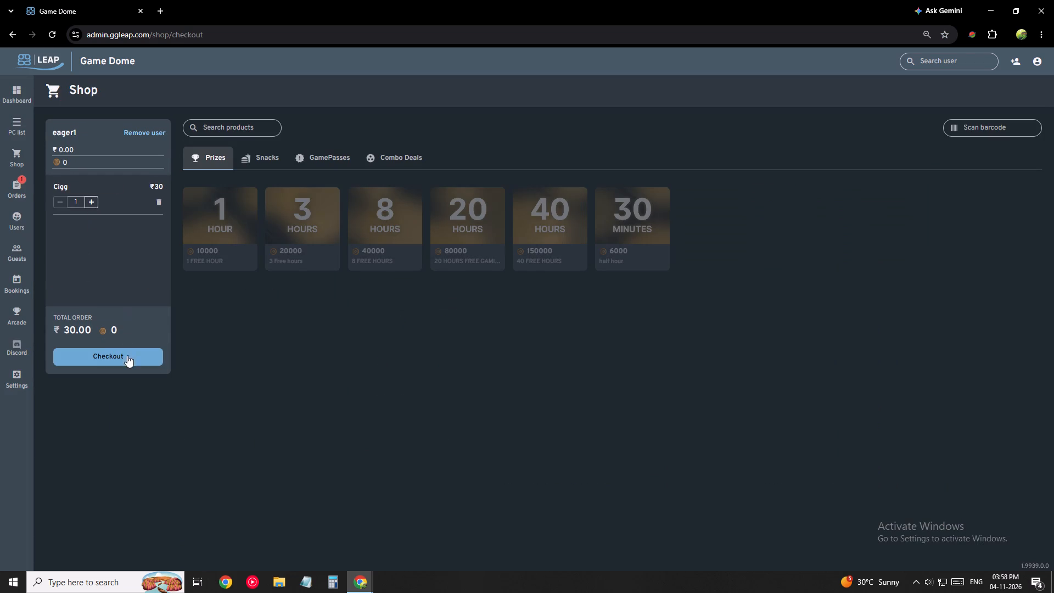
left_click(127, 355)
left_click(318, 296)
left_click(285, 444)
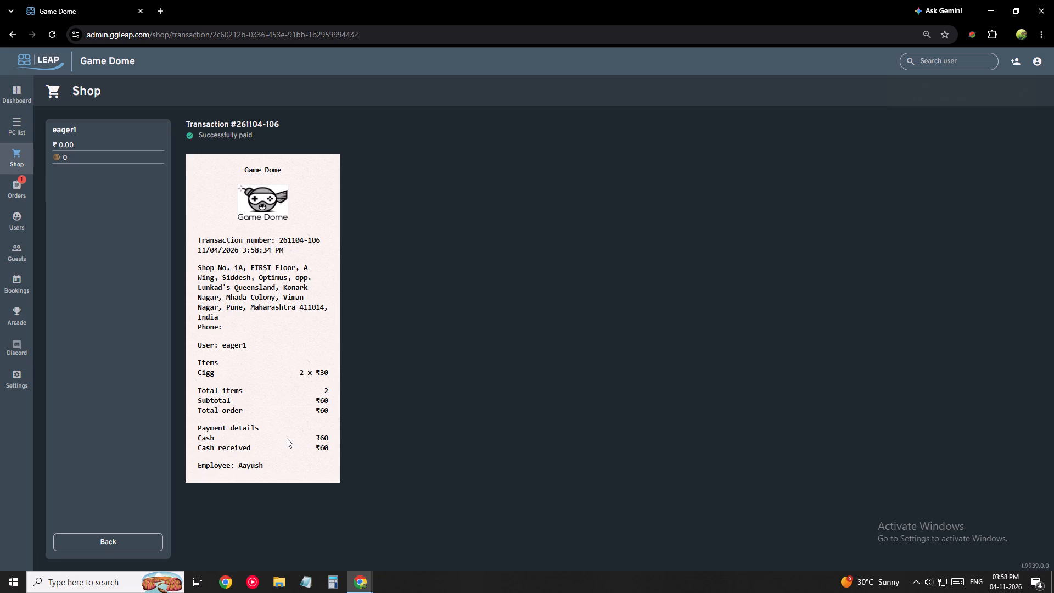
From the PC list, quicksell one DIET COCA-COLA to the user on C3 and charge it to credit card.
scroll(283, 412, "up", 3)
left_click(0, 128)
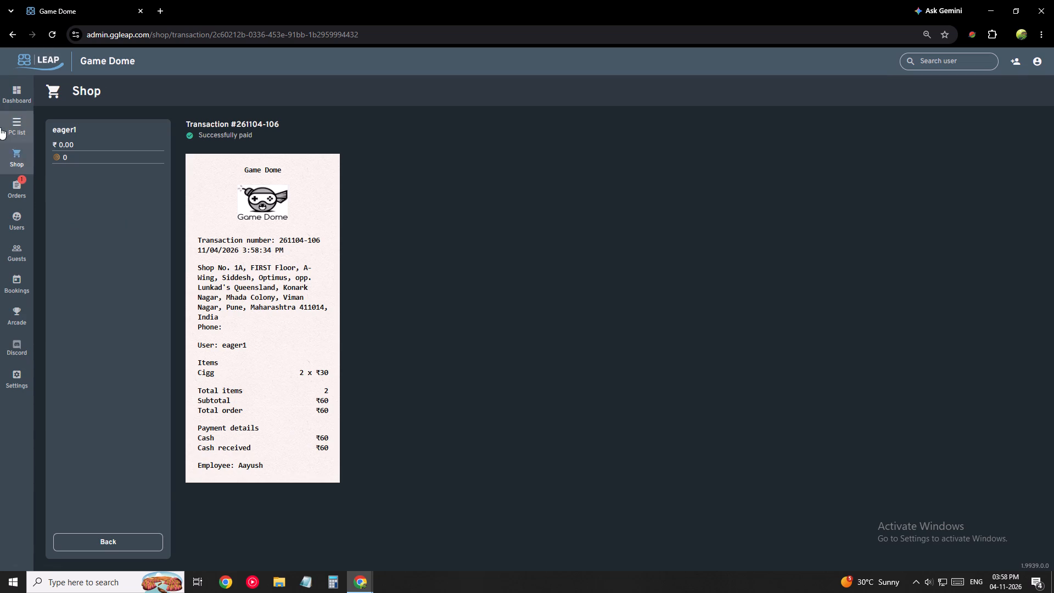
scroll(460, 373, "down", 5)
left_click(348, 316)
left_click(378, 322)
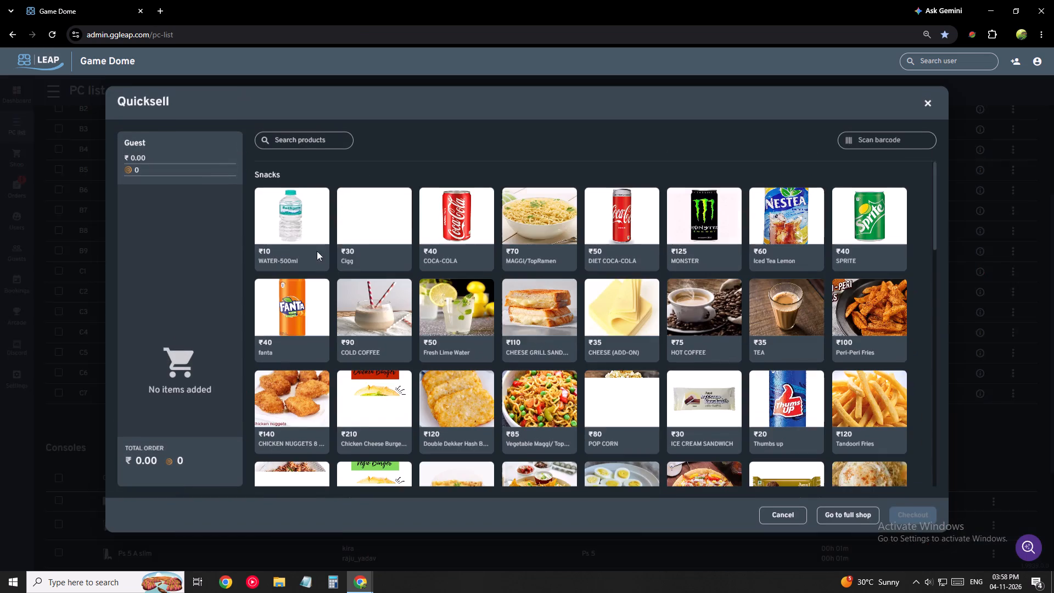
left_click_drag(633, 243, 200, 406)
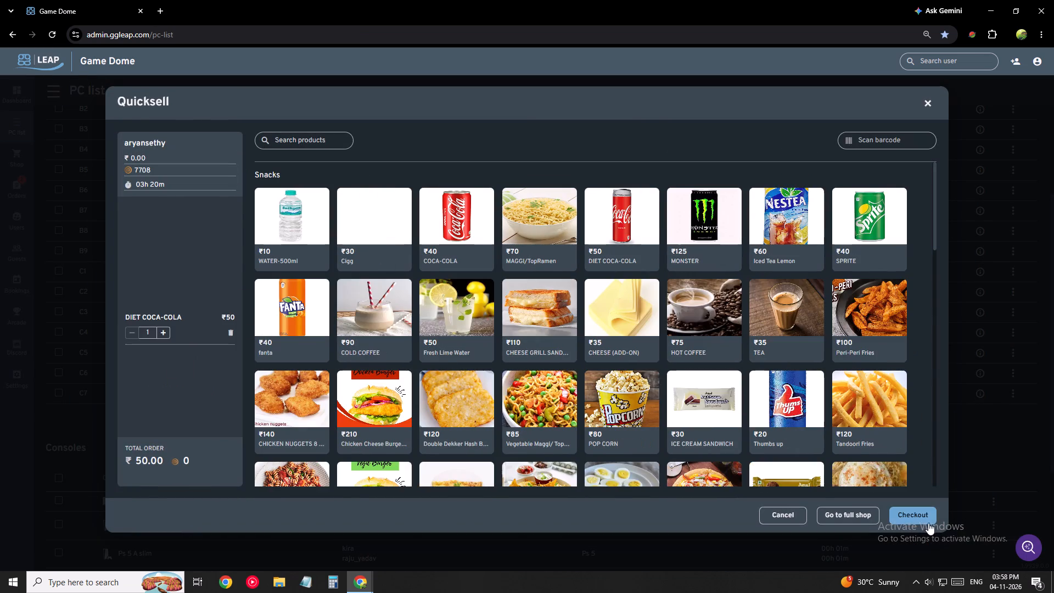
left_click(928, 522)
left_click(266, 289)
left_click(279, 442)
Switch to the GD VIMAN MNAGAR spreadsheet and set the C3 player's customer credit amount, in the last entry, to 330.
key("alt+Tab")
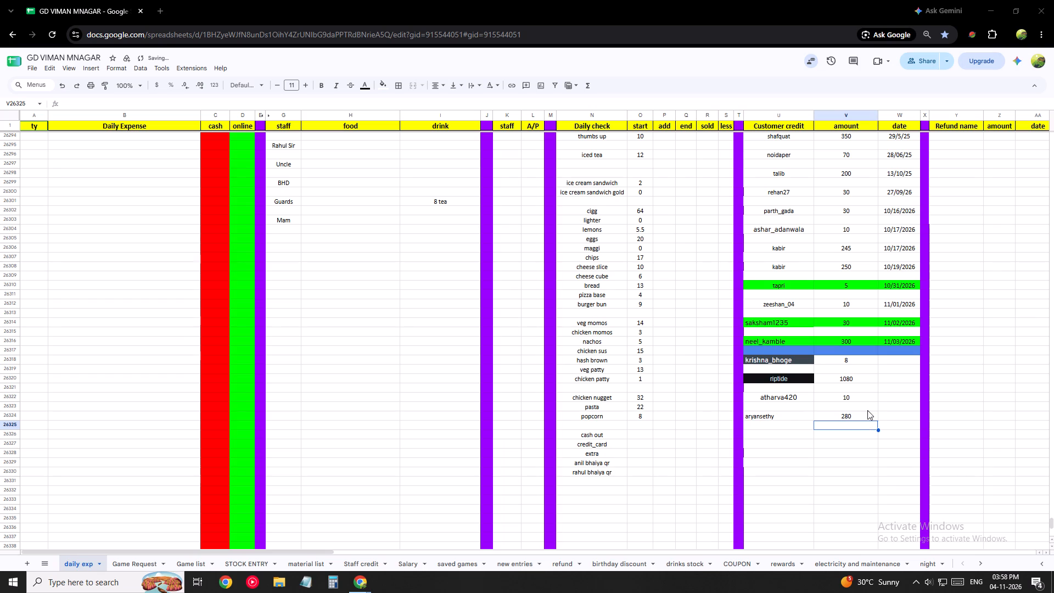
left_click(859, 413)
key("BackSpace")
key("BackSpace")
key("3")
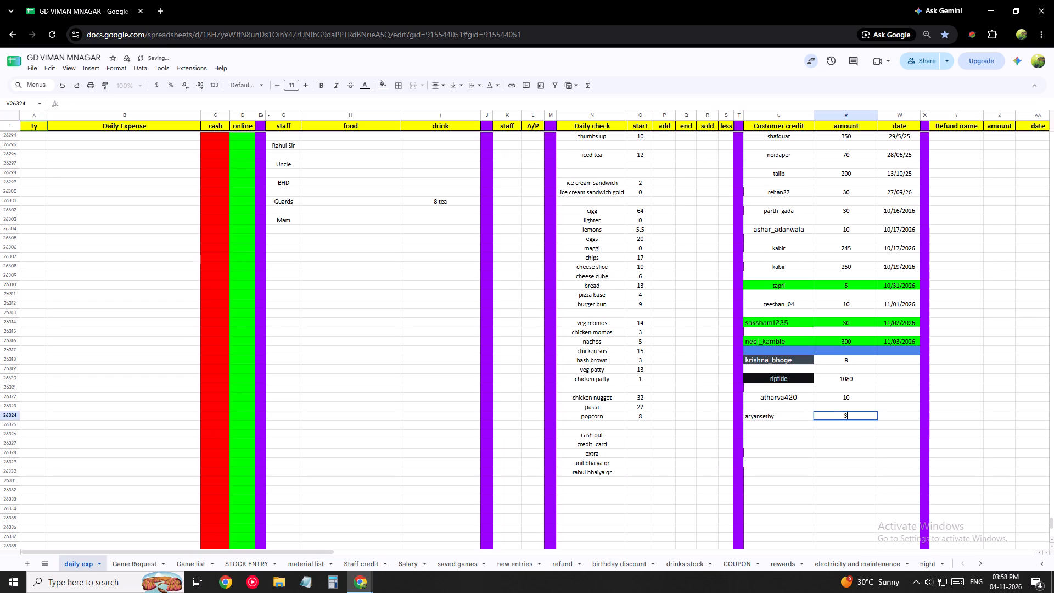
type("30")
key("Return")
Switch back to the Game Dome admin site and open the PC list.
key("alt+Tab")
left_click(15, 122)
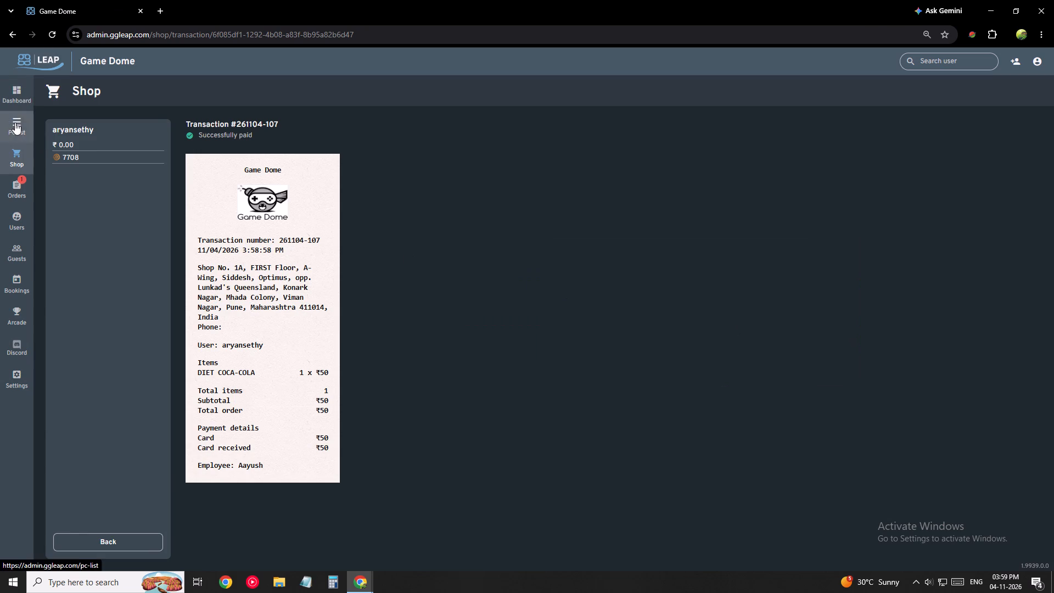
scroll(480, 367, "down", 6)
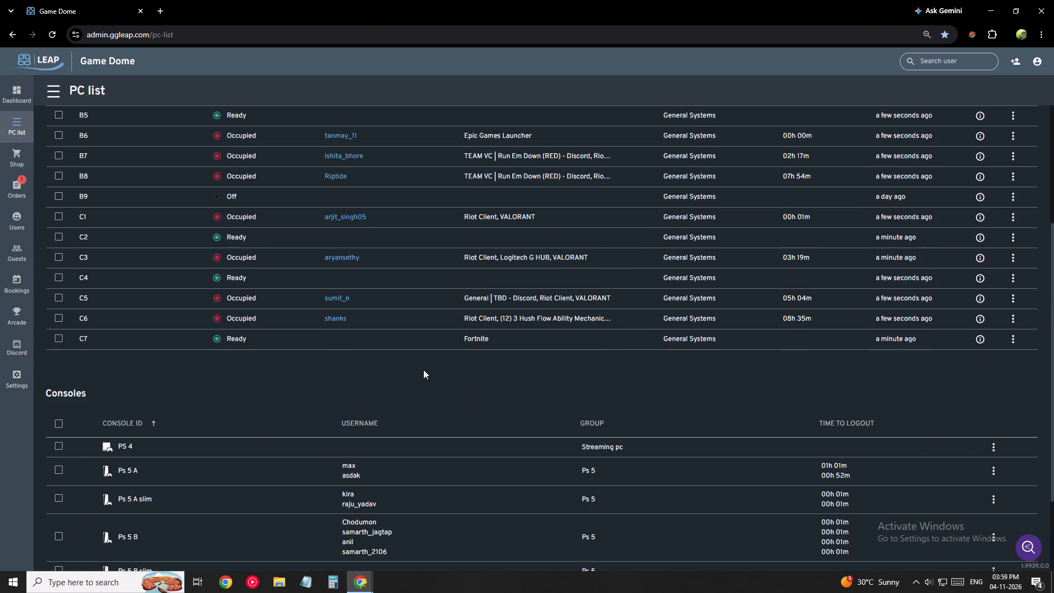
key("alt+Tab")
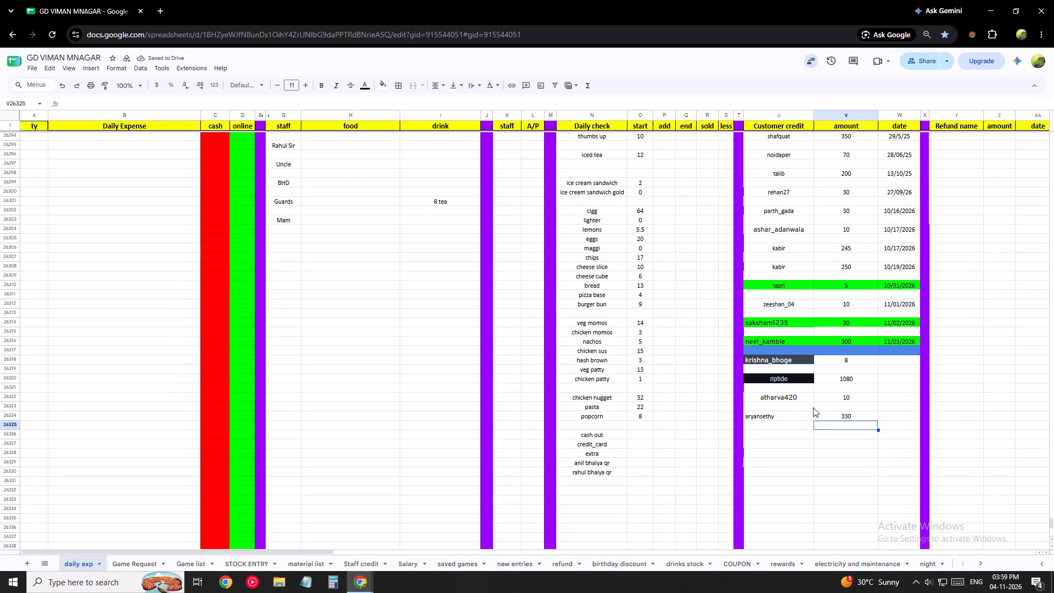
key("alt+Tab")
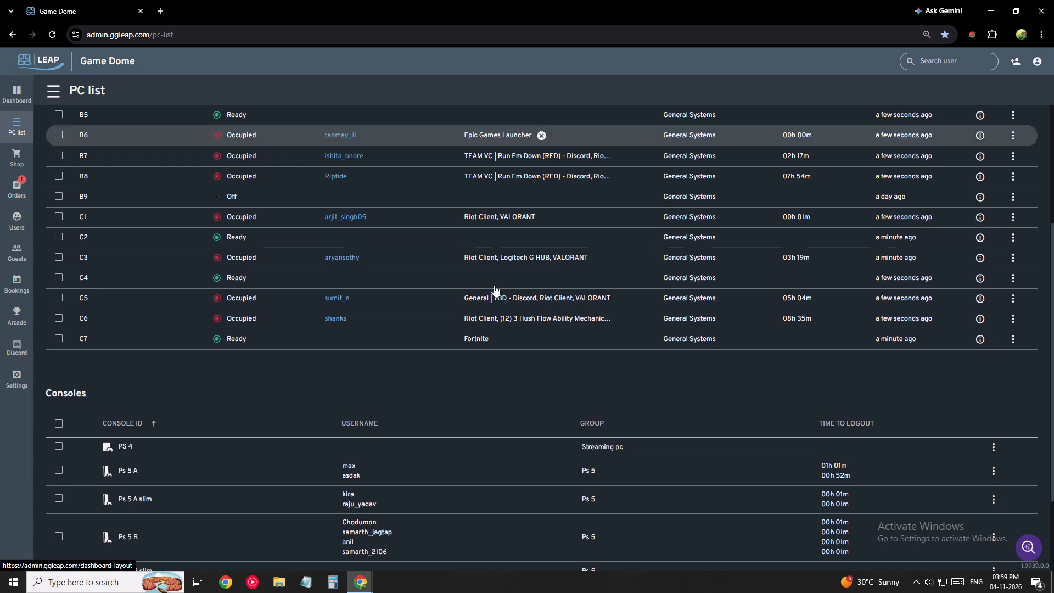
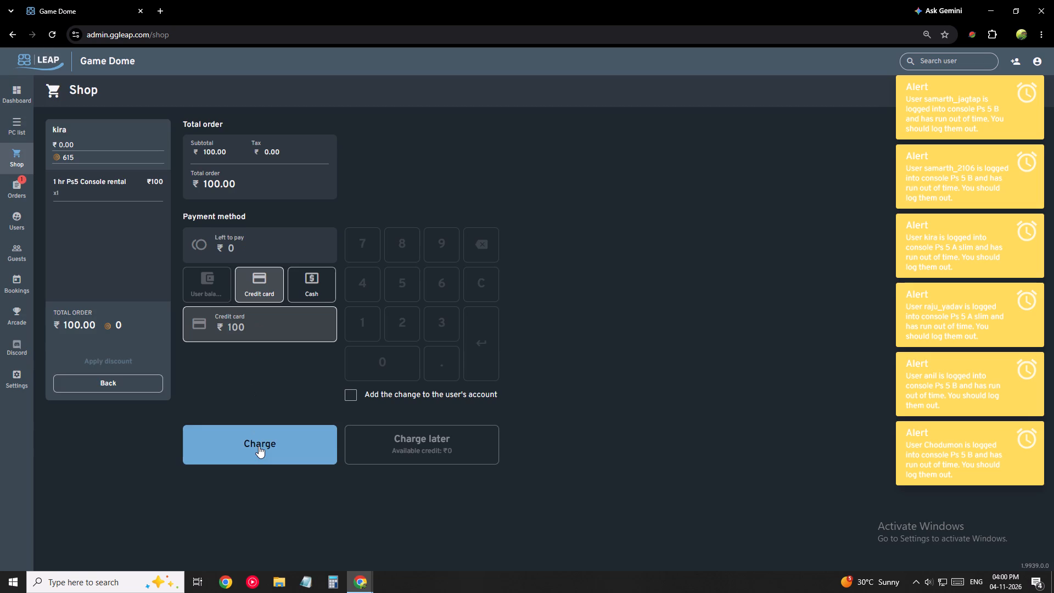
Charge kira's 1 hr Ps5 Console rental to credit card.
left_click(259, 446)
From the PC list, start a shop order for the second player on console Ps 5 A slim and show the game passes.
left_click(0, 122)
scroll(326, 469, "down", 9)
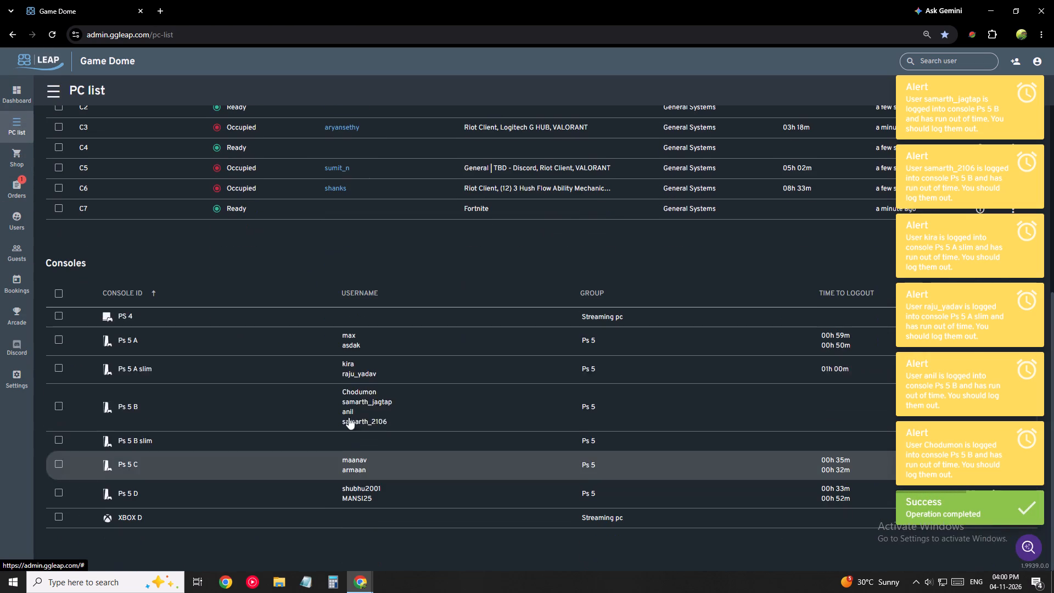
left_click(356, 376)
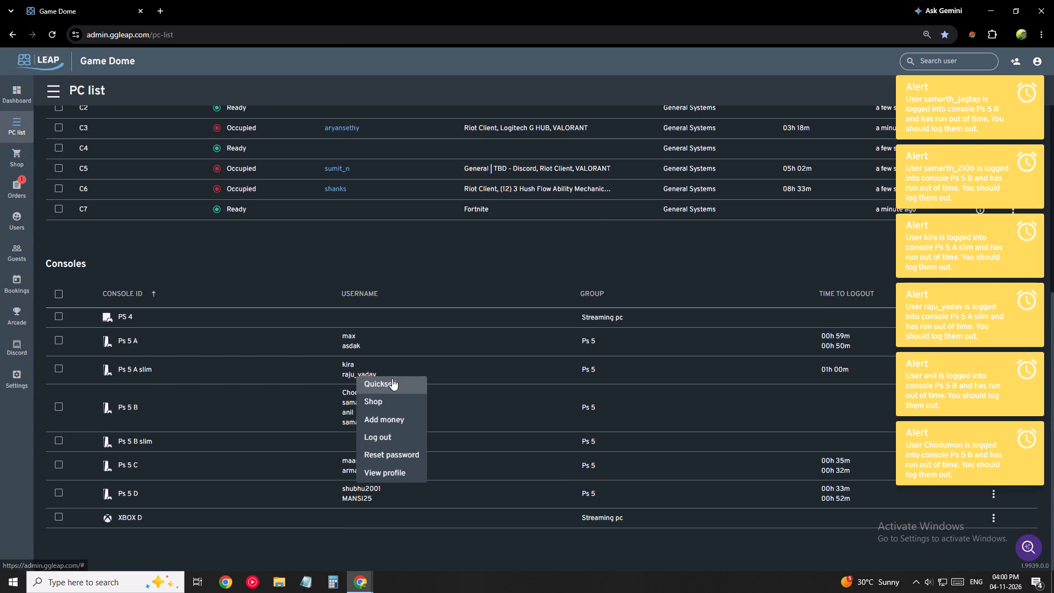
left_click(395, 385)
left_click(857, 515)
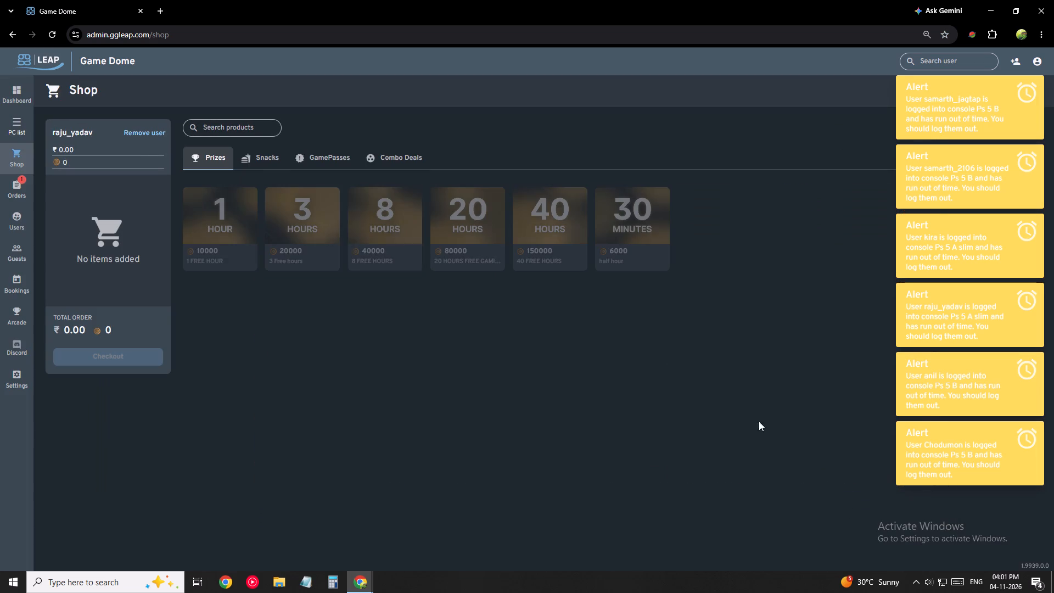
left_click(329, 153)
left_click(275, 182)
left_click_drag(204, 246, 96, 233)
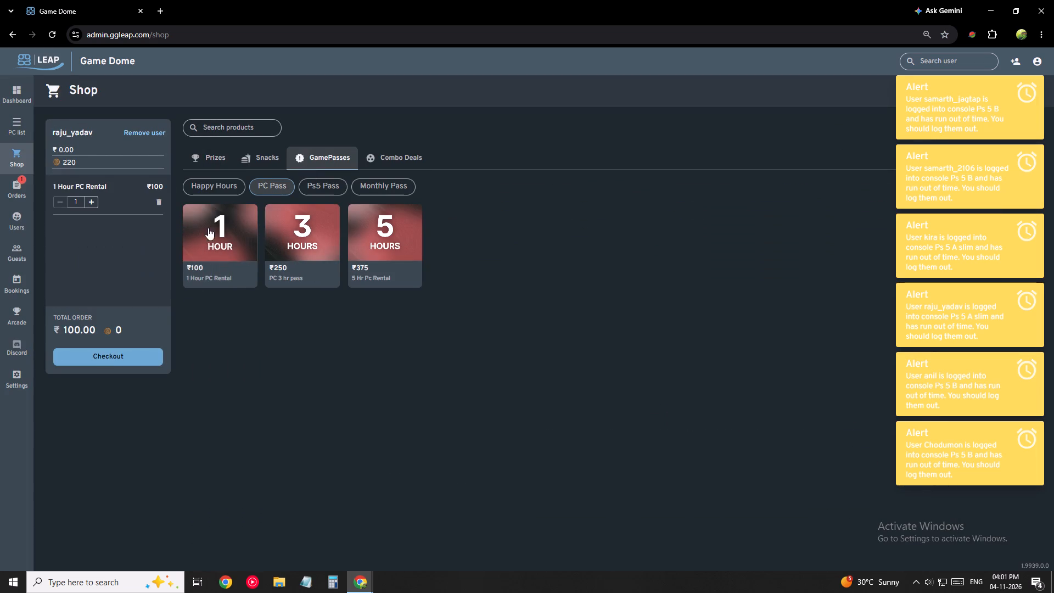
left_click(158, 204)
Sell this player one 1 hr Ps5 Console rental, charge it to credit card, and return to the PC list.
left_click(321, 186)
left_click_drag(221, 247, 86, 234)
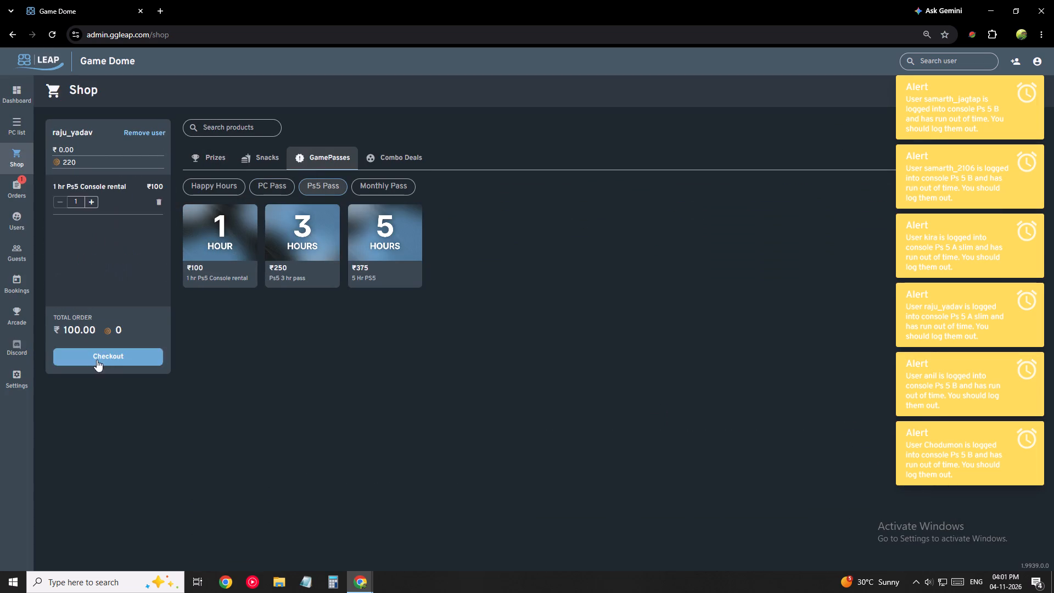
left_click(110, 361)
left_click(276, 289)
left_click(276, 450)
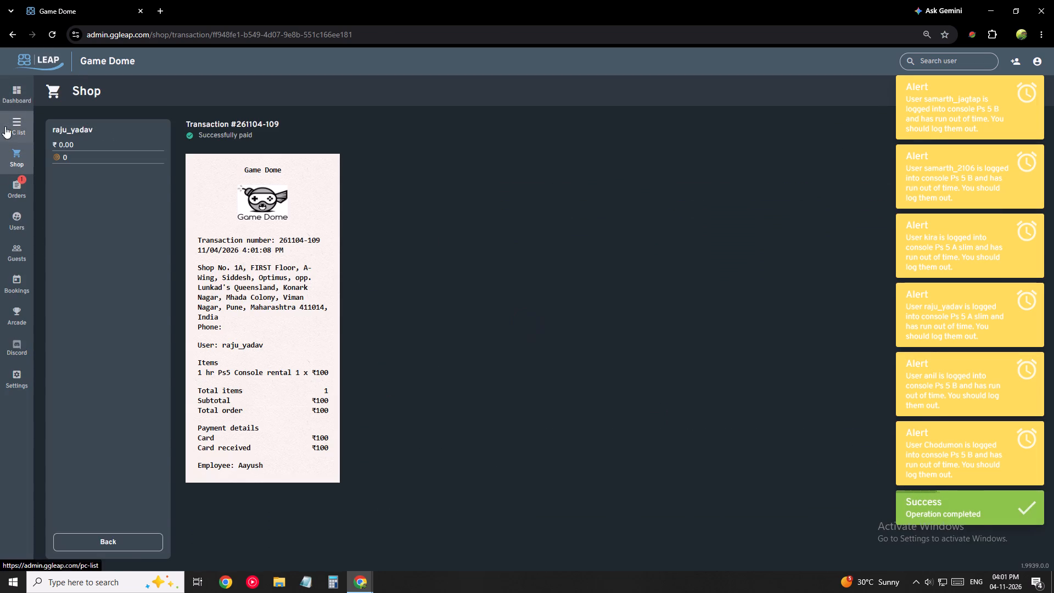
left_click(6, 141)
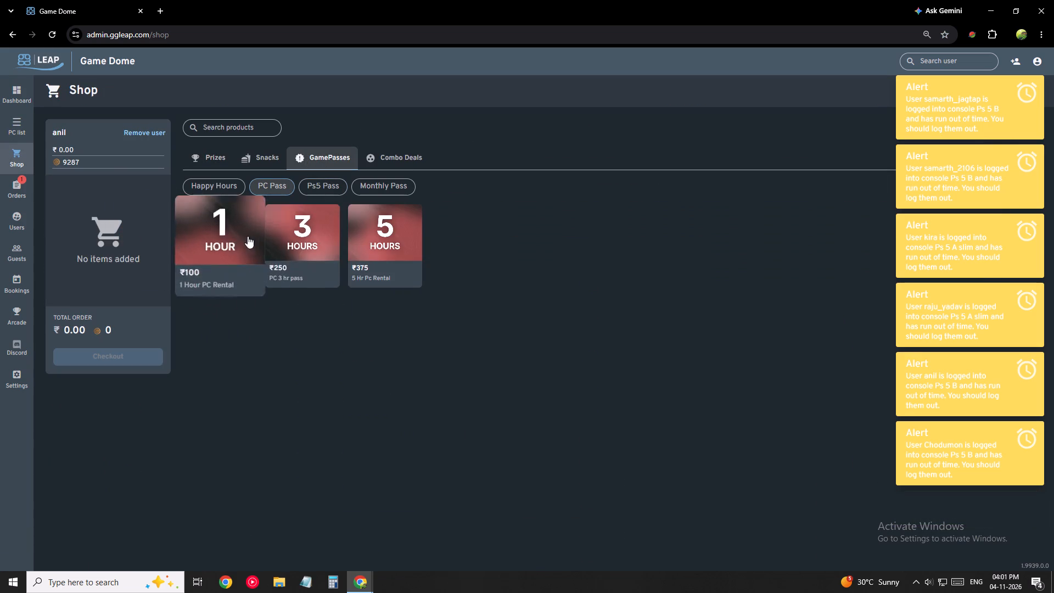
Add one 1 hr Ps5 Console rental to anil's order and charge it to credit card.
left_click(305, 186)
left_click_drag(204, 244, 106, 249)
left_click_drag(127, 352, 136, 350)
left_click(262, 283)
left_click(262, 447)
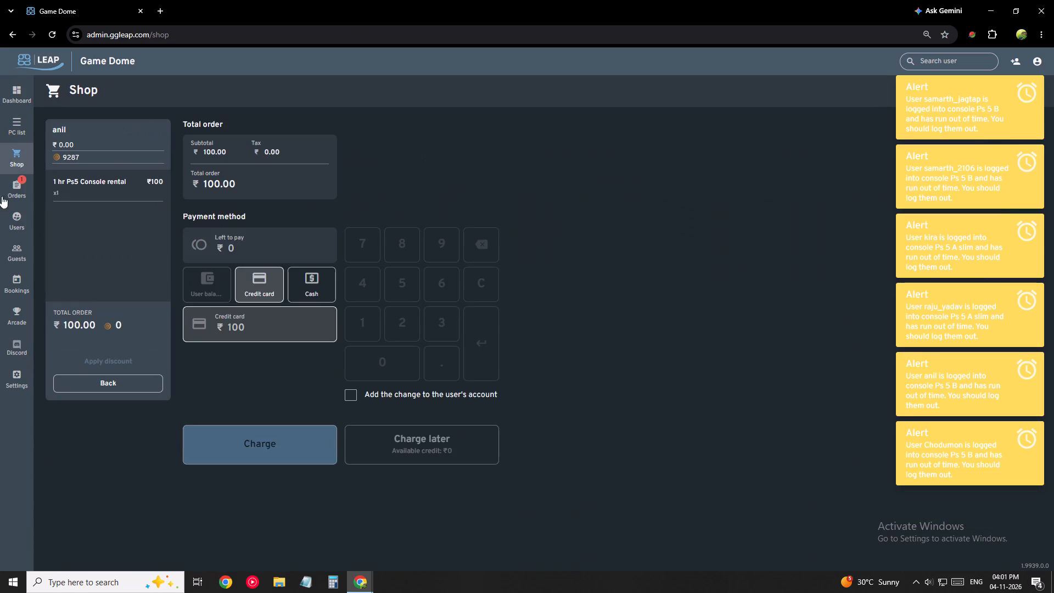
left_click(0, 127)
scroll(315, 429, "down", 7)
left_click(365, 499)
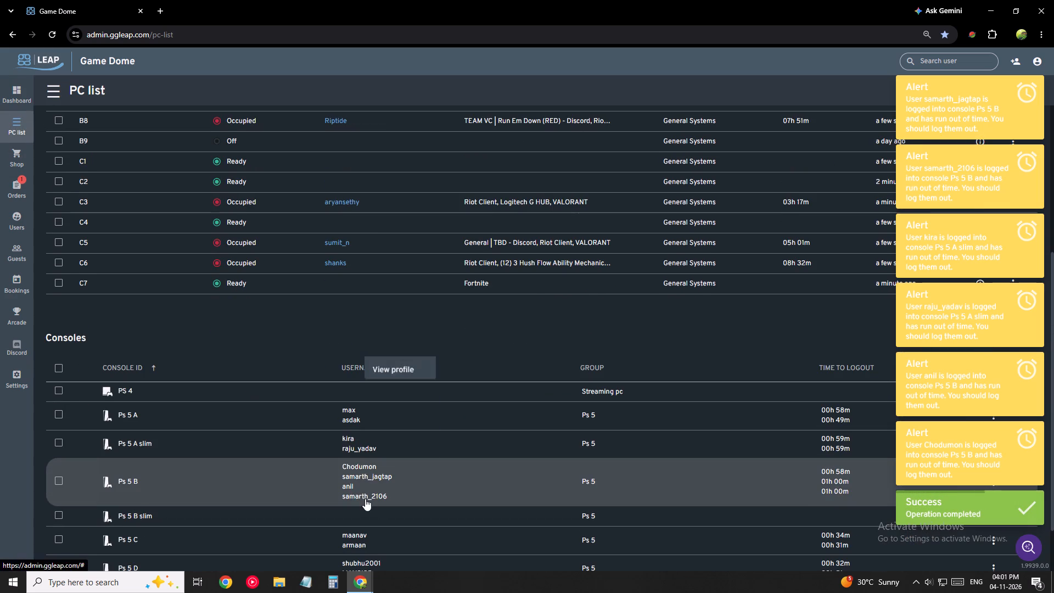
left_click(395, 364)
left_click(857, 518)
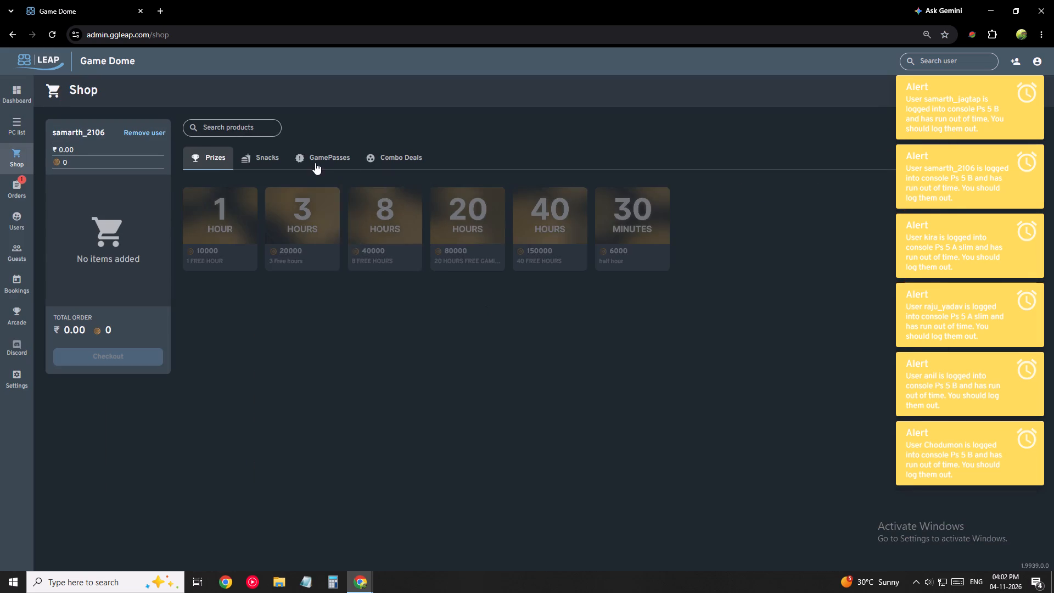
left_click(315, 163)
left_click(308, 191)
left_click_drag(234, 232, 121, 250)
left_click(121, 356)
left_click(235, 290)
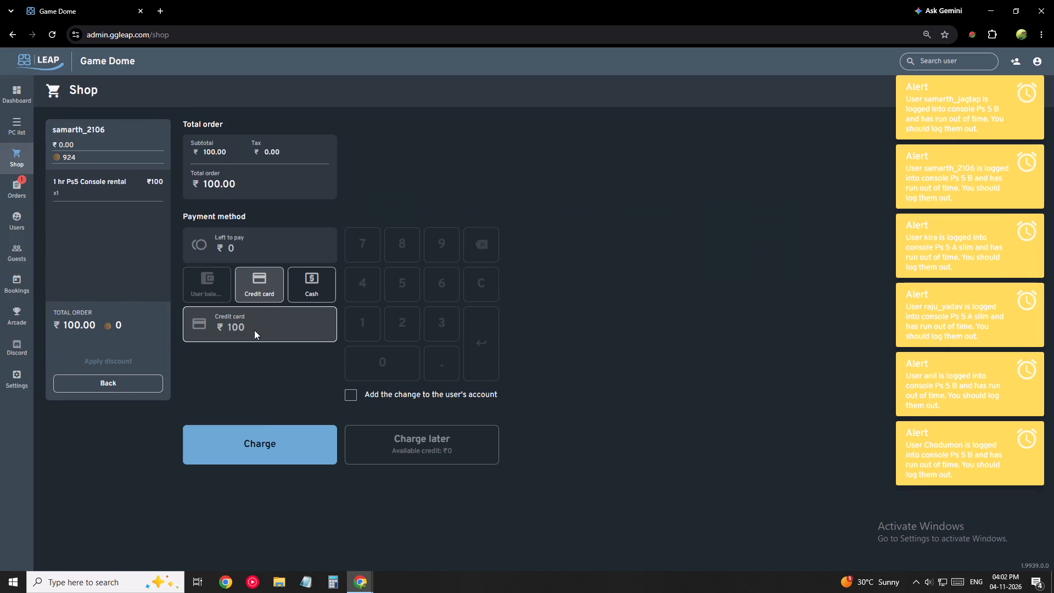
left_click(266, 444)
Dismiss the out-of-time alerts for the console players.
left_click(979, 447)
left_click(960, 373)
left_click_drag(950, 331, 950, 321)
left_click_drag(944, 264, 944, 252)
left_click_drag(943, 215, 943, 195)
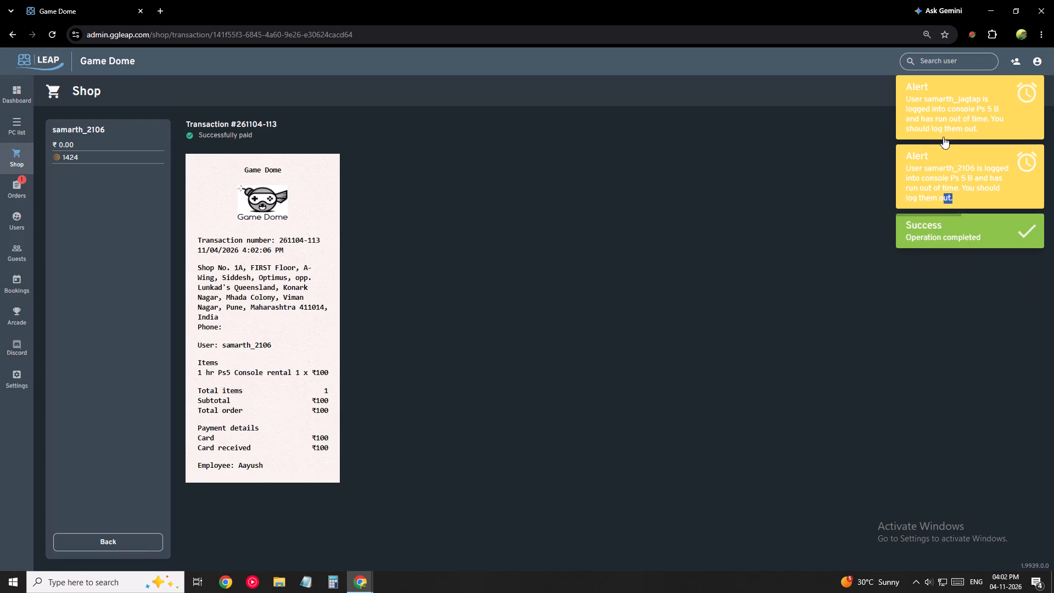
double_click(943, 119)
left_click(943, 130)
View the profile of Chodumon on console Ps 5 B from the PC list, and return to the list's consoles.
left_click(0, 139)
scroll(308, 385, "down", 5)
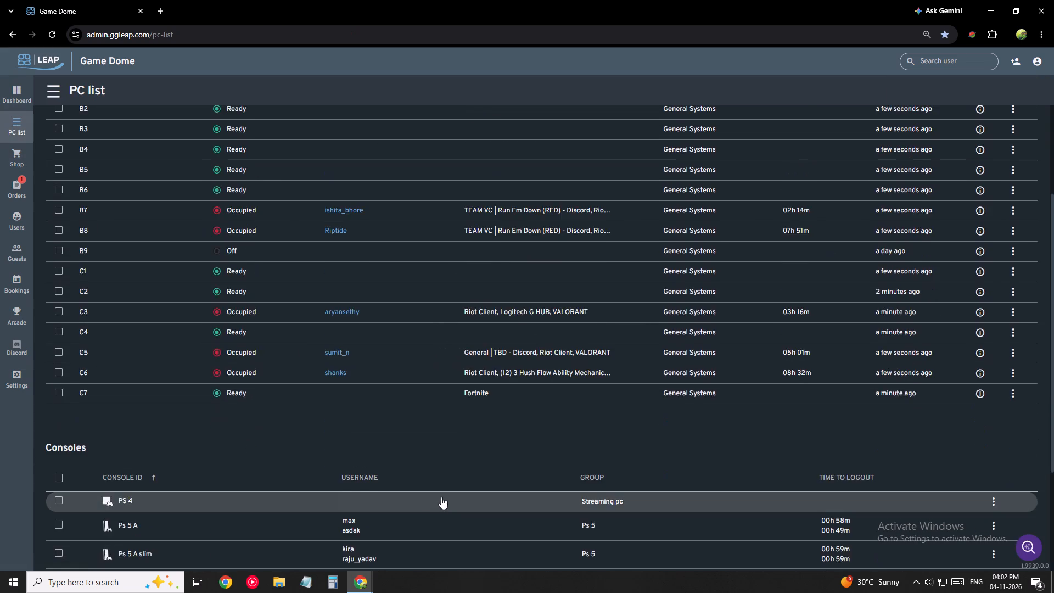
scroll(441, 497, "down", 3)
left_click(367, 415)
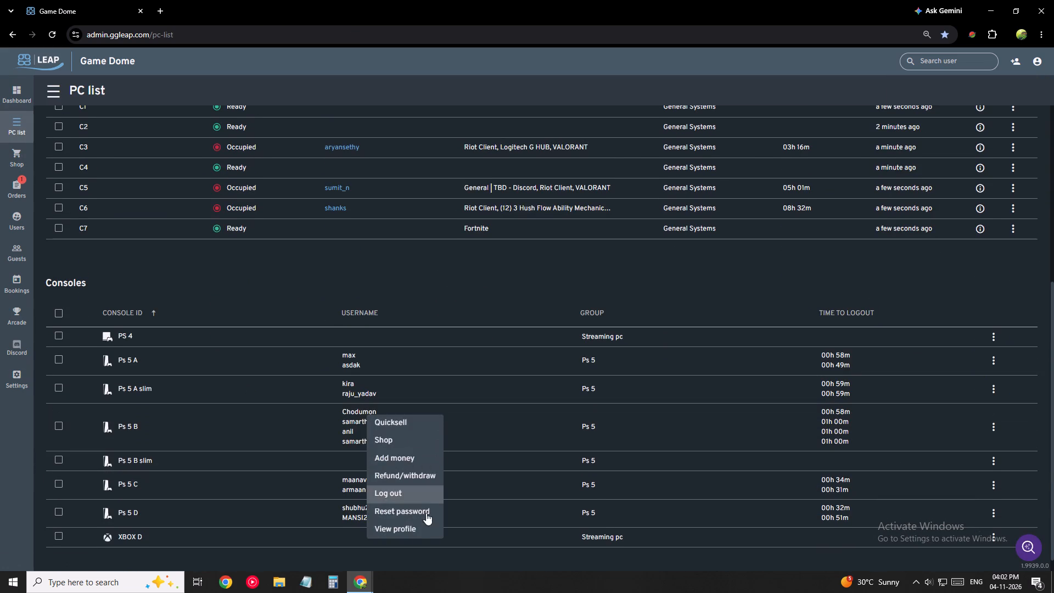
left_click(416, 526)
left_click(13, 138)
scroll(406, 420, "down", 3)
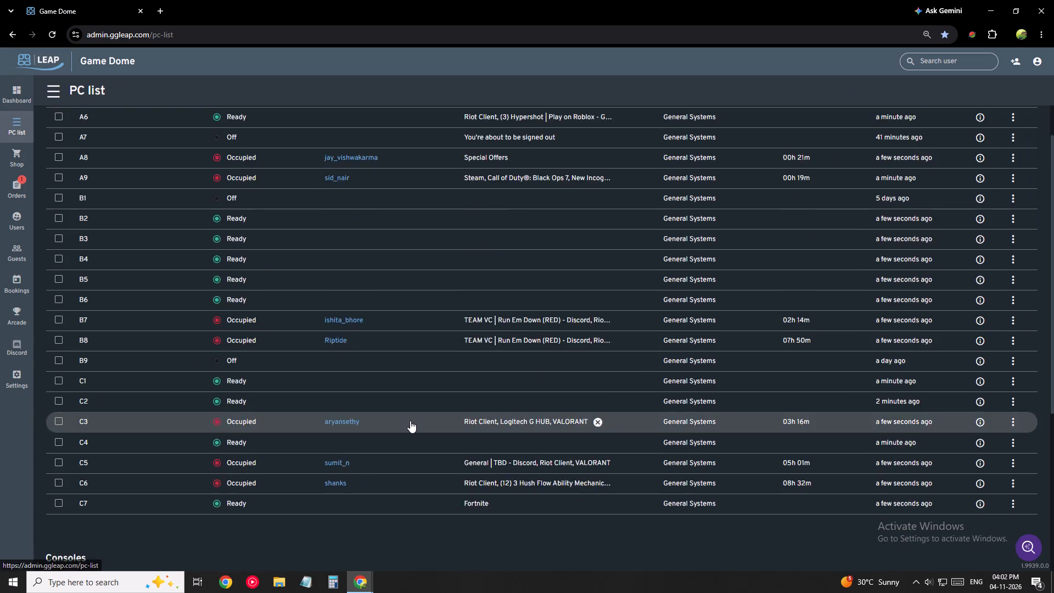
scroll(410, 421, "down", 11)
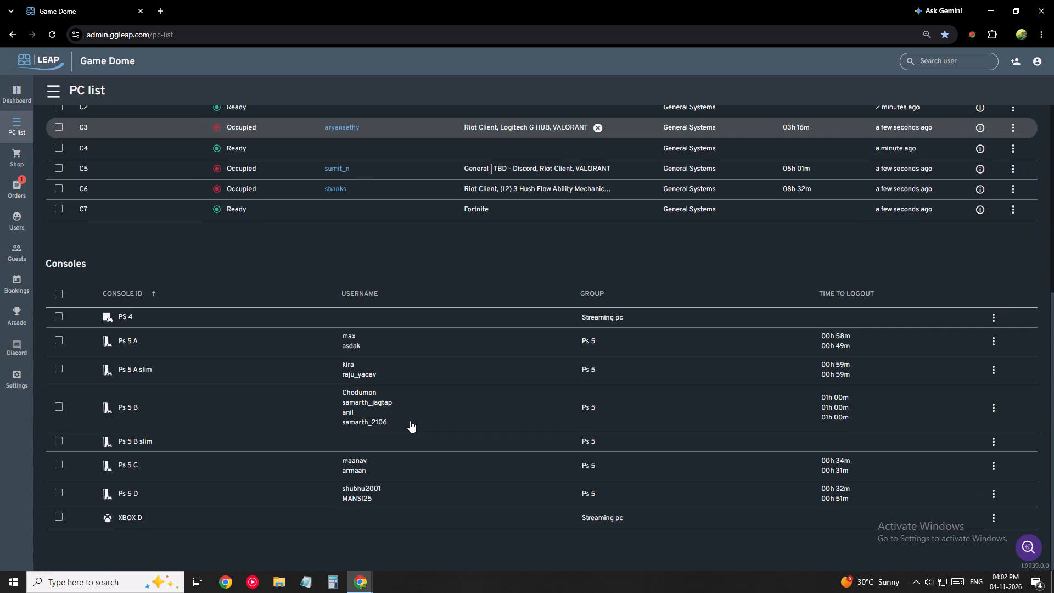
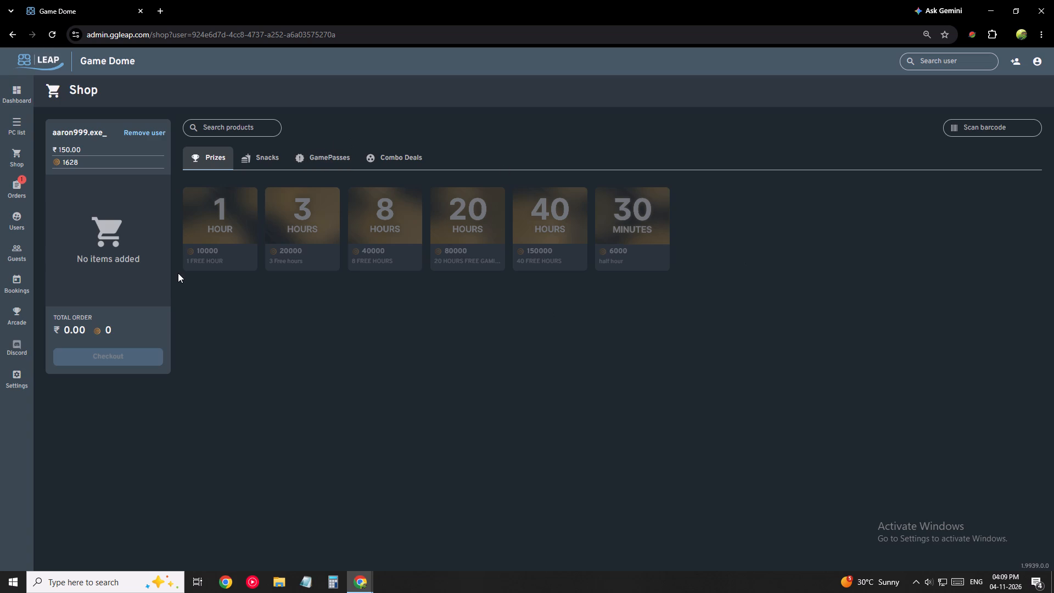
left_click(267, 156)
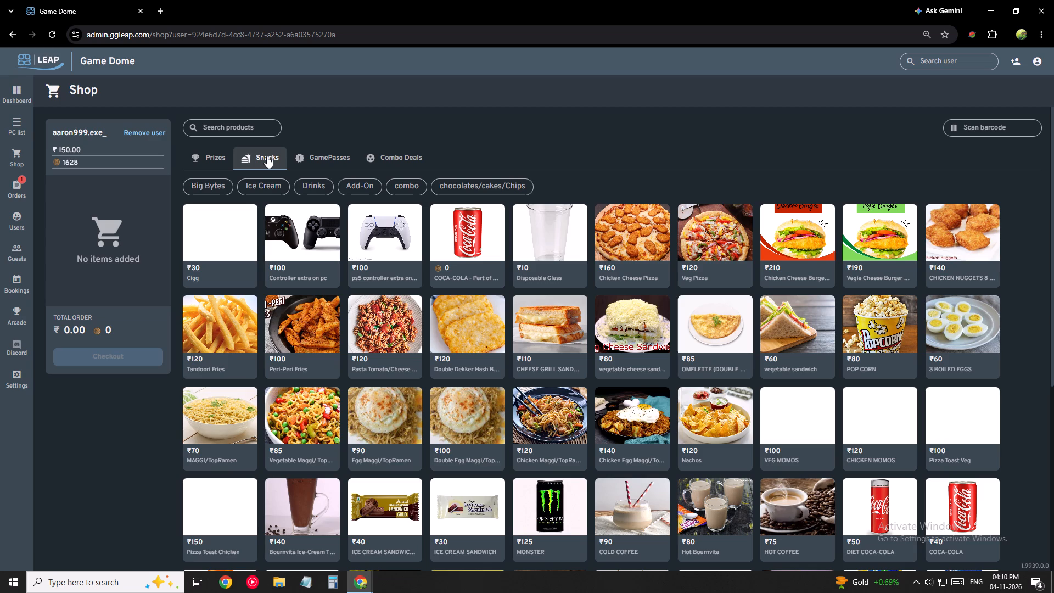
left_click(311, 184)
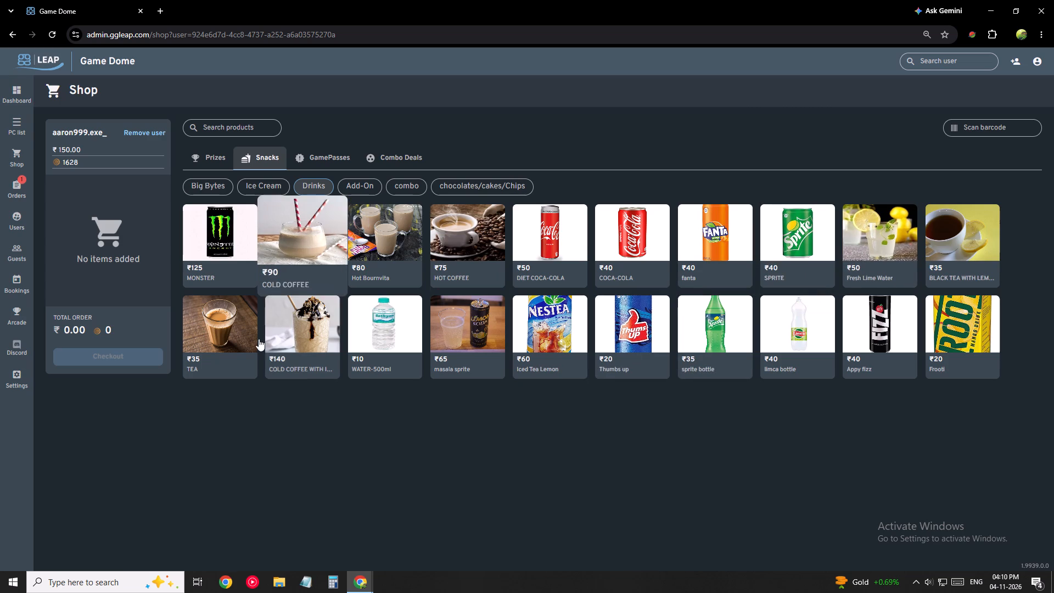
left_click_drag(526, 346, 103, 247)
left_click(112, 356)
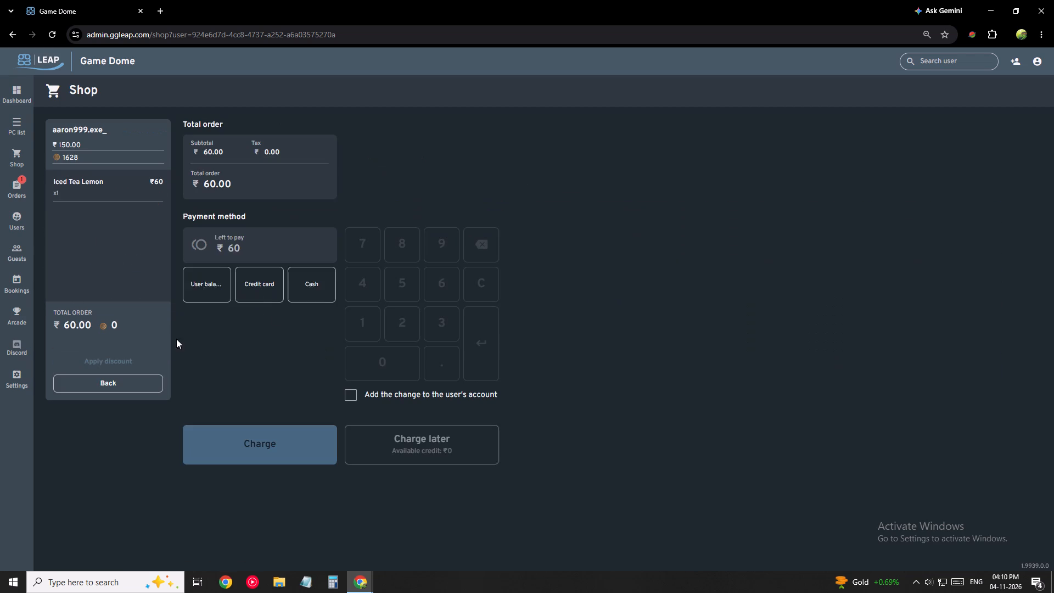
left_click(209, 285)
left_click(254, 439)
Switch to the daily expense spreadsheet and change Aayush's drink entry for 11/04/26 to "2 x ice tea".
key("alt+Tab")
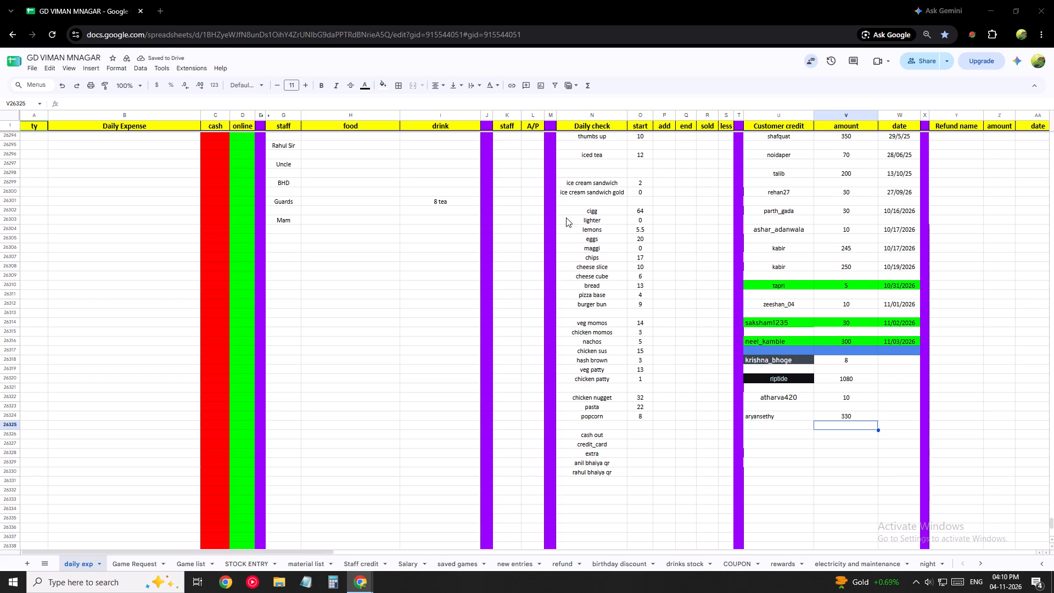
scroll(534, 282, "up", 4)
double_click(460, 273)
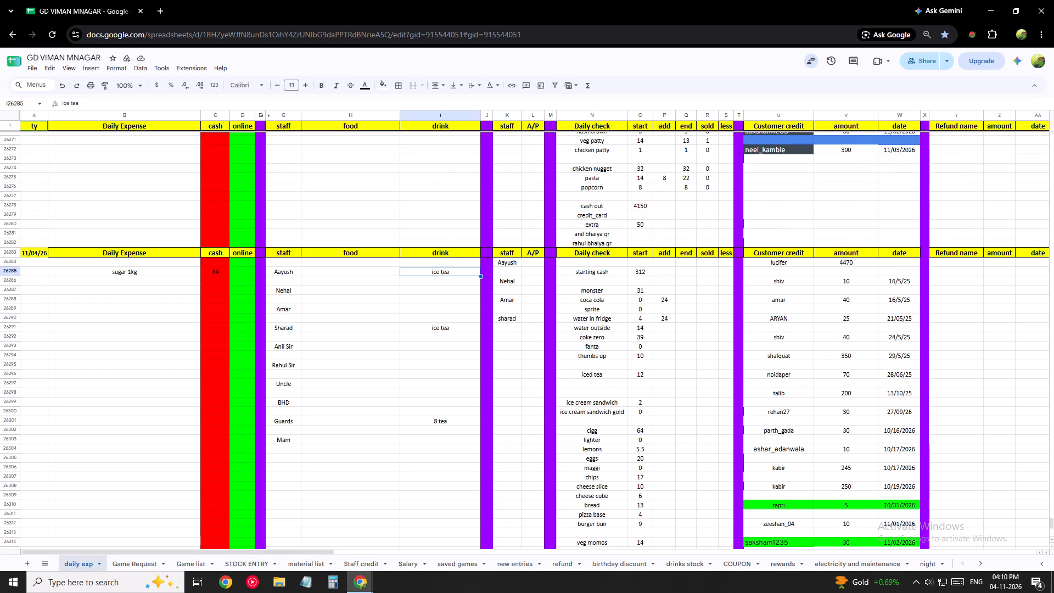
key("space")
type(",")
key("space")
key("BackSpace")
key("BackSpace")
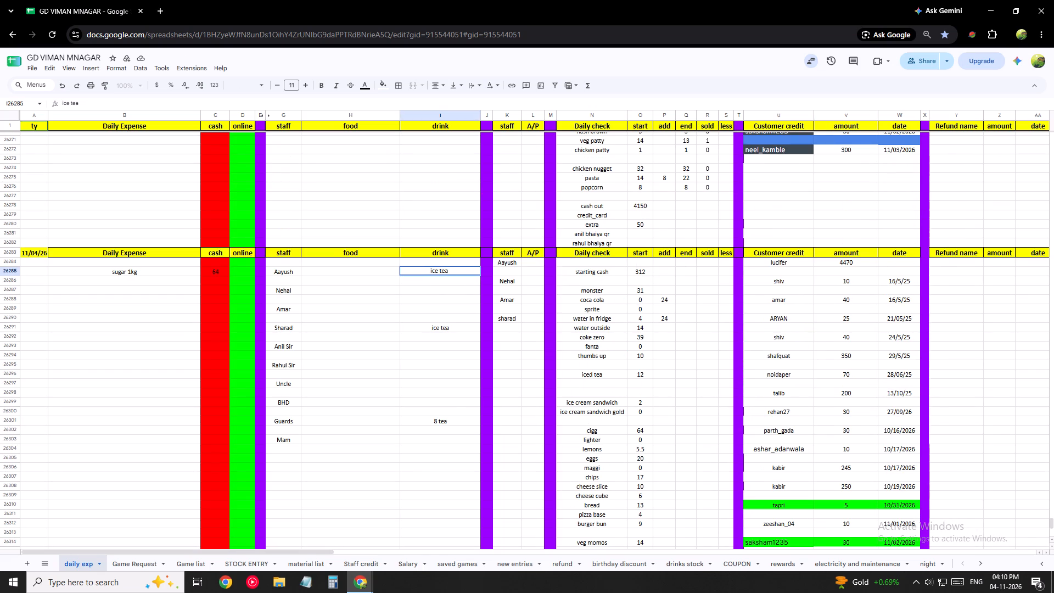
key("Left")
key("Left")
key("Left")
key("Left")
key("Left")
key("Left")
key("Left")
key("Left")
key("Left")
key("Left")
key("Left")
key("Left")
type("2 x")
key("space")
key("Return")
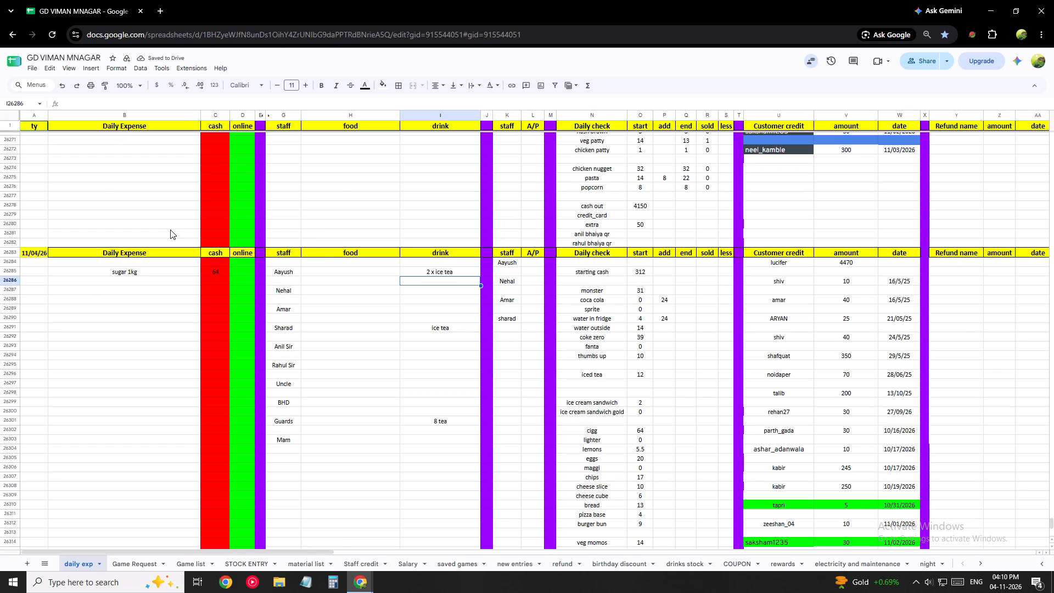
Switch back to the Game Dome admin and review the PC list from the computers down to the consoles.
key("alt+Tab")
left_click(0, 121)
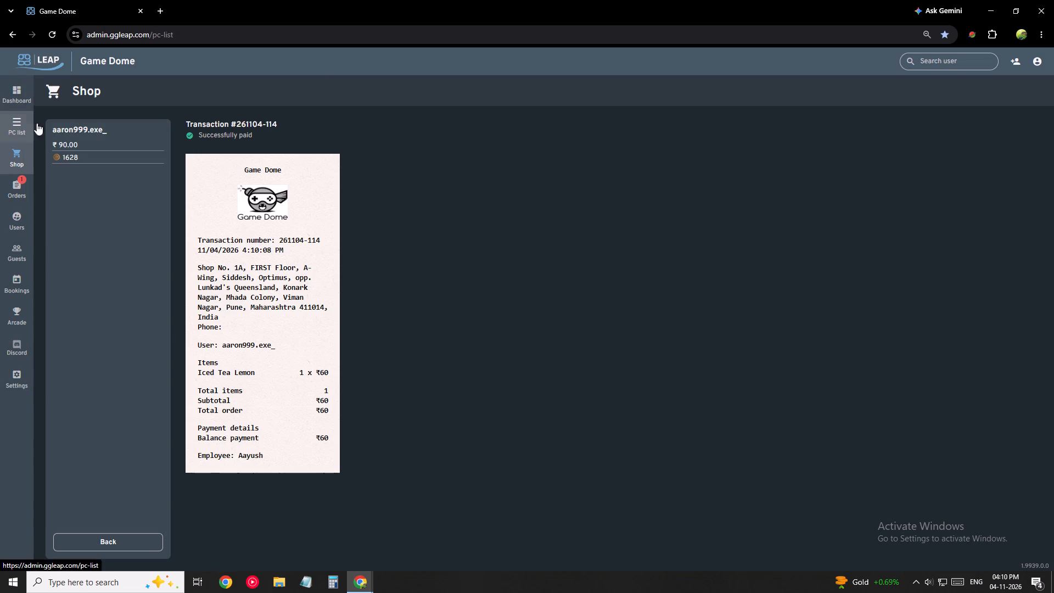
scroll(293, 286, "down", 12)
middle_click(333, 449)
scroll(333, 449, "up", 1)
scroll(333, 449, "down", 1)
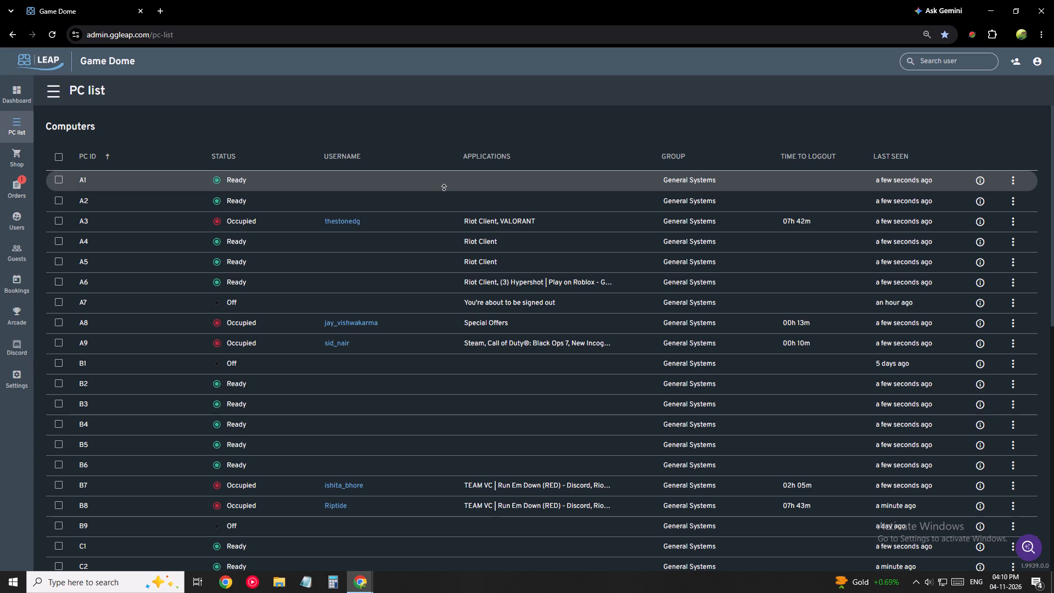
scroll(480, 363, "down", 2)
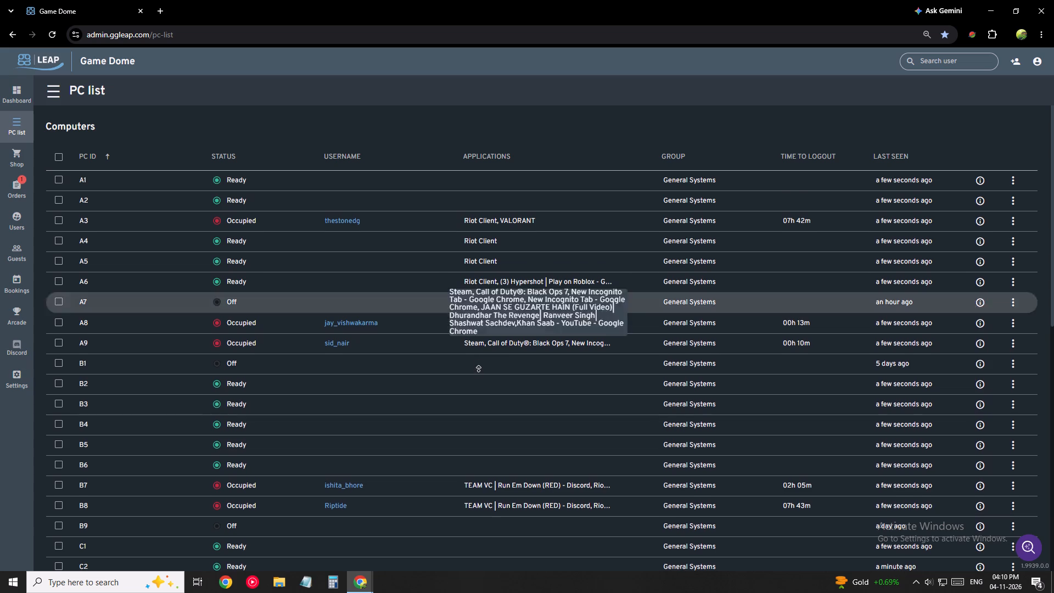
scroll(479, 371, "down", 5)
middle_click(431, 536)
middle_click(431, 536)
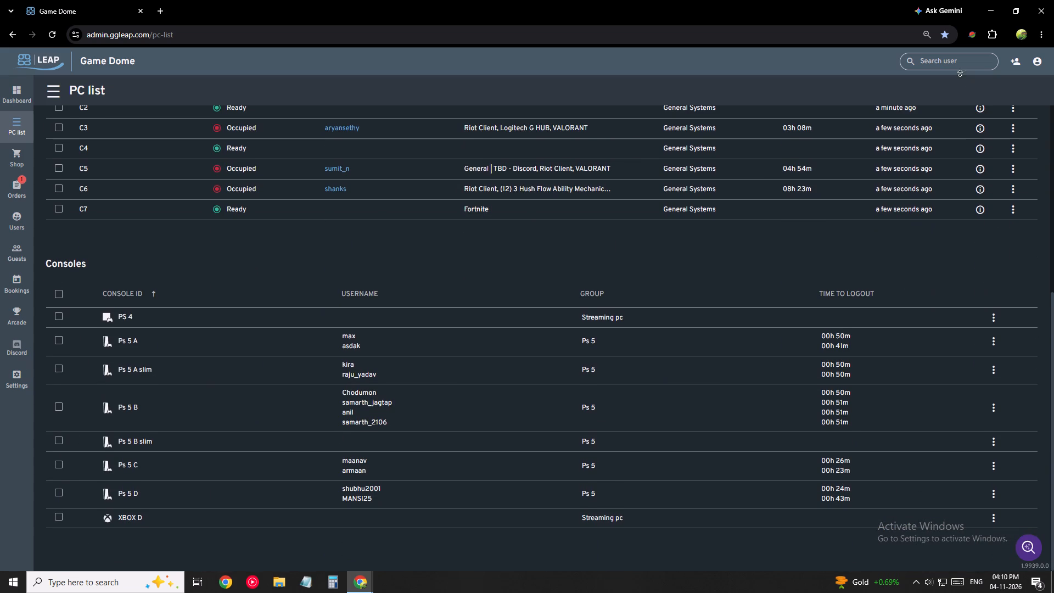
left_click(952, 66)
left_click(941, 59)
type("tobi")
left_click(1008, 80)
left_click(1024, 84)
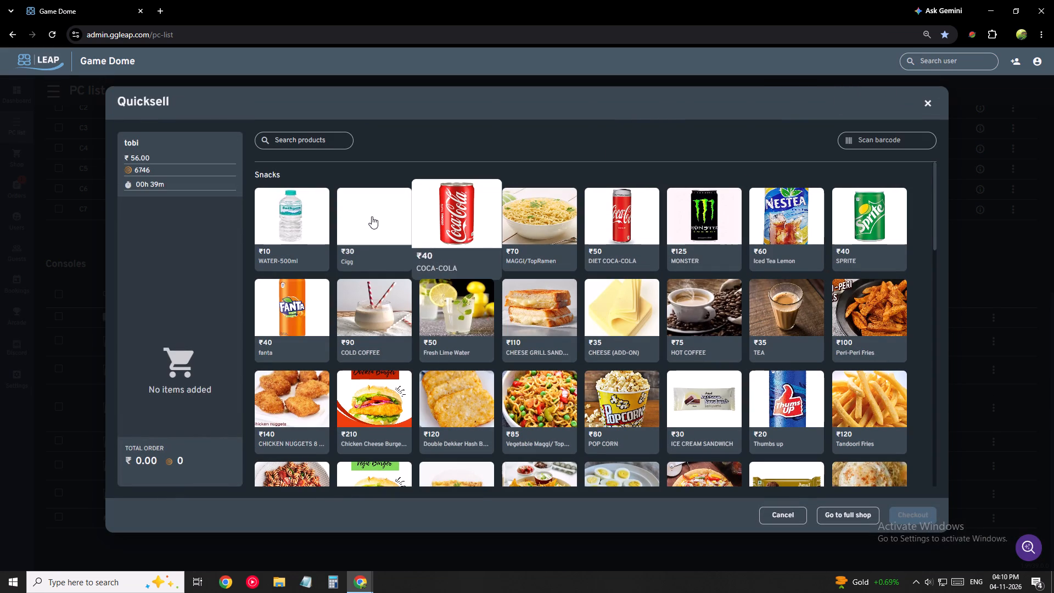
left_click(839, 514)
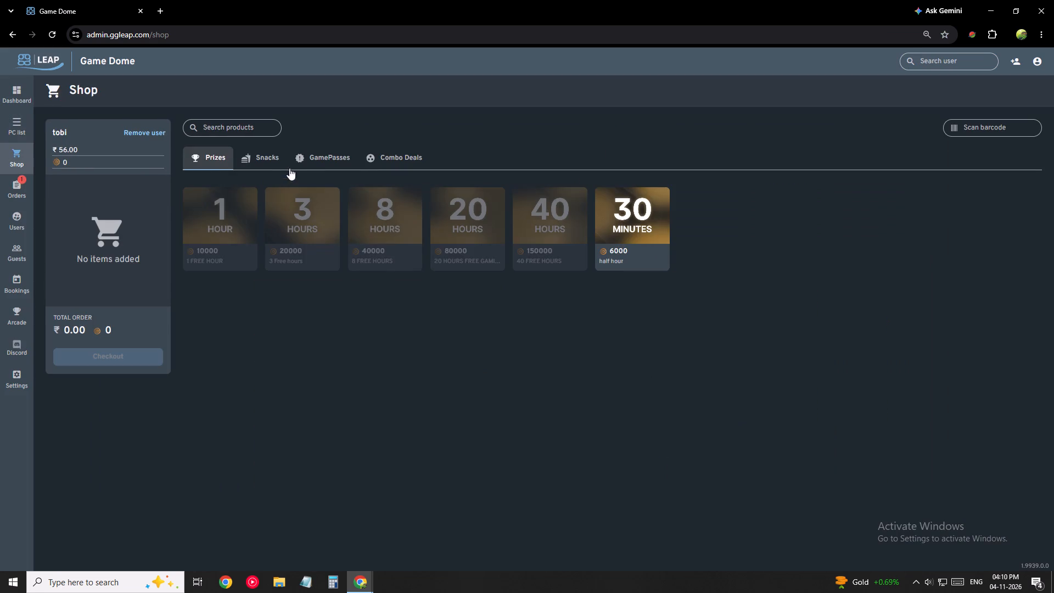
left_click(312, 163)
left_click(271, 185)
left_click(311, 182)
left_click_drag(194, 232, 90, 270)
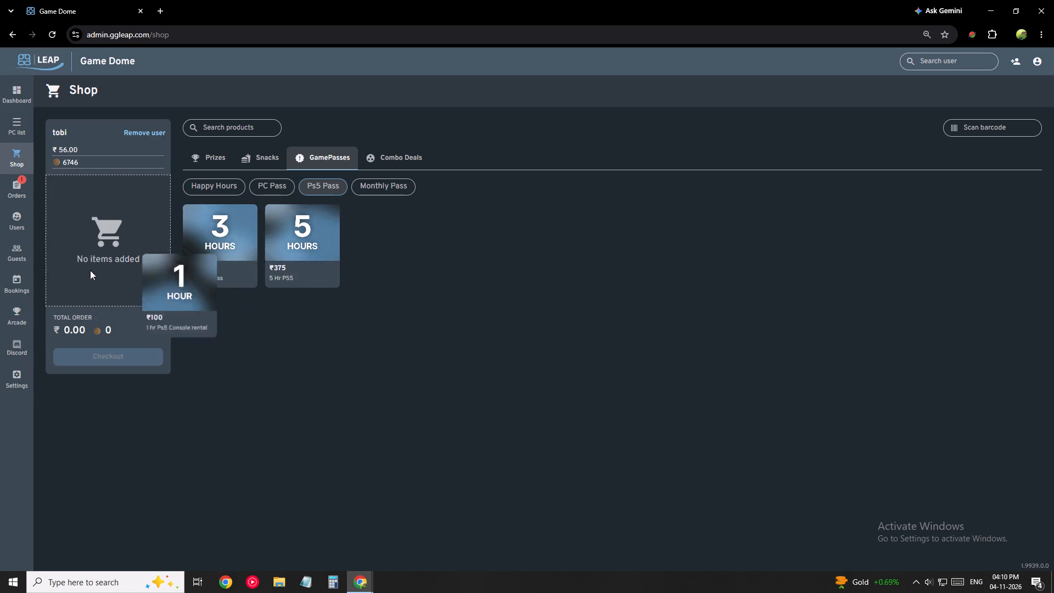
left_click_drag(90, 270, 53, 233)
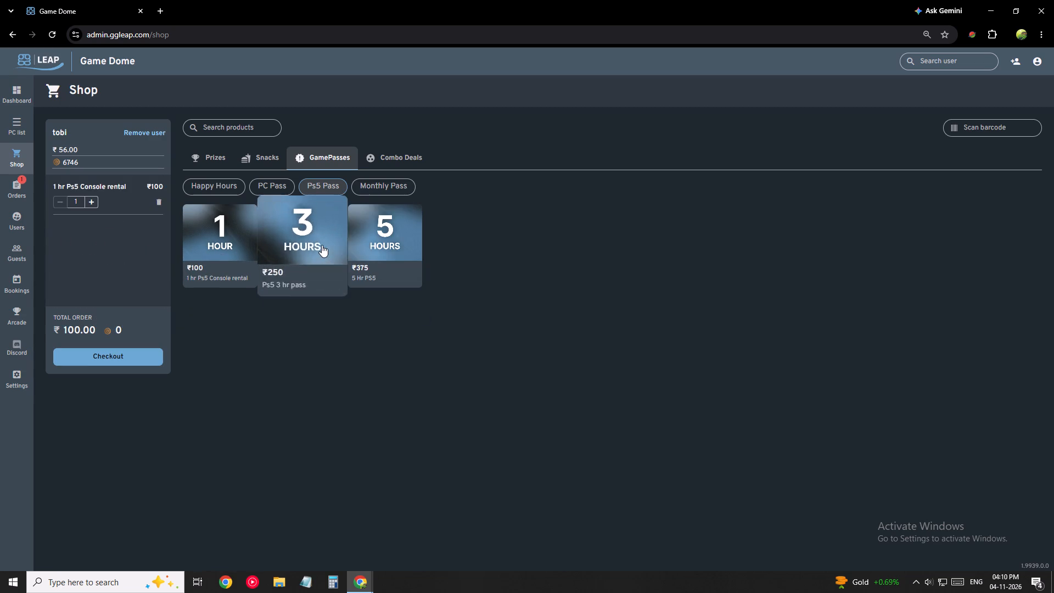
left_click(92, 359)
left_click(329, 278)
left_click(293, 441)
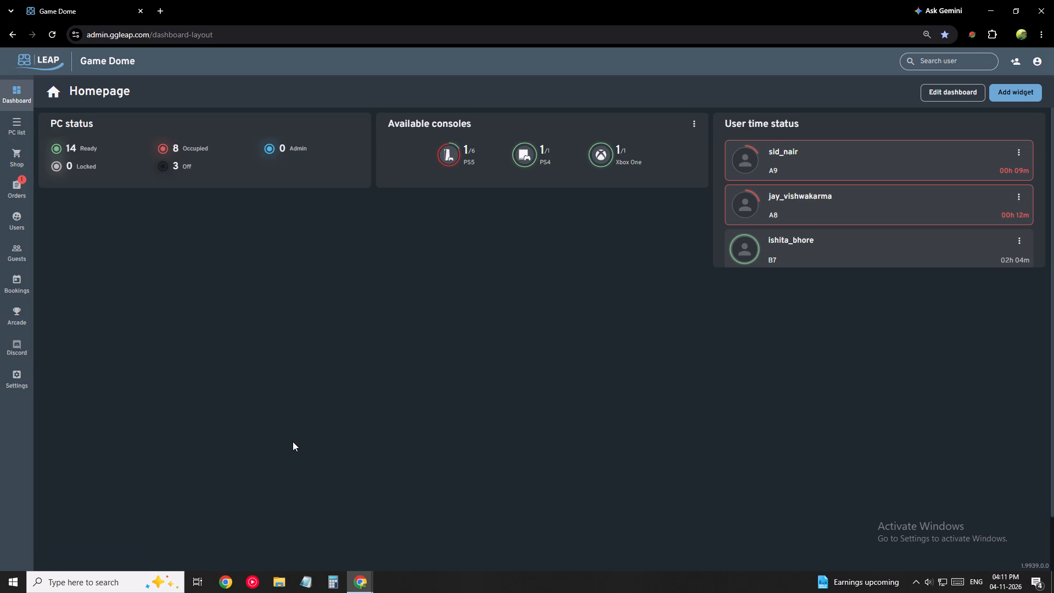
Open the PC list at its consoles.
left_click(6, 127)
scroll(379, 356, "down", 12)
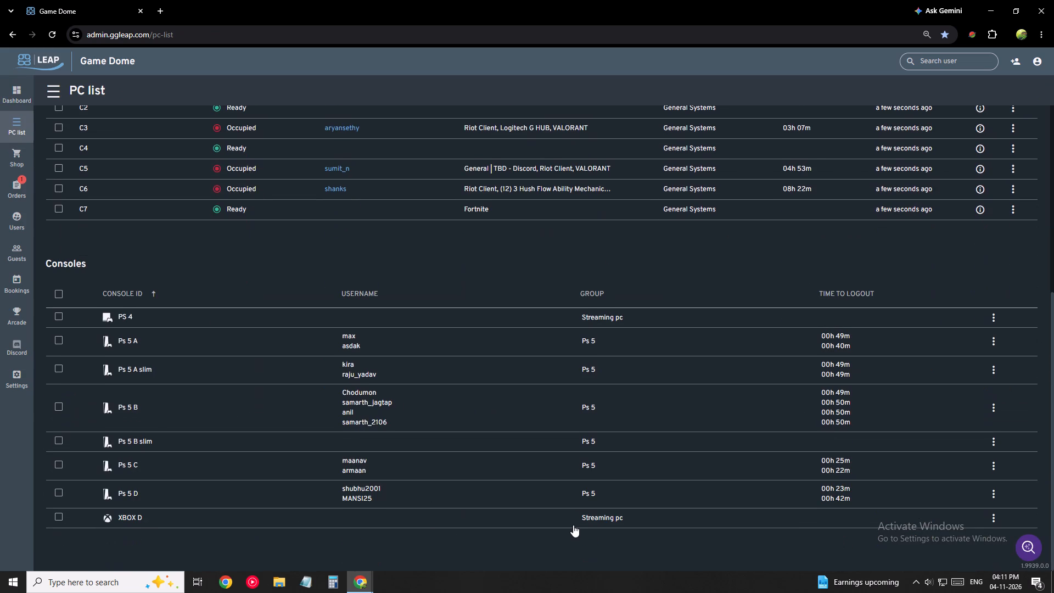
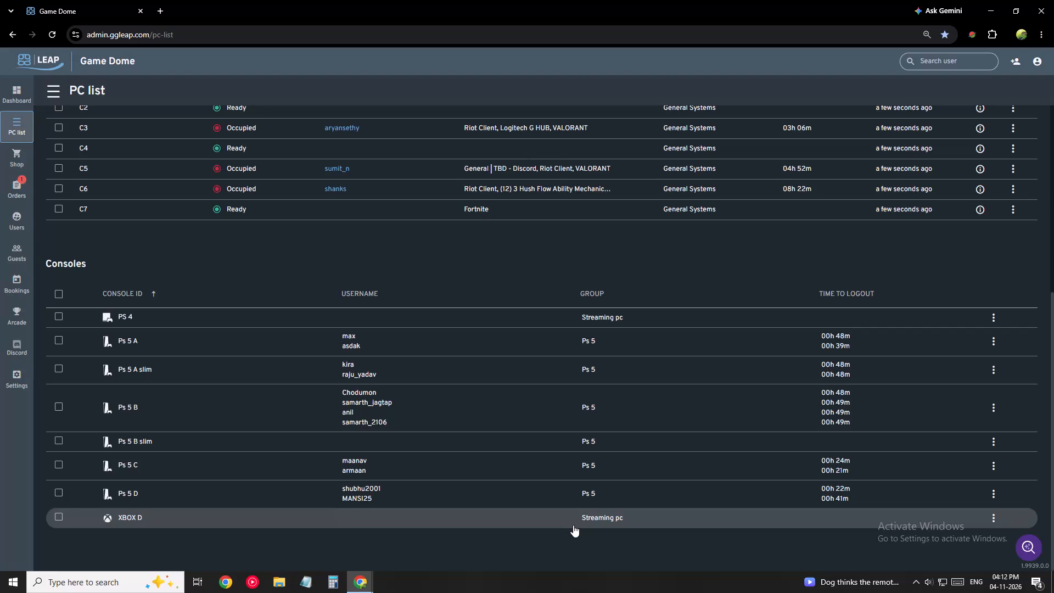
scroll(671, 410, "up", 1)
left_click(972, 59)
type("mon")
key("BackSpace")
key("BackSpace")
type("nonk")
key("BackSpace")
key("BackSpace")
key("BackSpace")
key("BackSpace")
key("BackSpace")
key("BackSpace")
key("BackSpace")
key("BackSpace")
key("BackSpace")
key("BackSpace")
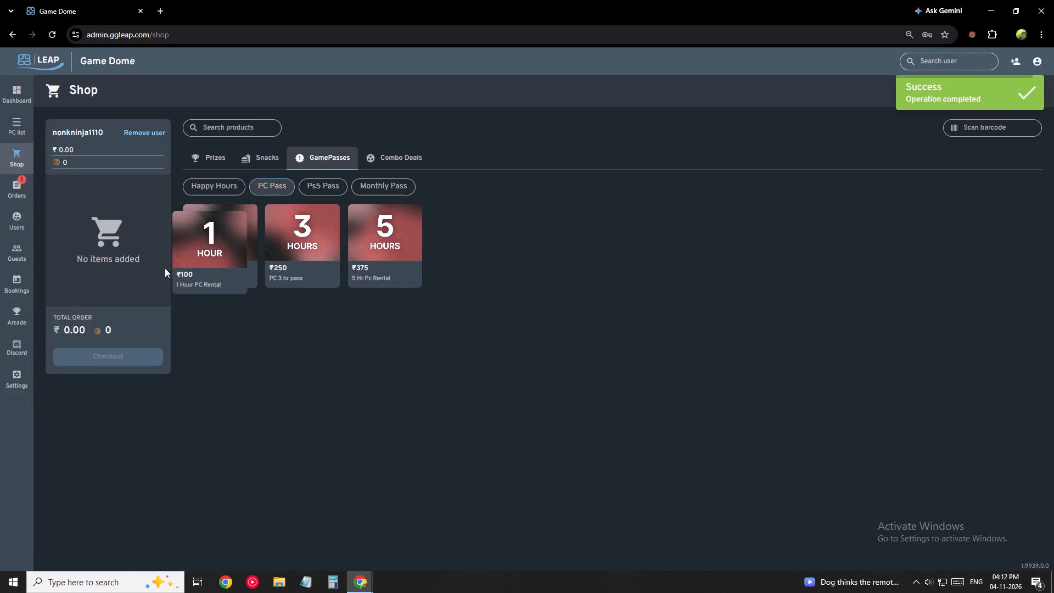
left_click_drag(165, 268, 93, 258)
left_click(111, 355)
left_click(266, 277)
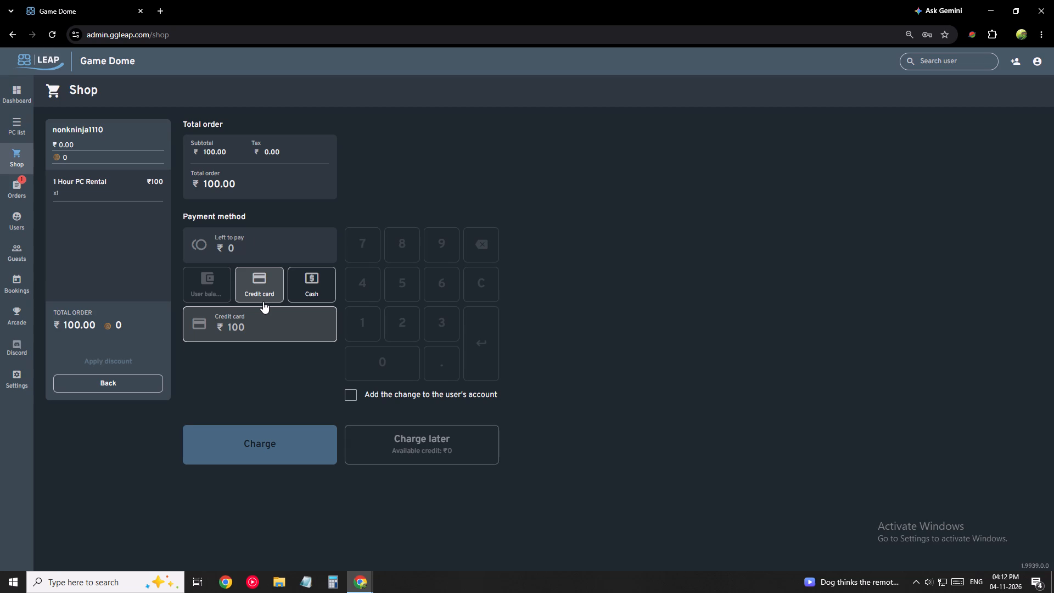
left_click(291, 445)
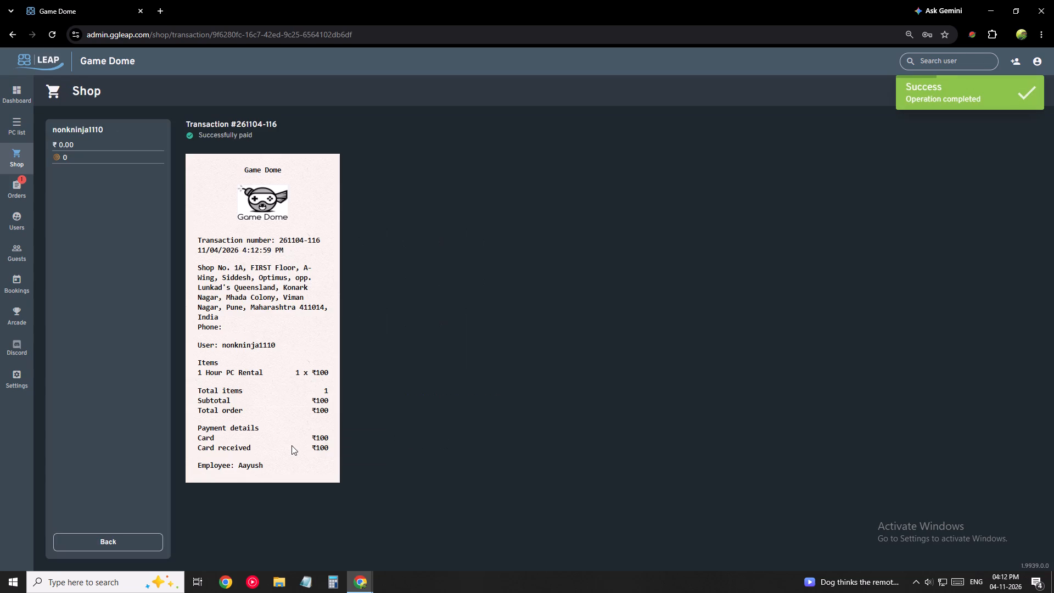
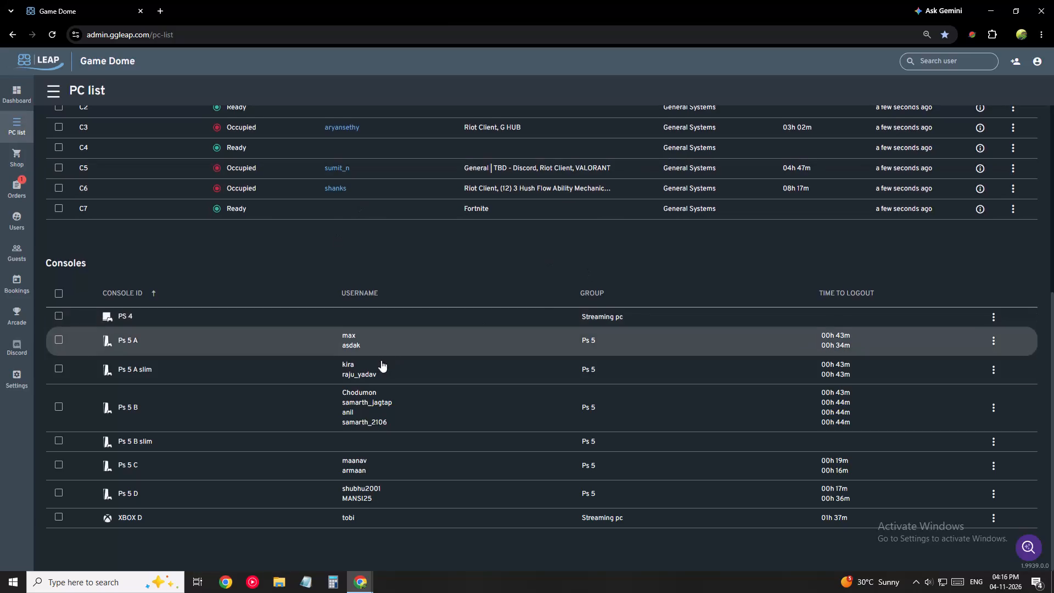
left_click(943, 64)
key("s")
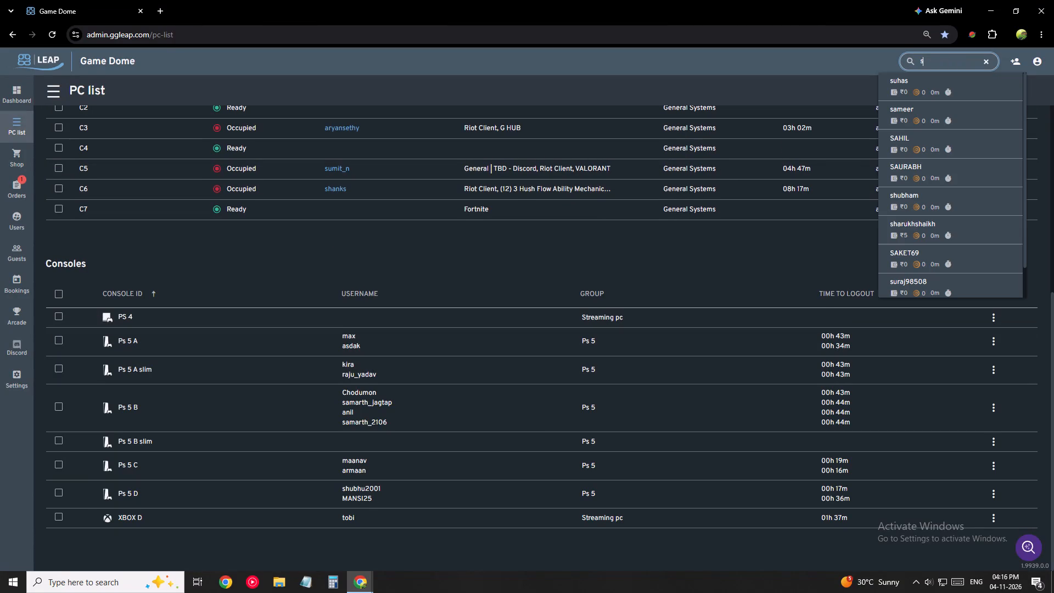
type("hukla")
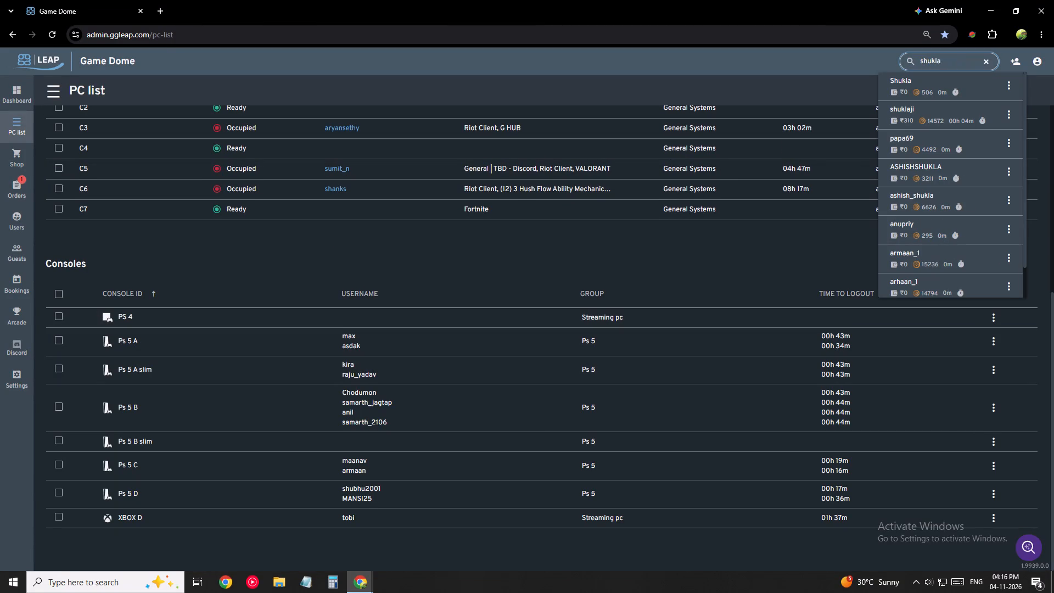
left_click(1008, 110)
left_click(1018, 156)
left_click(470, 297)
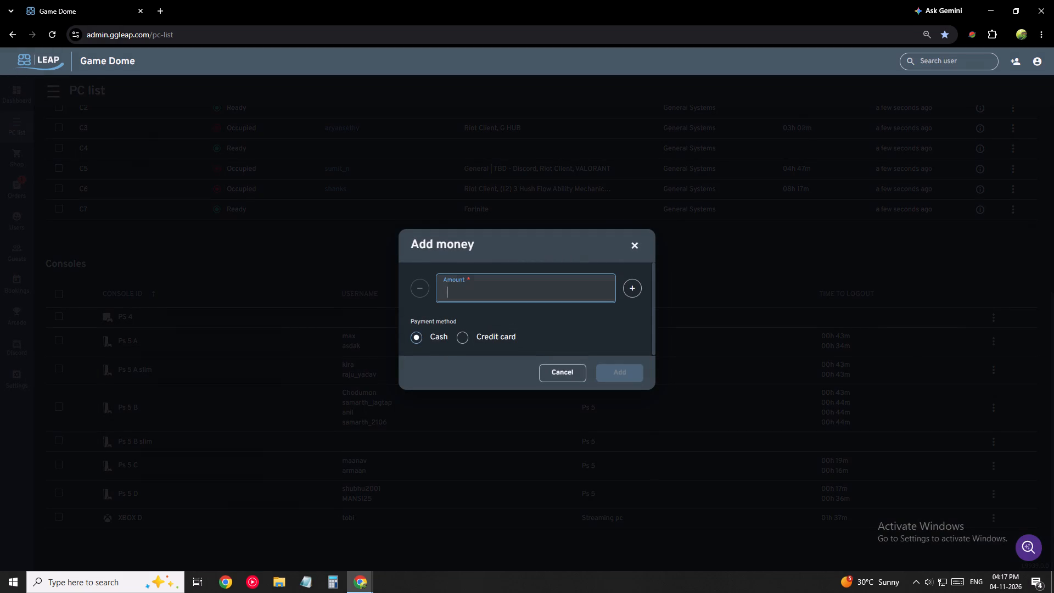
type("500")
left_click(618, 368)
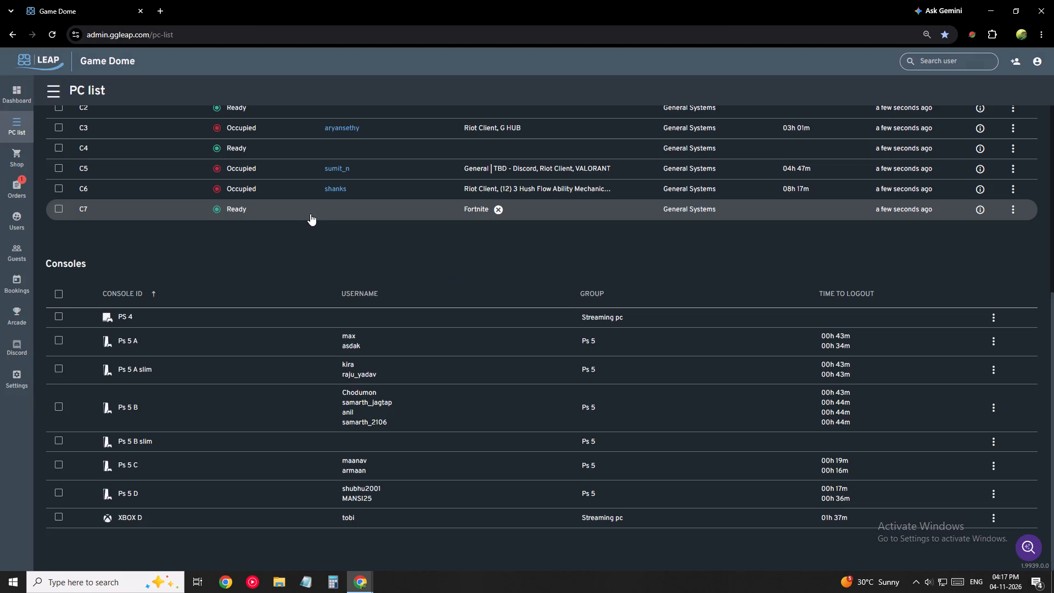
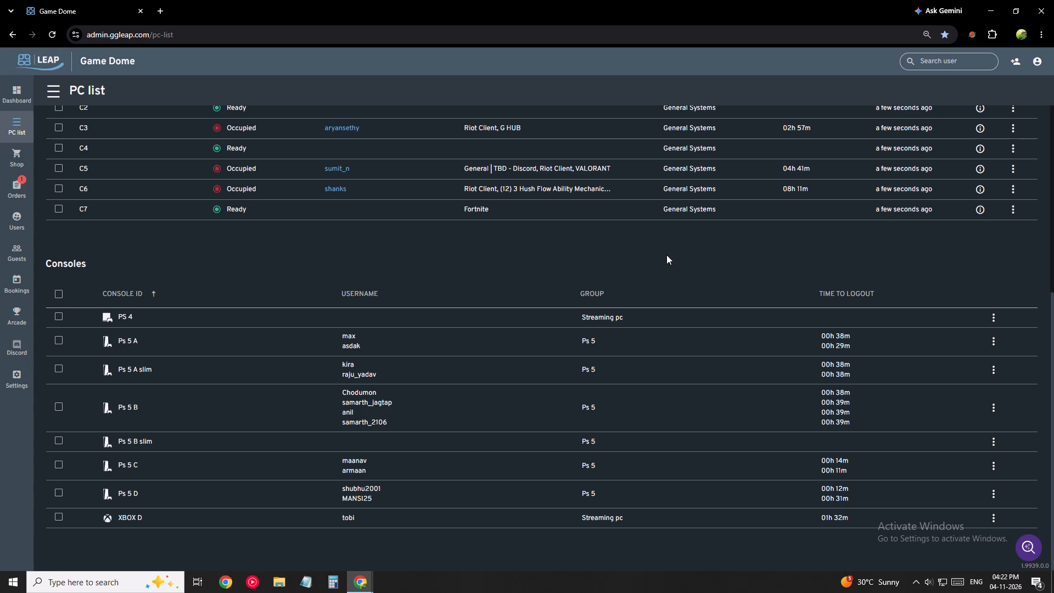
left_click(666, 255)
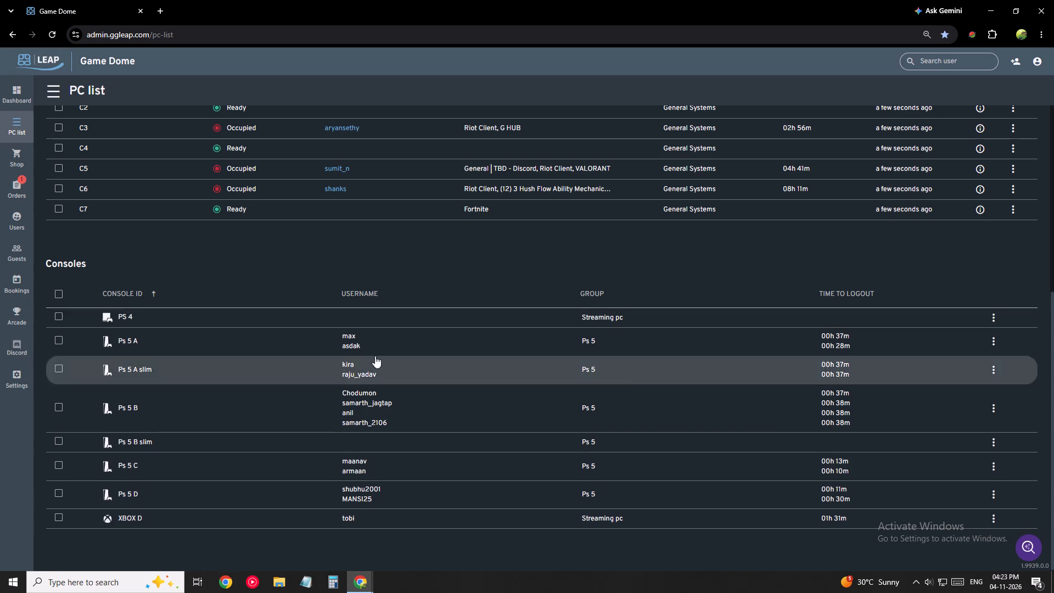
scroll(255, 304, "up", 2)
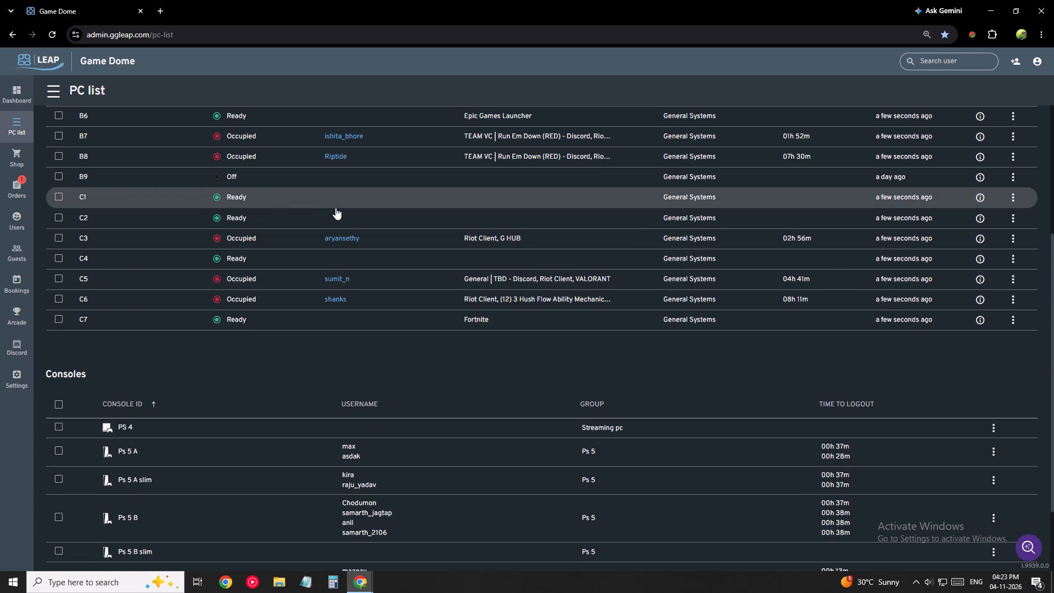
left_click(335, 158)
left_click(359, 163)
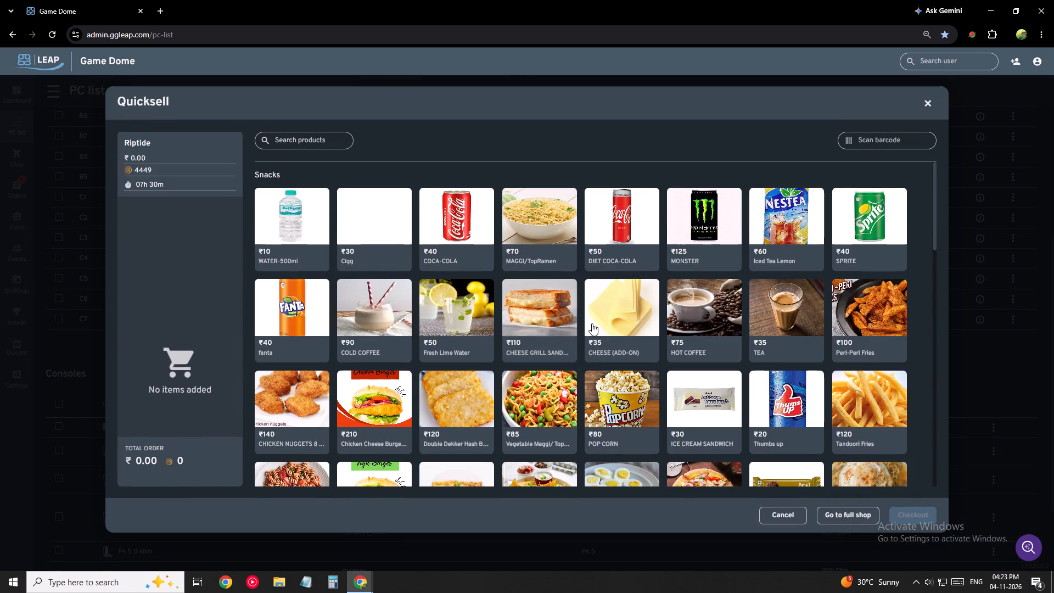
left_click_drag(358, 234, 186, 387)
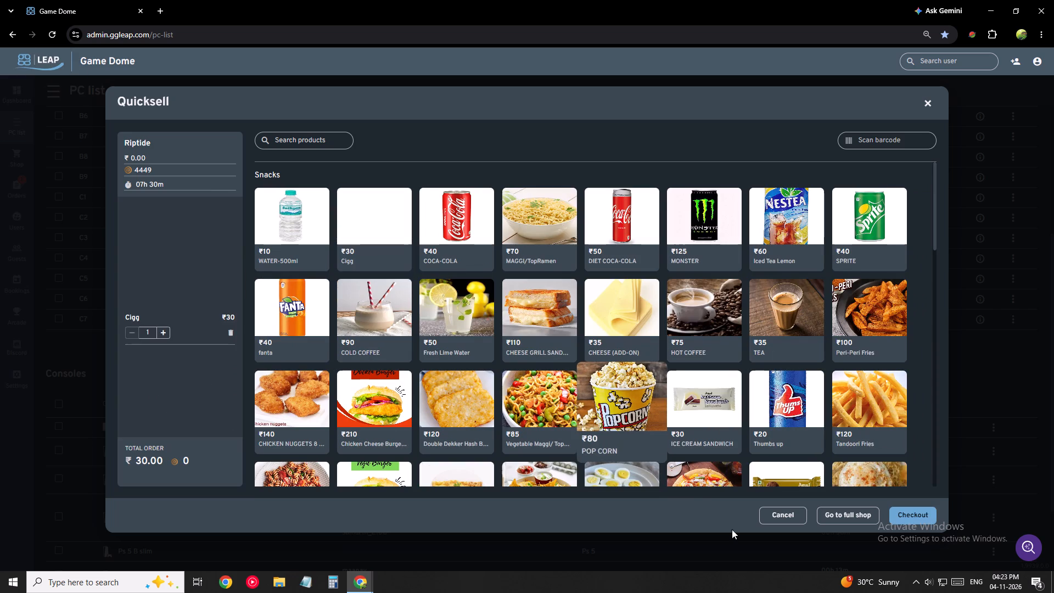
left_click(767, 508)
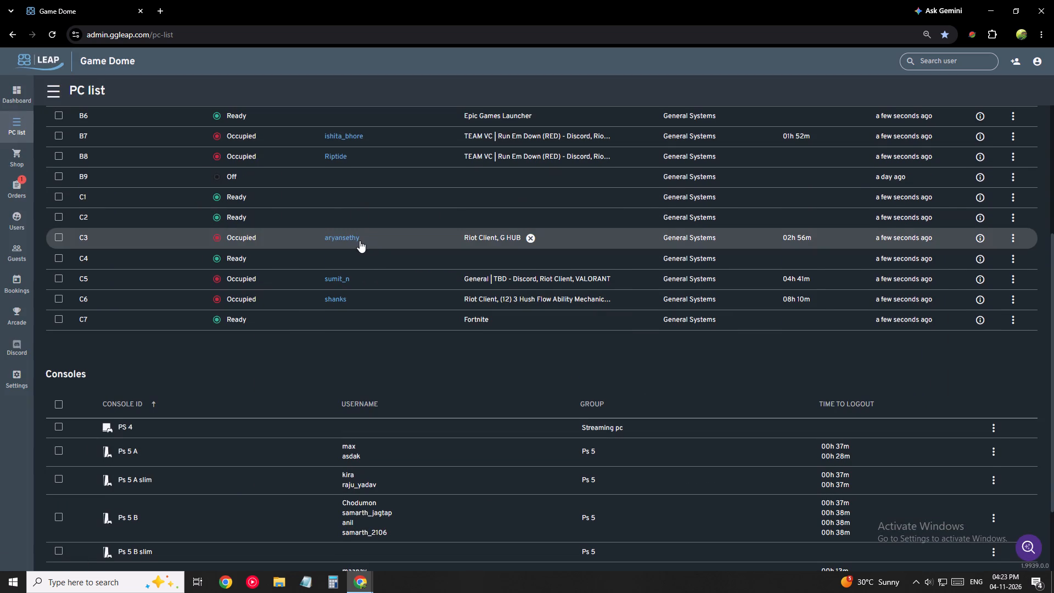
left_click(337, 277)
left_click(342, 284)
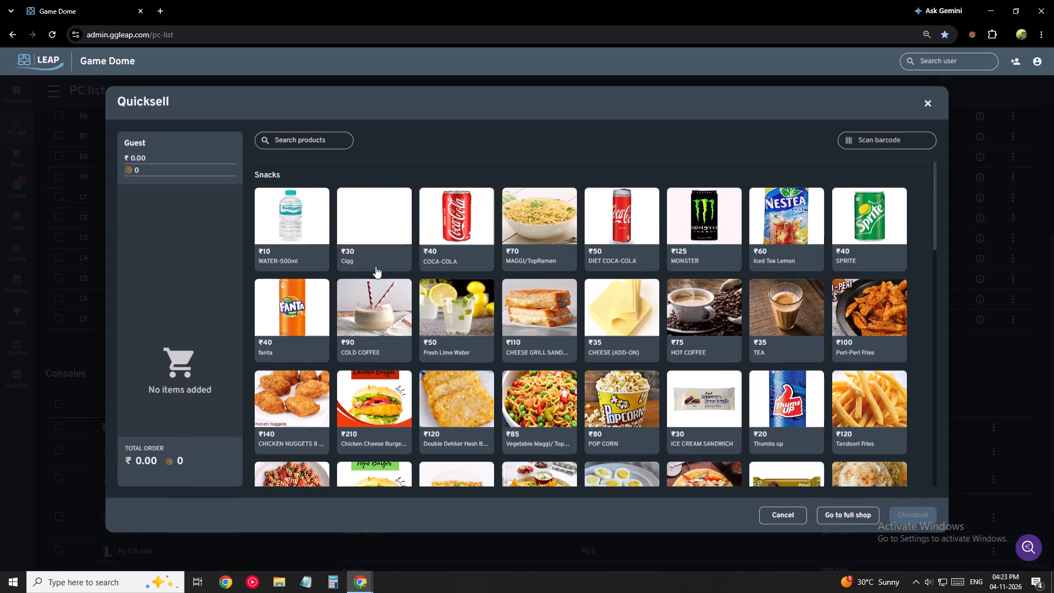
left_click_drag(383, 221, 174, 345)
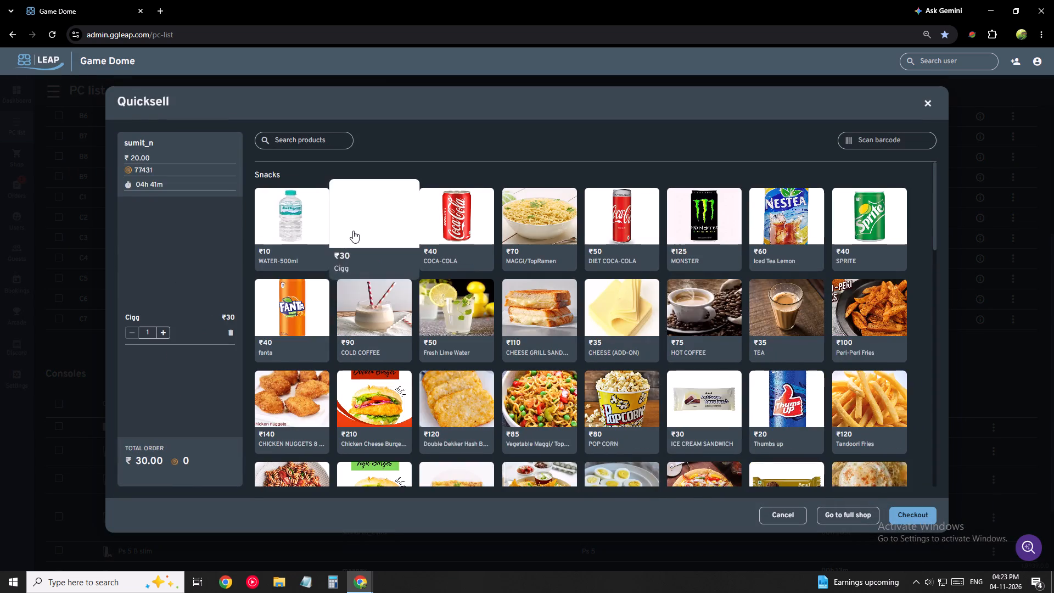
left_click_drag(353, 231, 204, 370)
left_click_drag(681, 228, 158, 394)
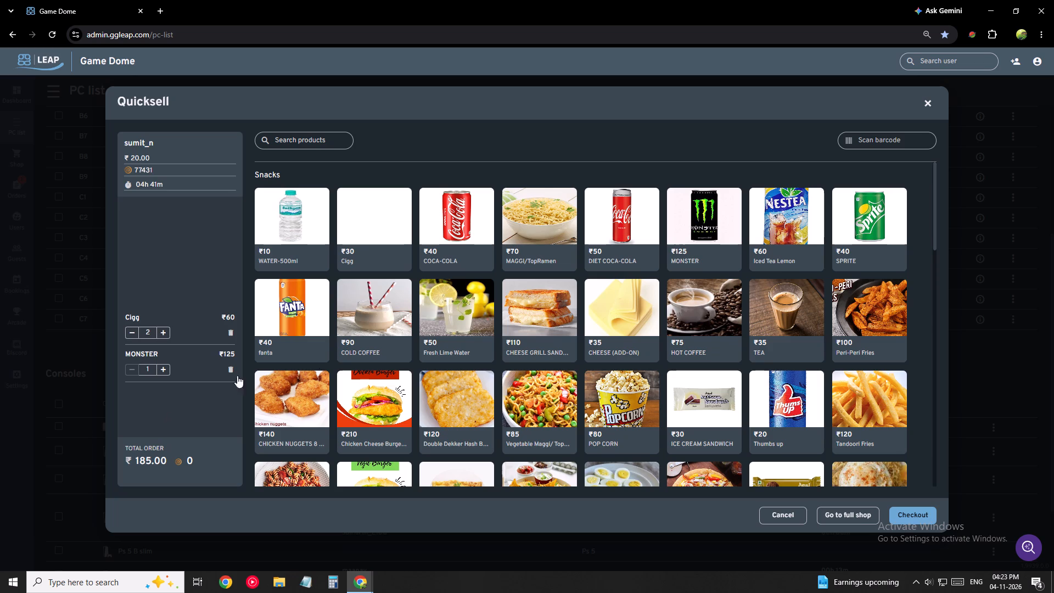
left_click(906, 520)
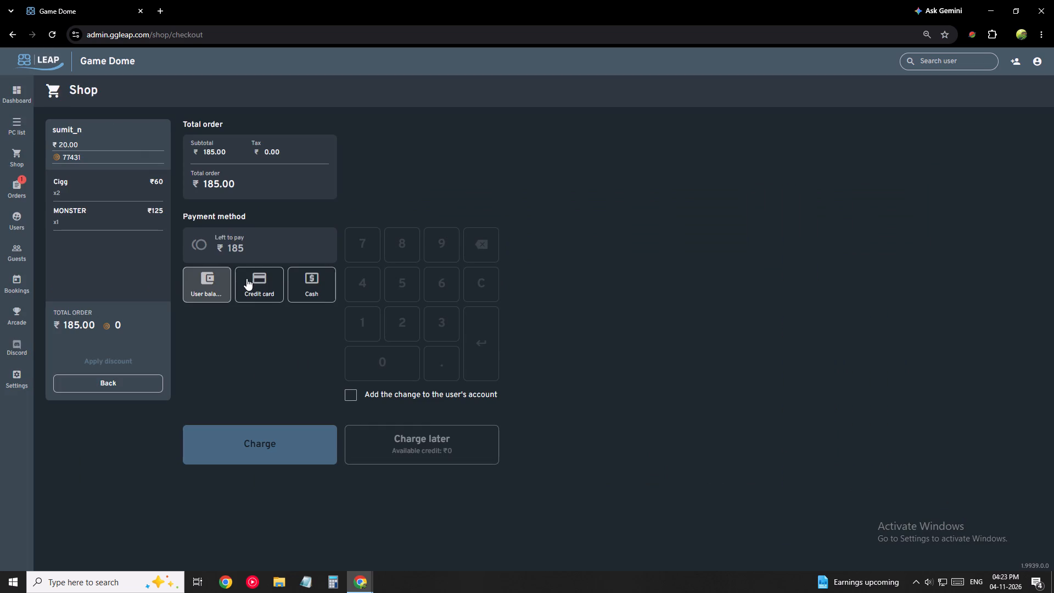
left_click(257, 278)
left_click(262, 439)
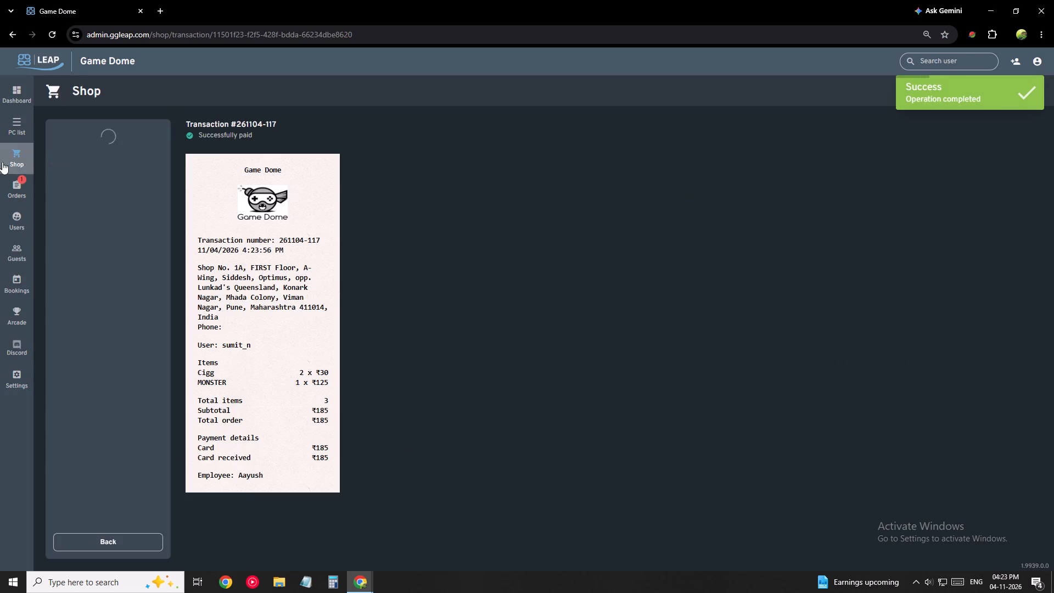
Return to the PC list and check the console sessions and their remaining times.
left_click(20, 129)
scroll(175, 292, "down", 3)
scroll(303, 320, "down", 3)
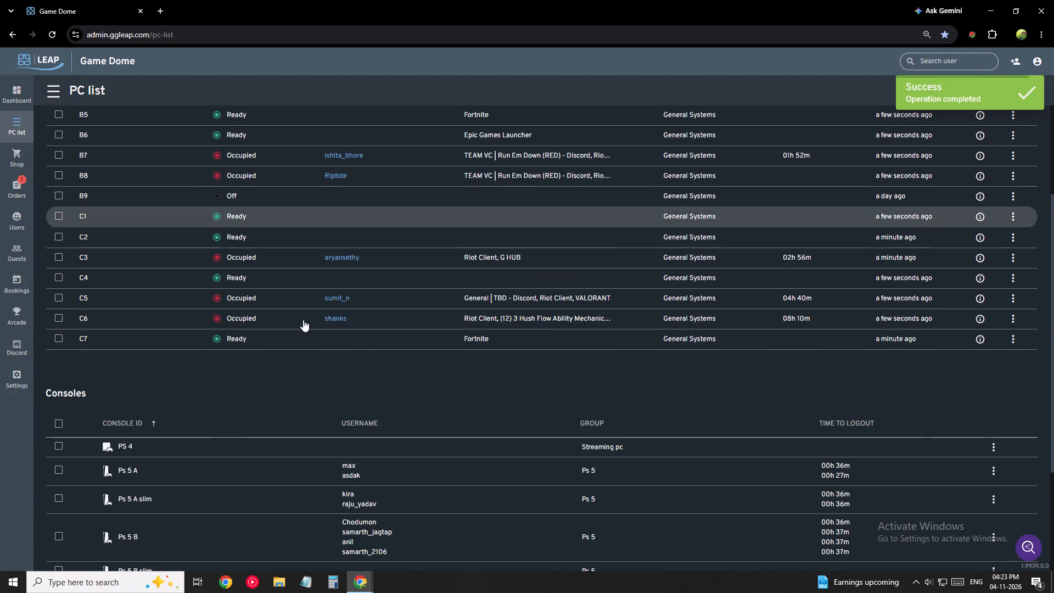
scroll(343, 383, "down", 4)
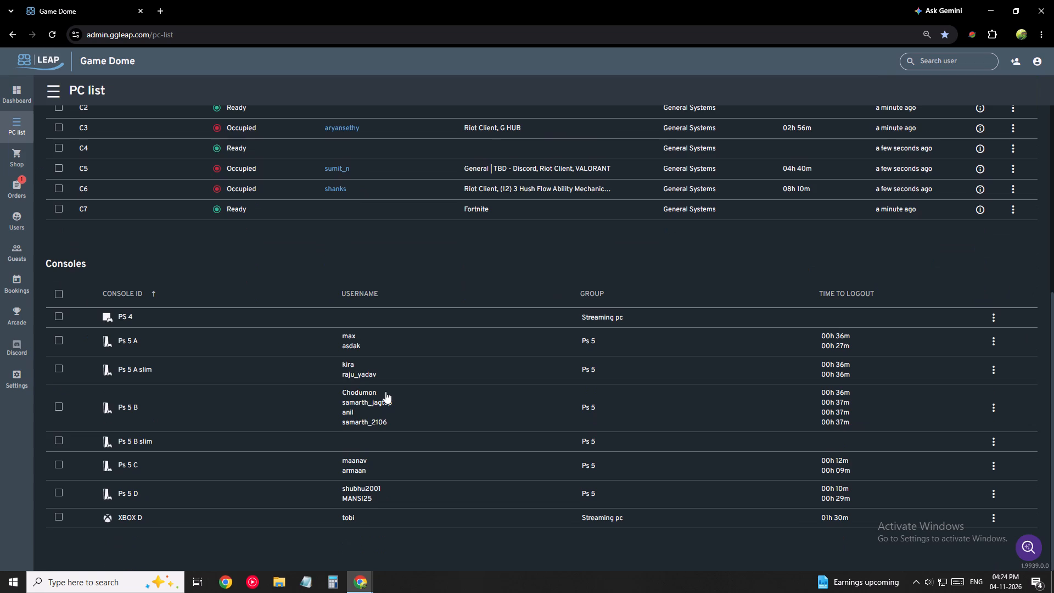
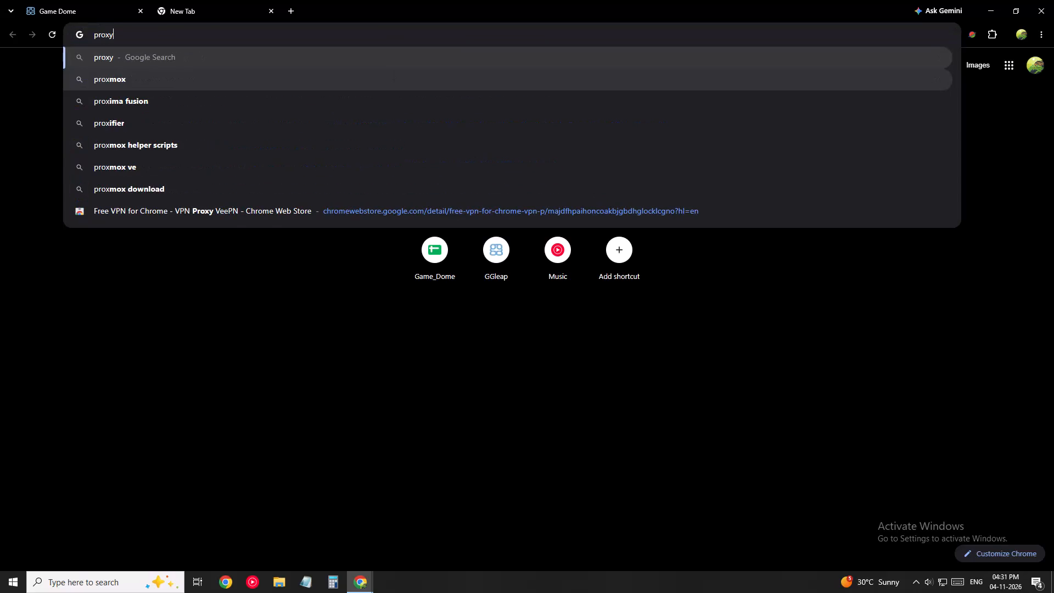
Search Google for proxy and open the CroxyProxy website.
key("Return")
left_click(300, 167)
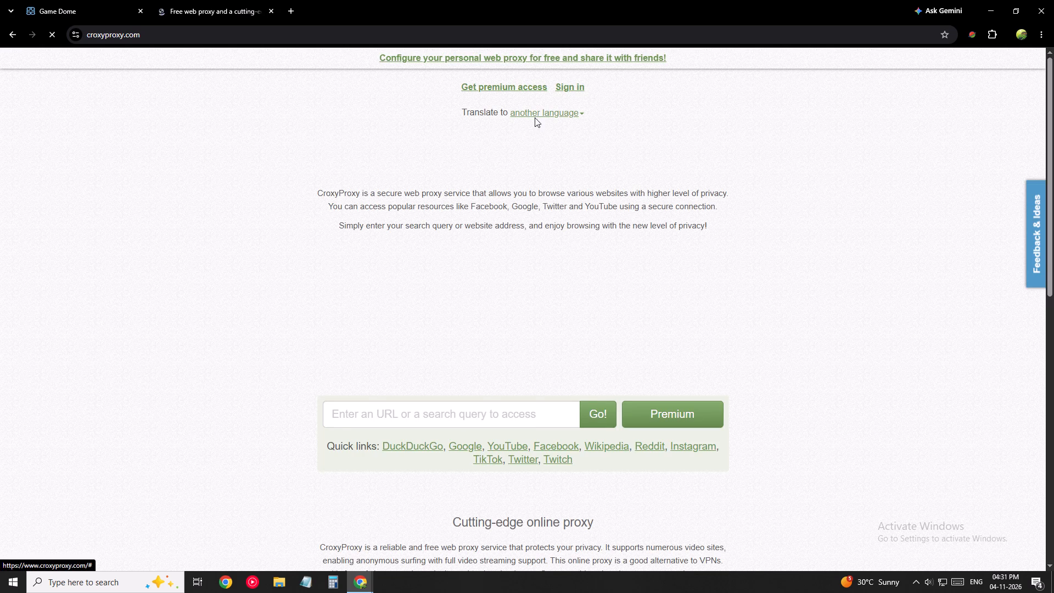
Consent to CroxyProxy's data use, search for steam through the proxy and open the Loaded Steam PC keys result.
left_click(456, 433)
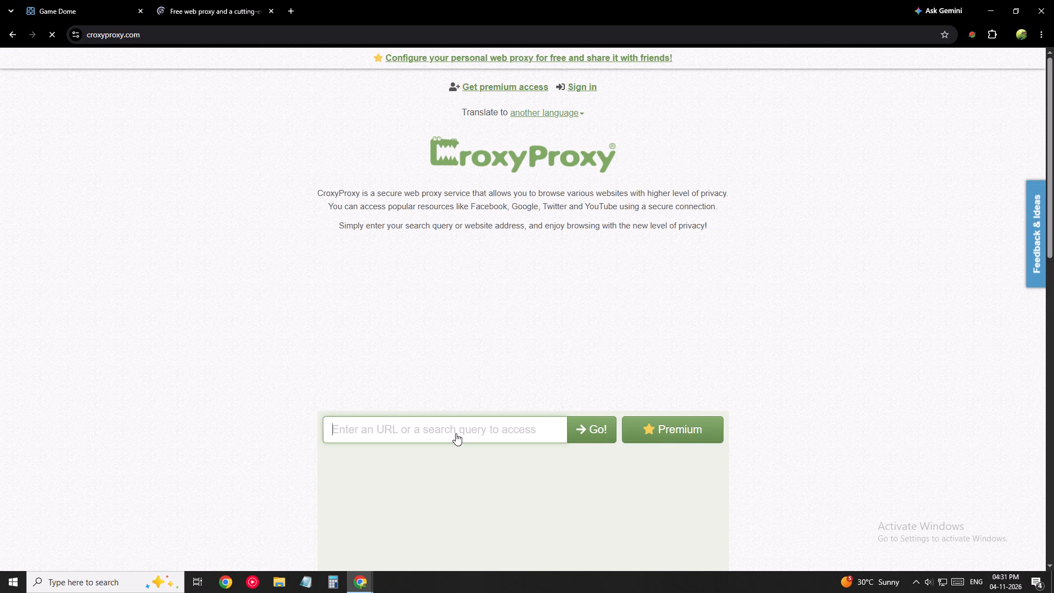
type("ste")
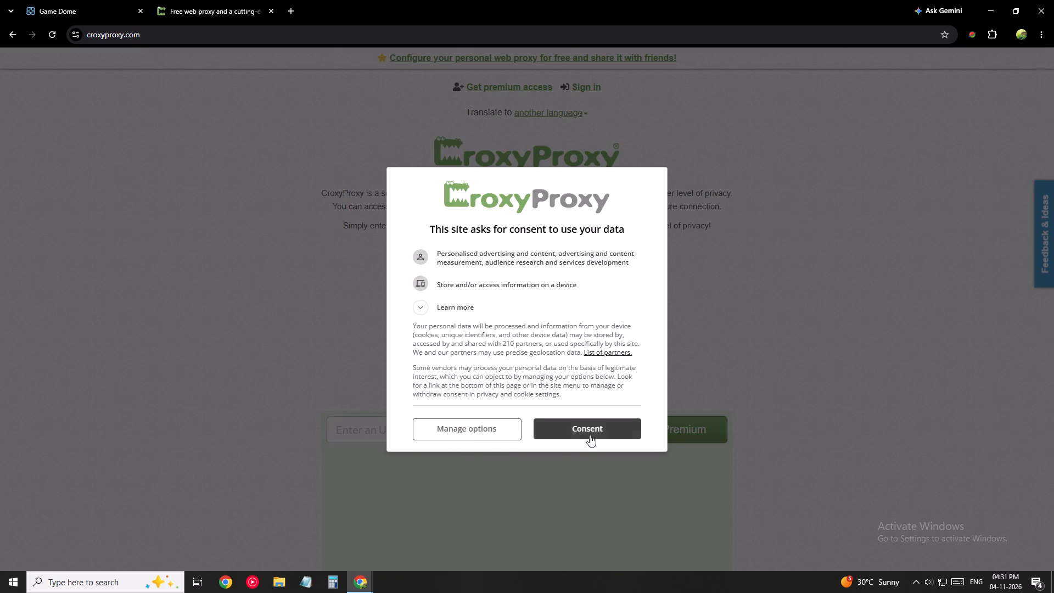
left_click(590, 431)
type("steam")
key("Return")
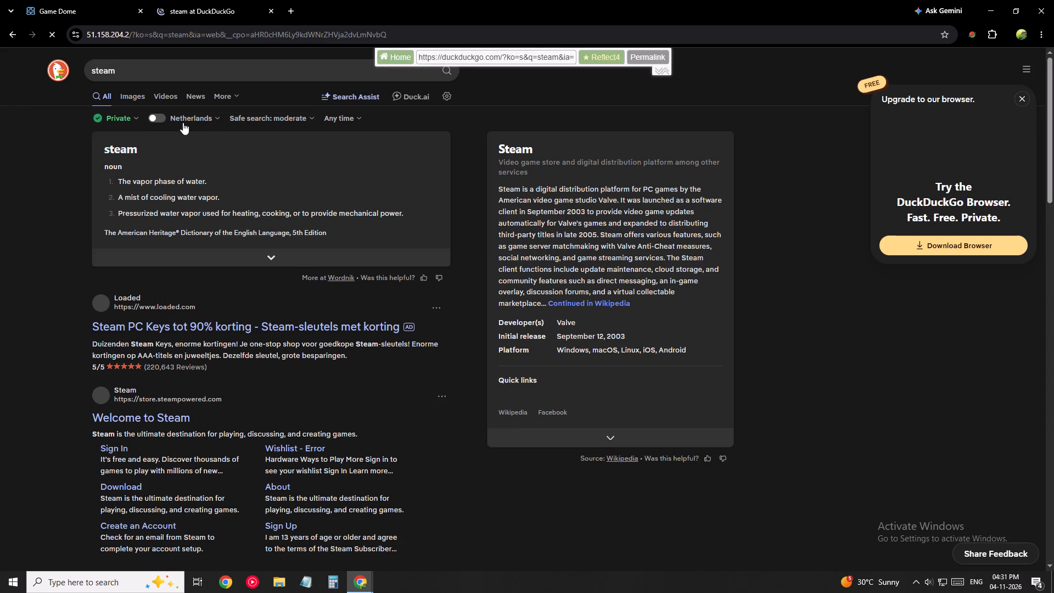
left_click(245, 339)
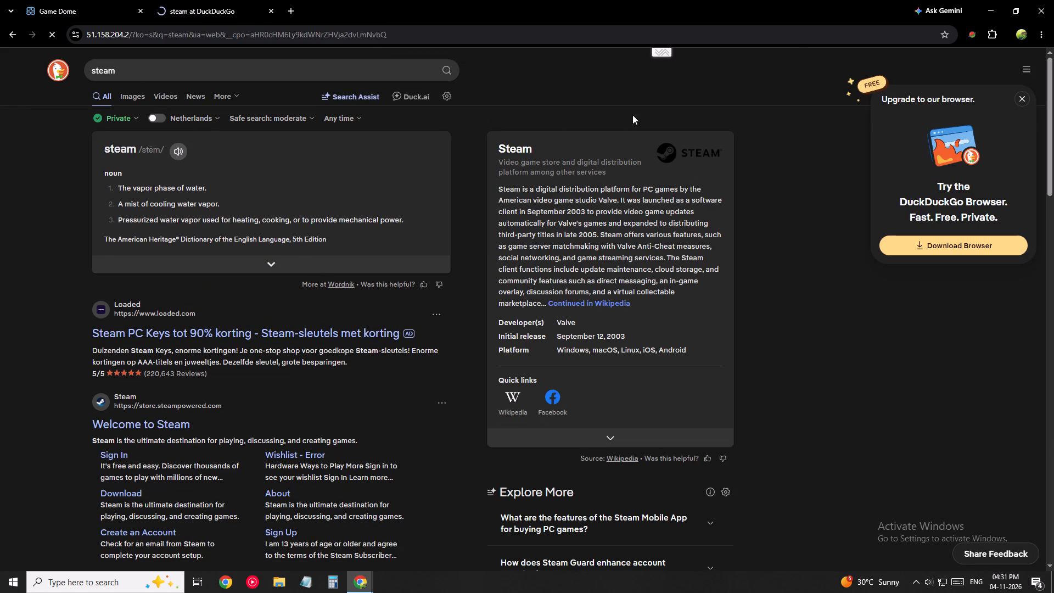
Search Google for "next gaming sales", open SteamDB's next Steam sale page and complete its human verification.
left_click(367, 43)
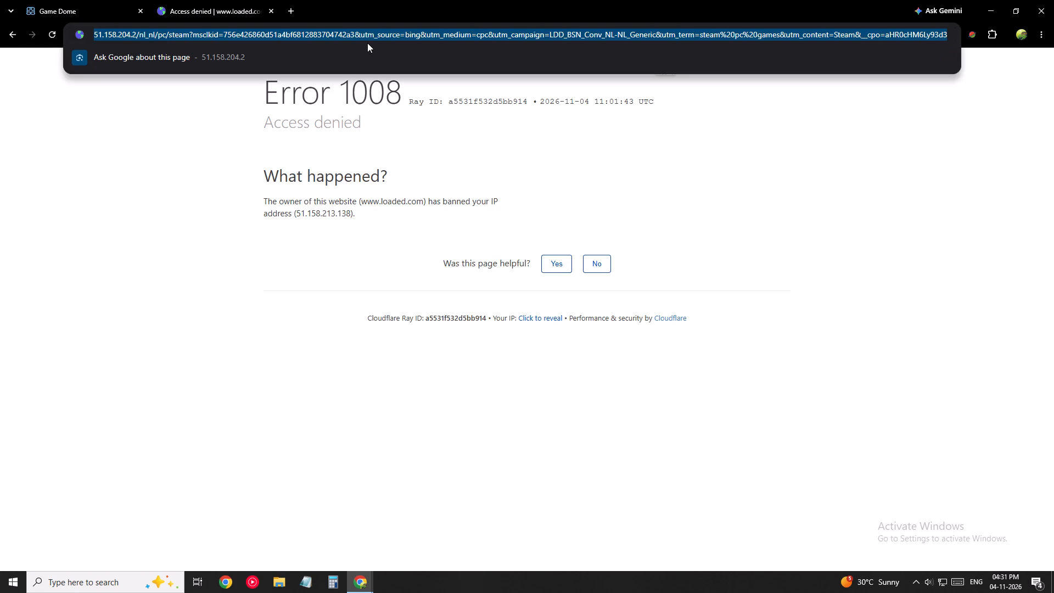
key("BackSpace")
key("BackSpace")
type("next gaming sa;es")
key("BackSpace")
key("BackSpace")
key("BackSpace")
type("les")
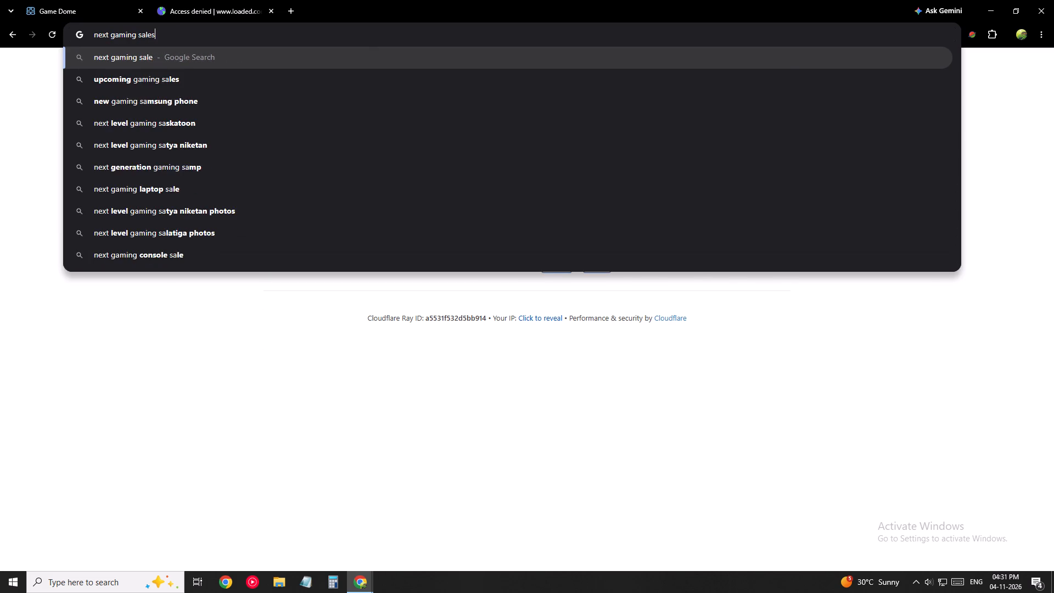
key("Return")
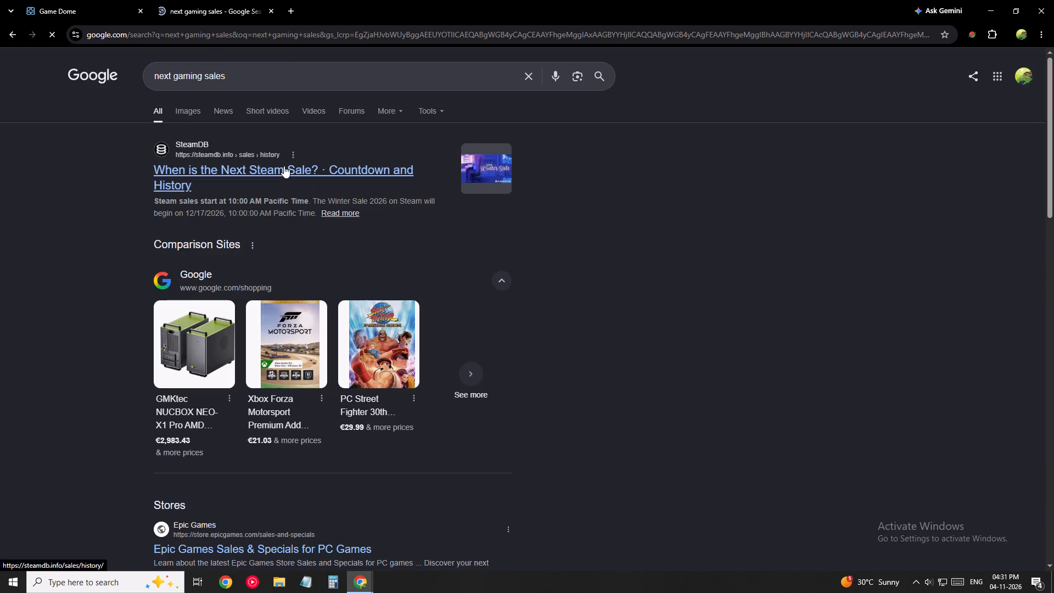
left_click(284, 166)
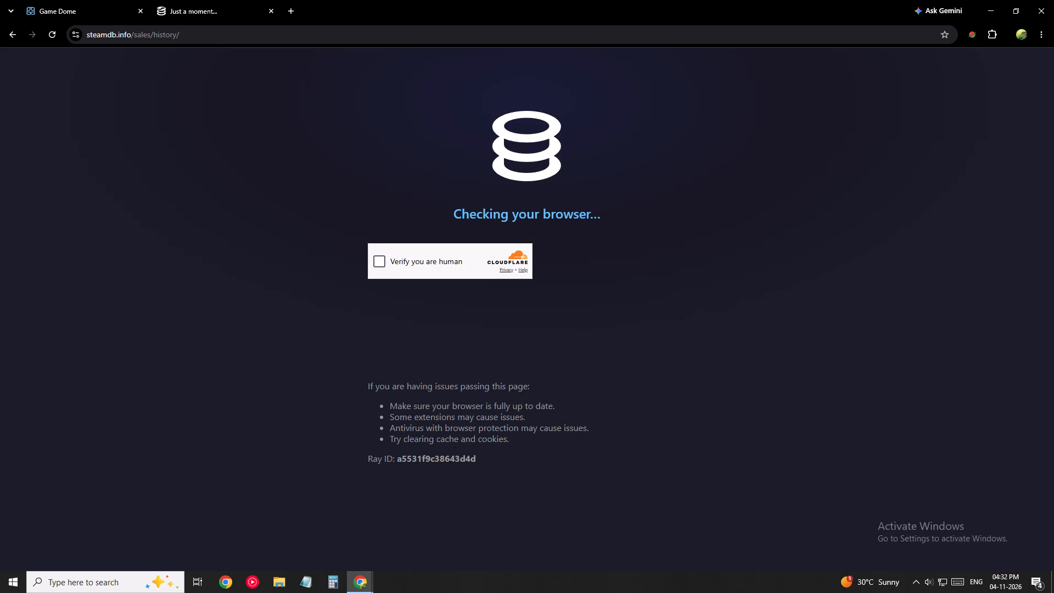
left_click(380, 264)
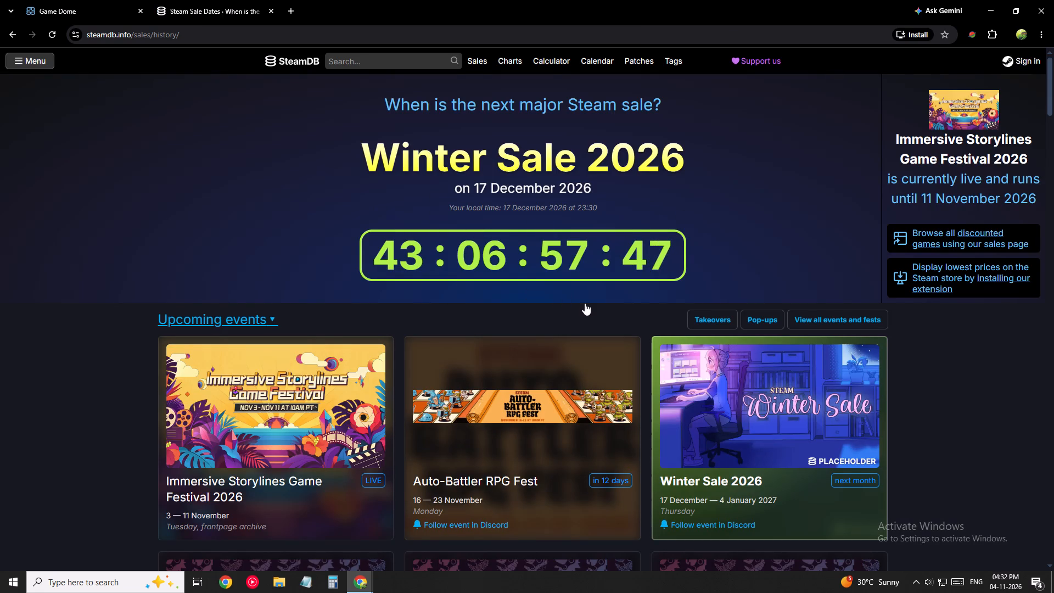
Look through SteamDB's upcoming events for the dates of the next Steam sales and fests.
scroll(585, 303, "down", 1)
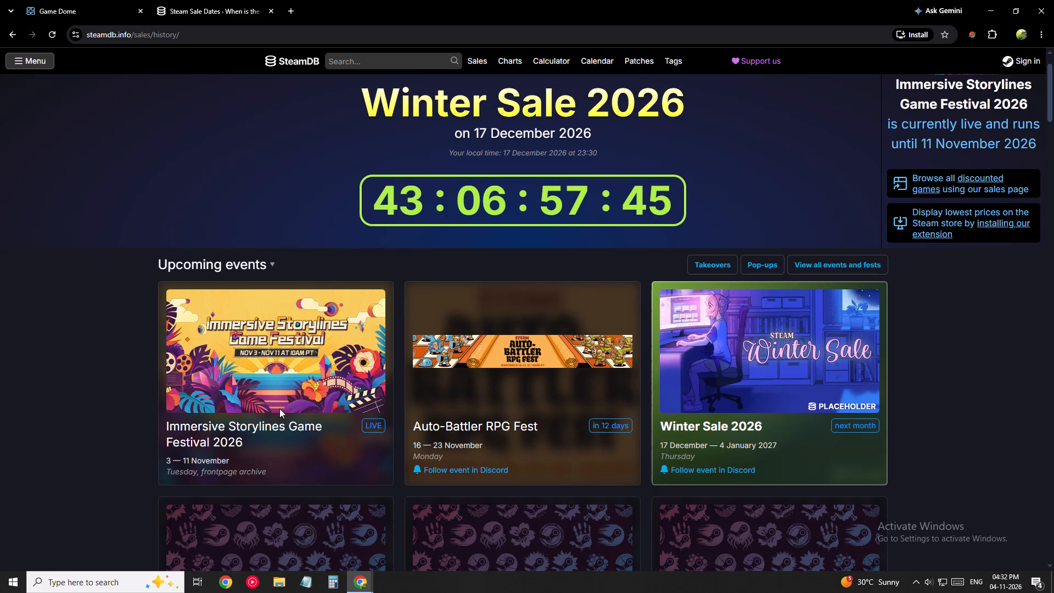
scroll(283, 424, "down", 1)
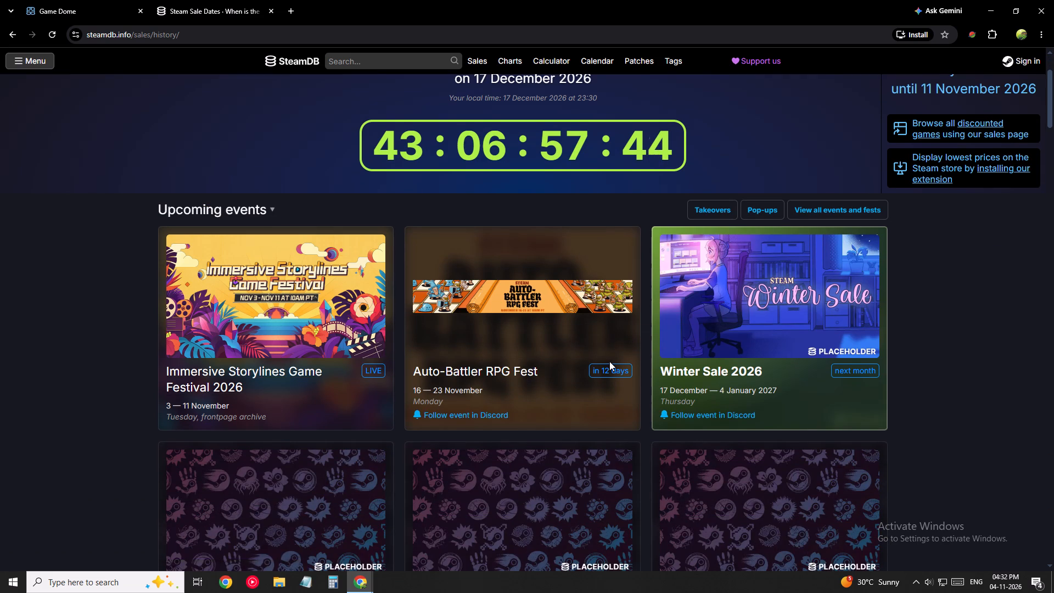
scroll(609, 361, "down", 4)
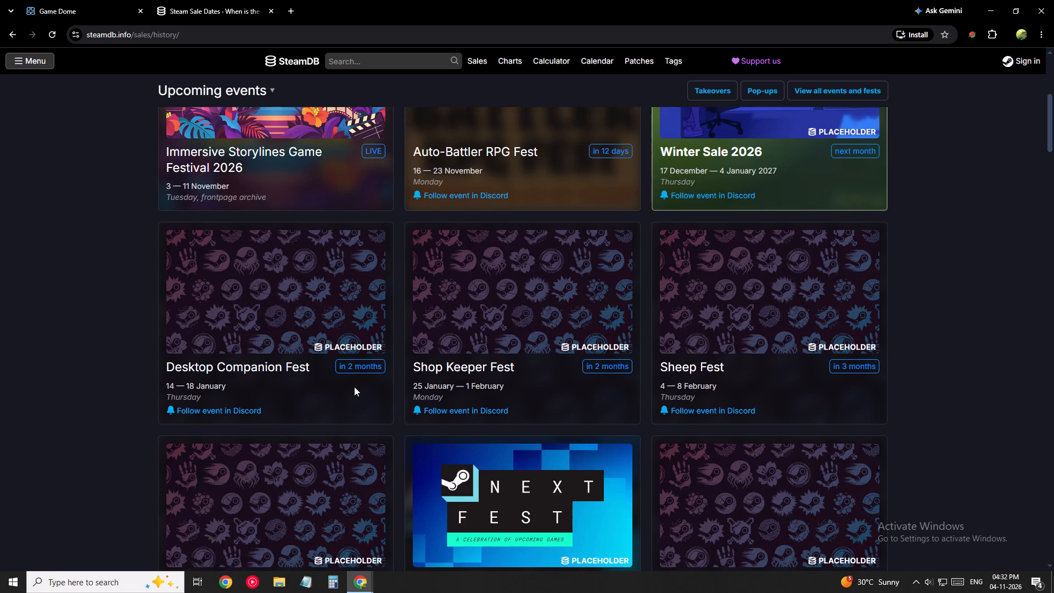
scroll(340, 361, "down", 2)
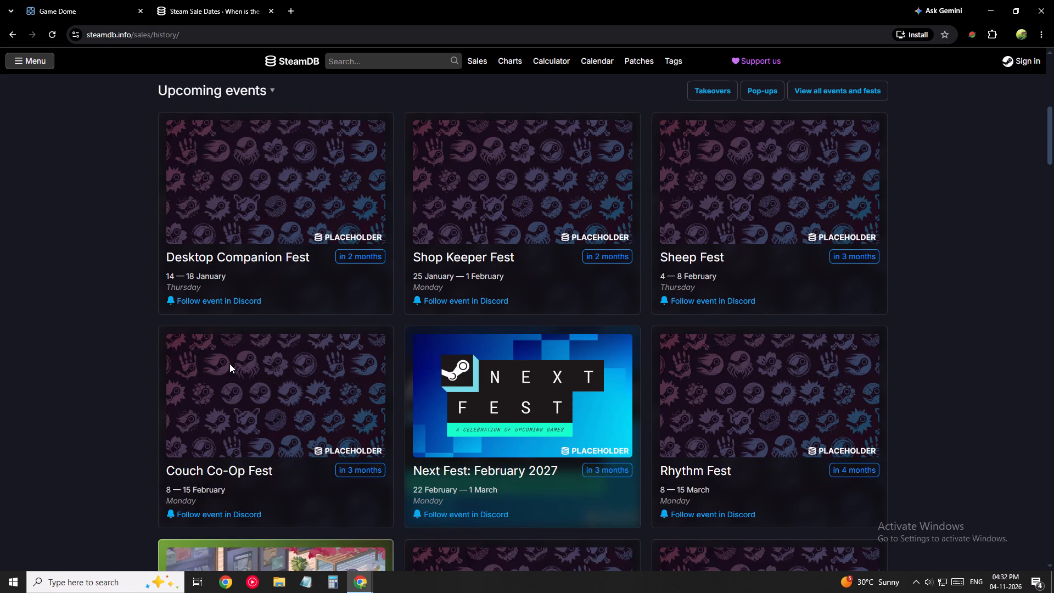
scroll(218, 363, "down", 4)
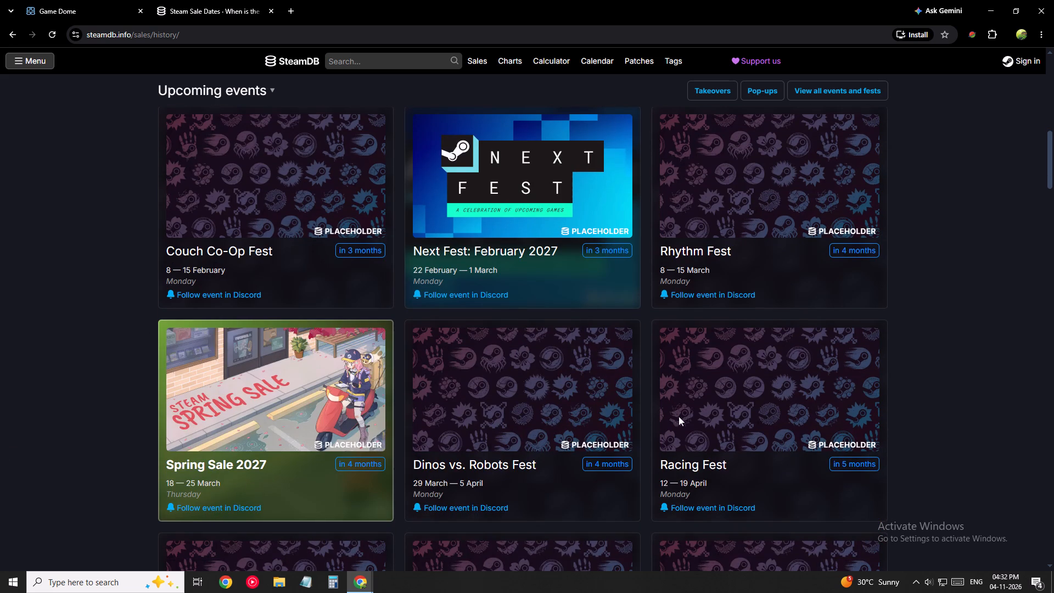
scroll(461, 409, "up", 6)
scroll(564, 363, "up", 3)
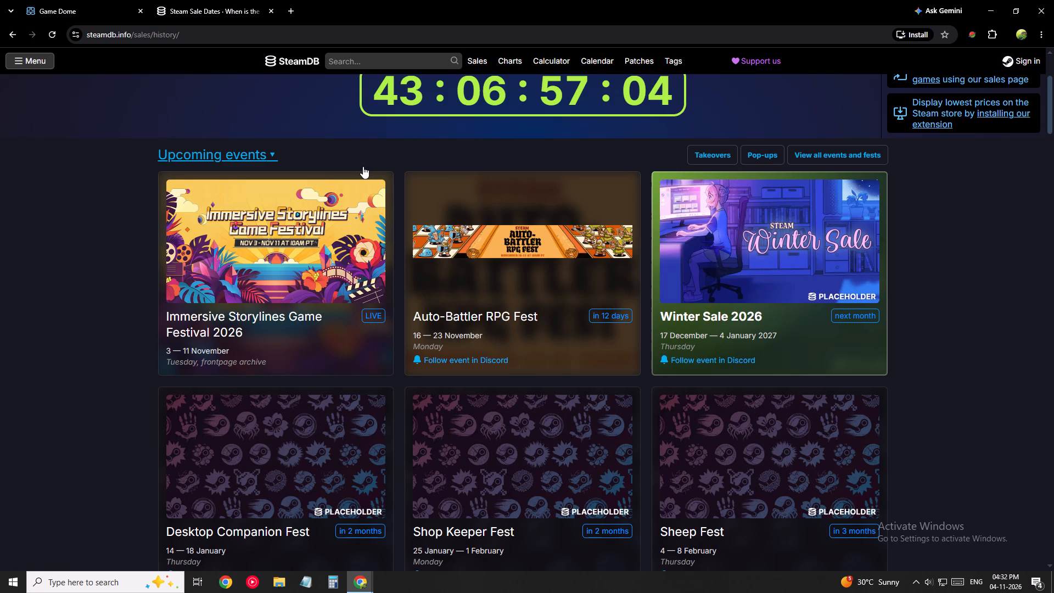
left_click(87, 2)
left_click(231, 0)
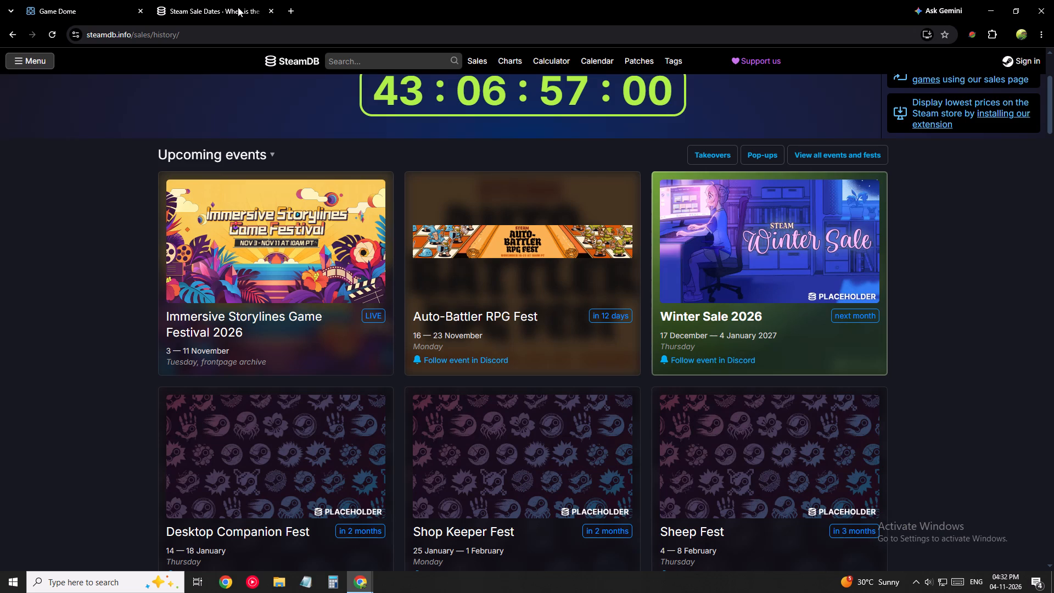
scroll(341, 165, "down", 3)
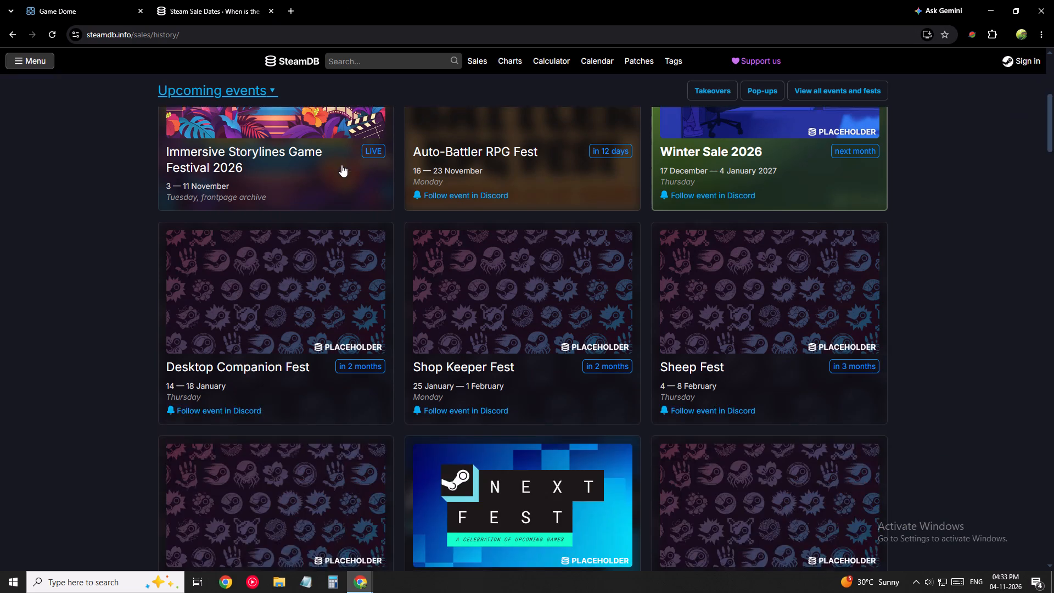
scroll(342, 145, "down", 7)
Return to the Game Dome PC list and check the console sessions' remaining times.
left_click(93, 0)
scroll(448, 369, "down", 9)
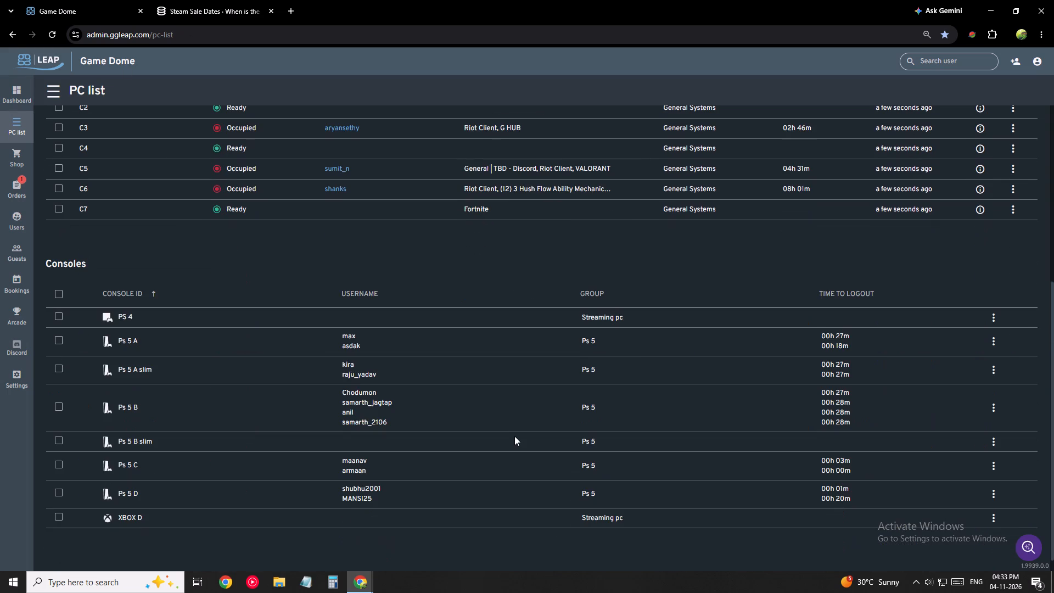
scroll(514, 436, "down", 3)
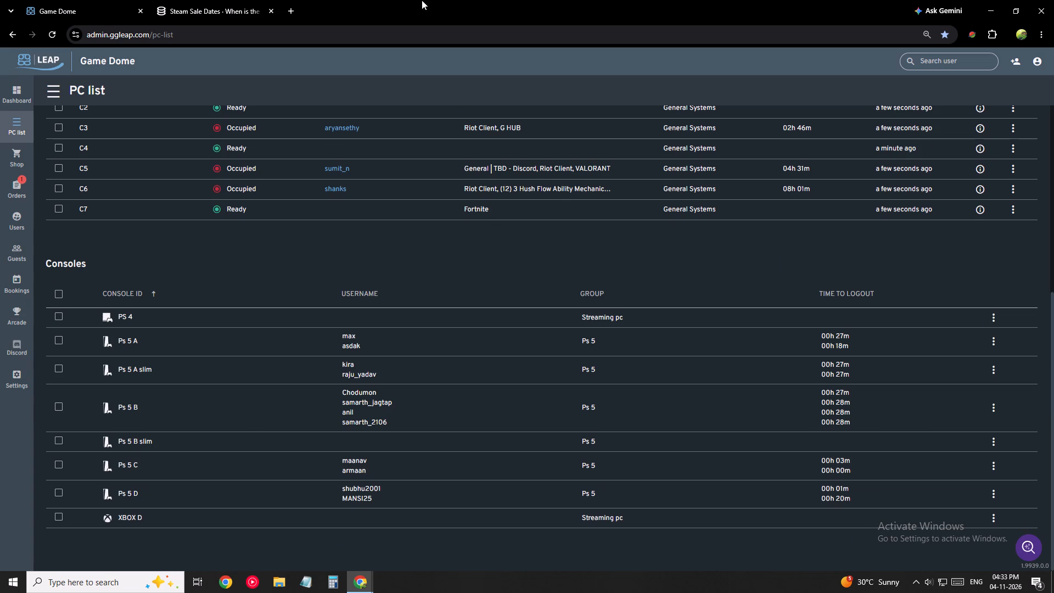
left_click(67, 0)
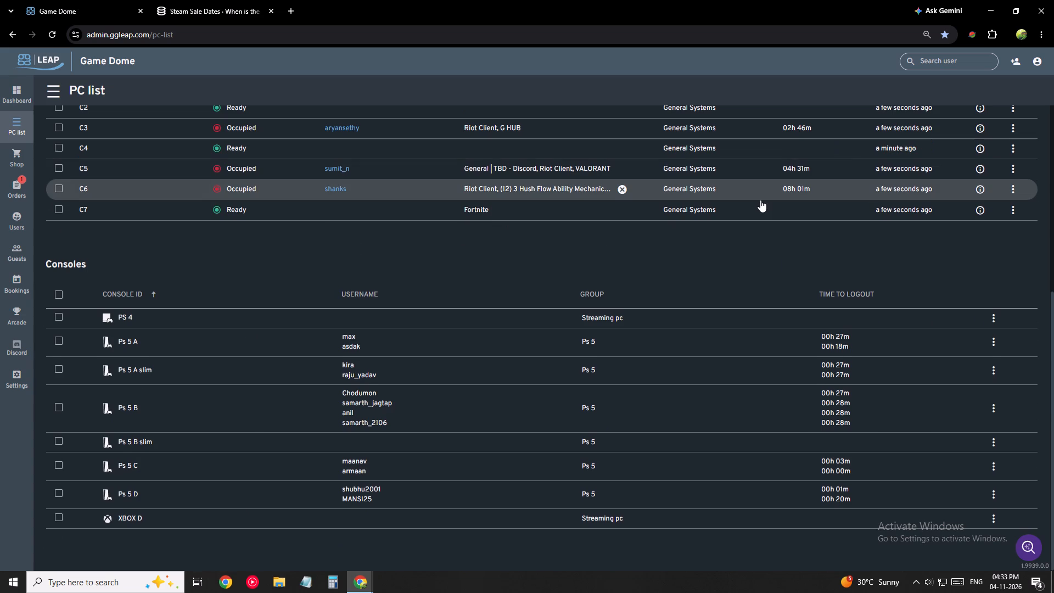
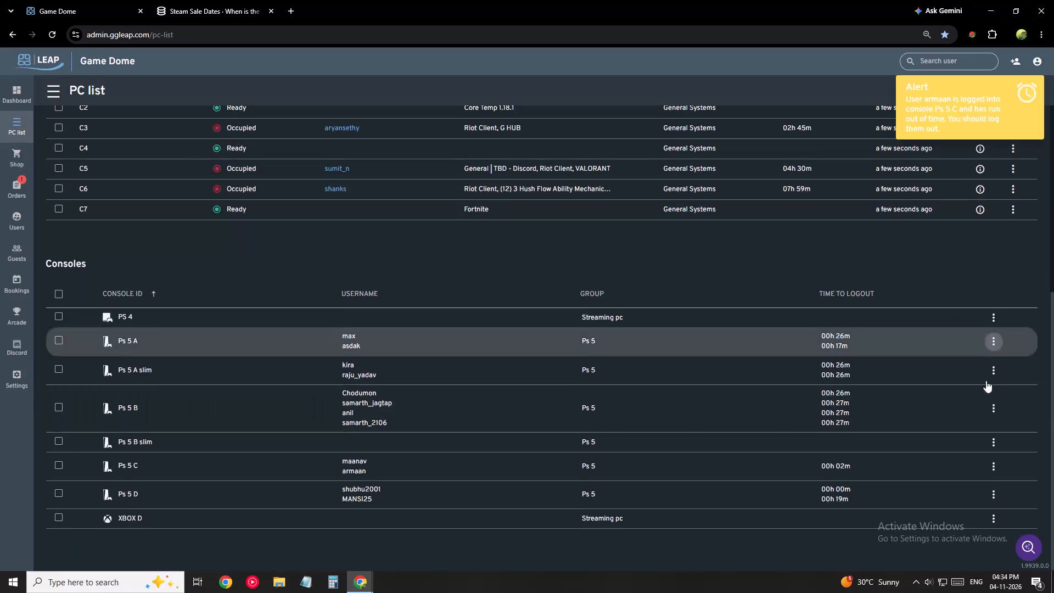
Log all users out of the Ps 5 C and Ps 5 D consoles and dismiss the out-of-time alert.
left_click(996, 457)
left_click(996, 463)
left_click(997, 483)
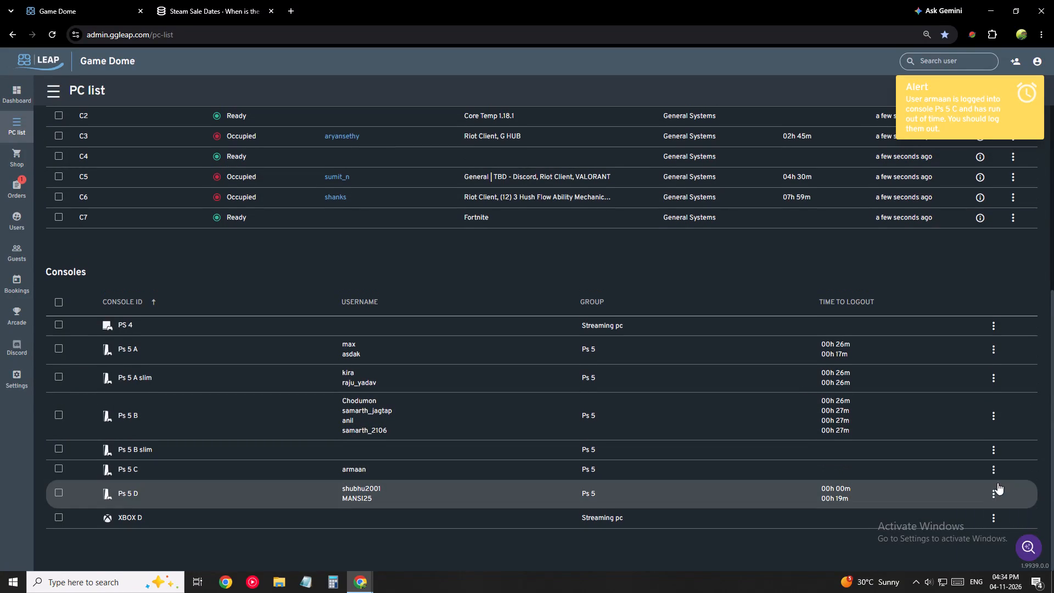
left_click(993, 488)
left_click(1001, 426)
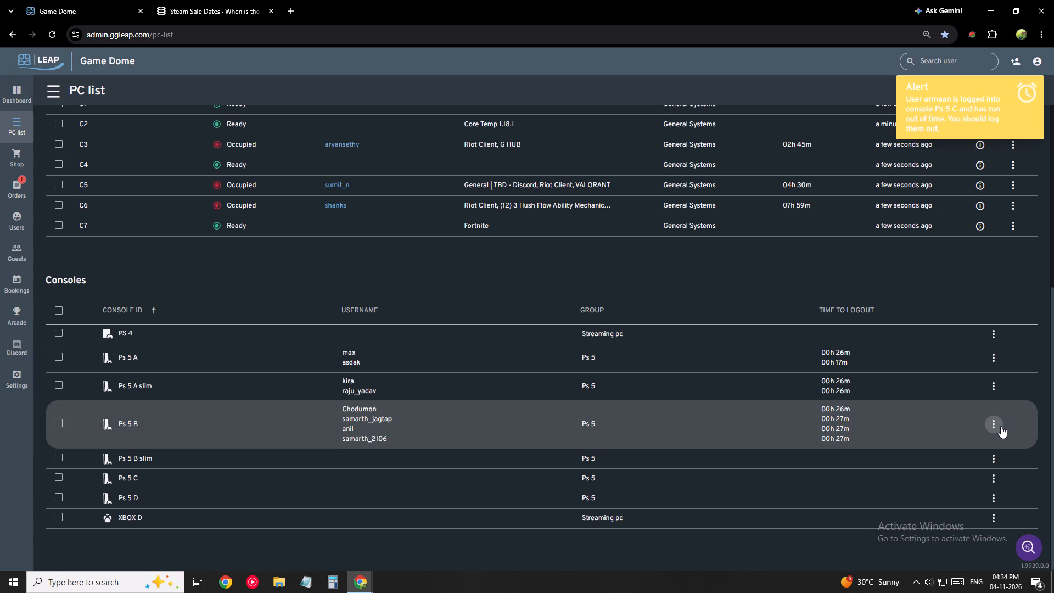
left_click(921, 121)
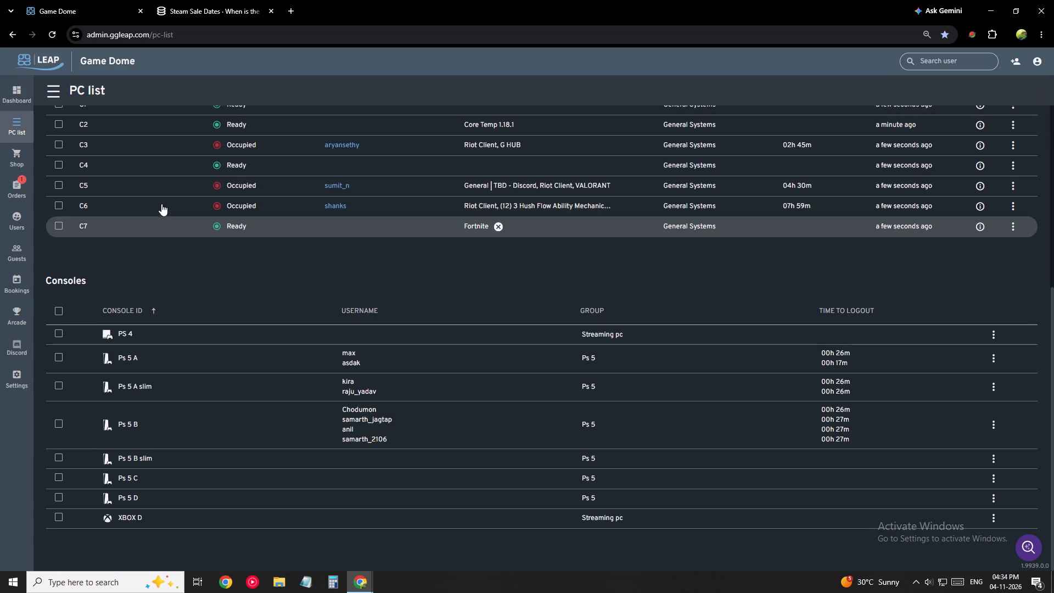
left_click(28, 184)
left_click(245, 122)
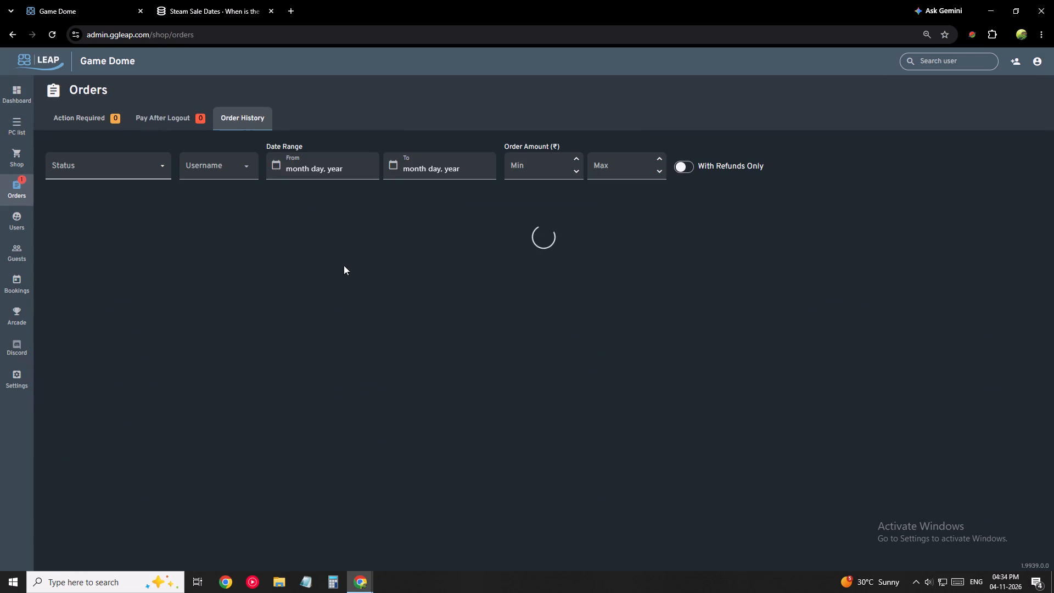
left_click(423, 234)
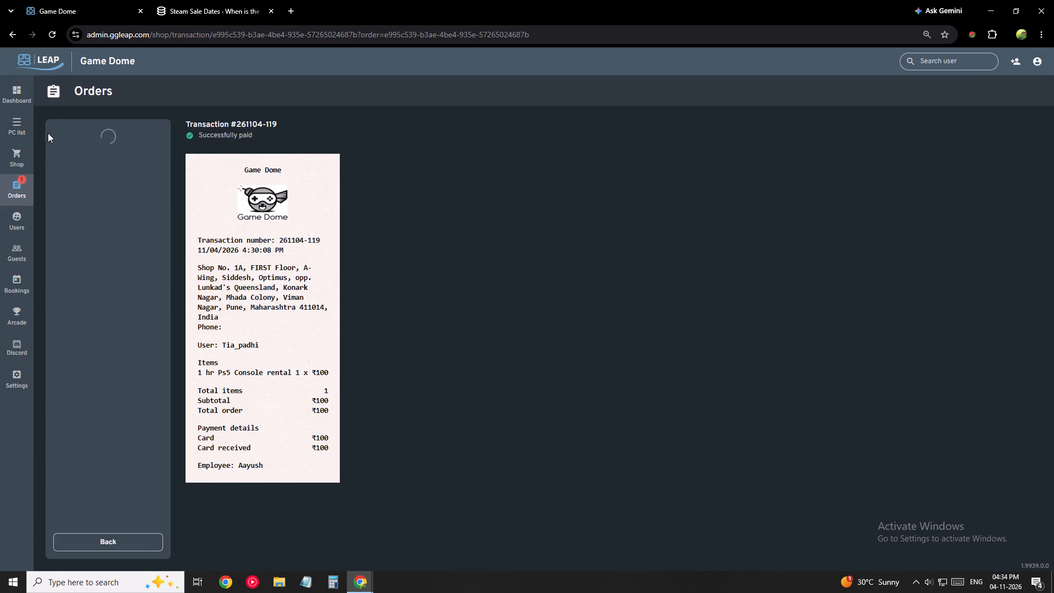
double_click(54, 135)
key("ctrl+c")
left_click(99, 546)
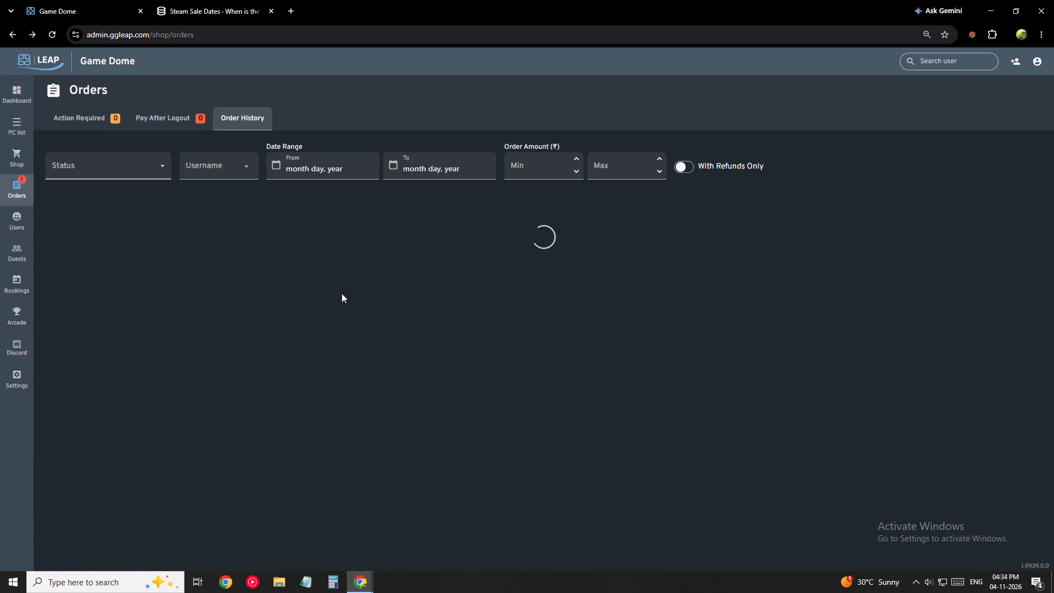
left_click(416, 266)
left_click(81, 138)
double_click(77, 132, "ctrl")
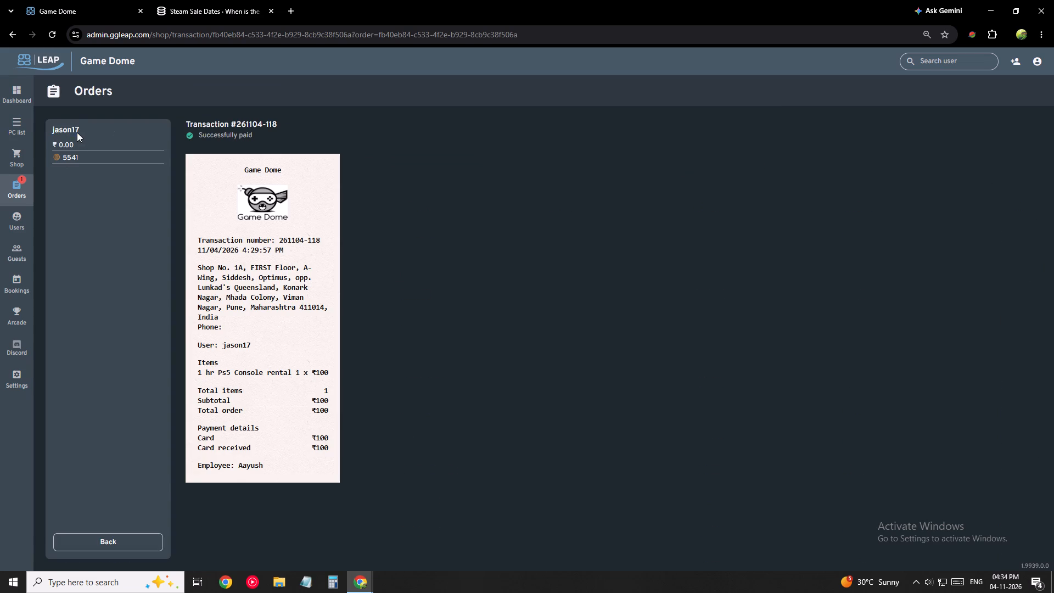
key("ctrl+c")
left_click(37, 126)
left_click(23, 122)
scroll(359, 320, "down", 11)
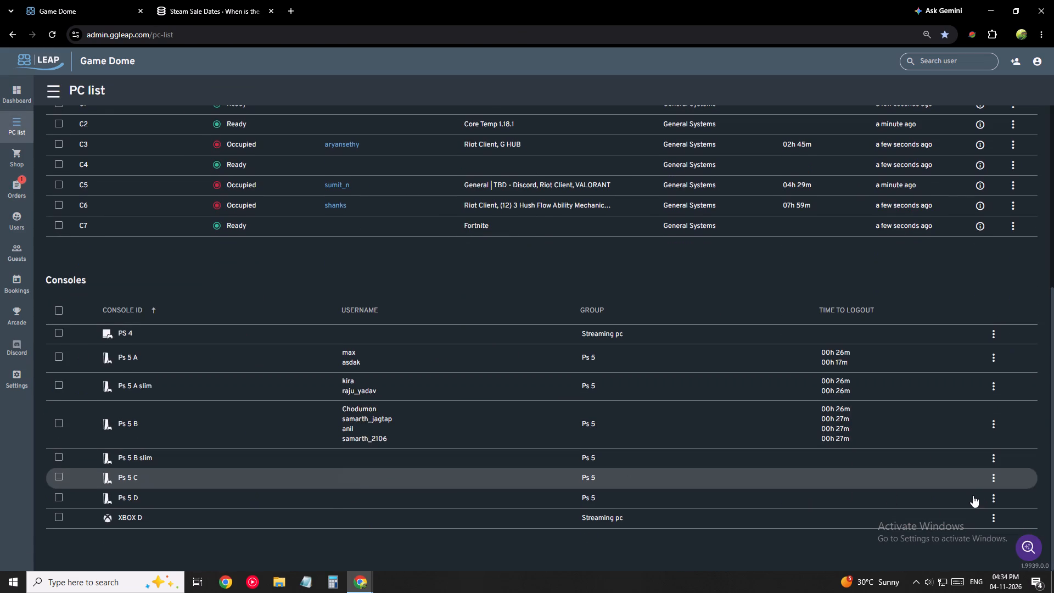
left_click(990, 494)
left_click(967, 407)
left_click(449, 289)
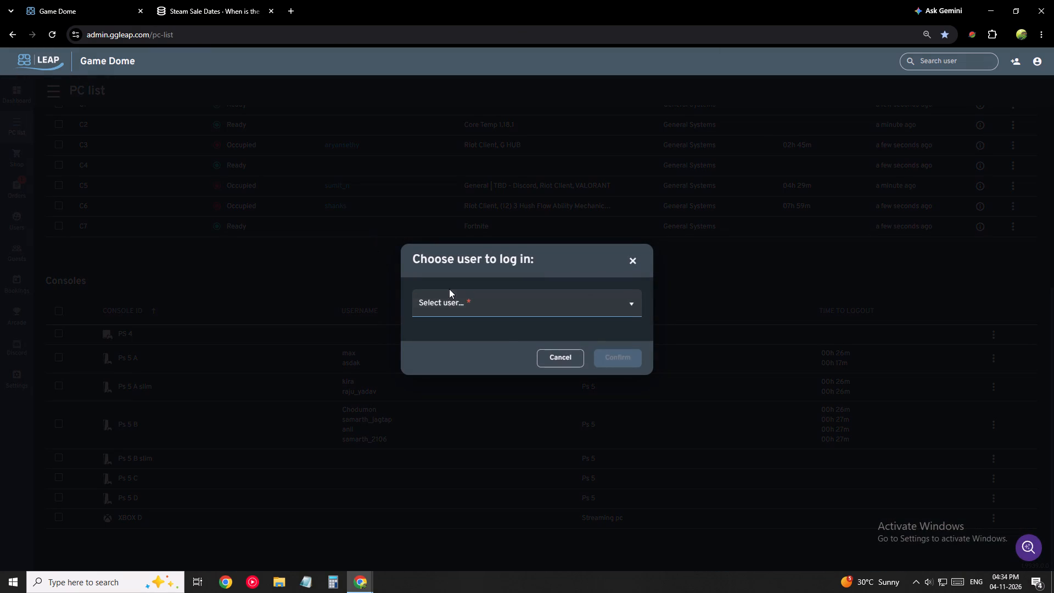
left_click(504, 327, "ctrl")
left_click(472, 314, "ctrl")
key("ctrl+v")
left_click_drag(511, 339, 520, 343)
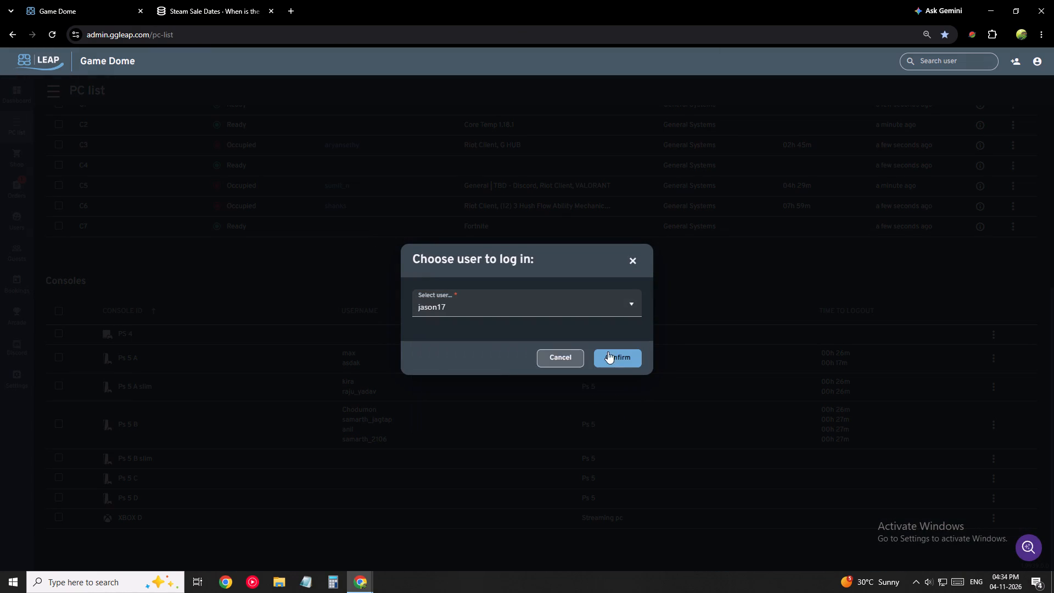
left_click(642, 357)
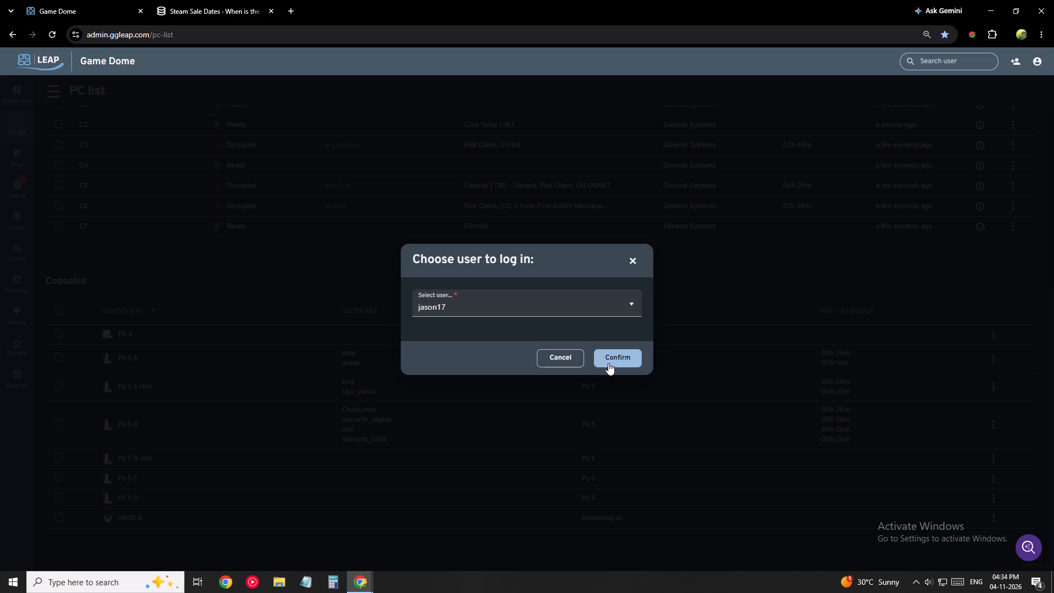
left_click(613, 361)
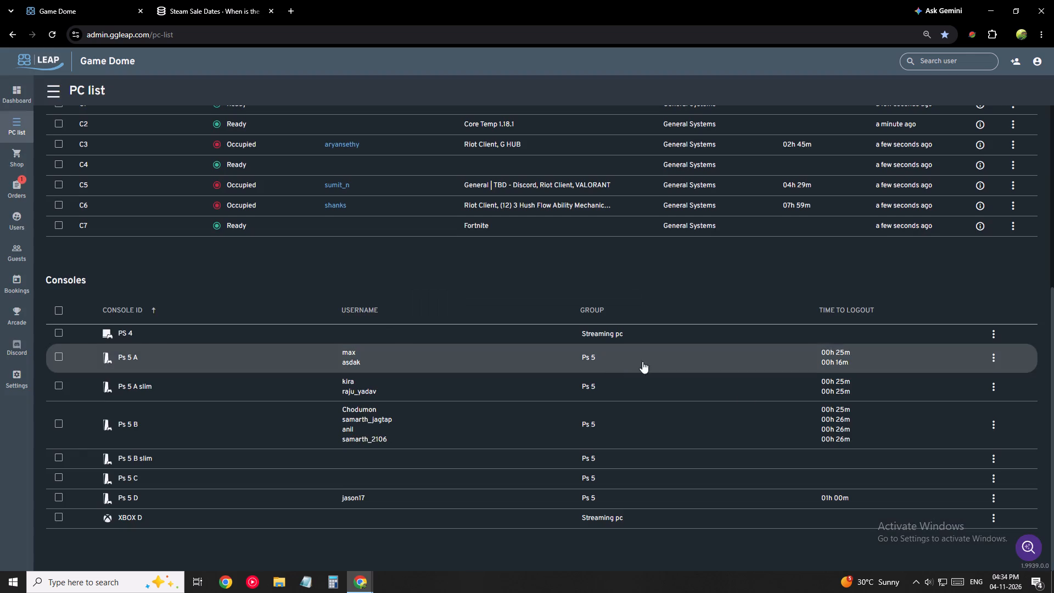
left_click(994, 496)
left_click(977, 455)
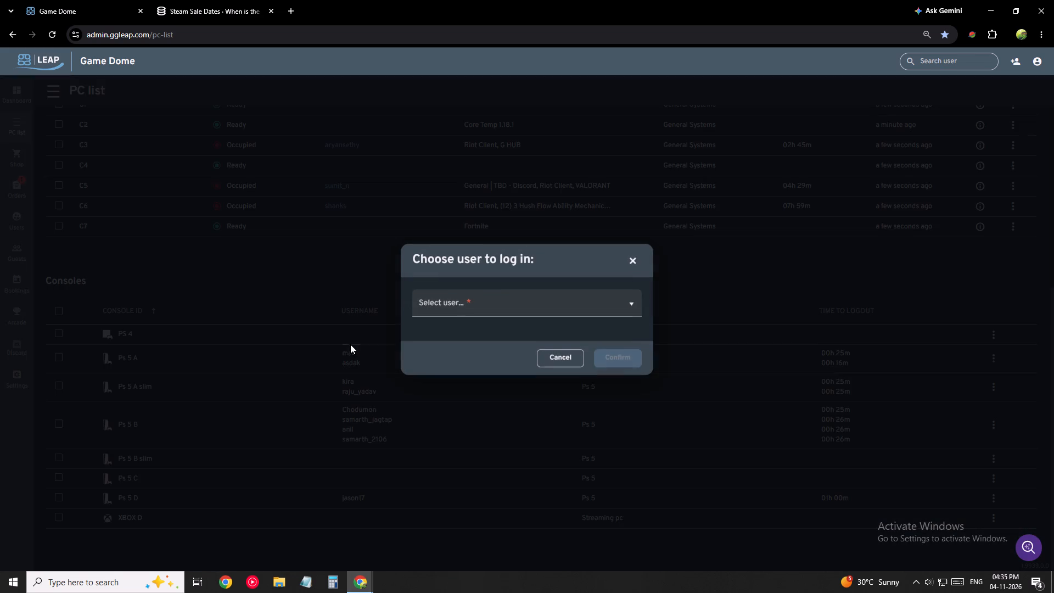
left_click(458, 311)
key("super+v")
left_click(472, 421)
key("ctrl+v")
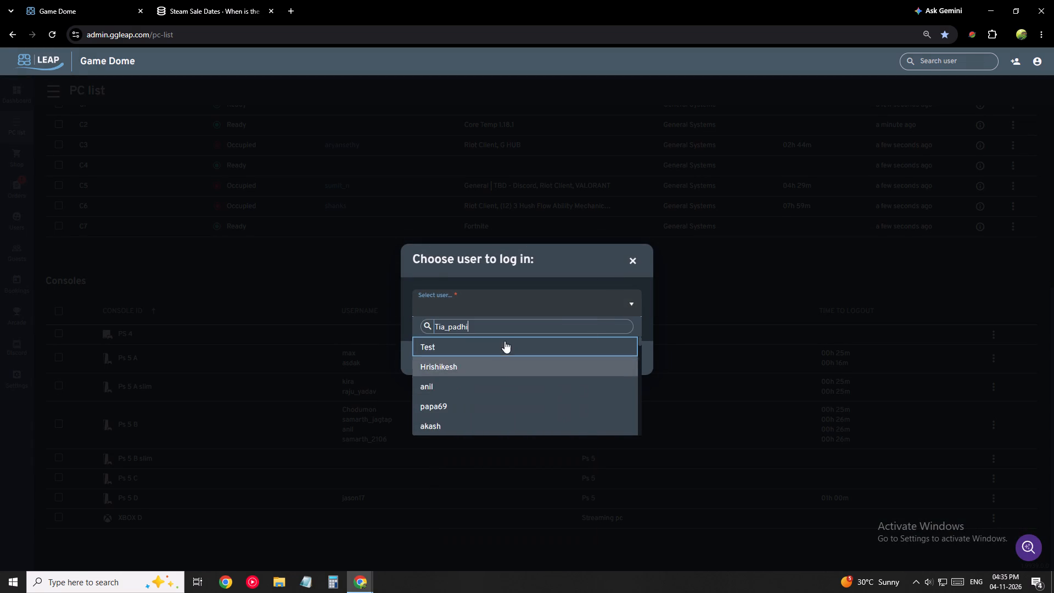
left_click(493, 328)
left_click(524, 345)
left_click(619, 356)
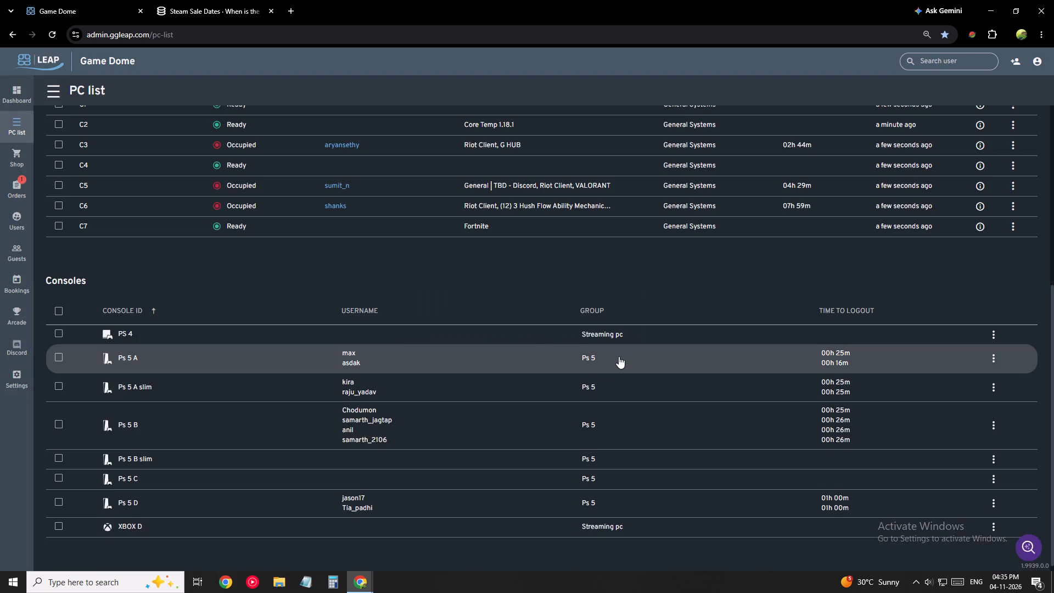
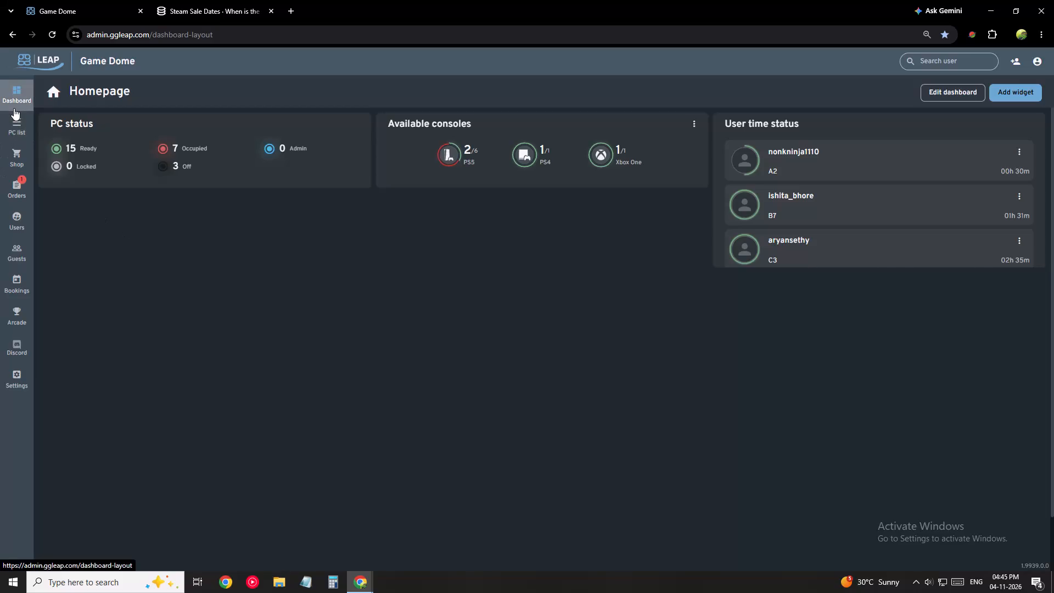
Review the PC list and the order history of the gaming center.
left_click(19, 126)
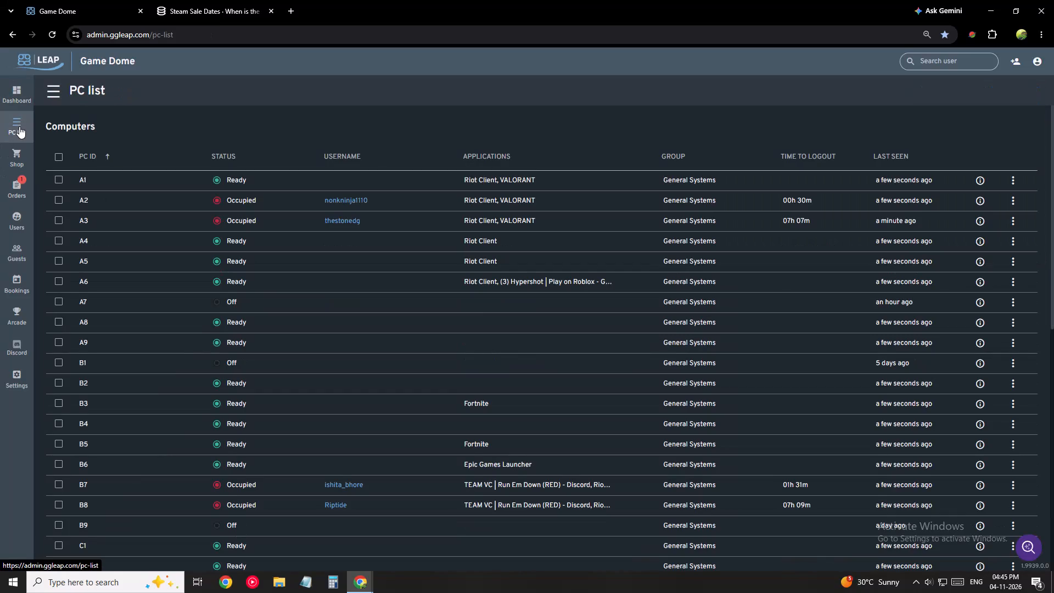
left_click(9, 99)
left_click(22, 192)
left_click(146, 114)
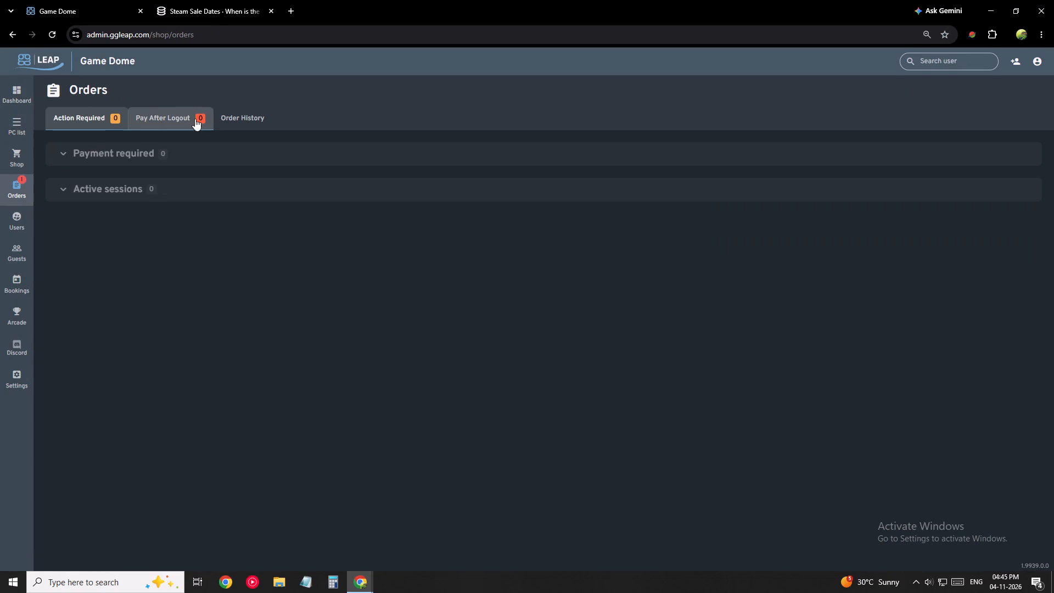
left_click(224, 119)
Switch to the SteamDB sale dates page, review the upcoming events and open the Immersive Storylines Game Festival 2026 announcement, reloading it.
left_click(208, 0)
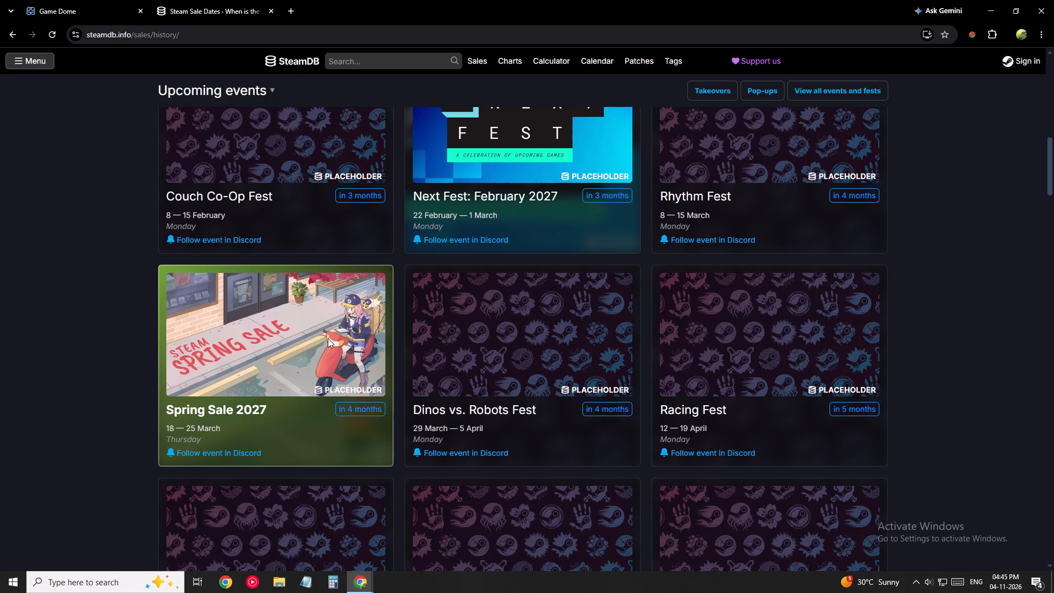
scroll(430, 456, "up", 6)
scroll(446, 265, "up", 3)
scroll(499, 244, "up", 2)
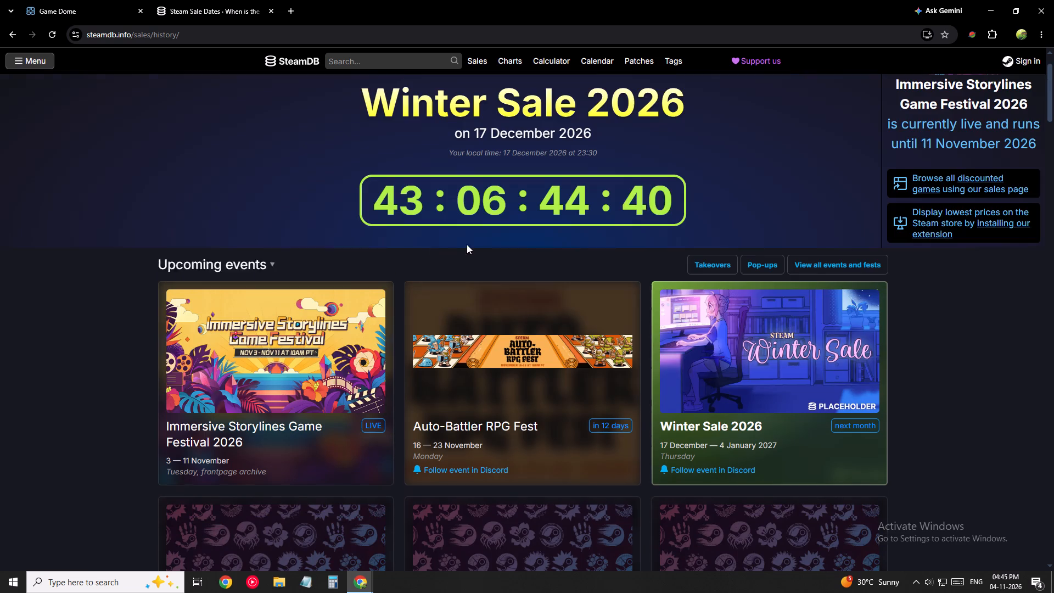
scroll(467, 244, "up", 1)
scroll(520, 292, "down", 3)
scroll(516, 240, "up", 4)
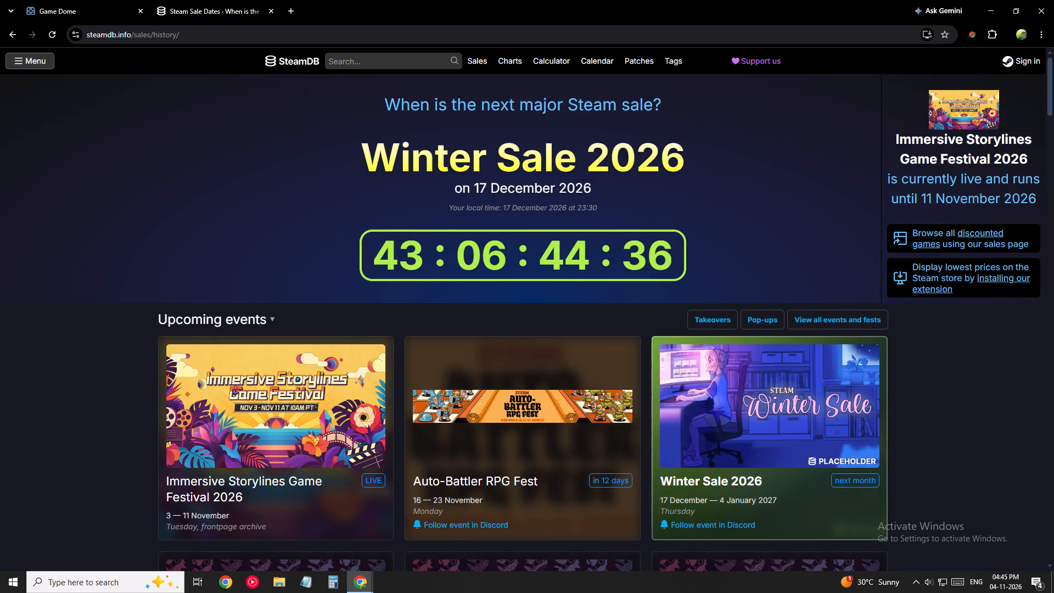
left_click(237, 500)
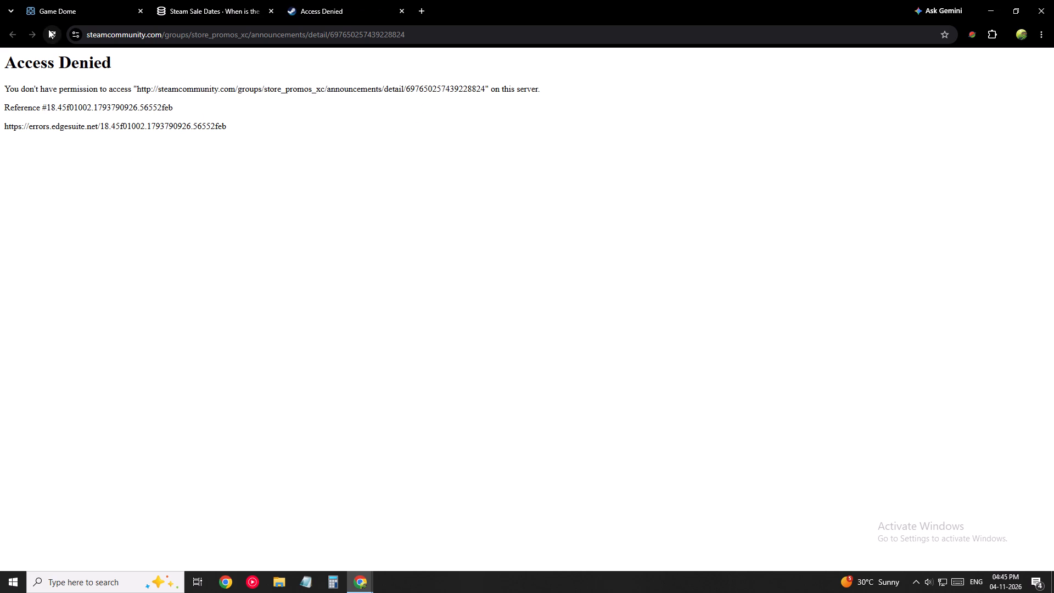
left_click(48, 29)
left_click(48, 29)
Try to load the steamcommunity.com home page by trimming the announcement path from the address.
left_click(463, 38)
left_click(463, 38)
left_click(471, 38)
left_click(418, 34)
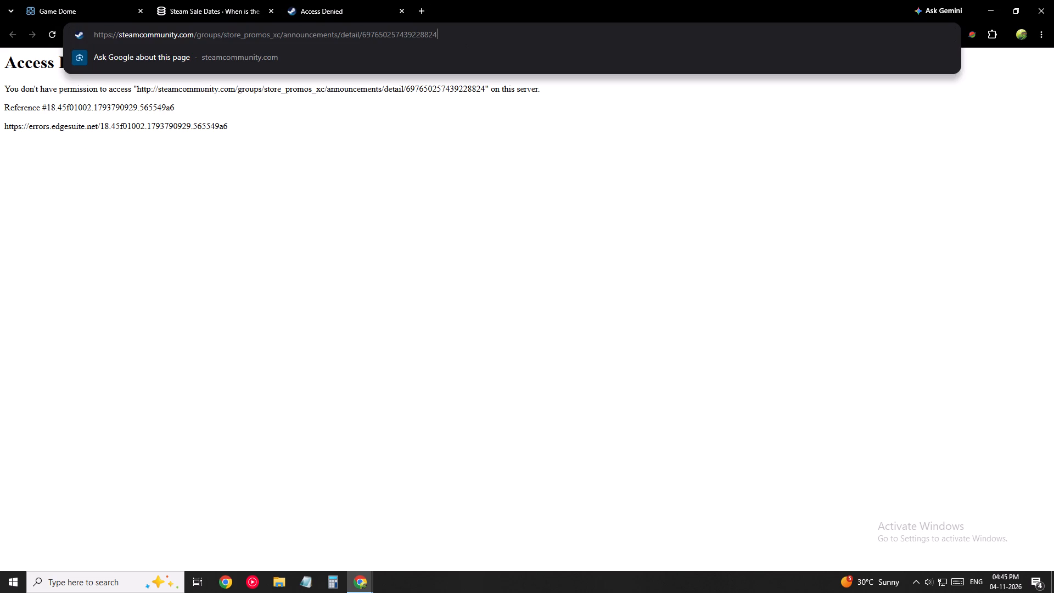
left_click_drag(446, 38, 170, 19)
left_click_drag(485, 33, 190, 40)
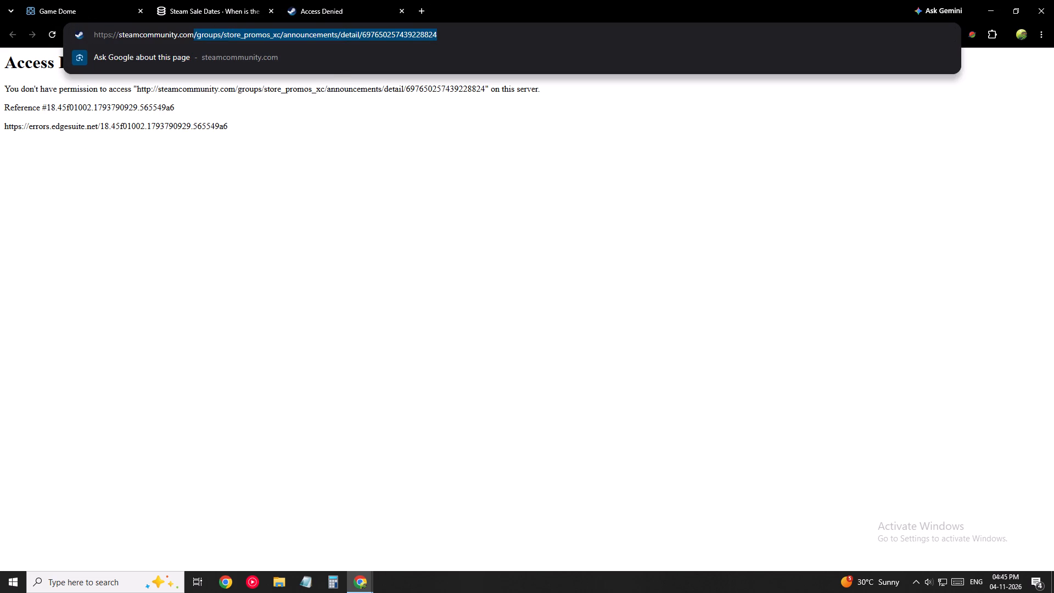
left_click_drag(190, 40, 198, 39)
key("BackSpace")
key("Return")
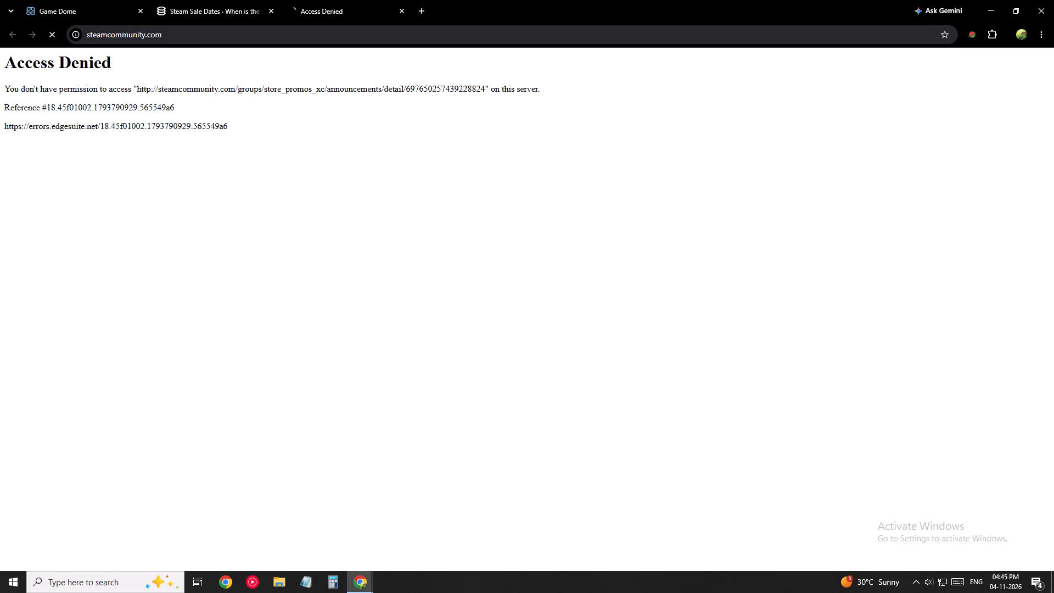
Replace the steamcommunity.com address with steam and load the Steam store home page.
left_click(188, 35)
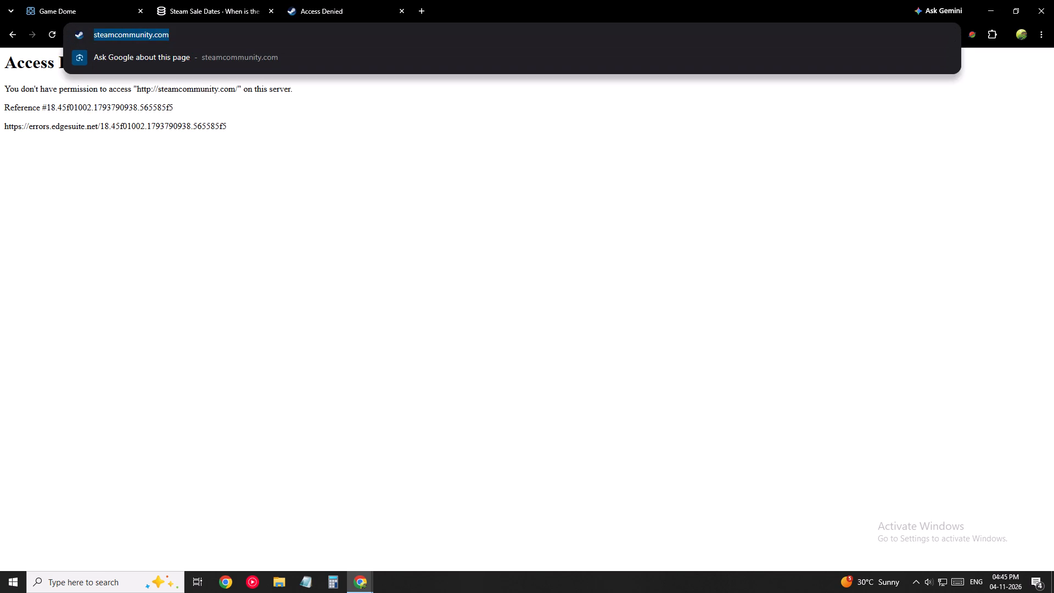
left_click(194, 35)
key("BackSpace")
key("BackSpace")
key("BackSpace")
key("BackSpace")
key("BackSpace")
key("BackSpace")
key("BackSpace")
key("BackSpace")
key("BackSpace")
key("BackSpace")
key("BackSpace")
key("BackSpace")
key("BackSpace")
key("BackSpace")
key("BackSpace")
key("BackSpace")
key("BackSpace")
key("BackSpace")
key("BackSpace")
key("BackSpace")
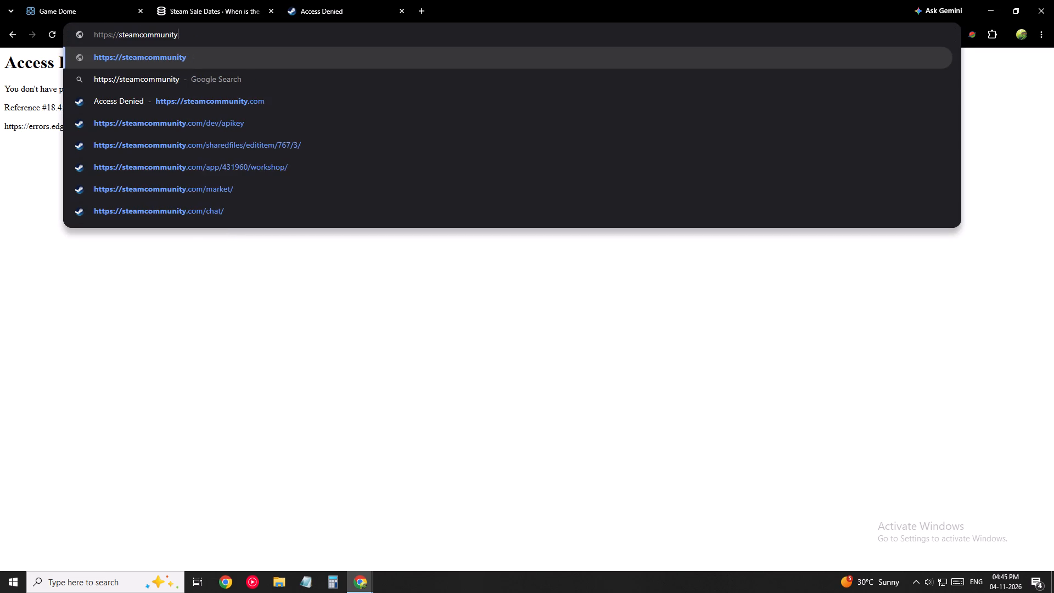
type("steam")
key("Return")
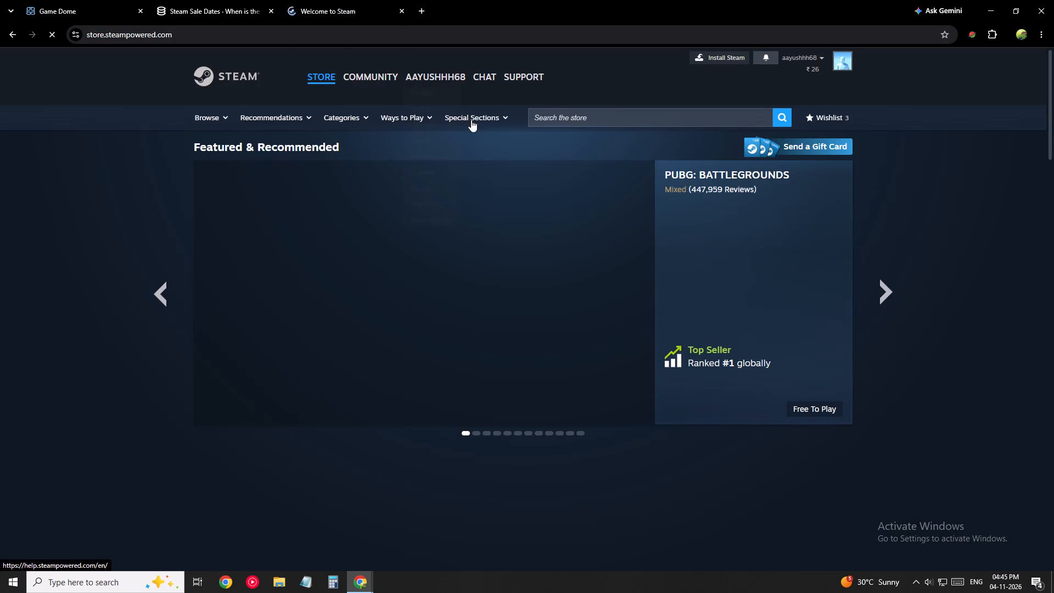
Examine the Steam store front page's featured games and its discounts and events.
scroll(532, 283, "down", 5)
scroll(792, 339, "up", 3)
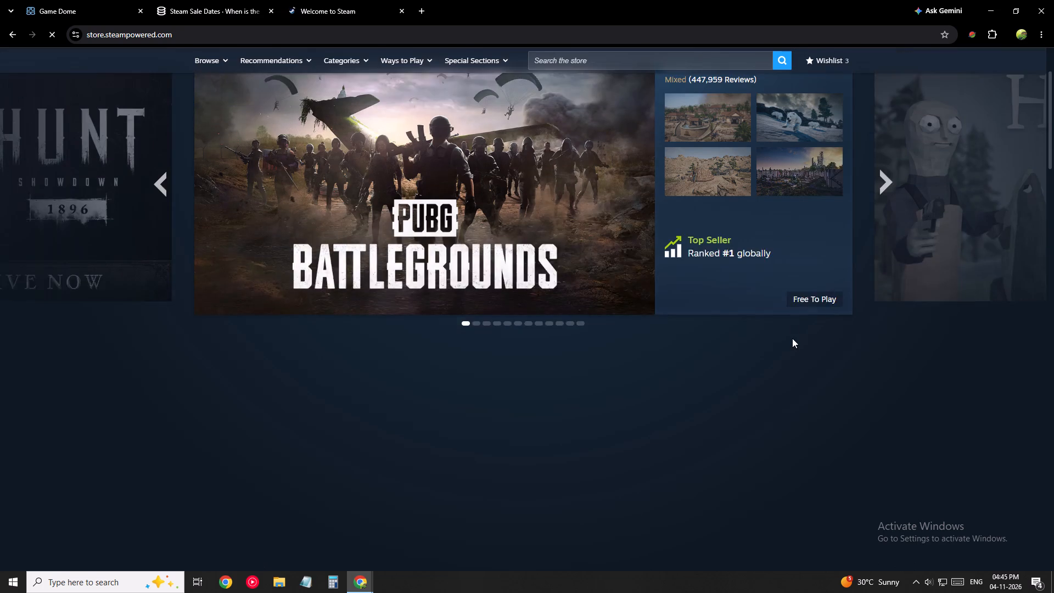
scroll(792, 325, "down", 1)
scroll(792, 324, "up", 2)
scroll(434, 165, "up", 4)
scroll(779, 289, "down", 4)
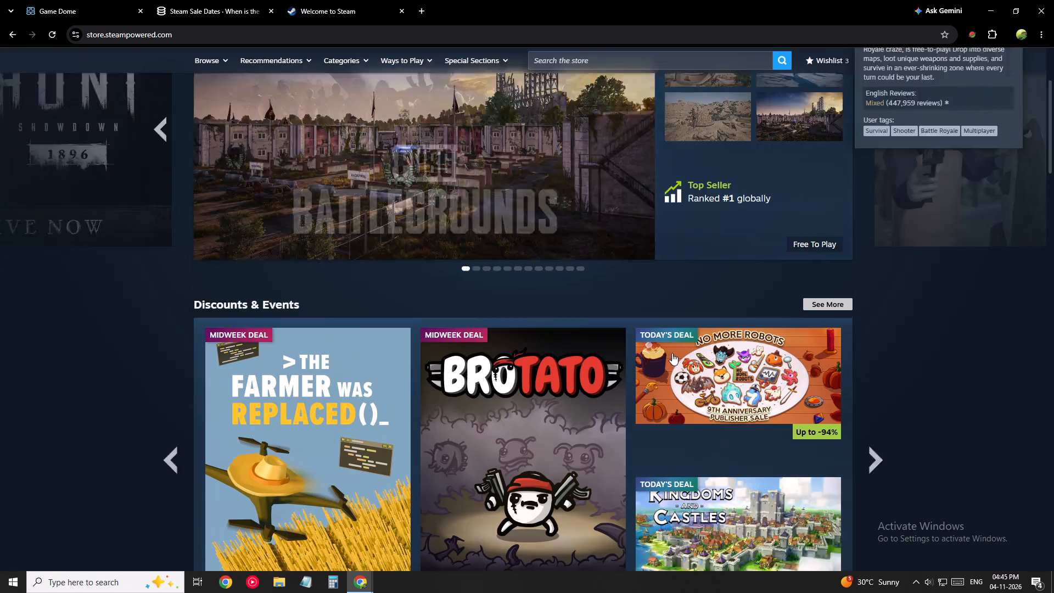
scroll(612, 351, "down", 2)
scroll(461, 305, "up", 3)
scroll(461, 305, "down", 1)
scroll(461, 305, "up", 6)
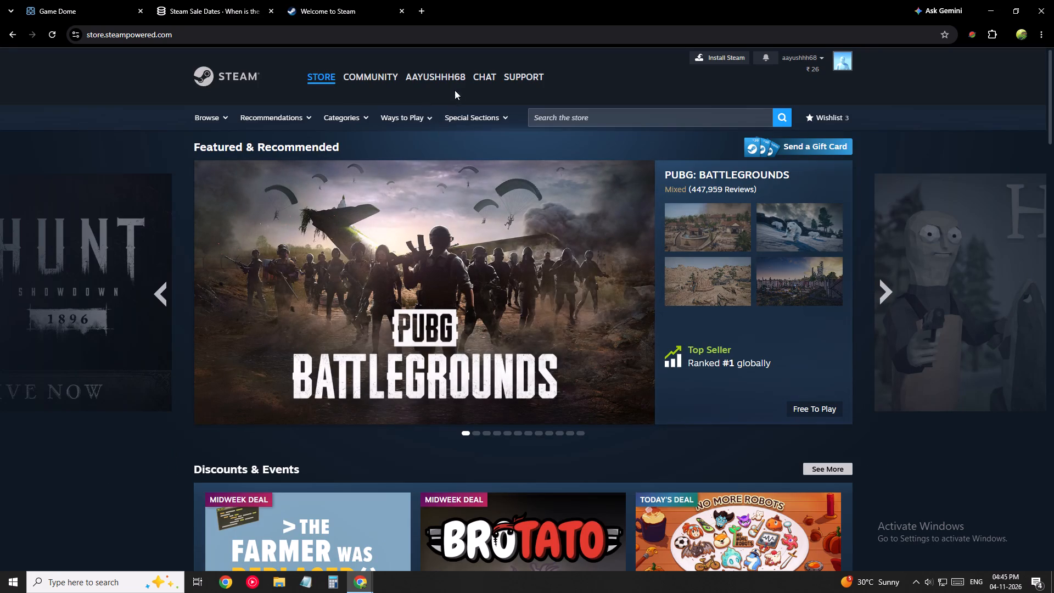
Open the Immersive Storylines Game Festival 2026 sale page from Steam's sales events news and look over its main section.
left_click(481, 119)
left_click(342, 242)
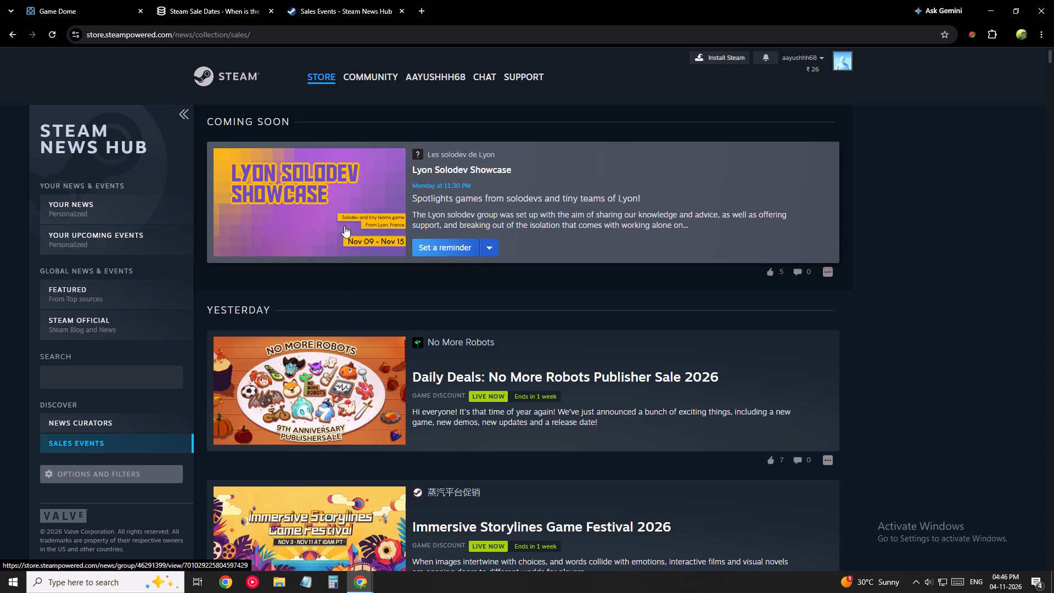
scroll(373, 391, "down", 3)
left_click(340, 379)
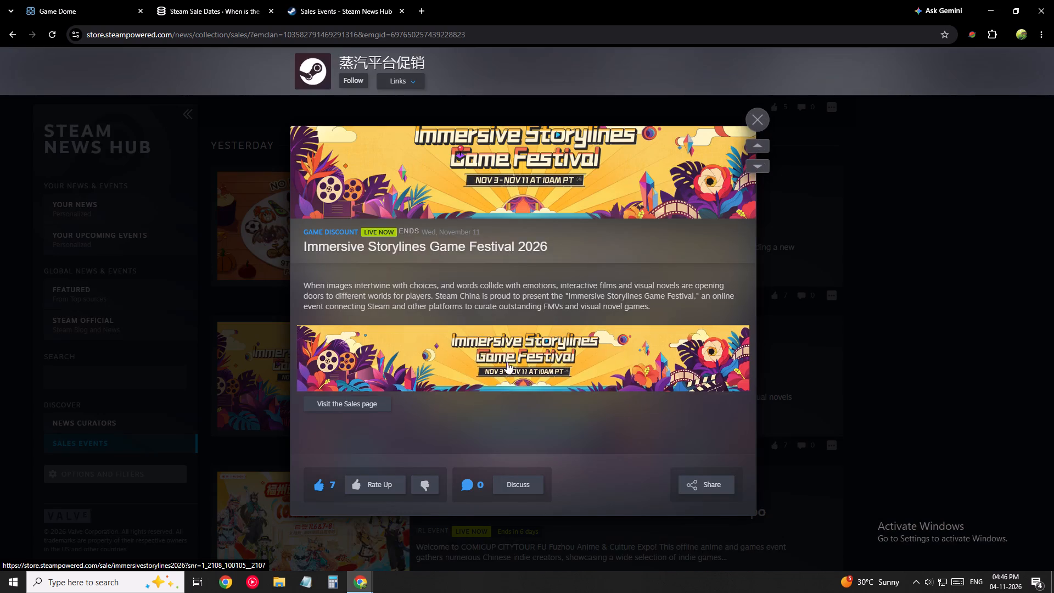
scroll(418, 439, "down", 3)
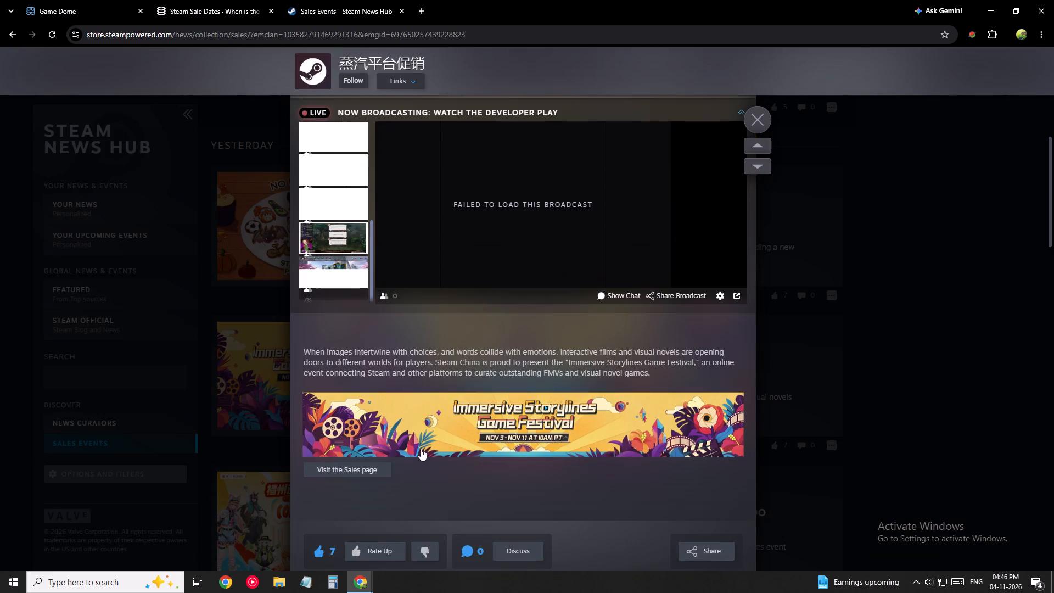
left_click(359, 471)
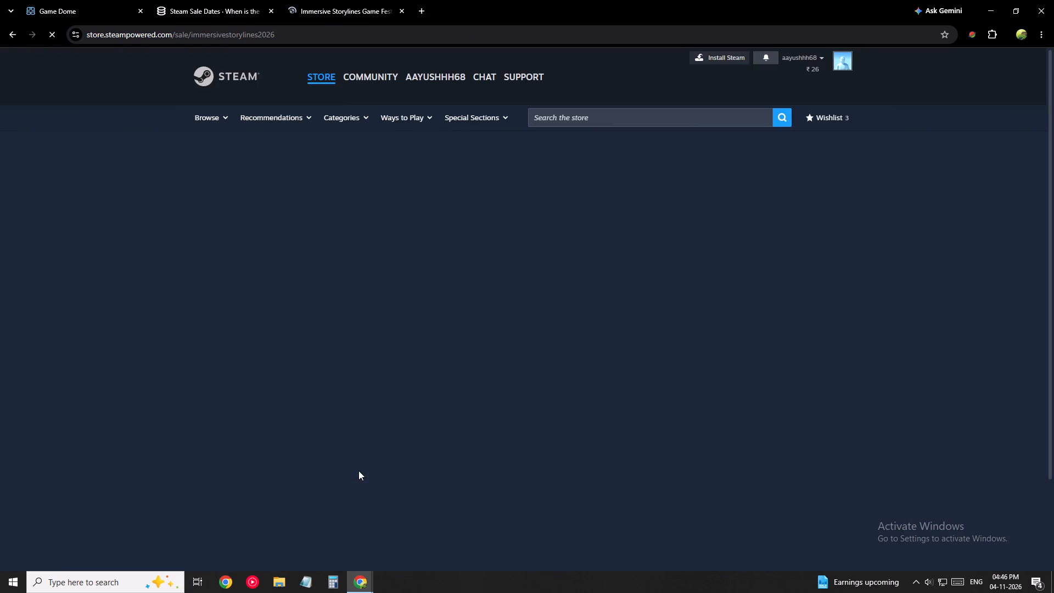
scroll(565, 389, "down", 2)
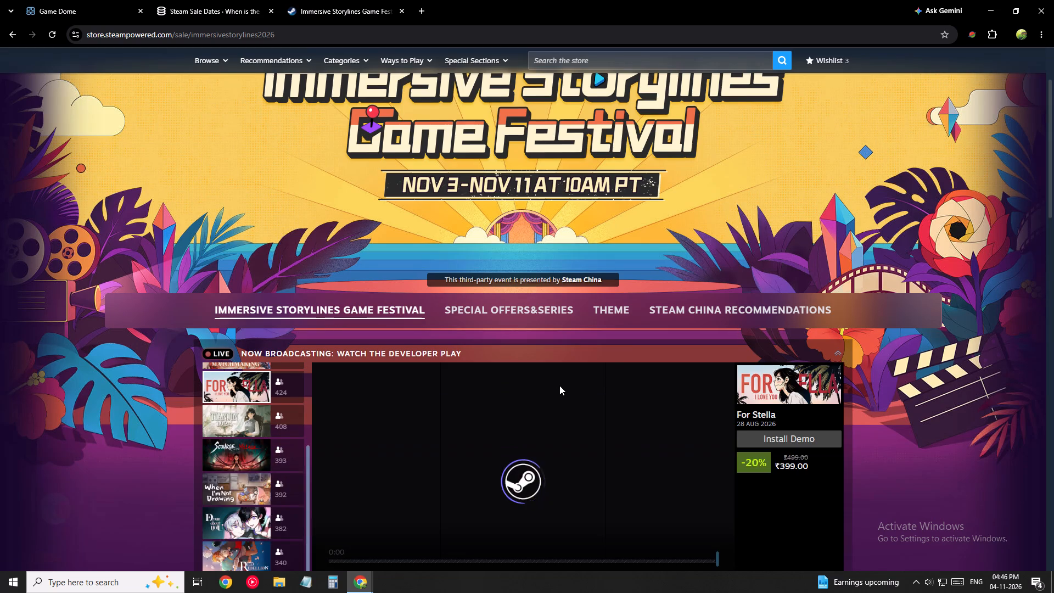
scroll(559, 385, "down", 6)
scroll(333, 370, "down", 3)
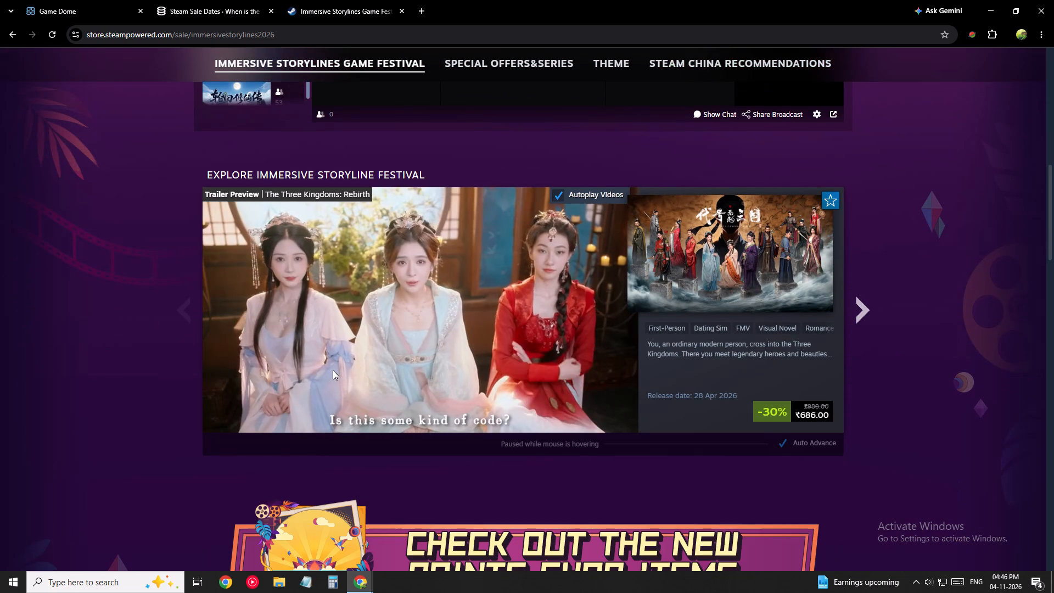
scroll(445, 385, "up", 7)
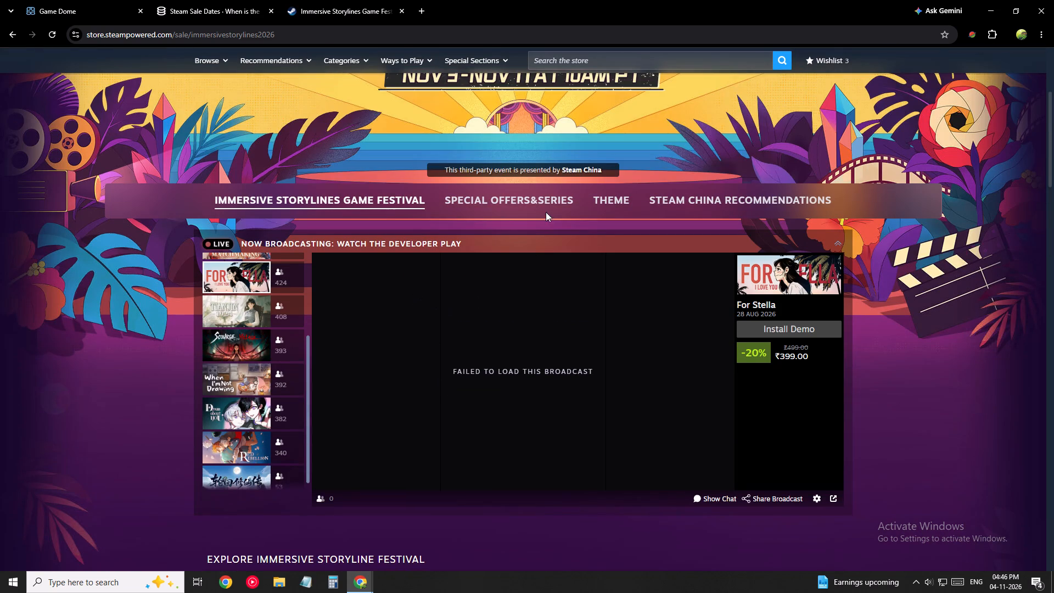
scroll(517, 248, "down", 2)
Examine the discounted games and series in the festival's Special Offers&Series section.
left_click(508, 101)
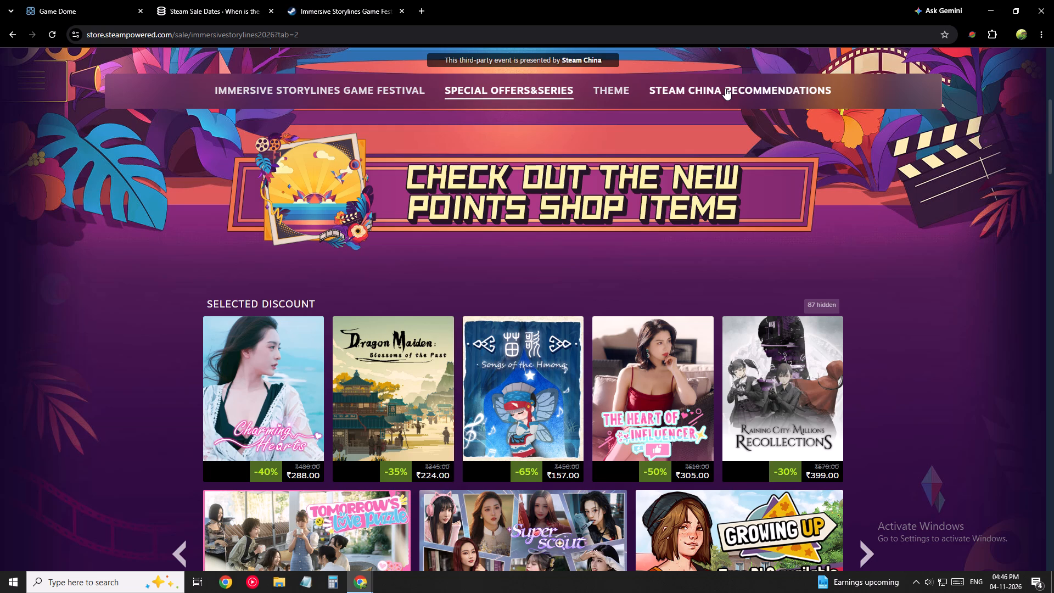
scroll(469, 240, "down", 4)
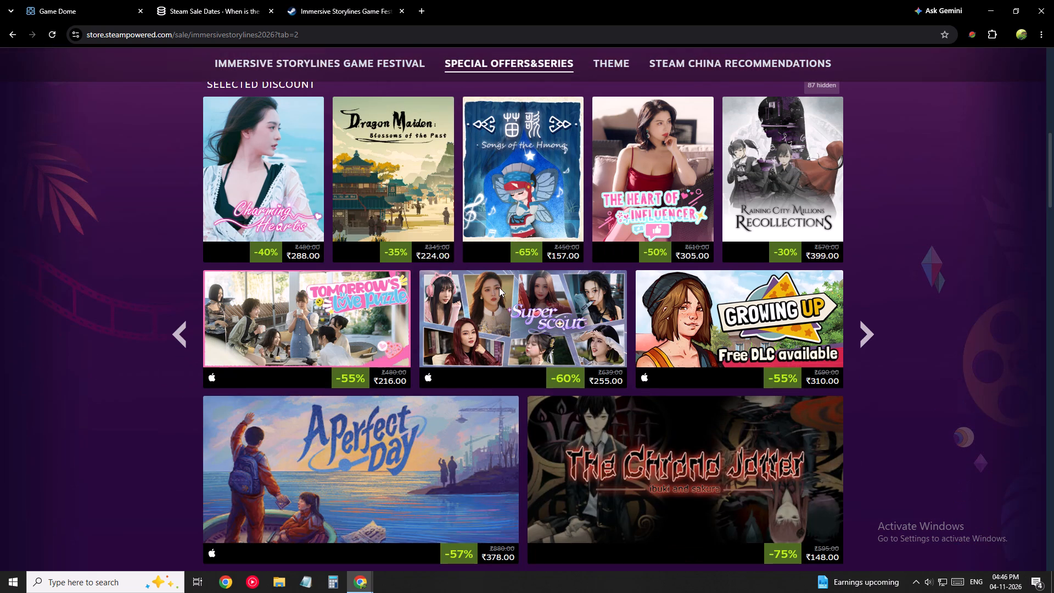
scroll(868, 251, "down", 3)
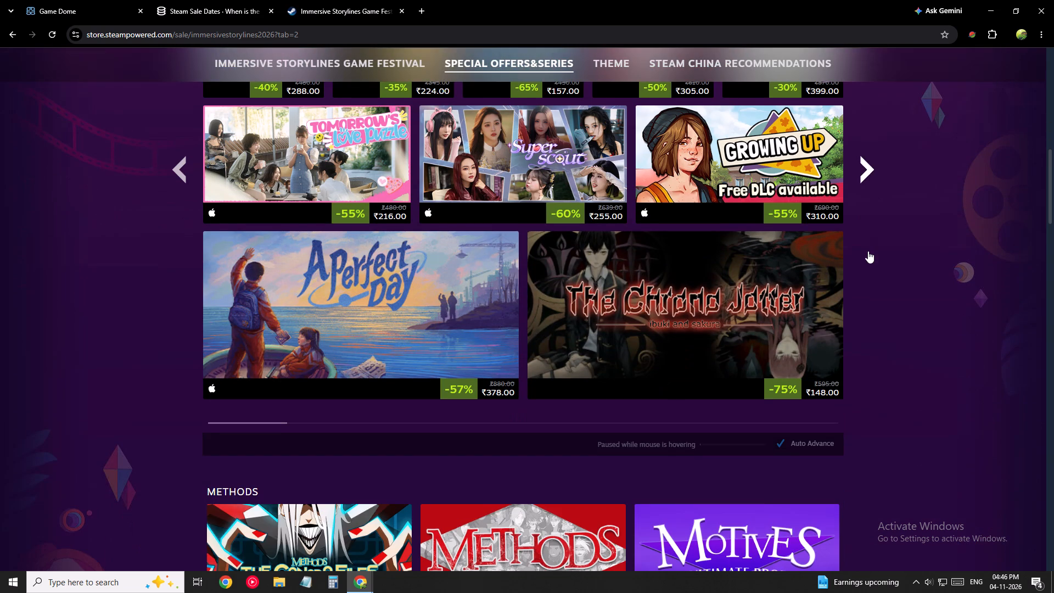
scroll(868, 251, "down", 4)
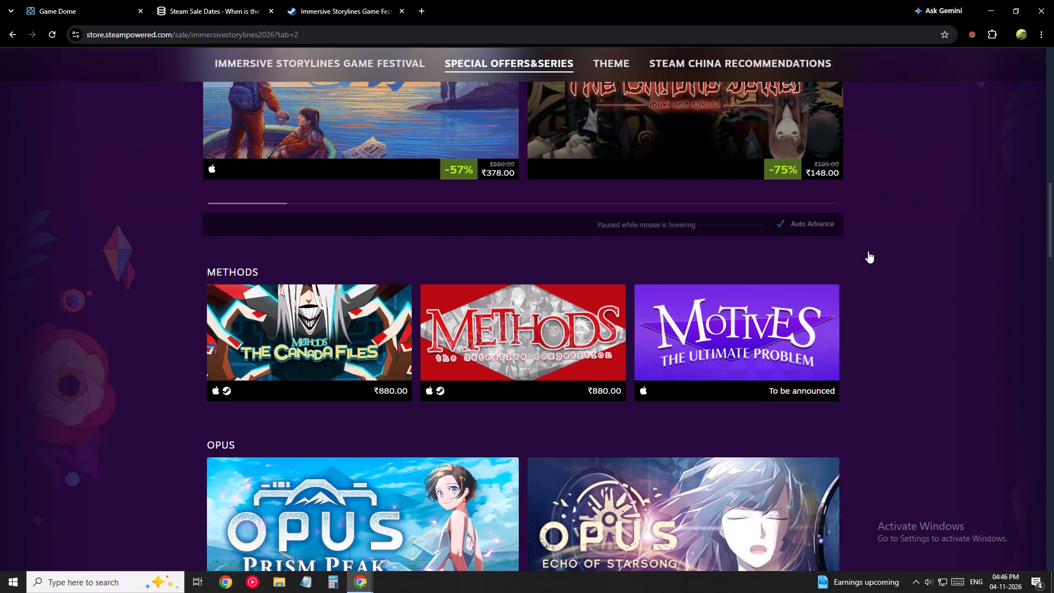
scroll(868, 251, "down", 16)
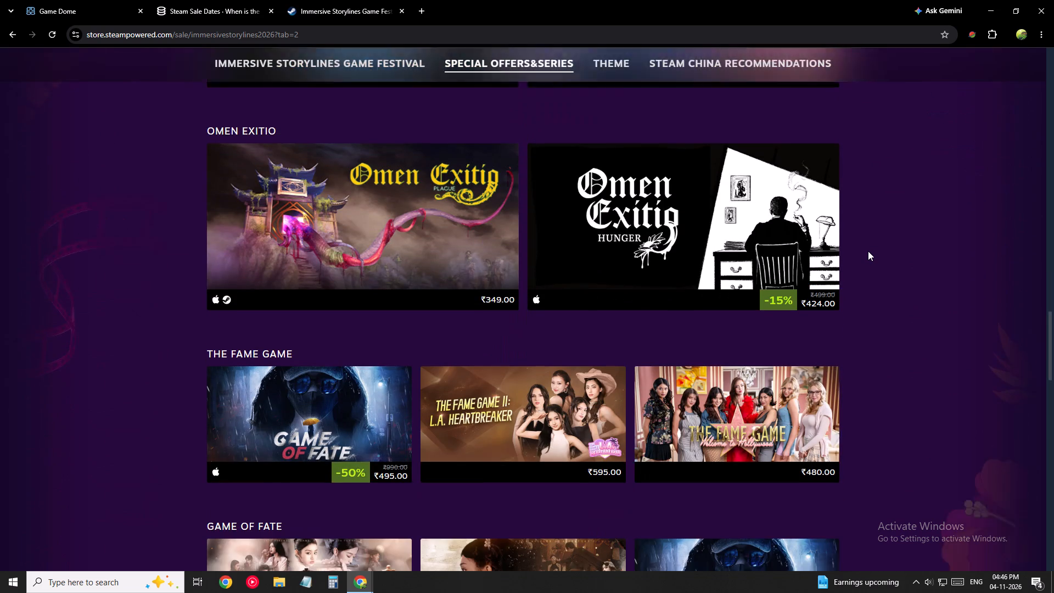
scroll(868, 251, "down", 6)
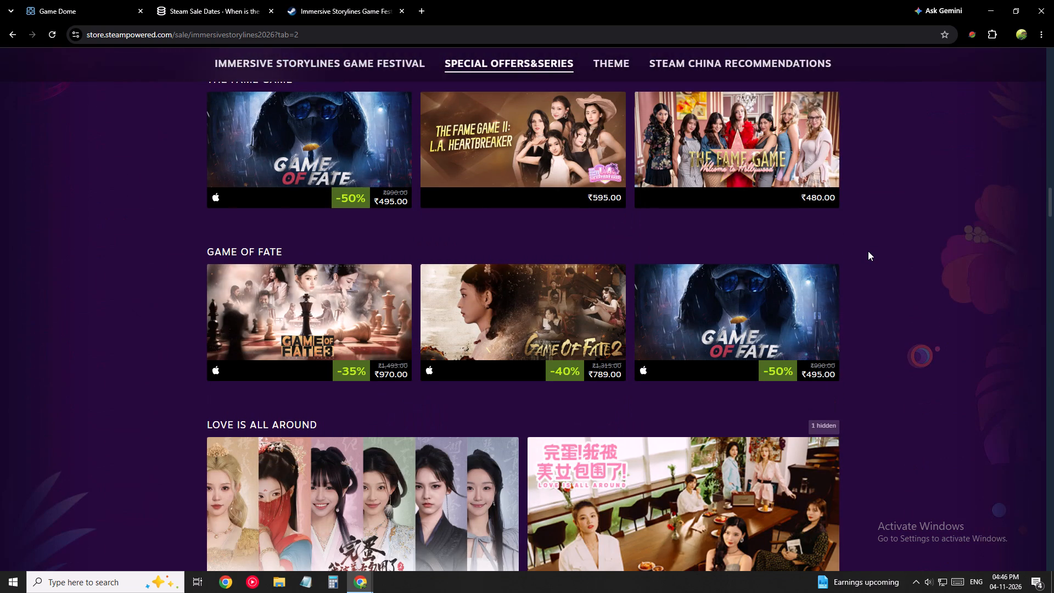
scroll(868, 251, "down", 5)
scroll(385, 271, "up", 1)
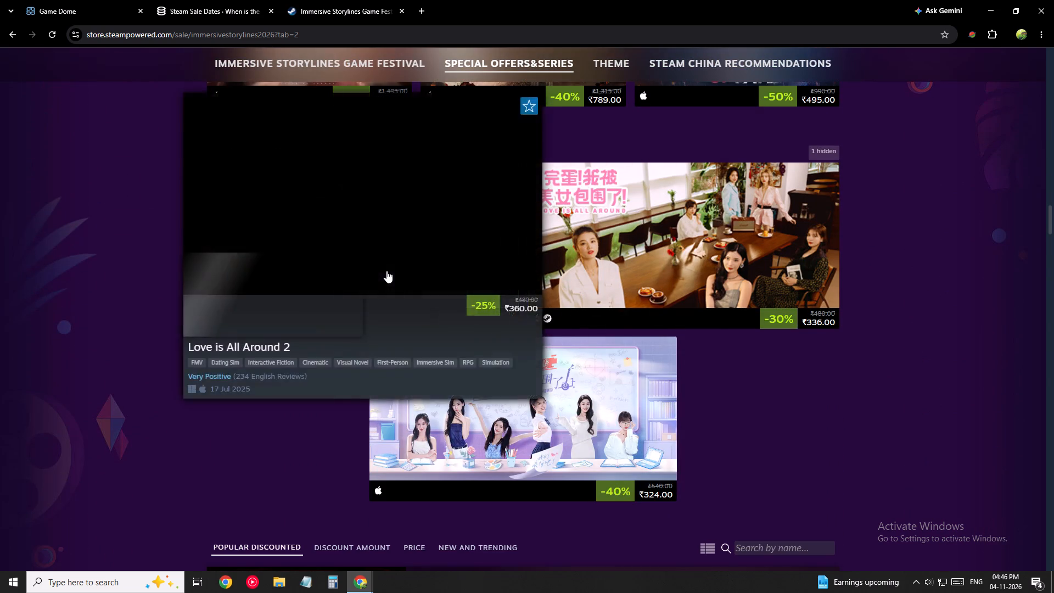
scroll(386, 271, "up", 8)
Examine the games and discounts in the festival's Steam China Recommendations section.
left_click(710, 87)
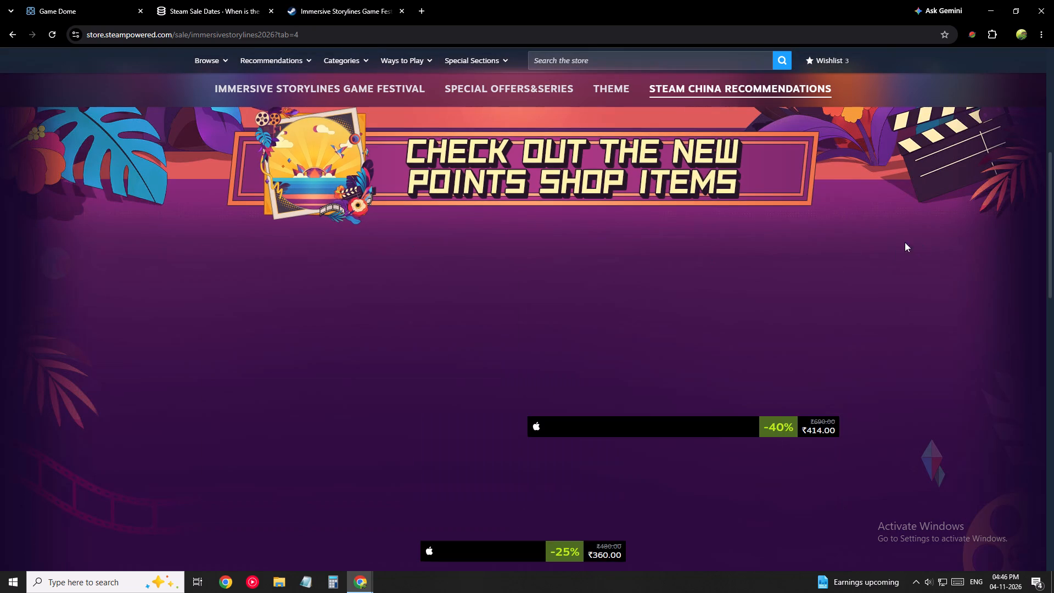
scroll(692, 317, "down", 2)
scroll(783, 459, "down", 5)
scroll(512, 406, "down", 2)
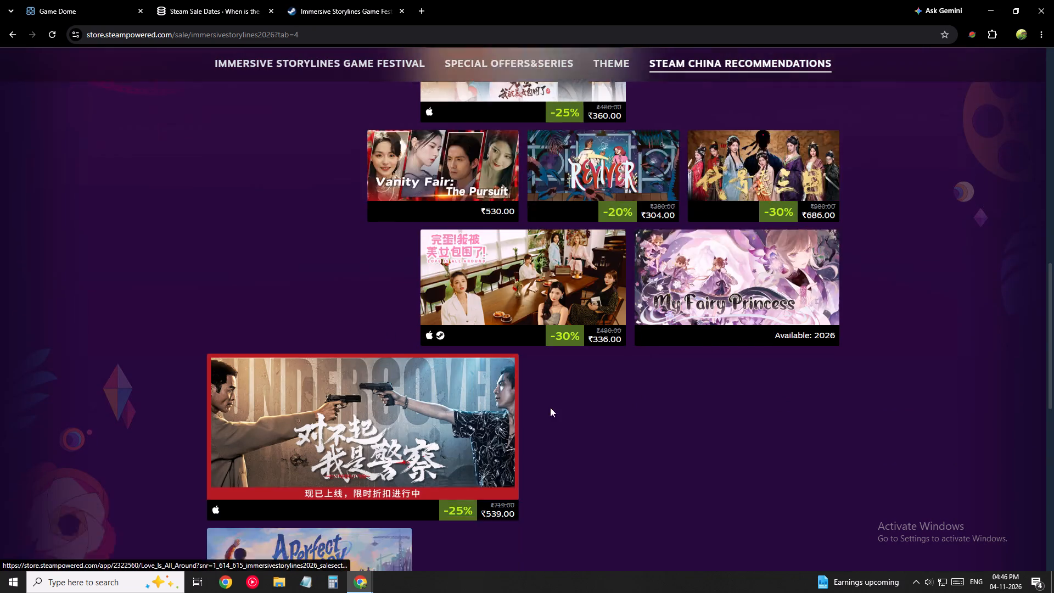
scroll(550, 407, "down", 3)
scroll(610, 373, "up", 5)
scroll(470, 142, "up", 6)
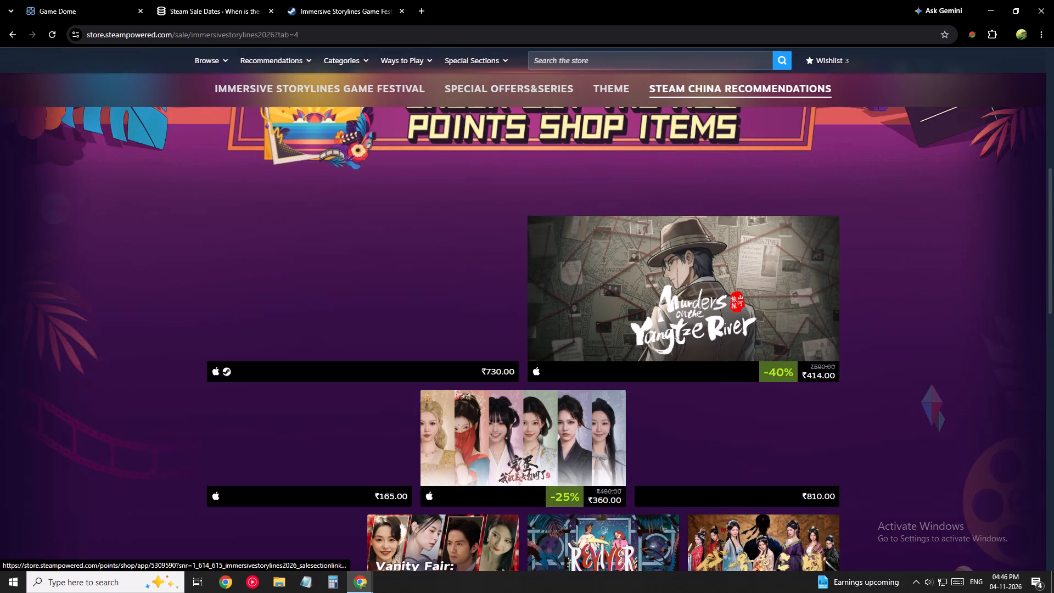
left_click(705, 97)
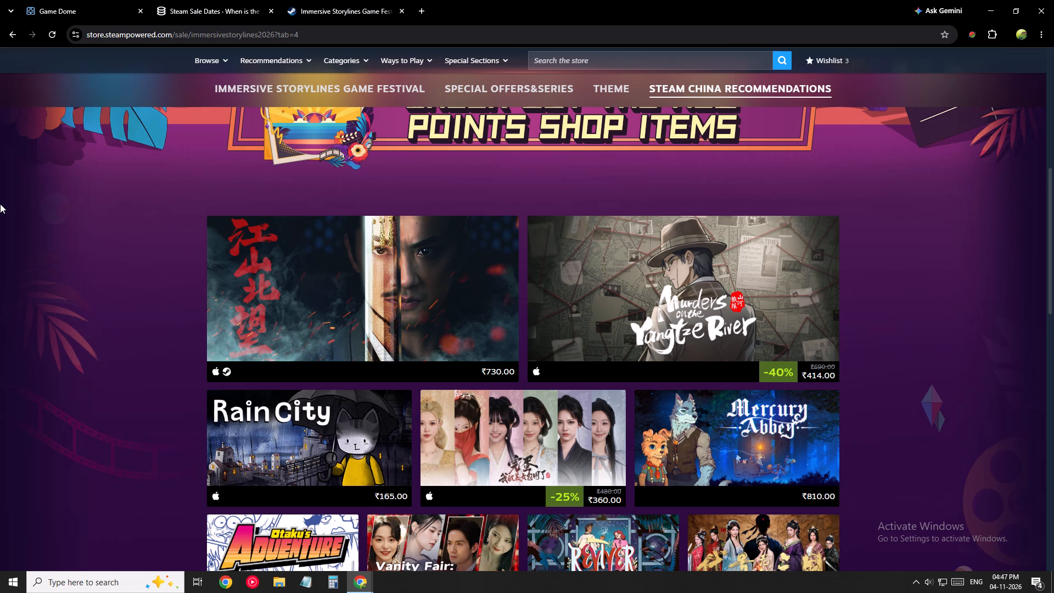
scroll(417, 385, "down", 3)
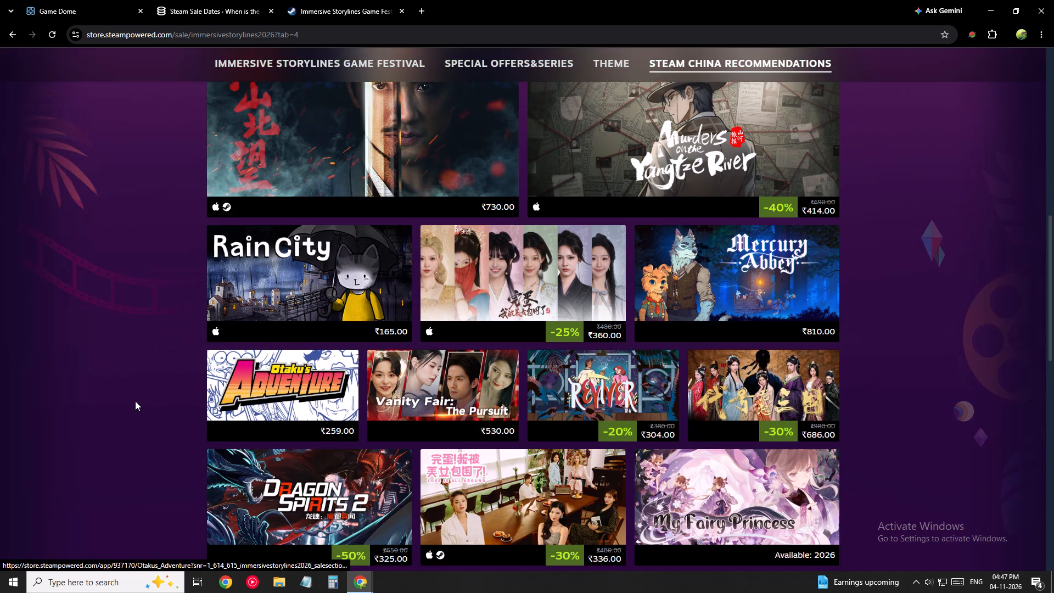
scroll(134, 401, "down", 5)
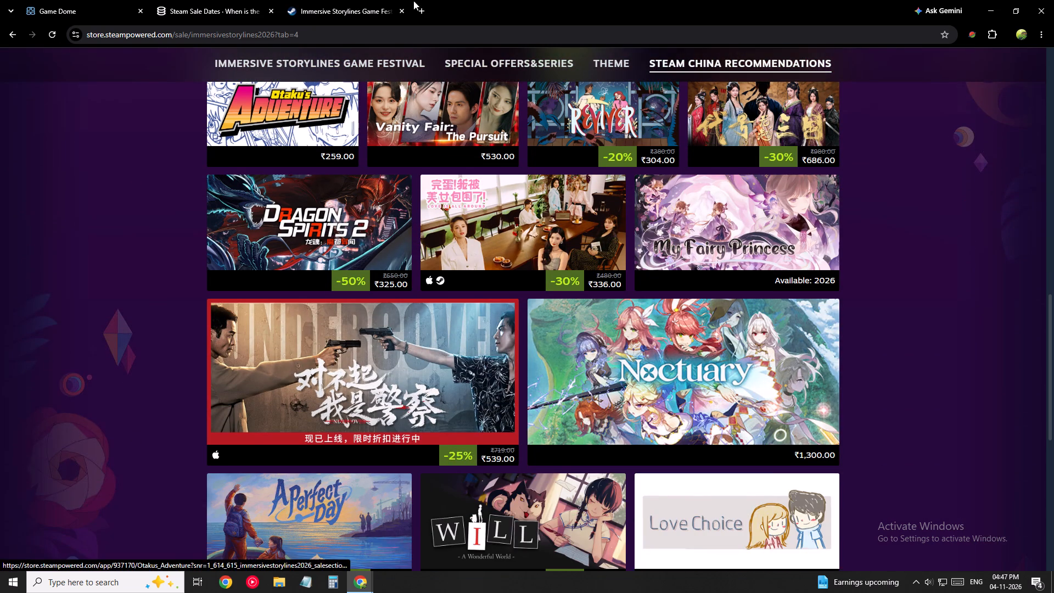
Close the Steam festival and SteamDB pages and return to the Game Dome dashboard.
left_click(402, 15)
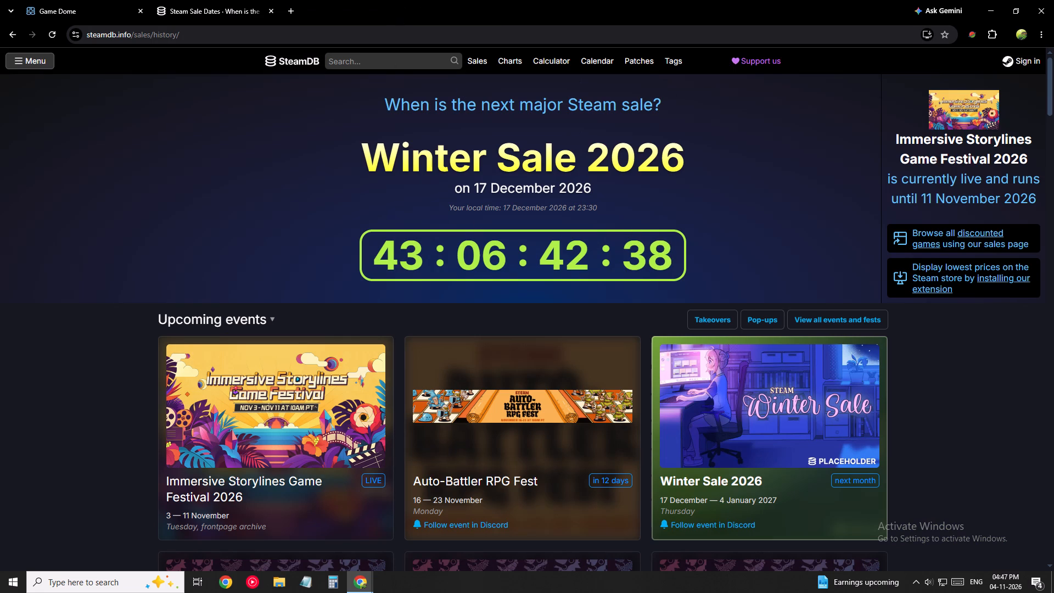
scroll(503, 248, "down", 9)
scroll(335, 300, "down", 3)
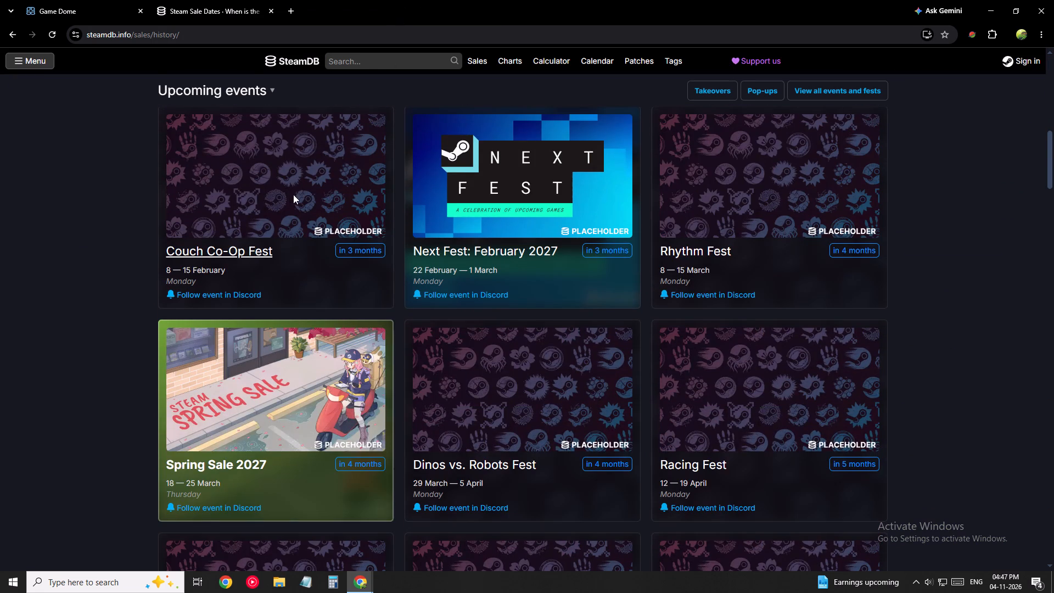
left_click(272, 6)
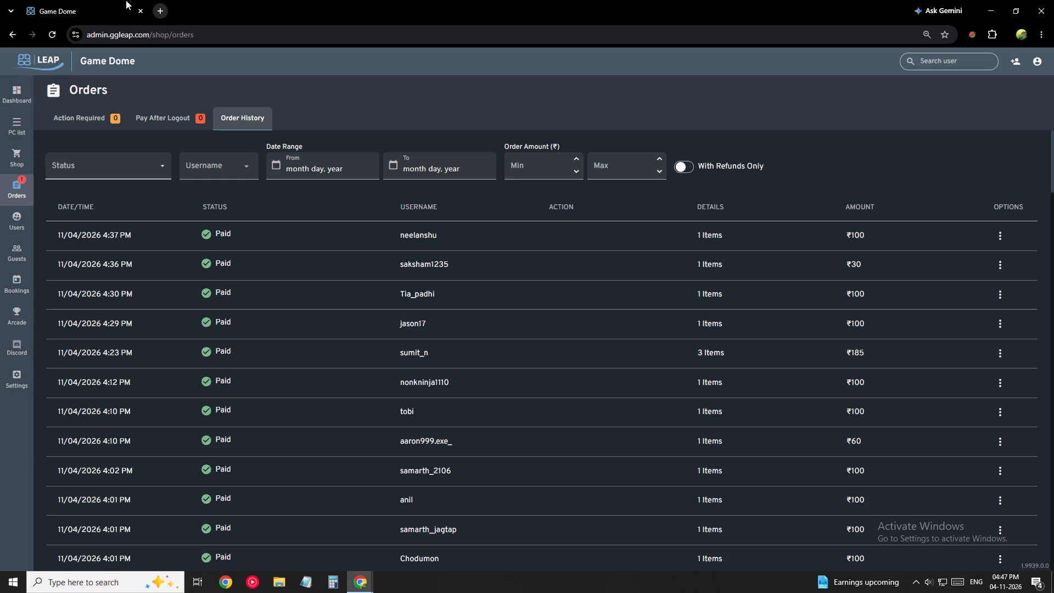
left_click(14, 88)
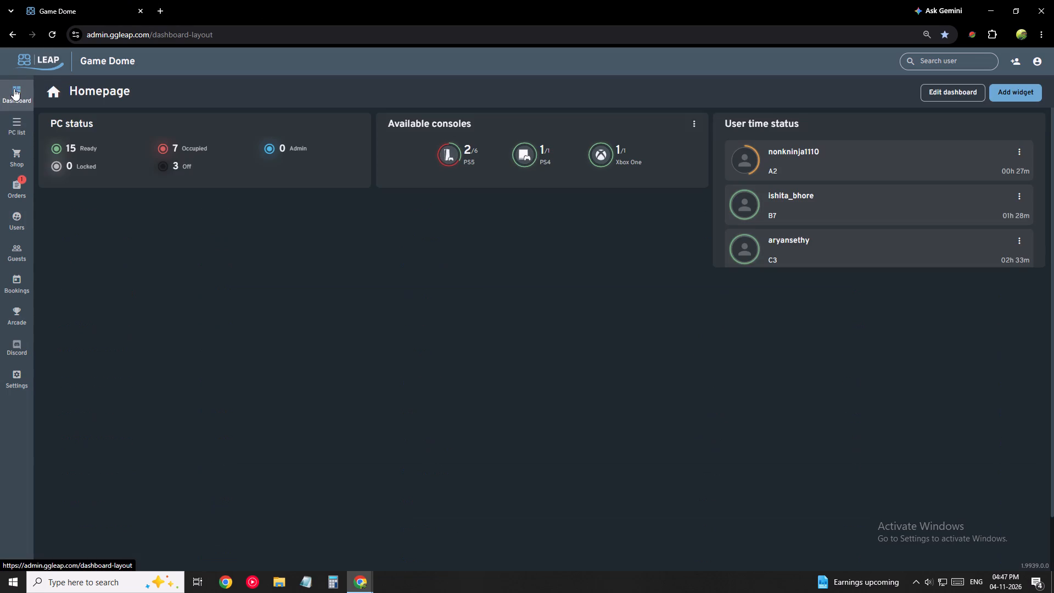
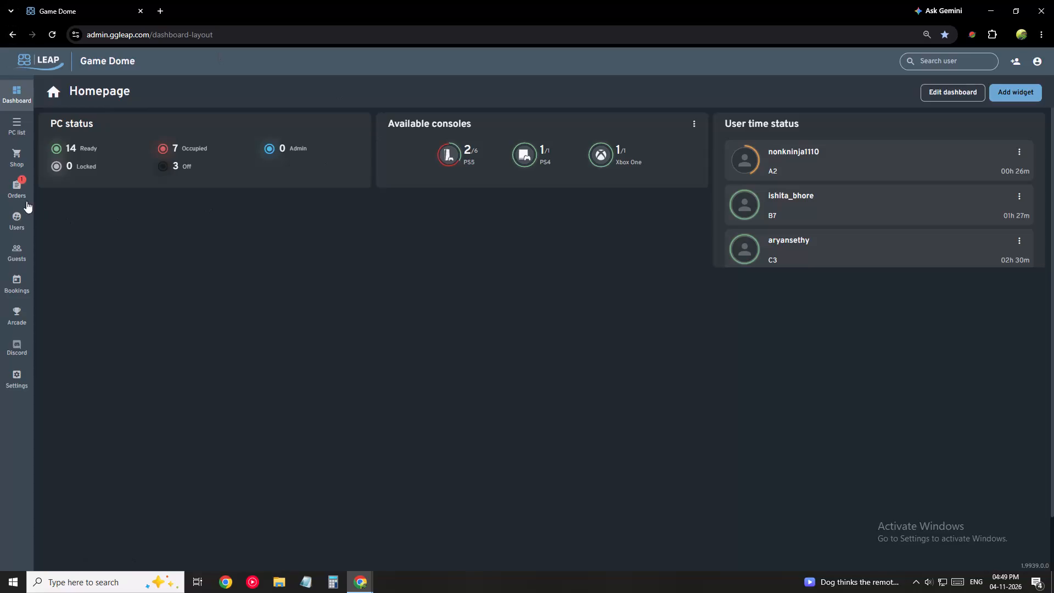
Check the PC list and the order history of recent sales, and return to the dashboard.
left_click(12, 128)
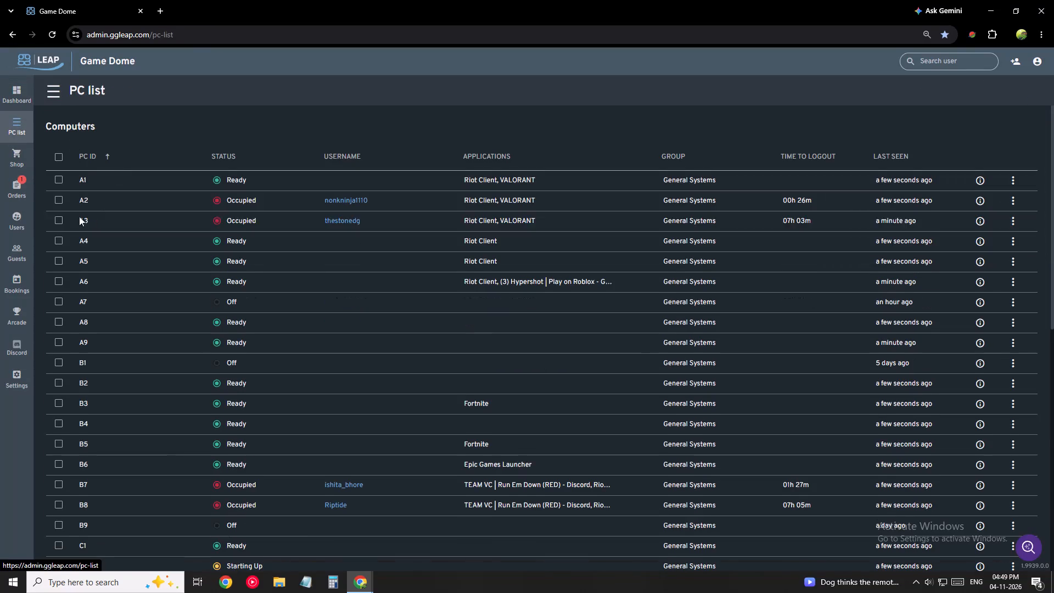
left_click(12, 194)
left_click(20, 119)
left_click(15, 90)
left_click(13, 132)
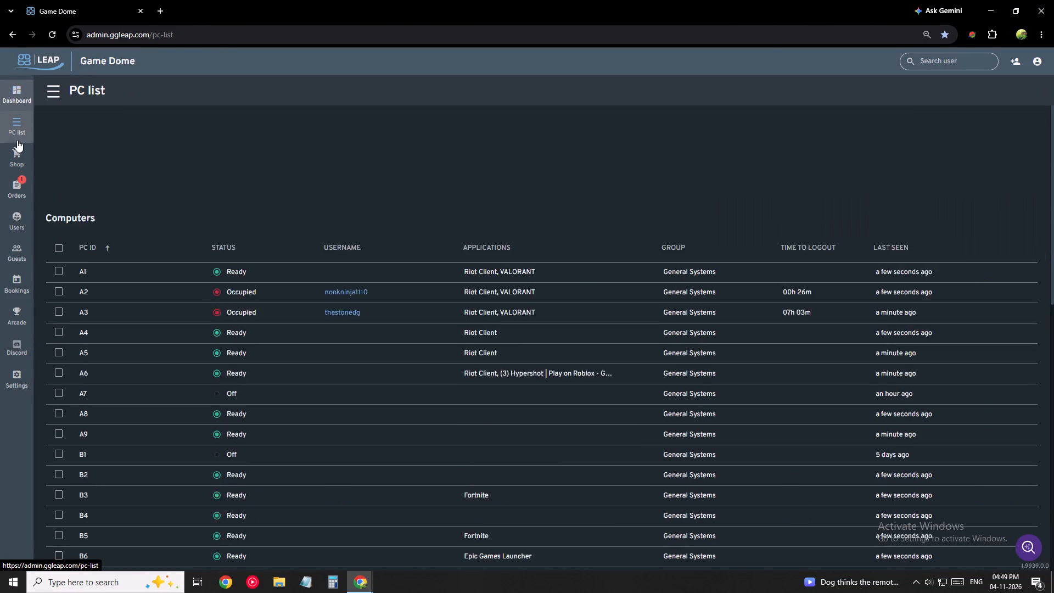
left_click(2, 84)
left_click(1, 175)
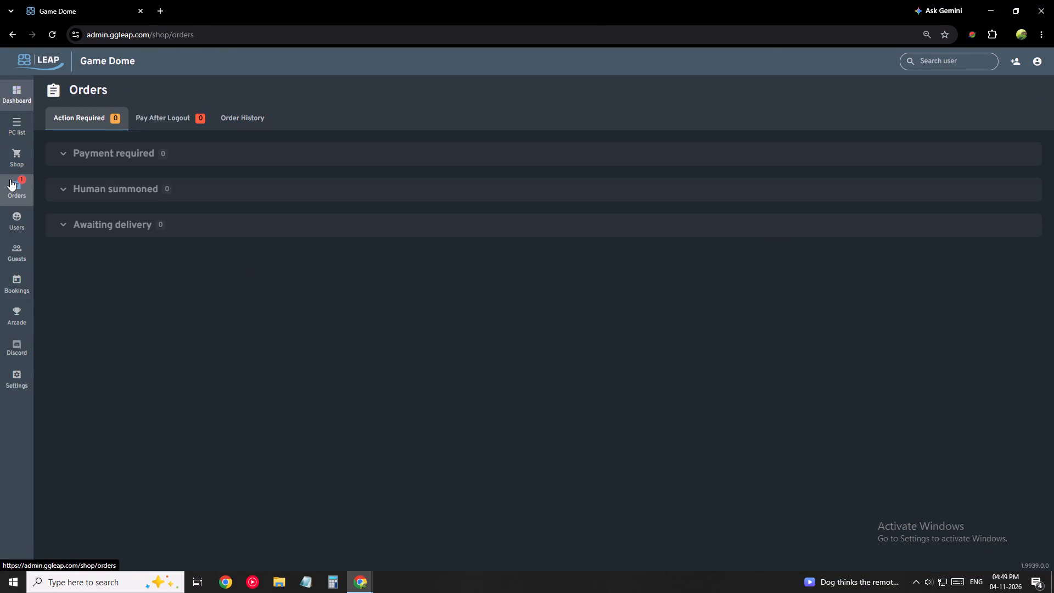
left_click(137, 104)
left_click(192, 105)
left_click(197, 116)
left_click(221, 117)
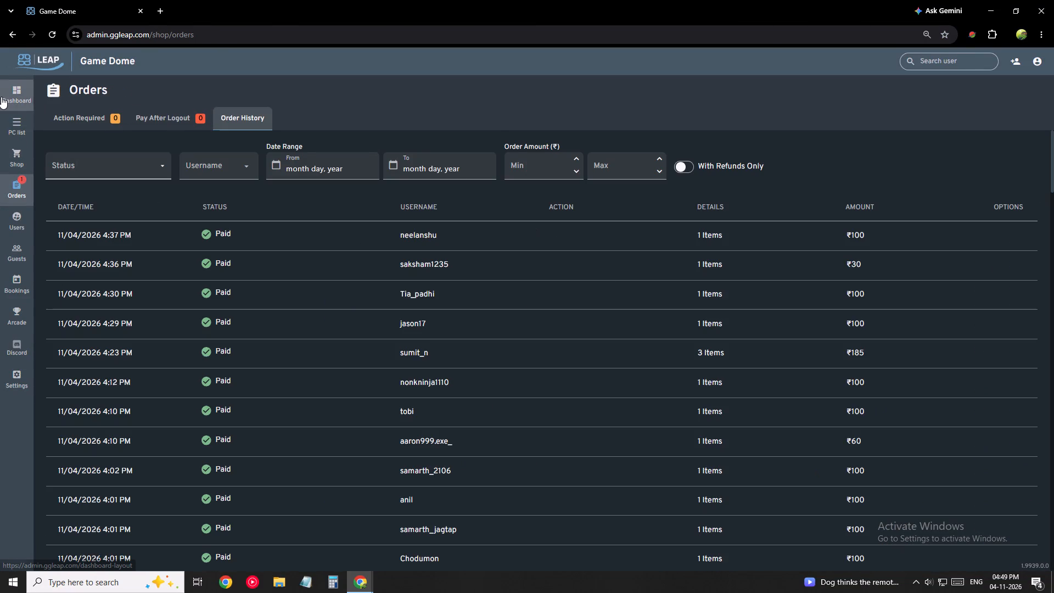
left_click(1, 97)
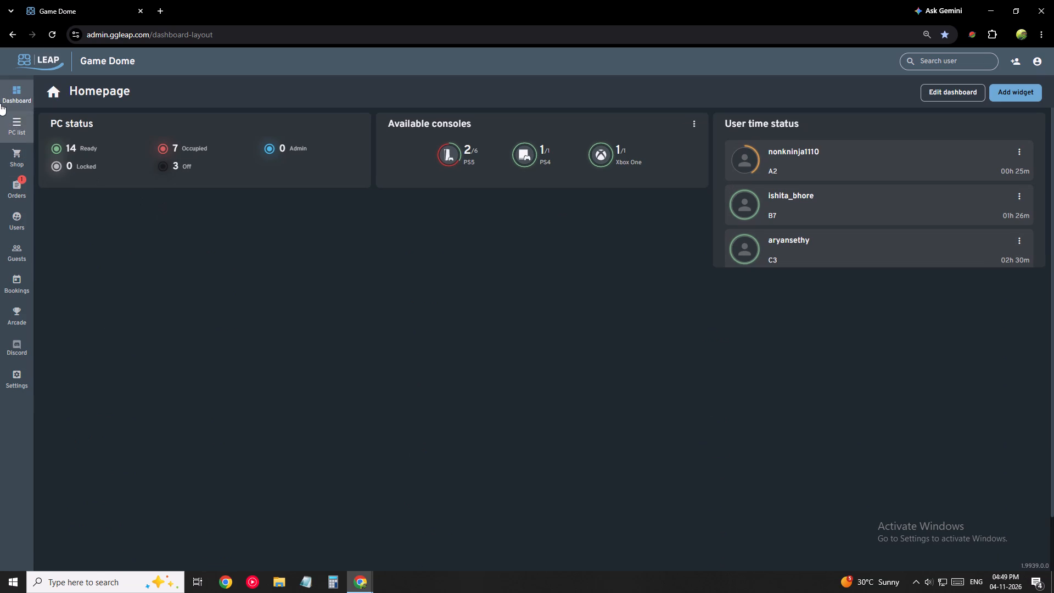
Examine the PC and console sessions and their remaining times in the PC list.
left_click(1, 114)
scroll(282, 278, "down", 8)
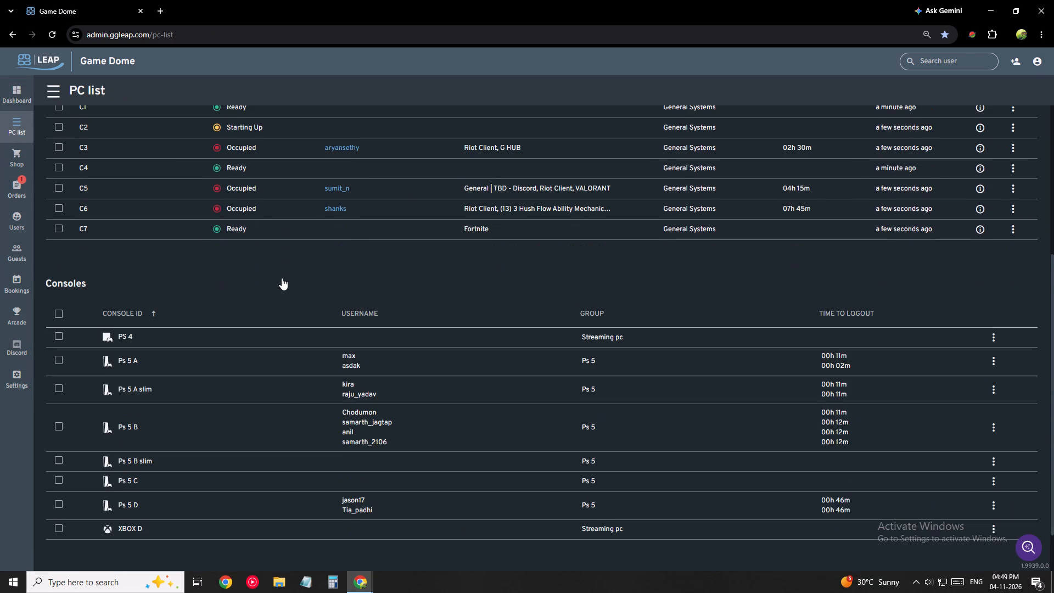
scroll(282, 278, "down", 5)
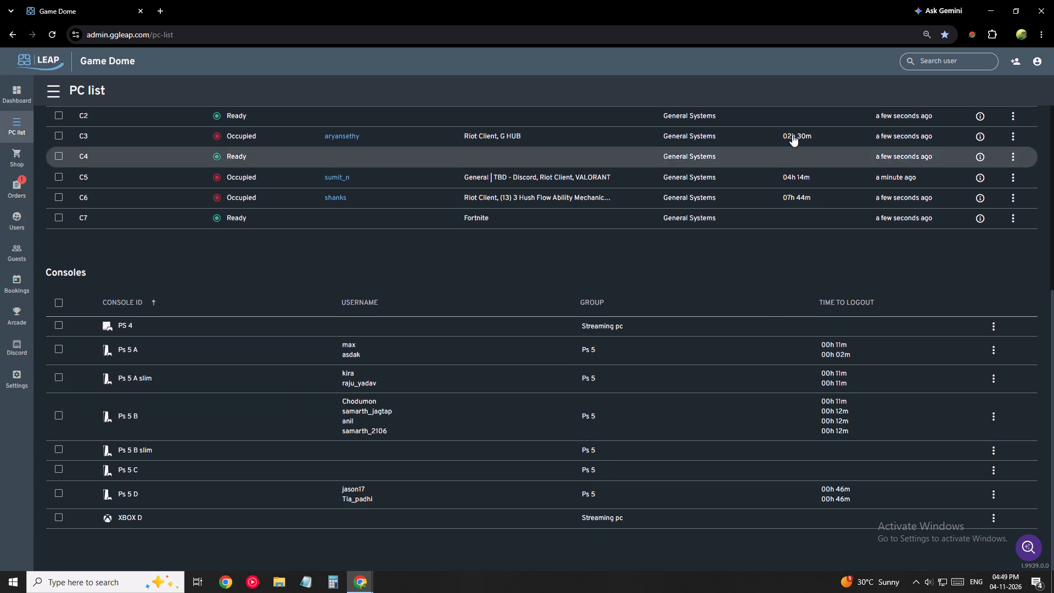
left_click(951, 66)
key("h")
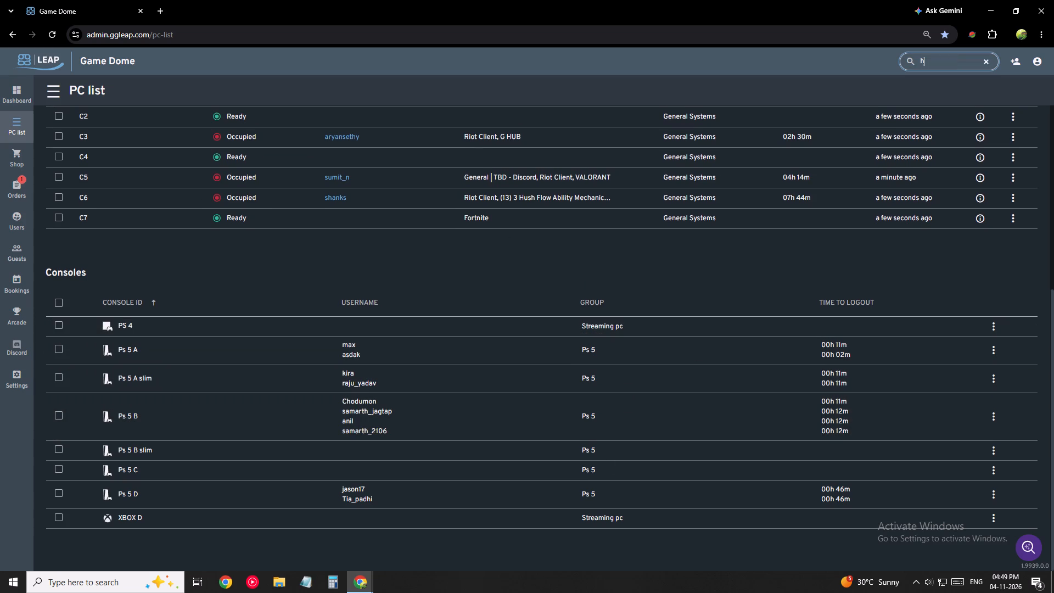
key("BackSpace")
type("shukl")
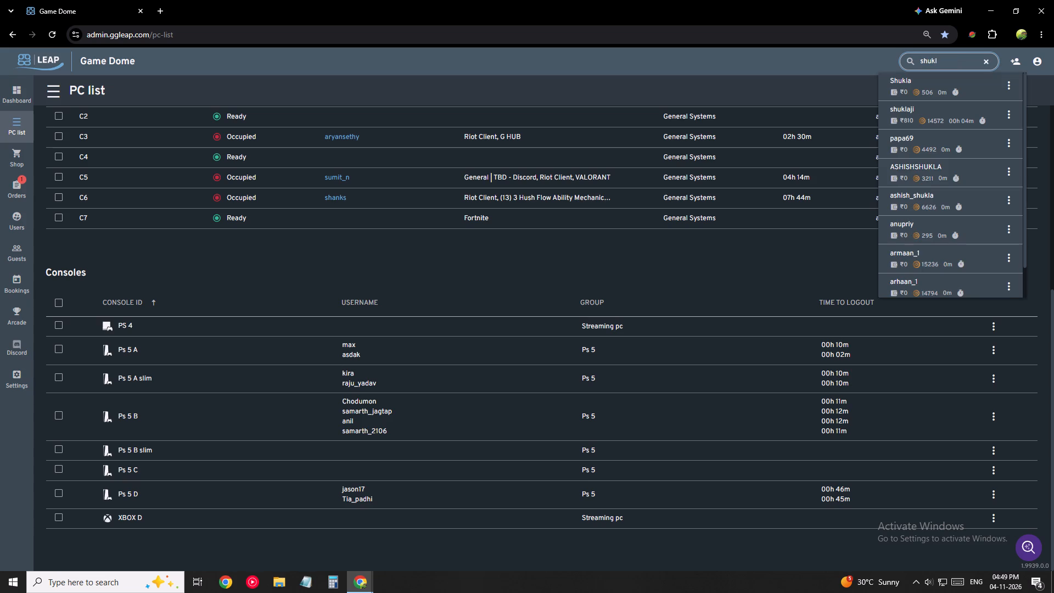
left_click(1008, 111)
left_click(1022, 120)
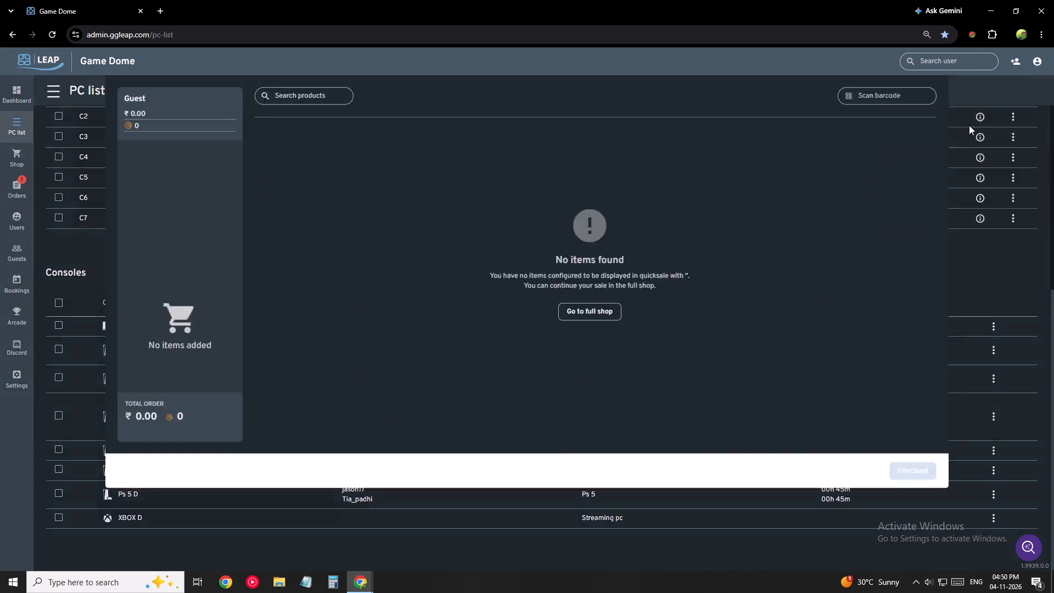
left_click_drag(339, 231, 156, 349)
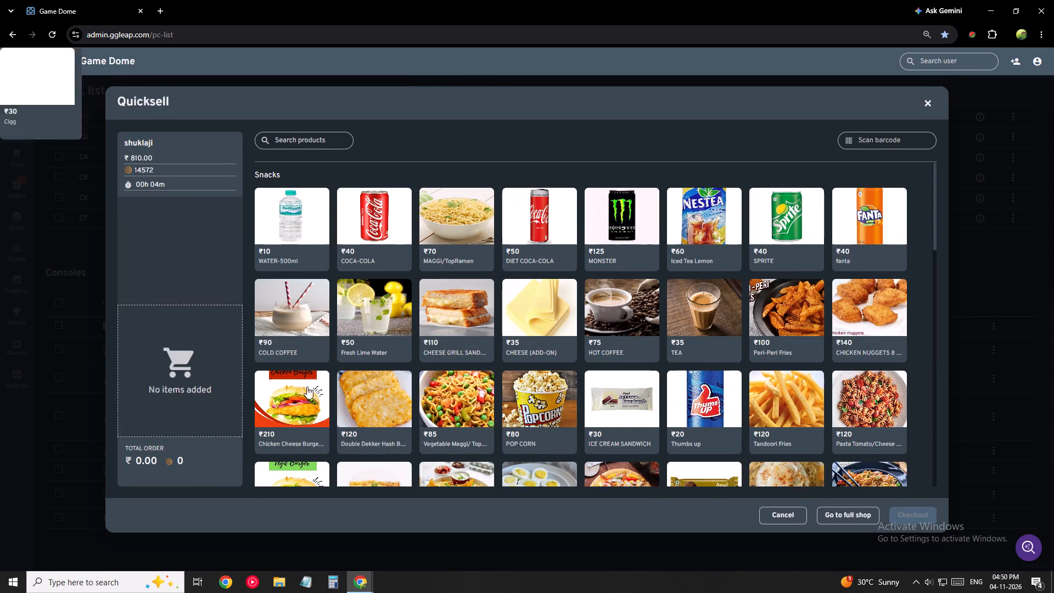
left_click(905, 509)
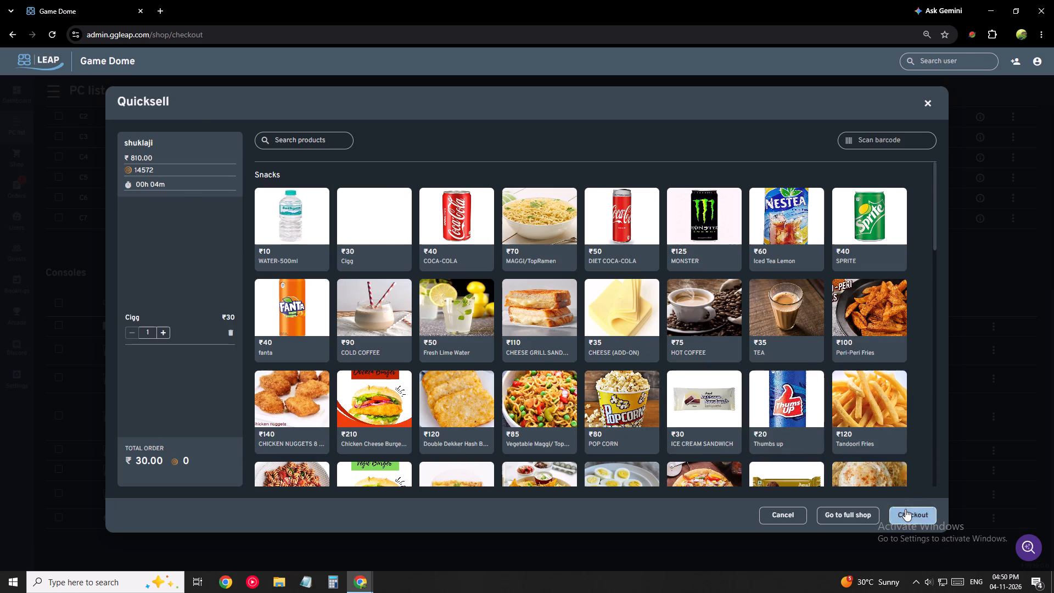
Select cash and user balance as the two payment methods for the Cigg order.
left_click(254, 293)
left_click(255, 287)
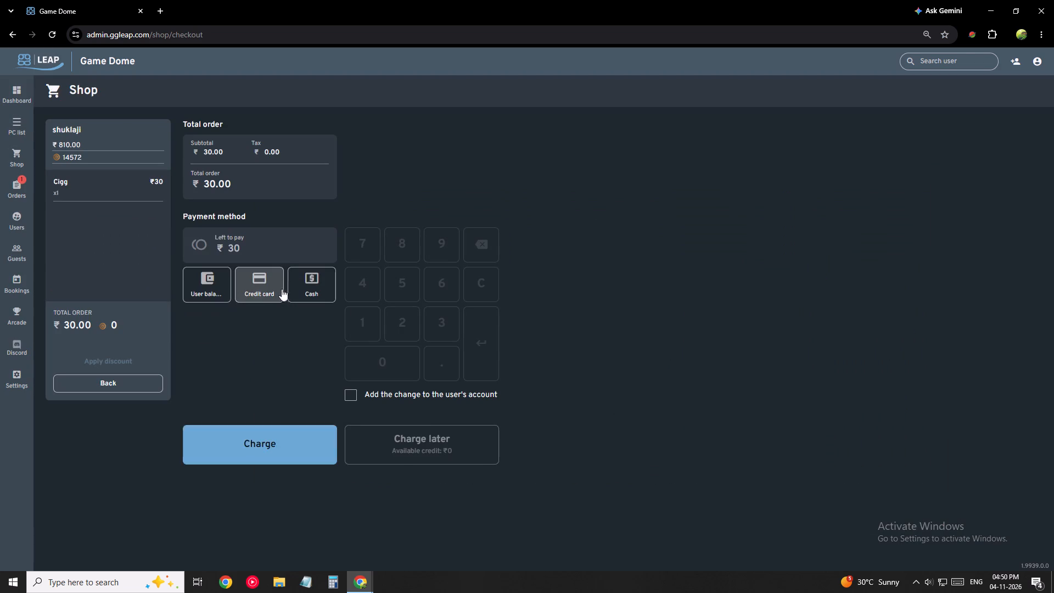
left_click(318, 293)
left_click(220, 286)
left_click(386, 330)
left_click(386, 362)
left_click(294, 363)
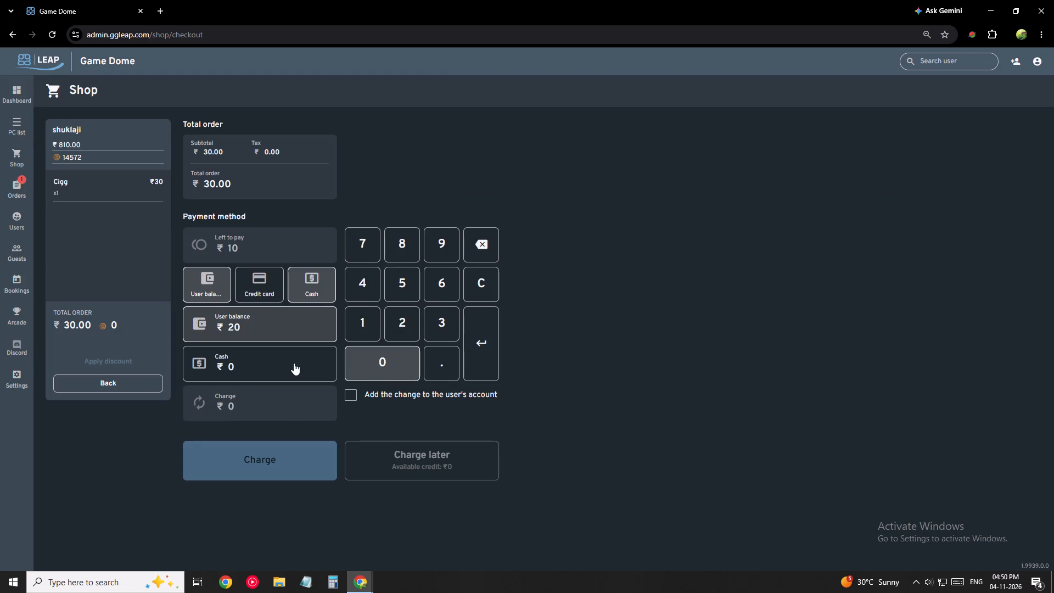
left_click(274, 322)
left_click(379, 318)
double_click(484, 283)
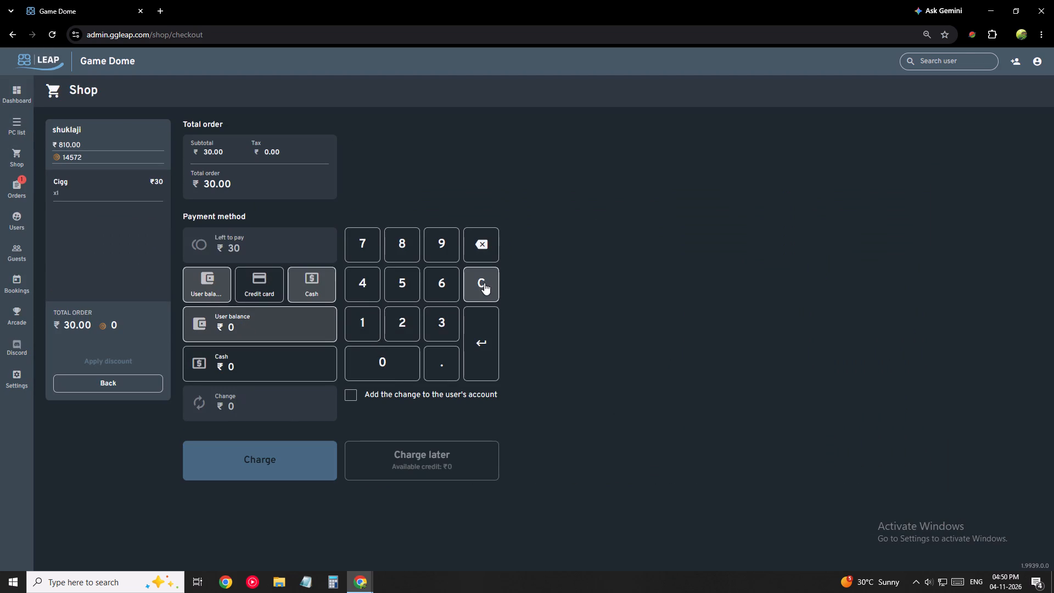
Split the payment into ₹10 from the user balance and ₹20 in cash, and charge the order.
left_click(369, 321)
left_click(384, 359)
left_click(295, 365)
left_click(391, 313)
left_click(389, 365)
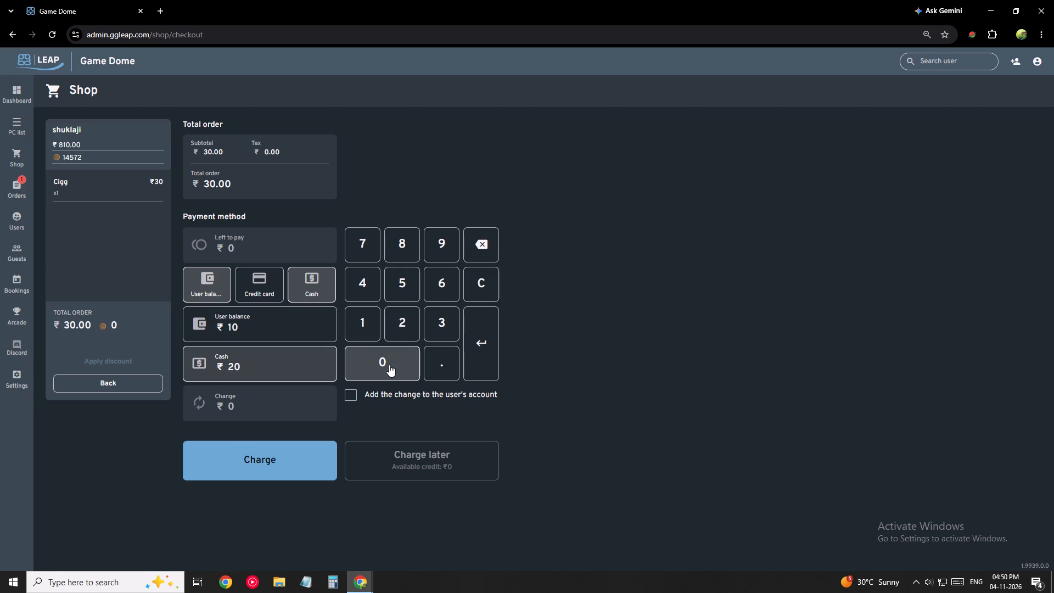
left_click(239, 469)
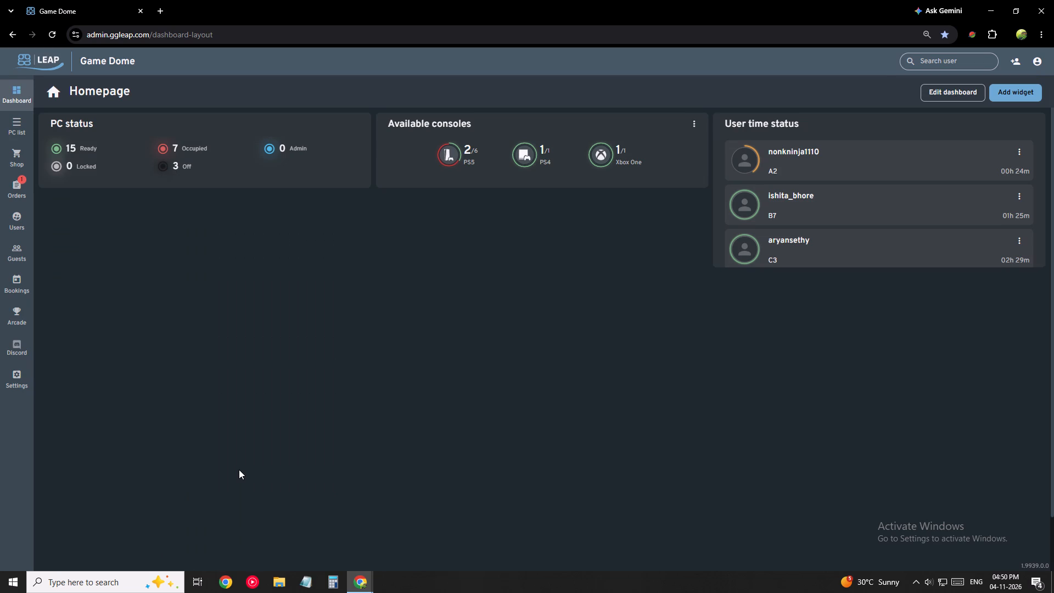
Look over the current PC sessions in the PC list.
left_click(0, 131)
scroll(313, 238, "down", 3)
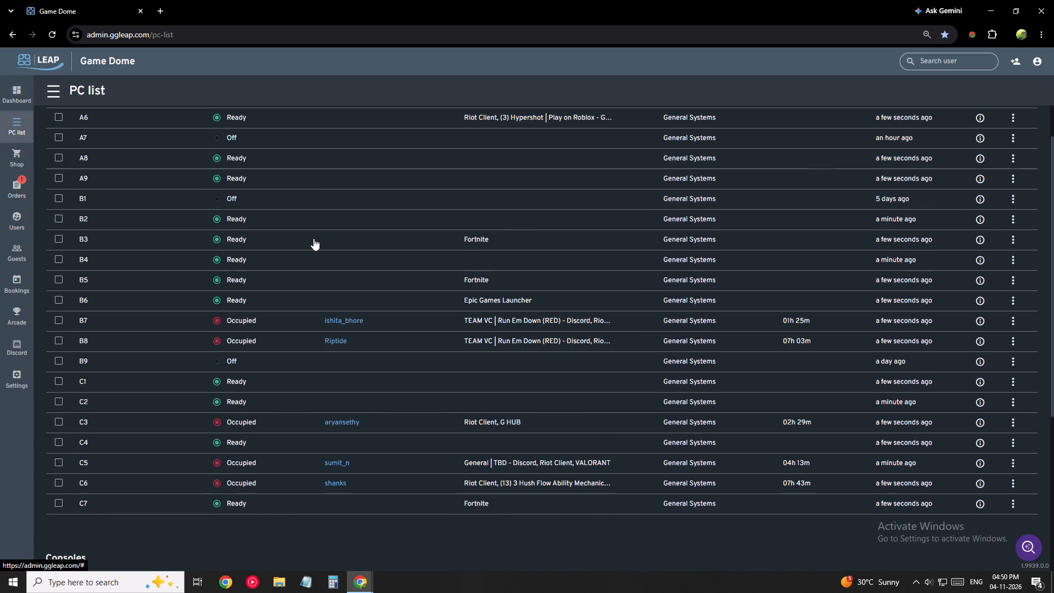
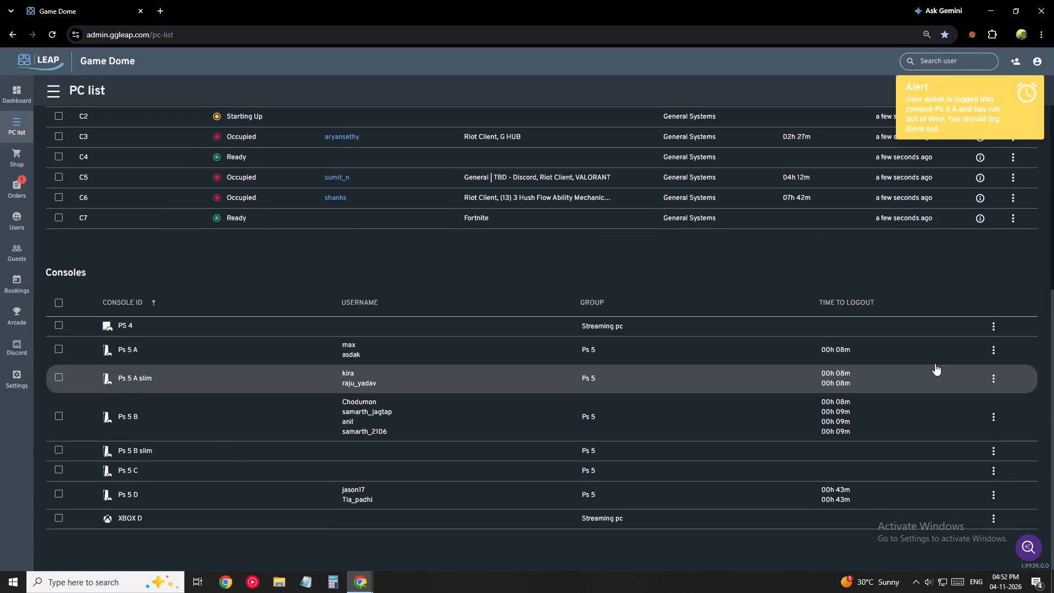
Log all users out of console Ps 5 A and dismiss the alert about its expired session.
left_click(995, 354)
left_click(1004, 373)
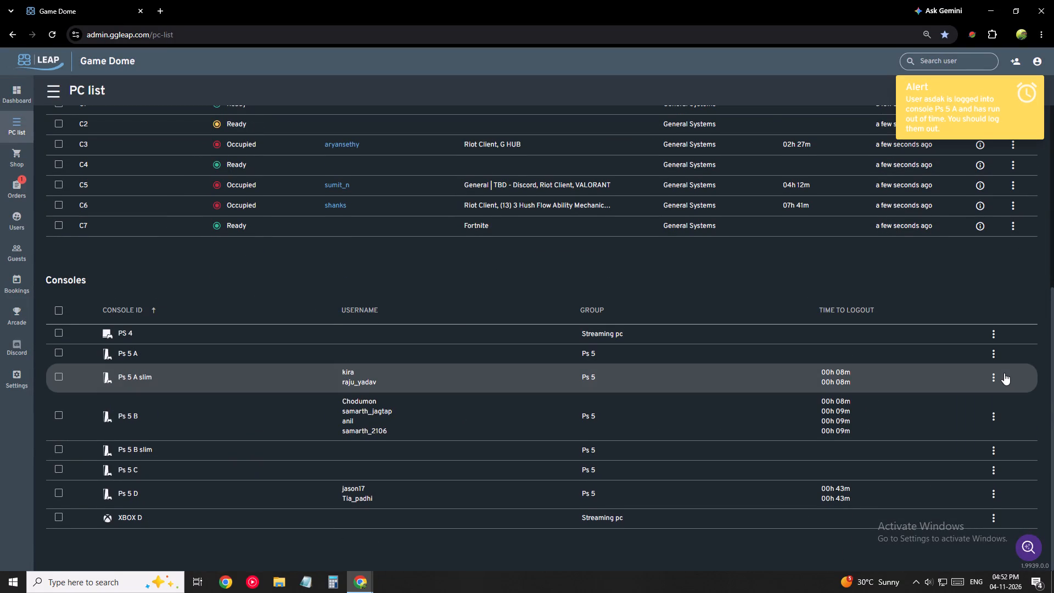
left_click(933, 134)
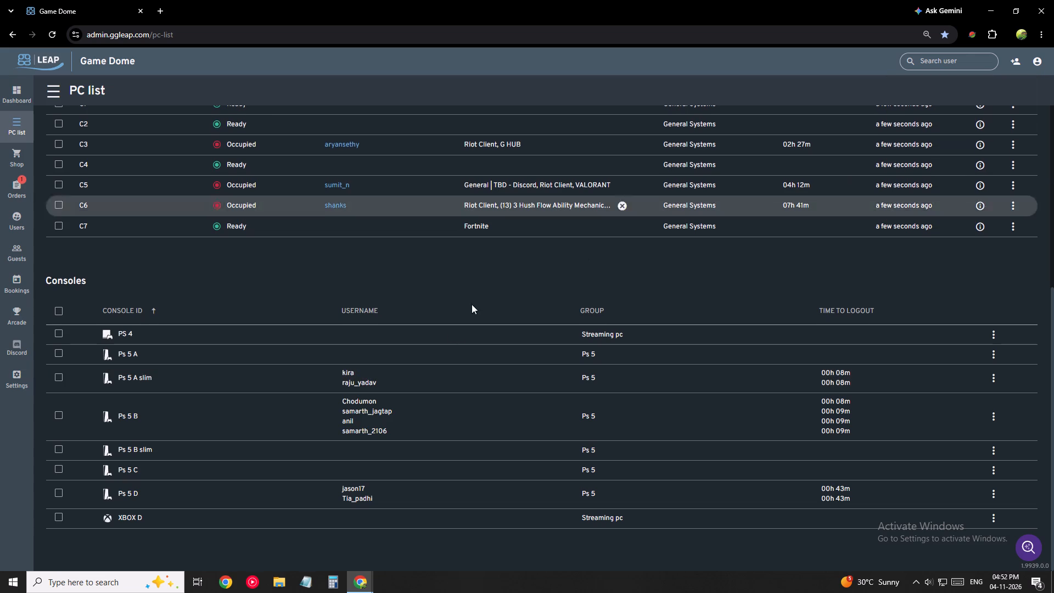
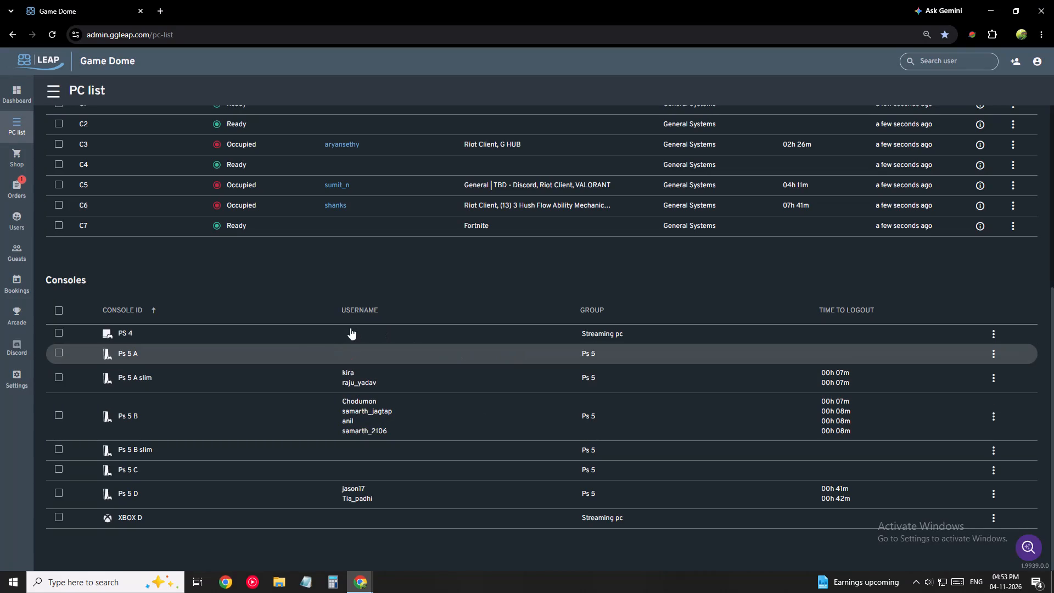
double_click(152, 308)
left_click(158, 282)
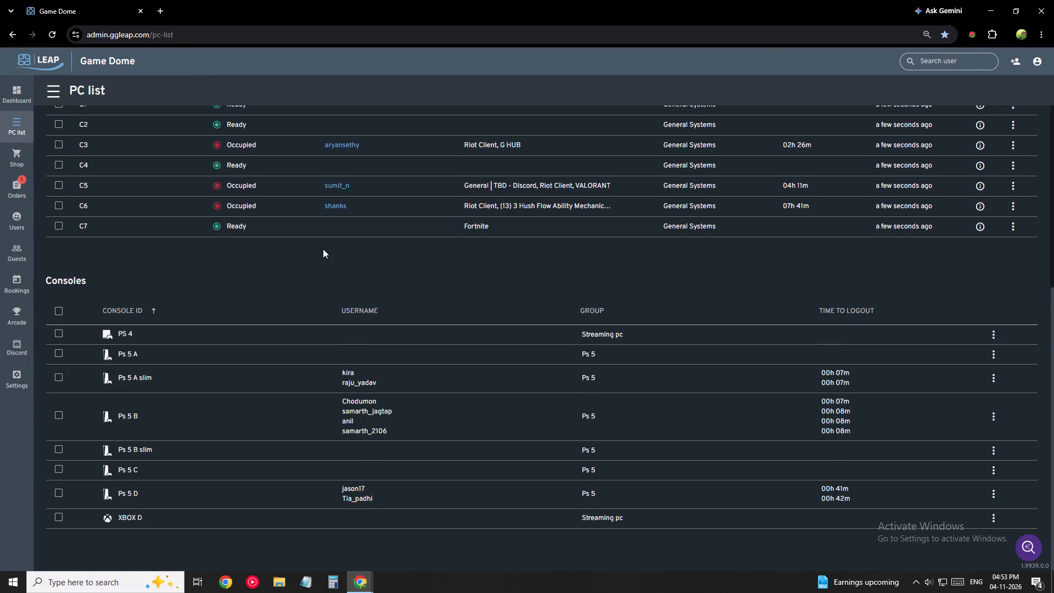
Check the Orders page for orders requiring action and return to the PC list.
left_click(0, 182)
left_click(10, 118)
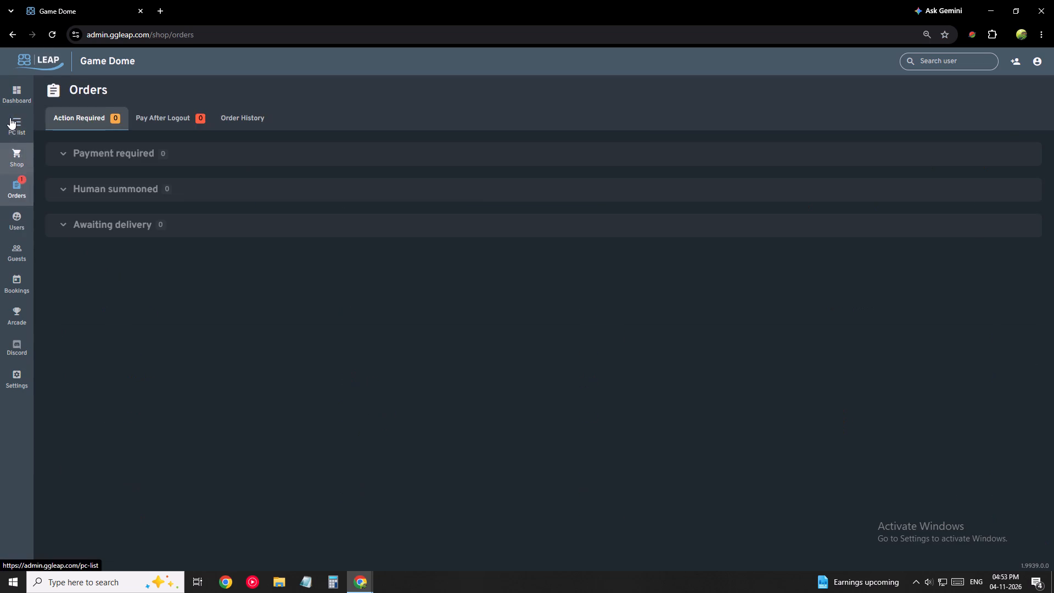
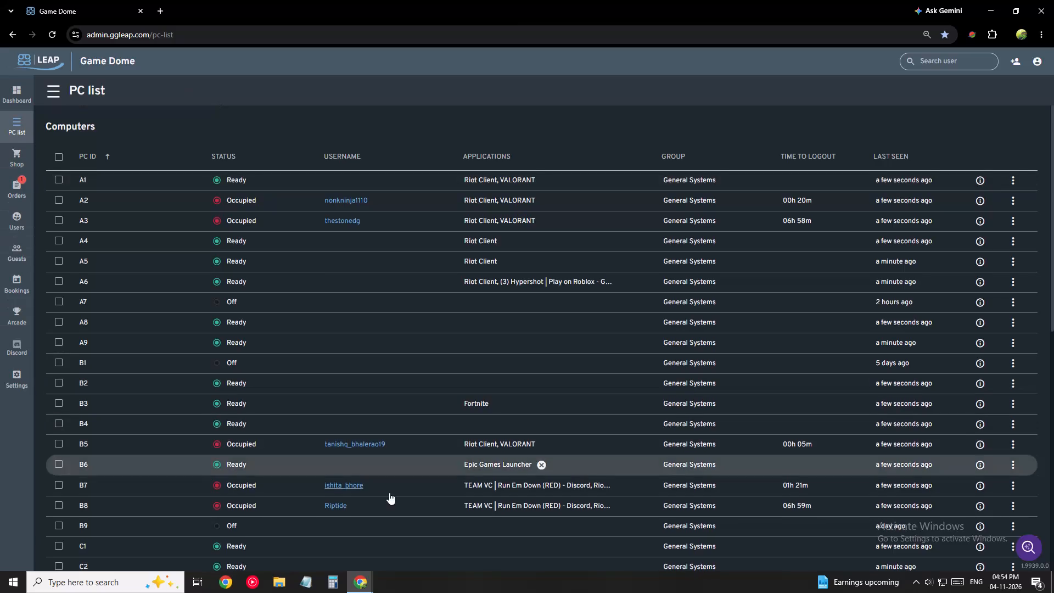
Open the full shop for the player on PC B5 and add one PC 3 hr pass to the order.
left_click(366, 441)
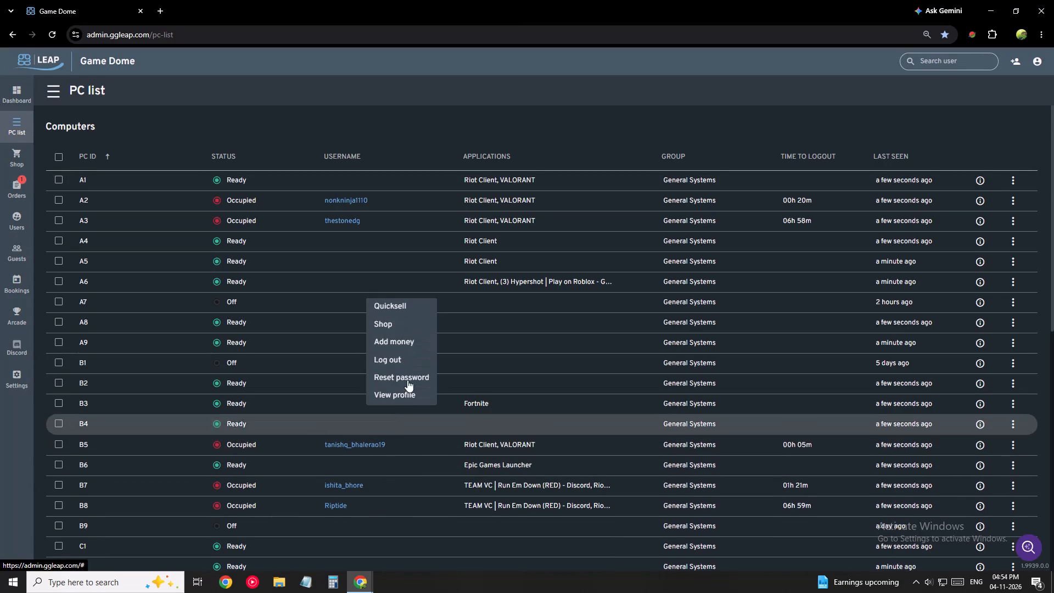
left_click(402, 310)
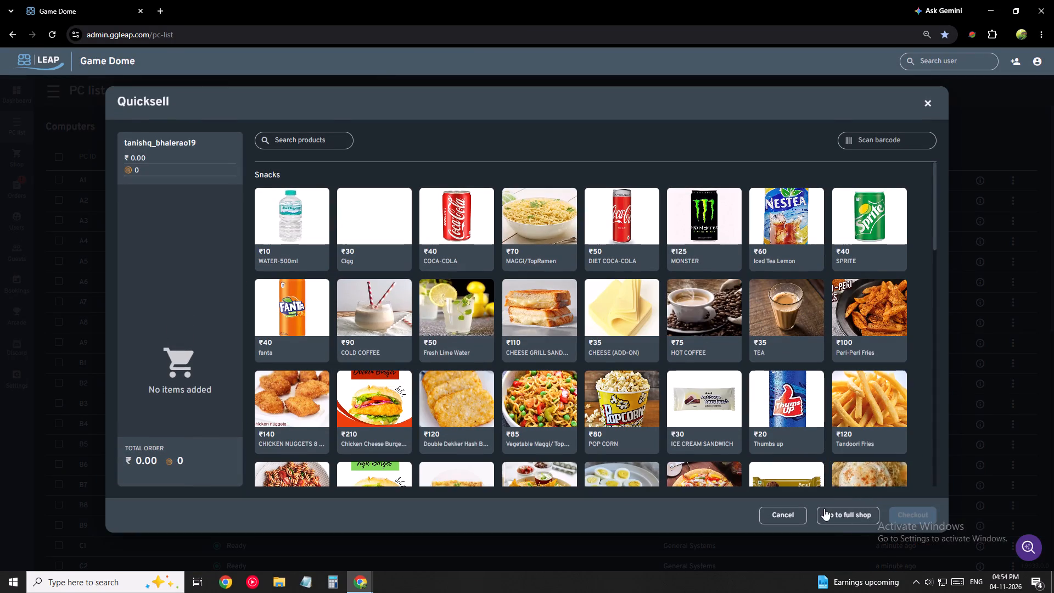
left_click(824, 508)
left_click(332, 162)
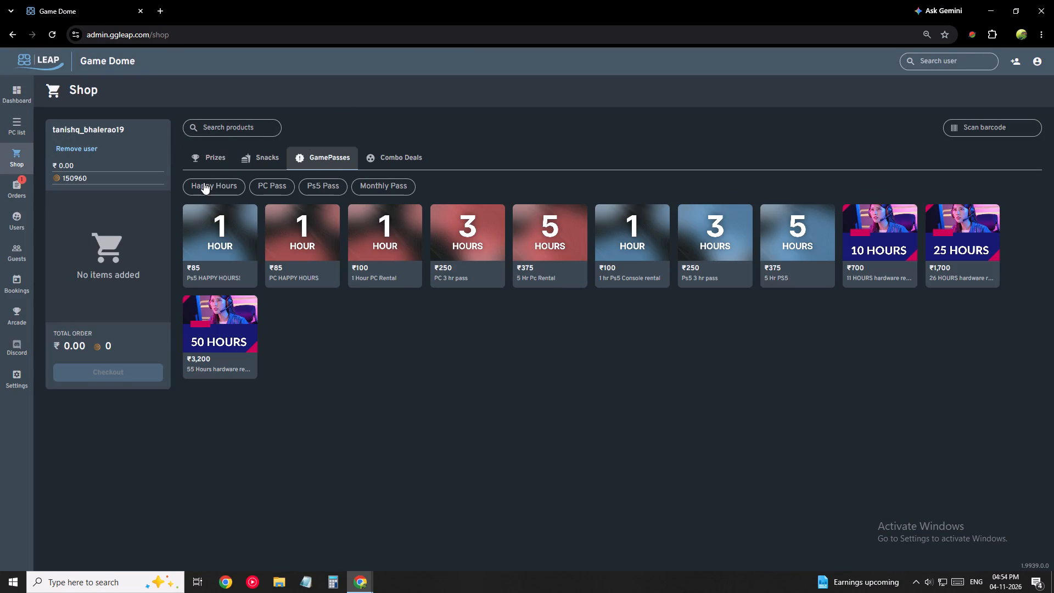
left_click(271, 186)
left_click_drag(288, 227, 212, 262)
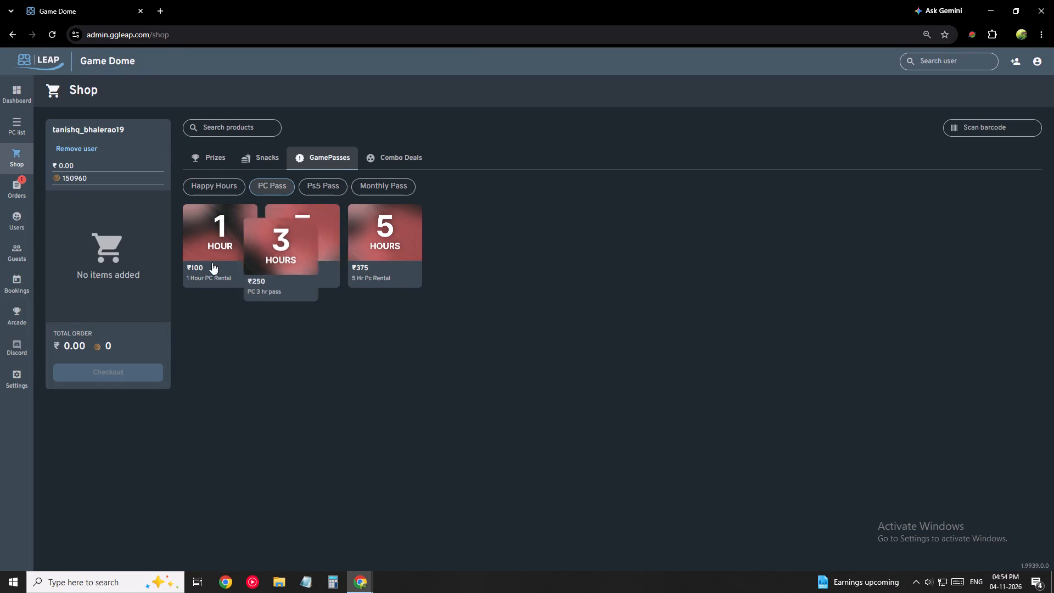
left_click_drag(212, 262, 70, 259)
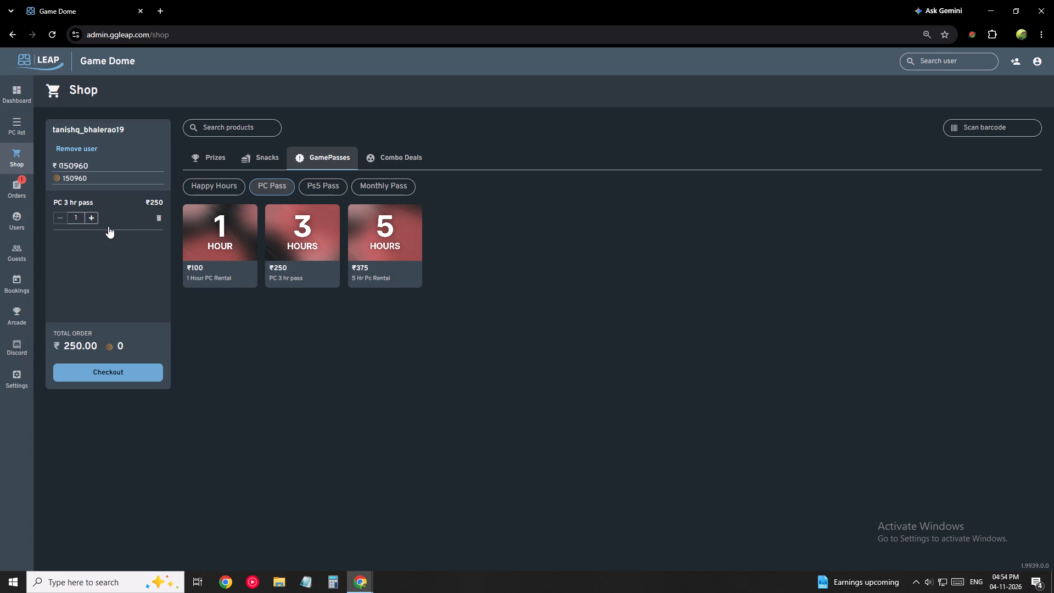
Check out the order, charge ₹250 by credit card and return to the PC list.
left_click(126, 383)
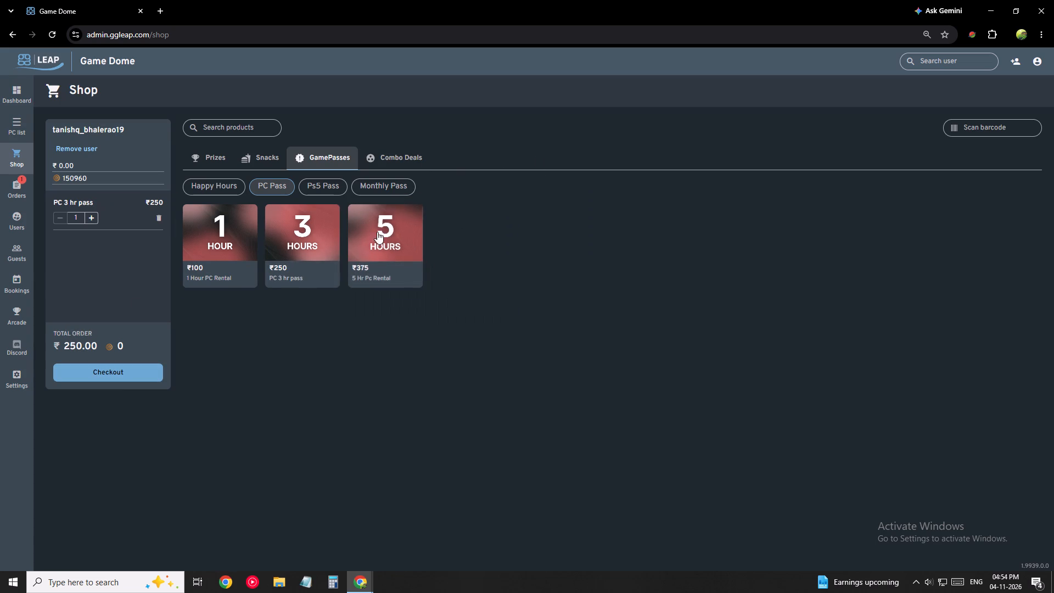
left_click(116, 372)
left_click(257, 290)
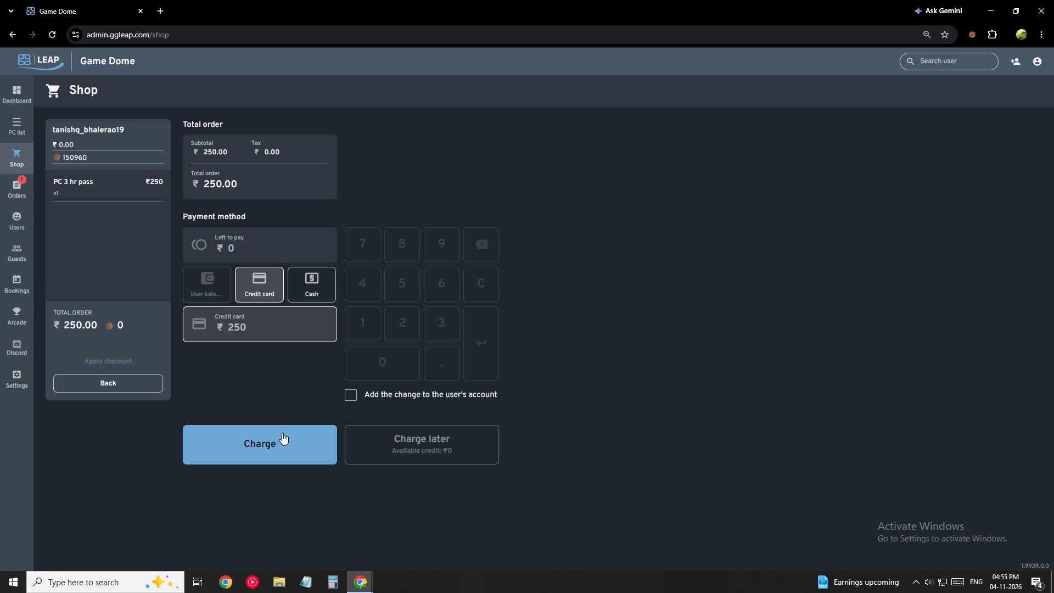
left_click(282, 433)
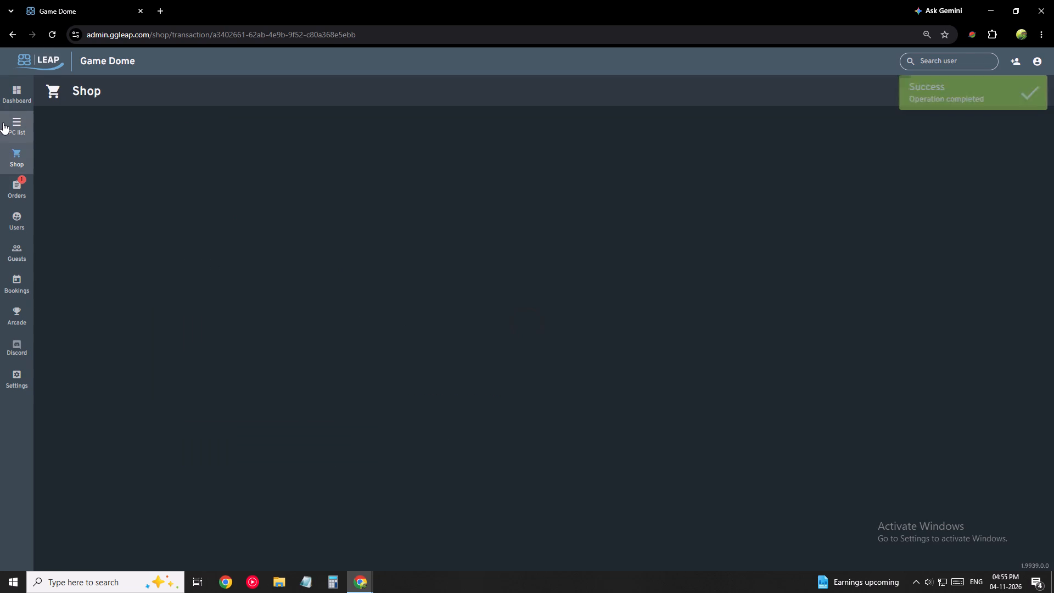
left_click(3, 122)
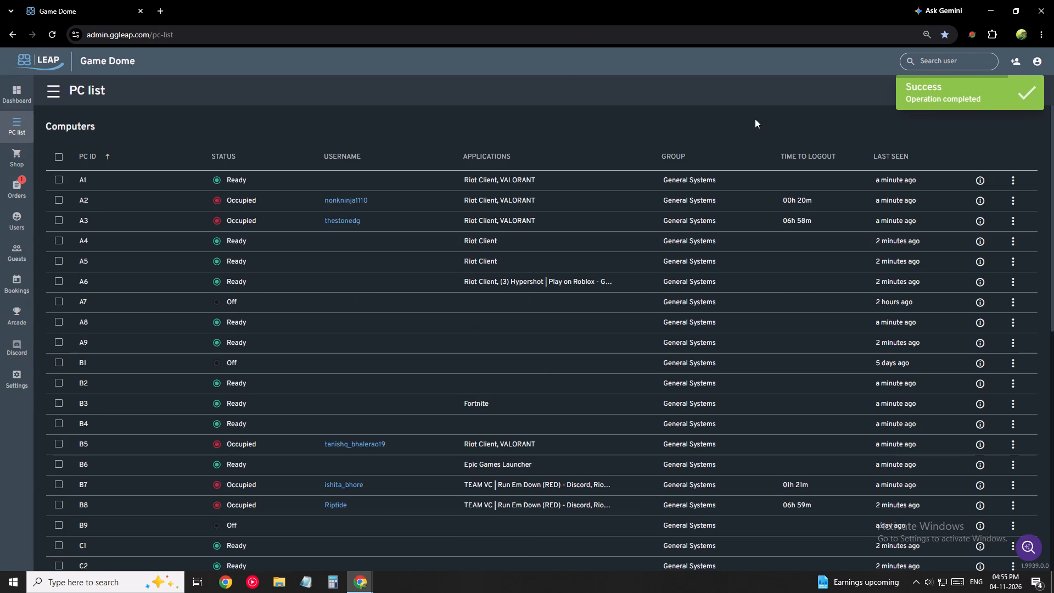
left_click(961, 76)
left_click(946, 41)
left_click(960, 63)
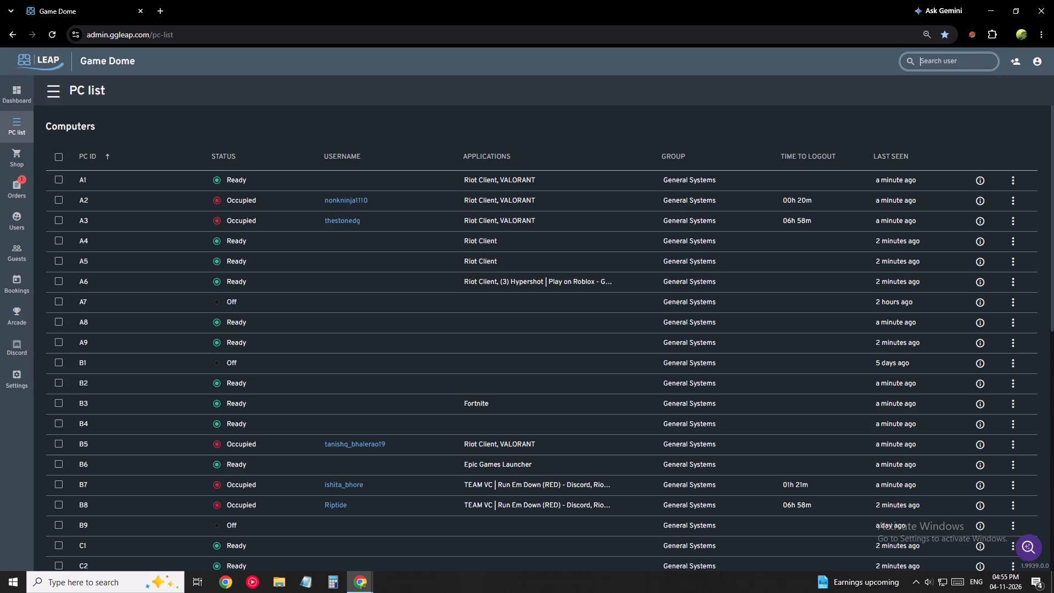
type("m,=")
key("BackSpace")
key("BackSpace")
key("BackSpace")
type("sh")
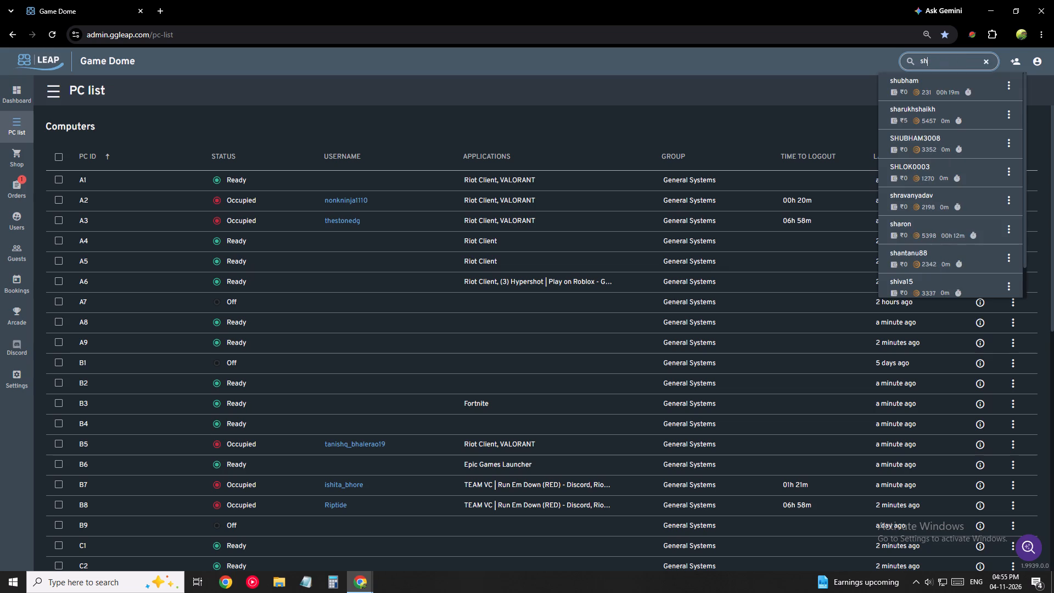
key("u")
type("kla")
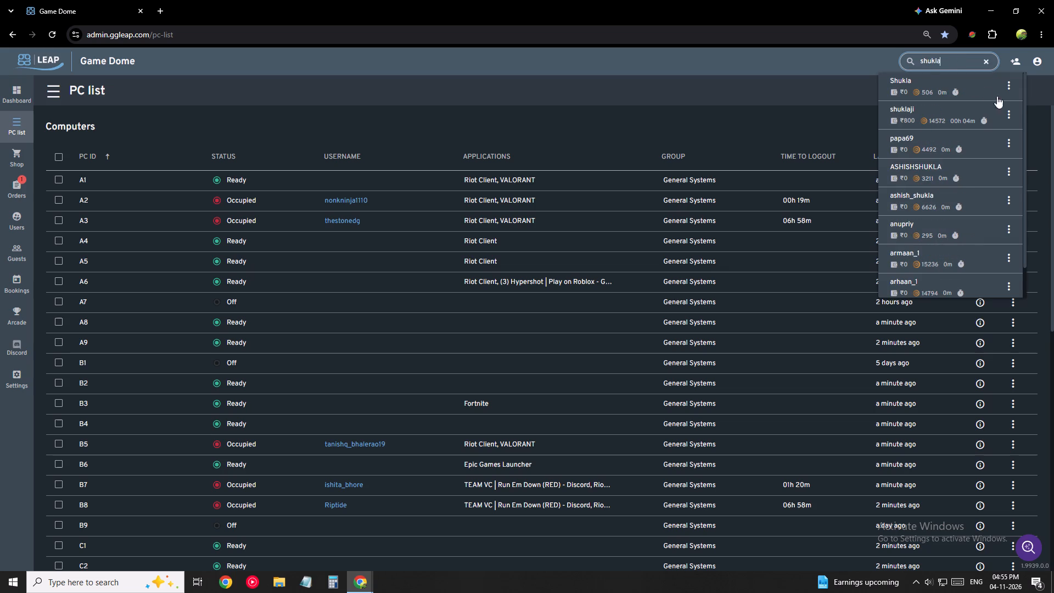
left_click(1006, 111)
left_click(1000, 160)
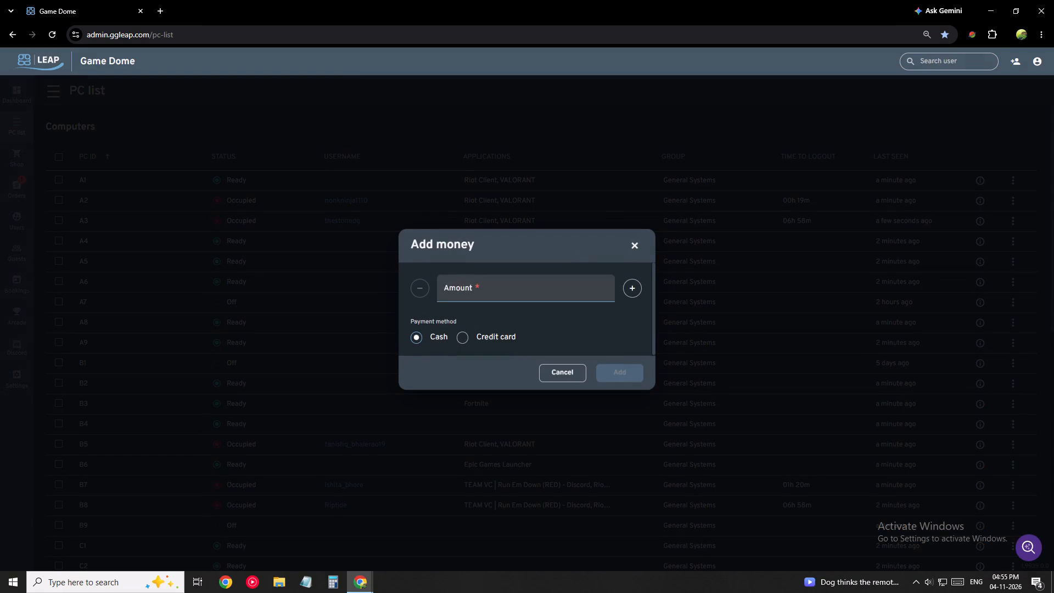
left_click(512, 290)
type("12")
key("0")
left_click(613, 377)
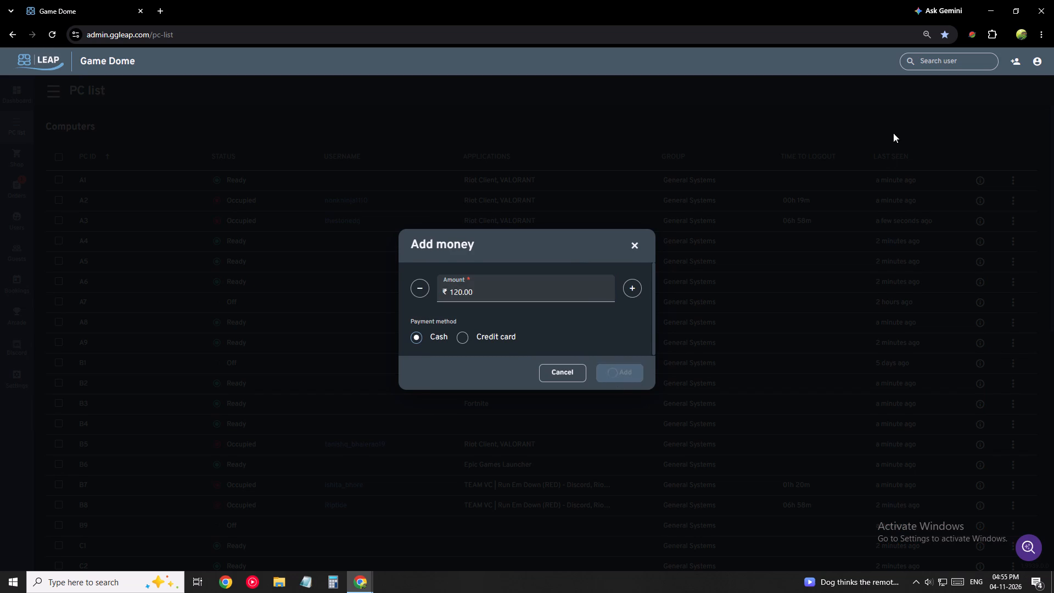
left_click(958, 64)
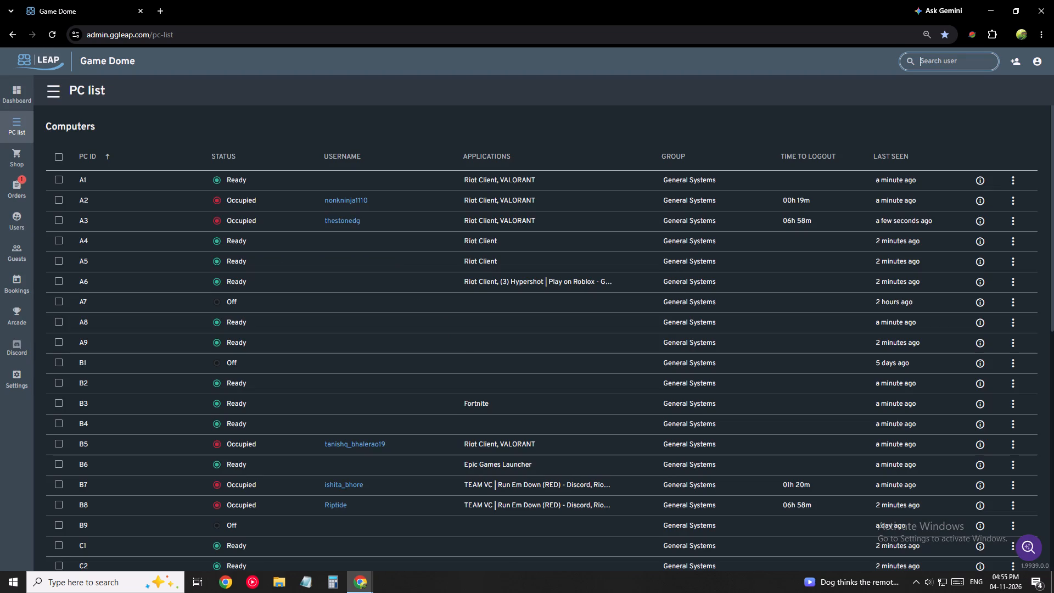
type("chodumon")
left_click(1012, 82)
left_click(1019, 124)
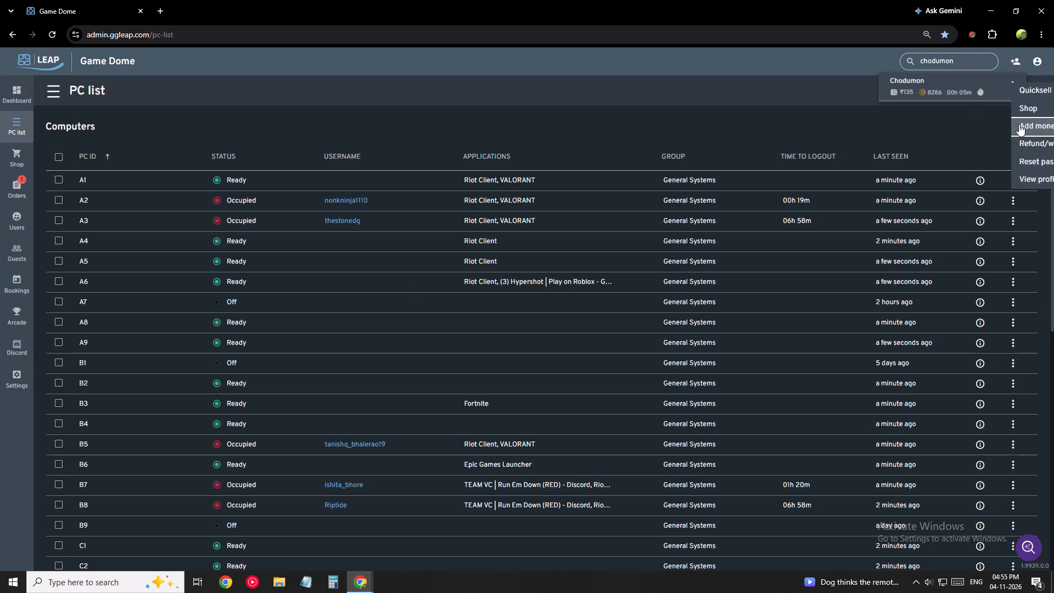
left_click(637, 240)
Search for the user Chodumon and withdraw ₹120 in cash from the account balance.
left_click(943, 62)
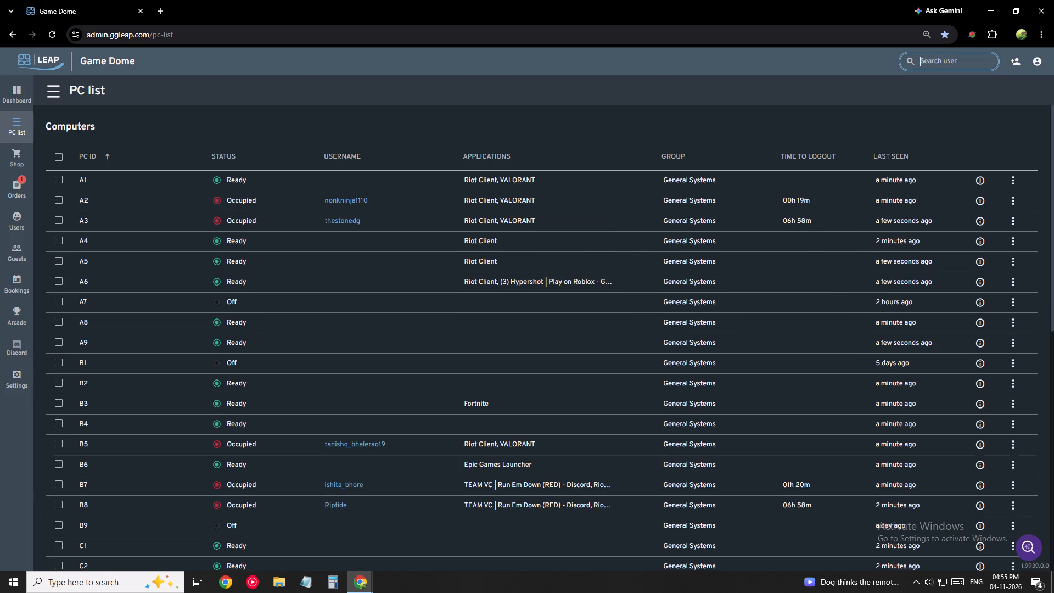
type("chodum")
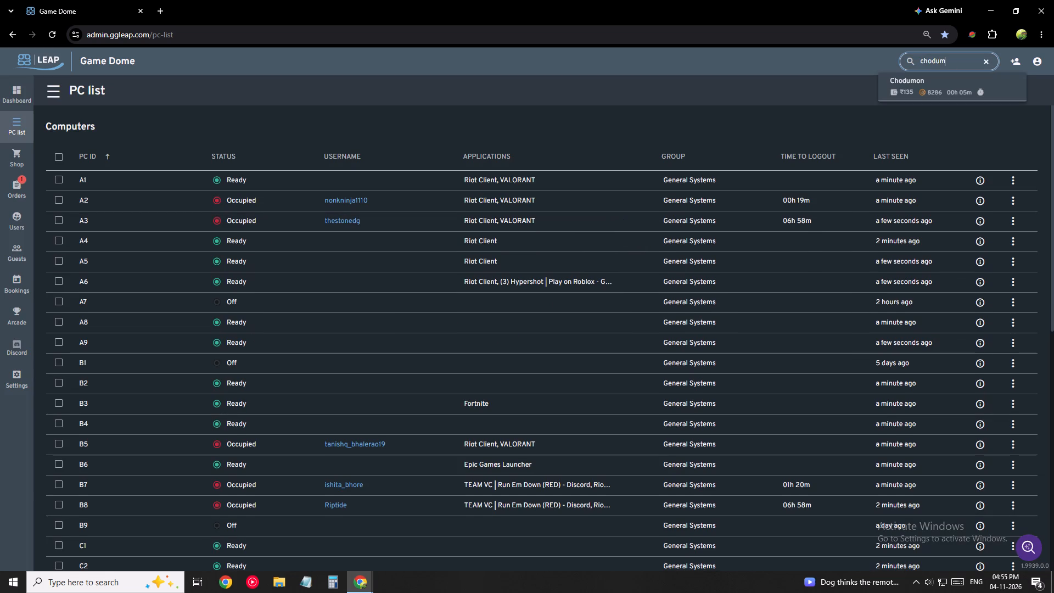
left_click(1015, 87)
left_click(1028, 144)
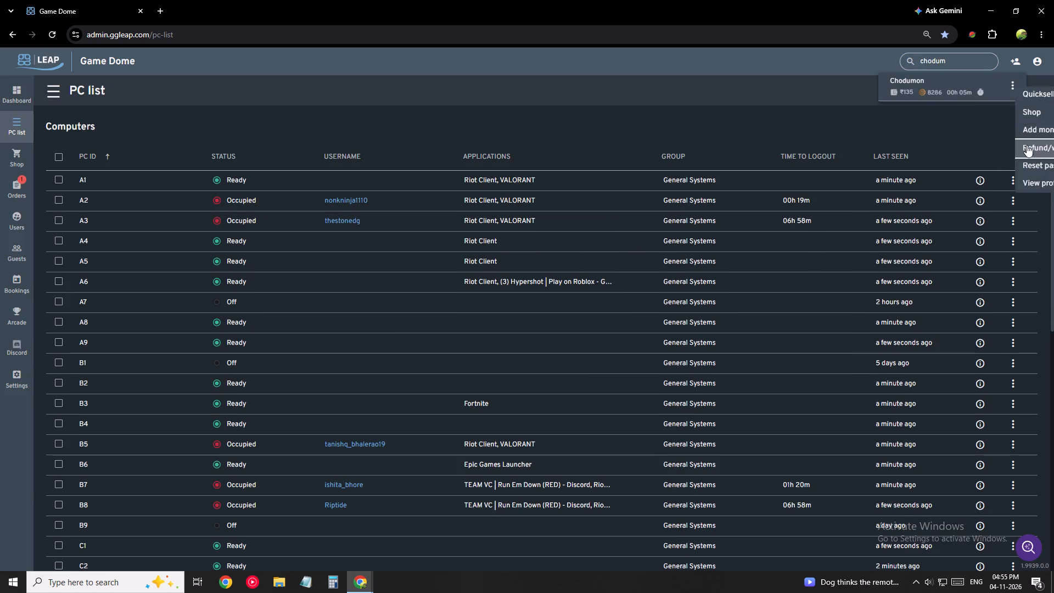
left_click(524, 294)
type("12")
key("0")
left_click(628, 381)
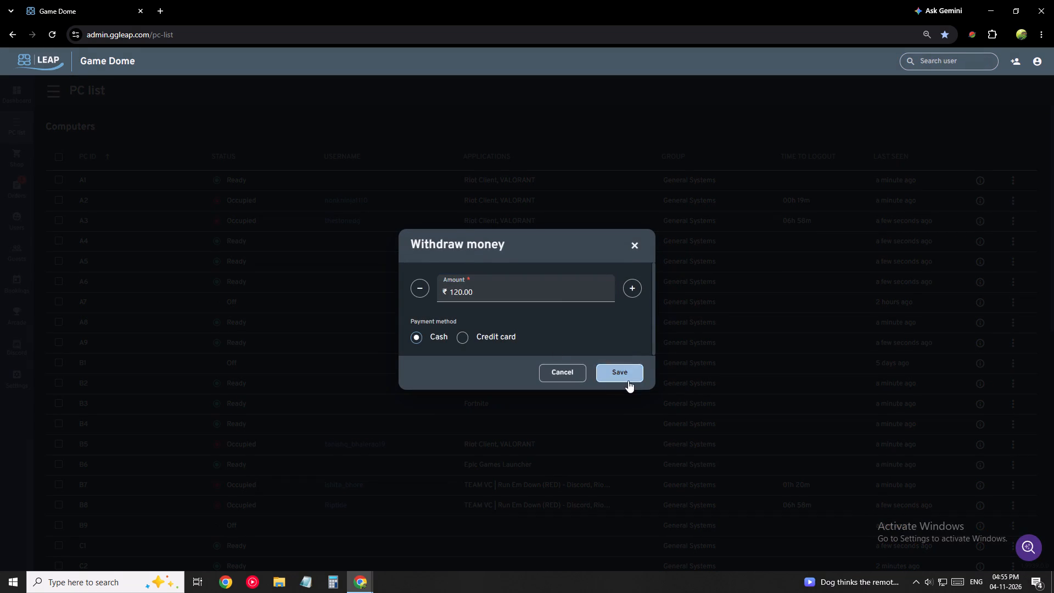
Look up shuklaji's account to check the balance, and return to the PC list.
left_click(942, 70)
type("shuklaji")
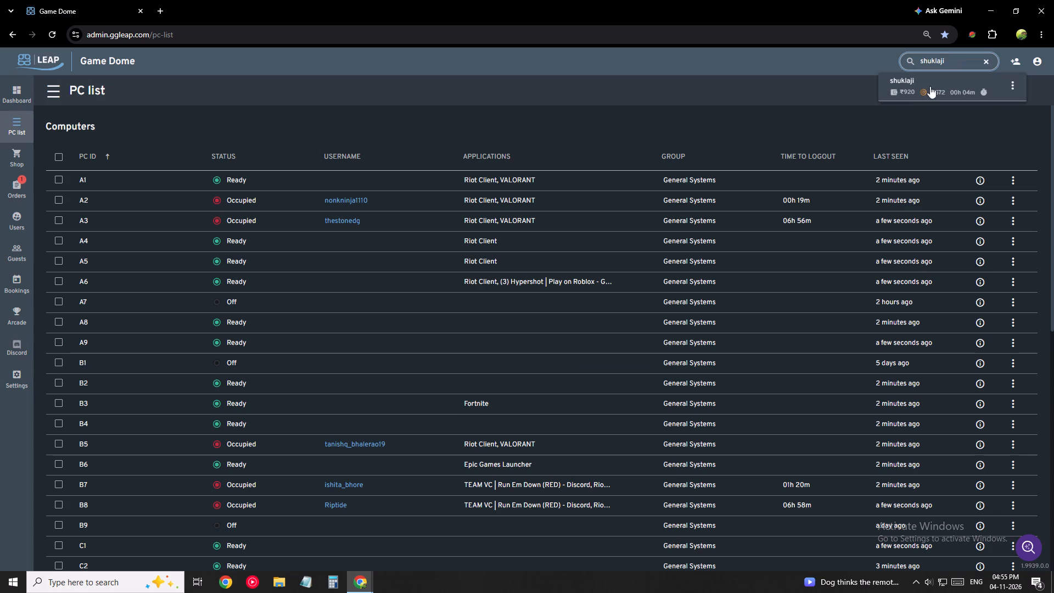
left_click(890, 120)
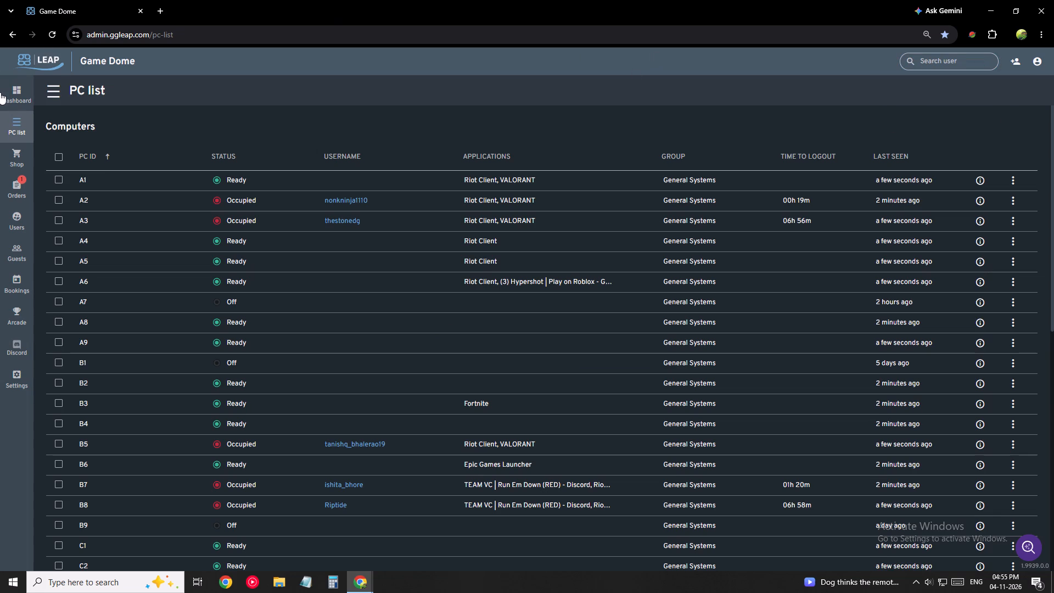
left_click(0, 96)
left_click(9, 127)
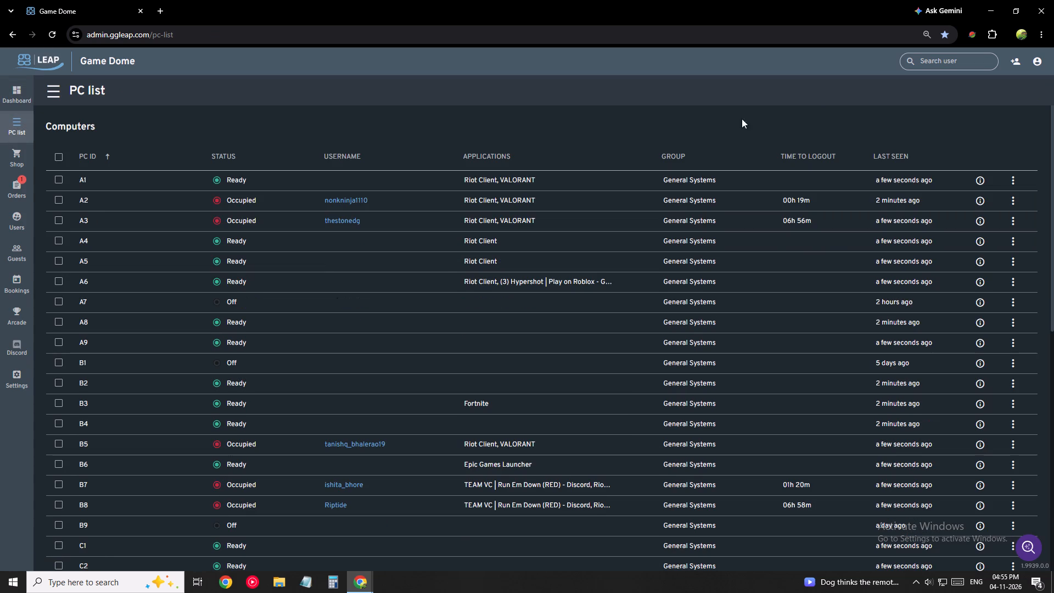
Search for shuklaji again and add ₹200 to the account balance.
left_click(937, 72)
left_click(943, 65)
type("shuklaji")
left_click(1016, 91)
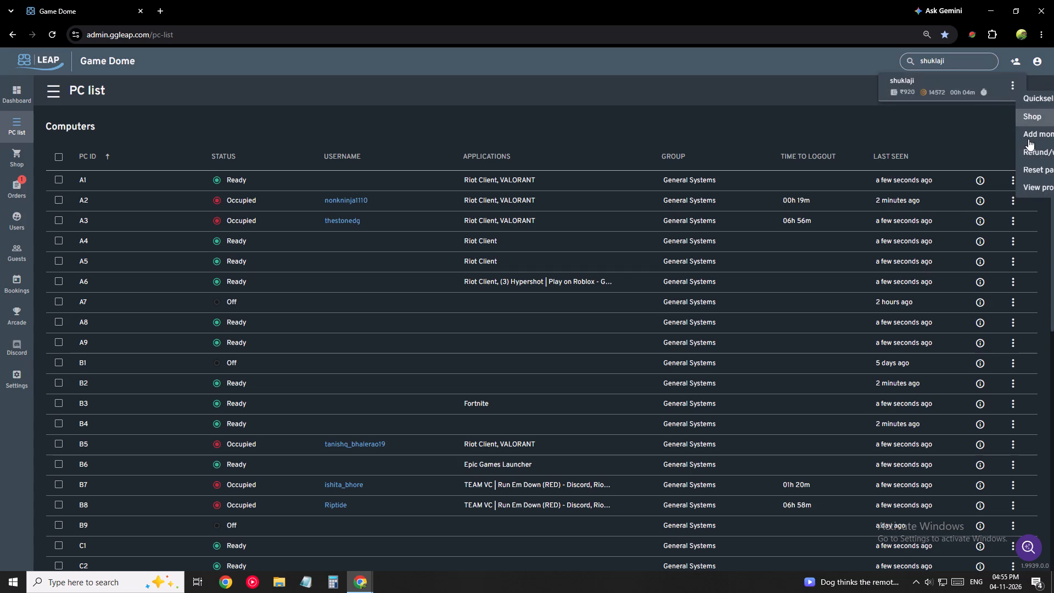
left_click(1021, 137)
left_click(485, 286)
type("200")
left_click(618, 365)
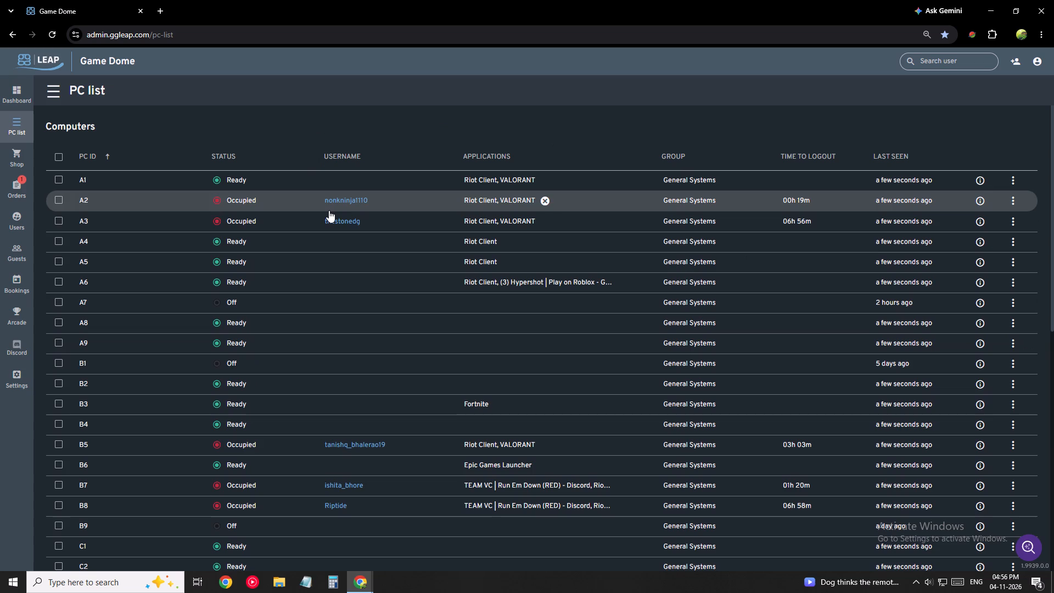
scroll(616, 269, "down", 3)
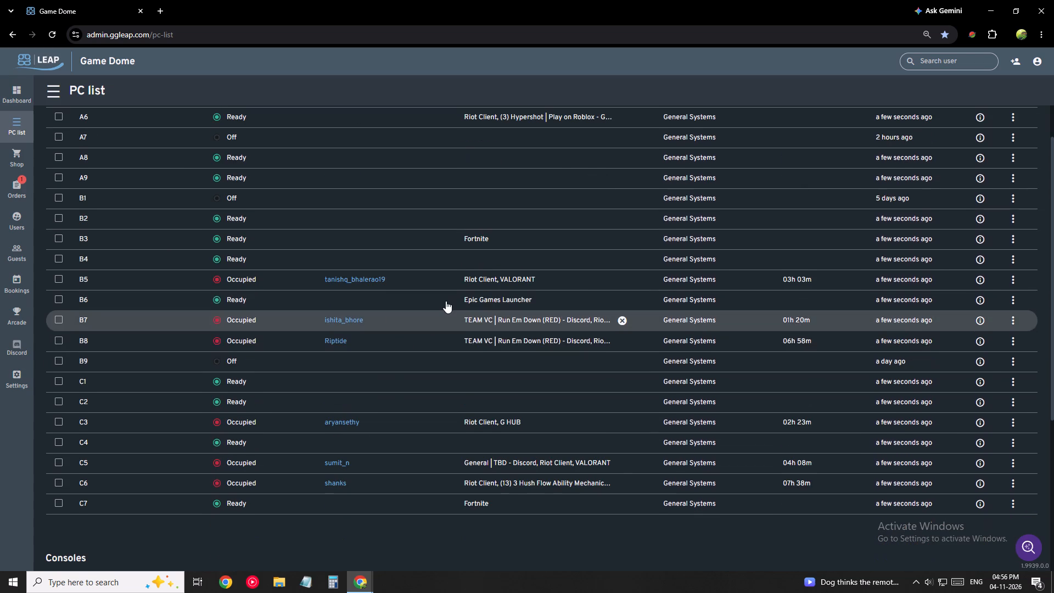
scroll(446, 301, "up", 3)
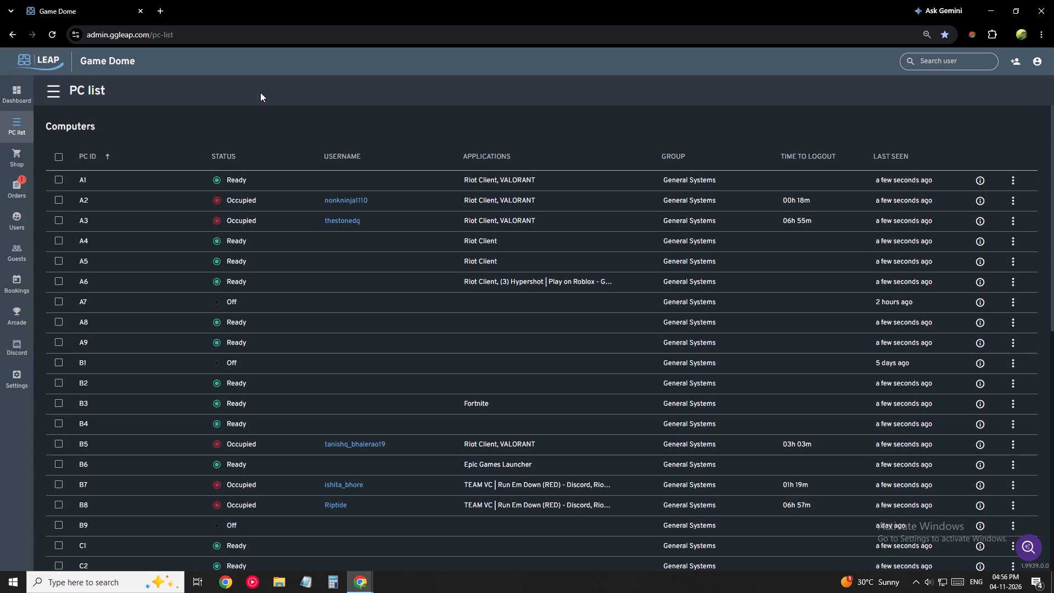
Check the orders awaiting payment after logout and the order history, and return to the PC list.
left_click(0, 102)
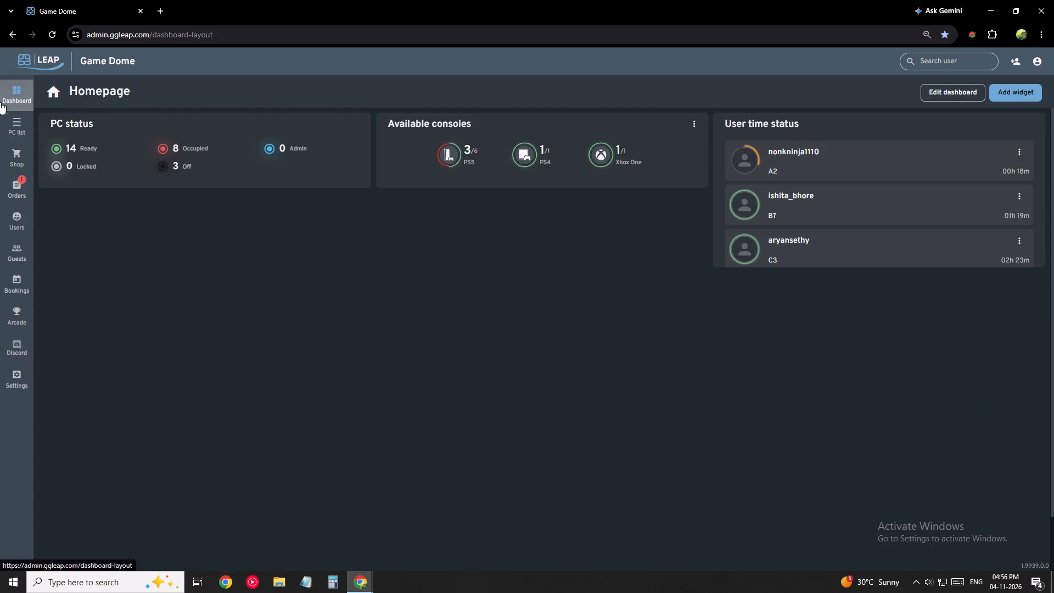
left_click(18, 190)
left_click(152, 123)
left_click(227, 111)
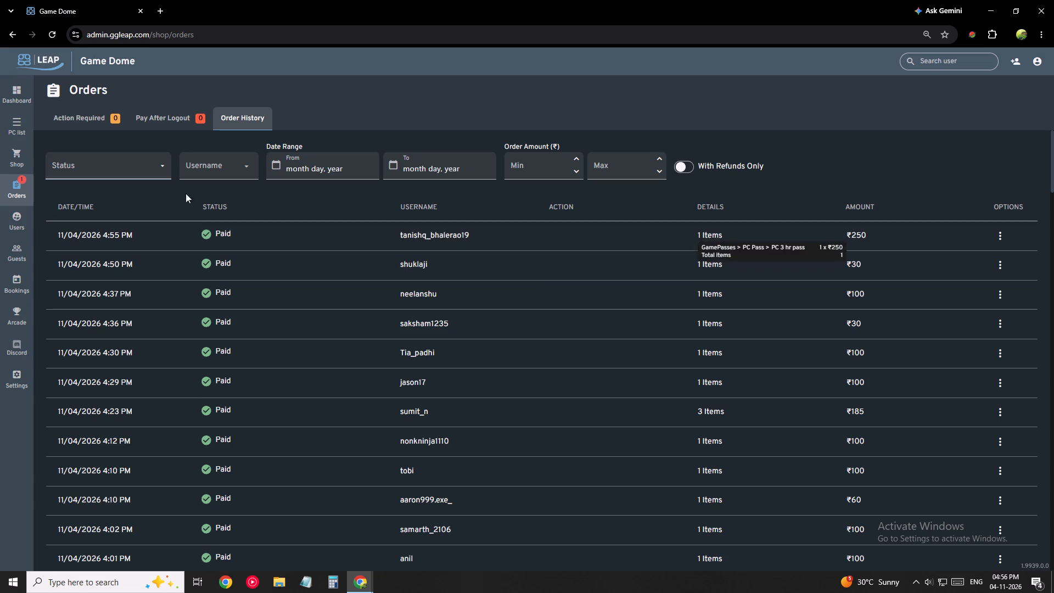
left_click(0, 116)
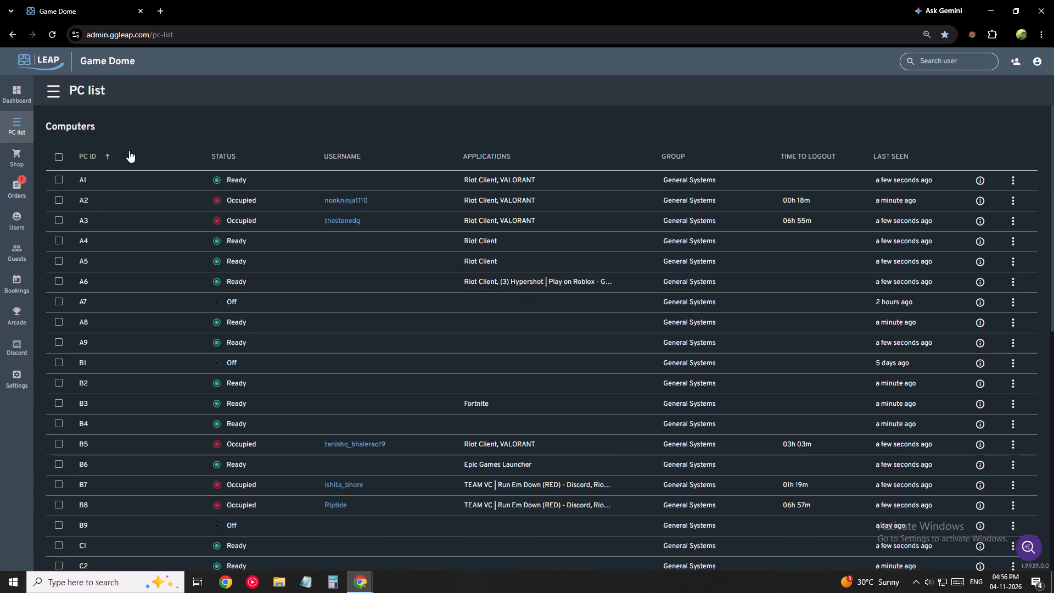
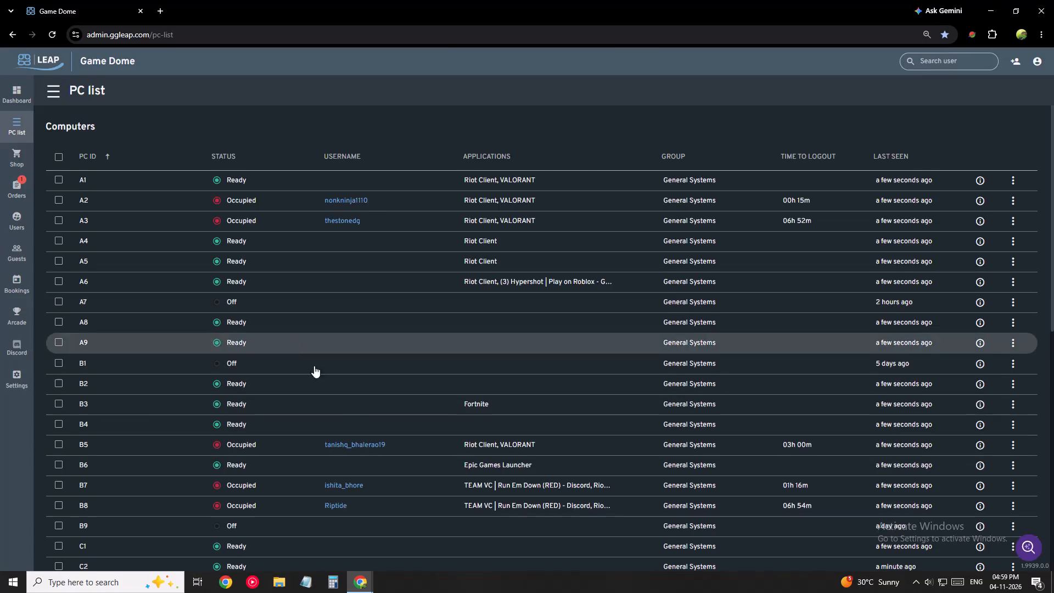
Quicksell one MAGGI/TopRamen and two CHEESE (ADD-ON) to the user on PC B7, charging ₹140 by credit card.
scroll(419, 478, "down", 2)
left_click(341, 379)
left_click(363, 382)
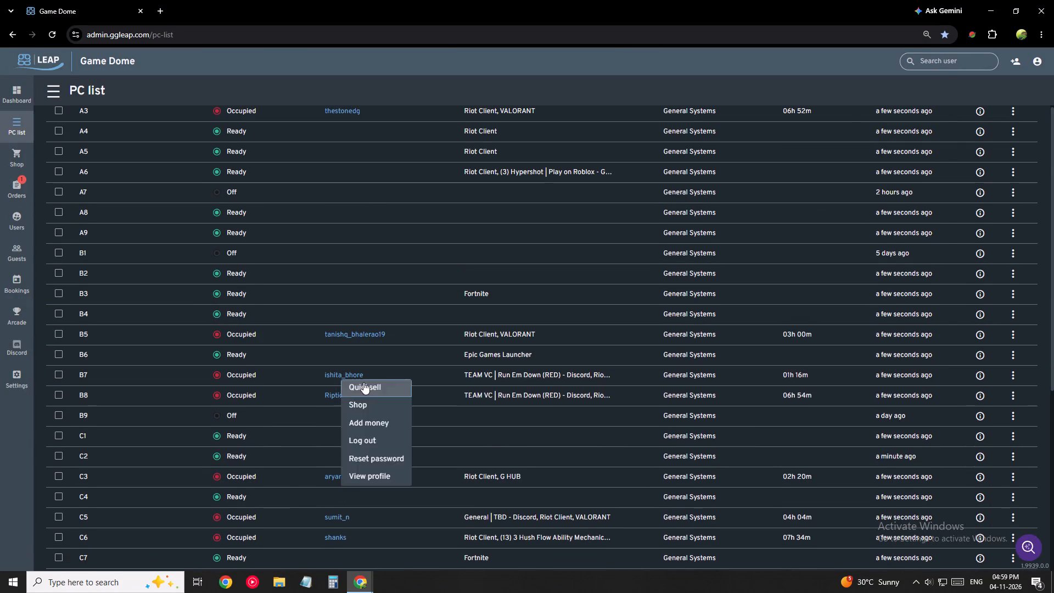
left_click_drag(540, 231, 176, 382)
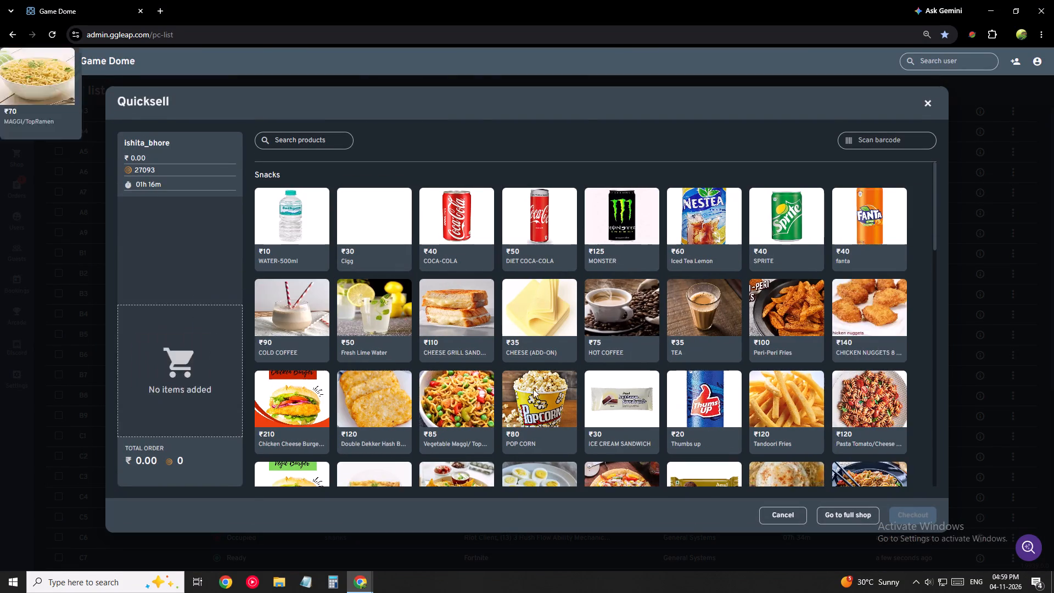
left_click_drag(620, 317, 169, 371)
left_click_drag(619, 320, 130, 381)
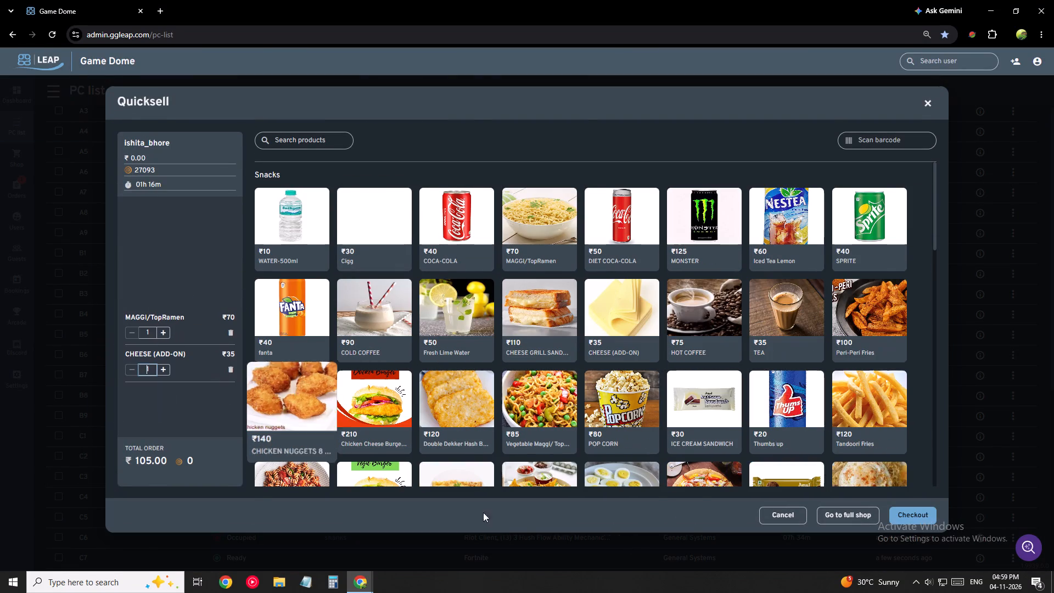
left_click(919, 502)
left_click(907, 518)
left_click(246, 287)
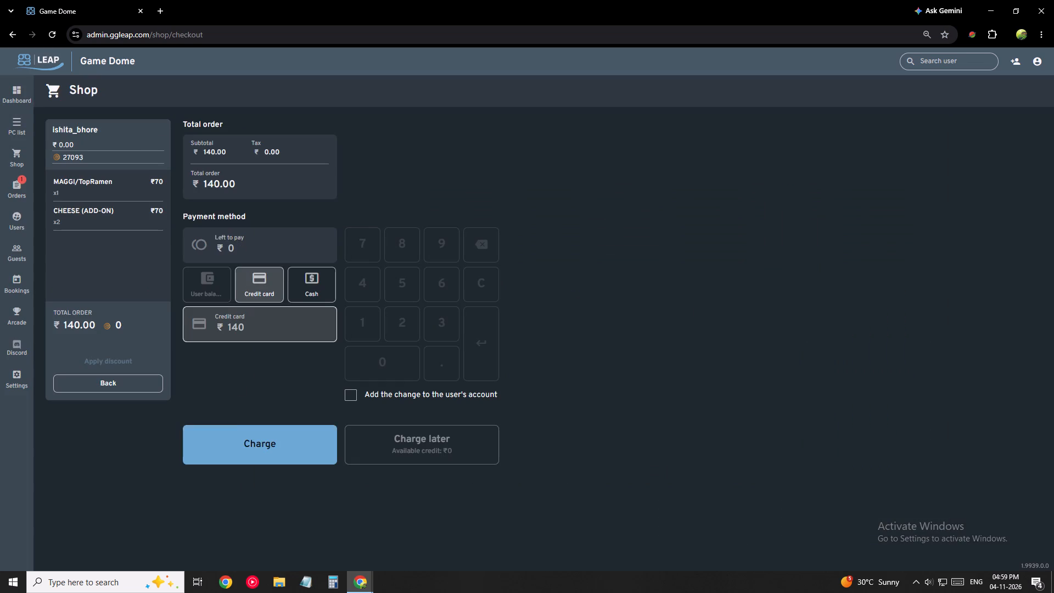
left_click(238, 444)
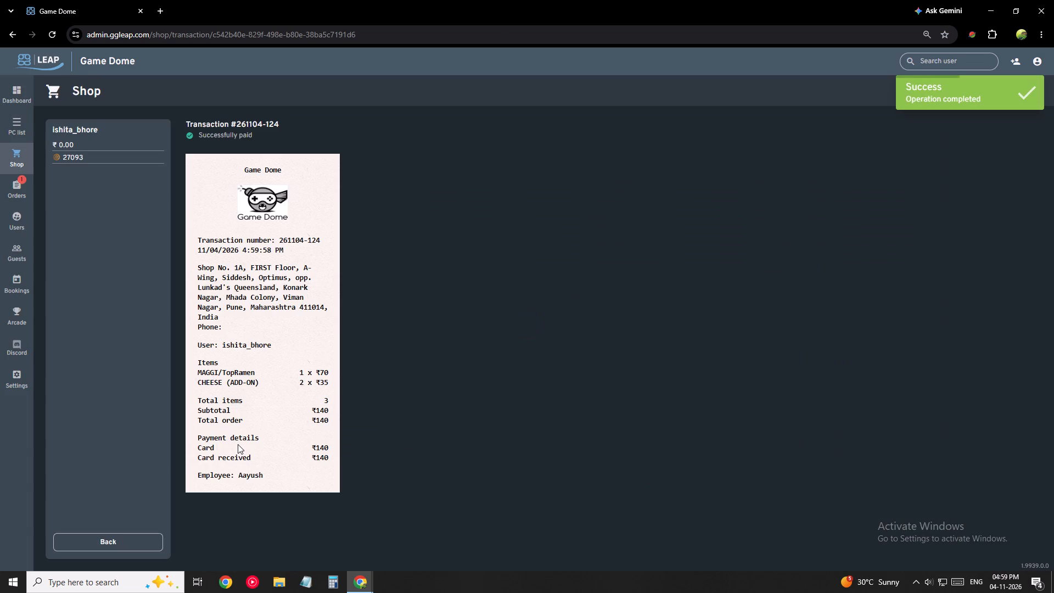
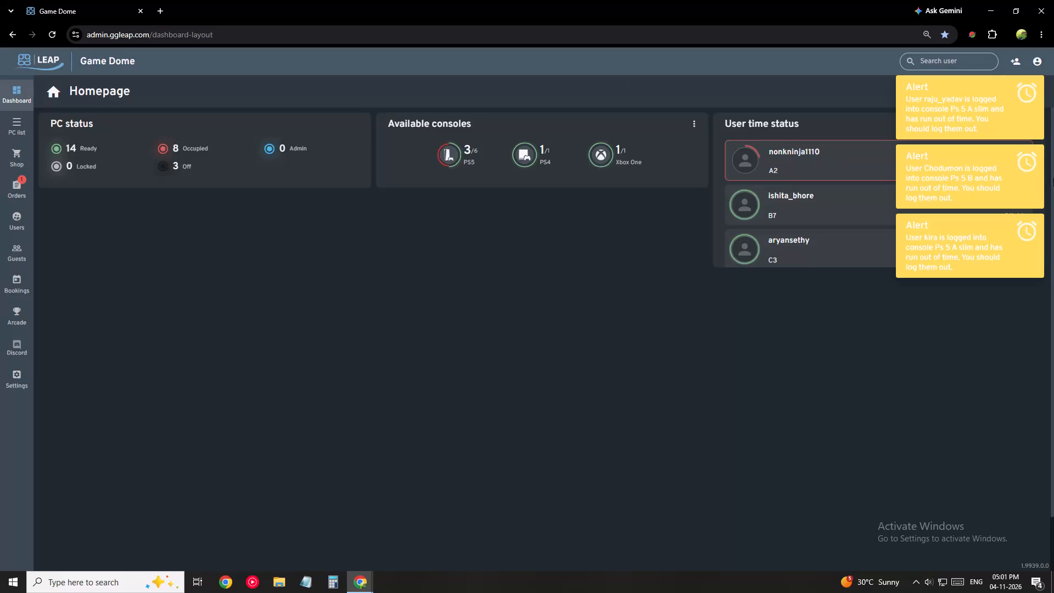
Log out all users from the consoles Ps 5 B and Ps 5 A slim in the PC list.
left_click(18, 132)
scroll(637, 395, "down", 12)
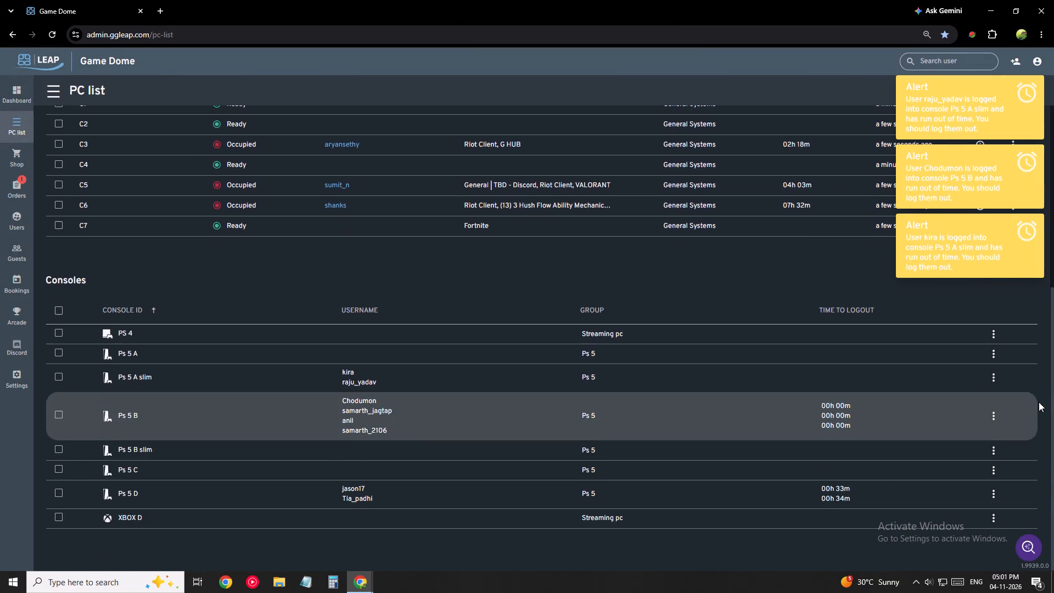
left_click(999, 416)
left_click(1005, 441)
left_click(993, 380)
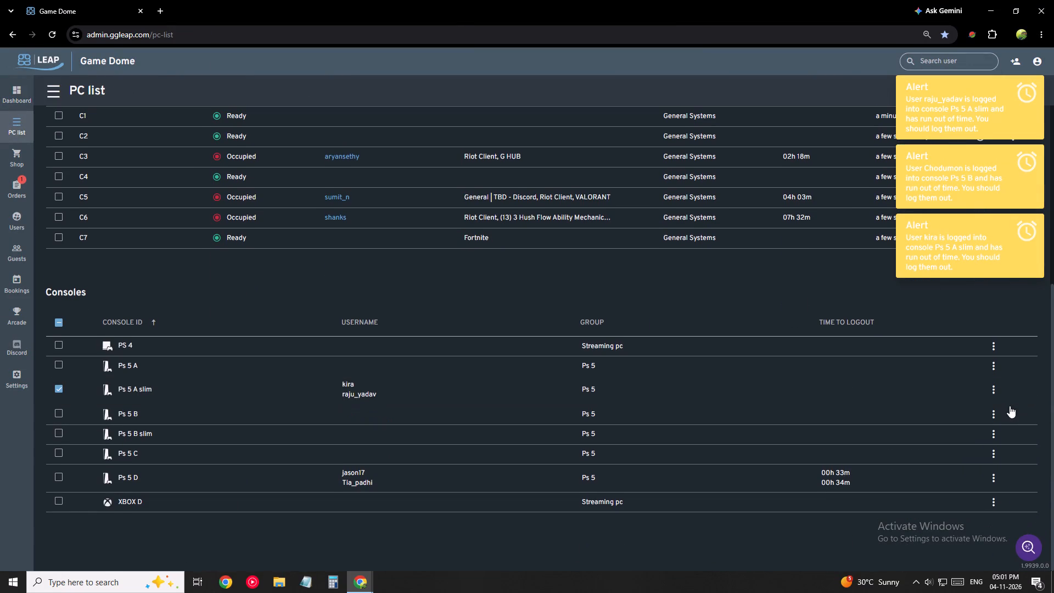
left_click(999, 391)
left_click(1014, 412)
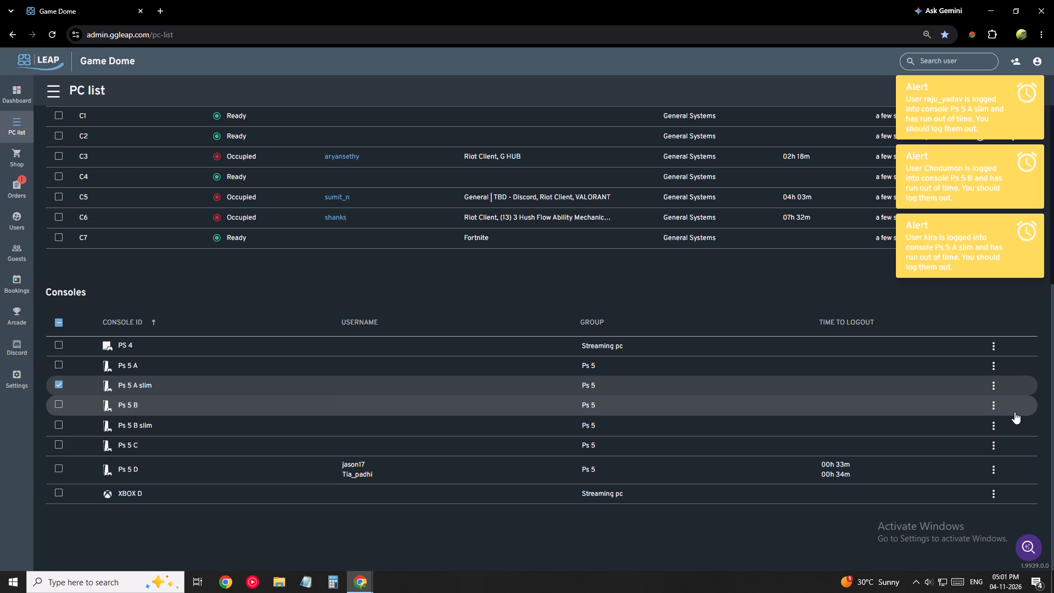
Dismiss all the out-of-time console alerts and clear the selection in the Consoles list.
left_click(977, 238)
left_click(978, 210)
left_click(978, 158)
left_click(972, 114)
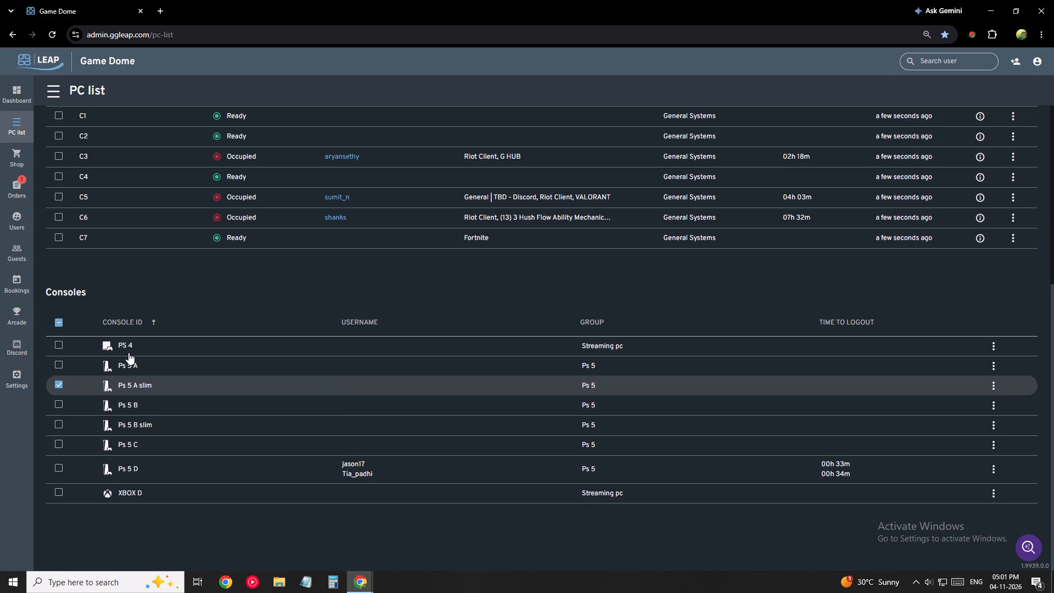
double_click(55, 321)
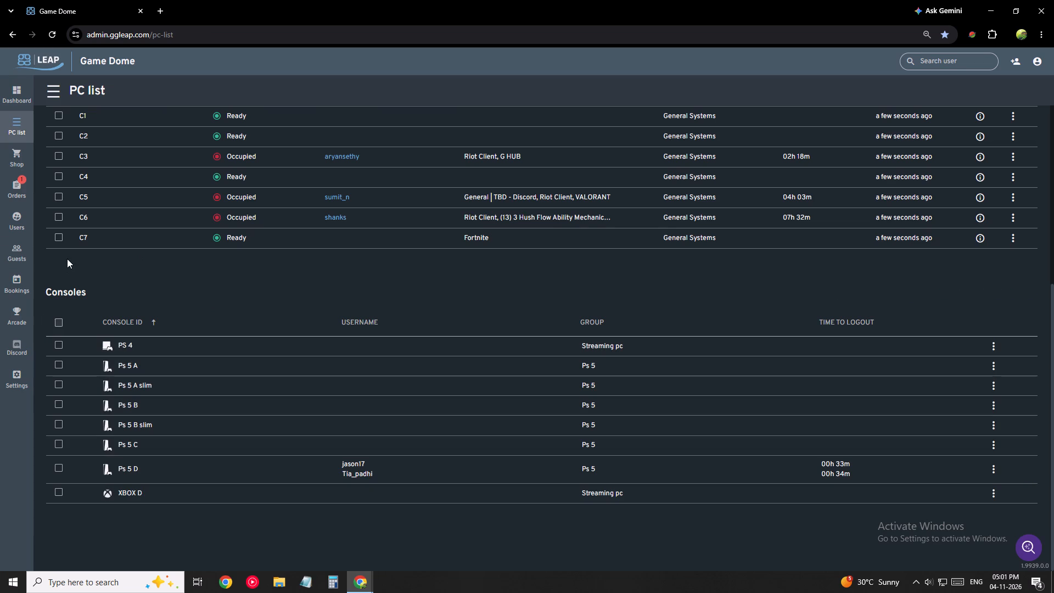
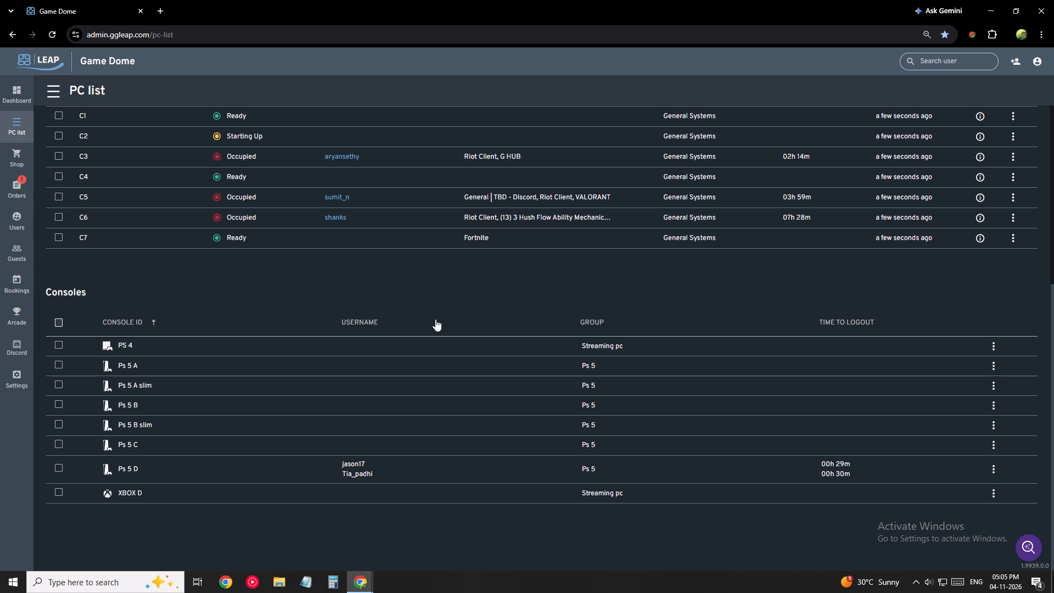
Sell the user neha one "1 hr Ps5 Console rental" game pass through the full shop and charge ₹100 to credit card.
left_click(966, 66)
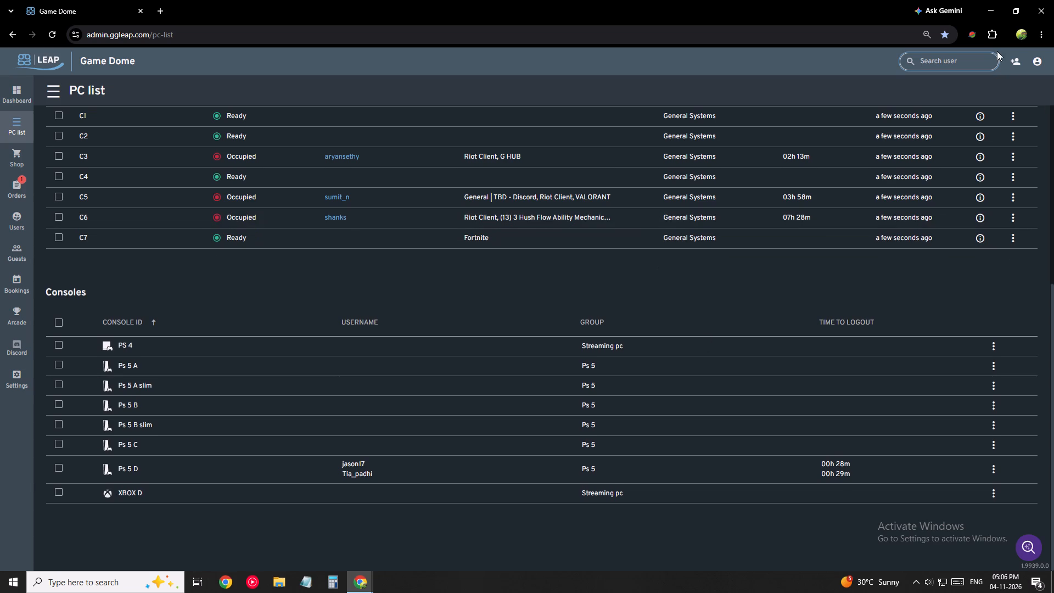
left_click(951, 61)
type("ni")
key("BackSpace")
type("eha")
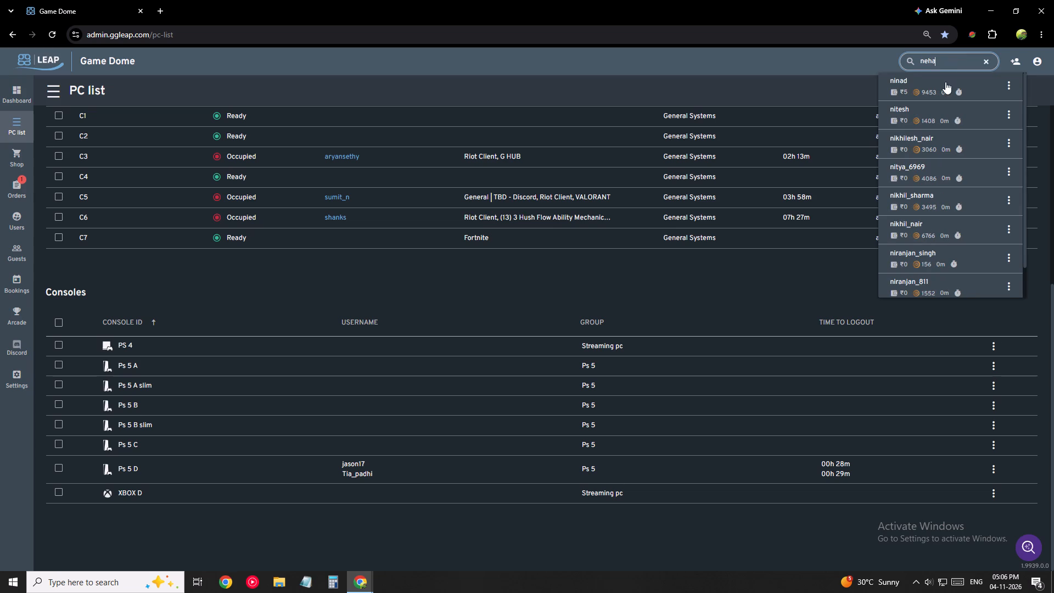
left_click(1001, 90)
left_click(1011, 90)
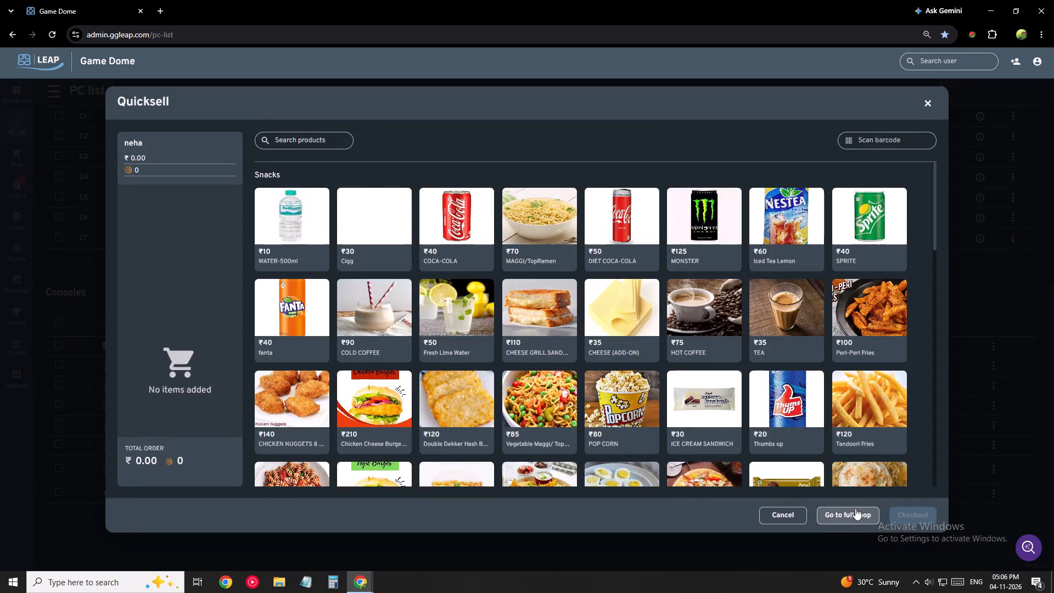
left_click(855, 508)
left_click(309, 158)
left_click(317, 189)
left_click_drag(214, 244, 125, 241)
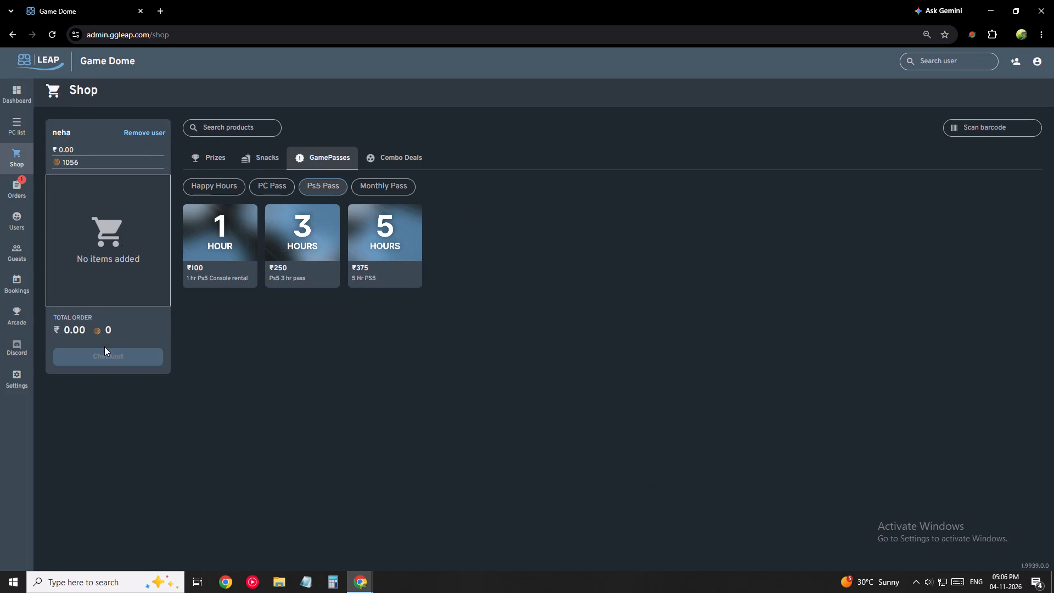
left_click(103, 350)
left_click(269, 288)
left_click(254, 422)
left_click(283, 435)
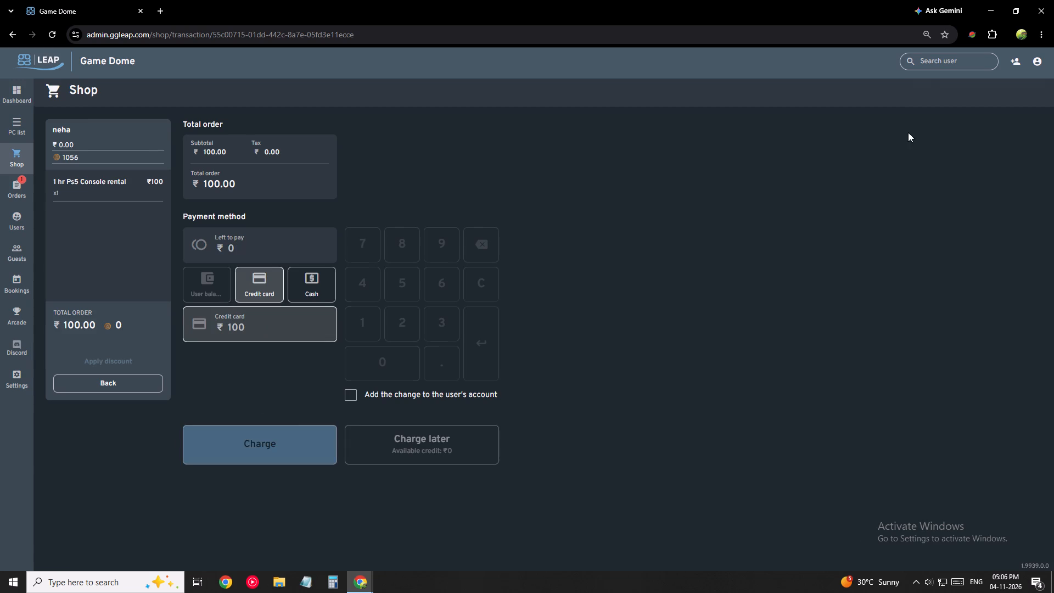
Sell the user mukesh one "1 hr Ps5 Console rental" game pass through the full shop and charge ₹100 to credit card.
left_click(939, 64)
type("mukesh")
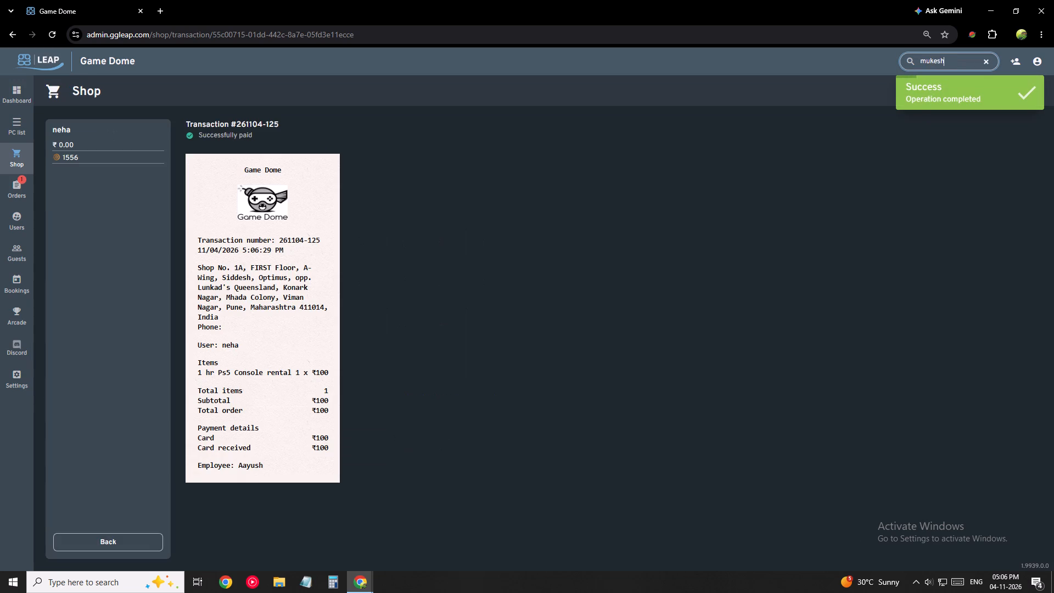
left_click(1016, 81)
left_click(1033, 85)
left_click(843, 522)
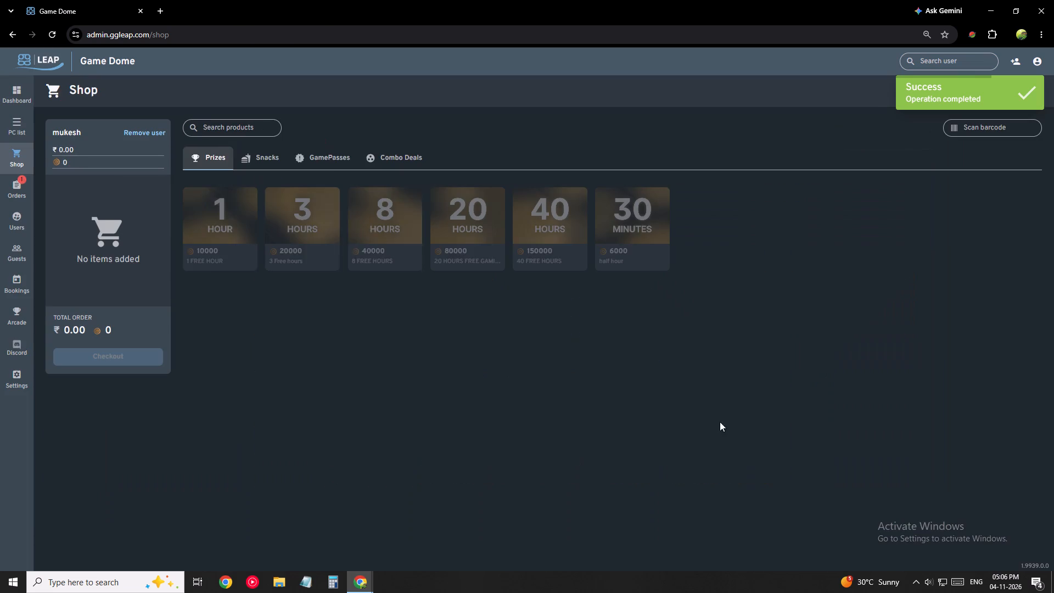
left_click(333, 147)
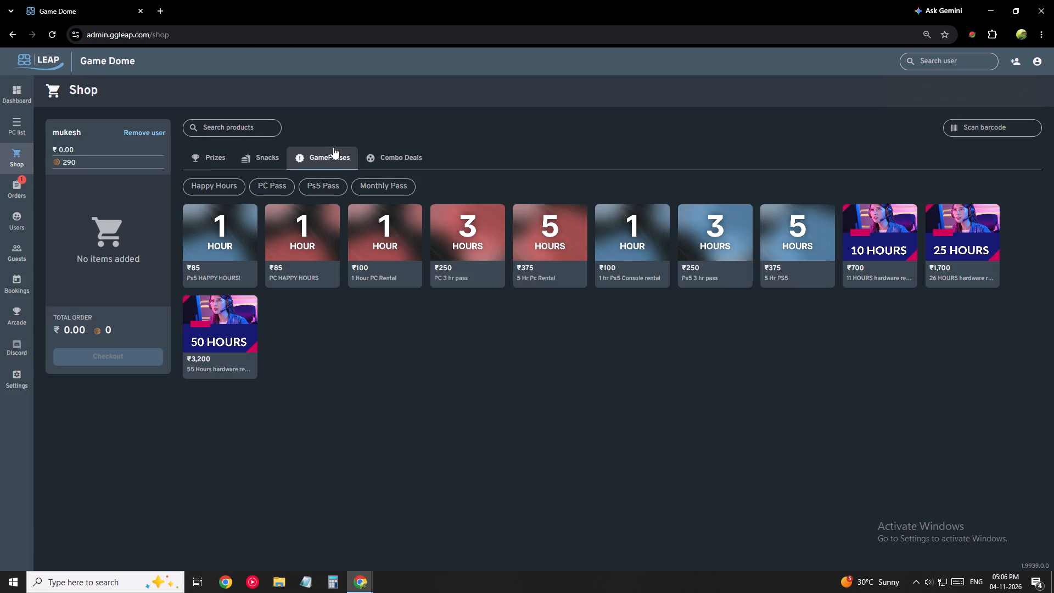
left_click(326, 184)
left_click_drag(223, 264, 100, 253)
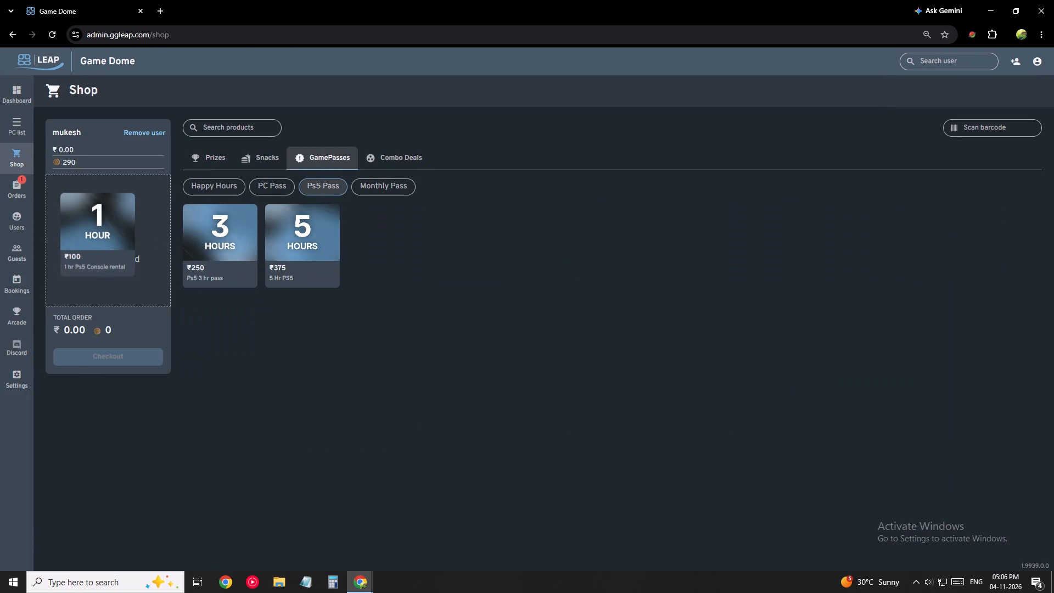
left_click(109, 352)
left_click(244, 260)
left_click(253, 277)
left_click(259, 444)
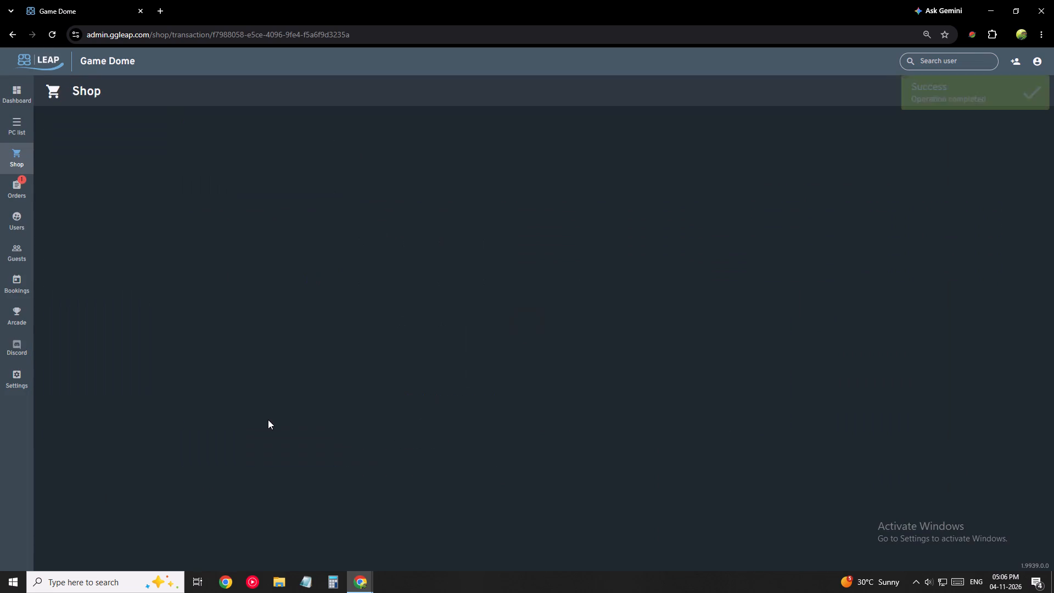
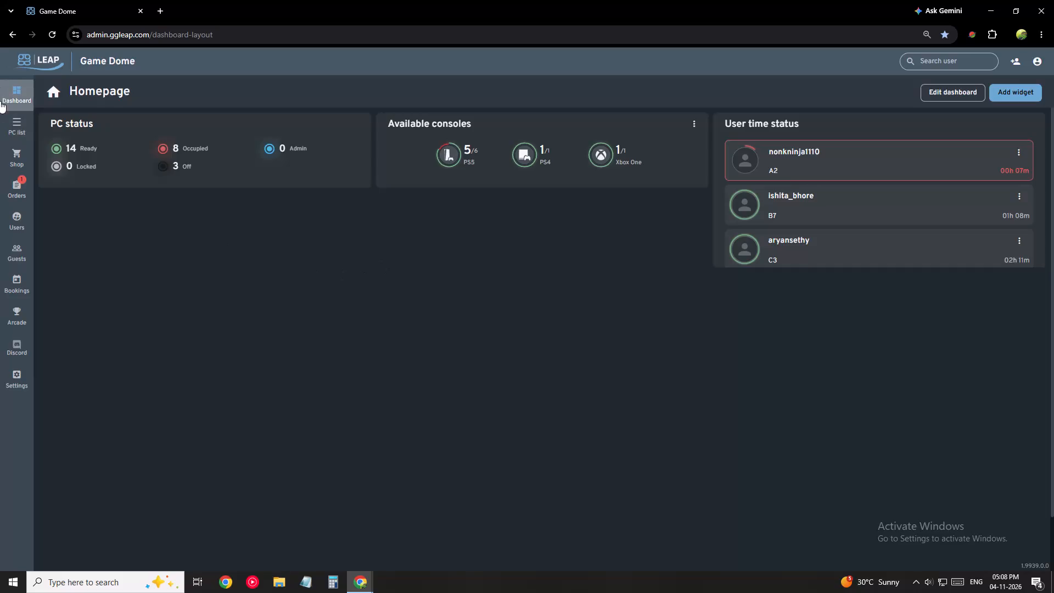
Copy the usernames mukesh and neha from their latest 5:06 PM orders in the order history.
left_click(10, 124)
left_click(29, 196)
left_click(260, 120)
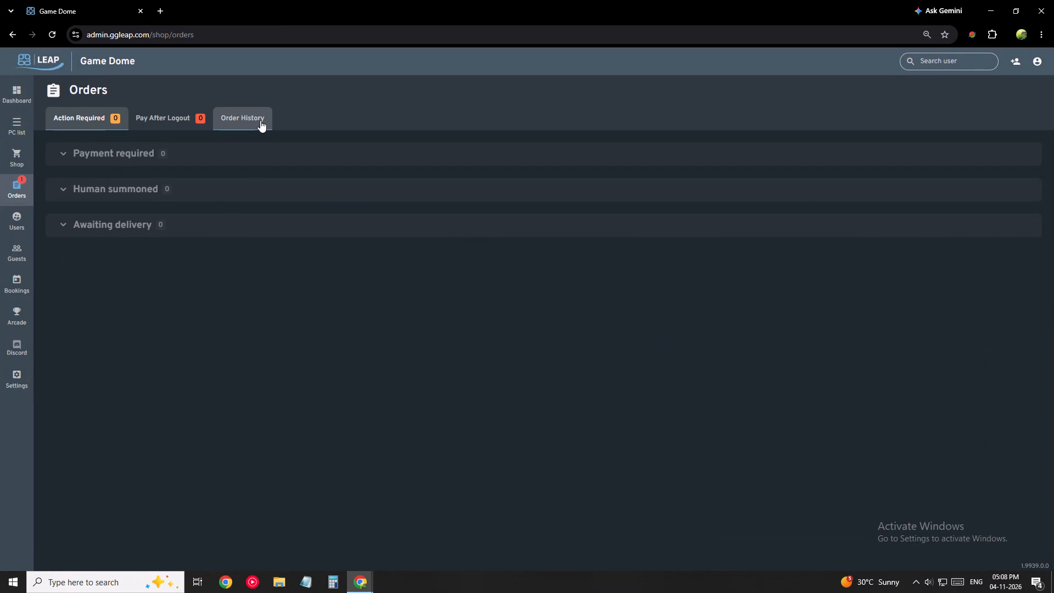
left_click(260, 120)
left_click(438, 239)
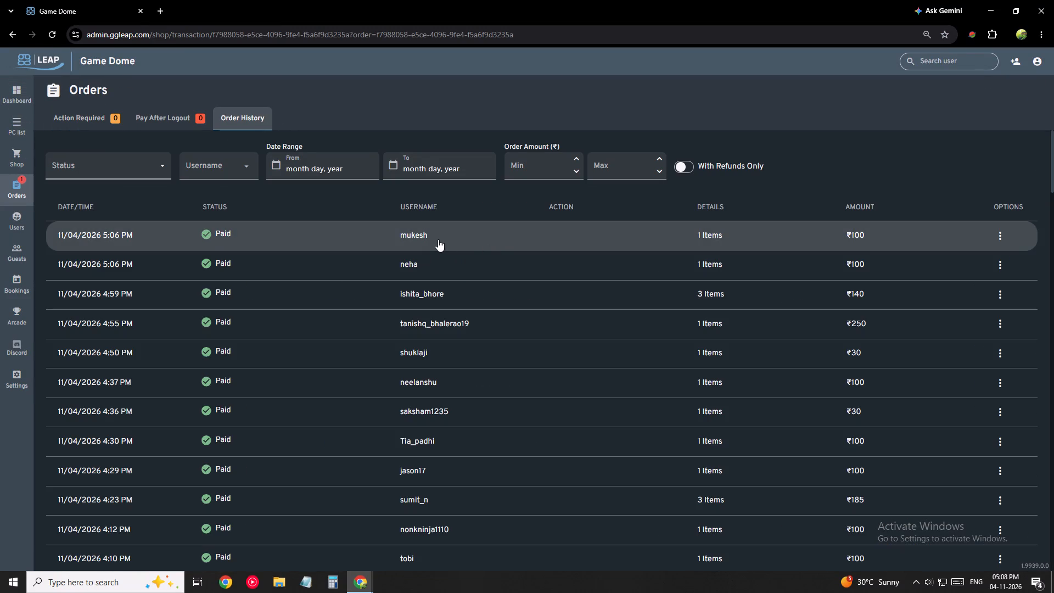
double_click(65, 130)
key("ctrl+c")
left_click(136, 531)
left_click(138, 536)
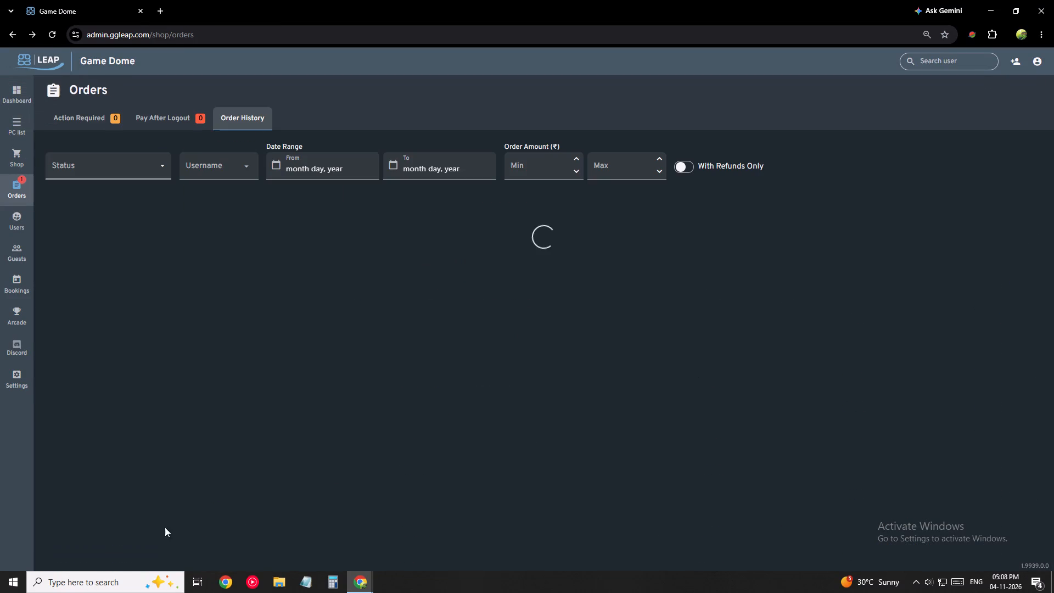
left_click(393, 258)
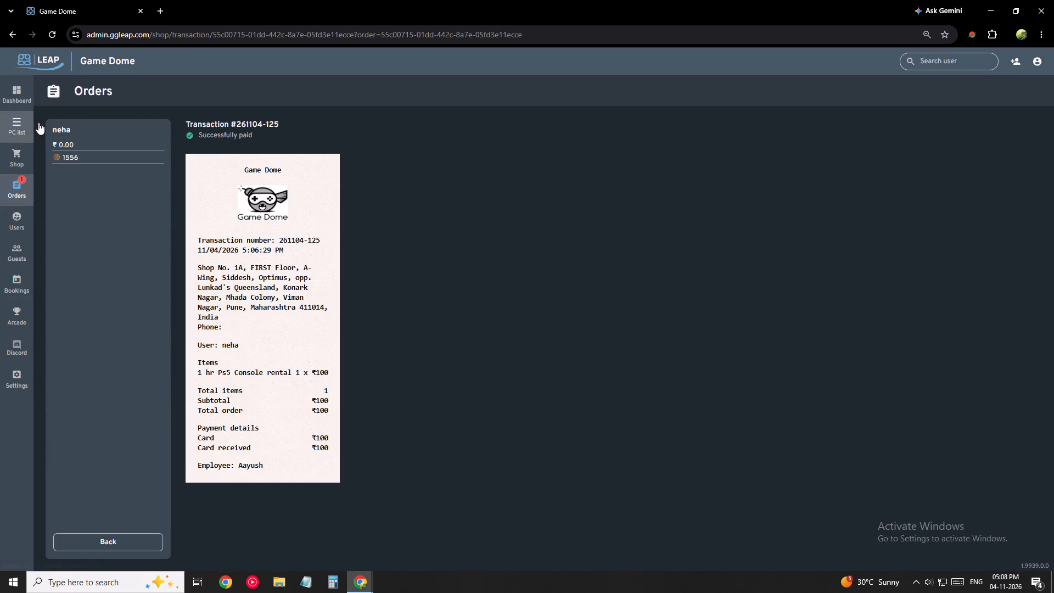
double_click(55, 128)
key("ctrl+c")
Log the user neha in to the Ps 5 A slim console from the PC list, using the copied username.
left_click(0, 127)
scroll(475, 351, "down", 14)
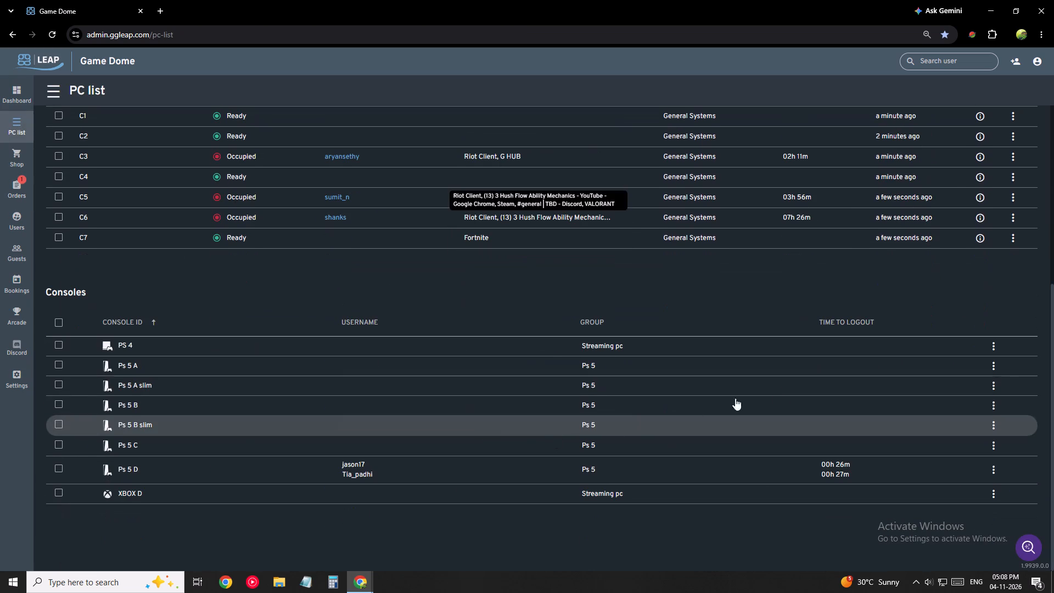
left_click(999, 388)
left_click(1012, 393)
left_click(498, 311)
key("ctrl+v")
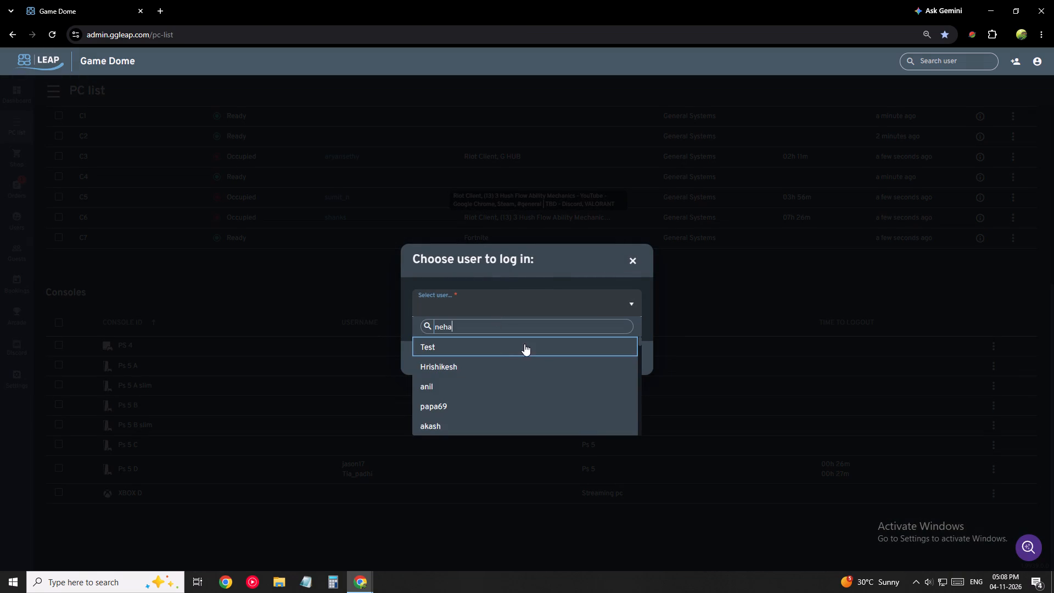
left_click(541, 344)
left_click(620, 352)
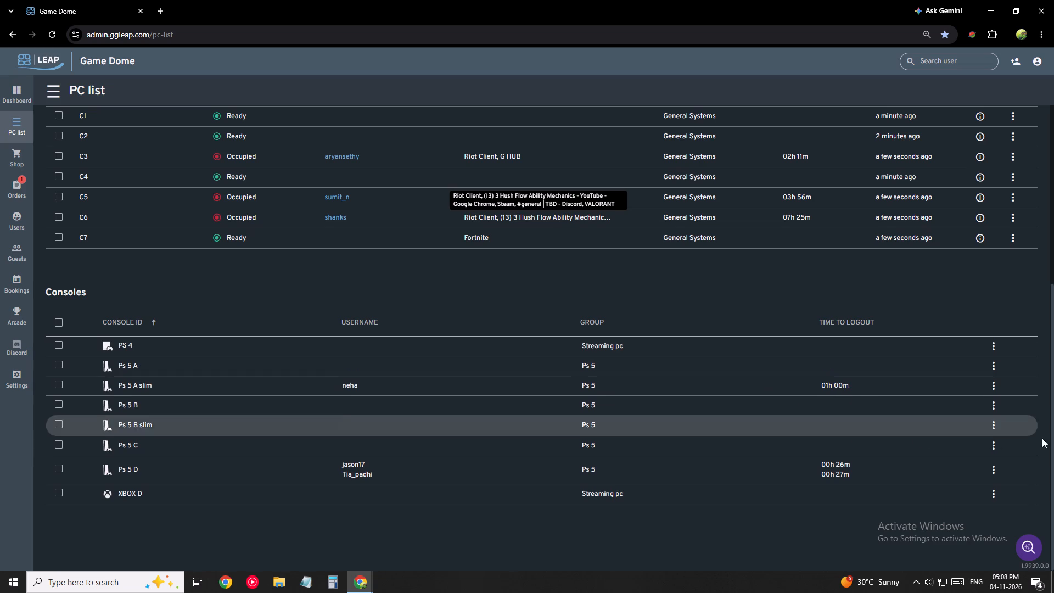
Log the user mukesh in as a second player on the Ps 5 A slim console, using the earlier copied username.
left_click(992, 386)
left_click(1005, 429)
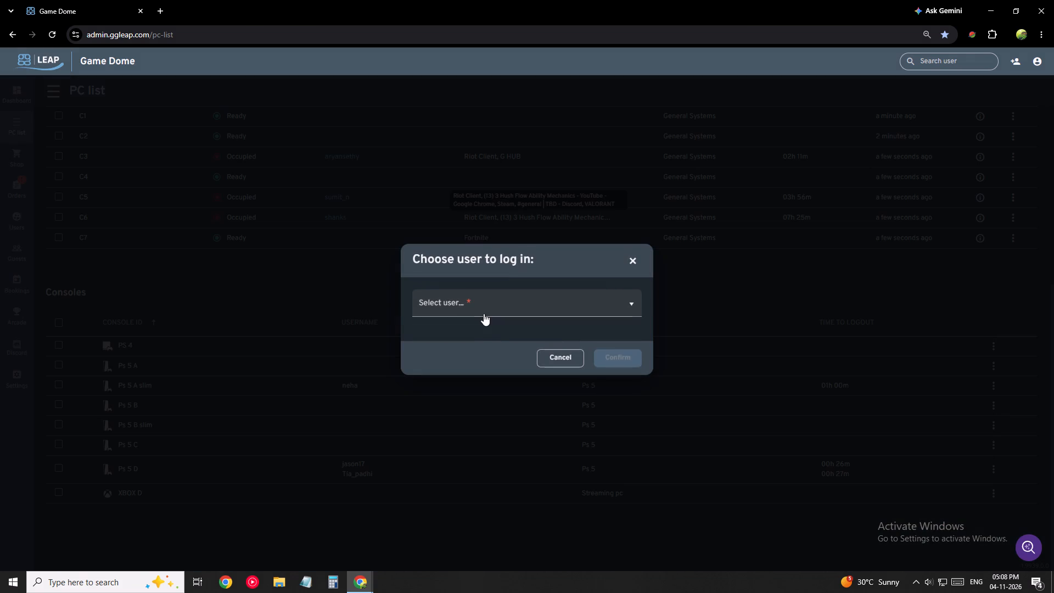
left_click(484, 314)
key("super+v")
left_click(486, 422)
key("ctrl+v")
left_click(491, 323)
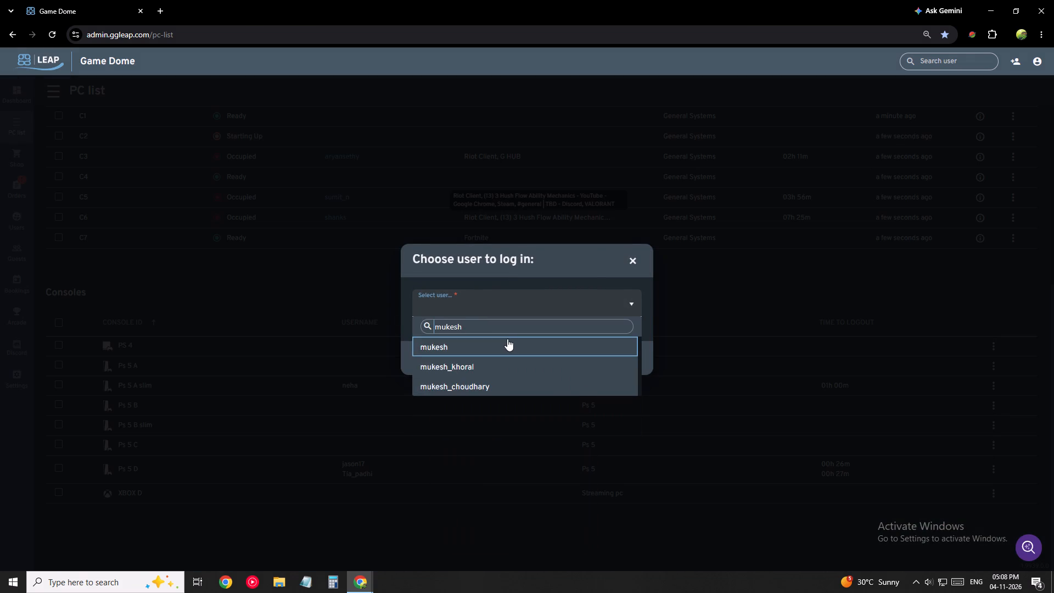
left_click(537, 342)
left_click(608, 351)
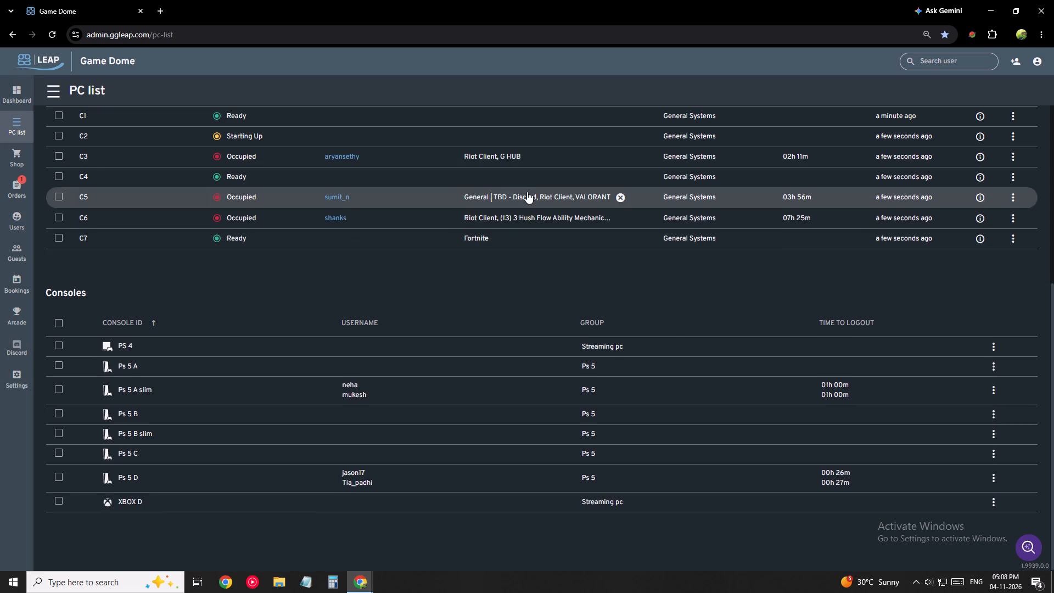
Stop the "3 Hush Flow Ability Mechanics" YouTube Chrome application on PC C6 and return to the dashboard.
left_click(623, 216)
left_click(556, 298)
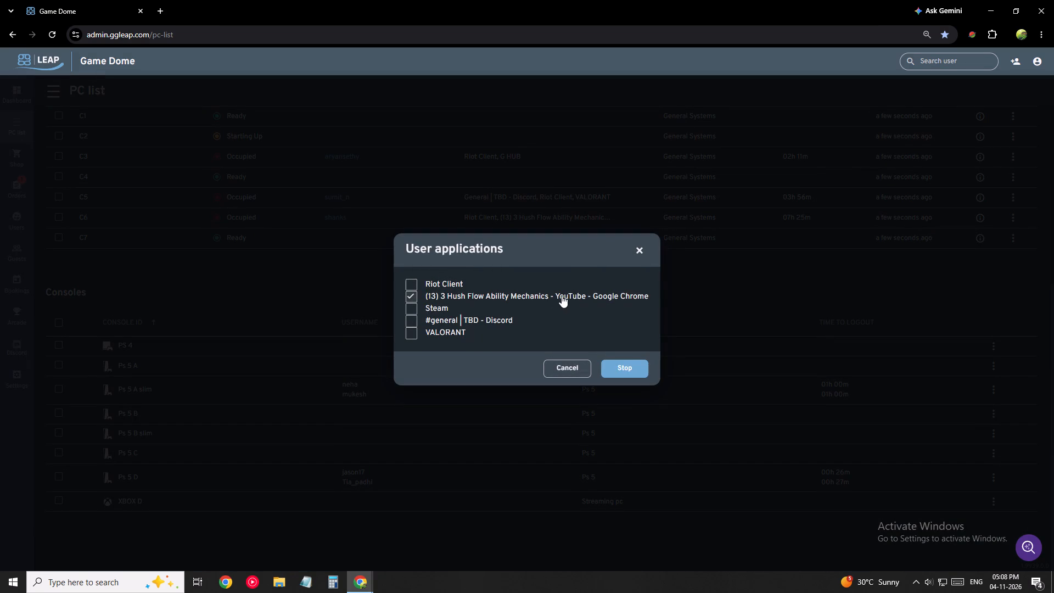
left_click(624, 366)
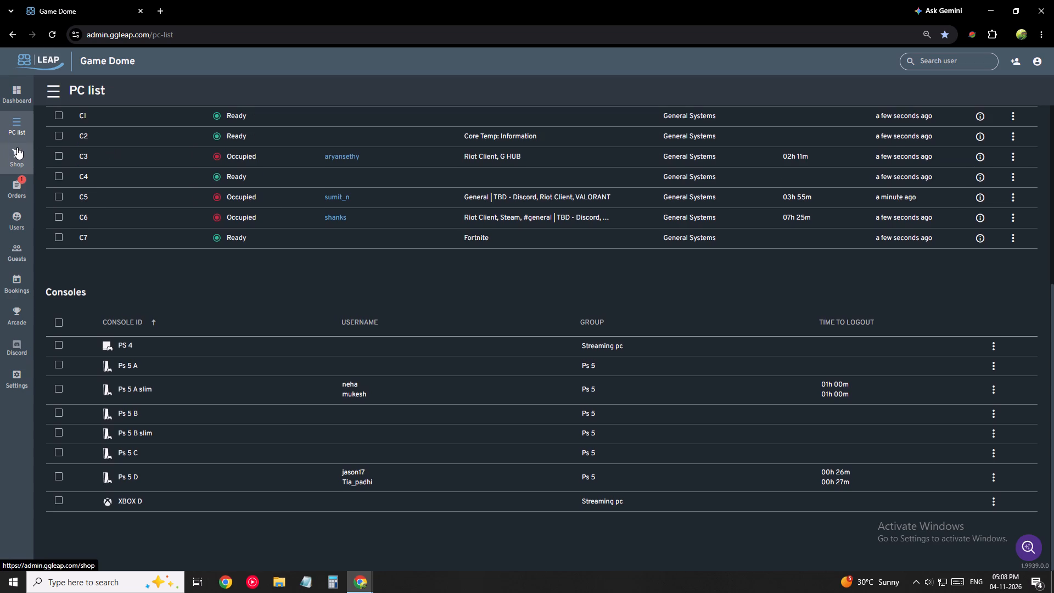
left_click(9, 90)
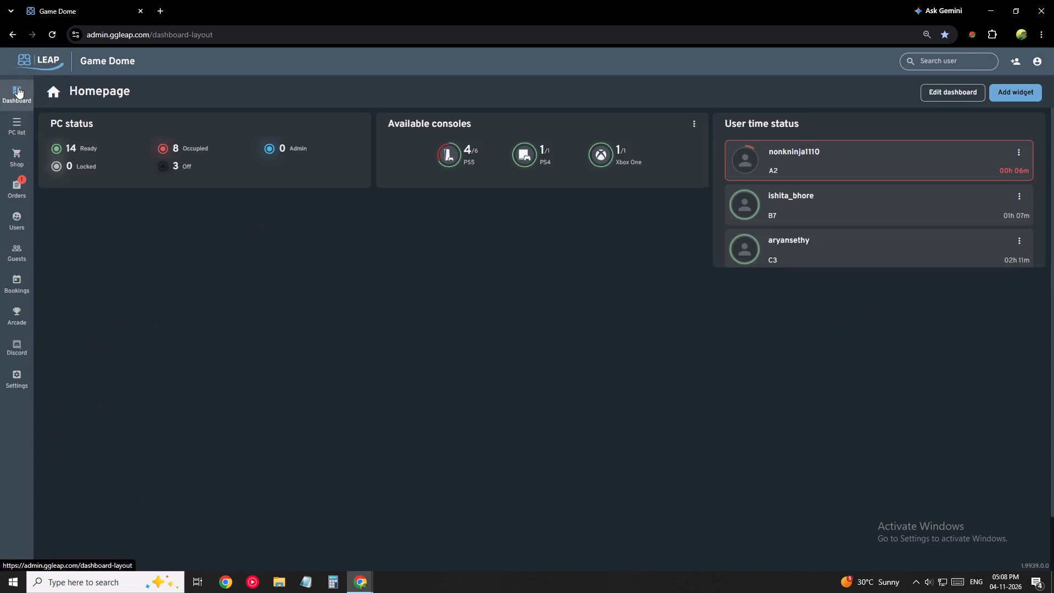
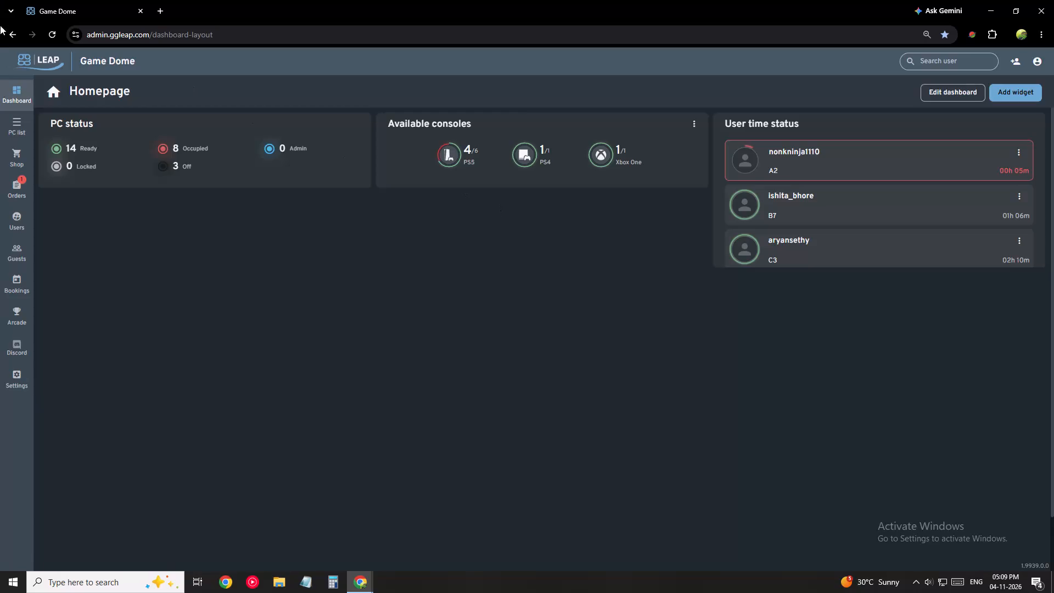
left_click(9, 143)
left_click(5, 122)
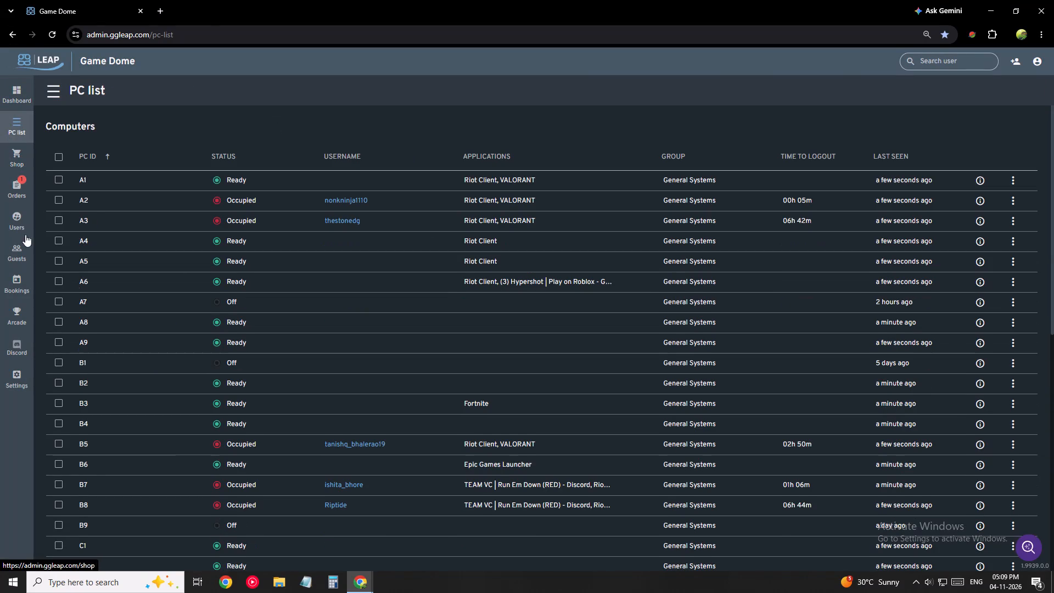
left_click(943, 56)
type("viv")
key("v")
key("BackSpace")
type("an")
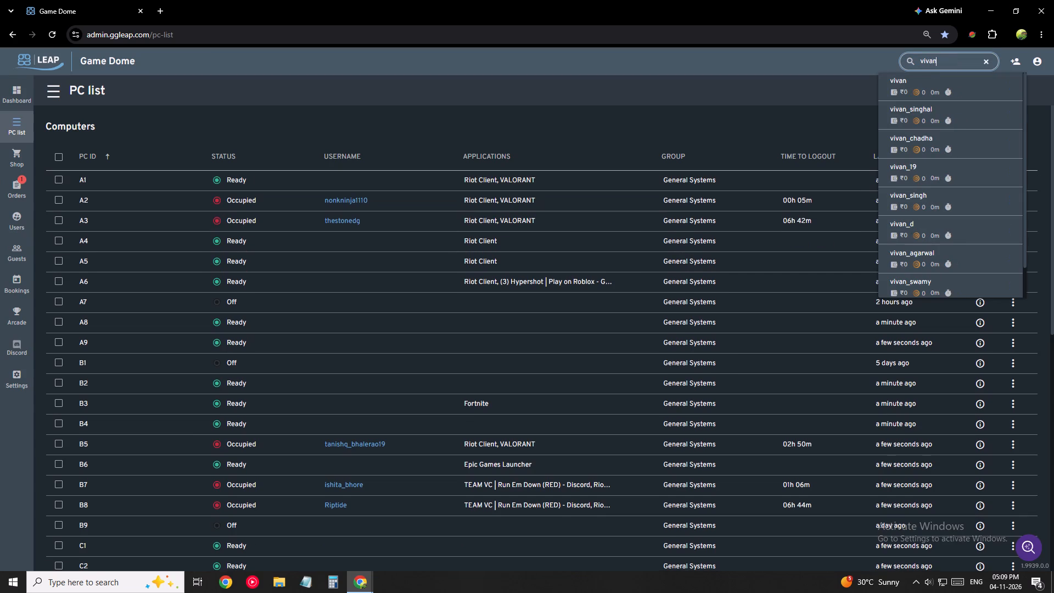
type("_19")
left_click(1014, 88)
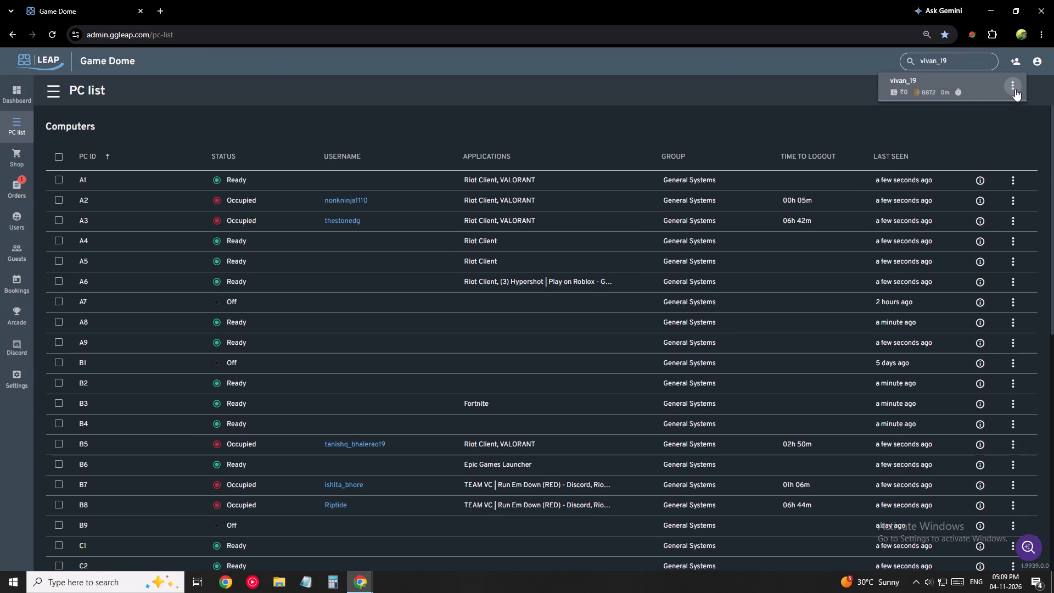
left_click(1031, 94)
left_click_drag(385, 225, 202, 390)
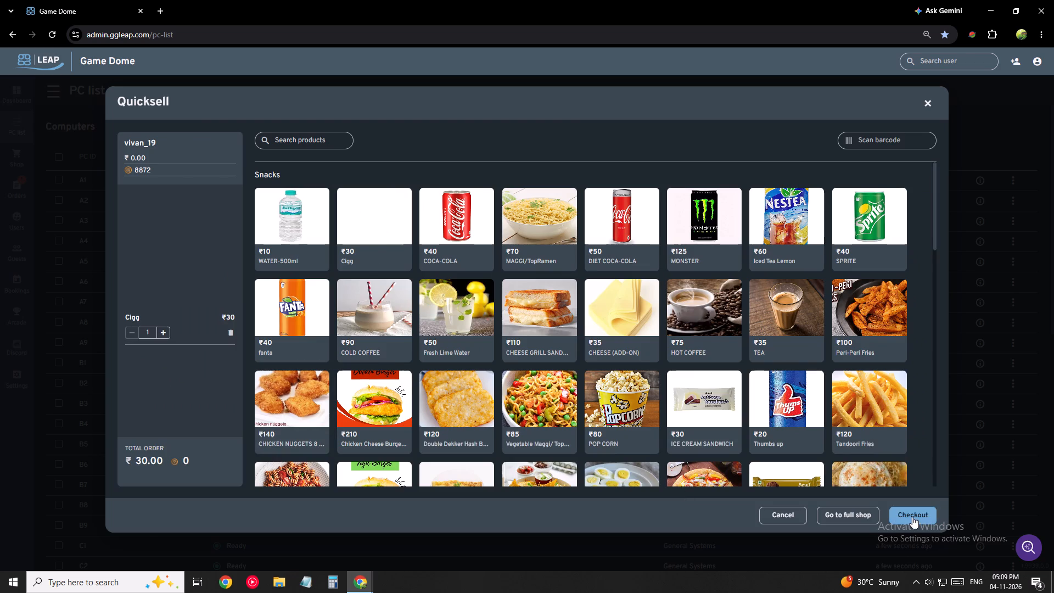
left_click(912, 517)
left_click(273, 303)
left_click(270, 277)
left_click(271, 419)
left_click(287, 452)
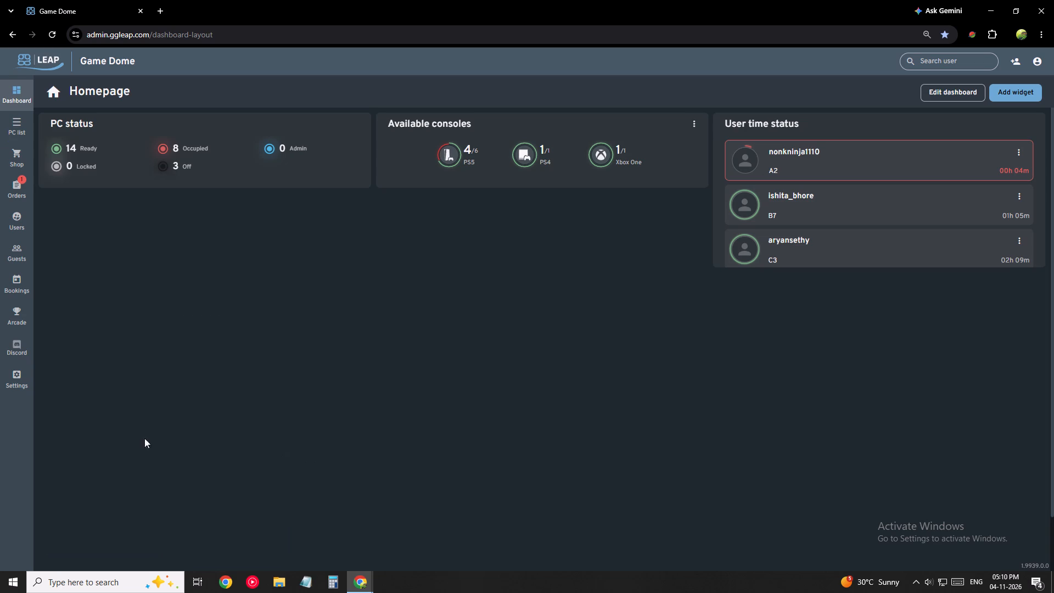
Check the latest entries in the order history and return to the PC list.
left_click(9, 141)
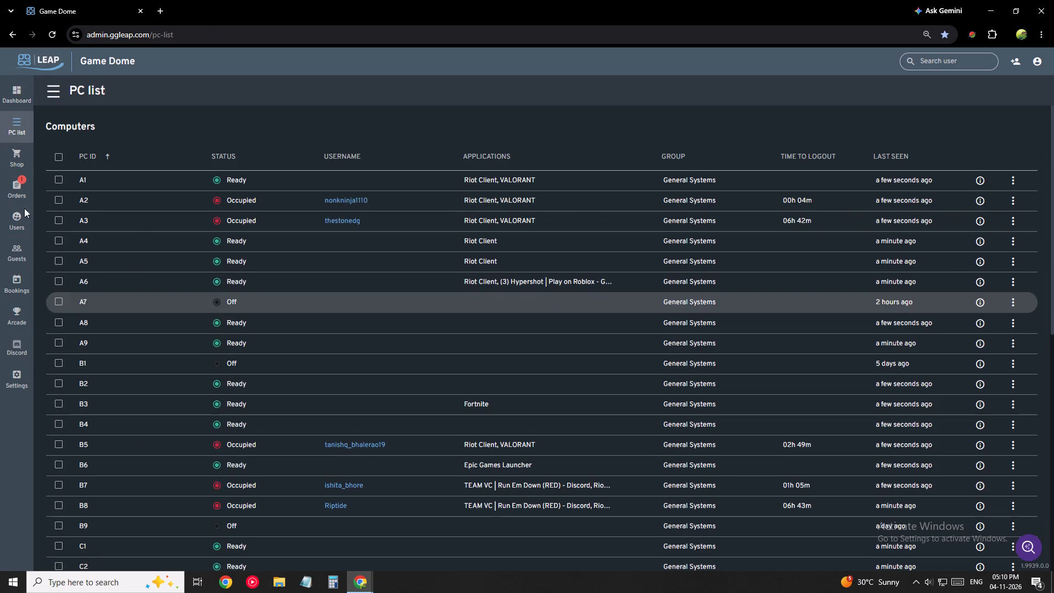
left_click(0, 181)
left_click(218, 120)
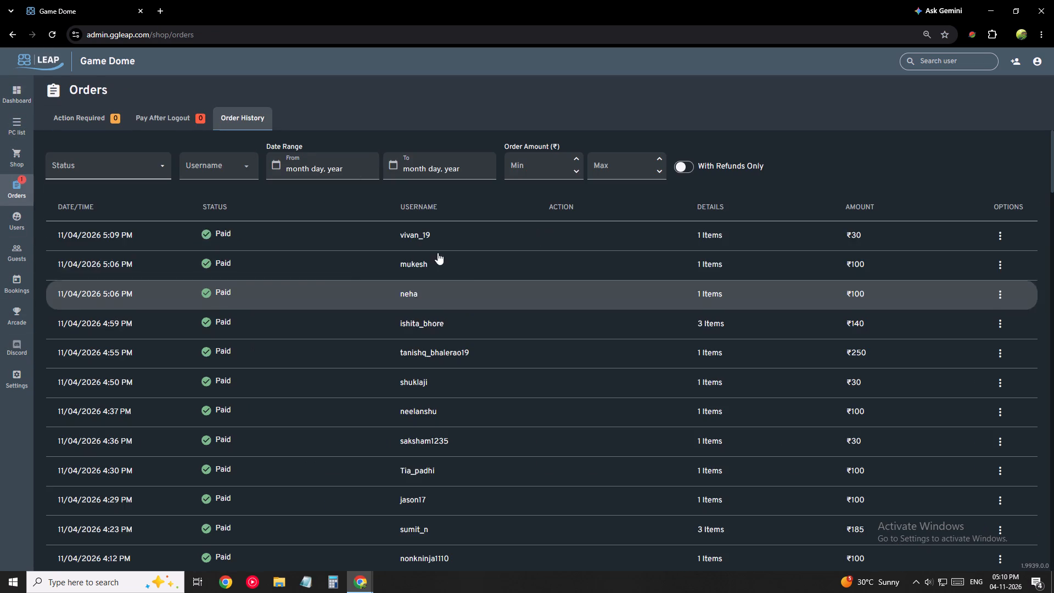
left_click(0, 127)
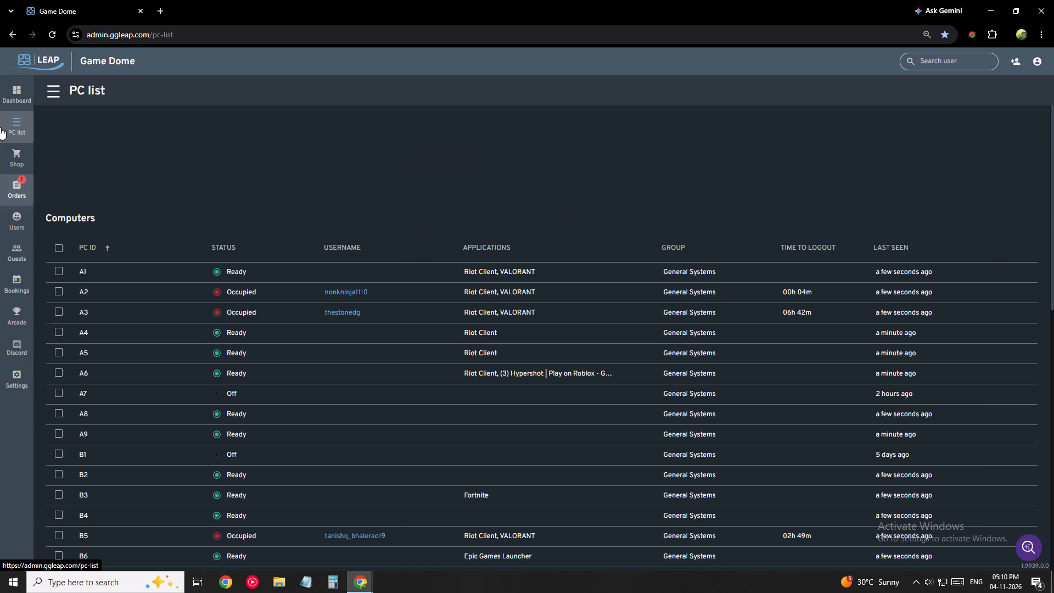
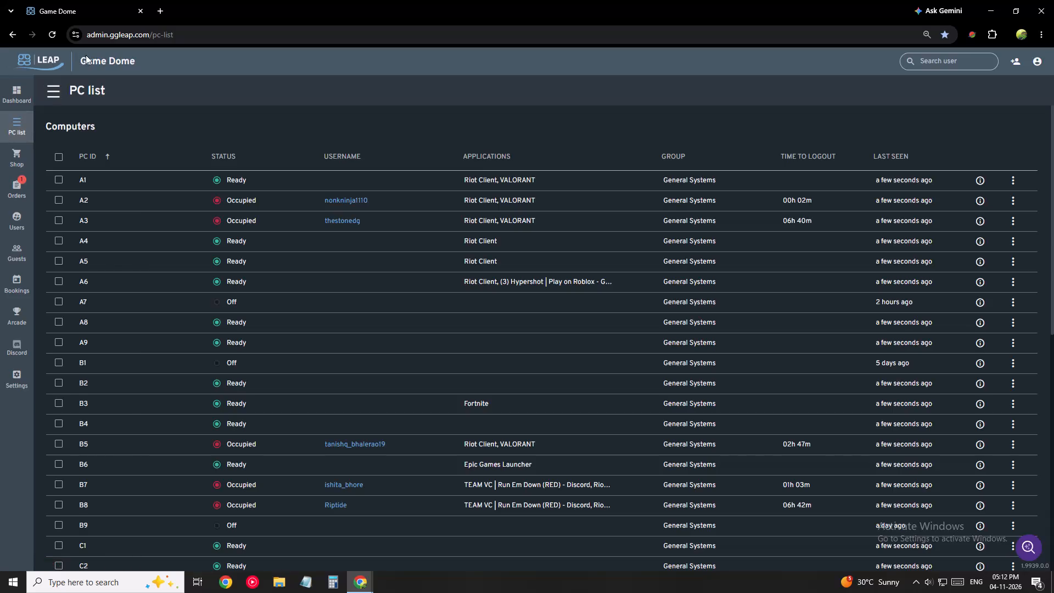
scroll(254, 160, "down", 11)
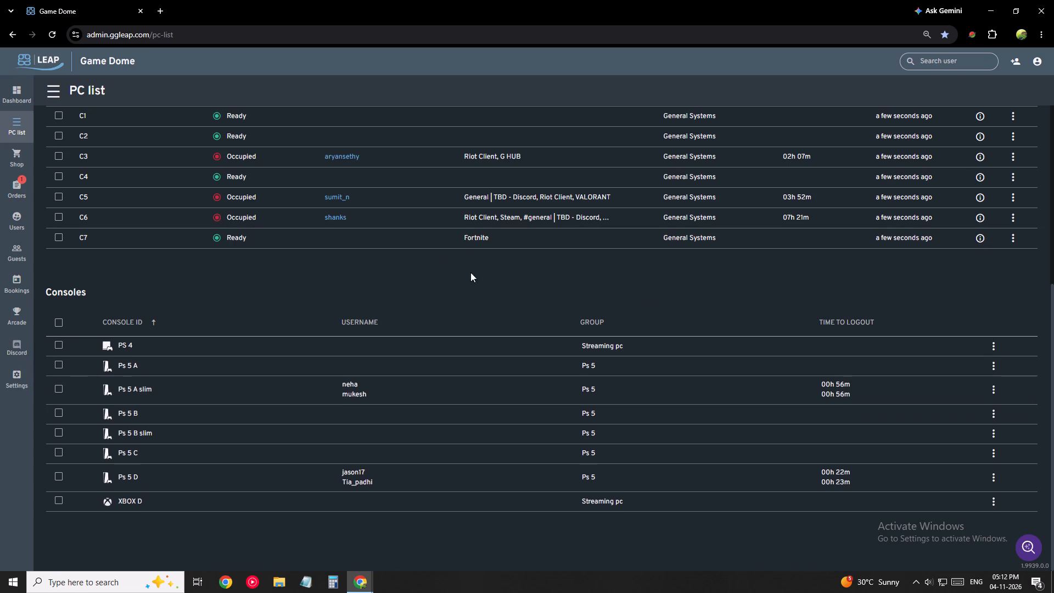
left_click(956, 53)
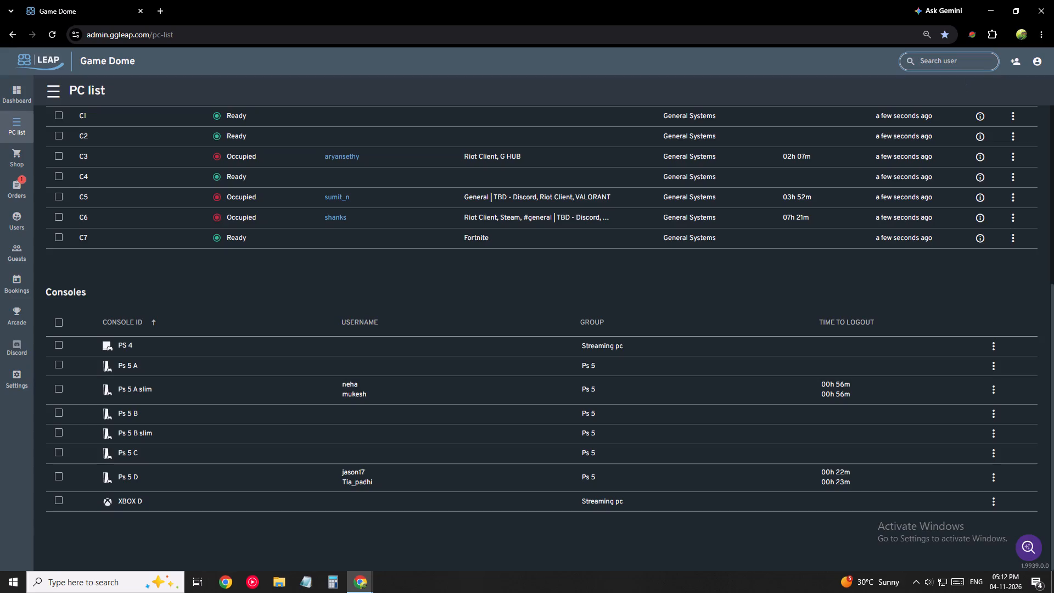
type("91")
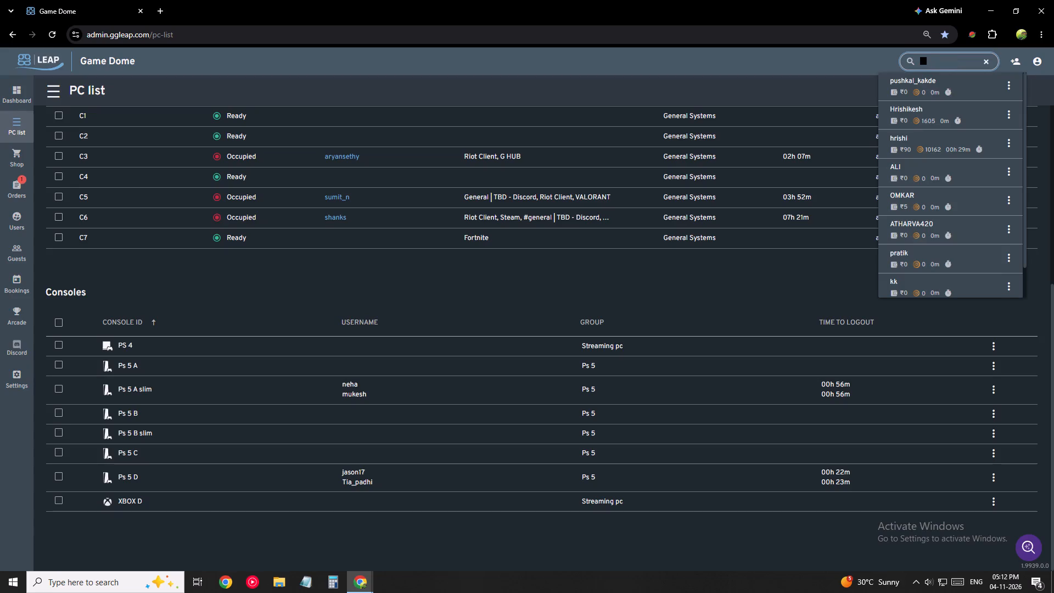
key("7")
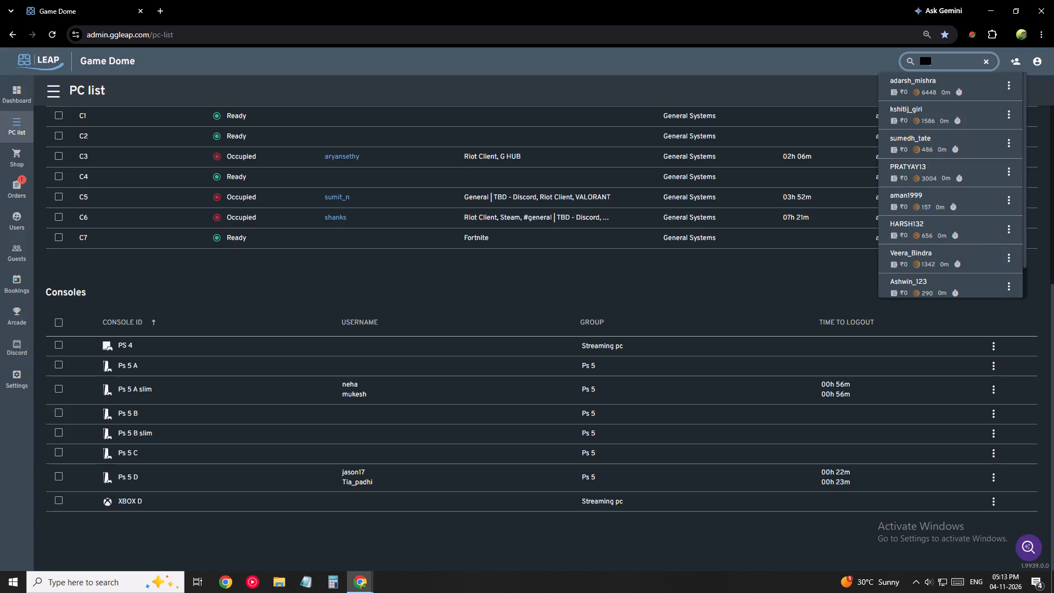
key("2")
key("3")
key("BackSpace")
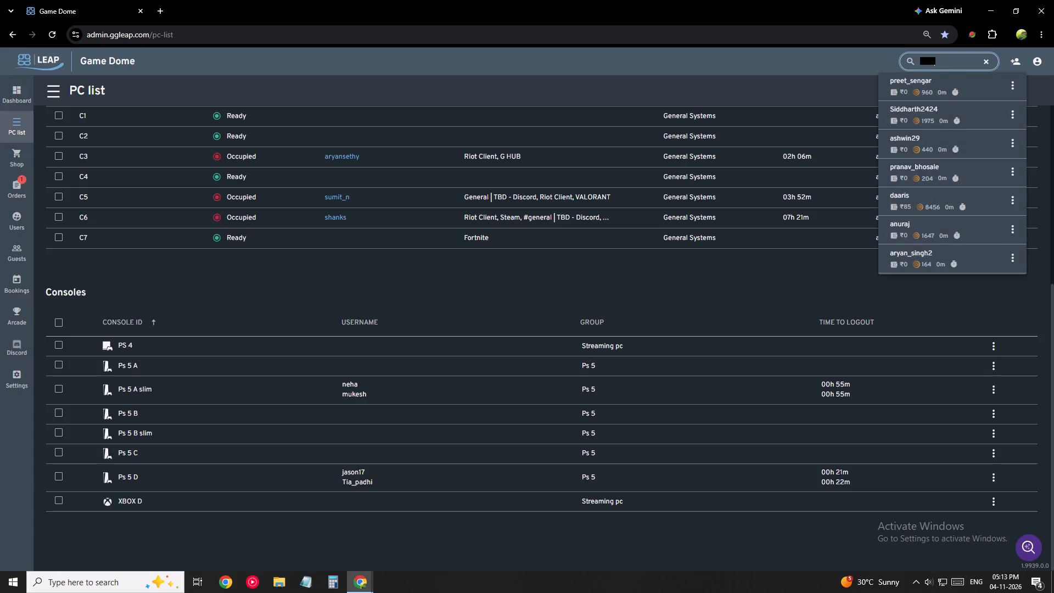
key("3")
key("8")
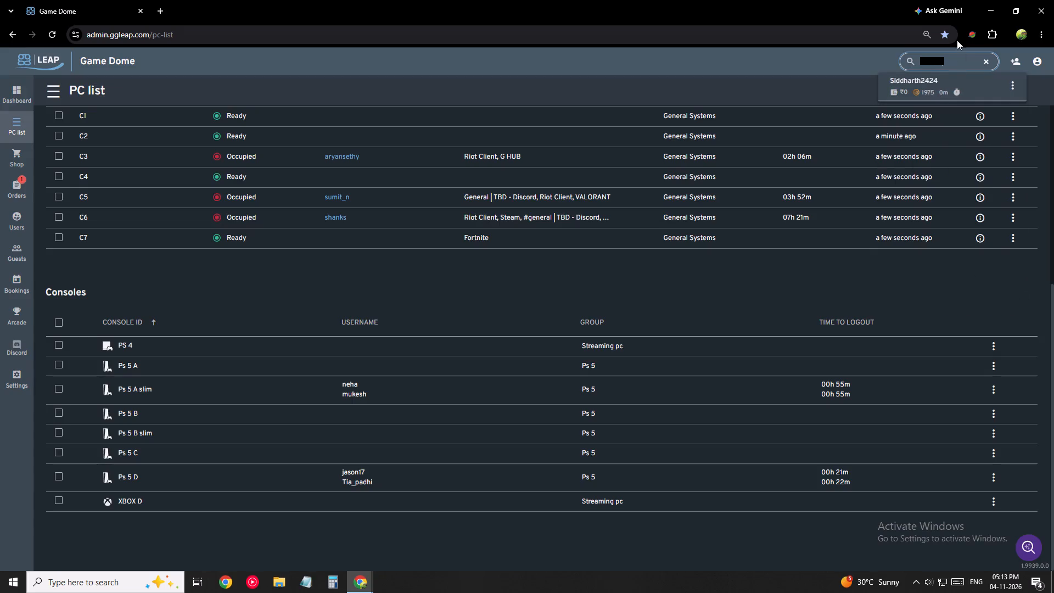
left_click(1014, 76)
left_click(1013, 156)
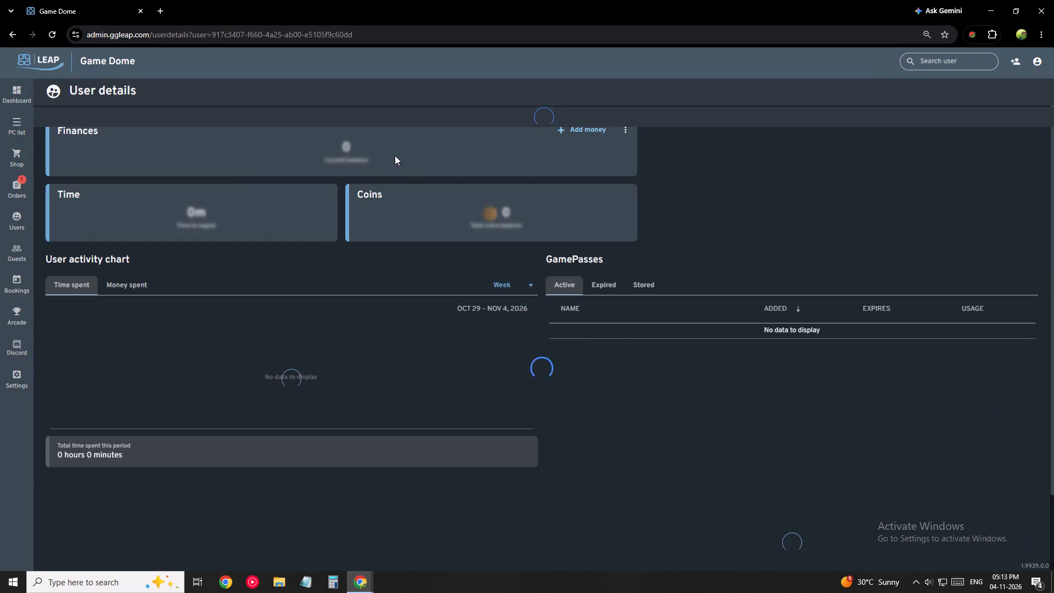
scroll(565, 232, "up", 10)
scroll(654, 221, "down", 1)
scroll(654, 221, "up", 2)
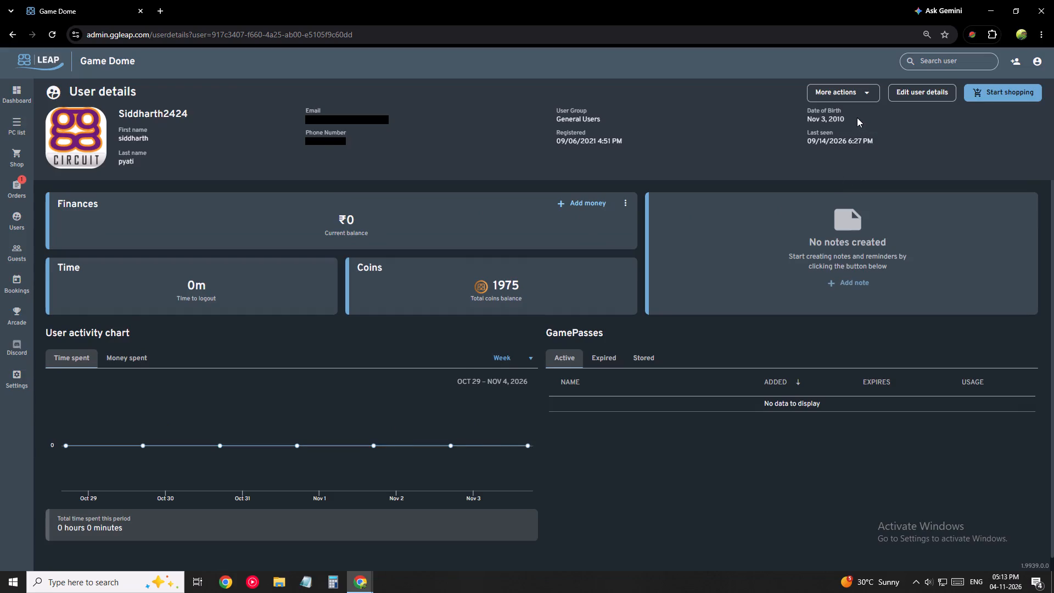
left_click_drag(848, 118, 801, 114)
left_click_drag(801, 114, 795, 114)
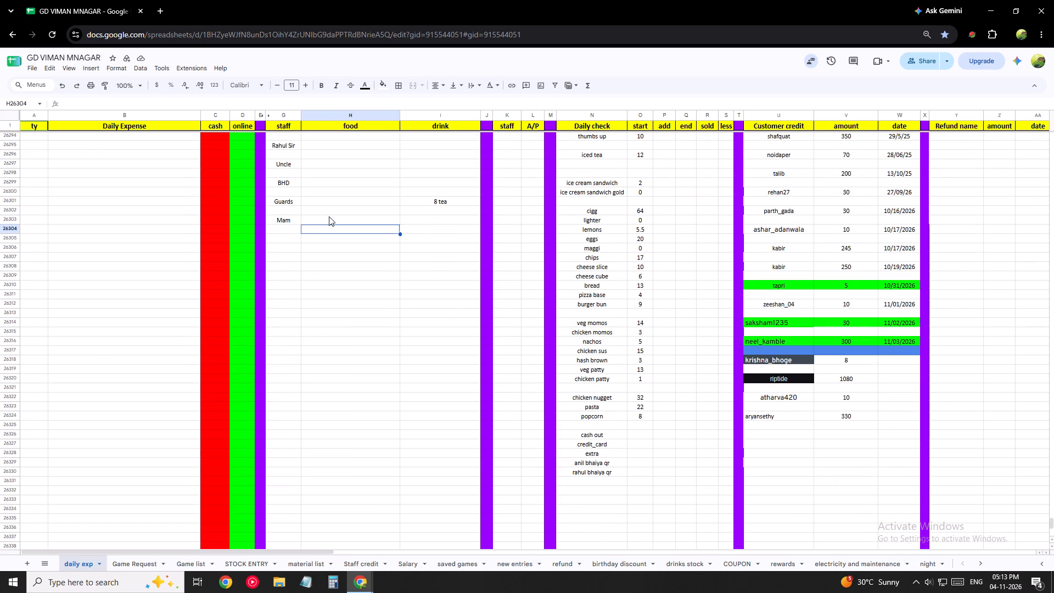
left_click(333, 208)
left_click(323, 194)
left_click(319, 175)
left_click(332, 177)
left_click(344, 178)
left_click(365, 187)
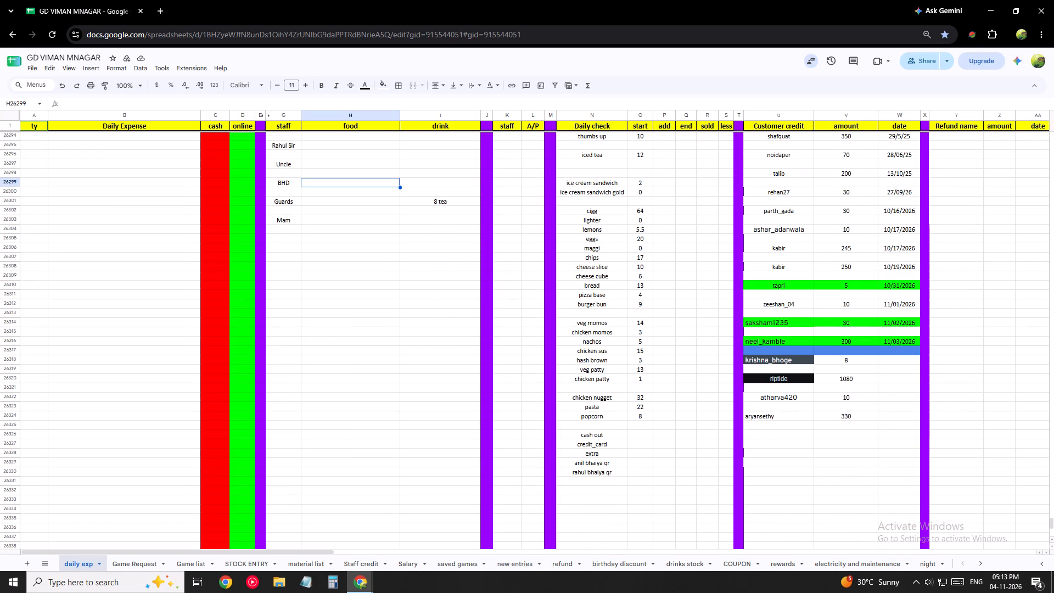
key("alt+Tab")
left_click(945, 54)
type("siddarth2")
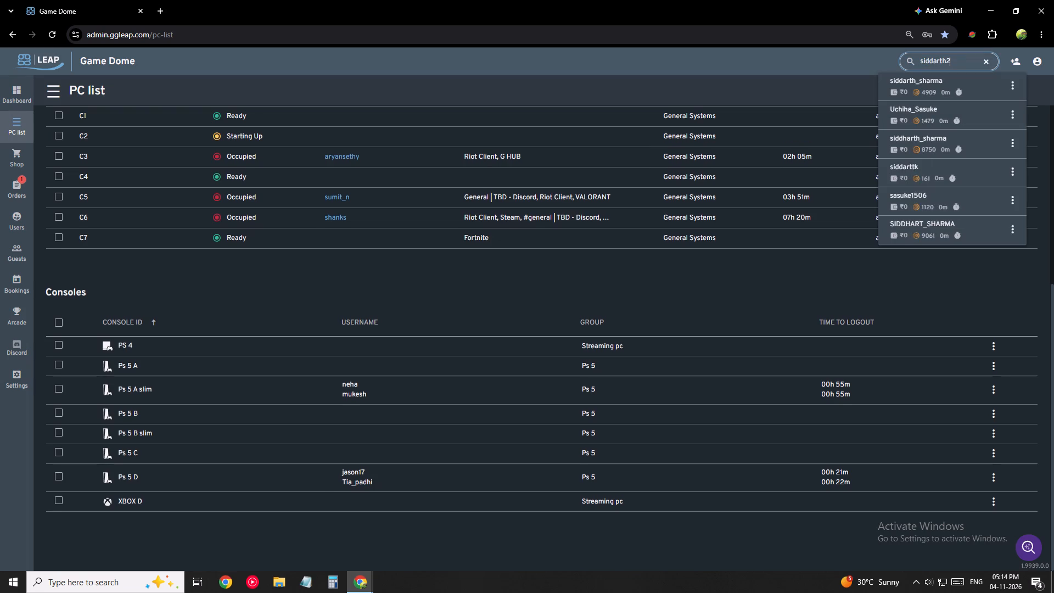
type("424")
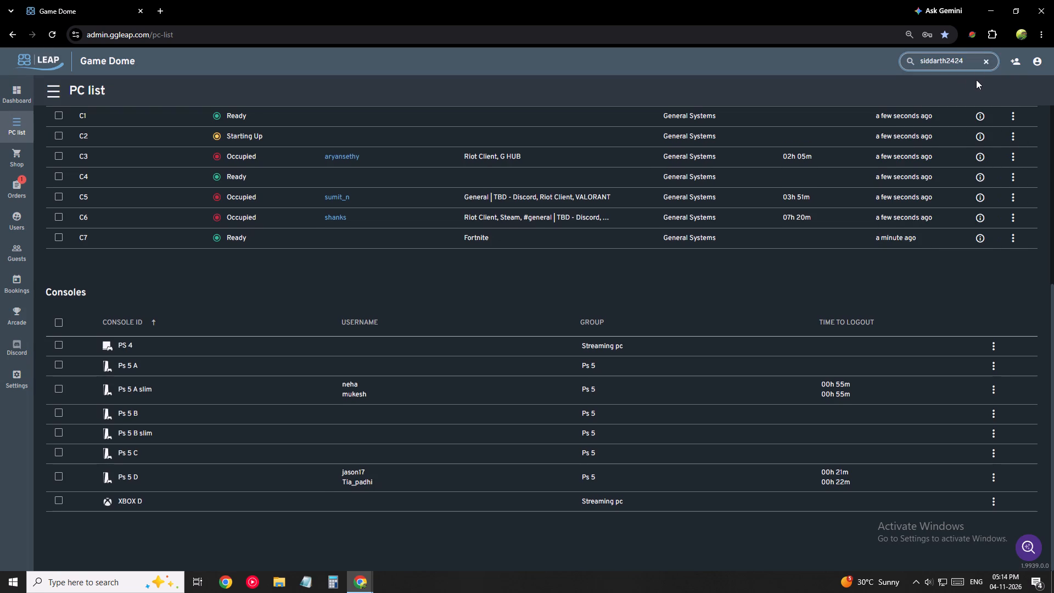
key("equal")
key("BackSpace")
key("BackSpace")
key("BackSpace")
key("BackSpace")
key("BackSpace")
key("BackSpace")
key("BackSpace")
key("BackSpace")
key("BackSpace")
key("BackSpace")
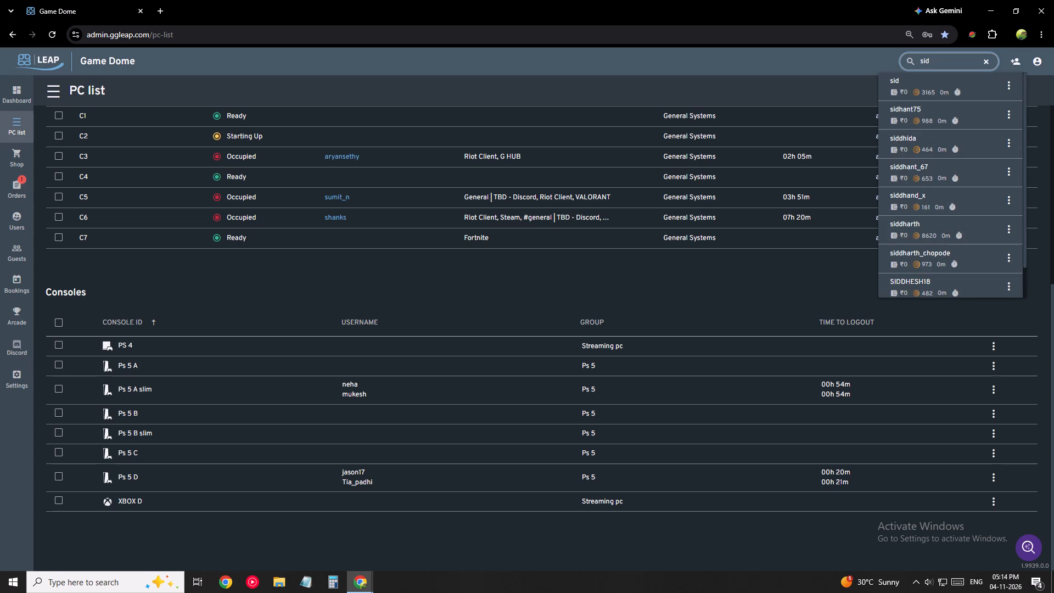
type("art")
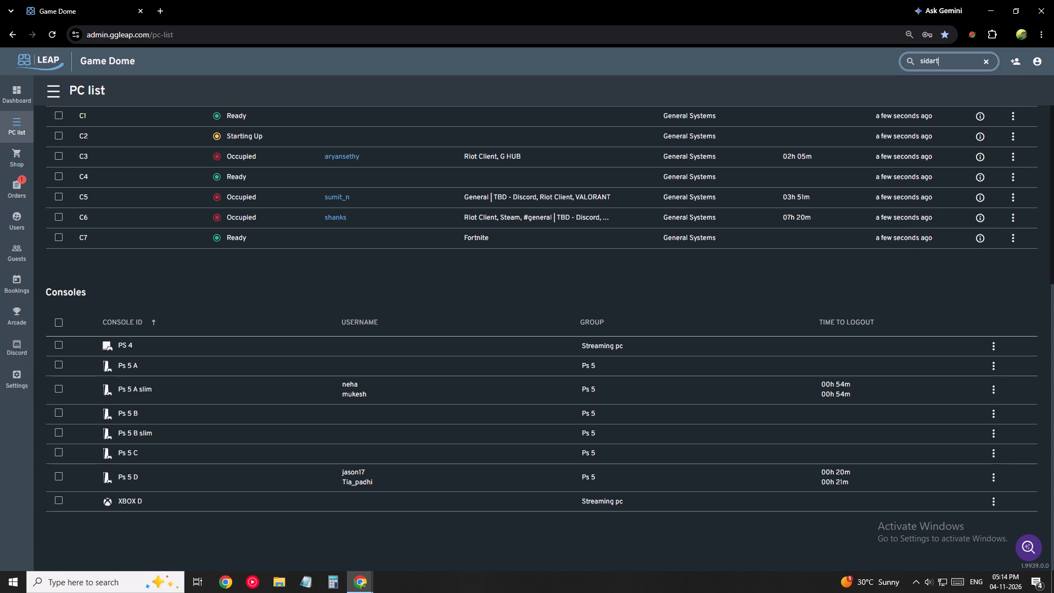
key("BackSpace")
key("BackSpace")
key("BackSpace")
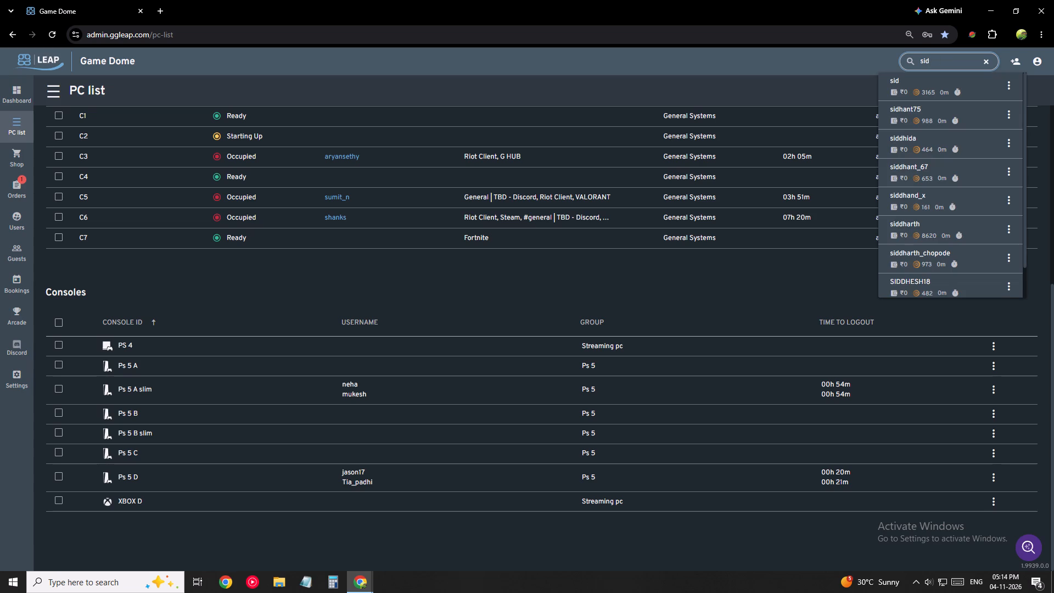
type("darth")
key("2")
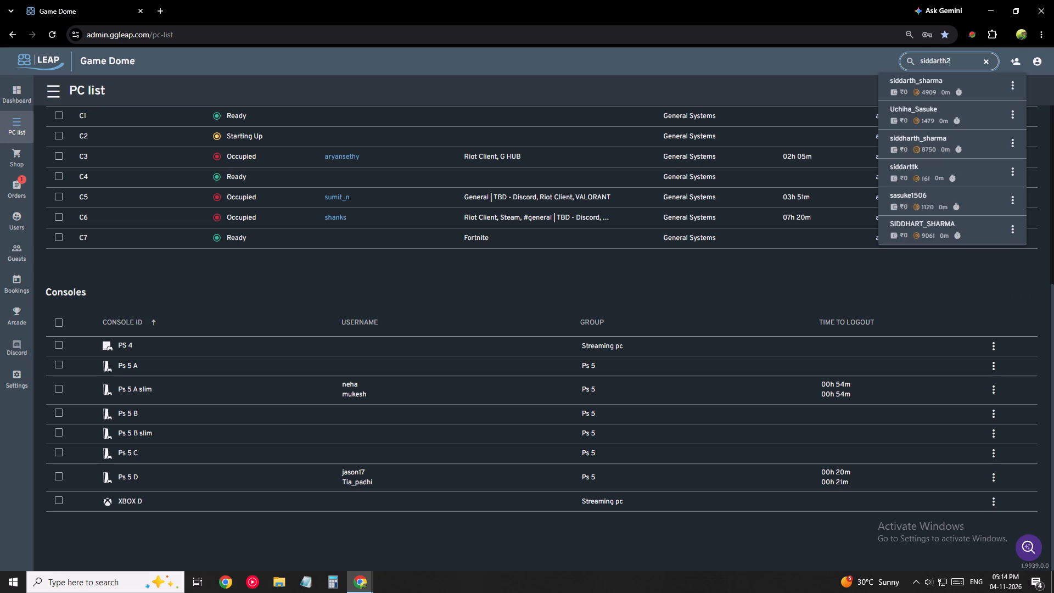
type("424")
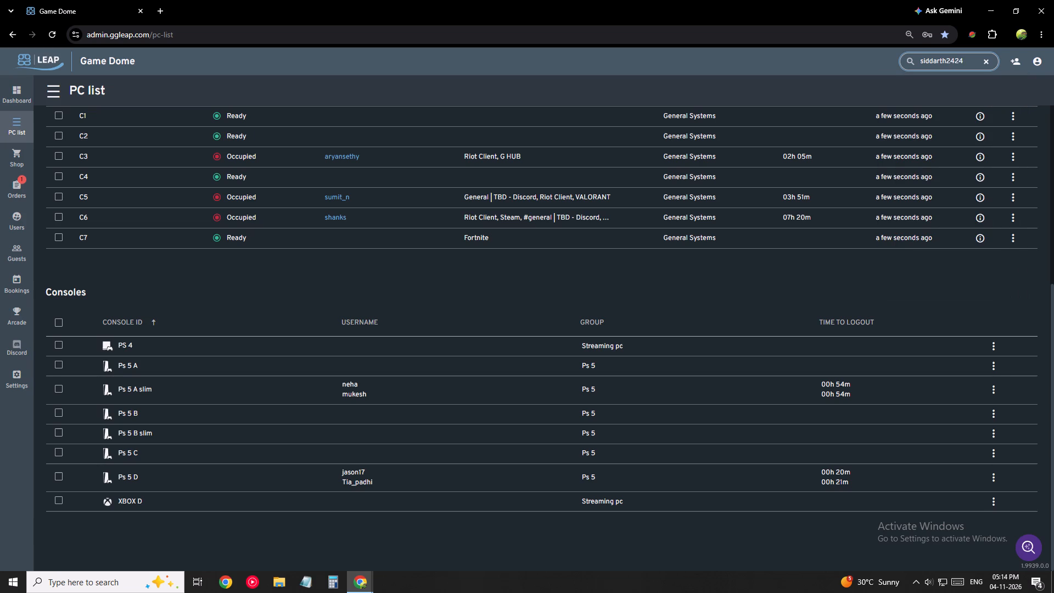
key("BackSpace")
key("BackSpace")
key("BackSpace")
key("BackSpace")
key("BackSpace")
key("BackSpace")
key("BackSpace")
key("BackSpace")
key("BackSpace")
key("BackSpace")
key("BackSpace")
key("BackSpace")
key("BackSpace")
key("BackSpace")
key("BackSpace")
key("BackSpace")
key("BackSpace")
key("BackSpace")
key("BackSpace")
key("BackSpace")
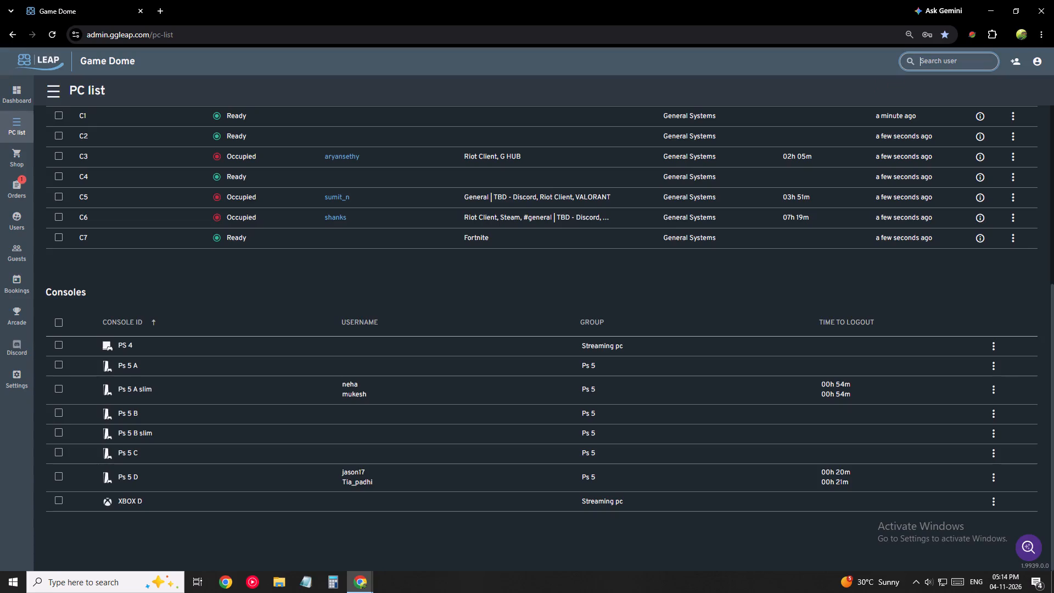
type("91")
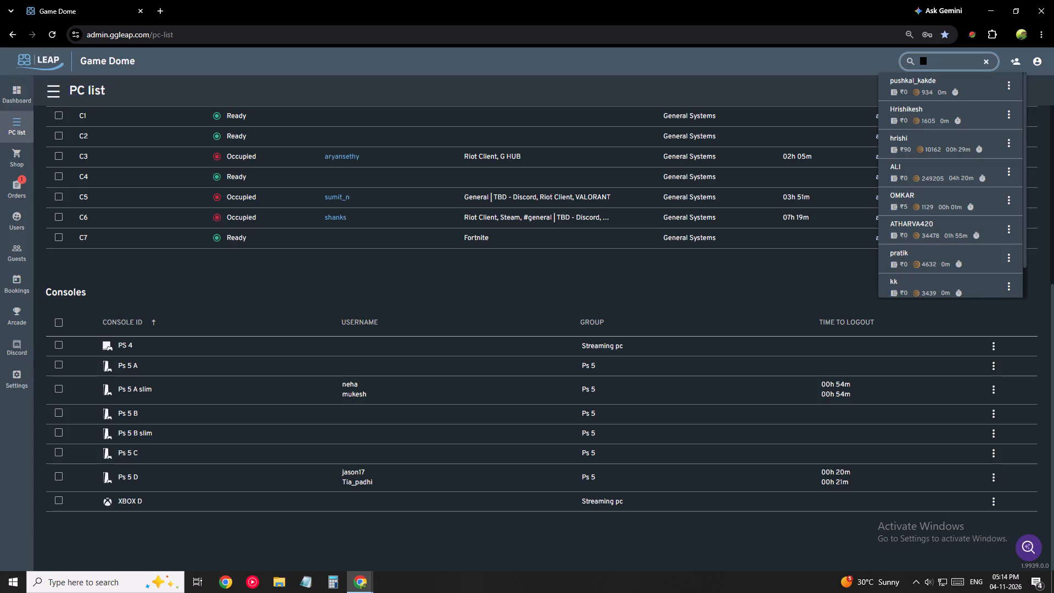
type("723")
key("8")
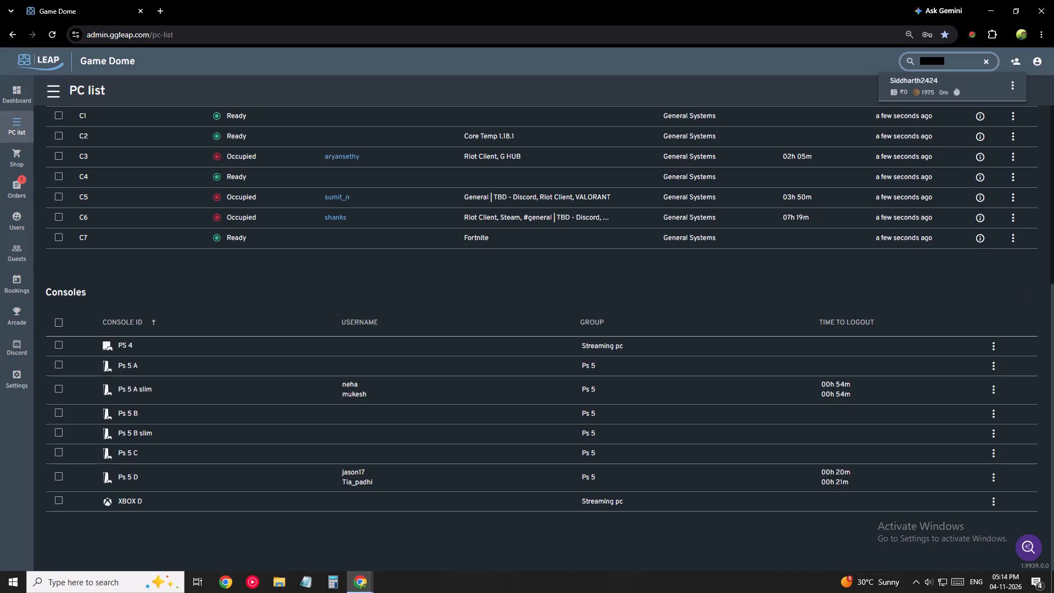
left_click(1009, 87)
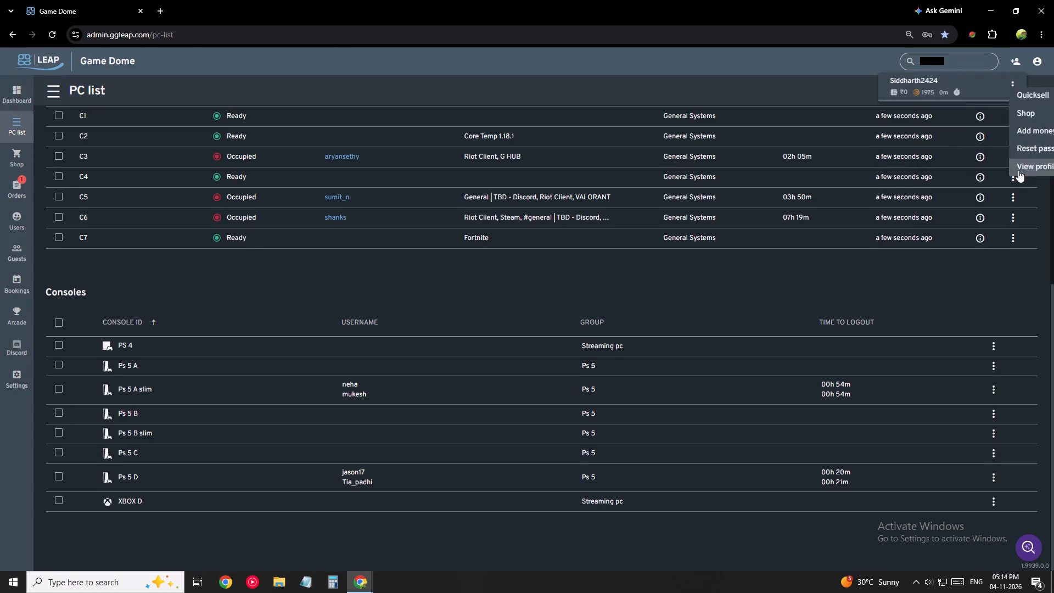
left_click(1018, 170)
scroll(122, 167, "up", 8)
double_click(135, 115)
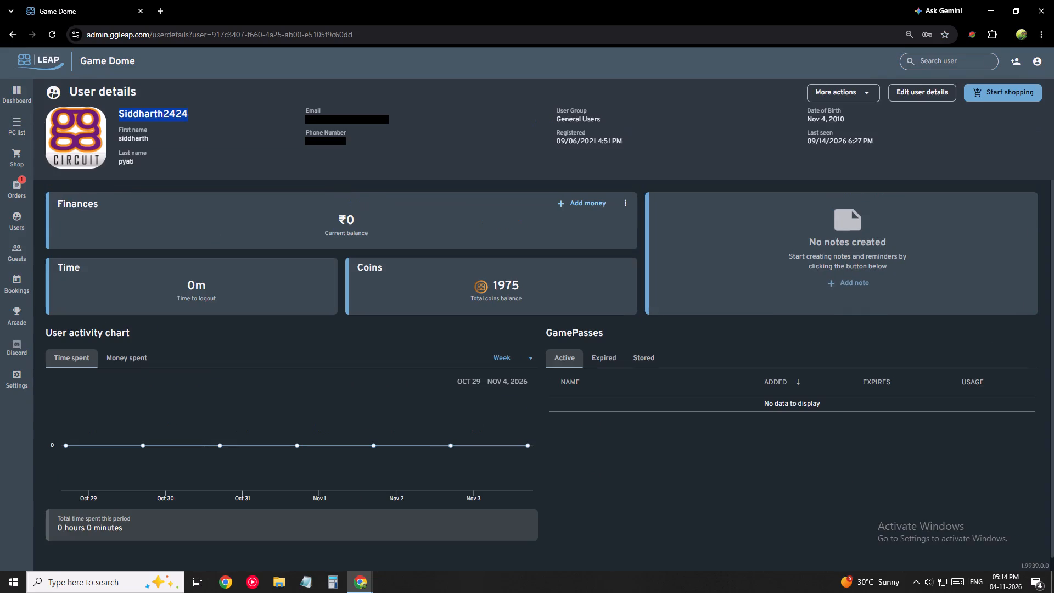
key("ctrl+c")
left_click(985, 85)
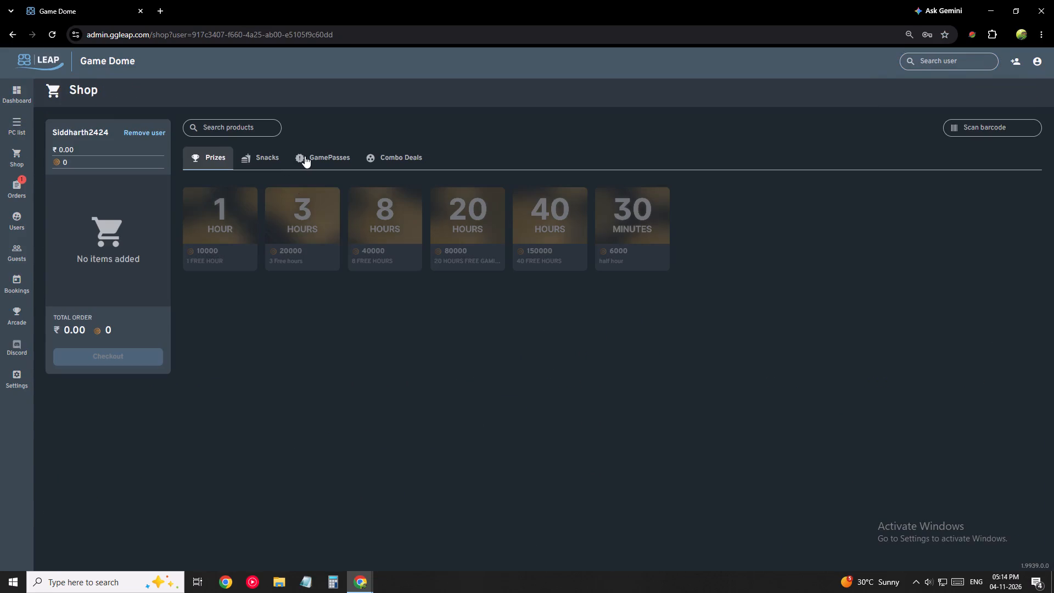
left_click(310, 155)
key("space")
key("Tab")
key("alt+Tab")
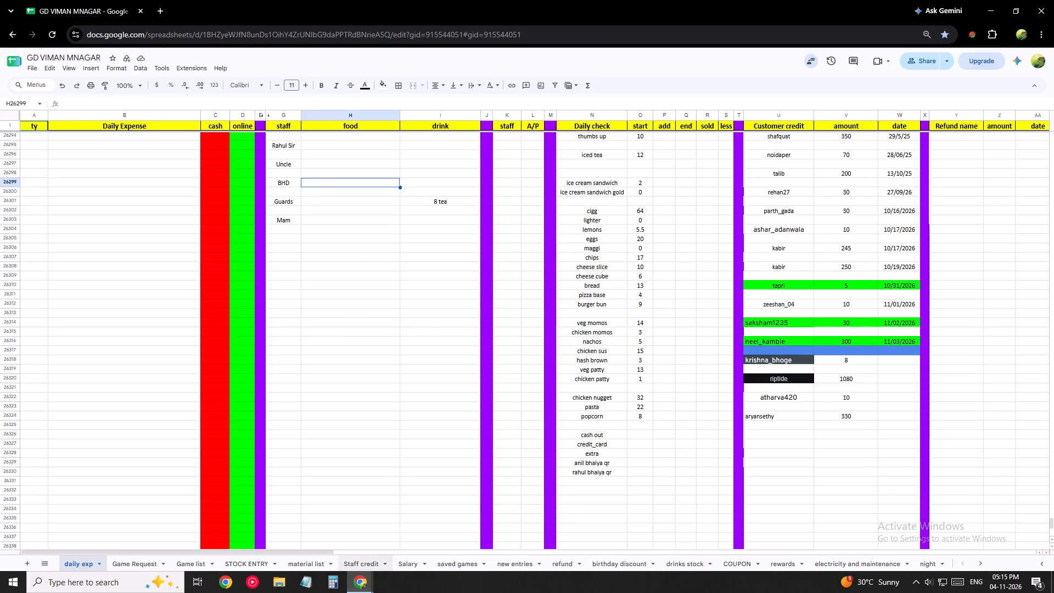
left_click(623, 561)
scroll(140, 263, "up", 2)
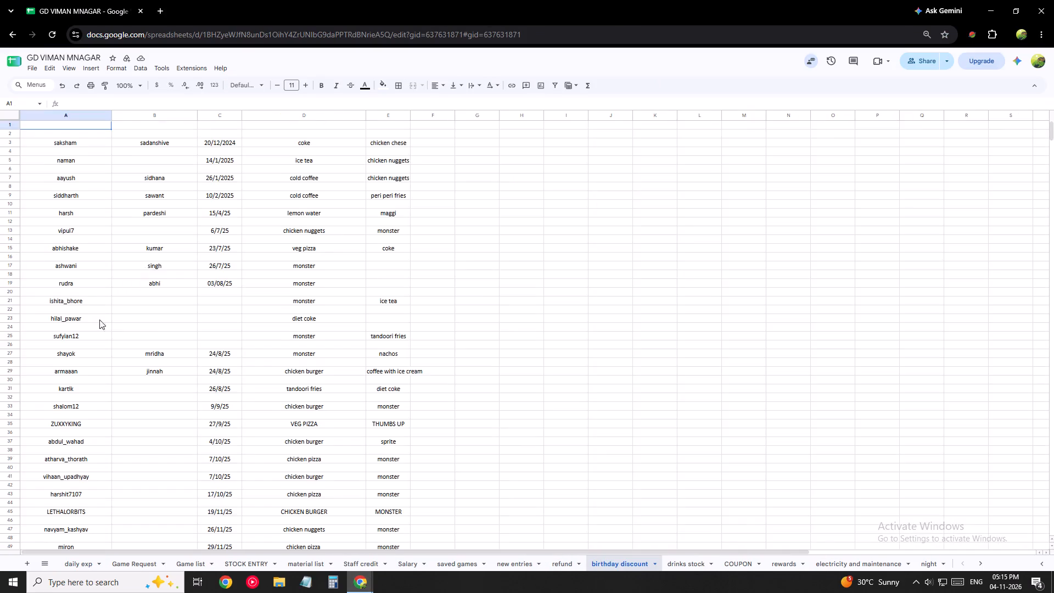
scroll(103, 335, "down", 20)
scroll(103, 335, "down", 2)
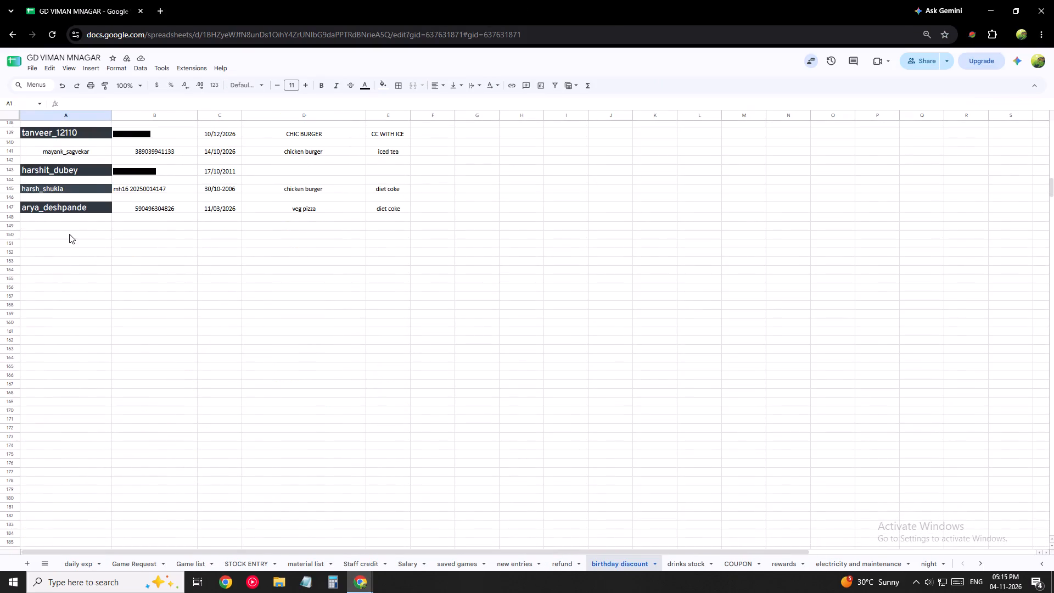
left_click(69, 234)
left_click(85, 228)
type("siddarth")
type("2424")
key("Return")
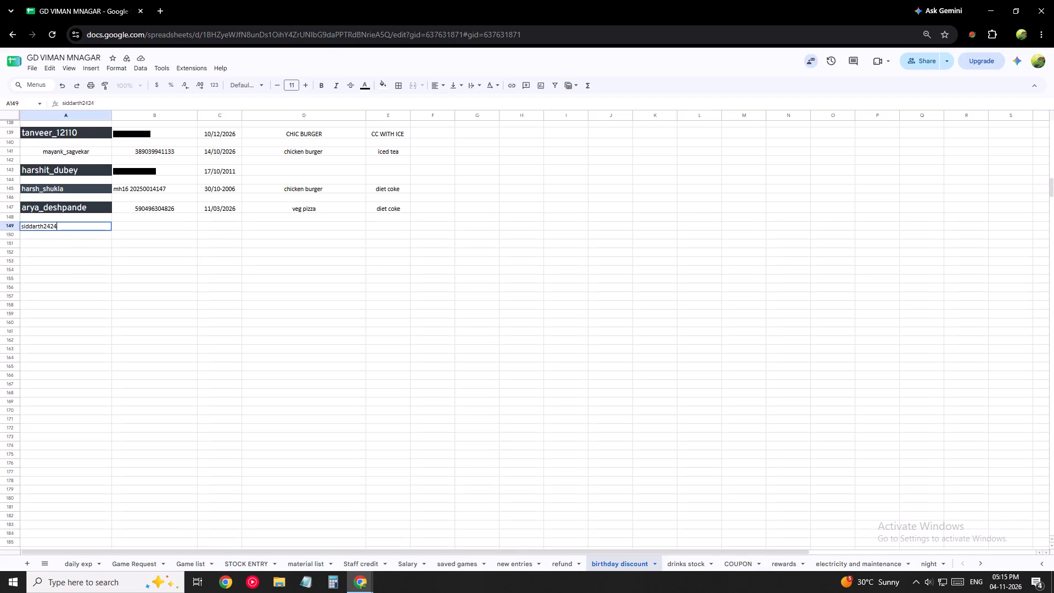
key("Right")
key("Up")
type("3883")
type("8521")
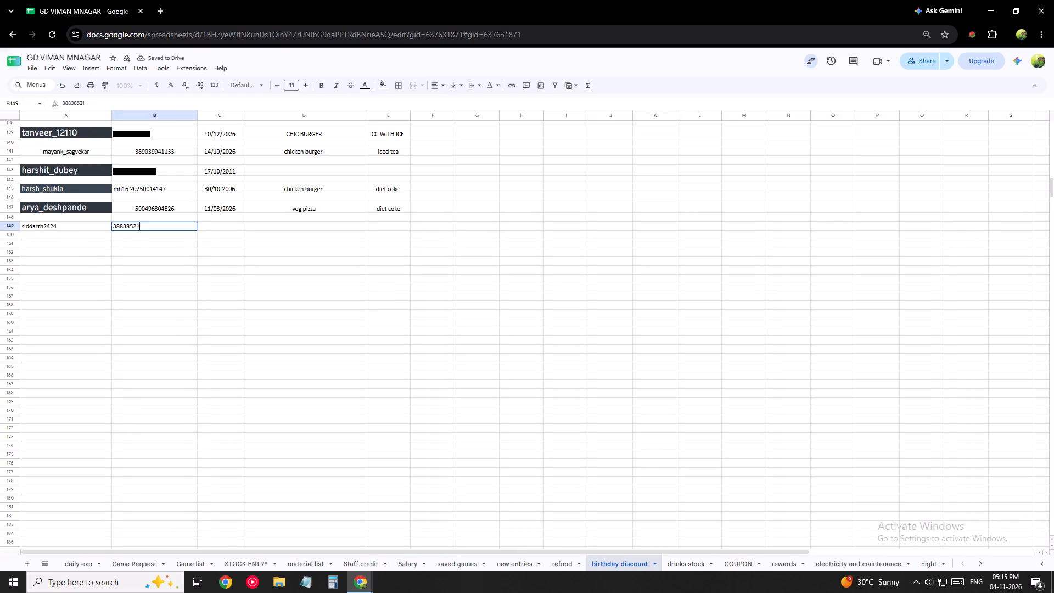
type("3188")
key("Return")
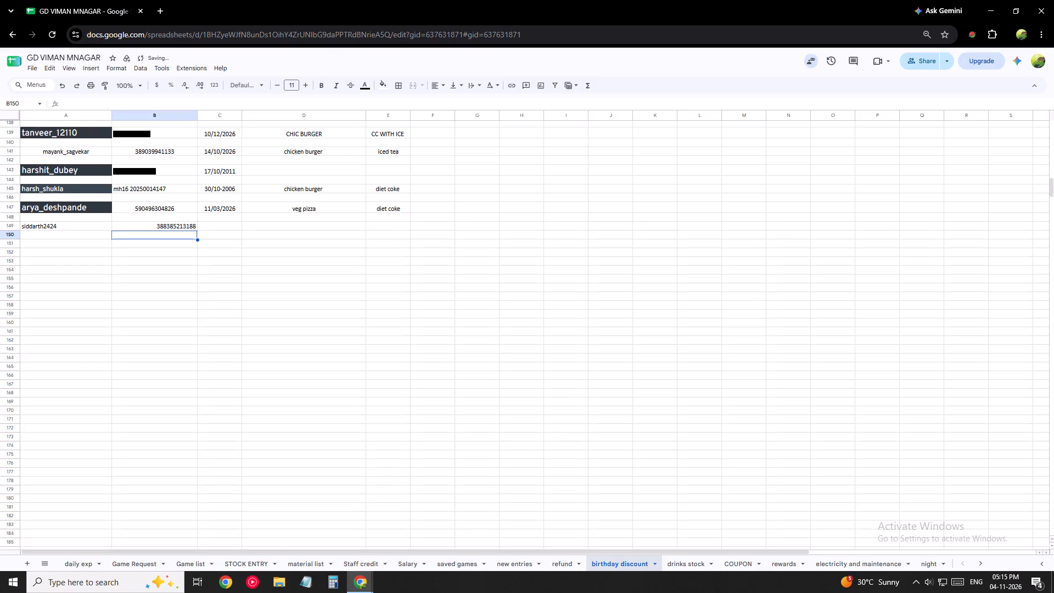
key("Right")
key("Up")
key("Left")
left_click(441, 88)
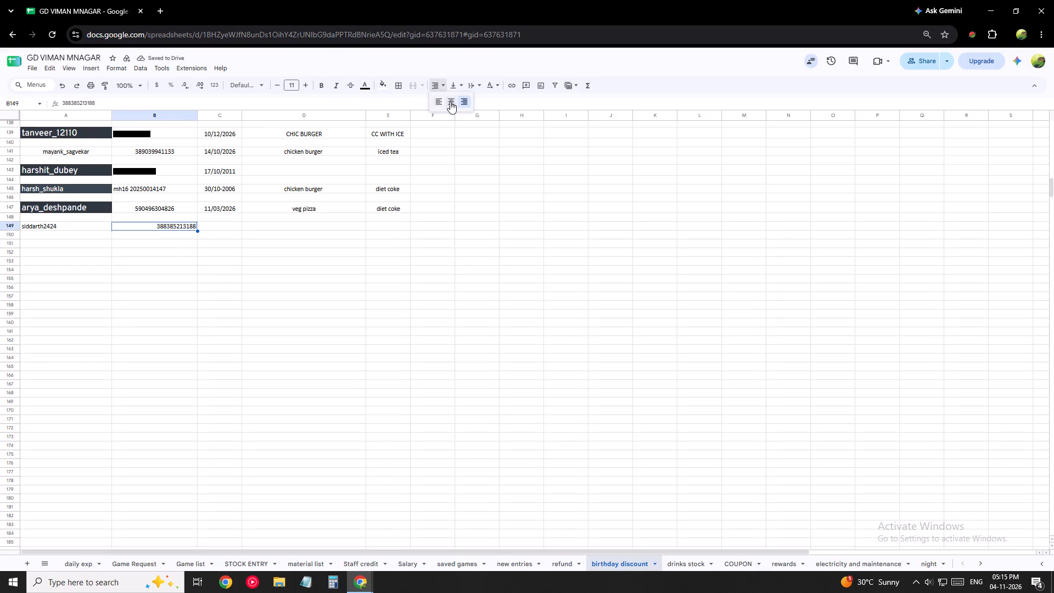
left_click(450, 102)
left_click(220, 225)
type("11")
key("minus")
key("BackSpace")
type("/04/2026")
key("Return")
left_click(319, 223)
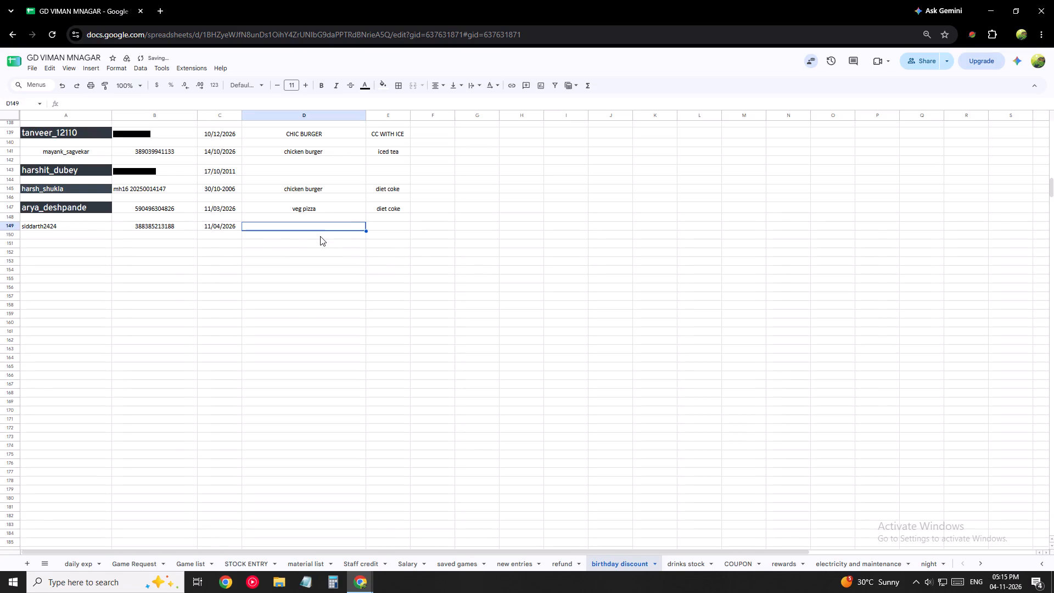
key("alt+Tab")
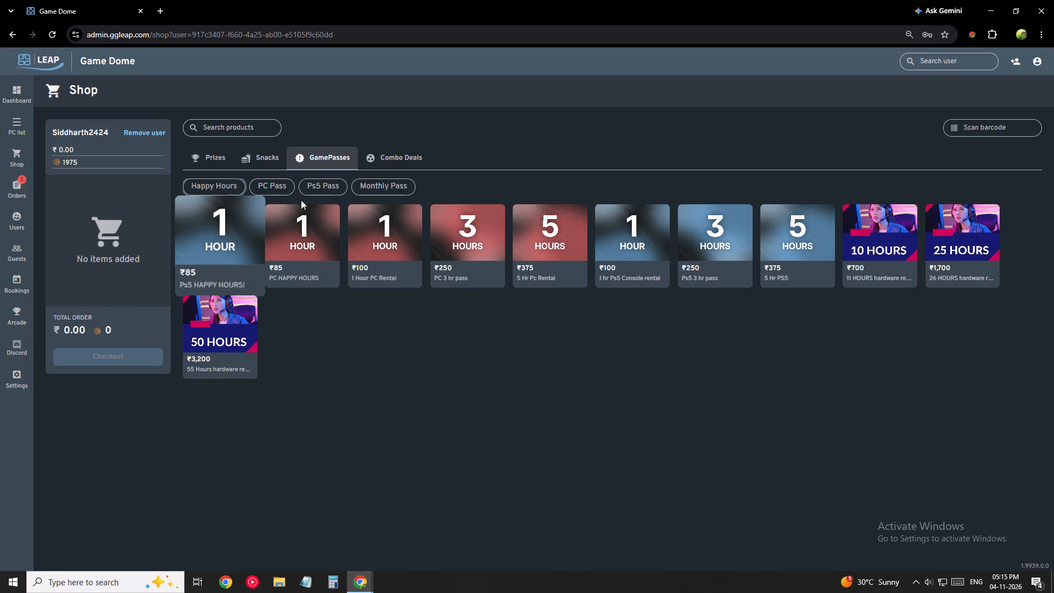
left_click(328, 183)
double_click(88, 127)
right_click(88, 127)
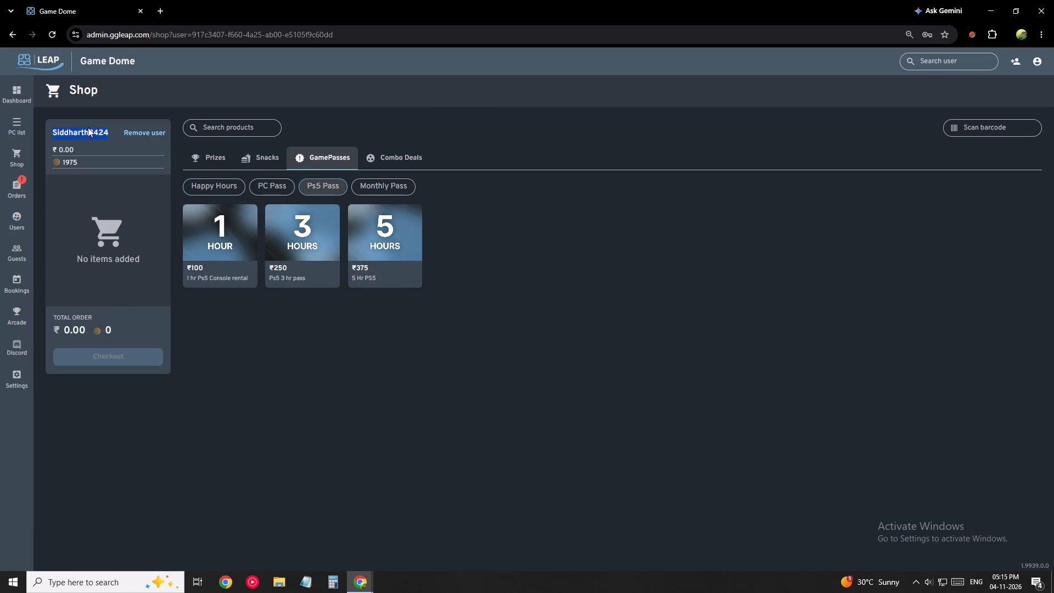
left_click(119, 141)
left_click(269, 159)
left_click(322, 159)
left_click(195, 160)
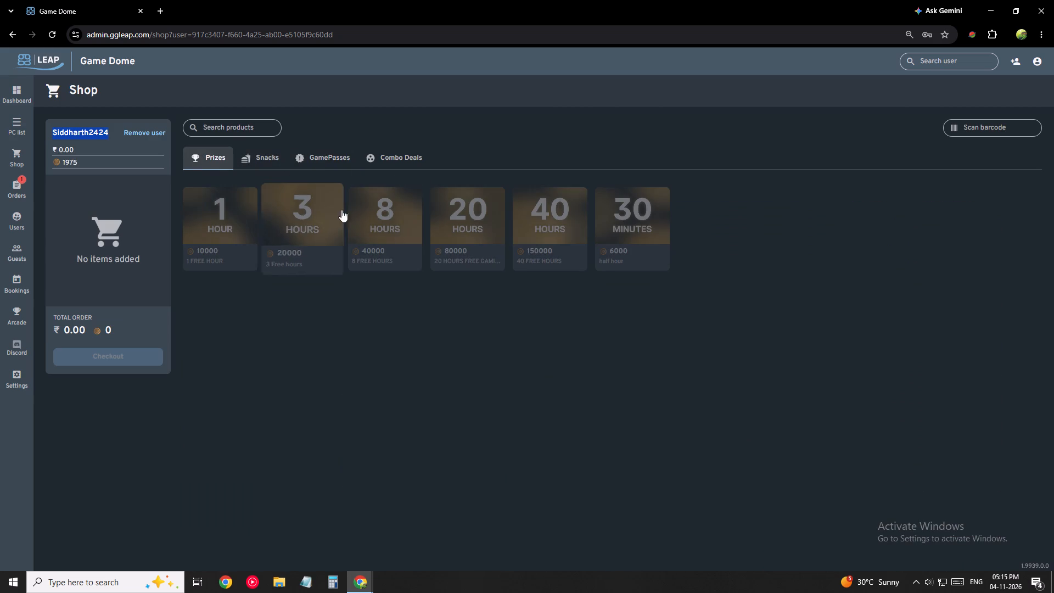
Check the PC list and the order history.
left_click(0, 121)
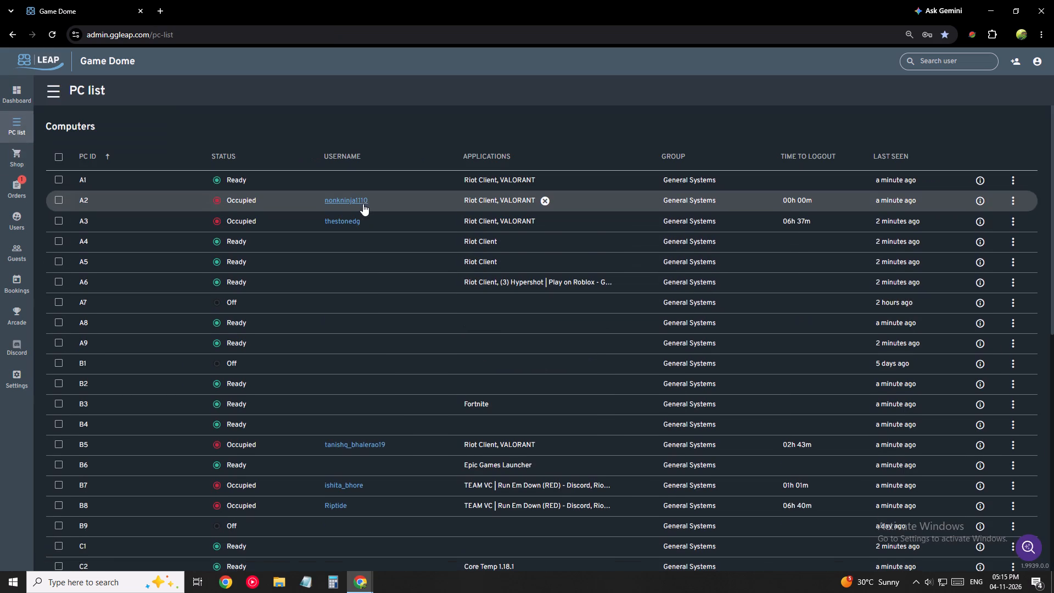
left_click(3, 194)
left_click(151, 128)
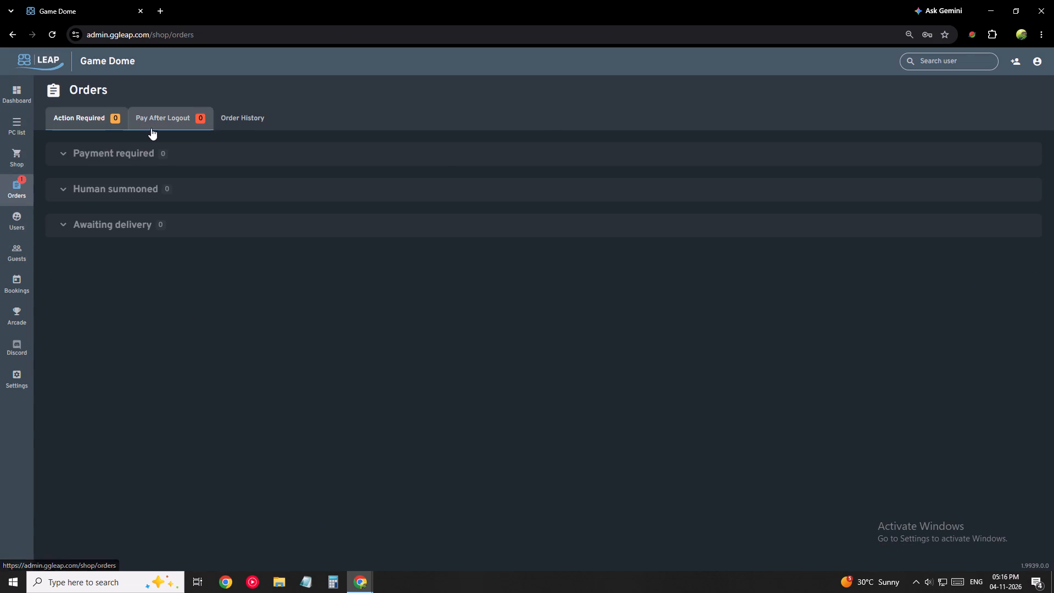
left_click(234, 125)
left_click(363, 590)
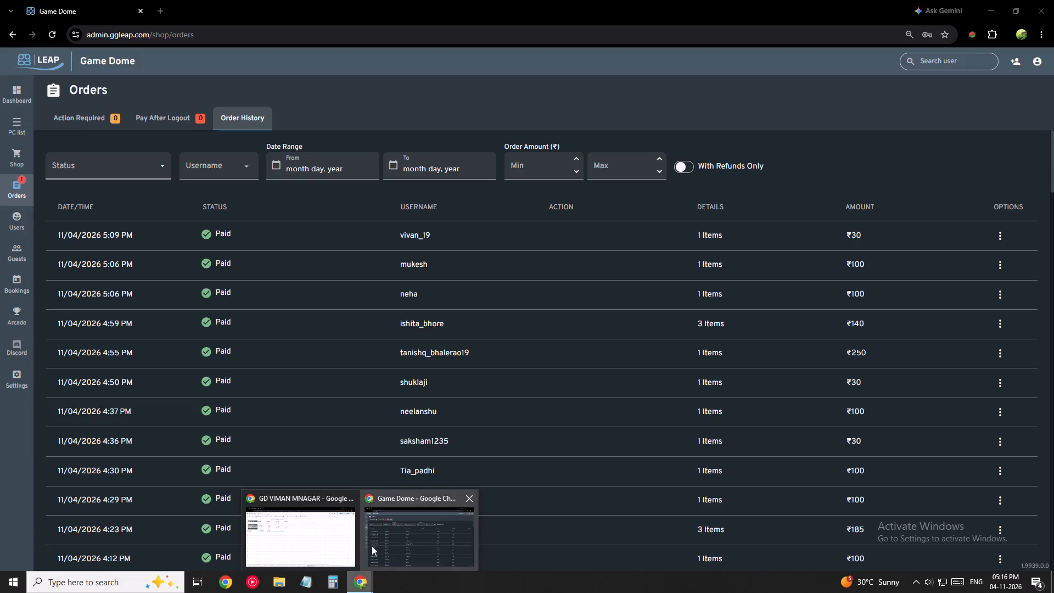
left_click(332, 542)
left_click(309, 240)
left_click(190, 238)
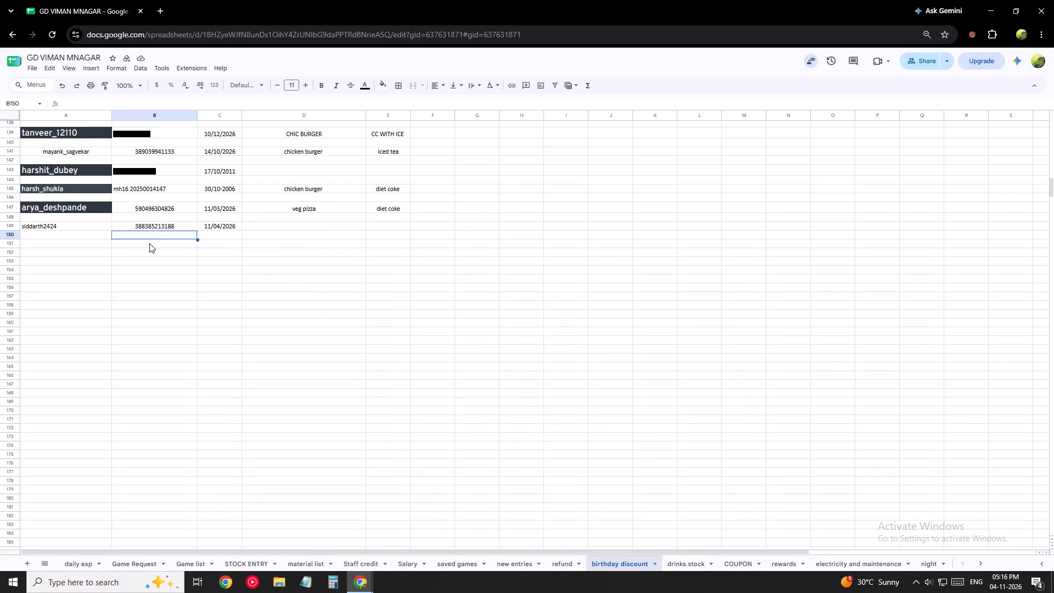
left_click(147, 244)
left_click(88, 254)
left_click(86, 226)
left_click(435, 82)
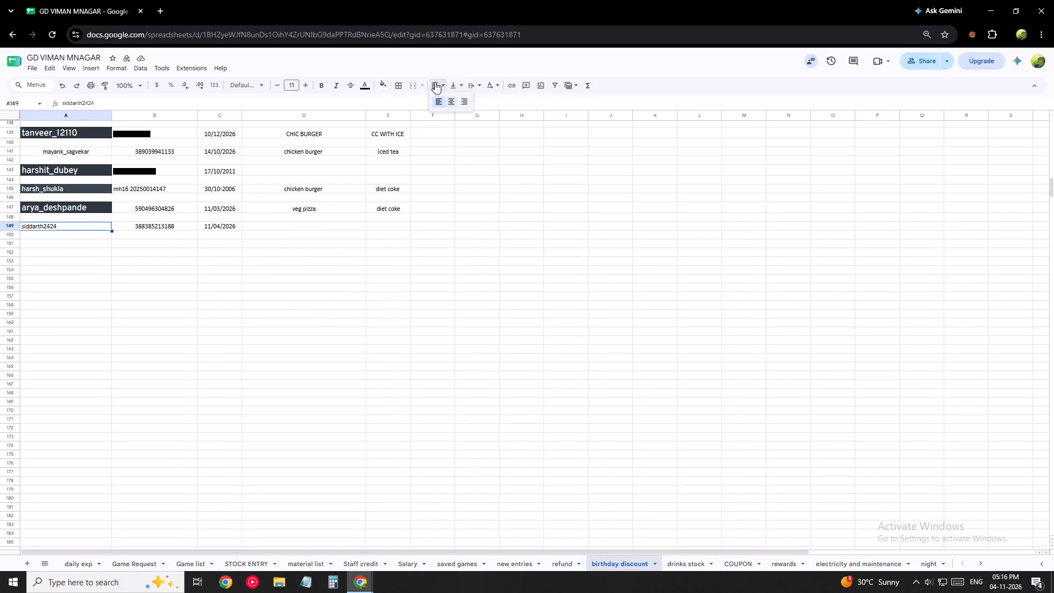
left_click(447, 98)
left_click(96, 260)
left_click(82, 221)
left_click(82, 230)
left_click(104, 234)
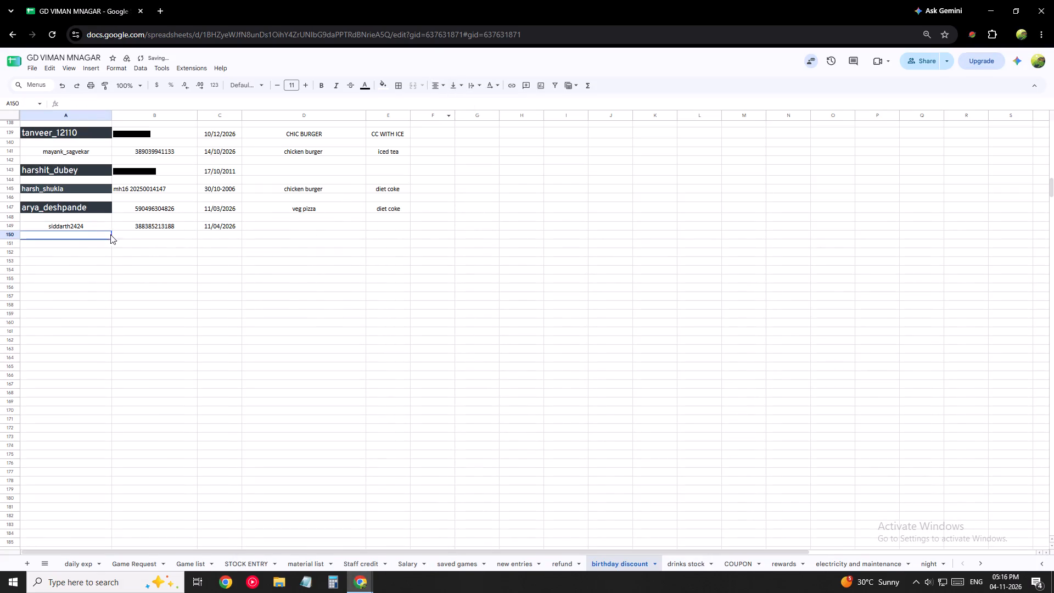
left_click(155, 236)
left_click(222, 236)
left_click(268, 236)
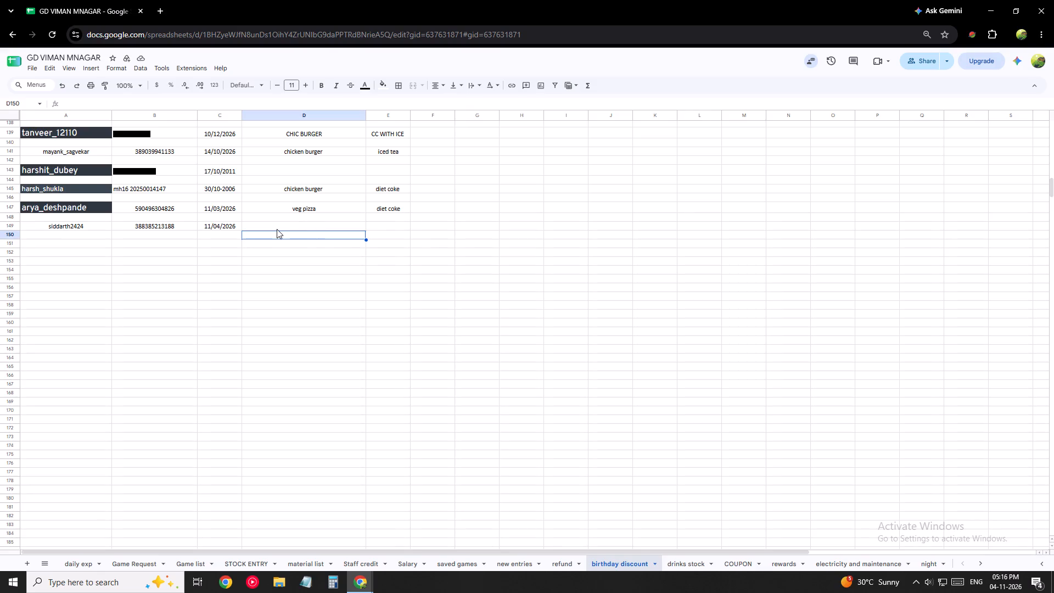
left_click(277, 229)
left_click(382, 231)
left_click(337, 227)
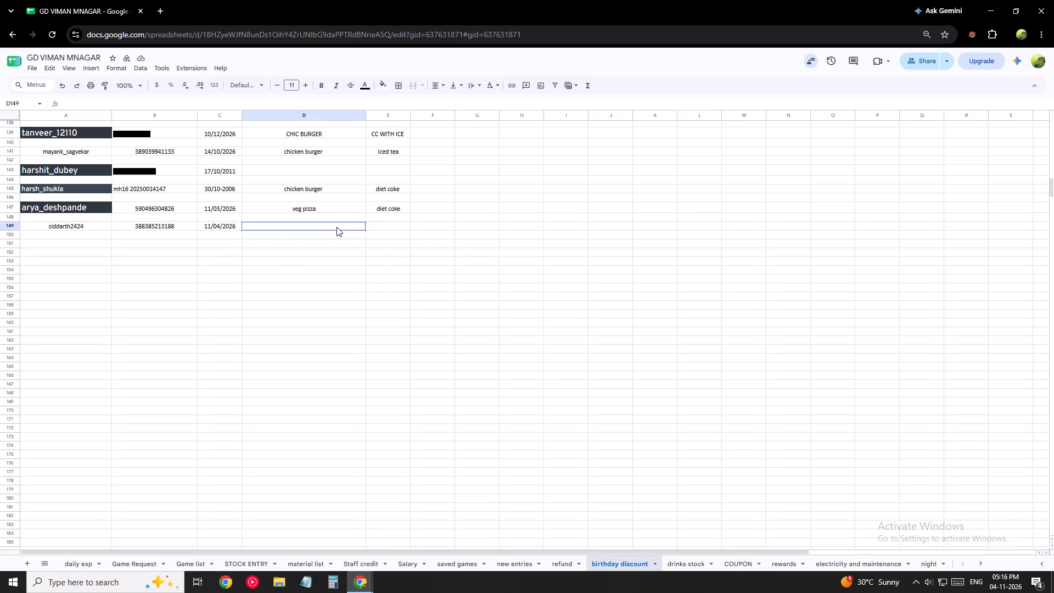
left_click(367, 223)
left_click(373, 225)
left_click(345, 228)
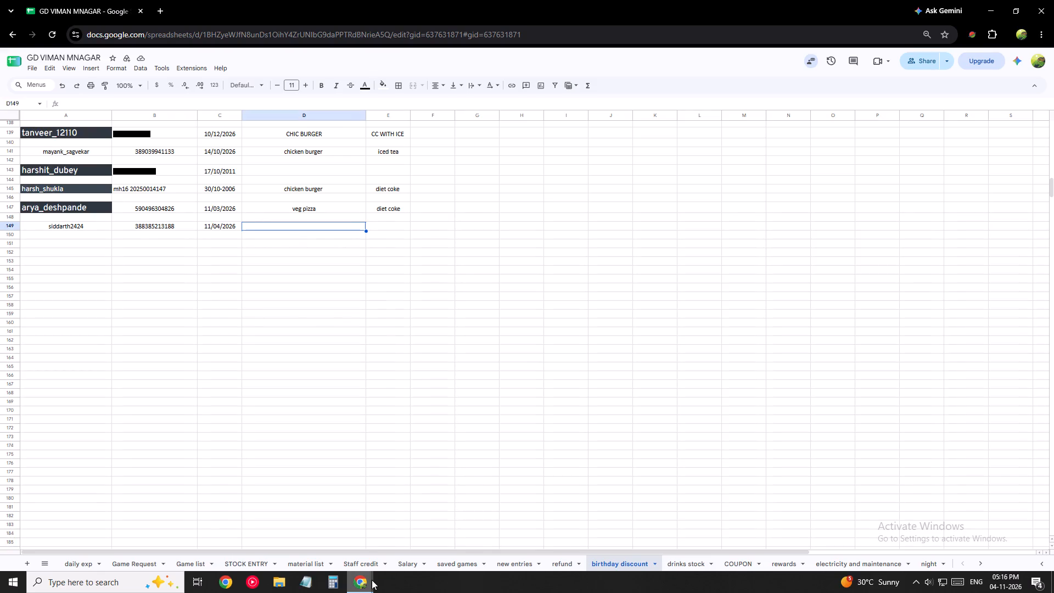
Switch to the Game Dome admin site and review the computers' status and remaining session times in the PC list.
left_click(372, 580)
left_click(400, 546)
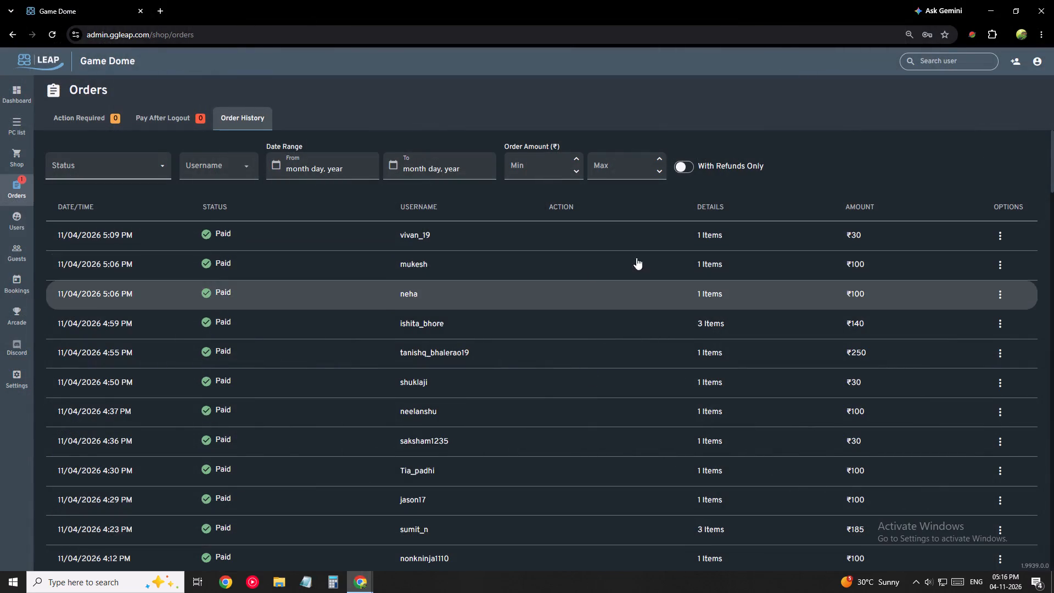
left_click(0, 141)
left_click(2, 128)
left_click(7, 99)
left_click(8, 121)
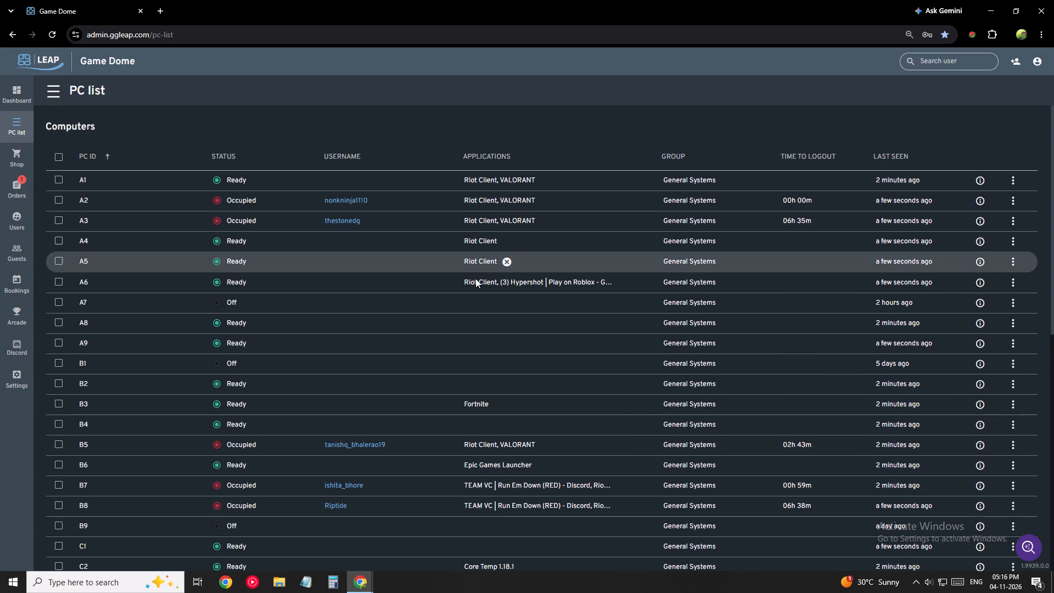
scroll(458, 359, "down", 3)
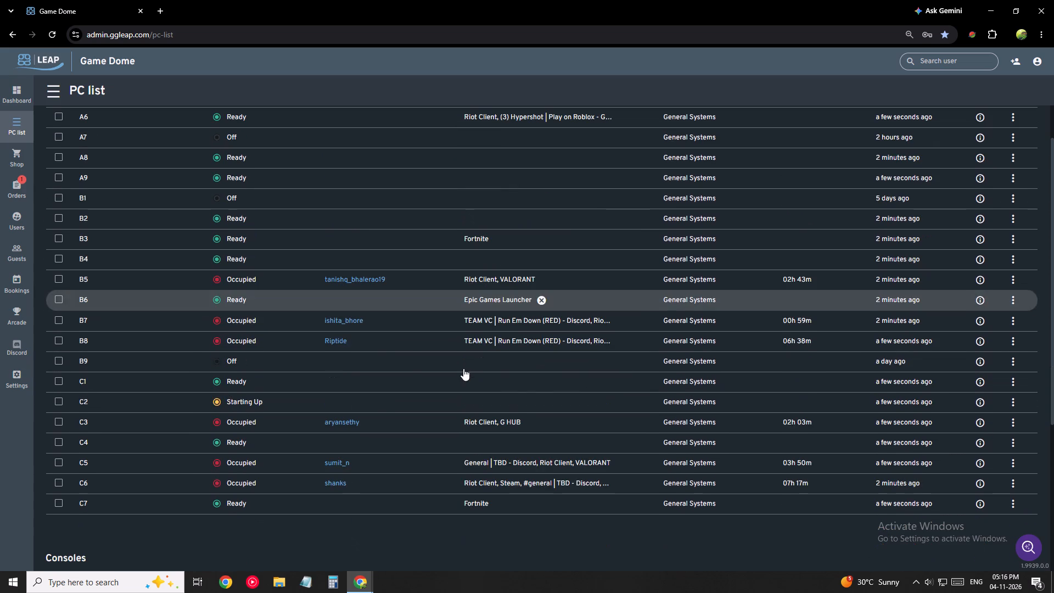
scroll(417, 350, "down", 1)
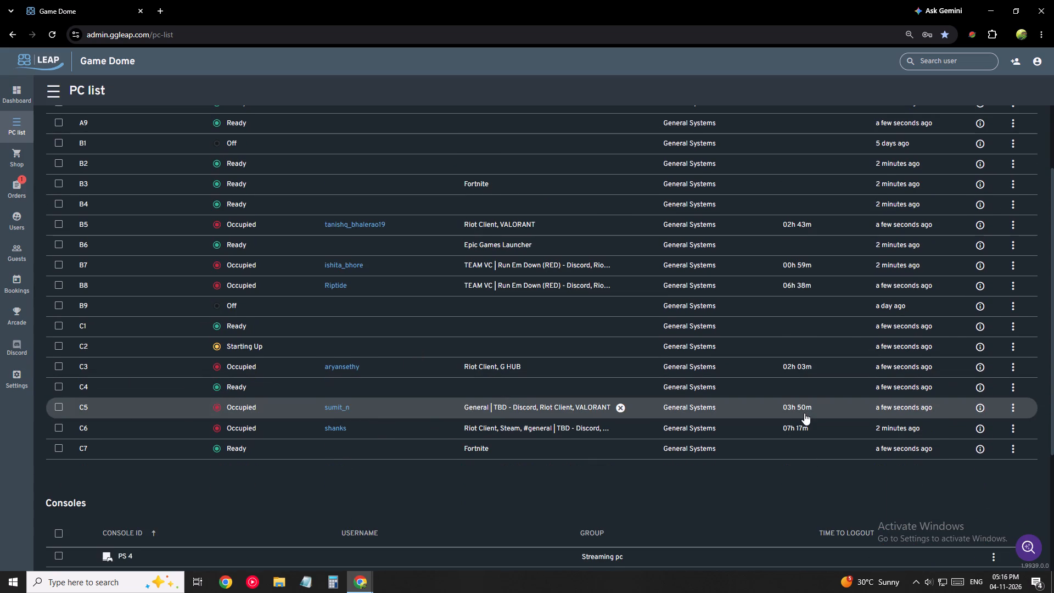
Switch to the GD VIMAN MNAGAR spreadsheet and open the daily exp sheet.
left_click(357, 588)
double_click(357, 588)
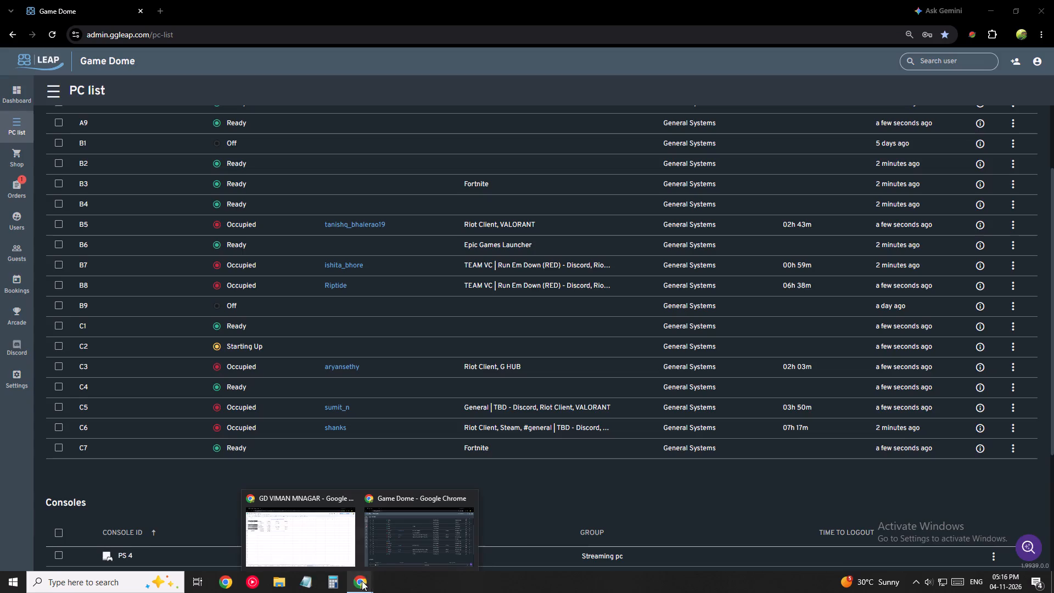
left_click(362, 581)
left_click(343, 561)
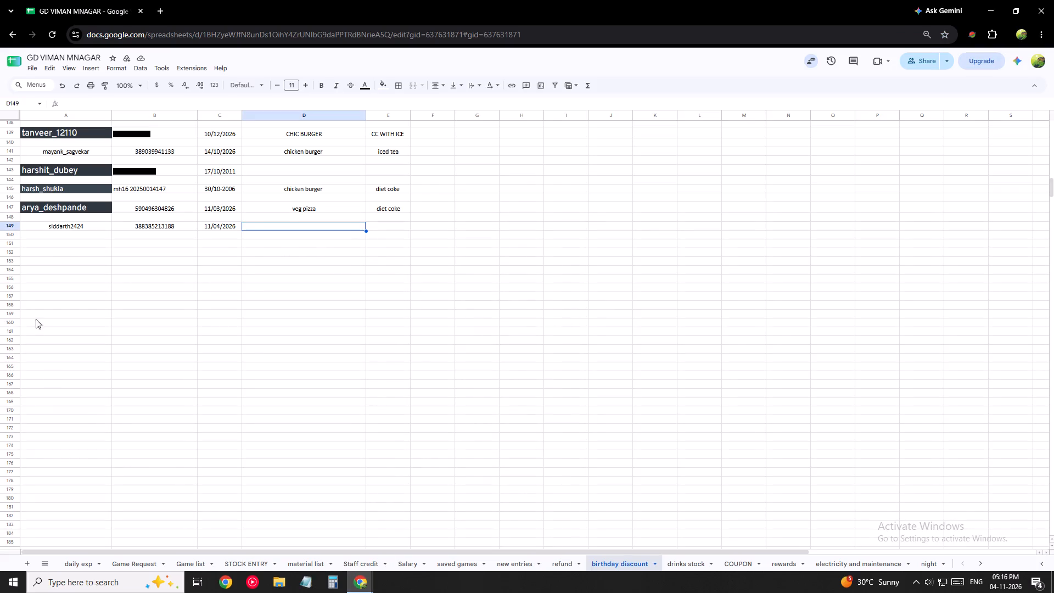
left_click(80, 559)
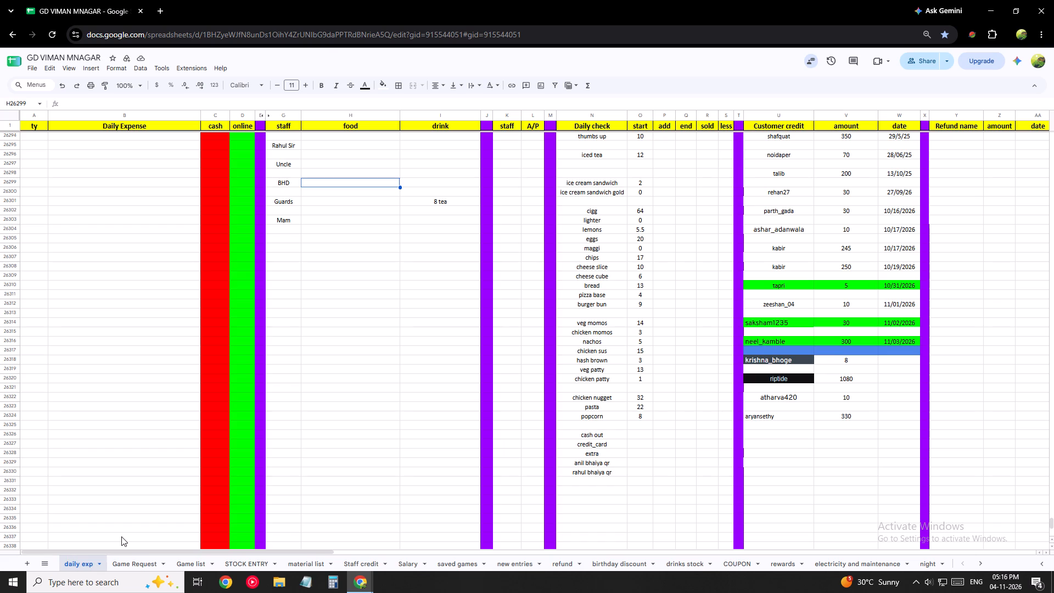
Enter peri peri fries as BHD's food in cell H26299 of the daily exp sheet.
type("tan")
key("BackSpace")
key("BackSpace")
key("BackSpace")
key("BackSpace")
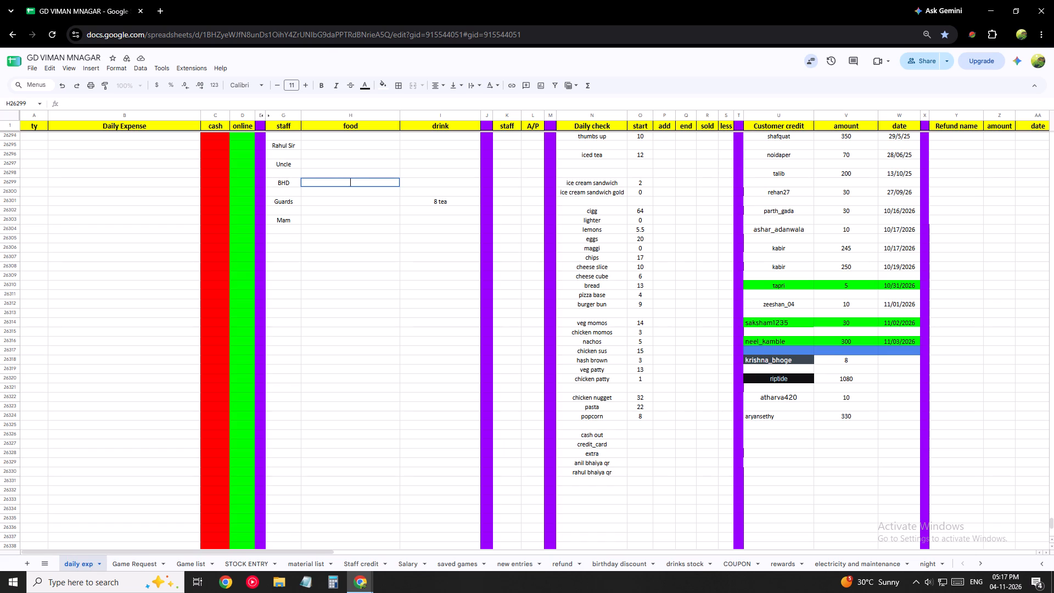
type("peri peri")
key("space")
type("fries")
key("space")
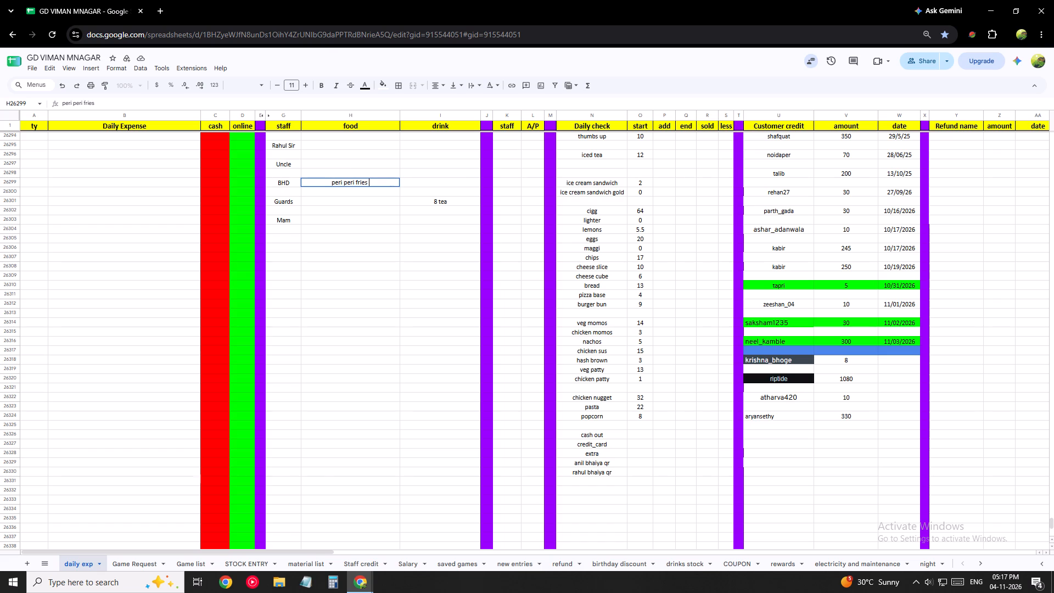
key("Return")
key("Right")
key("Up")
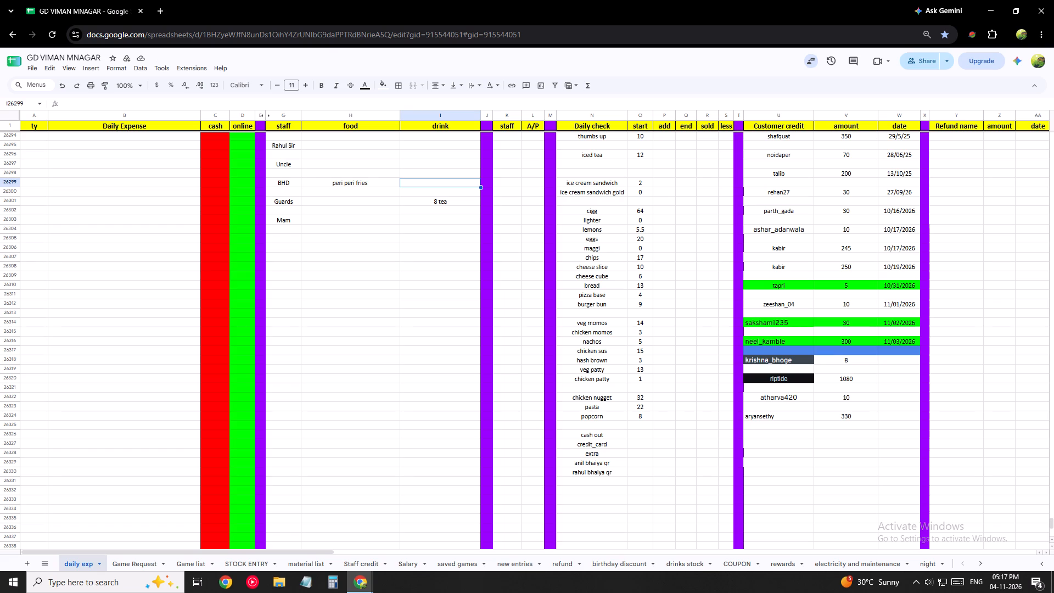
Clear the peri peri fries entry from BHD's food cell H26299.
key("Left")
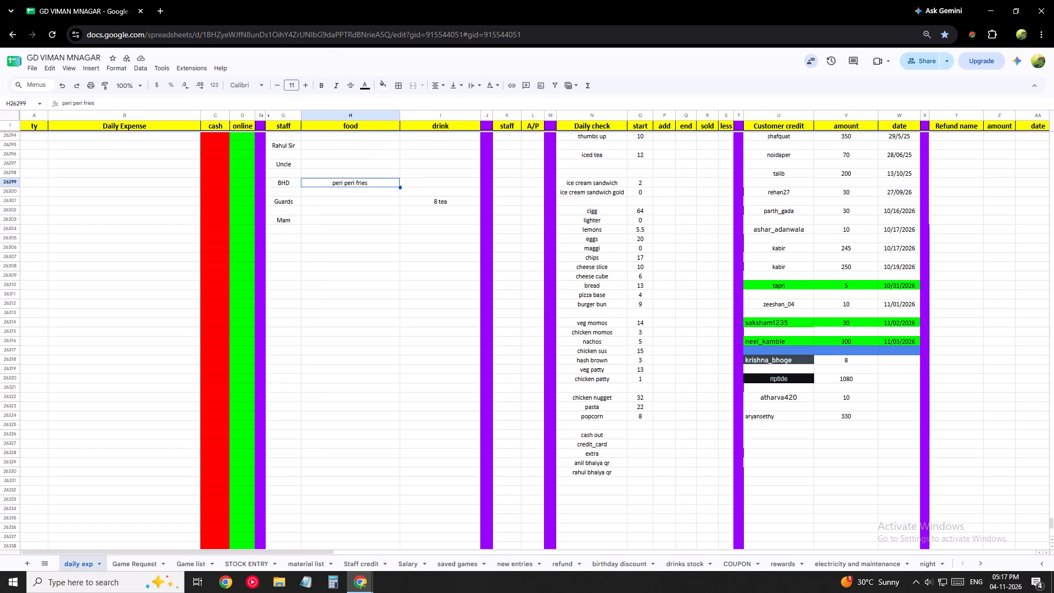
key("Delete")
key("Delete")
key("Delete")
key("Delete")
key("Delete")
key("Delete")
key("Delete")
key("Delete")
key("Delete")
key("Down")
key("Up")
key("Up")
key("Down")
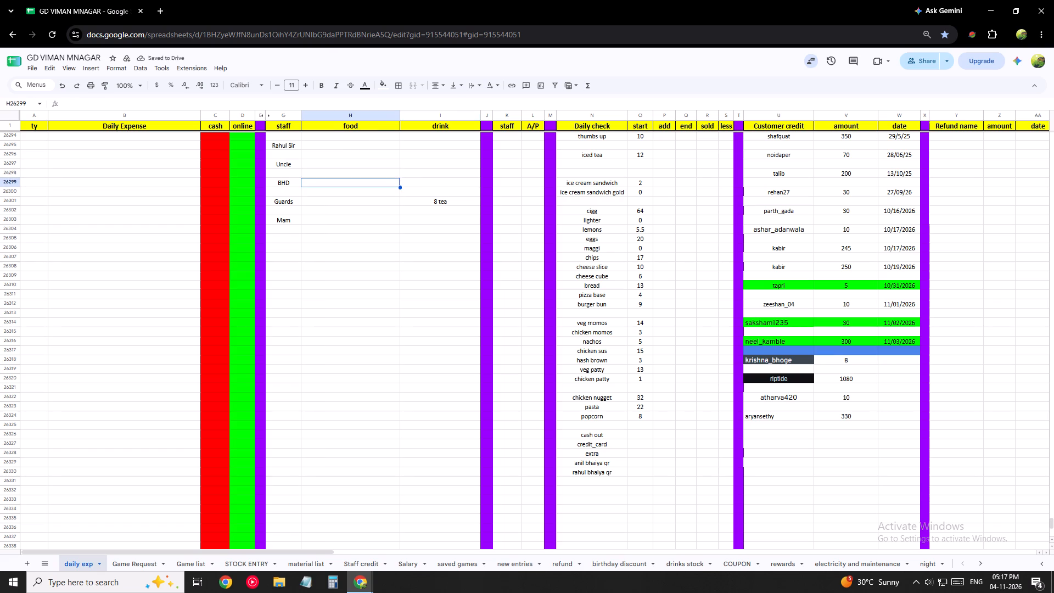
Enter veg burger as BHD's food in cell H26299 and cold coffee as the drink in cell I26299.
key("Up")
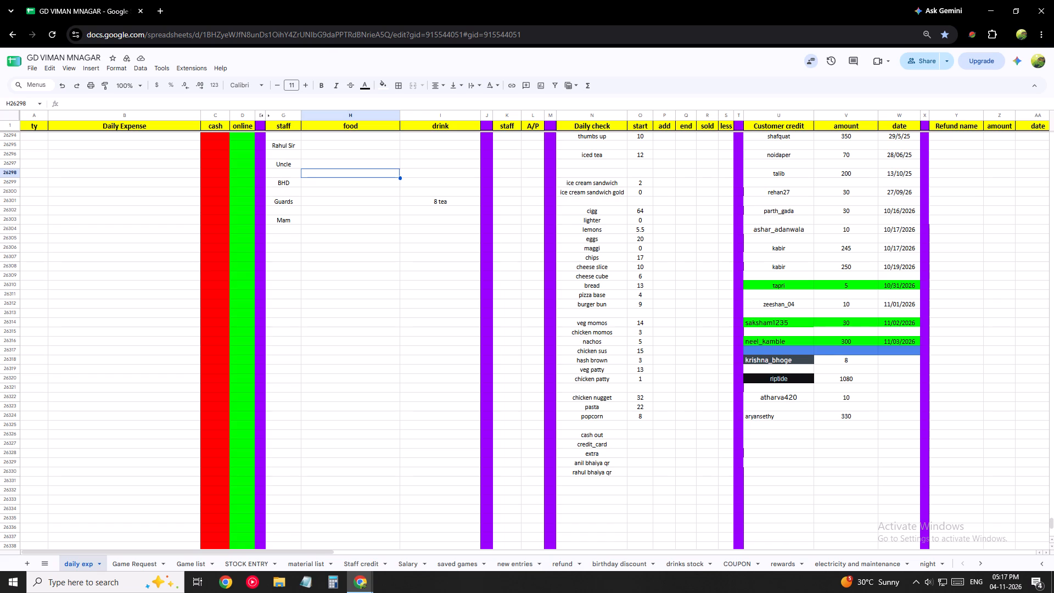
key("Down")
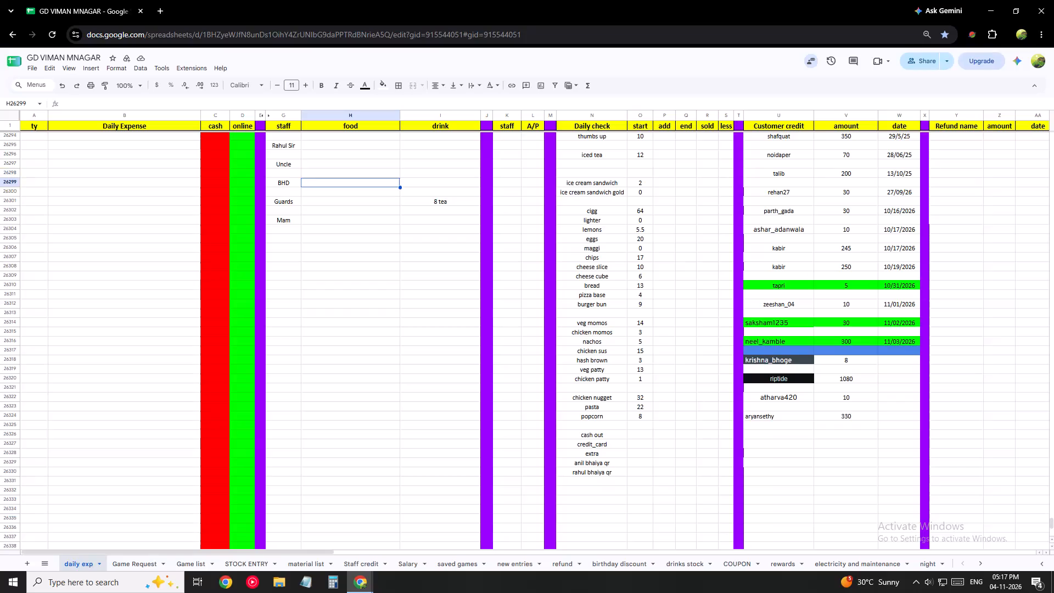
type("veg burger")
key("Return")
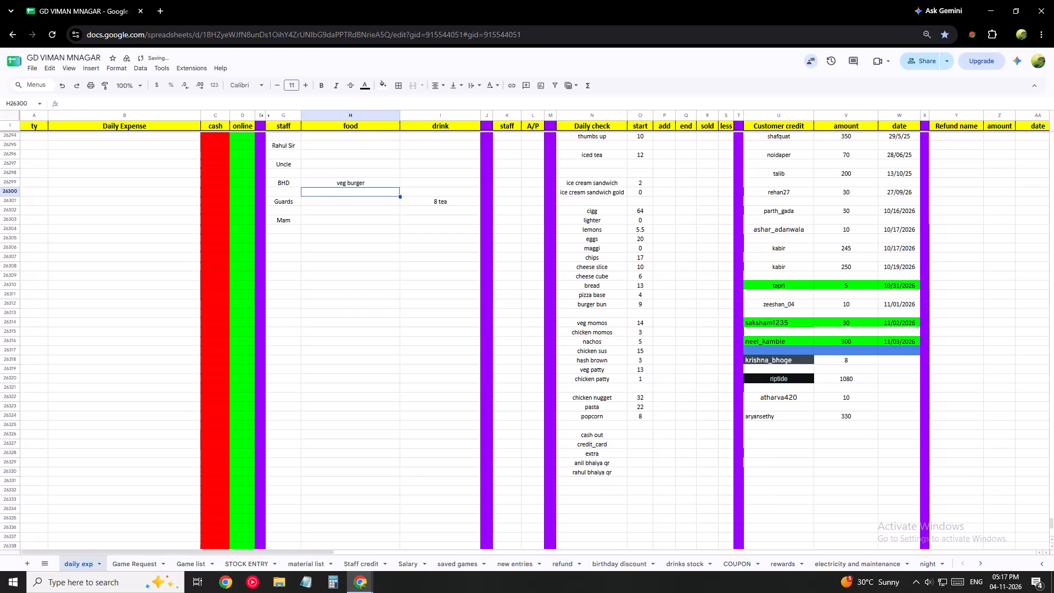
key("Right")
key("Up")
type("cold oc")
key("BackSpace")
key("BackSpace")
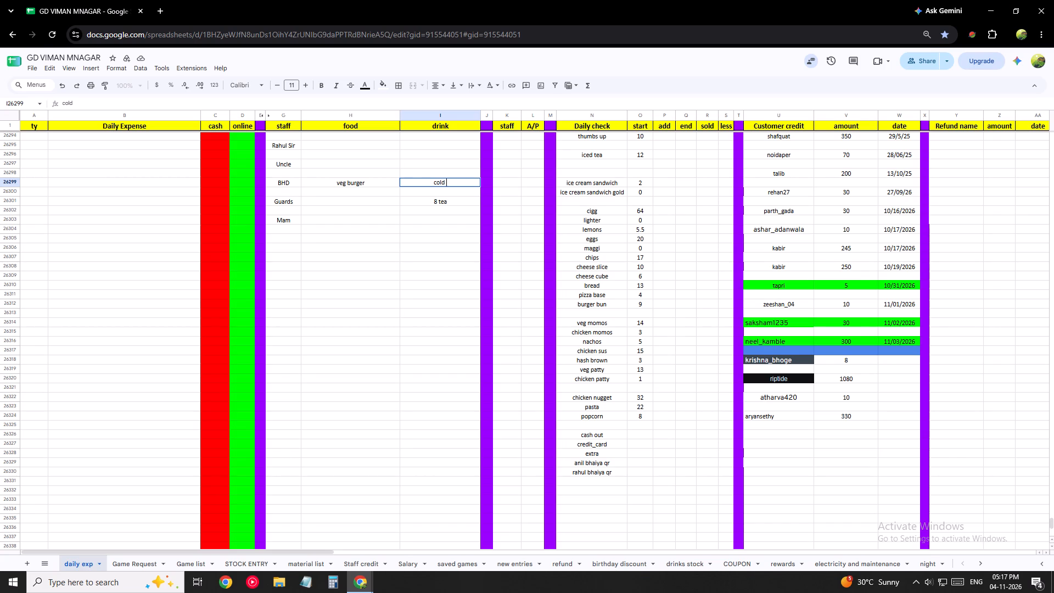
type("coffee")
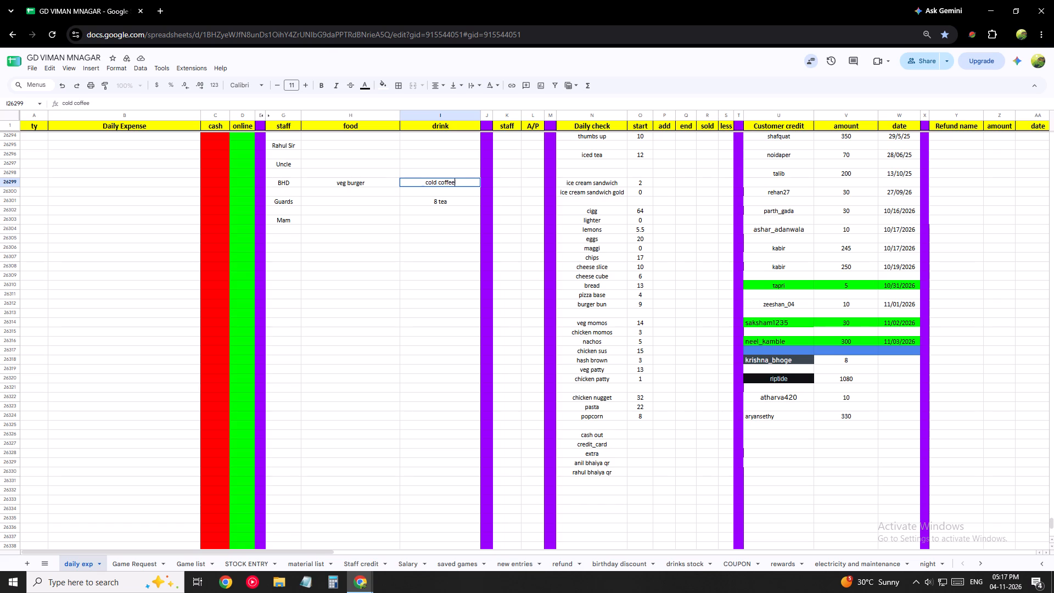
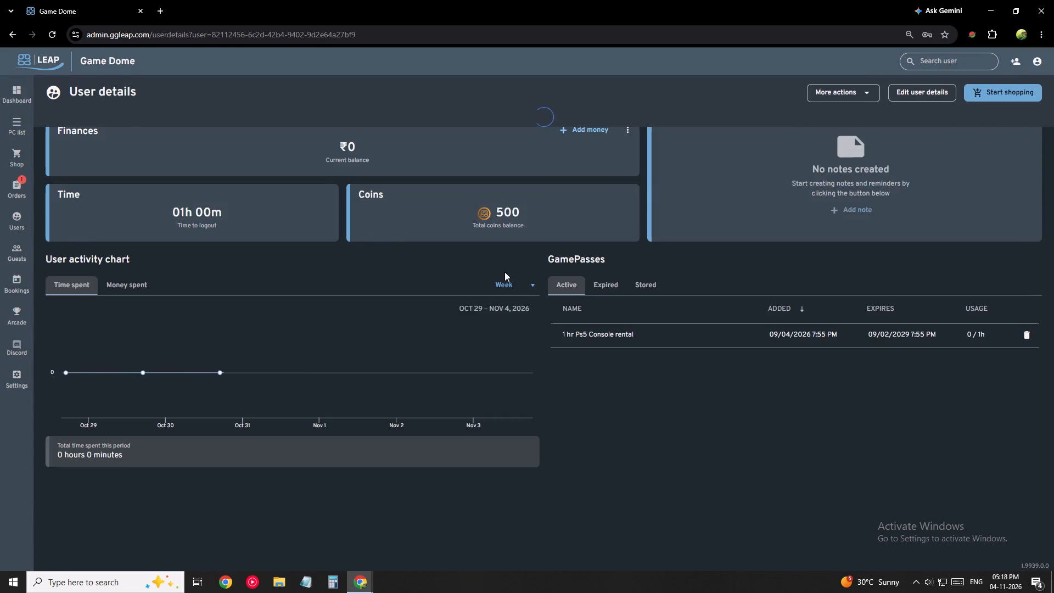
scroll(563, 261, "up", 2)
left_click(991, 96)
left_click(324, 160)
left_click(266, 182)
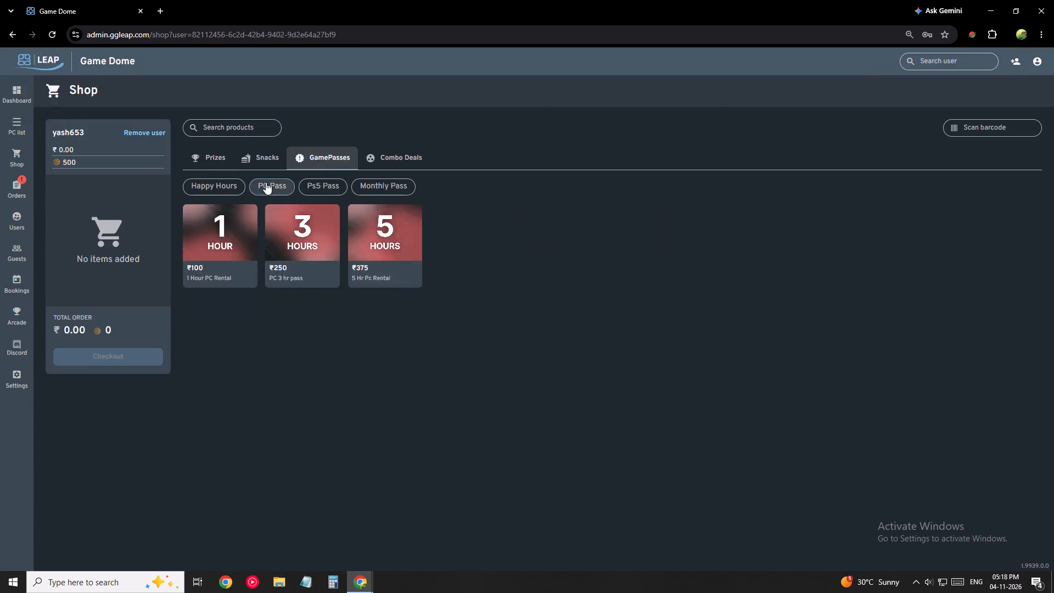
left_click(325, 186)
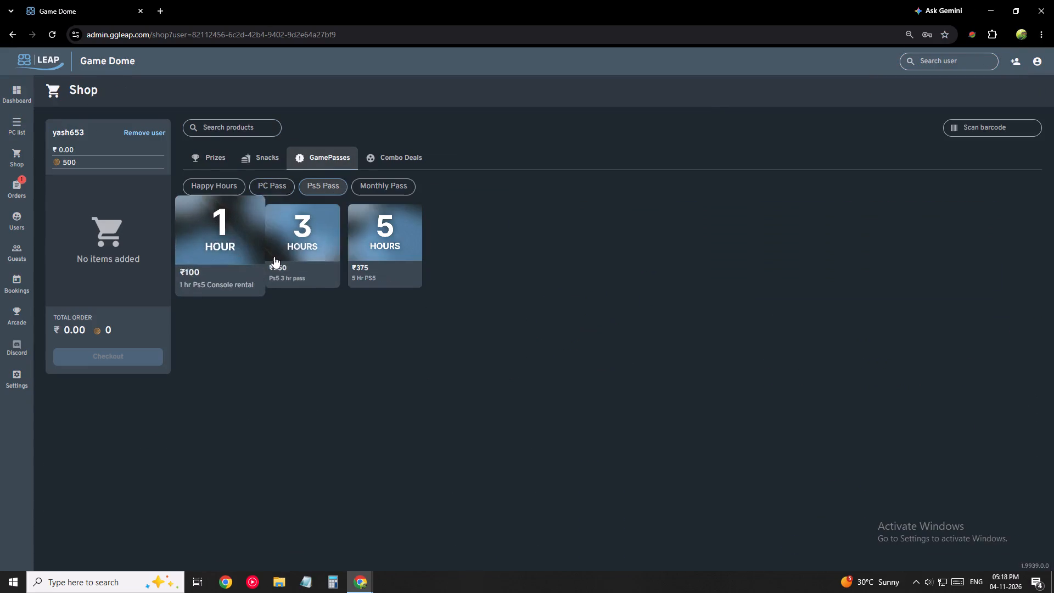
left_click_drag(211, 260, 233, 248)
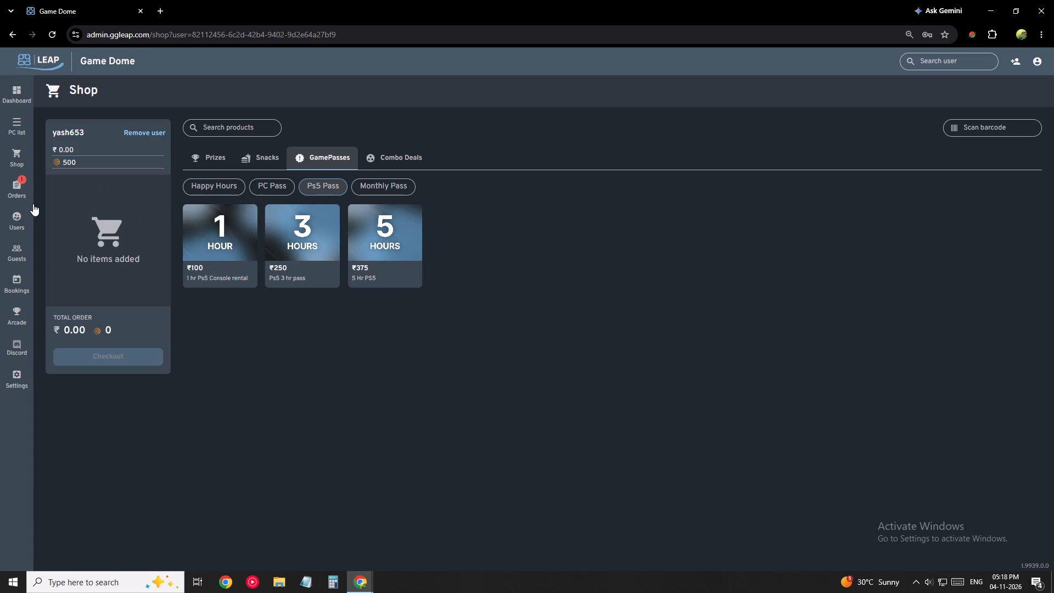
double_click(68, 132)
right_click(68, 132)
left_click(111, 150)
left_click(0, 130)
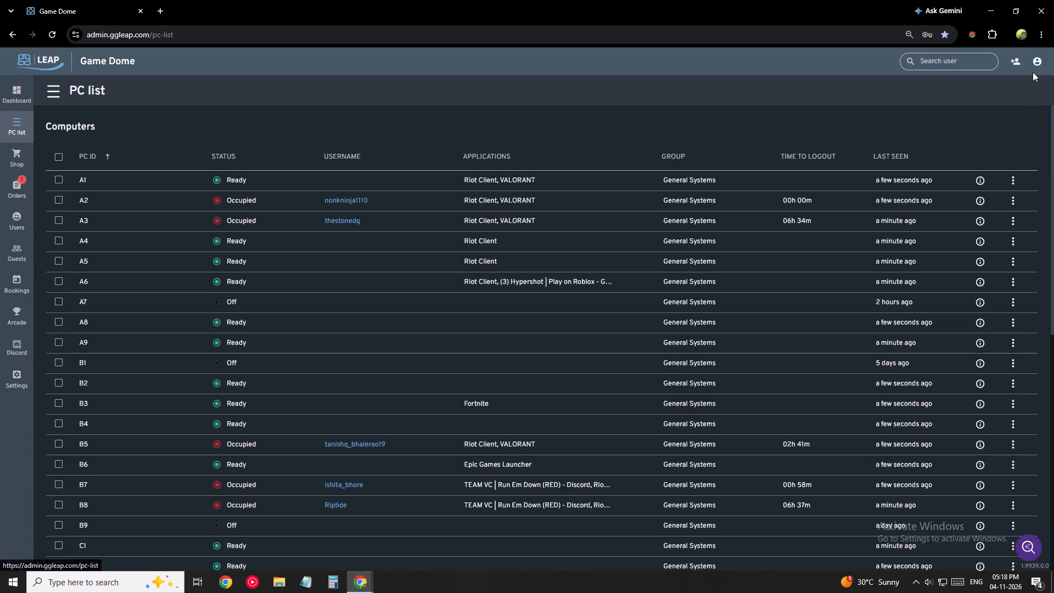
left_click(944, 50)
left_click(958, 64)
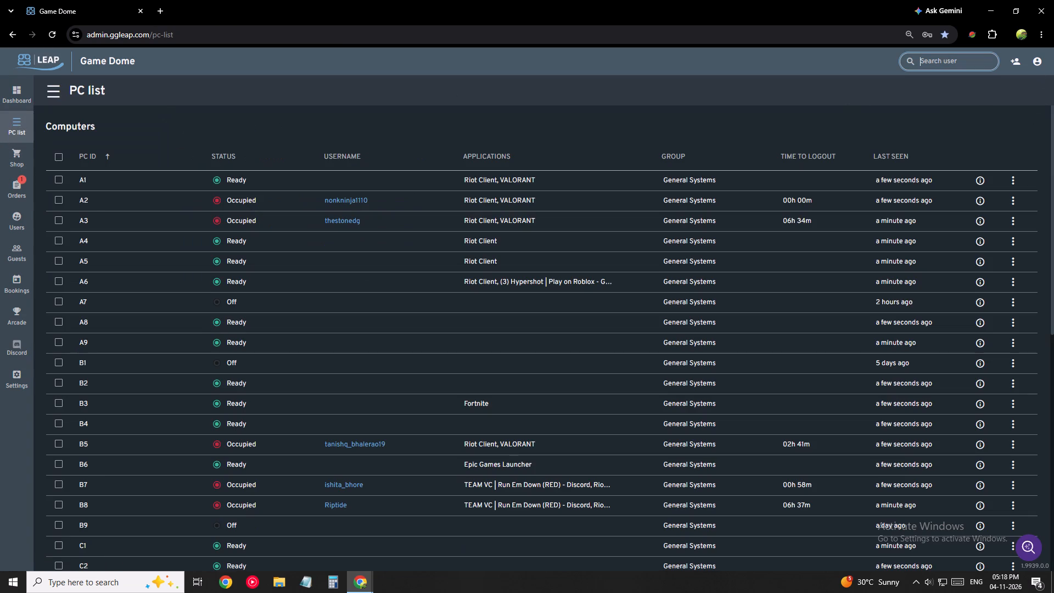
type("hc")
key("BackSpace")
key("BackSpace")
key("BackSpace")
type("chpo")
key("BackSpace")
key("BackSpace")
key("p")
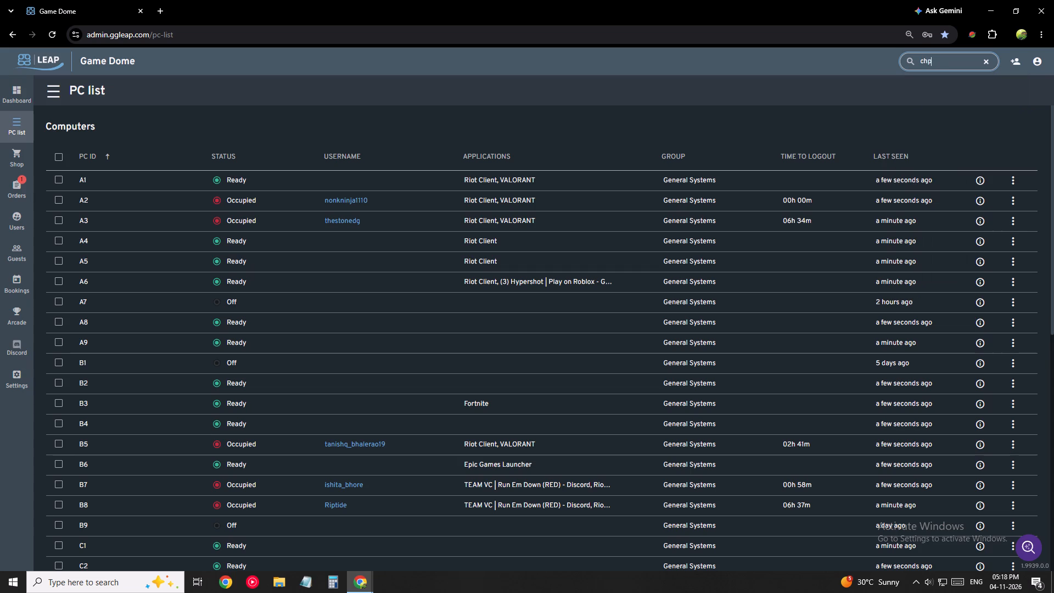
key("BackSpace")
type("pd")
key("BackSpace")
key("BackSpace")
type("odumon")
left_click(1017, 85)
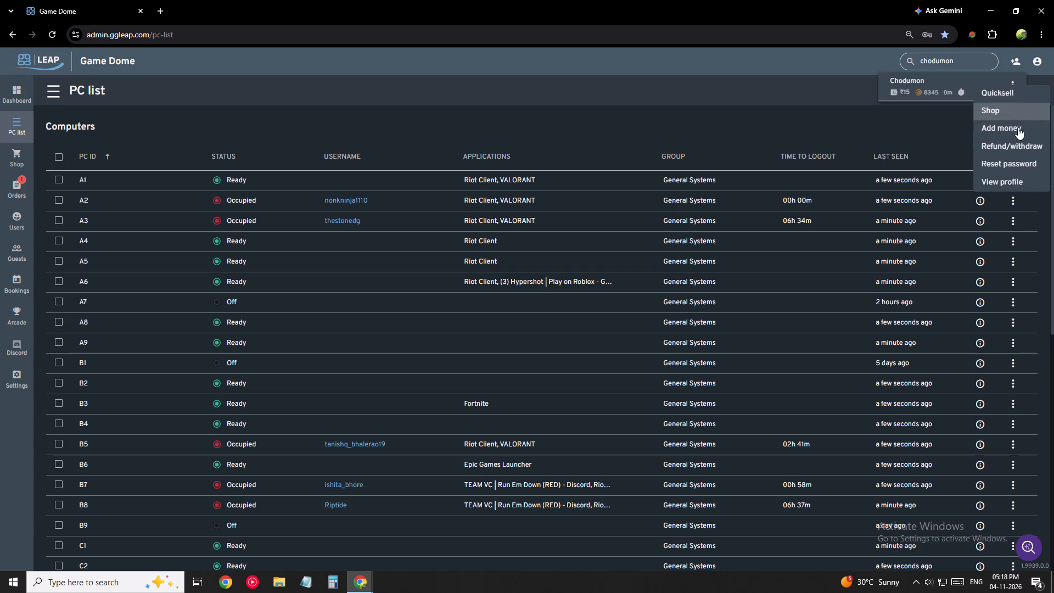
left_click(1010, 133)
left_click(463, 286)
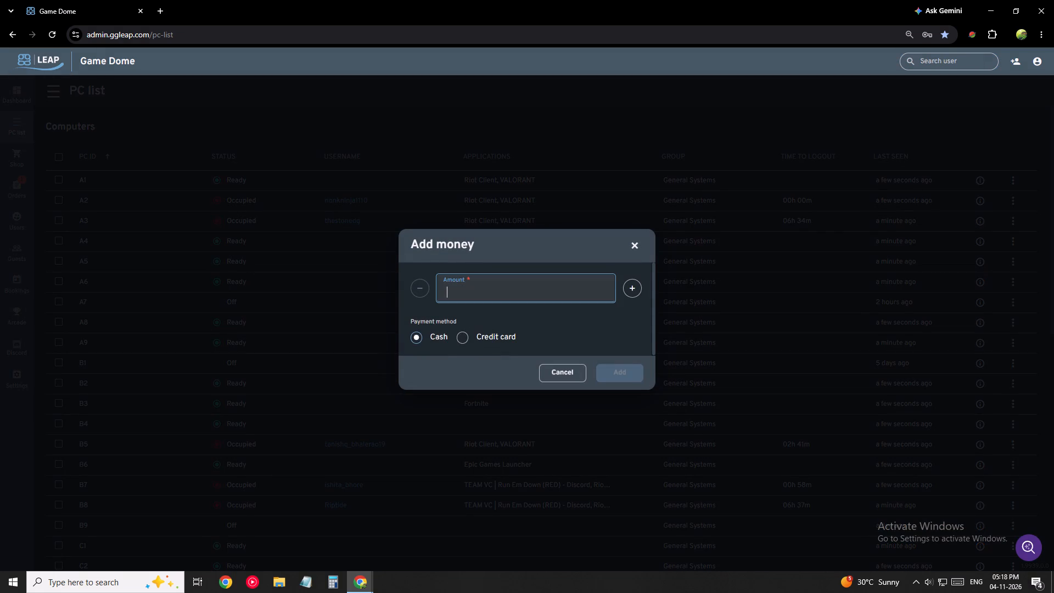
type("100")
left_click(622, 365)
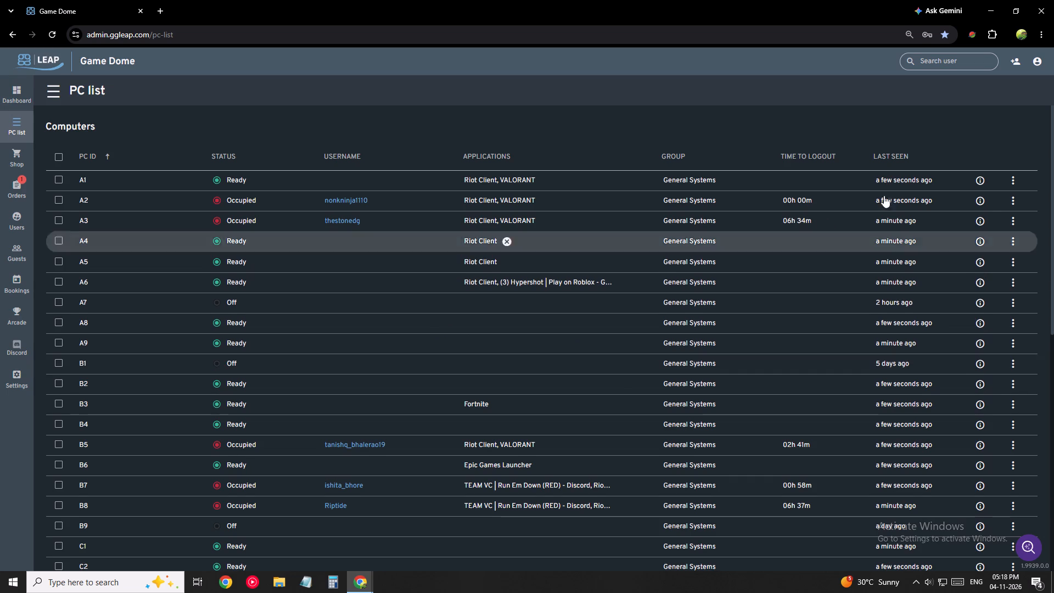
left_click(969, 65)
type("yash")
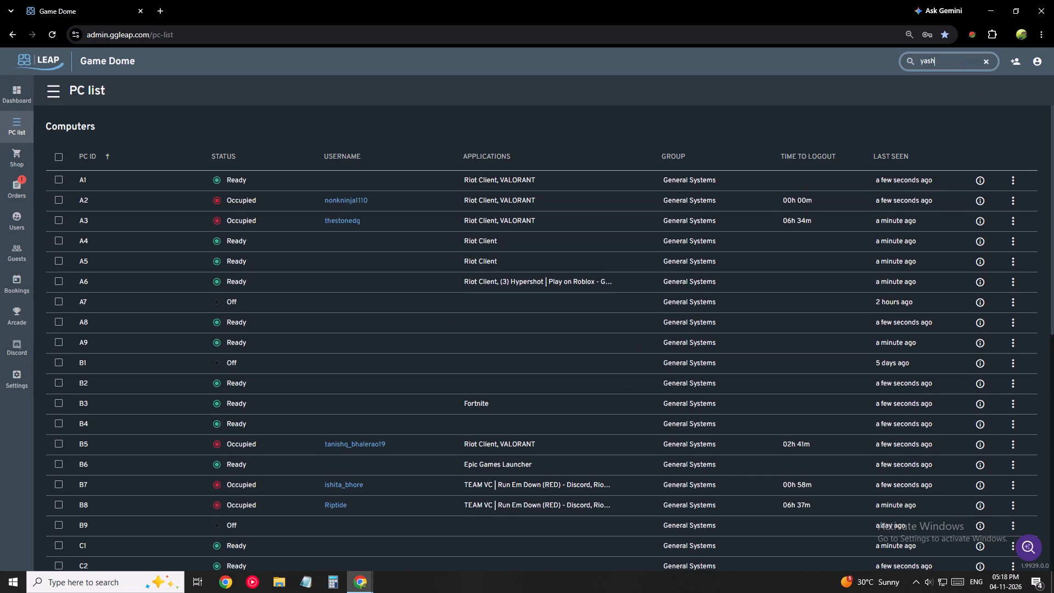
key("6")
left_click(607, 111)
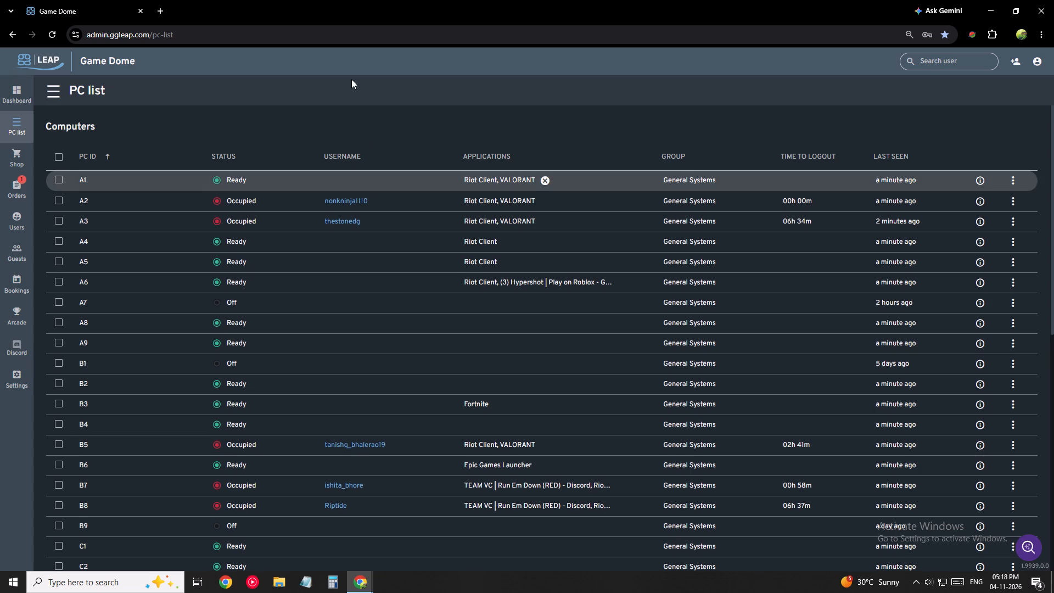
Open the order history to review recent orders.
left_click(8, 204)
left_click(251, 115)
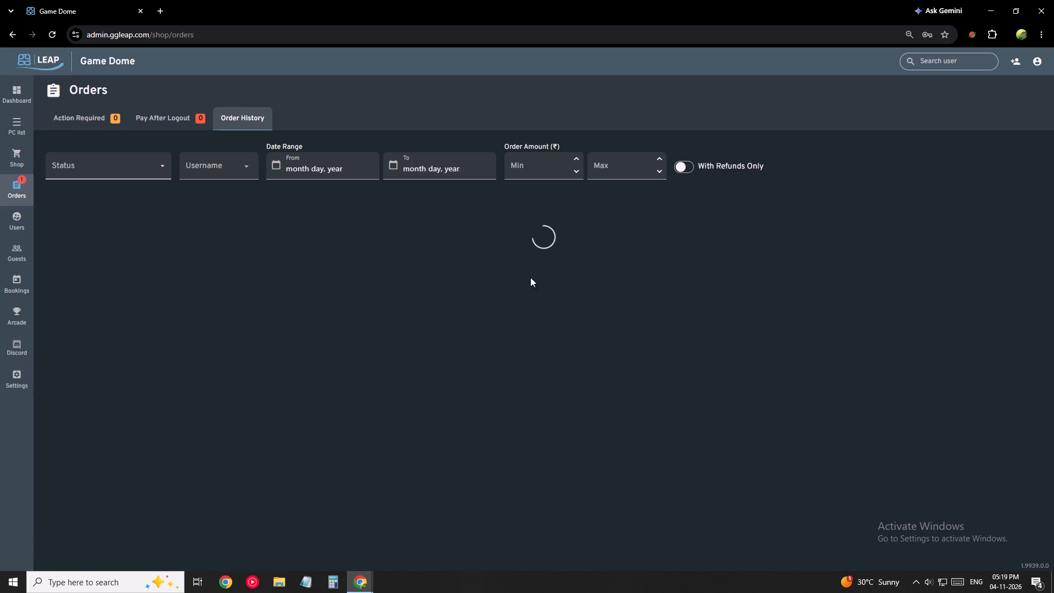
left_click(957, 67)
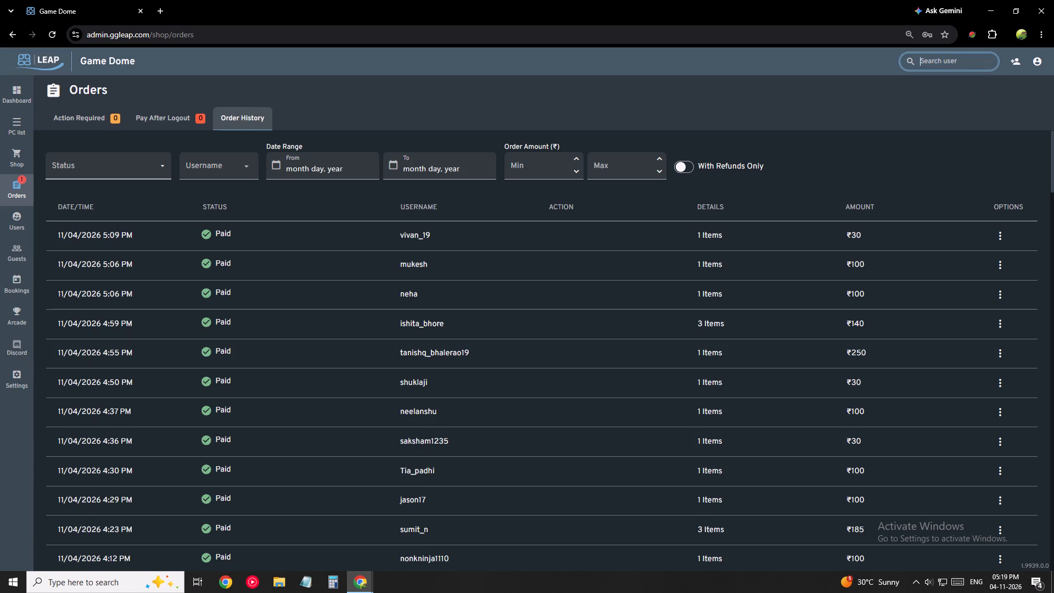
type("sidd")
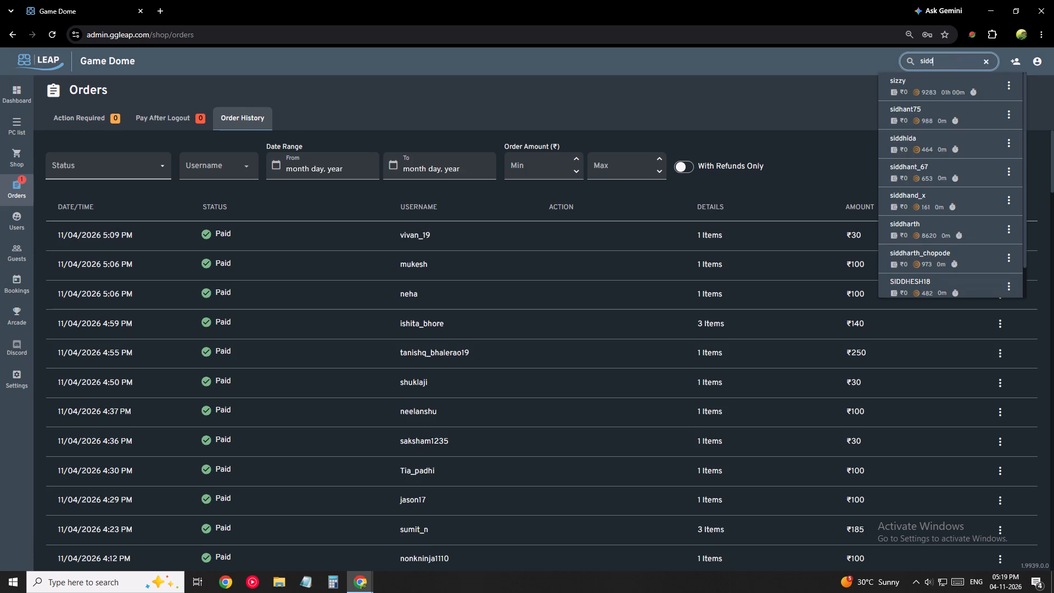
type("ar")
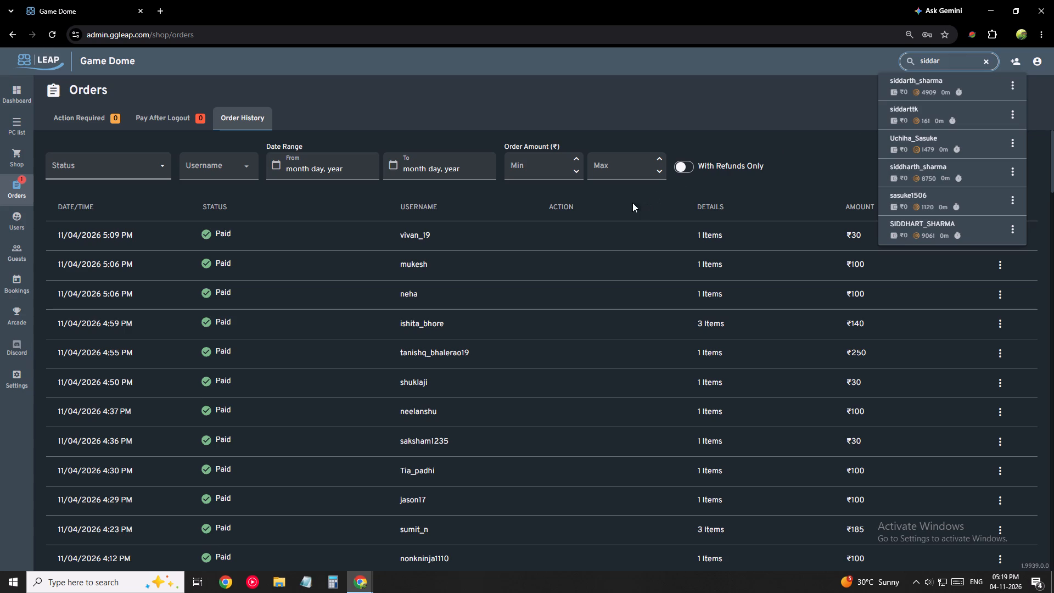
left_click_drag(963, 52, 880, 56)
left_click(957, 64)
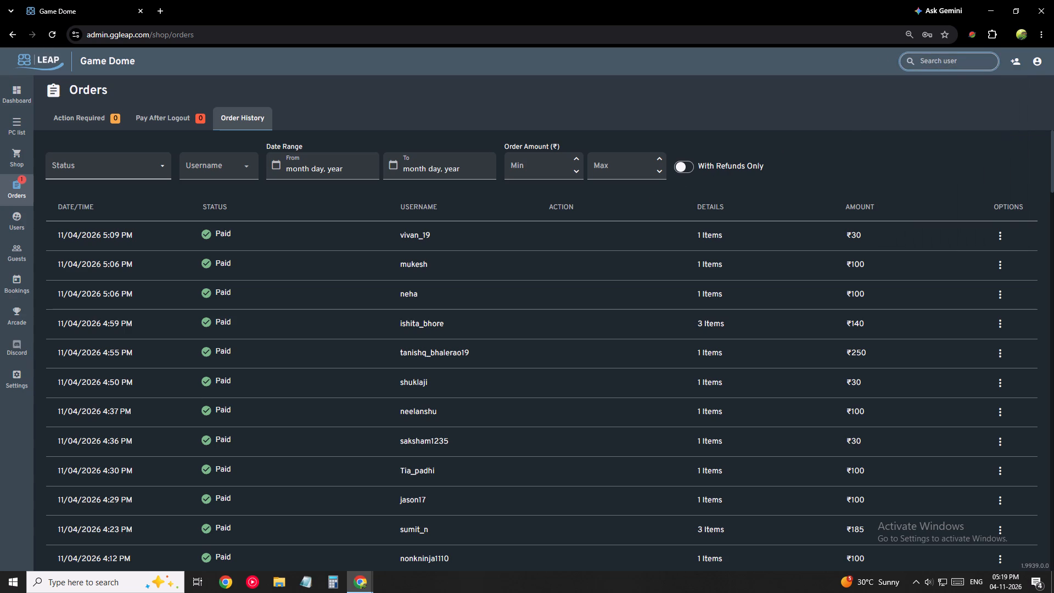
key("super+v")
left_click(945, 149)
key("ctrl+v")
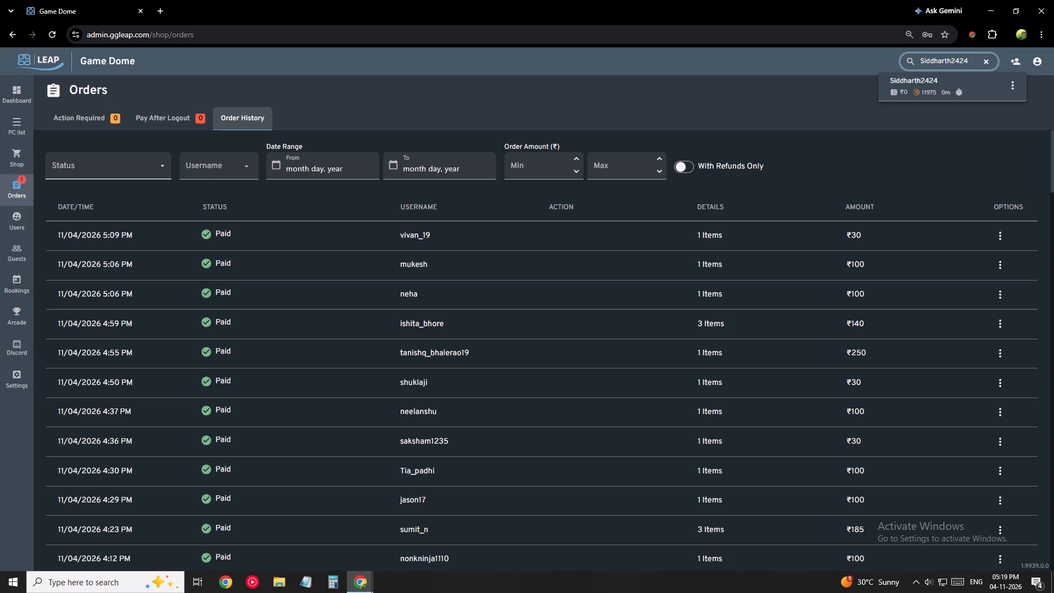
left_click(1018, 86)
left_click(1033, 92)
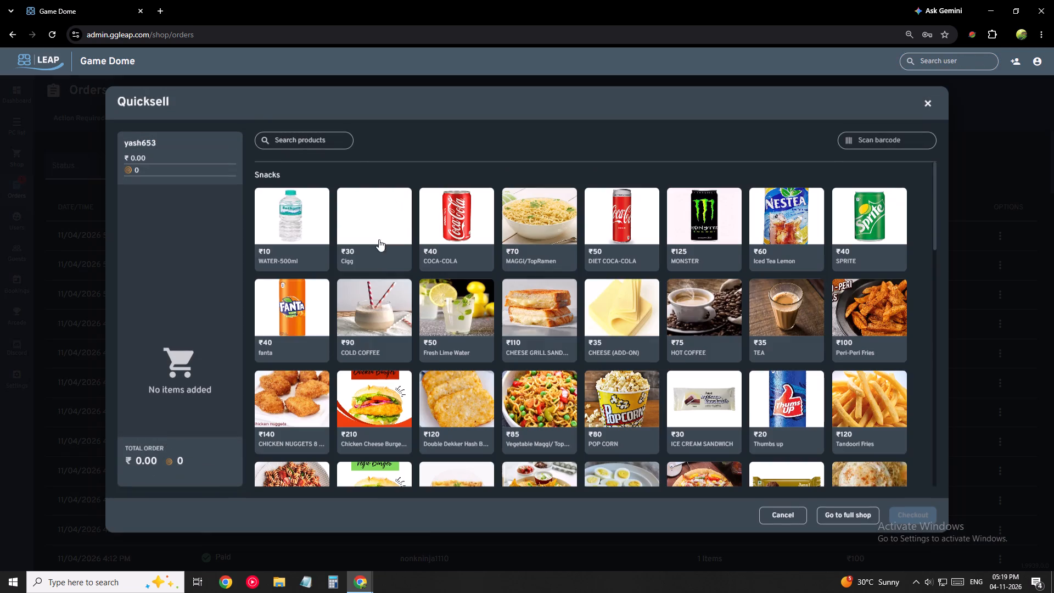
left_click(837, 511)
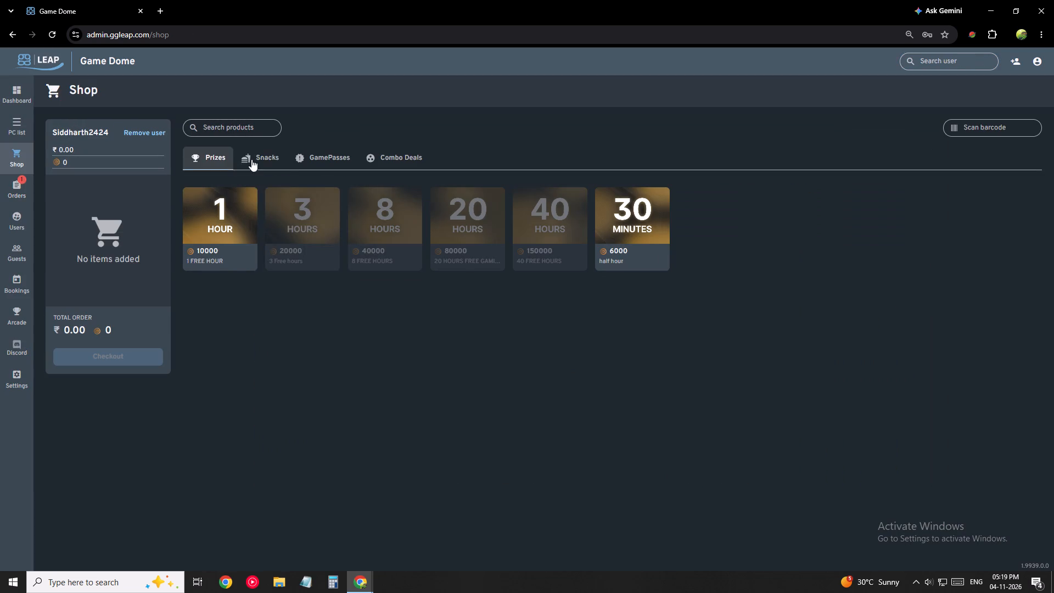
left_click(208, 260)
left_click(125, 356)
left_click(236, 451)
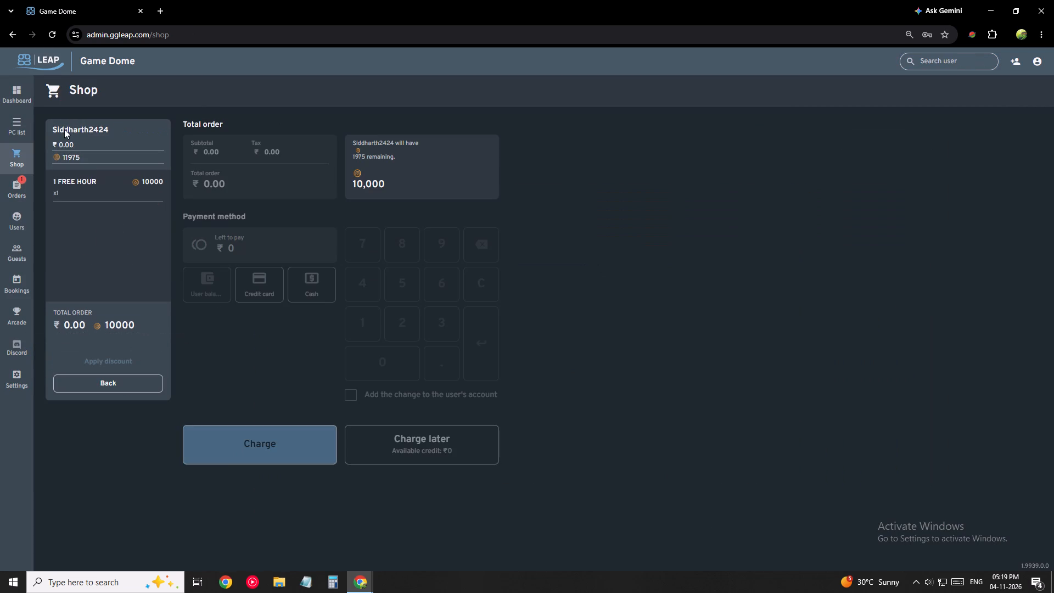
double_click(85, 133)
double_click(95, 135, "ctrl")
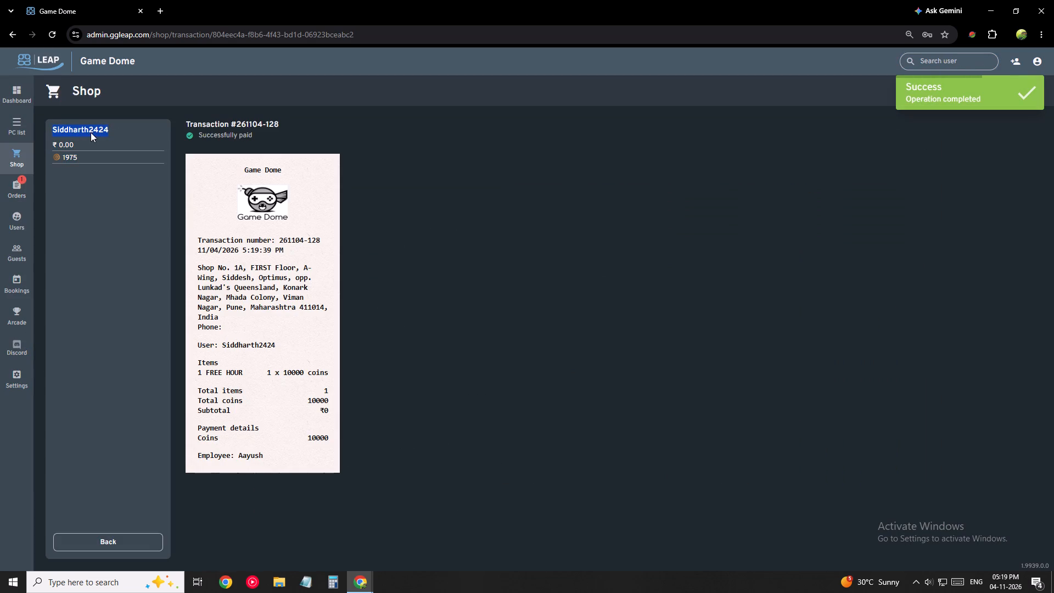
key("ctrl+c")
left_click(13, 115)
scroll(308, 330, "down", 11)
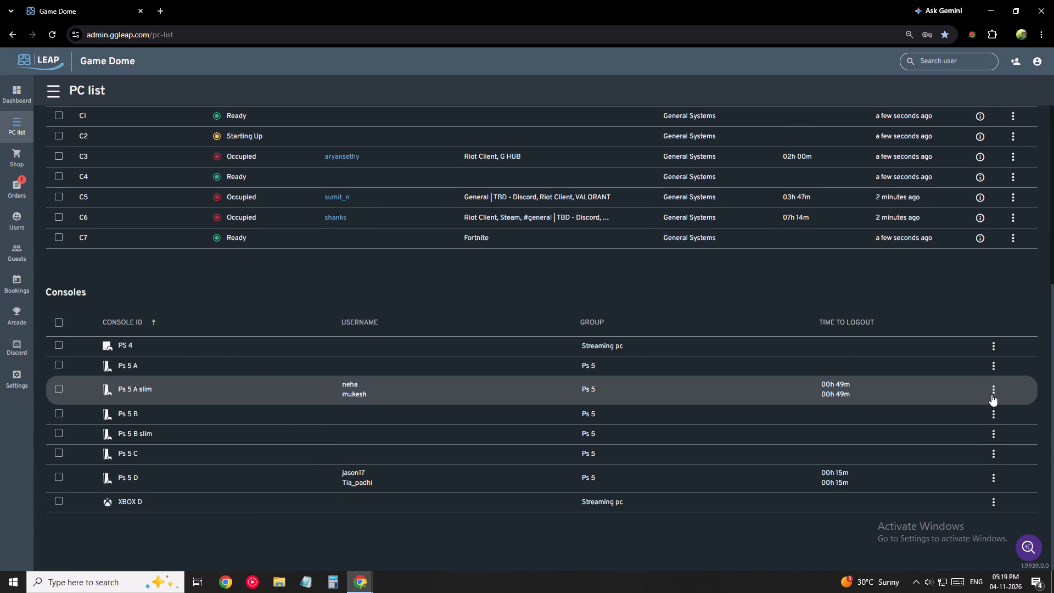
left_click(990, 371)
left_click(1002, 377)
left_click(496, 298)
key("ctrl+v")
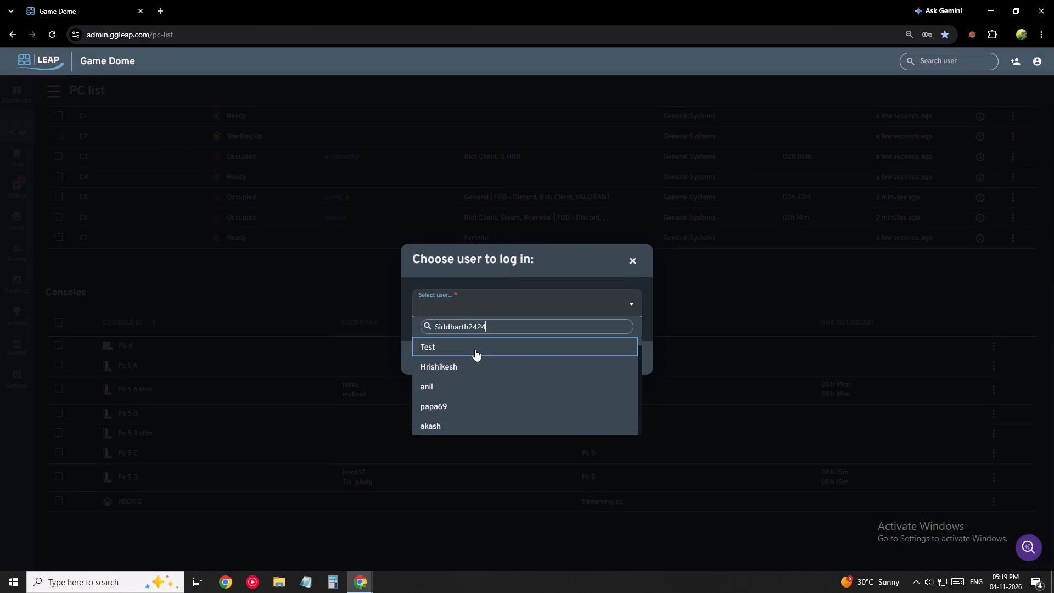
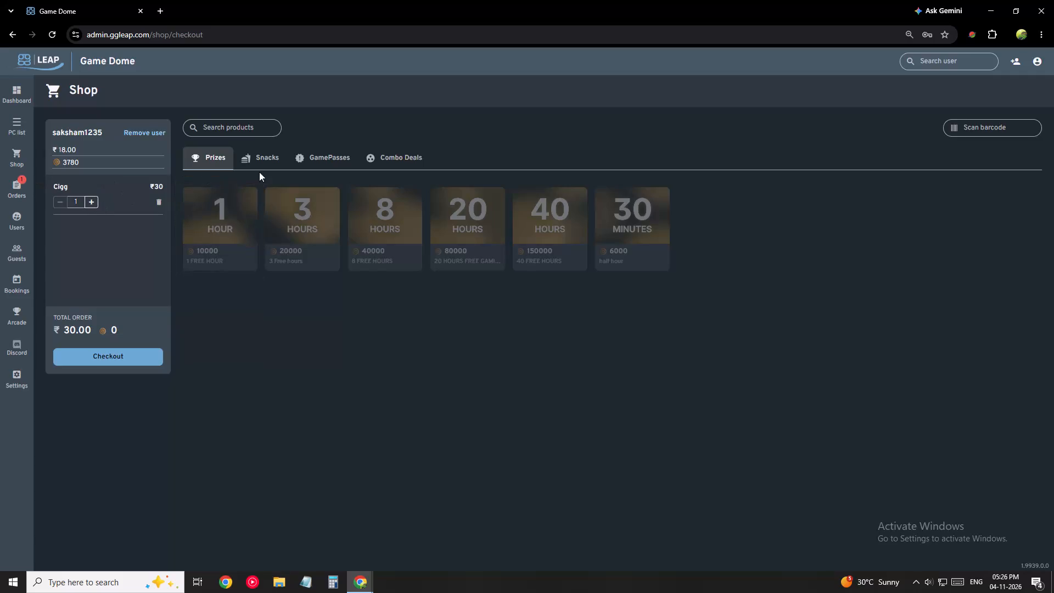
left_click(272, 164)
left_click(321, 187)
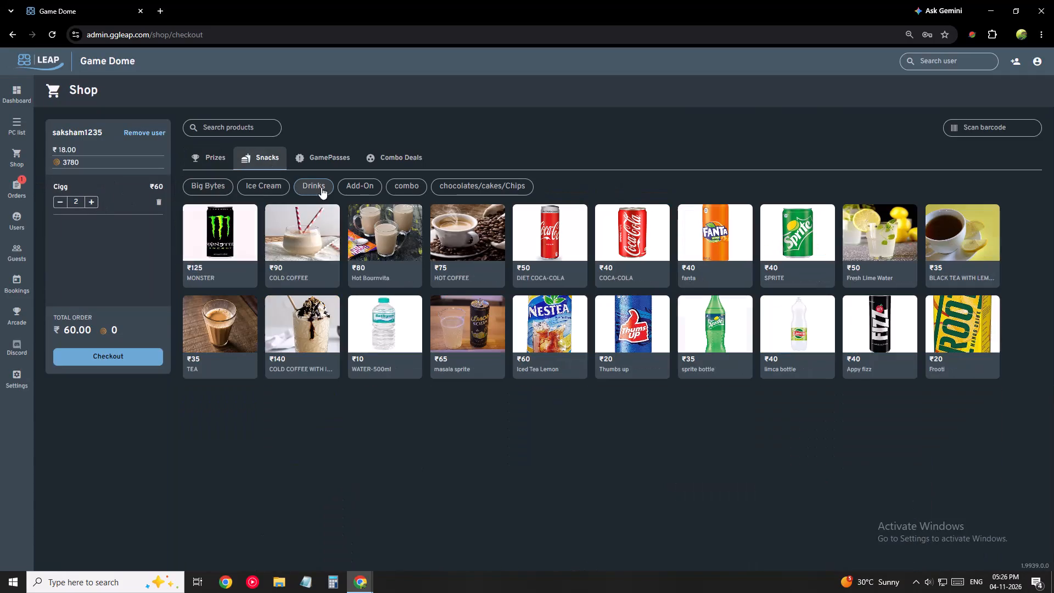
left_click_drag(618, 334, 117, 265)
left_click(122, 355)
left_click(250, 294)
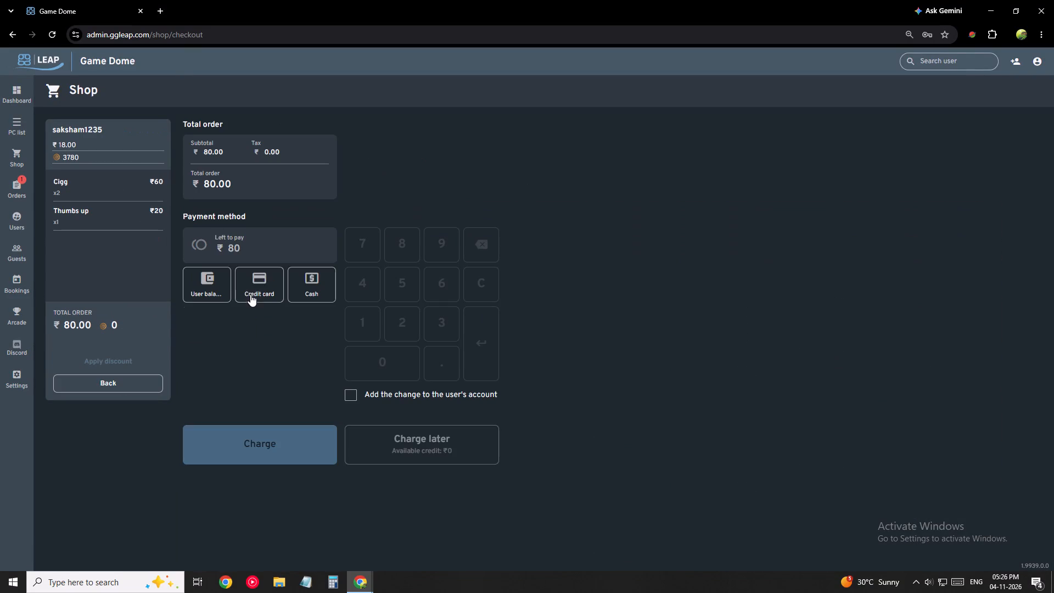
left_click(285, 440)
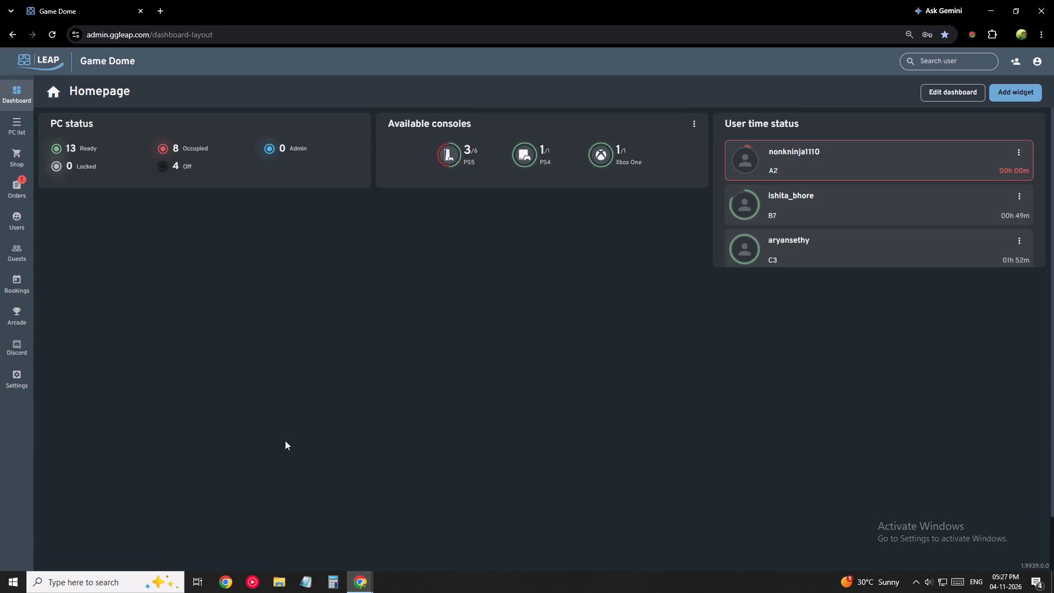
Log out all users from the console Ps 5 A in the PC list.
left_click(0, 123)
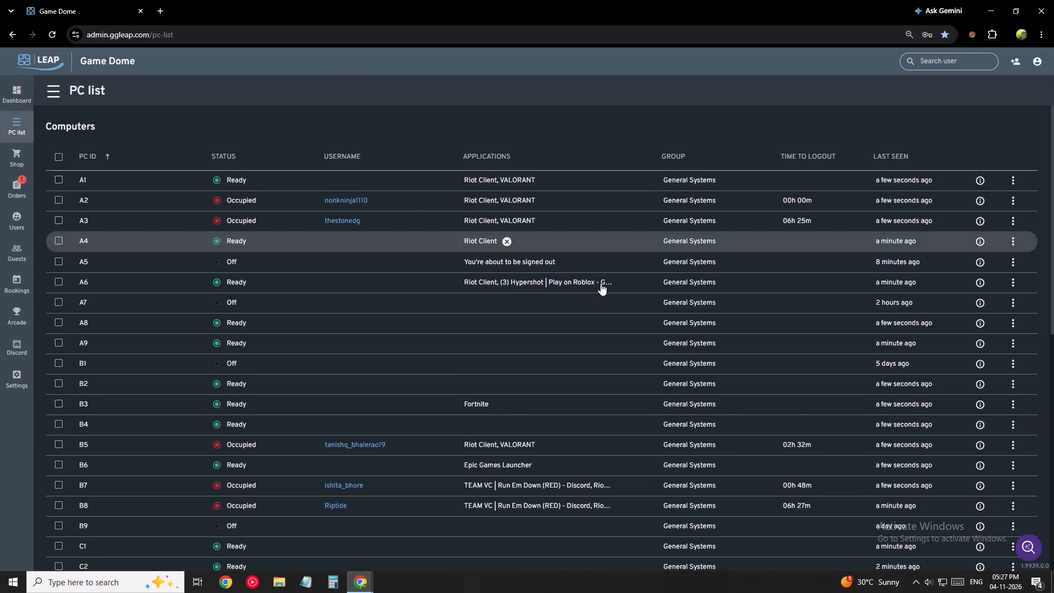
scroll(391, 242, "down", 5)
scroll(351, 282, "down", 5)
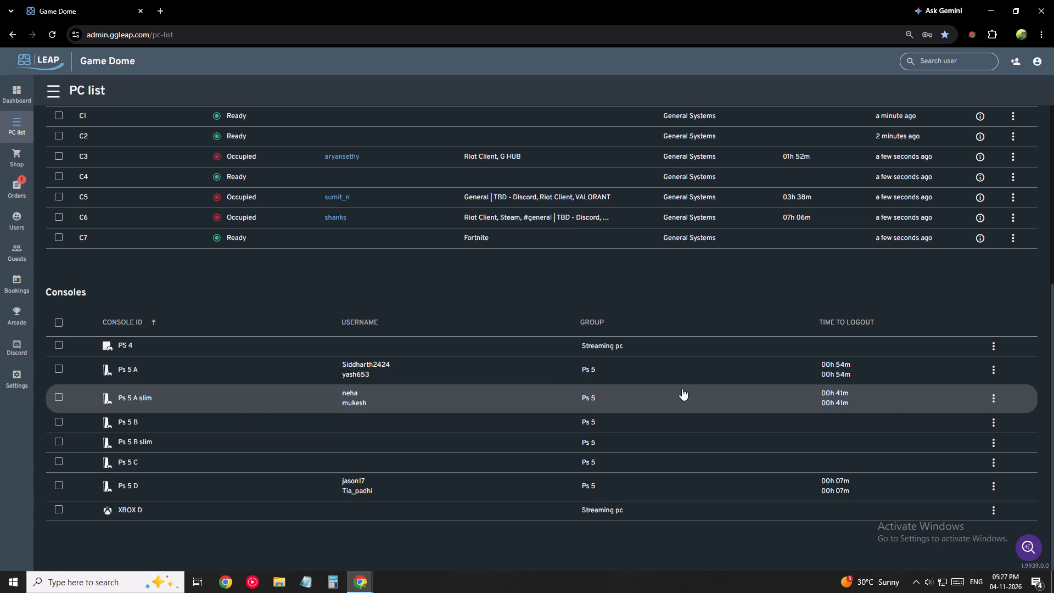
left_click(997, 371)
left_click(1008, 393)
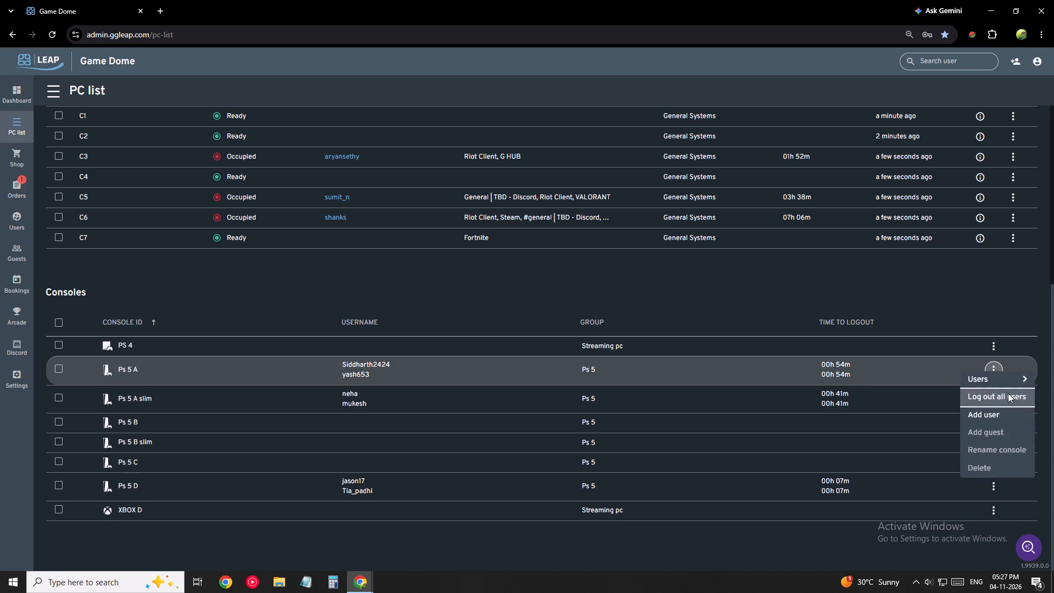
left_click(991, 419)
left_click(1012, 424)
left_click(474, 313)
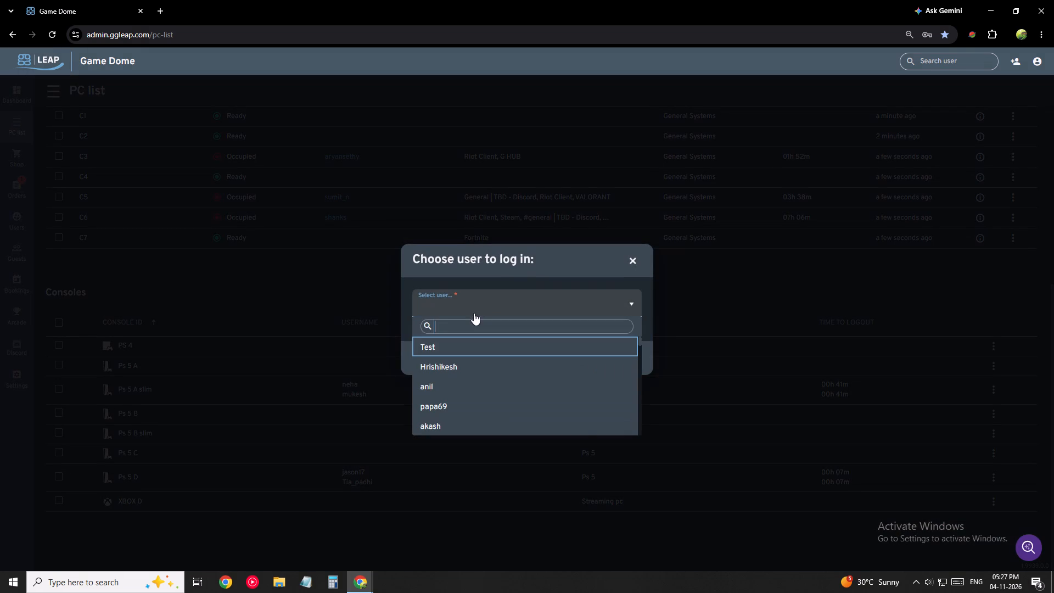
type("diffs")
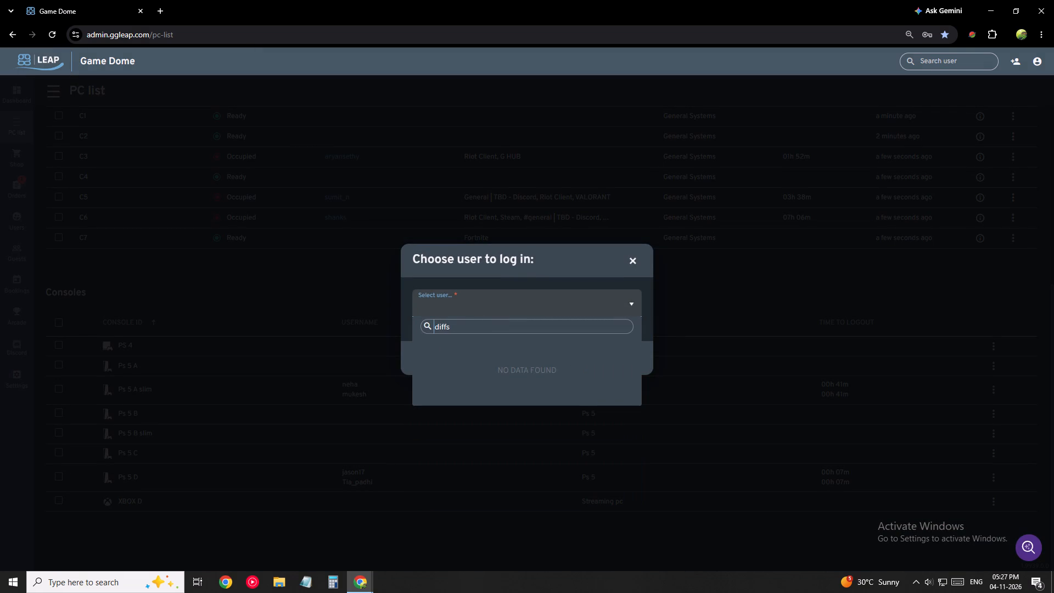
key("BackSpace")
key("BackSpace")
key("BackSpace")
key("BackSpace")
key("BackSpace")
key("BackSpace")
key("BackSpace")
key("BackSpace")
key("BackSpace")
key("BackSpace")
key("BackSpace")
key("super+v")
left_click(505, 379)
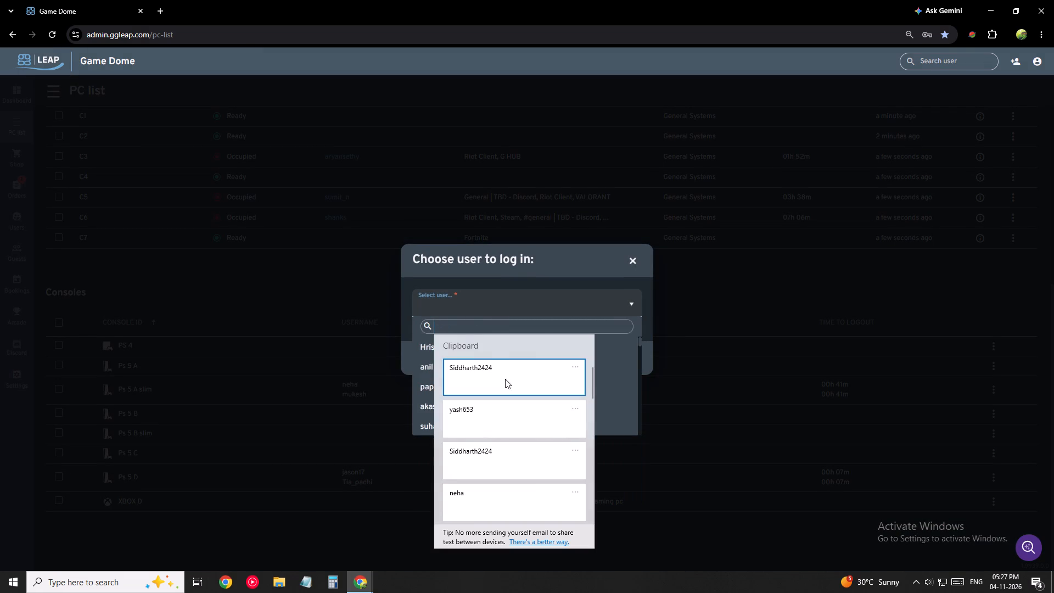
key("ctrl+v")
left_click(504, 330)
left_click(525, 340)
left_click(594, 351)
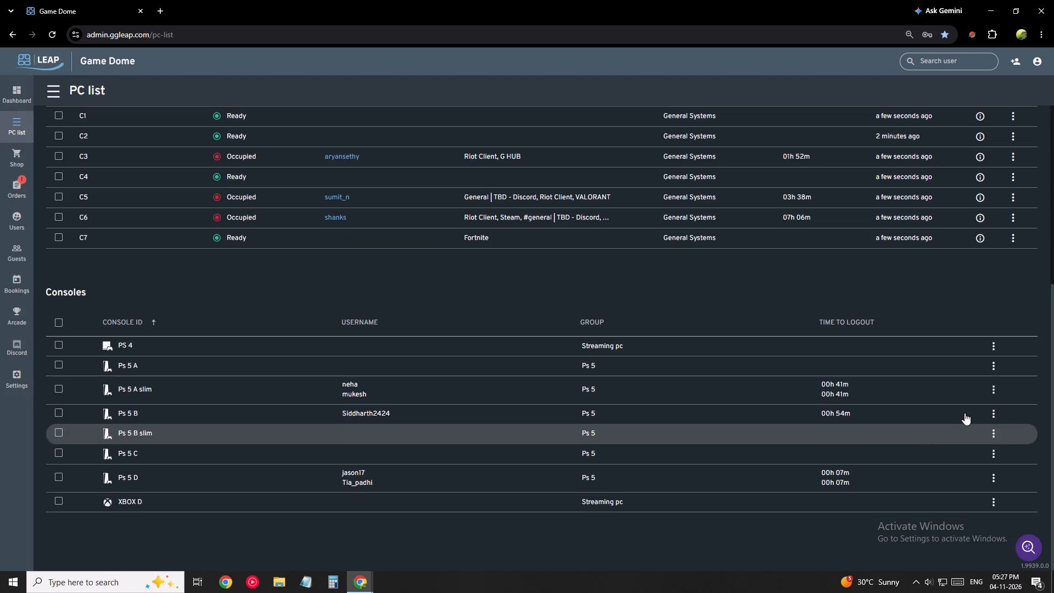
left_click(993, 413)
left_click(1009, 462)
left_click(453, 309)
key("super+v")
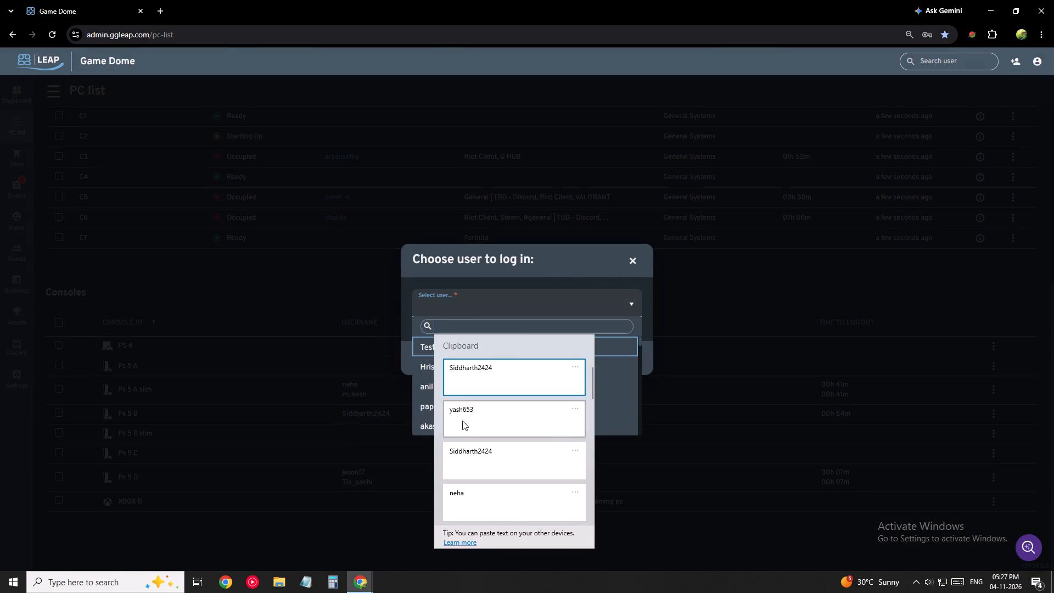
left_click(463, 421)
key("ctrl+v")
left_click(504, 316)
left_click(491, 319)
left_click(469, 309)
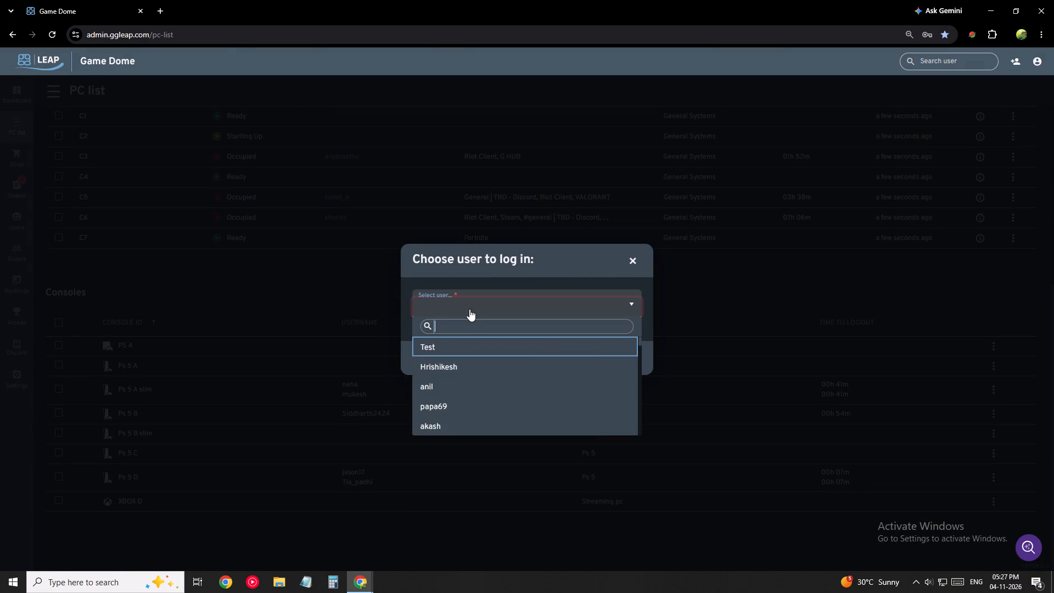
key("super+v")
left_click(488, 412)
key("ctrl+v")
left_click(506, 329)
left_click(533, 343)
left_click(620, 356)
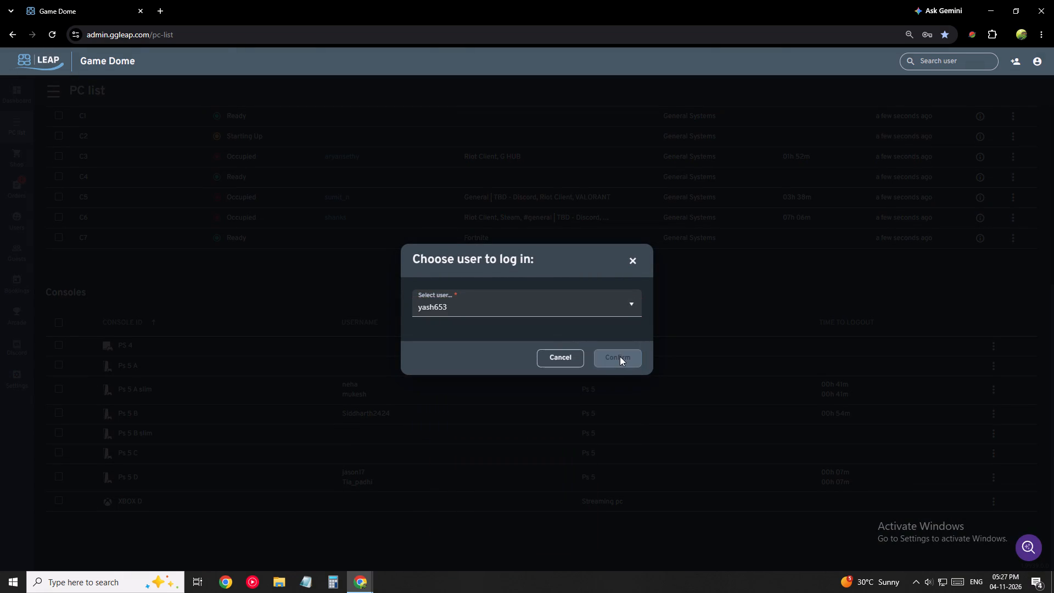
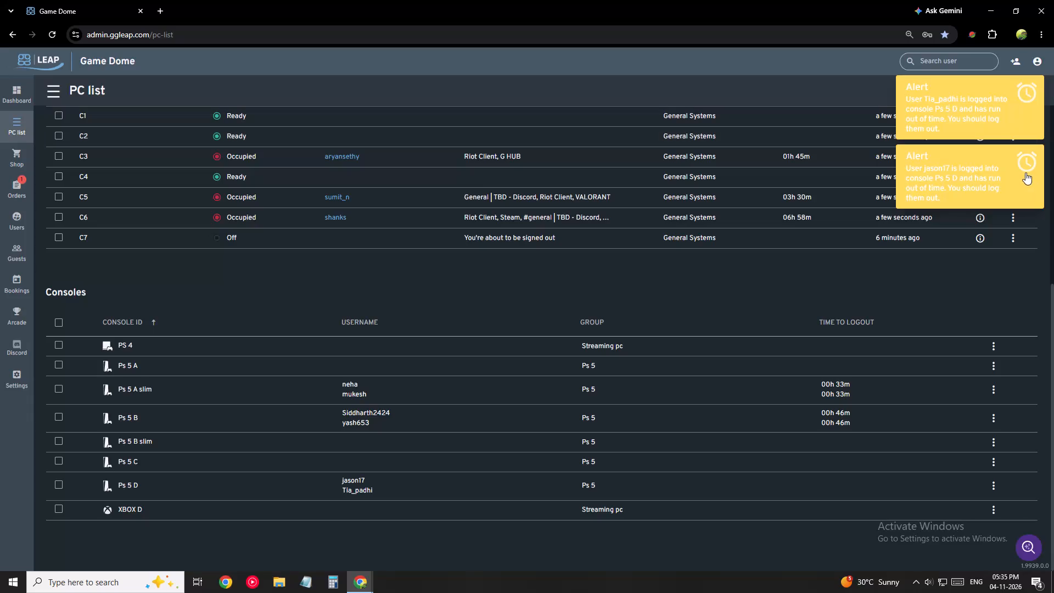
Dismiss the two out-of-time alerts and log out all users from console Ps 5 D.
left_click(1021, 159)
left_click(1010, 115)
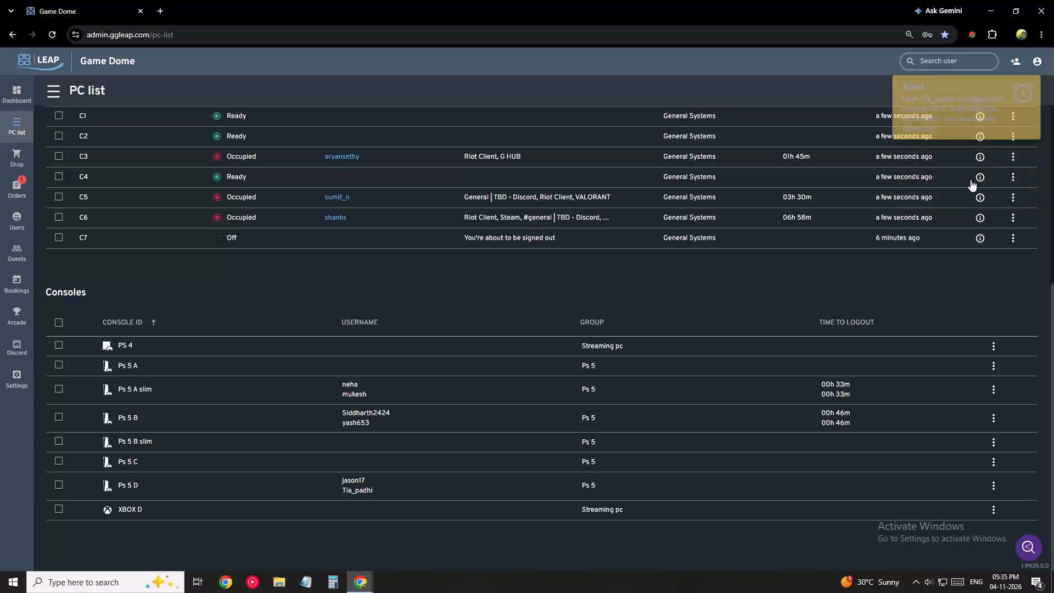
left_click(1000, 483)
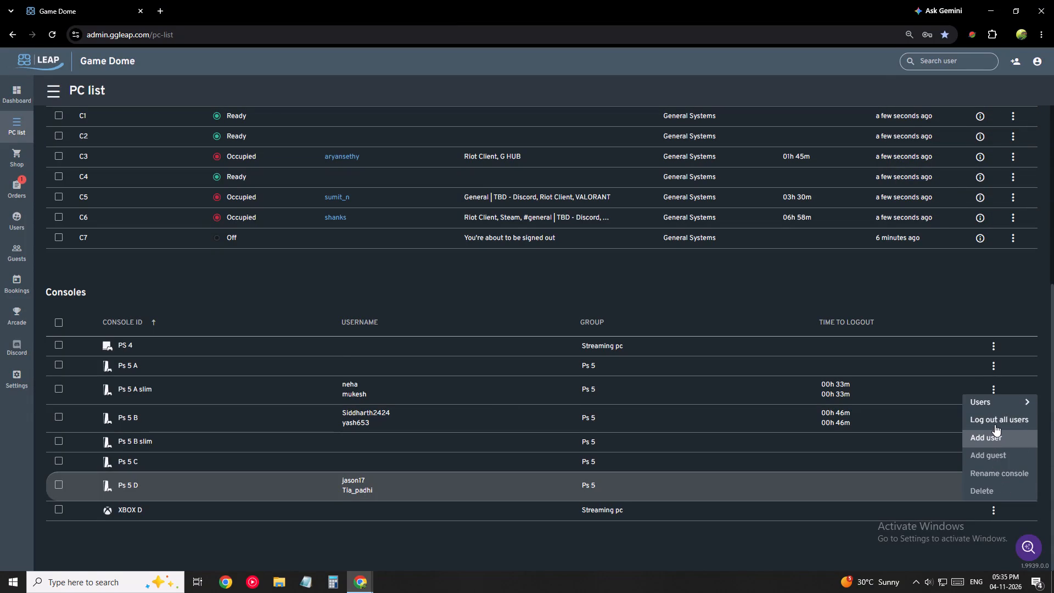
scroll(995, 423, "up", 2)
middle_click_drag(995, 423, 1001, 419)
left_click(995, 423)
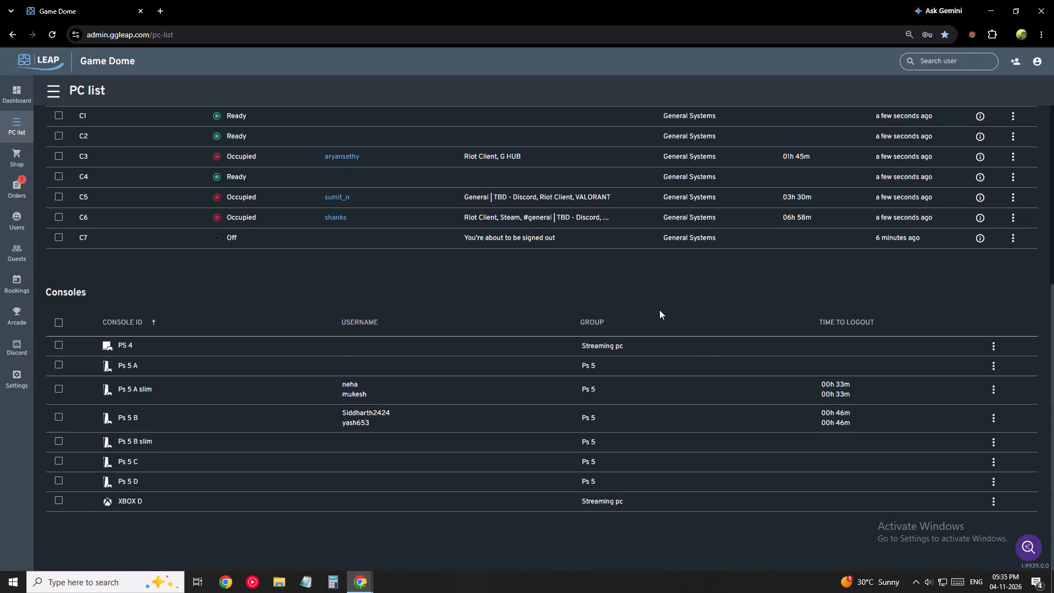
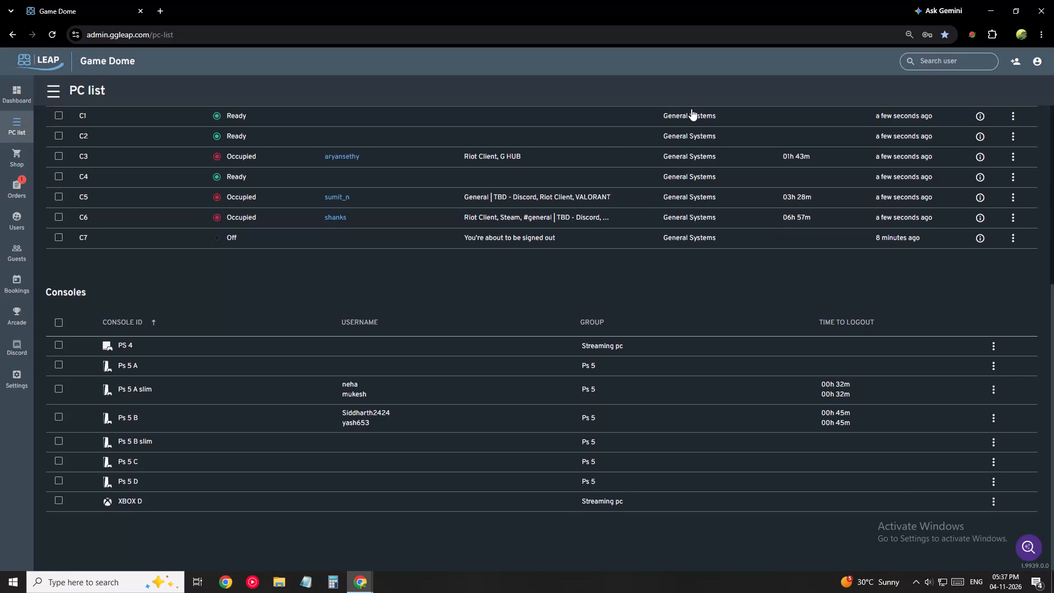
Sell one Cigg to shanks on C6 through Quicksell and charge the ₹30 to credit card.
left_click(339, 221)
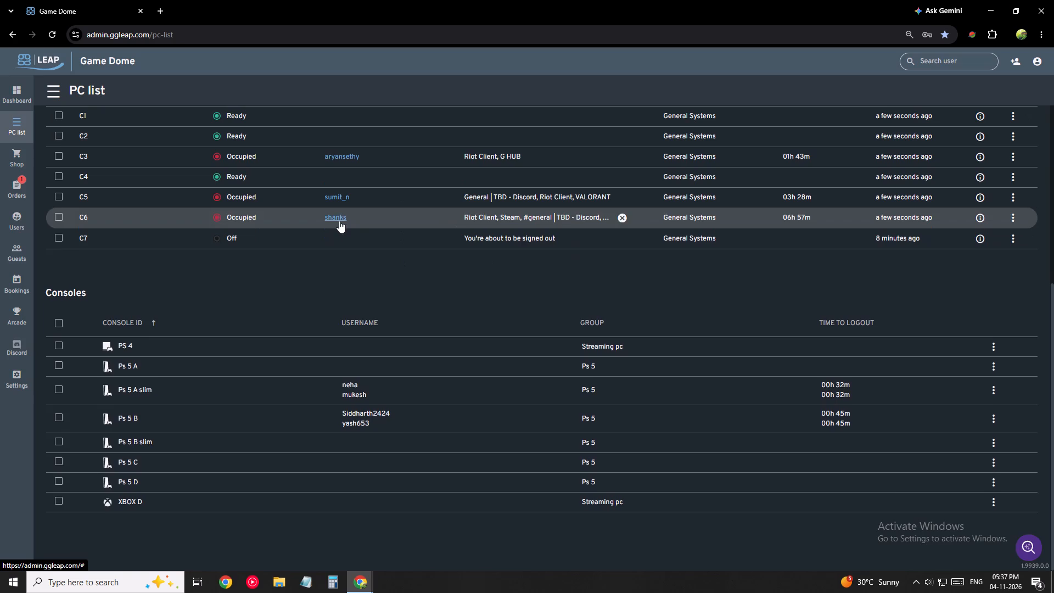
left_click(363, 228)
left_click_drag(357, 235, 174, 412)
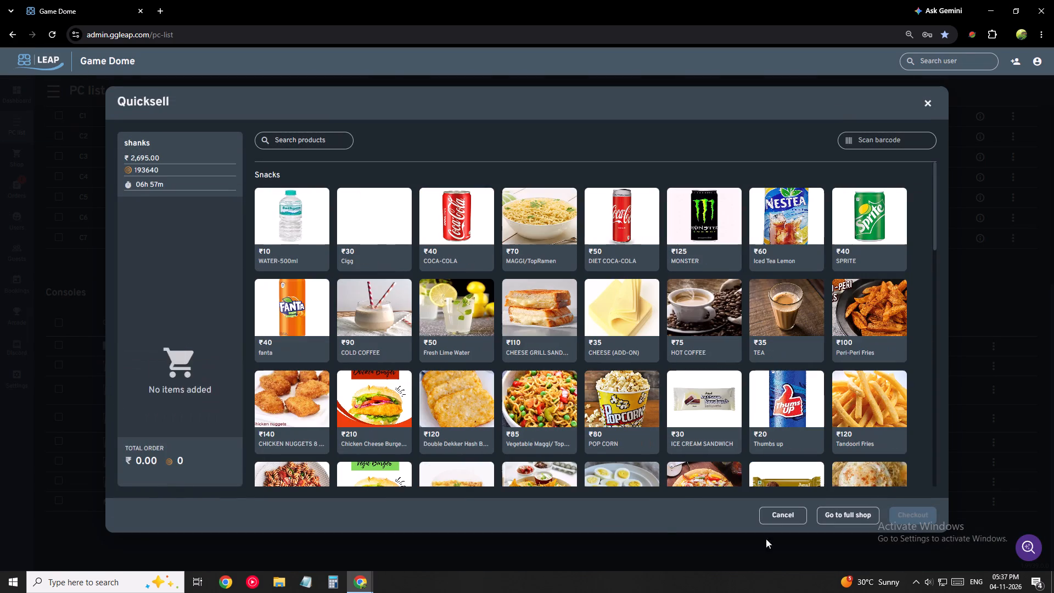
left_click(904, 524)
left_click(261, 303)
left_click(260, 294)
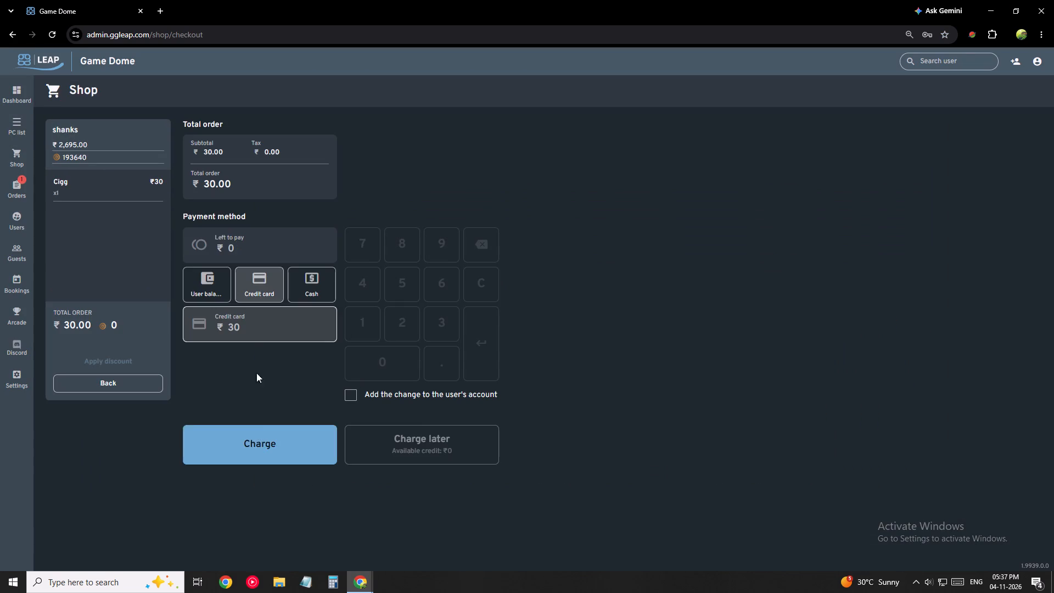
left_click(256, 445)
Search the users for "ted", look through the matching accounts, and return to the PC list.
left_click(973, 66)
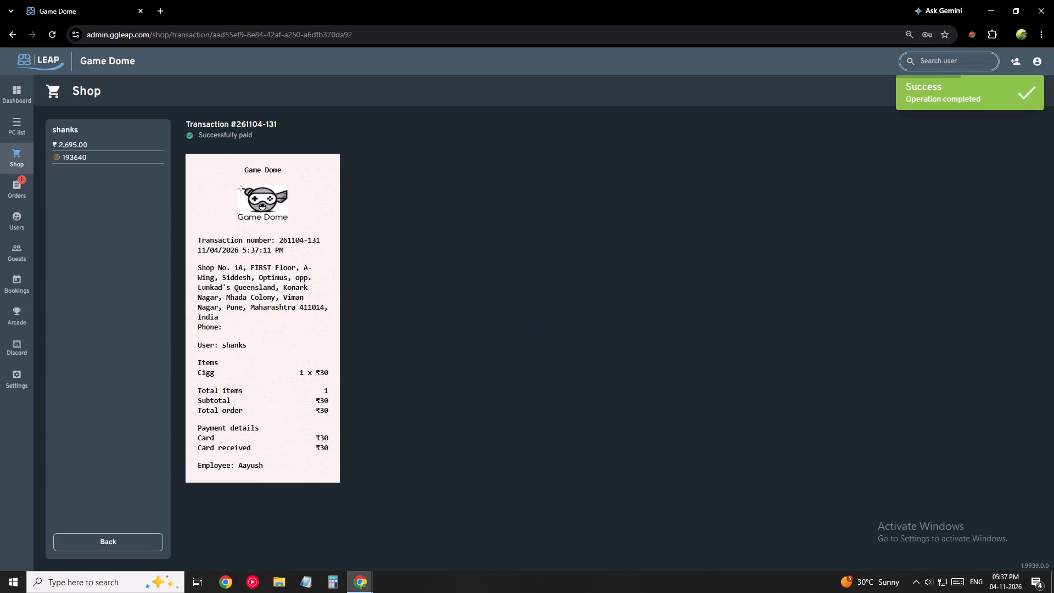
type("ted")
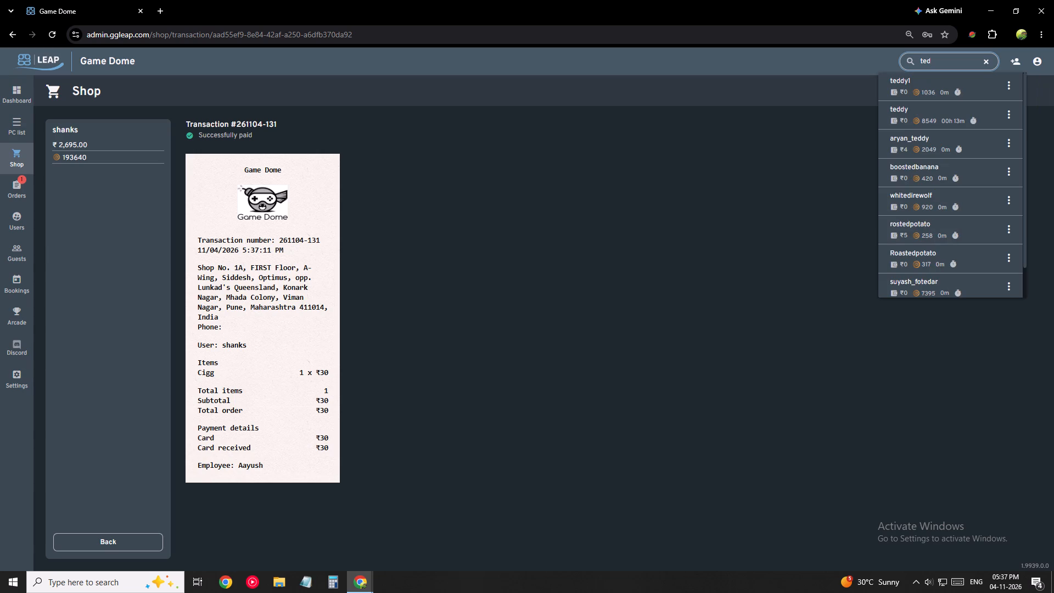
scroll(1010, 249, "down", 3)
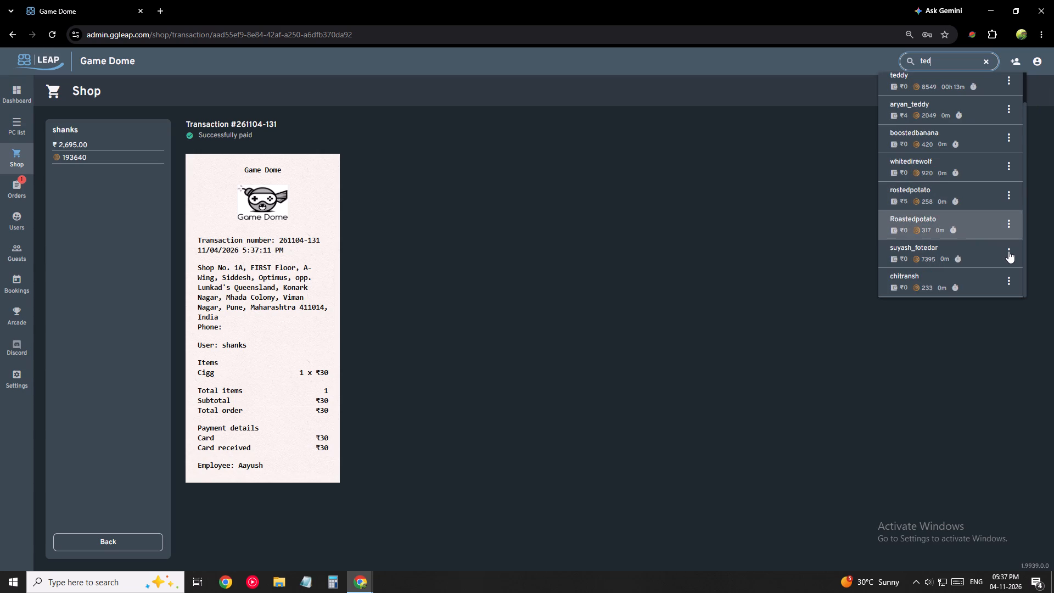
scroll(1008, 251, "down", 4)
left_click(720, 230)
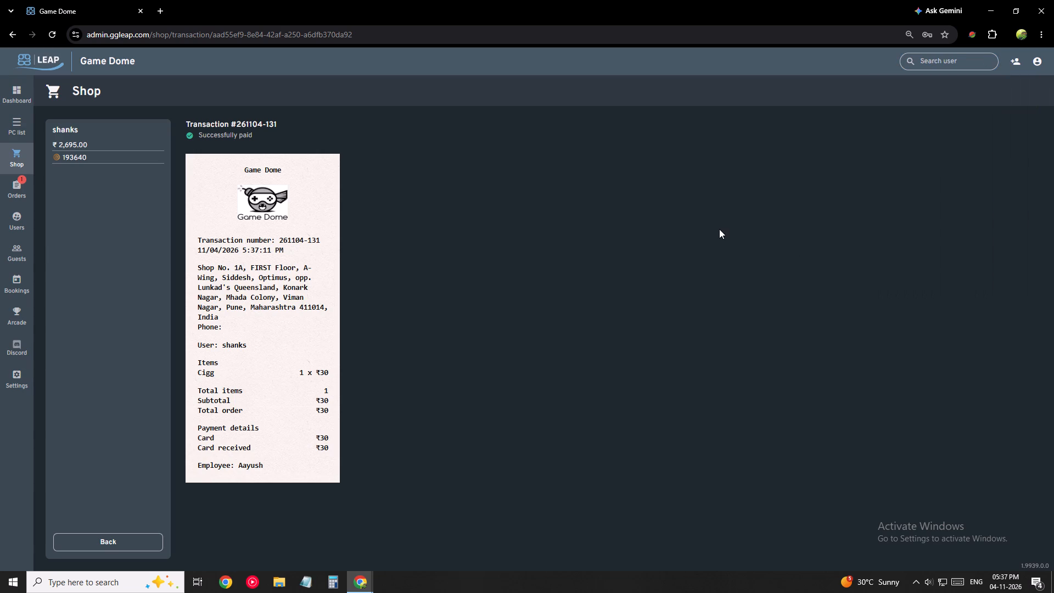
left_click(16, 113)
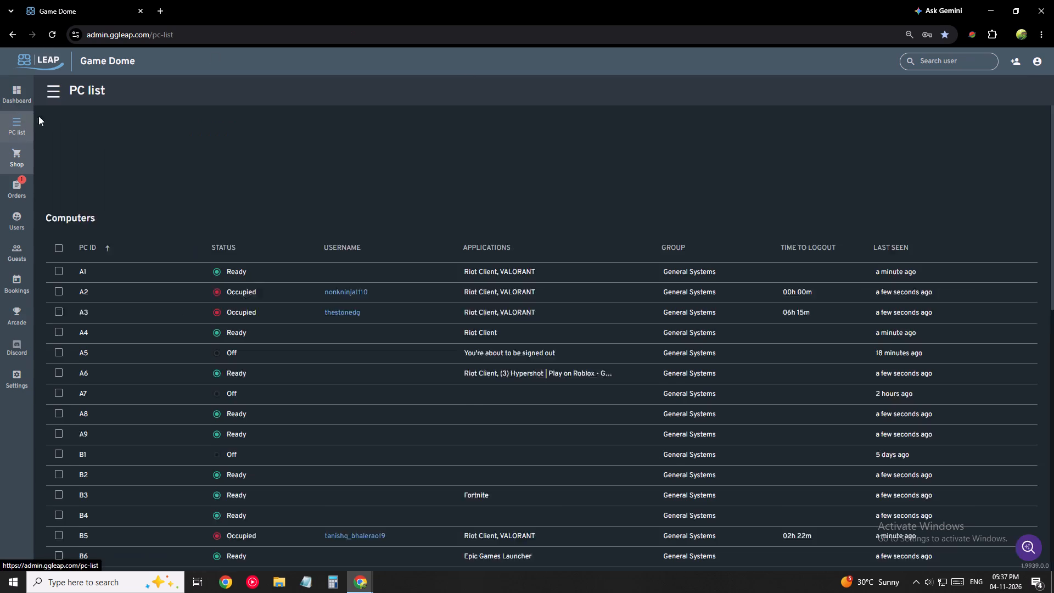
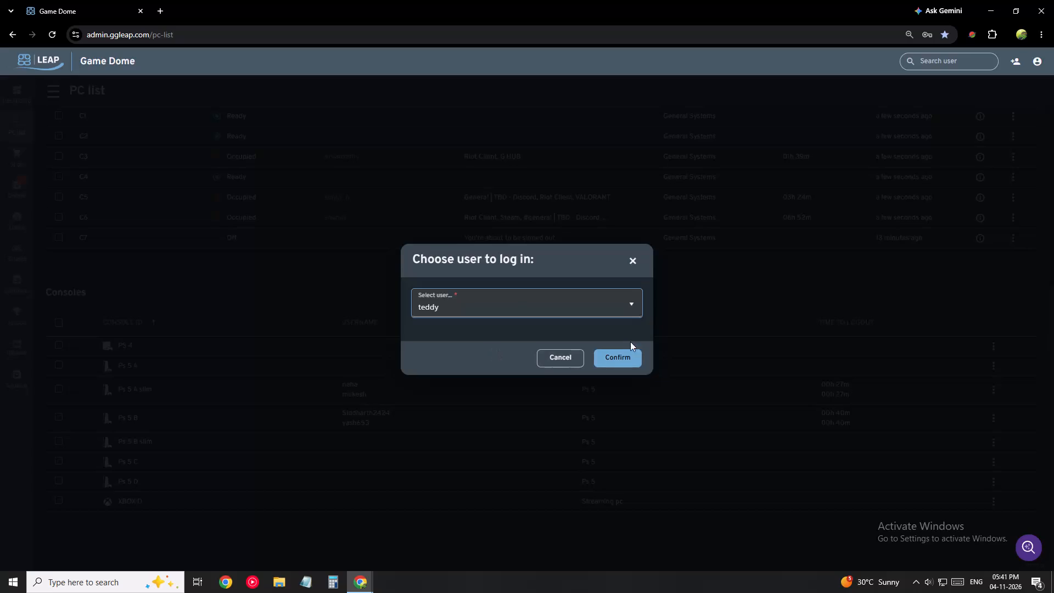
Confirm logging teddy in on the Ps 5 A console.
left_click(616, 351)
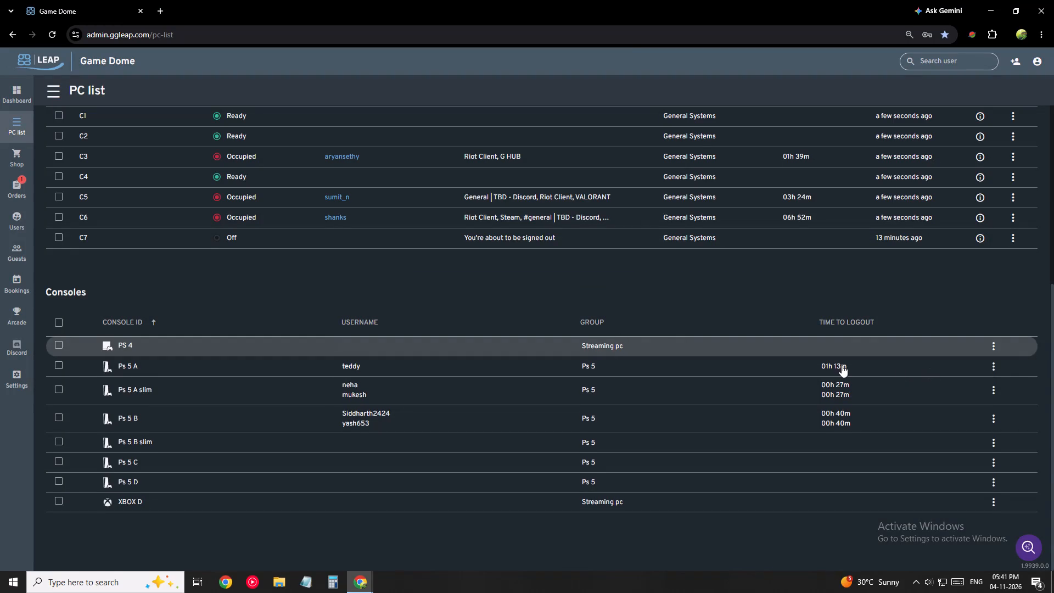
left_click(990, 367)
left_click(1004, 412)
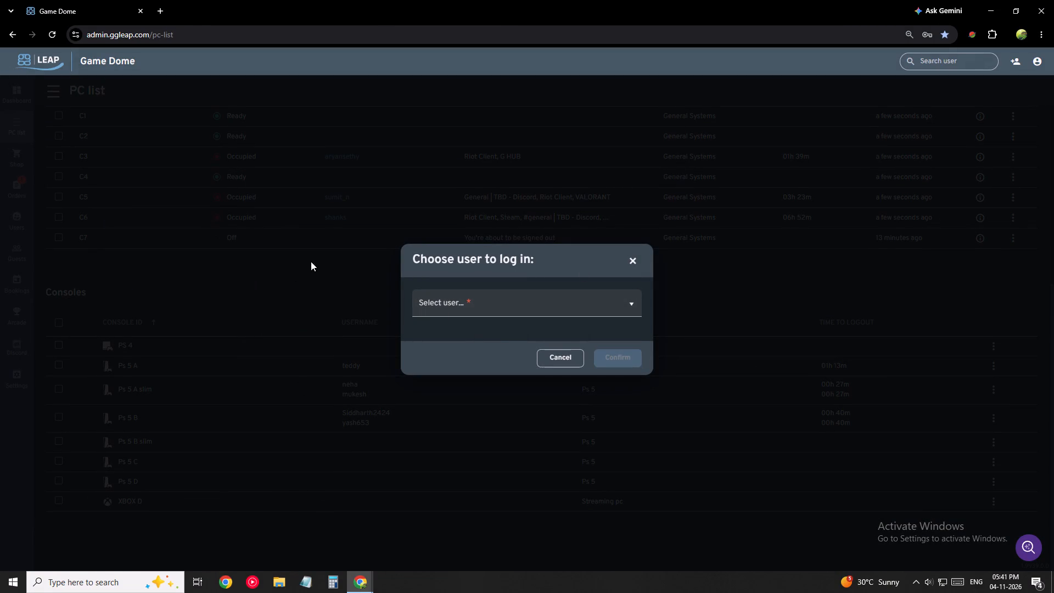
left_click(447, 306)
key("super+v")
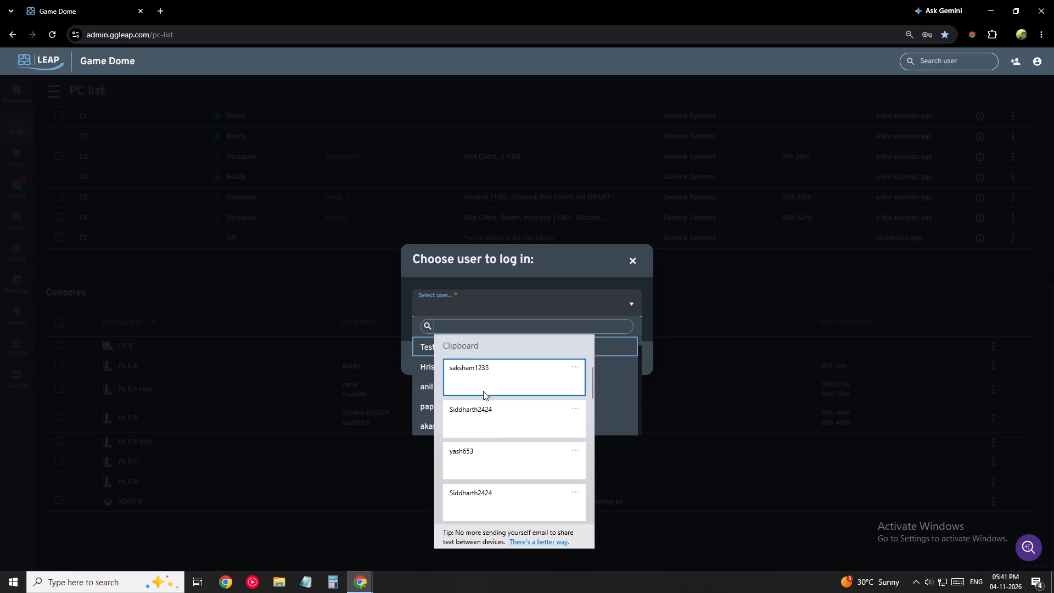
left_click(483, 391)
key("ctrl+v")
left_click(512, 331)
left_click(556, 346)
left_click(615, 362)
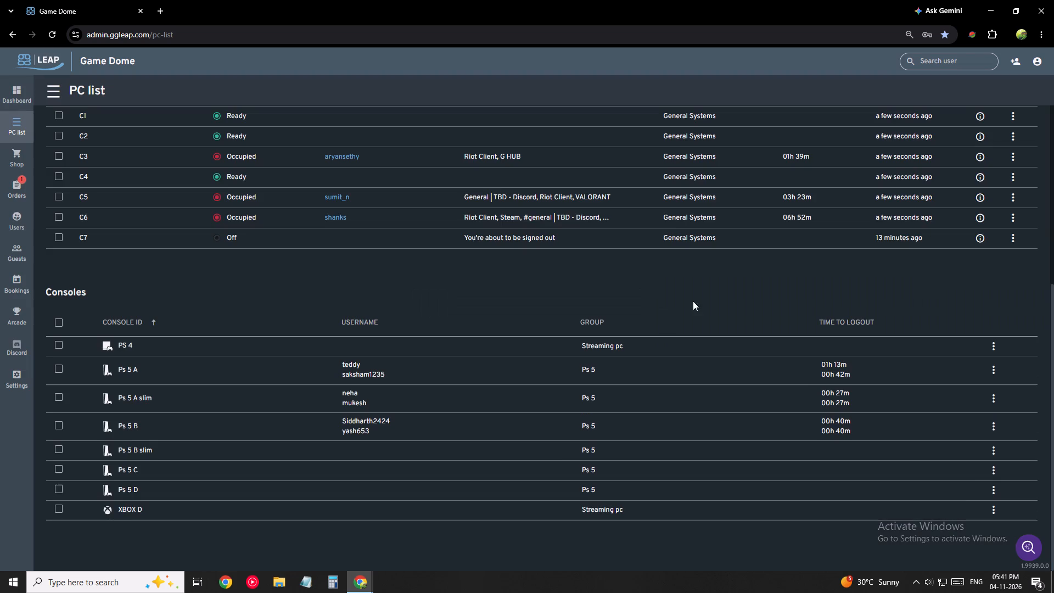
left_click(372, 374)
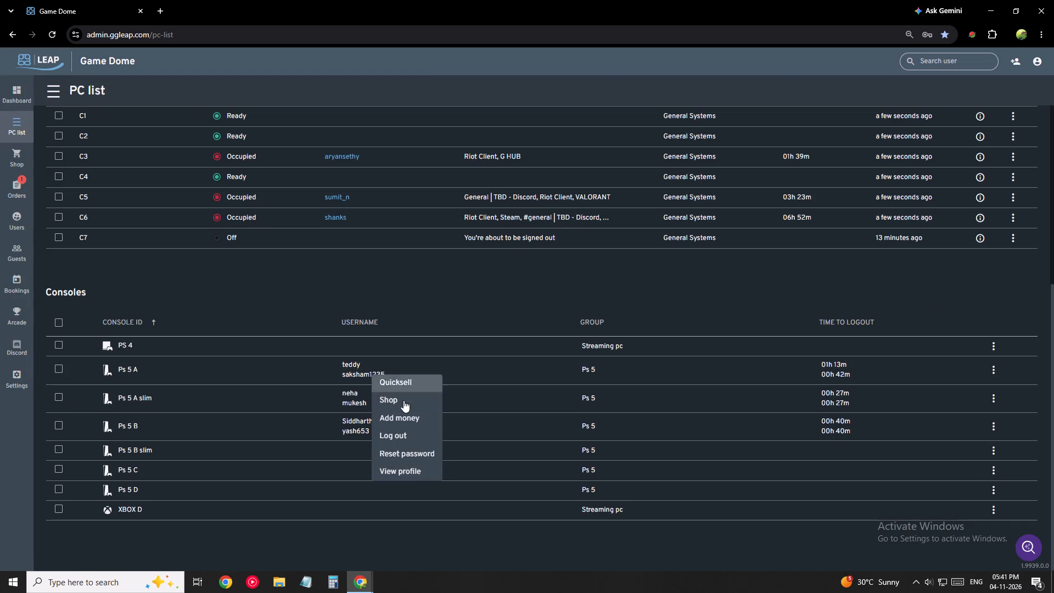
left_click(529, 295)
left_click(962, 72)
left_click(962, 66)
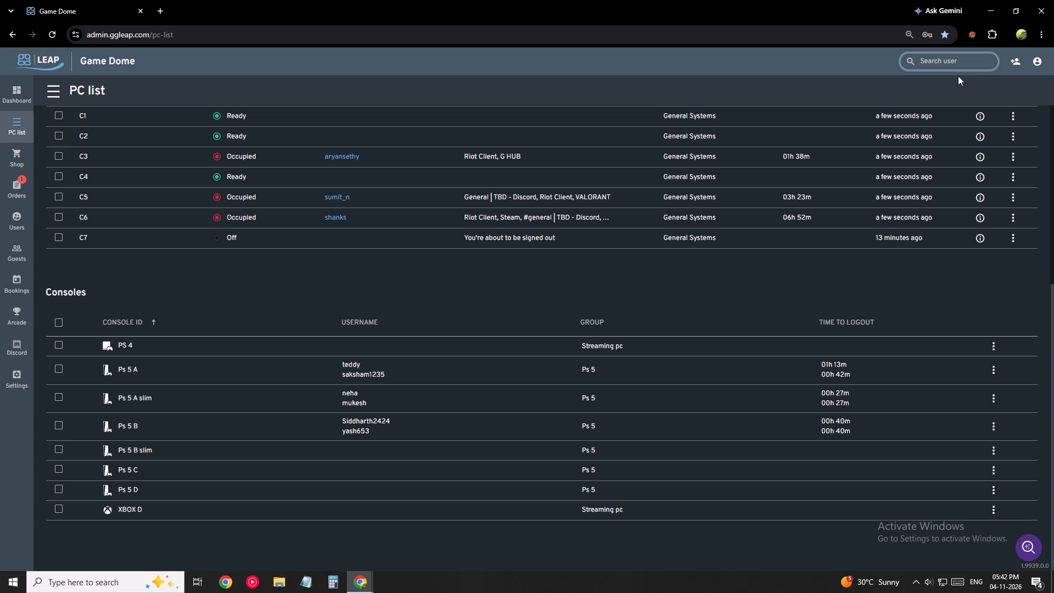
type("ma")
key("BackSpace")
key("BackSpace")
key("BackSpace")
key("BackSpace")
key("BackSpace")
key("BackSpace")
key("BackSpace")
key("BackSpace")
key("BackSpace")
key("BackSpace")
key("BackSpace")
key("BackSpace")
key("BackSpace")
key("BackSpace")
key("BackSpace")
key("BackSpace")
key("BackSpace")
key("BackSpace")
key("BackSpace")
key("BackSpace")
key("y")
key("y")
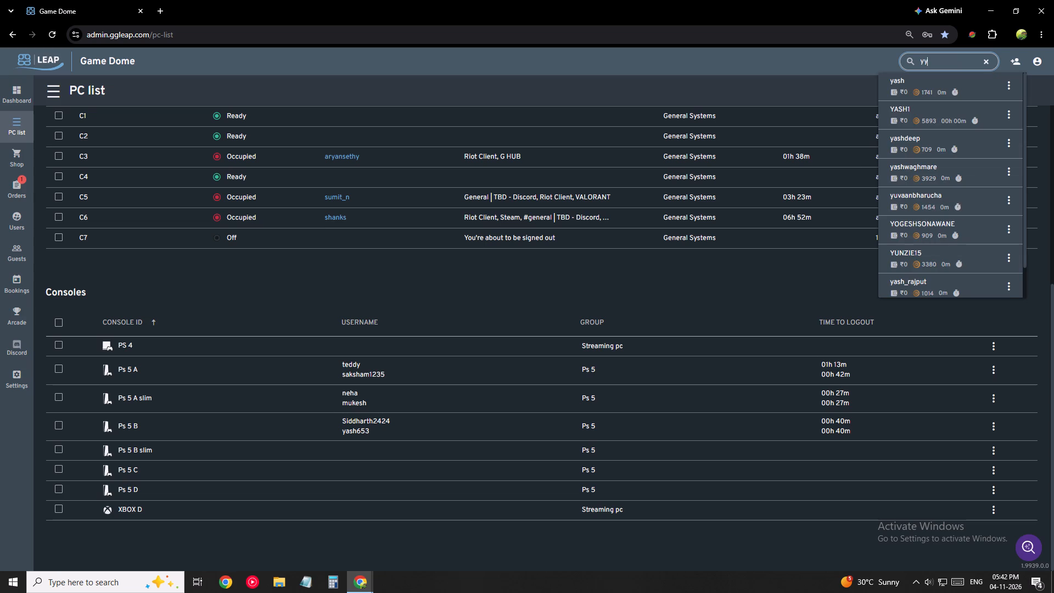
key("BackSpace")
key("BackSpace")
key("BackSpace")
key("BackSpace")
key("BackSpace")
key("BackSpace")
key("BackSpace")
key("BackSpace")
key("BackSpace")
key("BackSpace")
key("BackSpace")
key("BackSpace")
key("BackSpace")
type("shashwat")
type(".c26")
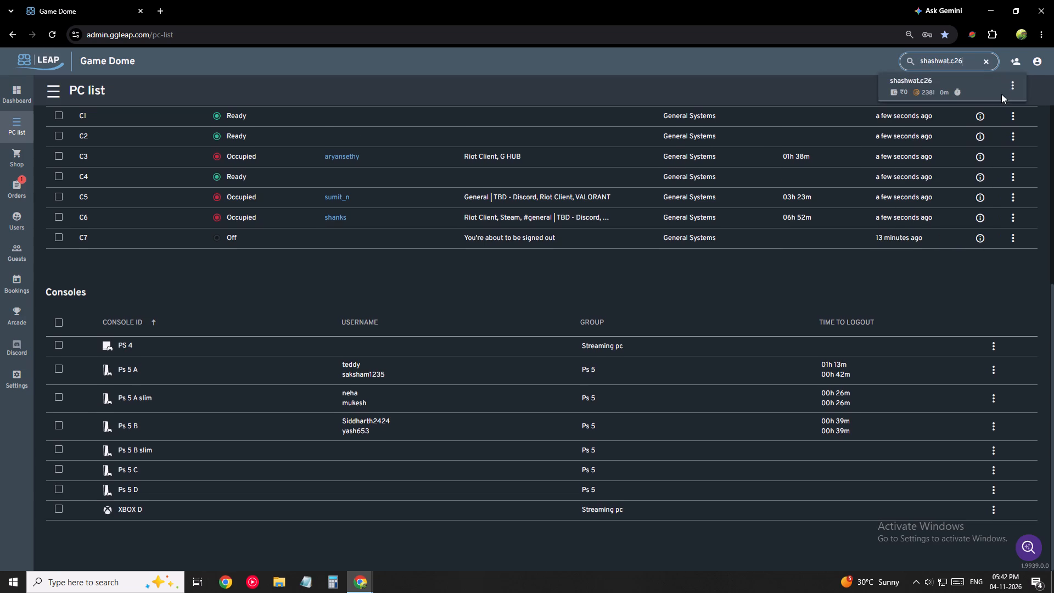
left_click(1014, 82)
left_click(1025, 87)
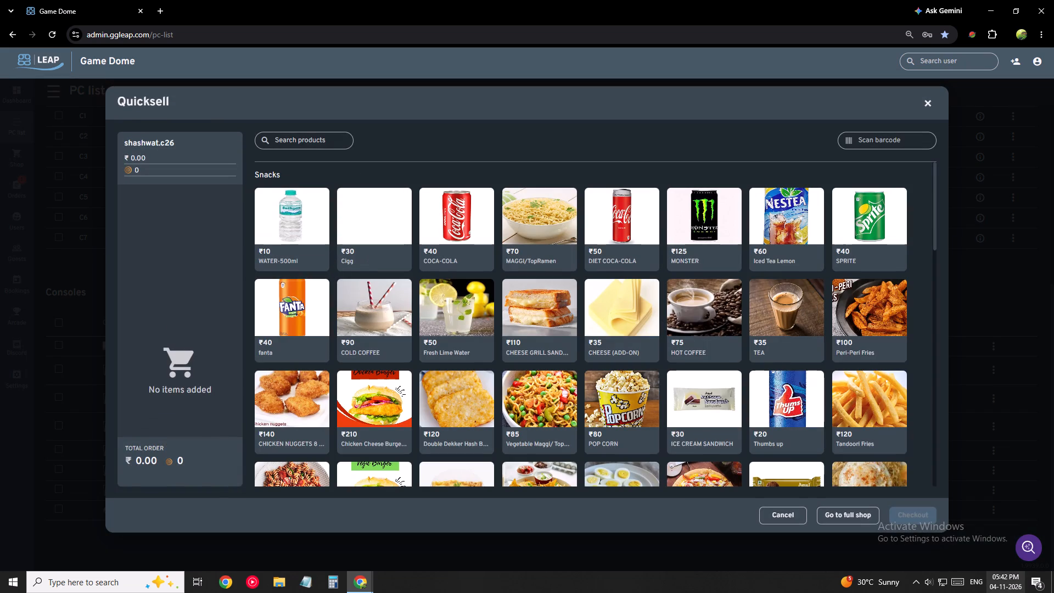
left_click(851, 519)
left_click(331, 150)
left_click(380, 189)
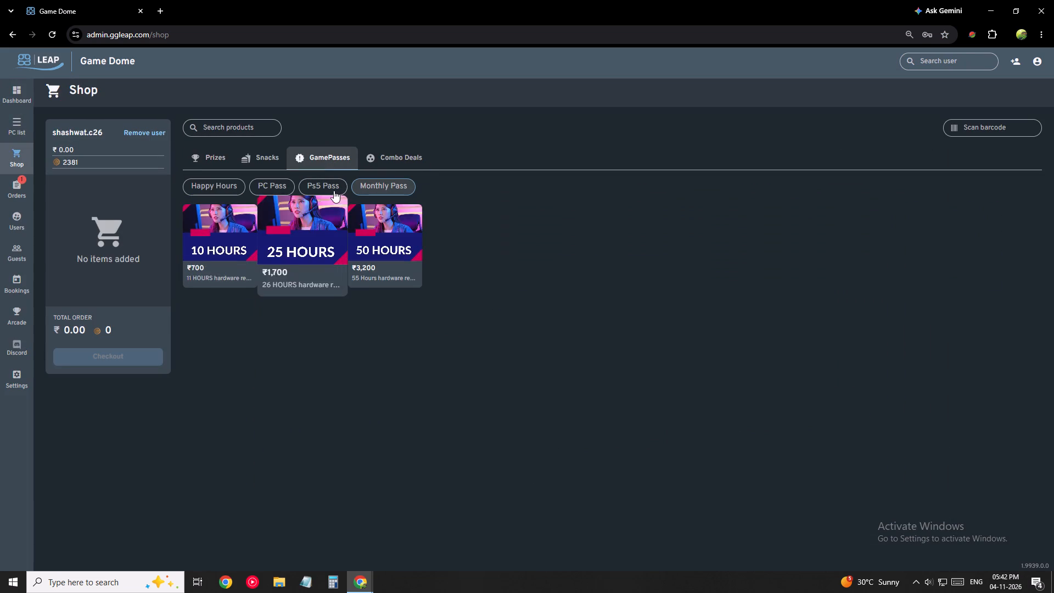
left_click(334, 191)
left_click(273, 182)
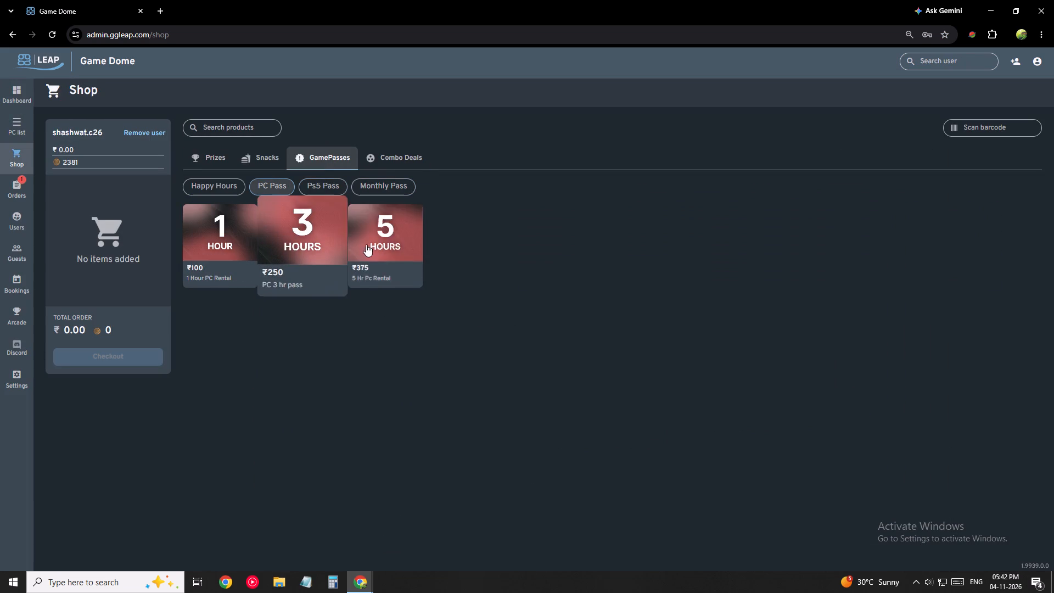
left_click_drag(375, 251, 132, 251)
left_click(98, 355)
left_click(272, 290)
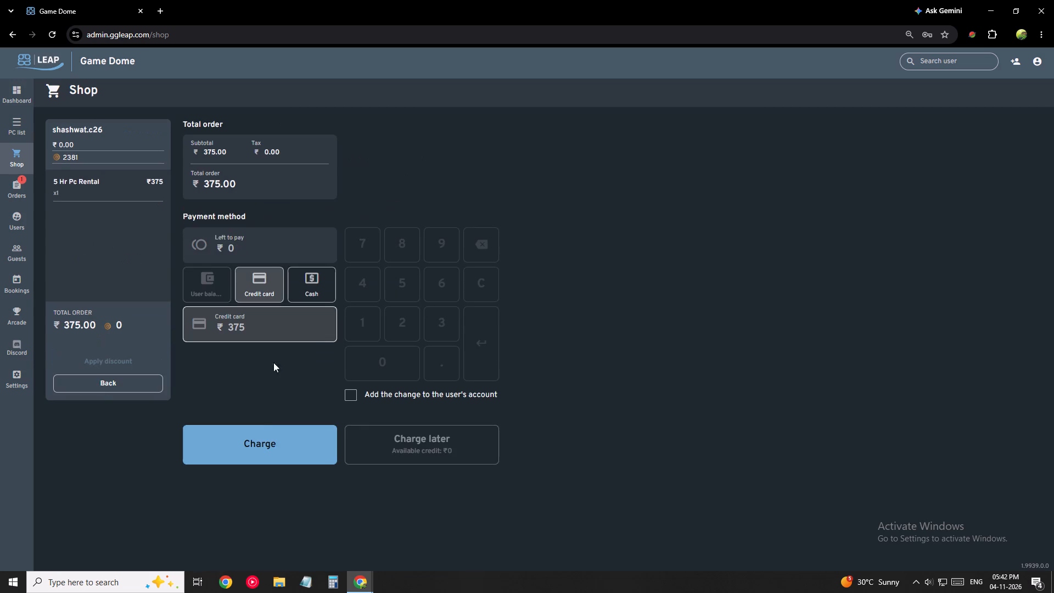
left_click(263, 431)
left_click(933, 63)
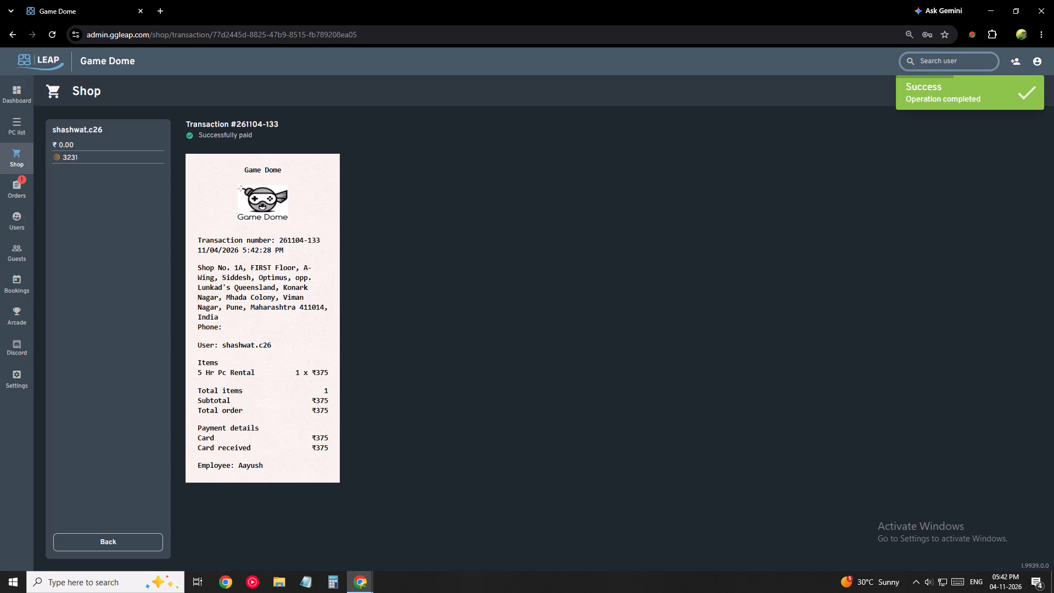
key("space")
key("BackSpace")
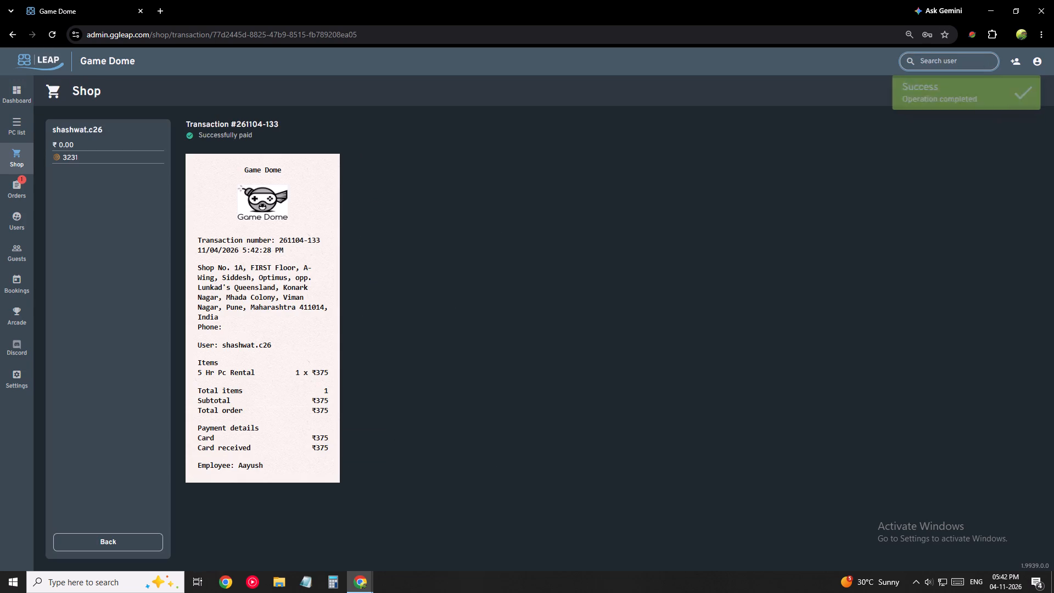
key("BackSpace")
key("s")
type("aa")
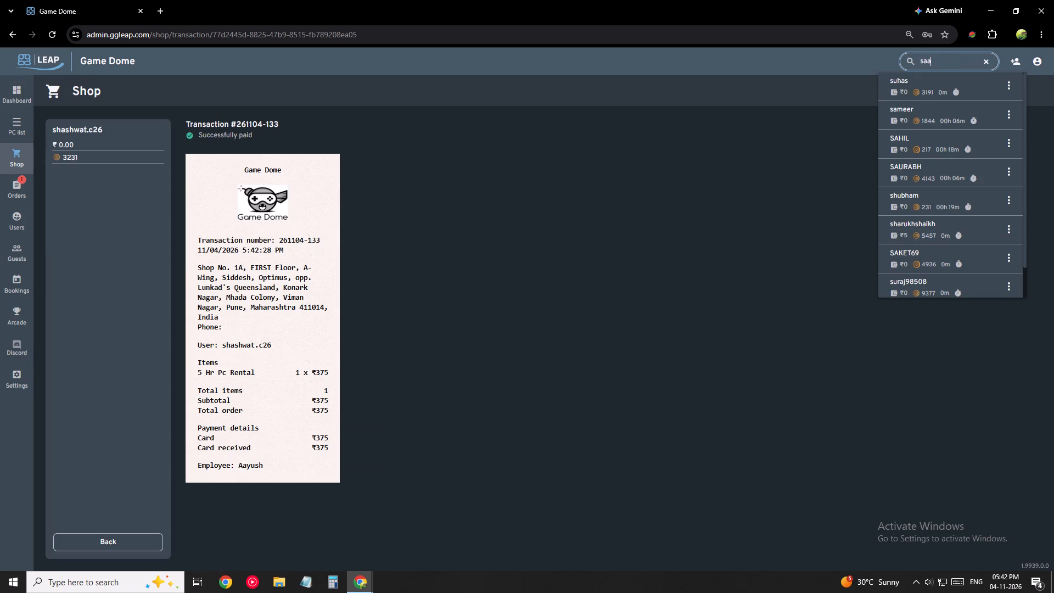
key("BackSpace")
type("has")
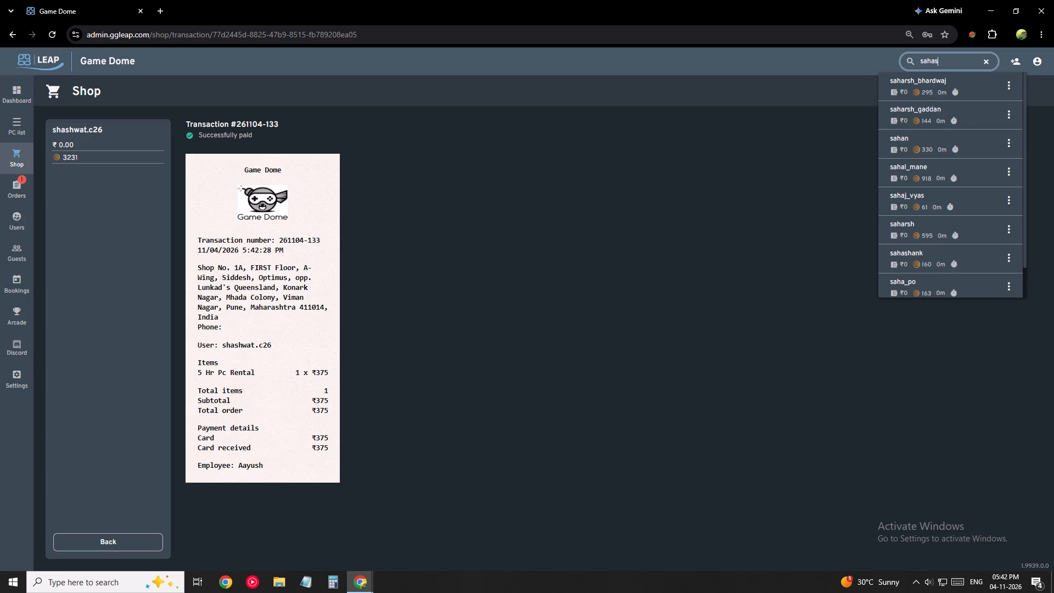
key("r")
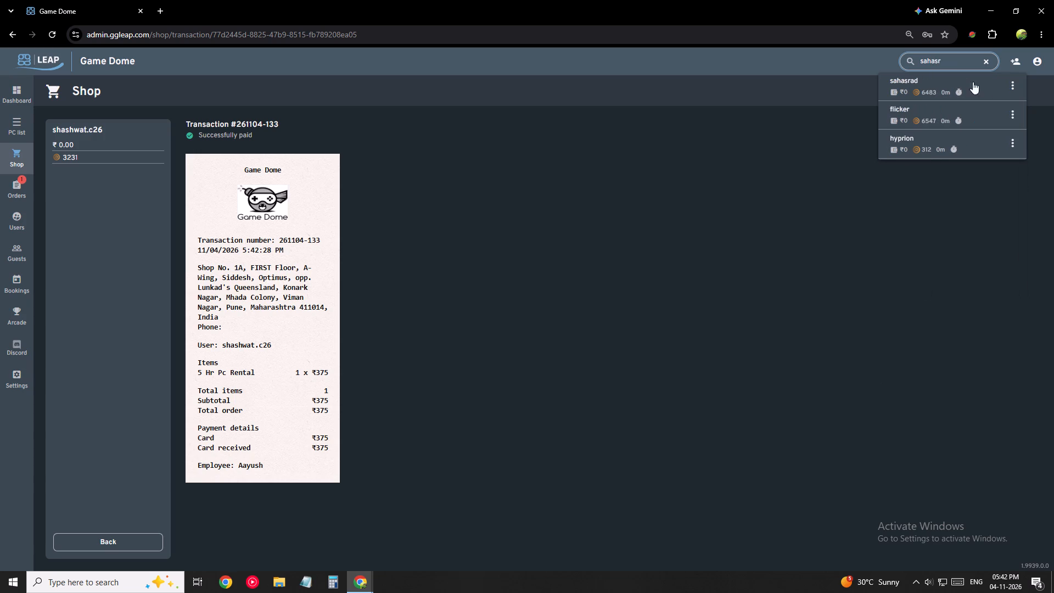
left_click(1013, 87)
left_click(1034, 96)
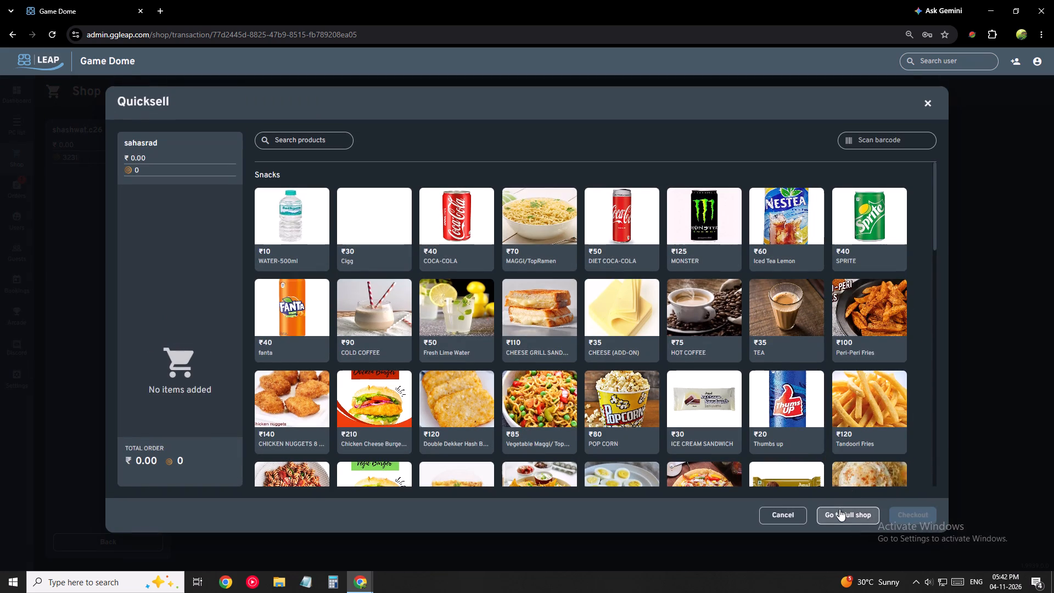
left_click(839, 509)
left_click(341, 154)
left_click(328, 182)
left_click(274, 188)
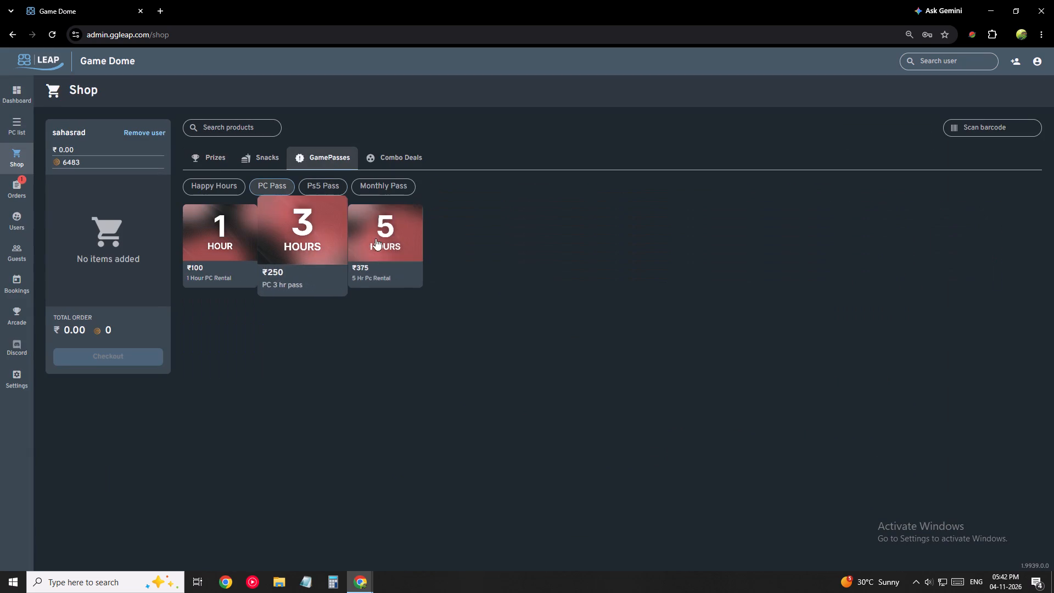
left_click_drag(397, 243, 83, 245)
left_click(116, 353)
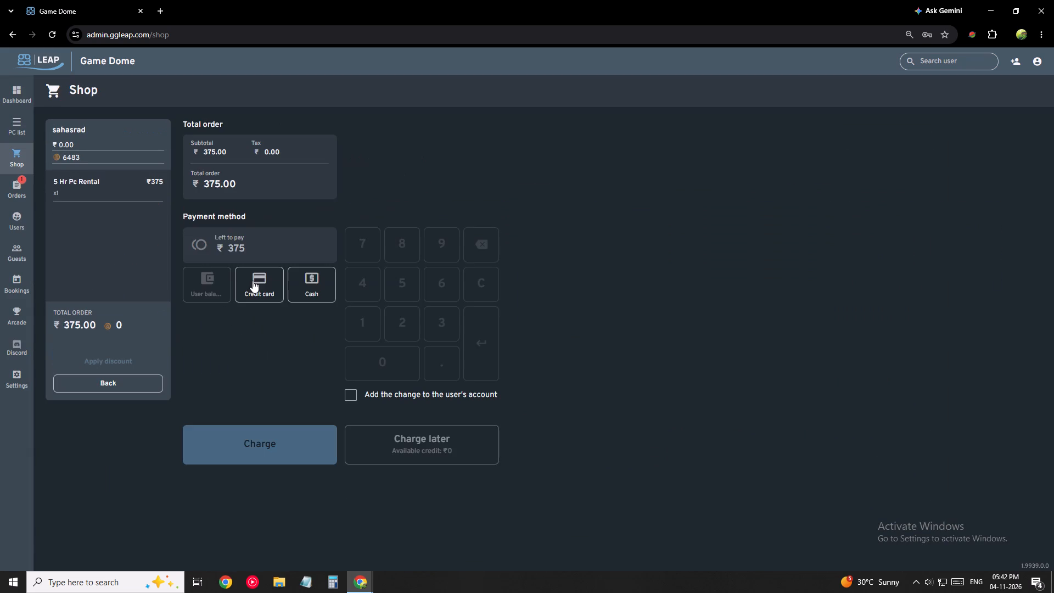
left_click(253, 281)
left_click(257, 434)
Return to the PC list's Consoles section and add neelanshu as a user on the Ps 5 C console.
left_click(15, 130)
scroll(416, 430, "down", 2)
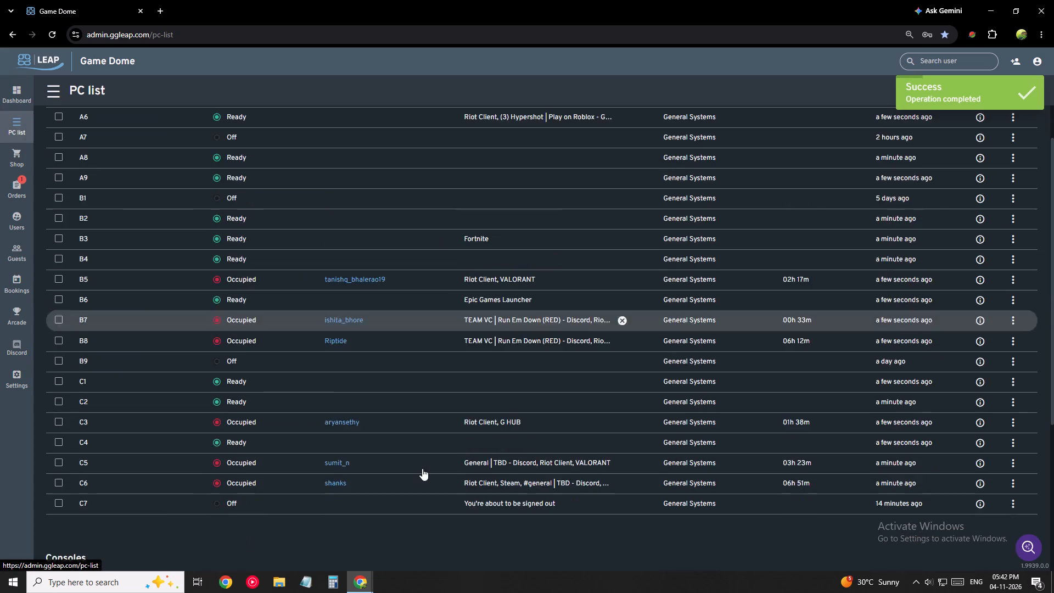
scroll(422, 468, "down", 9)
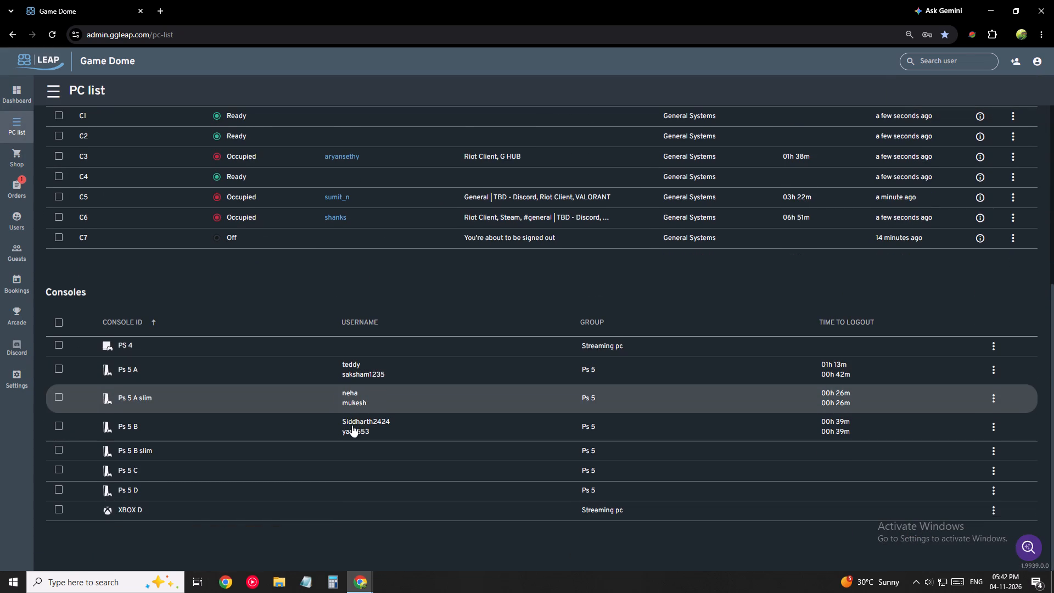
left_click(995, 475)
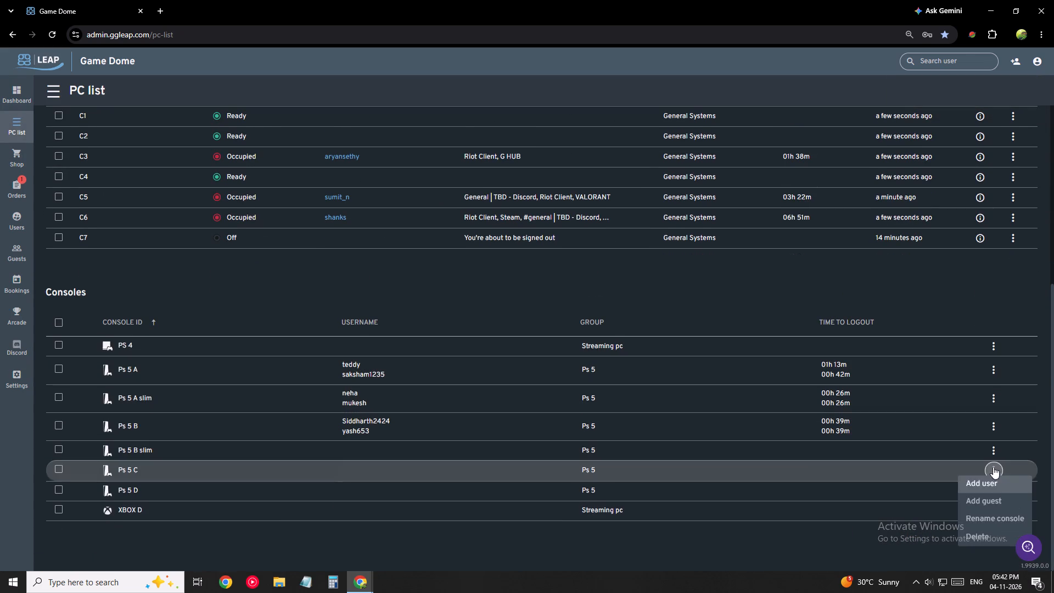
left_click(980, 491)
left_click(457, 305)
type("neelanshu")
left_click(438, 338)
left_click(601, 359)
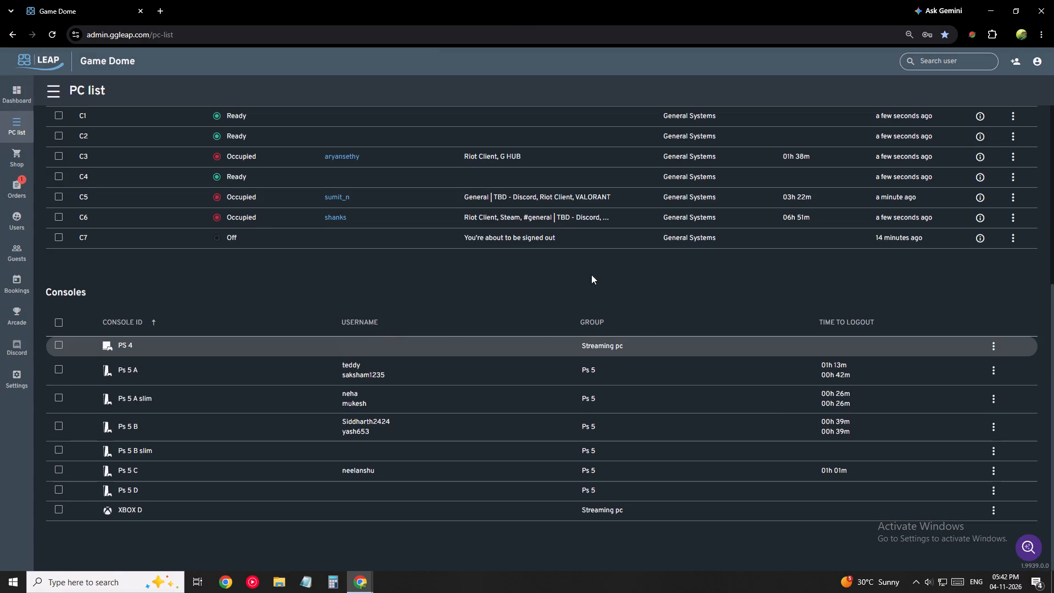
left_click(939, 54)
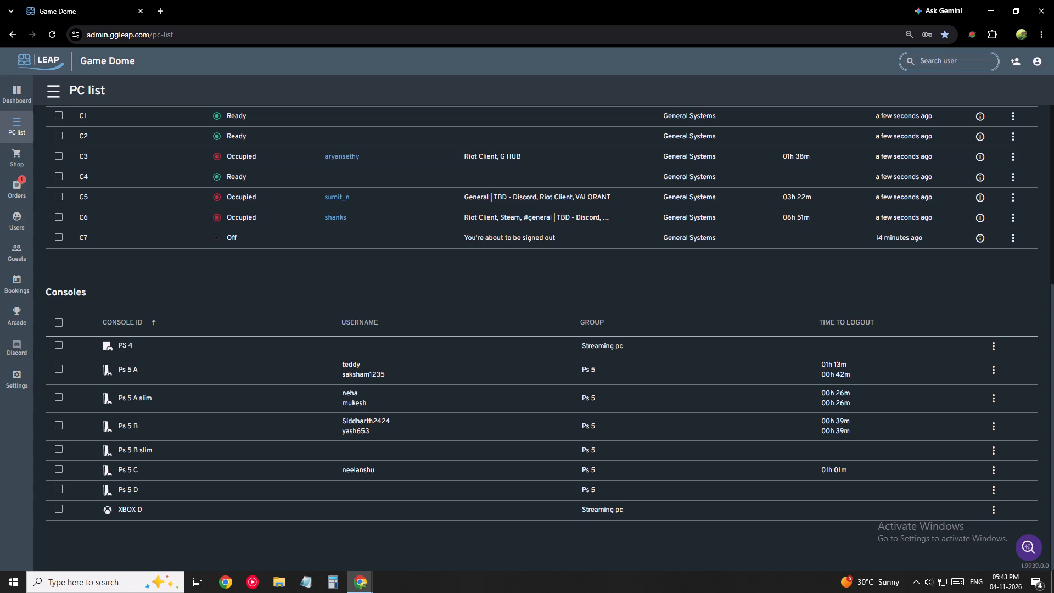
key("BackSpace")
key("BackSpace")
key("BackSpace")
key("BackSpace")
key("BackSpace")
Review the recent order history and pending orders, and check the sessions running on the computers and consoles in the PC list.
left_click(7, 178)
left_click(276, 111)
left_click(258, 114)
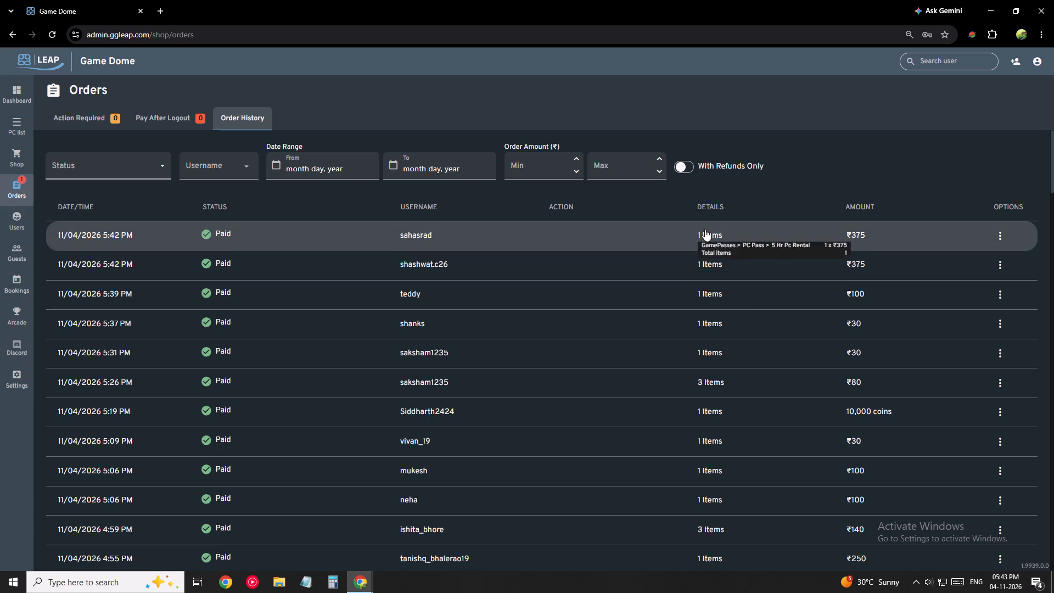
left_click(0, 120)
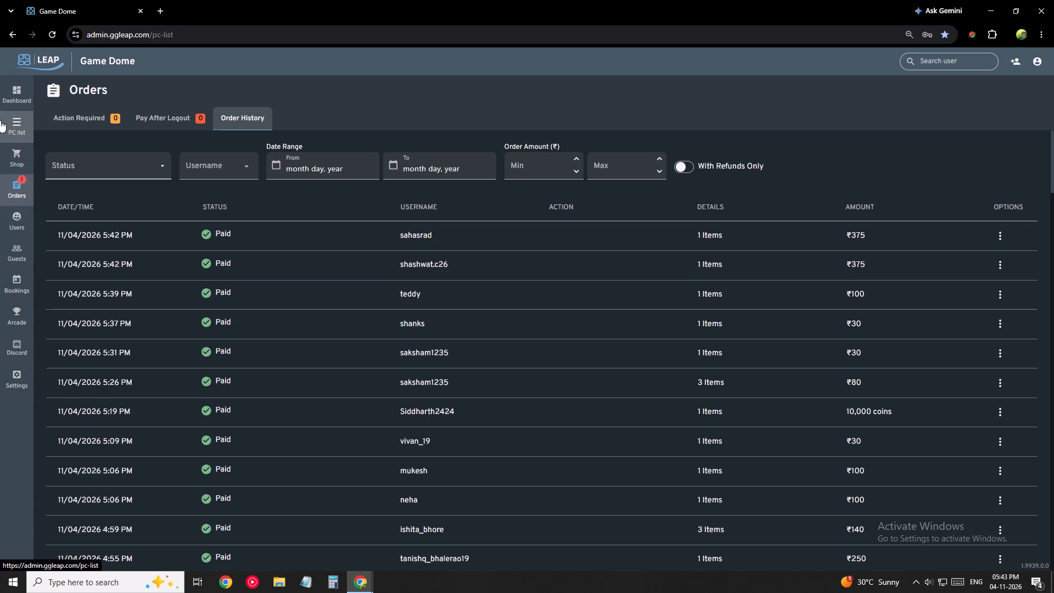
scroll(499, 291, "down", 9)
scroll(499, 291, "up", 1)
scroll(499, 291, "down", 2)
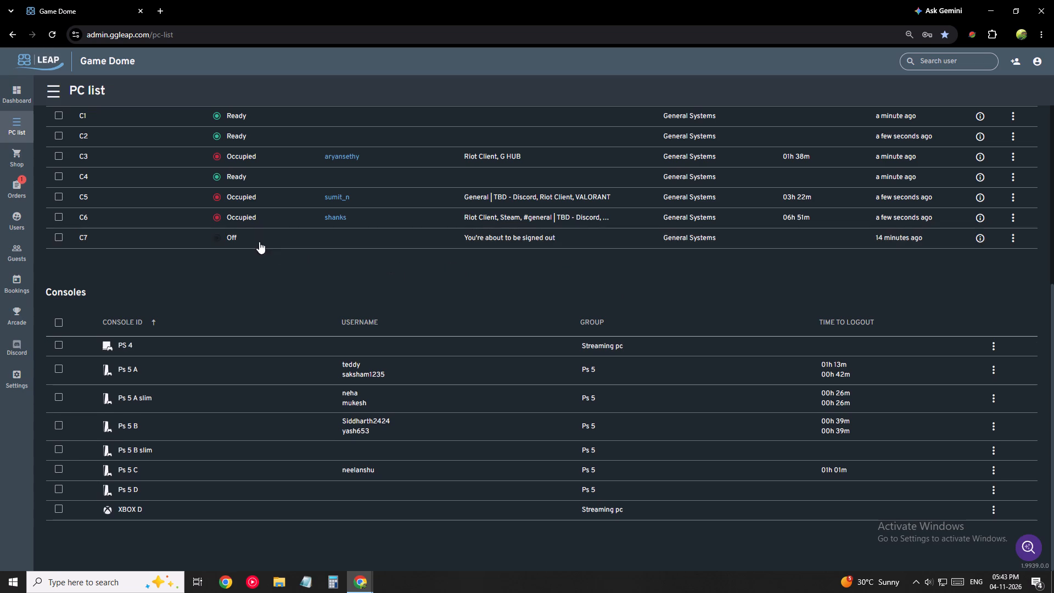
left_click(0, 199)
left_click(184, 120)
left_click(239, 122)
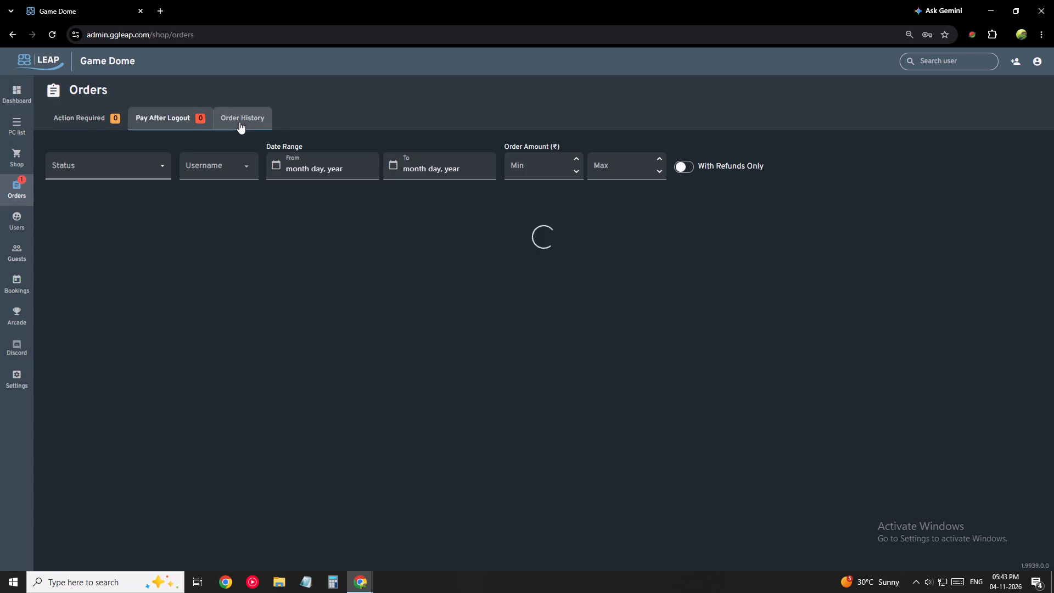
left_click(0, 137)
scroll(504, 355, "down", 4)
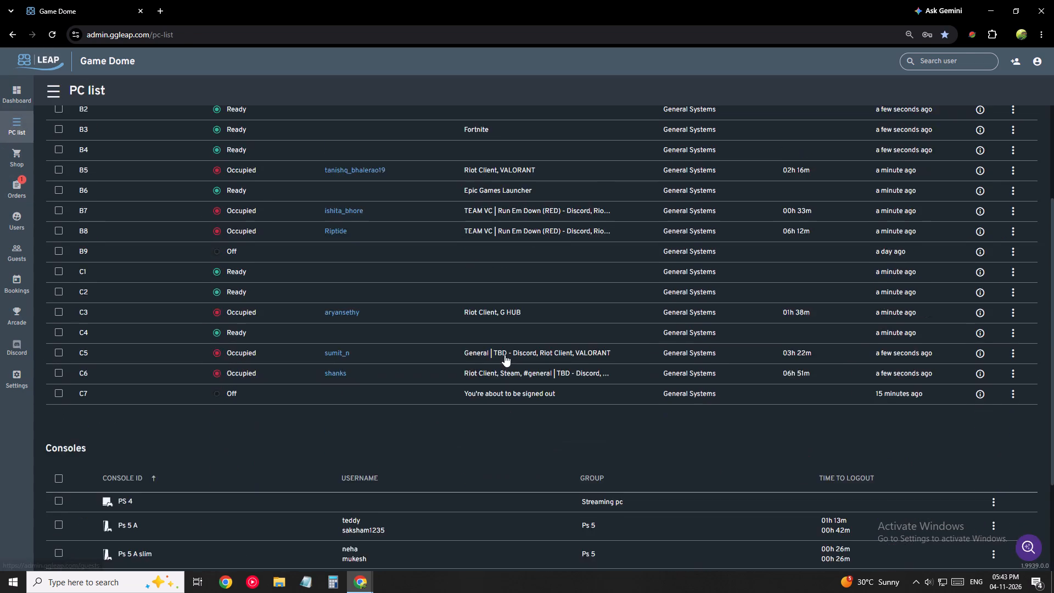
scroll(504, 355, "down", 3)
scroll(504, 355, "up", 1)
scroll(504, 355, "down", 7)
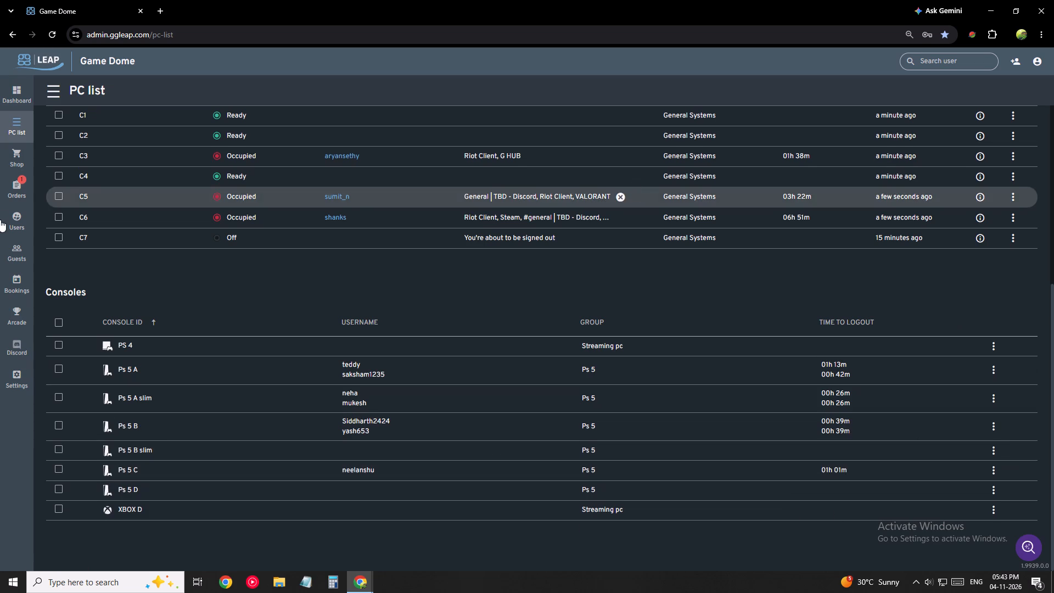
left_click(0, 204)
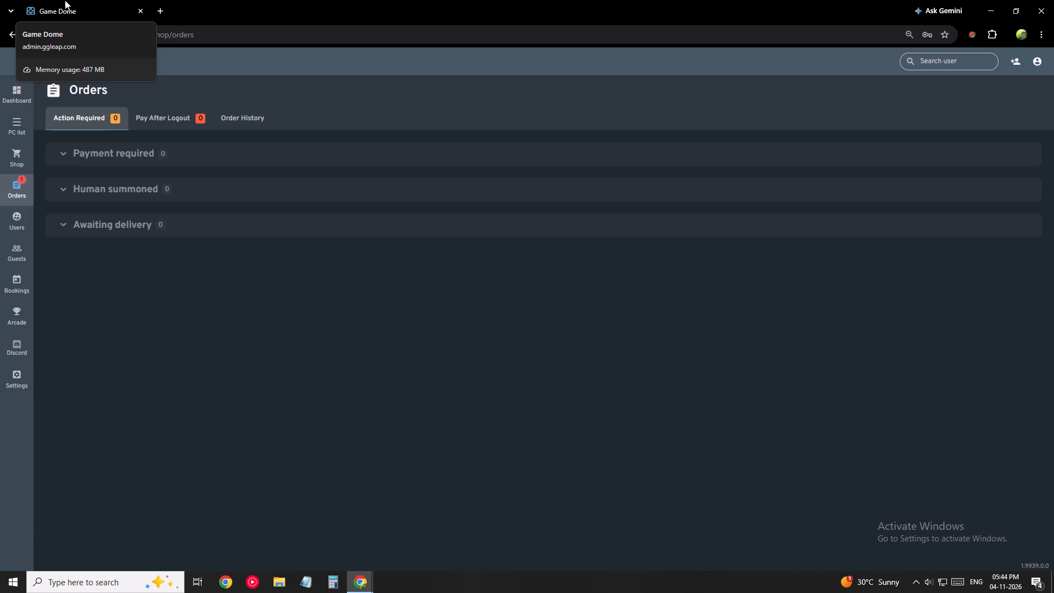
left_click(19, 126)
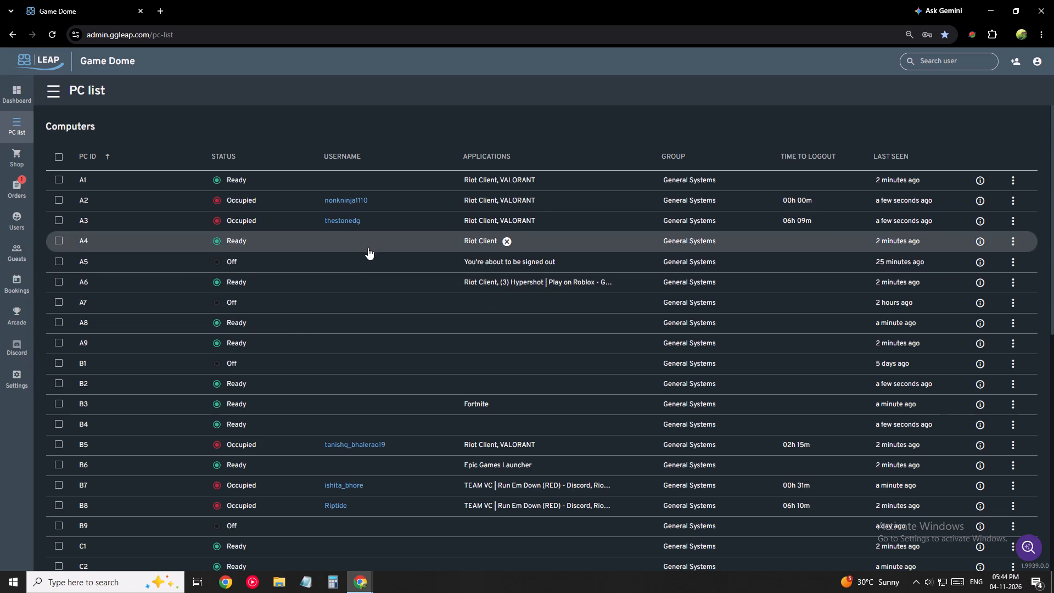
left_click(954, 71)
left_click(955, 66)
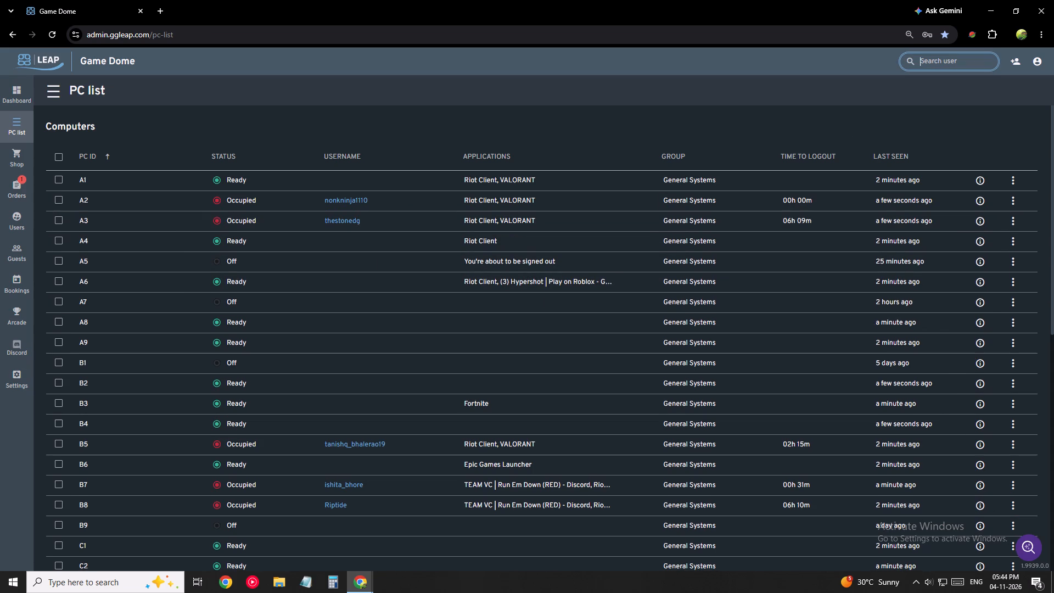
type("sahs")
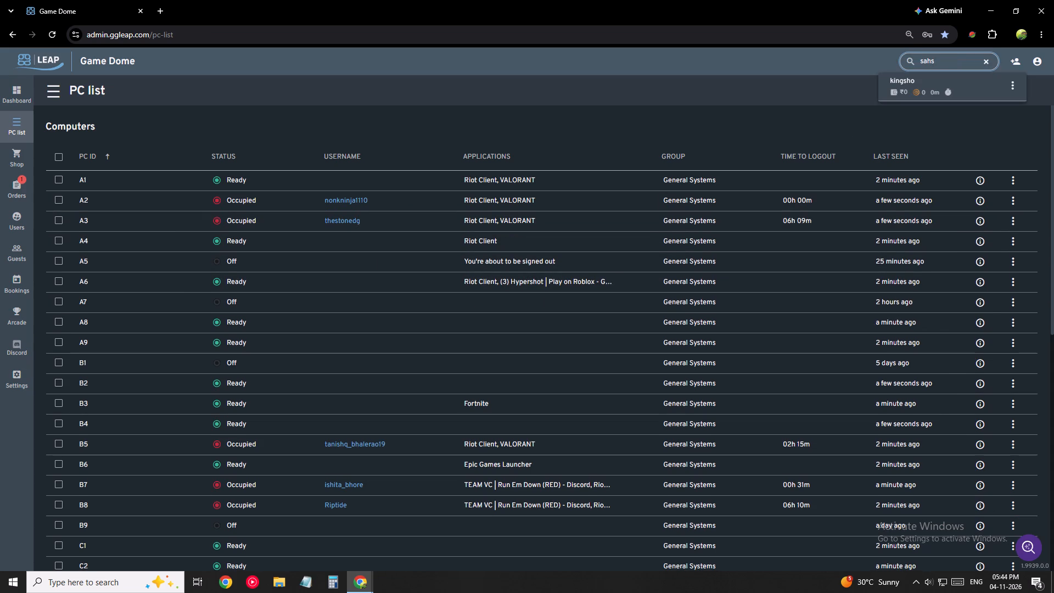
key("BackSpace")
key("BackSpace")
key("BackSpace")
type("haswa")
key("BackSpace")
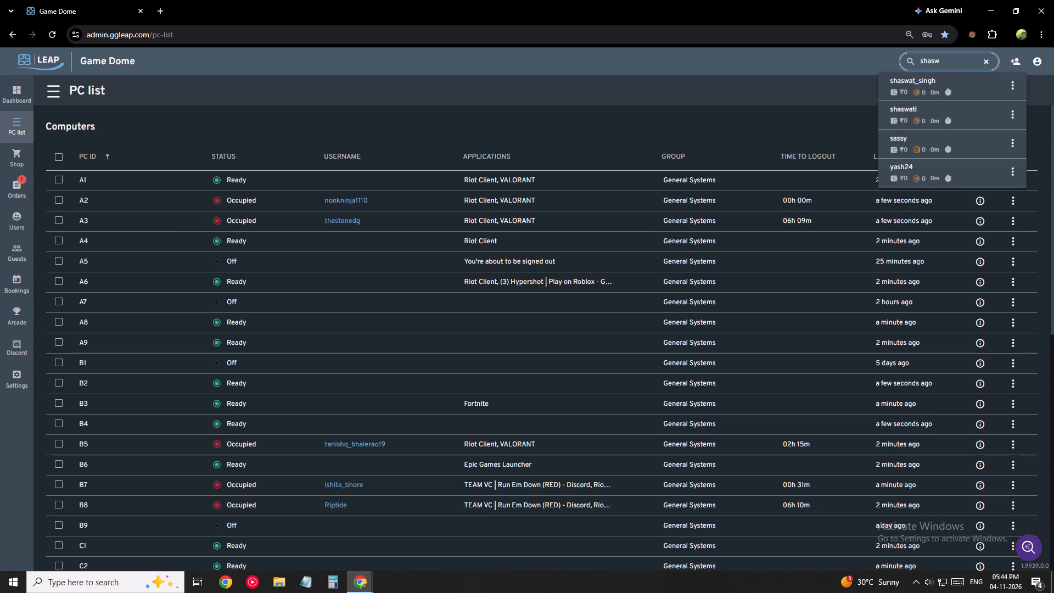
key("BackSpace")
type("hwa")
type("t.c26")
left_click(1009, 86)
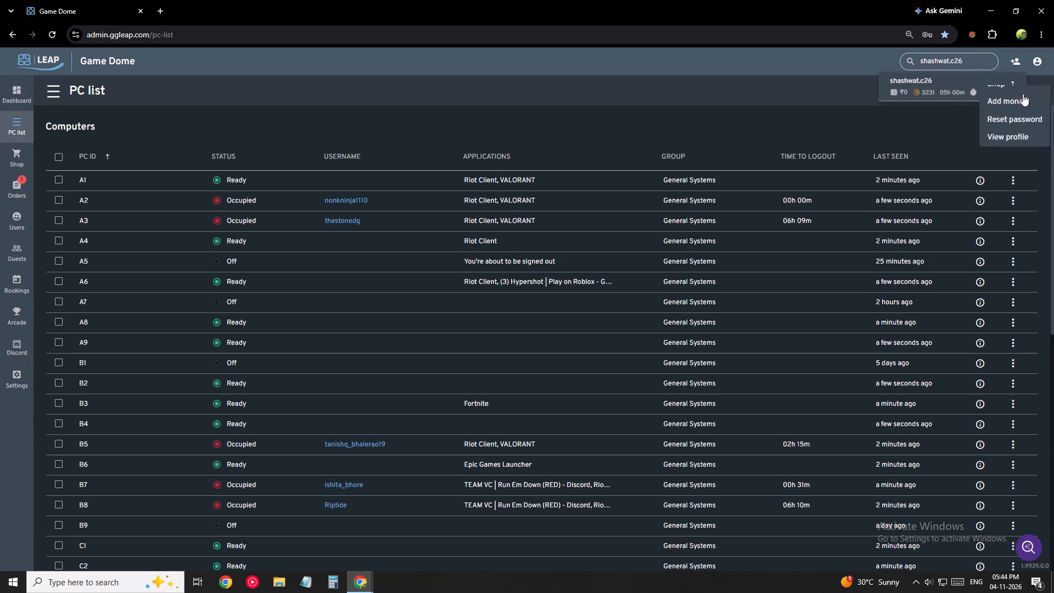
left_click(1028, 96)
left_click_drag(542, 217, 160, 354)
left_click_drag(515, 239, 175, 382)
left_click_drag(702, 234, 140, 366)
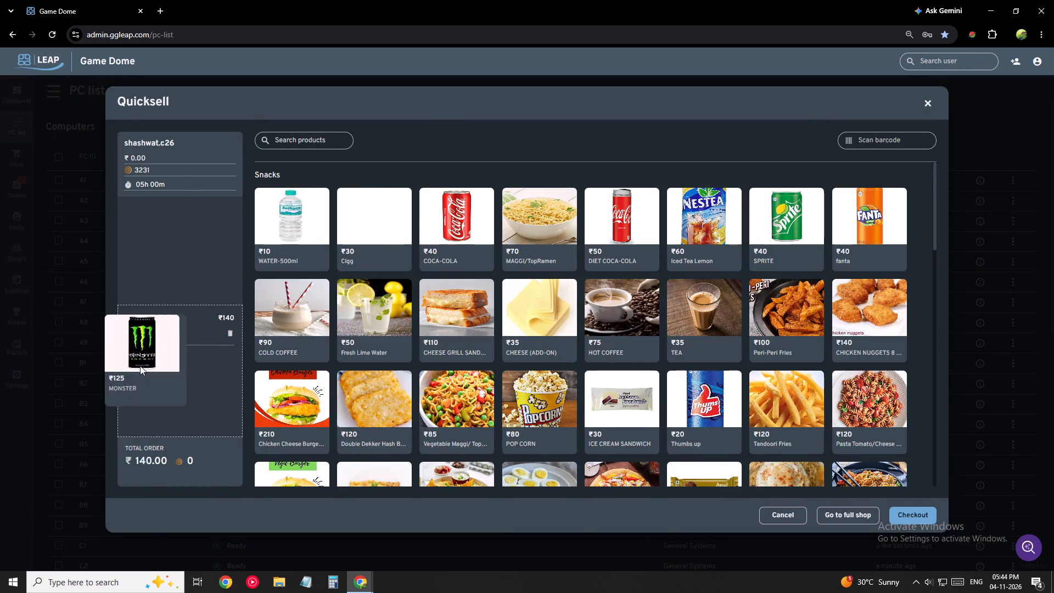
left_click_drag(140, 366, 140, 366)
left_click_drag(692, 241, 197, 391)
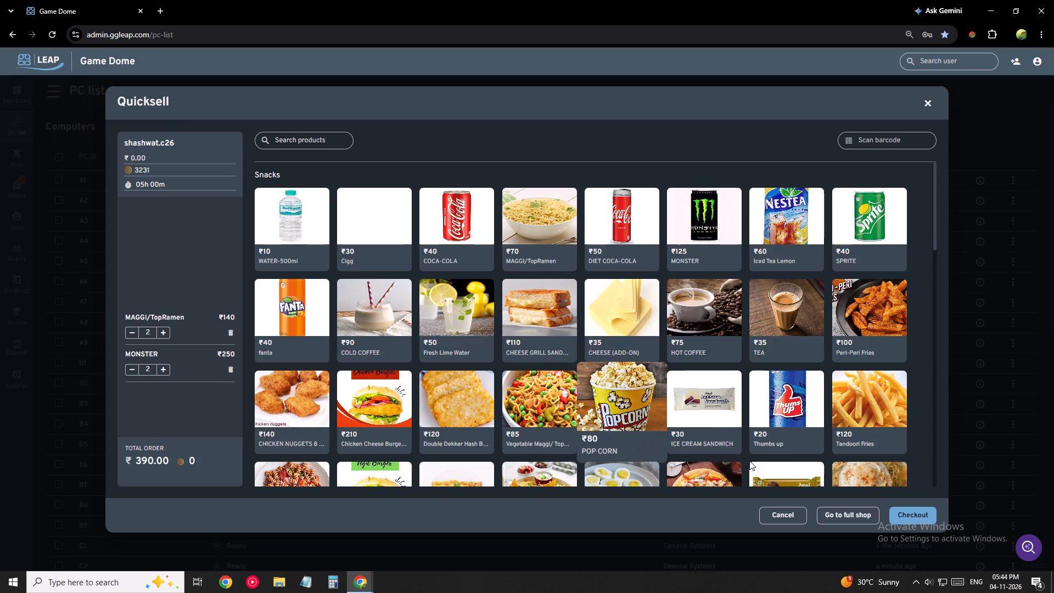
left_click(915, 514)
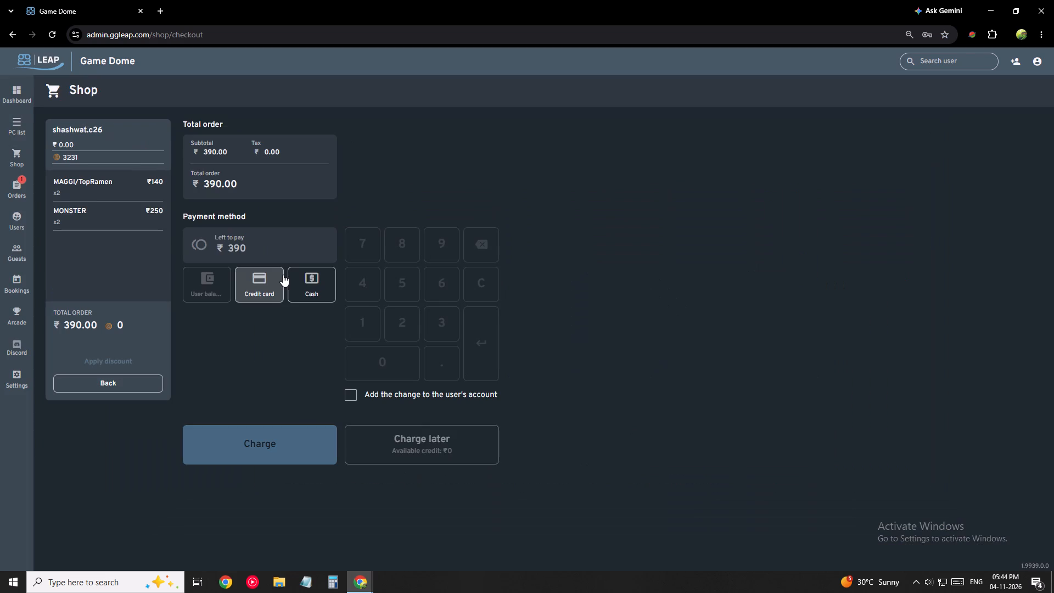
left_click(283, 275)
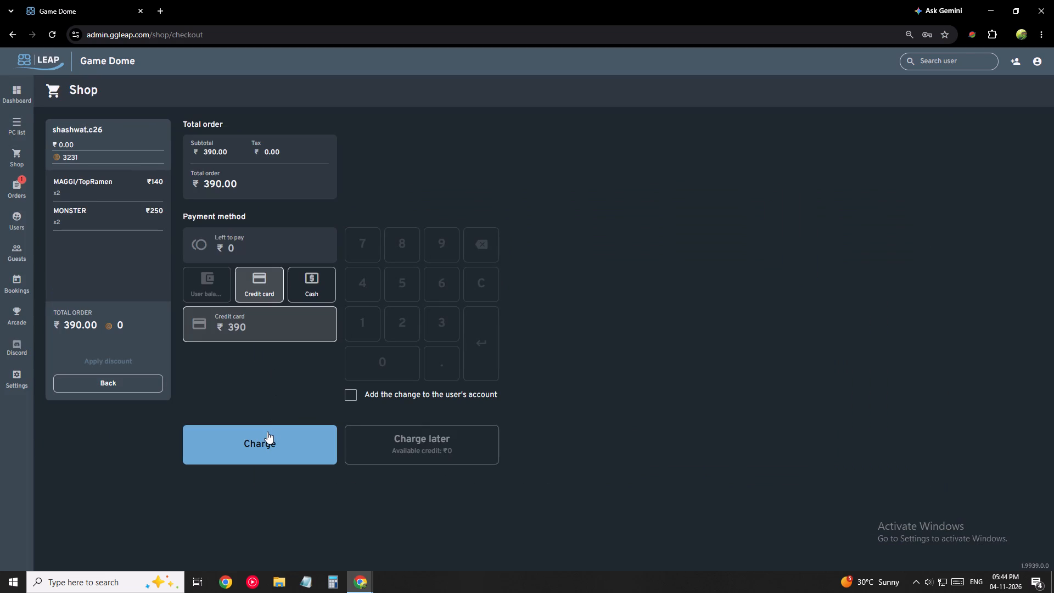
left_click(268, 430)
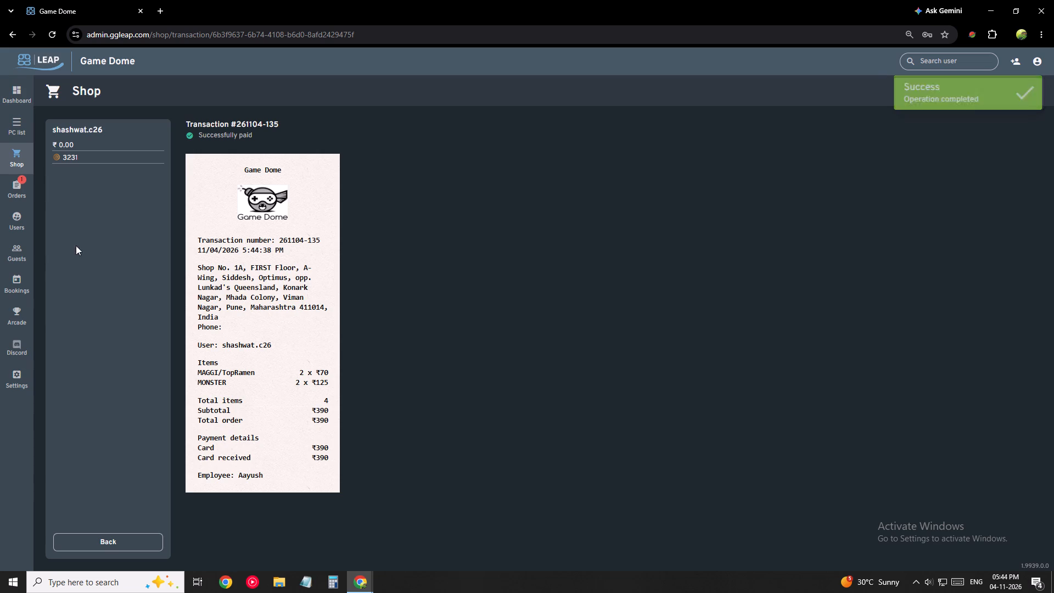
Return to the PC list and check the sessions and remaining times on the computers and consoles.
left_click(0, 131)
scroll(396, 461, "down", 3)
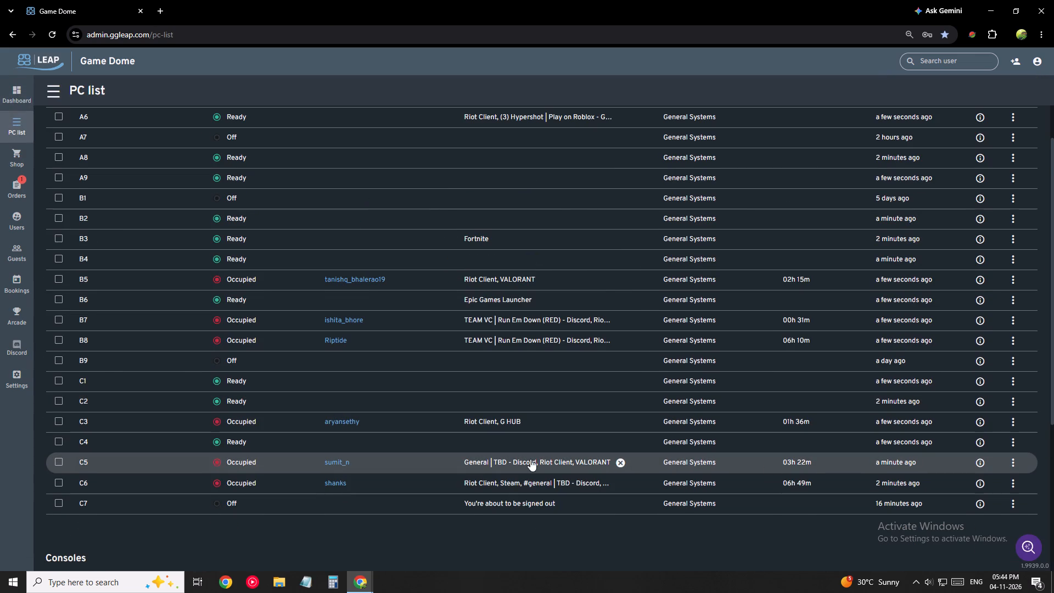
scroll(505, 362, "up", 4)
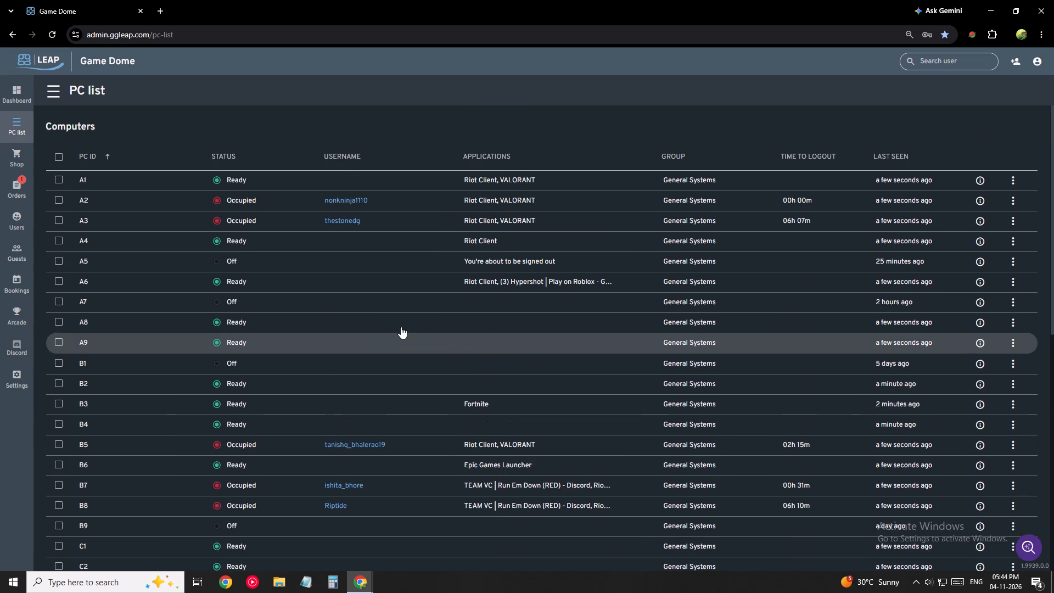
scroll(401, 327, "up", 3)
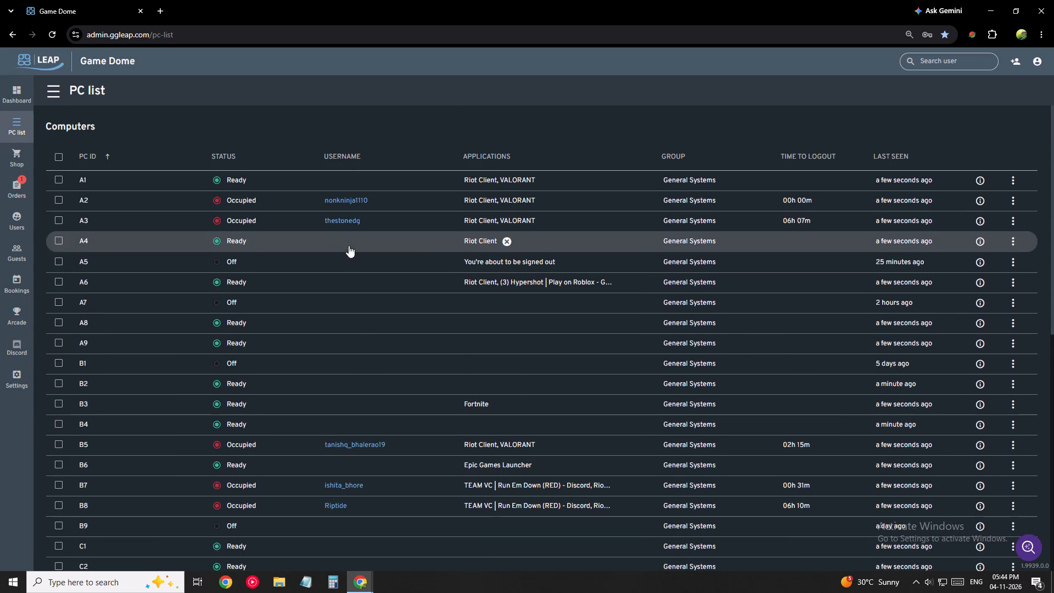
scroll(348, 252, "down", 8)
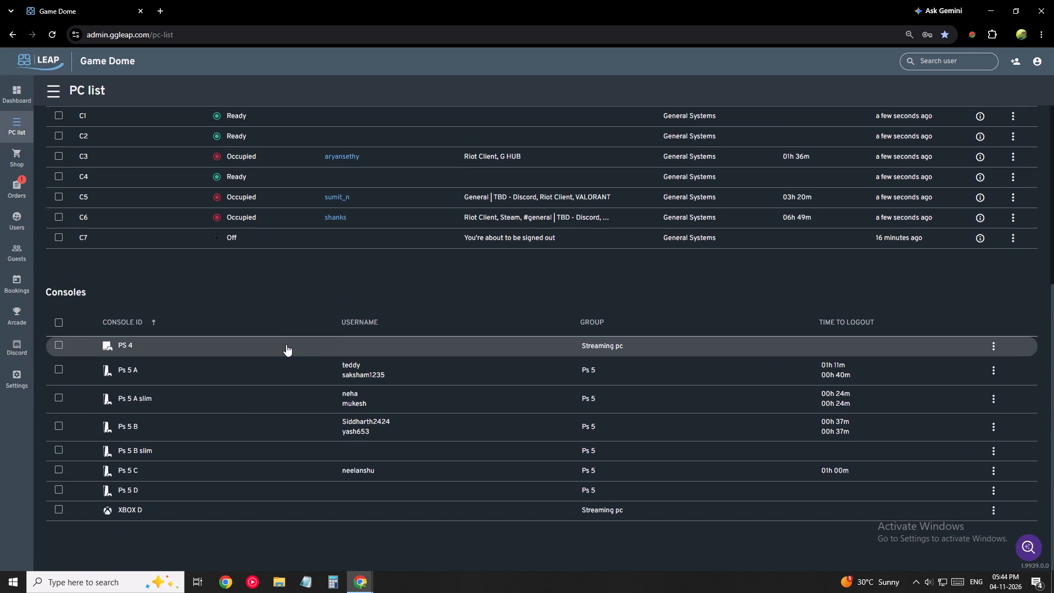
scroll(291, 345, "up", 2)
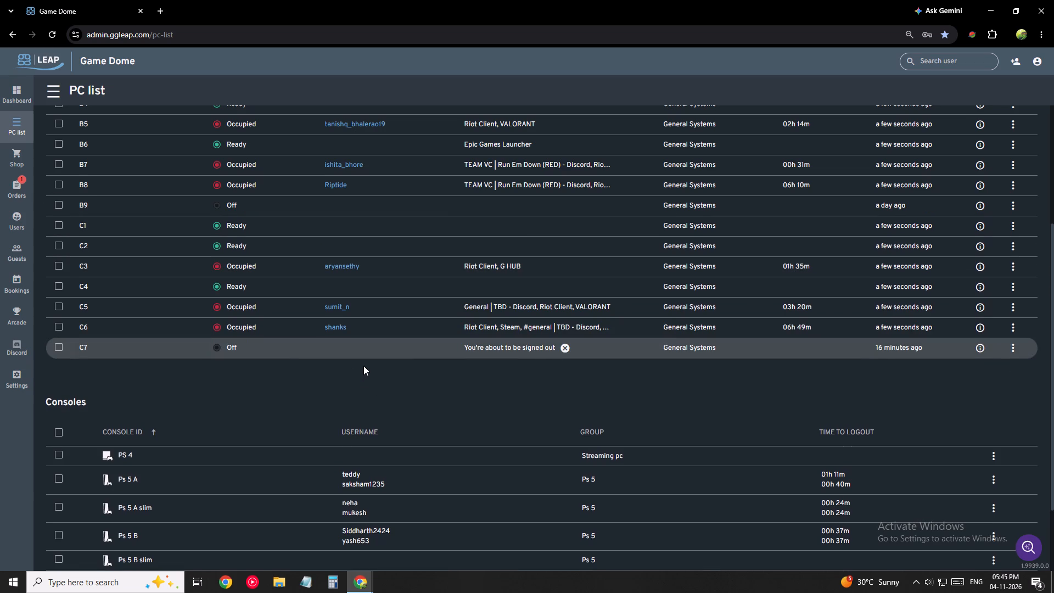
scroll(363, 366, "down", 6)
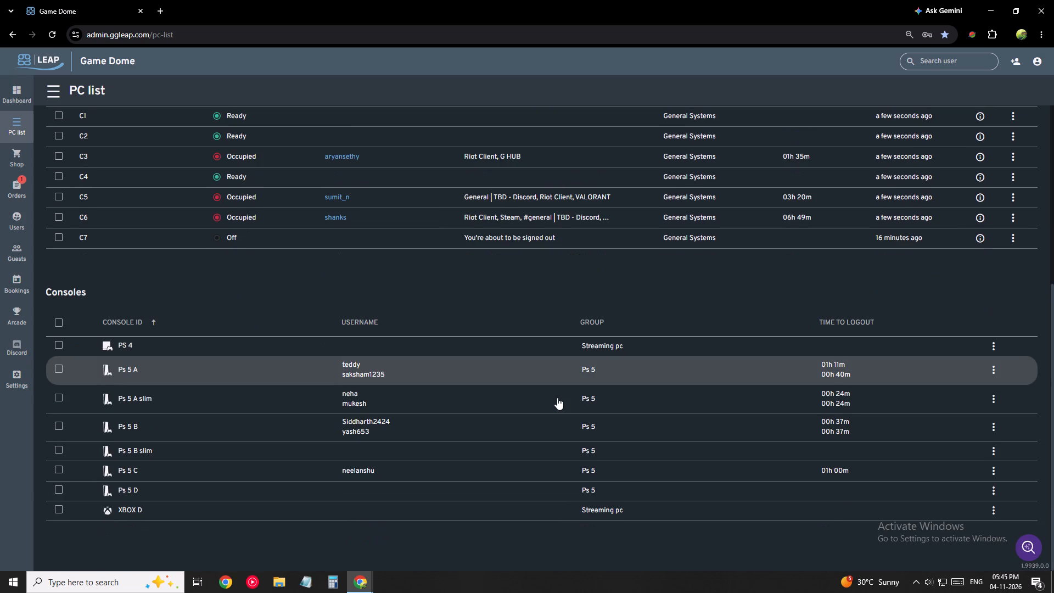
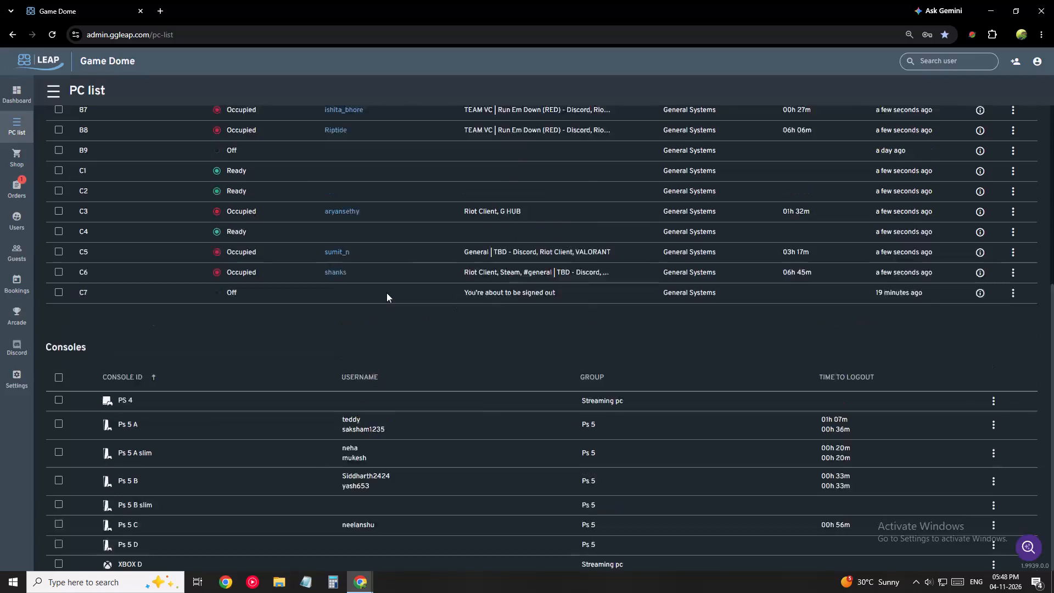
Open the account options for ALI, the user in session on computer B3.
scroll(386, 293, "up", 2)
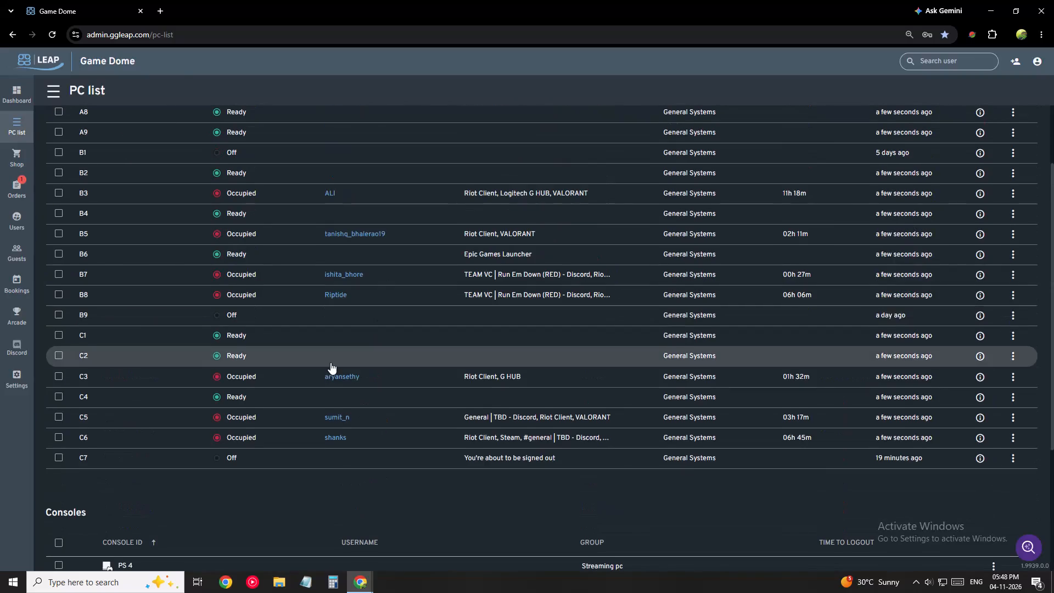
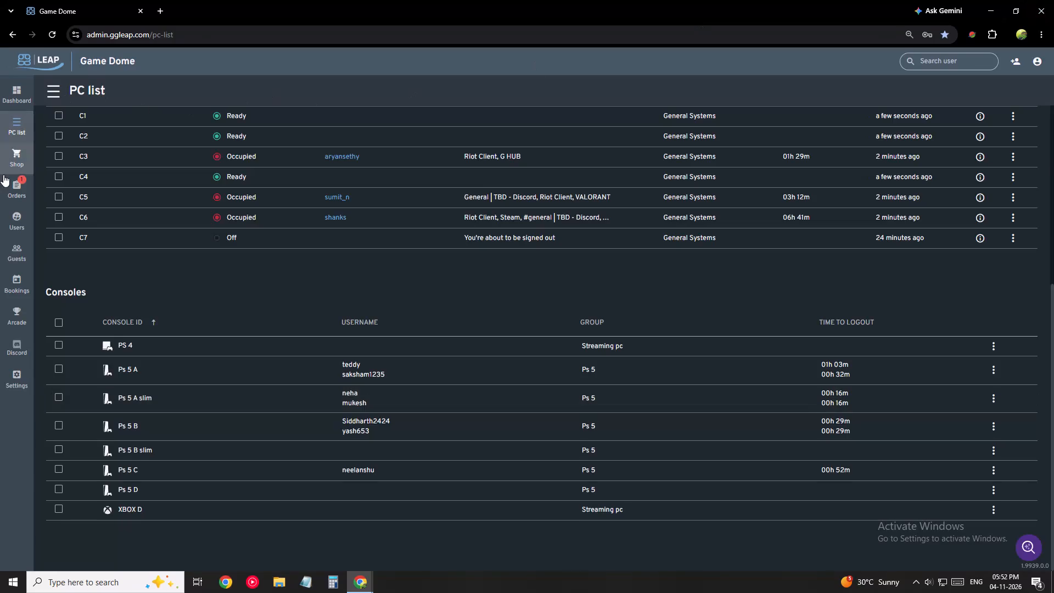
Review this afternoon's paid orders in the order history.
left_click(3, 175)
left_click(235, 119)
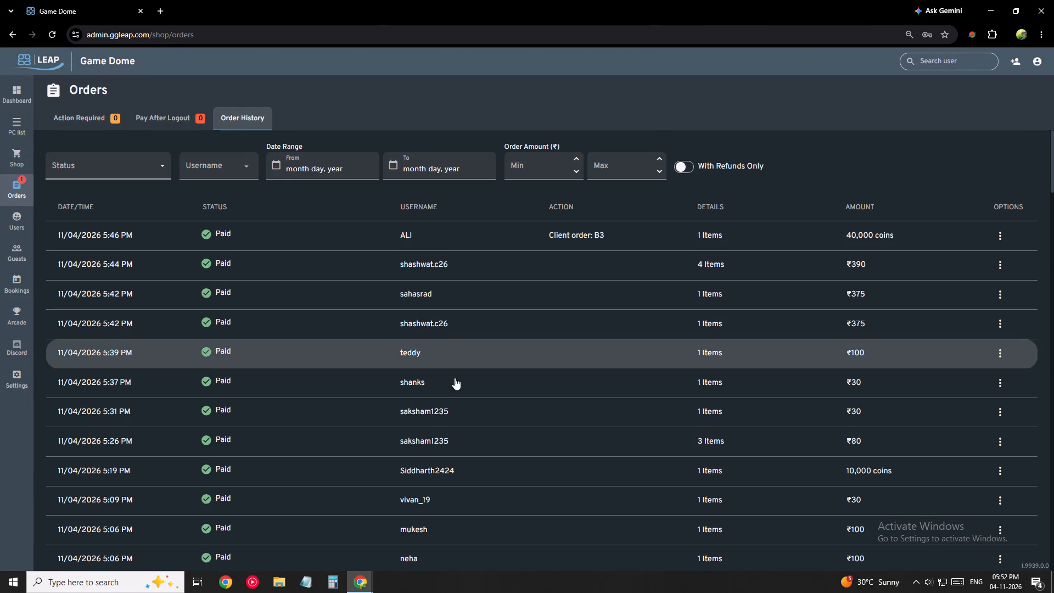
scroll(424, 377, "down", 2)
scroll(430, 458, "down", 2)
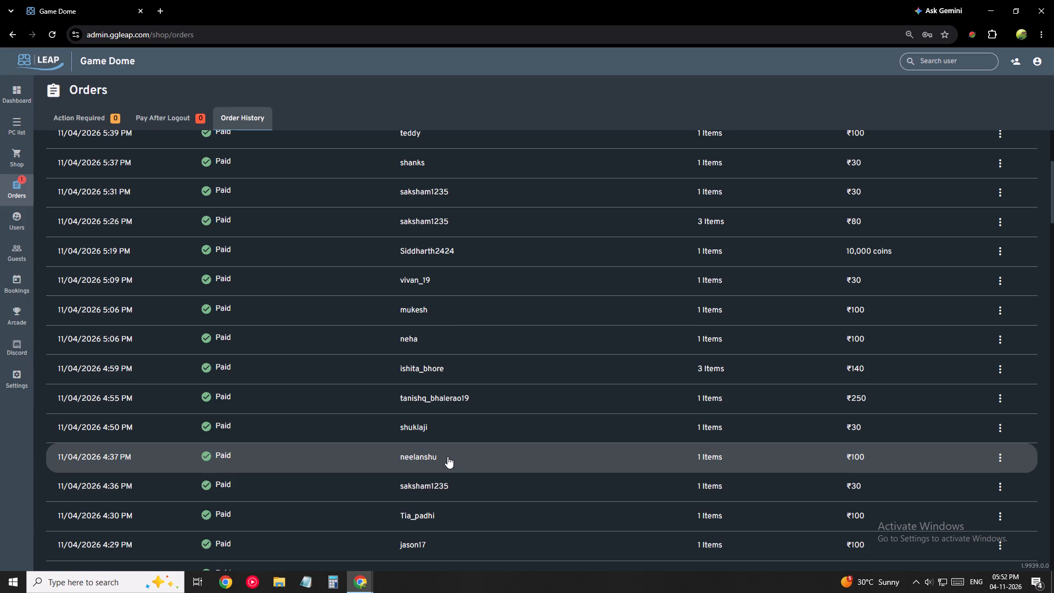
Return to the PC list and check the console sessions and their remaining times.
left_click(4, 137)
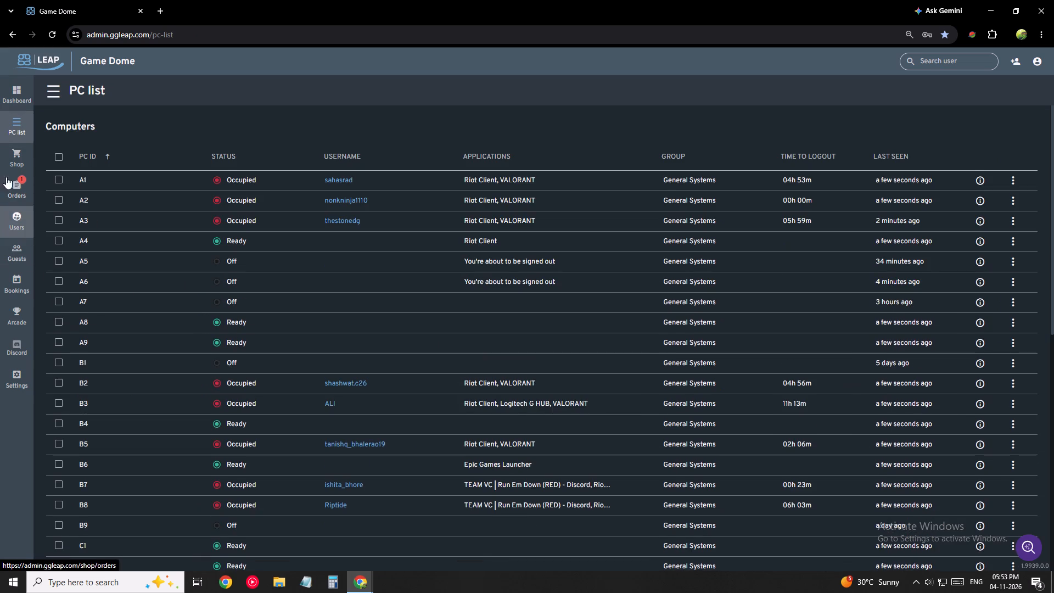
scroll(332, 326, "down", 8)
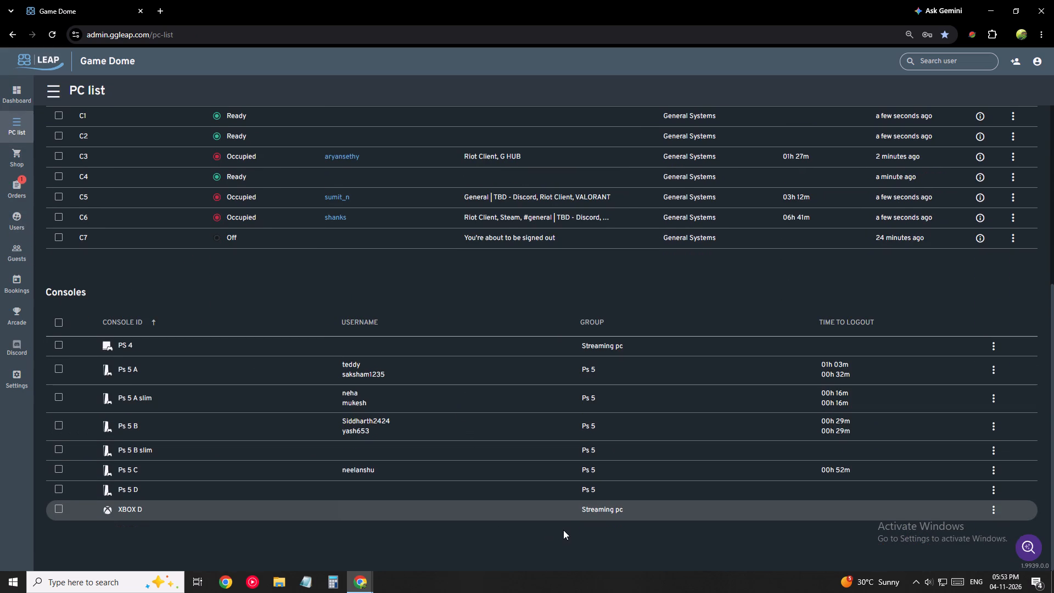
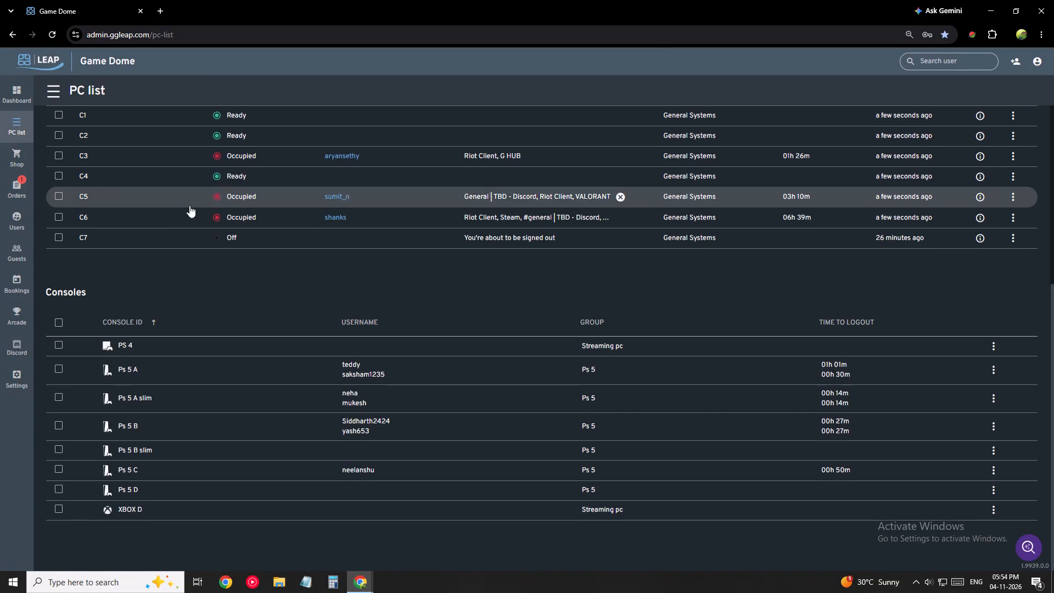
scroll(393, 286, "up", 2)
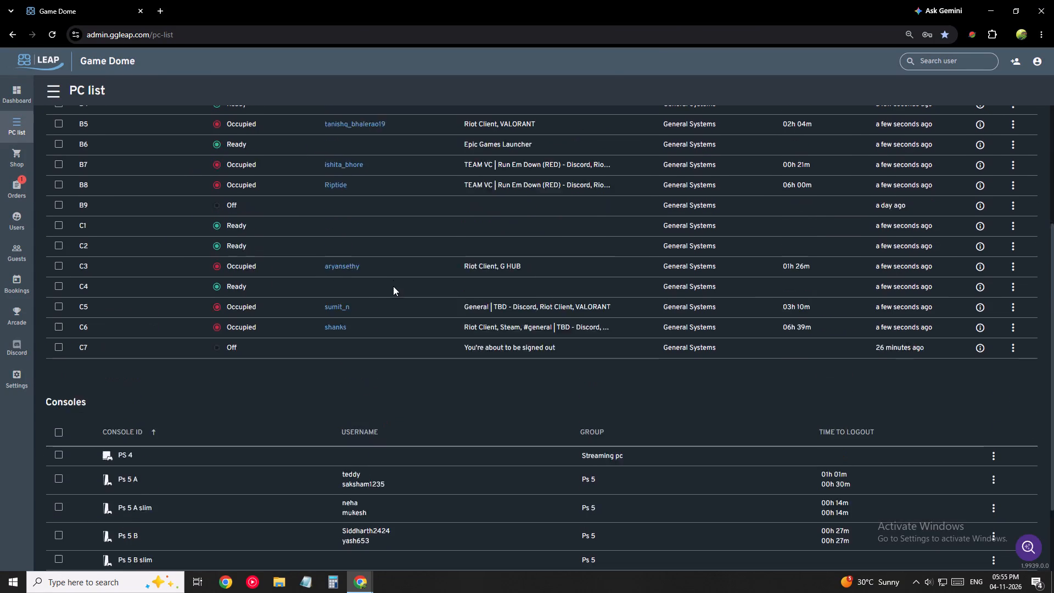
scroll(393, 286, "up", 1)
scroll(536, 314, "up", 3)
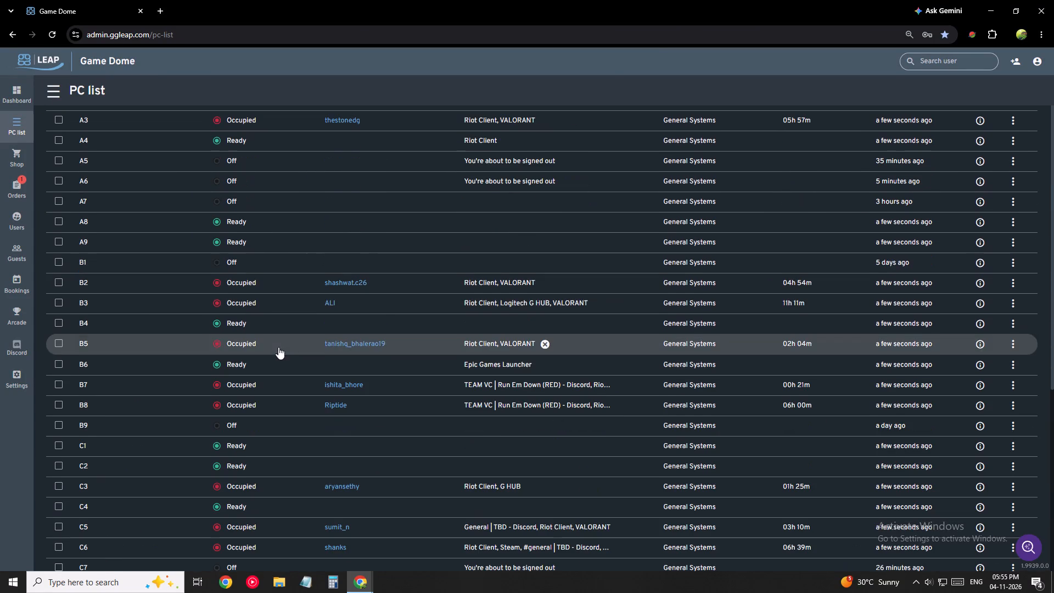
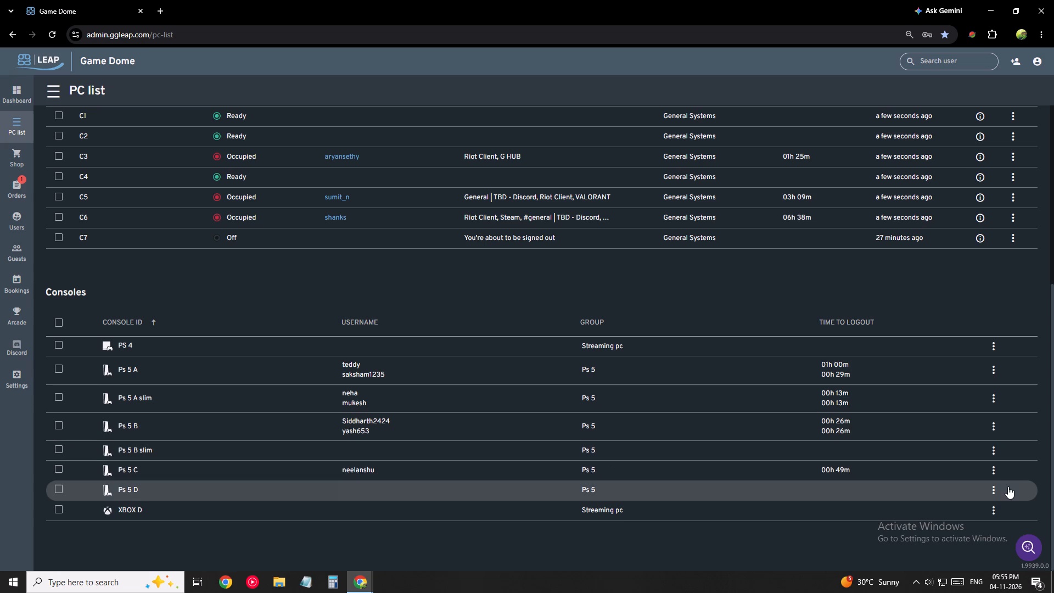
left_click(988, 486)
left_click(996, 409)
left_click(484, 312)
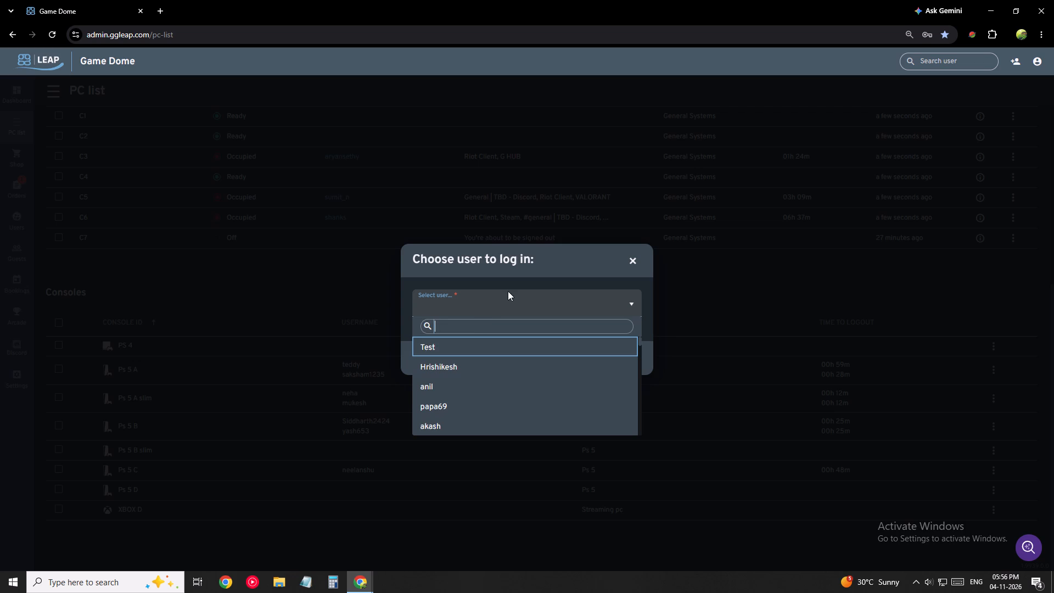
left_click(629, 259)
left_click(929, 61)
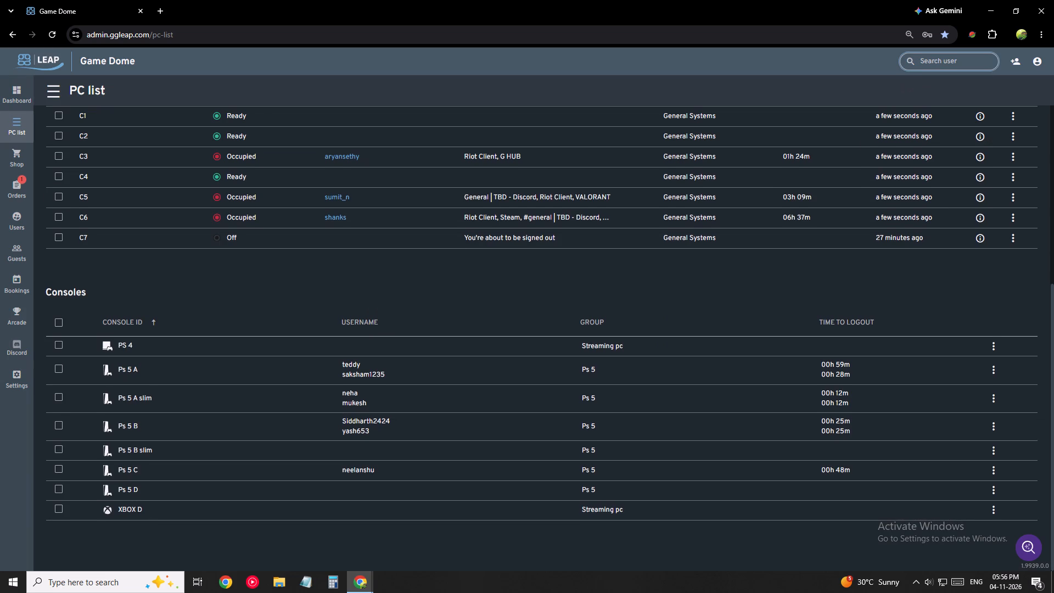
type("hrs")
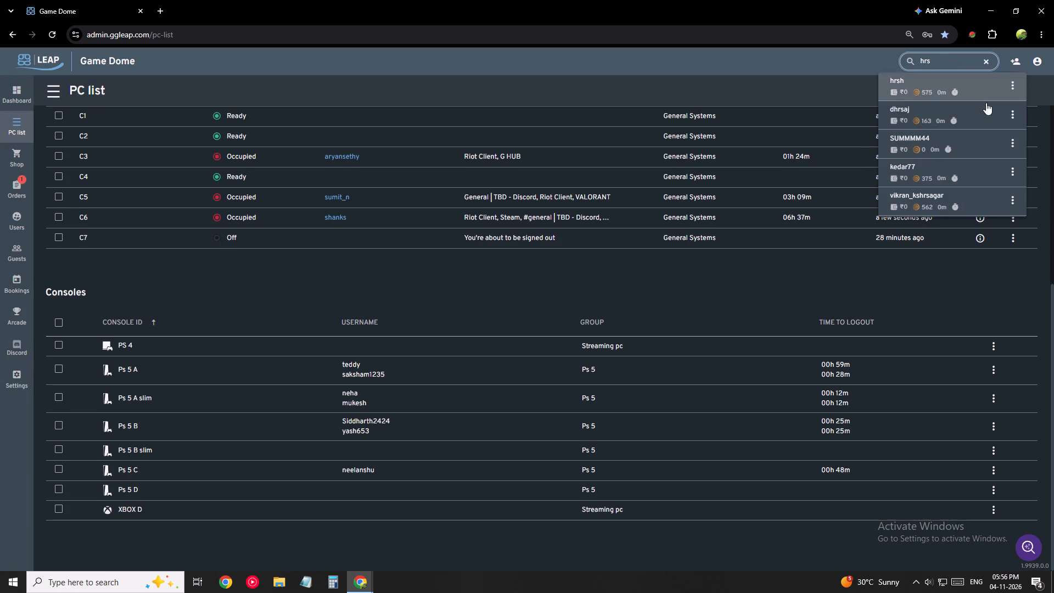
left_click(1010, 111)
left_click(1018, 114)
left_click(820, 527)
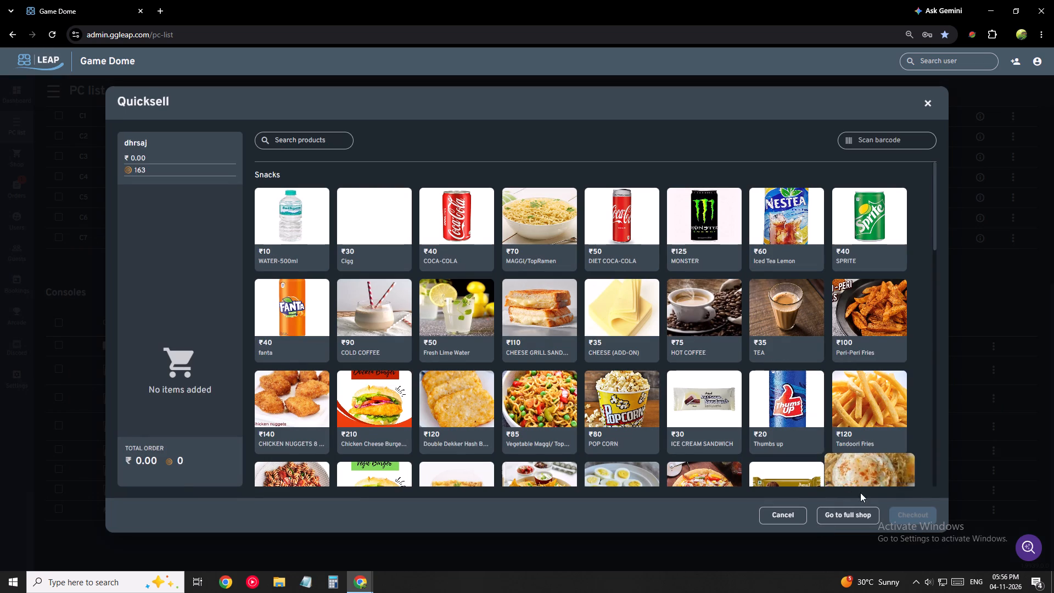
left_click(856, 517)
left_click(311, 167)
left_click(315, 185)
left_click_drag(230, 249, 113, 253)
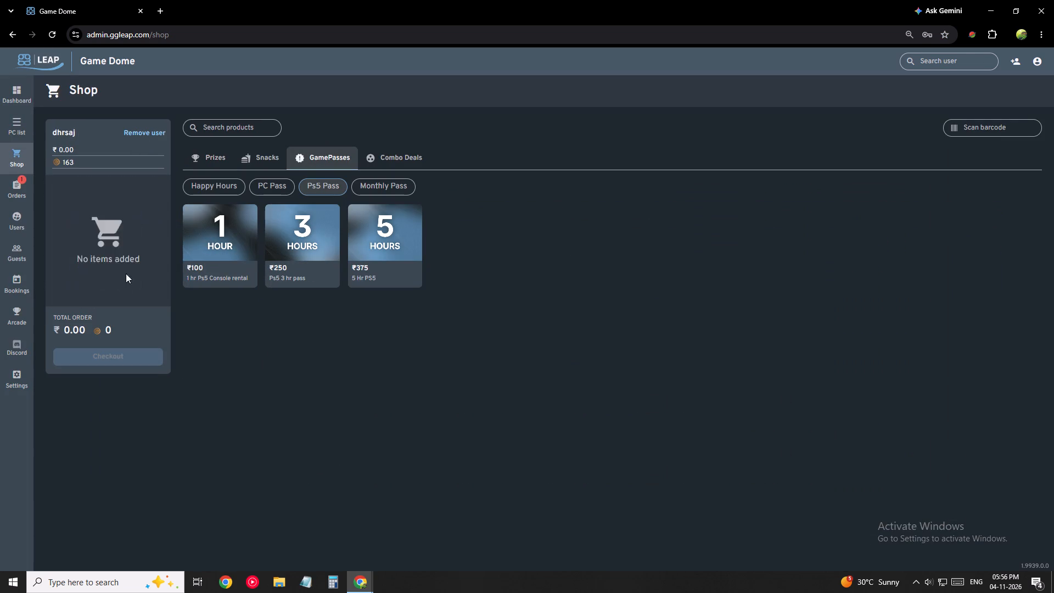
left_click(128, 355)
left_click(250, 278)
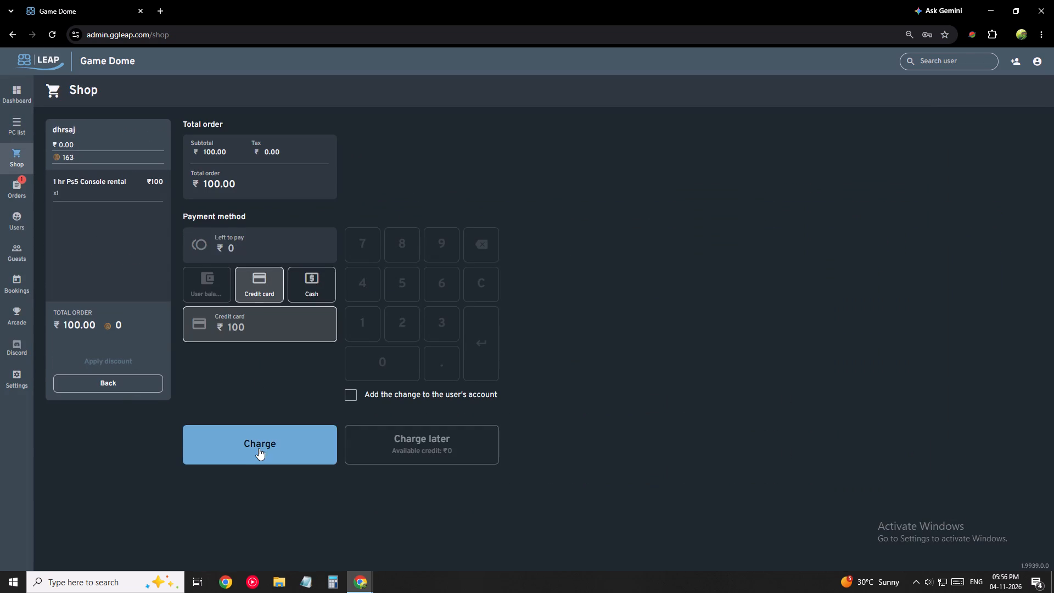
left_click(261, 450)
Search the users for swayam from the PC list, and clear the search.
left_click(9, 128)
scroll(319, 403, "down", 1)
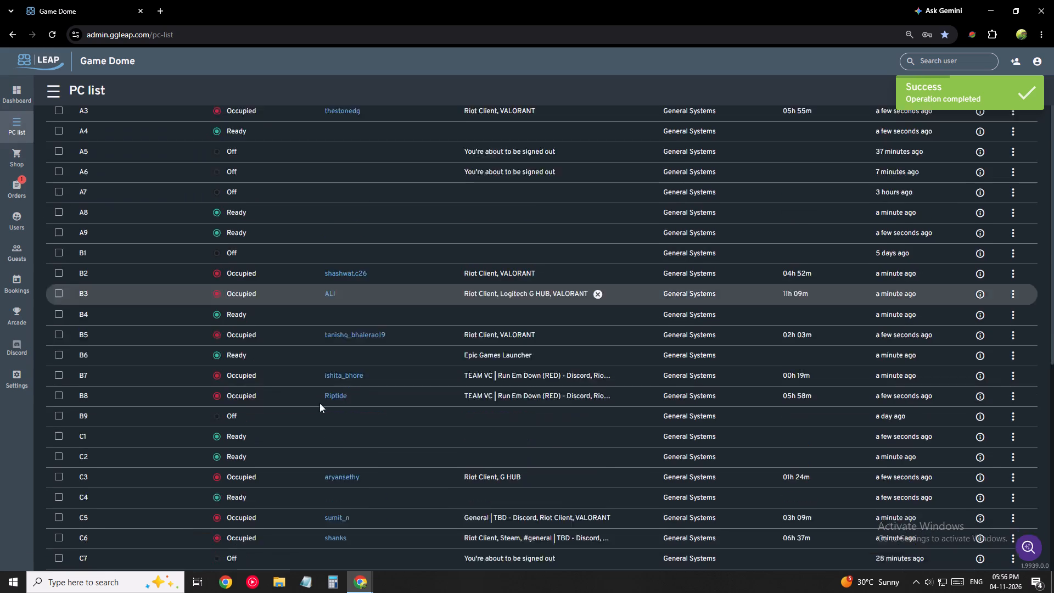
scroll(319, 403, "down", 4)
left_click(933, 70)
type("swa")
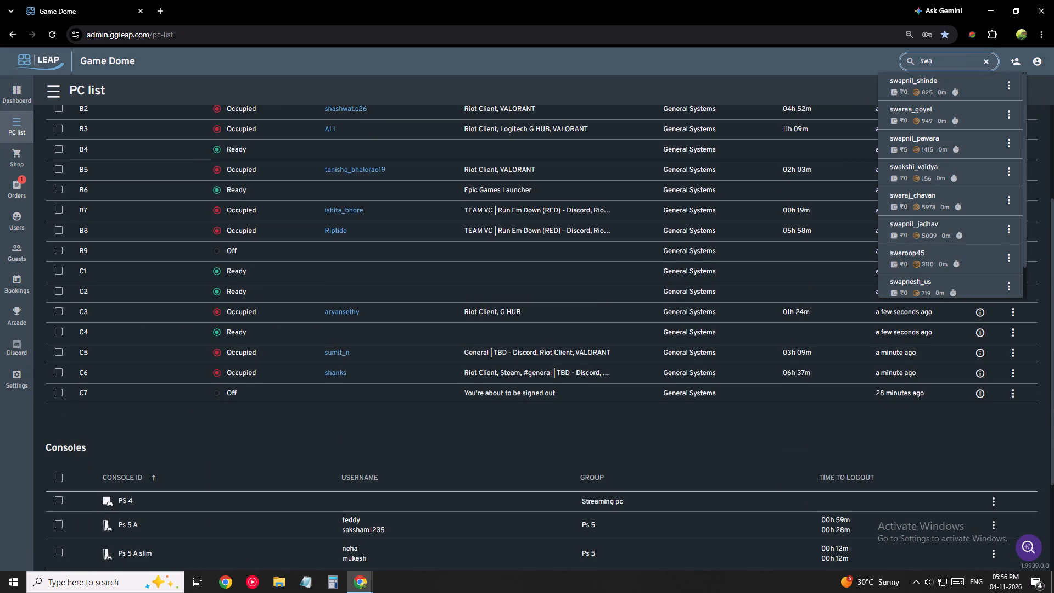
type("yam")
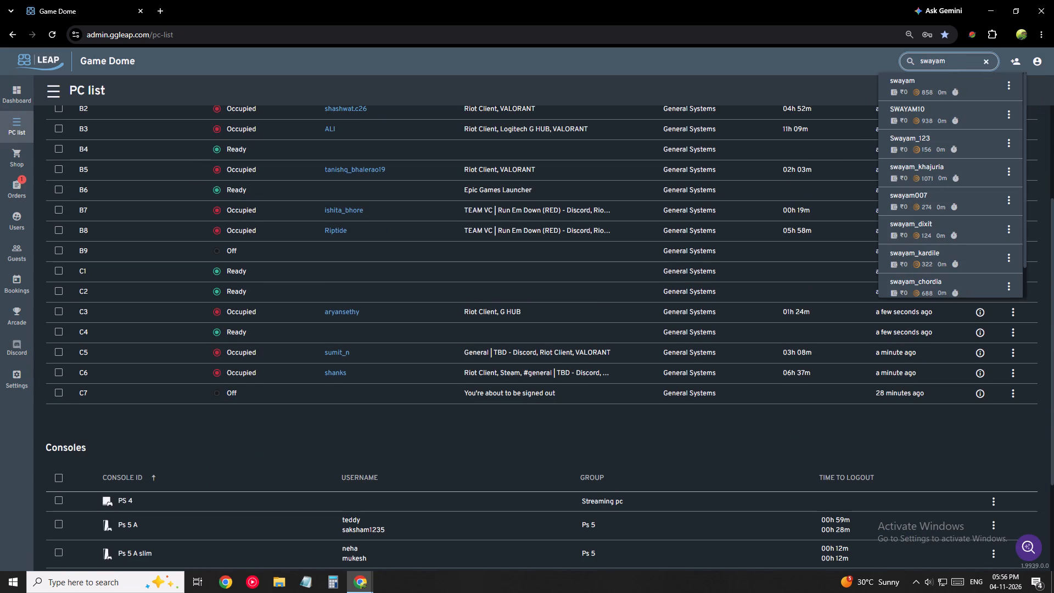
key("BackSpace")
key("BackSpace")
key("BackSpace")
key("BackSpace")
key("BackSpace")
key("BackSpace")
key("BackSpace")
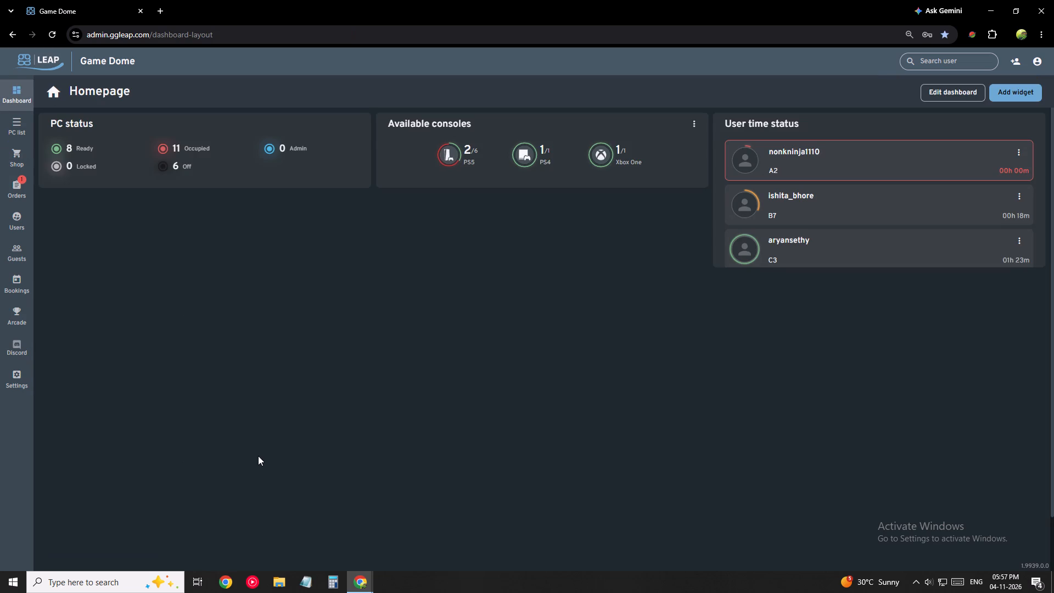
scroll(258, 456, "up", 1)
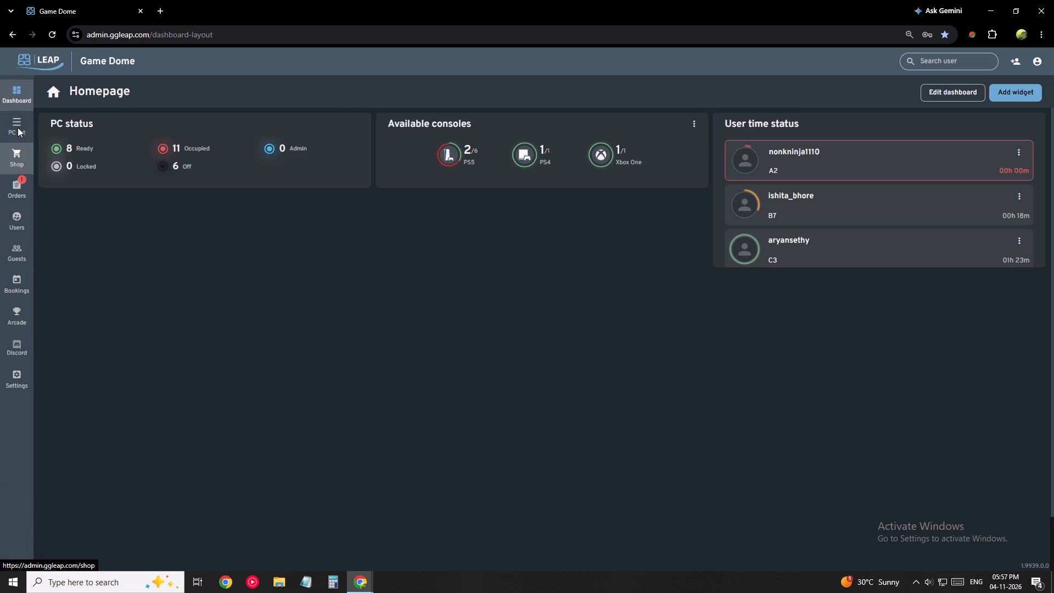
left_click(0, 127)
left_click(3, 186)
left_click(191, 118)
left_click_drag(230, 122, 238, 121)
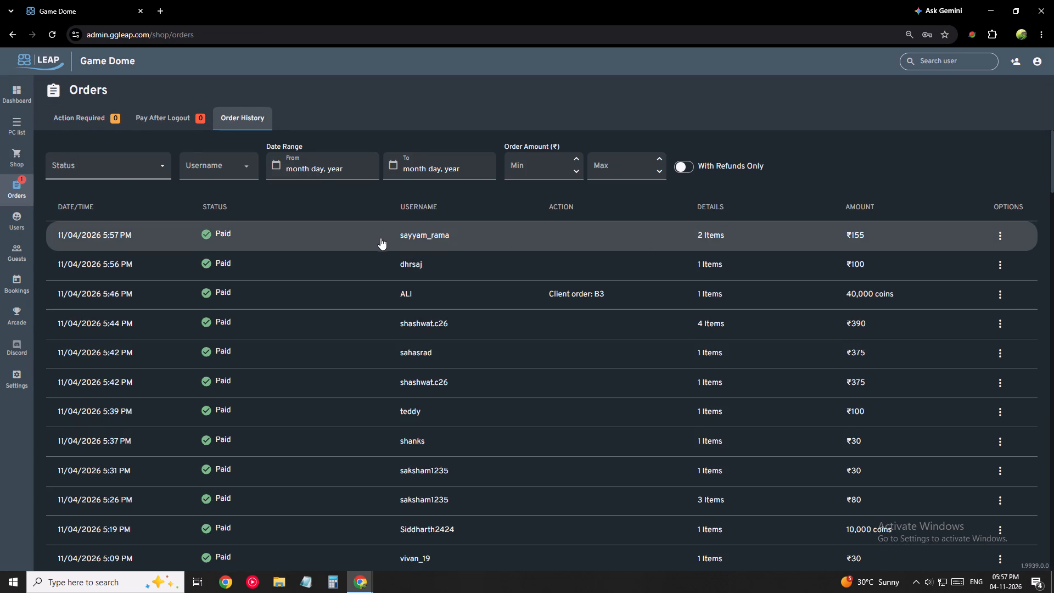
left_click(430, 262)
left_click(48, 116)
double_click(68, 125)
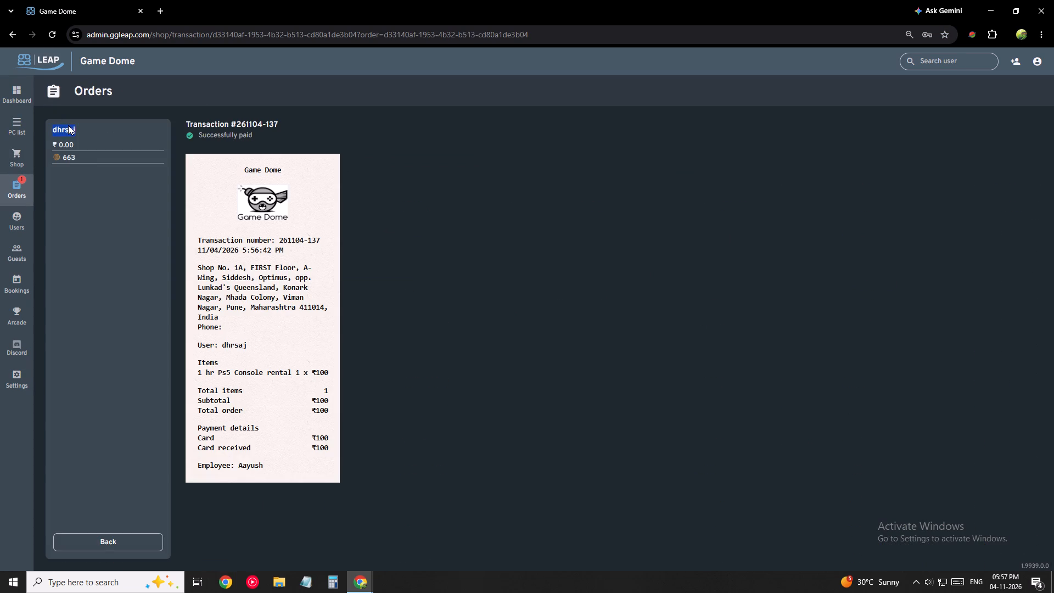
key("ctrl+c")
left_click(0, 108)
left_click(7, 125)
scroll(251, 242, "down", 8)
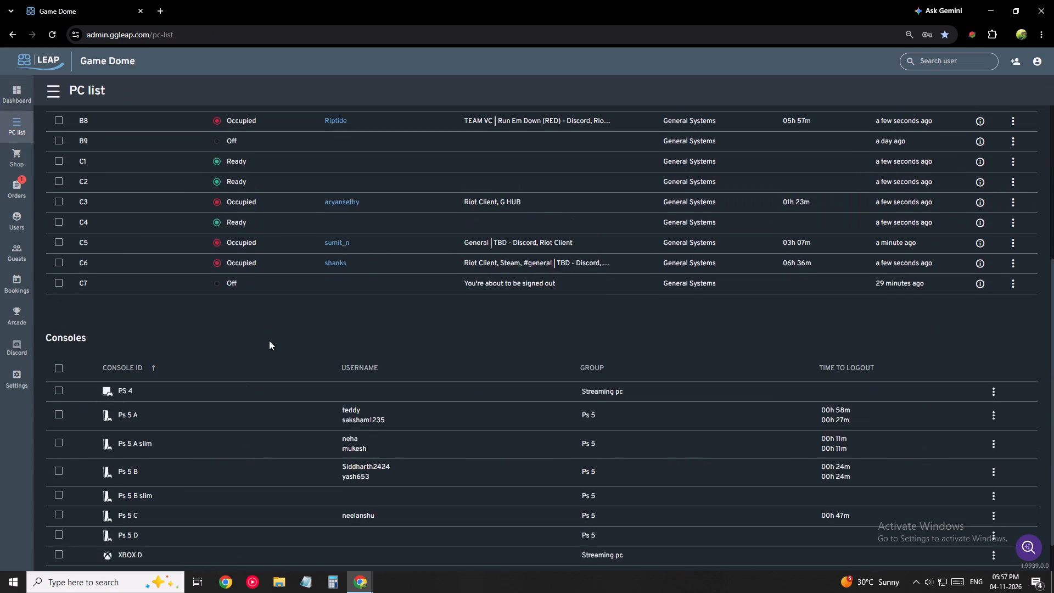
scroll(269, 340, "down", 5)
left_click(1001, 485)
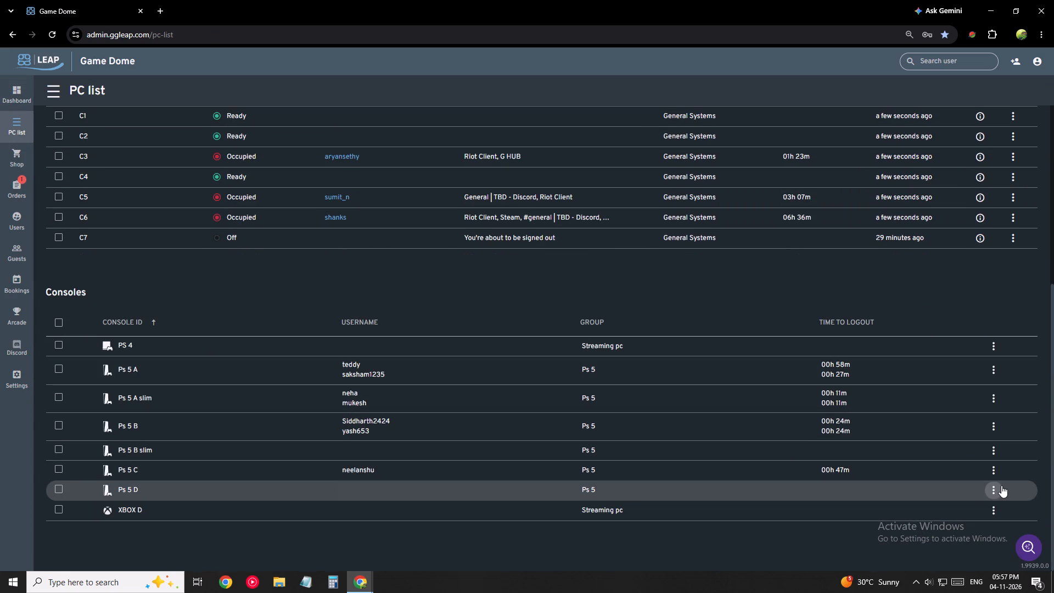
left_click(999, 404)
left_click(486, 309)
key("ctrl+v")
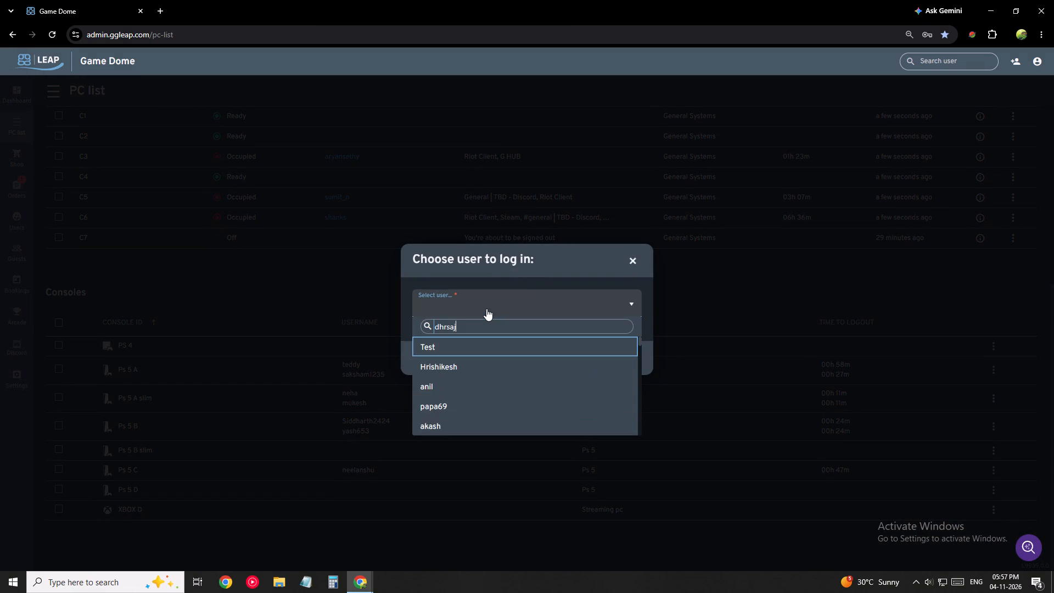
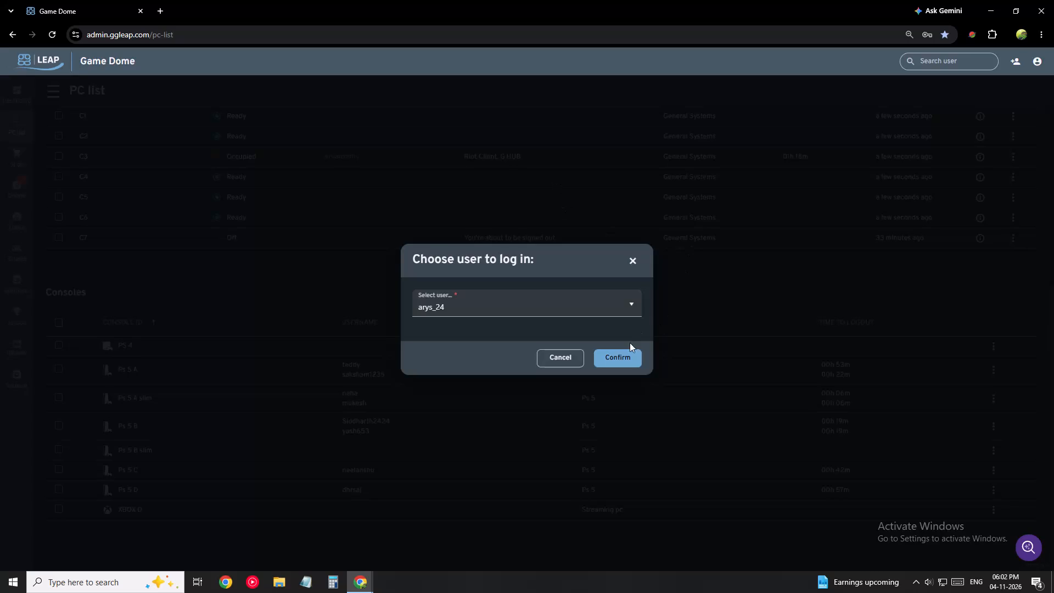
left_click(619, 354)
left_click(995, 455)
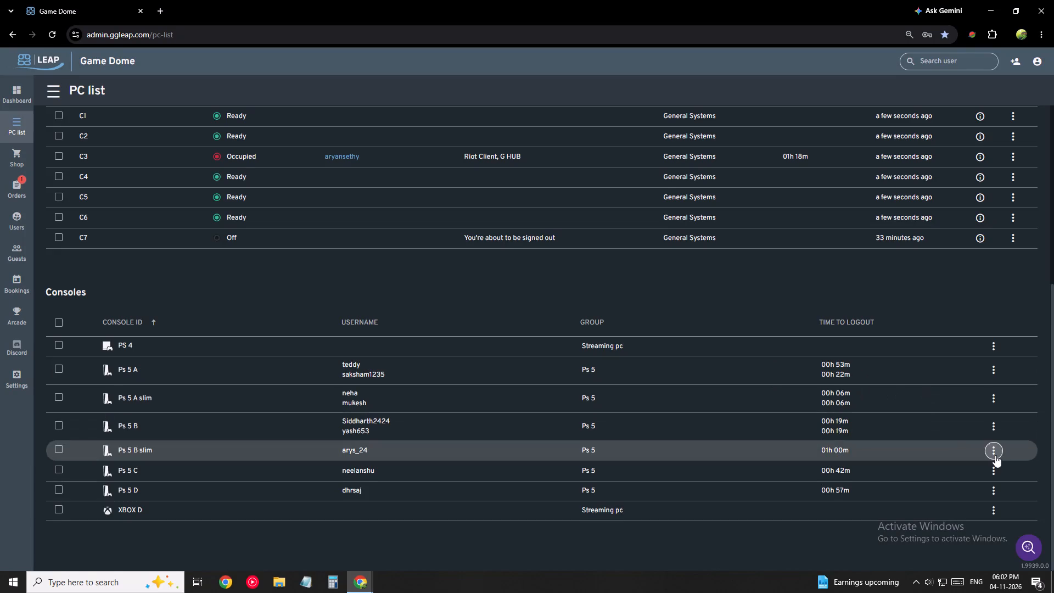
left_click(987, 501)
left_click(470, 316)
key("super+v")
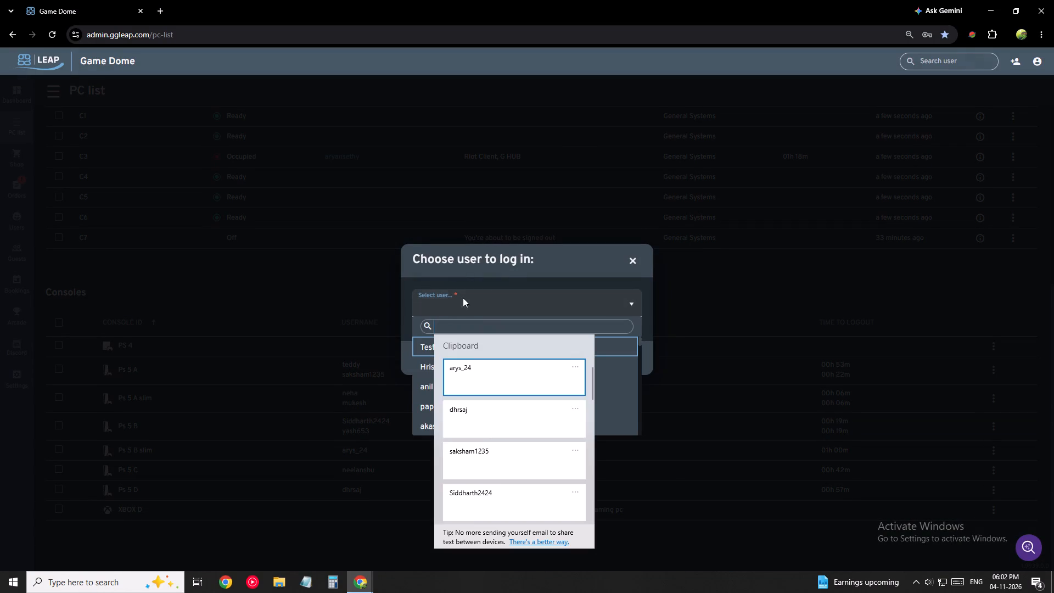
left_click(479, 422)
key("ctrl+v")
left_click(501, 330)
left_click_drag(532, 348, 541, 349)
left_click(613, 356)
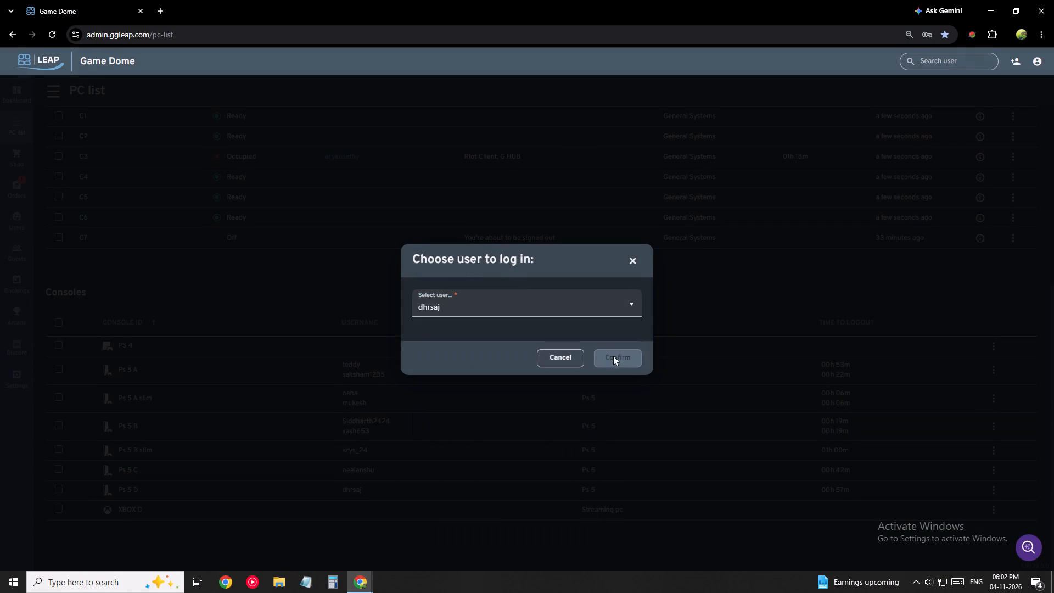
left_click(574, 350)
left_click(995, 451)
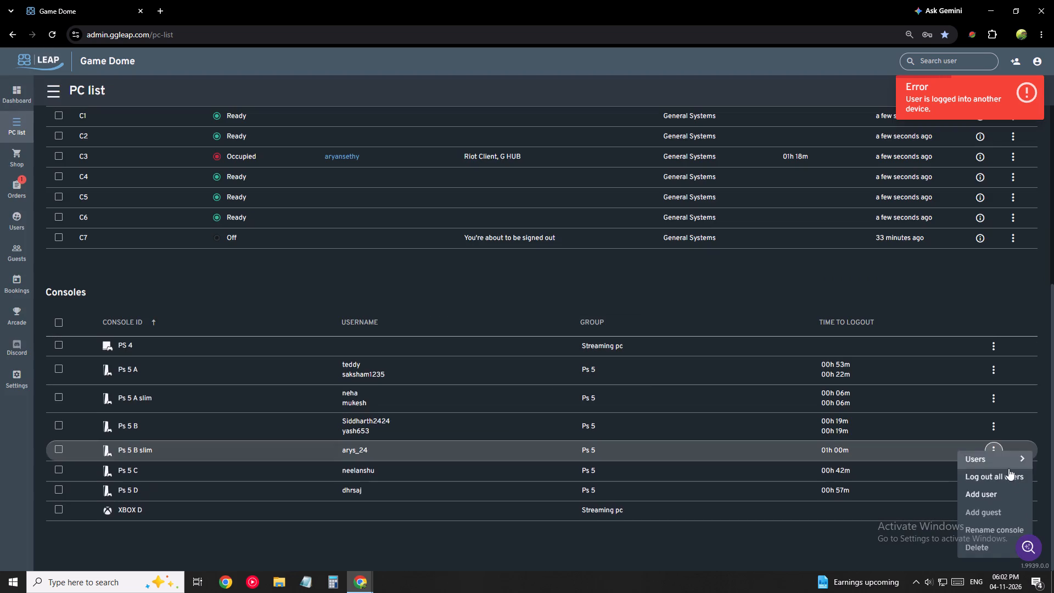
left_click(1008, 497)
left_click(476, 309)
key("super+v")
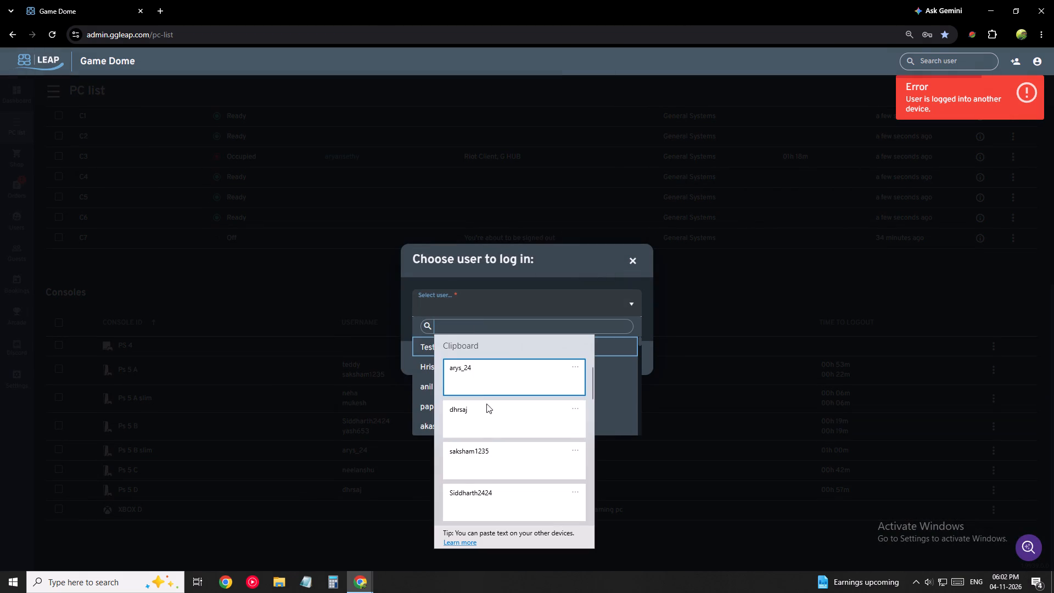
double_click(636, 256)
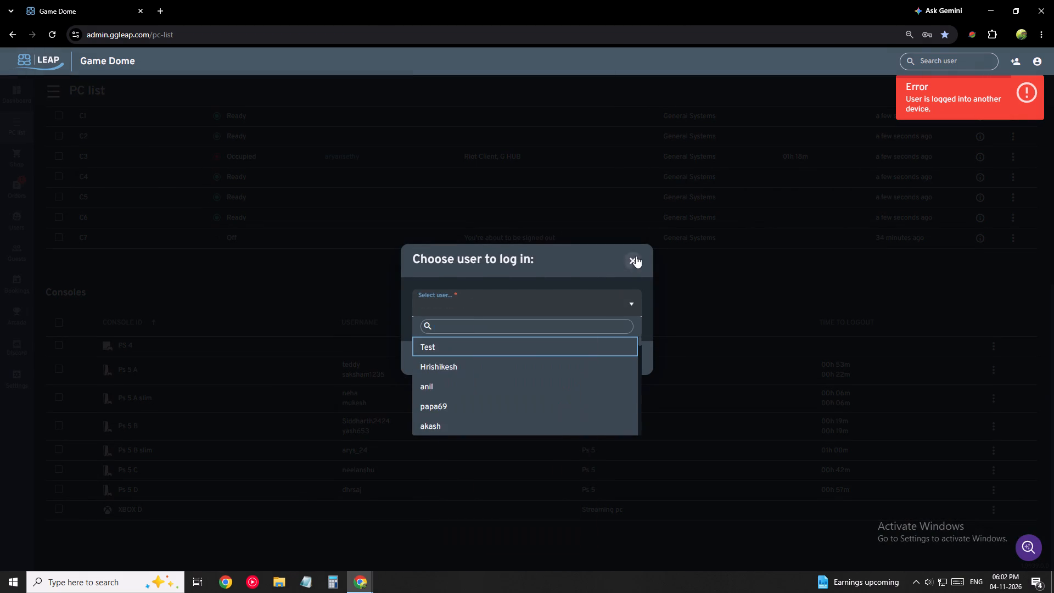
left_click(12, 187)
left_click(257, 111)
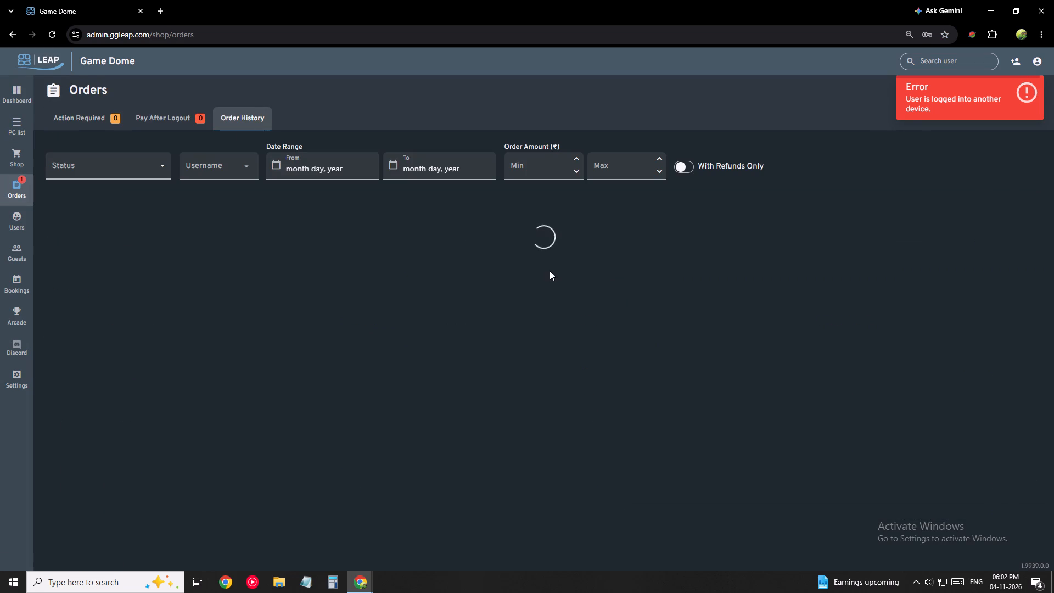
left_click(415, 255)
left_click(83, 135)
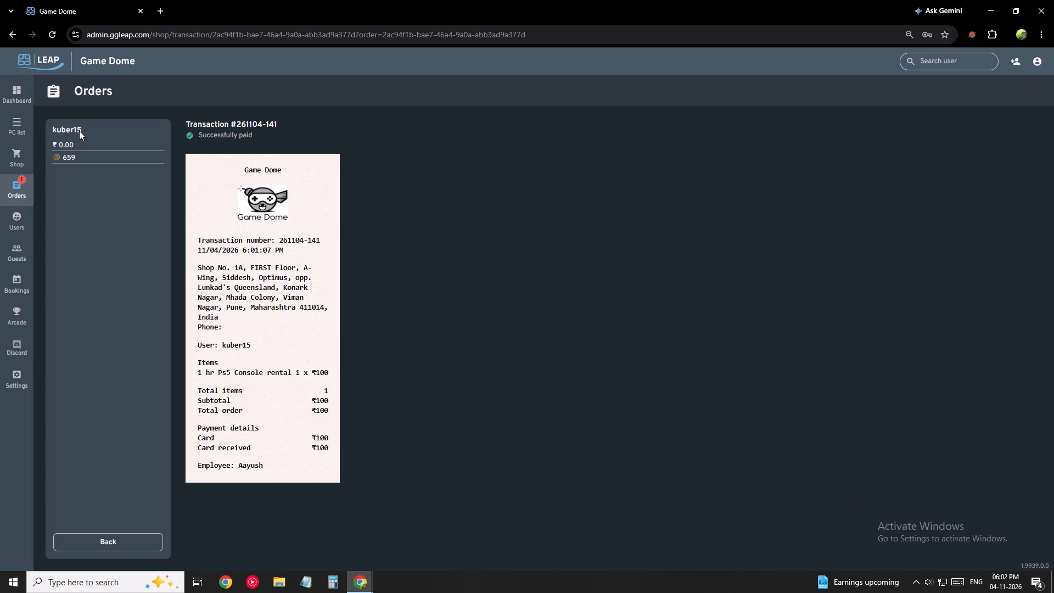
double_click(79, 131)
key("ctrl+c")
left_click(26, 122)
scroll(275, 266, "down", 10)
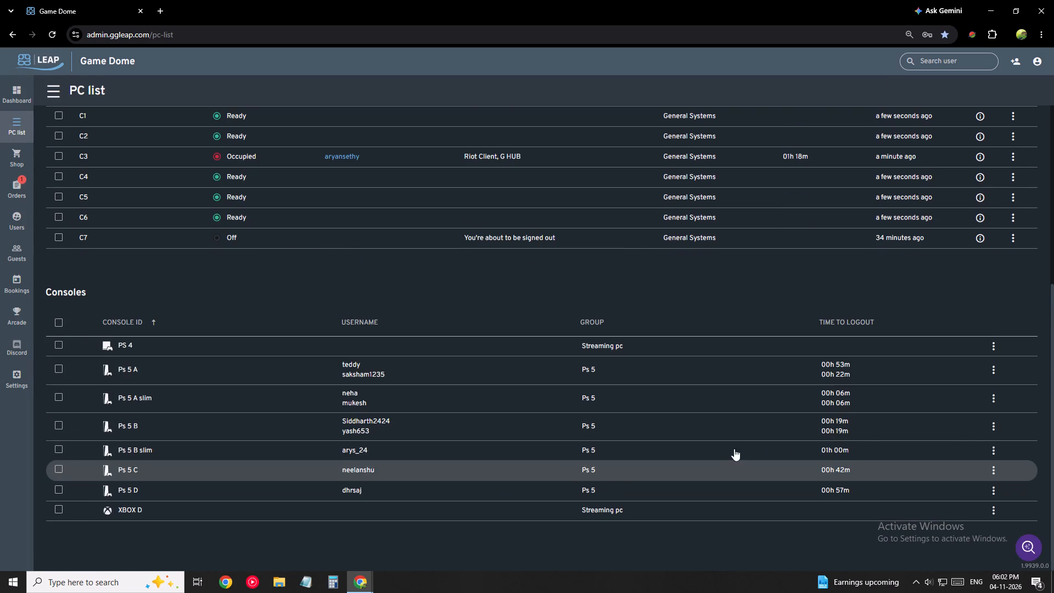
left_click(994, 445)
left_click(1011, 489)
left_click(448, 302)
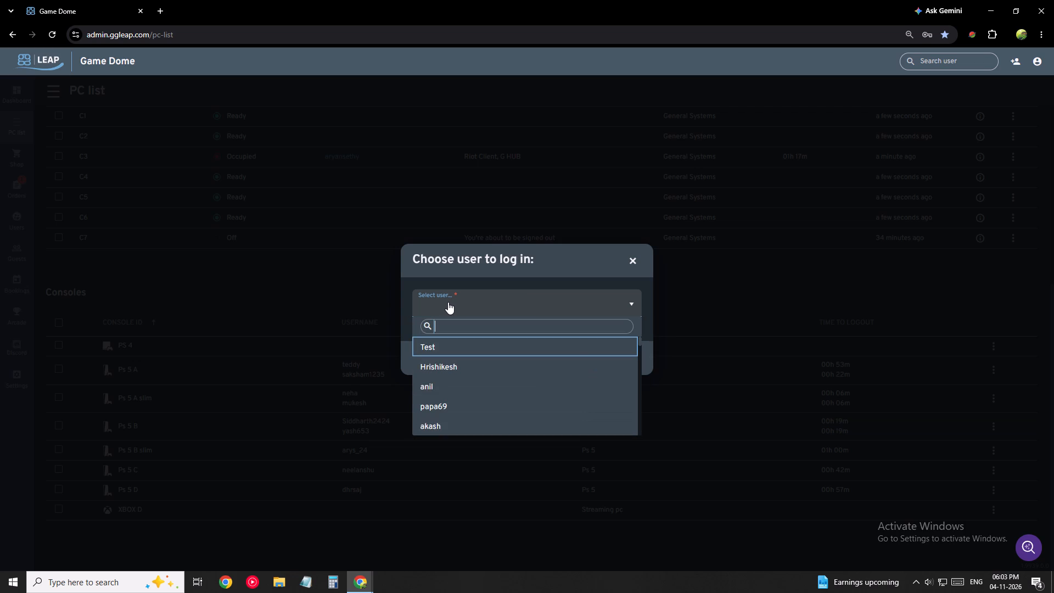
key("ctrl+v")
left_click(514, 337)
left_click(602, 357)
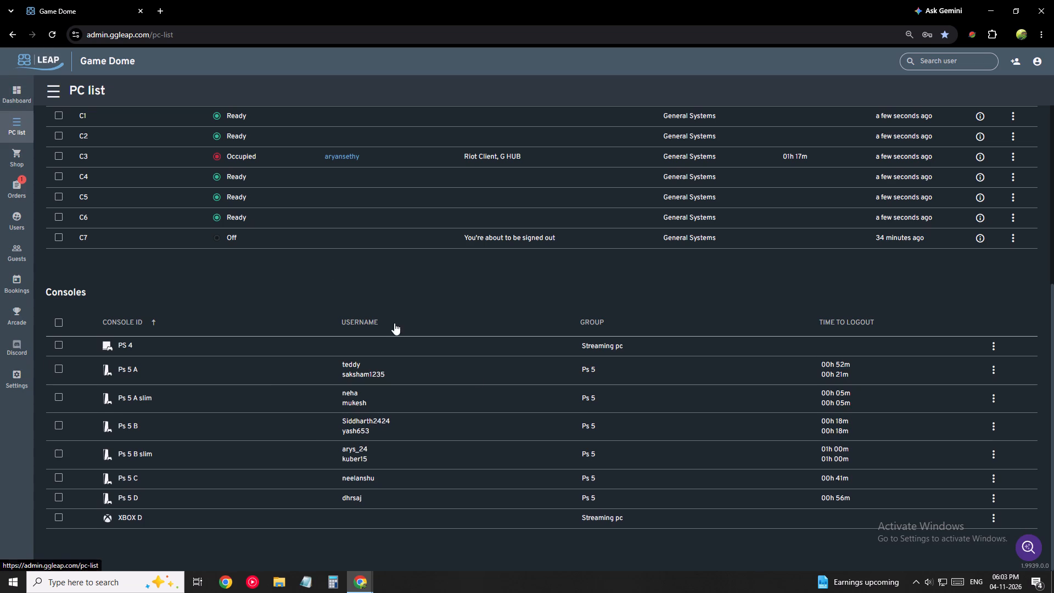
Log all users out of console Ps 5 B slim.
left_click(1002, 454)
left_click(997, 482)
left_click(993, 479)
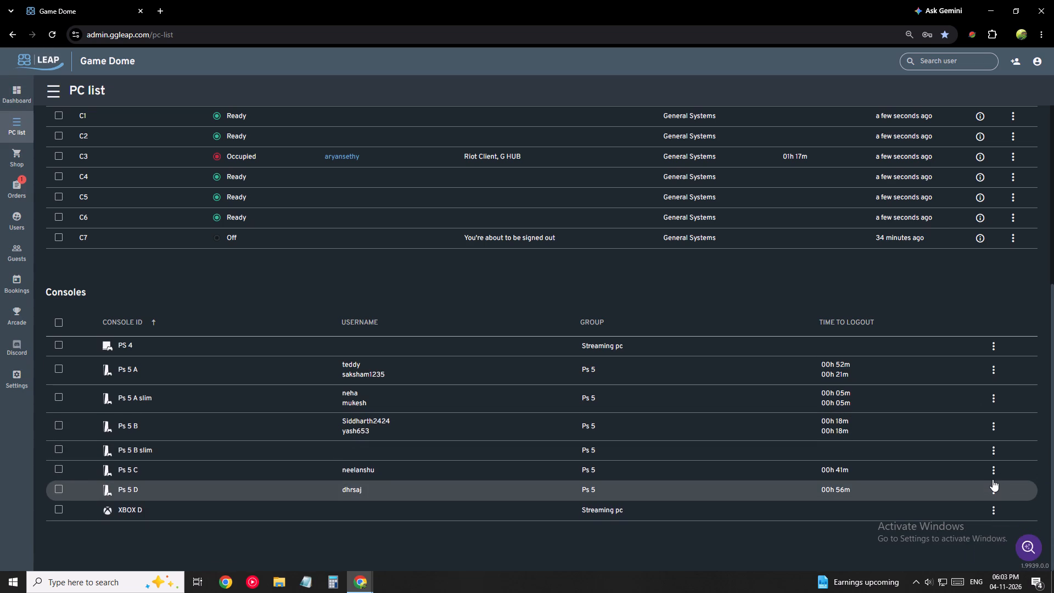
left_click(992, 474)
left_click(977, 407)
left_click(434, 300)
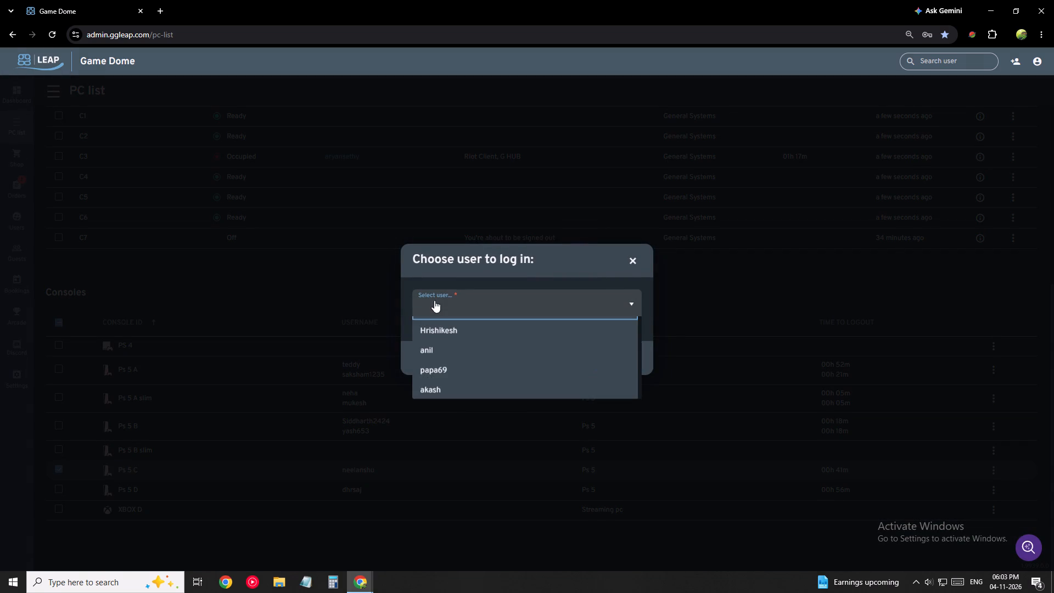
key("super+v")
left_click(486, 418)
key("ctrl+v")
left_click(501, 340)
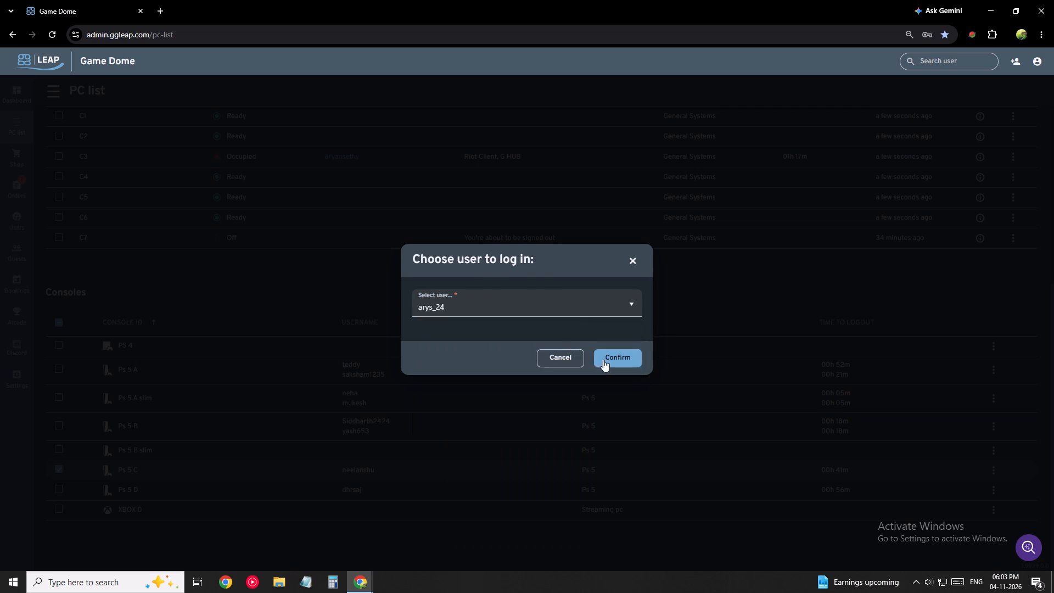
left_click(603, 360)
left_click(991, 471)
left_click(996, 413)
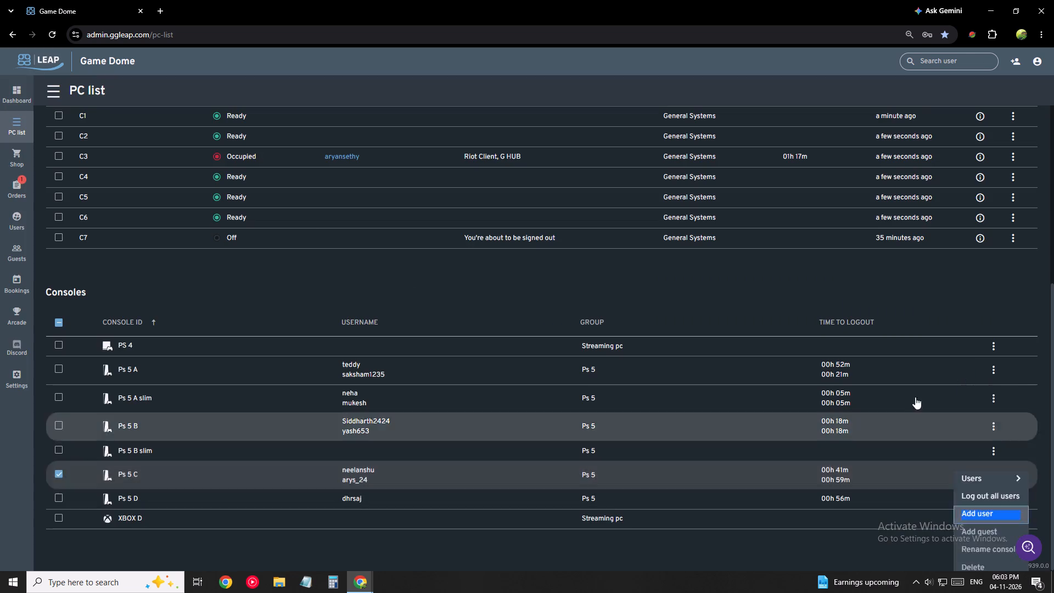
left_click(463, 309)
key("super+v")
left_click(470, 414)
key("ctrl+v")
left_click_drag(489, 330, 420, 324)
key("super+v")
left_click(487, 378)
key("ctrl+v")
left_click(519, 348)
left_click(624, 355)
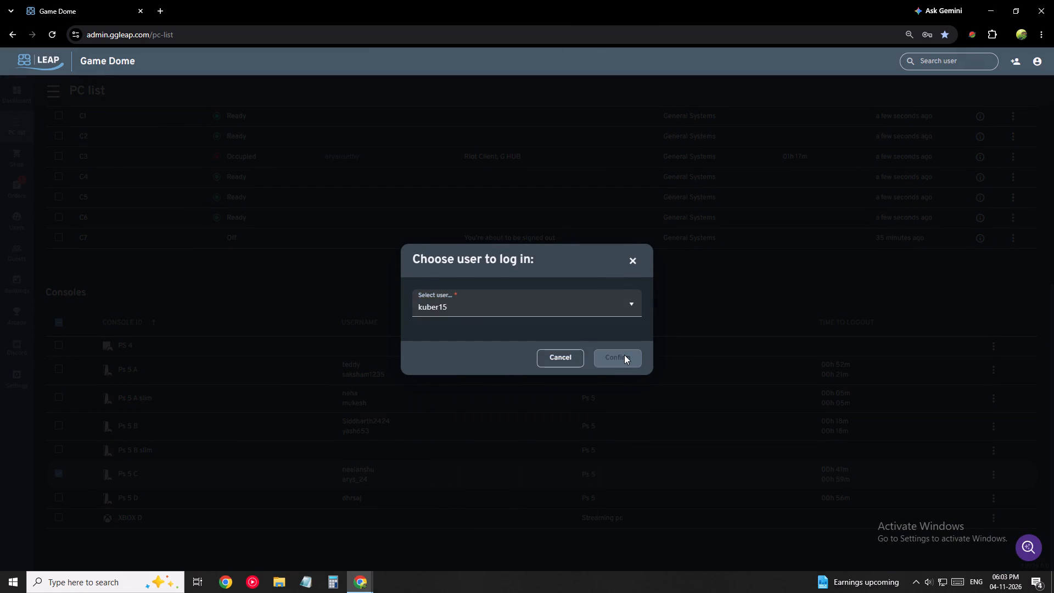
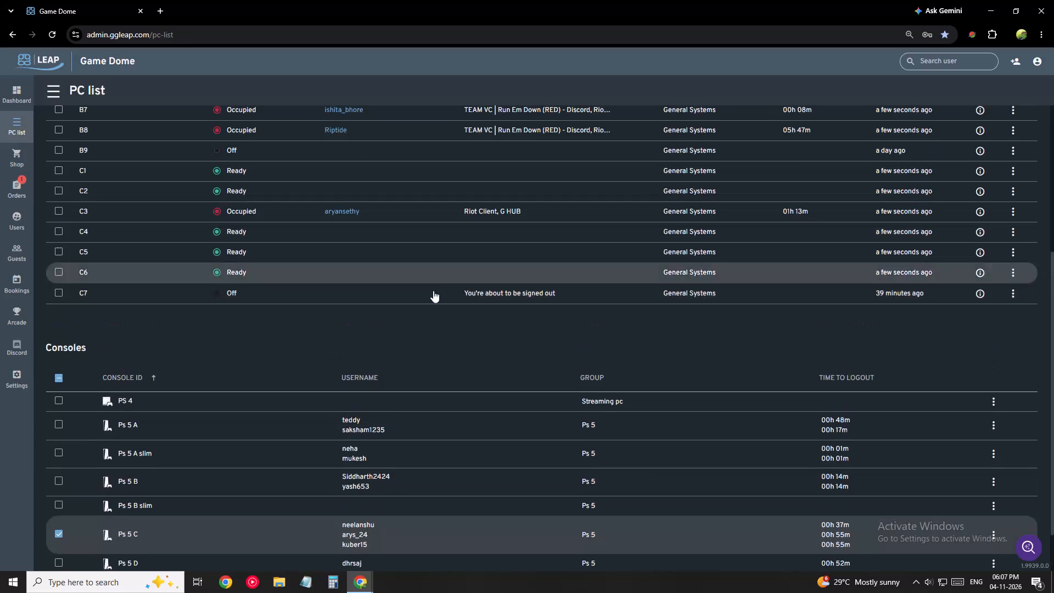
Sell the user on PC B7 a 5 Hr Pc Rental pass for ₹375 through the full shop, paid by credit card.
scroll(420, 281, "up", 1)
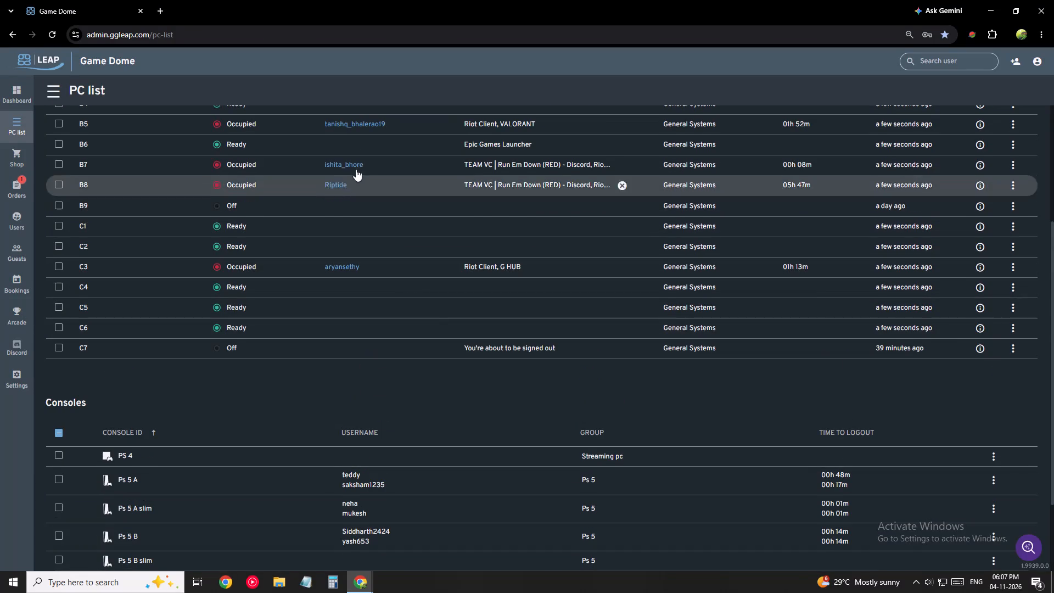
left_click(351, 162)
left_click(365, 175)
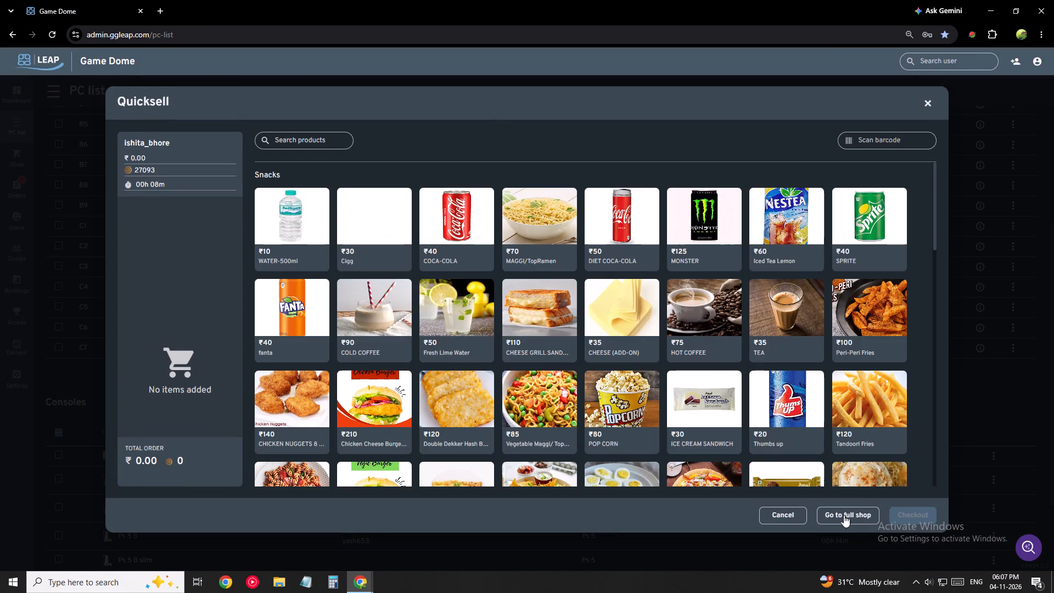
left_click(841, 522)
left_click(318, 153)
left_click(272, 191)
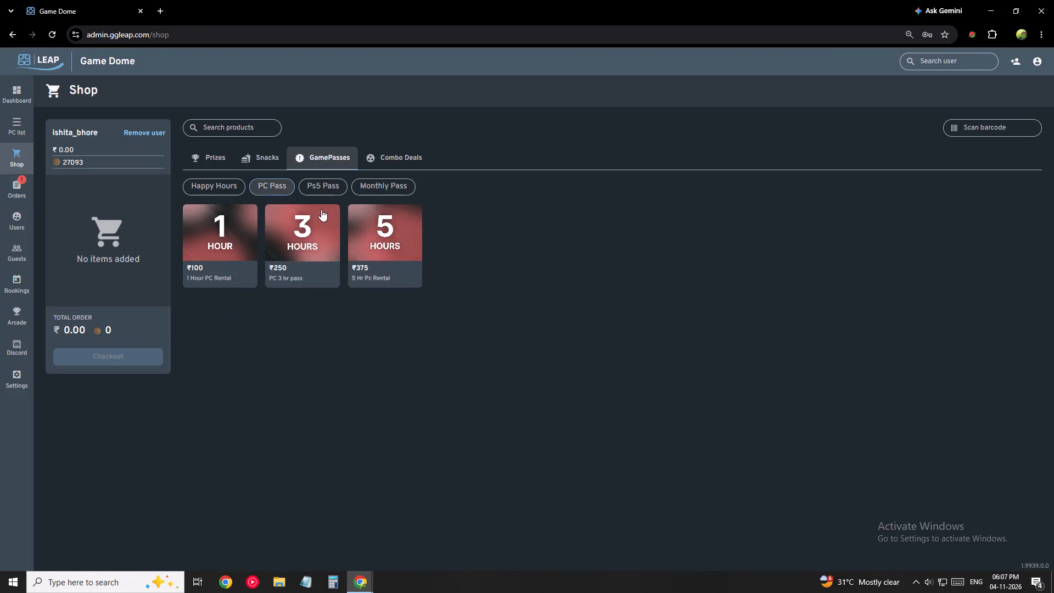
left_click(370, 248)
left_click_drag(368, 262, 99, 256)
left_click(87, 349)
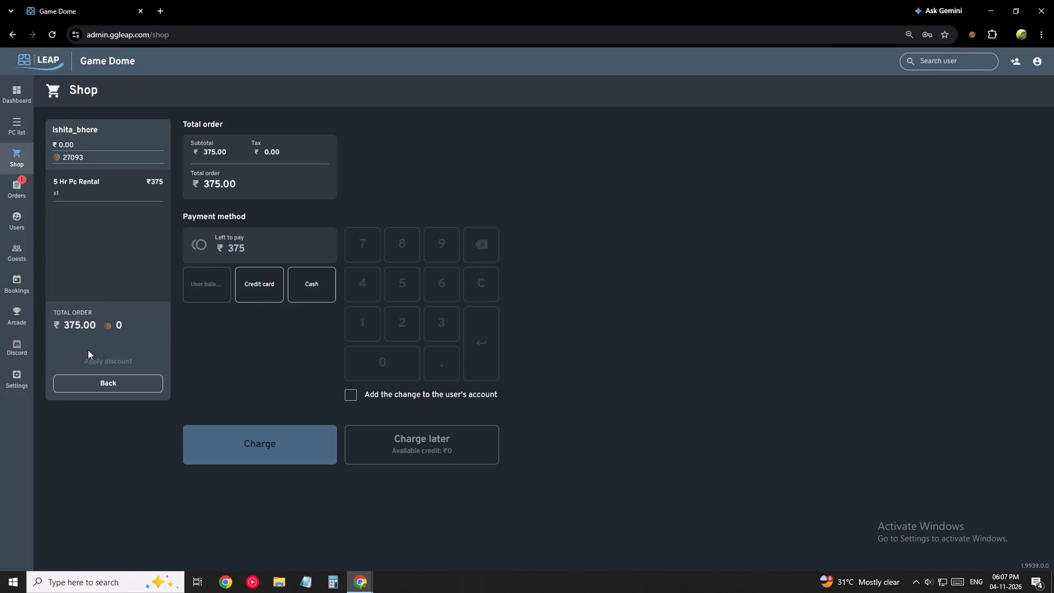
left_click(254, 270)
left_click(270, 421)
left_click(278, 440)
Switch to the daily exp spreadsheet and add 375 to riptide's customer credit, replacing the amount with the combined 1455.
key("alt+Tab")
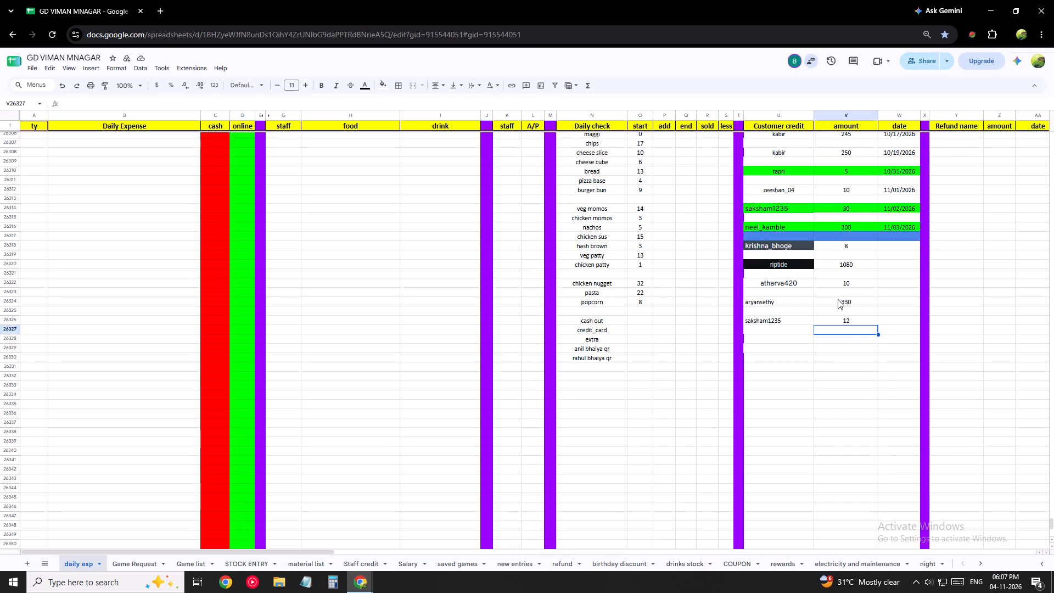
left_click(859, 305)
left_click(860, 292)
left_click(861, 275)
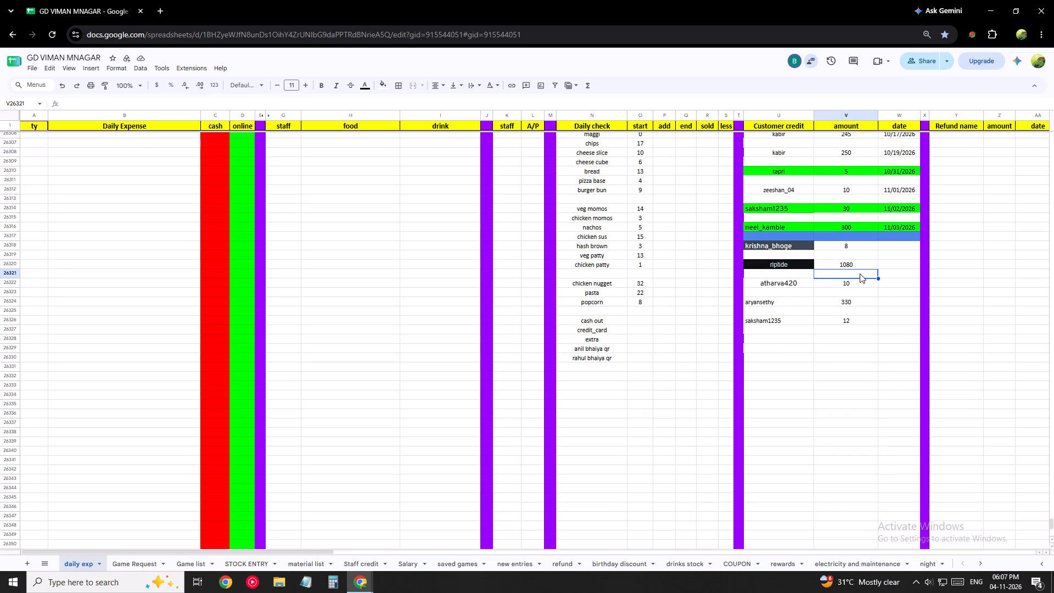
type("375")
key("Return")
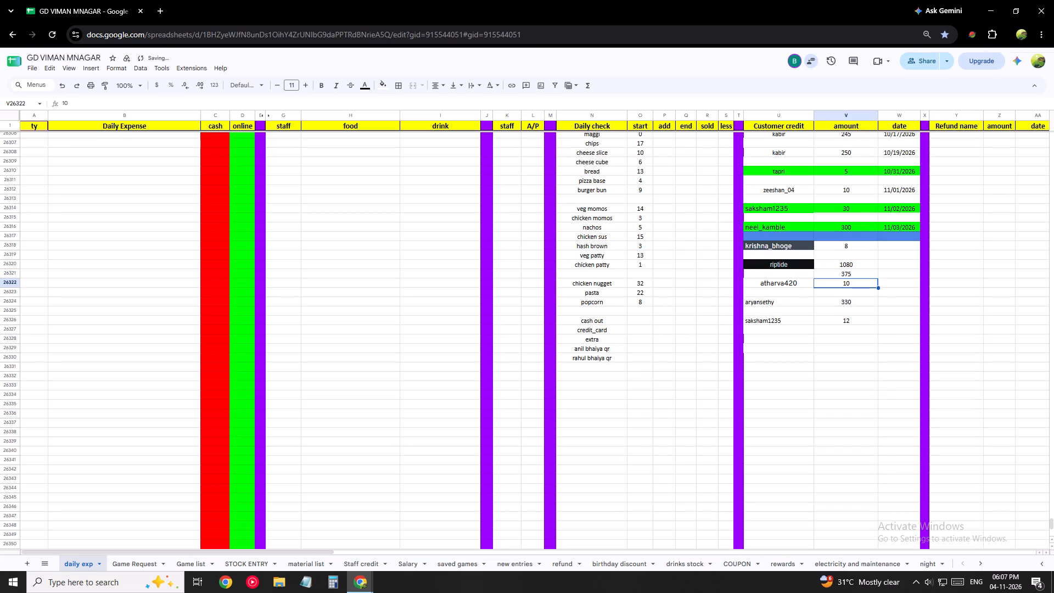
key("Up")
key("shift+Up")
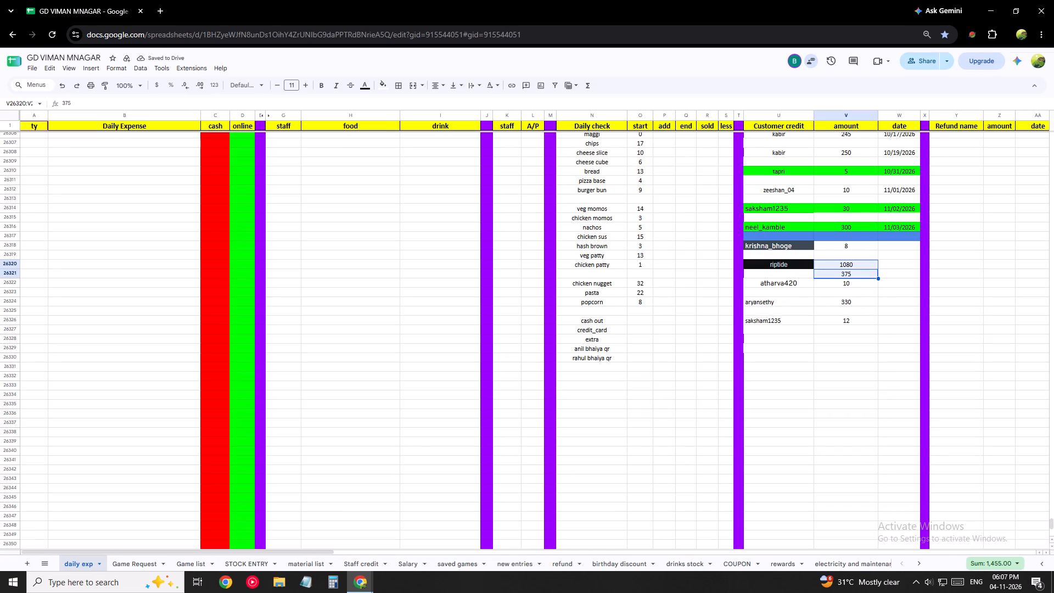
key("Delete")
key("Up")
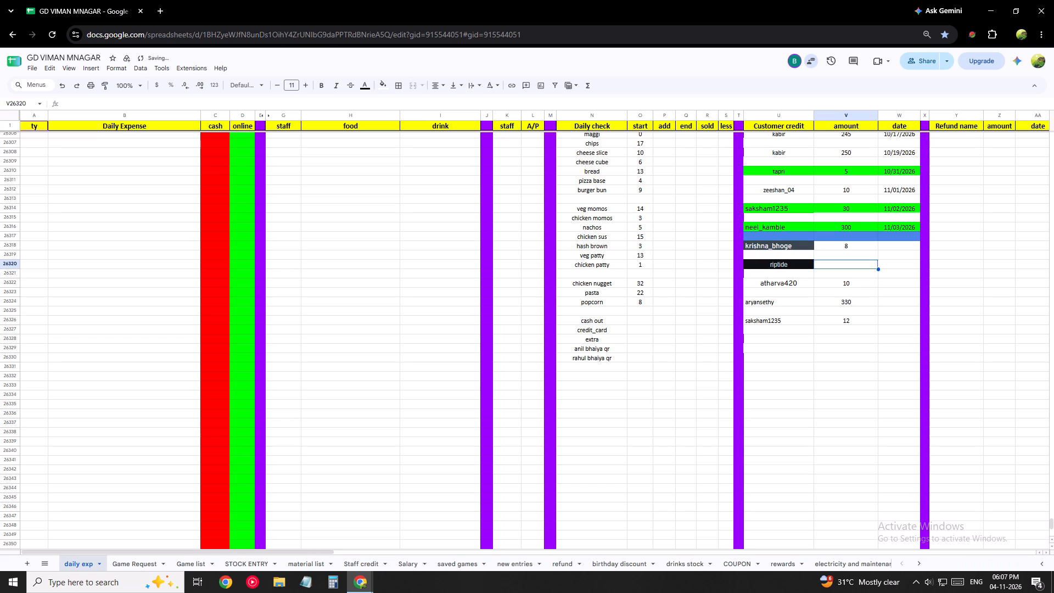
type("1455")
key("Return")
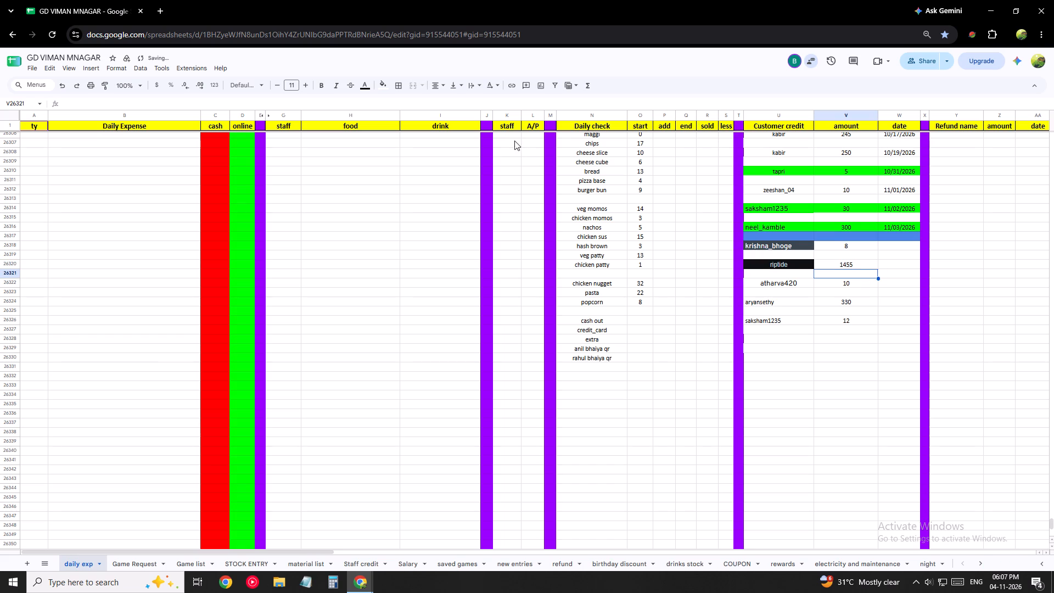
Return to the Game Dome admin site's PC list, dismiss the alert and log all users out of console Ps 5 A slim.
left_click(361, 592)
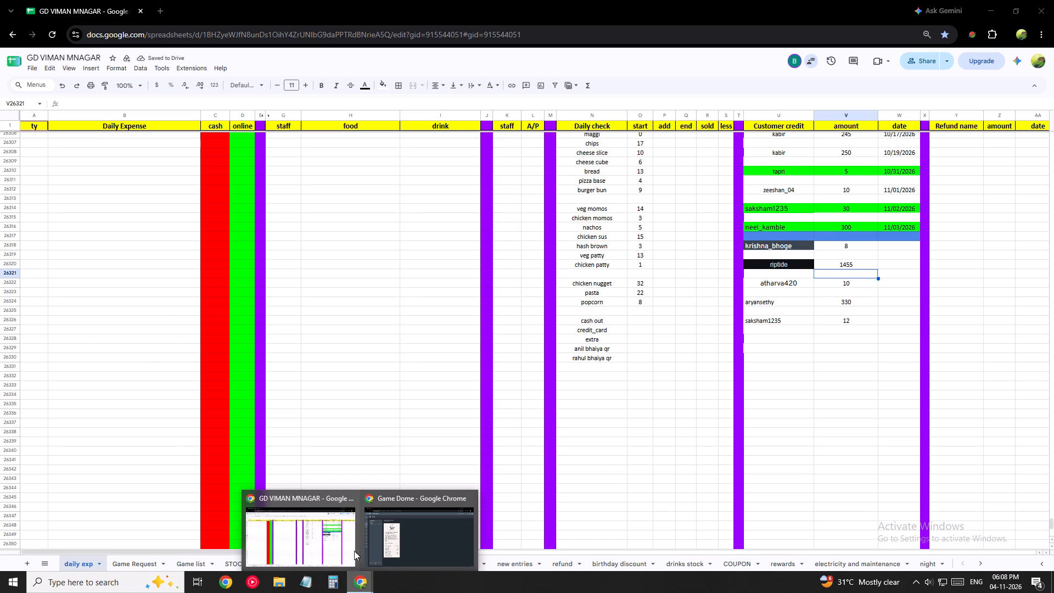
left_click(401, 529)
left_click(0, 131)
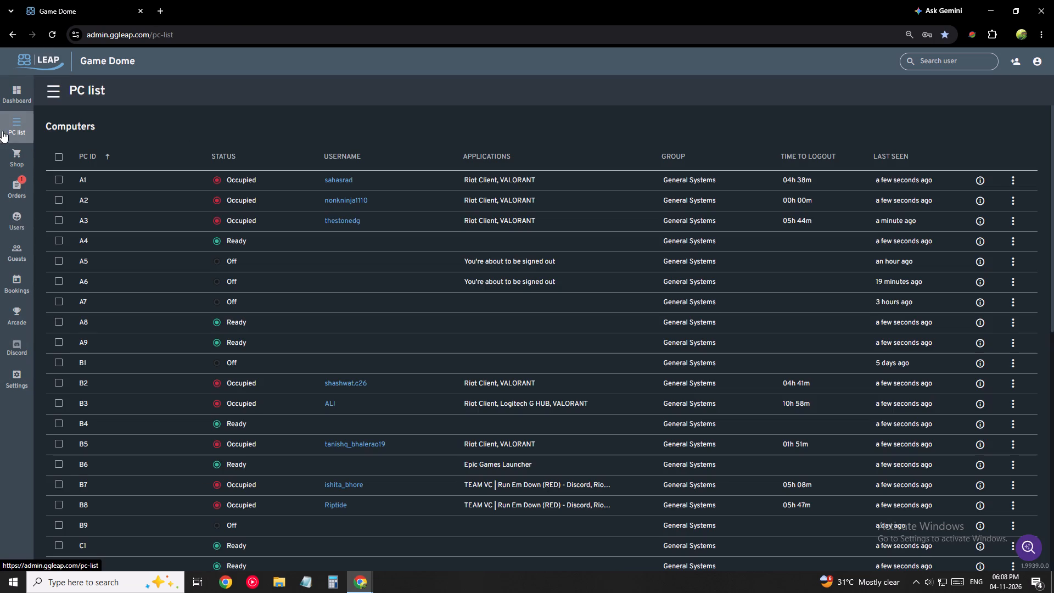
scroll(239, 261, "down", 4)
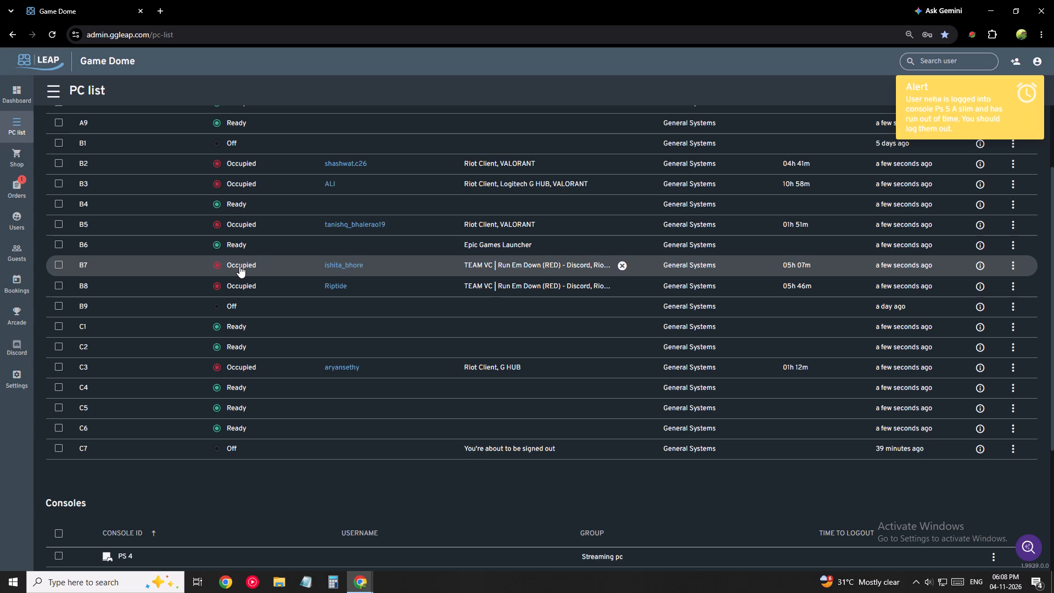
left_click(914, 103)
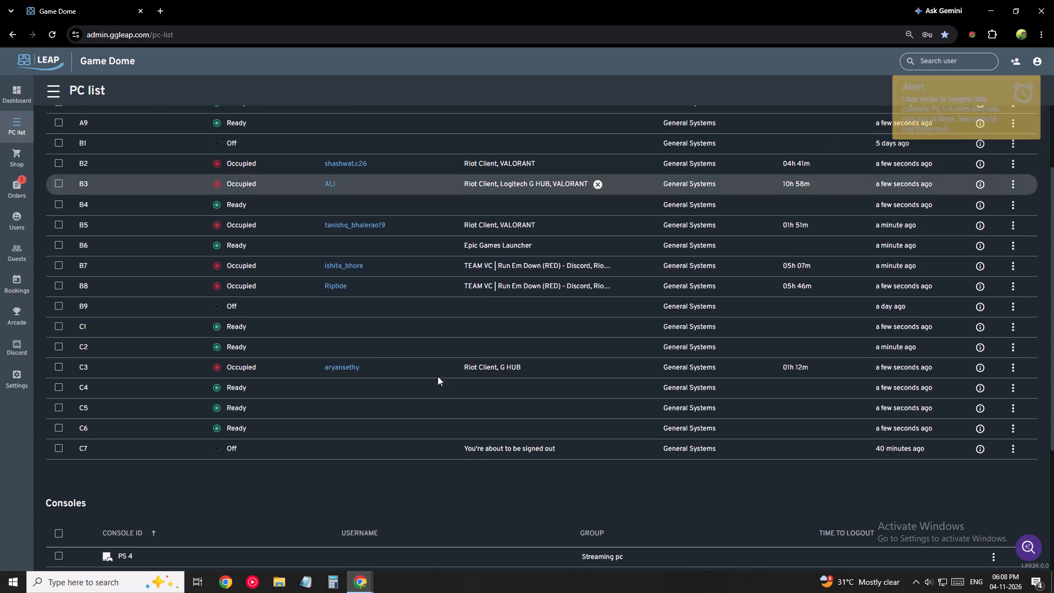
scroll(421, 414, "down", 7)
left_click(994, 391)
left_click(1011, 411)
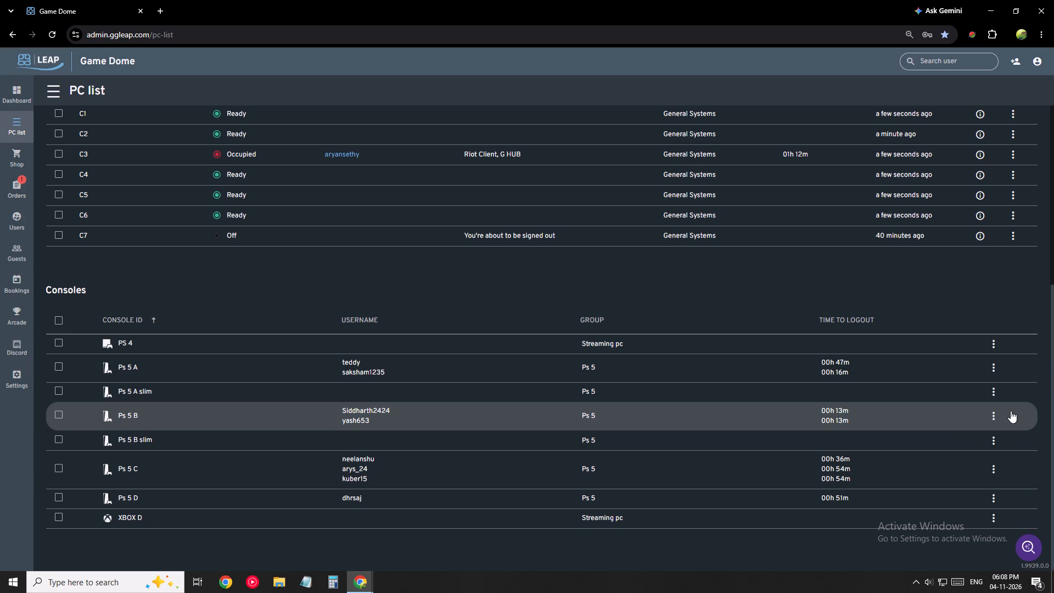
Sell one Cigg for ₹30 to sahasrad on PC A1, charge it to credit card and leave the receipt for the dashboard.
scroll(601, 252, "up", 3)
scroll(492, 318, "up", 3)
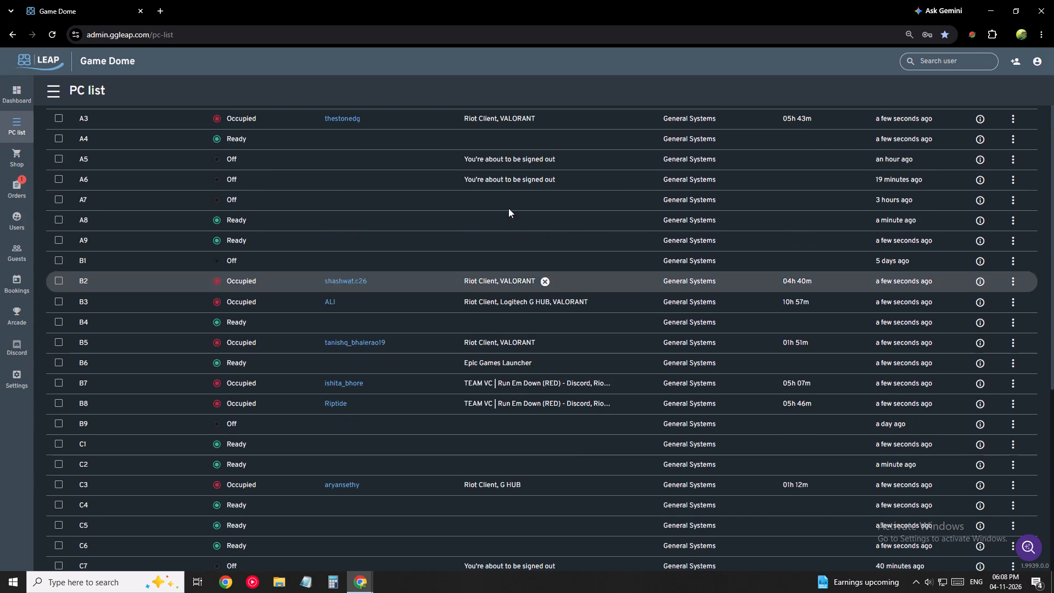
scroll(337, 194, "up", 2)
left_click(337, 182)
left_click(360, 189)
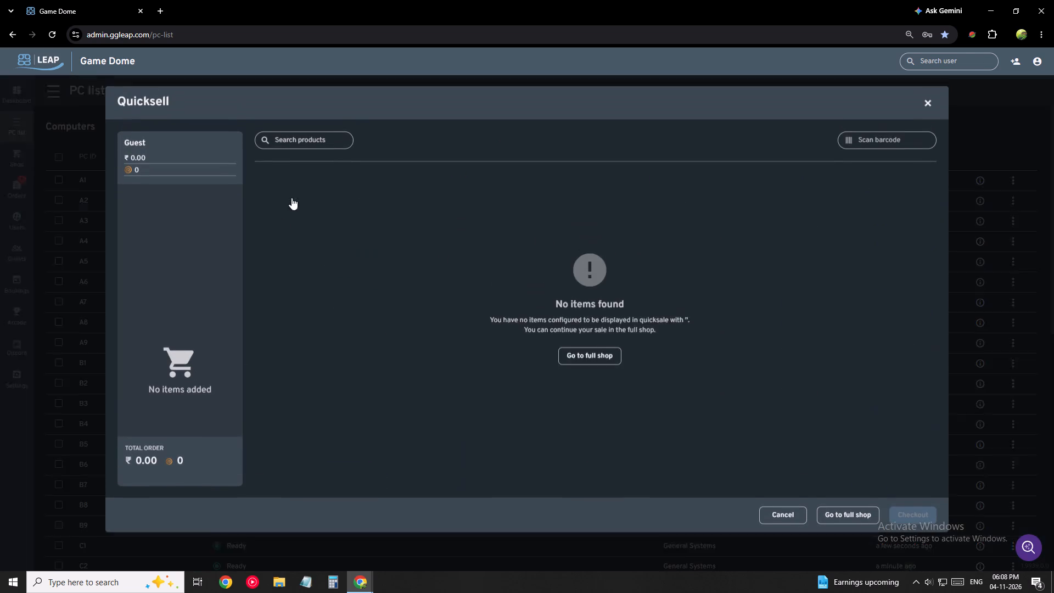
left_click_drag(362, 223, 156, 421)
left_click(909, 515)
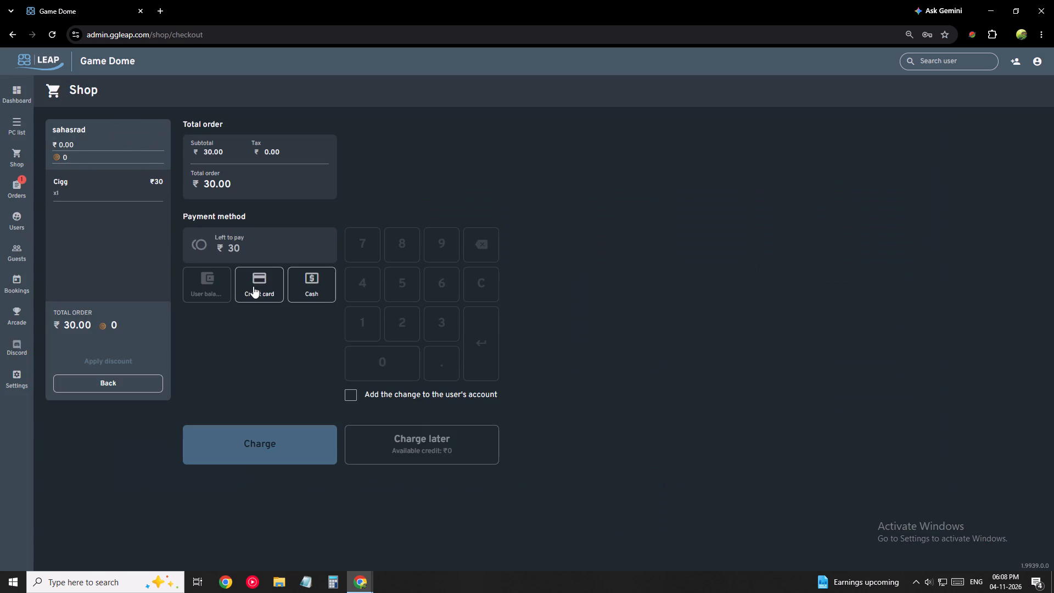
left_click(251, 285)
left_click(244, 436)
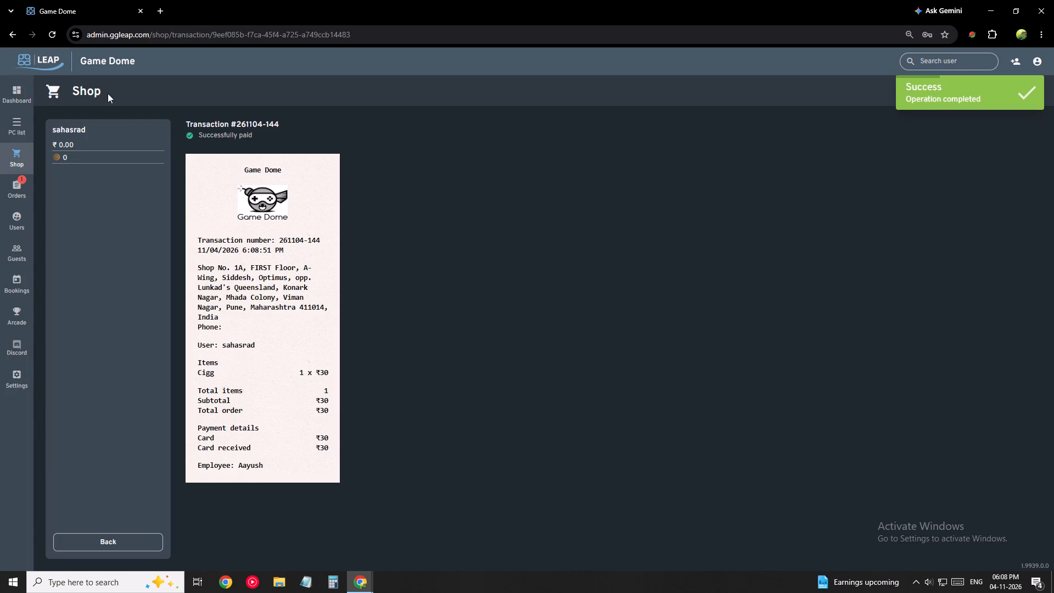
left_click(18, 105)
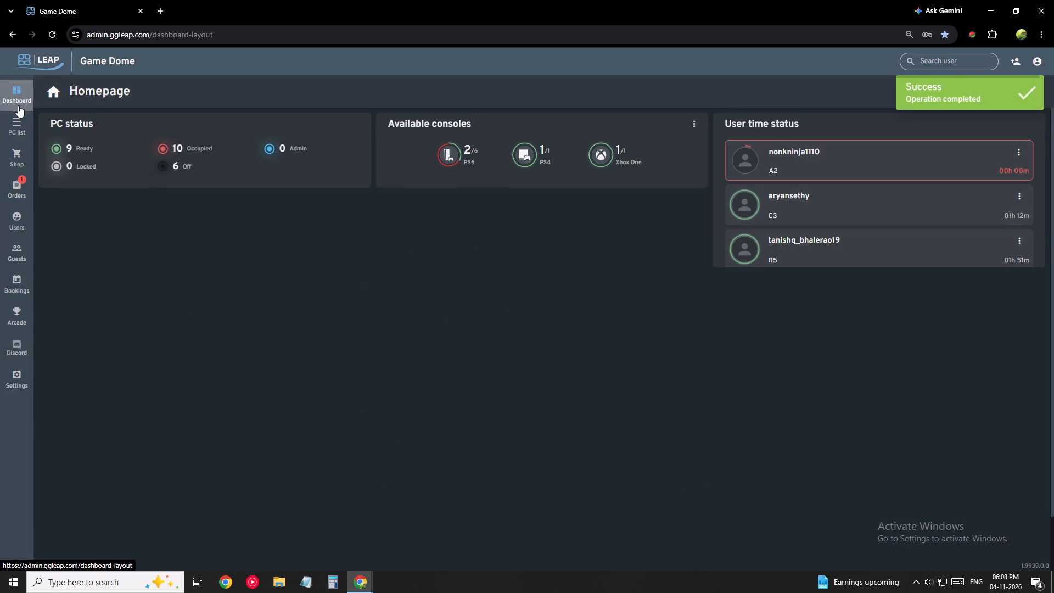
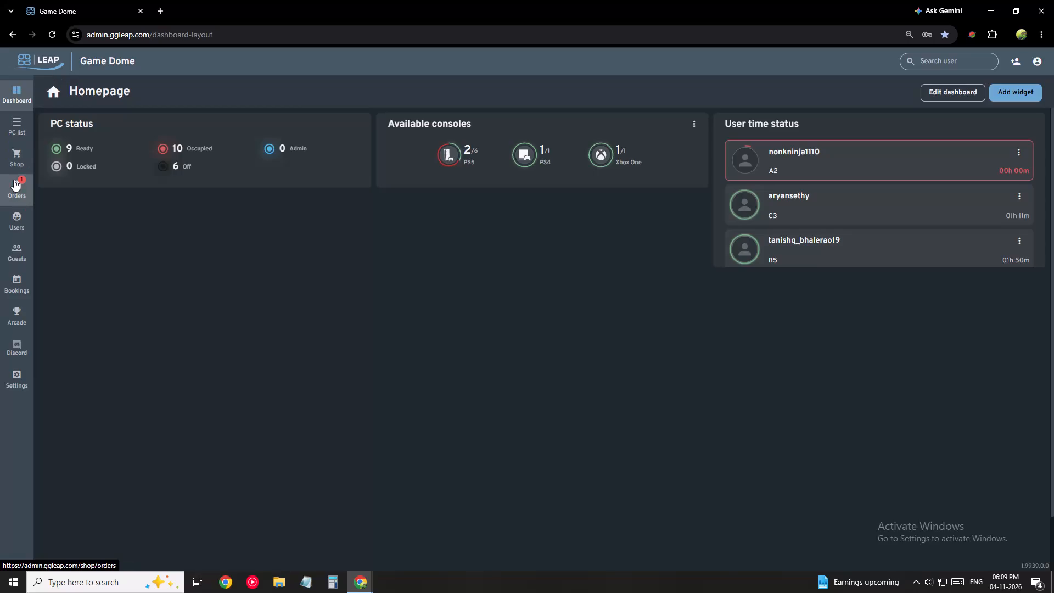
Open the PC list and look through the computers' occupancy status, logged-in users and remaining time.
left_click(0, 113)
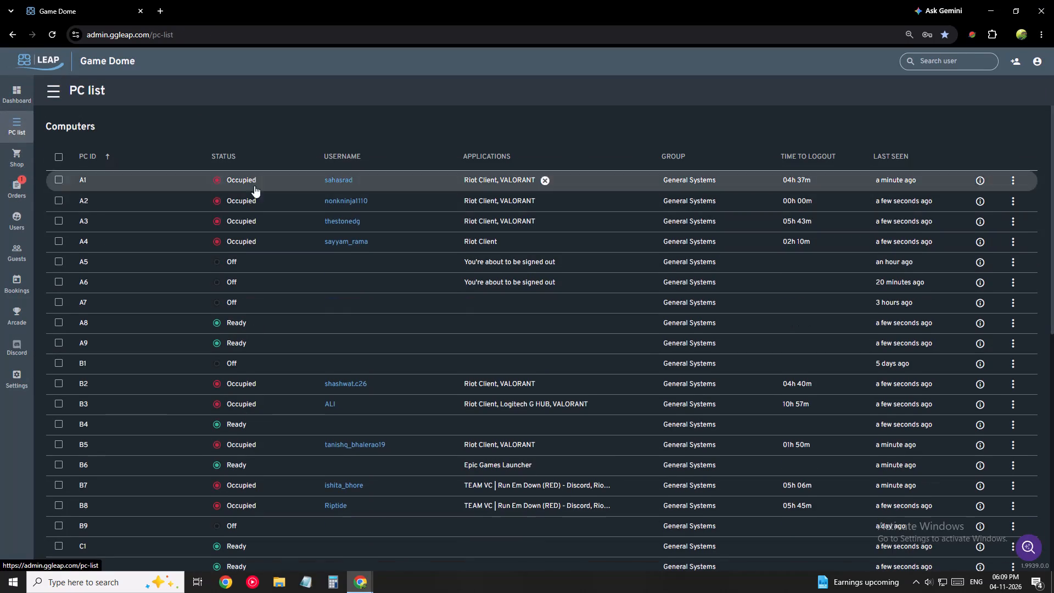
scroll(335, 427, "down", 2)
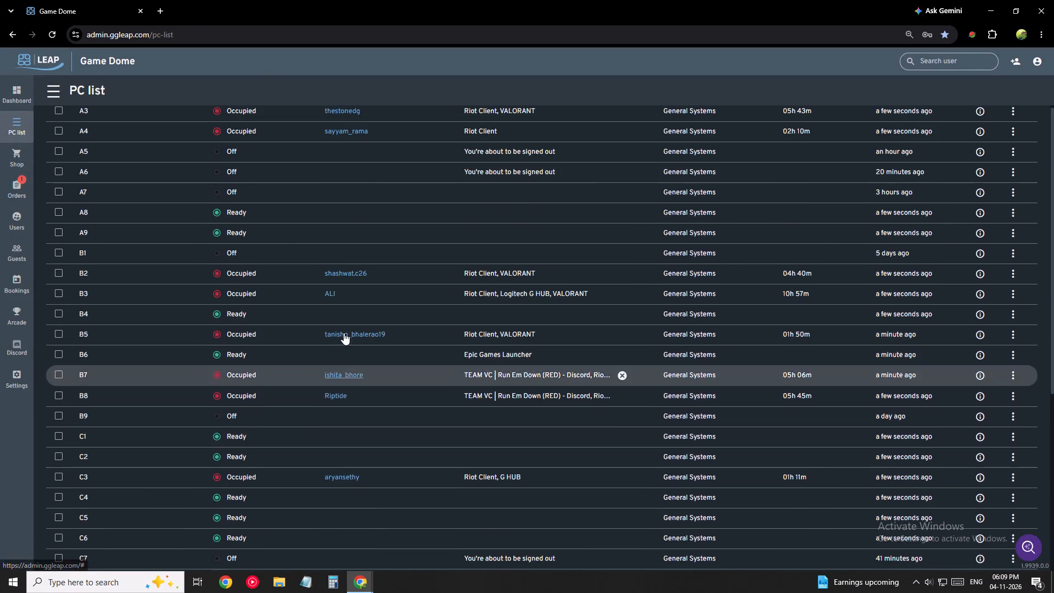
scroll(336, 319, "down", 3)
scroll(305, 244, "up", 1)
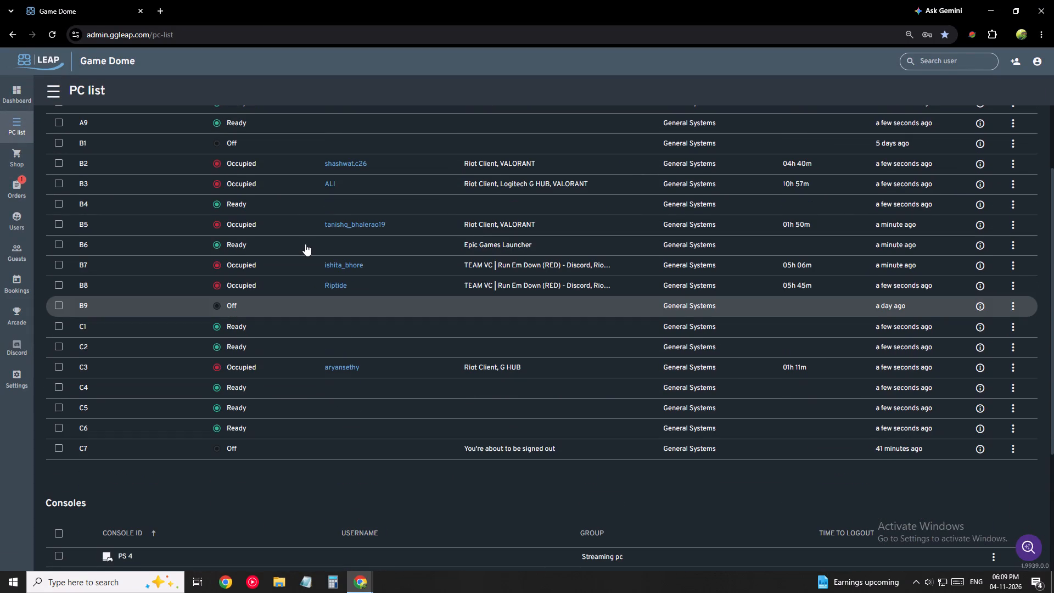
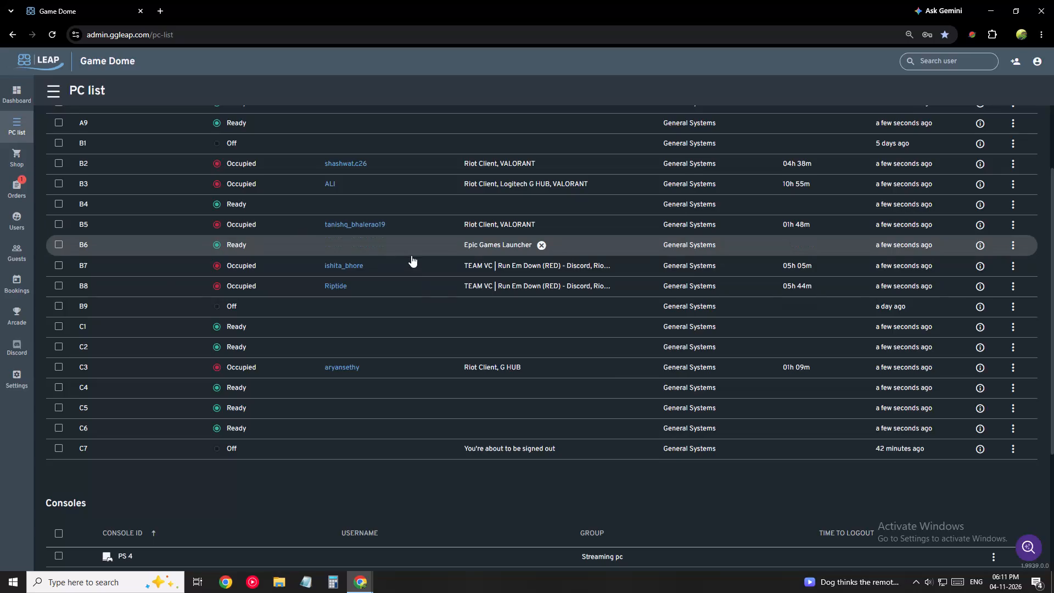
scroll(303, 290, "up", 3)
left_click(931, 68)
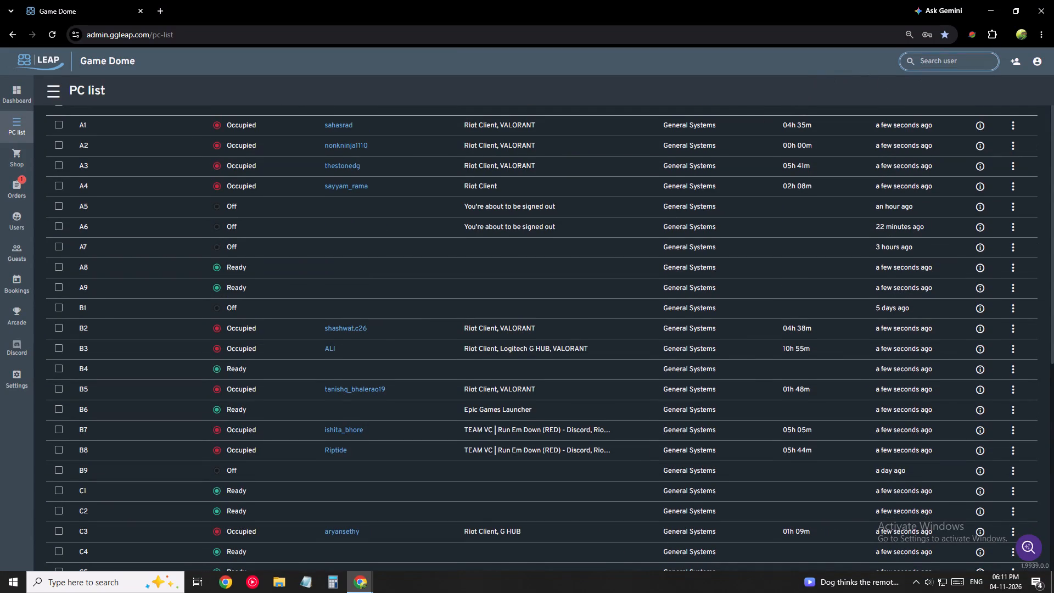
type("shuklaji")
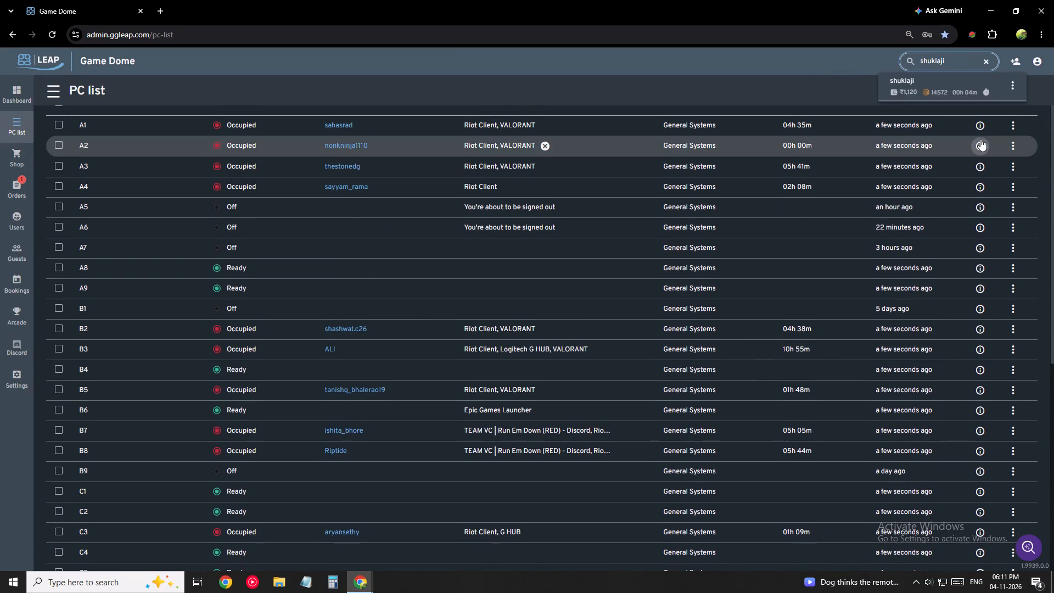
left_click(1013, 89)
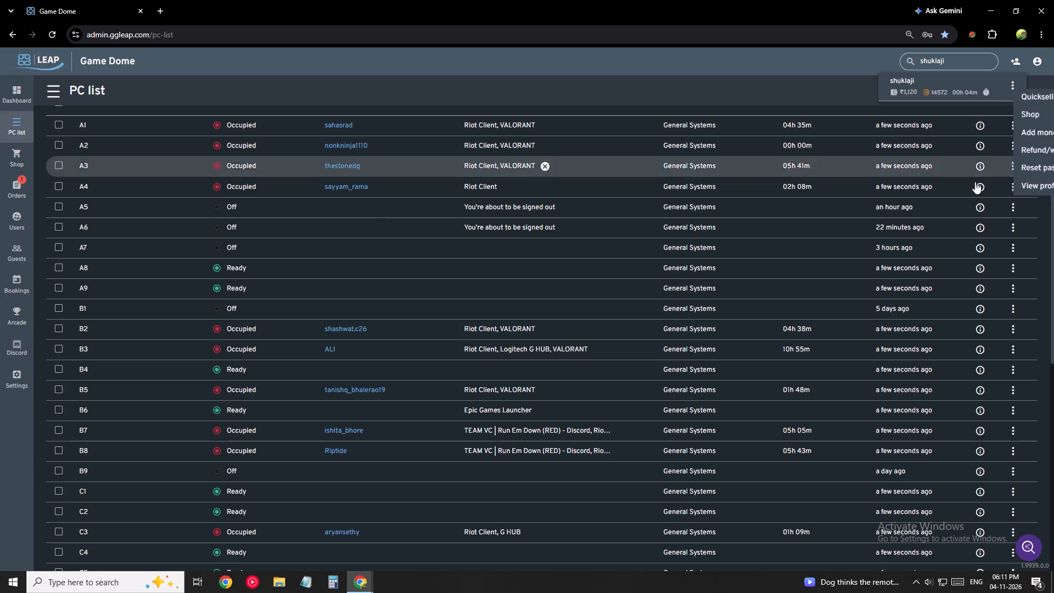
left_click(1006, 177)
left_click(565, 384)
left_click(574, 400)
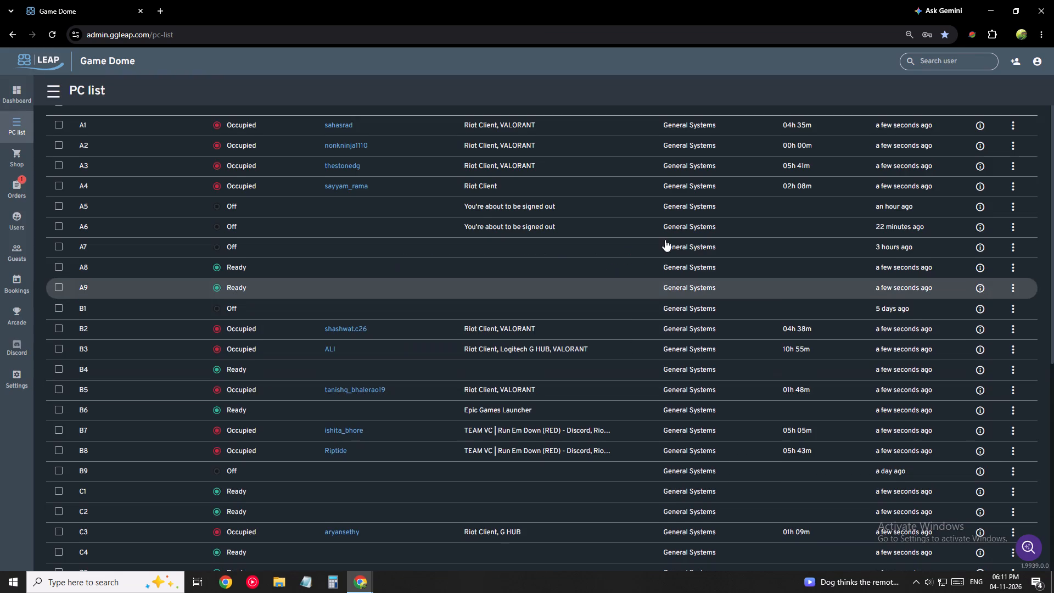
left_click(952, 64)
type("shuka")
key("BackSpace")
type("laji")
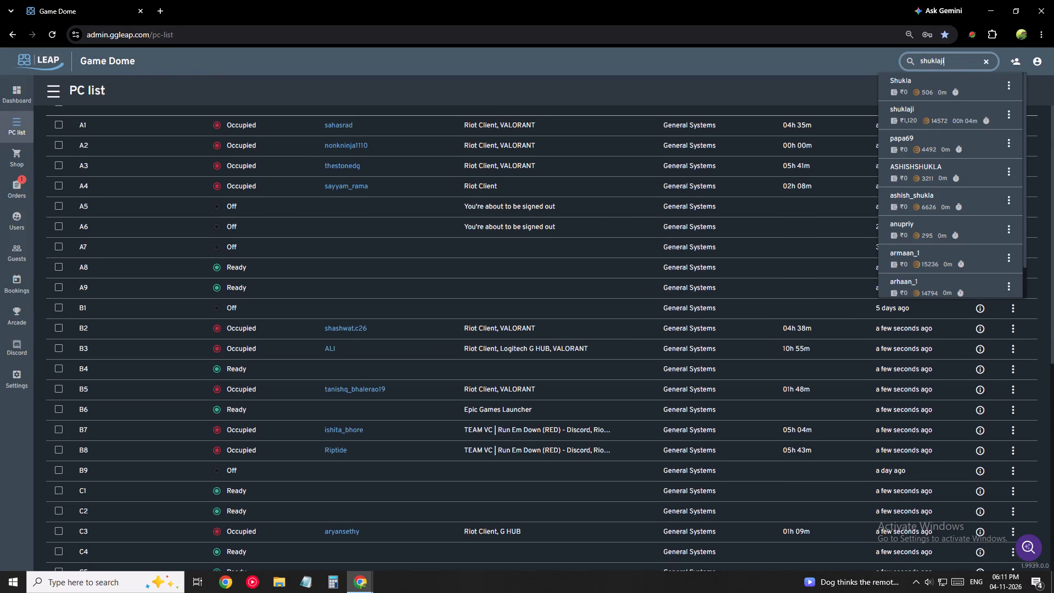
left_click(1009, 85)
left_click(1017, 173)
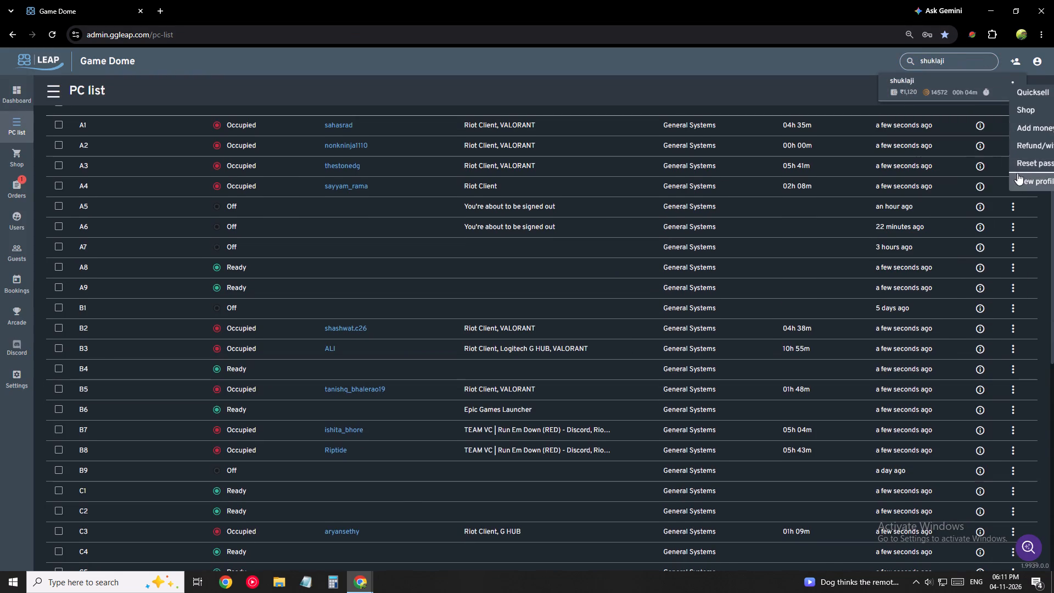
scroll(427, 250, "up", 4)
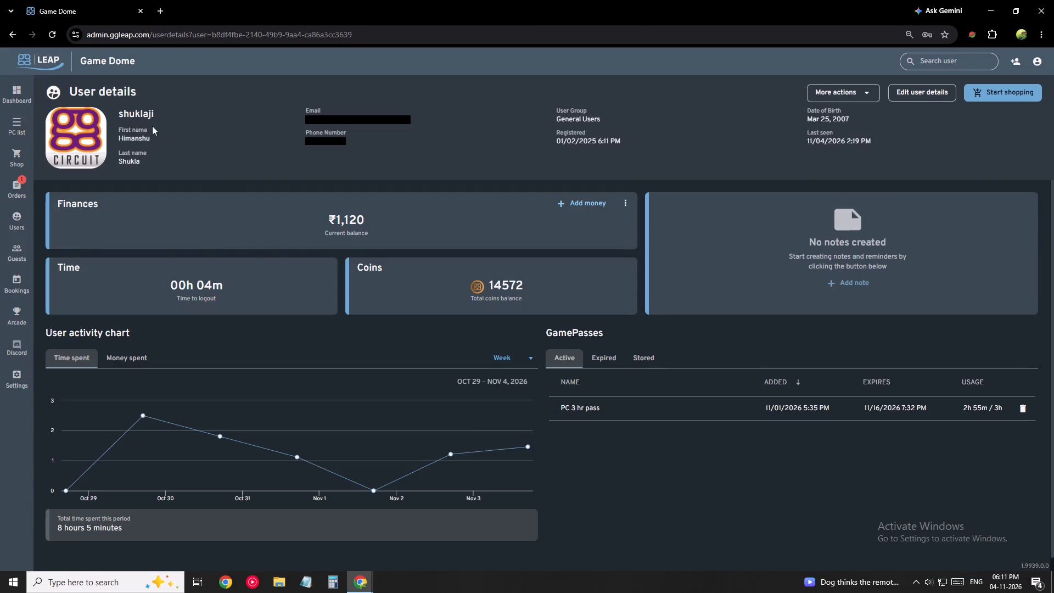
double_click(137, 118)
right_click(137, 118)
left_click(173, 135)
left_click(1, 119)
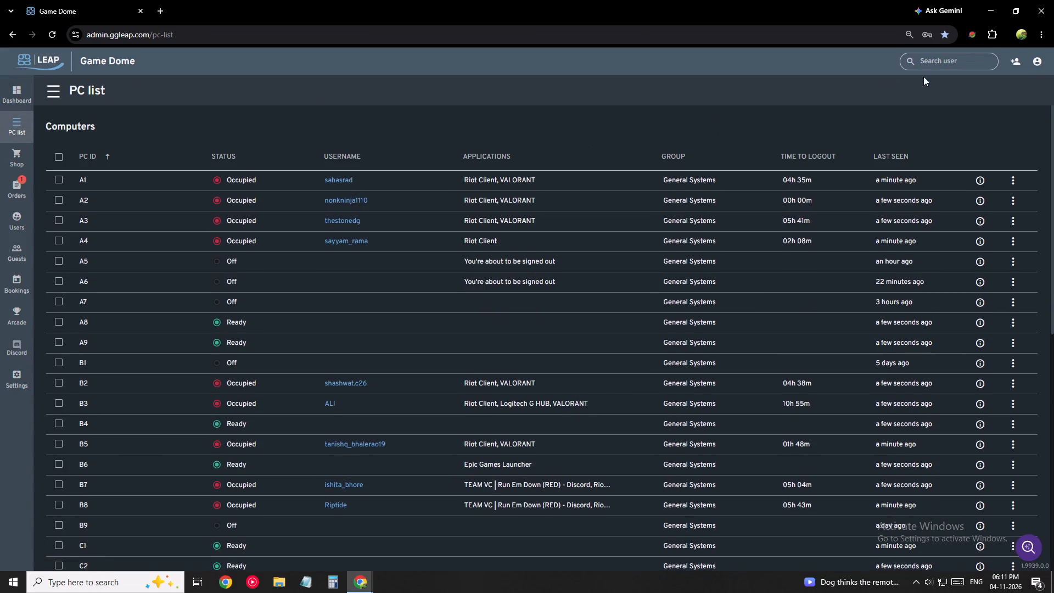
left_click(939, 63)
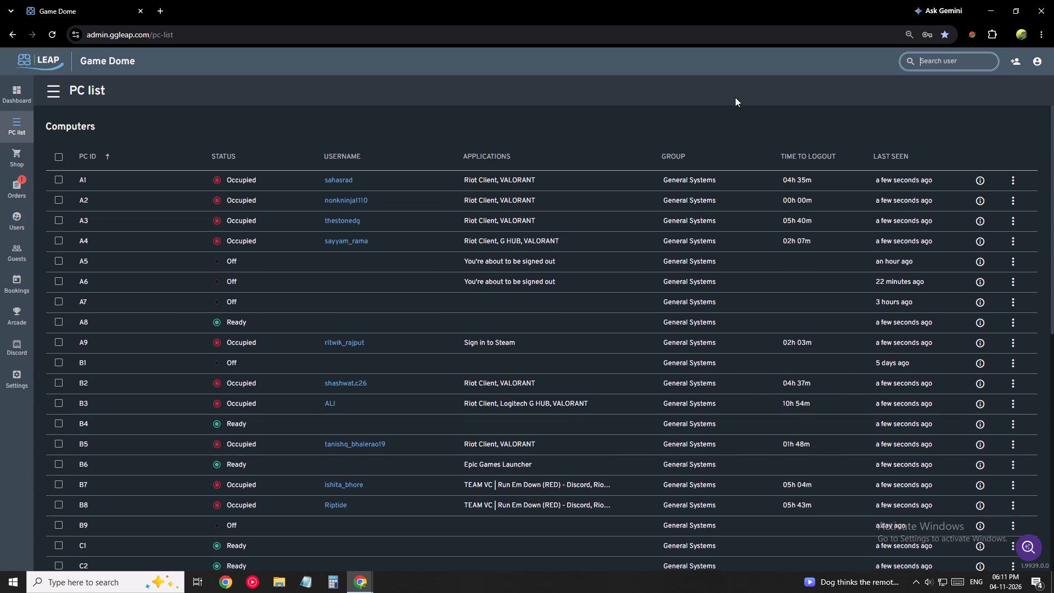
left_click(937, 59)
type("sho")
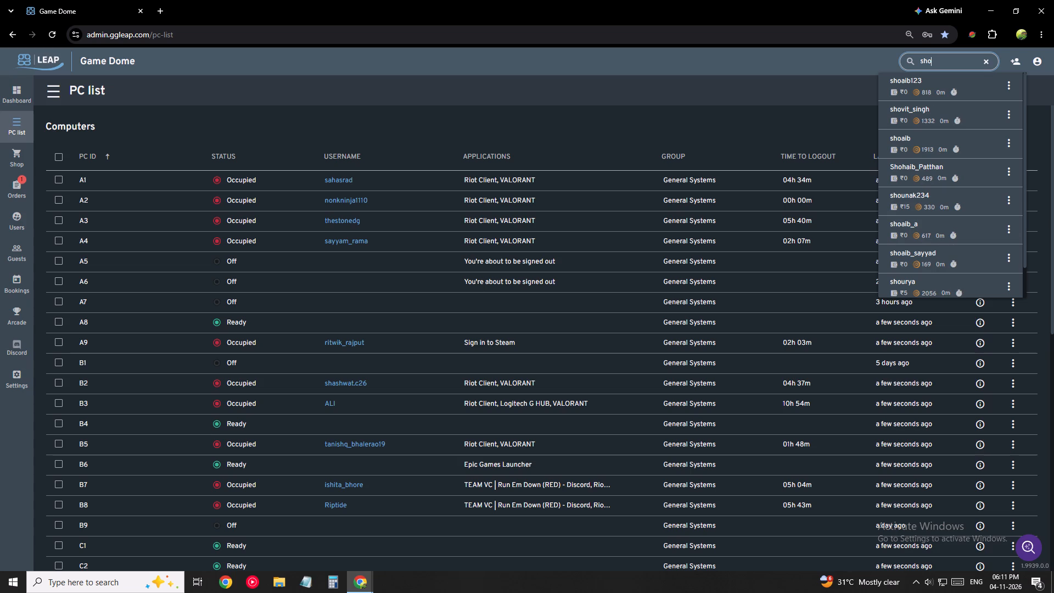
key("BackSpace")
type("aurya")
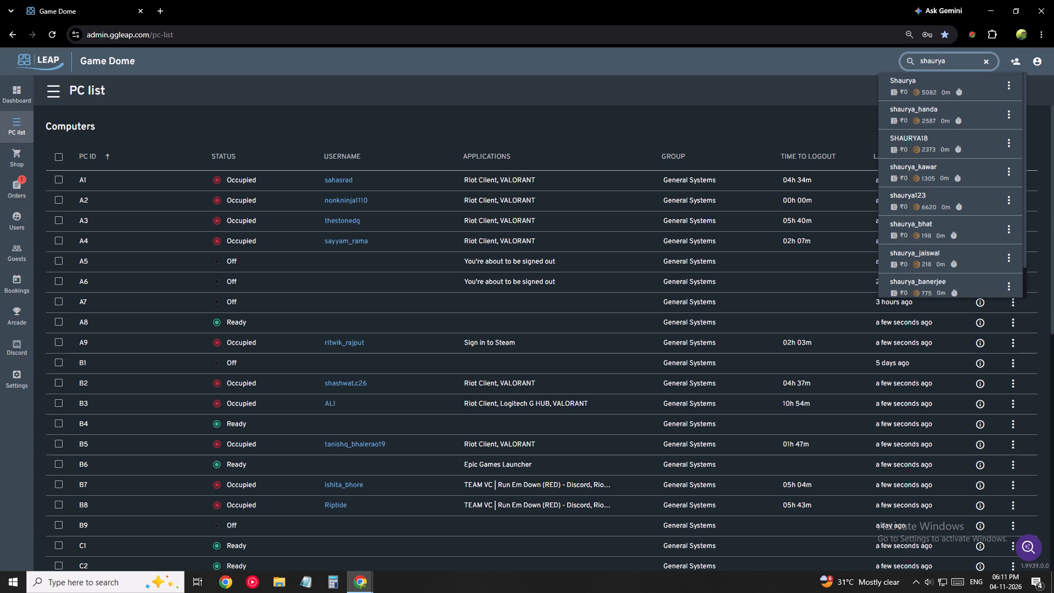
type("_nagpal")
left_click(1016, 85)
left_click(1022, 93)
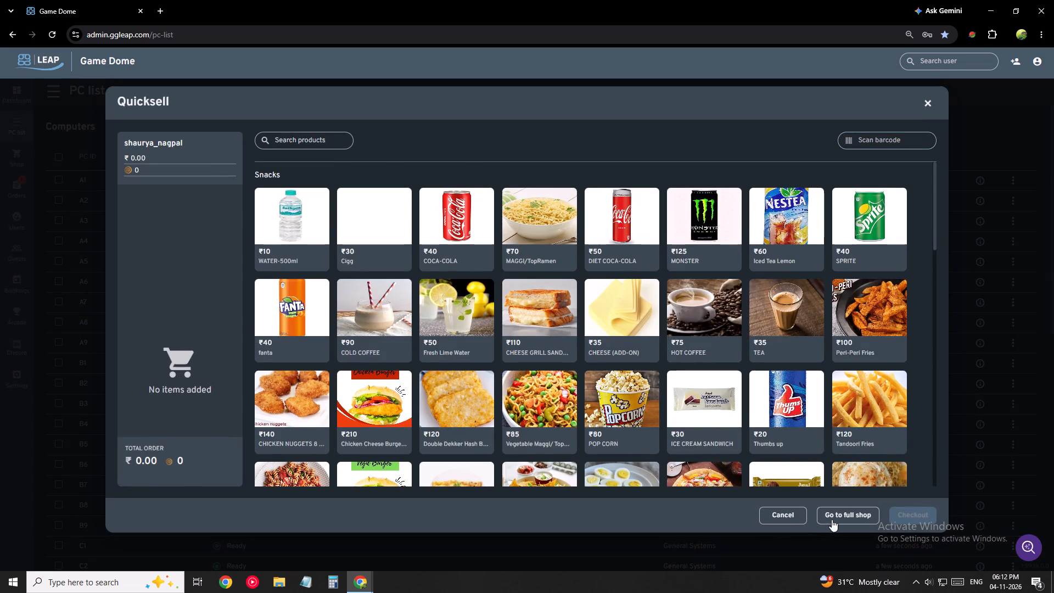
left_click(836, 518)
Add one 1 Hour PC Rental from the PC Pass game passes to the customer's order.
left_click(287, 153)
left_click(275, 198)
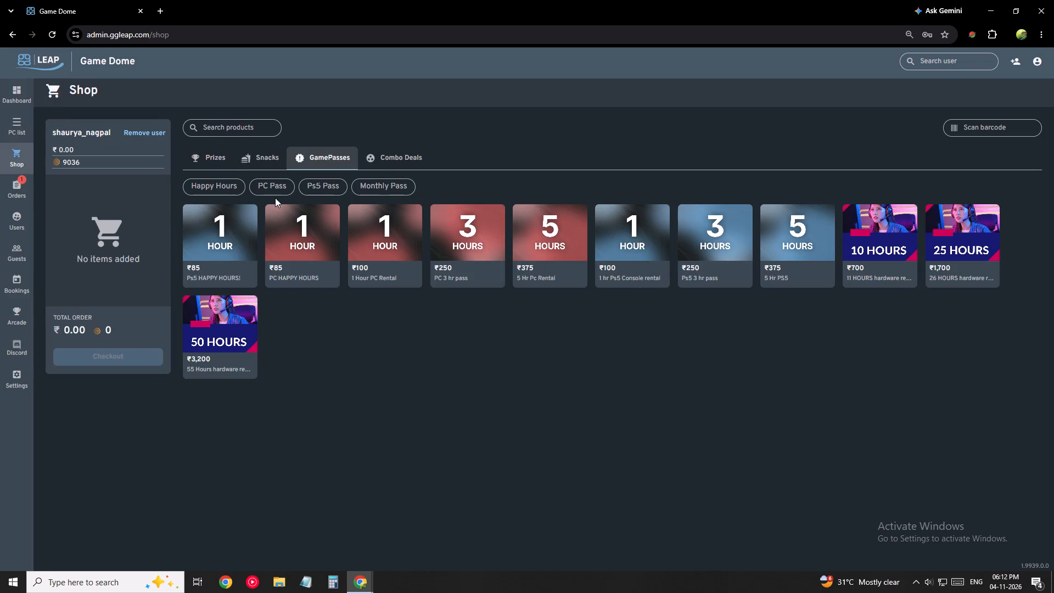
left_click(274, 194)
left_click_drag(193, 261, 75, 254)
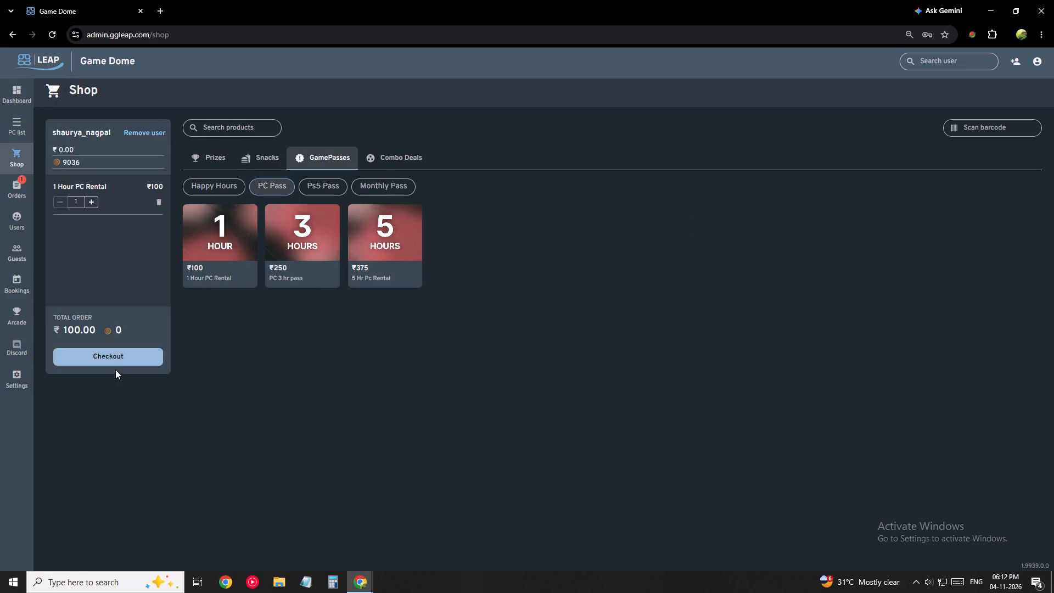
Check out the PC rental order and charge it as a credit card payment.
left_click(116, 359)
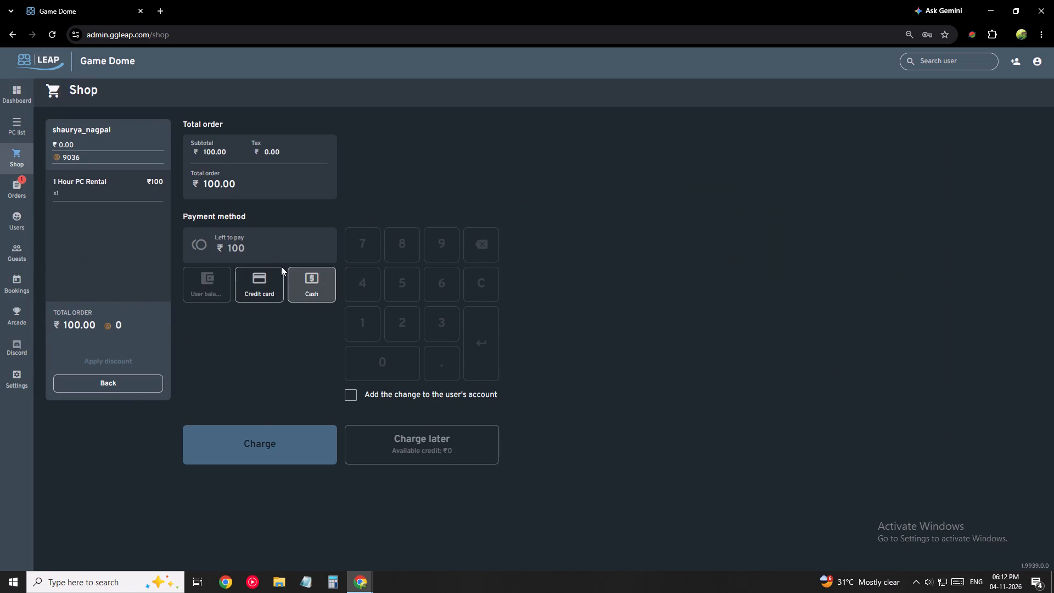
left_click(242, 288)
left_click(265, 426)
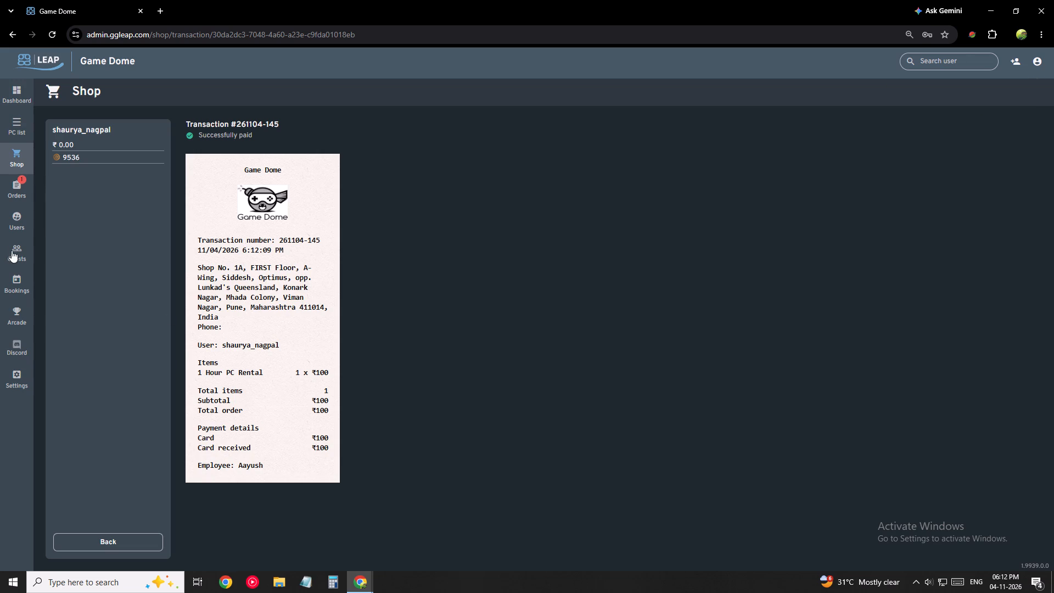
Return to the PC list and look through the computers' and consoles' occupancy, users and remaining time.
left_click(25, 125)
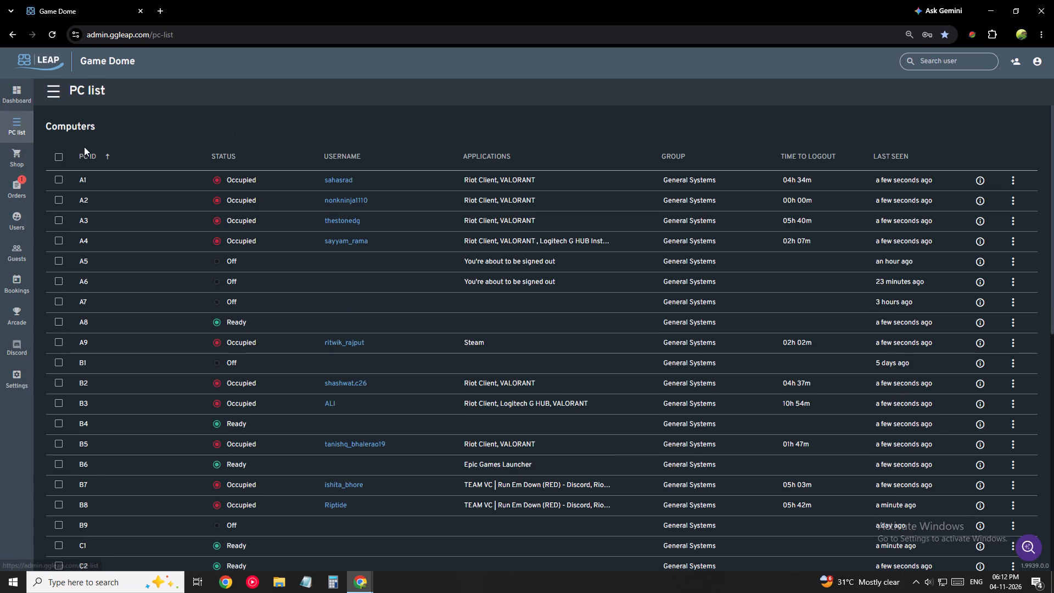
scroll(321, 306, "down", 2)
scroll(319, 313, "up", 1)
scroll(313, 318, "down", 8)
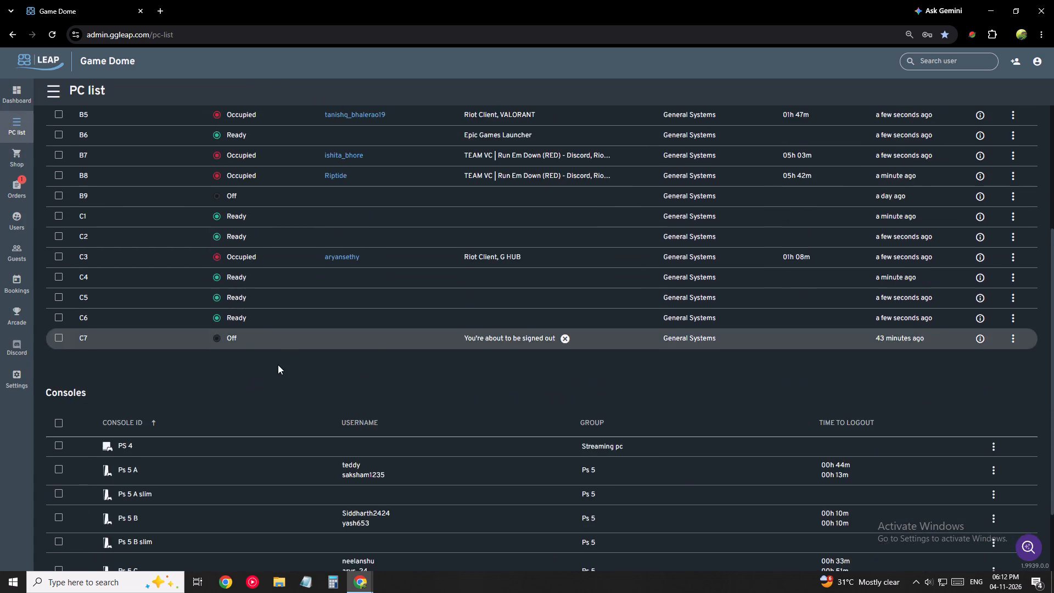
scroll(278, 365, "down", 2)
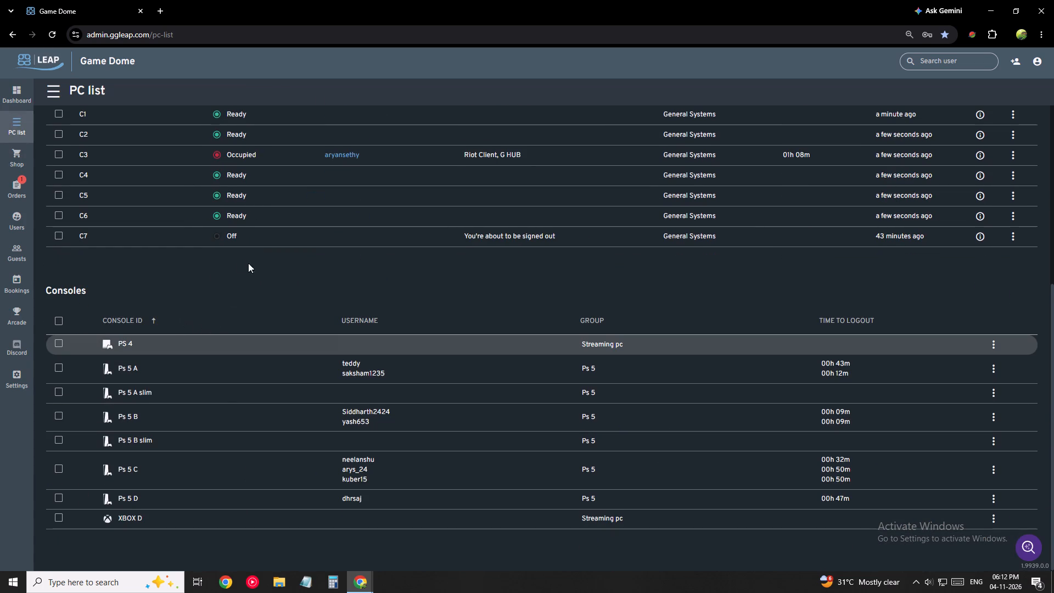
scroll(307, 275, "up", 3)
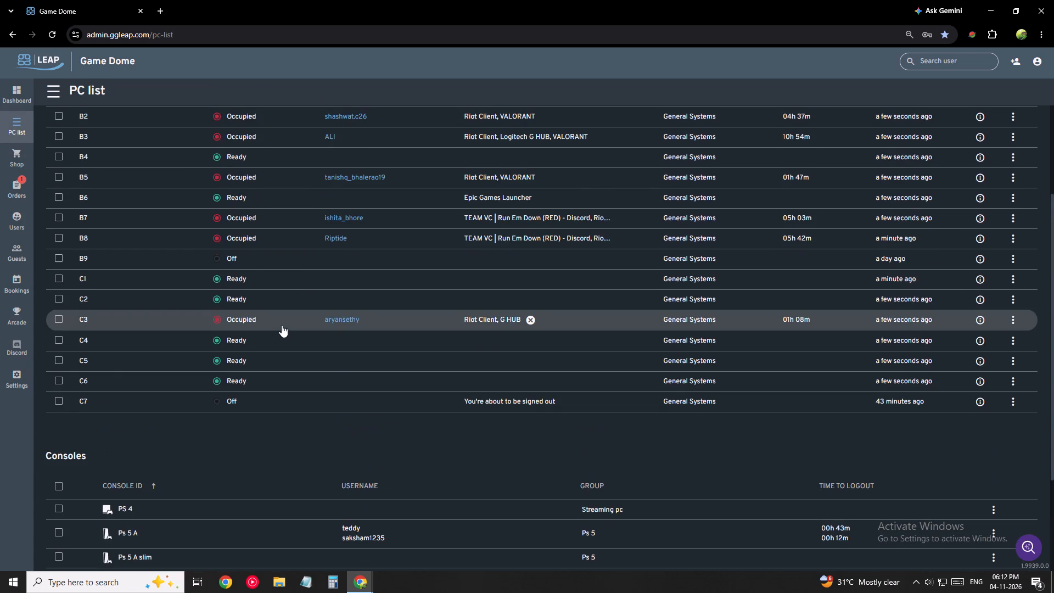
scroll(284, 329, "up", 3)
scroll(284, 324, "down", 1)
scroll(284, 324, "up", 1)
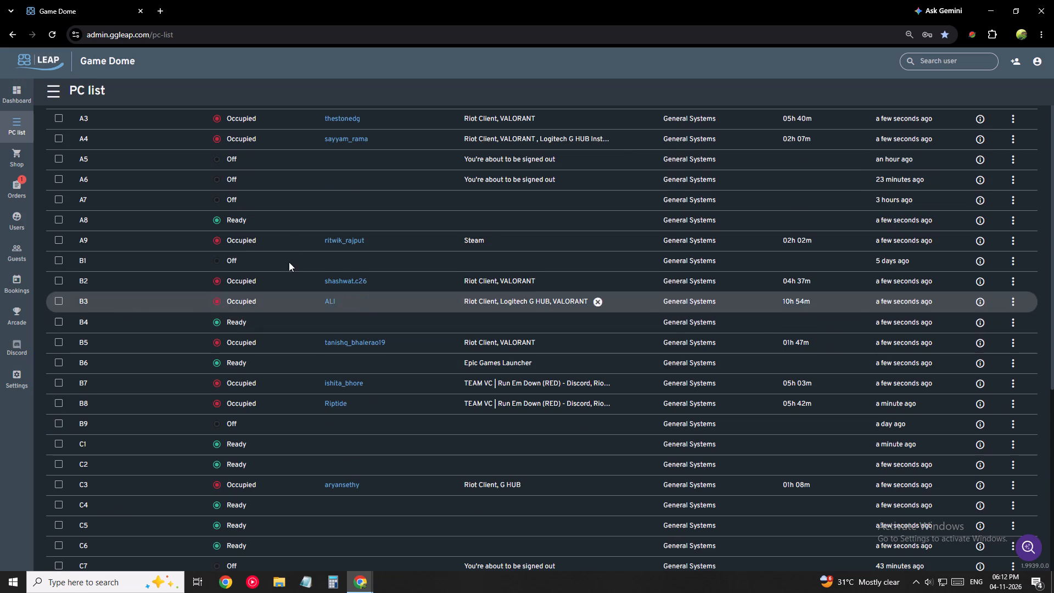
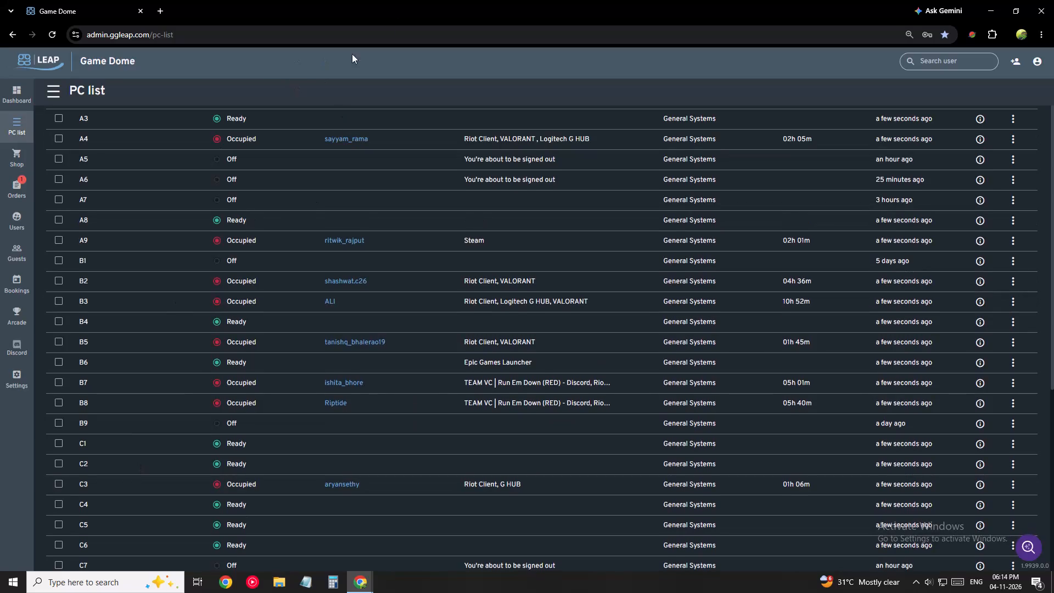
Search users for "sarvesh" and start a Quicksell for the matching customer with 37 minutes of time left.
left_click(921, 56)
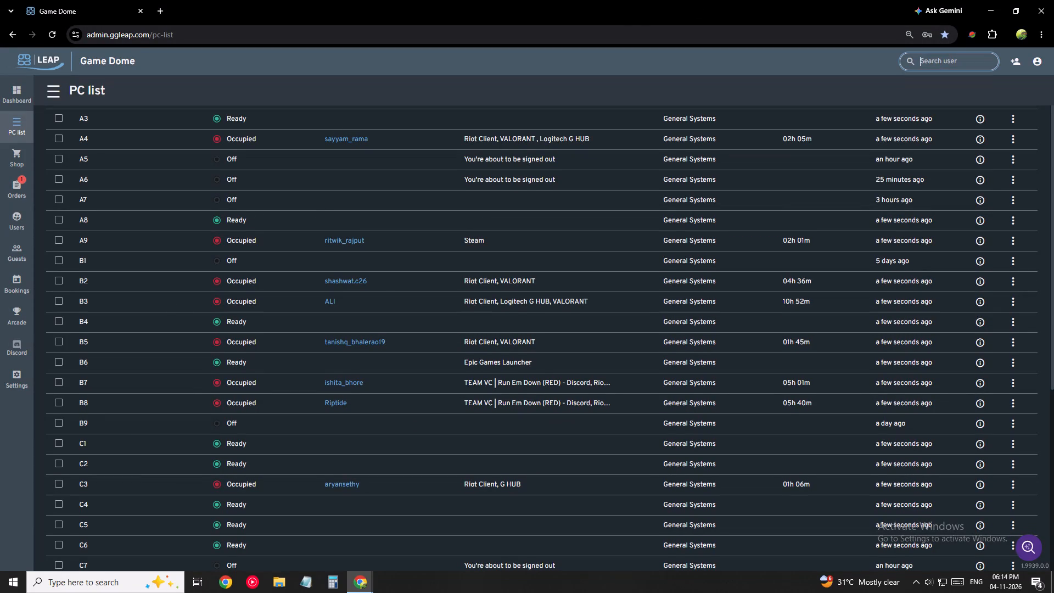
type("sar")
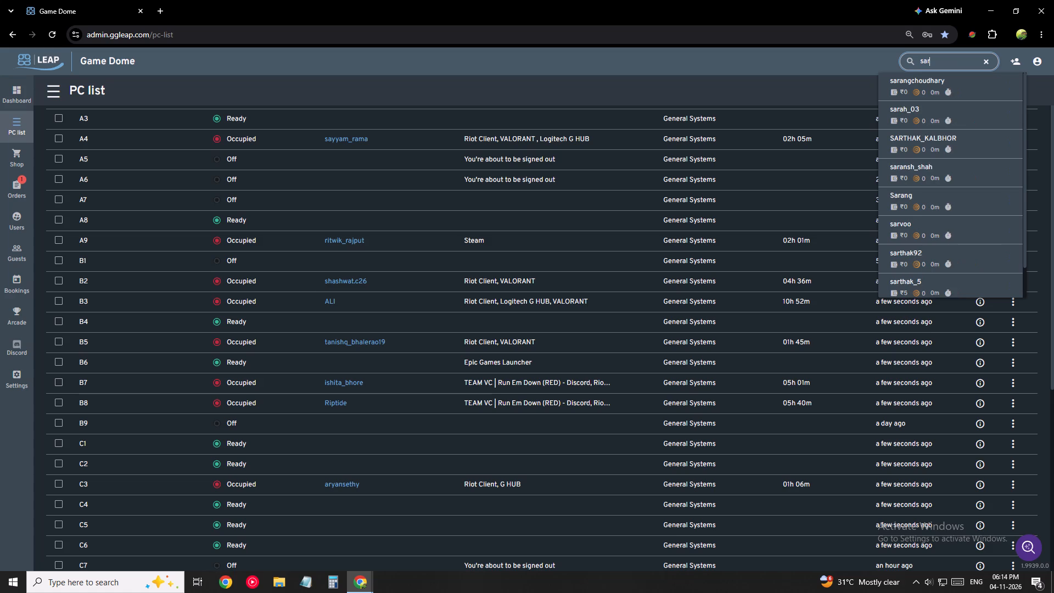
type("vesh")
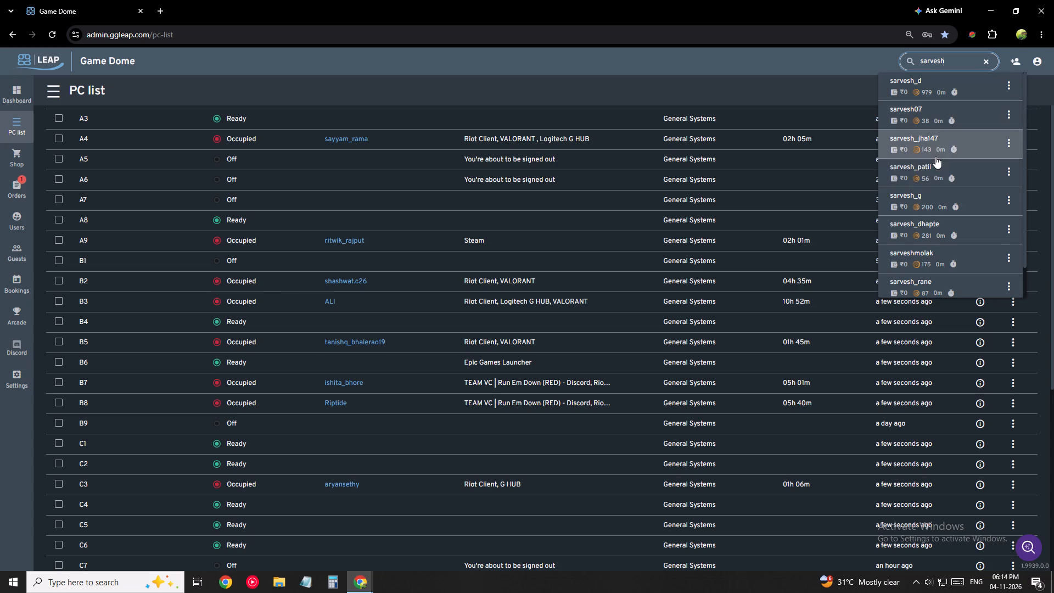
scroll(933, 193, "down", 2)
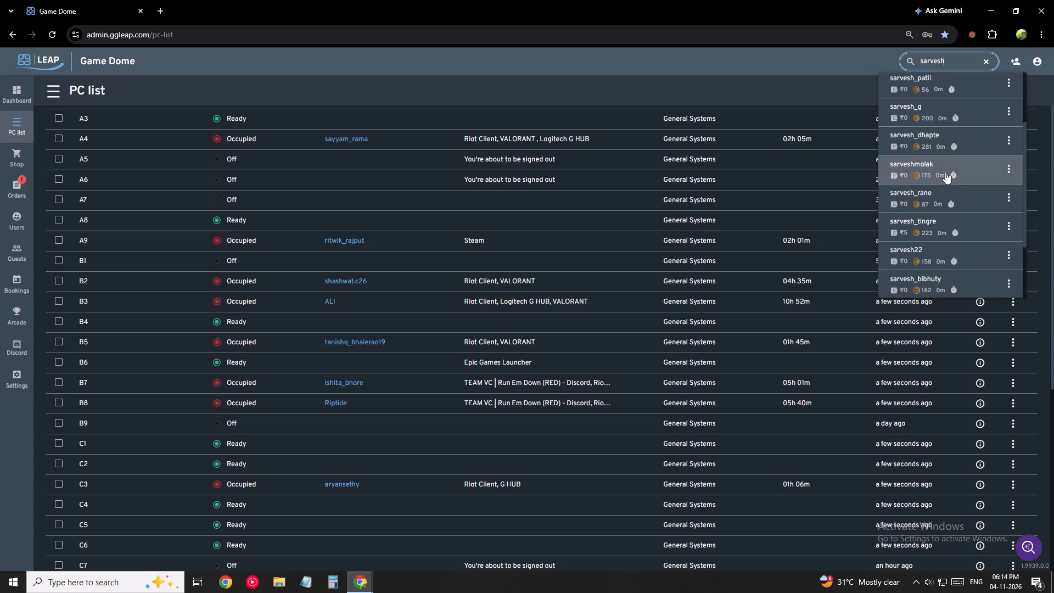
scroll(941, 187, "down", 1)
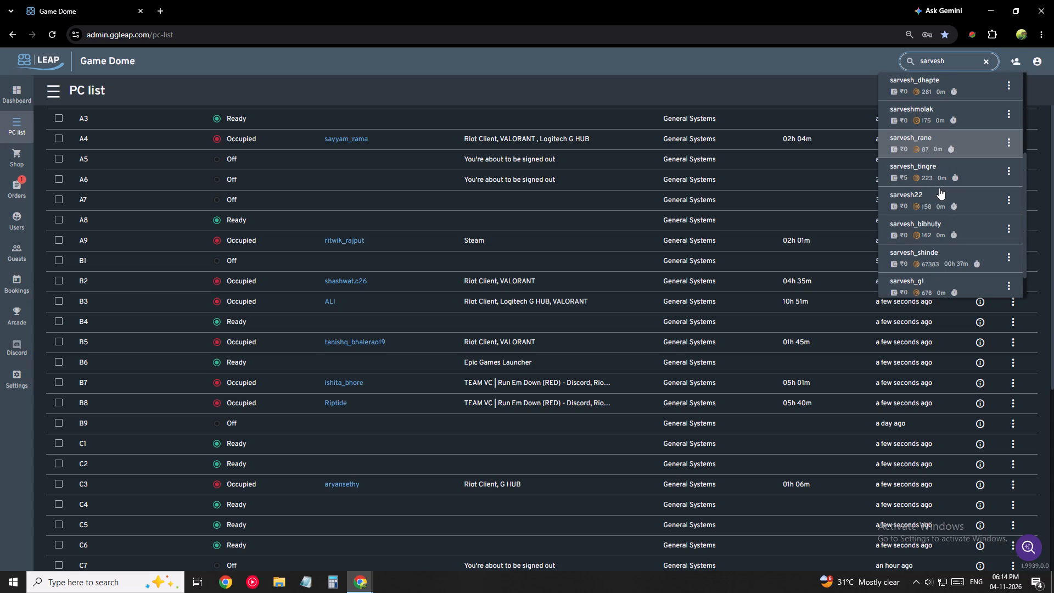
left_click(935, 254)
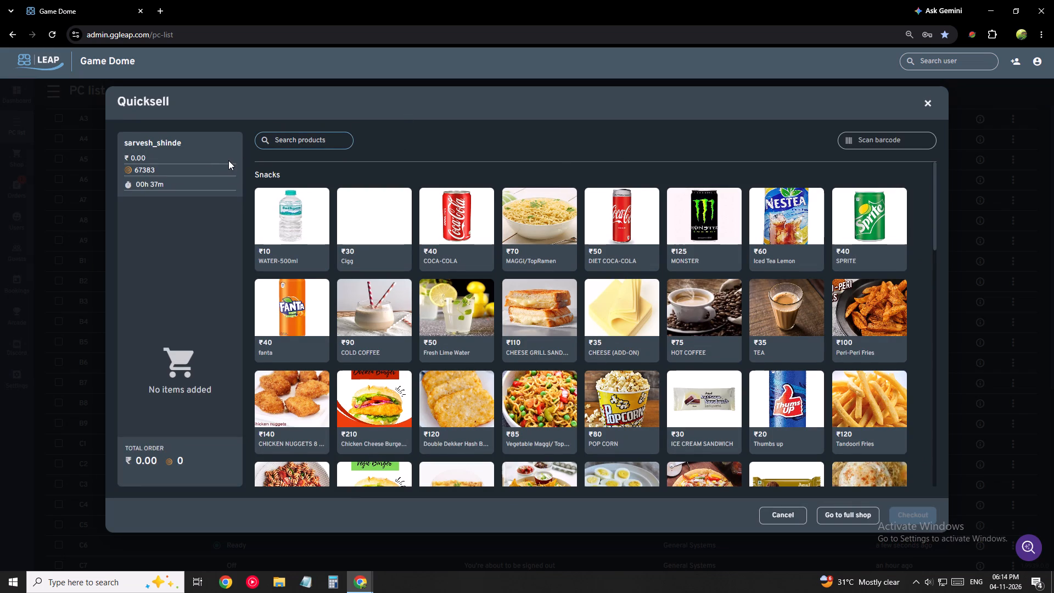
Add one 11 HOURS hardware rental from the GamePasses to the customer's Quicksell order.
scroll(333, 249, "down", 1)
scroll(329, 245, "up", 1)
scroll(328, 244, "down", 9)
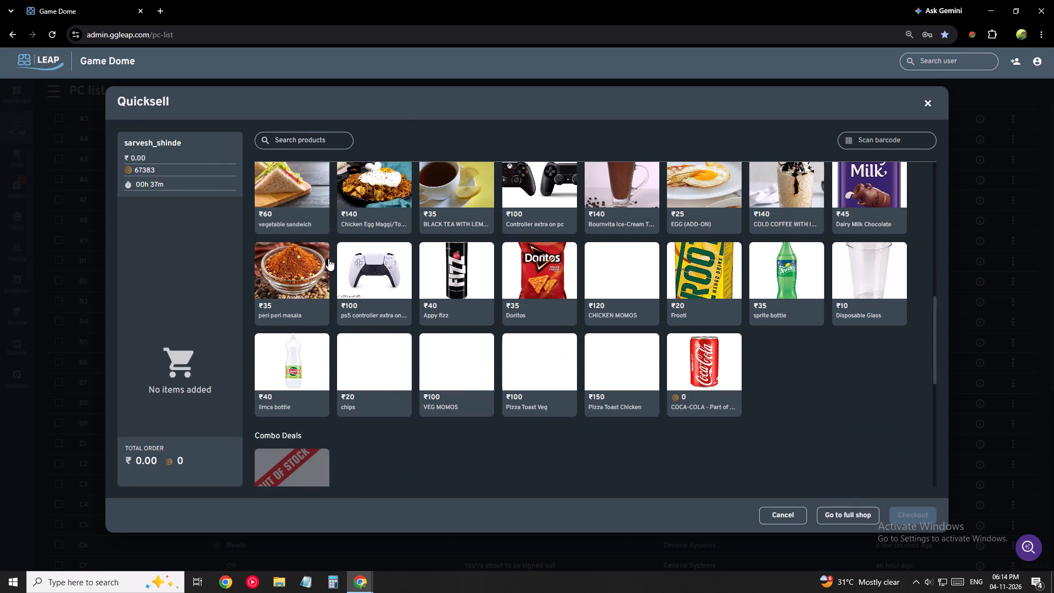
scroll(315, 326, "down", 3)
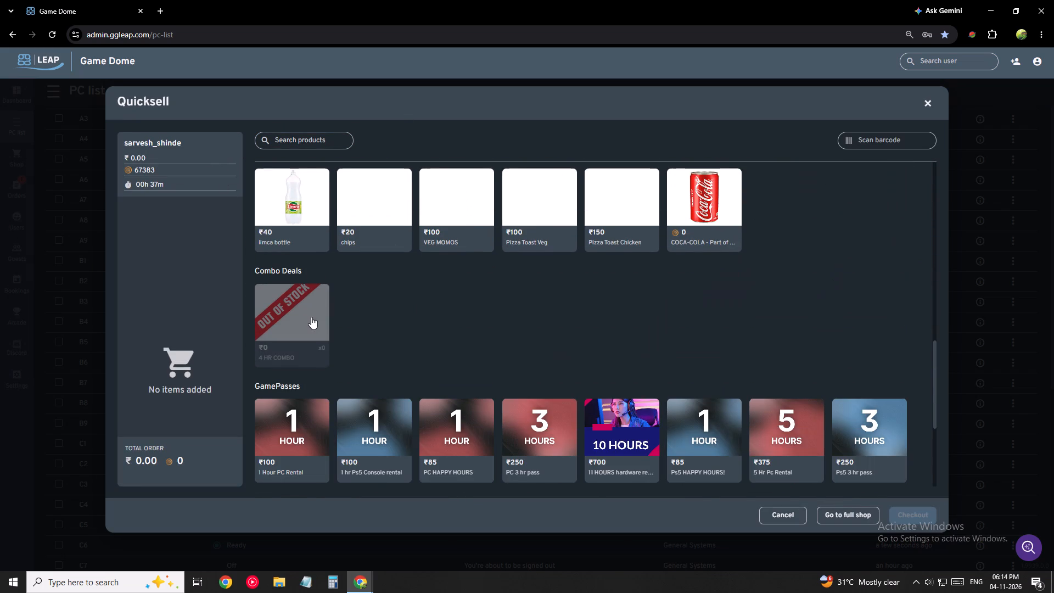
scroll(311, 317, "down", 3)
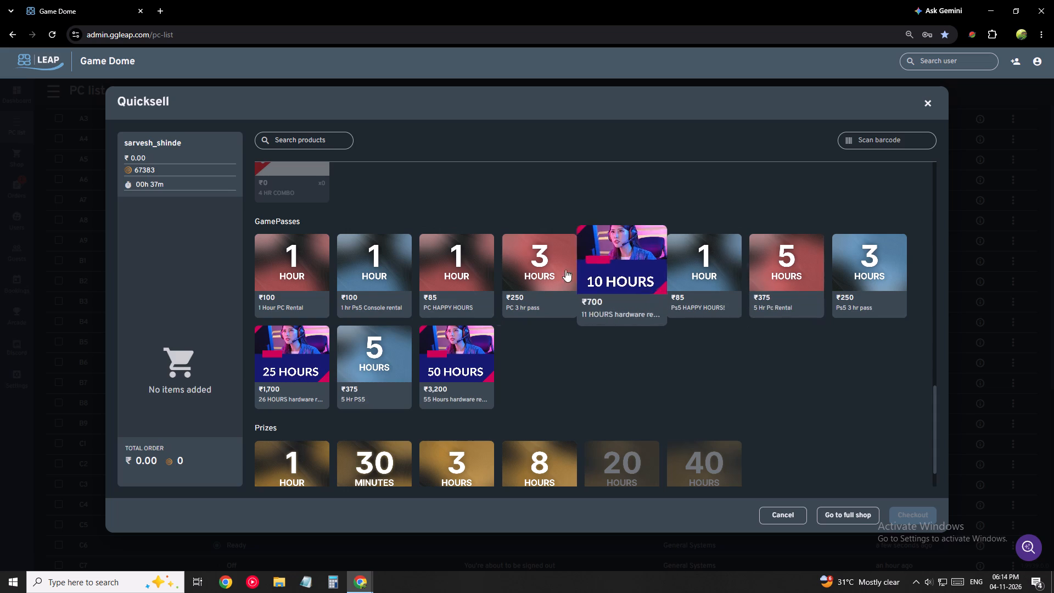
scroll(410, 347, "down", 1)
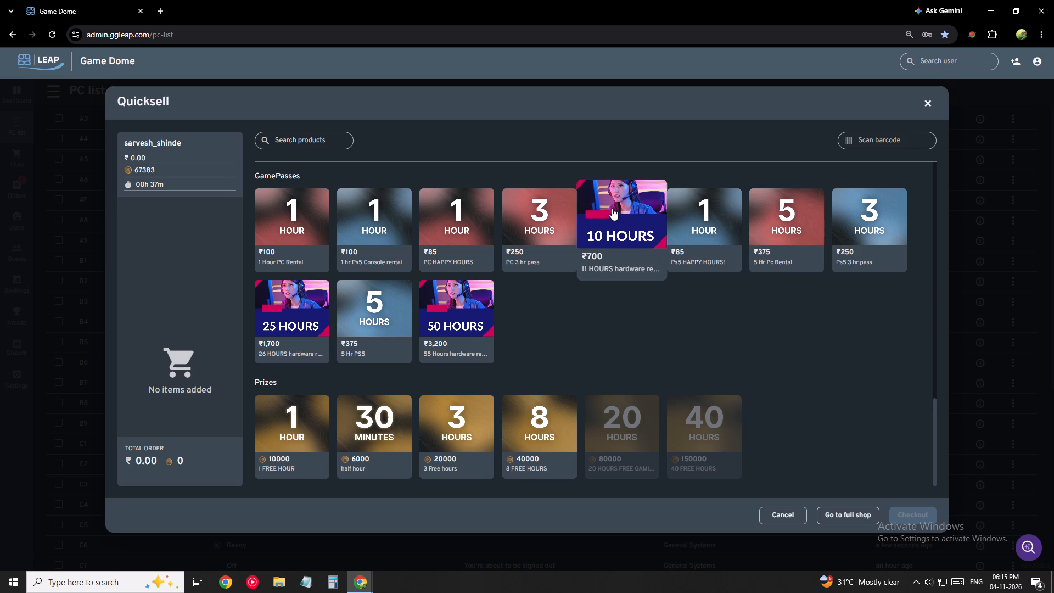
left_click(609, 204)
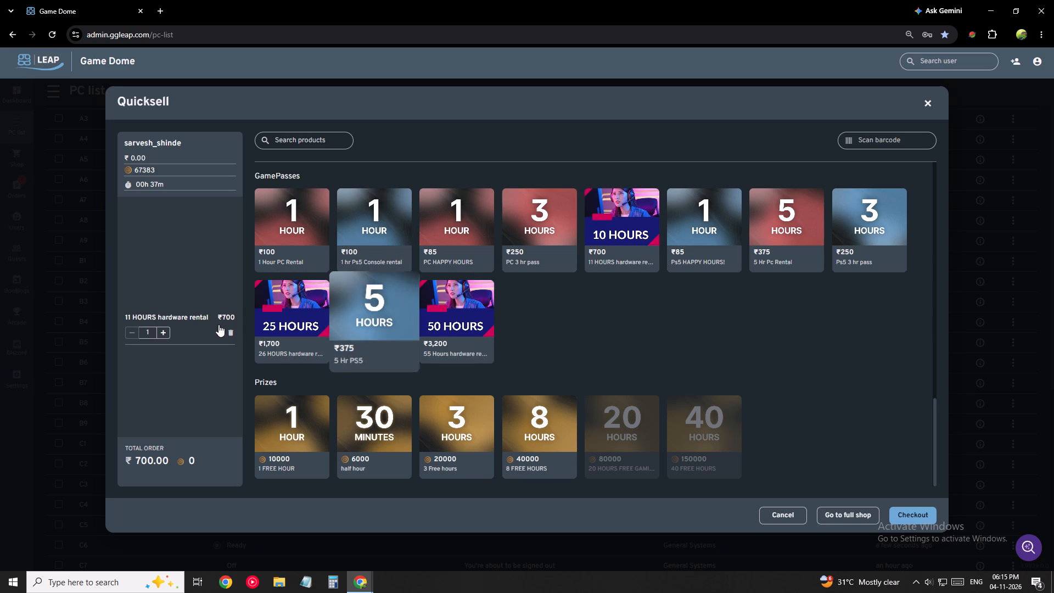
Check out the 11-hour rental order and charge it as a credit card payment.
left_click(913, 516)
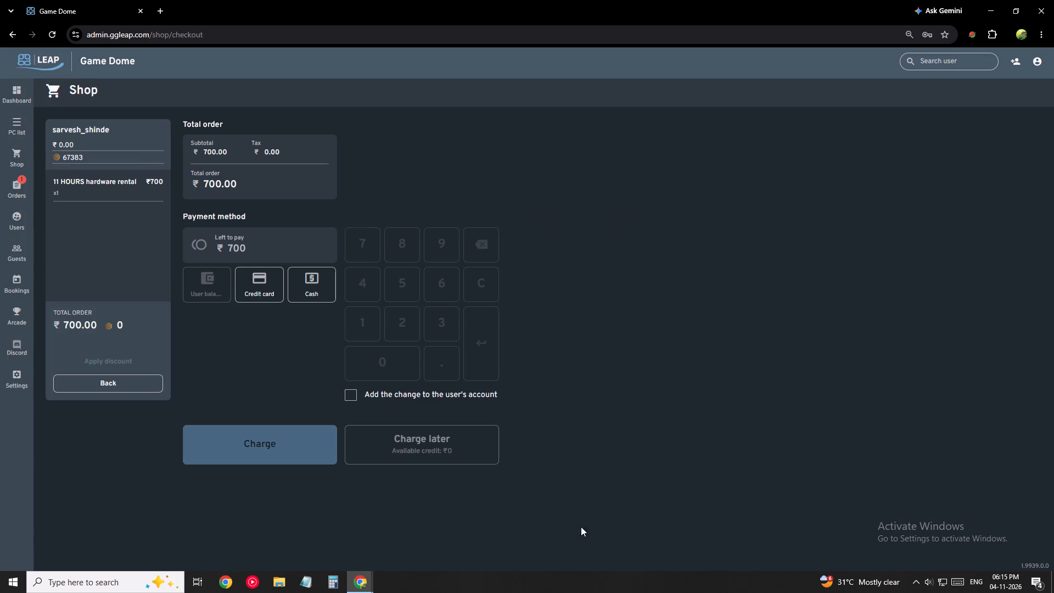
left_click(249, 284)
left_click(251, 440)
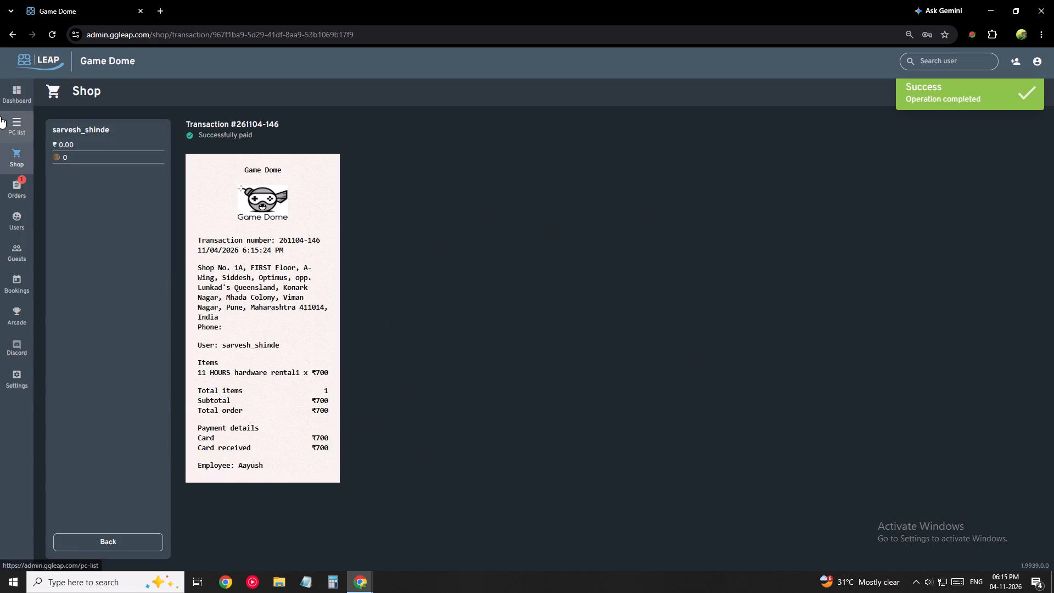
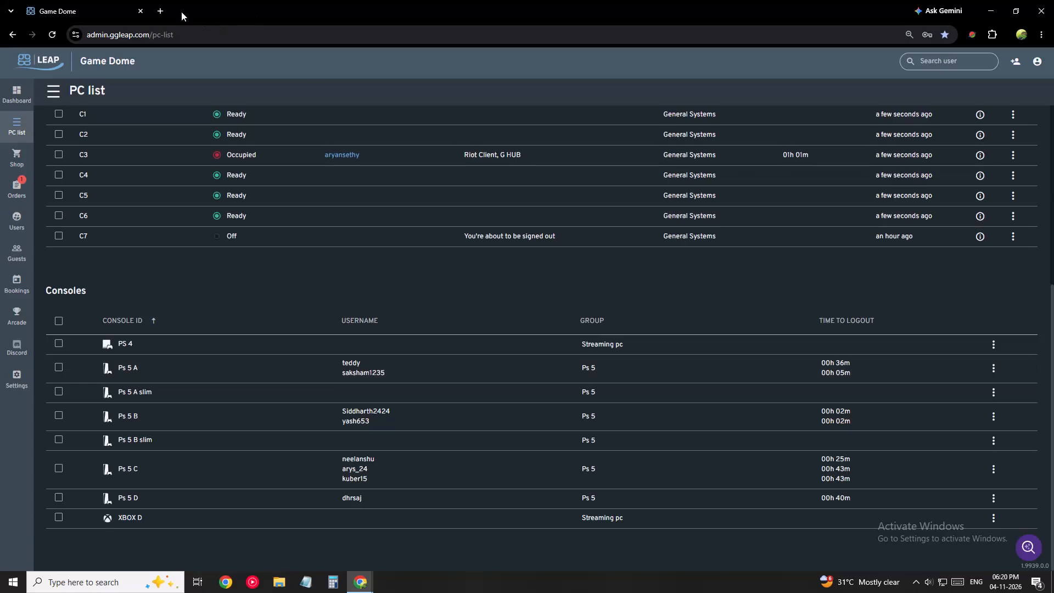
Search the web for "newme" in a new tab, open the NEWME store and look through its home page.
left_click(161, 4)
type("newme")
key("Return")
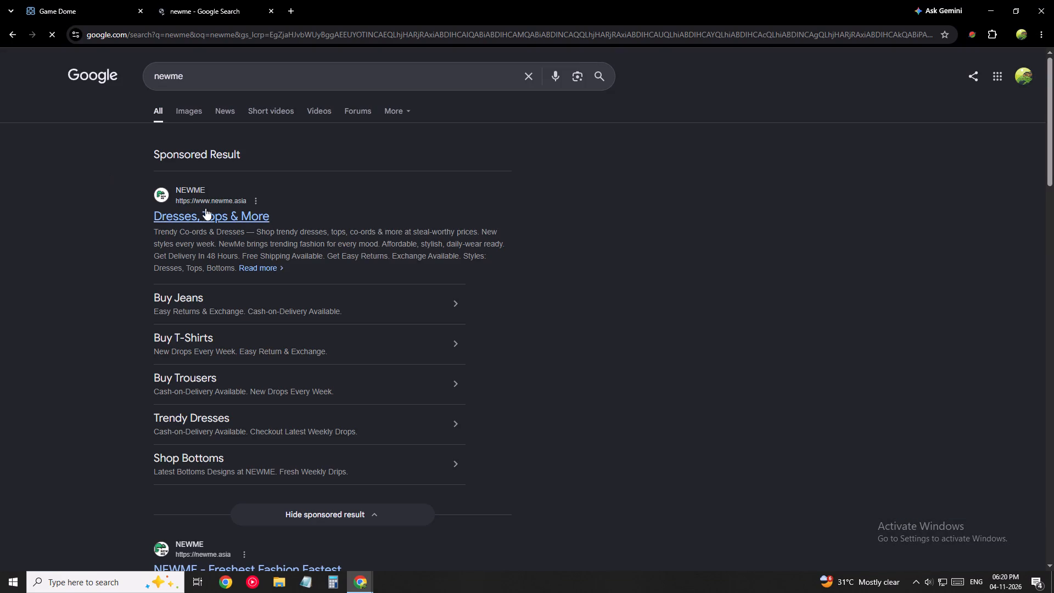
left_click(206, 207)
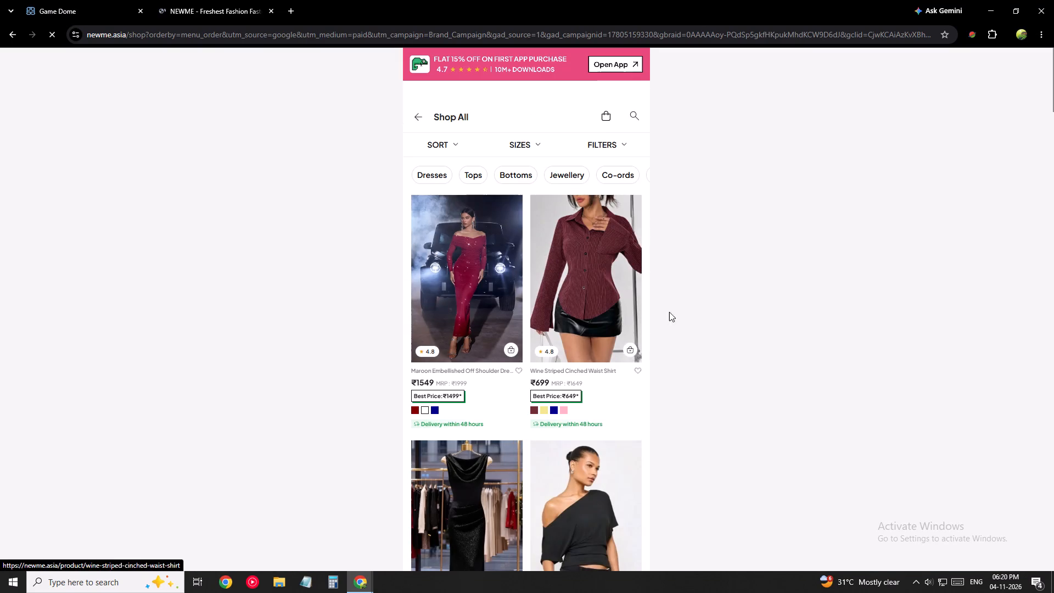
scroll(652, 327, "down", 3)
scroll(663, 350, "up", 5)
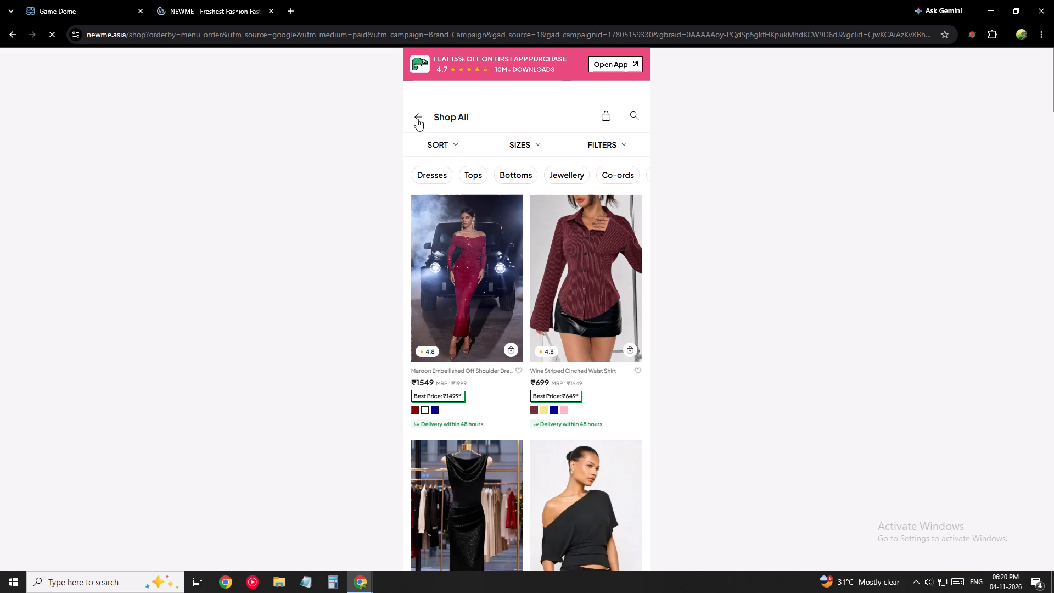
left_click(415, 119)
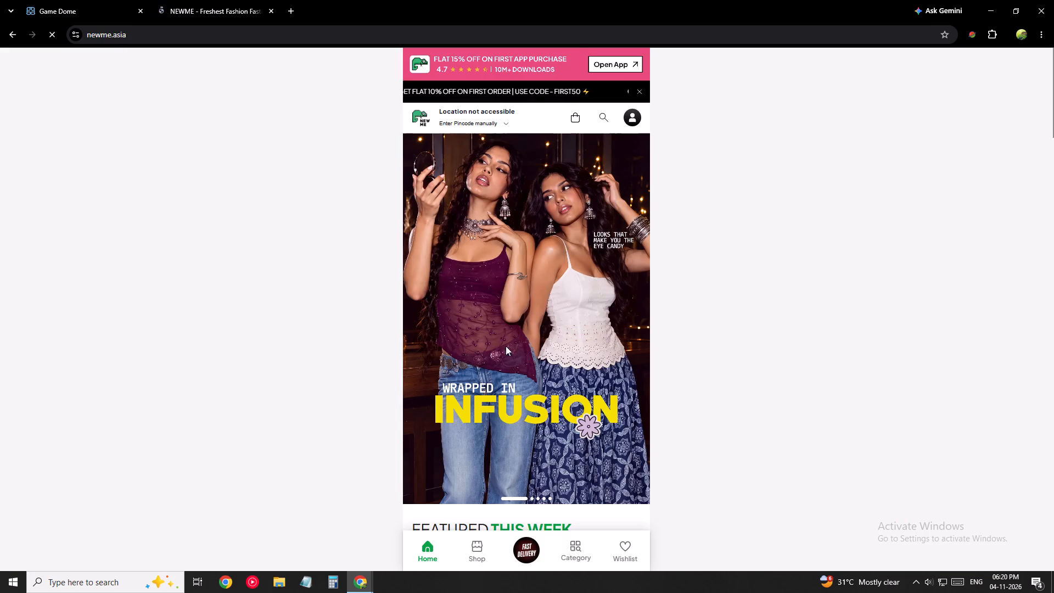
scroll(506, 346, "down", 3)
scroll(525, 299, "down", 7)
scroll(581, 318, "down", 8)
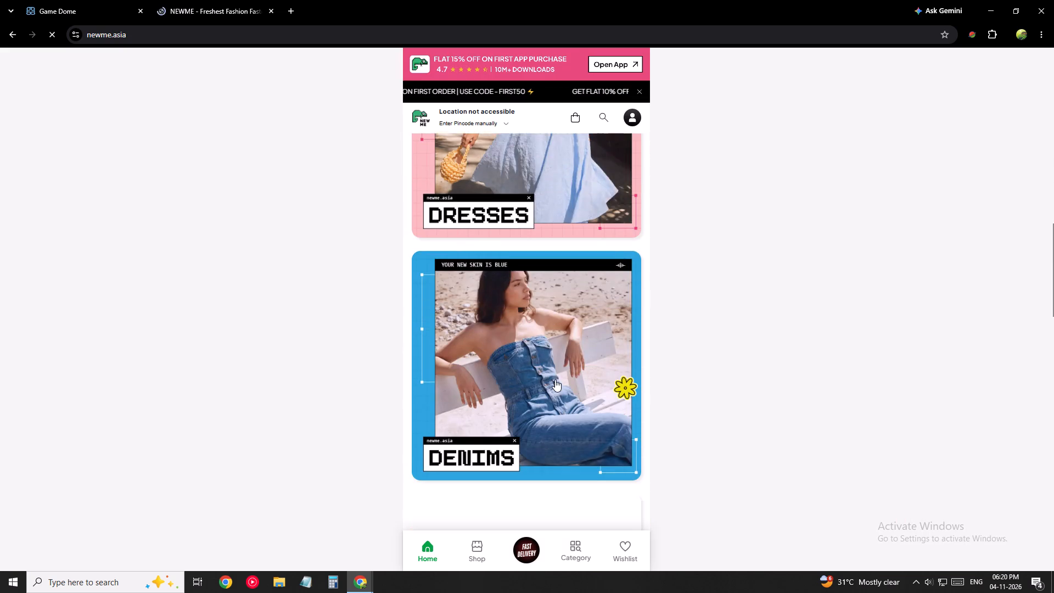
scroll(555, 379, "down", 7)
View the Lingerie category in the NEWME store's category list and close the store tab.
left_click(580, 553)
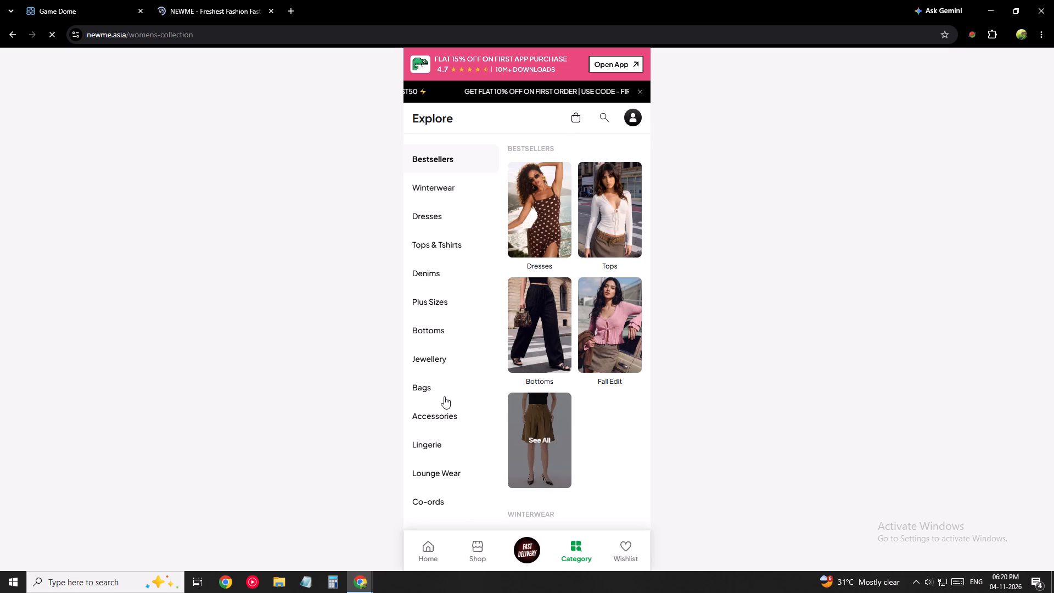
scroll(444, 405, "down", 3)
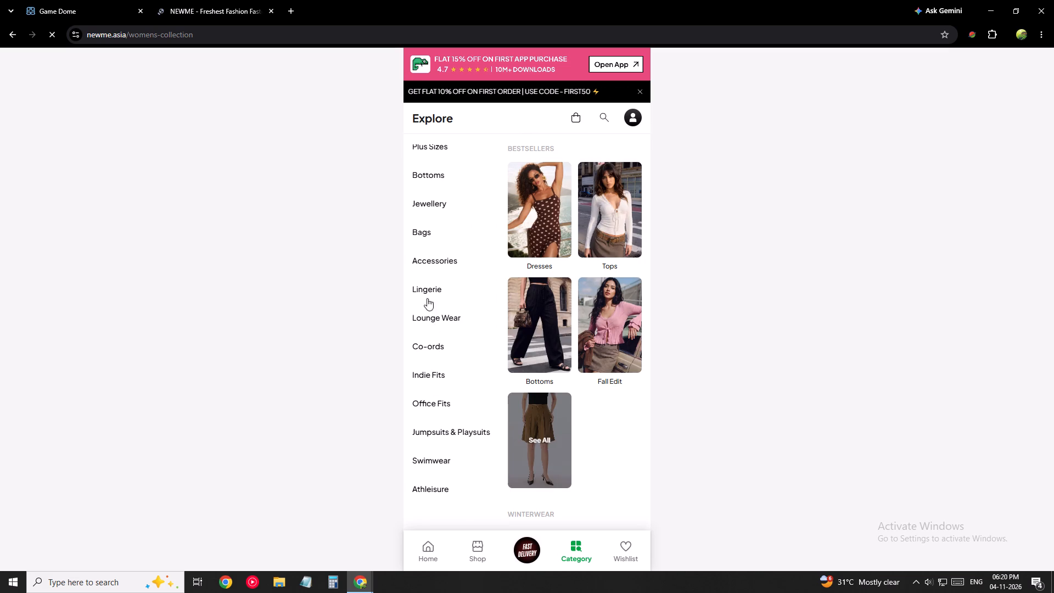
left_click(435, 303)
left_click(431, 295)
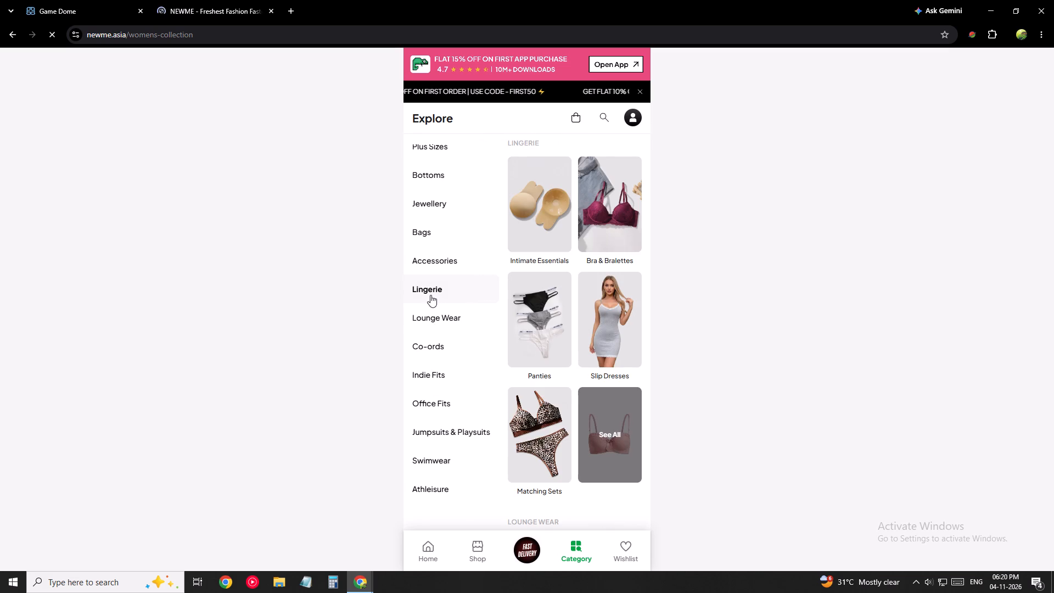
left_click(2, 34)
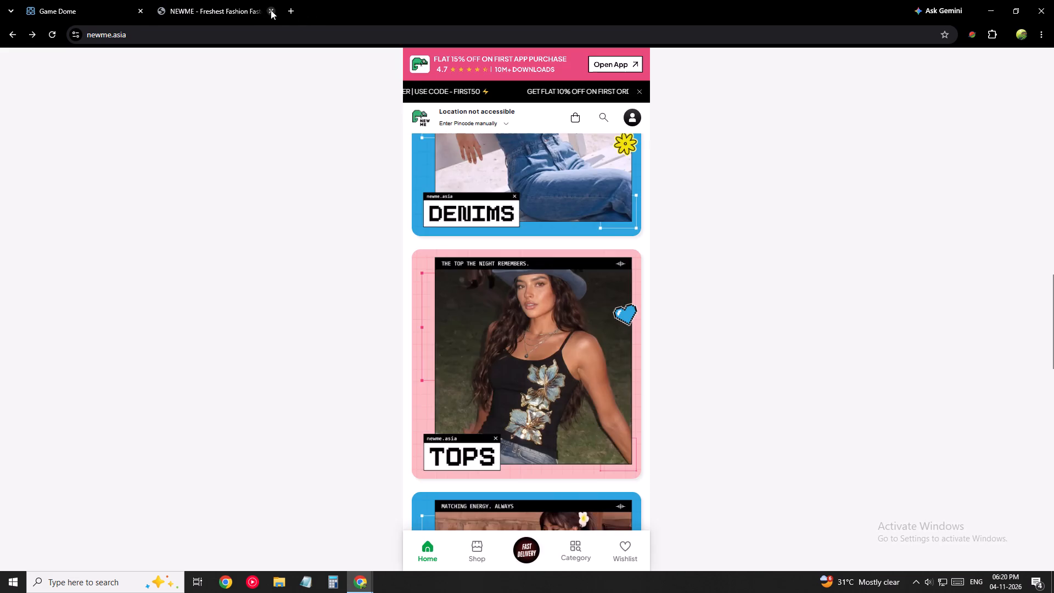
left_click(271, 10)
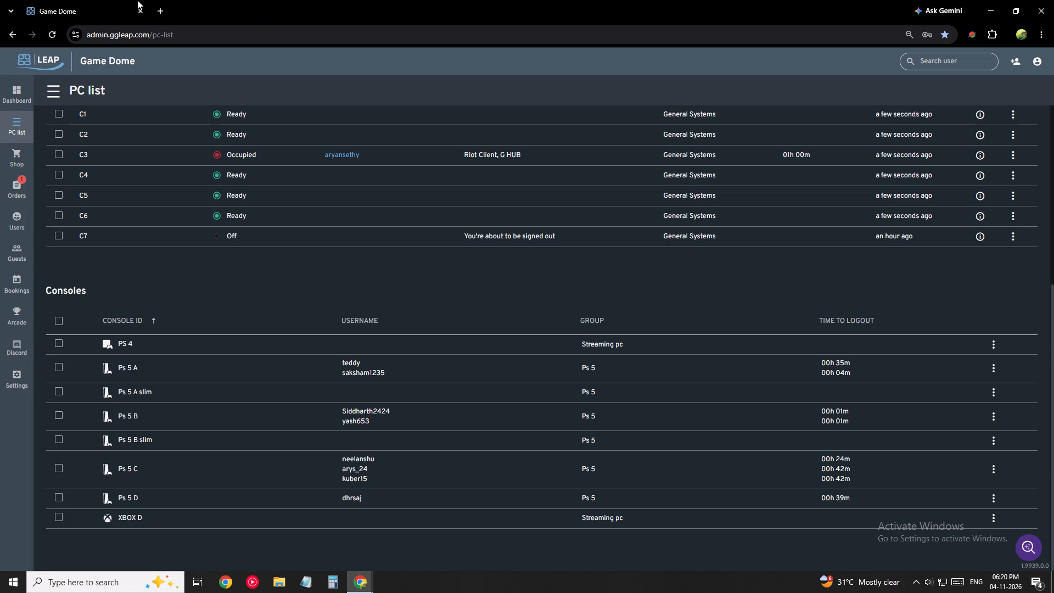
Check the Orders section, including the order history, and return to the PC list to review the computers and consoles.
left_click(0, 183)
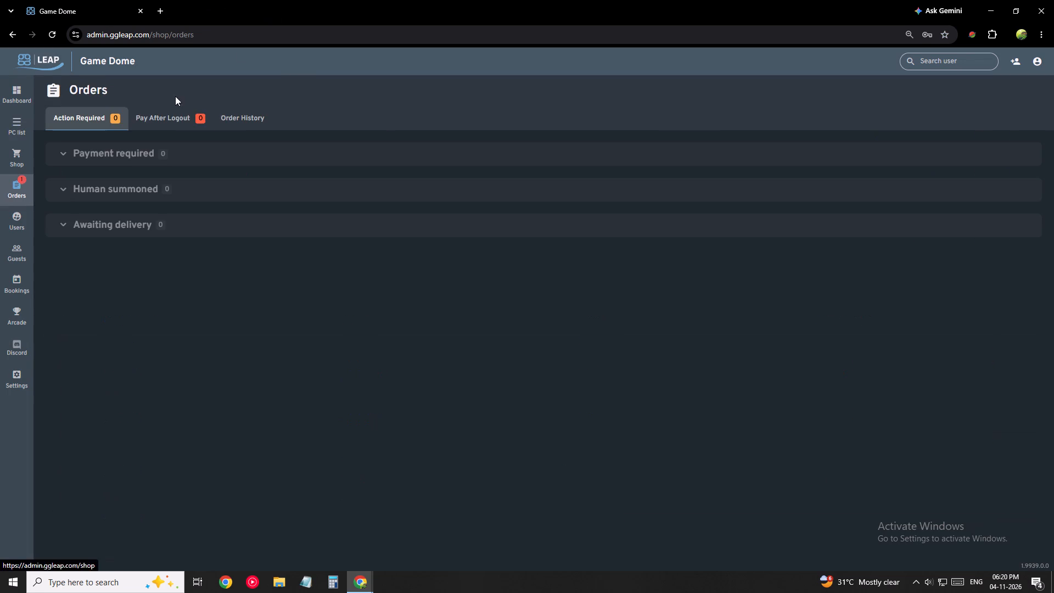
left_click(175, 96)
left_click(211, 113)
left_click(228, 113)
left_click(2, 116)
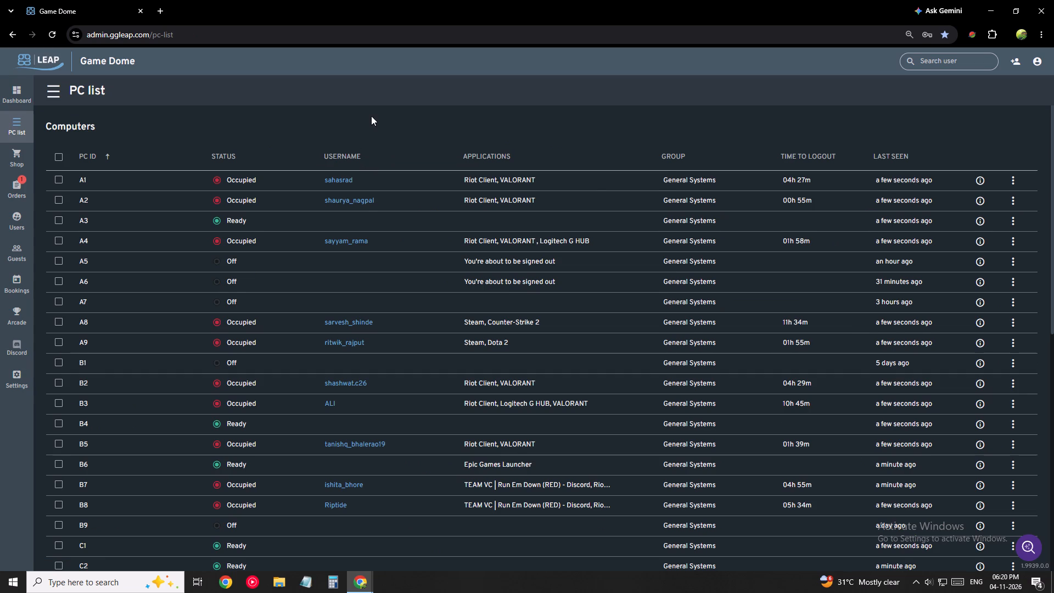
scroll(361, 144, "down", 2)
scroll(351, 163, "up", 1)
scroll(350, 164, "down", 12)
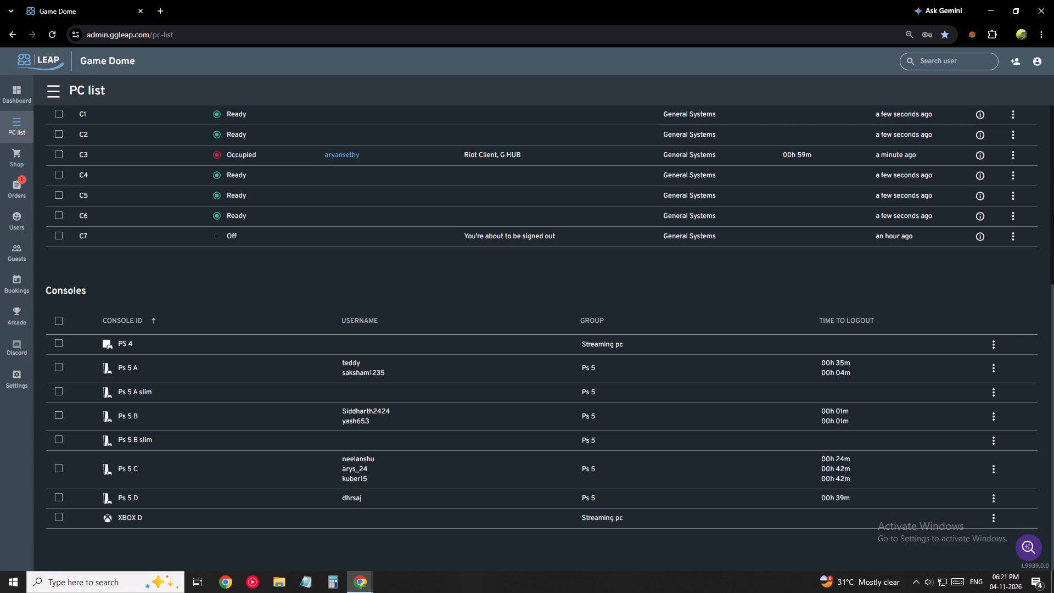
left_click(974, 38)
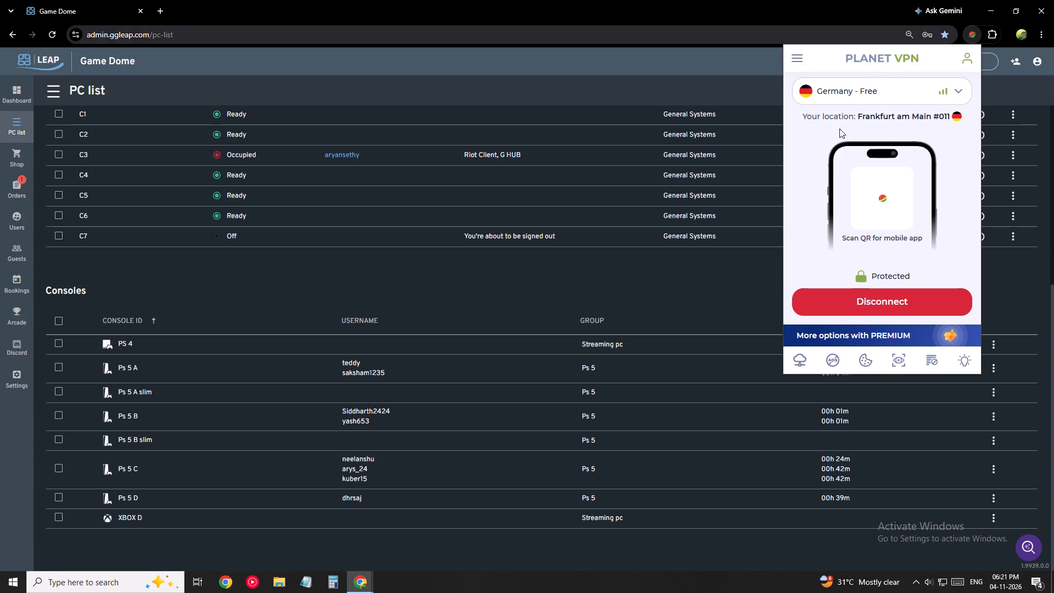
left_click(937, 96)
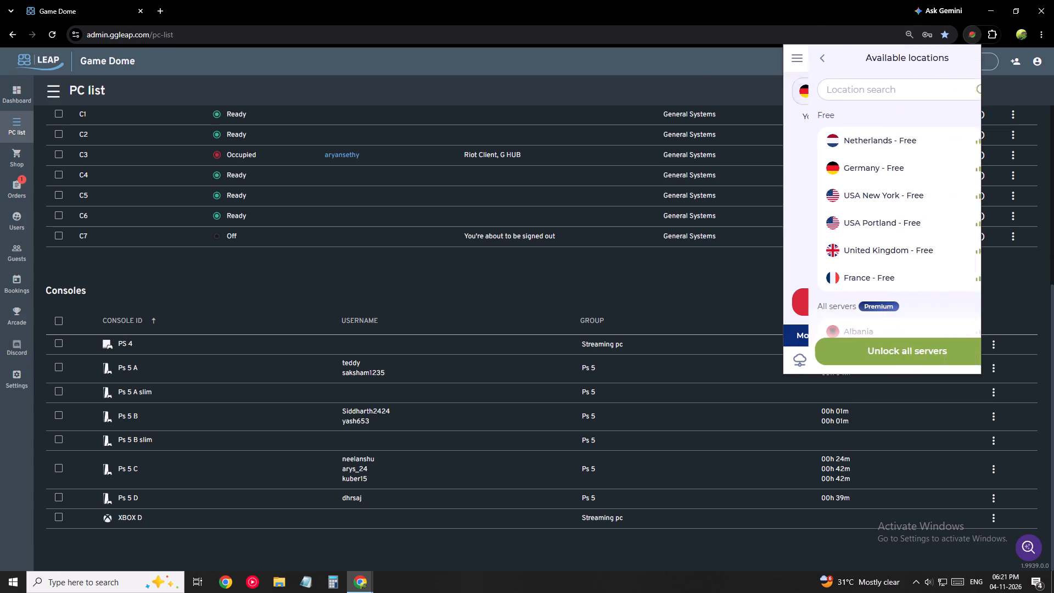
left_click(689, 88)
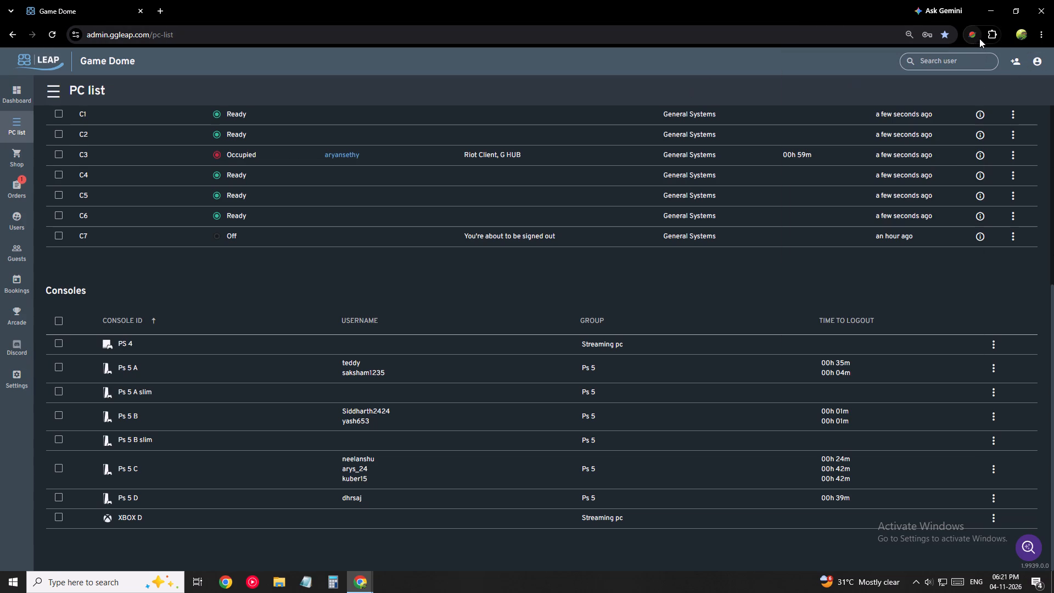
Log both users out of the Ps 5 B console.
left_click(997, 419)
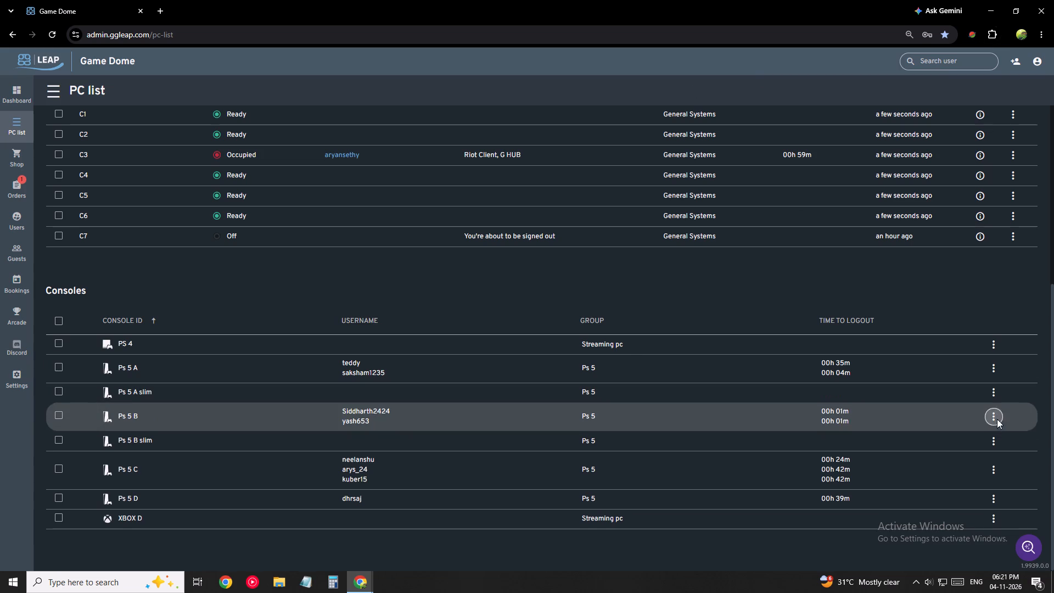
left_click(1013, 452)
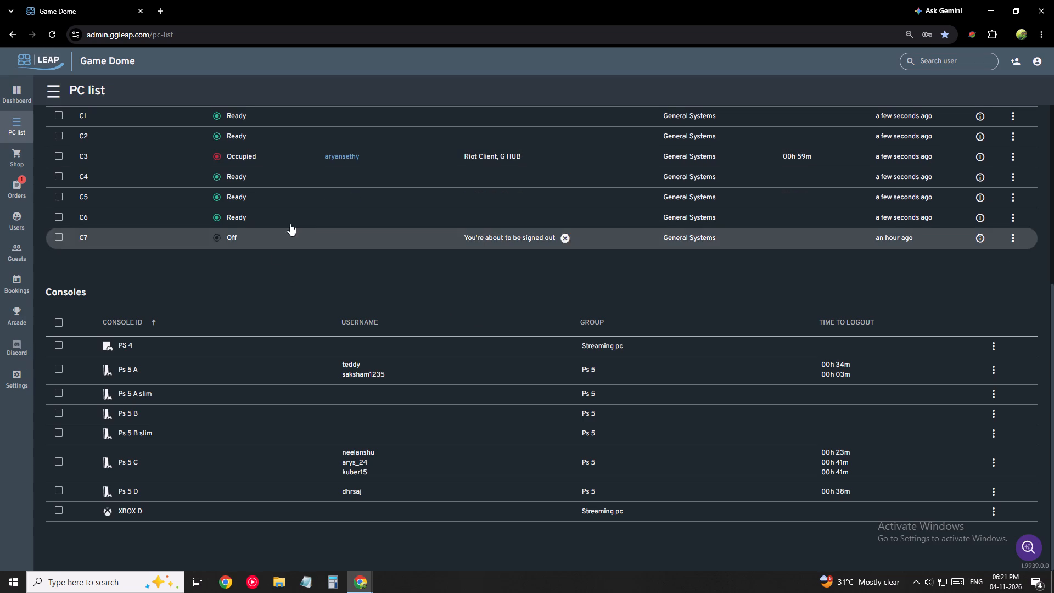
Restart the A3 PC from the computers list and confirm the restart.
scroll(574, 284, "down", 3)
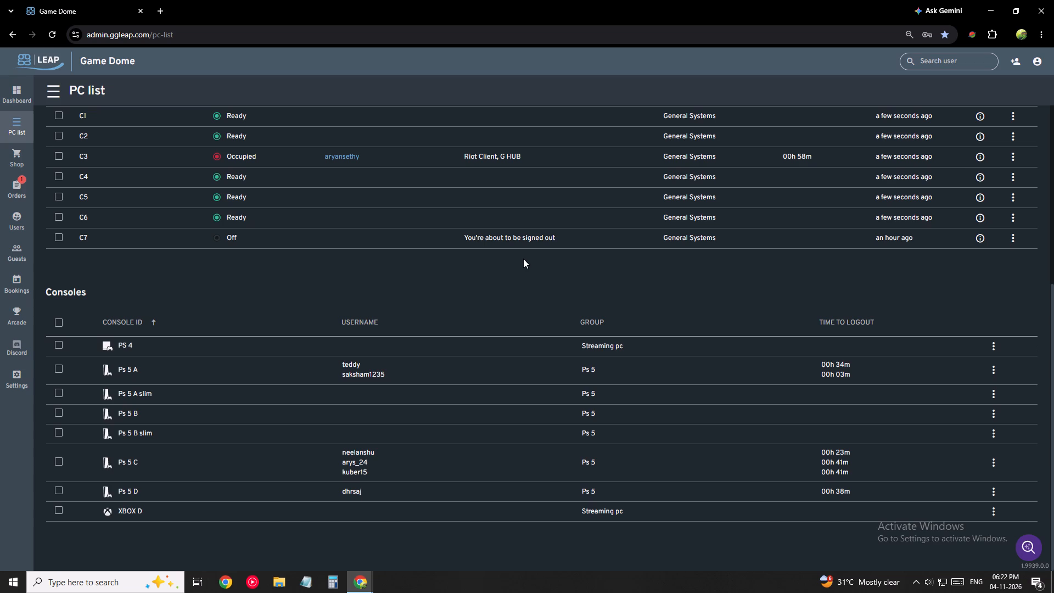
scroll(523, 259, "up", 1)
scroll(371, 287, "up", 4)
scroll(365, 246, "down", 1)
scroll(365, 246, "up", 2)
scroll(351, 228, "down", 1)
scroll(351, 228, "up", 3)
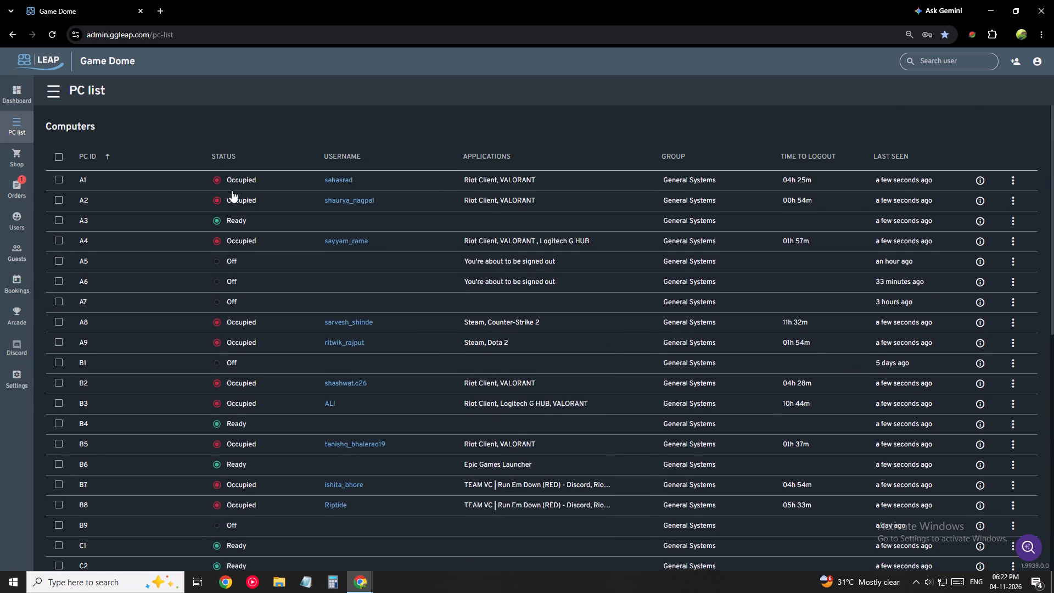
left_click(236, 219)
left_click(335, 277)
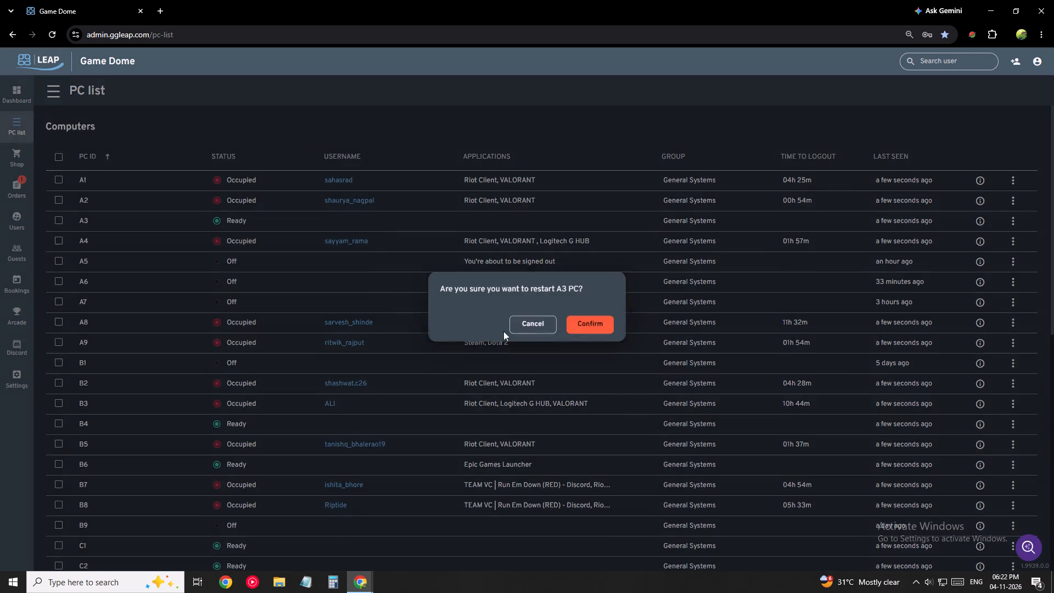
left_click(588, 326)
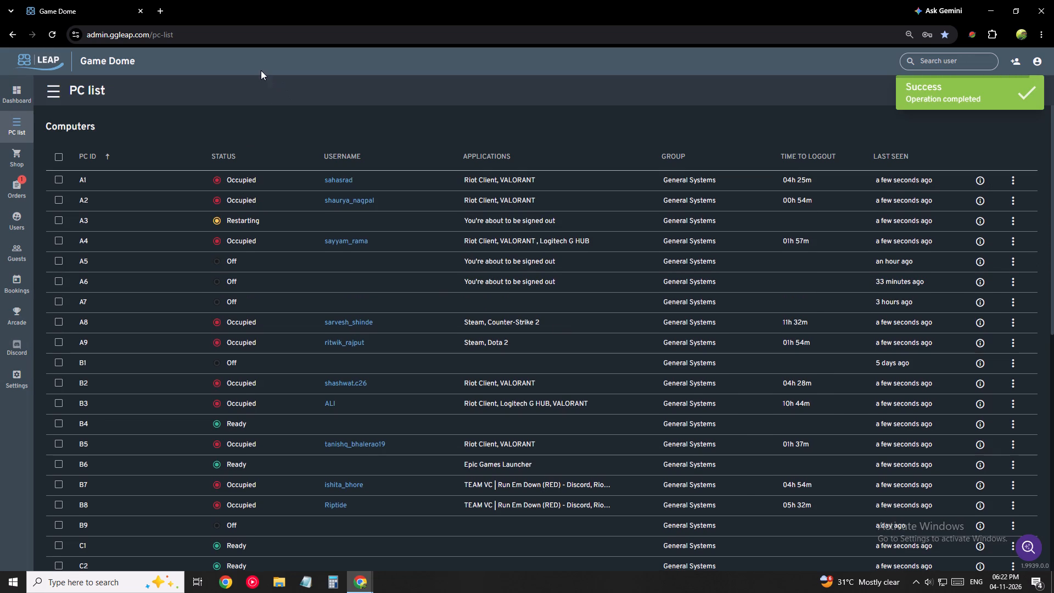
Open the system calendar, look through the dates in the first half of November 2026 and close it.
scroll(264, 110, "down", 3)
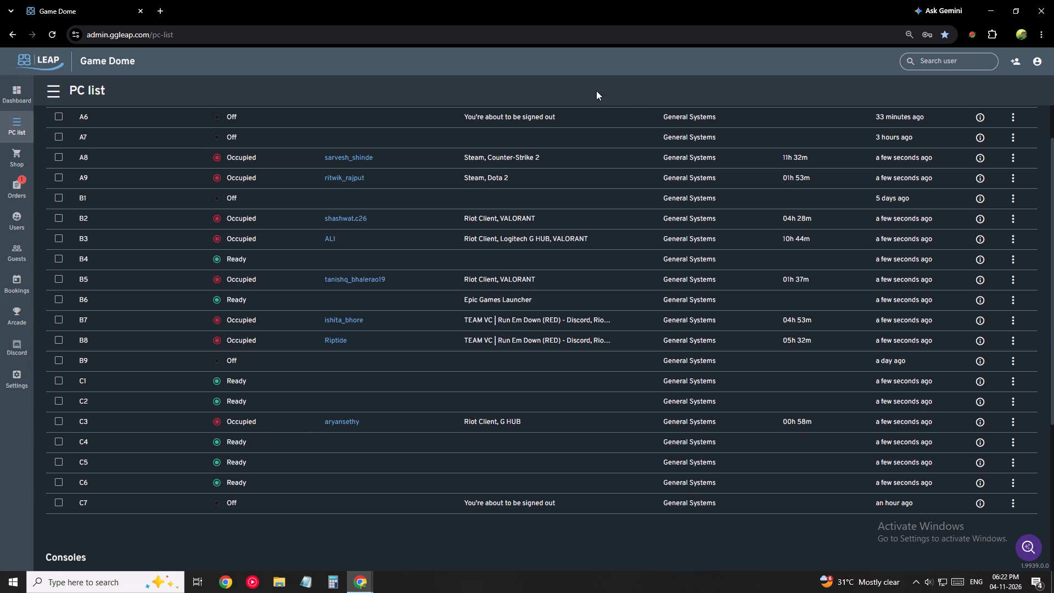
left_click(997, 572)
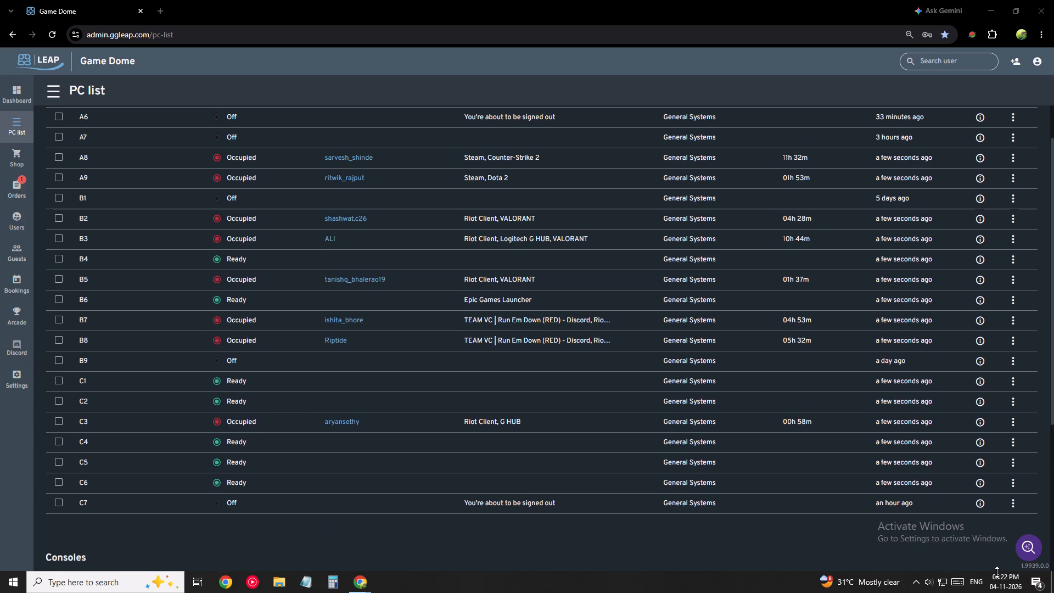
left_click(1007, 582)
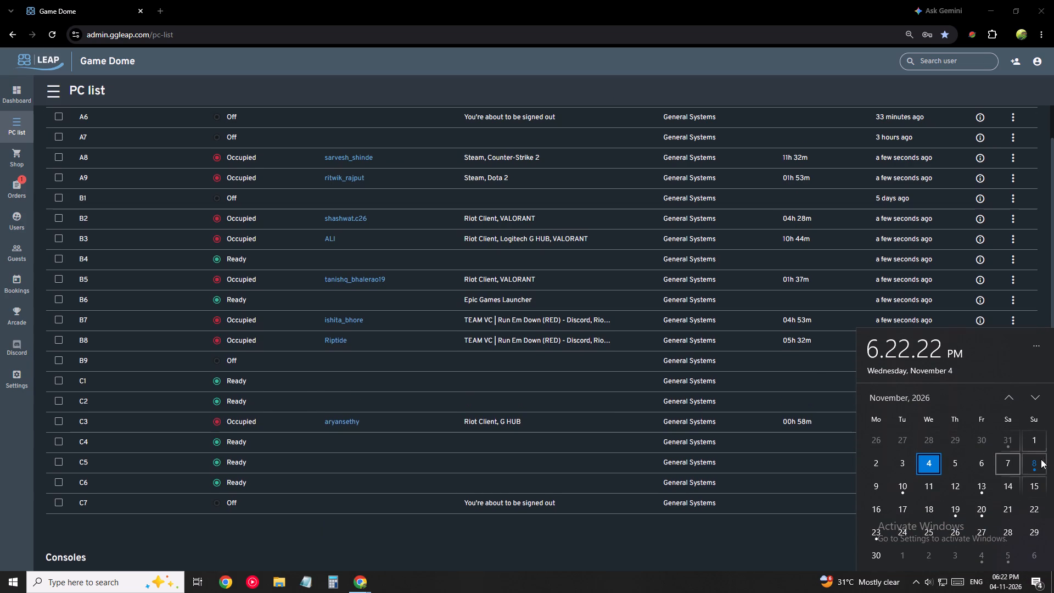
left_click(1029, 461)
left_click(872, 484)
left_click(900, 479)
left_click(940, 480)
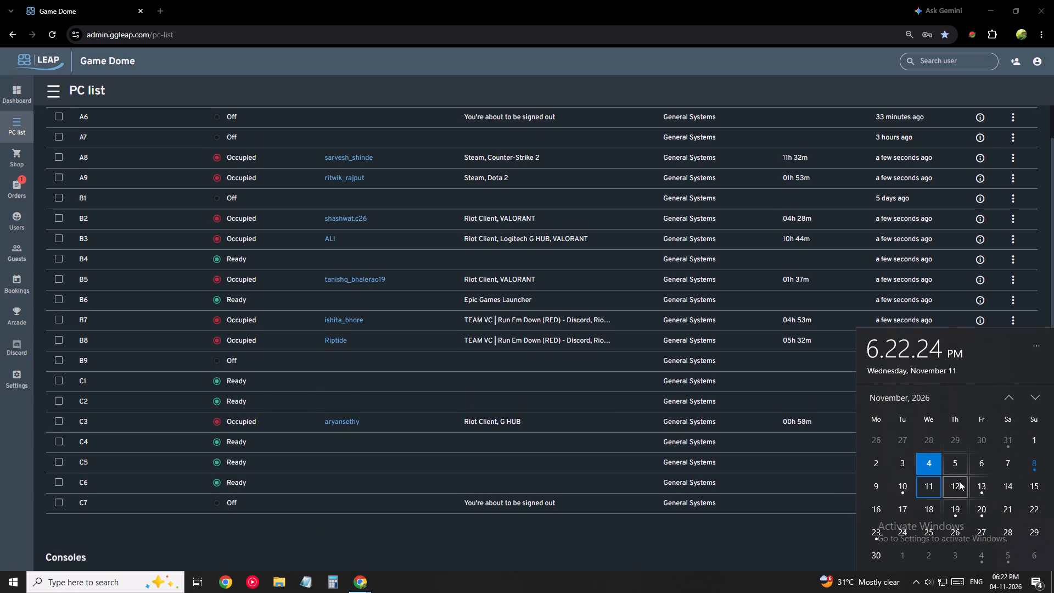
left_click(963, 482)
left_click(999, 477)
left_click(1025, 452)
left_click(949, 459)
left_click(991, 462)
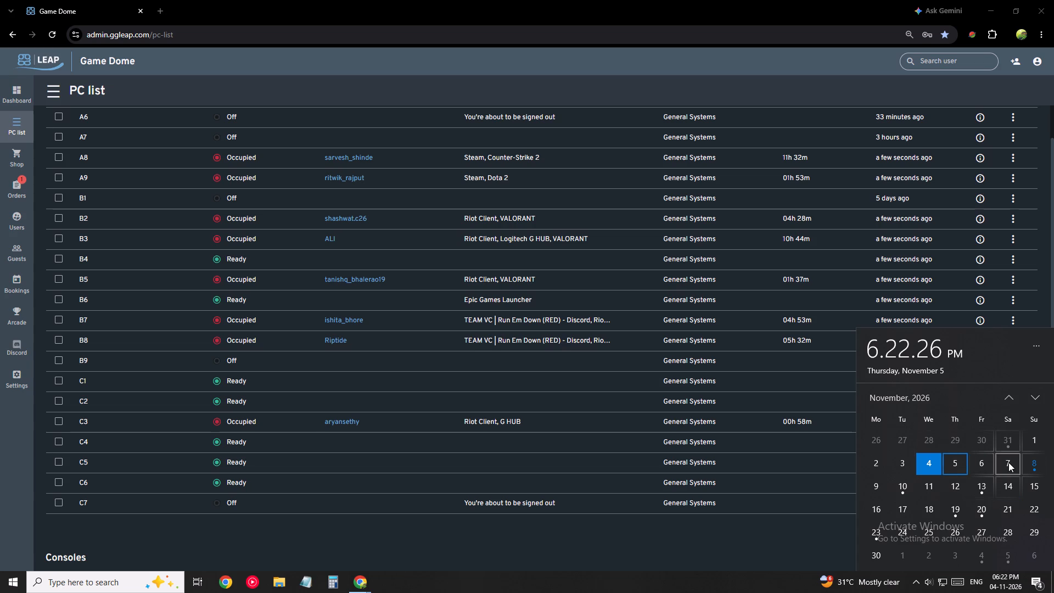
left_click(1008, 462)
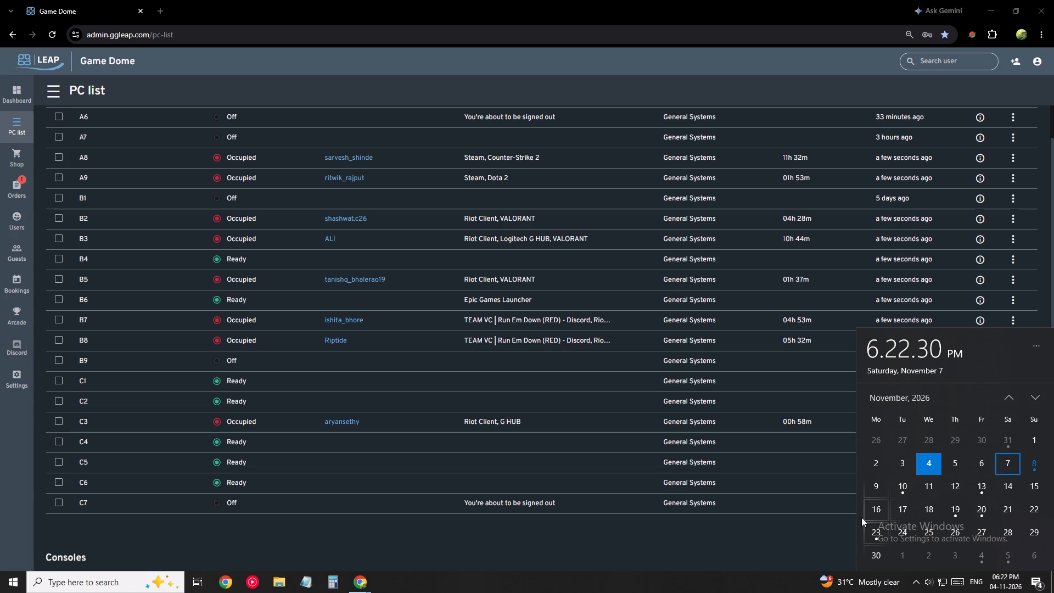
left_click(799, 538)
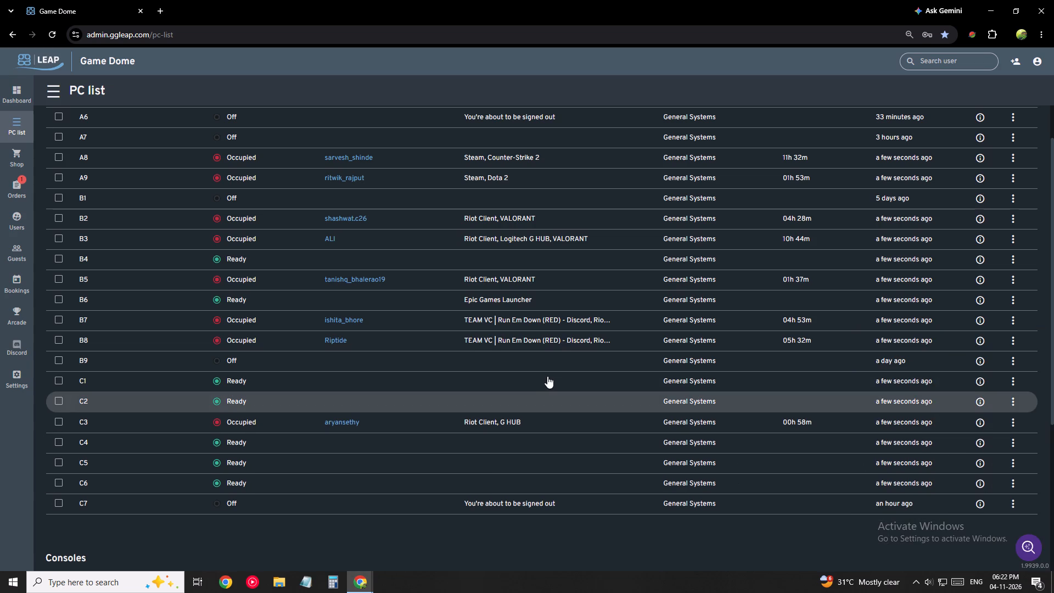
Open the system calendar, look through the dates between 7 and 22 November 2026, and close it.
left_click(991, 584)
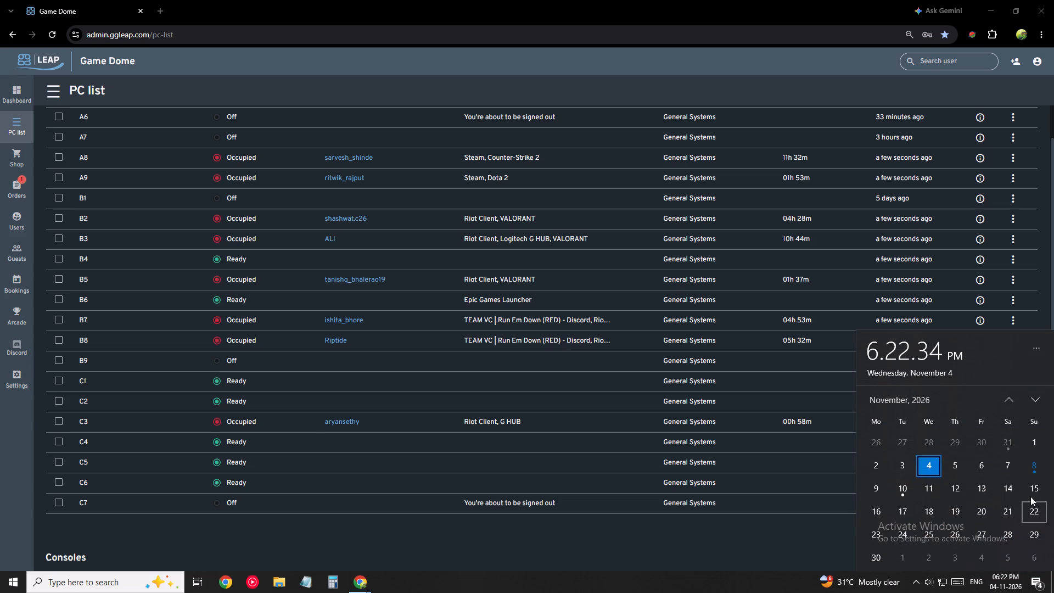
left_click(1011, 460)
left_click(1049, 458)
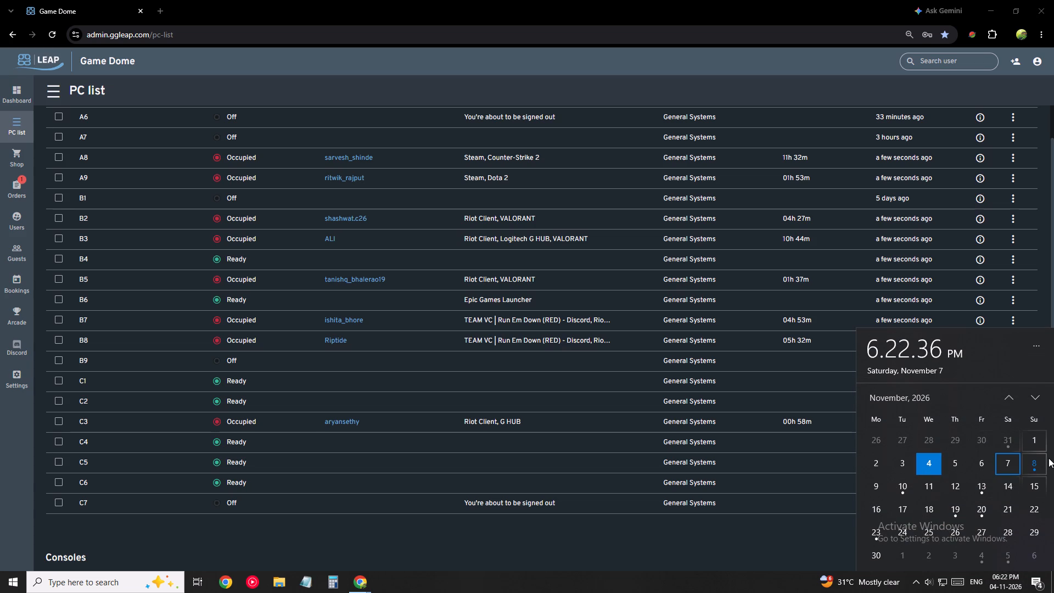
left_click(1043, 458)
left_click(873, 491)
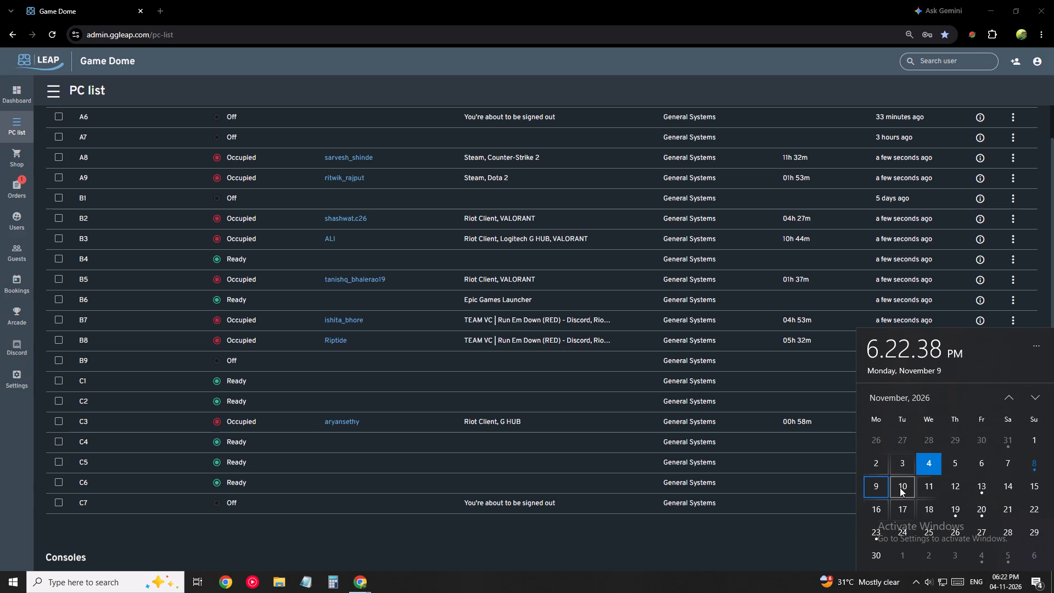
left_click(900, 488)
left_click(963, 490)
left_click(1006, 490)
left_click(978, 492)
left_click(941, 492)
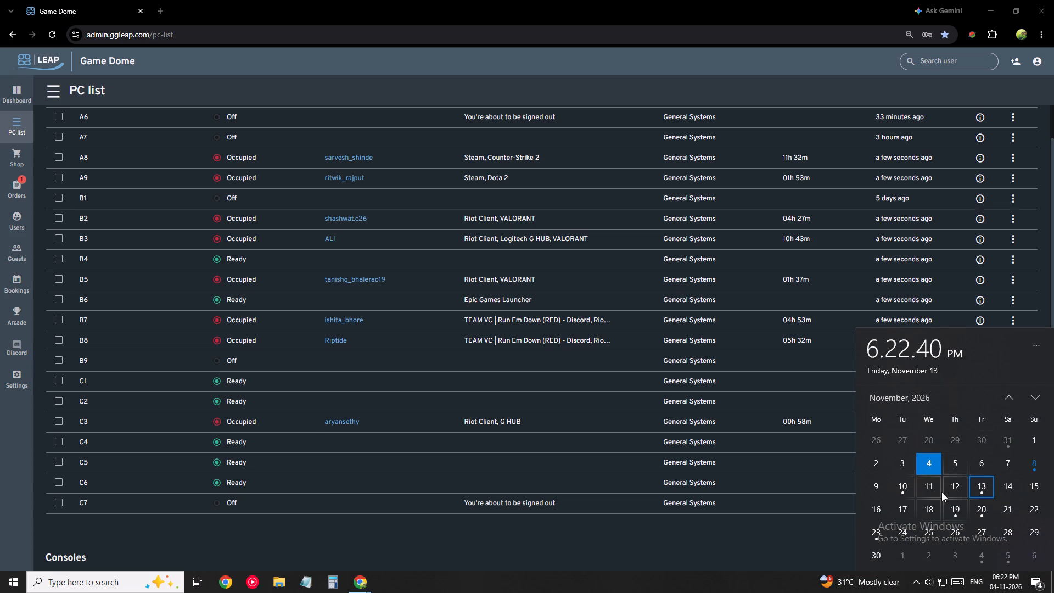
left_click(950, 514)
left_click(993, 512)
left_click(1013, 511)
left_click(1036, 511)
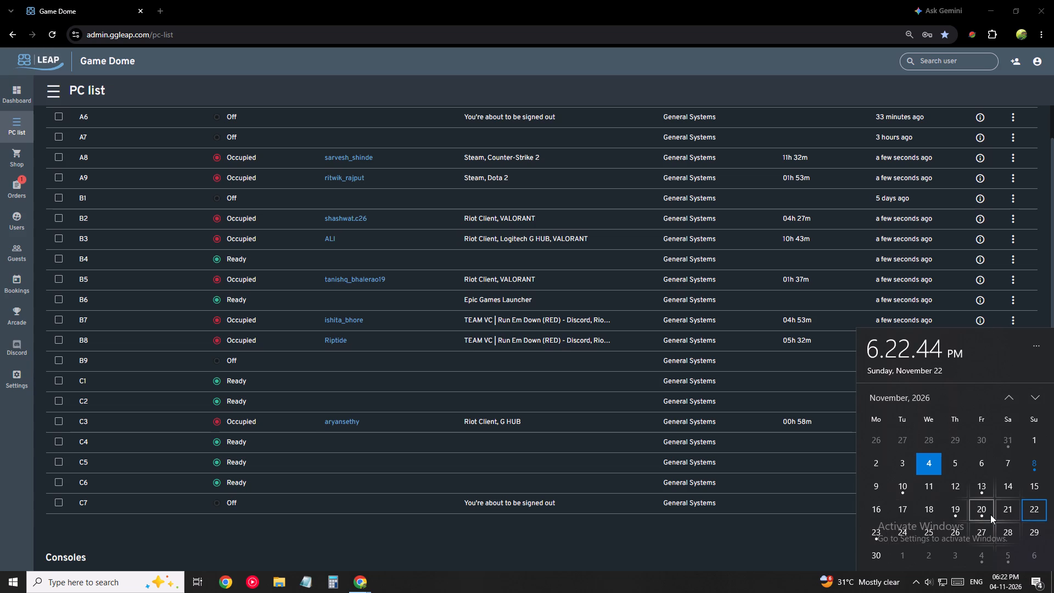
left_click(929, 511)
left_click(907, 514)
left_click(879, 510)
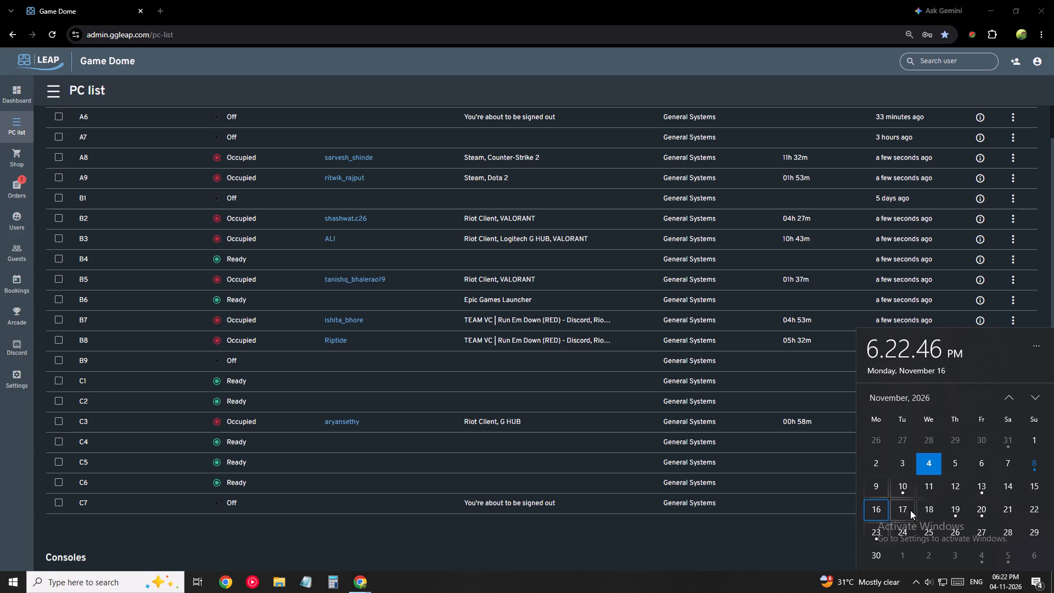
left_click_drag(1047, 482, 1038, 485)
left_click(1031, 487)
left_click(1003, 485)
left_click(978, 487)
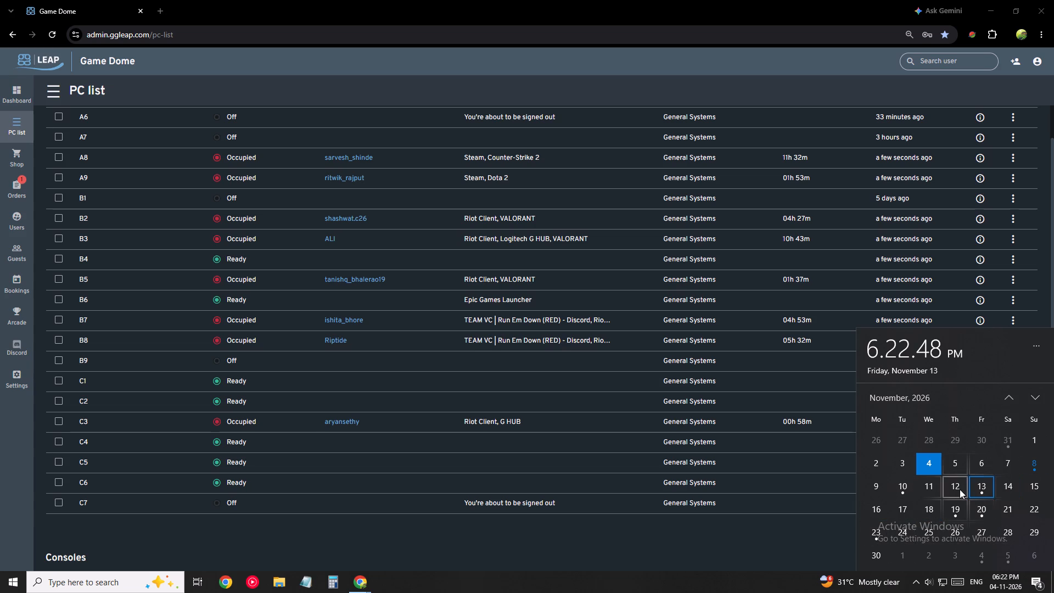
left_click(957, 489)
left_click(929, 487)
left_click(910, 489)
left_click(874, 484)
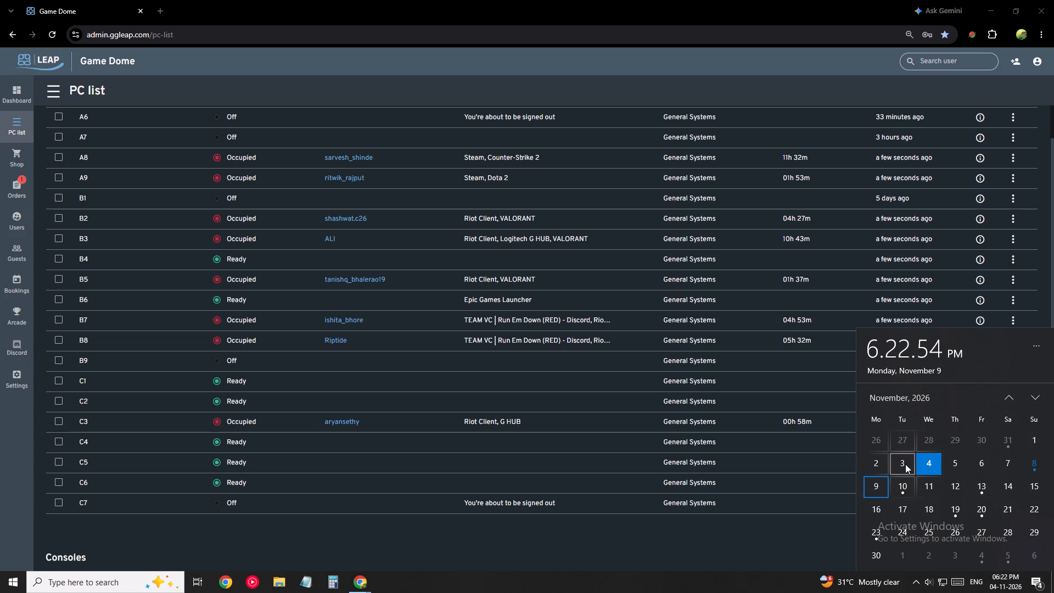
left_click(458, 71)
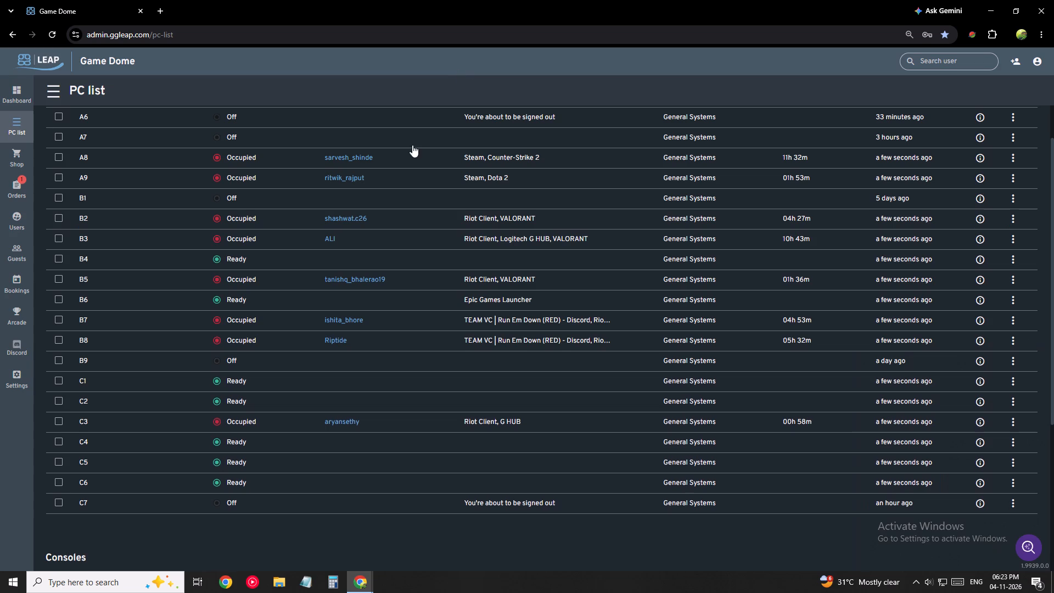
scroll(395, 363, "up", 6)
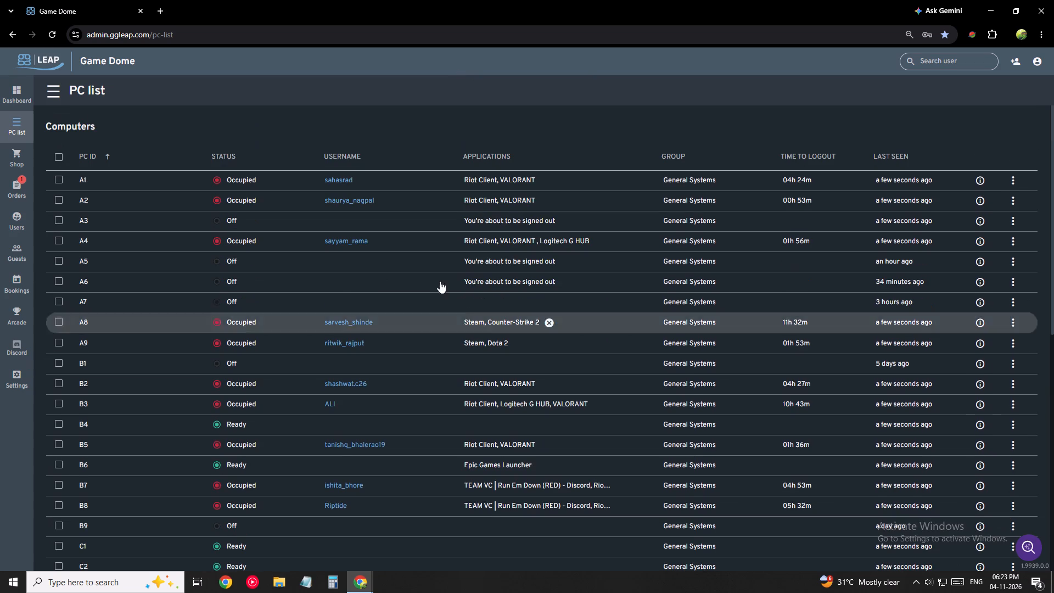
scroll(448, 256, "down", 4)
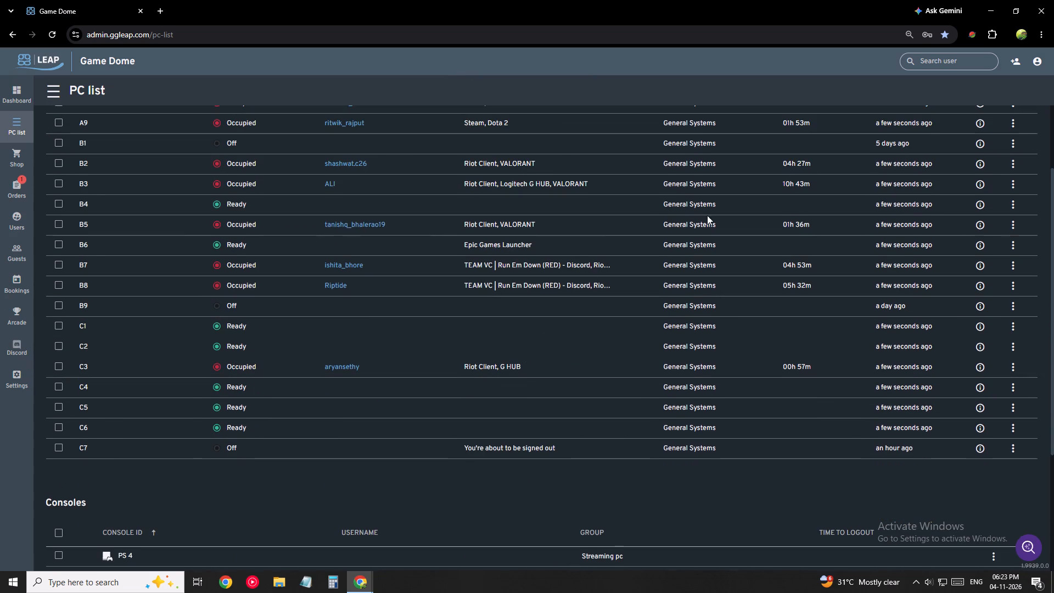
Show the hidden system tray icons.
left_click(918, 581)
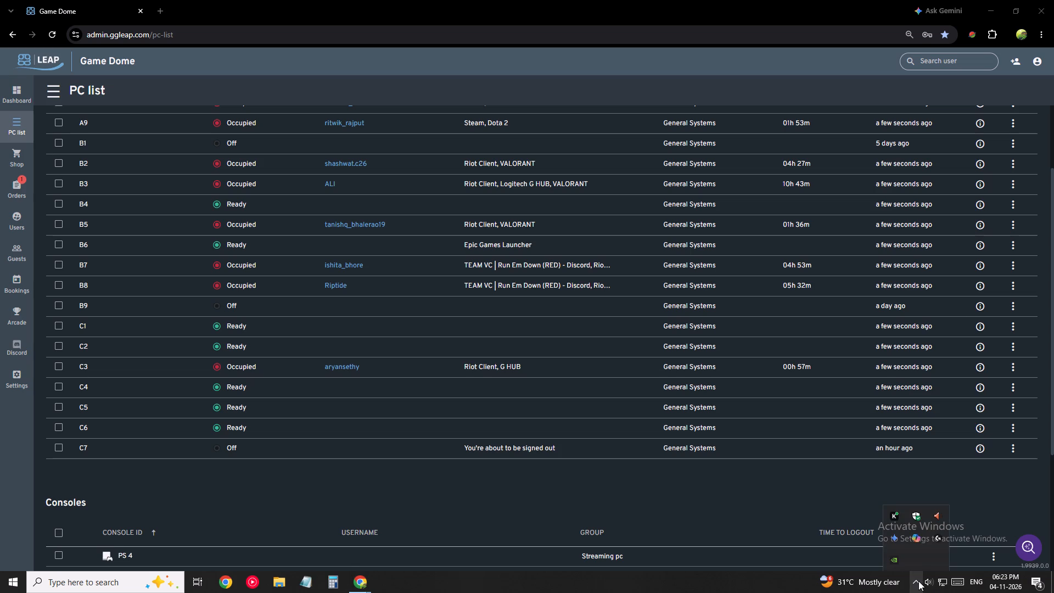
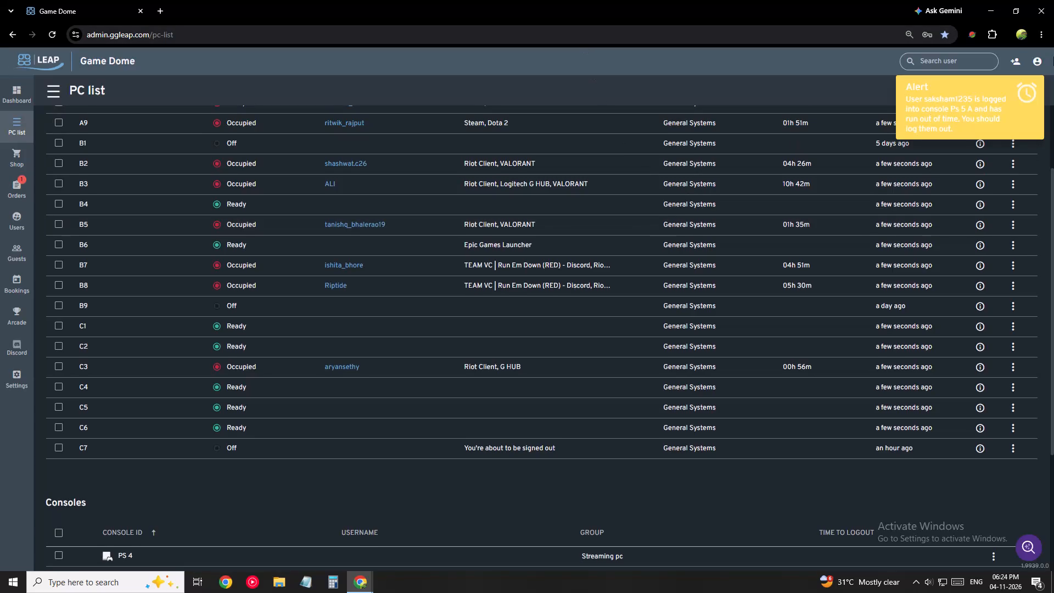
left_click(996, 85)
scroll(647, 505, "down", 10)
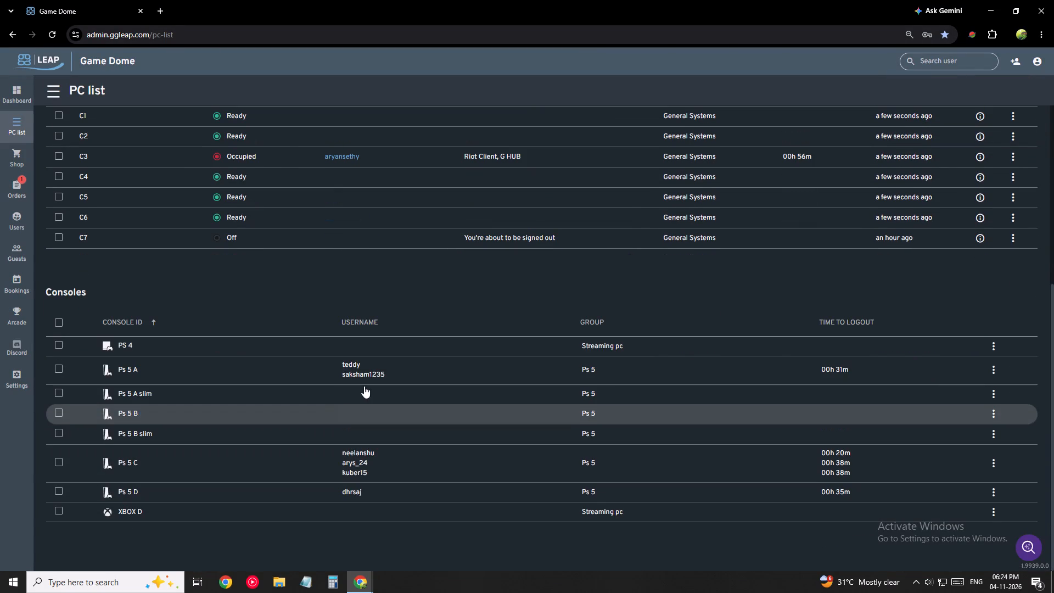
left_click(374, 375)
left_click(405, 440)
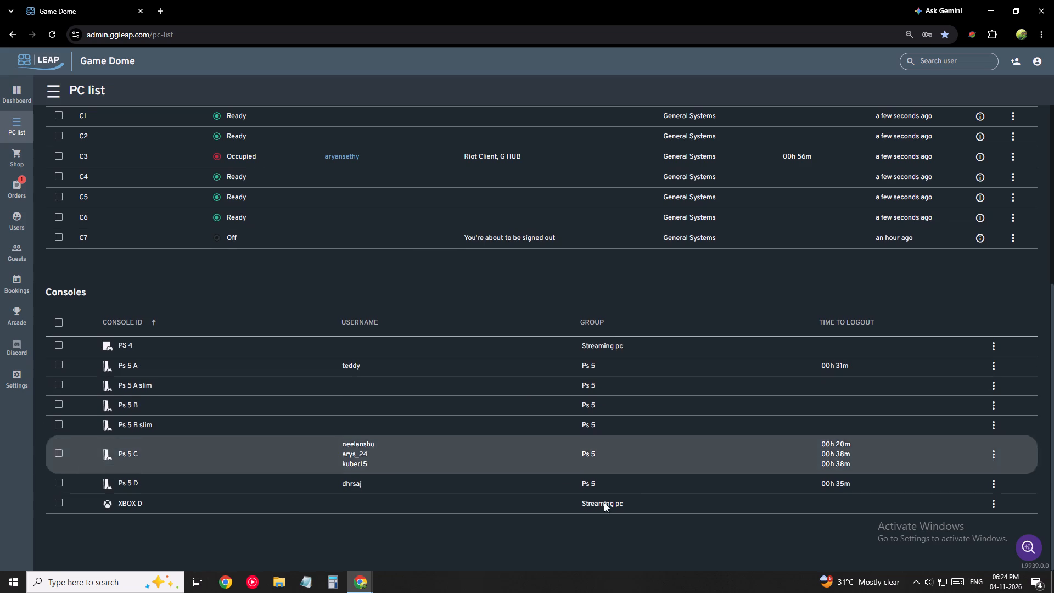
Log out the Ps 5 A console to end teddy's session.
left_click(989, 367)
left_click(1003, 390)
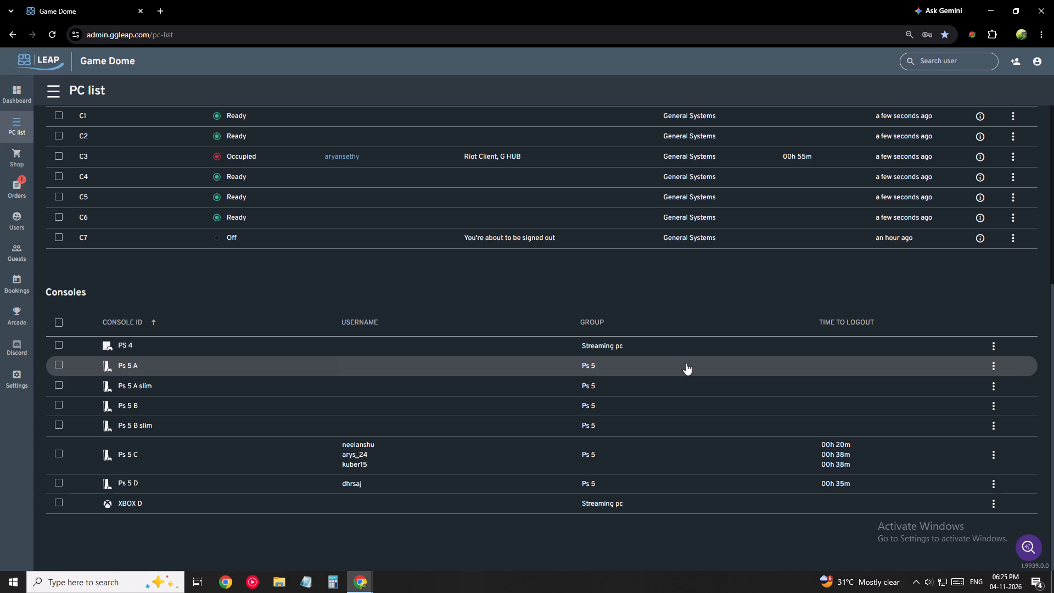
key("alt+Tab")
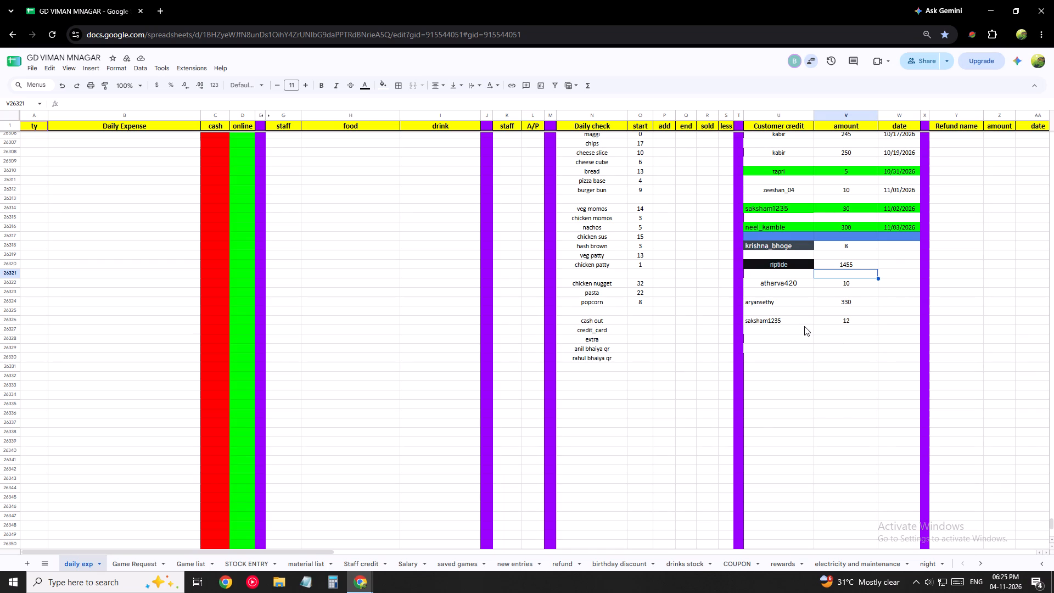
left_click_drag(803, 326, 893, 319)
left_click(875, 332)
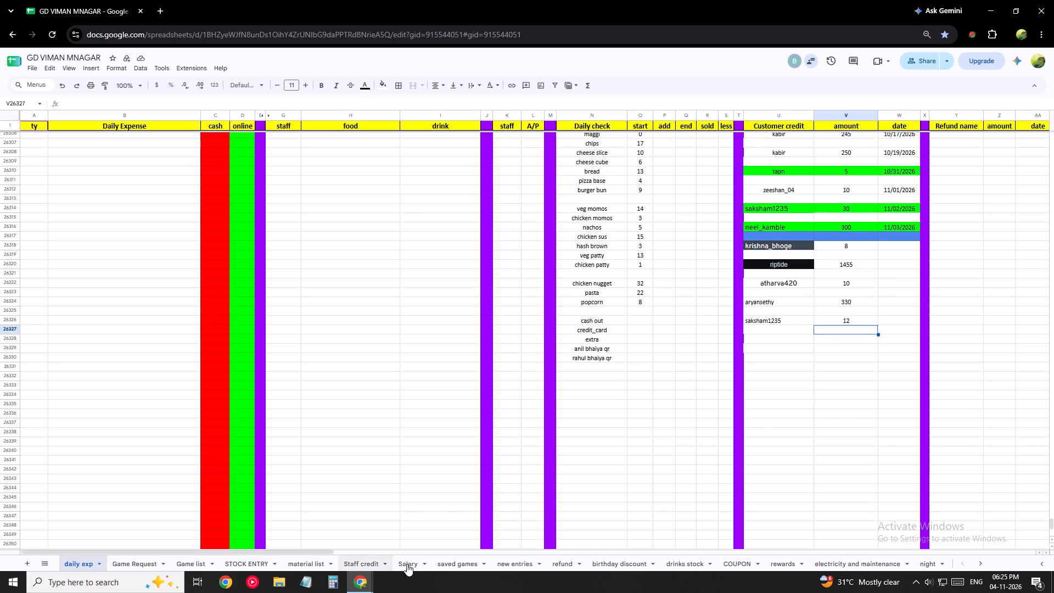
left_click_drag(817, 325, 881, 321)
left_click(839, 334)
left_click(352, 592)
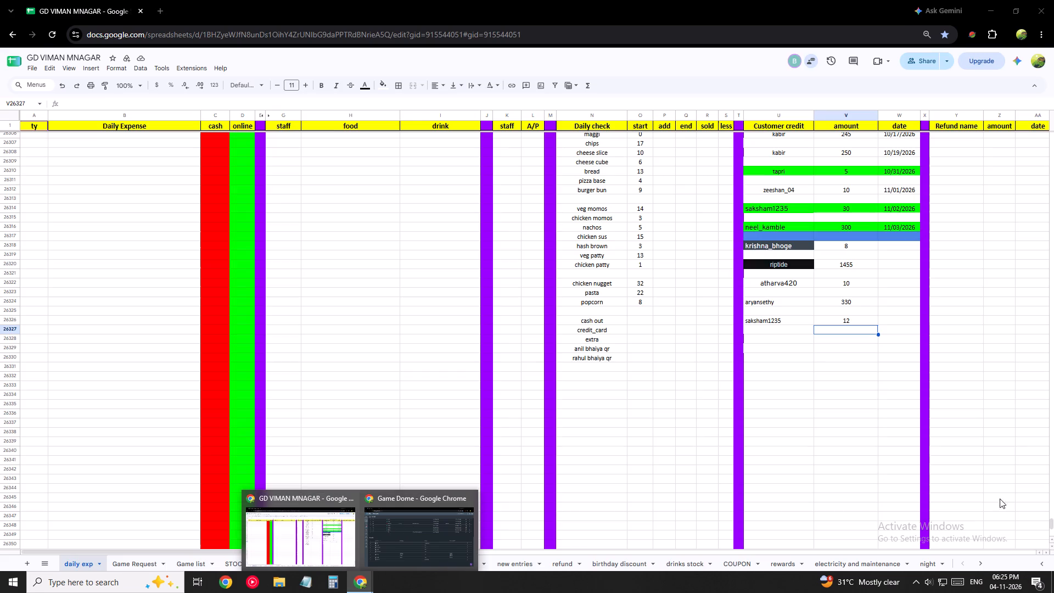
left_click_drag(782, 323, 885, 321)
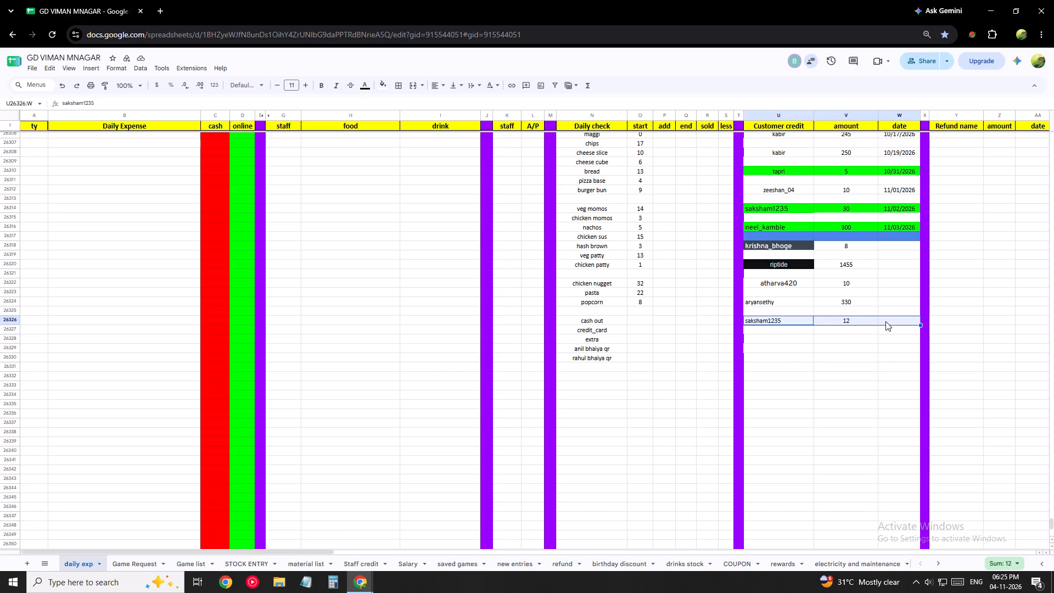
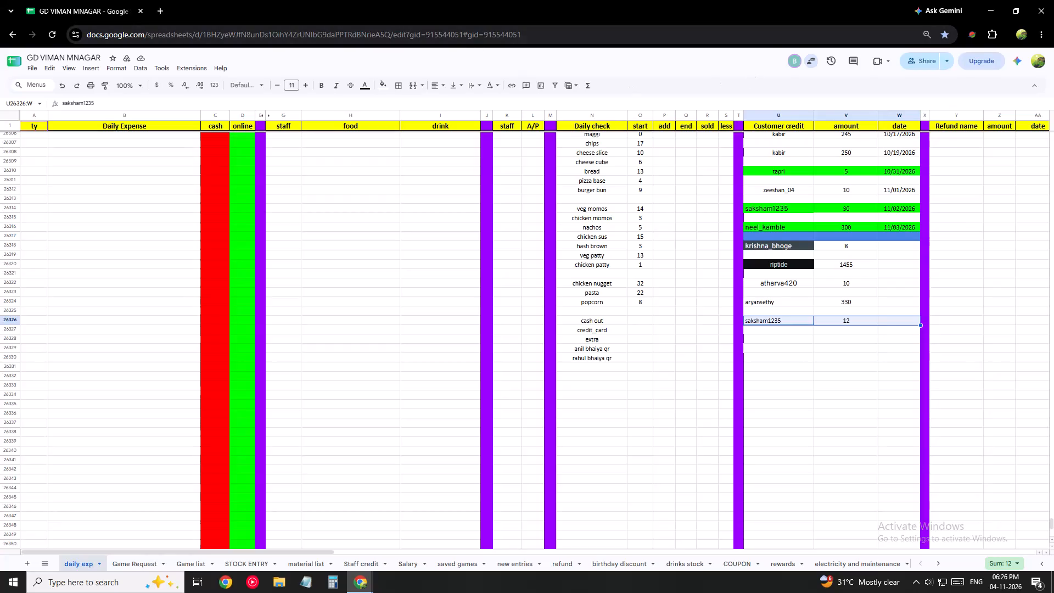
Go up through the current day's Daily check items in the daily exp sheet to its 11/04/26 header and review the block's entries.
left_click(788, 59)
left_click(697, 76)
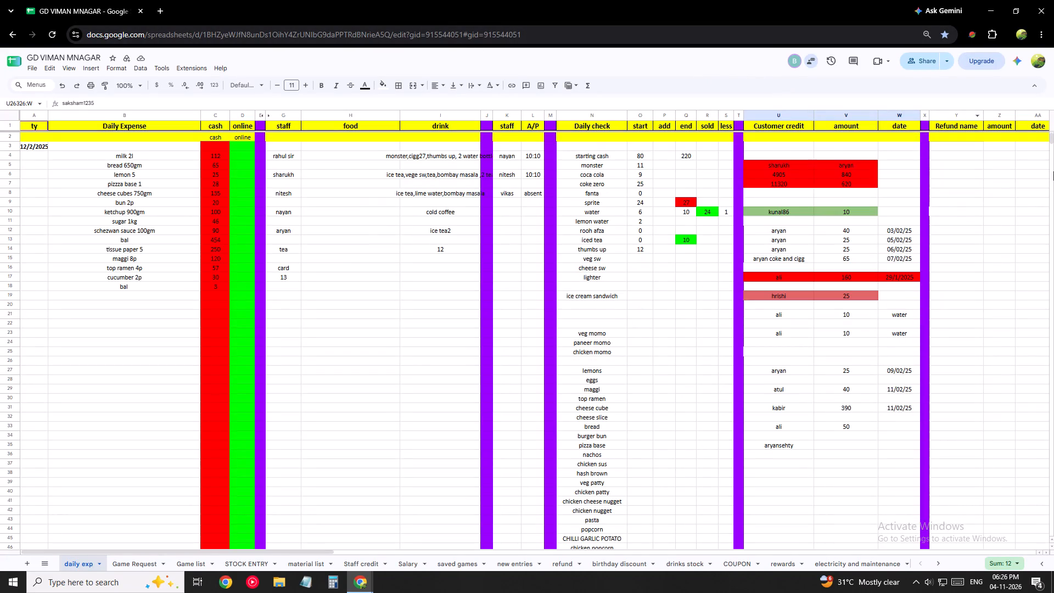
left_click_drag(1053, 139, 1053, 592)
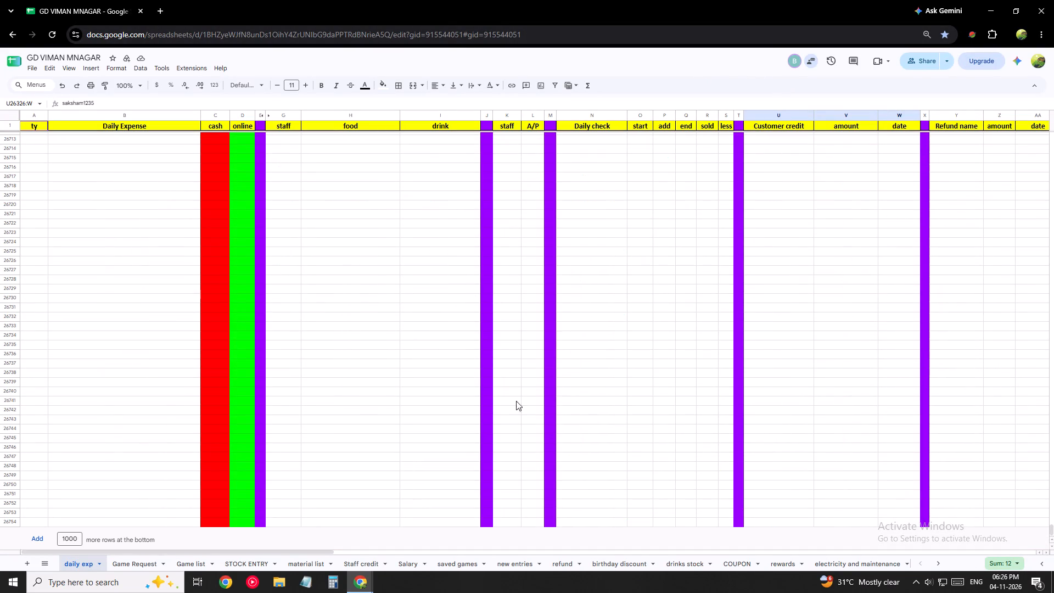
left_click(606, 358)
key("ctrl+Up")
key("Up")
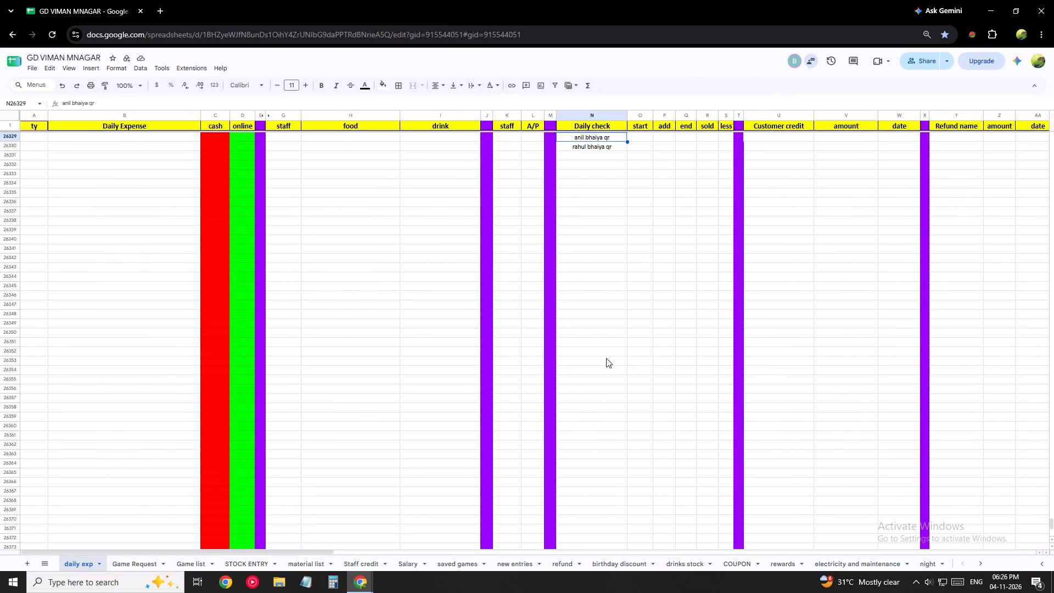
key("Up")
key("Up")
key("Up")
key("Up")
key("Up")
key("Up")
key("Up")
key("Up")
key("Up")
key("Up")
key("Up")
key("Up")
key("Up")
key("Up")
key("Up")
key("Up")
key("Up")
key("Up")
key("Up")
key("Down")
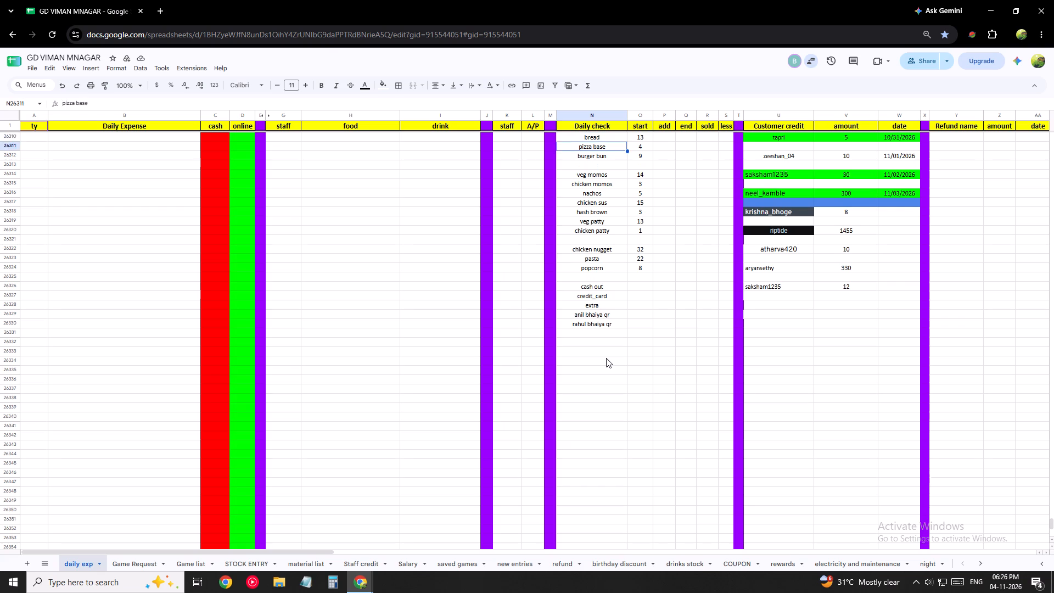
key("Up")
key("Up")
key("Up")
key("Up")
key("Up")
key("Up")
key("Up")
key("Up")
key("Up")
key("Up")
key("Up")
key("Up")
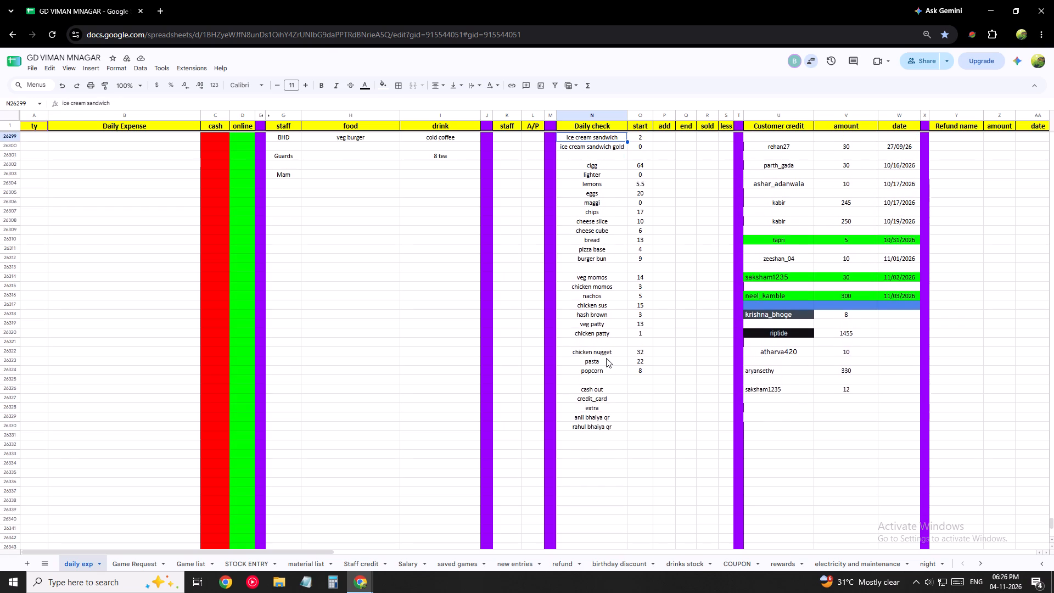
key("Up")
key("Up")
key("Up")
key("Up")
key("Up")
key("Up")
key("Up")
key("Up")
key("Up")
key("Up")
key("Up")
key("Up")
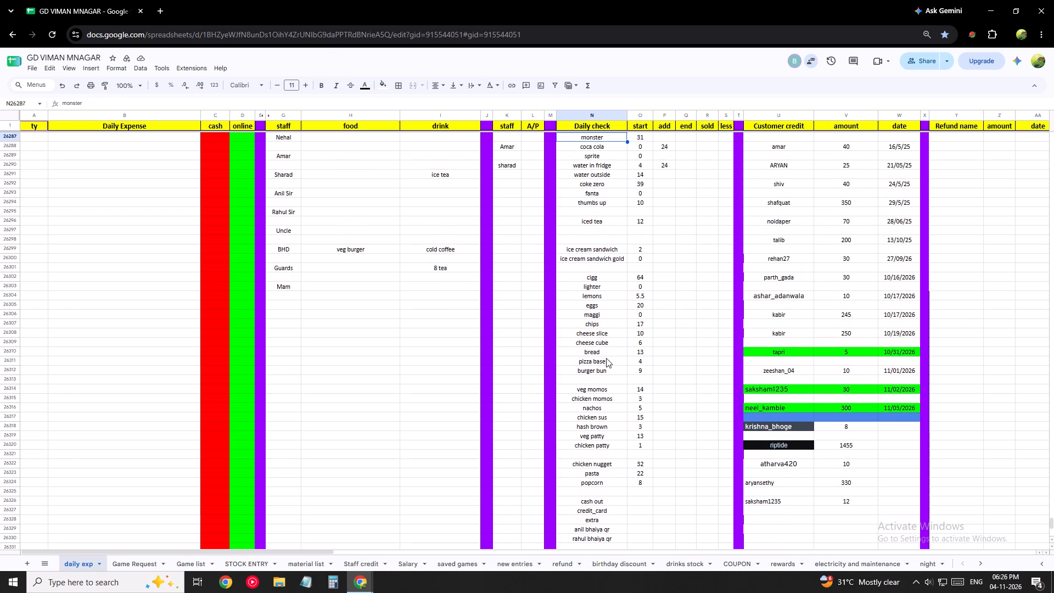
key("Up")
key("Up")
key("Up")
key("Up")
key("Up")
key("Down")
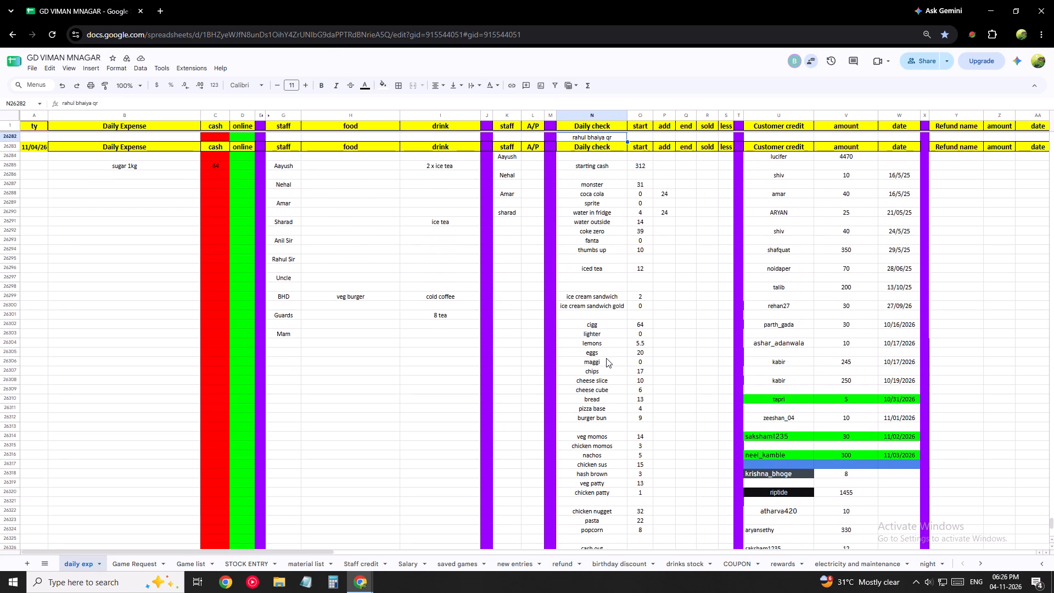
Examine the staff drink entries in the 11/04/26 block, ending at the drink cell in Amar's row.
key("Left")
key("Left")
key("Left")
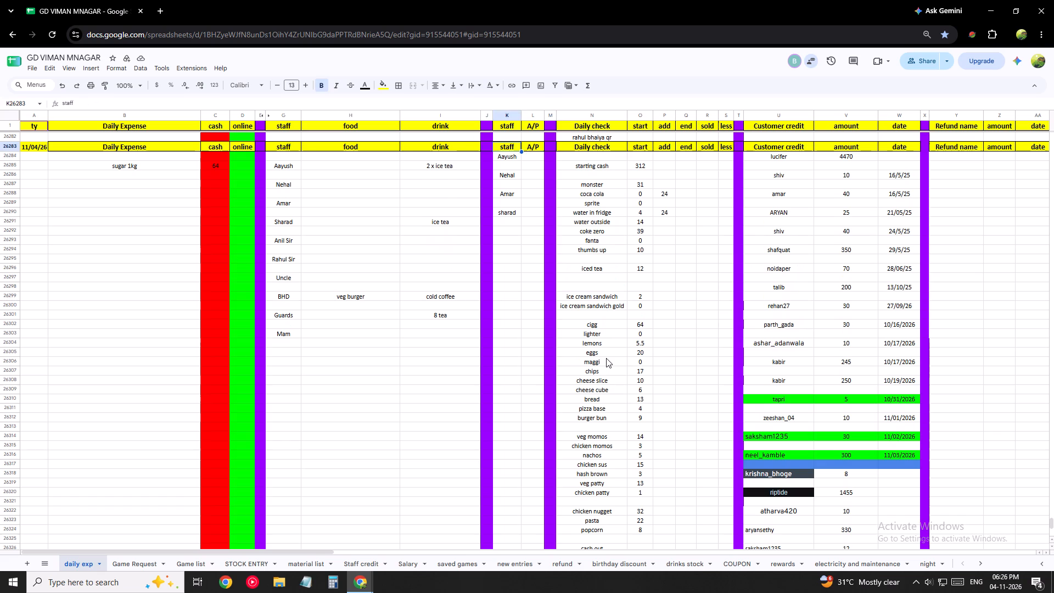
key("Left")
key("Left")
key("Down")
key("Down")
key("Down")
key("Down")
key("Down")
key("Down")
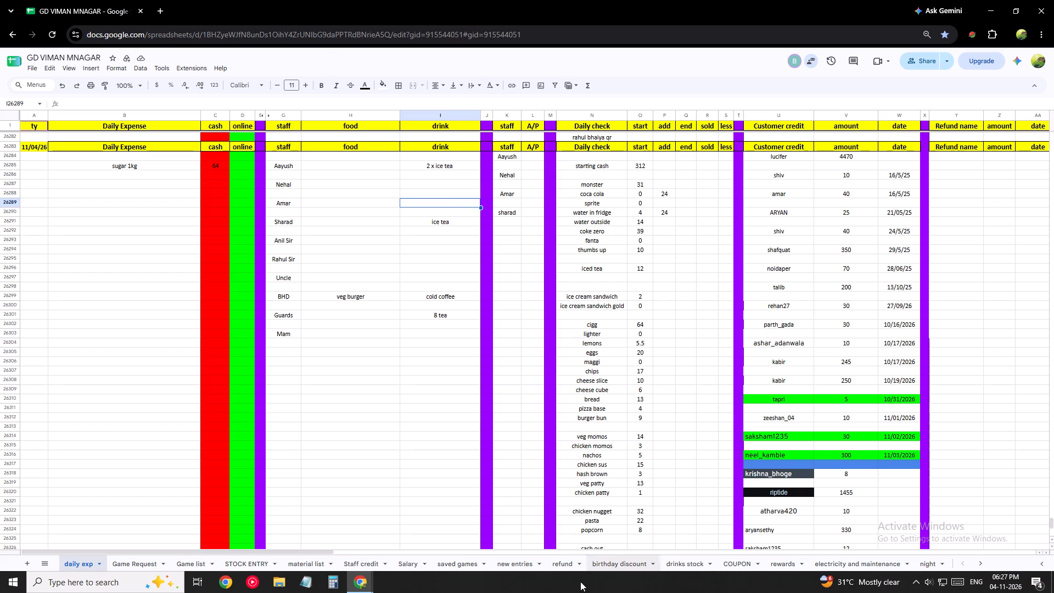
In ggLeap, search users for sayyam and quicksell one ₹30 Cigg to the account holding ₹90, charging it to the user balance.
left_click(355, 578)
left_click(379, 530)
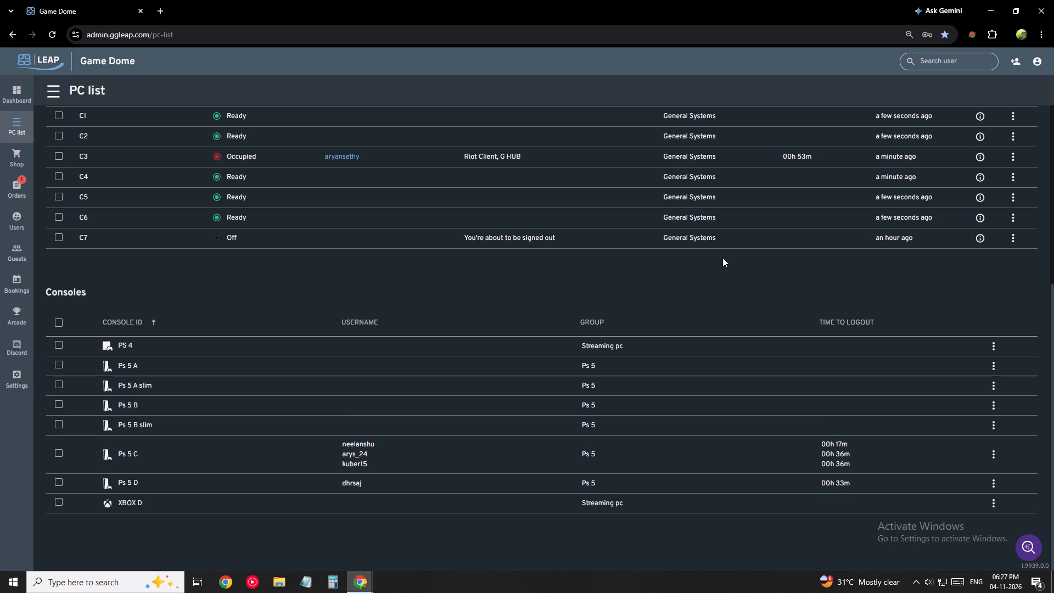
left_click(948, 62)
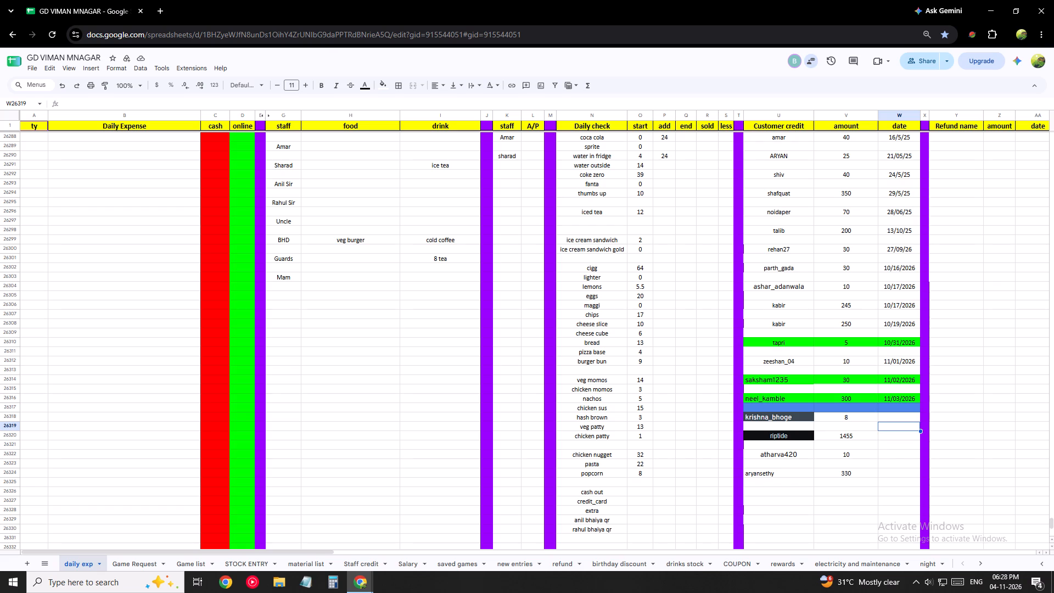
key("alt+Tab")
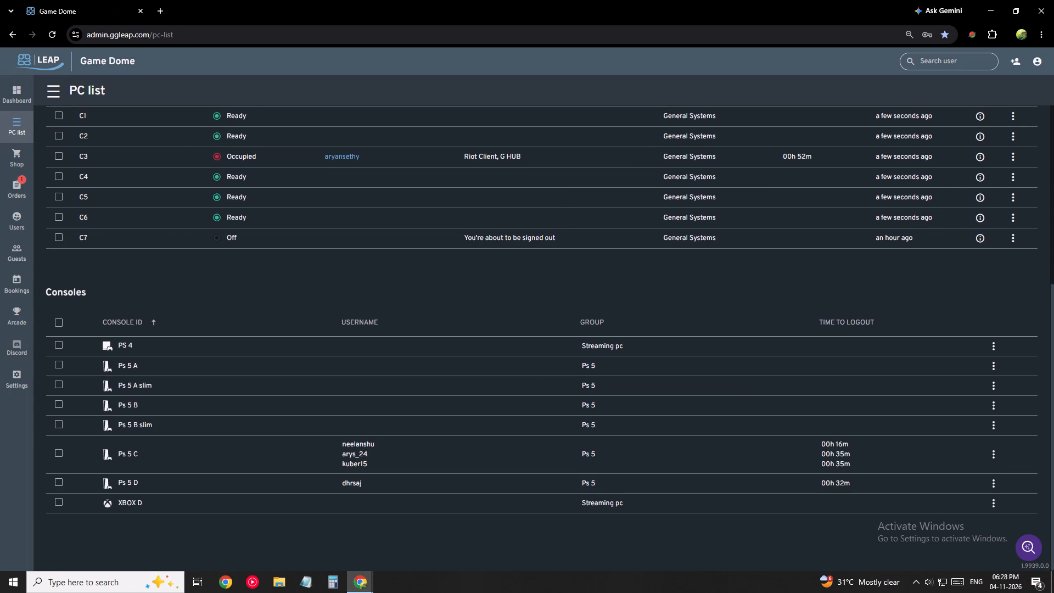
left_click(937, 61)
type("sayyam")
left_click(1010, 114)
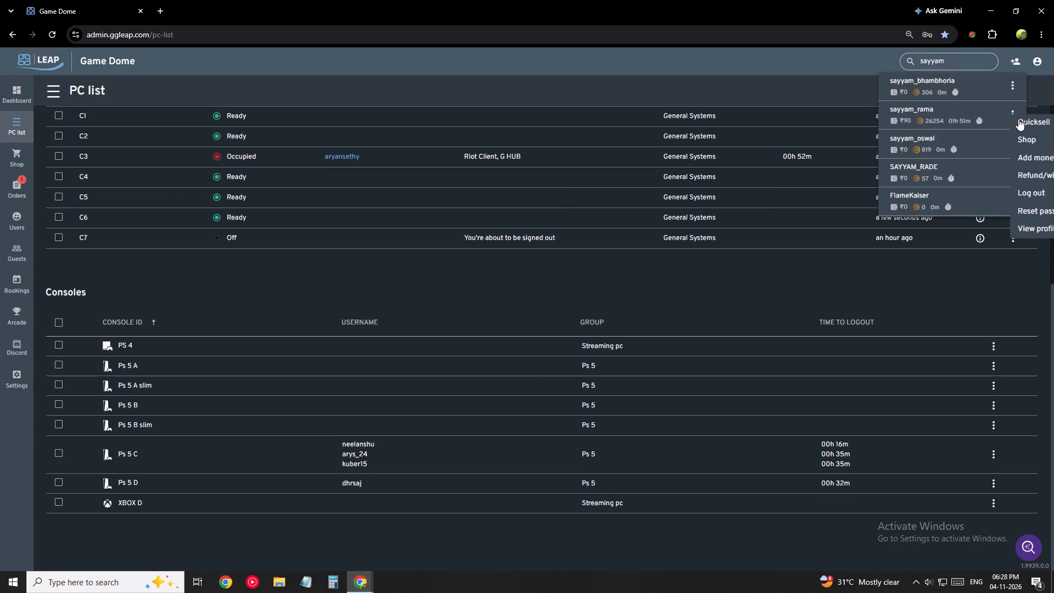
left_click(1018, 119)
left_click(355, 243)
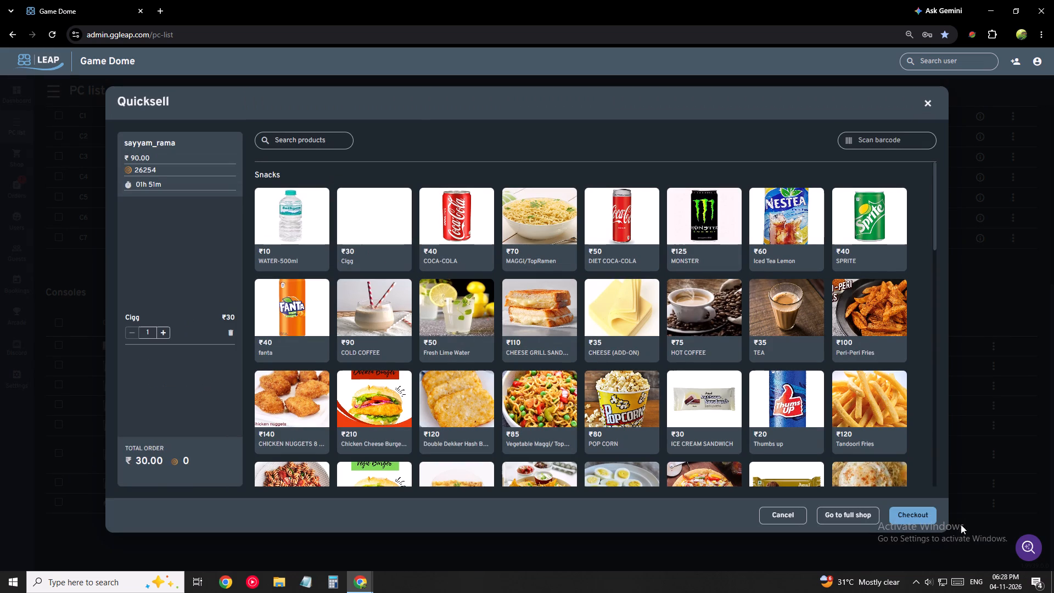
left_click(902, 504)
left_click(906, 517)
left_click(96, 384)
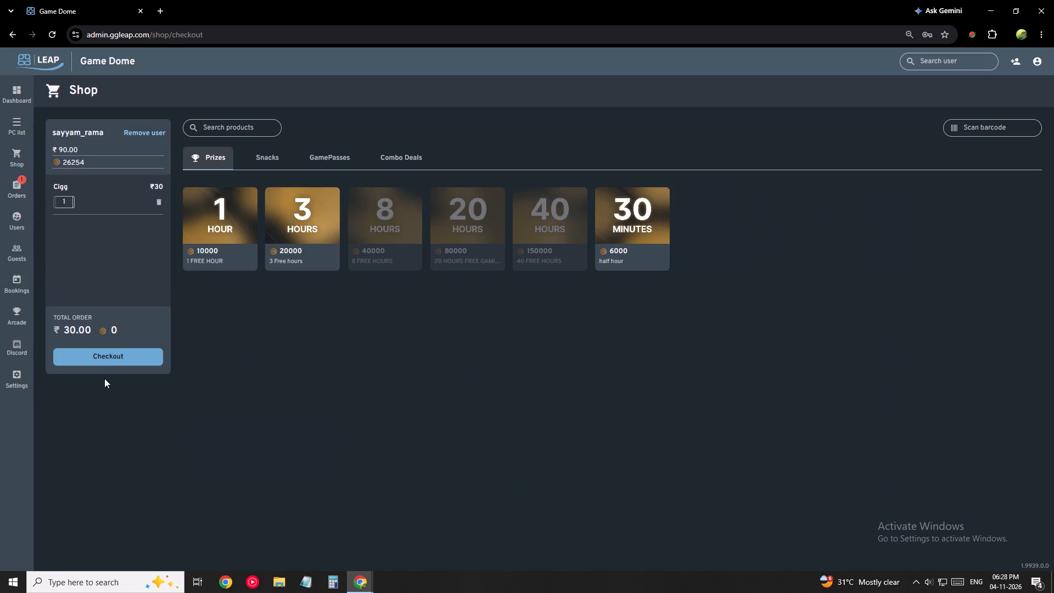
left_click(107, 357)
left_click(195, 292)
left_click(231, 445)
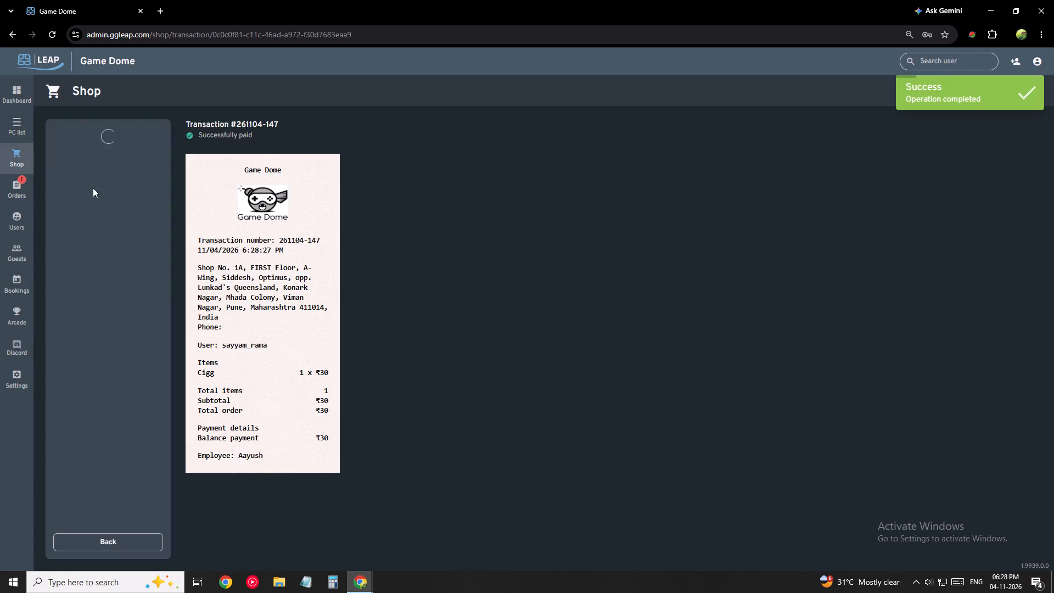
Look up the same customer by the copied username and quicksell one ₹50 DIET COCA-COLA, charged to the user balance.
double_click(70, 127)
right_click(70, 126)
left_click(104, 135)
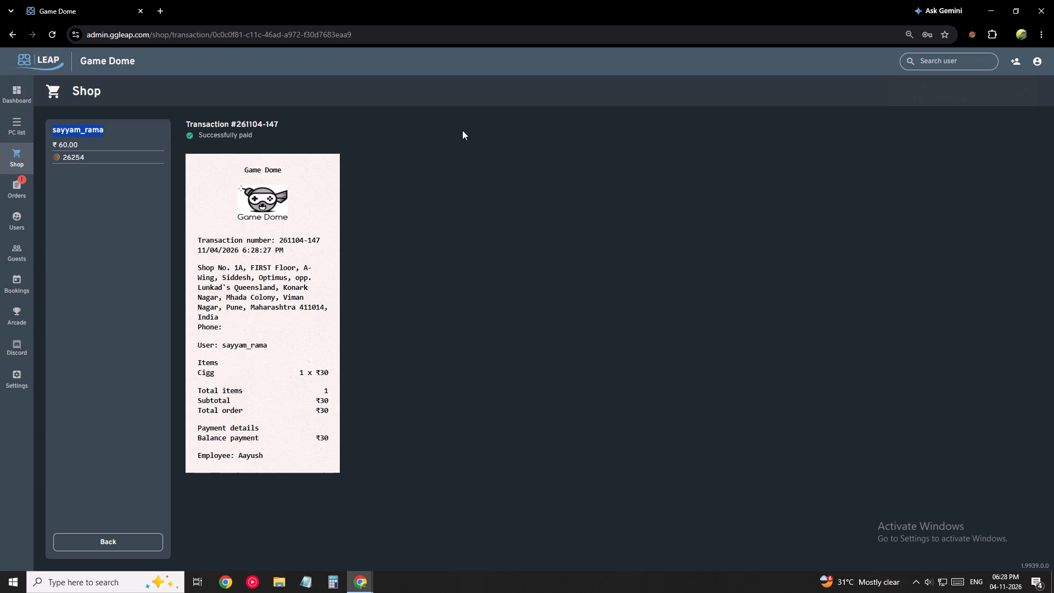
left_click(928, 54, "ctrl")
key("ctrl+v")
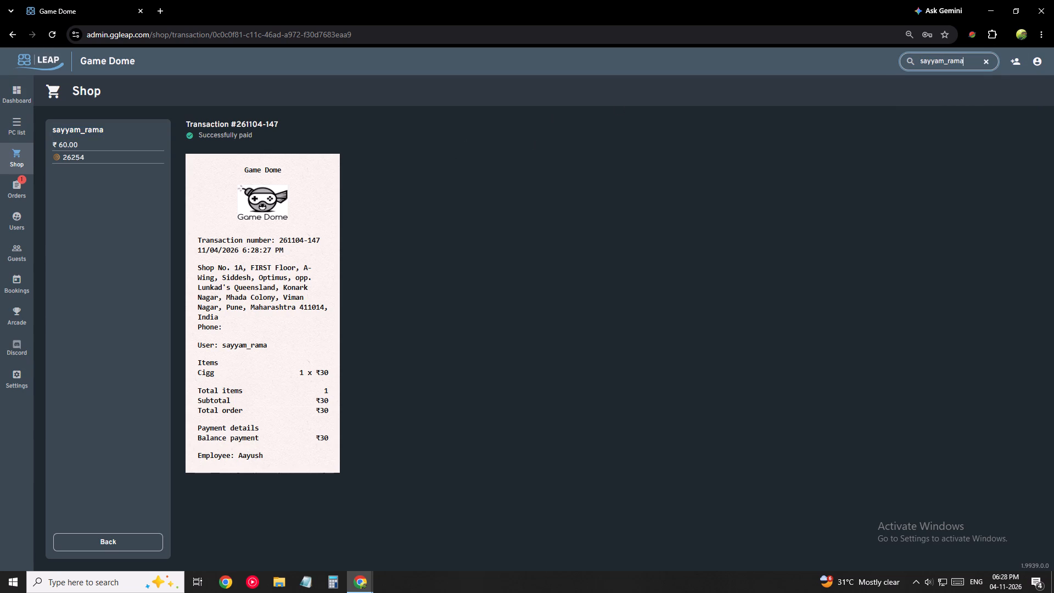
left_click(1017, 80)
left_click(1023, 84)
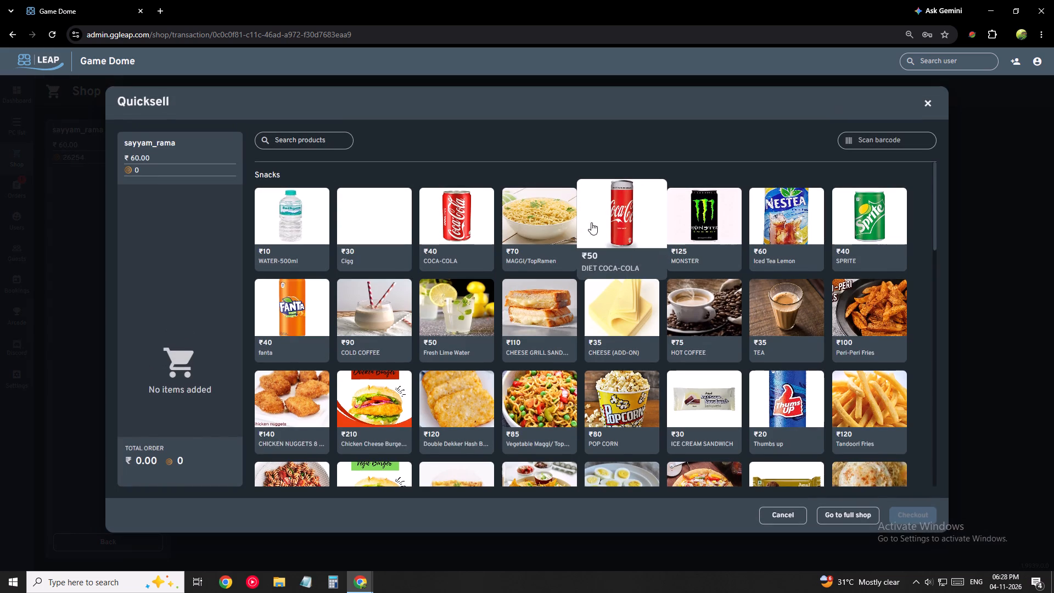
left_click_drag(604, 226, 156, 387)
left_click(927, 513)
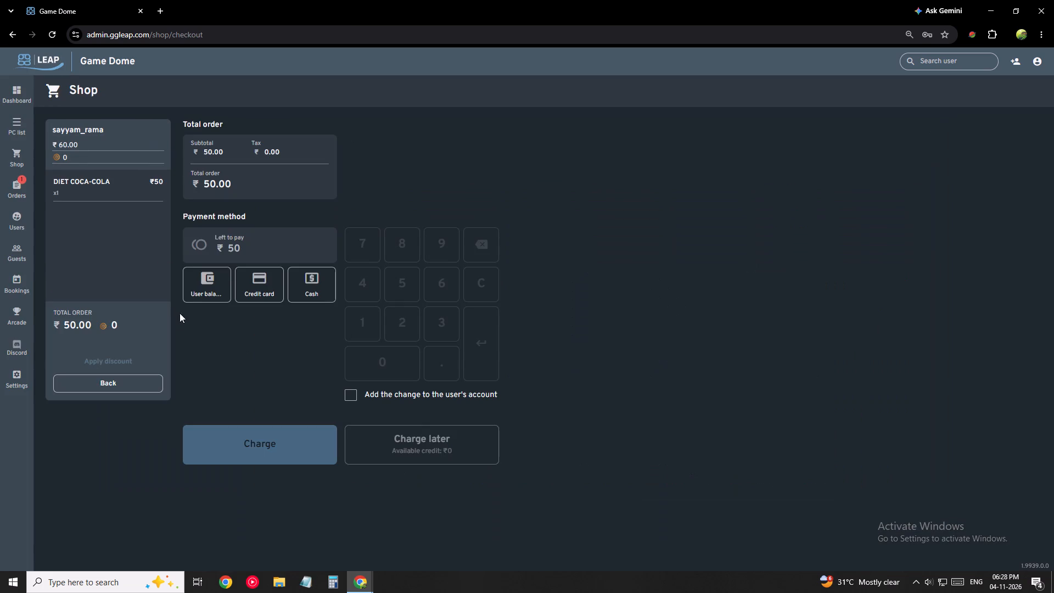
left_click(189, 301)
left_click(218, 440)
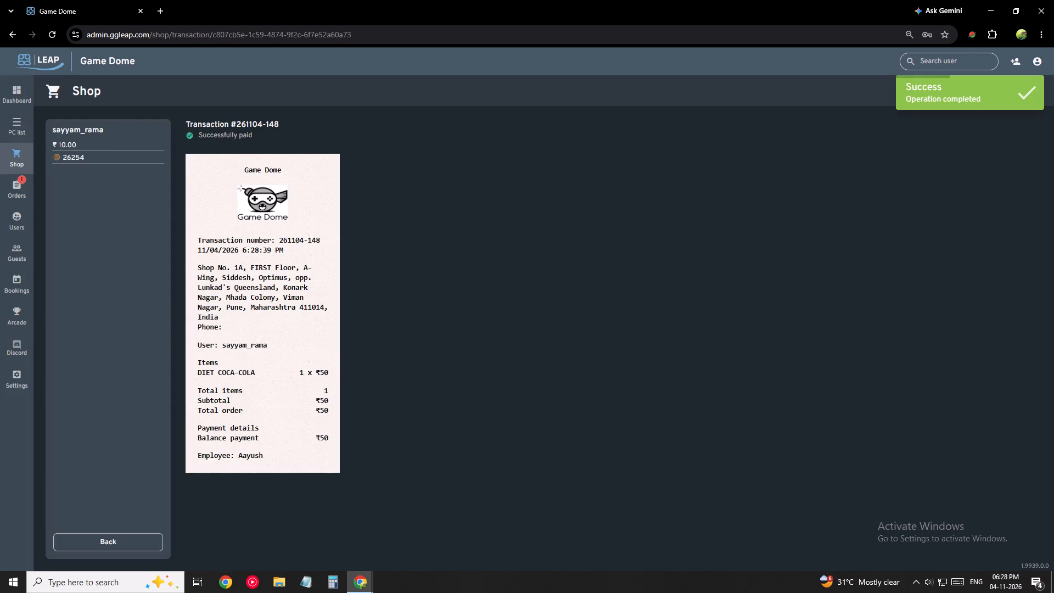
Return to the PC list and review the remaining session times on the computers and consoles.
left_click(10, 116)
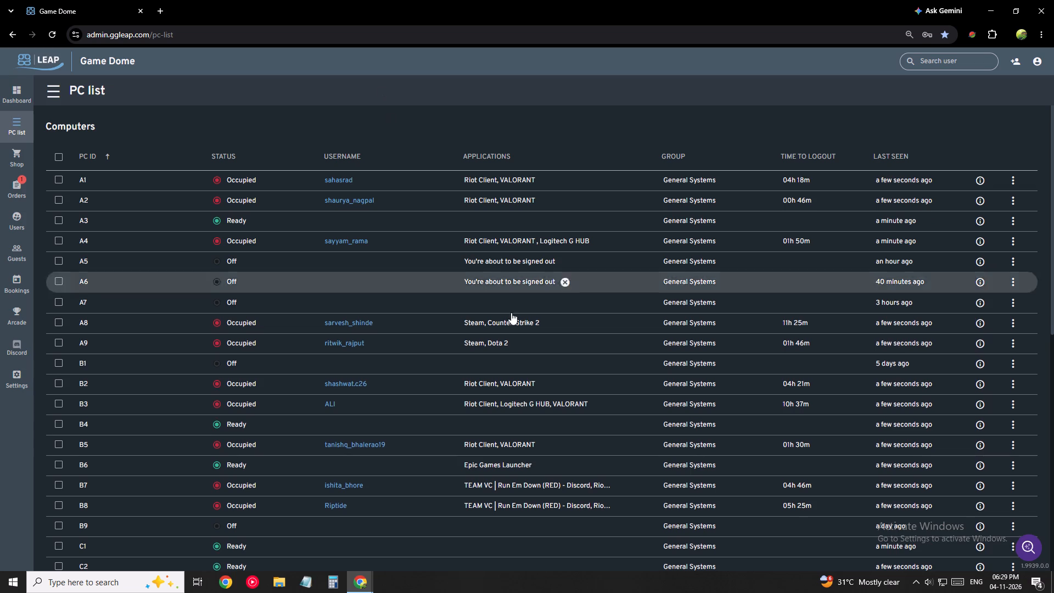
scroll(470, 348, "down", 7)
scroll(341, 238, "up", 3)
scroll(347, 283, "down", 2)
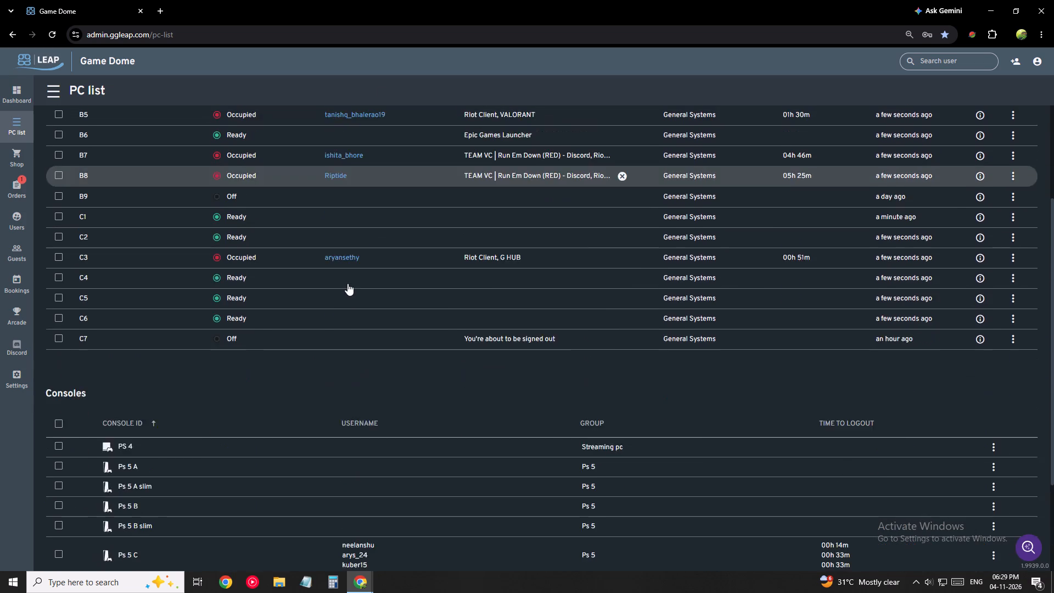
scroll(347, 283, "down", 5)
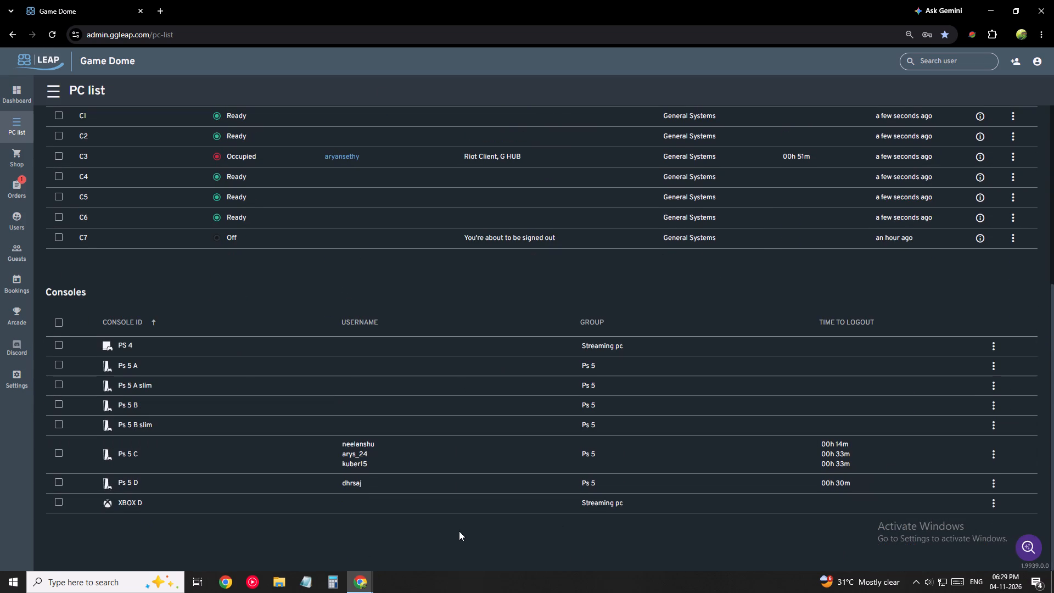
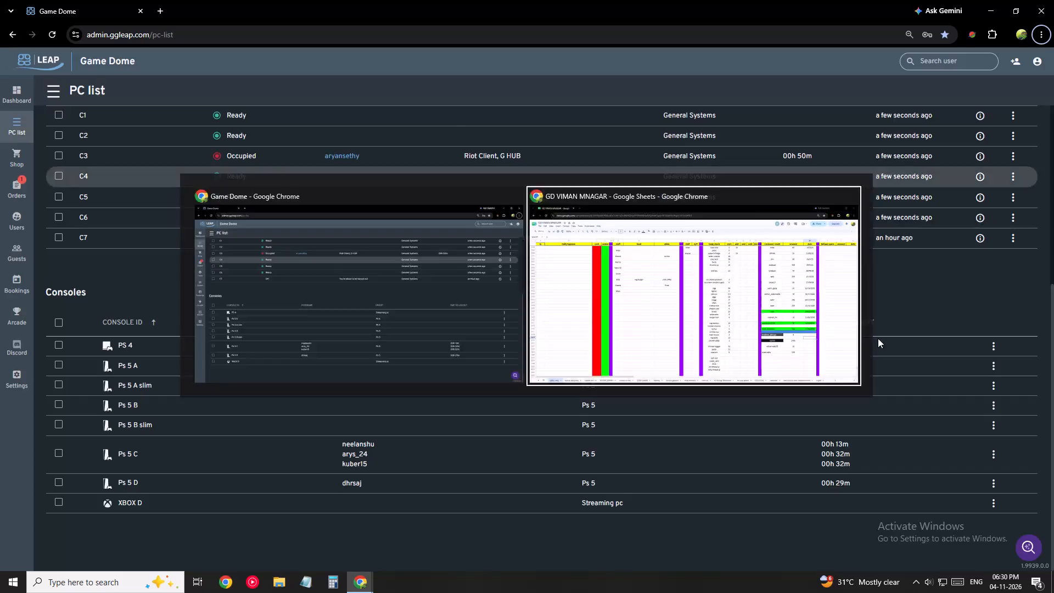
Stay on the ggLeap PC list and reveal the hidden background apps in the Windows notification area.
key("alt+Tab")
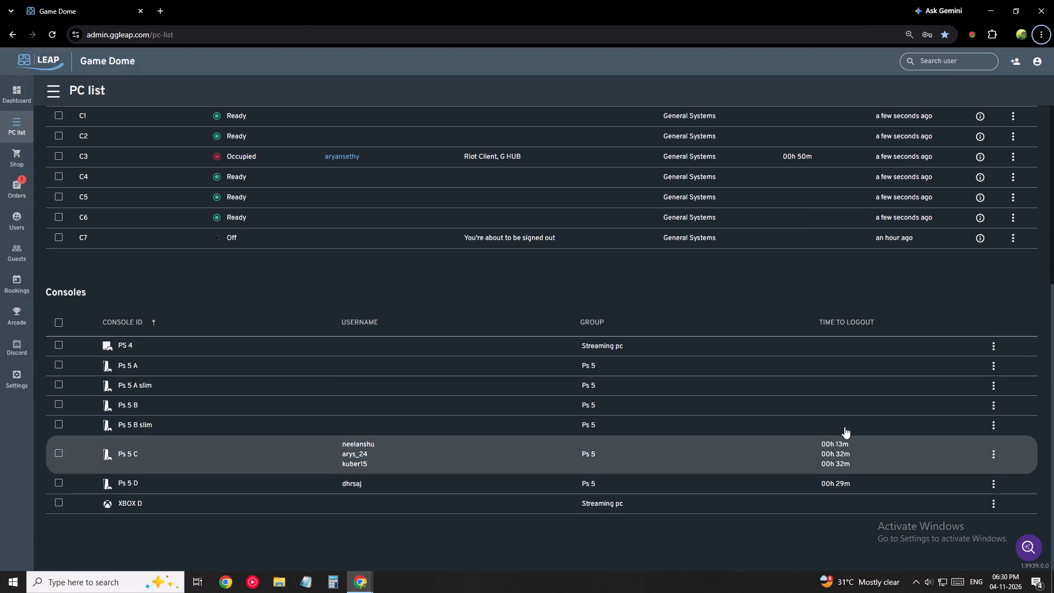
left_click(910, 589)
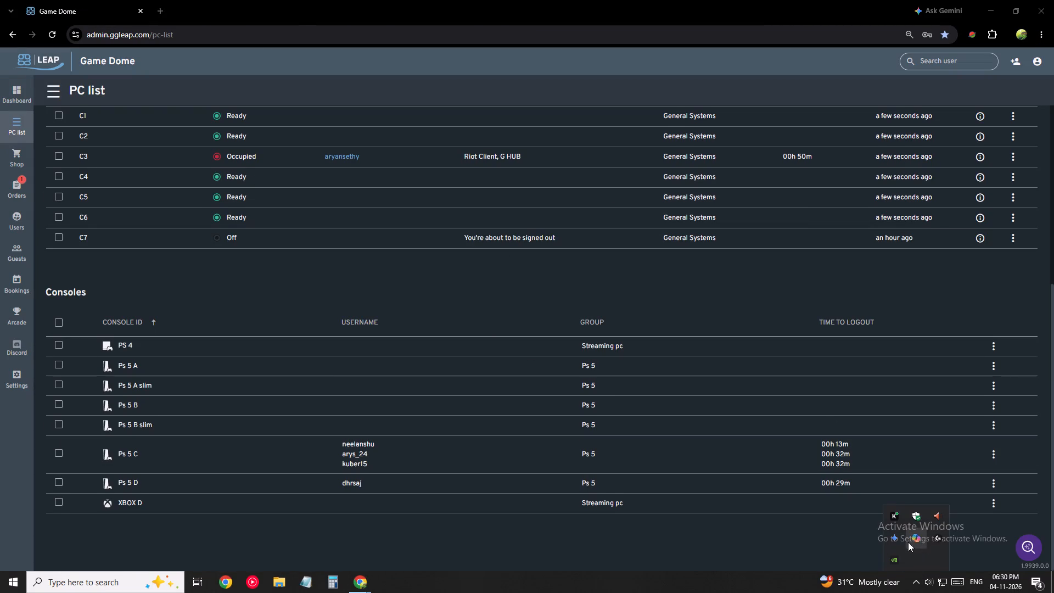
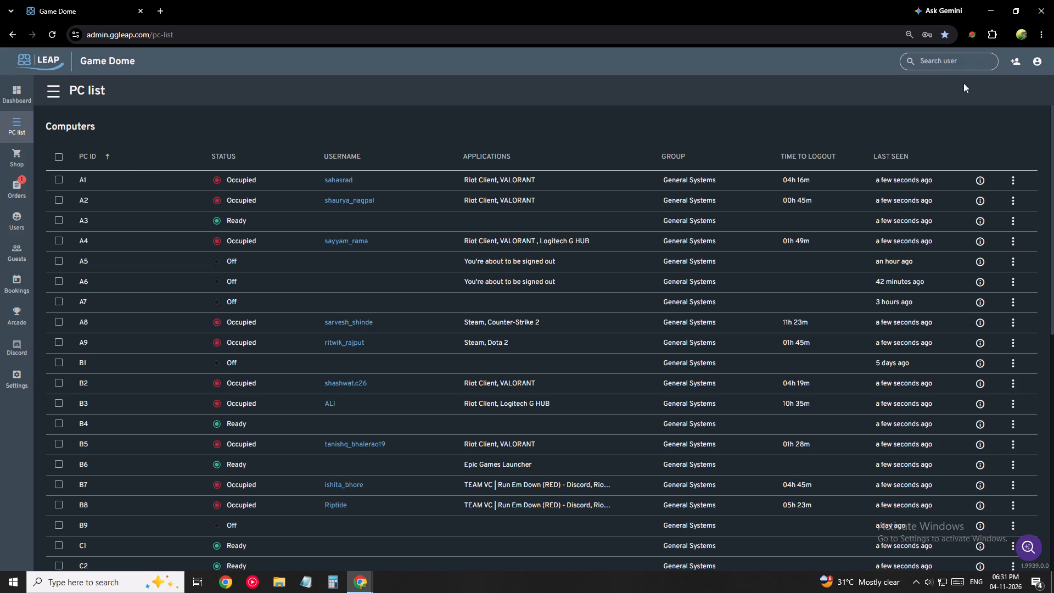
Check the Planet VPN extension's connection and the list of installed browser extensions.
left_click(969, 36)
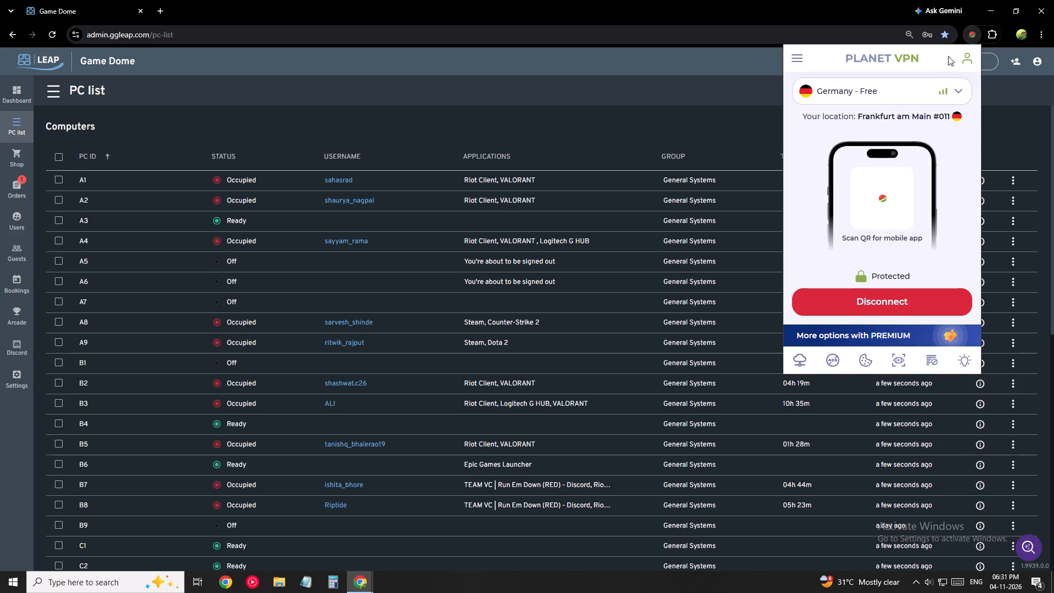
left_click(710, 127)
left_click(991, 33)
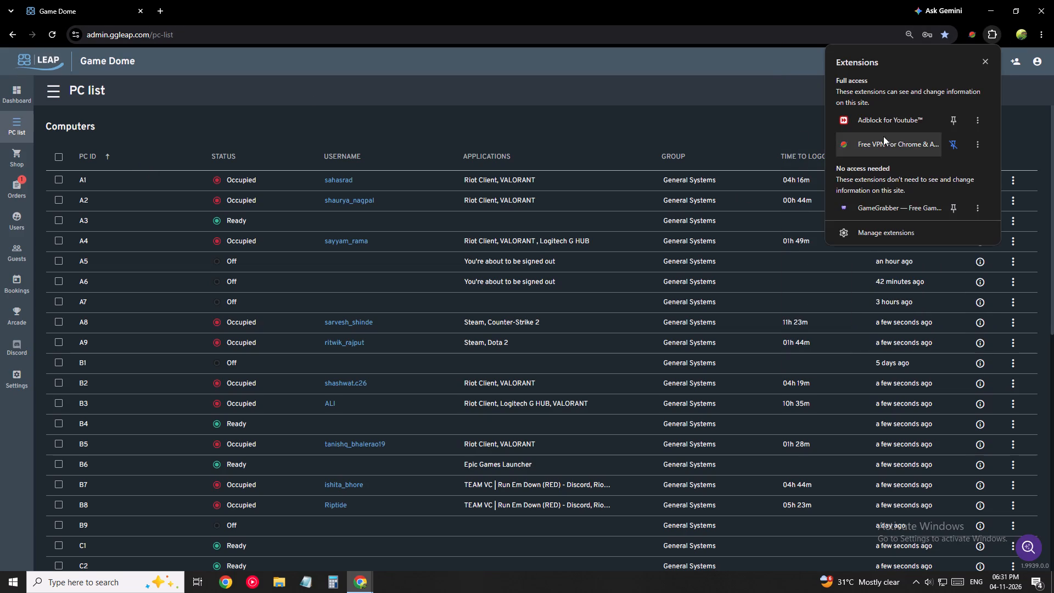
left_click(741, 119)
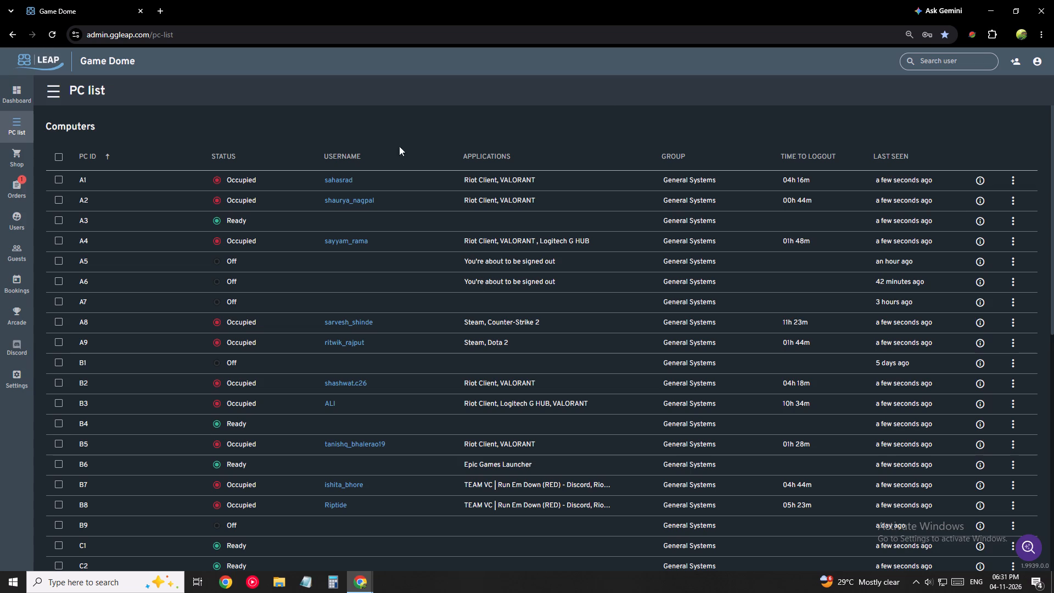
Review the occupied stations and remaining session times across the Computers and Consoles lists.
scroll(400, 184, "down", 3)
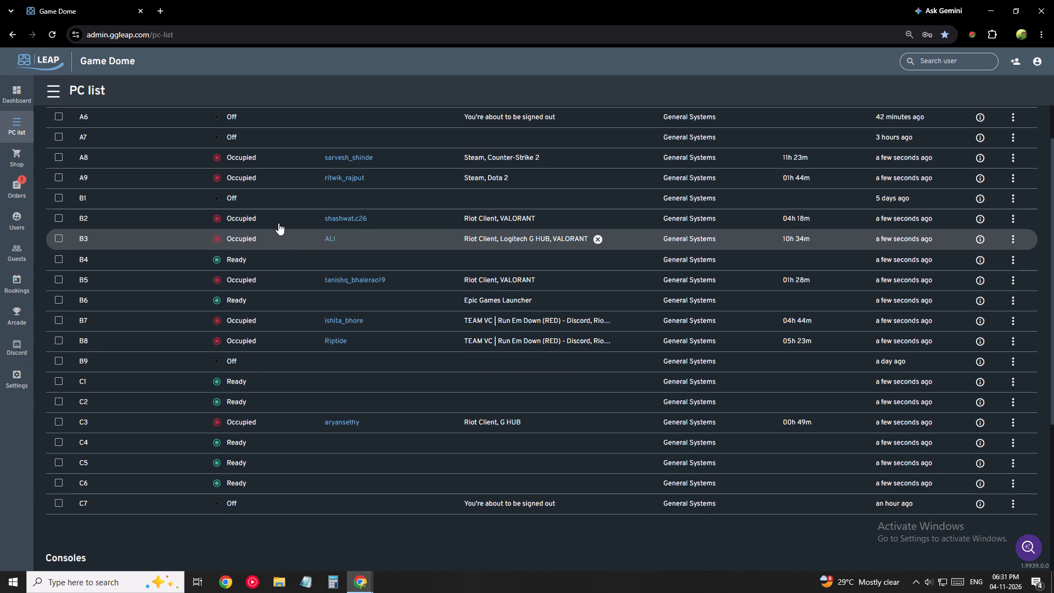
scroll(352, 329, "down", 3)
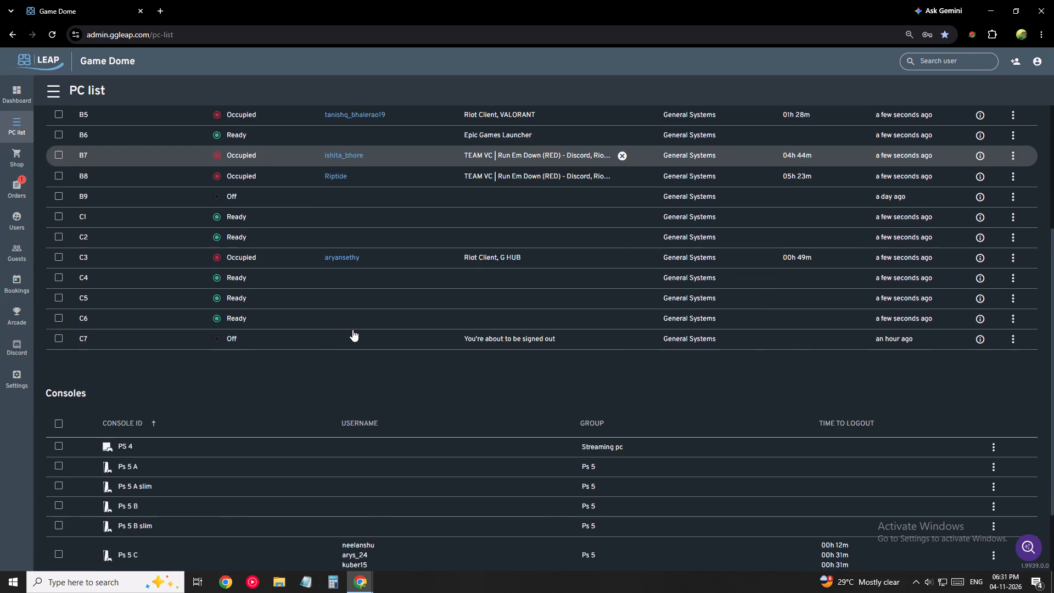
scroll(352, 329, "down", 5)
scroll(352, 329, "up", 5)
scroll(352, 329, "down", 1)
scroll(352, 329, "up", 5)
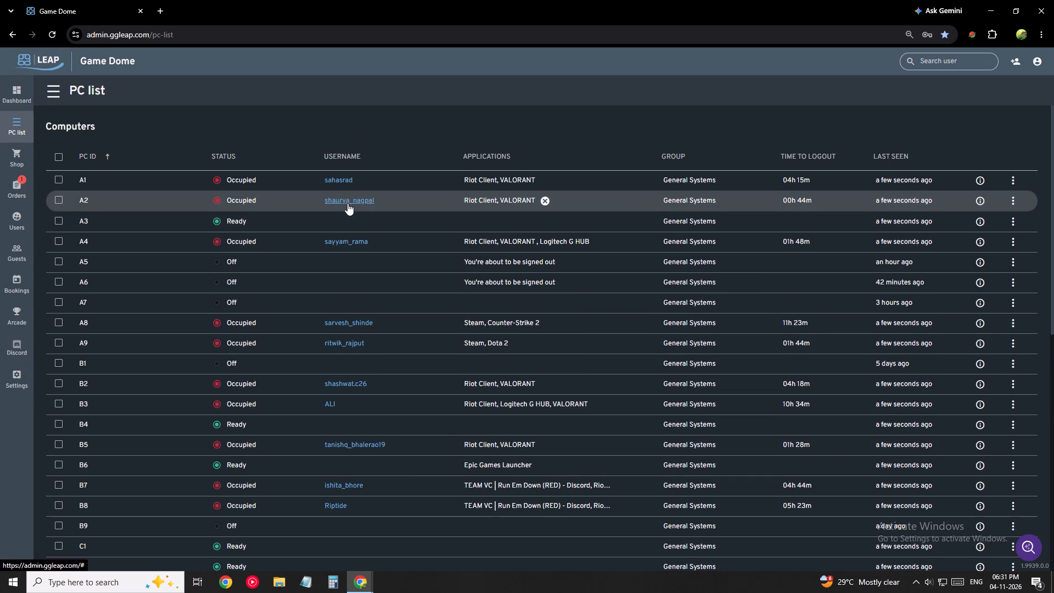
left_click(928, 63)
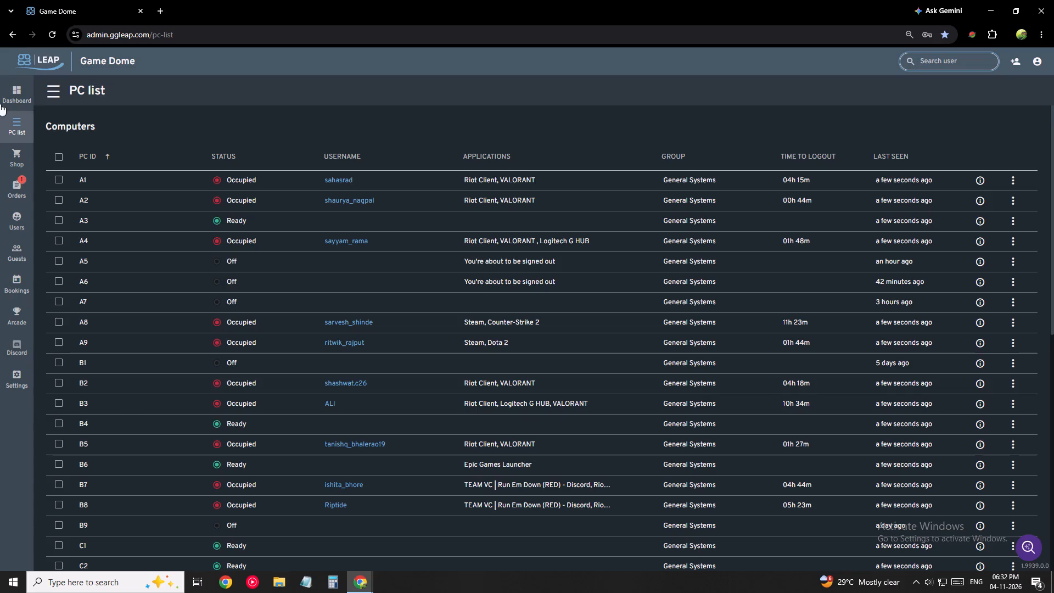
Open the order history in Orders and review the most recent customer orders.
left_click(0, 74)
left_click(3, 79)
left_click(21, 210)
left_click(14, 168)
left_click(18, 180)
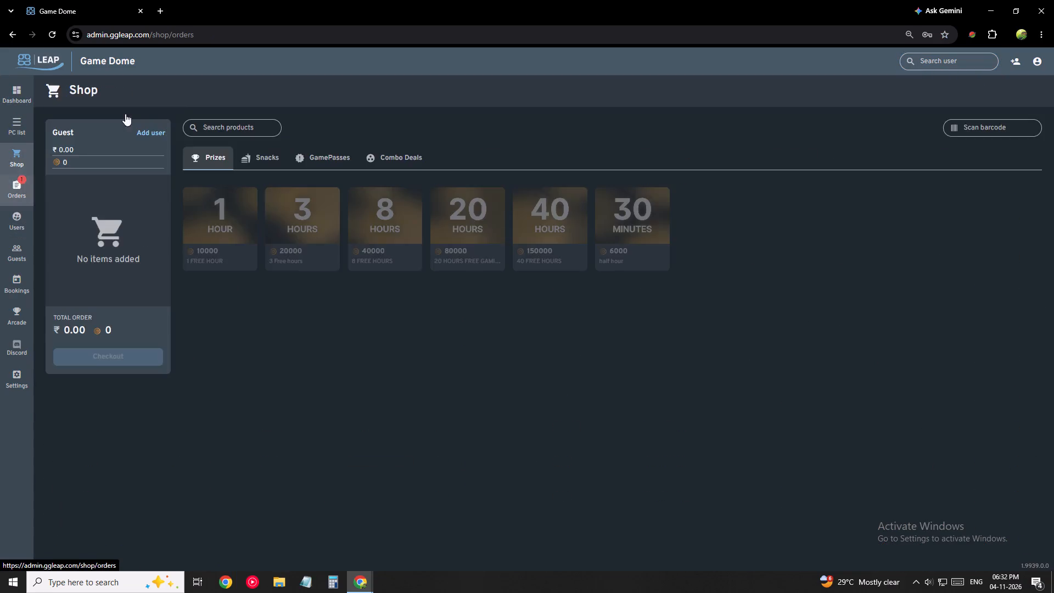
left_click(147, 109)
left_click(174, 126)
left_click(249, 116)
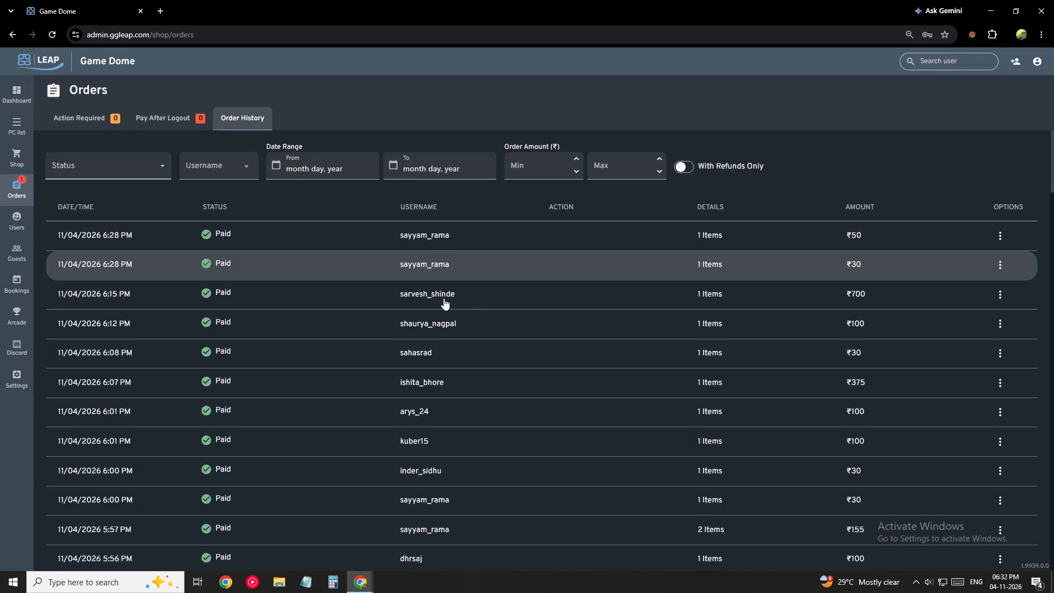
Return to the PC list and check the B and C stations' status.
left_click(16, 120)
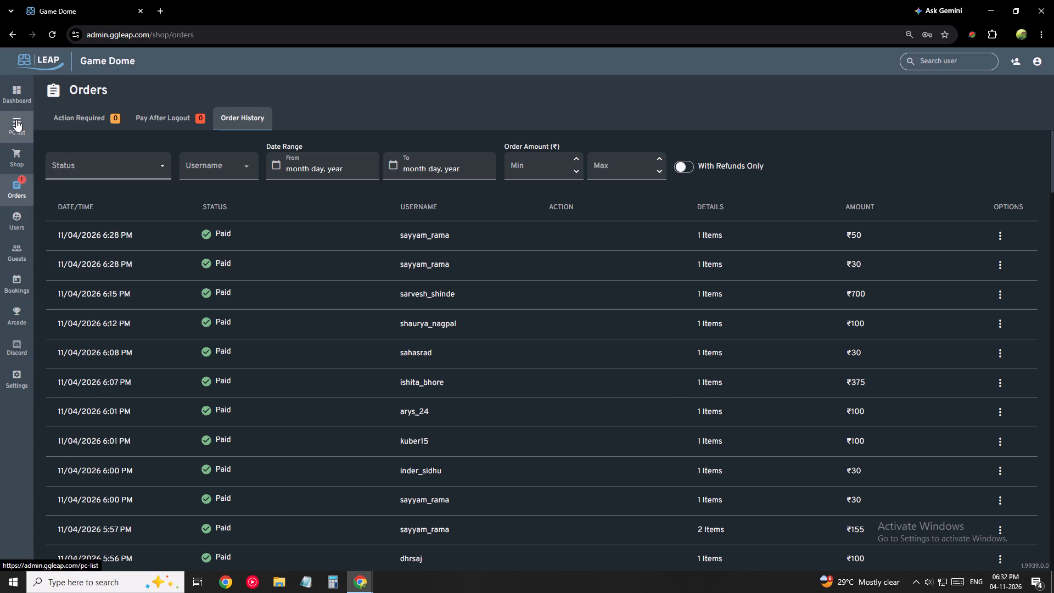
scroll(316, 236, "down", 4)
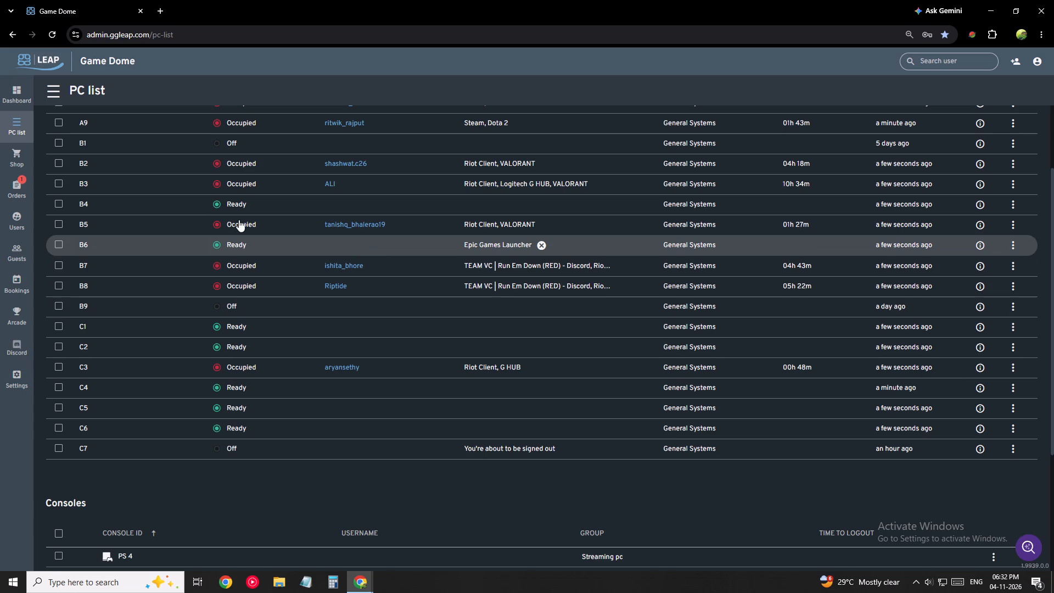
Switch to the window holding the GD VIMAN MNAGAR spreadsheet and open account.riotgames.com in a new tab.
left_click(372, 590)
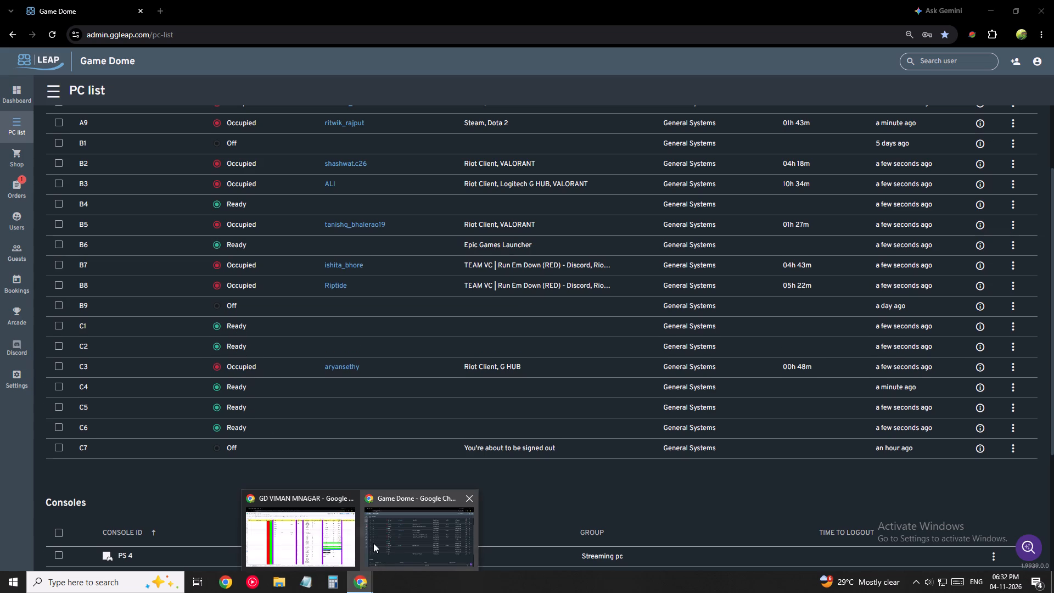
left_click(386, 535)
left_click(367, 568)
left_click(363, 578)
left_click(338, 541)
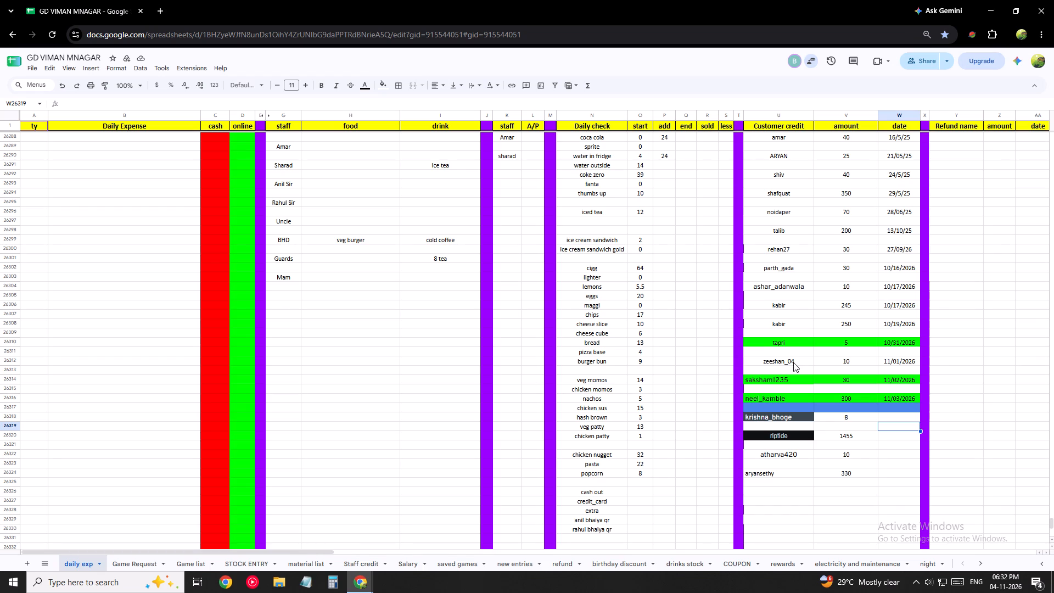
left_click(161, 8)
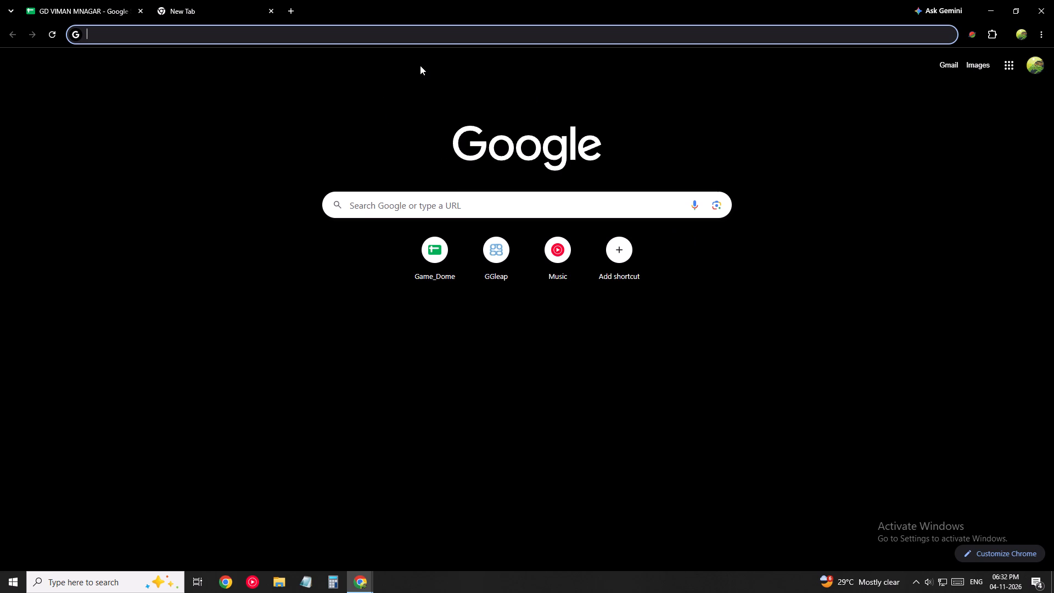
key("m")
key("BackSpace")
key("BackSpace")
key("BackSpace")
key("BackSpace")
type("riot")
key("Return")
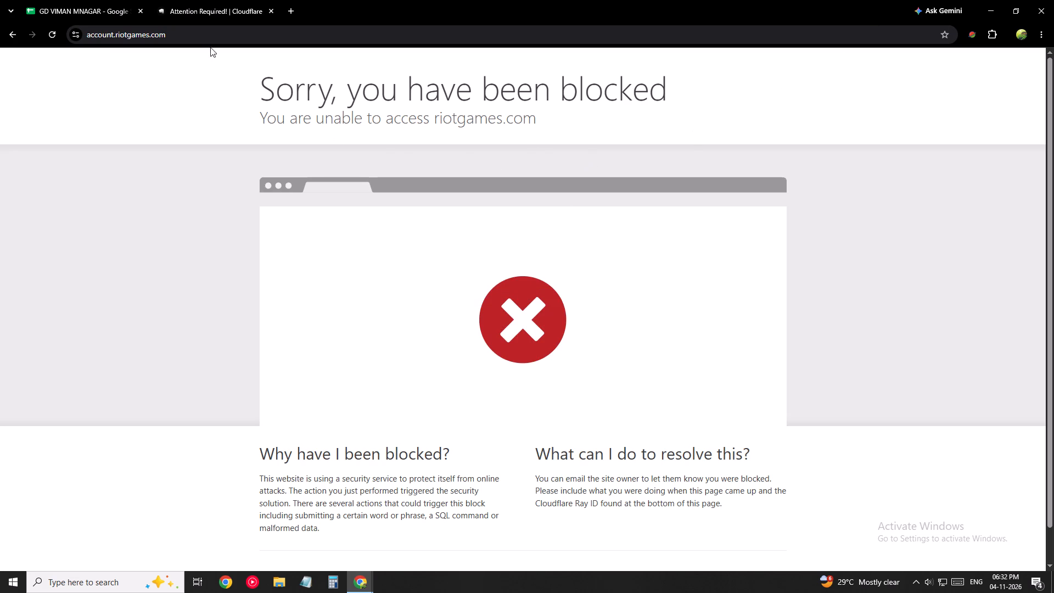
Inspect the Riot account page's address and read its content down to the bottom.
left_click(215, 36)
left_click(272, 36)
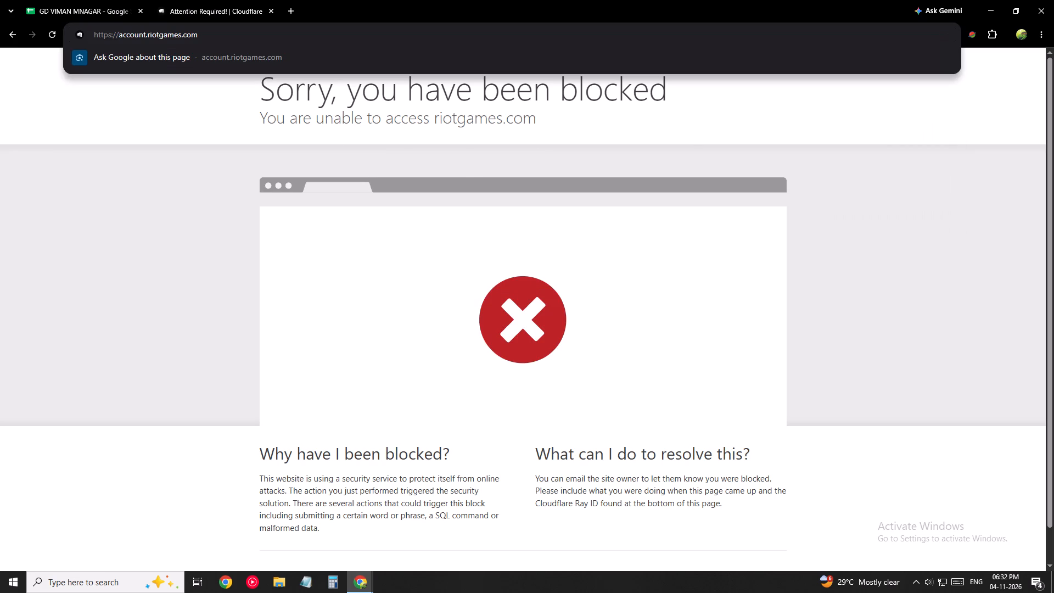
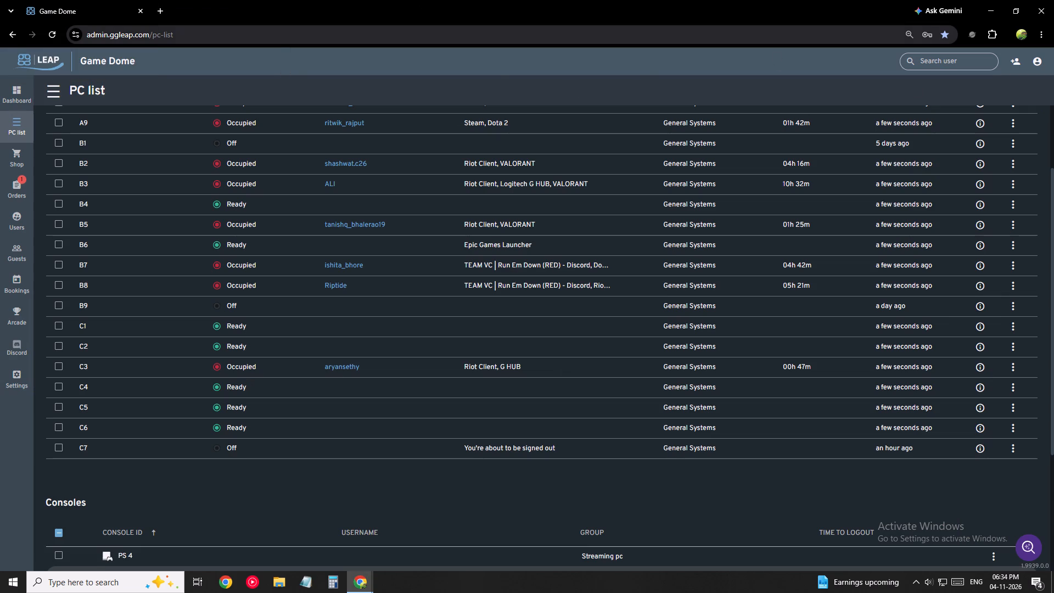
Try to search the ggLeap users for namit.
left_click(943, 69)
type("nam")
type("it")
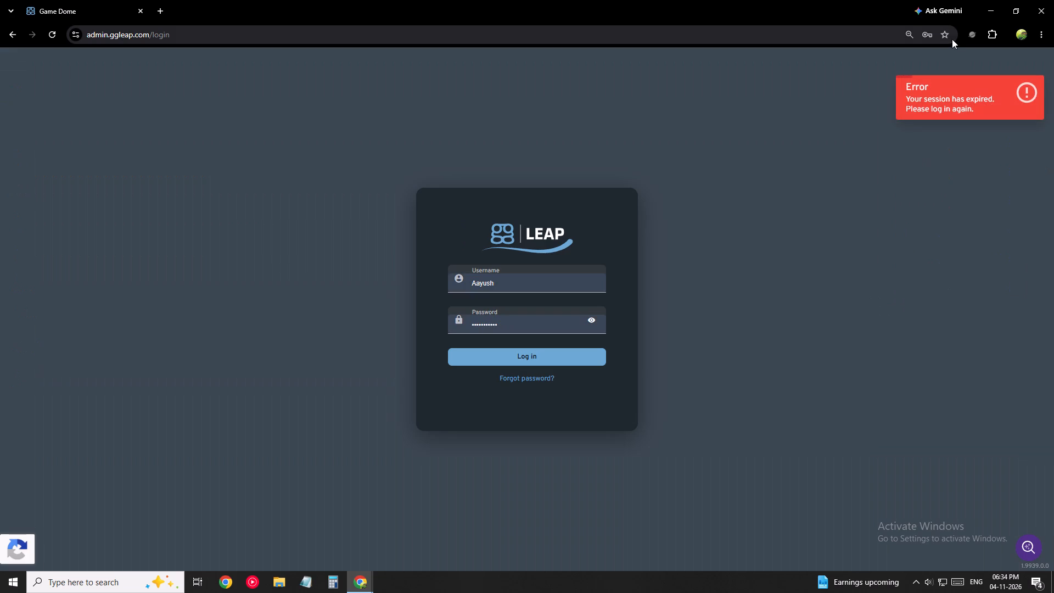
Connect Planet VPN using the Germany - Free location.
left_click(977, 42)
left_click(878, 297)
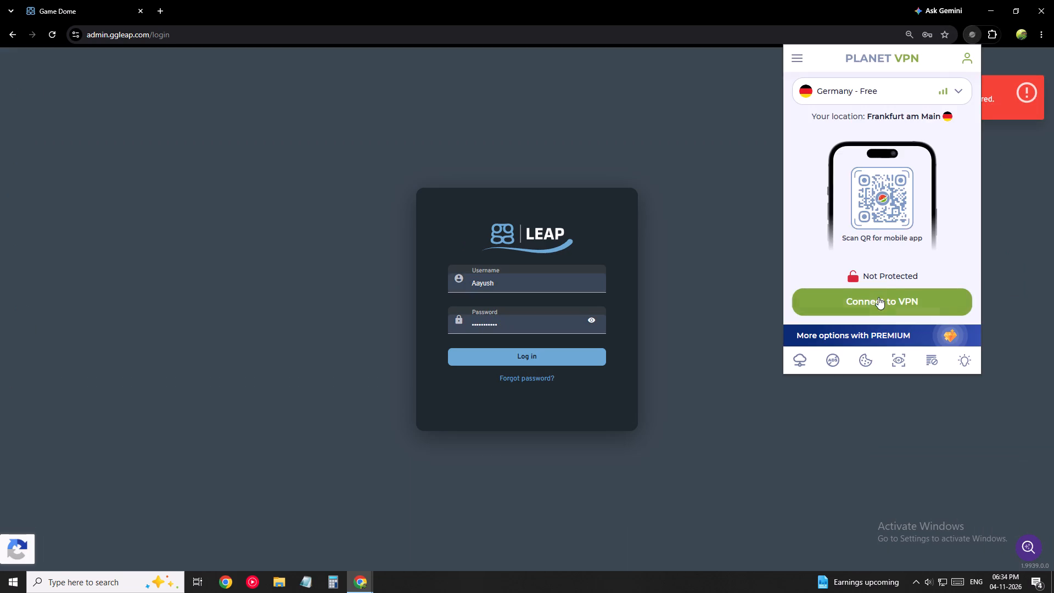
left_click(951, 164)
left_click(668, 287)
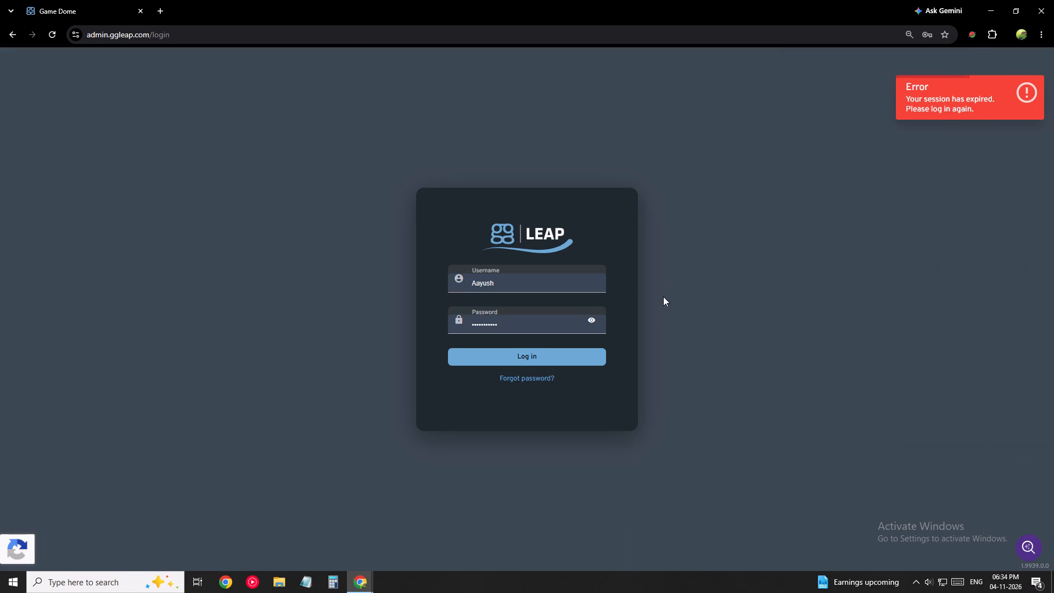
Log back in to the ggLeap admin with the prefilled credentials and check the VPN connection status.
left_click(549, 355)
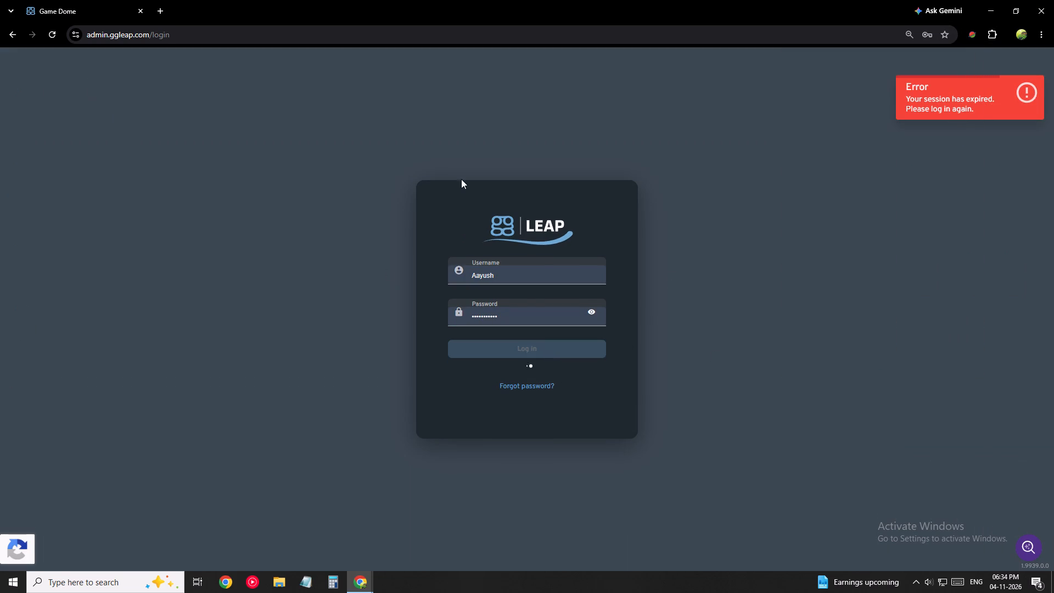
left_click(974, 31)
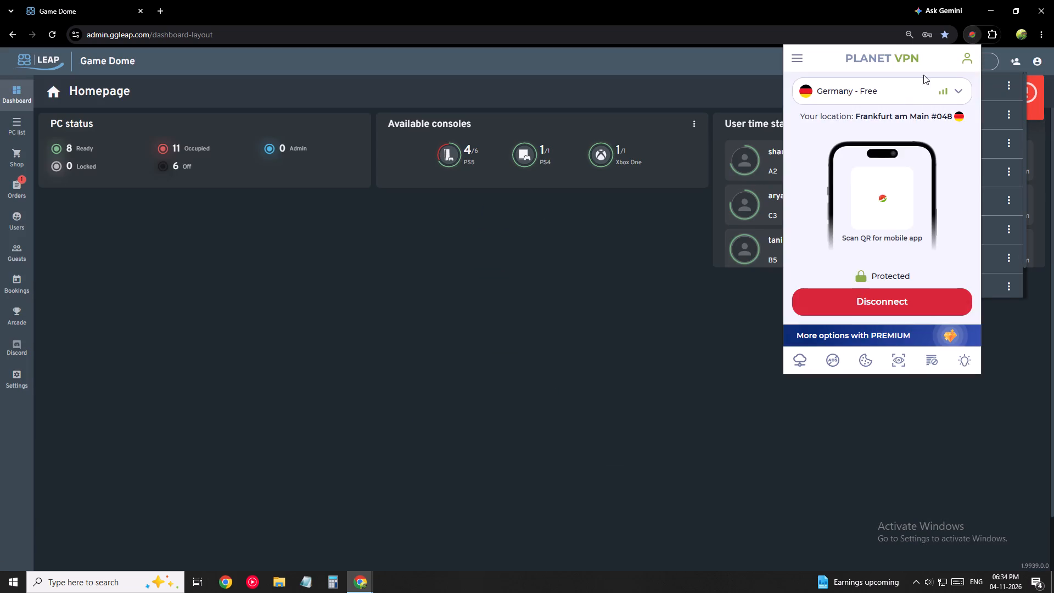
left_click_drag(608, 310, 622, 301)
Search the users for namit, review the matching accounts, and clear the search.
left_click(957, 66)
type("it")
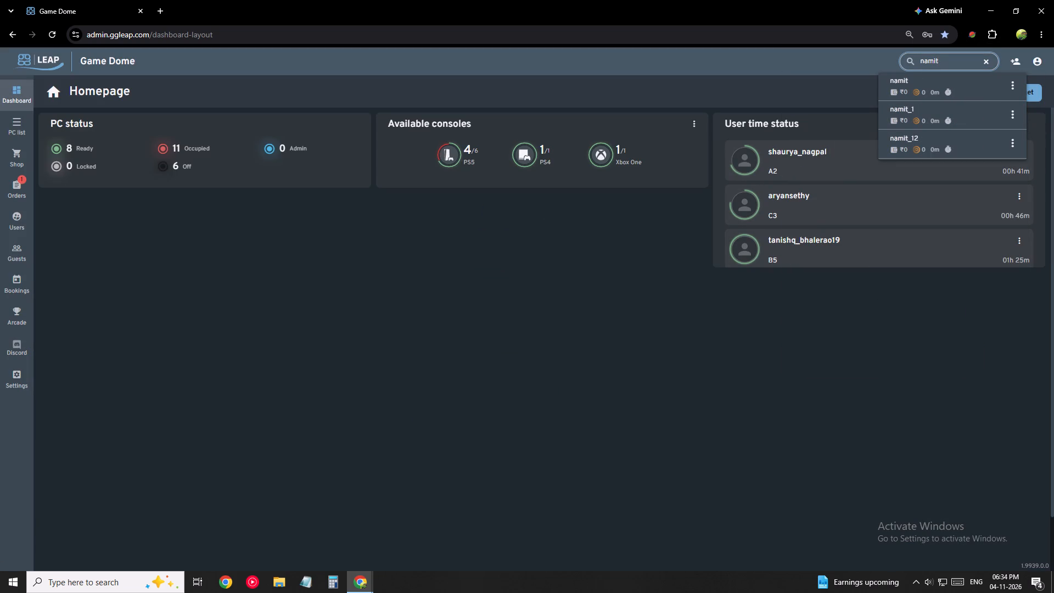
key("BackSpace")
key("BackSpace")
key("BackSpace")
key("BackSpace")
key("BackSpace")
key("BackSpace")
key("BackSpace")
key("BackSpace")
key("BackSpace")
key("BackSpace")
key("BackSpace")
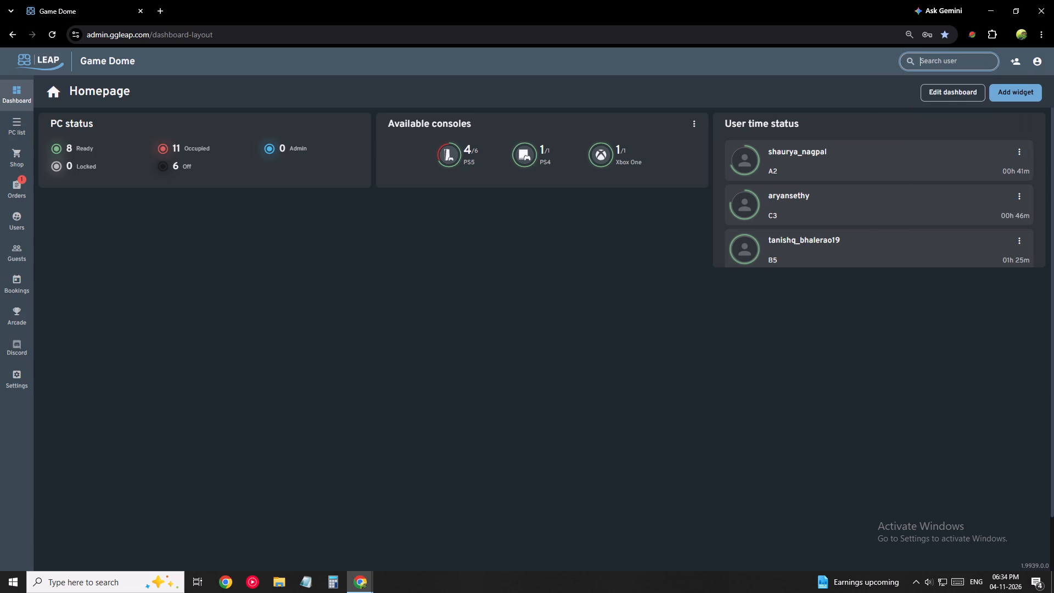
Search the users by the customer's phone number and open the available actions for the namit account.
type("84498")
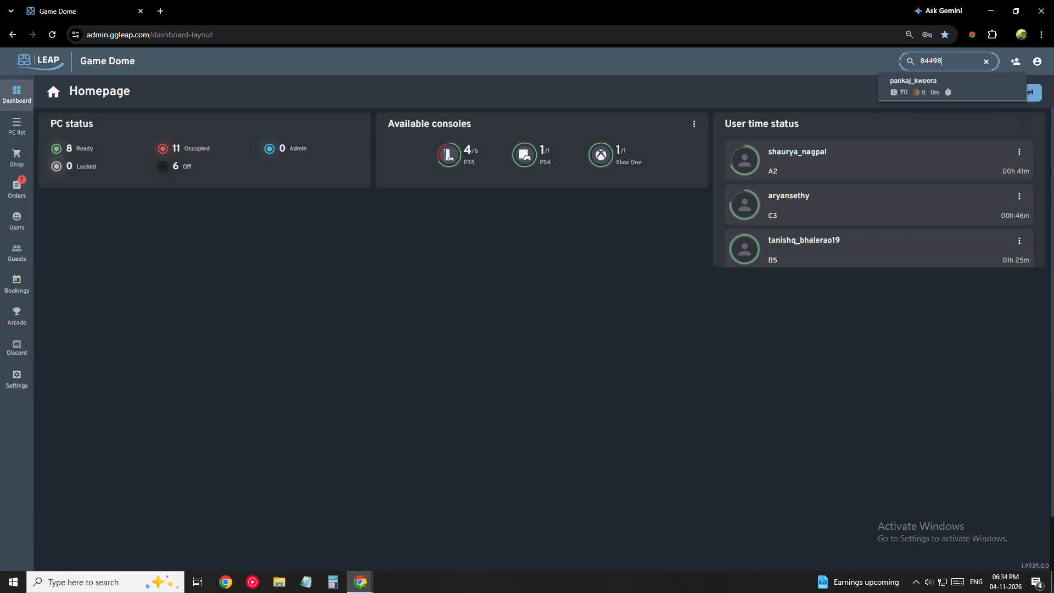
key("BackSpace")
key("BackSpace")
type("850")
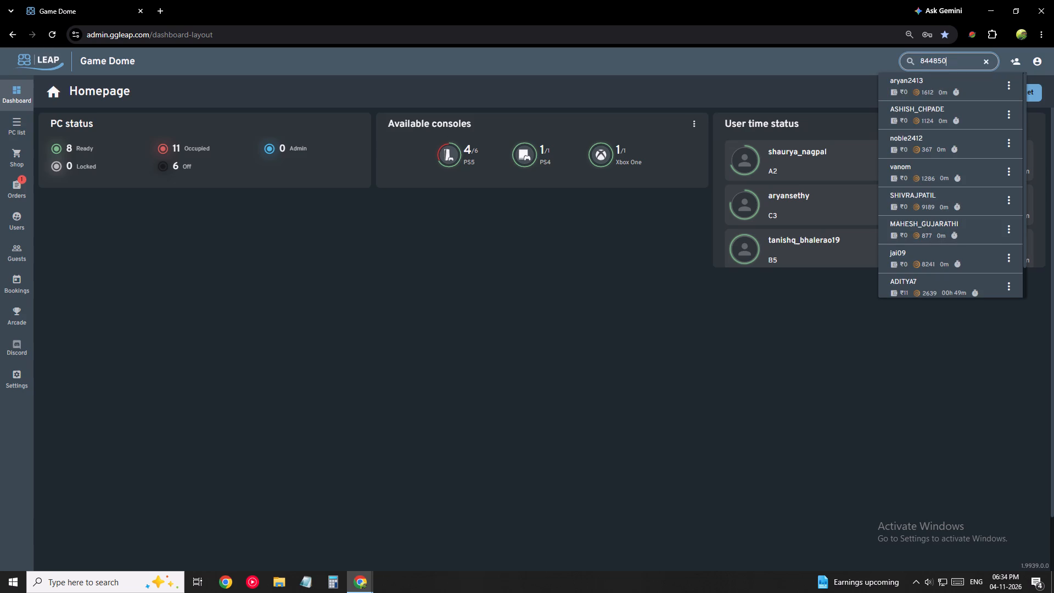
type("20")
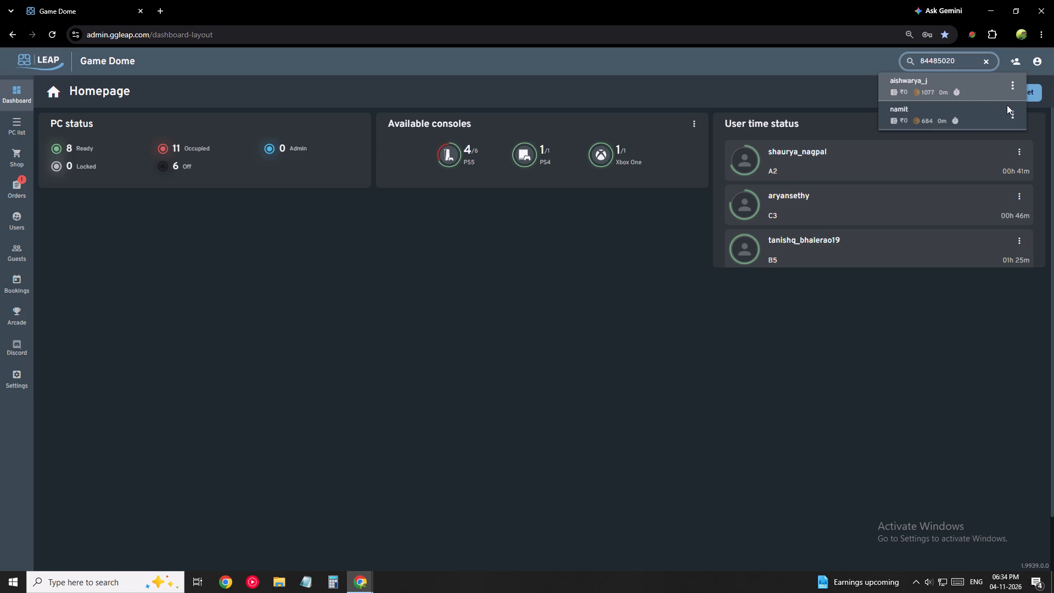
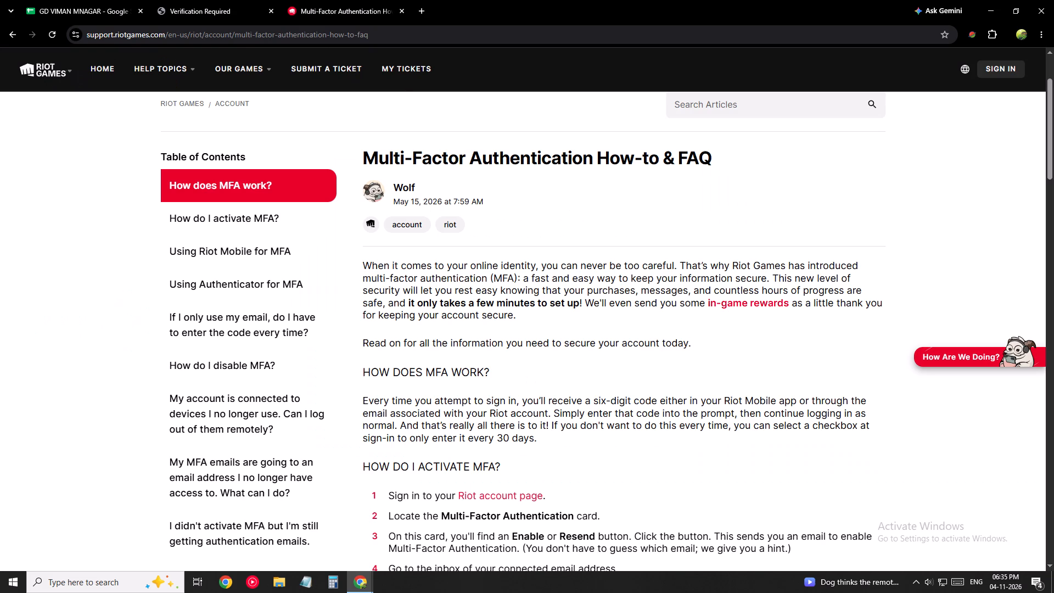
Read through Riot's Multi-Factor Authentication How-to & FAQ, jumping to the question on authentication emails without activated MFA.
scroll(523, 293, "down", 3)
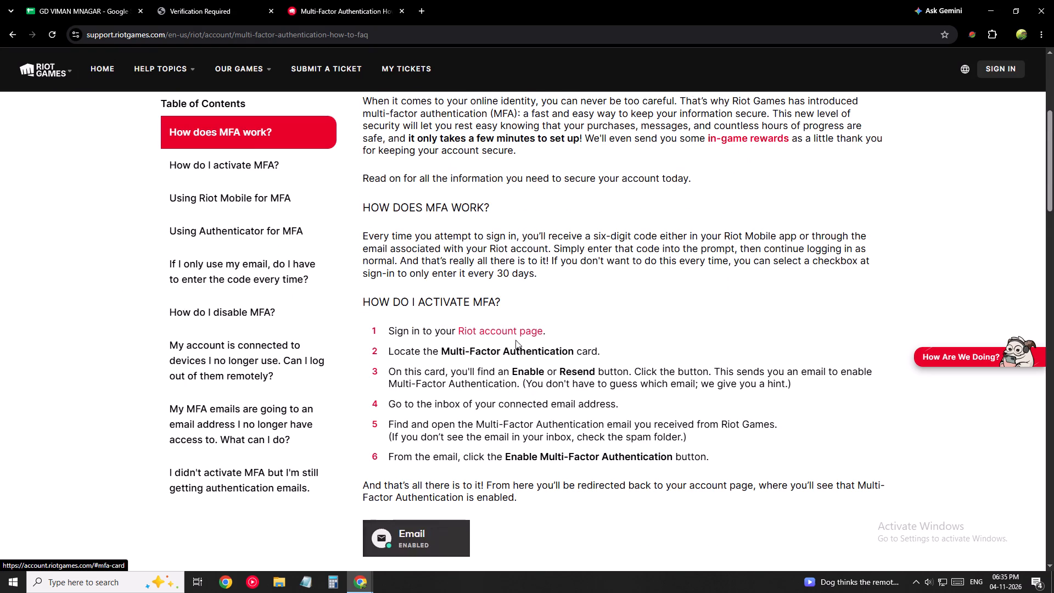
scroll(539, 369, "down", 2)
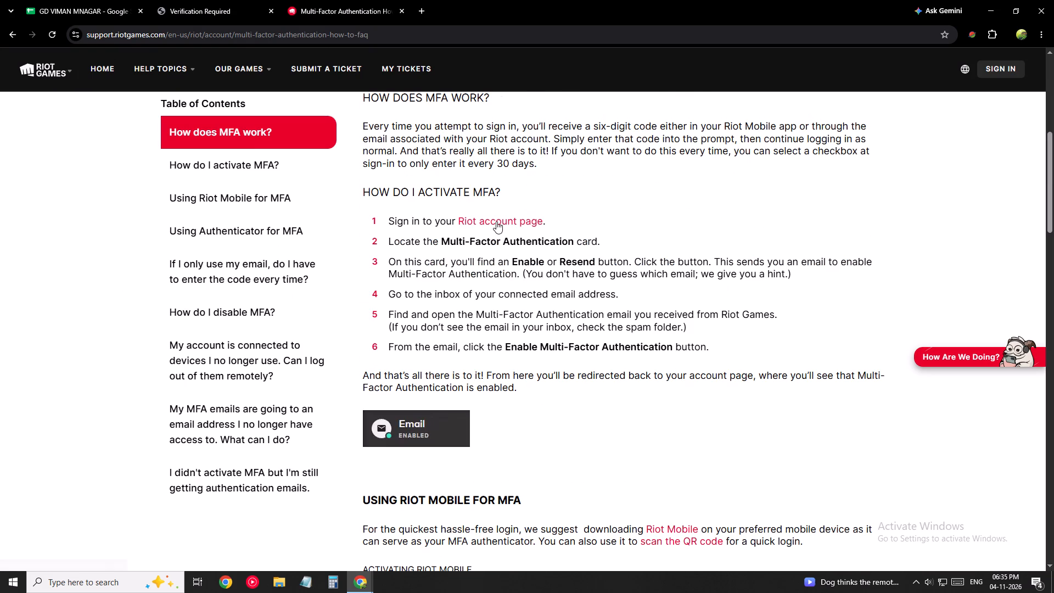
scroll(513, 379, "down", 9)
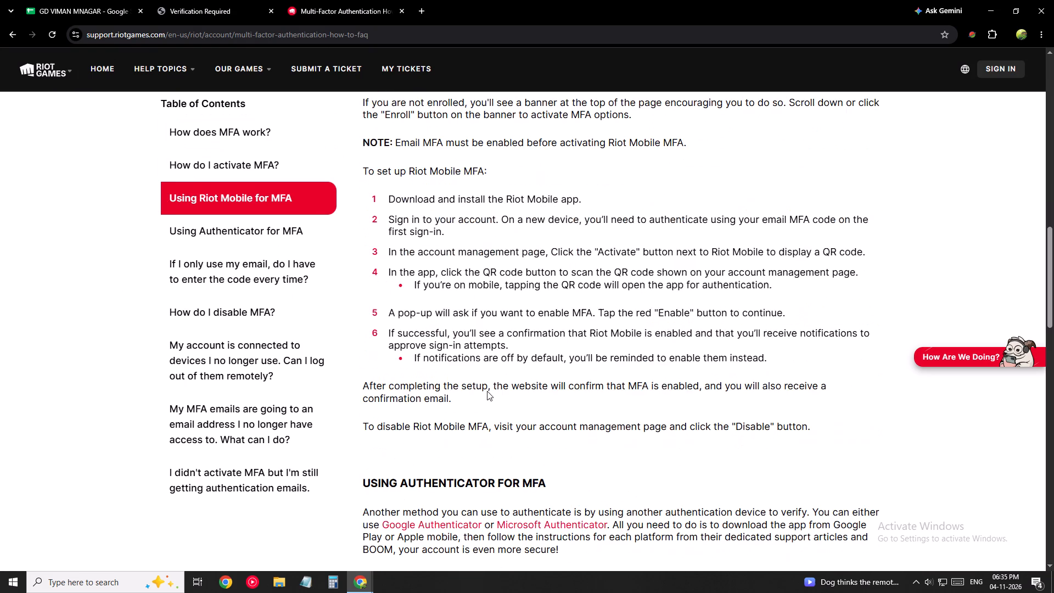
scroll(315, 390, "down", 5)
left_click(256, 460)
left_click(256, 441)
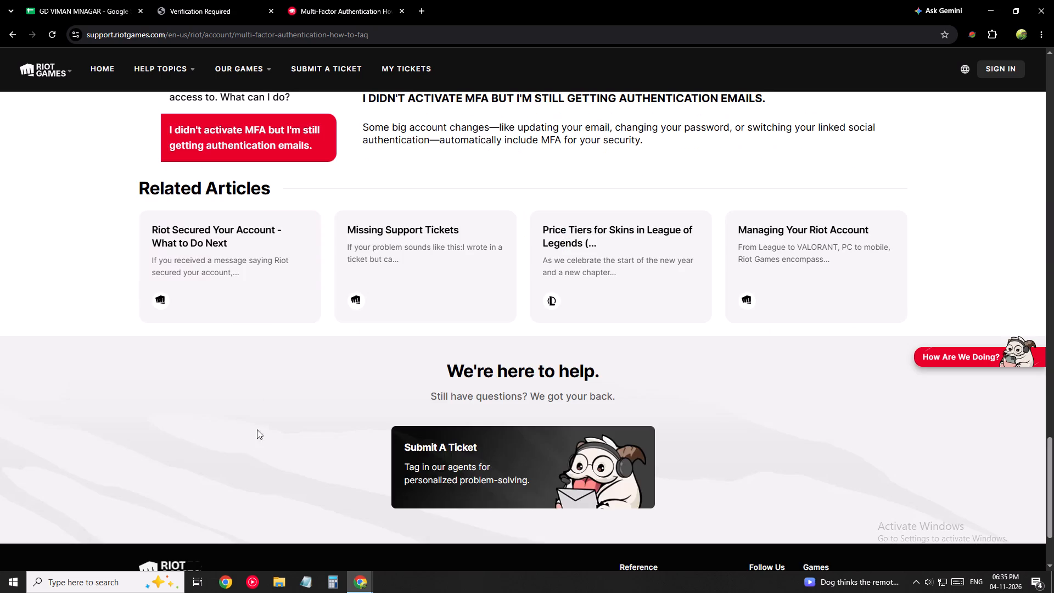
Return to the Riot Verification Required page and check which masked email address the code was sent to.
left_click(252, 0)
left_click_drag(571, 235, 639, 235)
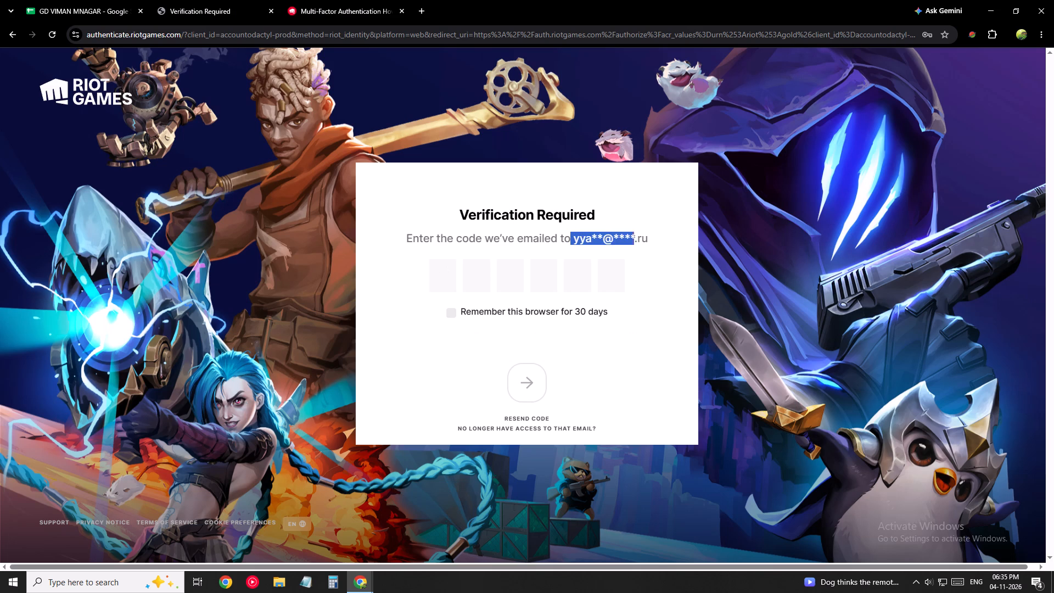
left_click_drag(639, 235, 657, 235)
left_click(665, 242)
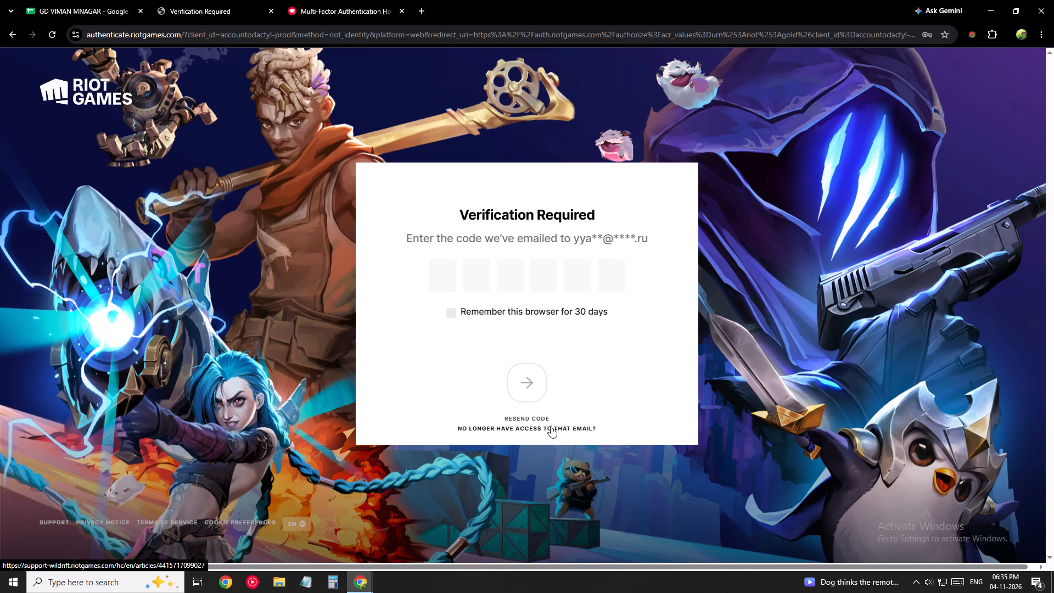
Open Riot's help for no longer having access to the verification email and close the older MFA article tab.
left_click(551, 426)
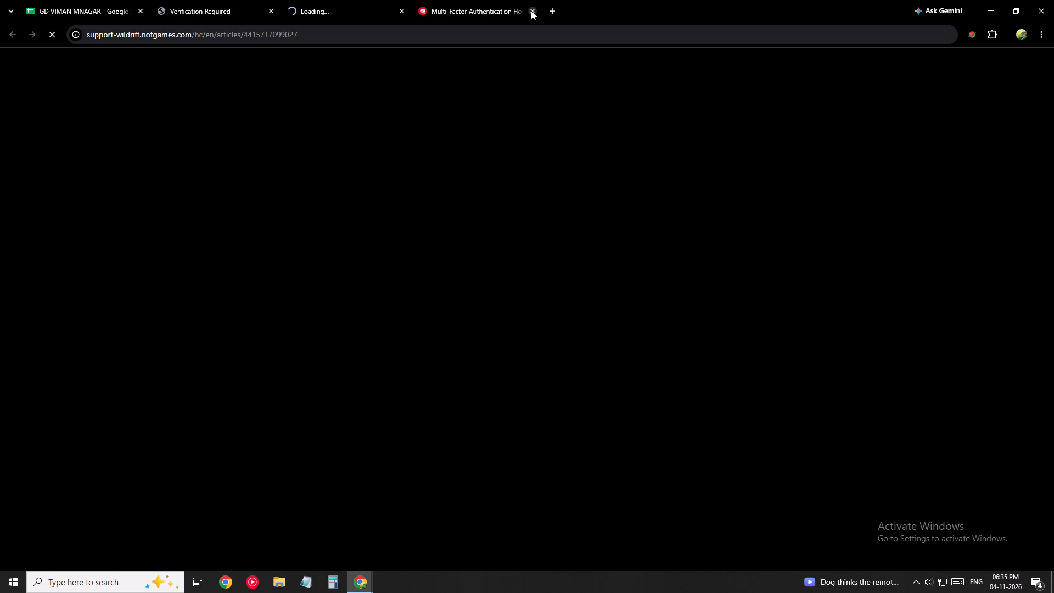
left_click(530, 10)
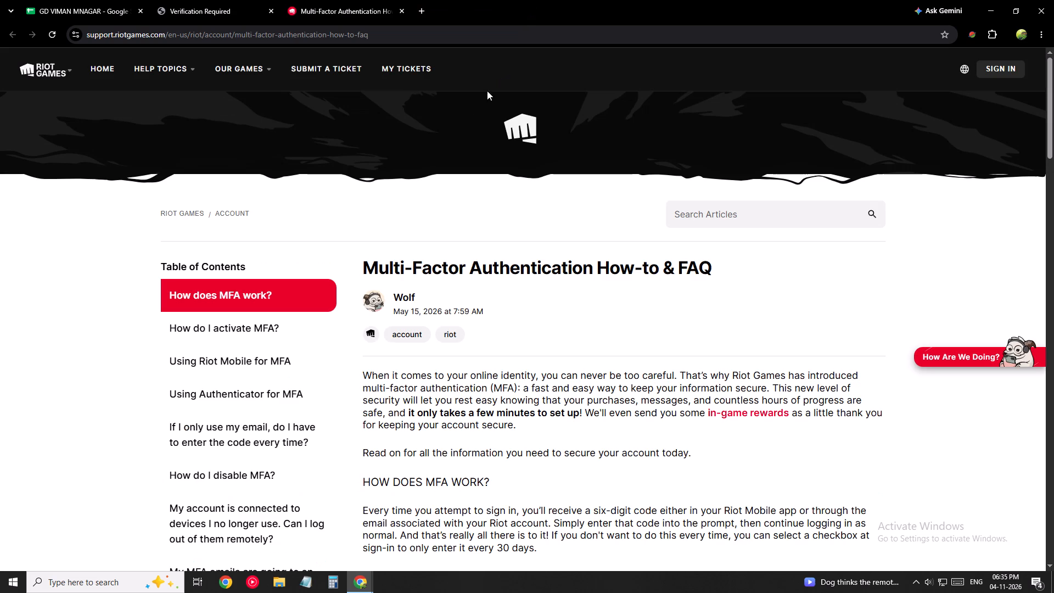
Examine the MFA article for guidance on disabling MFA, losing access to the email, and contacting player support.
scroll(582, 402, "down", 7)
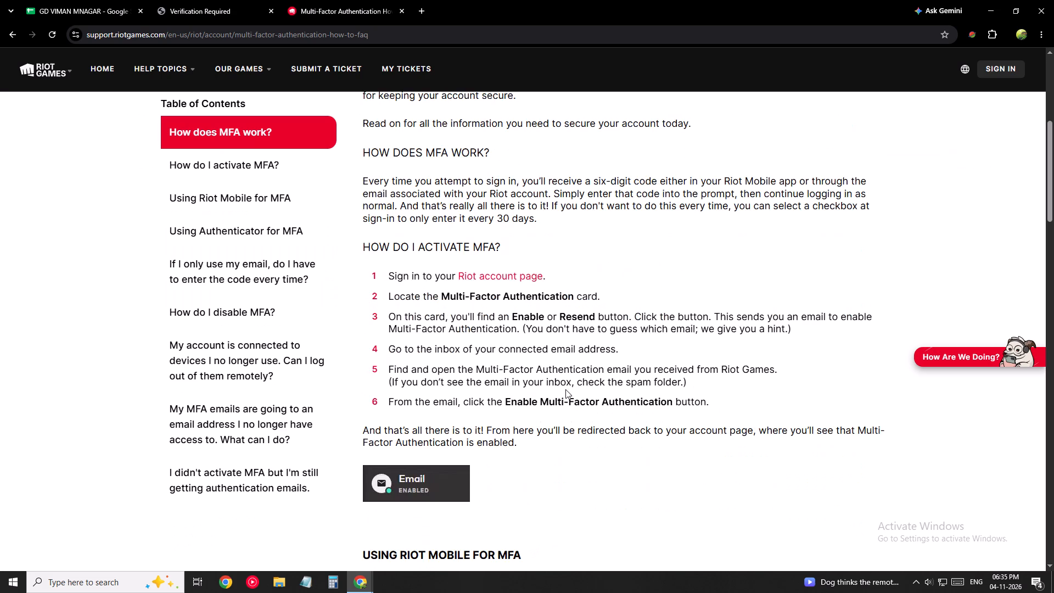
scroll(502, 238, "down", 8)
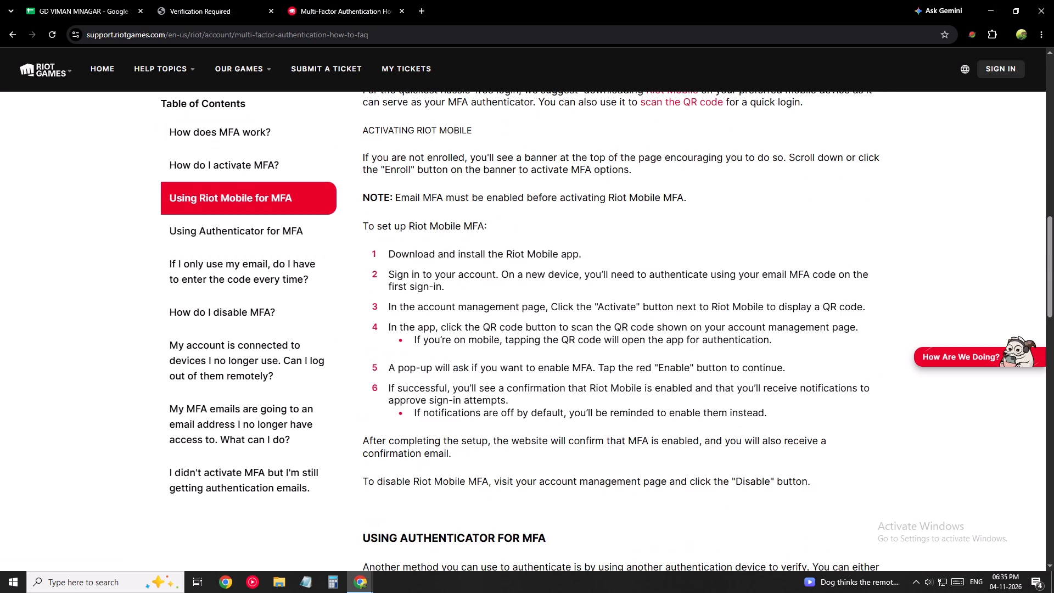
scroll(484, 443, "down", 4)
scroll(539, 435, "down", 4)
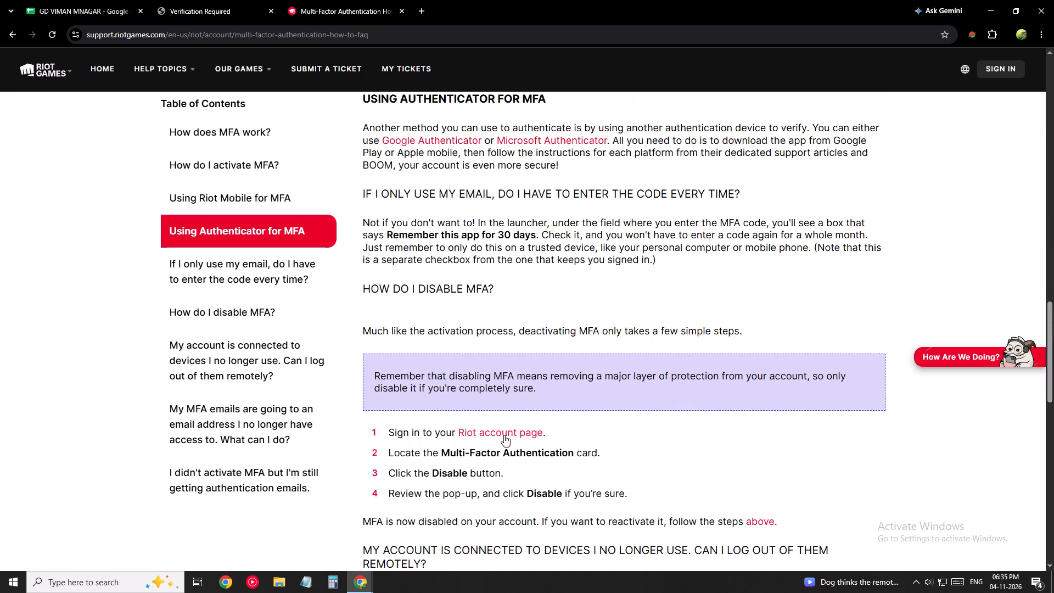
scroll(477, 389, "down", 2)
scroll(527, 365, "down", 3)
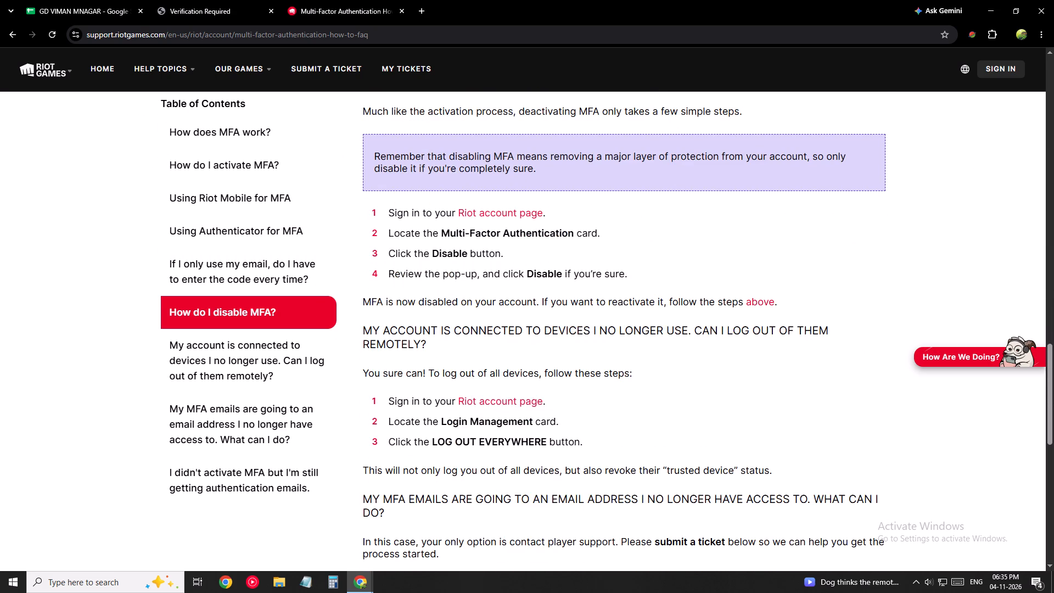
scroll(506, 415, "down", 6)
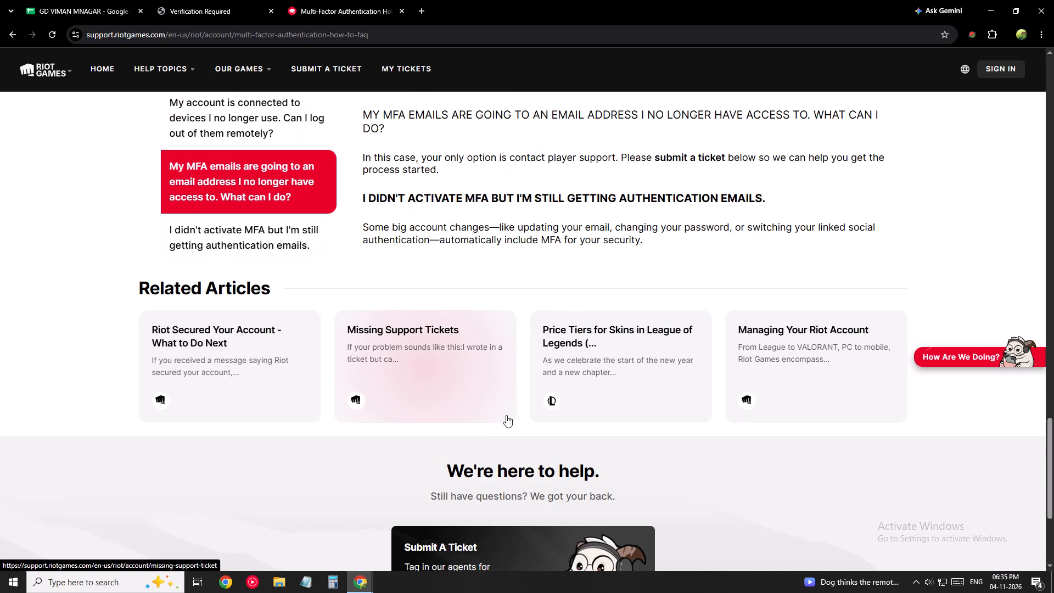
scroll(537, 463, "down", 5)
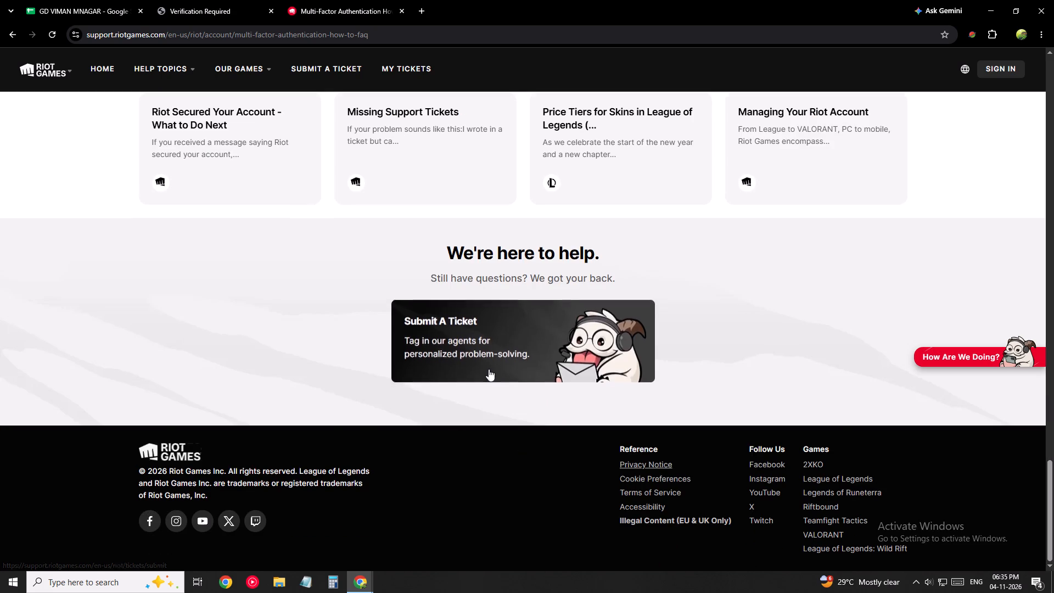
Open Riot's Submit A Ticket form and choose VALORANT as the product.
left_click(489, 369)
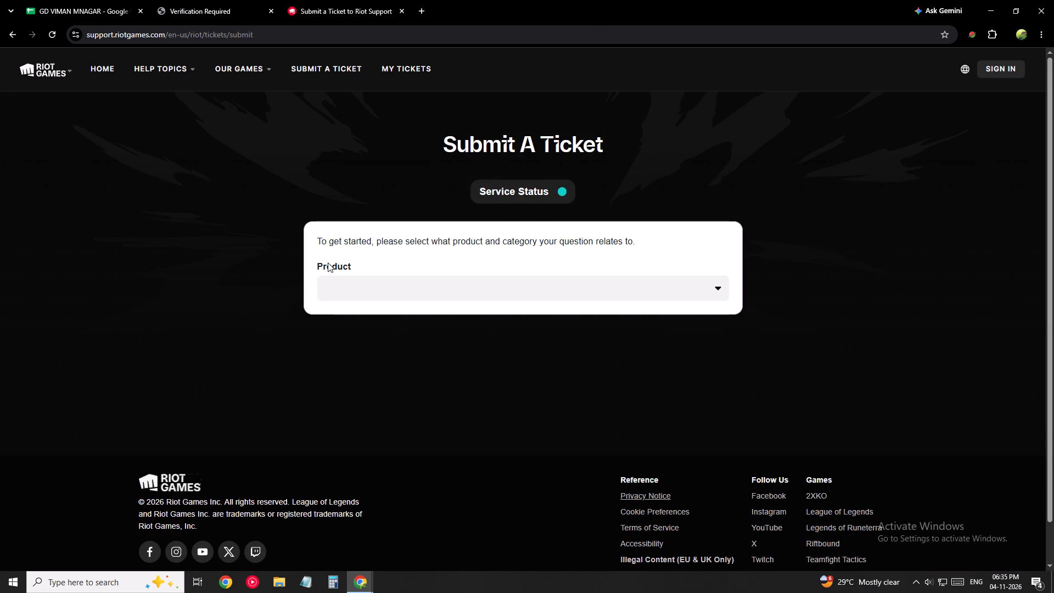
left_click(368, 293)
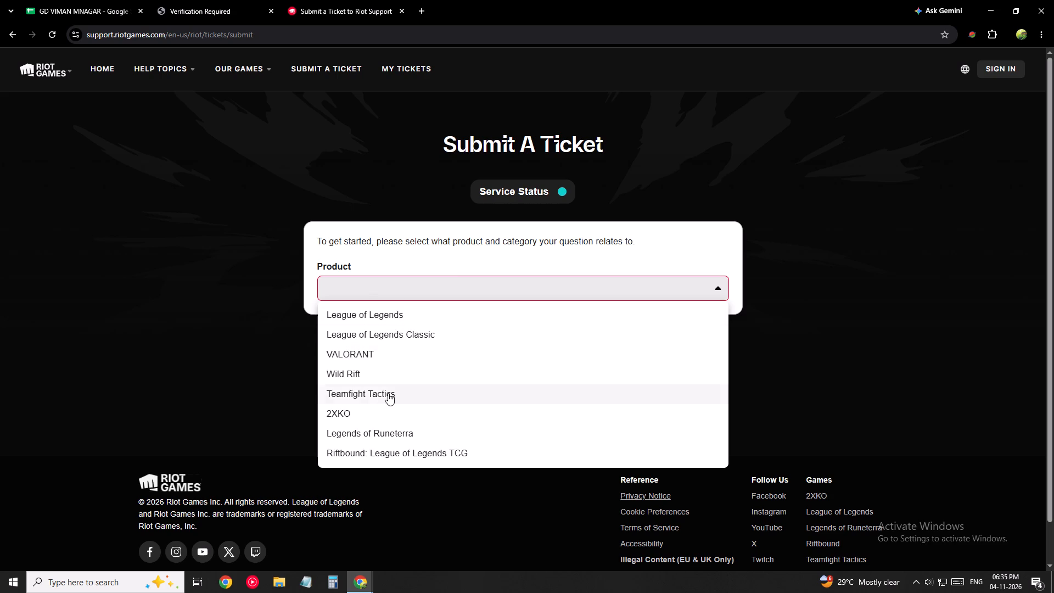
left_click(385, 354)
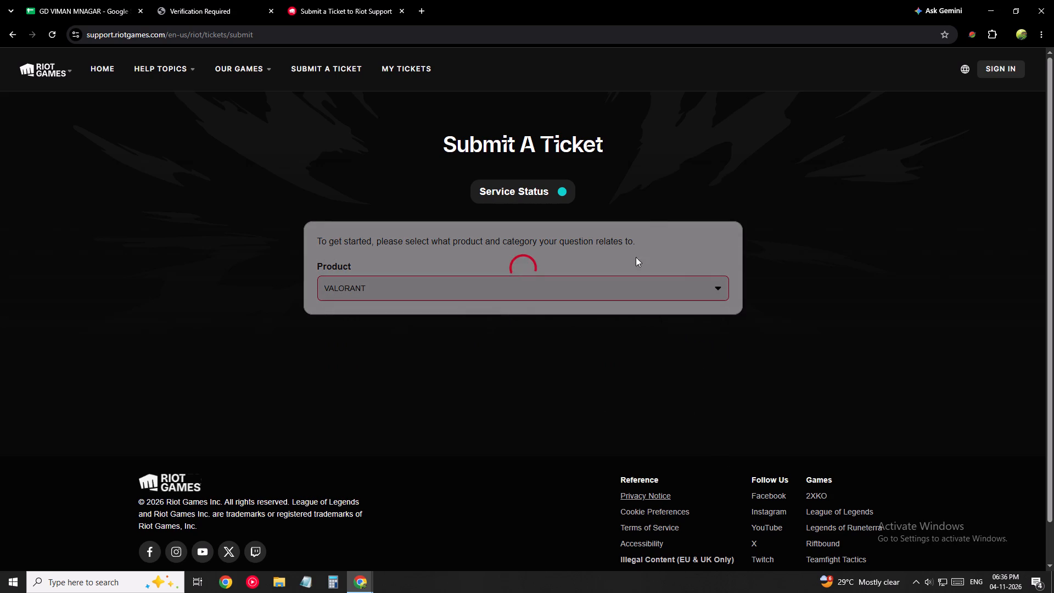
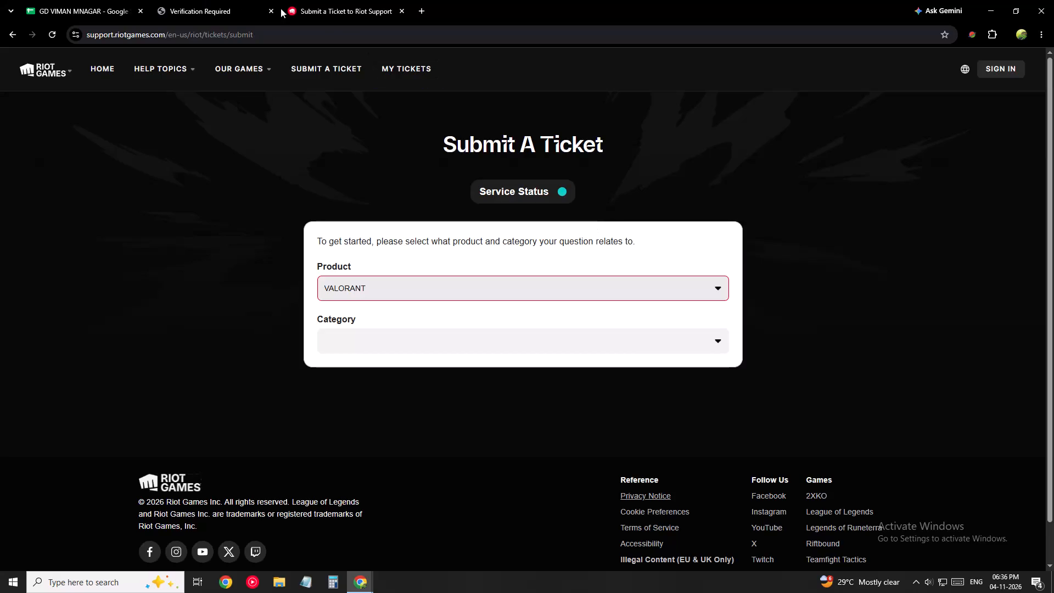
Close the Riot Submit a Ticket and Verification Required tabs, leaving only the GD VIMAN MNAGAR spreadsheet in this window.
left_click(402, 8)
left_click(178, 0)
left_click(0, 31)
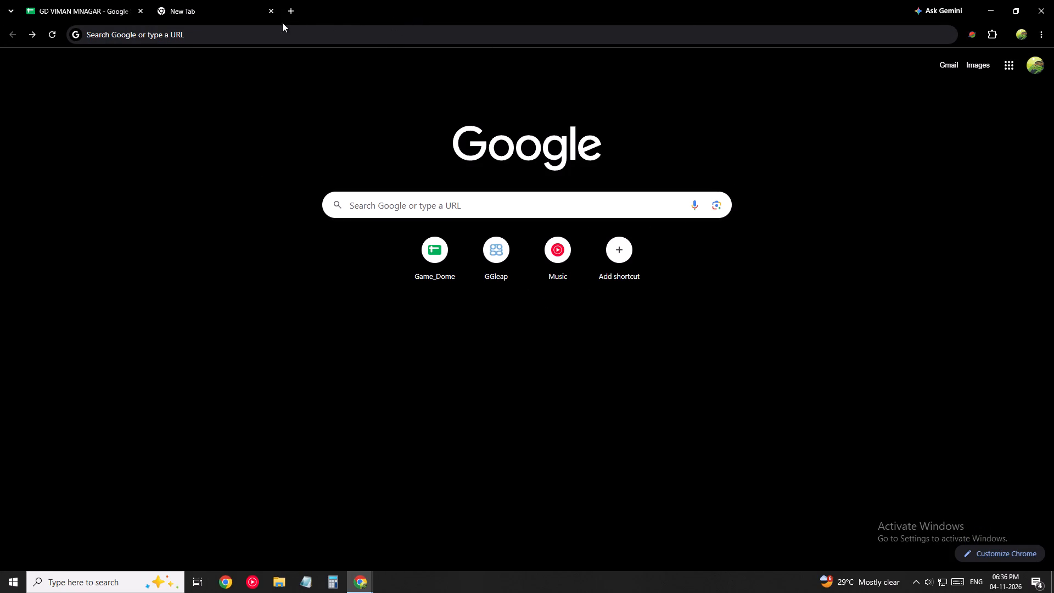
left_click(271, 12)
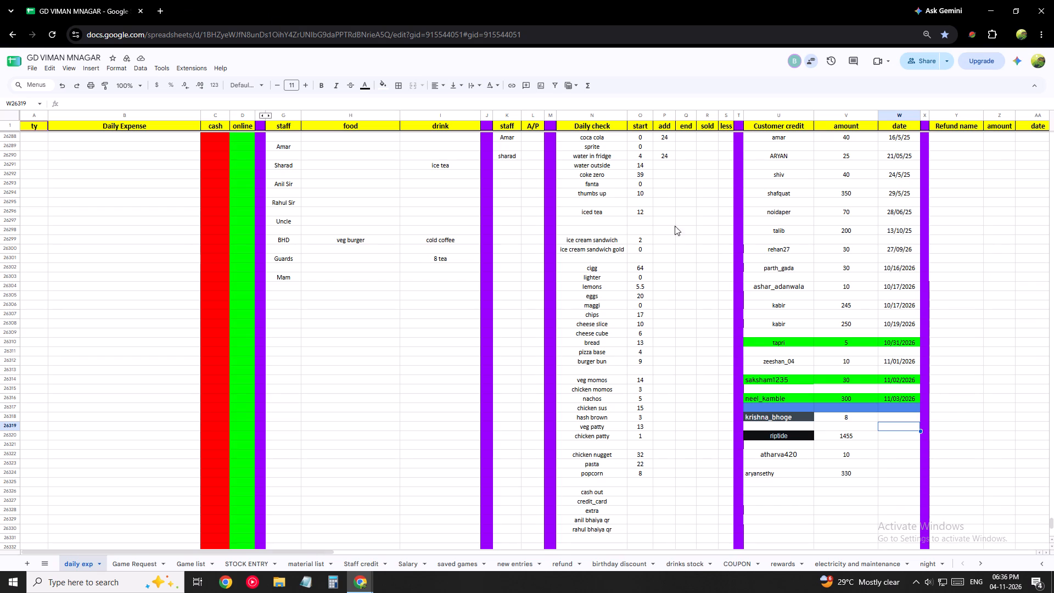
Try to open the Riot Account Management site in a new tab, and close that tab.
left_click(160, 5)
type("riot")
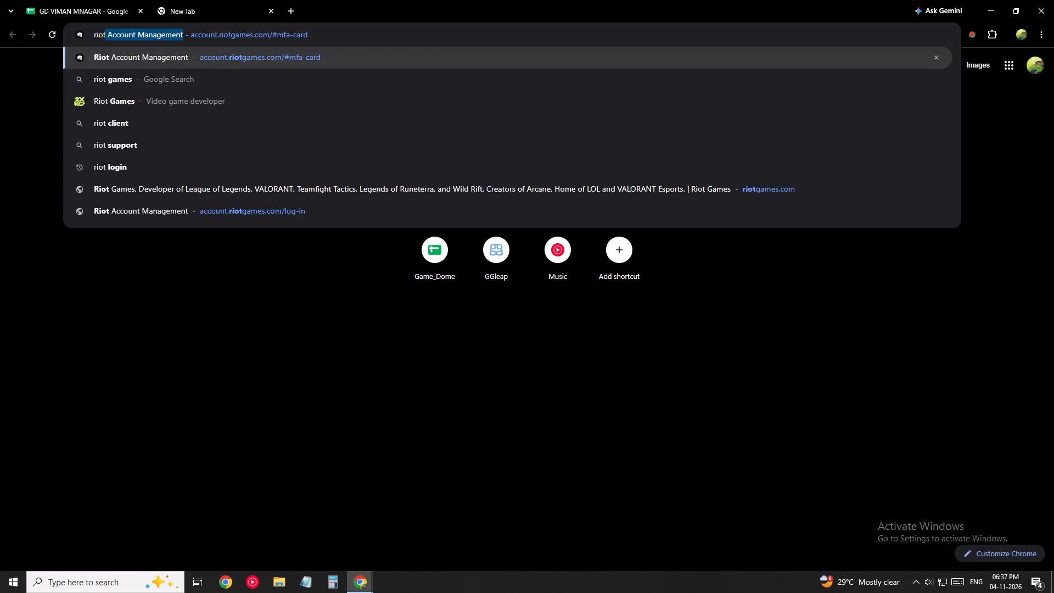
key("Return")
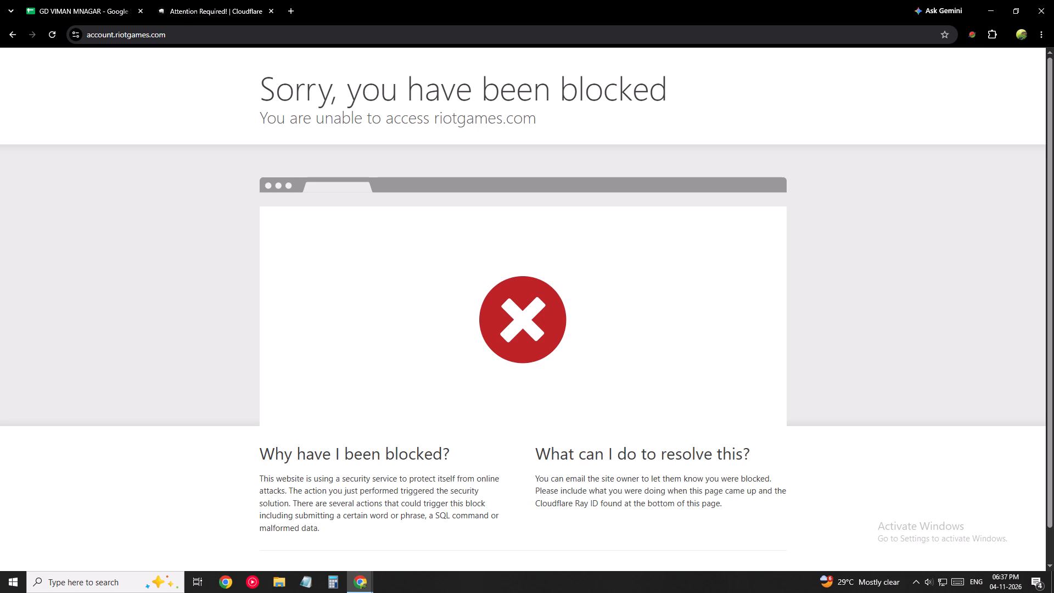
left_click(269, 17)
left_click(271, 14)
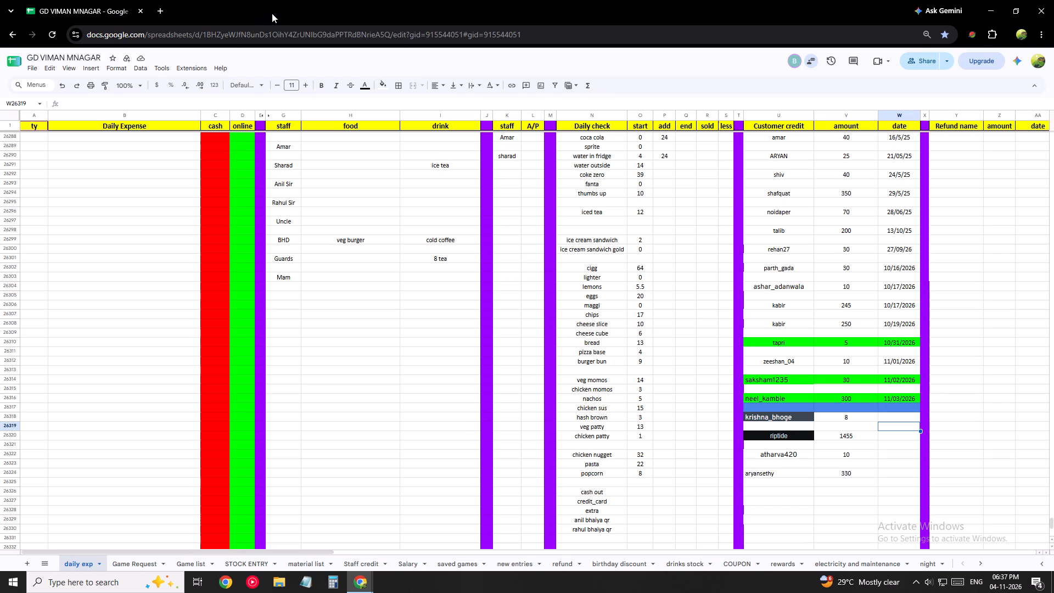
Switch to the ggLeap PC list and examine the status and remaining time of the consoles and computers.
left_click(373, 585)
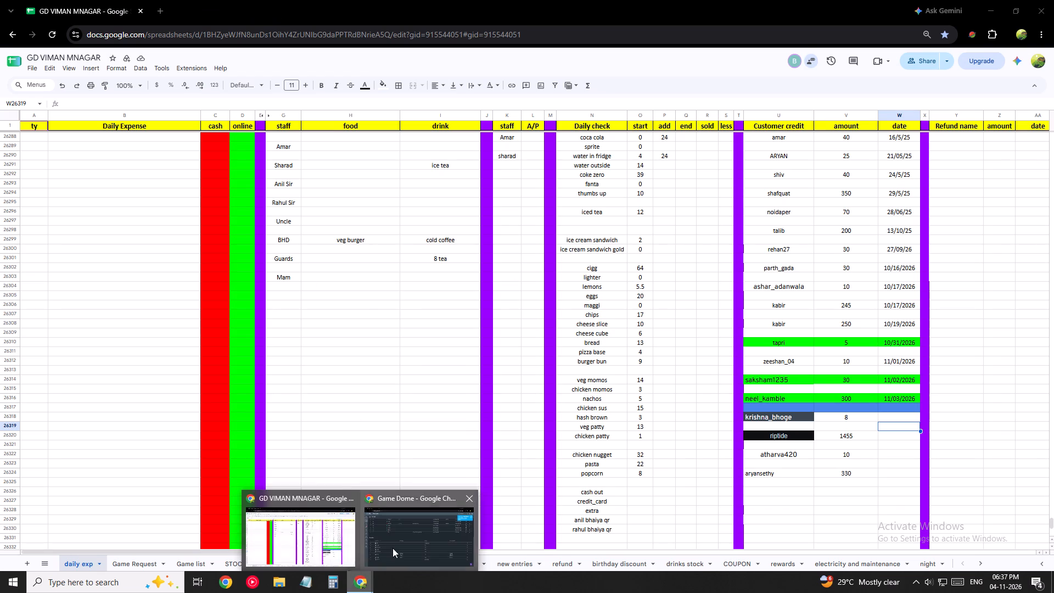
left_click(393, 547)
left_click(987, 119)
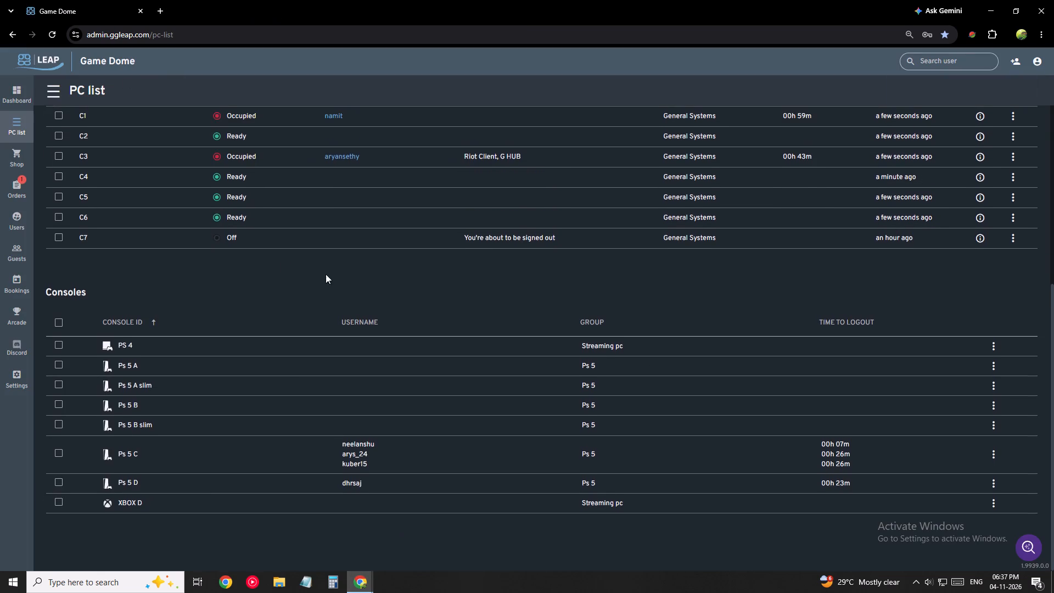
scroll(332, 276, "up", 1)
scroll(332, 276, "down", 1)
scroll(332, 276, "up", 9)
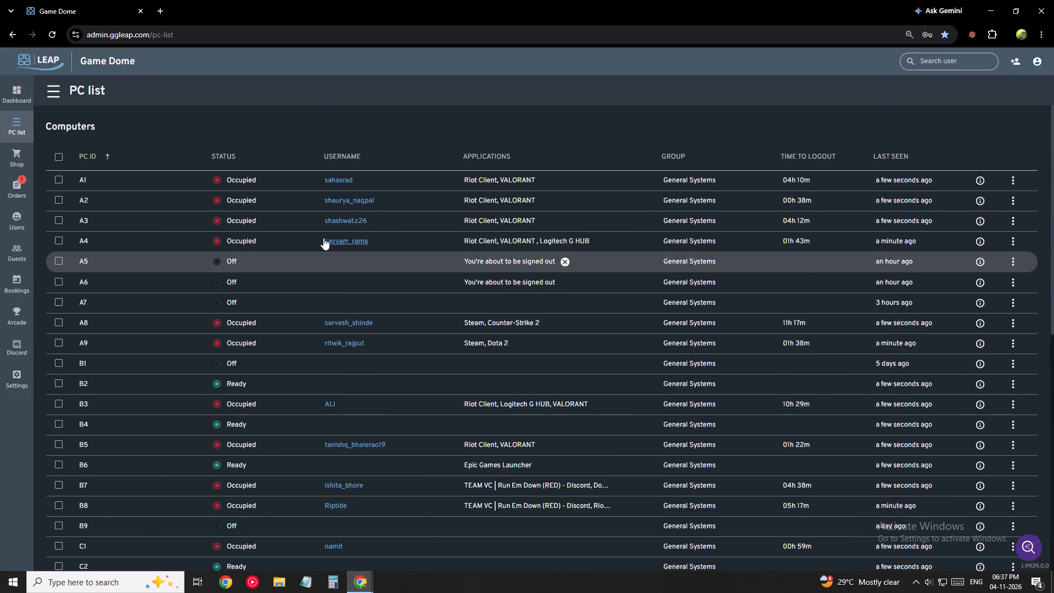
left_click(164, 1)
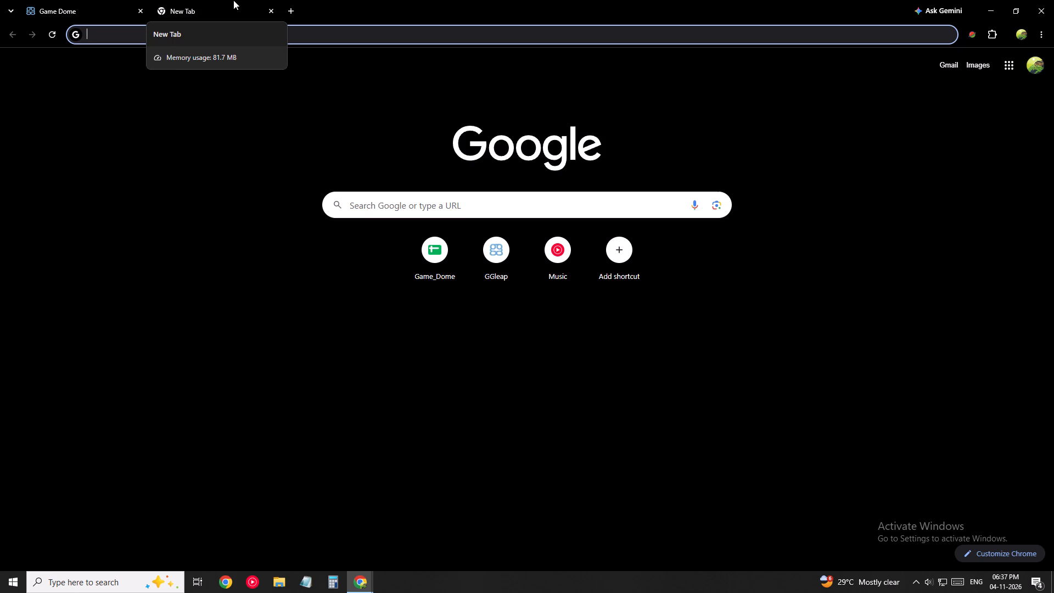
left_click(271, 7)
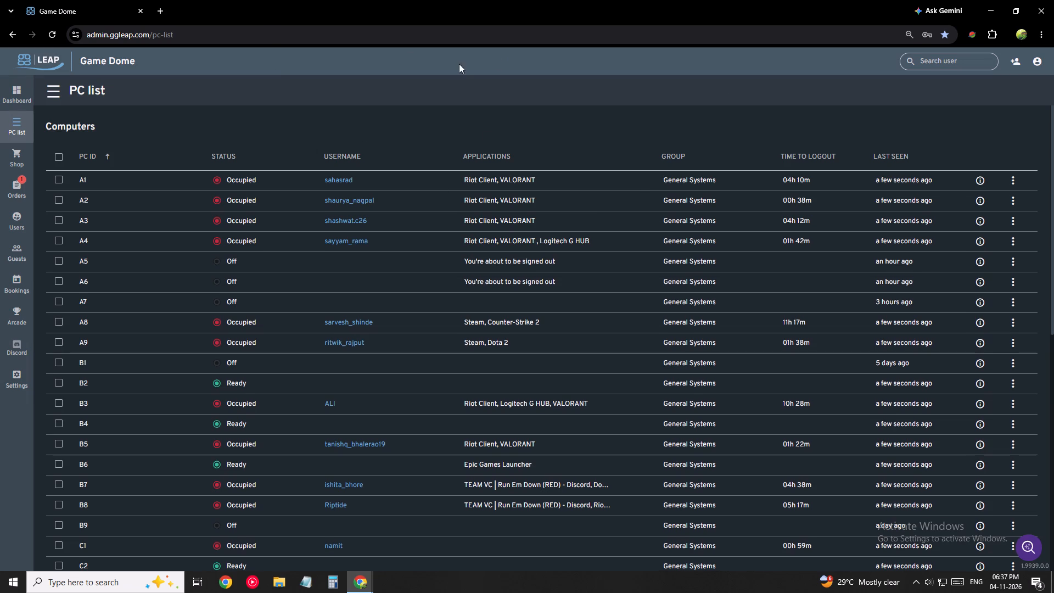
Return to the GD VIMAN MNAGAR spreadsheet and check the latest amounts in the Customer credit section.
left_click(356, 592)
left_click(324, 541)
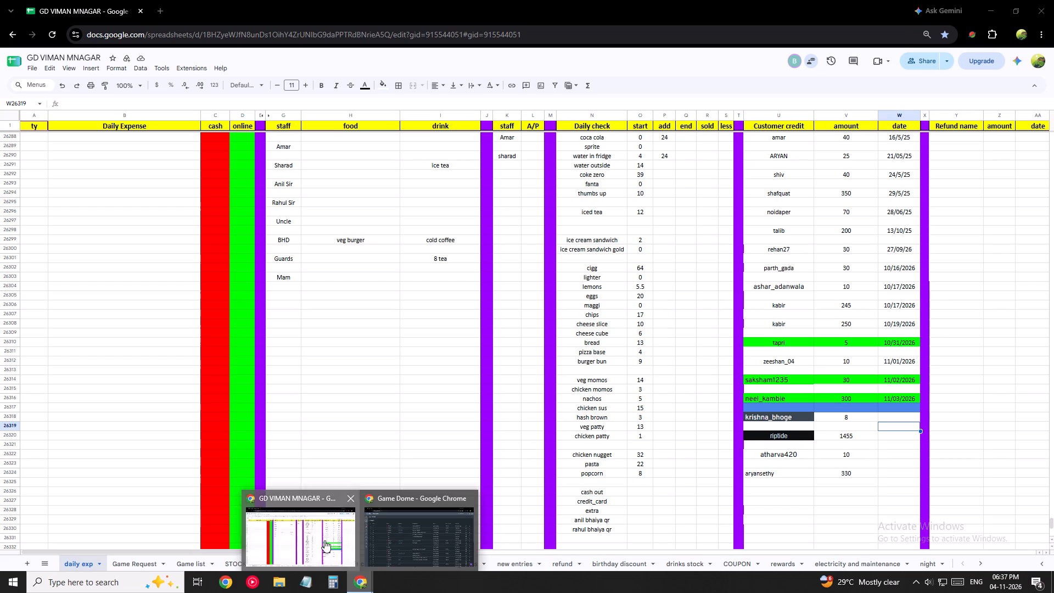
left_click(827, 498)
left_click(867, 462)
left_click_drag(853, 504, 868, 415)
left_click(905, 450)
left_click_drag(845, 500, 857, 422)
left_click(901, 470)
left_click(816, 477)
left_click(811, 475)
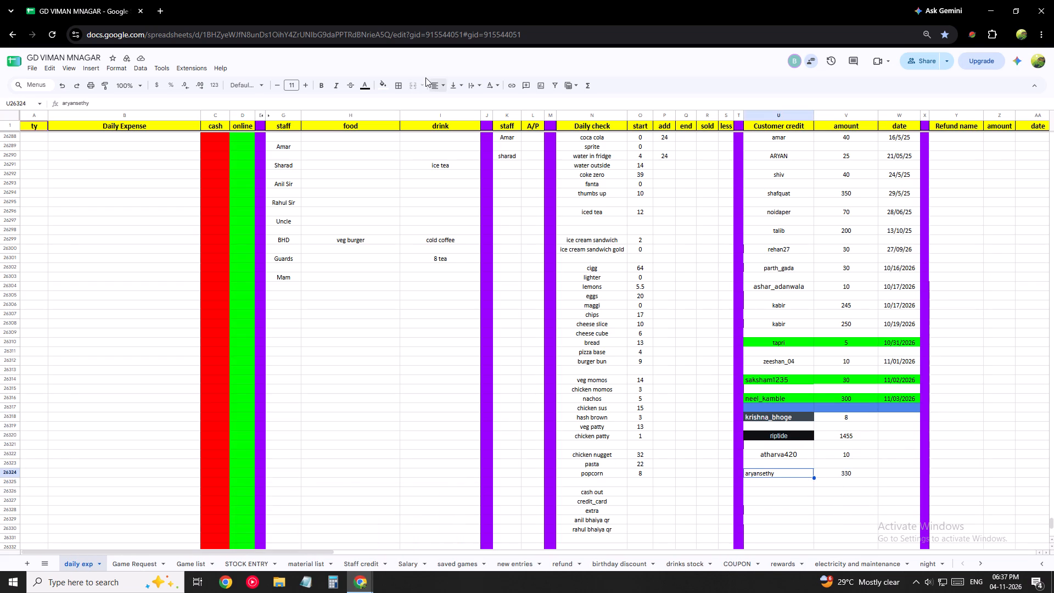
left_click(440, 91)
left_click(455, 101)
left_click(883, 471)
left_click(882, 438)
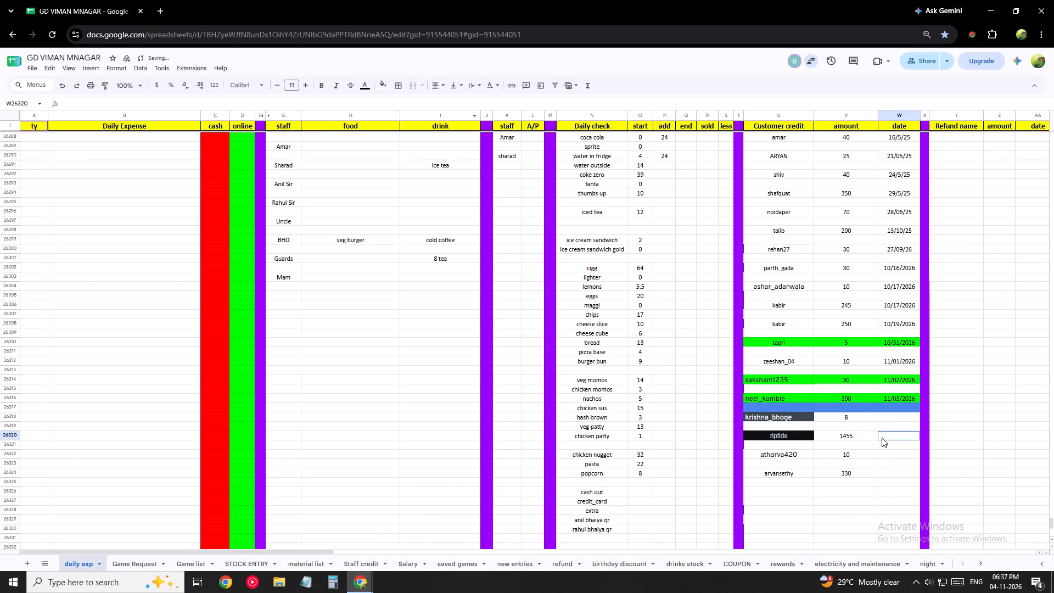
left_click(883, 427)
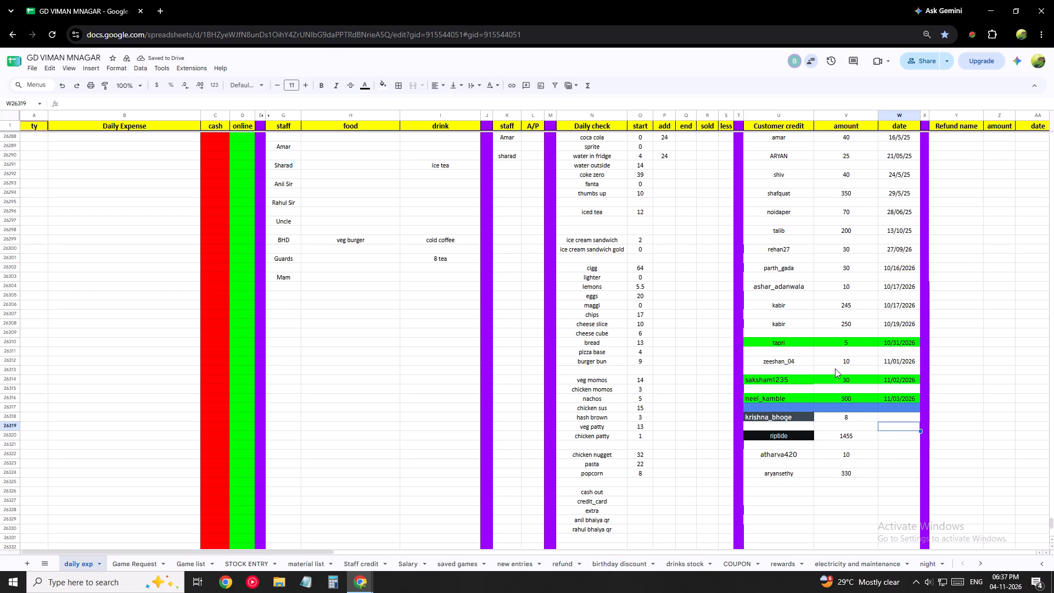
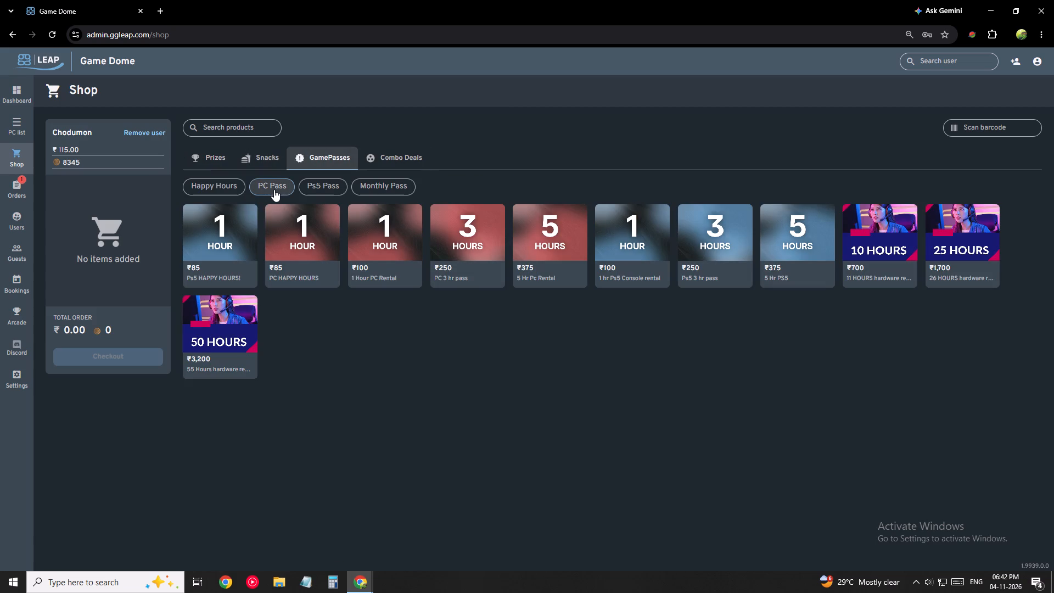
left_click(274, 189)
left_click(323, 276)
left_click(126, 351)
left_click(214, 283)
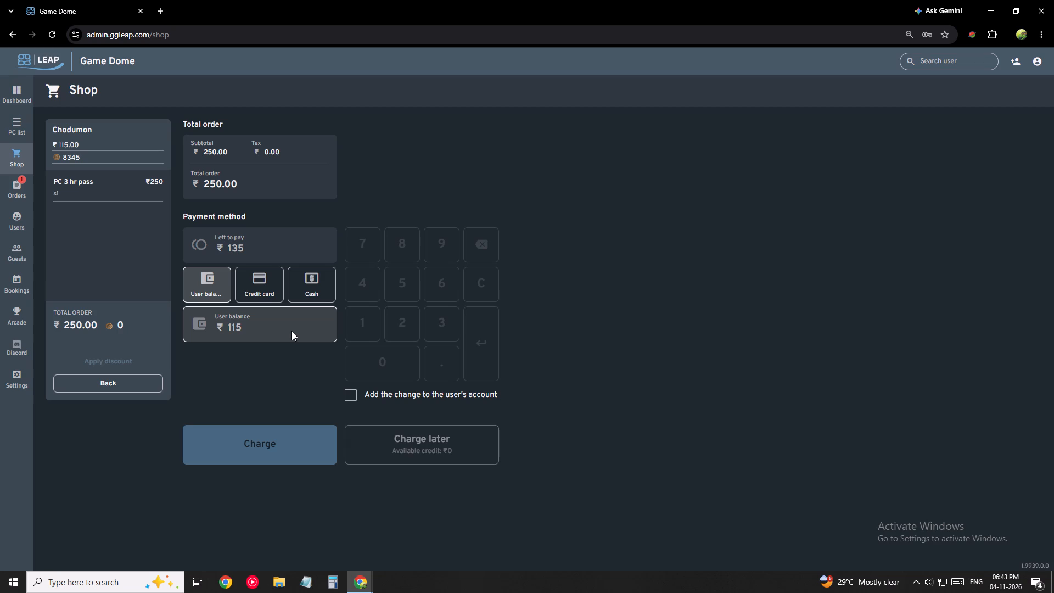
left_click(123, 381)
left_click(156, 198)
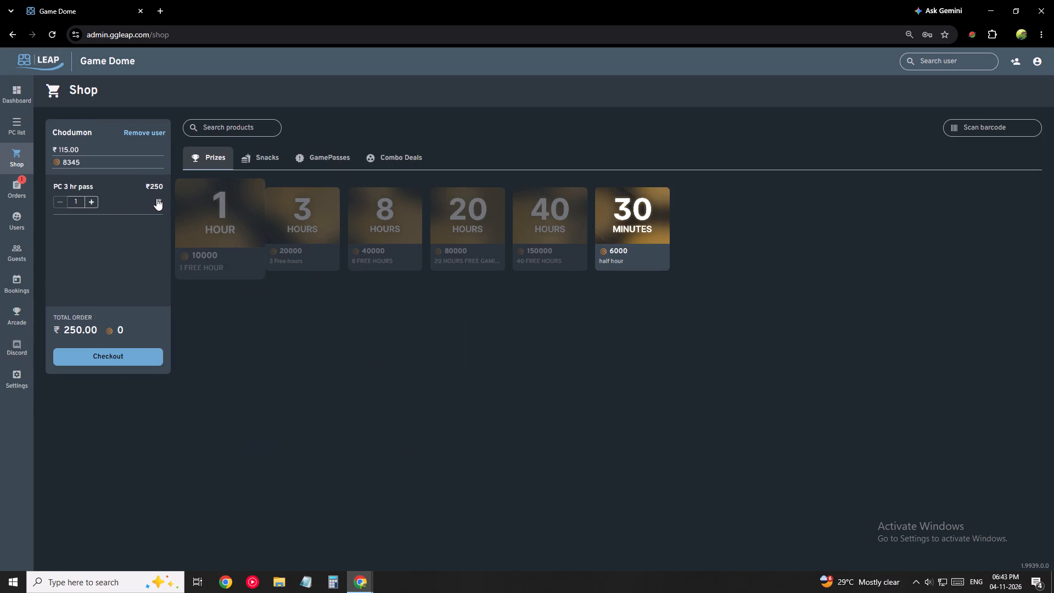
Return to the PC list and issue a management command to computer C5, used by Chodumon, and confirm it.
left_click(0, 130)
left_click(937, 54)
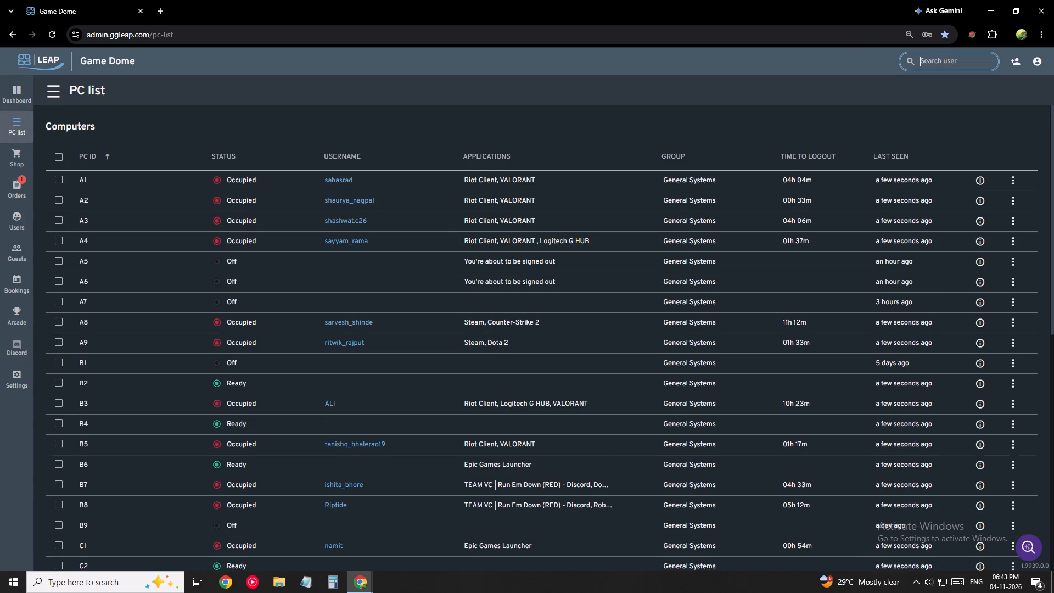
scroll(467, 349, "down", 5)
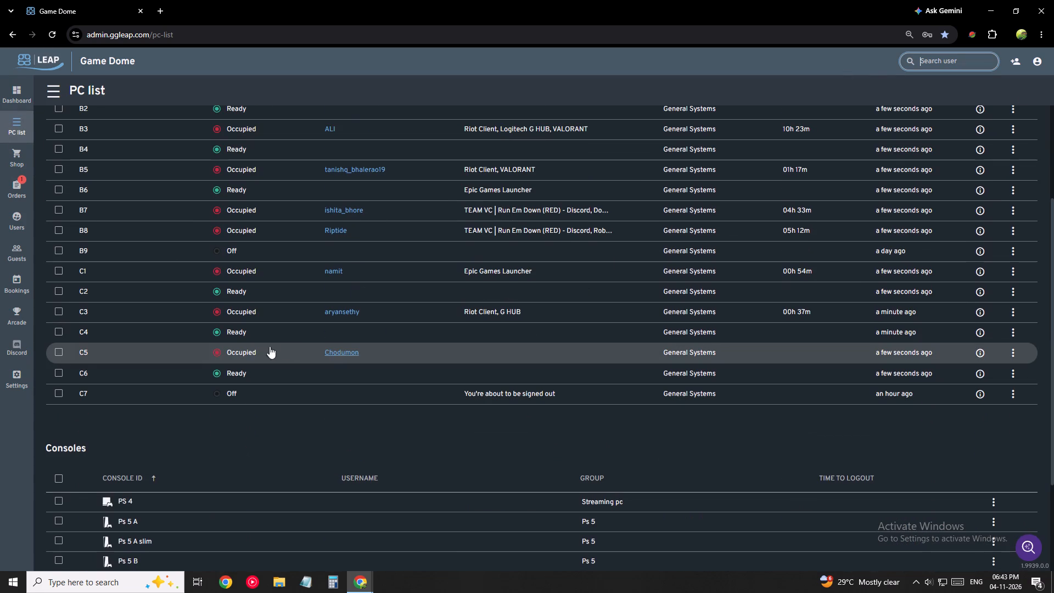
left_click(236, 355)
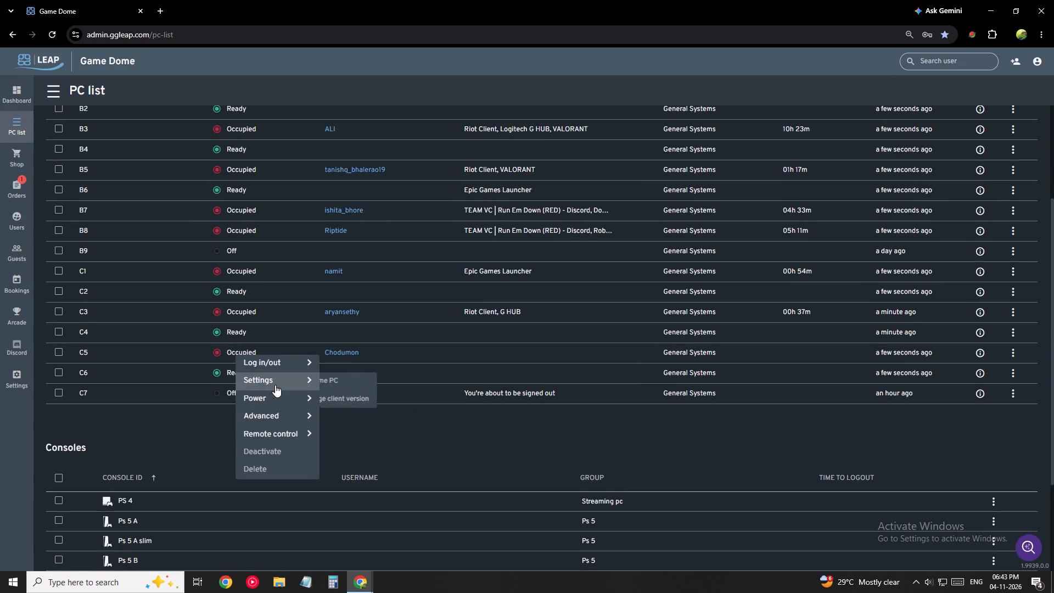
left_click(339, 422)
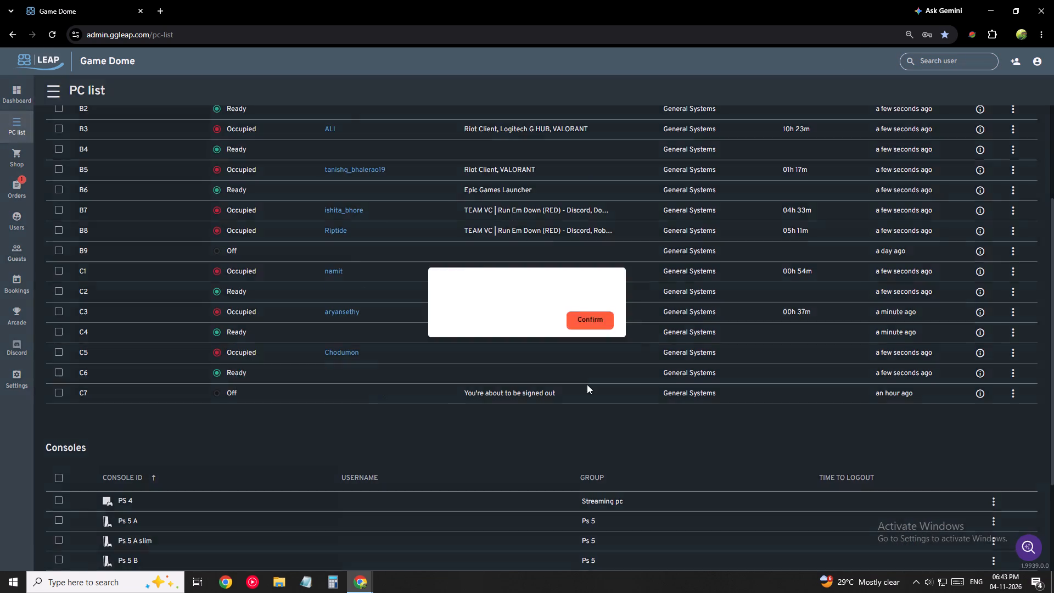
left_click(604, 323)
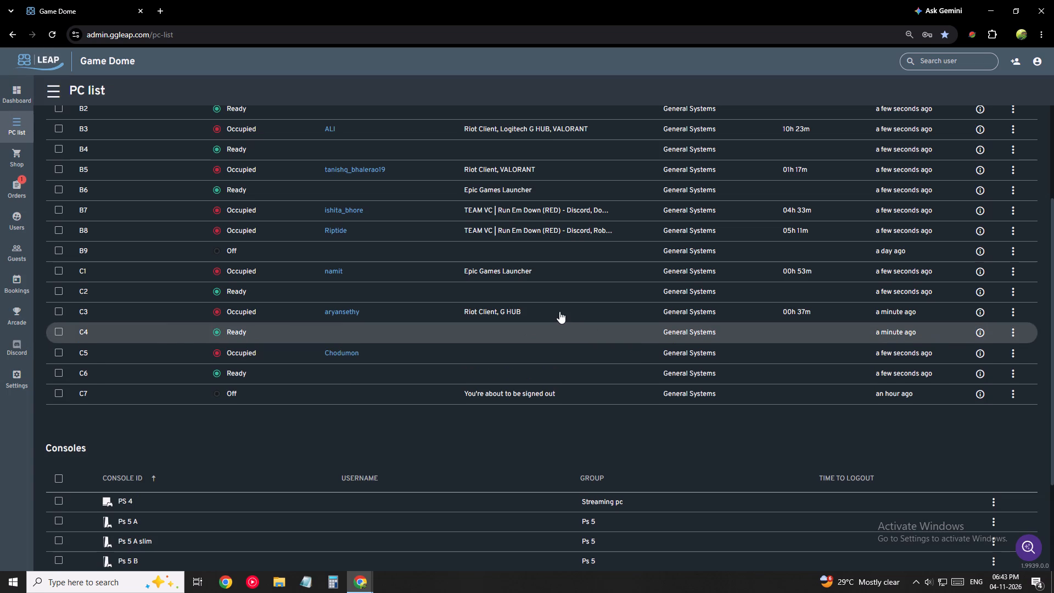
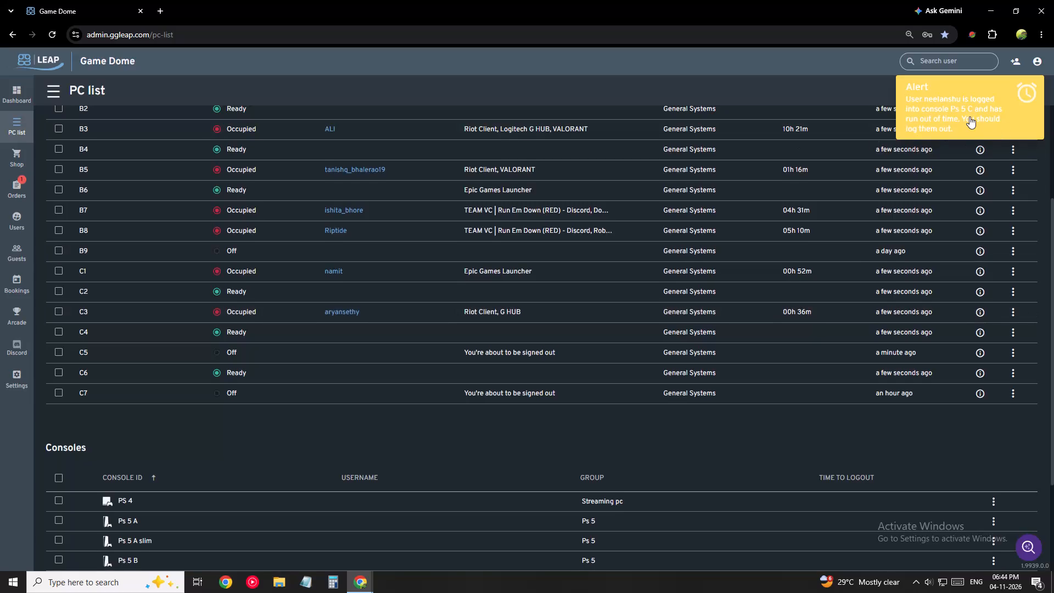
left_click(969, 116)
scroll(701, 279, "down", 6)
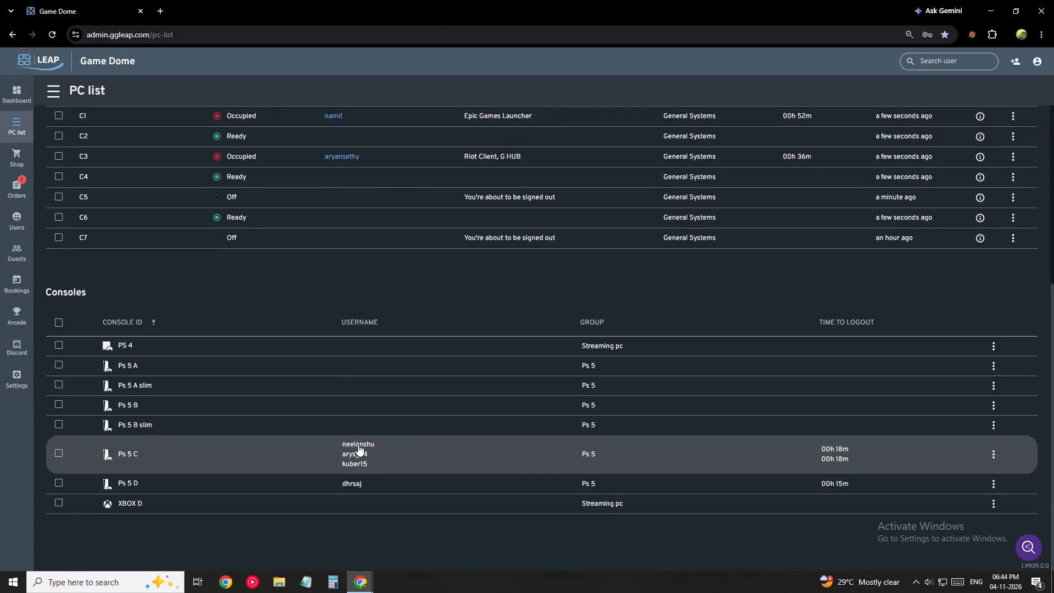
left_click(358, 444)
left_click(396, 359)
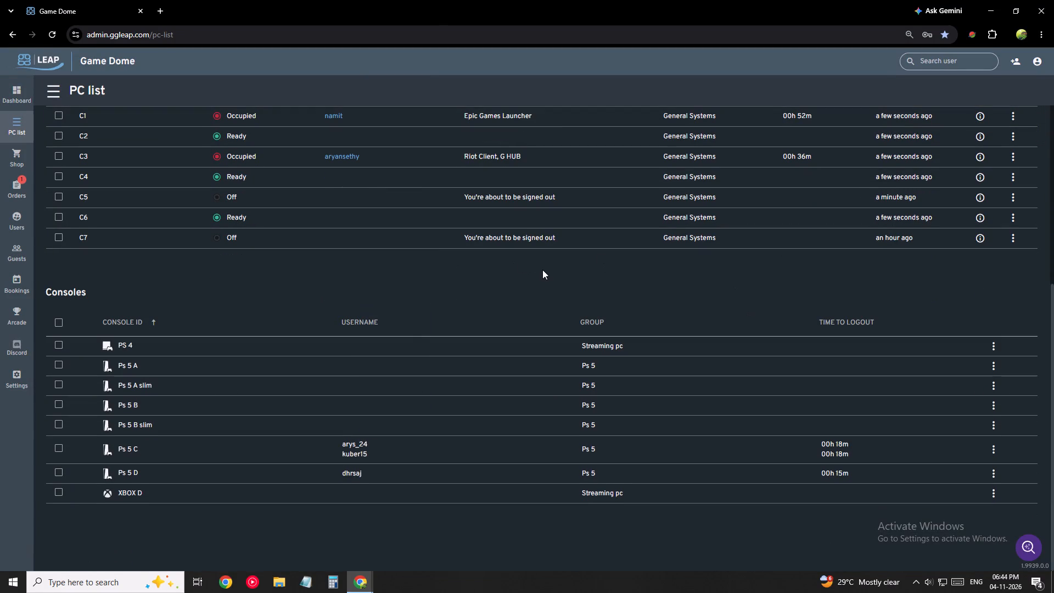
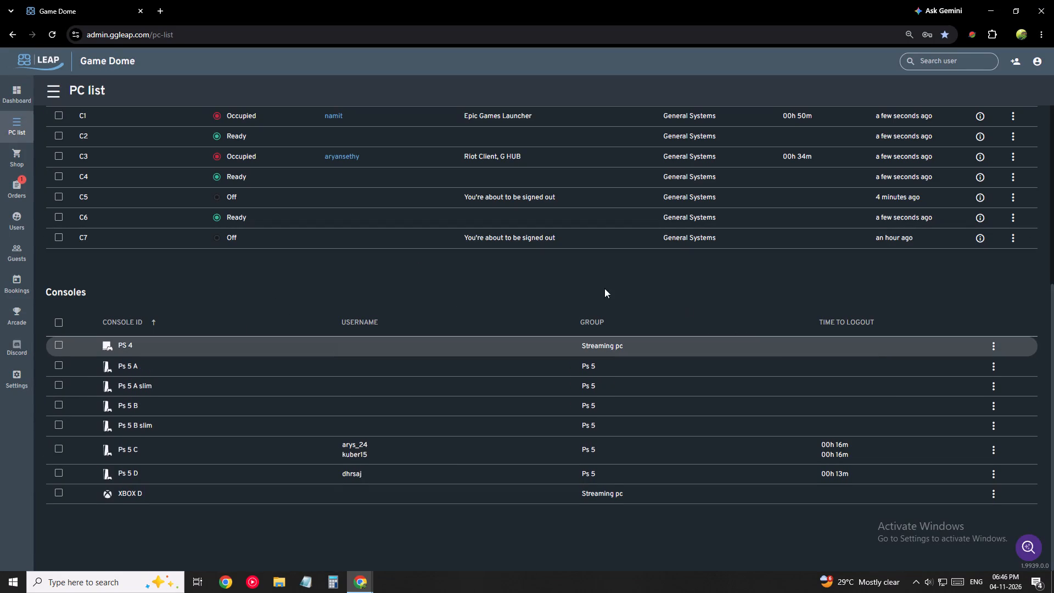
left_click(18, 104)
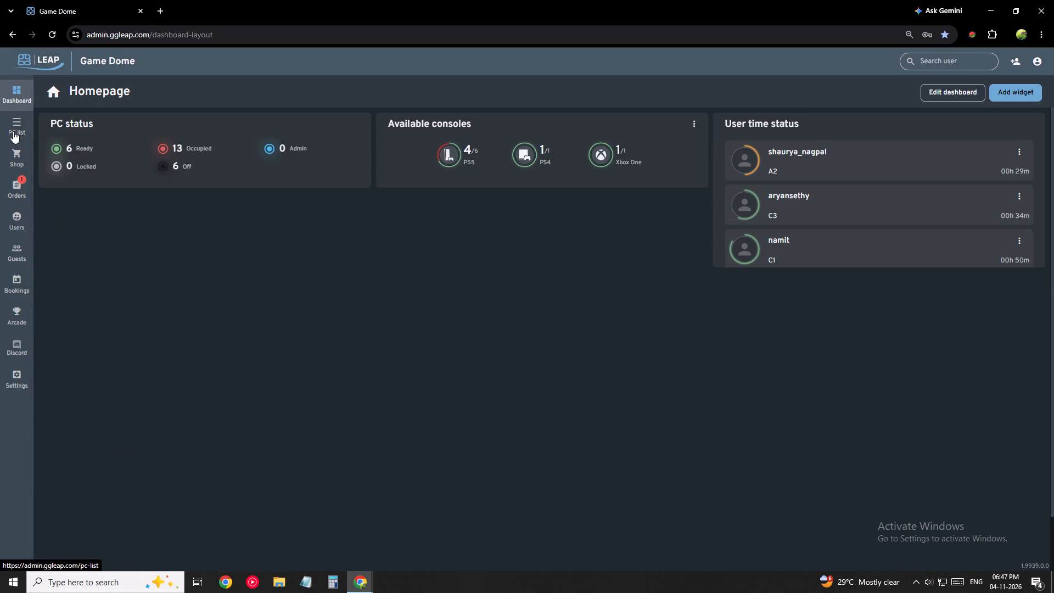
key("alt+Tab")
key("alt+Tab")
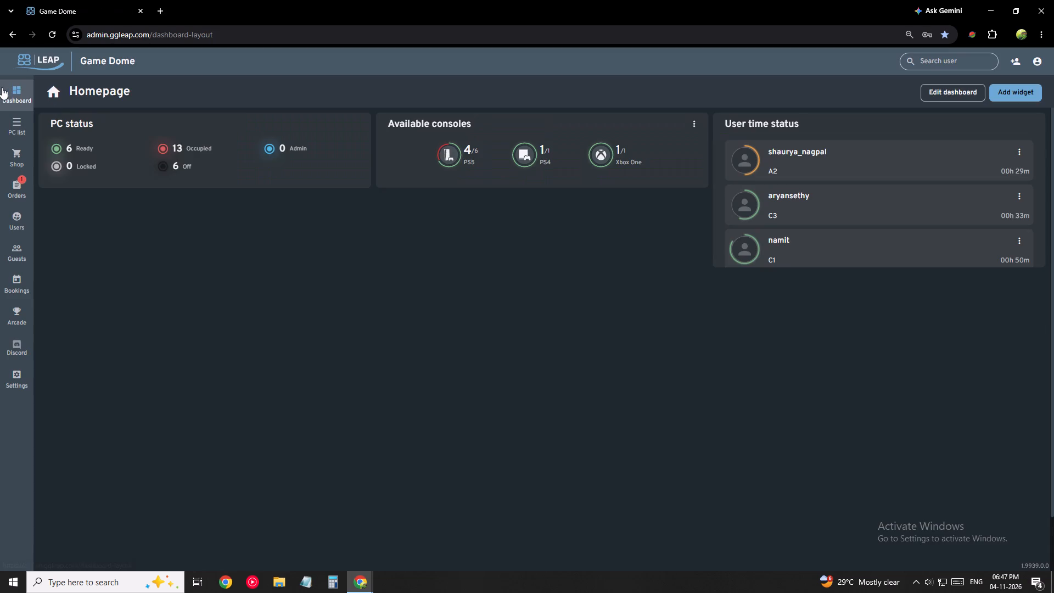
Sell one DIET COCA-COLA to the user on PC C3 and charge the order to credit card.
left_click(2, 87)
left_click(5, 134)
scroll(398, 300, "down", 2)
left_click(339, 474)
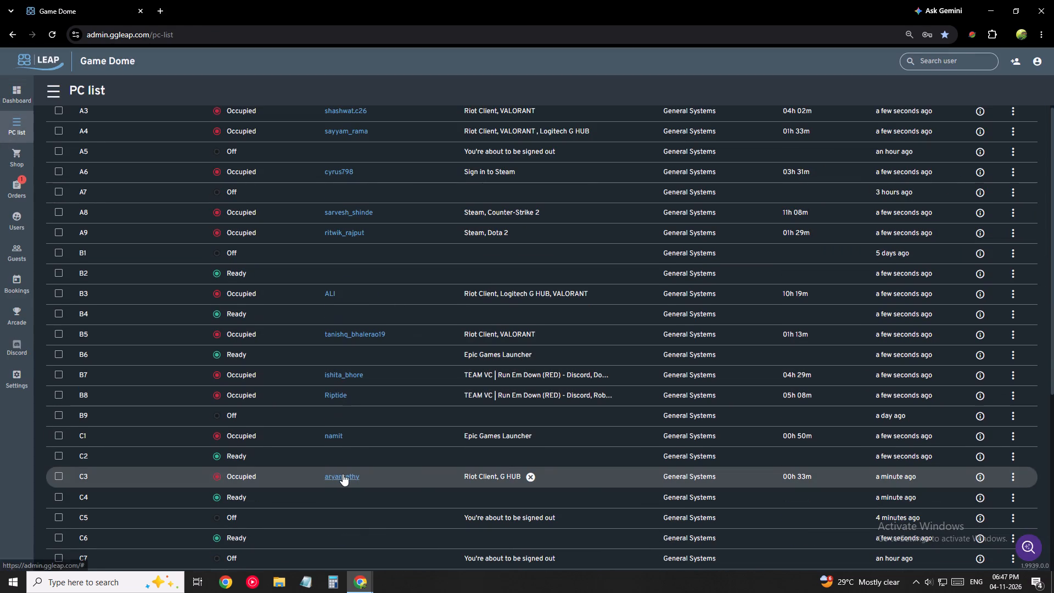
left_click(356, 343)
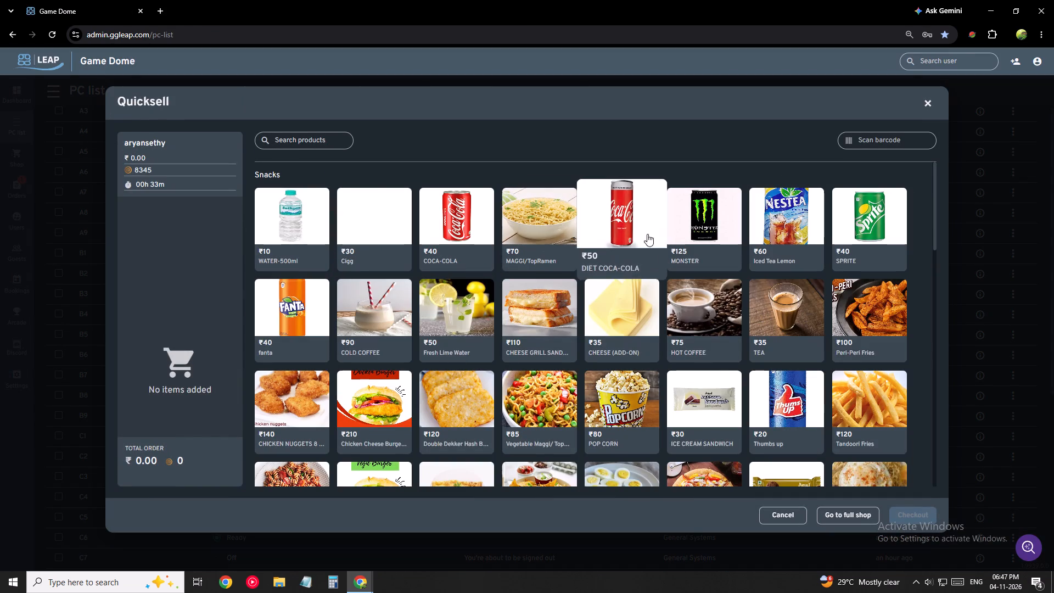
left_click_drag(618, 226, 165, 368)
left_click(911, 516)
left_click(259, 280)
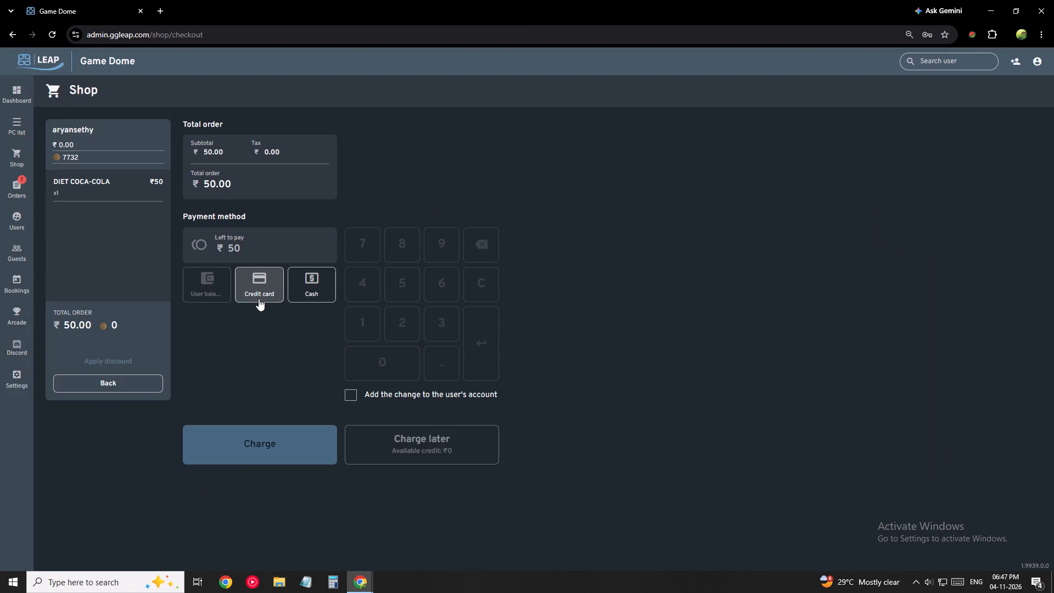
left_click(266, 422)
left_click(266, 438)
In the GD VIMAN MNAGAR spreadsheet, set the C3 user's customer credit amount to 410.
key("alt+Tab")
double_click(867, 472)
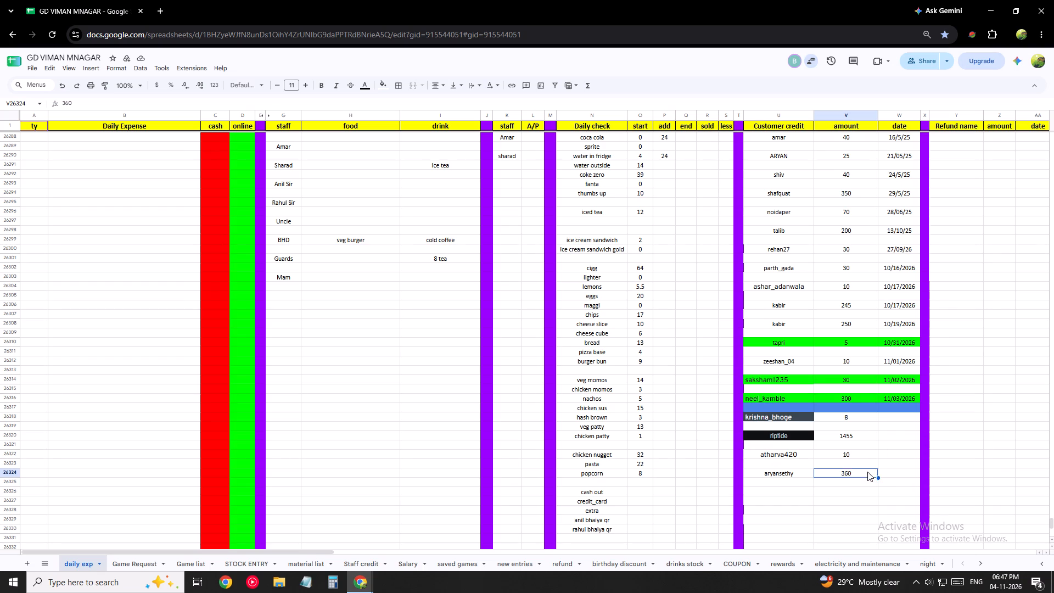
key("BackSpace")
key("BackSpace")
key("BackSpace")
type("410")
key("Return")
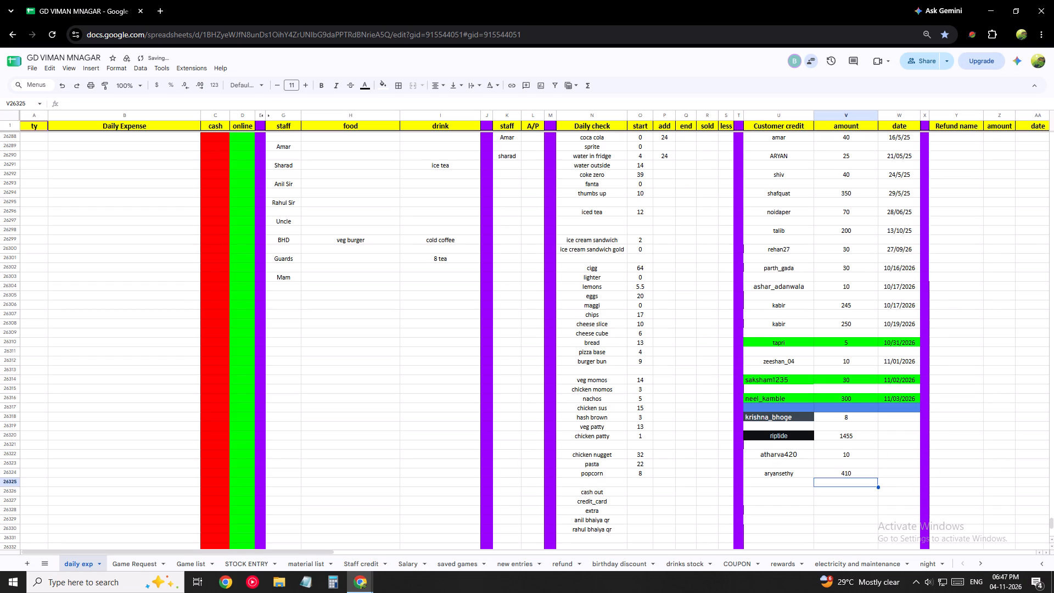
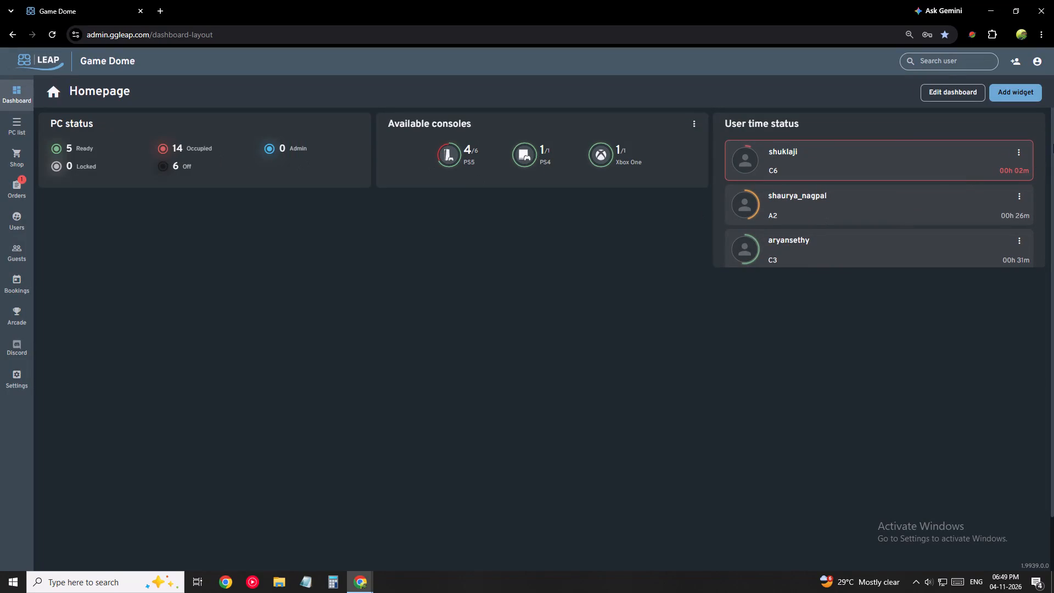
Open the PC list and view the account actions available for the user on PC C6.
left_click(0, 121)
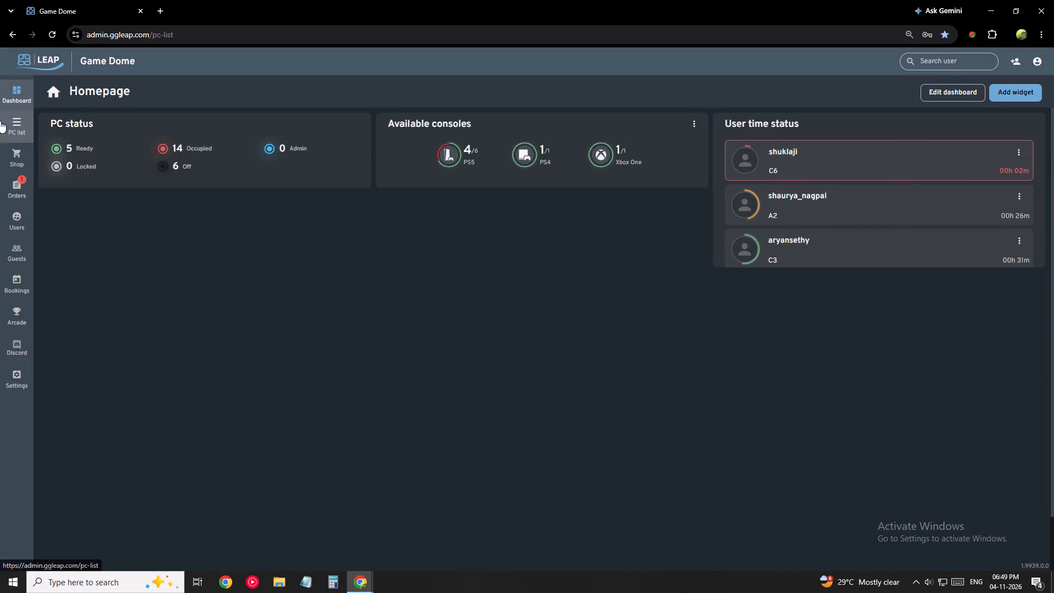
scroll(370, 363, "down", 5)
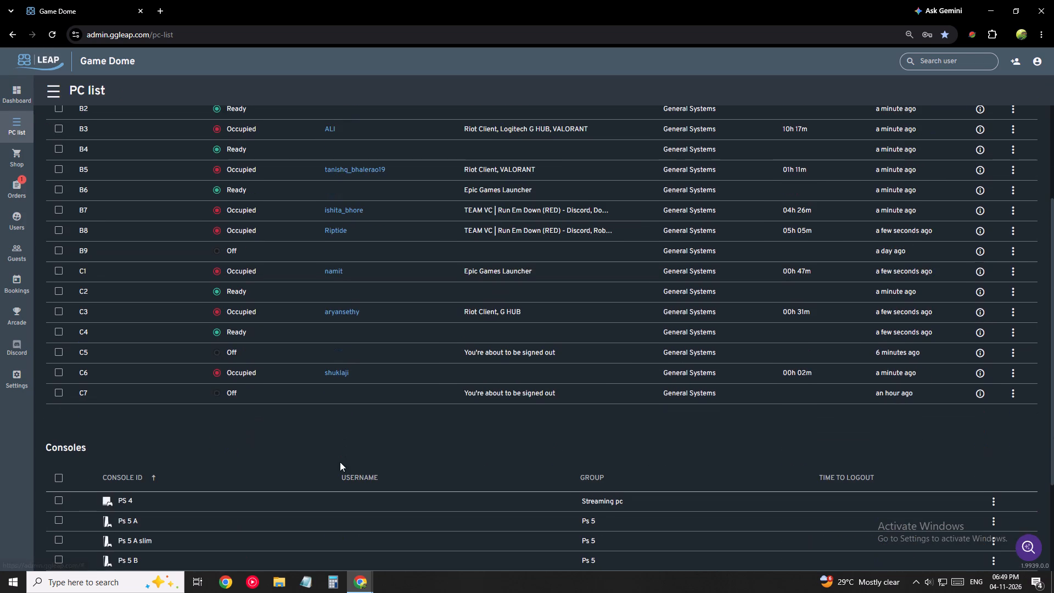
left_click(342, 371)
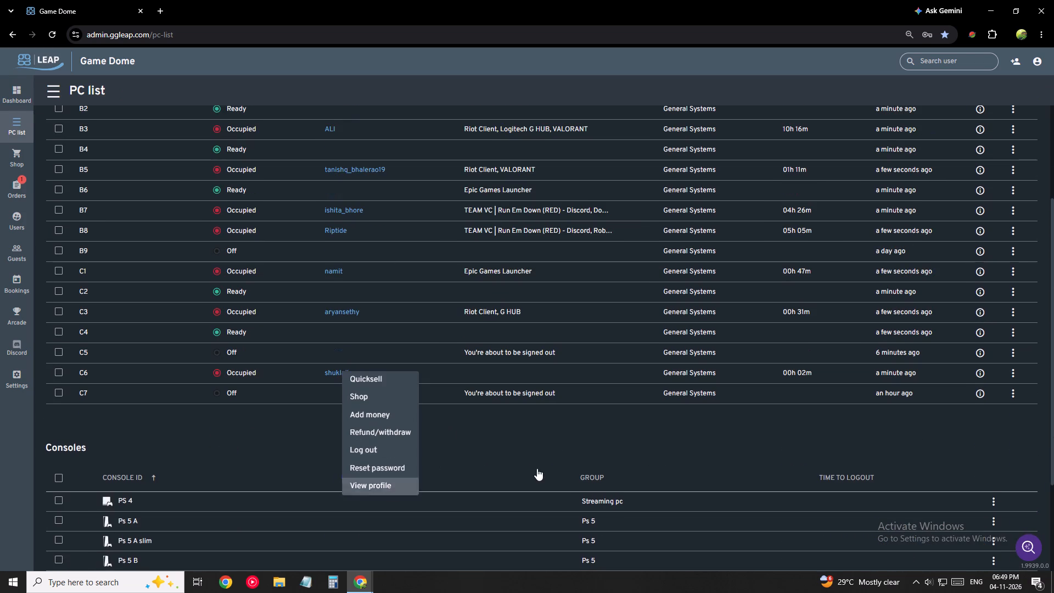
left_click(560, 460)
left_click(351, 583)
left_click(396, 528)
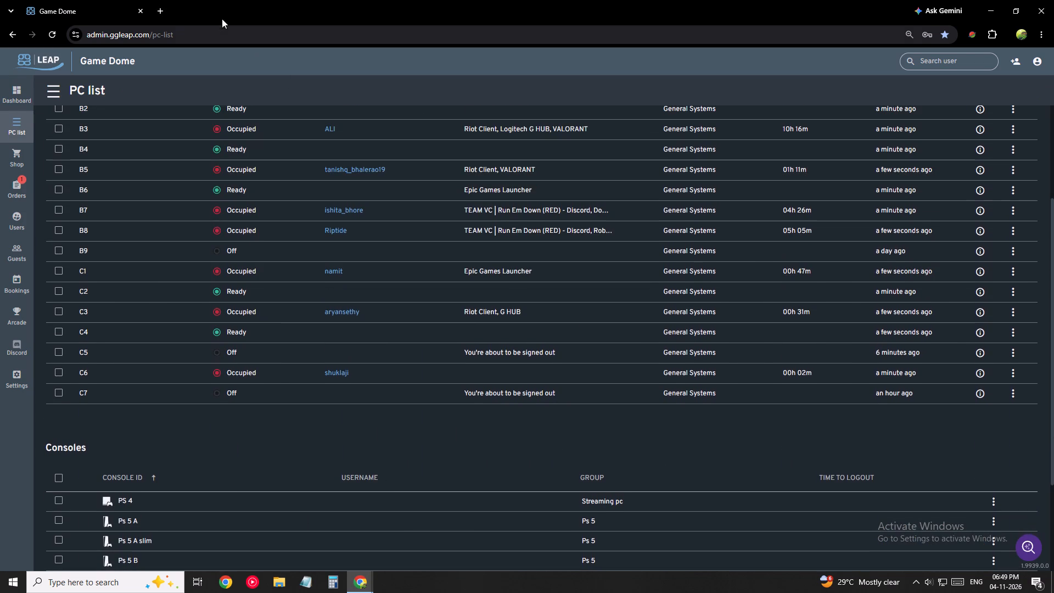
Show the hidden system tray icons.
left_click(925, 592)
left_click(918, 586)
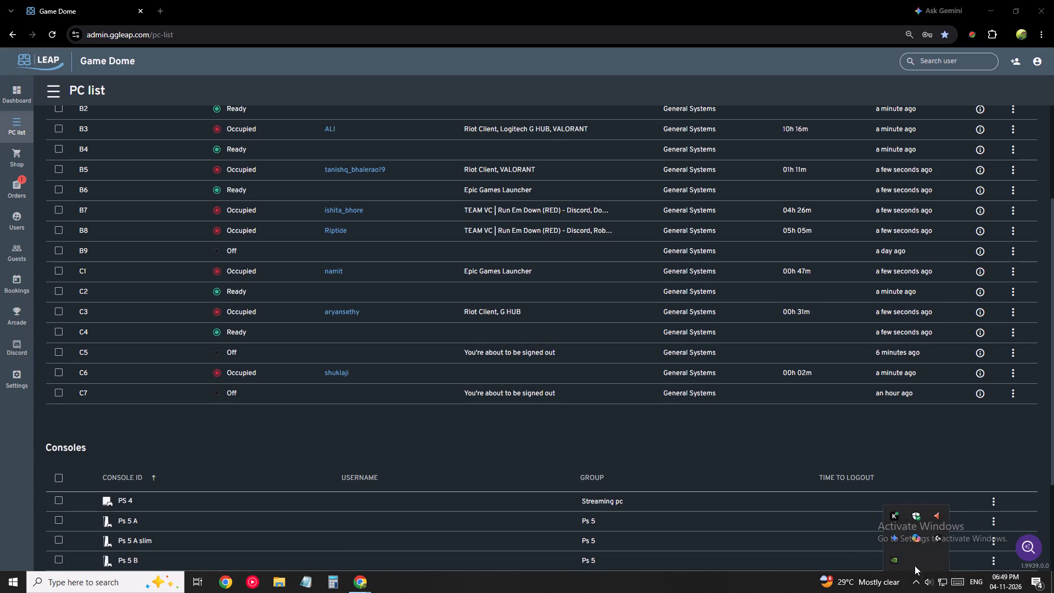
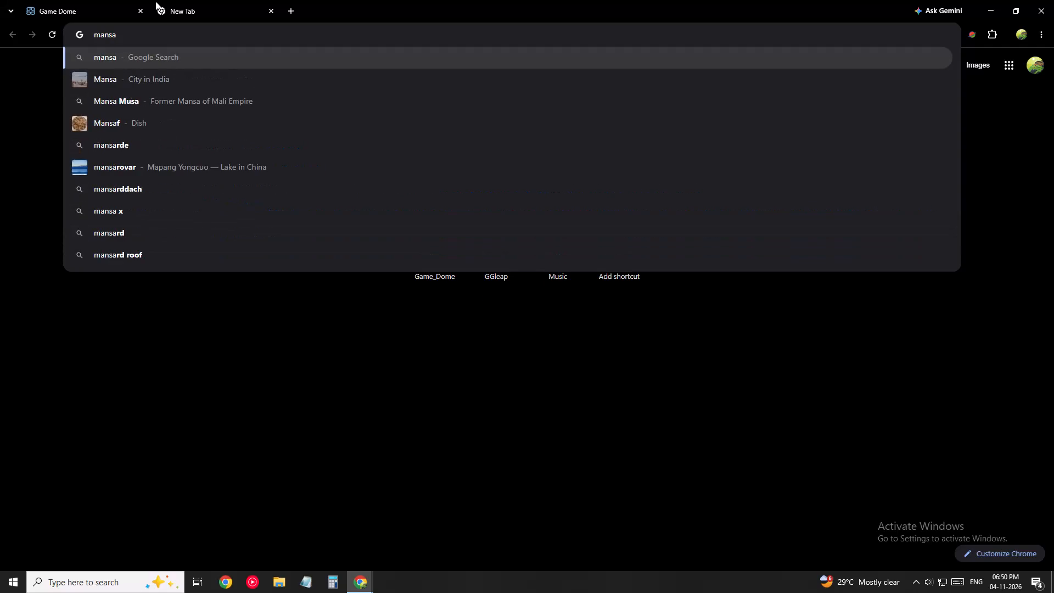
Search Google for the suggested term Mansa Musa.
key("Down")
key("Down")
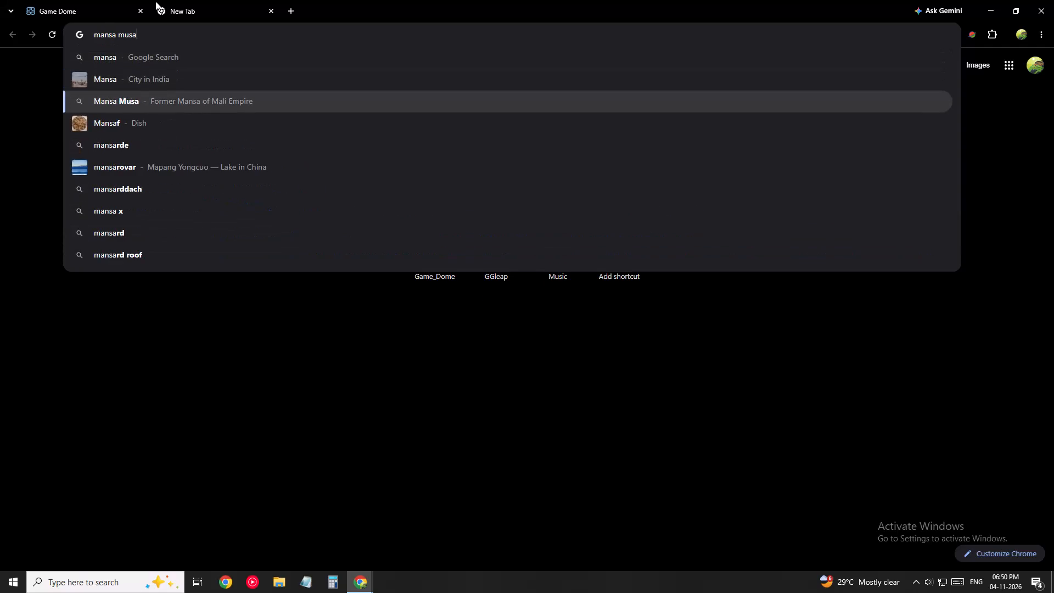
key("Return")
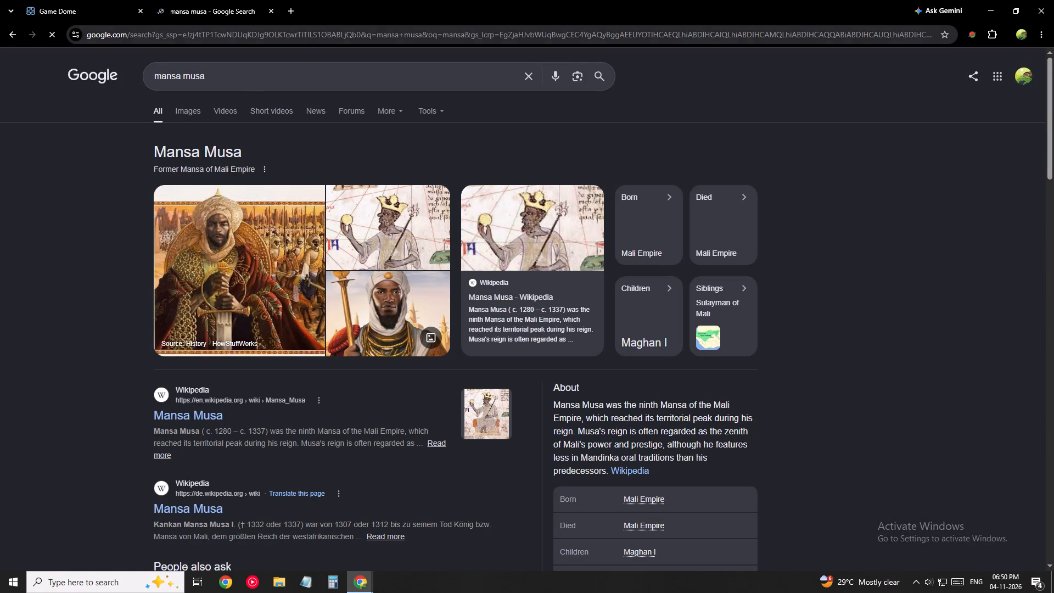
Search for "hackthe", open the Hack The Box site and go to free account registration for individuals.
left_click(240, 34)
key("BackSpace")
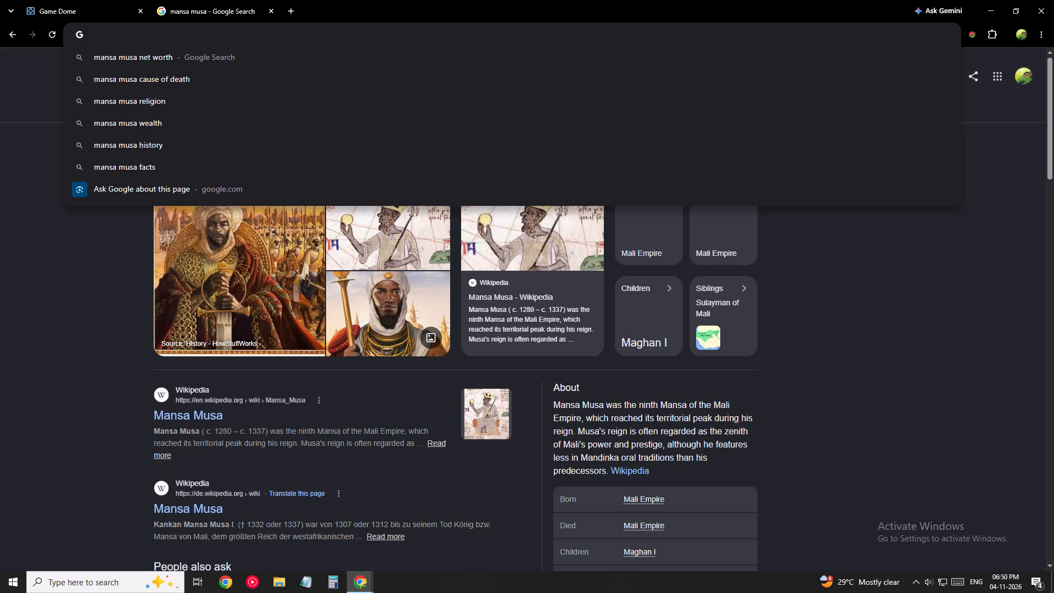
type("hackthe")
key("Return")
left_click(214, 211)
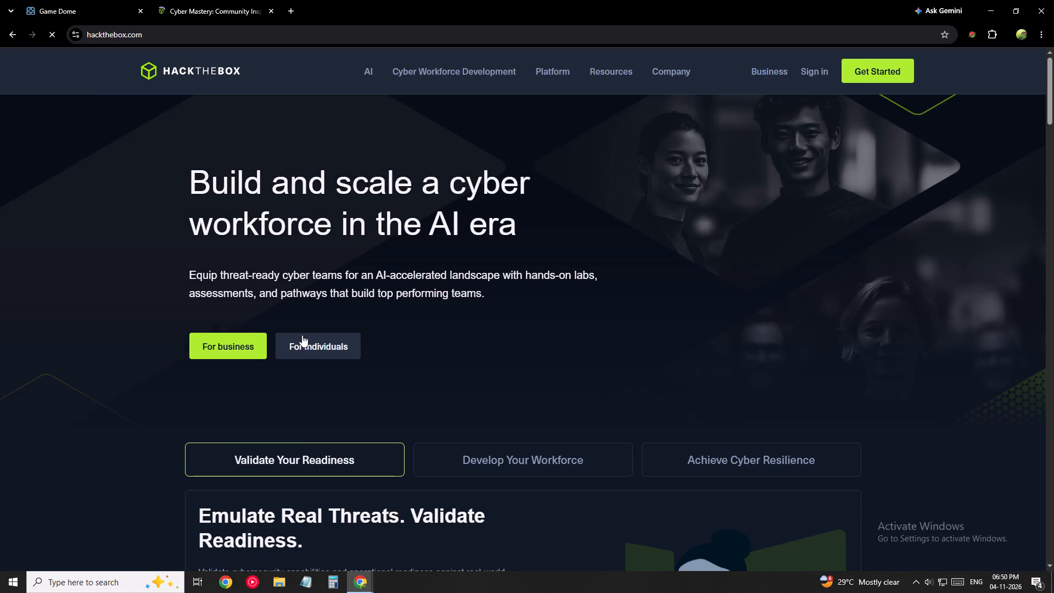
left_click(311, 337)
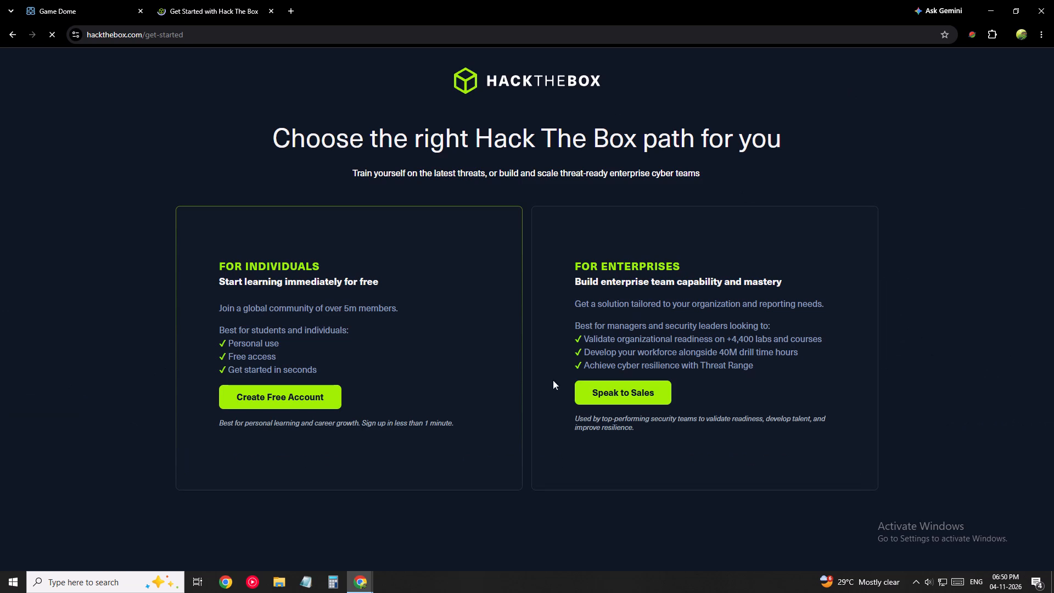
left_click(285, 401)
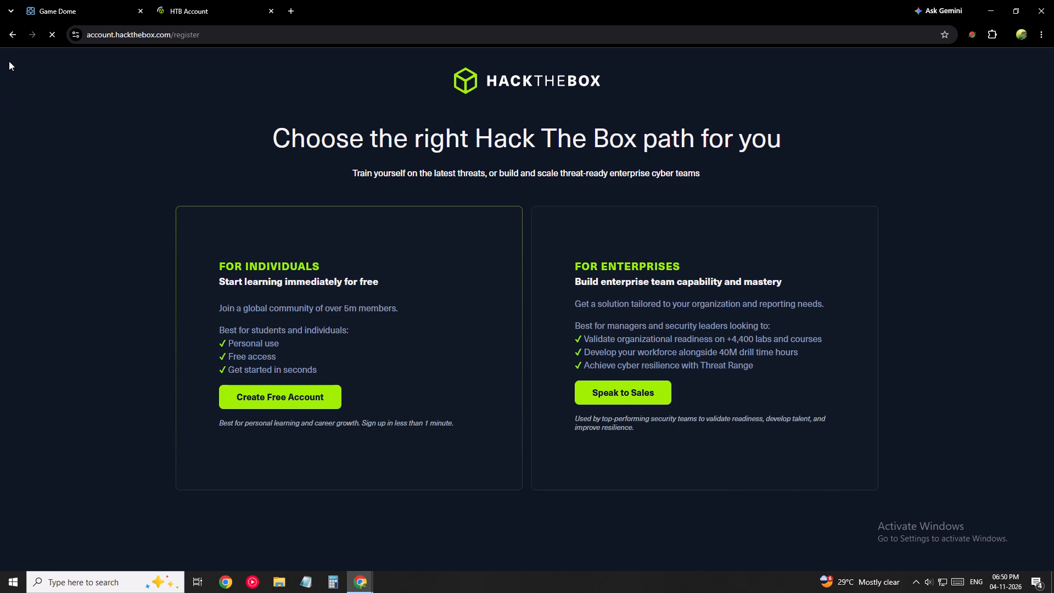
Go back through the Hack The Box pages and the "hackthe" results to the Mansa Musa search results.
left_click(0, 33)
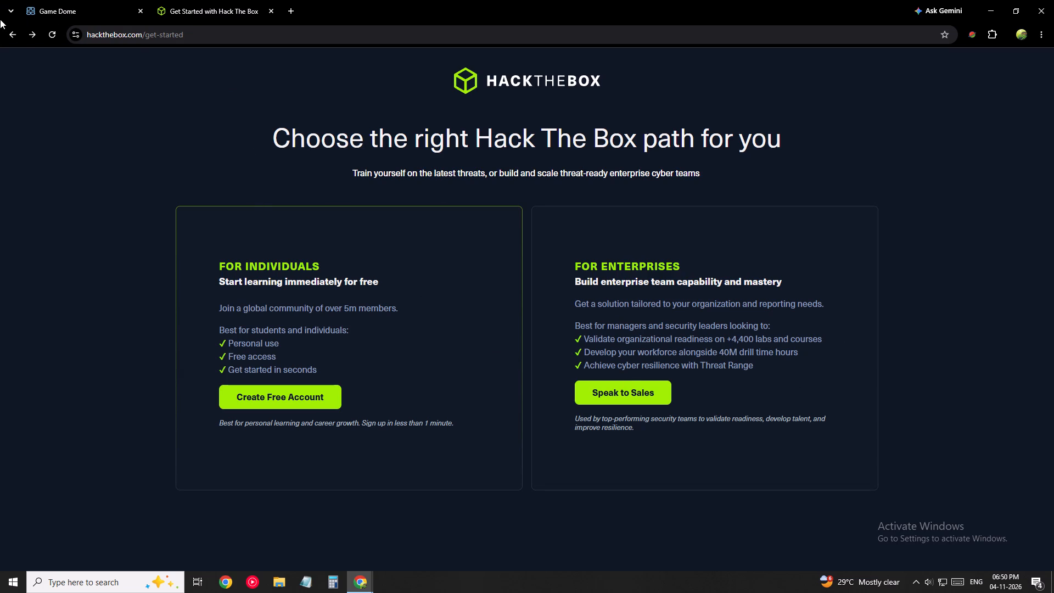
left_click(0, 40)
left_click(1, 37)
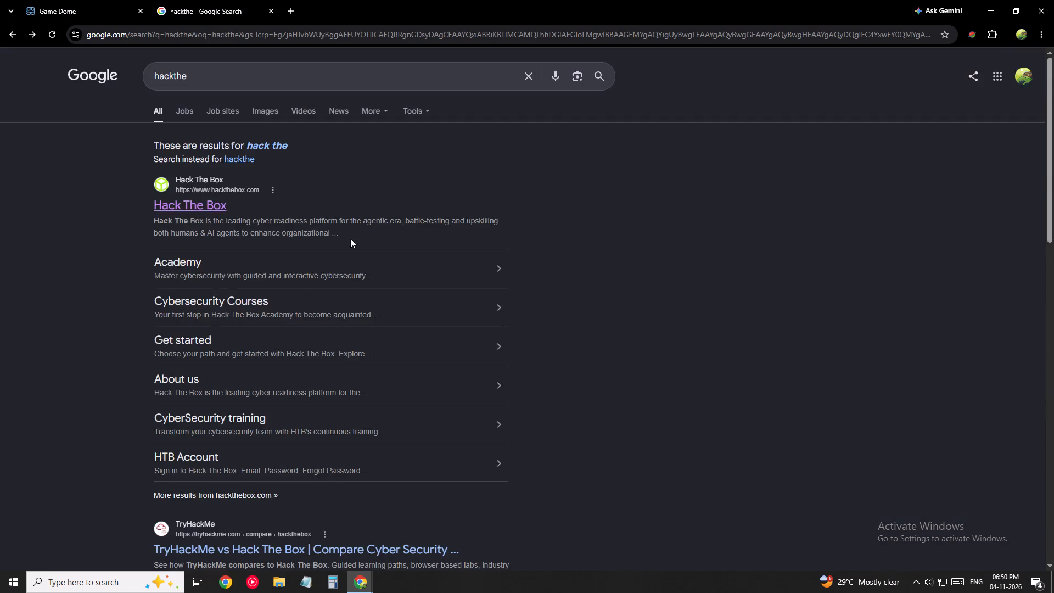
scroll(367, 265, "down", 7)
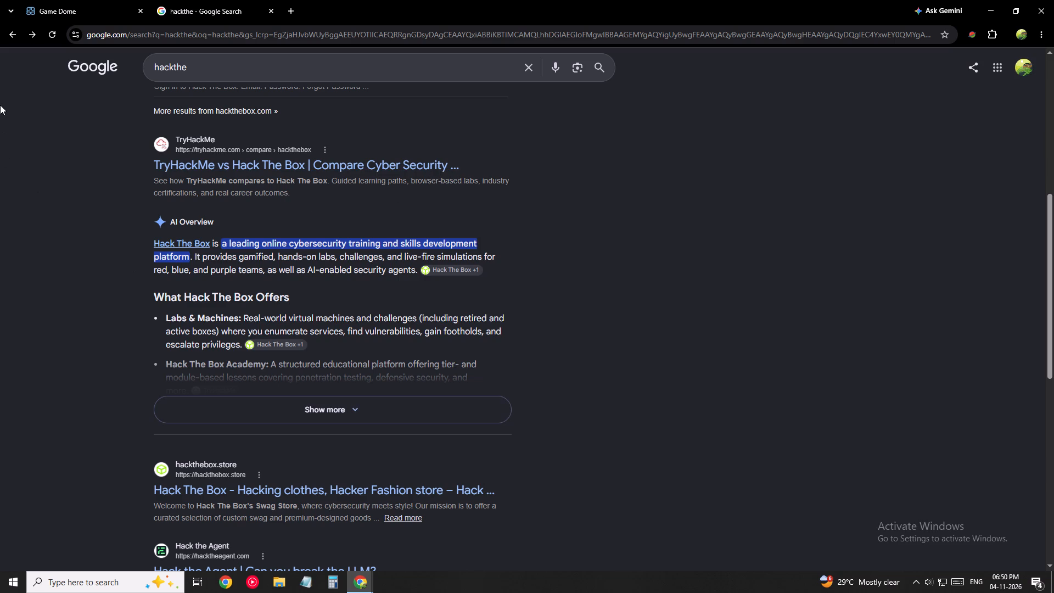
left_click(0, 46)
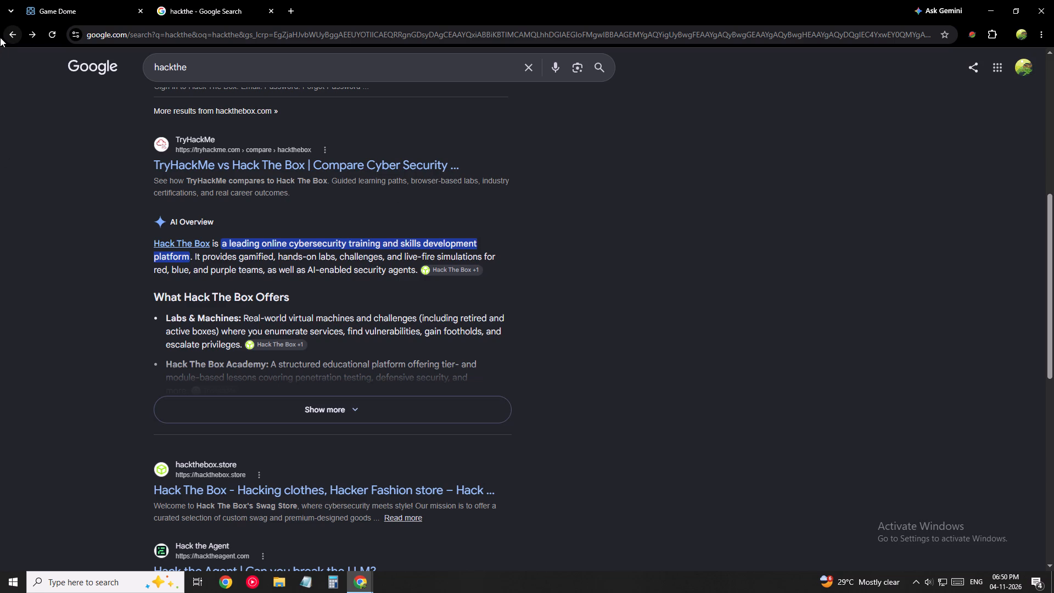
left_click(3, 31)
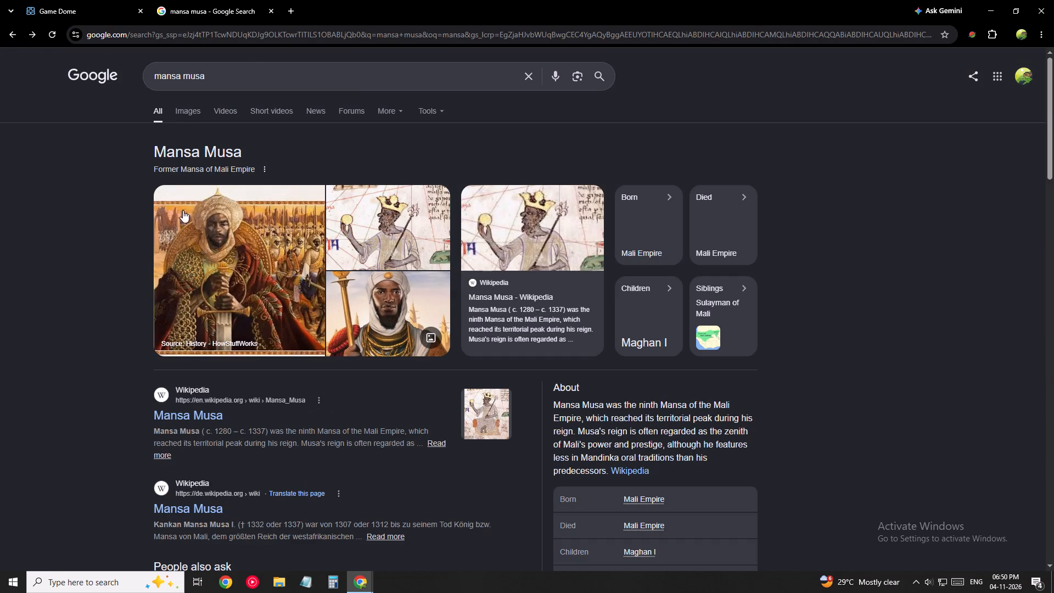
Replace the Mansa Musa query with a Google search for cloud security.
left_click_drag(283, 68, 116, 72)
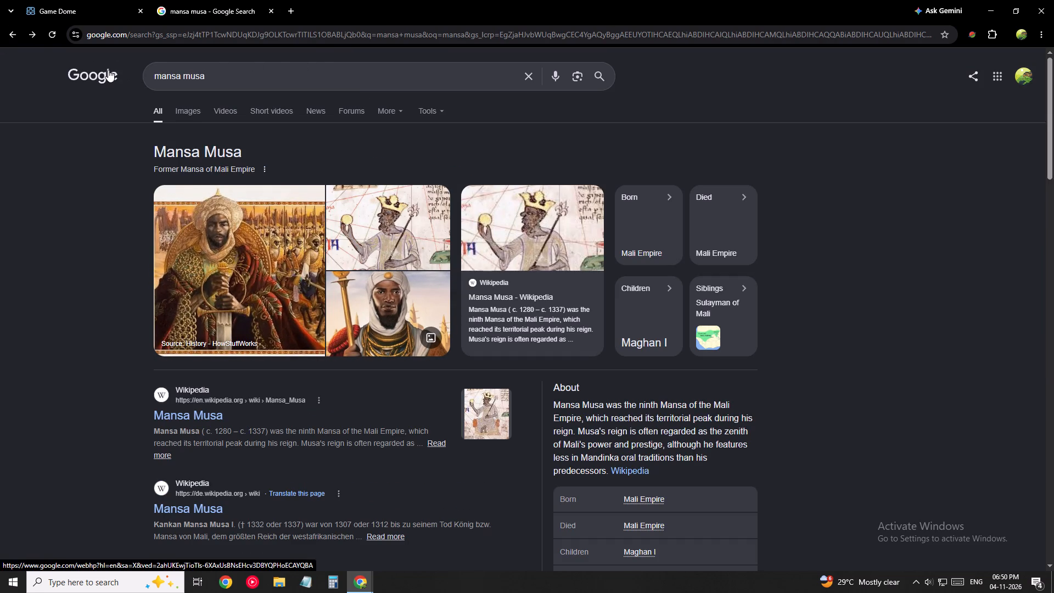
key("BackSpace")
key("BackSpace")
key("BackSpace")
key("BackSpace")
key("BackSpace")
key("BackSpace")
key("BackSpace")
key("BackSpace")
key("BackSpace")
key("BackSpace")
key("BackSpace")
key("BackSpace")
key("BackSpace")
key("BackSpace")
key("BackSpace")
key("BackSpace")
key("BackSpace")
key("BackSpace")
key("BackSpace")
type("cloudn")
key("space")
key("BackSpace")
key("BackSpace")
key("space")
type("secut")
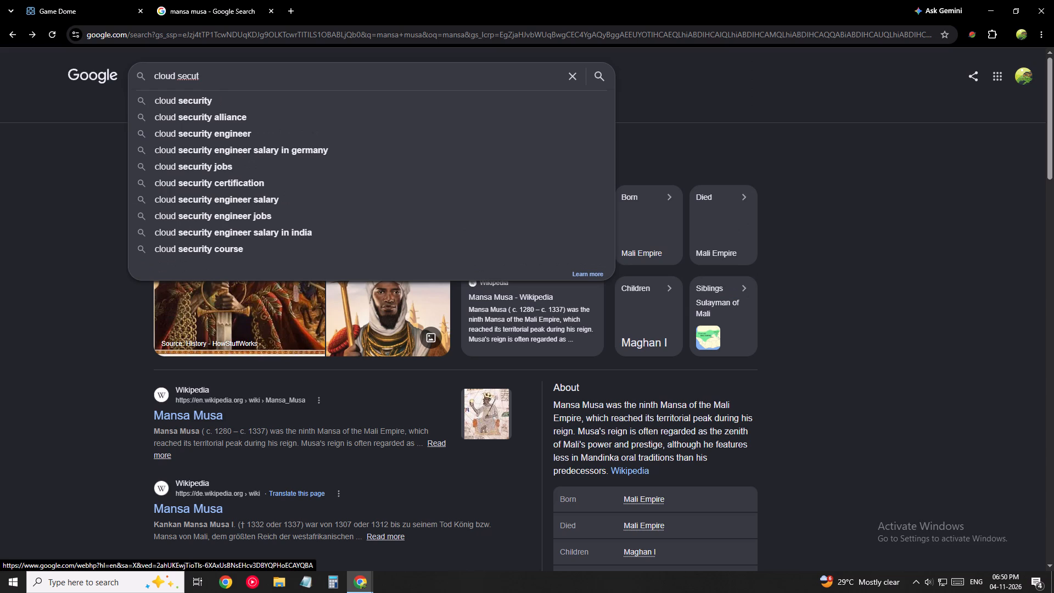
left_click(229, 100)
Refine the search to the suggested query "cloud security freelance".
left_click(255, 79)
key("space")
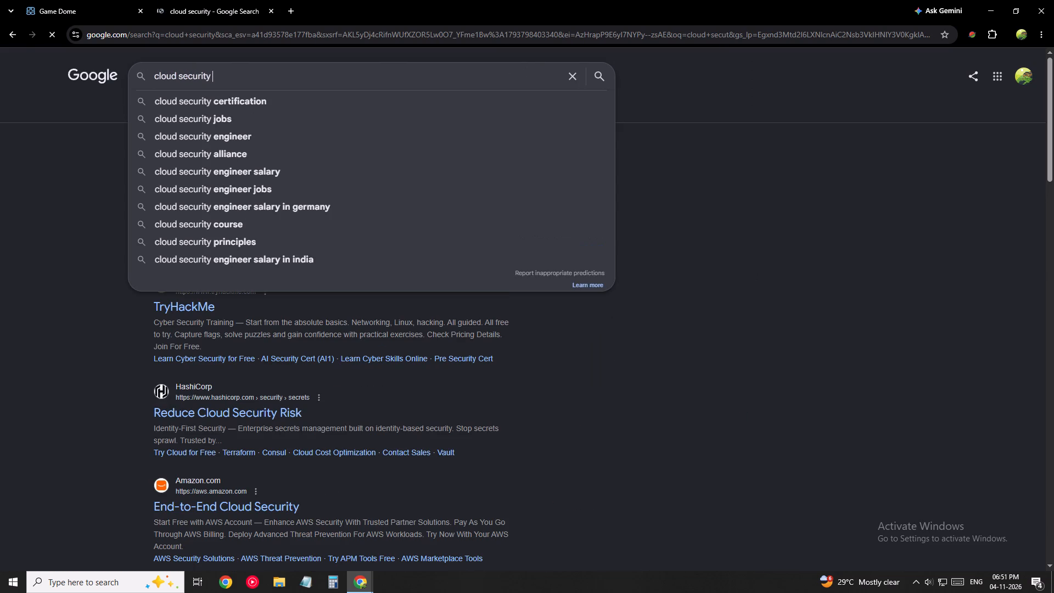
type("free")
key("space")
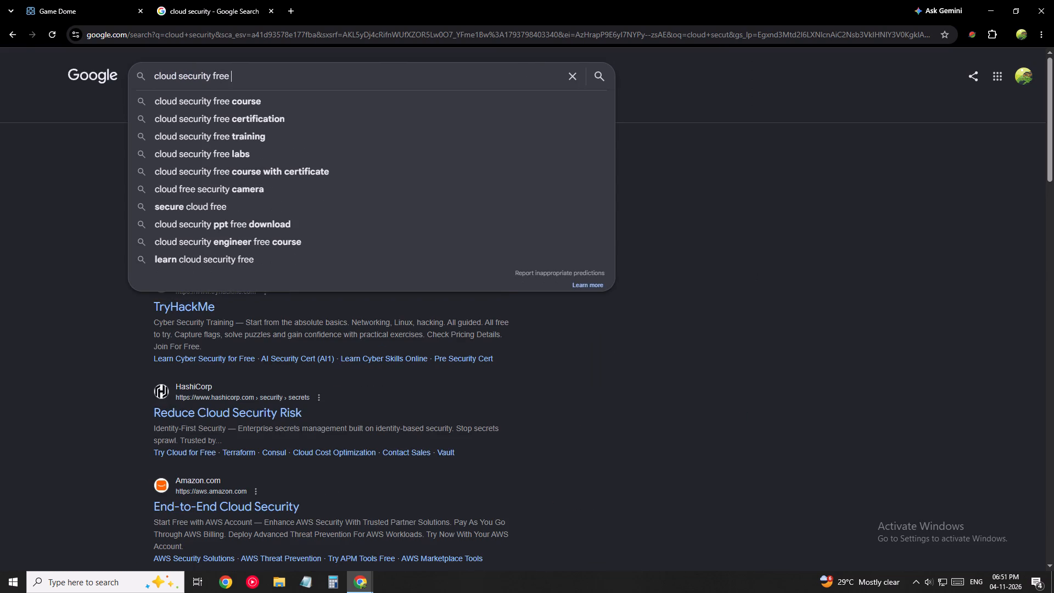
type("lanc")
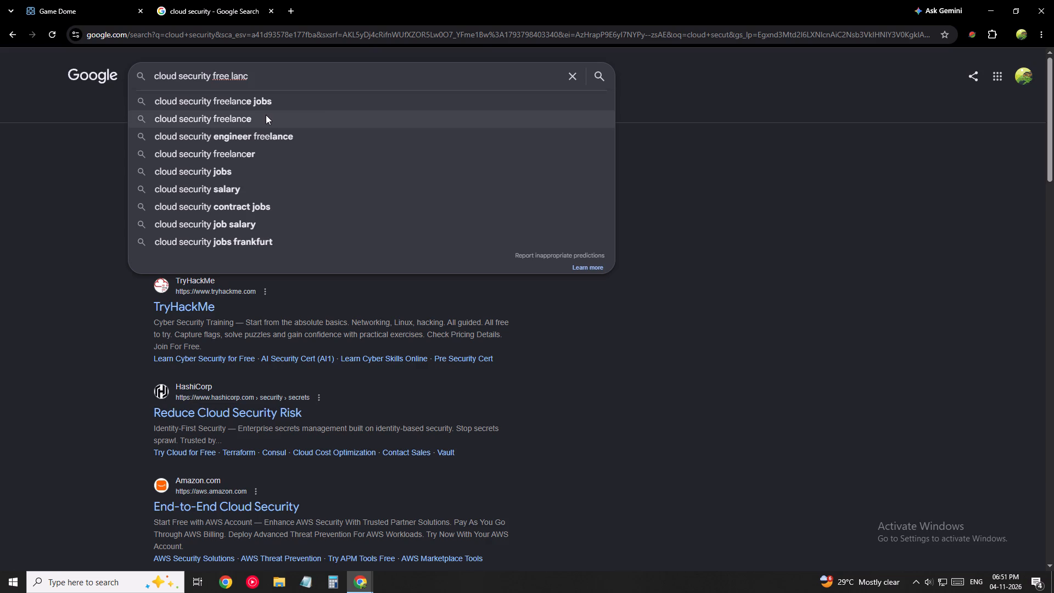
left_click(266, 115)
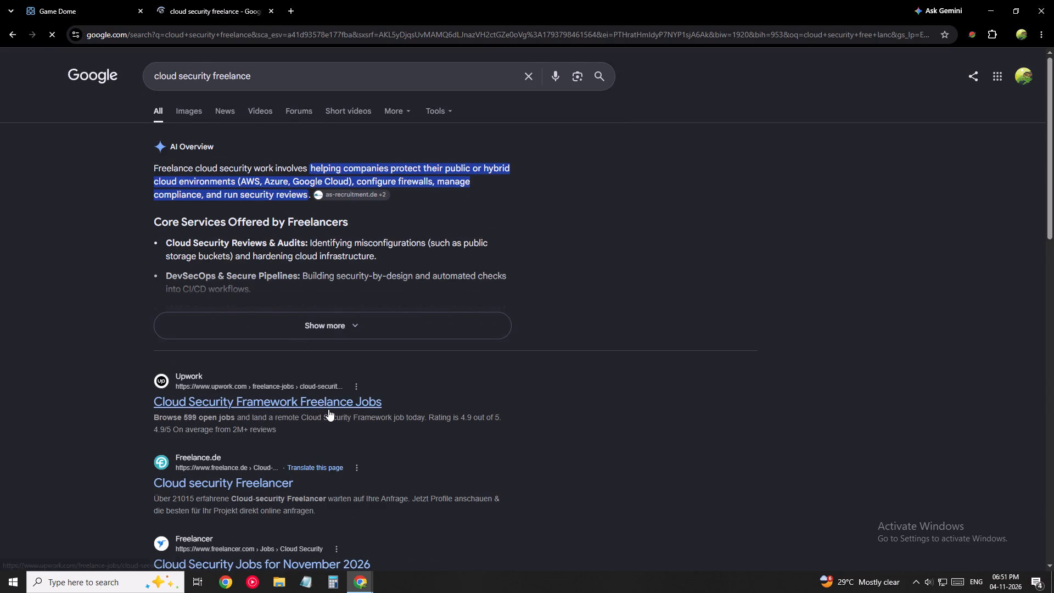
Expand the AI overview on freelance cloud security and examine its services, platforms, starting tips and the job site results below.
left_click(316, 317)
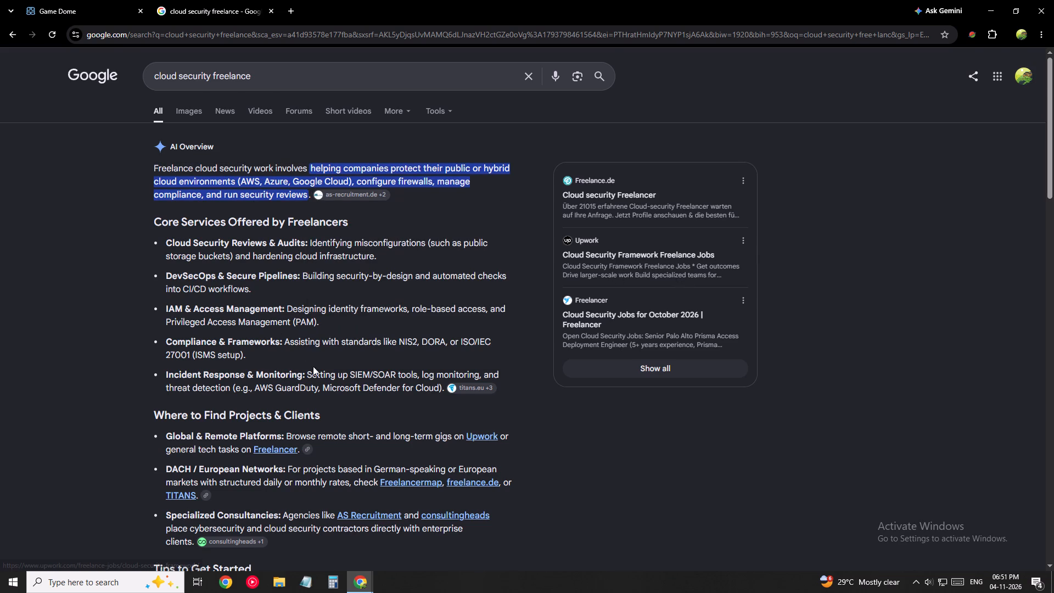
scroll(321, 371, "down", 5)
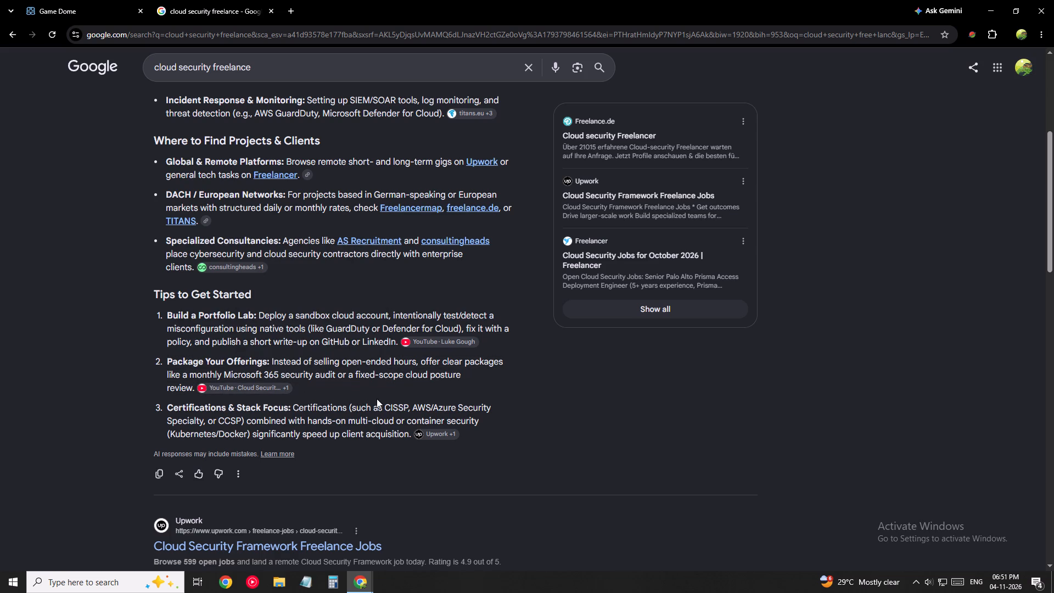
scroll(324, 434, "down", 1)
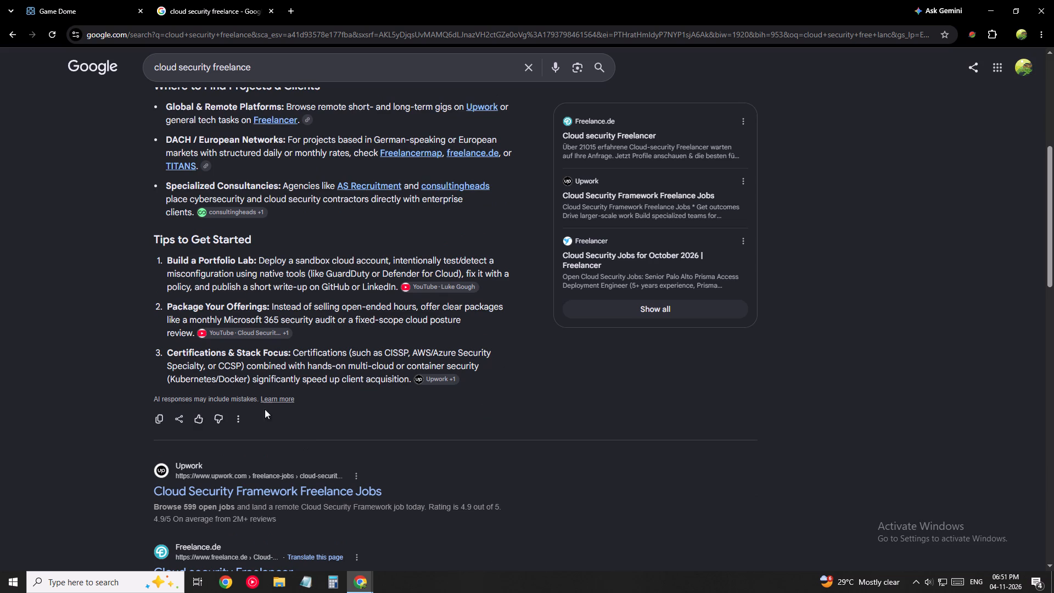
scroll(213, 383, "down", 3)
scroll(132, 255, "down", 2)
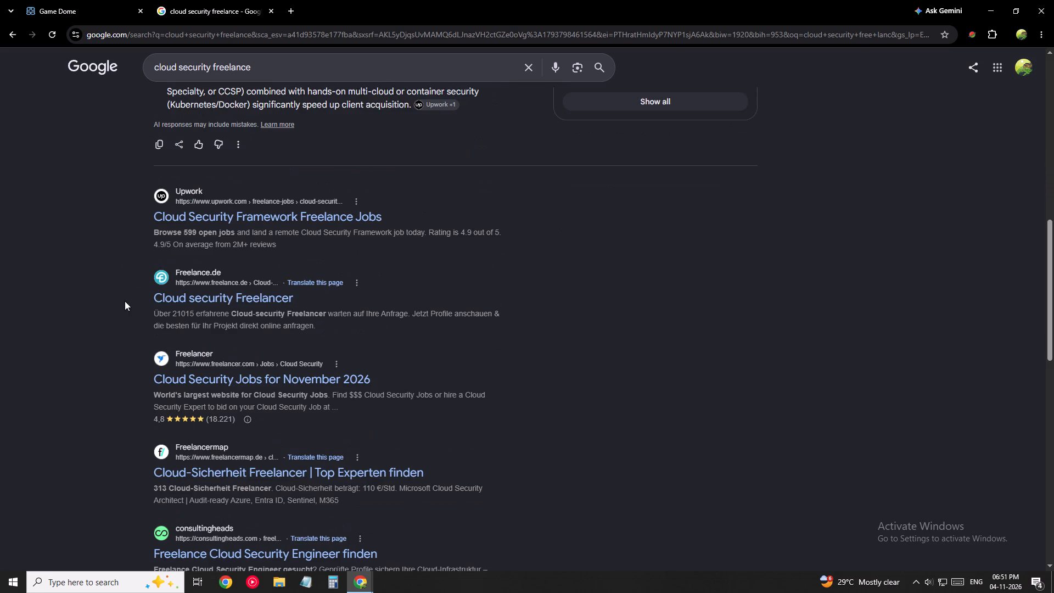
scroll(237, 359, "down", 4)
scroll(242, 359, "up", 5)
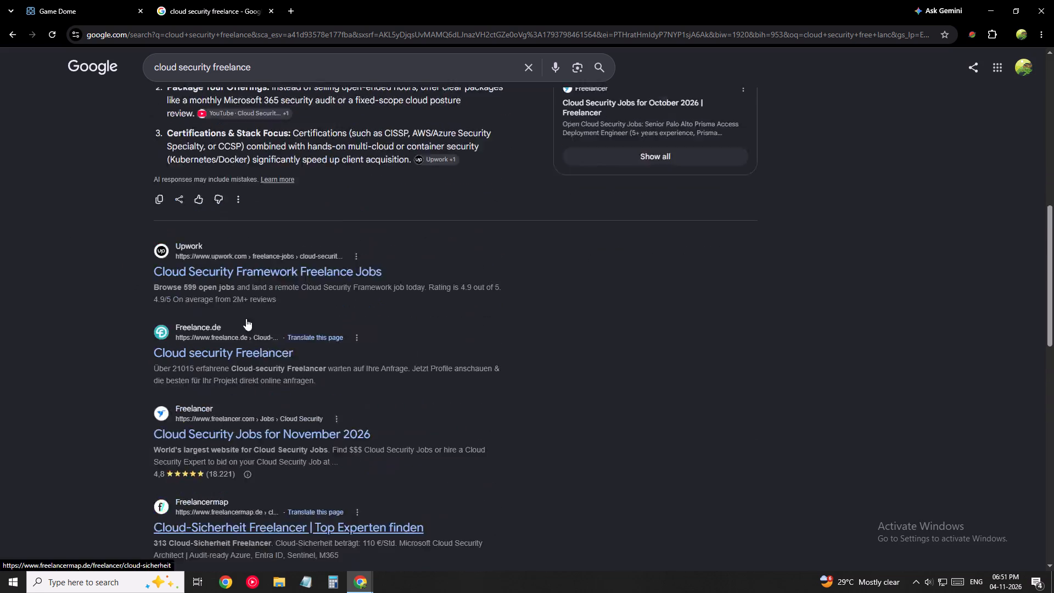
scroll(246, 318, "up", 1)
Change the query to cloud security remote and use the spelling-corrected version of the search.
left_click(271, 60)
key("BackSpace")
key("BackSpace")
key("BackSpace")
key("BackSpace")
key("BackSpace")
key("BackSpace")
key("BackSpace")
key("BackSpace")
key("BackSpace")
key("BackSpace")
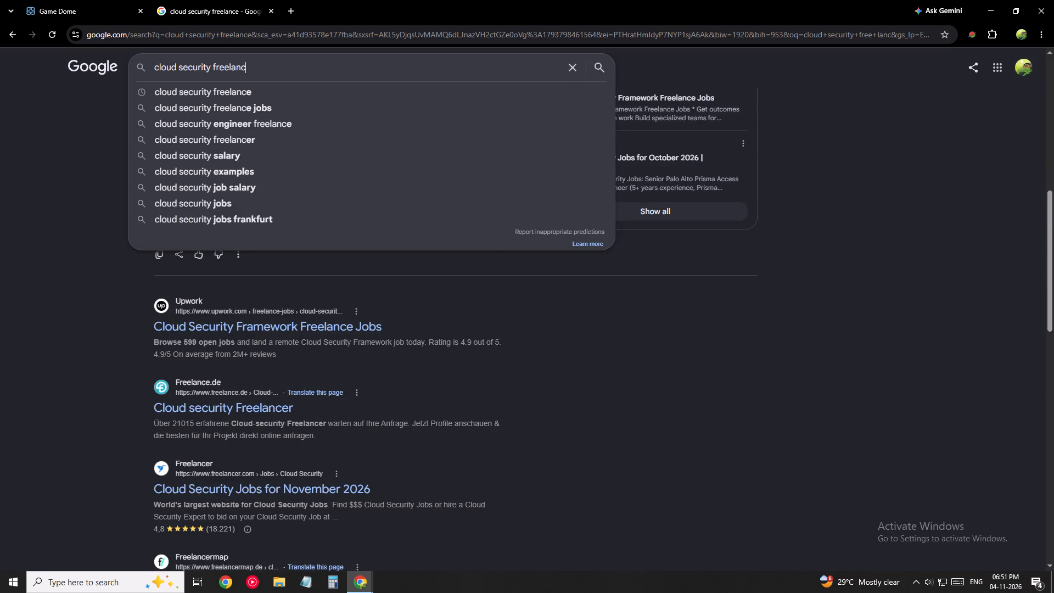
type("remote")
key("Return")
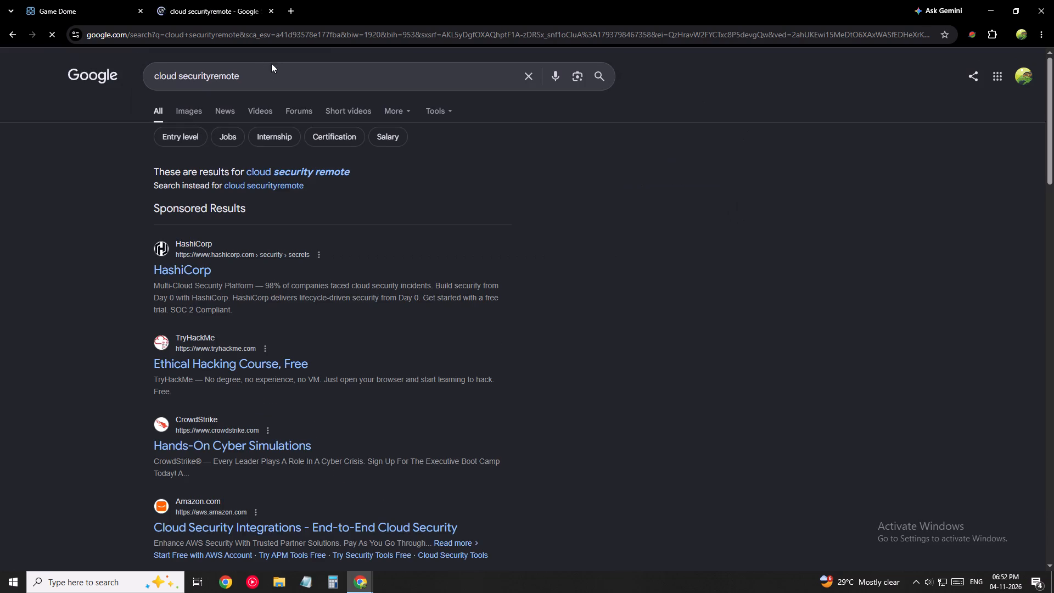
left_click(305, 171)
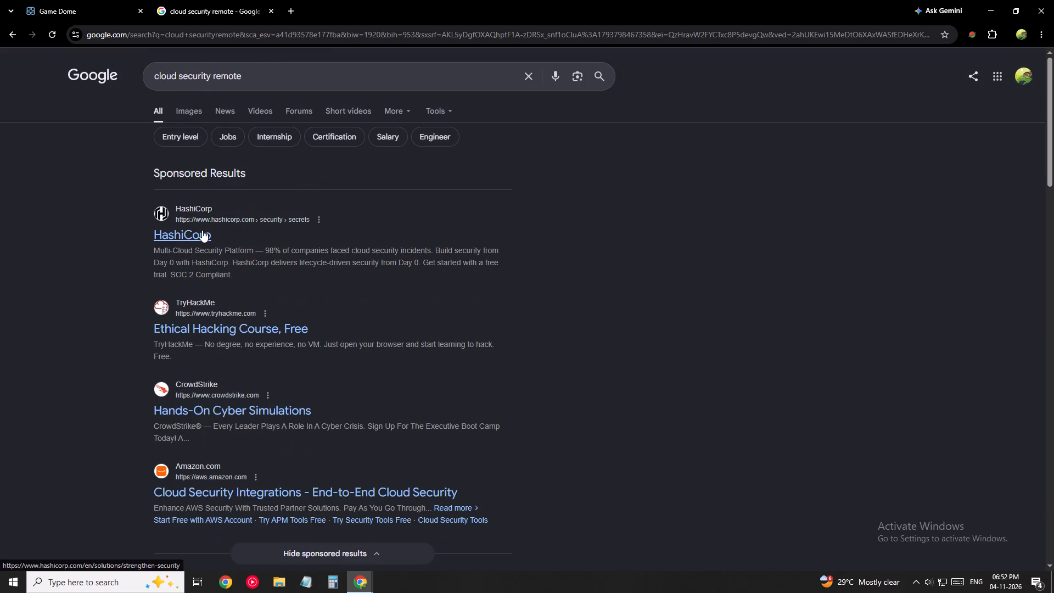
Open TryHackMe's sponsored Ethical Hacking Course result and follow the 30% off annual subscription offer to the premium plans.
left_click(243, 329)
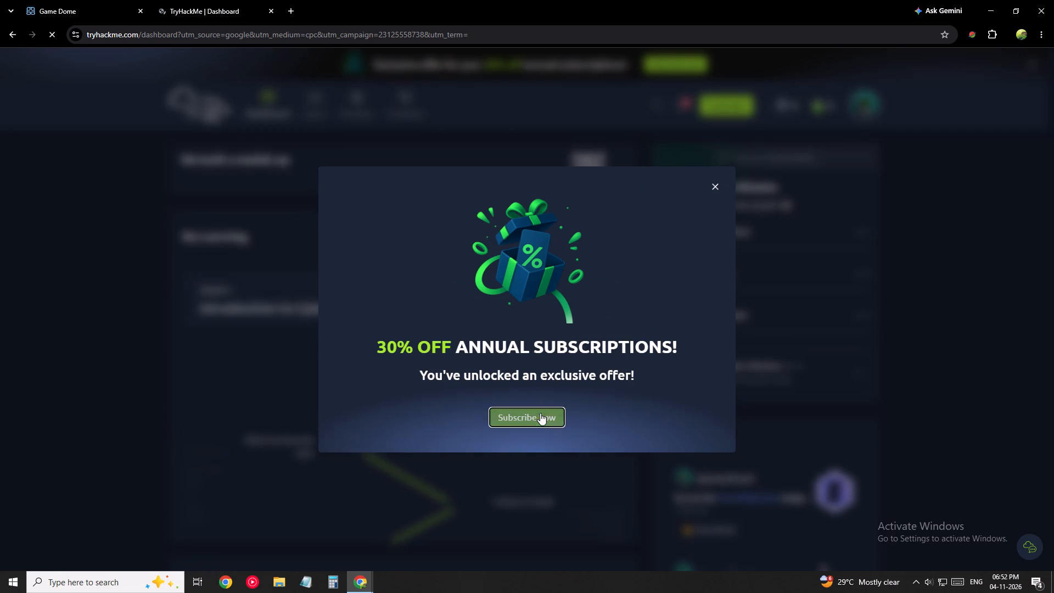
left_click(540, 415)
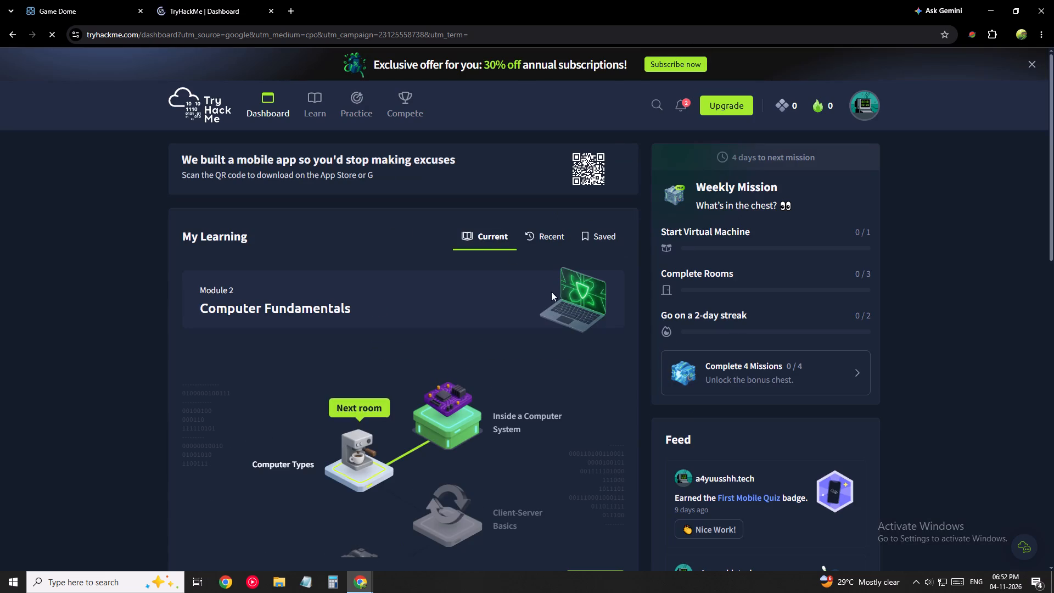
scroll(508, 296, "down", 3)
scroll(446, 307, "down", 2)
scroll(125, 337, "down", 3)
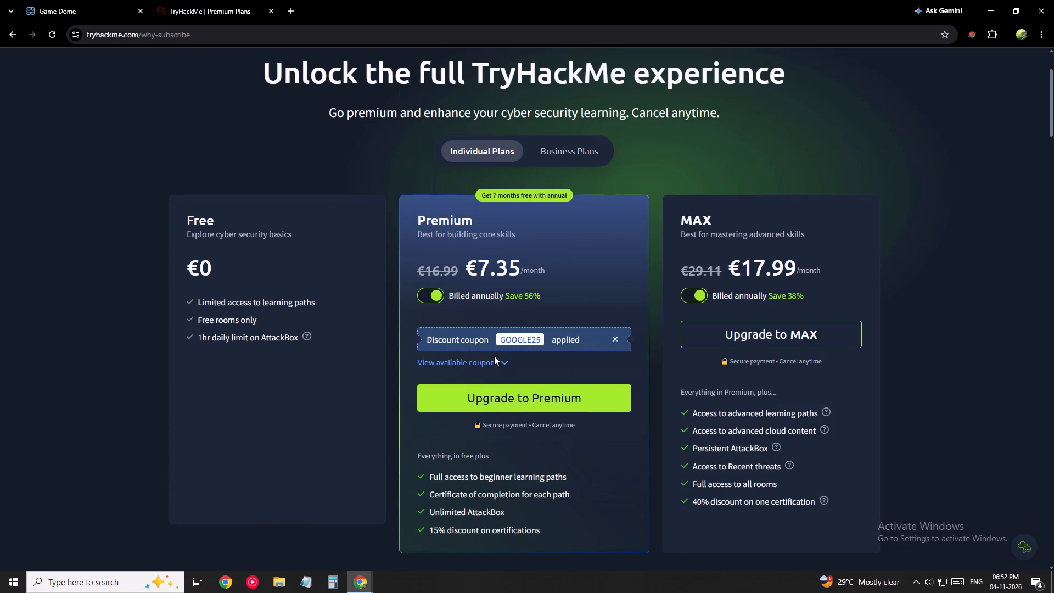
Choose the GOOGLE25 coupon for the annually billed Premium plan and start the upgrade to Premium.
left_click(497, 359)
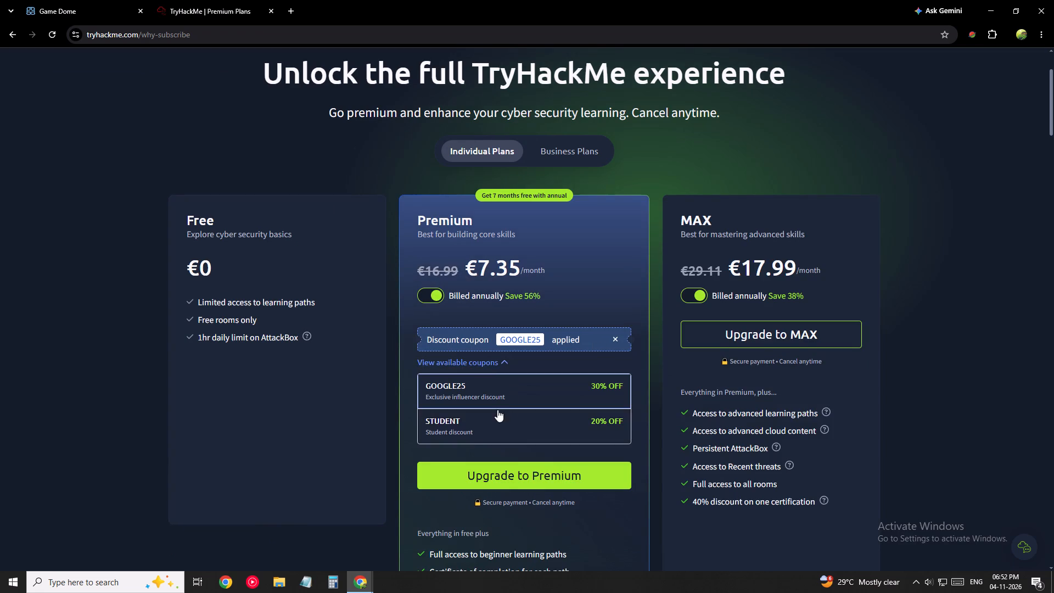
left_click(470, 390)
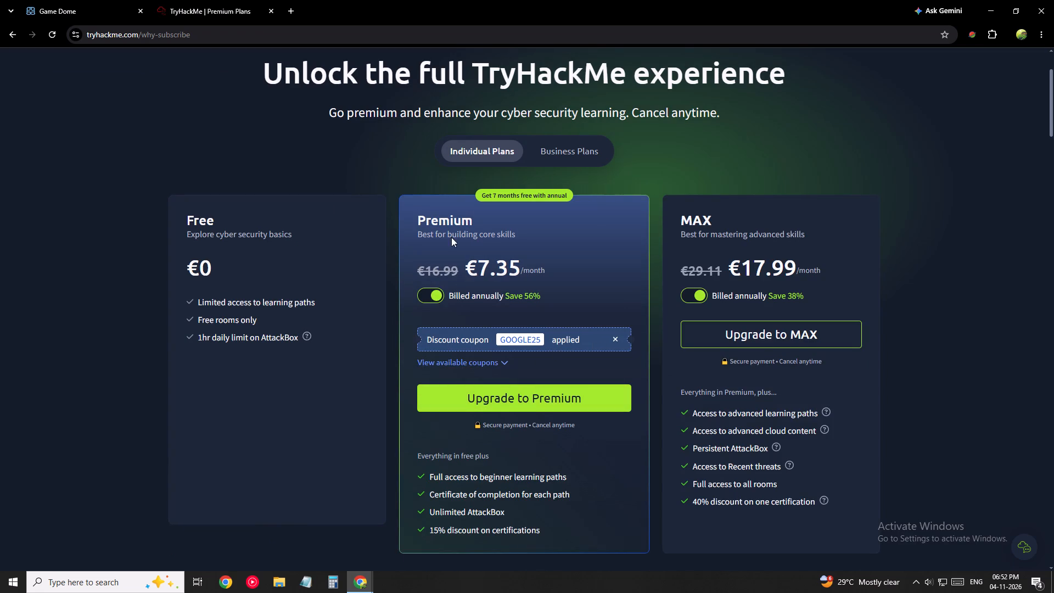
scroll(566, 278, "down", 2)
left_click(512, 289)
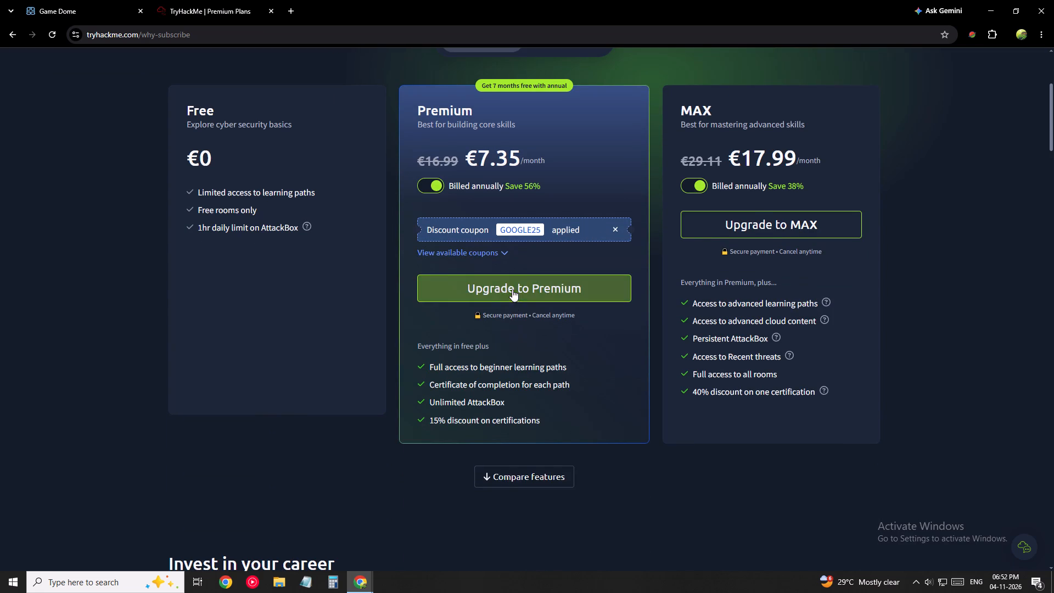
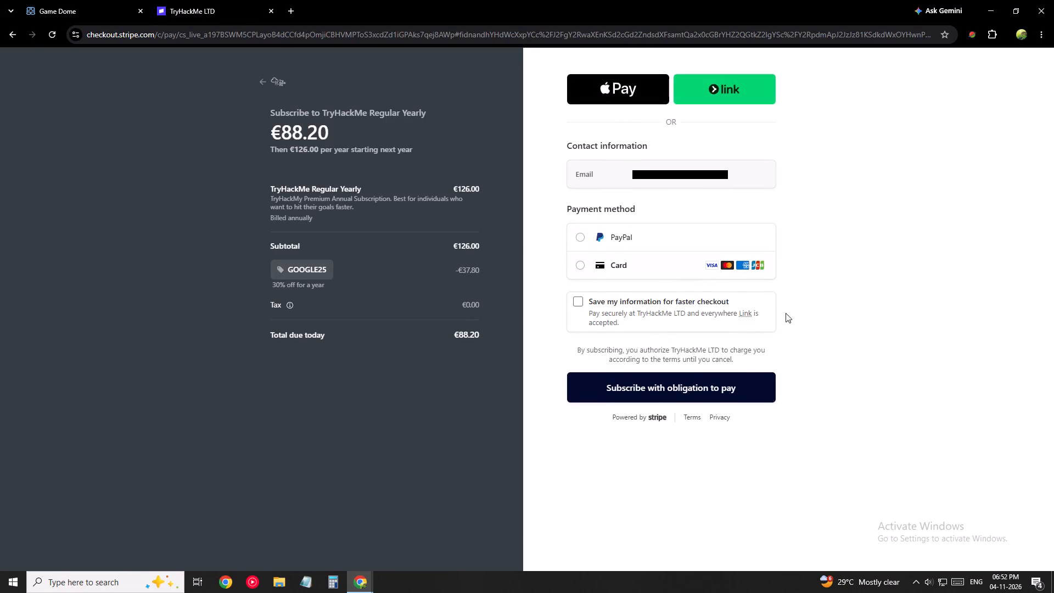
Go back from the checkout to the premium plans and compare the features of the Free, Premium and MAX plans.
left_click(15, 29)
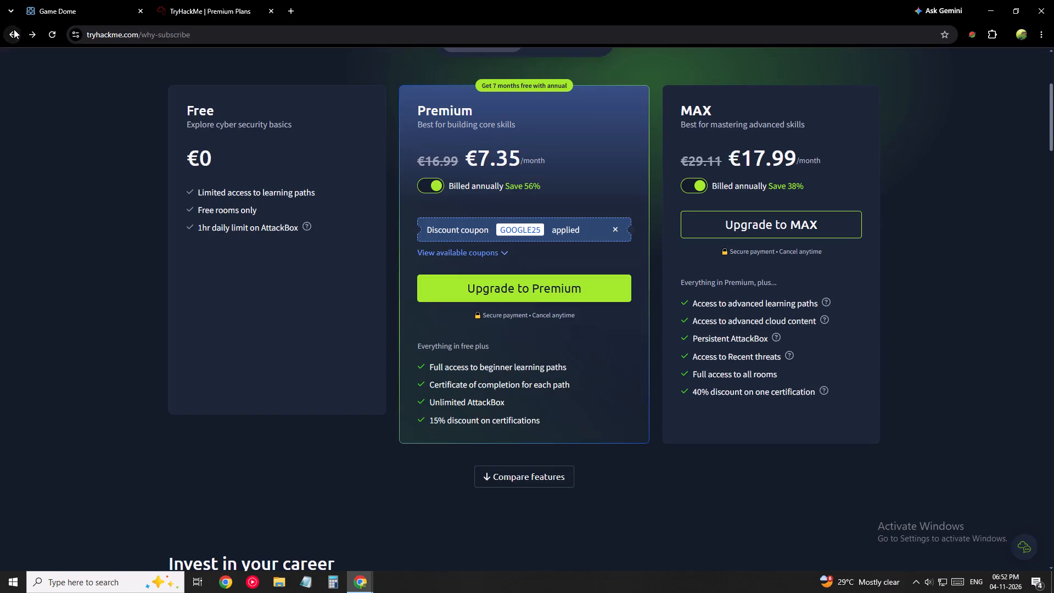
left_click(523, 471)
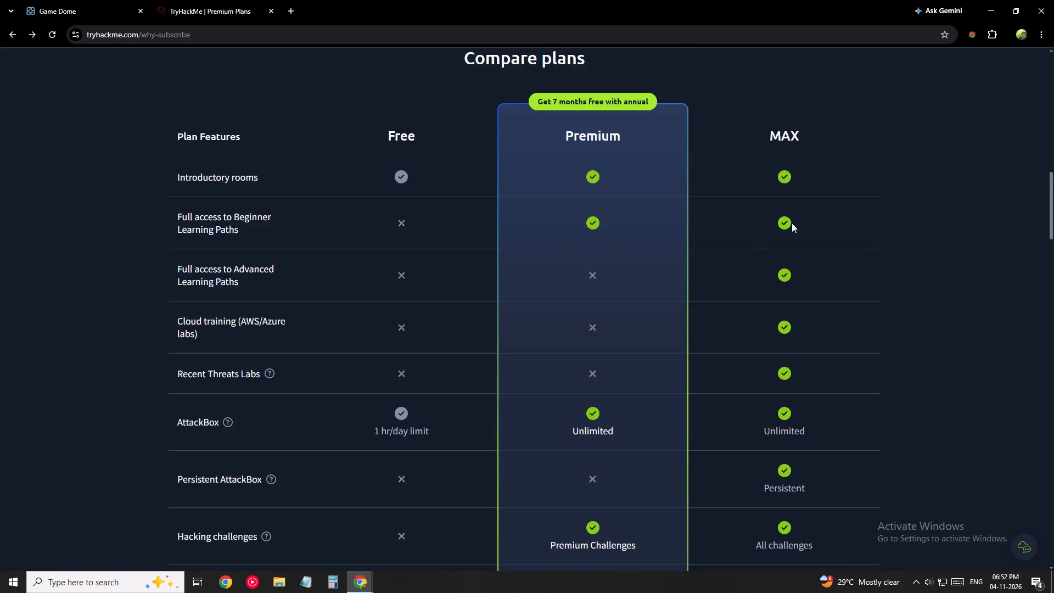
scroll(813, 258, "down", 1)
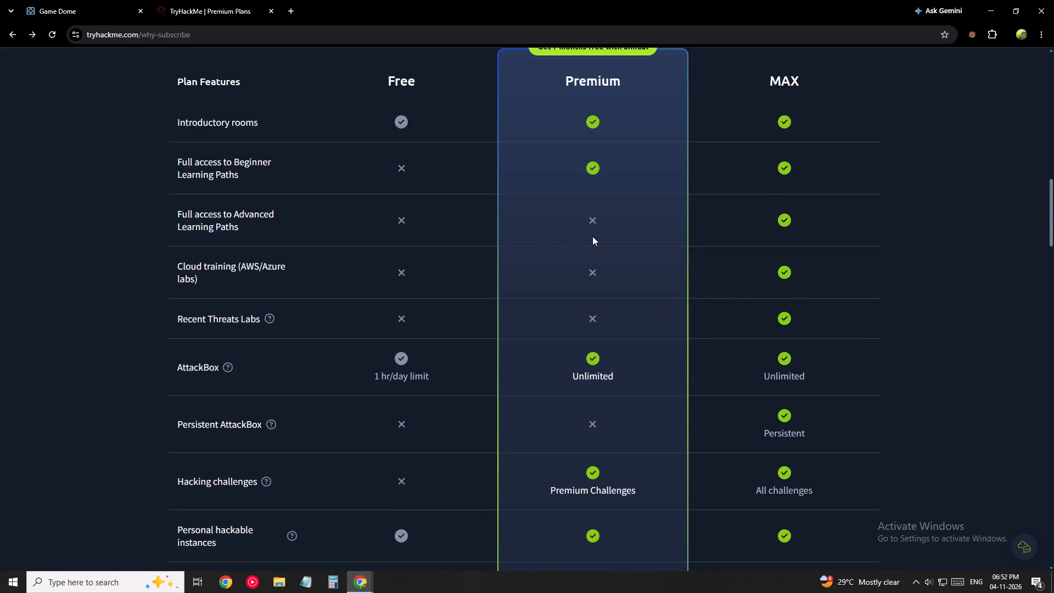
Return to the TryHackMe dashboard and look through it down to the recommended new rooms and session planner.
left_click(3, 38)
scroll(474, 282, "down", 3)
scroll(372, 300, "down", 4)
scroll(281, 301, "down", 17)
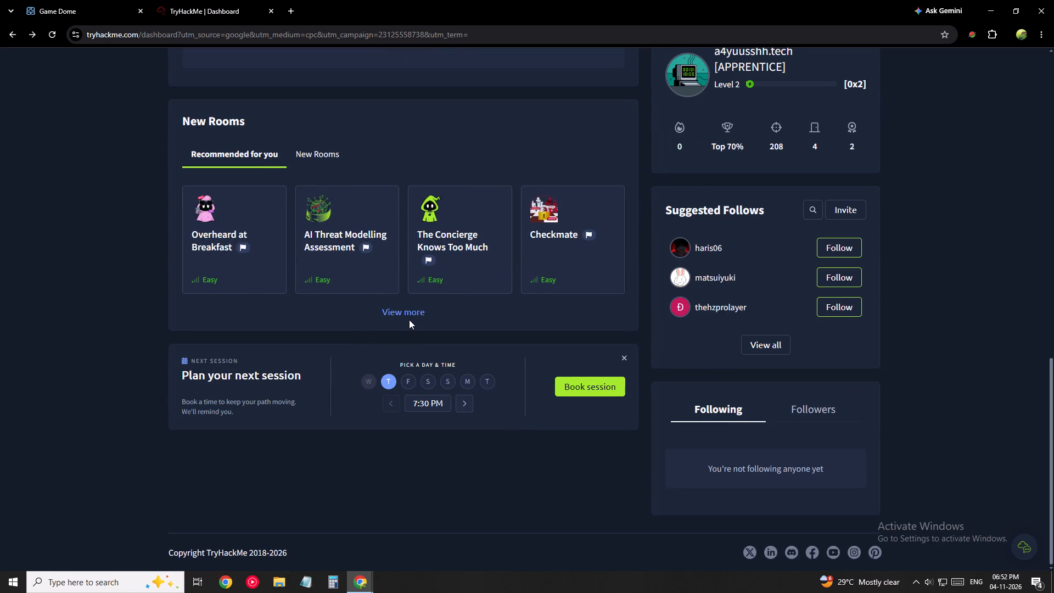
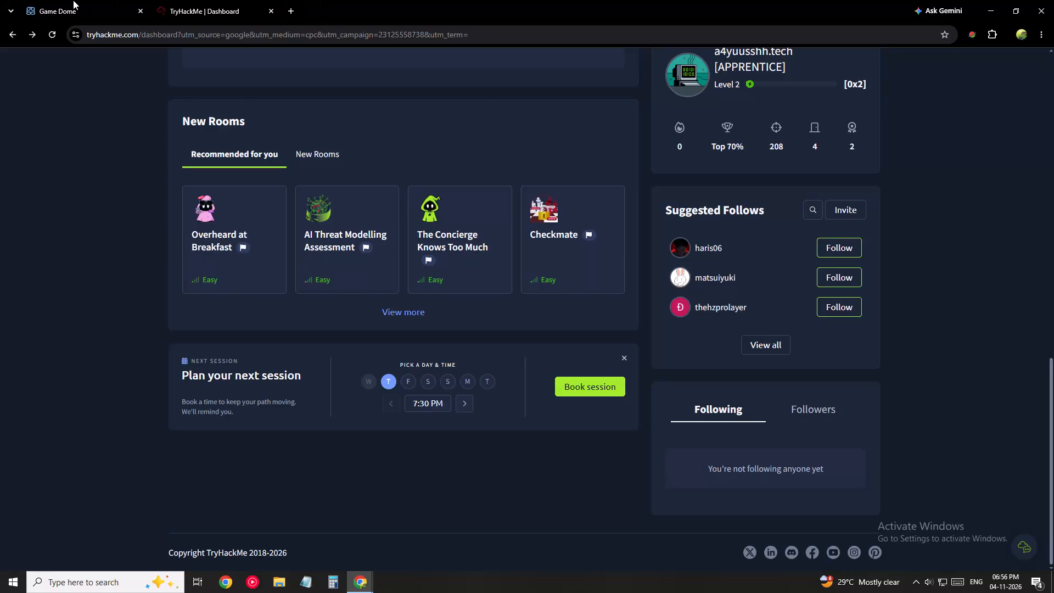
In ggLeap's PC list, start a Quicksell for the user on C6, add one ₹20 Thumbs up and proceed to checkout.
left_click(73, 0)
scroll(478, 365, "down", 4)
scroll(353, 379, "up", 2)
left_click(338, 326)
left_click(358, 334)
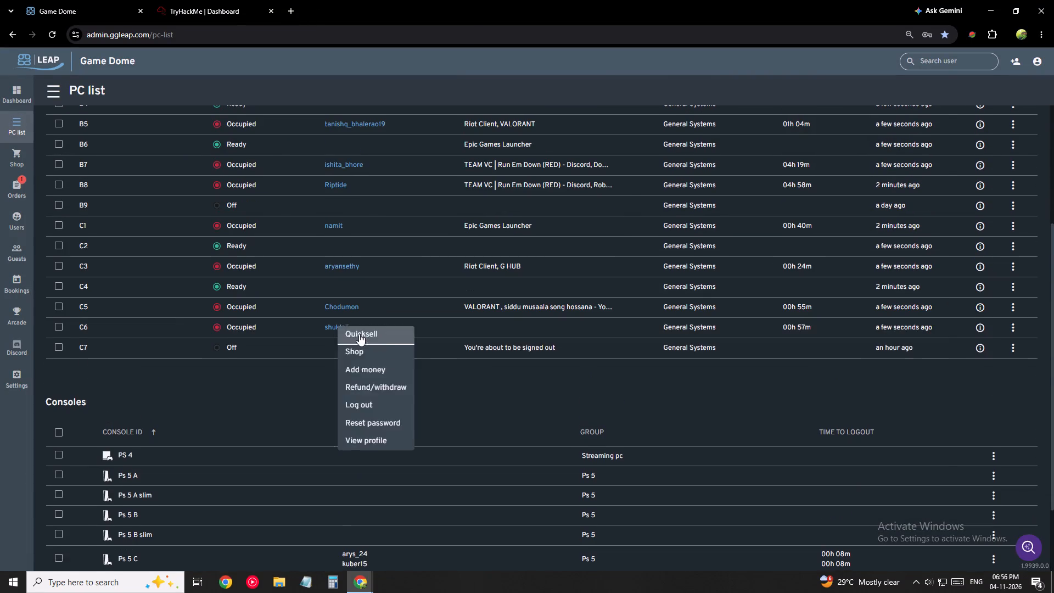
left_click_drag(780, 438, 385, 364)
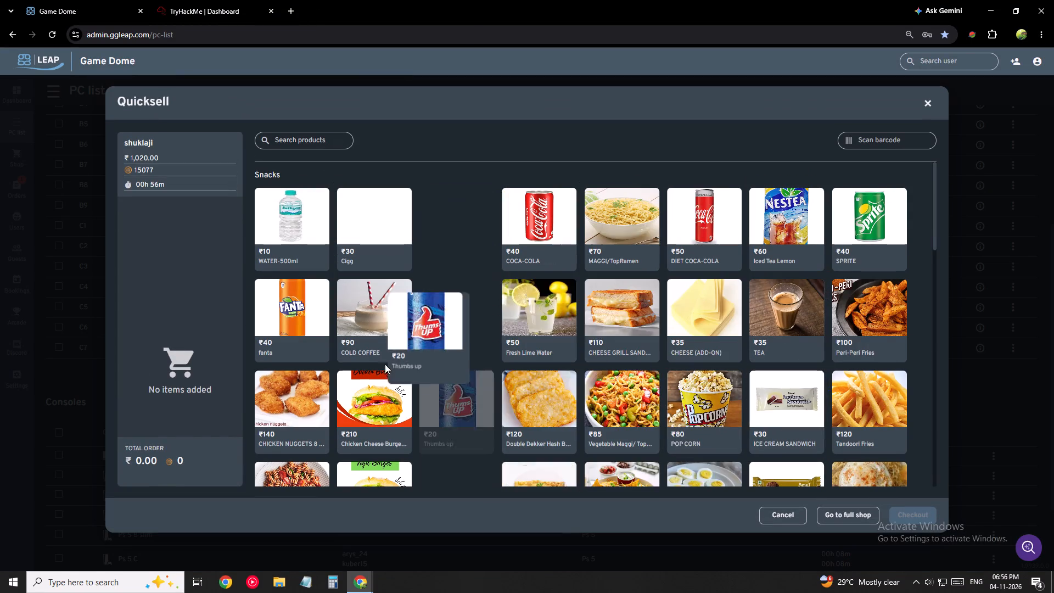
left_click_drag(385, 364, 200, 415)
left_click(907, 521)
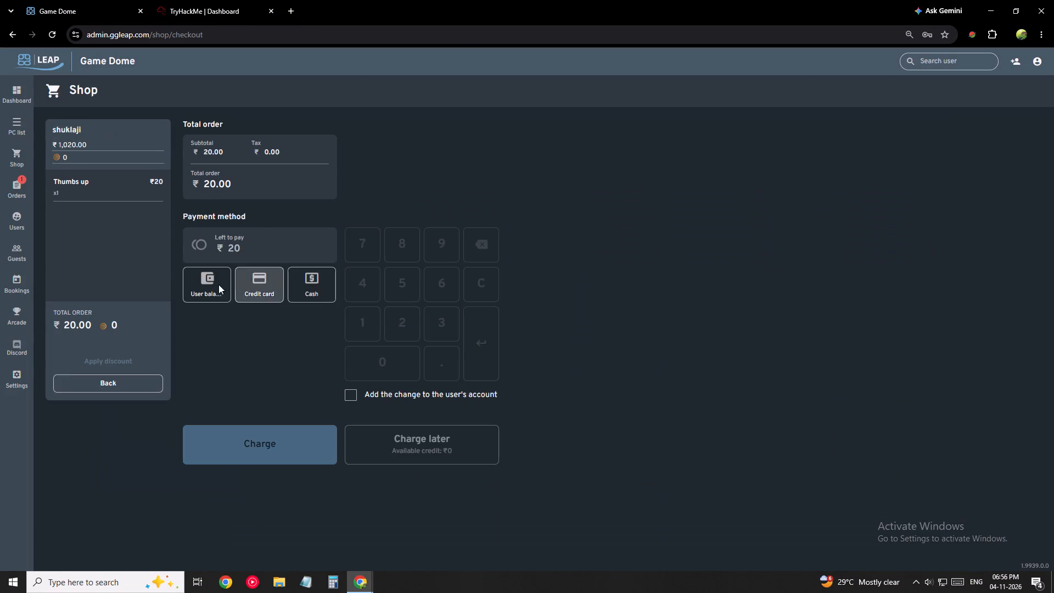
Charge the ₹20 Thumbs up order to the user's balance.
left_click(218, 284)
left_click(106, 352)
left_click(212, 287)
left_click(263, 446)
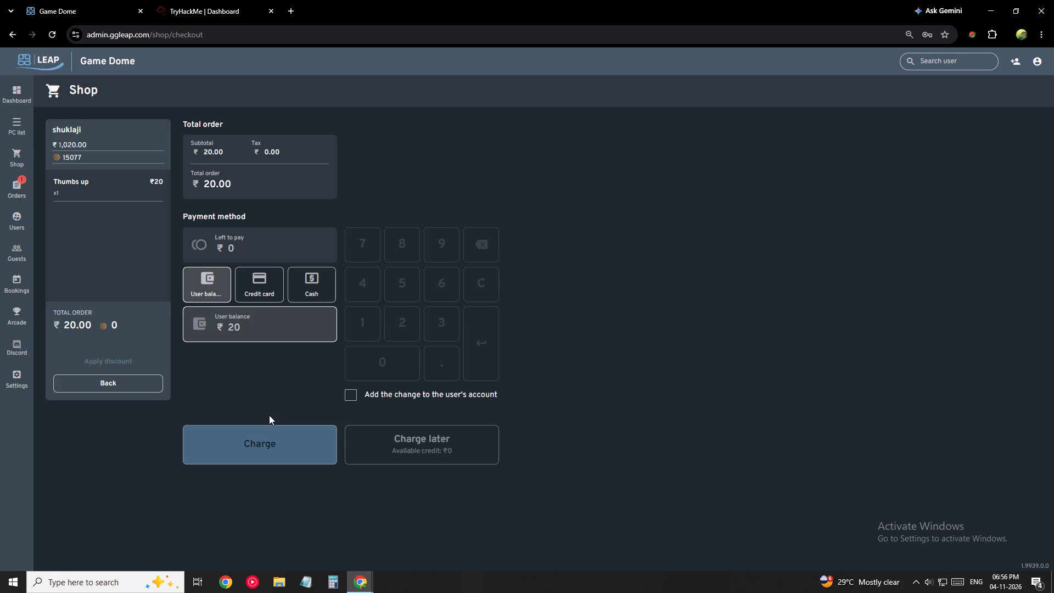
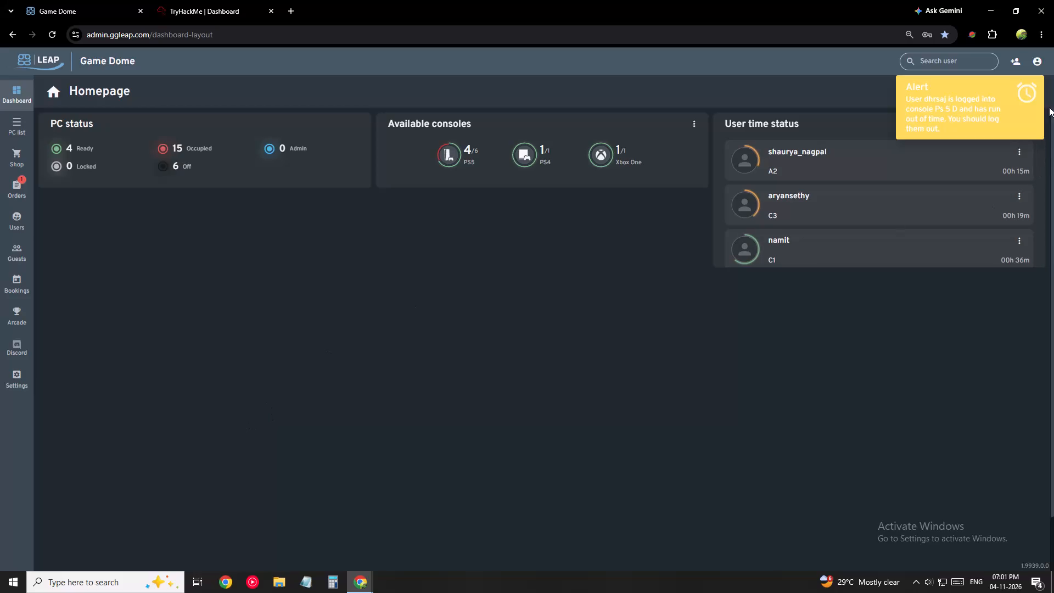
Dismiss the out-of-time alert and log out all users from console Ps 5 D in the PC list.
left_click_drag(1000, 93, 981, 94)
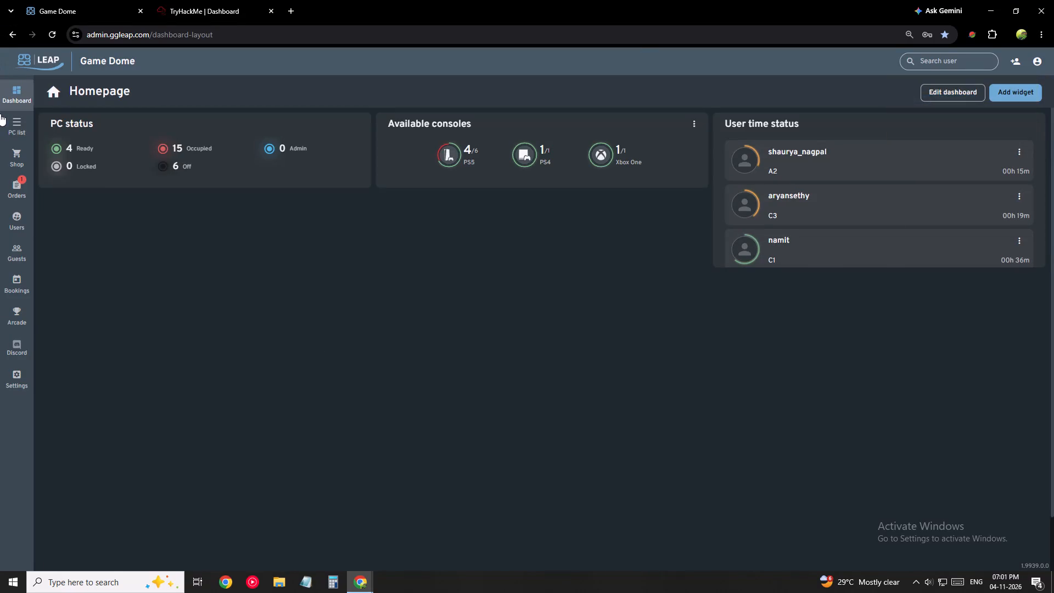
left_click(0, 125)
scroll(448, 420, "down", 12)
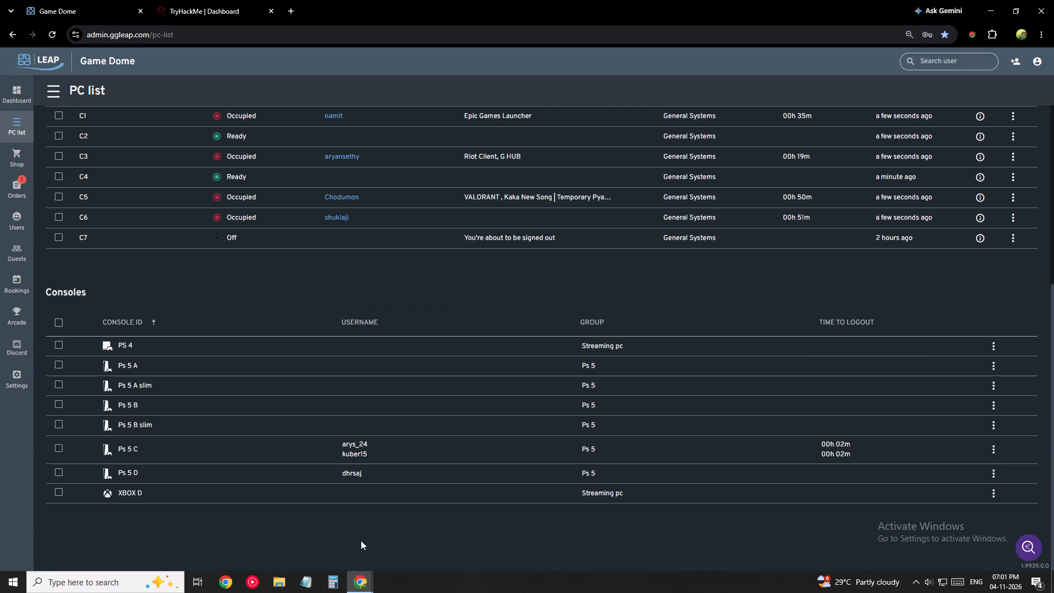
left_click(996, 472)
left_click(993, 385)
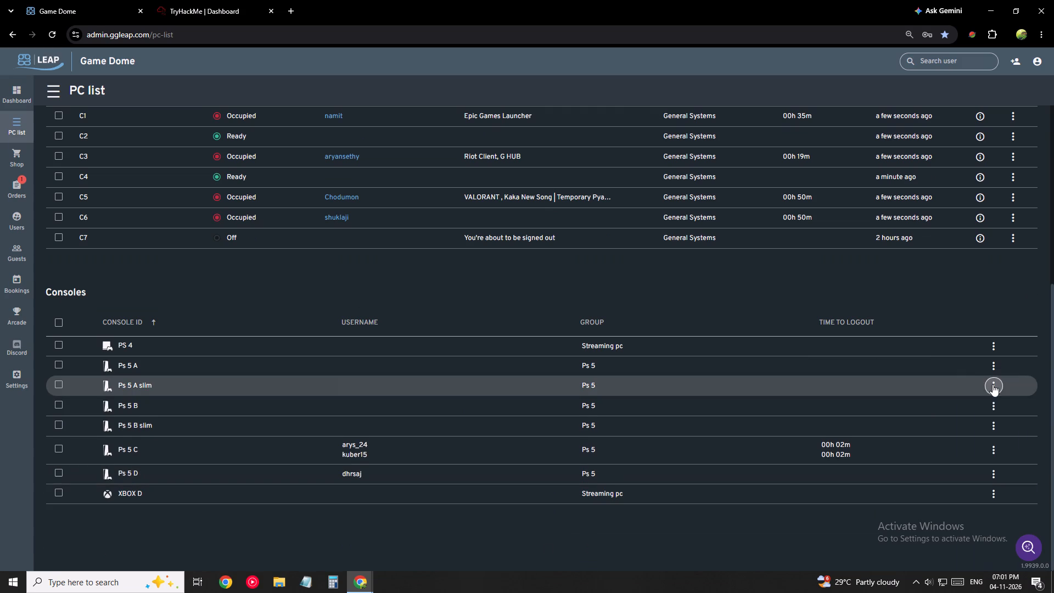
left_click(995, 476)
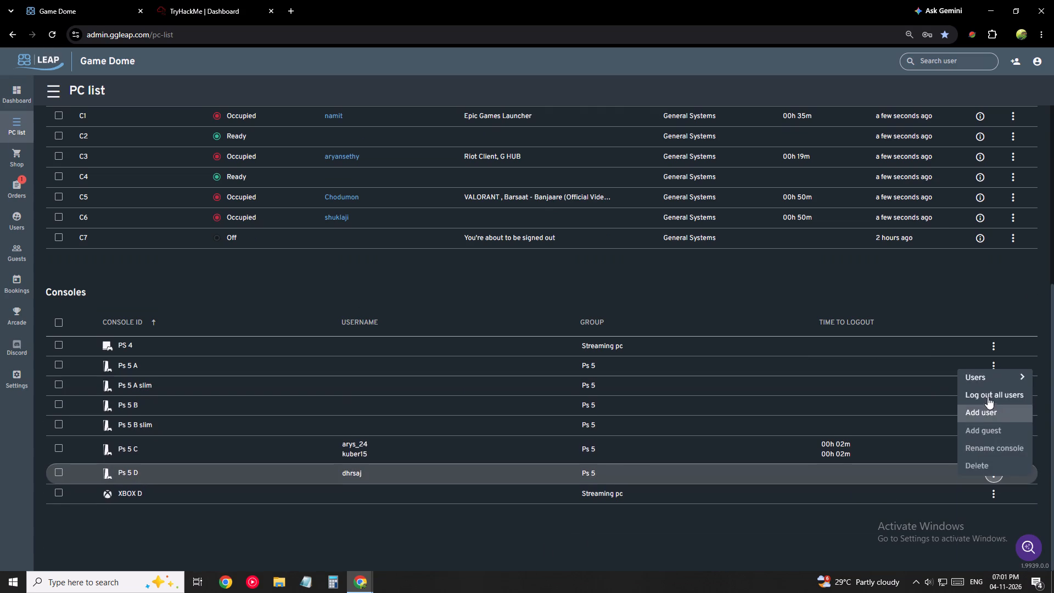
left_click(985, 394)
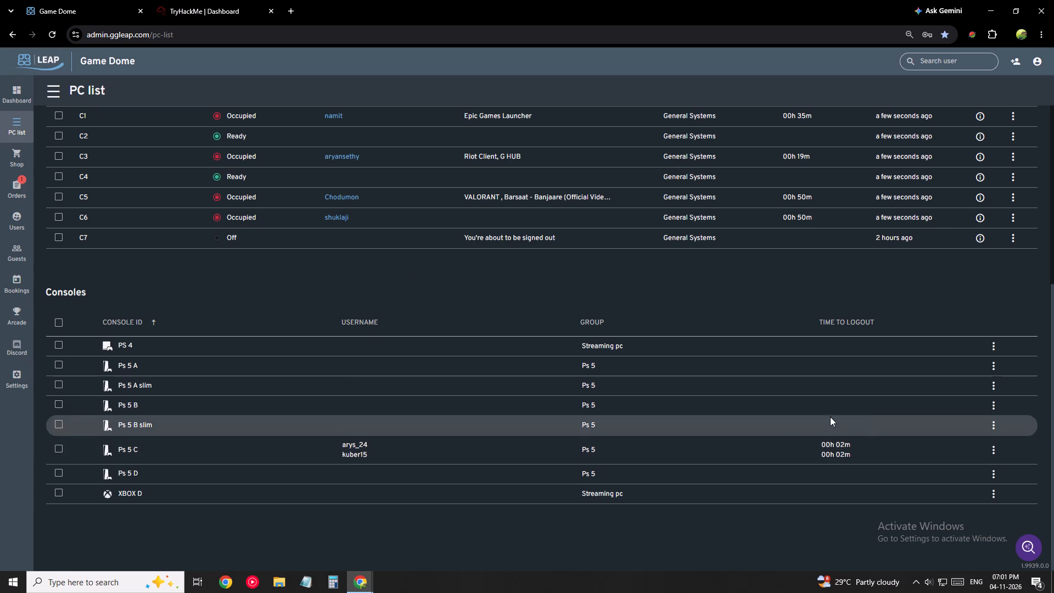
Open the available actions for console Ps 5 C.
left_click(990, 449)
left_click(992, 477)
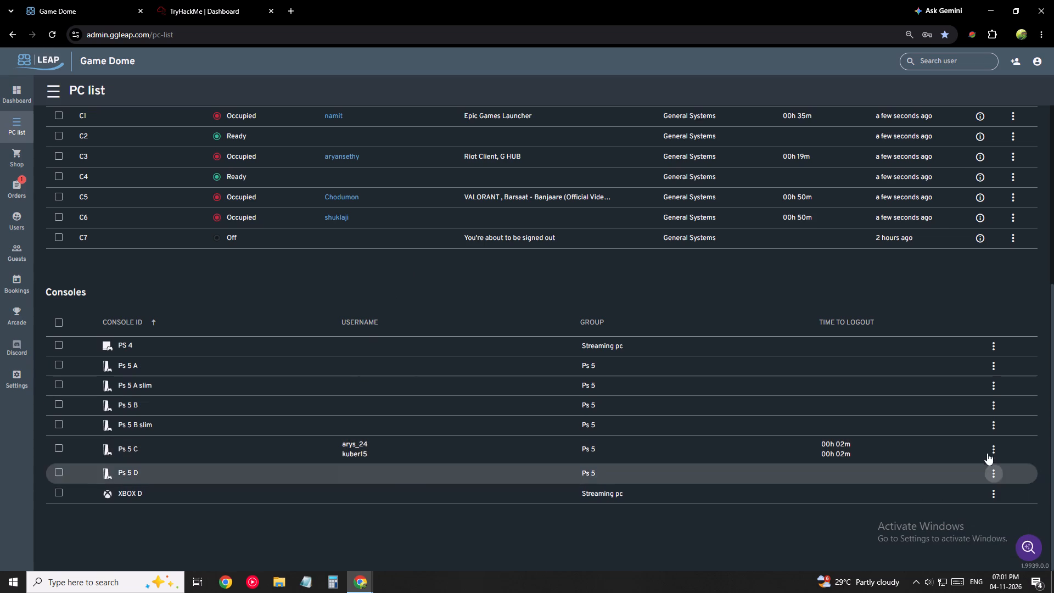
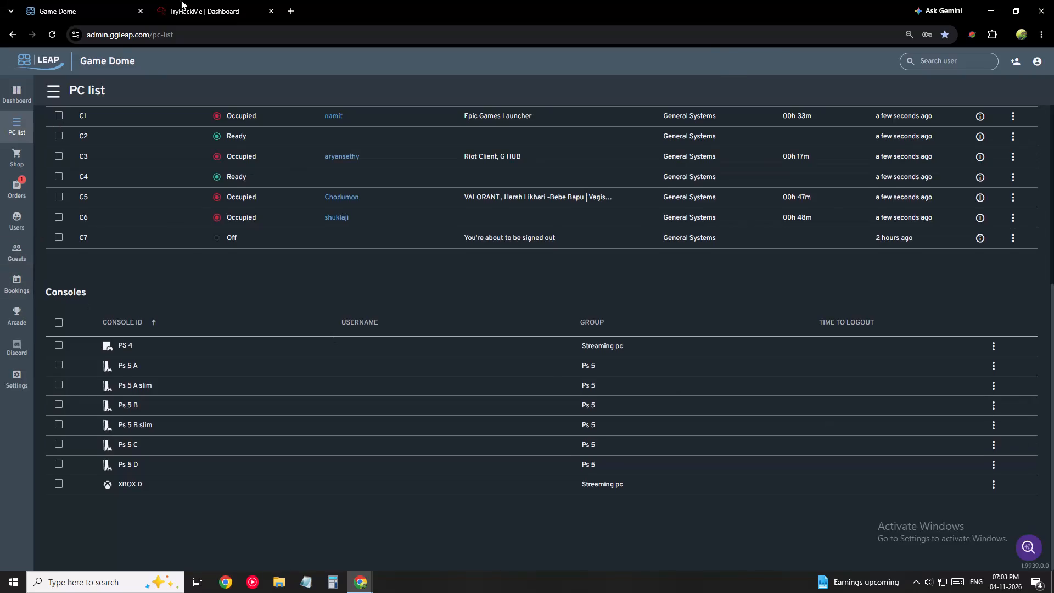
Switch to the TryHackMe dashboard and open the recommended room Overheard at Breakfast.
left_click(226, 0)
scroll(387, 364, "up", 4)
scroll(682, 327, "up", 3)
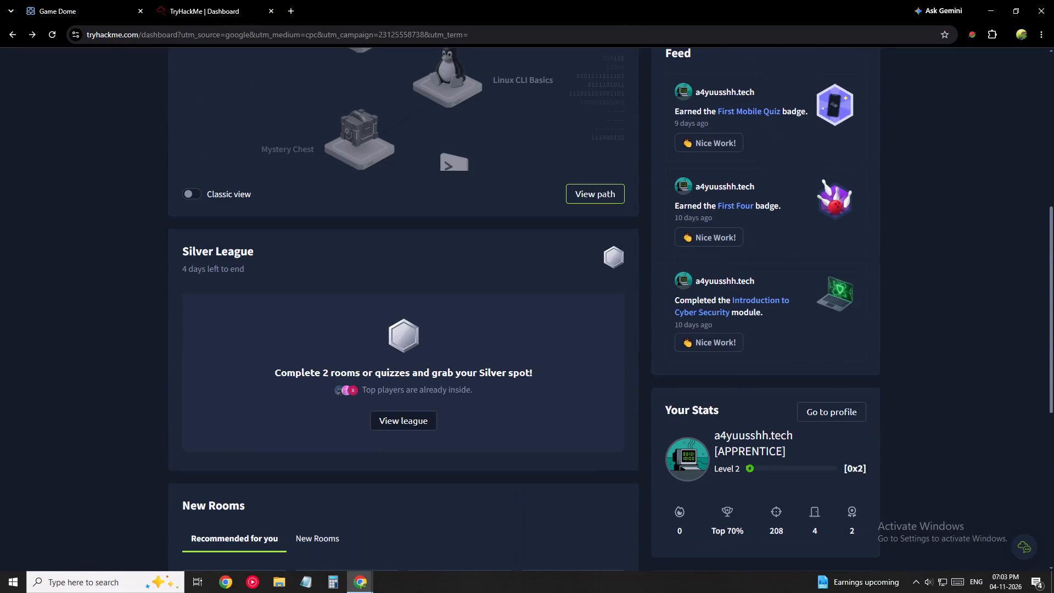
scroll(438, 303, "down", 4)
left_click(243, 417)
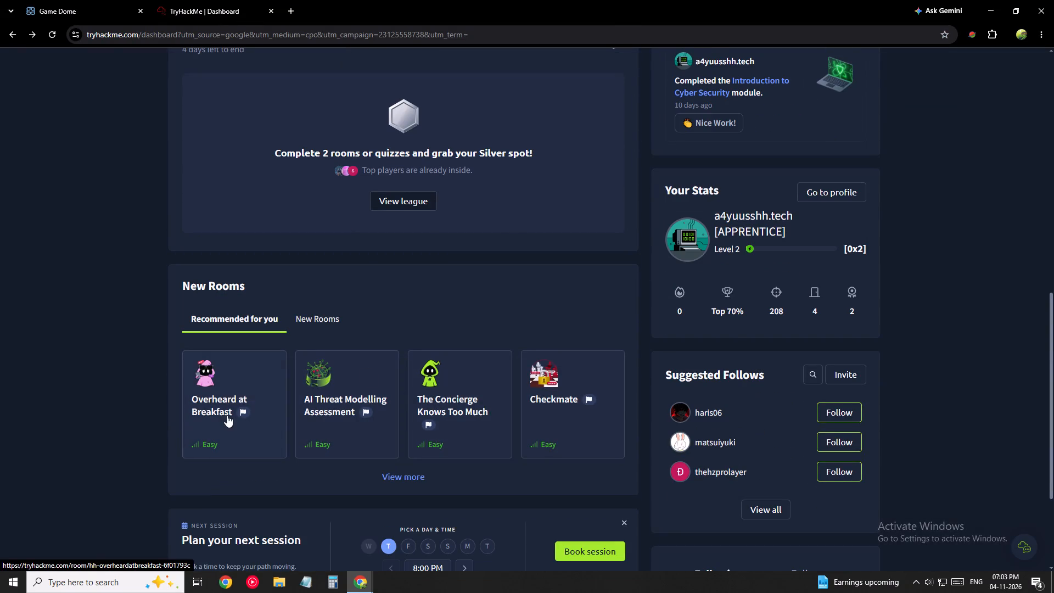
left_click(227, 415)
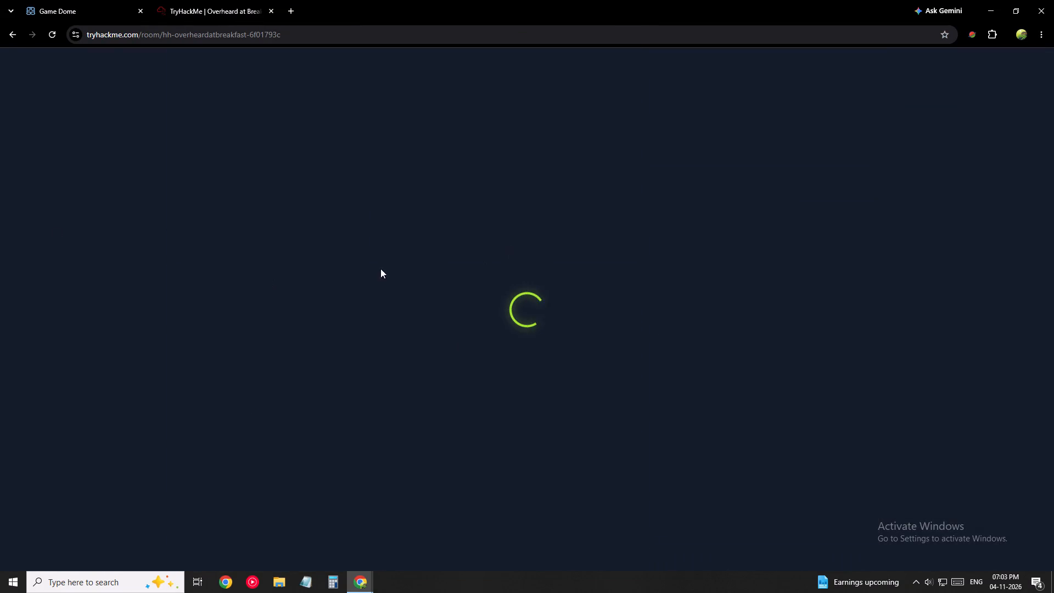
Examine the room's video, concierge briefing, itinerary and question sections, including the task file download, and return to the dashboard.
scroll(280, 409, "down", 3)
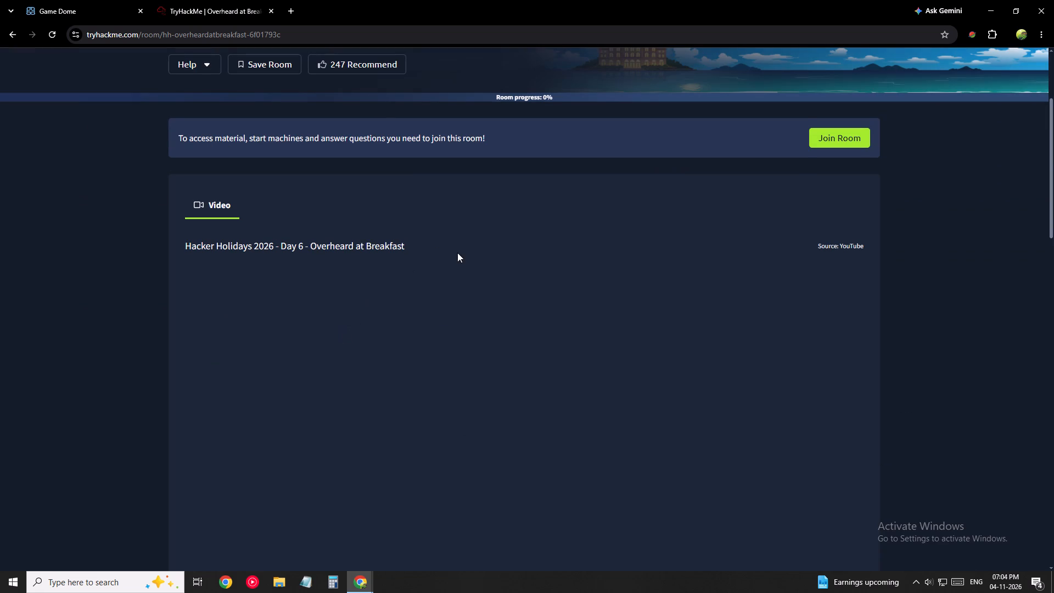
scroll(853, 272, "down", 5)
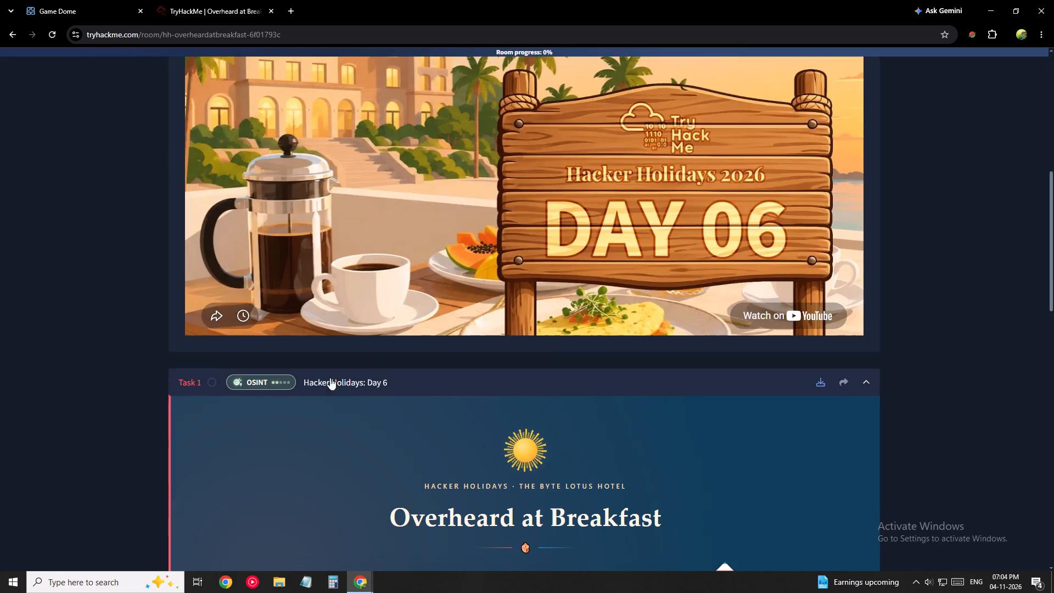
scroll(498, 365, "down", 2)
scroll(612, 379, "down", 6)
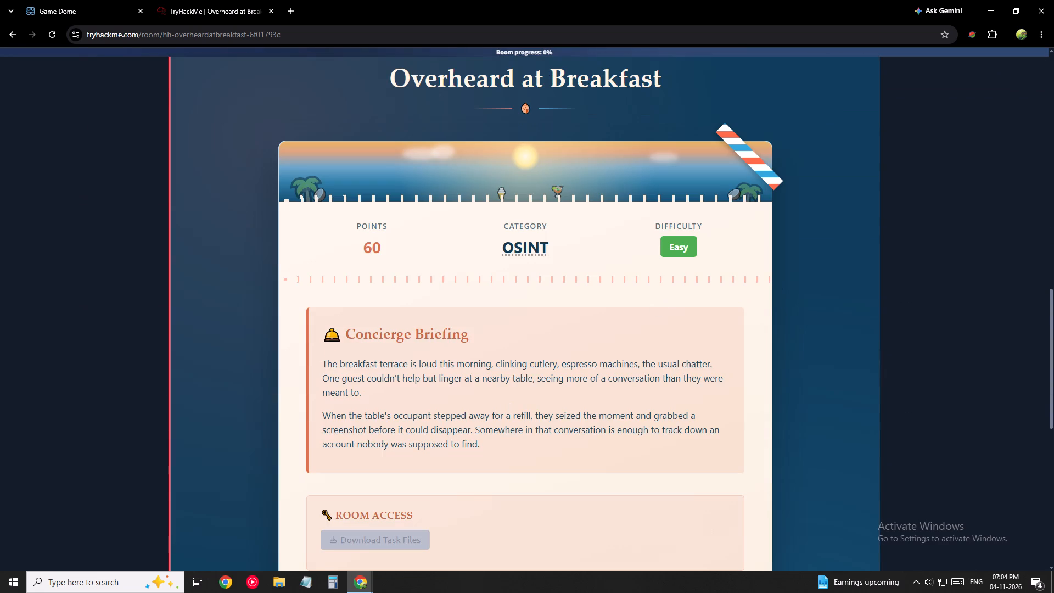
scroll(535, 382, "down", 3)
scroll(401, 390, "down", 2)
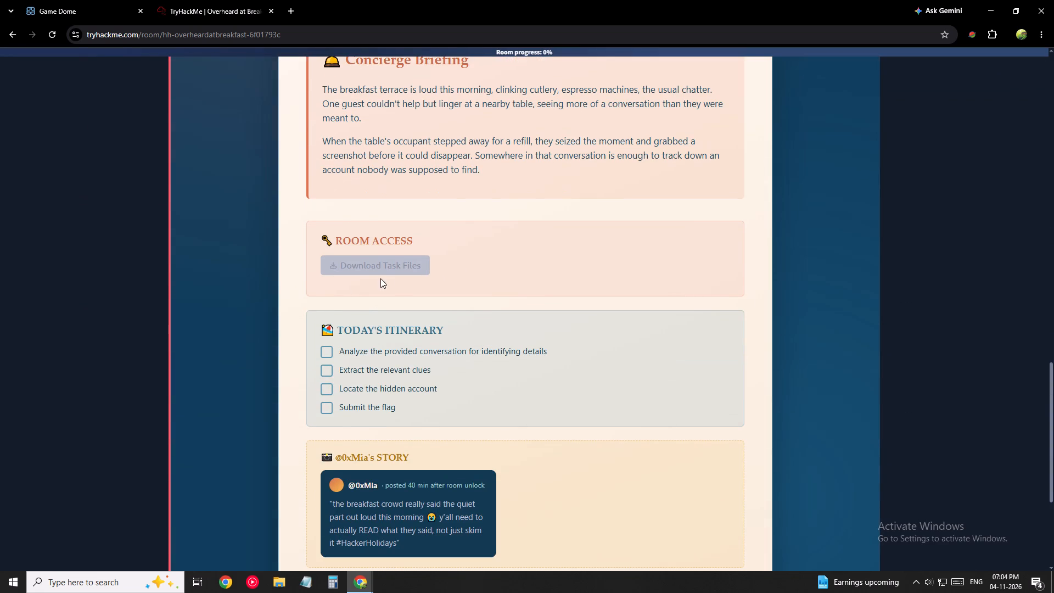
triple_click(383, 262)
left_click(327, 355)
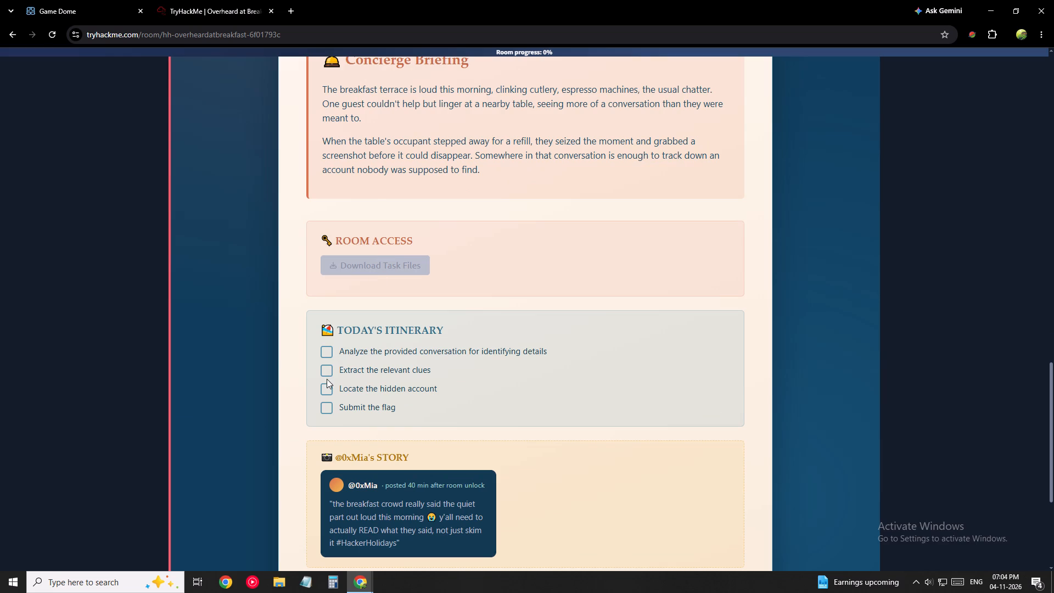
left_click(327, 379)
left_click_drag(327, 401, 327, 406)
scroll(576, 402, "down", 6)
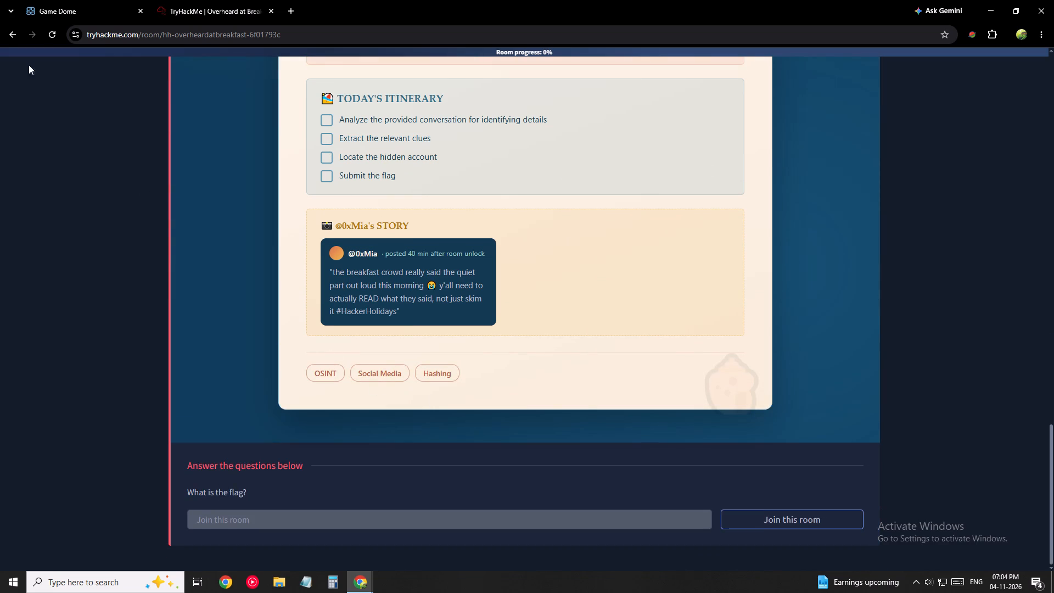
left_click(0, 40)
Back in ggLeap's PC list, start a quick sale for ALI on B3 and add one Pasta Tomato/Cheese with Garlic Bread.
left_click(57, 0)
scroll(396, 367, "up", 3)
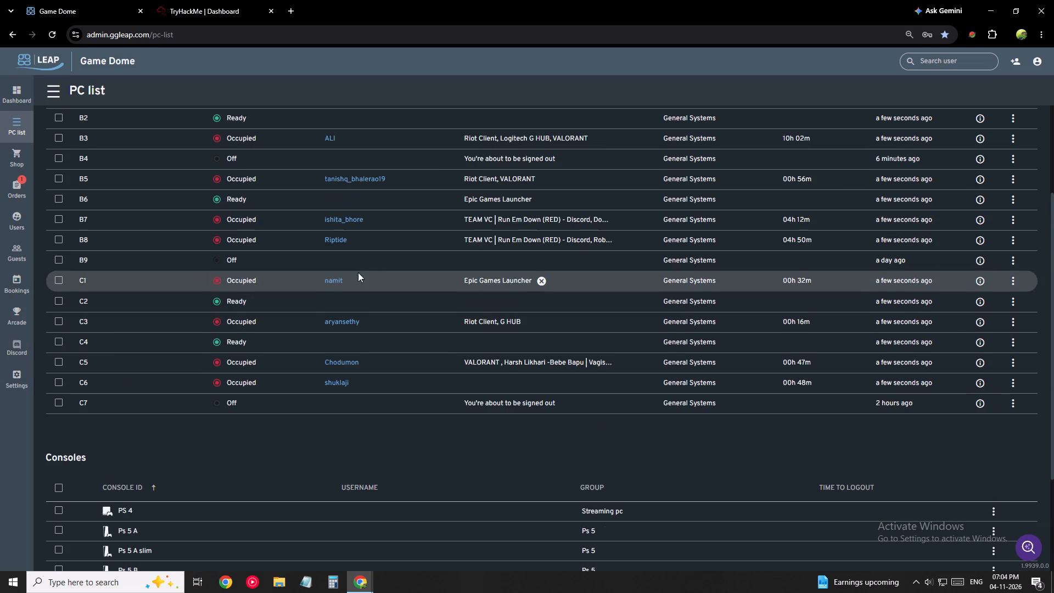
left_click(329, 135)
left_click(343, 143)
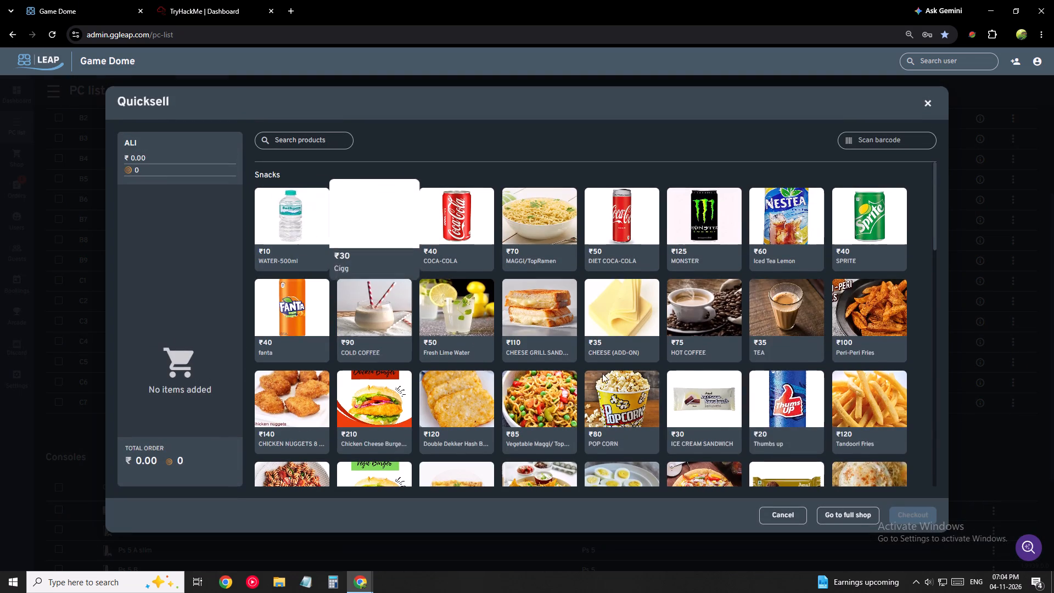
scroll(870, 426, "down", 3)
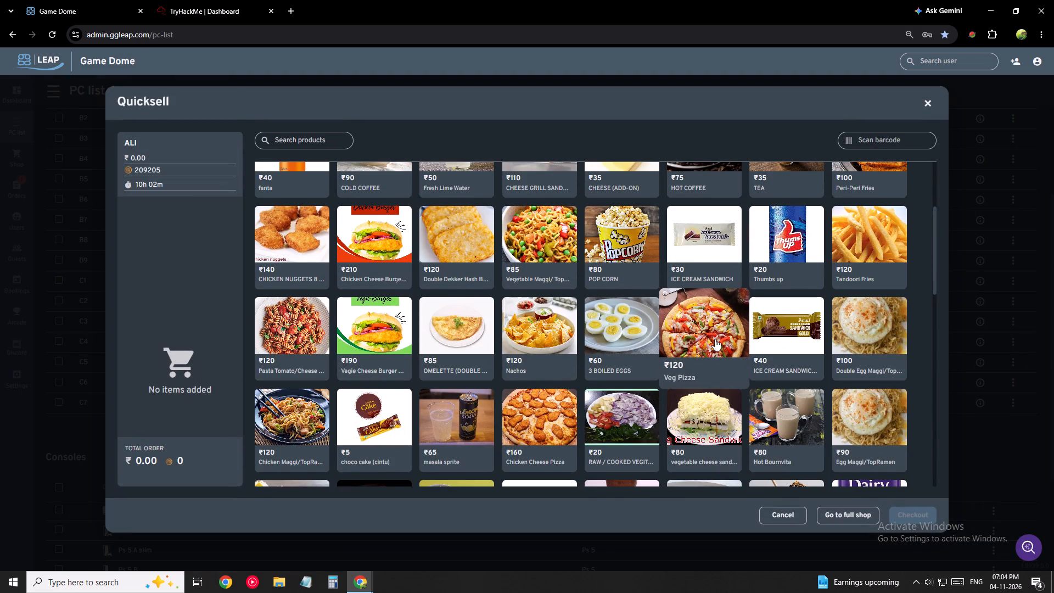
scroll(333, 338, "up", 2)
scroll(419, 278, "up", 2)
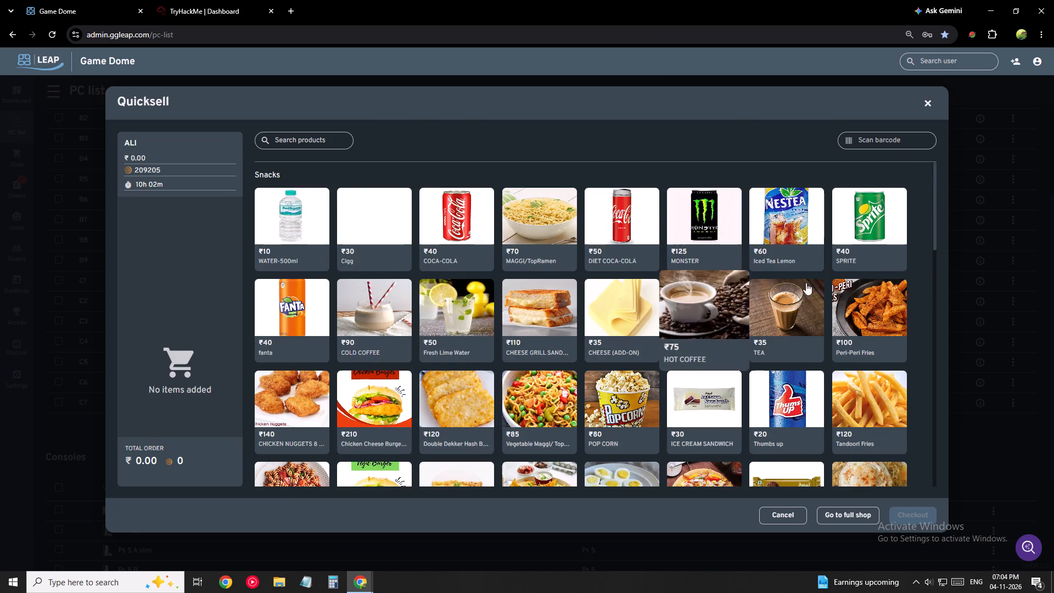
scroll(883, 296, "down", 3)
scroll(709, 365, "down", 2)
scroll(390, 341, "down", 2)
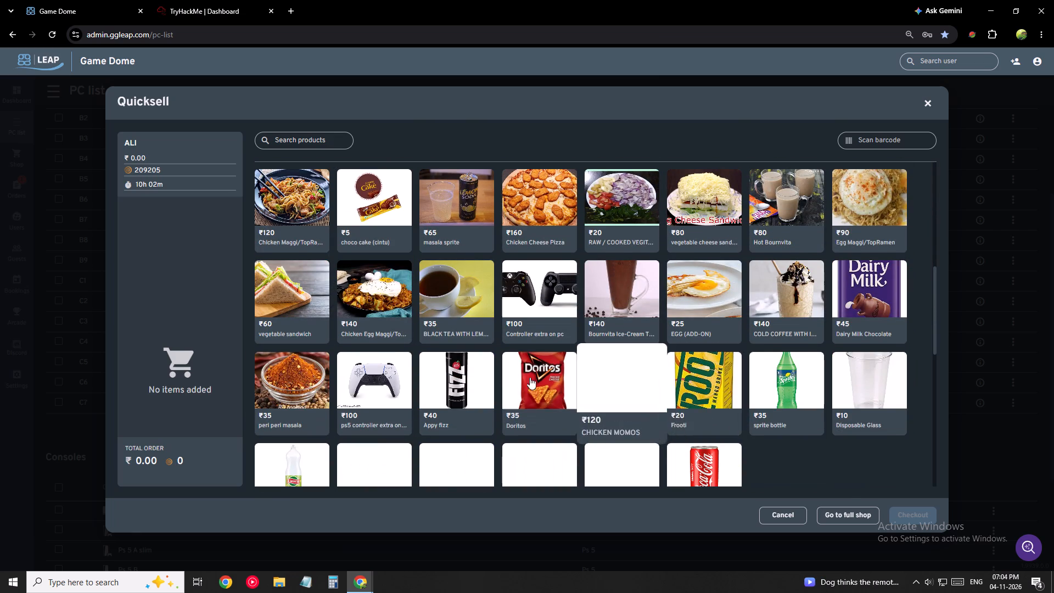
scroll(507, 370, "up", 5)
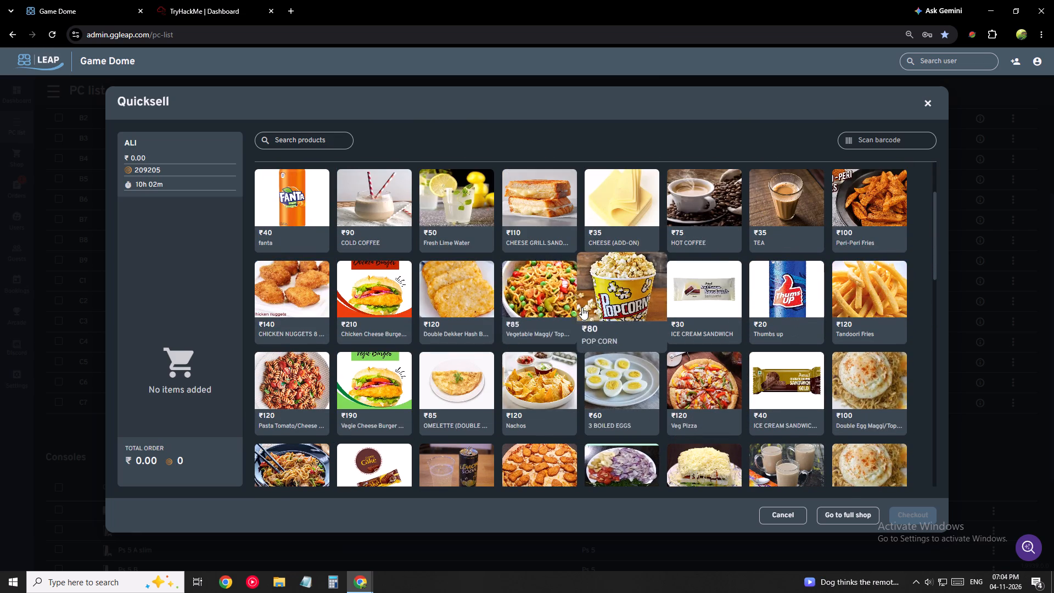
left_click_drag(288, 396, 182, 355)
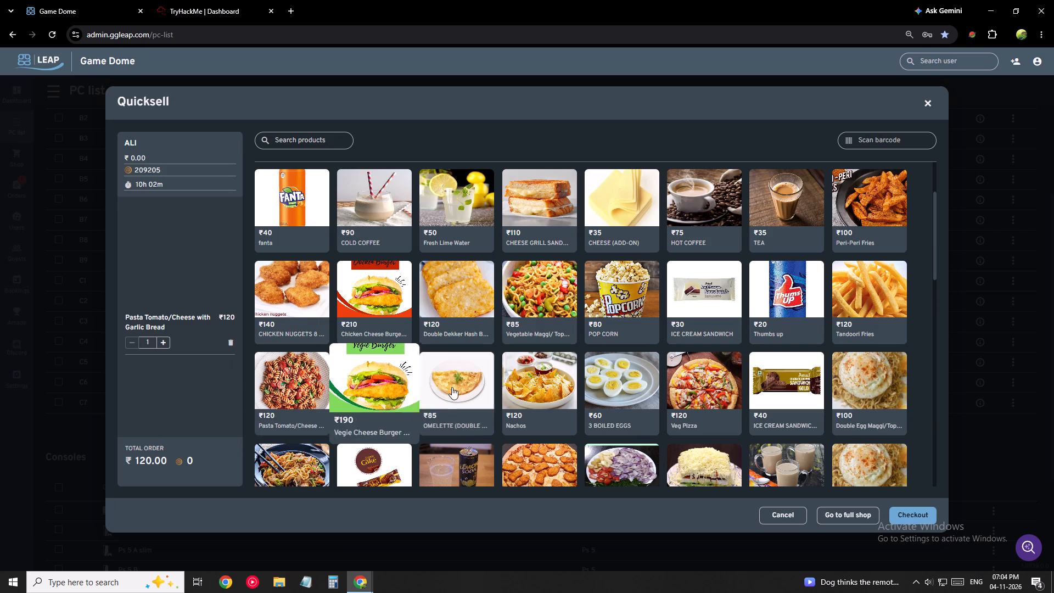
Check out ALI's pasta order and charge the ₹120 by credit card.
left_click(917, 508)
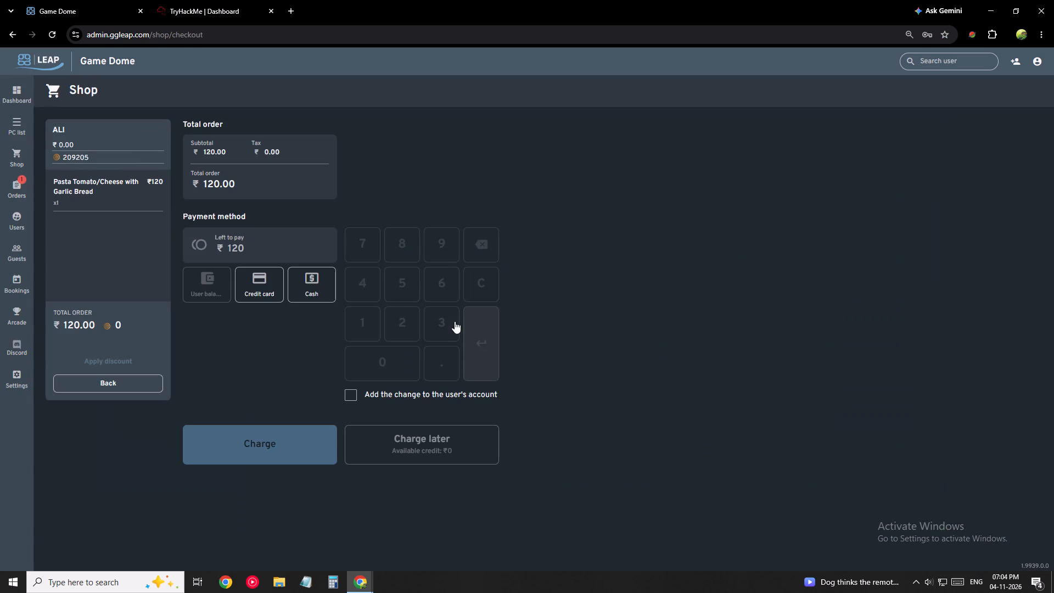
left_click(241, 278)
left_click(264, 446)
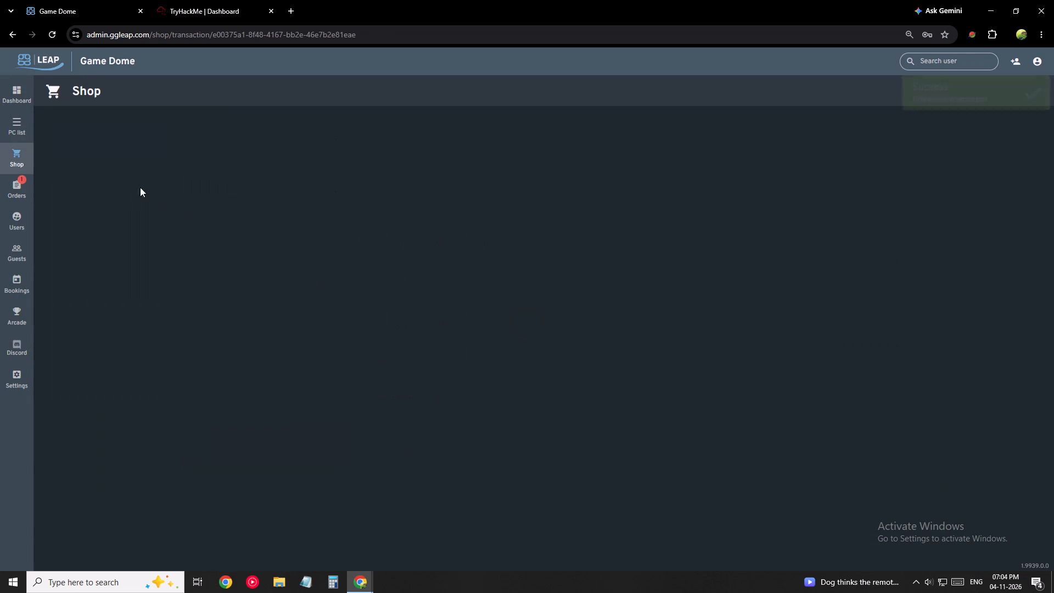
double_click(65, 126)
double_click(57, 128)
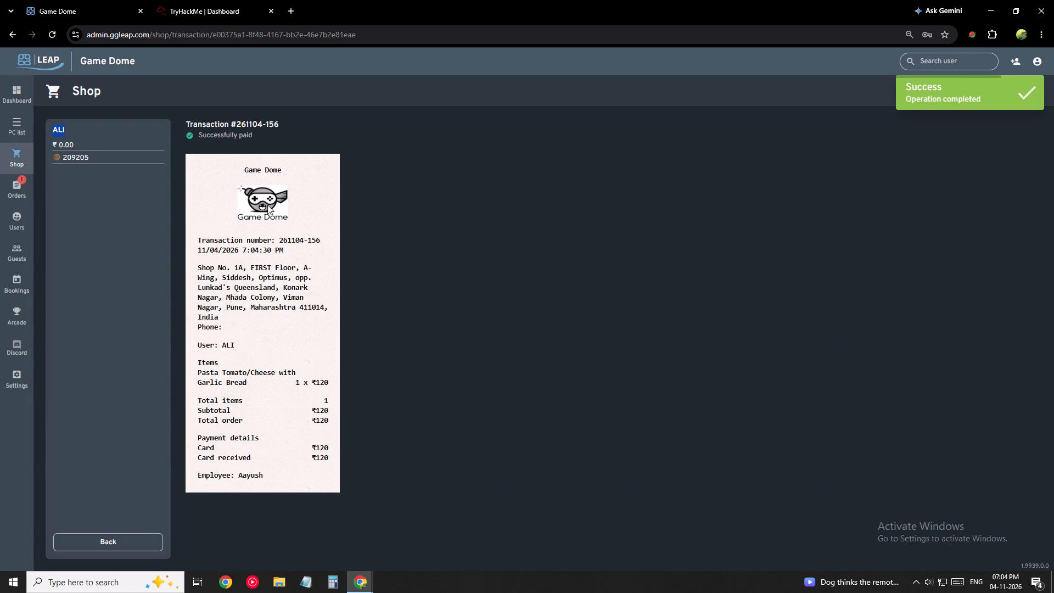
key("alt+Tab")
scroll(826, 426, "down", 2)
left_click(790, 381)
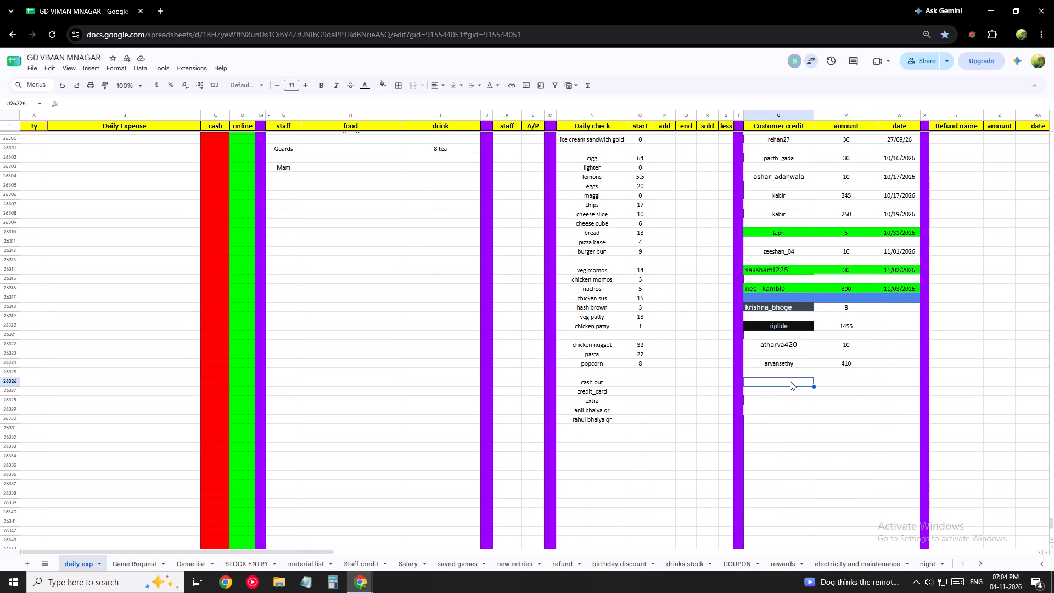
type("amira")
key("space")
key("Return")
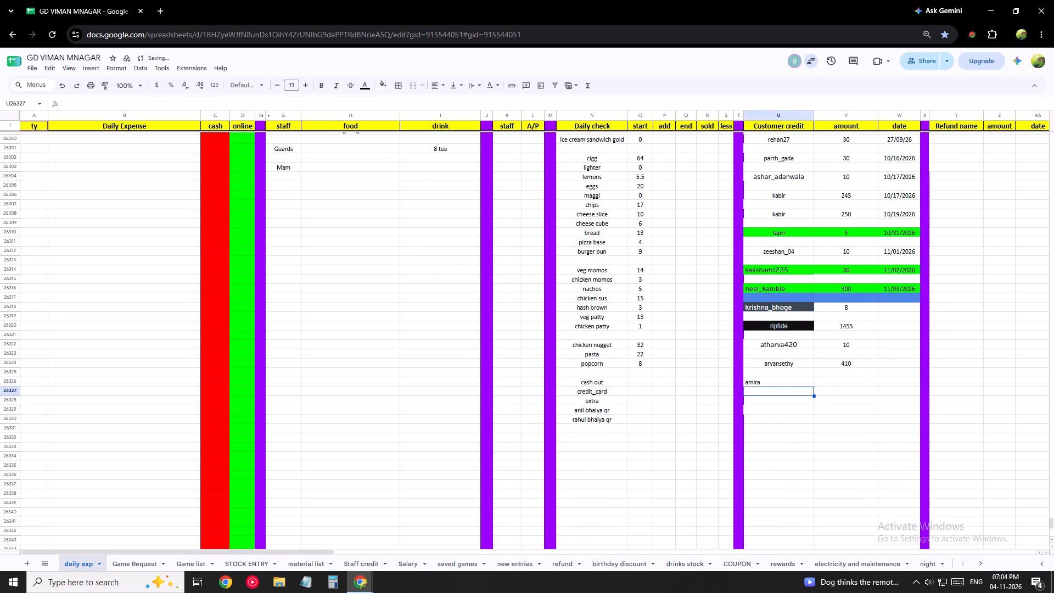
key("Up")
key("Right")
key("2")
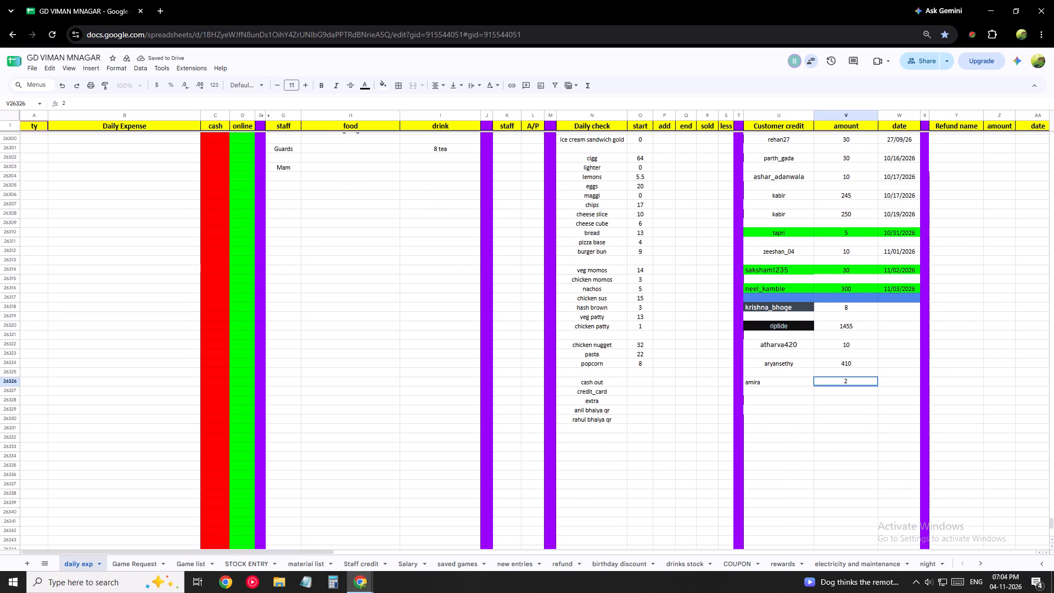
key("BackSpace")
type("120")
key("Return")
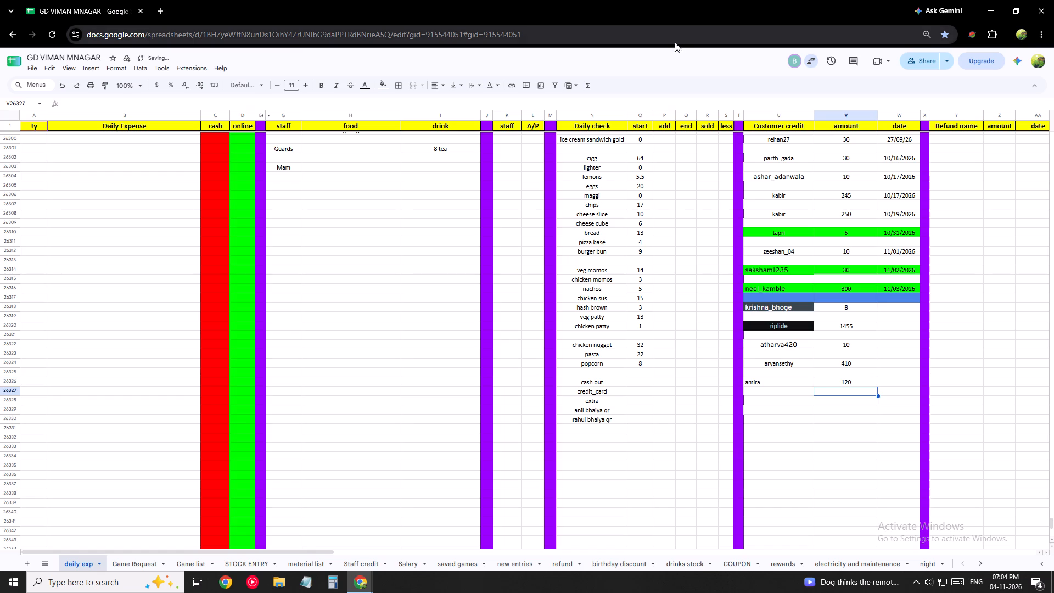
Centre-align amira's name cell in the Customer credit column.
left_click(770, 385)
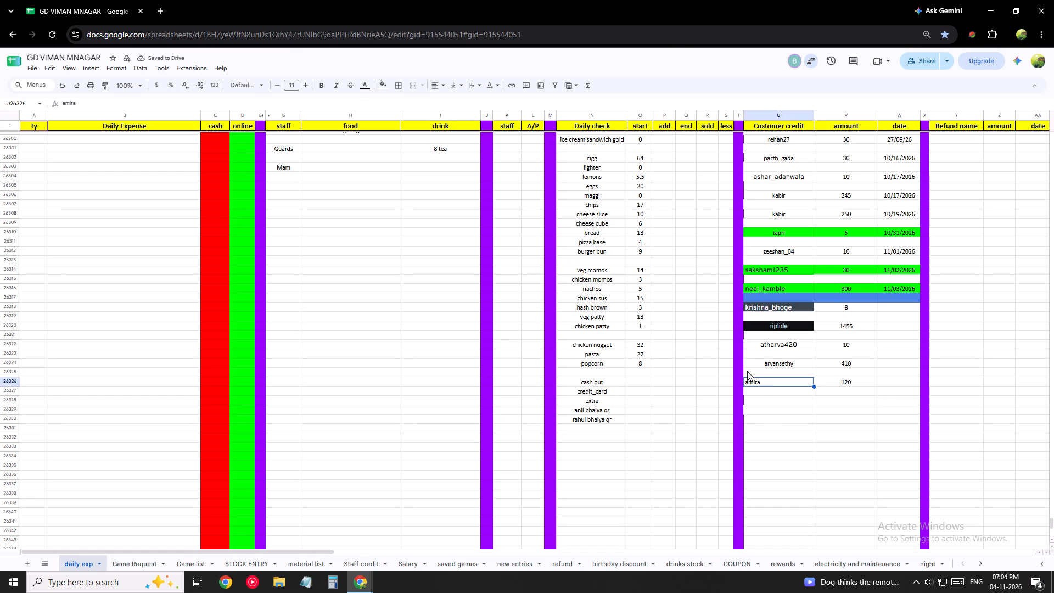
left_click(440, 85)
left_click(453, 101)
In ggLeap, sell the user on PC A2 a 1 Hour PC Rental pass for ₹100, charged by credit card.
key("alt+Tab")
left_click(9, 128)
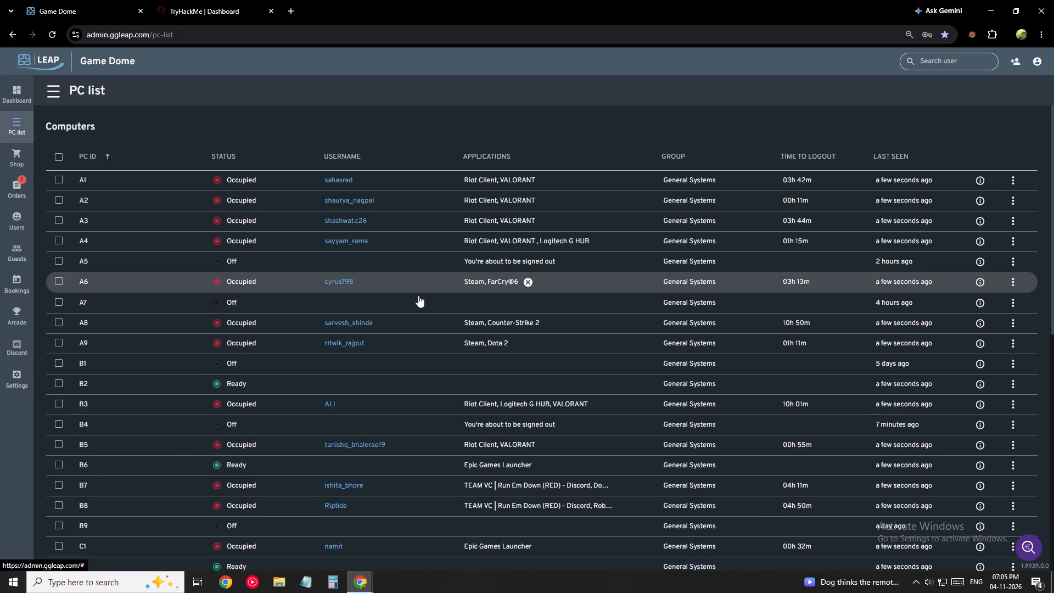
left_click(358, 201)
left_click(406, 215)
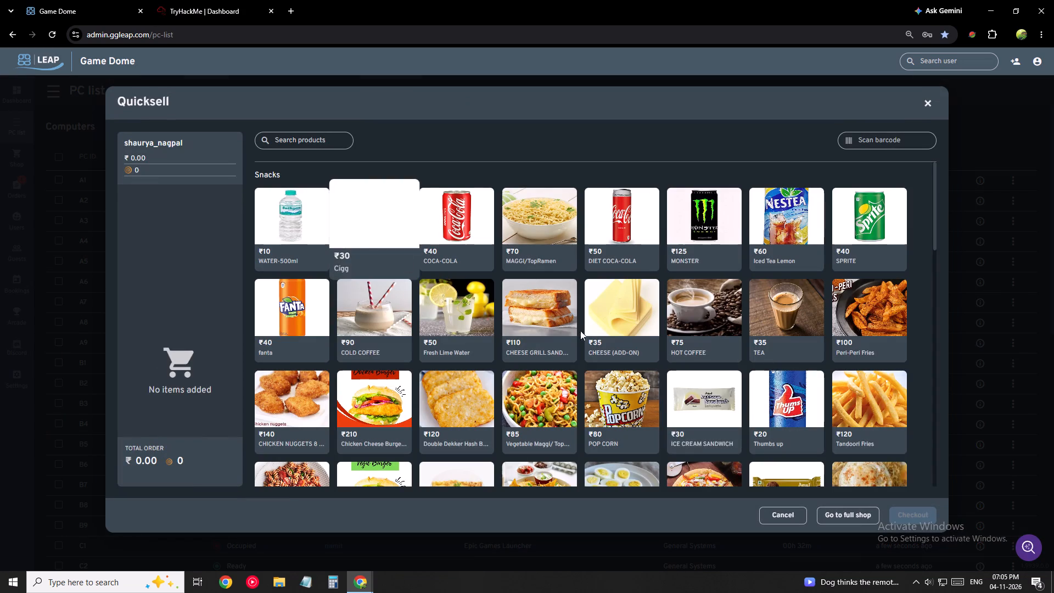
left_click(838, 513)
left_click(323, 150)
left_click(289, 182)
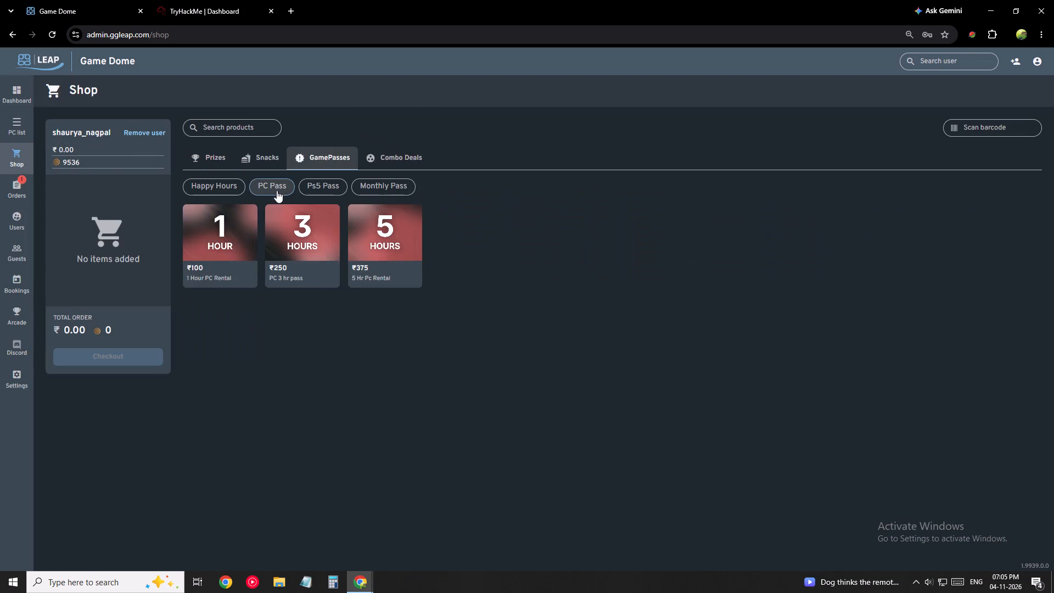
left_click_drag(216, 245, 114, 238)
left_click_drag(82, 357, 91, 353)
left_click(255, 282)
left_click(251, 432)
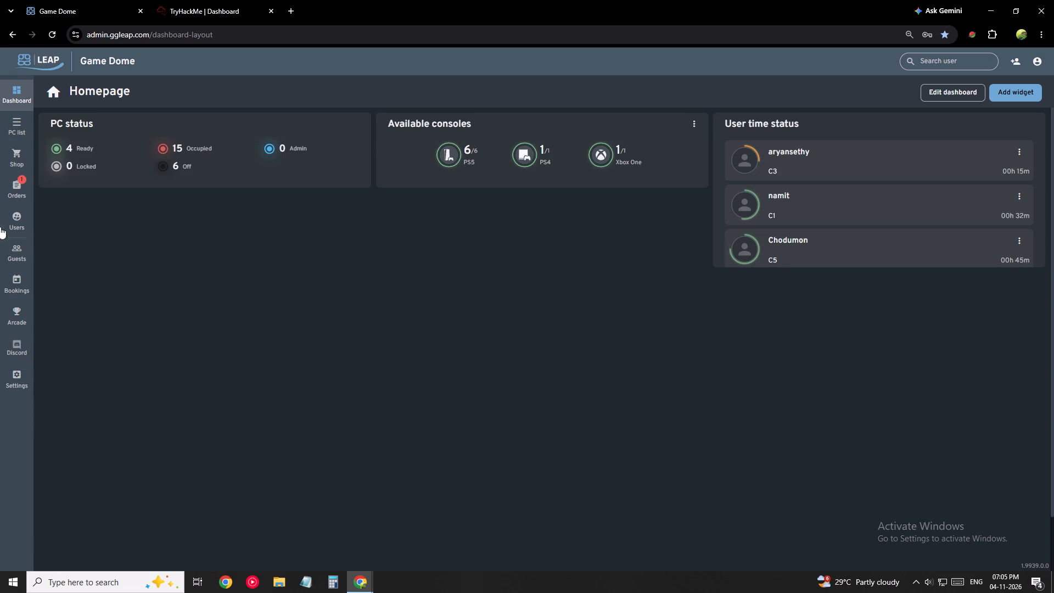
Open the PC list.
left_click(8, 122)
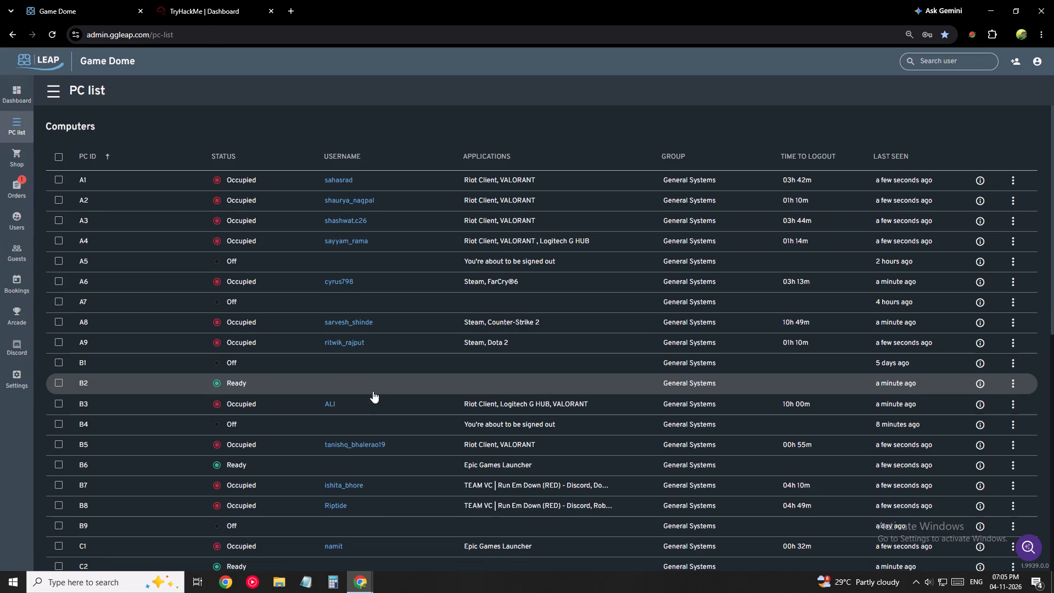
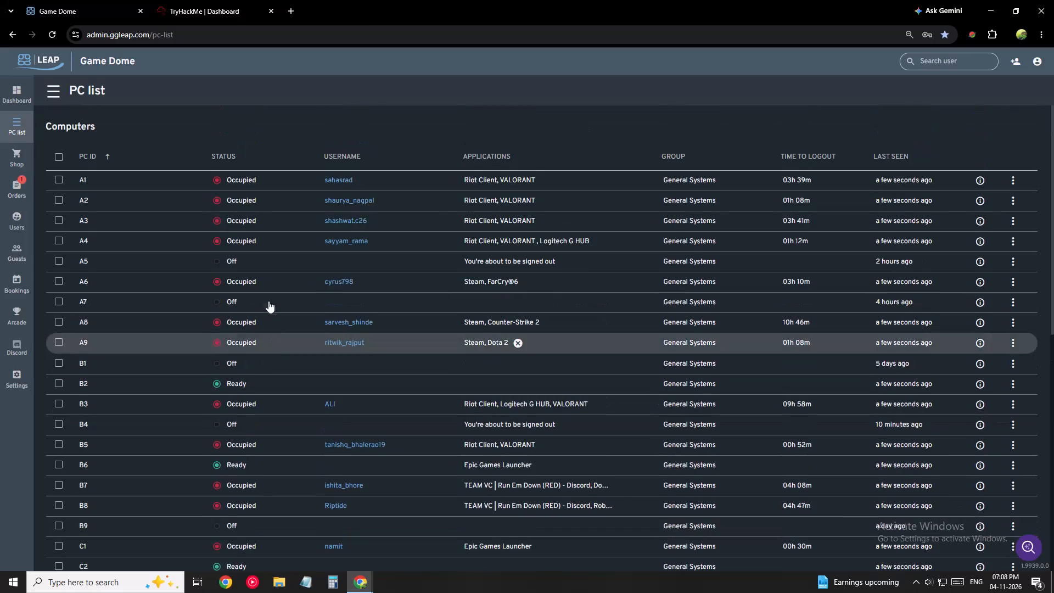
Review the PC list's computers and consoles for their status, logged-in users and time to logout.
scroll(270, 299, "up", 3)
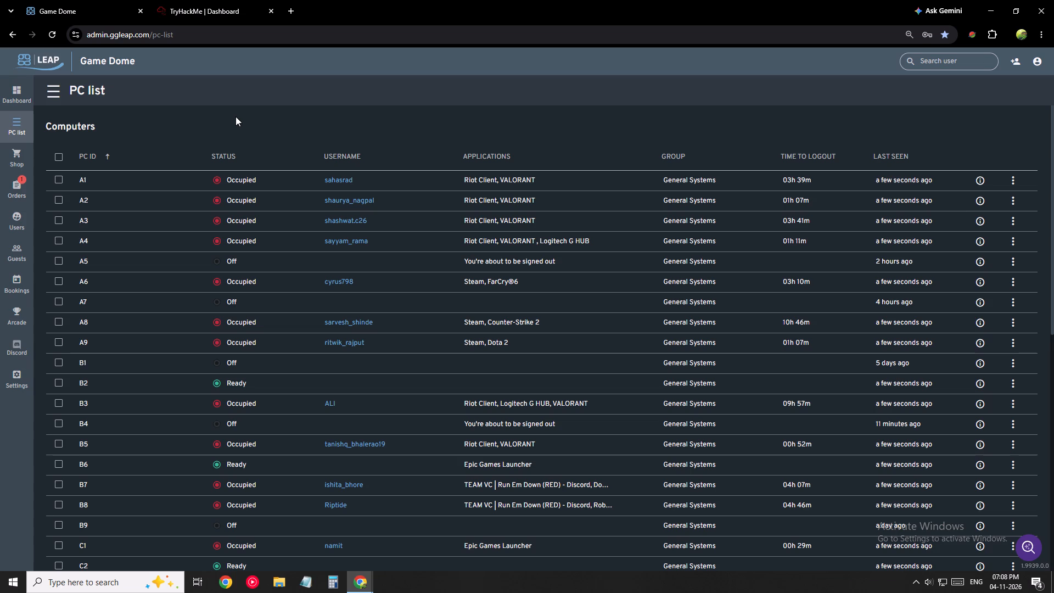
scroll(500, 388, "down", 8)
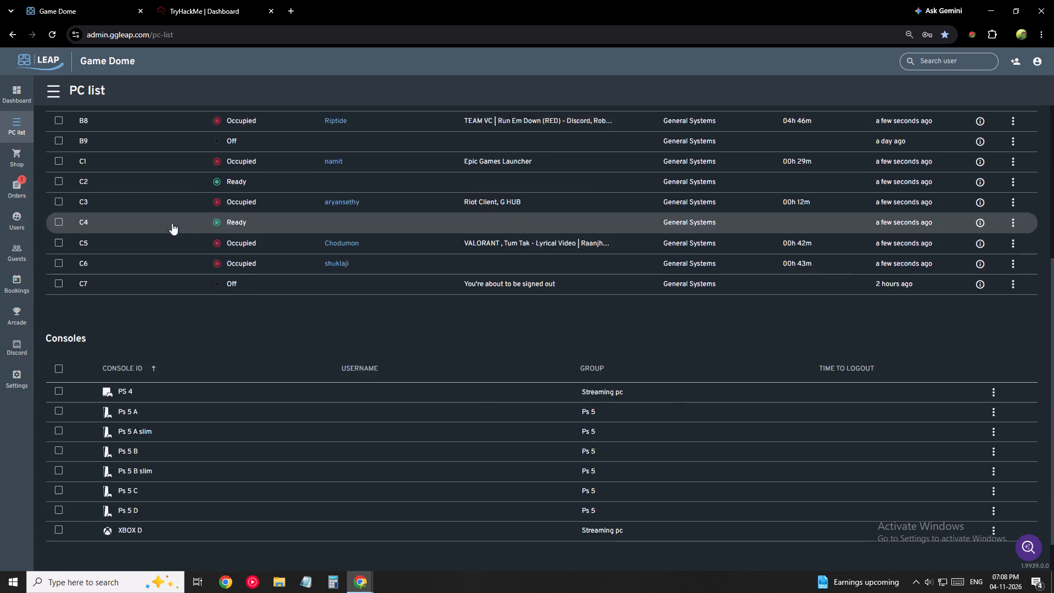
scroll(172, 223, "down", 2)
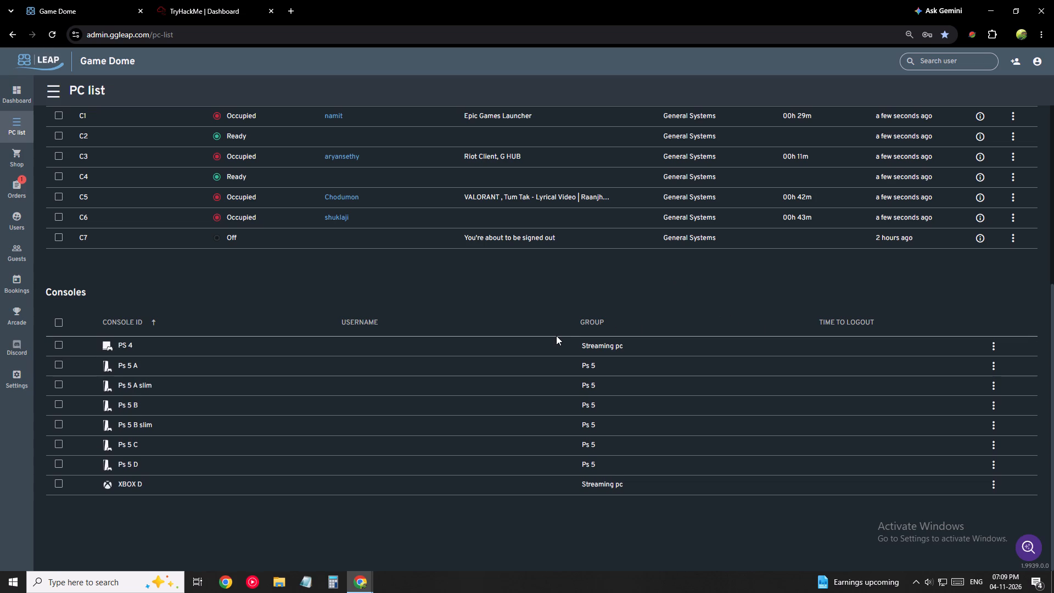
scroll(556, 335, "up", 2)
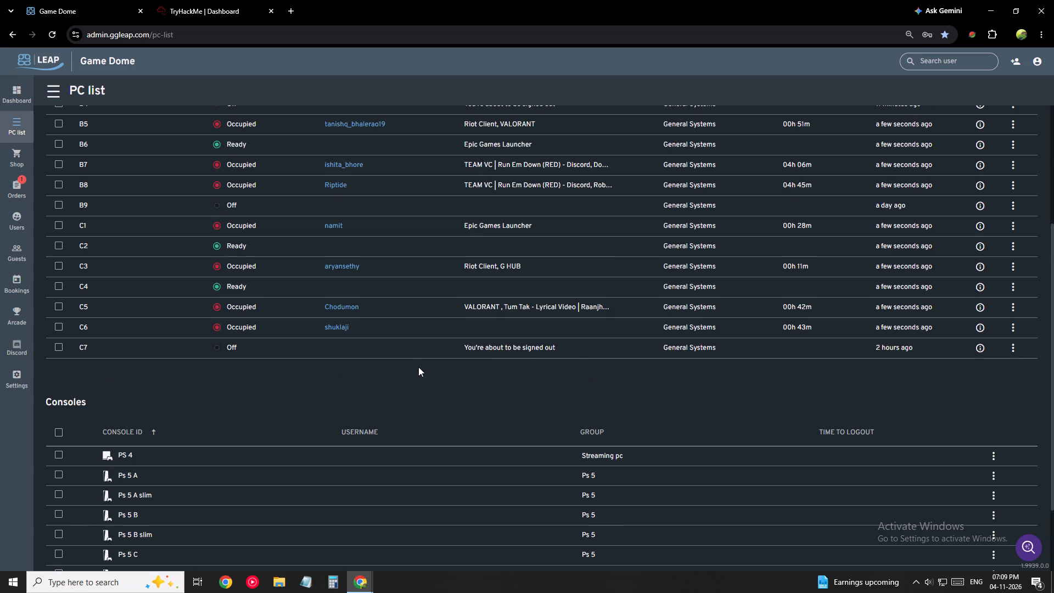
scroll(518, 390, "up", 3)
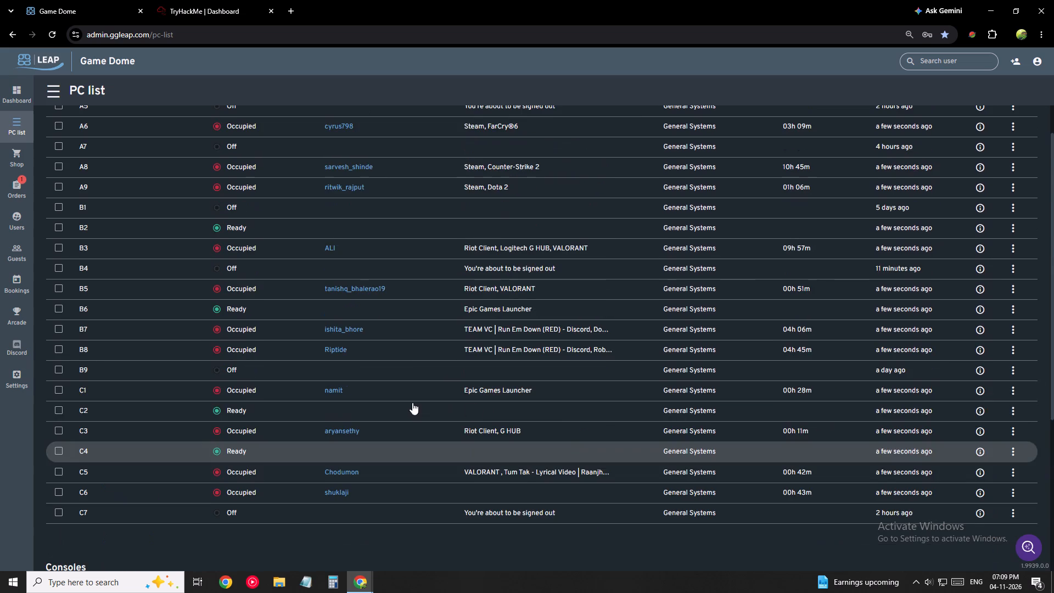
scroll(402, 367, "up", 4)
Close the TryHackMe dashboard page and return to the Game Dome PC list.
left_click(220, 0)
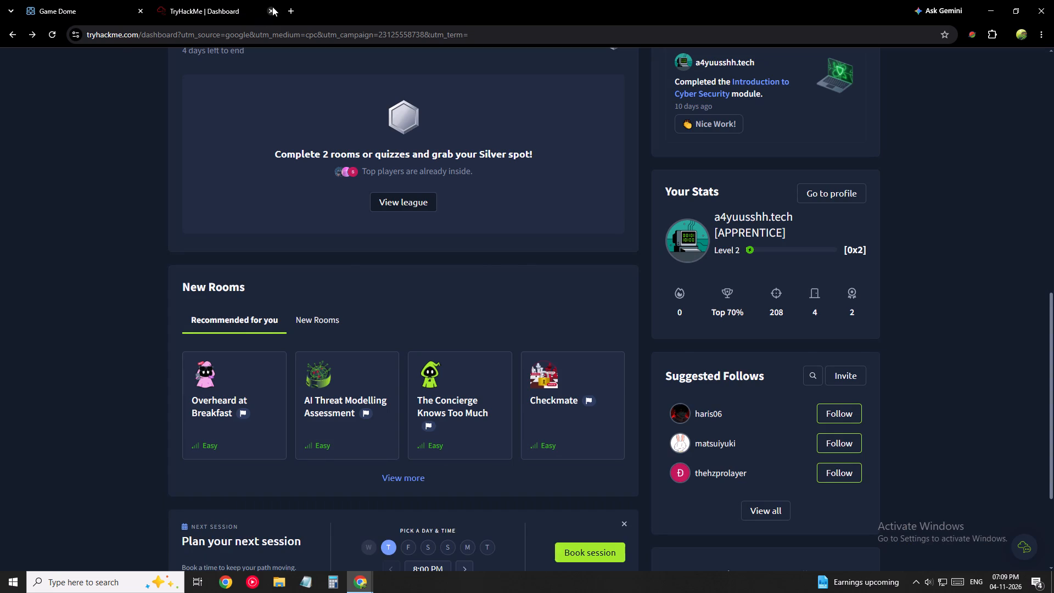
left_click(272, 7)
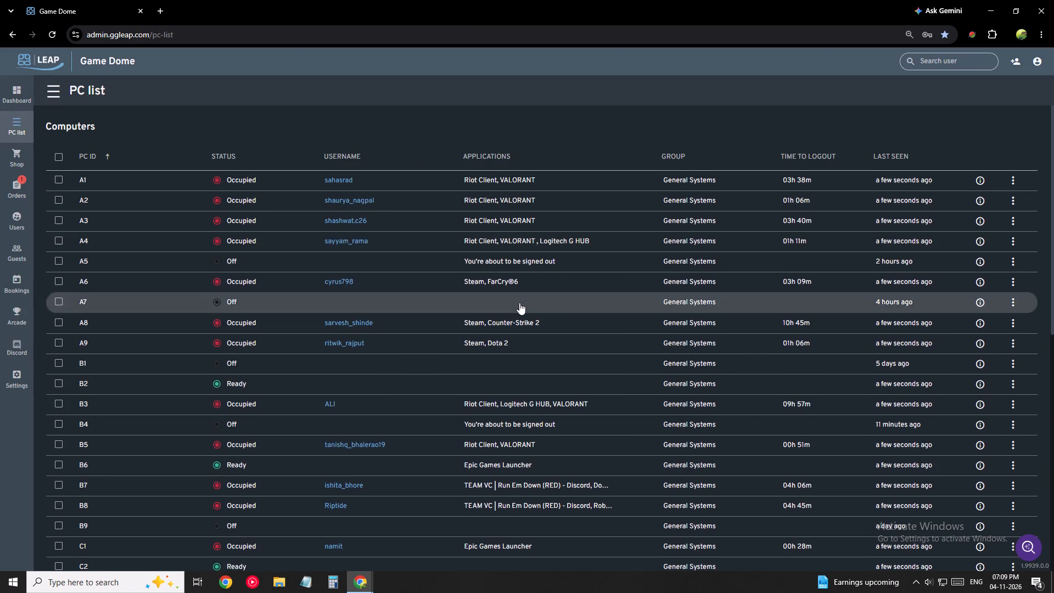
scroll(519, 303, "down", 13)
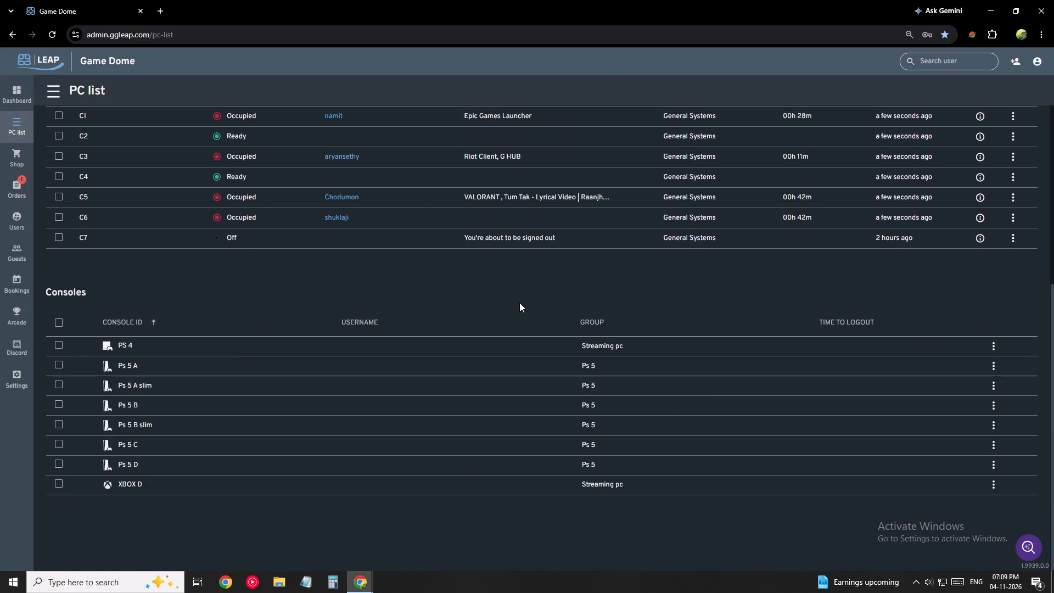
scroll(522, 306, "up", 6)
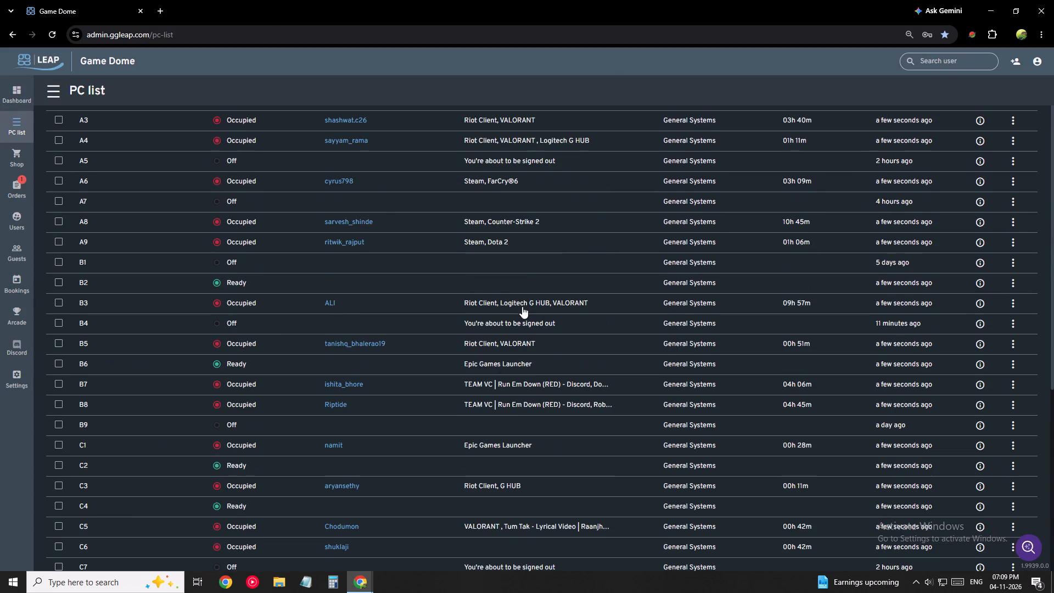
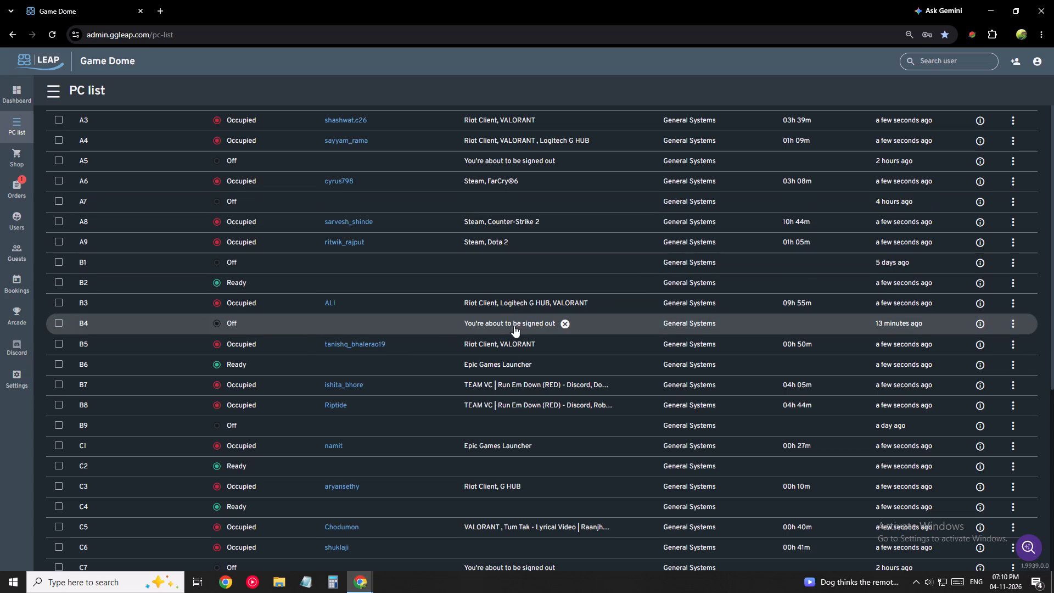
Switch to the GD VIMAN MNAGAR spreadsheet and examine the 11/04/26 daily sheet's staff food and drinks, stock check and customer credits.
scroll(555, 391, "down", 4)
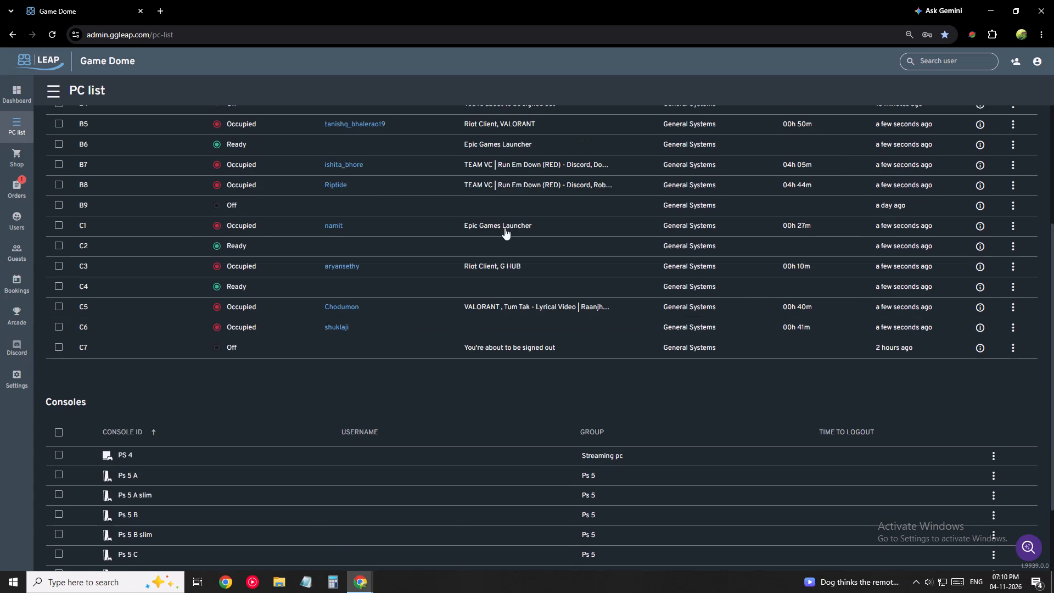
scroll(369, 398, "down", 1)
left_click(364, 583)
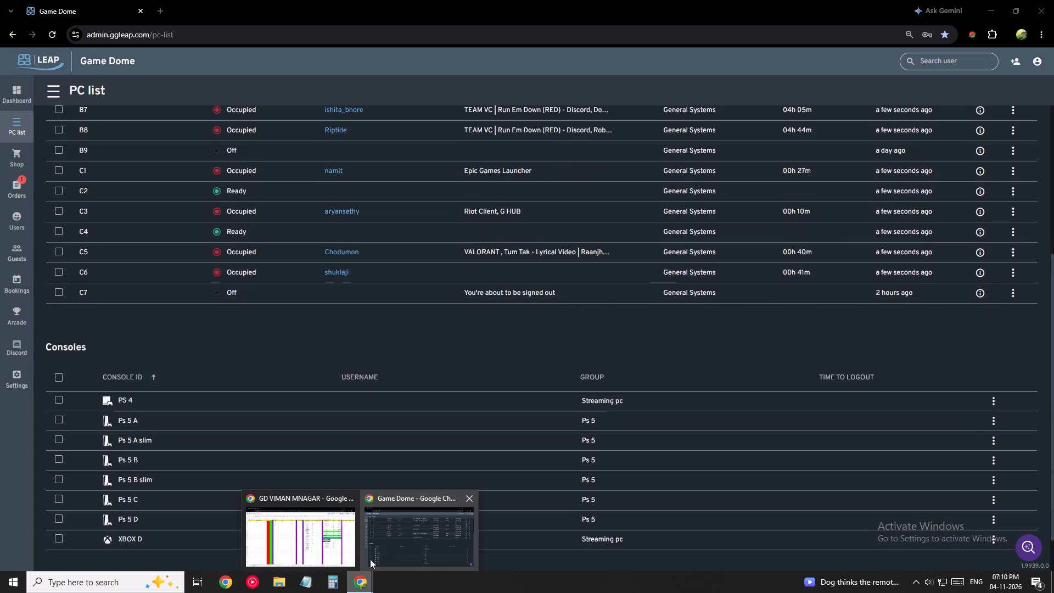
left_click(333, 538)
scroll(535, 355, "up", 3)
left_click_drag(450, 375, 459, 182)
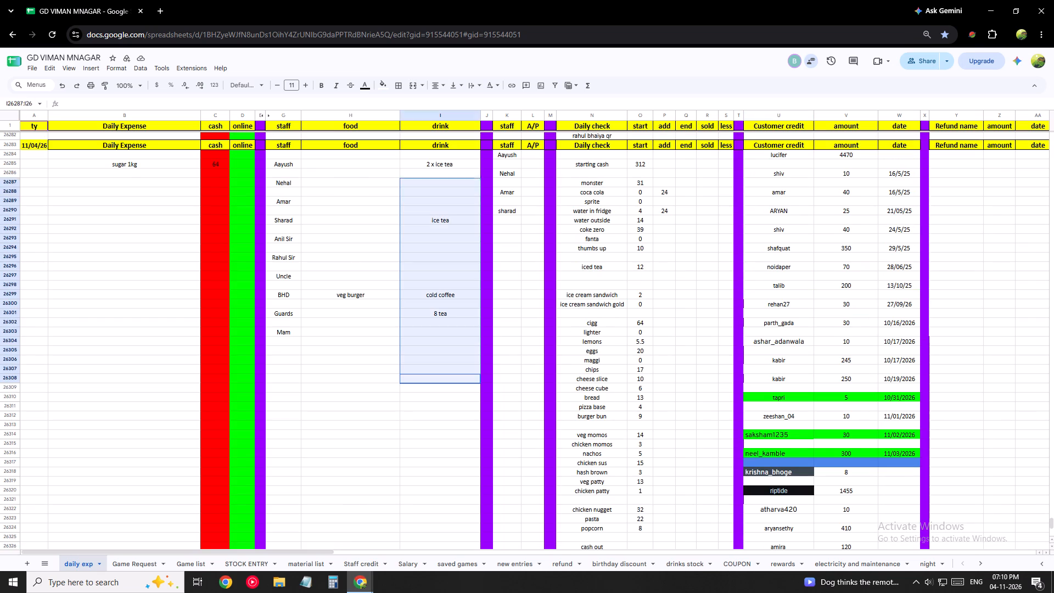
left_click_drag(459, 182, 462, 162)
left_click(328, 243)
scroll(721, 424, "up", 3)
scroll(673, 396, "down", 3)
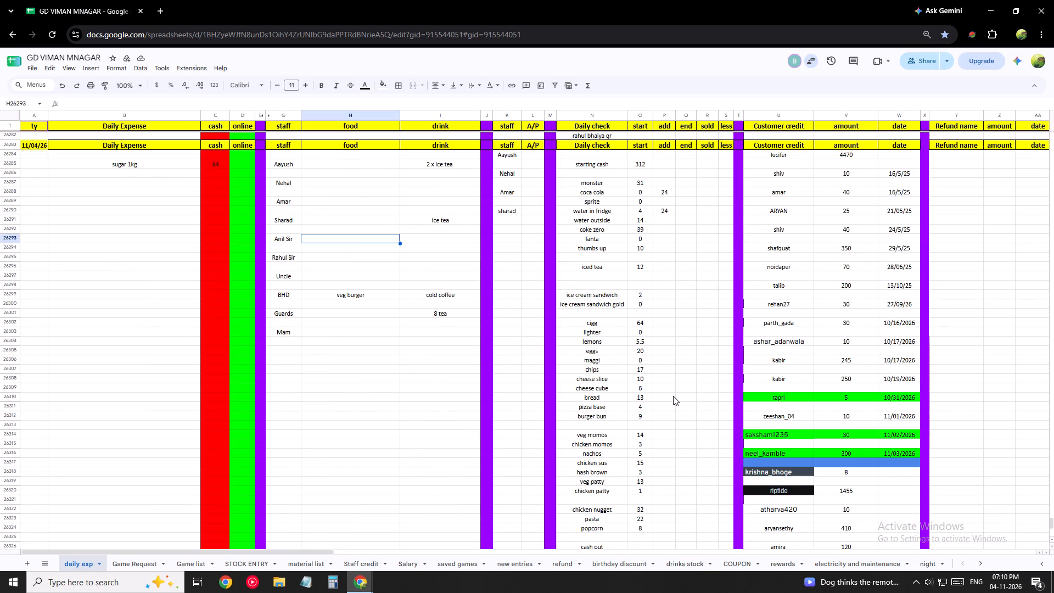
scroll(673, 398, "down", 2)
Return to the Game Dome PC list and check the computers' status, users and time to logout.
left_click(363, 579)
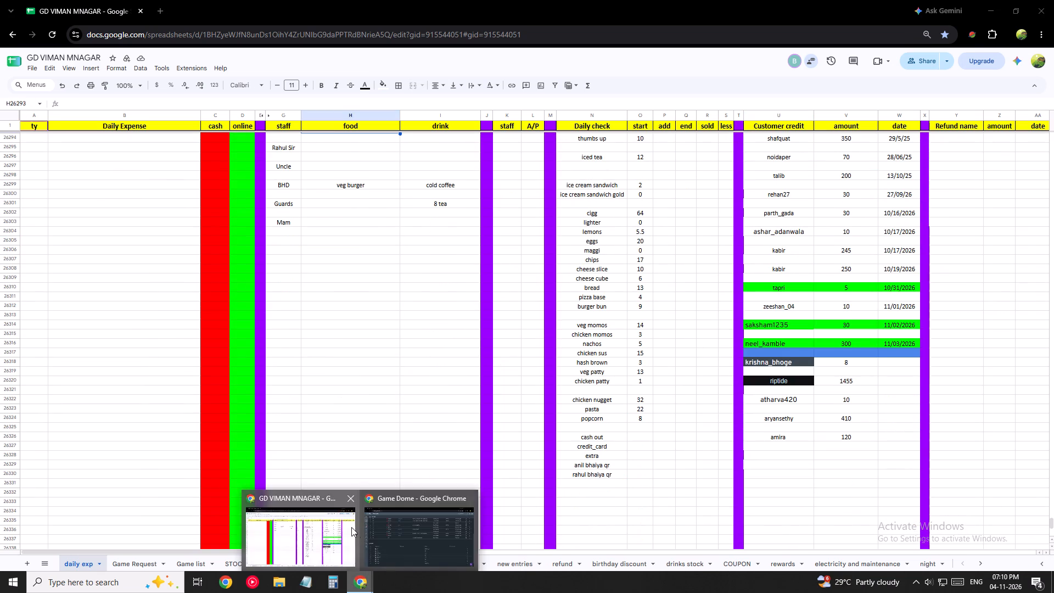
left_click(411, 531)
scroll(259, 327, "up", 4)
scroll(259, 327, "down", 1)
scroll(259, 327, "up", 4)
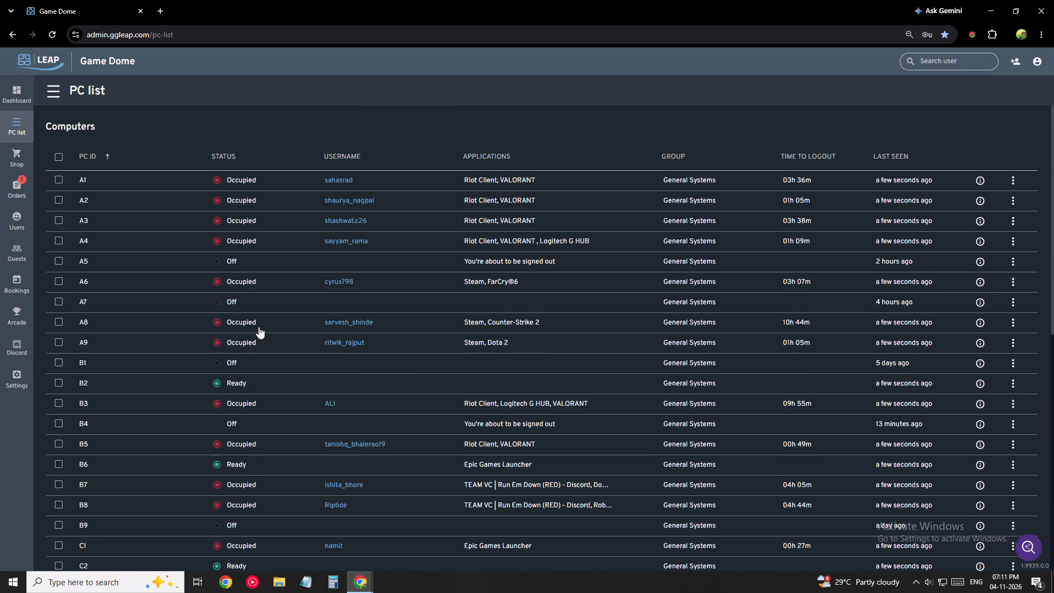
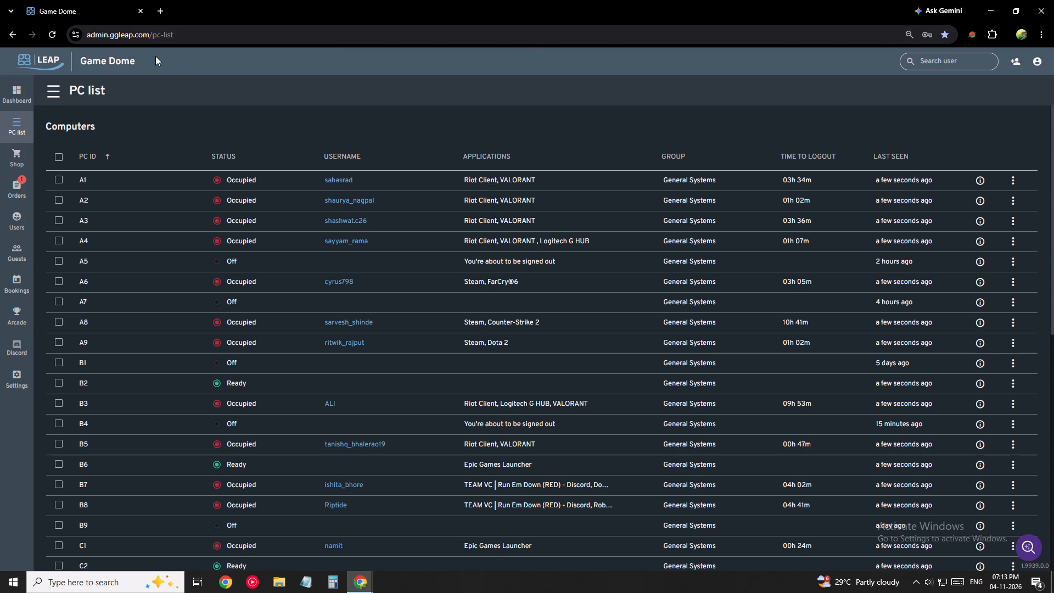
Check the PC list and return to the dashboard to review the PC status, available consoles and user time status.
left_click(0, 103)
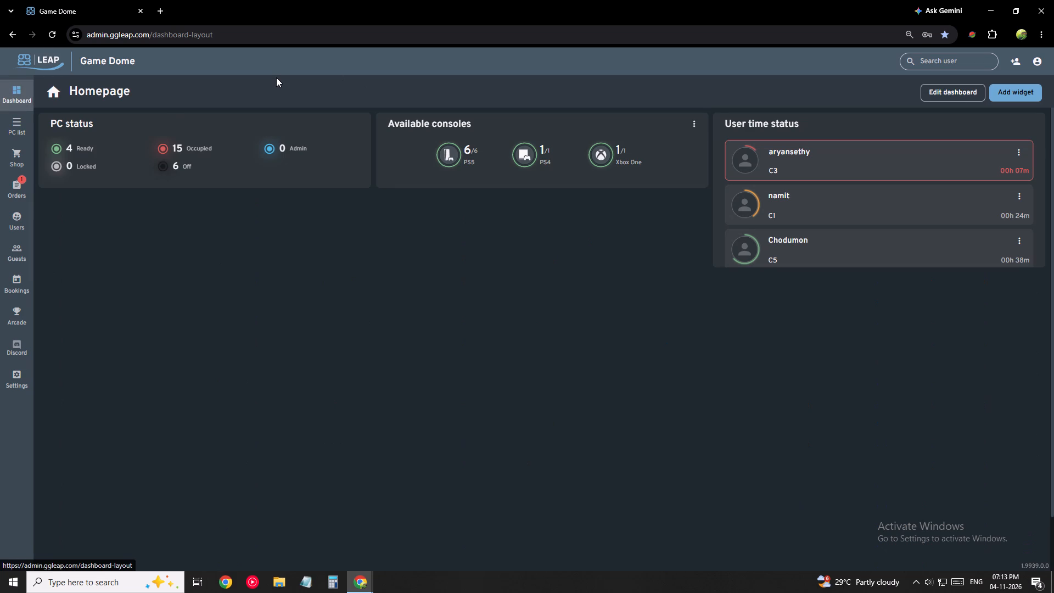
left_click(8, 150)
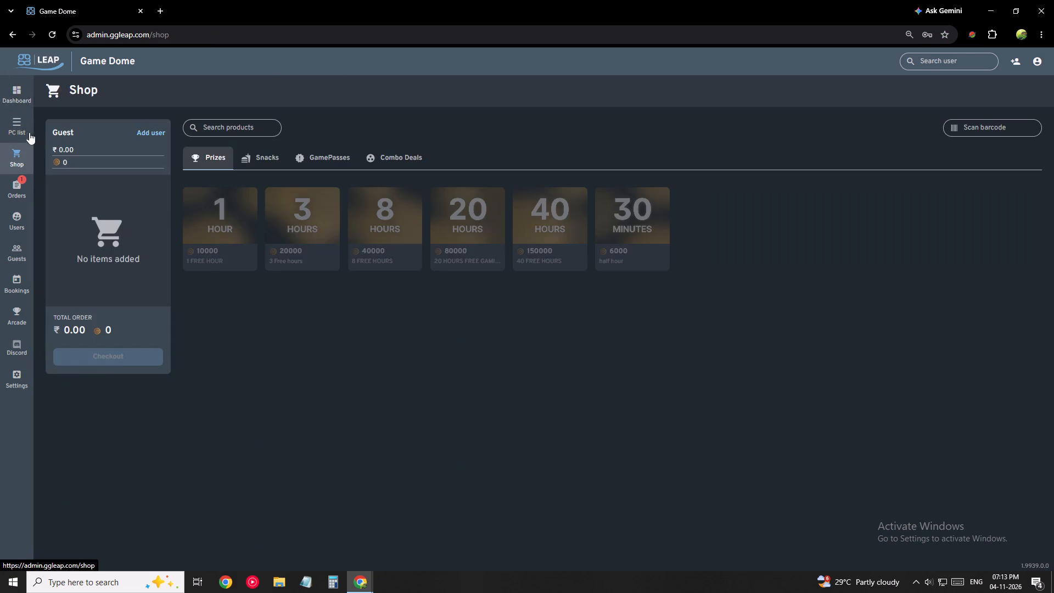
left_click(13, 118)
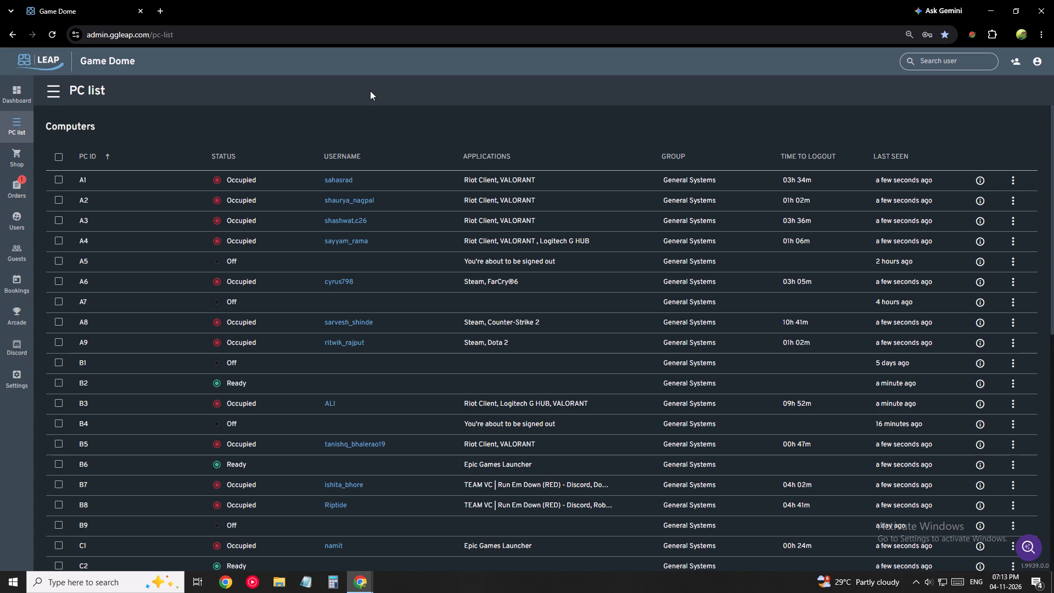
left_click(1, 89)
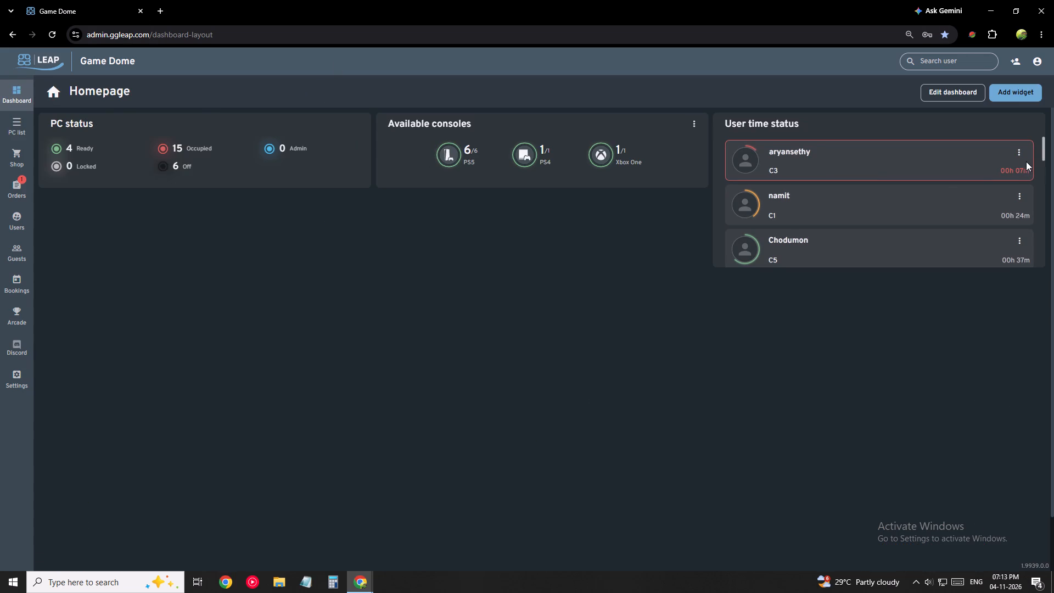
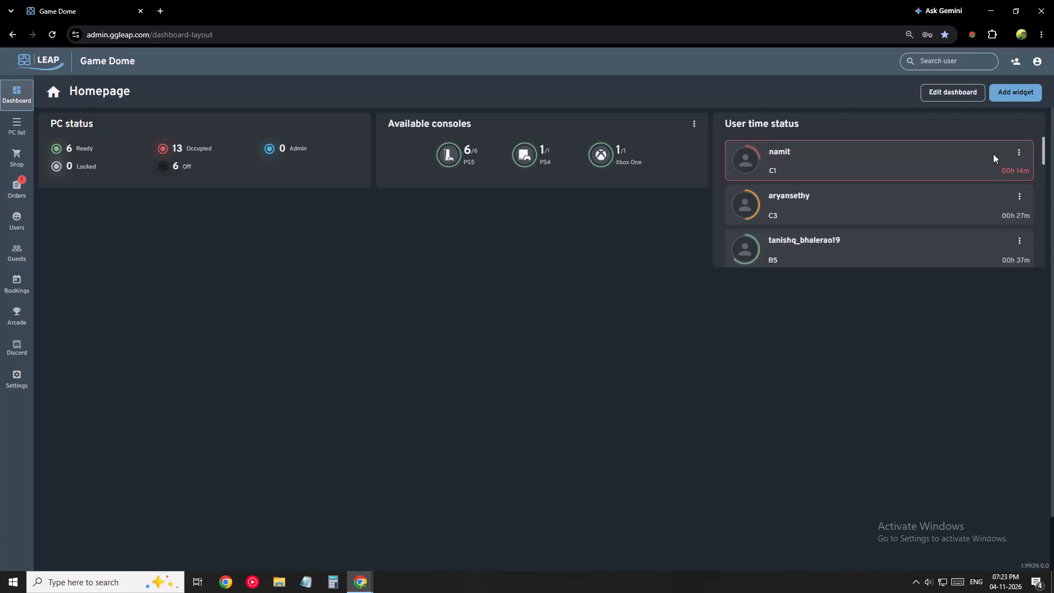
Sell one Cigg for ₹30 to the user on C3 through the shop, charging the full amount to credit card.
left_click(1022, 198)
left_click(996, 227)
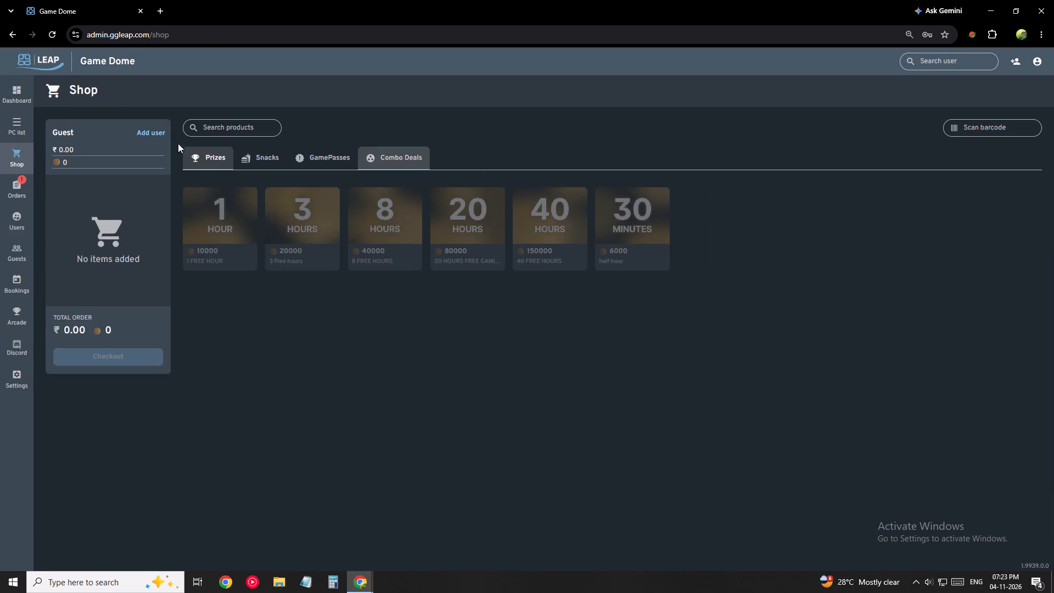
left_click(255, 149)
left_click_drag(200, 233, 93, 225)
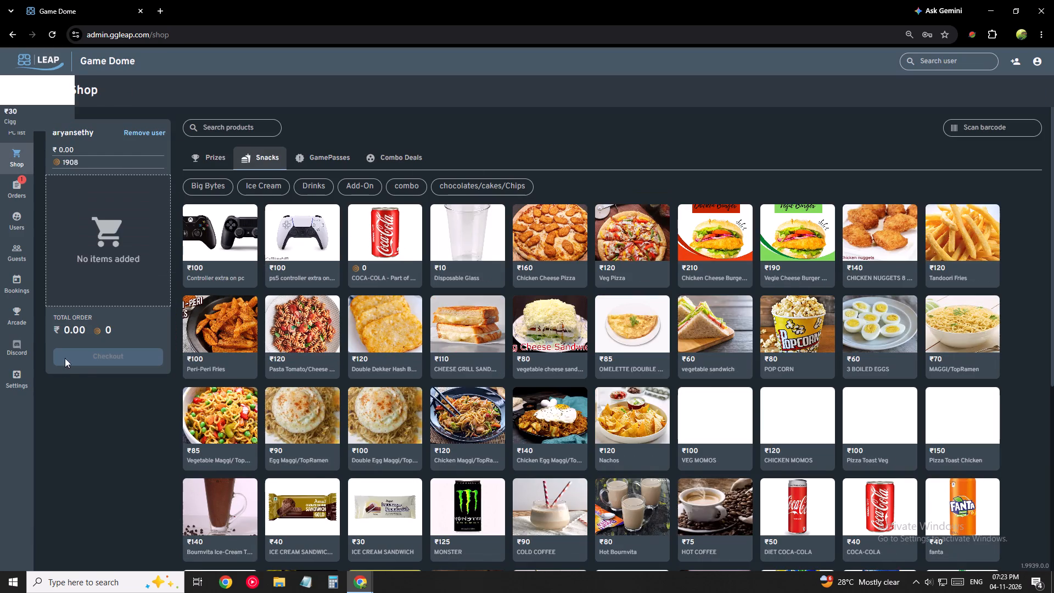
left_click_drag(85, 370, 87, 365)
left_click(98, 343)
left_click(130, 361)
left_click(261, 287)
left_click(234, 418)
left_click(253, 433)
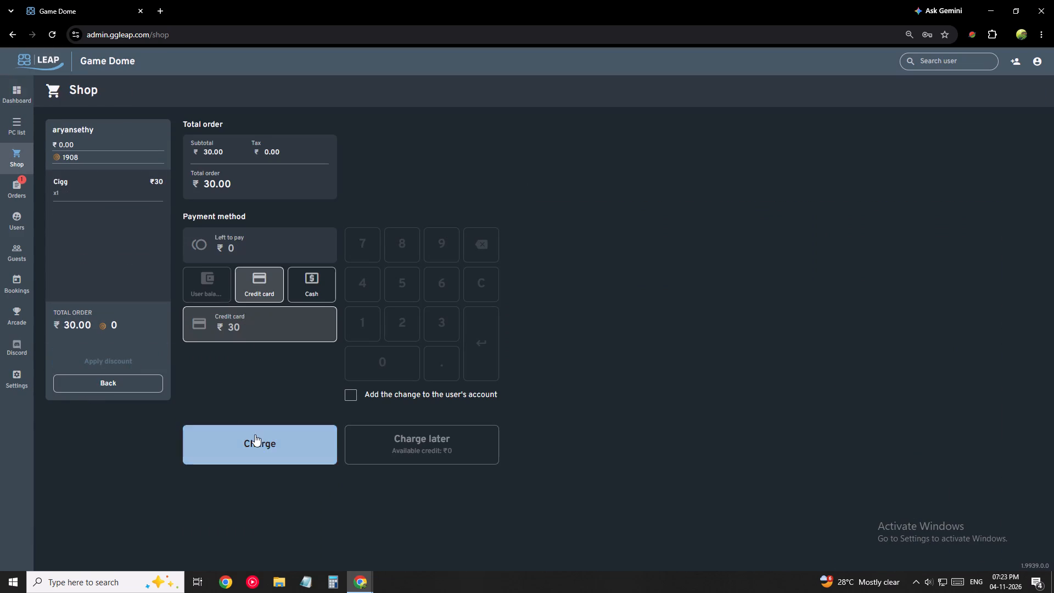
Switch to the daily exp Google Sheet and set the same customer's credit amount to 440.
key("alt+Tab")
left_click(851, 434)
double_click(860, 415)
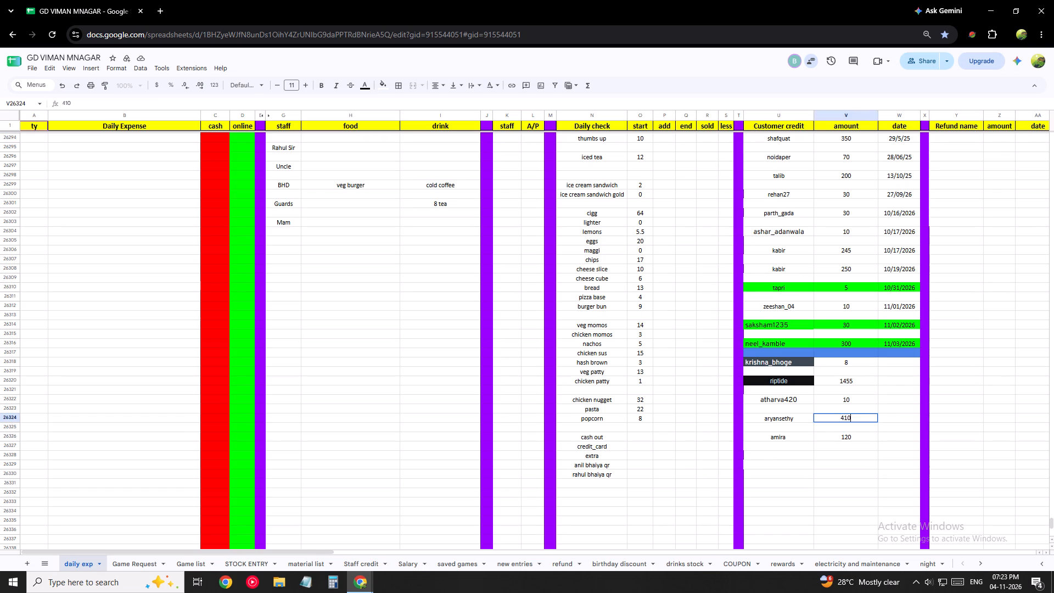
key("BackSpace")
key("BackSpace")
type("40")
key("Return")
Return to ggLeap and open the PC list to check the computers' status.
key("alt+Tab")
left_click(2, 133)
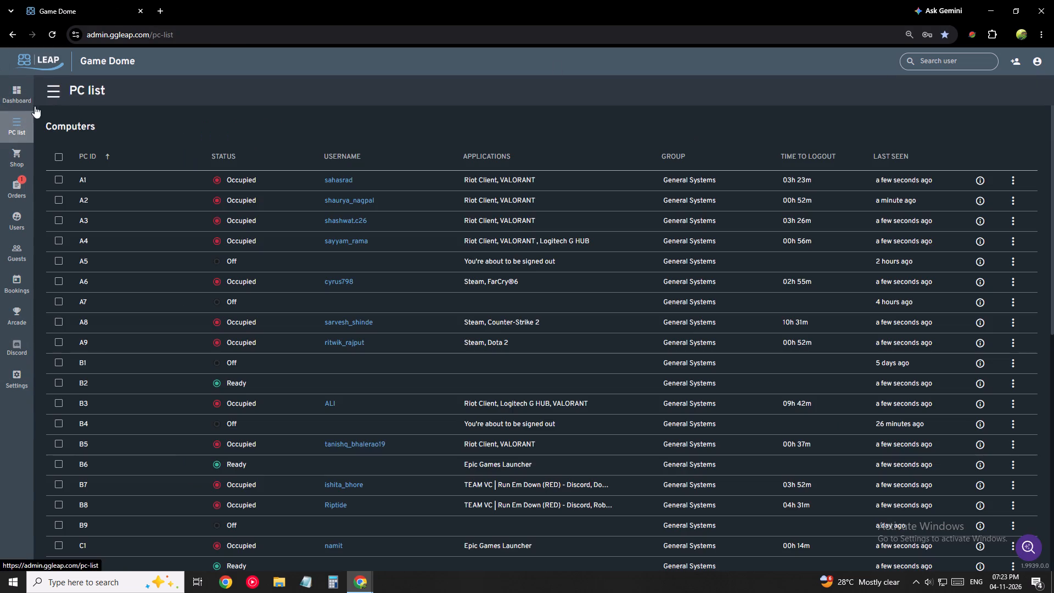
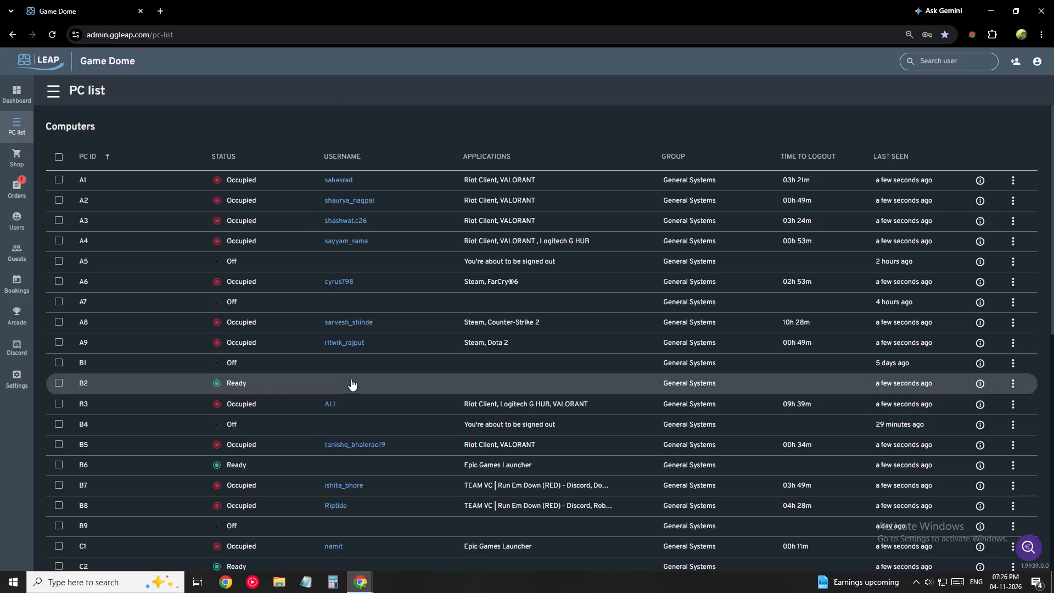
Find the customer Akshansh with 16229 coins, open their user profile and copy the username.
left_click(932, 70)
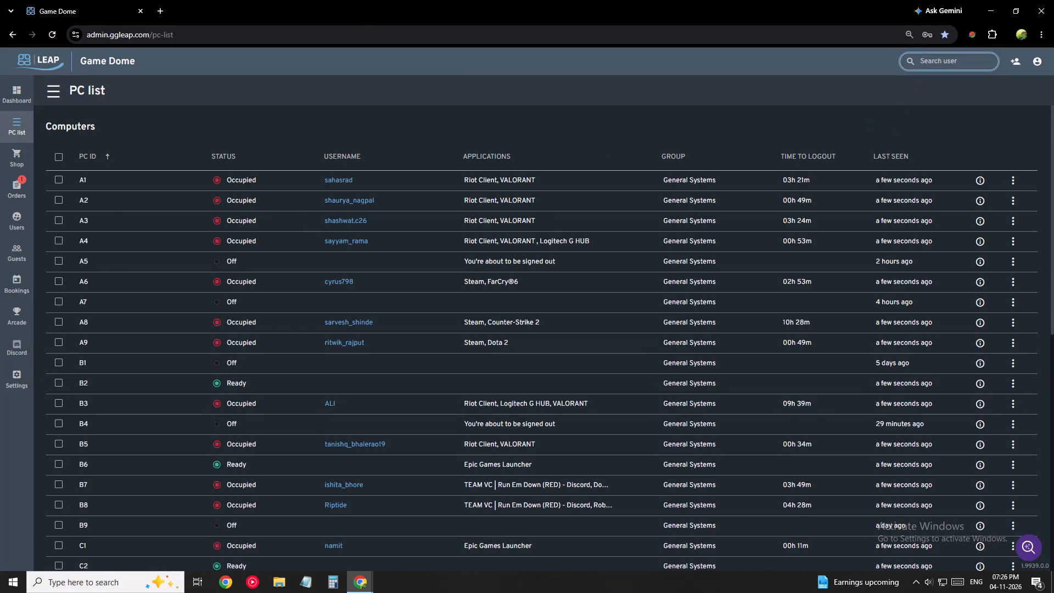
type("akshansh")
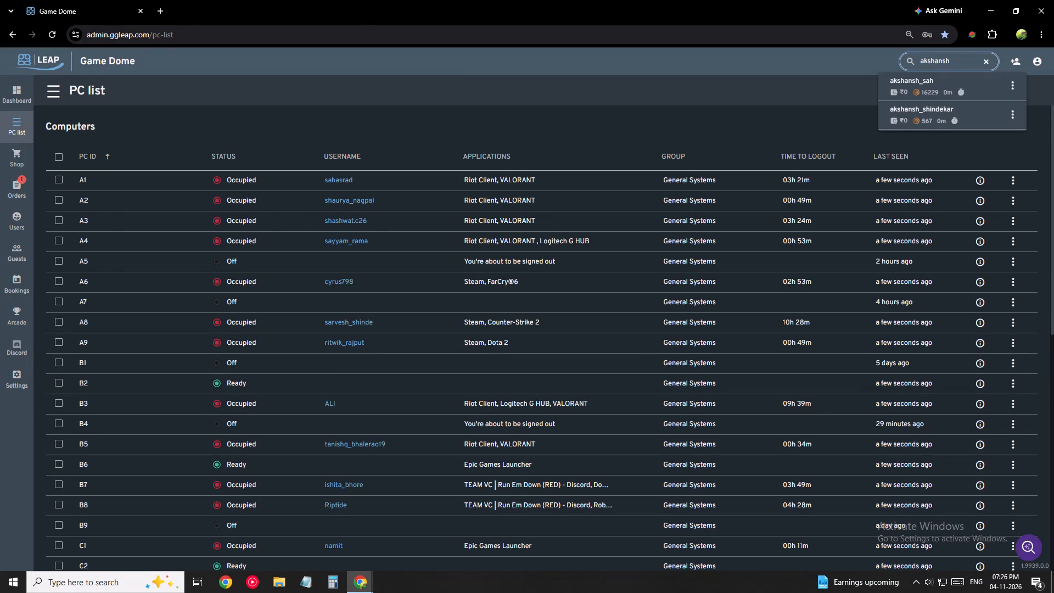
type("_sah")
left_click(1017, 89)
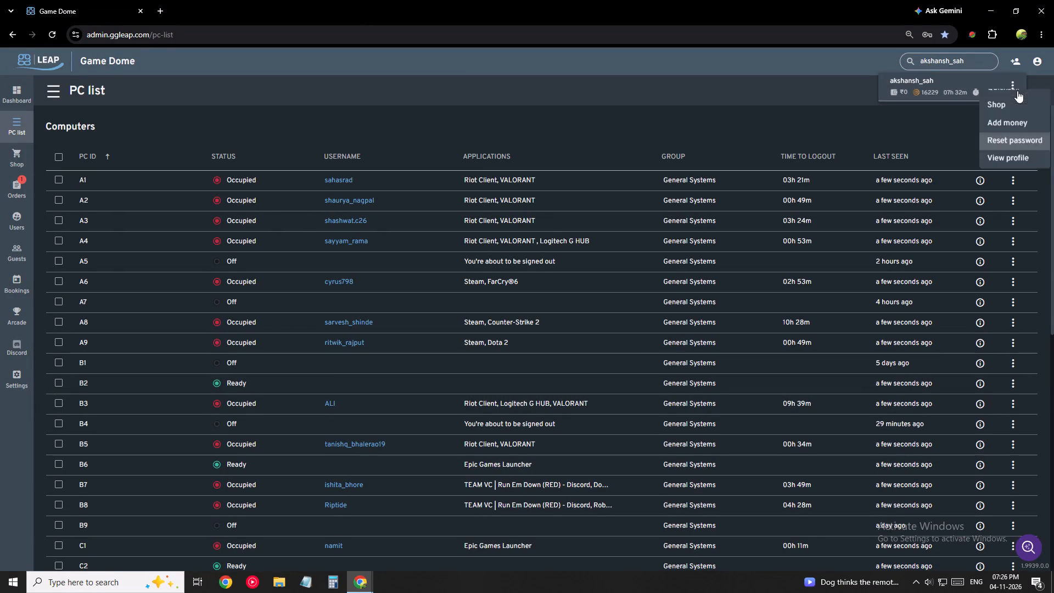
left_click(1030, 163)
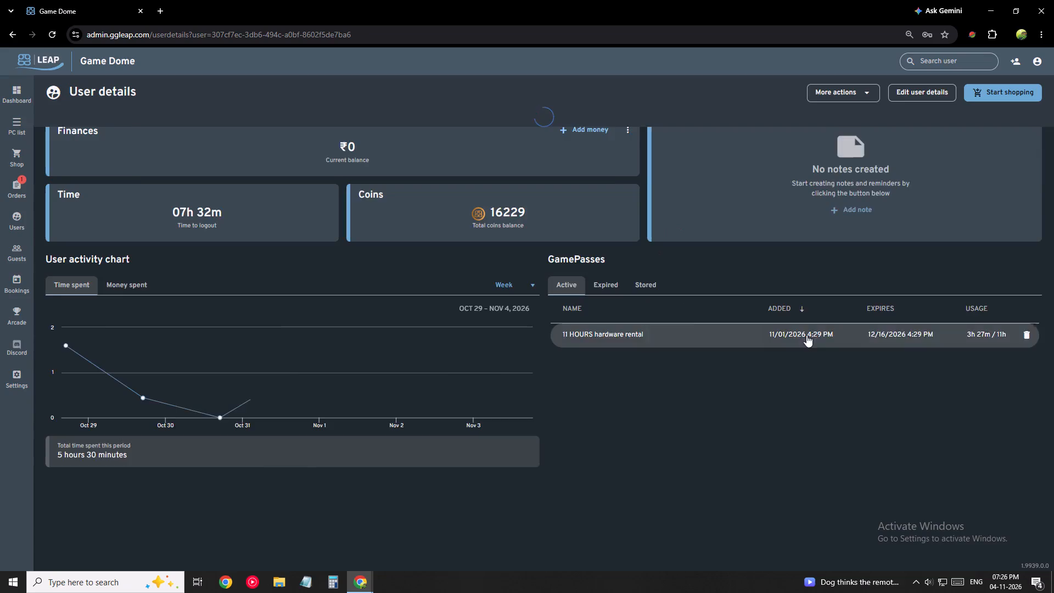
scroll(530, 277, "up", 1)
double_click(166, 112)
right_click(166, 112)
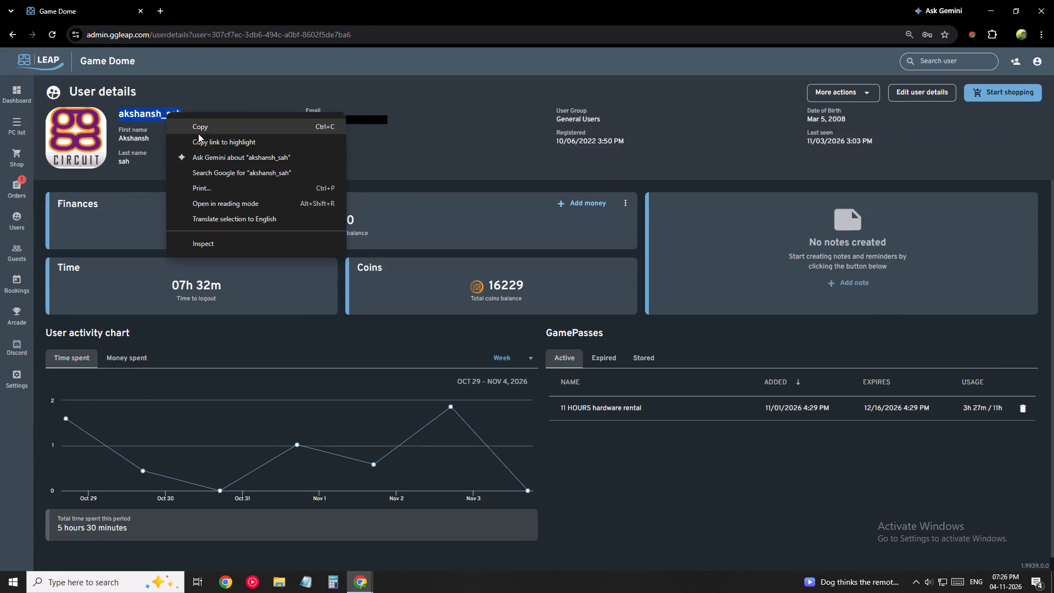
left_click(198, 133)
Log the same customer in on the Ps 5 A slim console from the PC list, using the copied username.
left_click(0, 124)
scroll(367, 307, "down", 9)
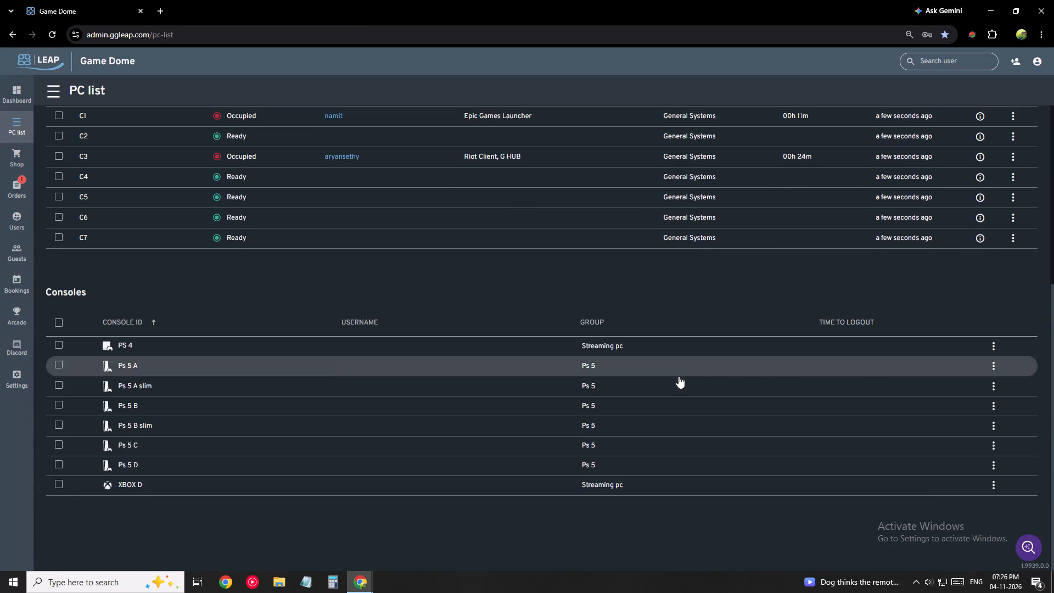
left_click(988, 388)
left_click(1002, 396)
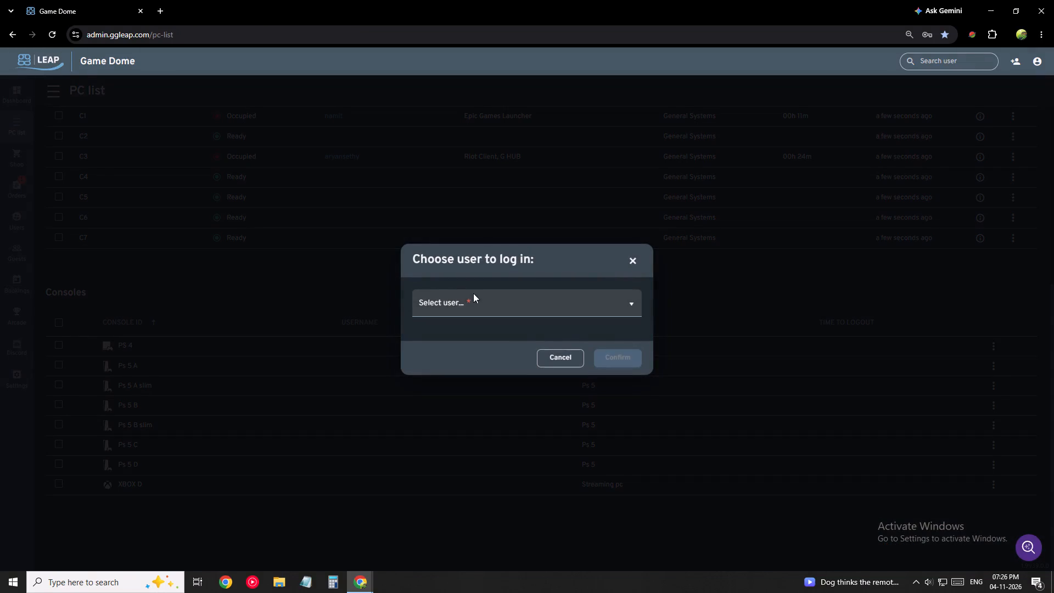
left_click(478, 295)
left_click(483, 296)
left_click(488, 307, "ctrl")
key("ctrl+v")
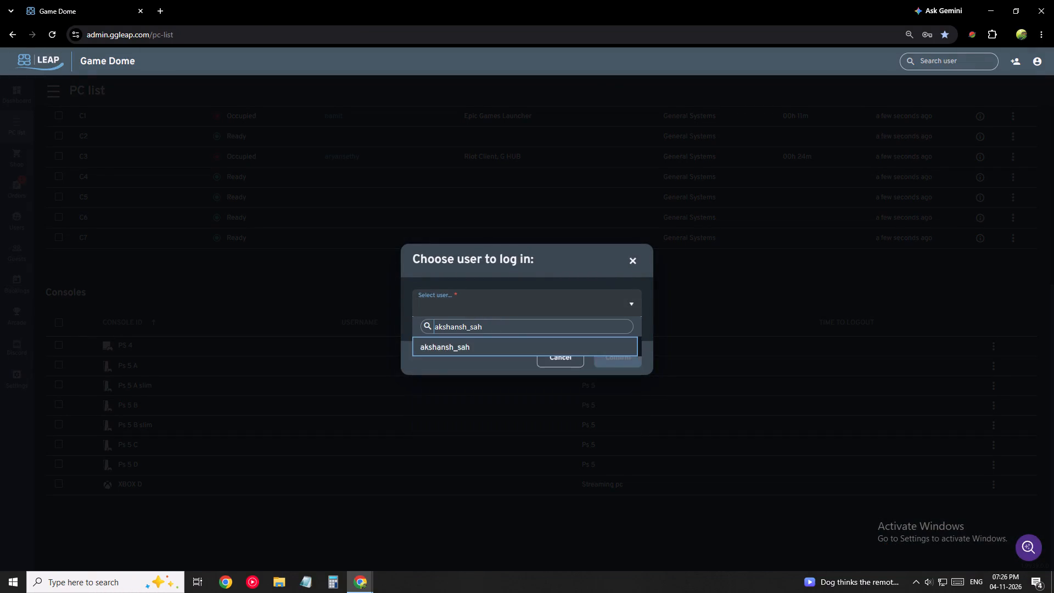
left_click(517, 345)
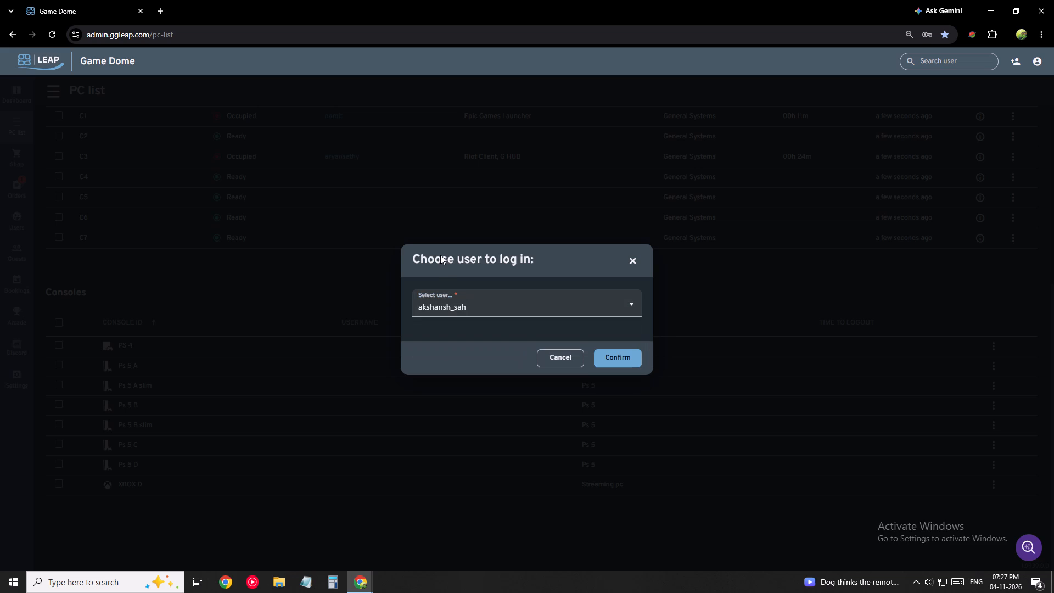
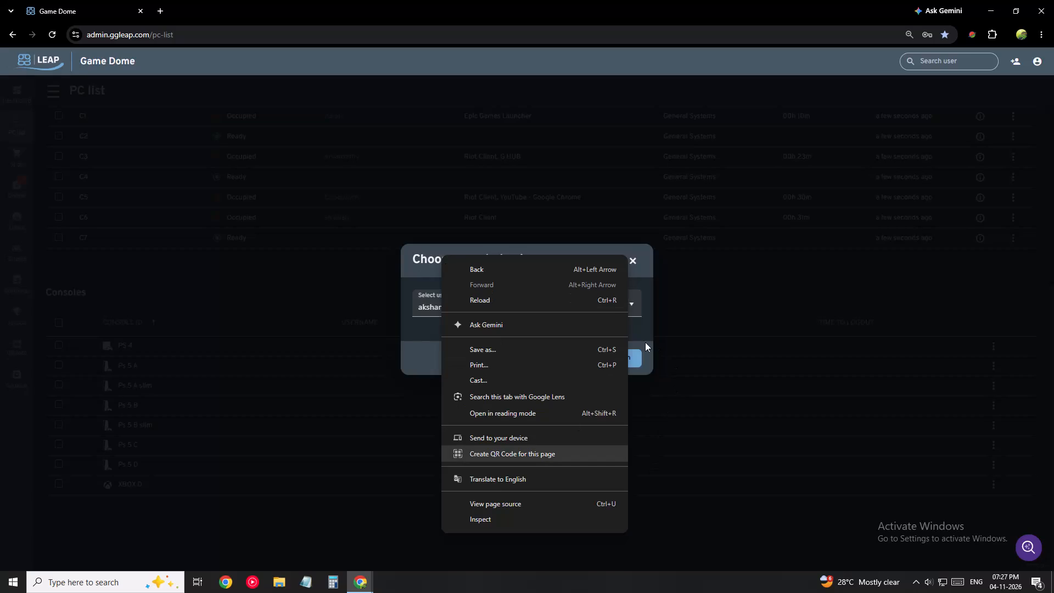
Complete the login of the selected customer on the Ps 5 A slim console.
double_click(636, 359)
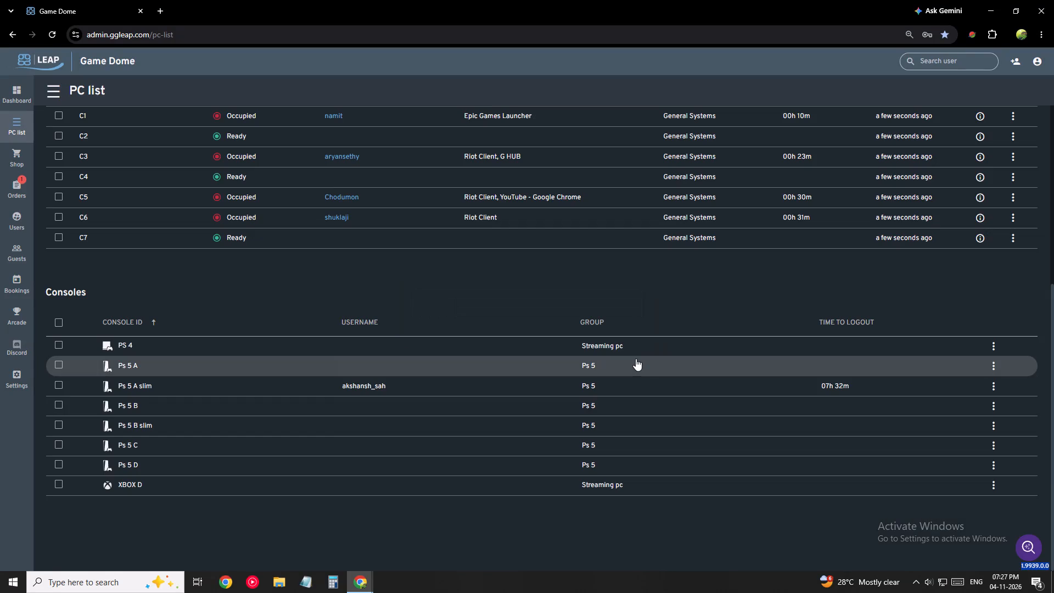
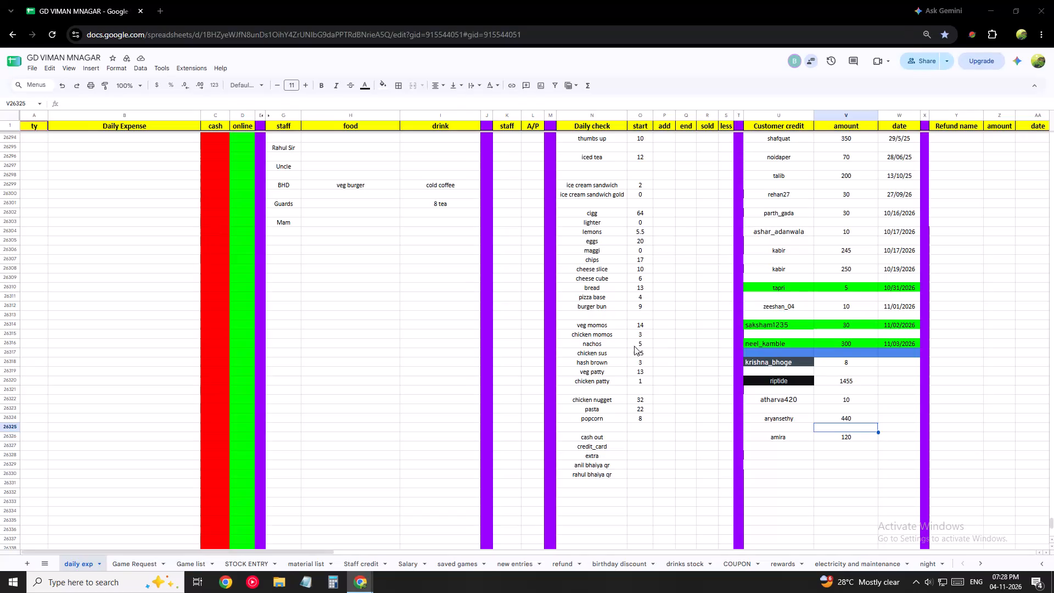
Set the customer credit amount in the row directly above amira's entry to 540.
double_click(872, 422)
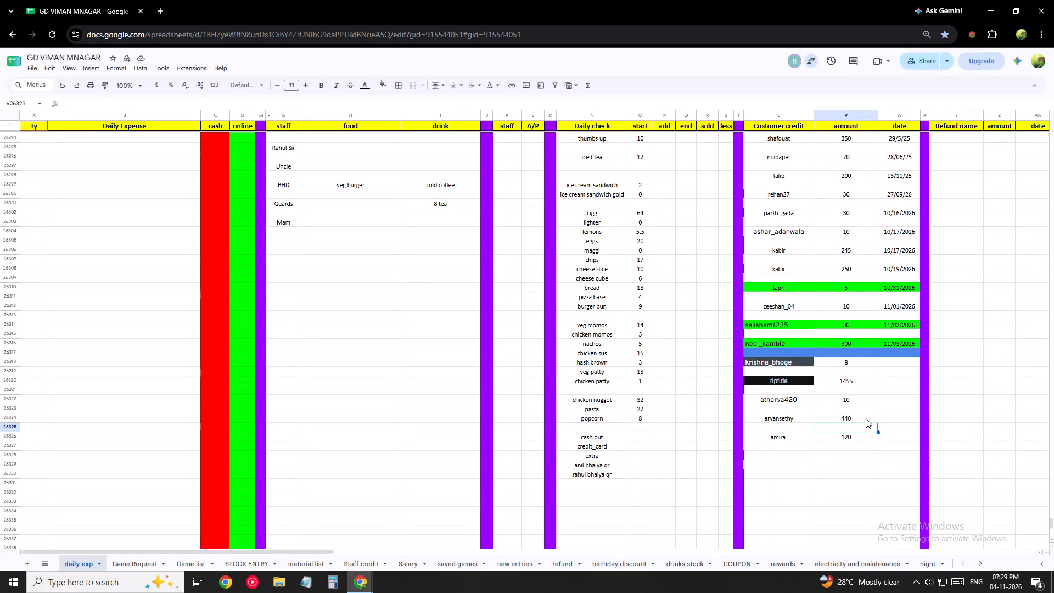
left_click(862, 417)
left_click(842, 416)
double_click(845, 417)
left_click(843, 417)
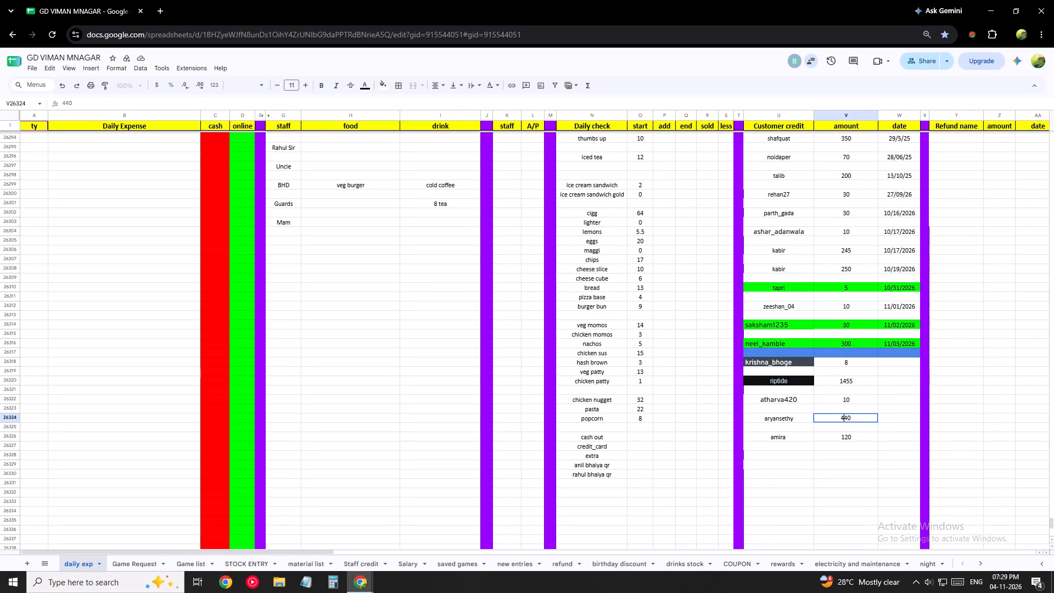
key("BackSpace")
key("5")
key("Return")
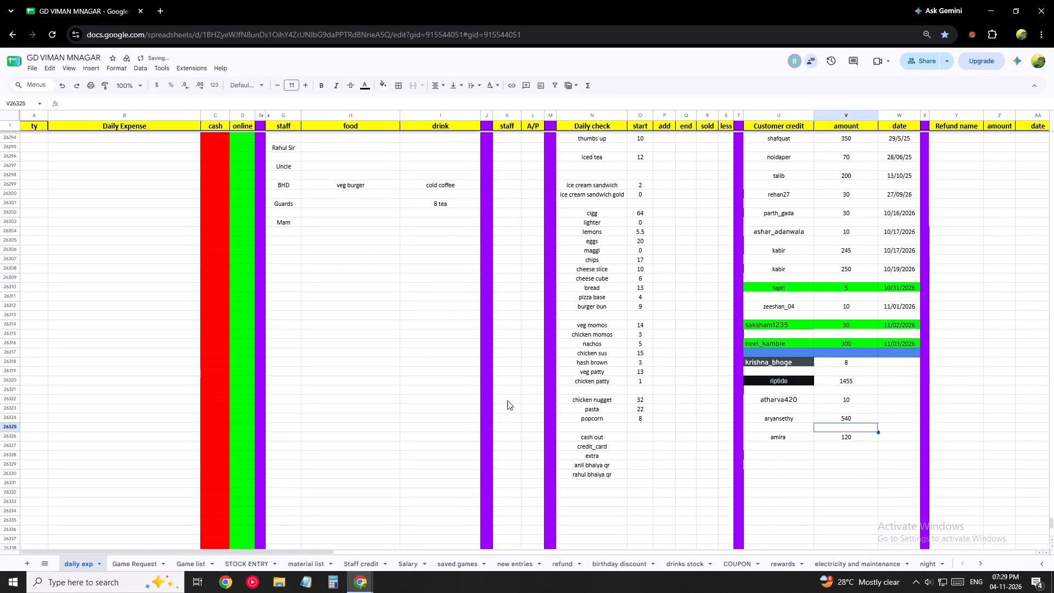
Switch to ggLeap and sell the same customer the ₹100 1 hr Ps5 Console rental pass, charged to credit card.
key("alt+Tab")
scroll(498, 152, "up", 1)
left_click(950, 67)
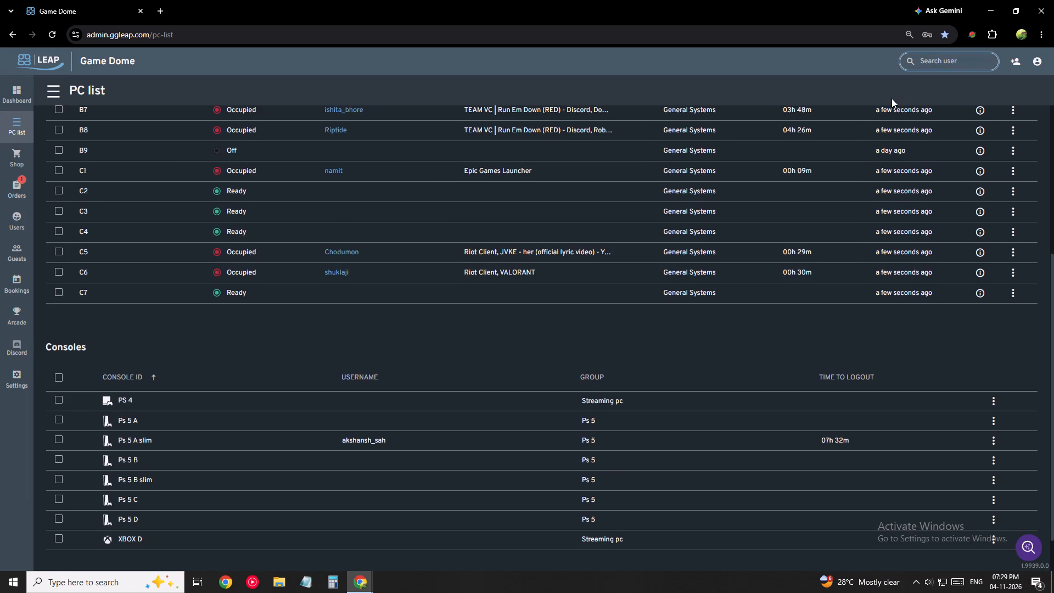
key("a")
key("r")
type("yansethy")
left_click(1018, 85)
left_click(1028, 90)
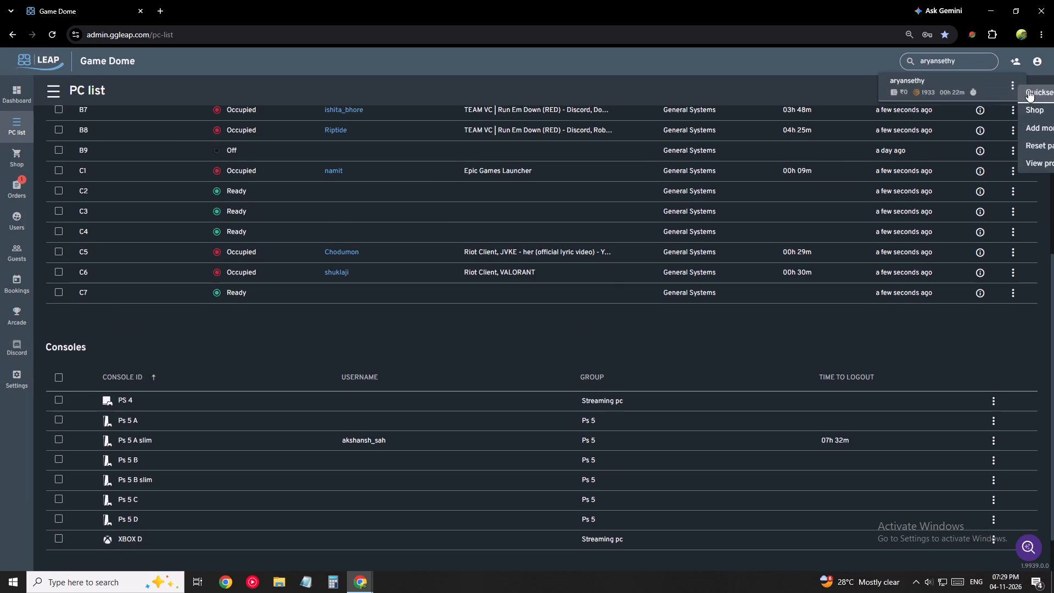
left_click(847, 516)
left_click(330, 158)
left_click(323, 183)
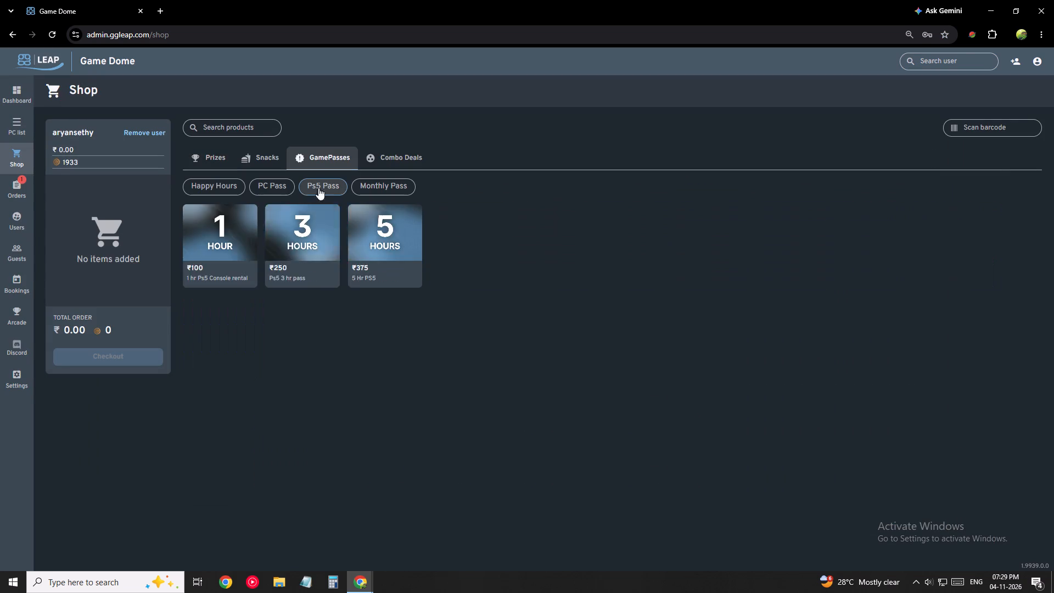
left_click_drag(198, 249, 48, 234)
left_click(113, 357)
left_click(253, 281)
left_click(283, 435)
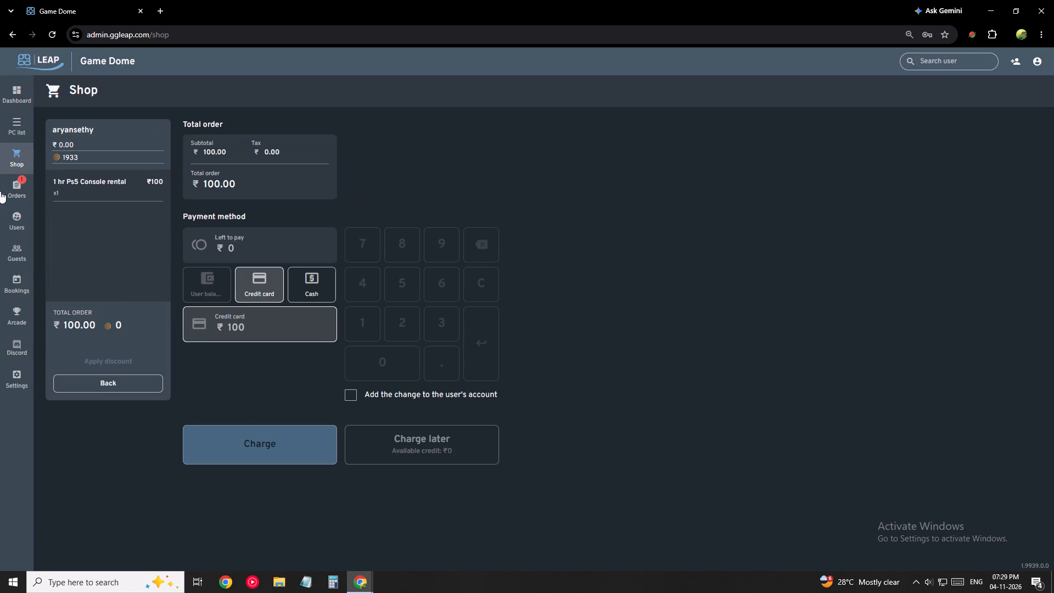
Log the customer who bought the pass out of the Ps 5 A slim console.
left_click(0, 127)
scroll(416, 381, "down", 6)
left_click(989, 482)
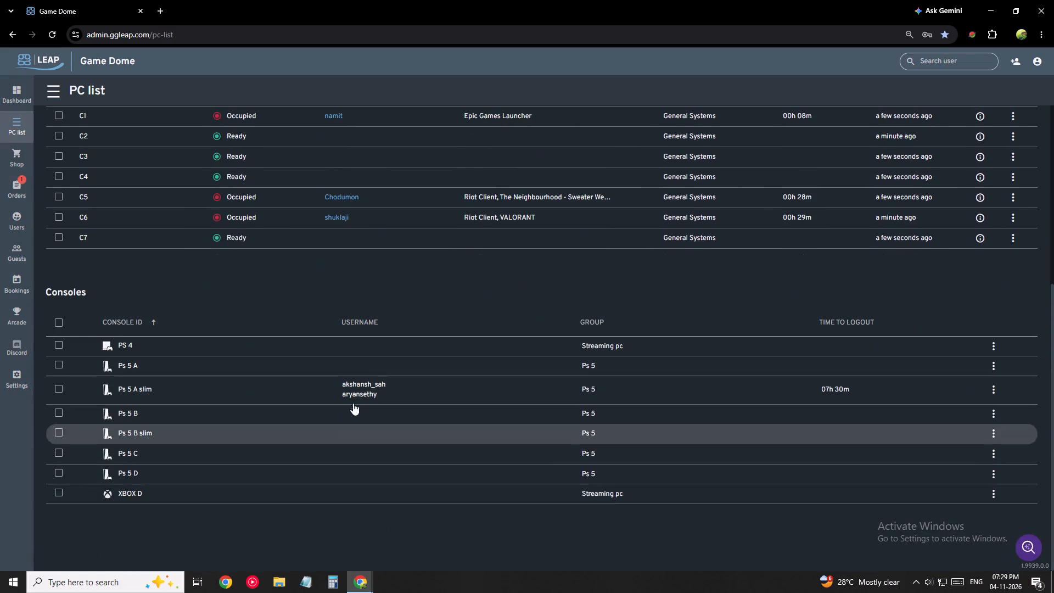
left_click(362, 394)
left_click(391, 452)
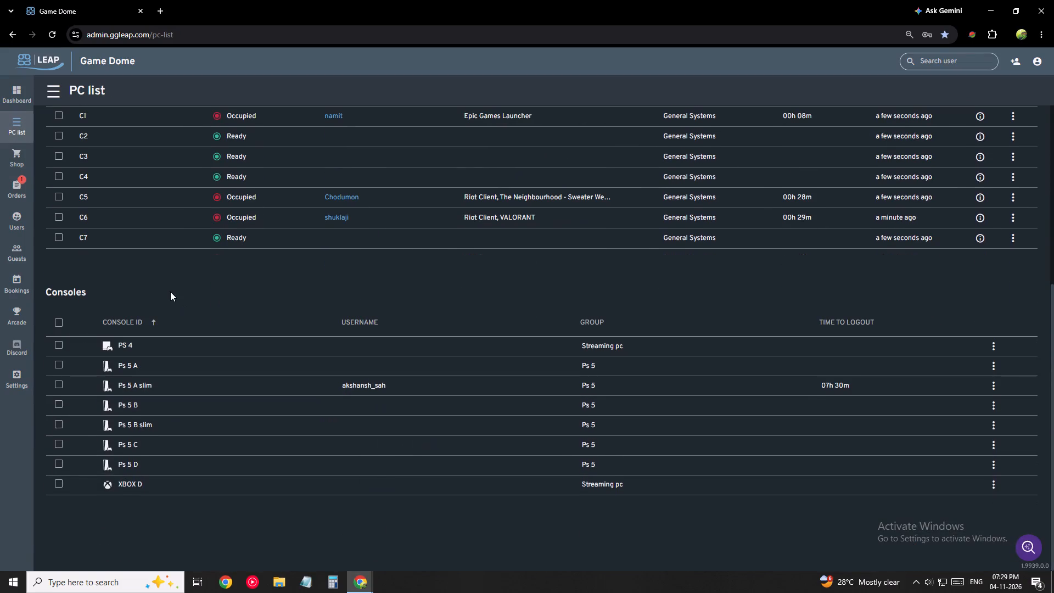
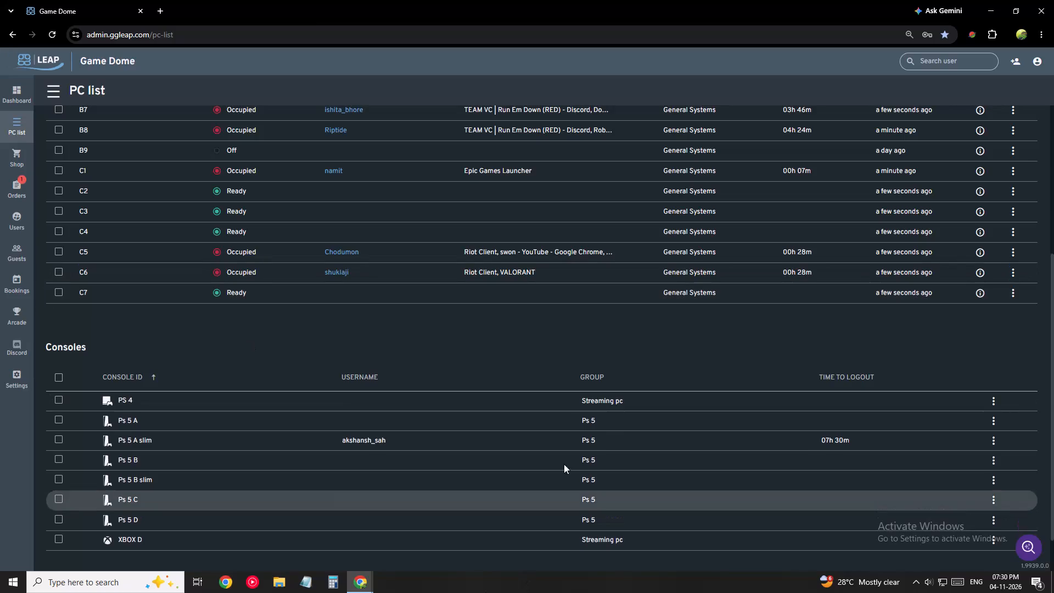
Log the customer who bought the 1 hr console pass back in to the Ps 5 A slim console.
left_click(995, 435)
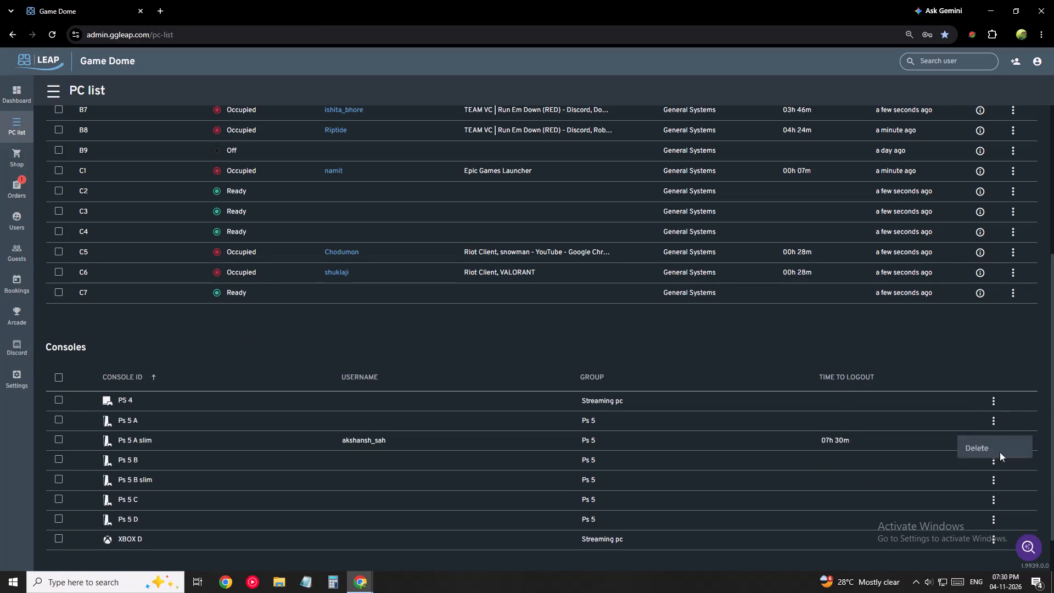
left_click(1003, 474)
left_click(483, 308)
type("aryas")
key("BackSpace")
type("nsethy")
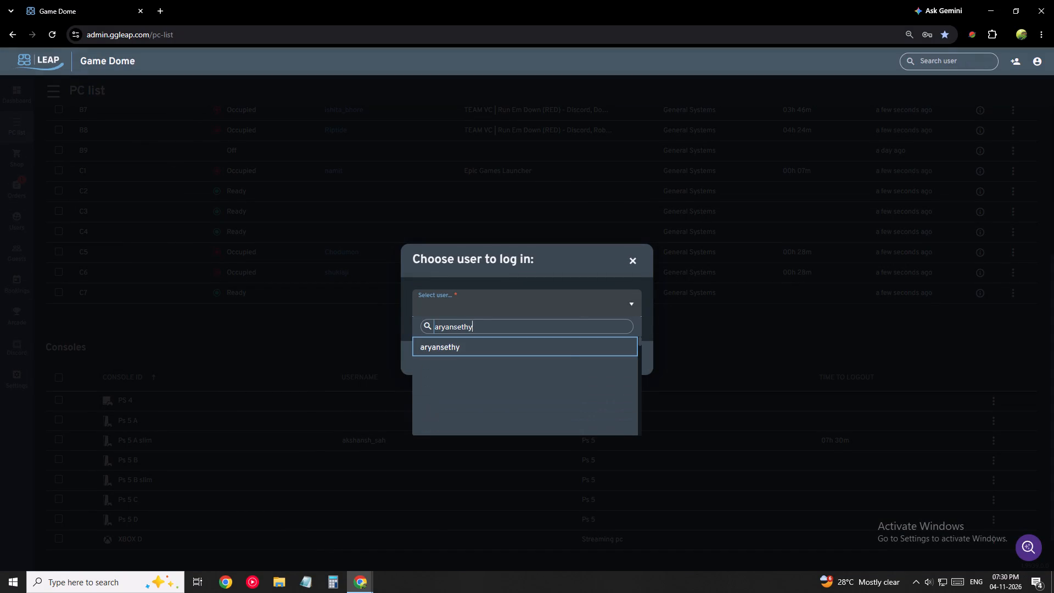
left_click(476, 346)
left_click(595, 354)
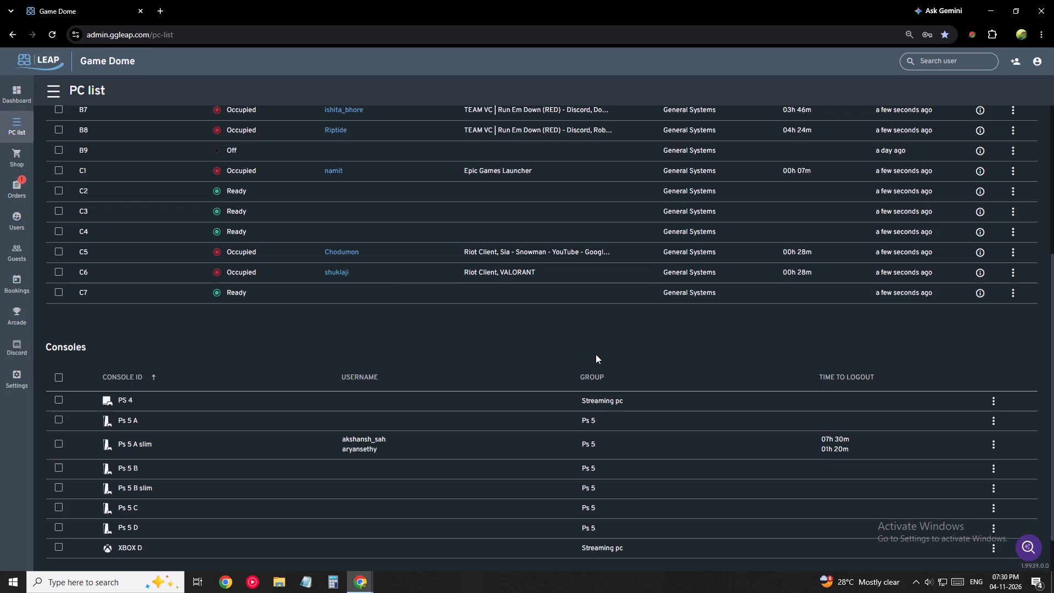
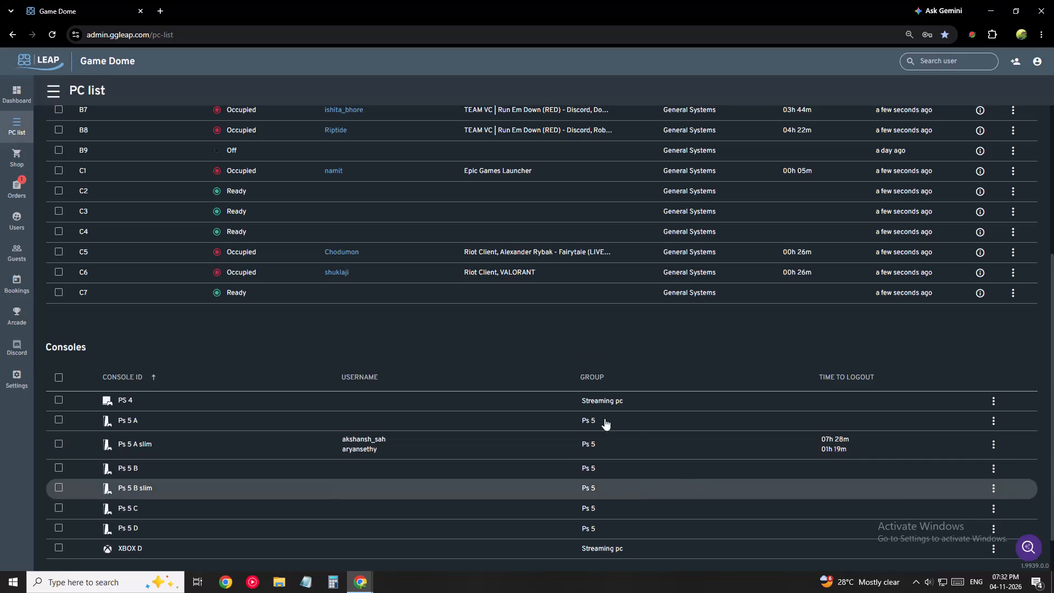
left_click(936, 69)
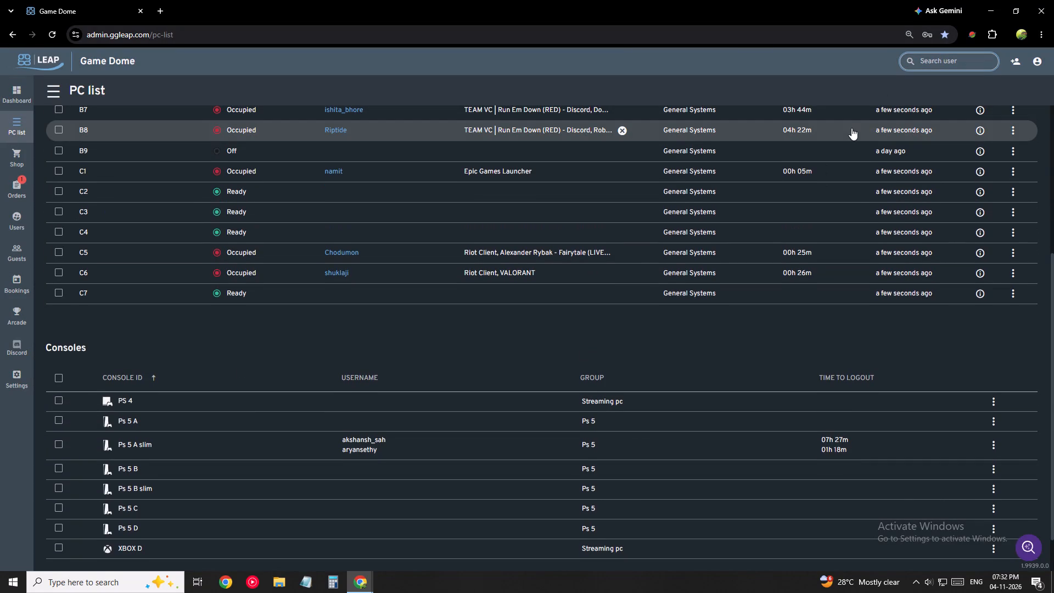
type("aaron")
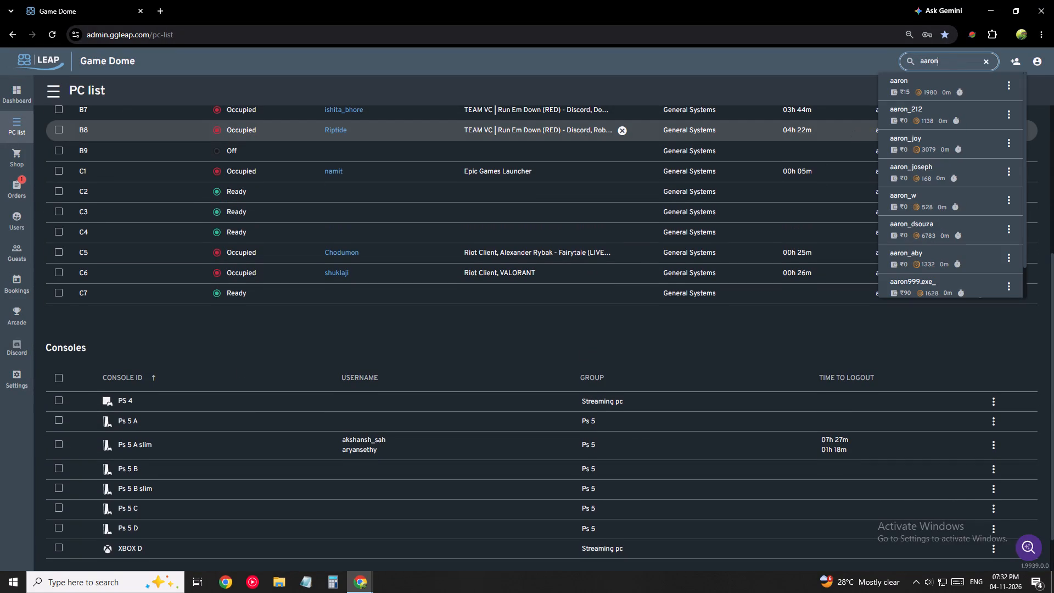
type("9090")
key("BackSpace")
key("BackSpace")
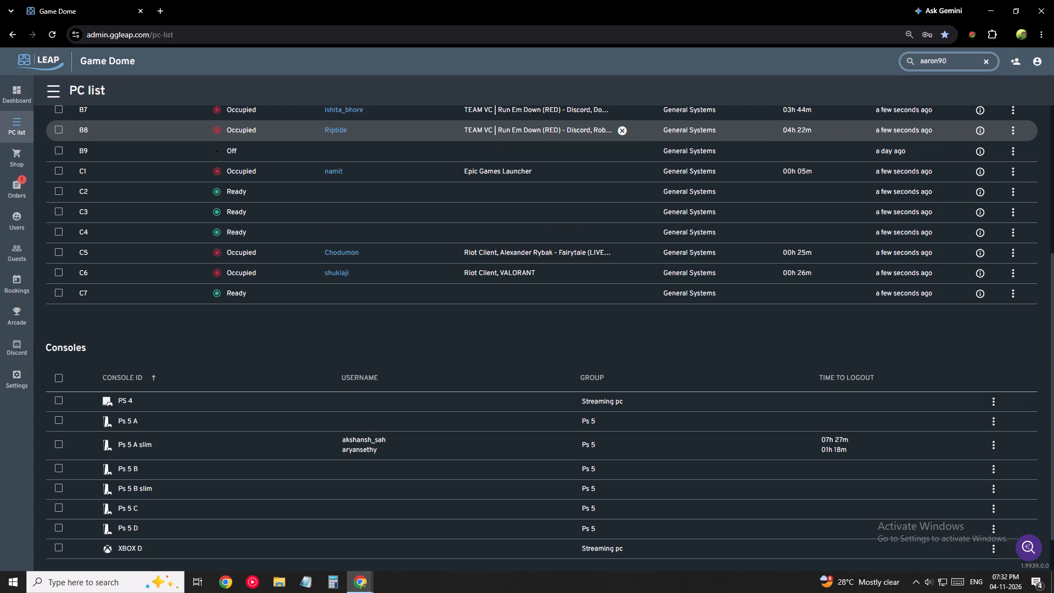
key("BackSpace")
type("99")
left_click(1014, 88)
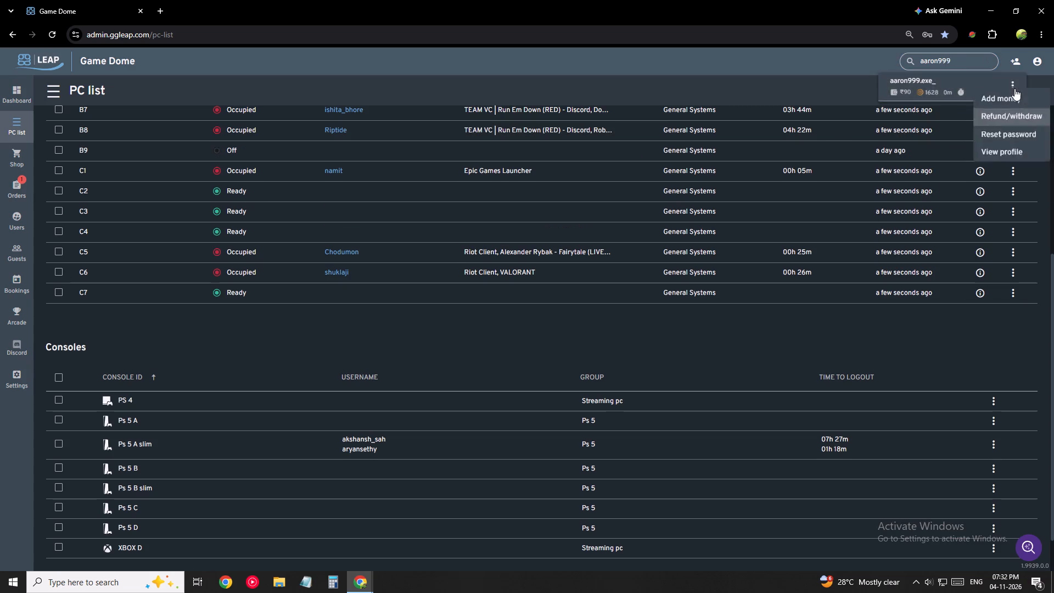
left_click(1021, 106)
left_click(339, 162)
left_click(271, 147)
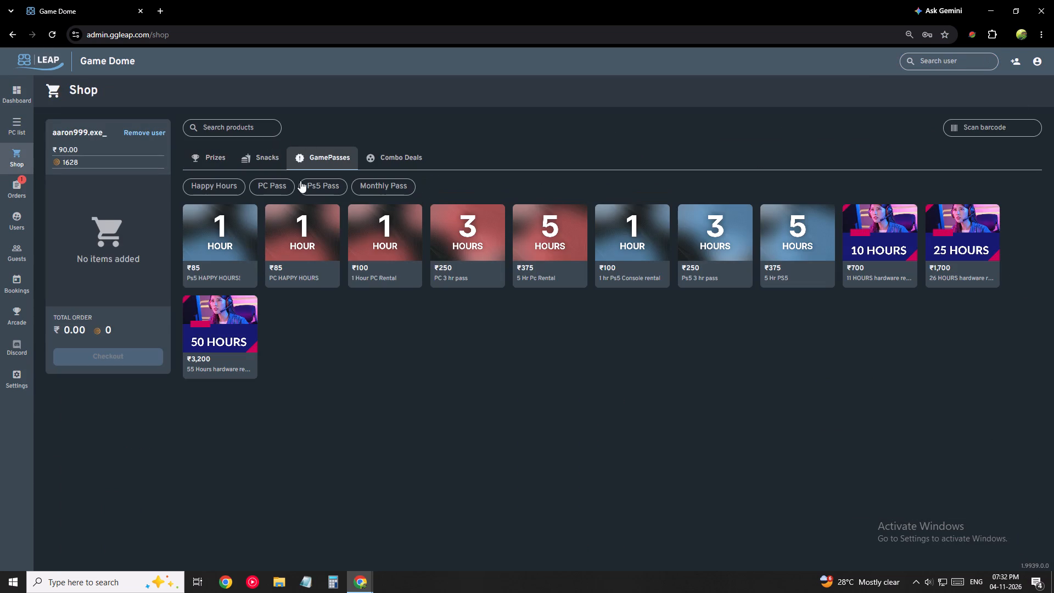
left_click(314, 180)
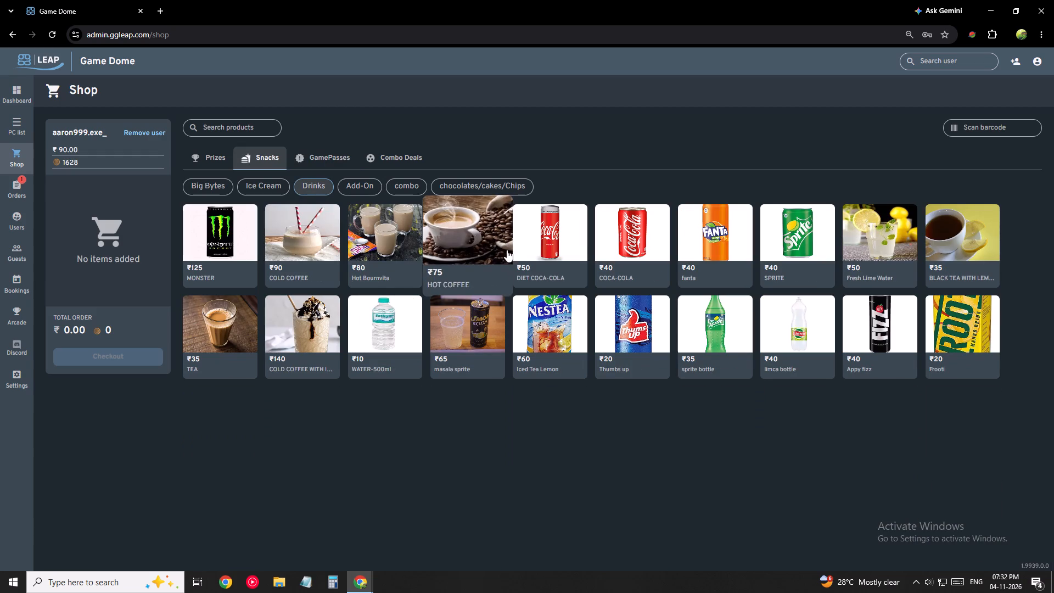
left_click_drag(242, 286, 328, 286)
left_click_drag(529, 275, 217, 294)
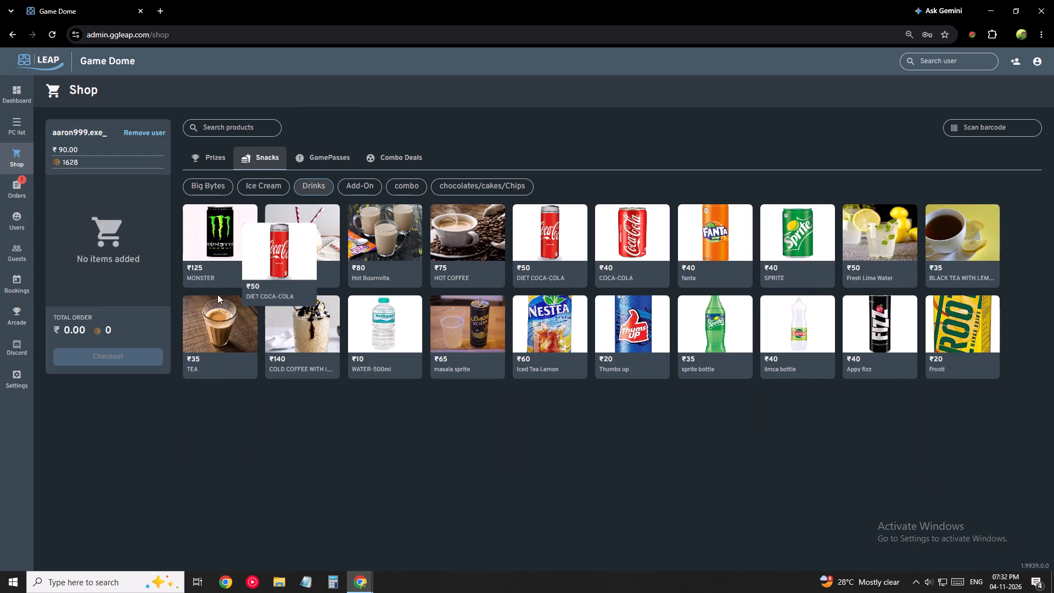
left_click_drag(217, 294, 91, 290)
left_click(111, 357)
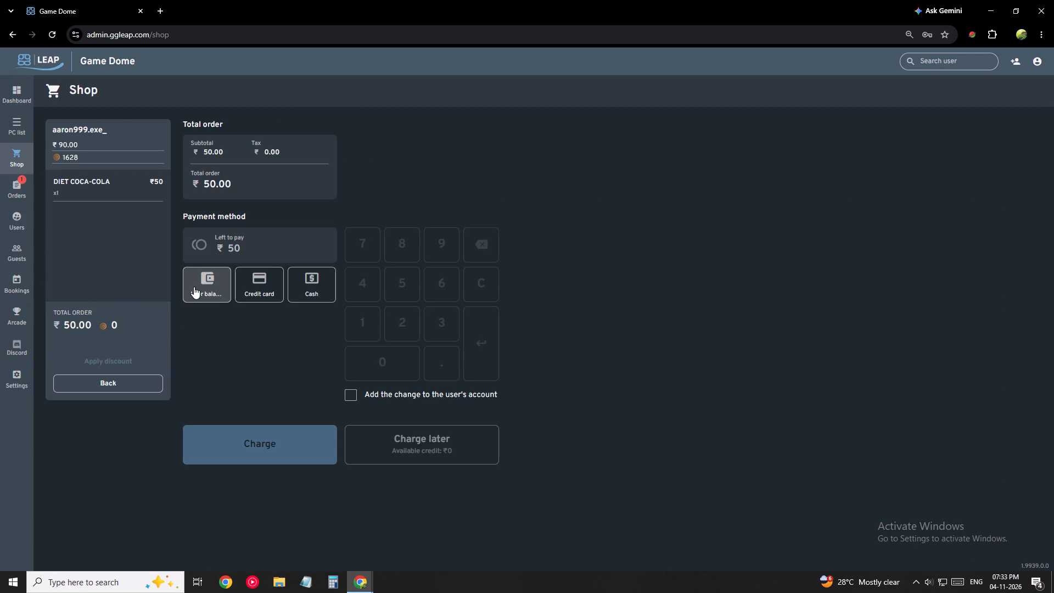
left_click(194, 287)
left_click(246, 453)
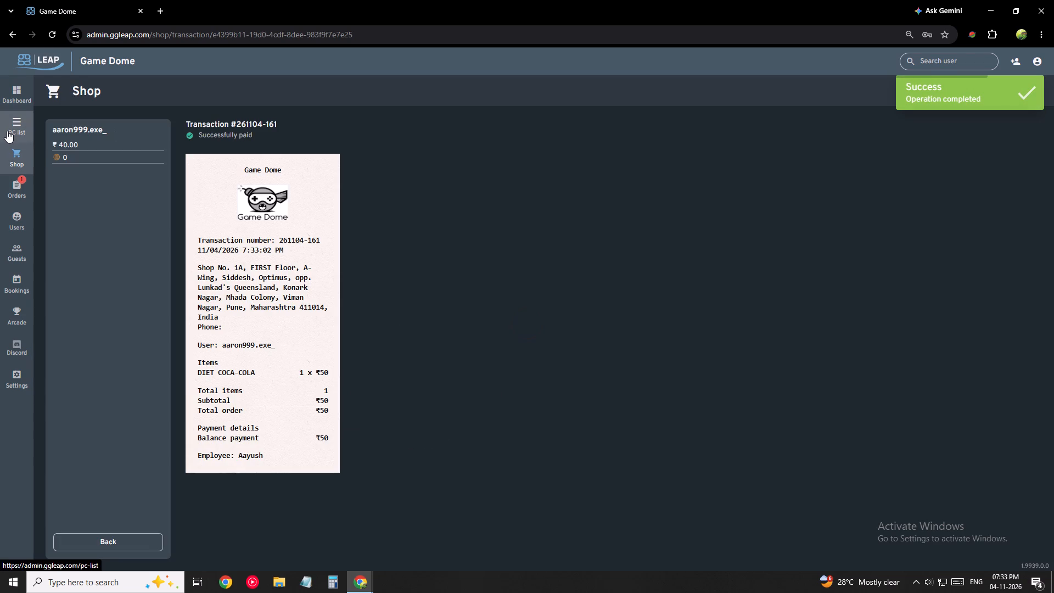
Check the dashboard's PC, console and user time status, and return to the PC list.
left_click(16, 125)
left_click(0, 88)
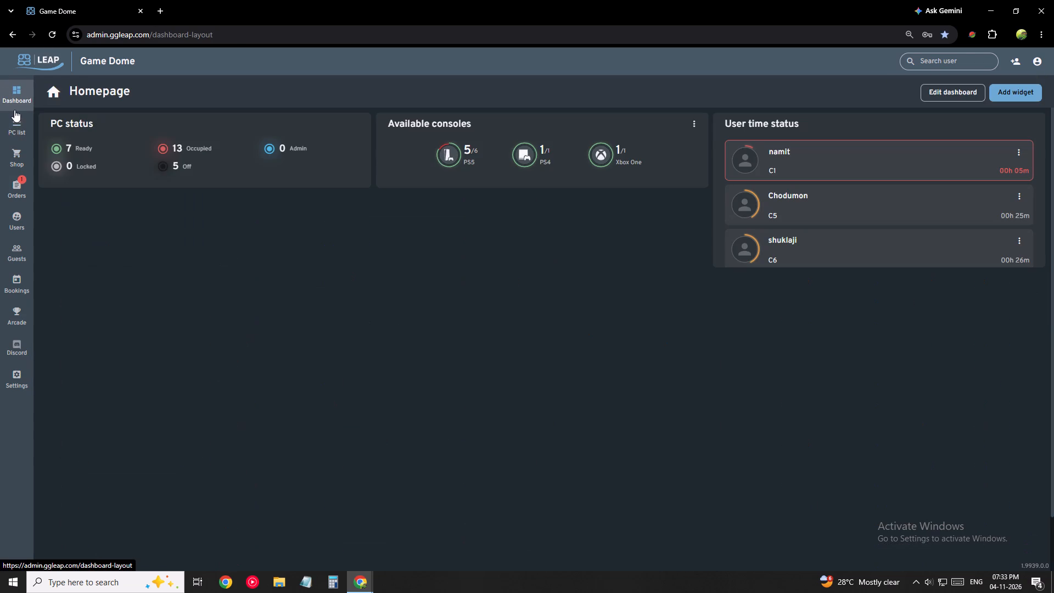
left_click(19, 135)
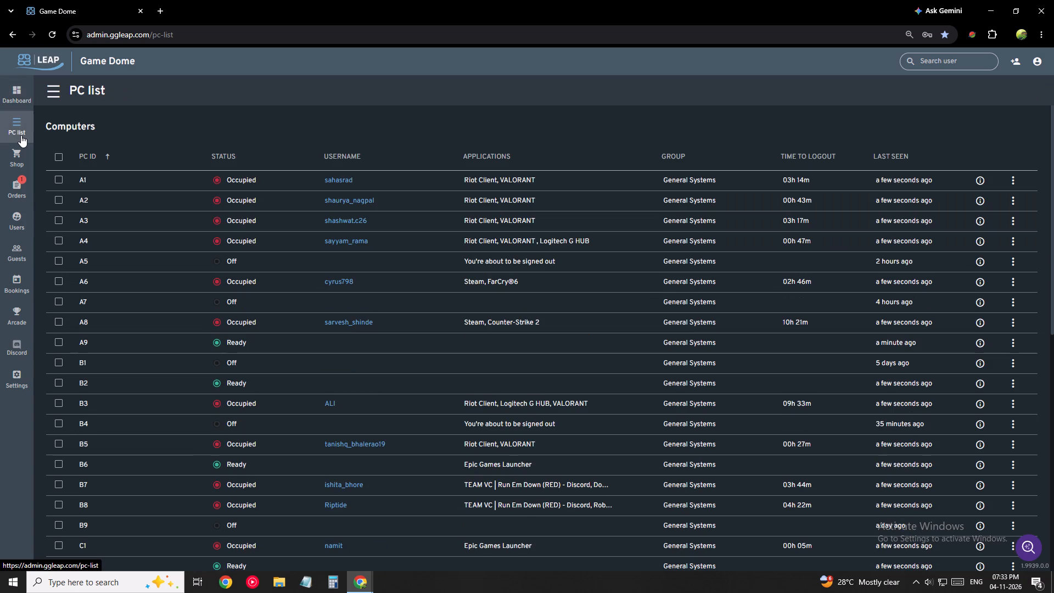
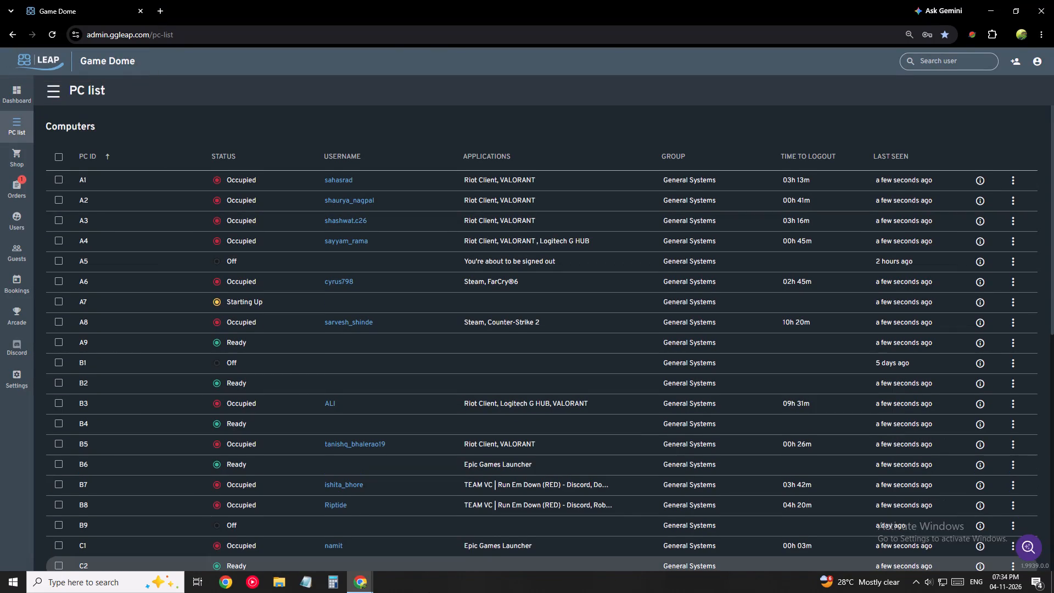
Switch to the GD VIMAN MNAGAR spreadsheet and check the sum of the Customer credit amounts below the blue divider row.
left_click(366, 583)
left_click(322, 549)
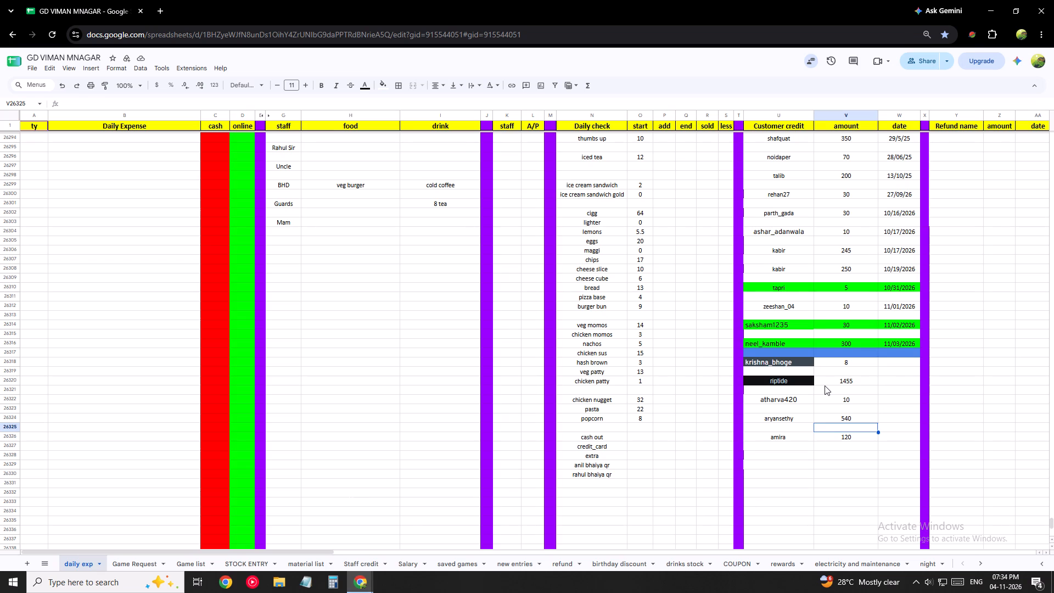
left_click_drag(870, 461, 862, 363)
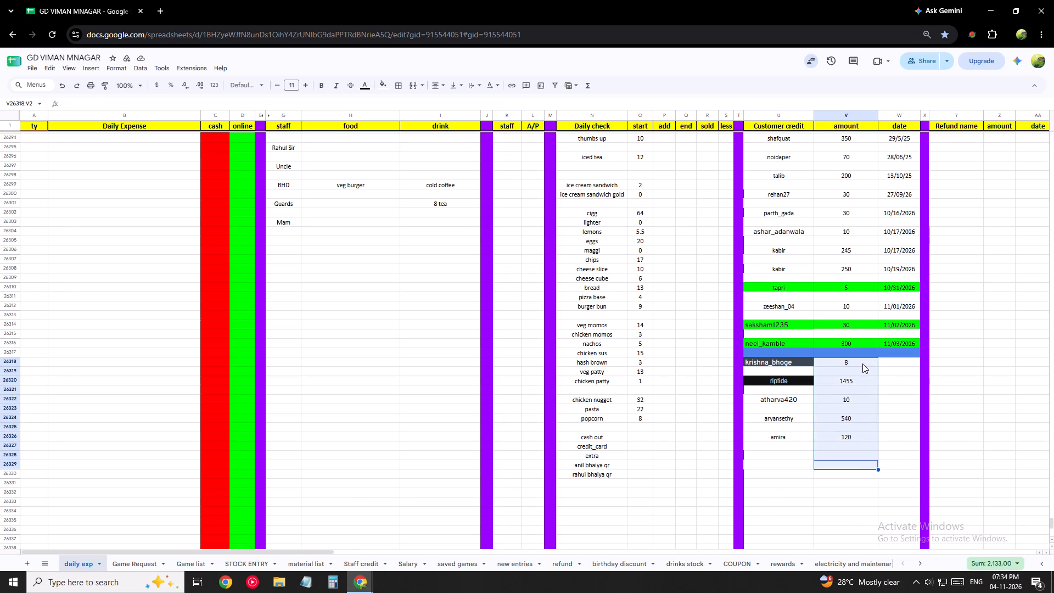
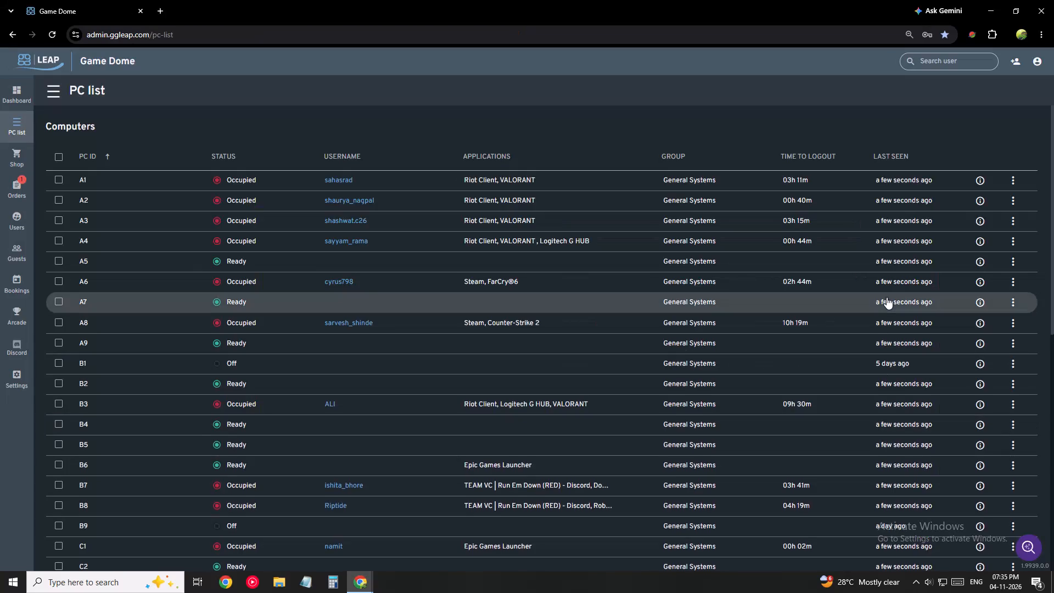
left_click(946, 69)
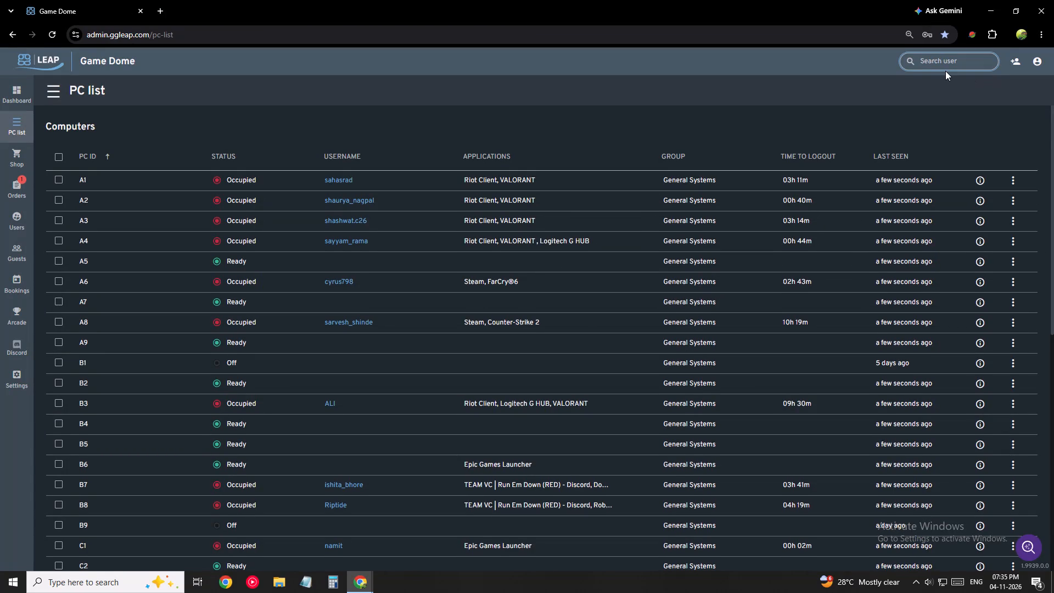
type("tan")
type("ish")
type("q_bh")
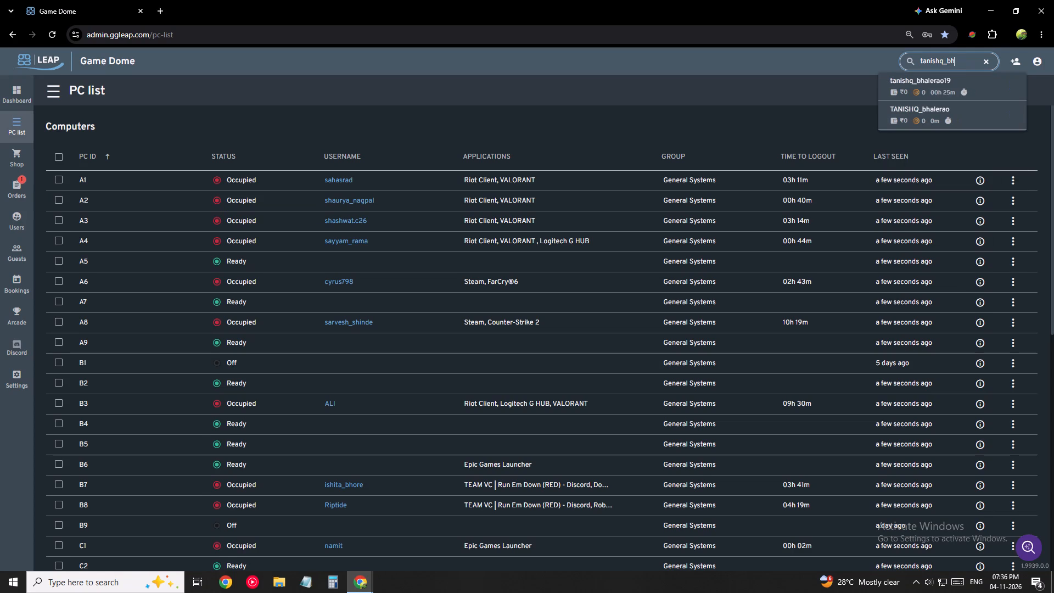
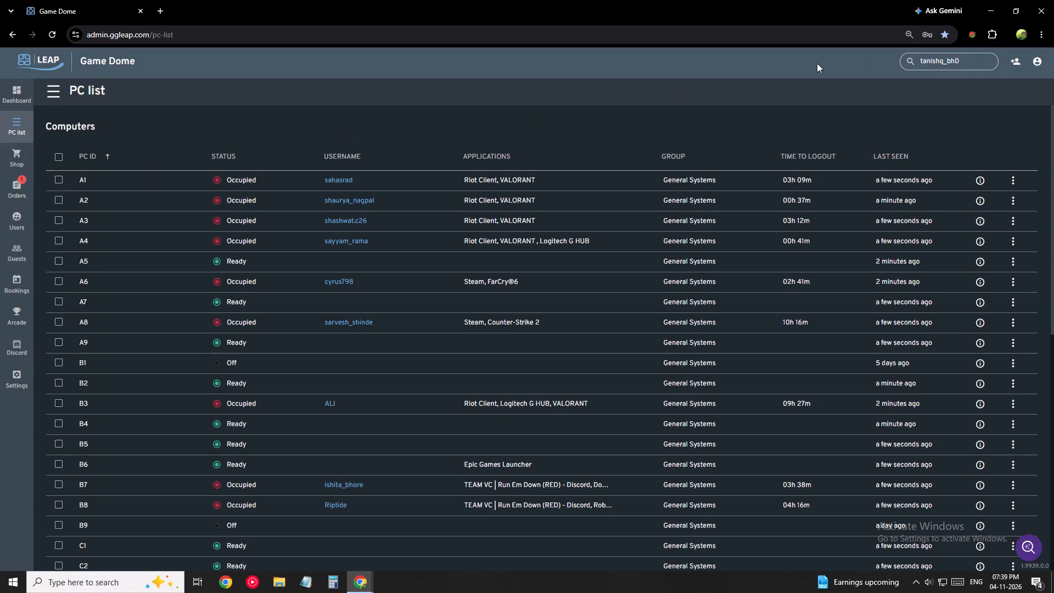
Replace the user search with the account starting with "neel_" and open a Quicksell order for that account.
left_click(975, 55)
key("BackSpace")
key("BackSpace")
key("BackSpace")
key("BackSpace")
key("BackSpace")
key("BackSpace")
key("BackSpace")
key("BackSpace")
key("BackSpace")
key("BackSpace")
key("BackSpace")
key("BackSpace")
key("BackSpace")
key("BackSpace")
key("BackSpace")
key("BackSpace")
key("BackSpace")
key("BackSpace")
key("BackSpace")
key("BackSpace")
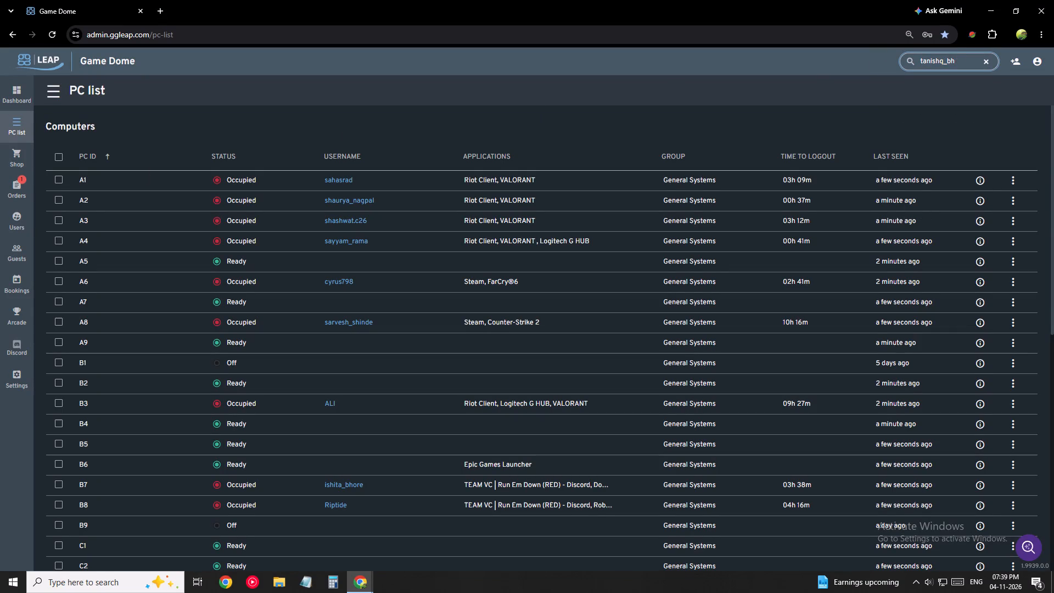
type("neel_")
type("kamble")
left_click(1015, 80)
left_click(1033, 95)
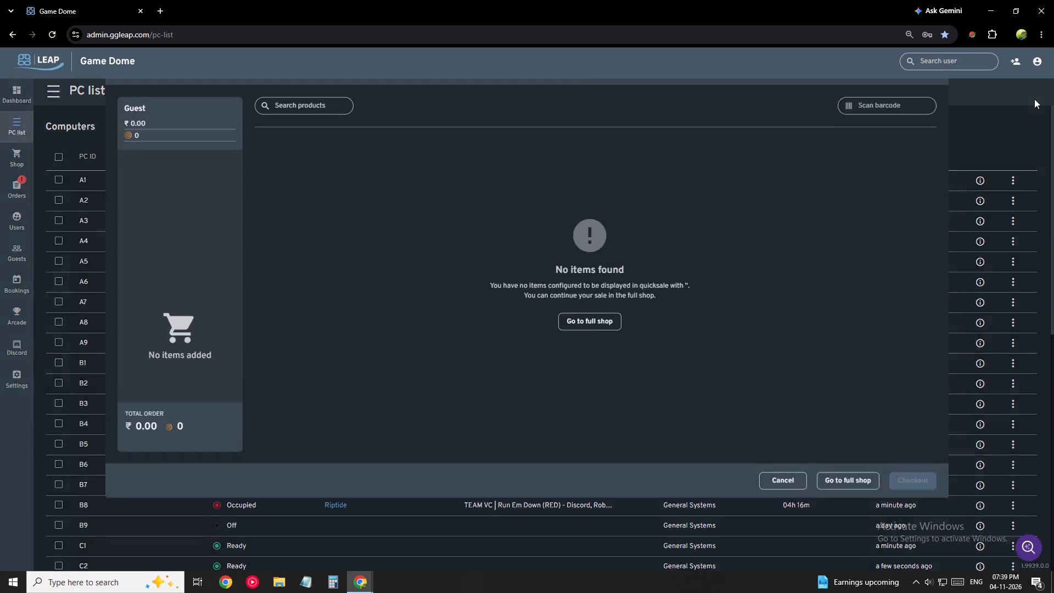
Add one WATER-500ml to the Quicksell order and complete its checkout.
left_click_drag(311, 239, 203, 395)
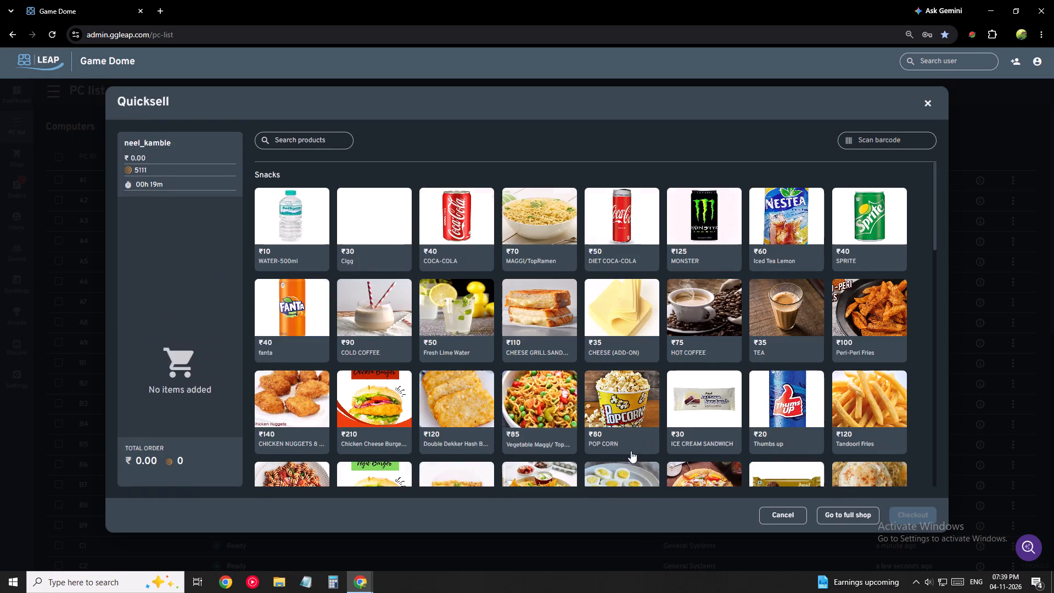
left_click(910, 511)
left_click(267, 295)
left_click(279, 452)
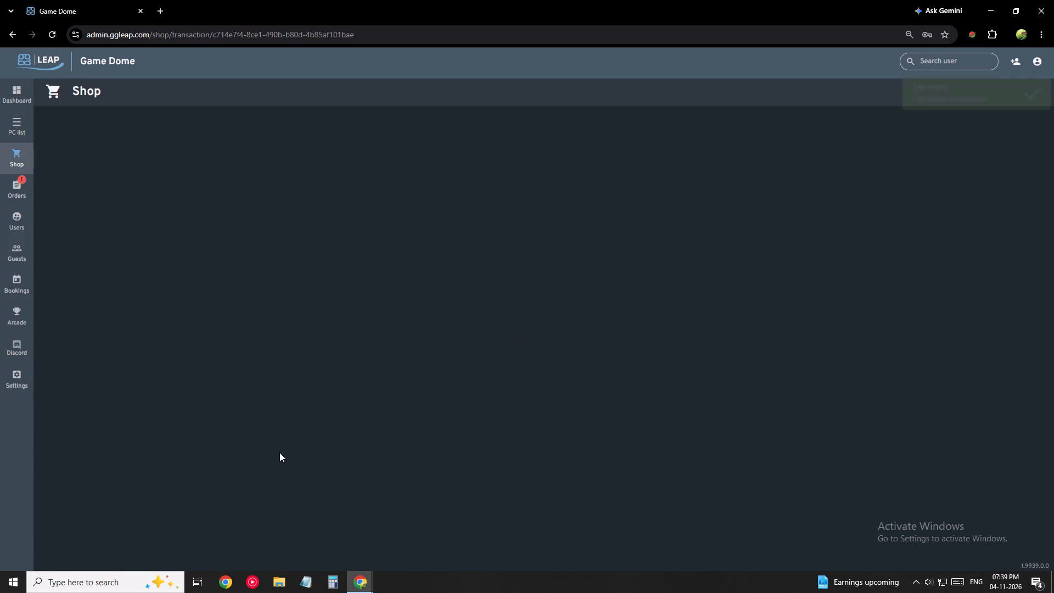
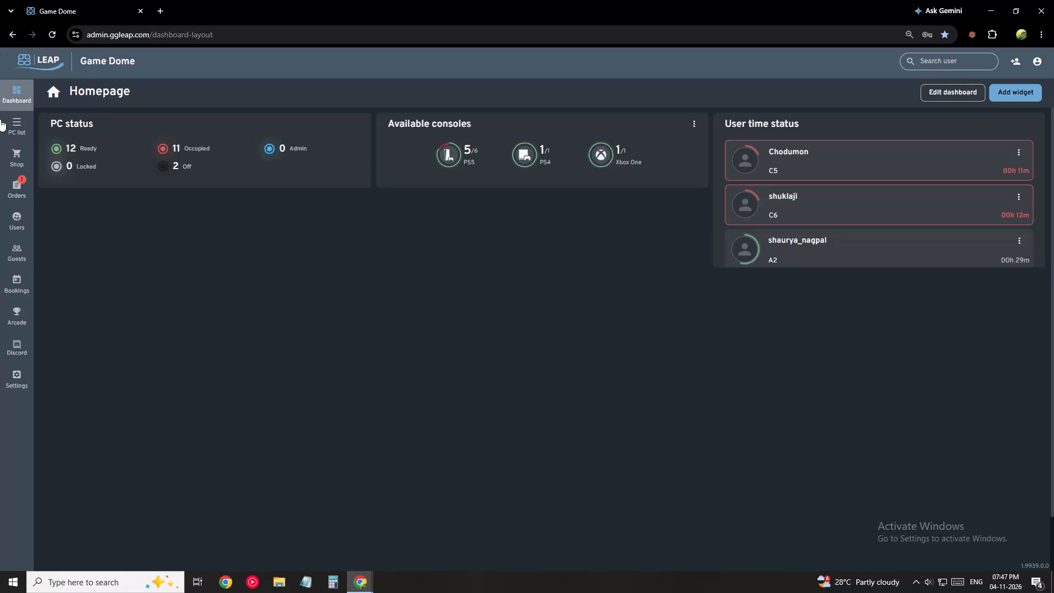
Create a Quicksell order for Riptide on PC B8 with two DIET COCA-COLA and complete its checkout with card payment.
left_click(0, 120)
scroll(372, 277, "down", 4)
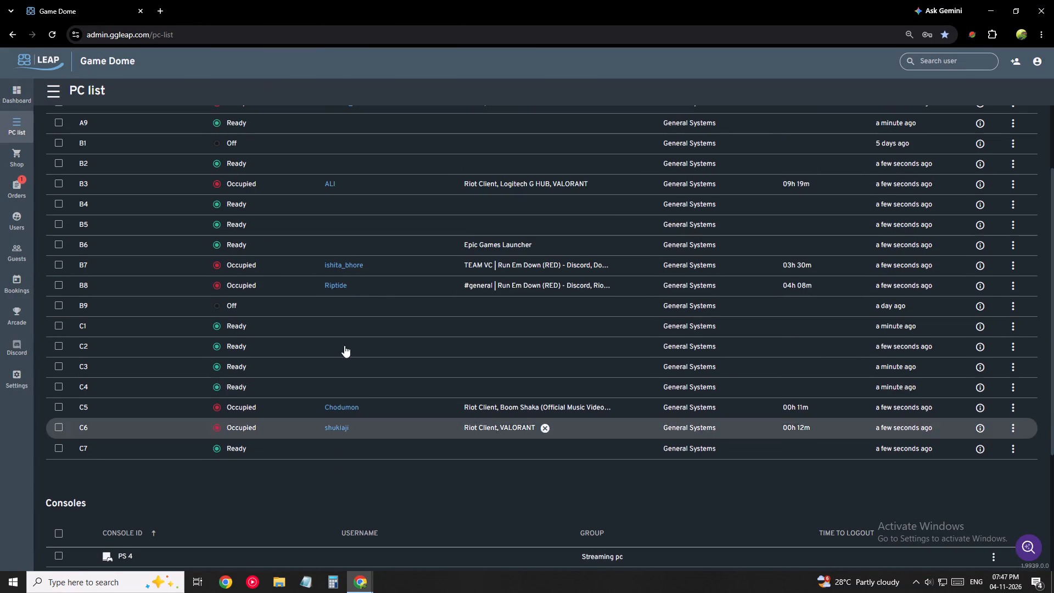
left_click(341, 288)
left_click(358, 291)
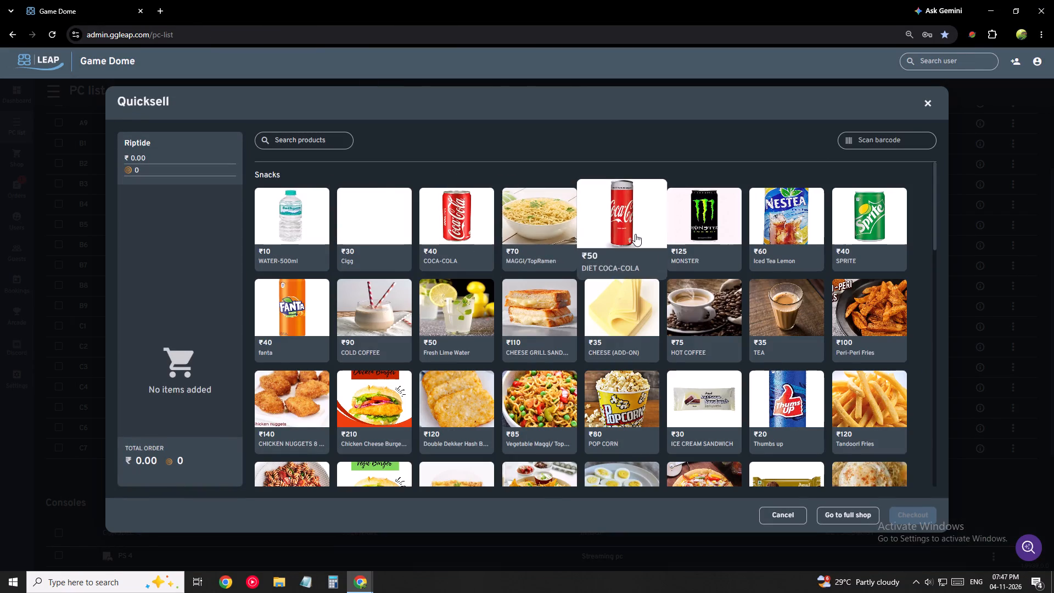
left_click_drag(635, 234, 190, 399)
left_click_drag(616, 233, 210, 386)
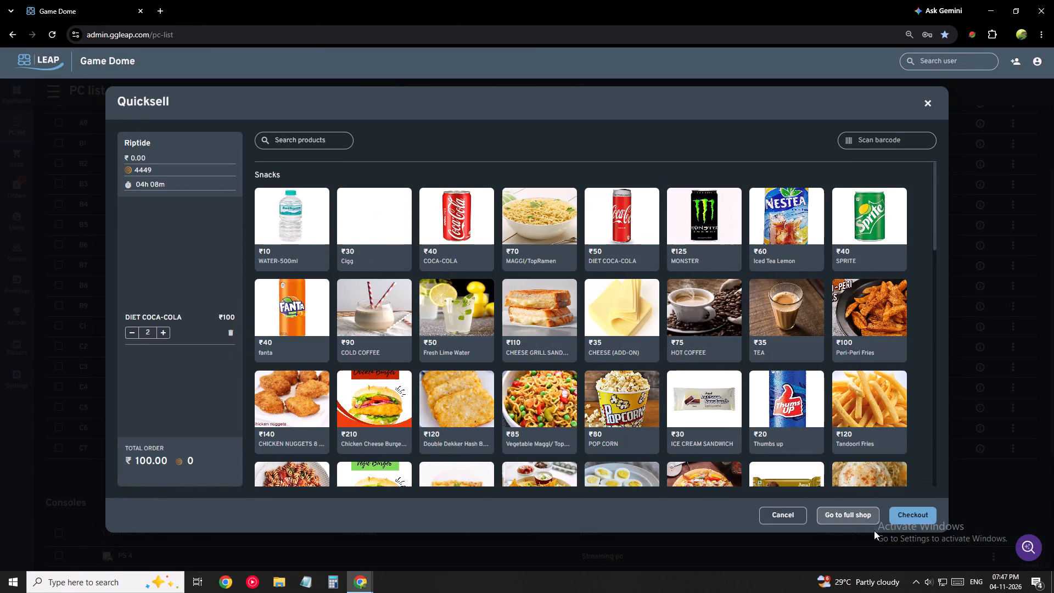
left_click(906, 521)
left_click(265, 290)
left_click(274, 456)
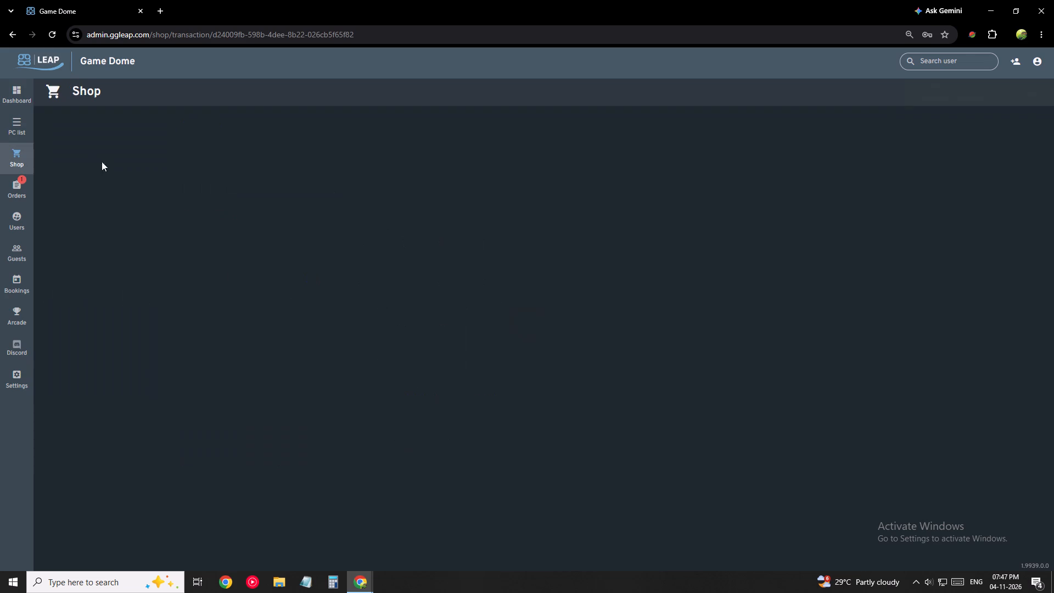
double_click(60, 129)
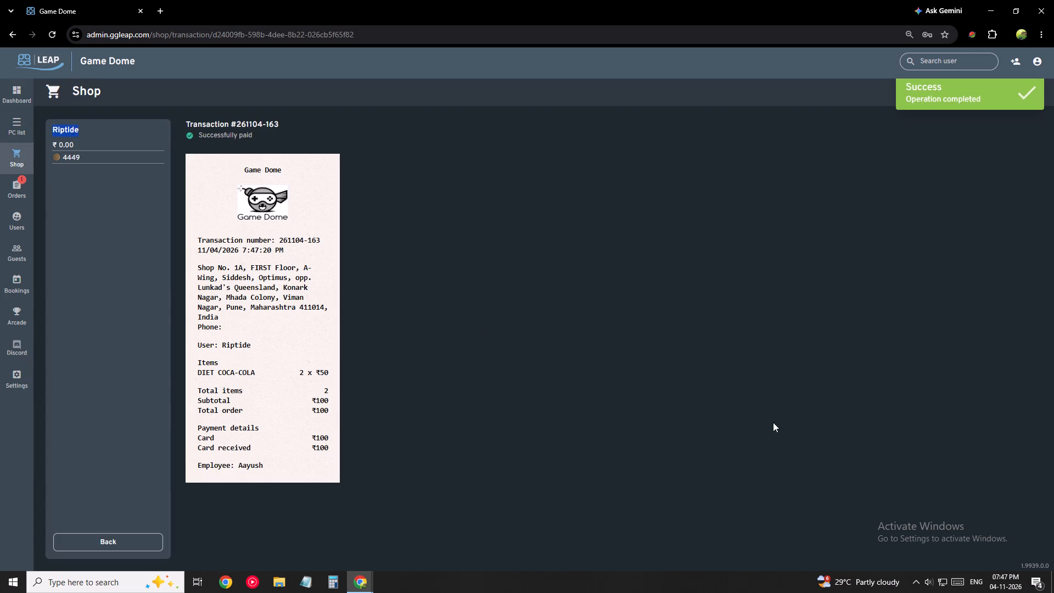
key("alt+Tab")
left_click(860, 386)
double_click(864, 378)
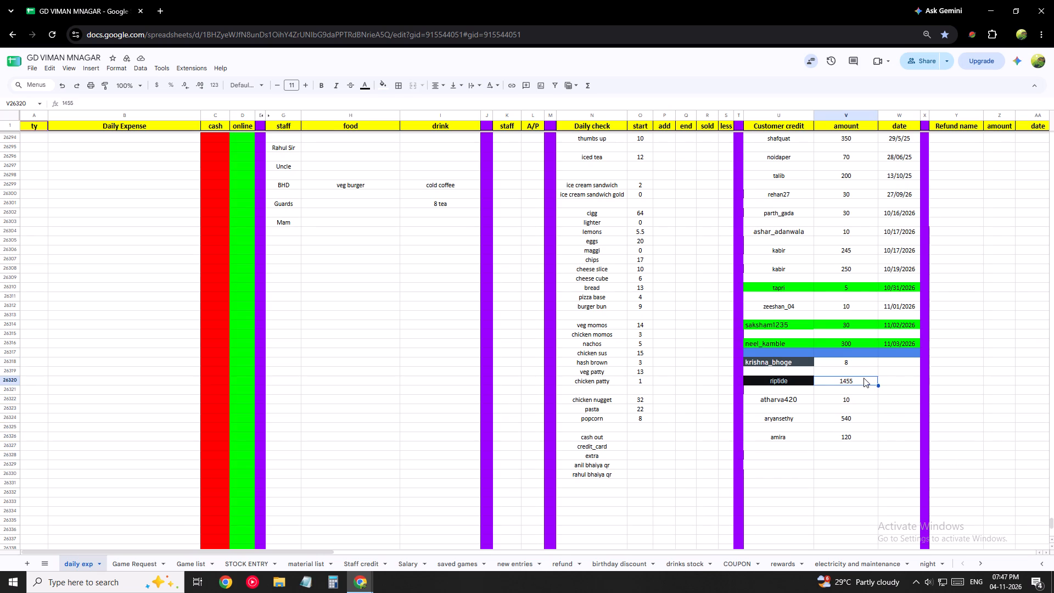
key("Left")
key("Left")
key("BackSpace")
key("5")
key("Return")
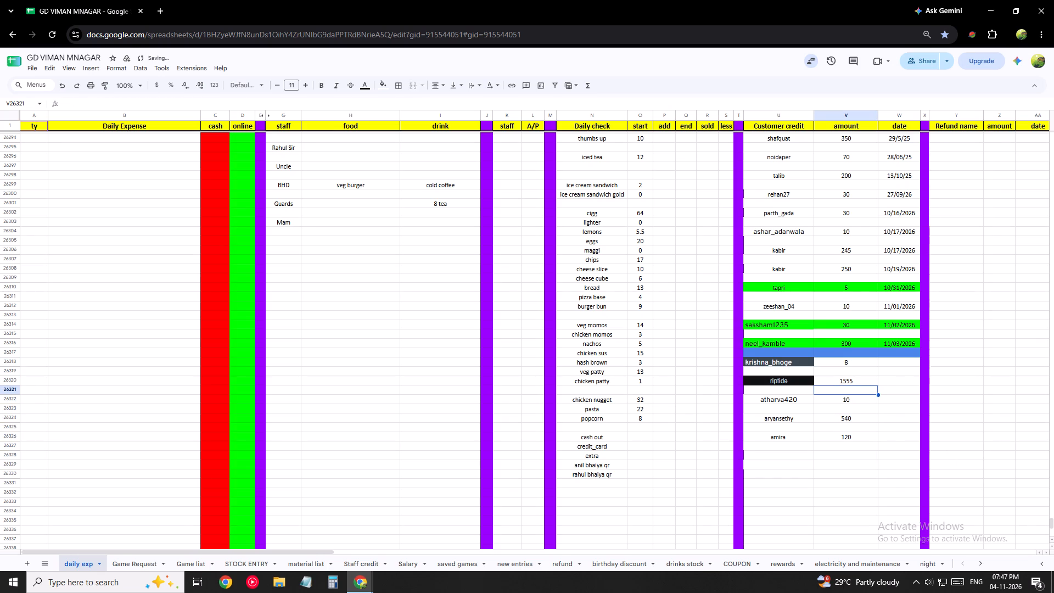
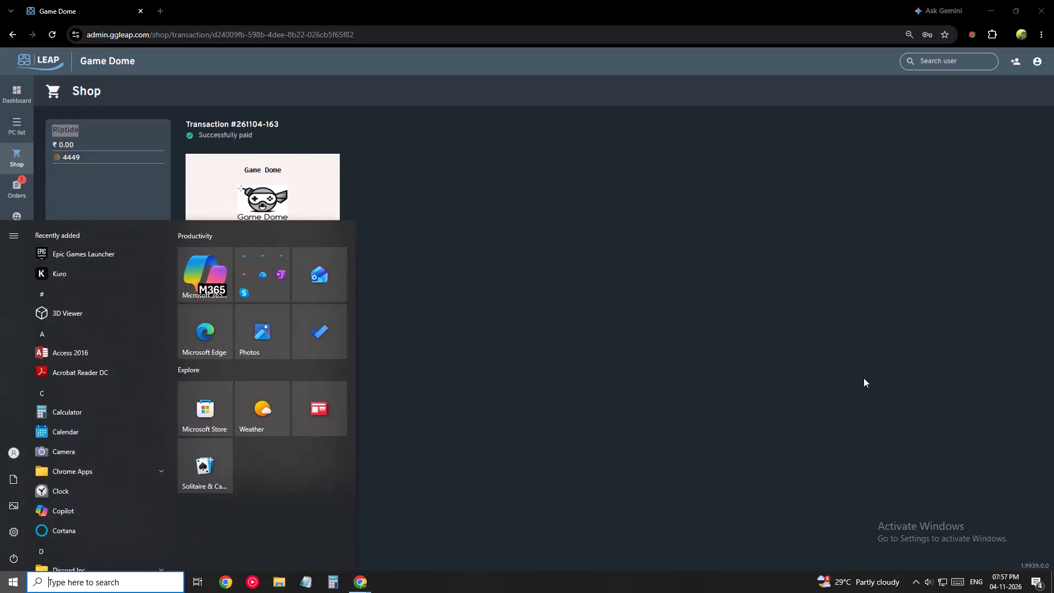
Open the Calculator, divide 16000 by 8 and close it.
type("cal'")
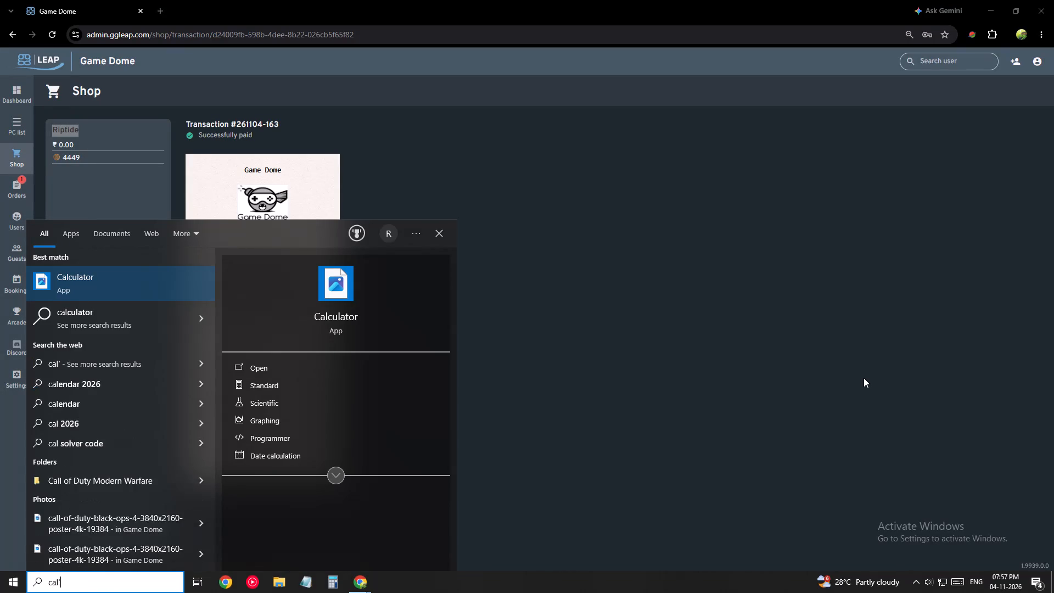
key("Return")
type("16000")
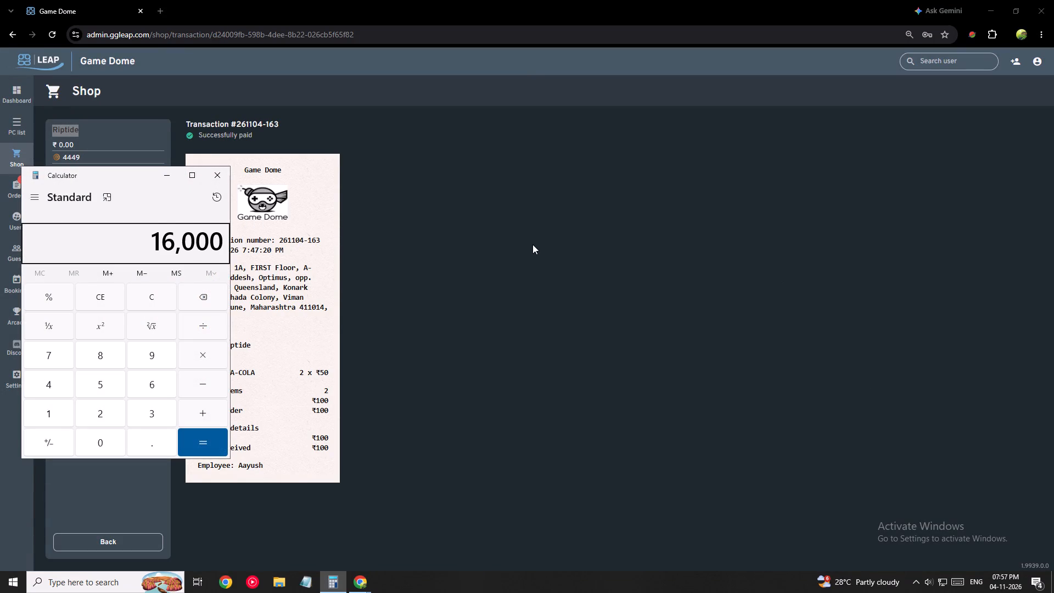
key("slash")
key("8")
key("Return")
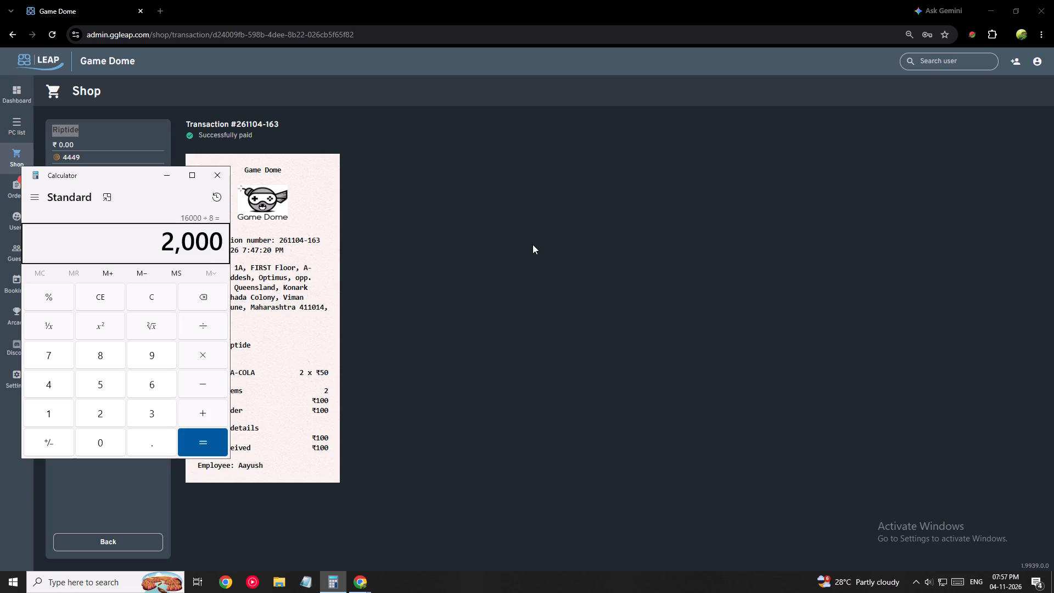
left_click(221, 183)
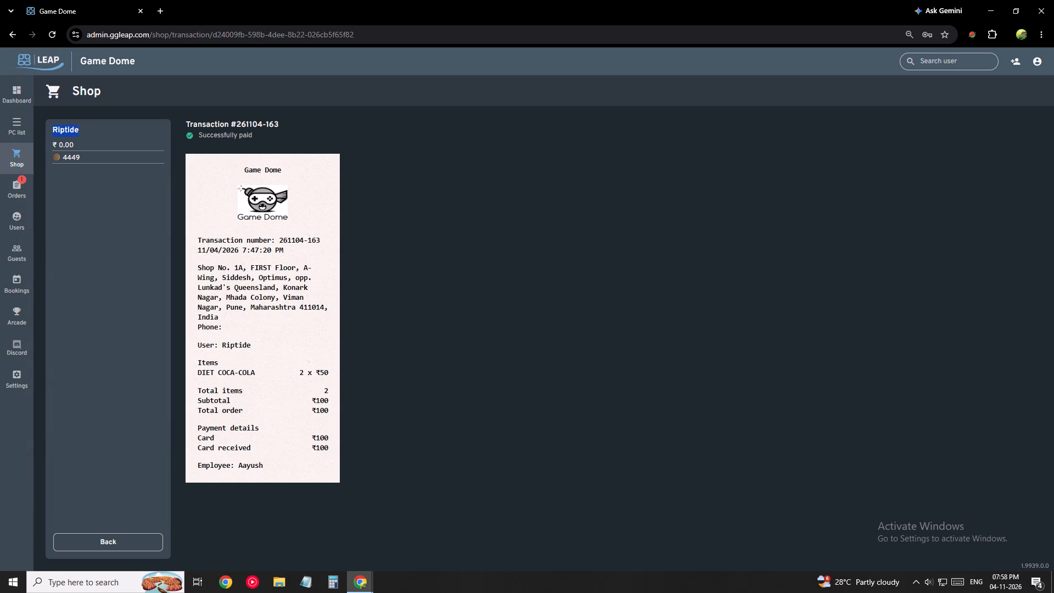
Reopen the Calculator and divide 2000 by 24.
left_click(339, 578)
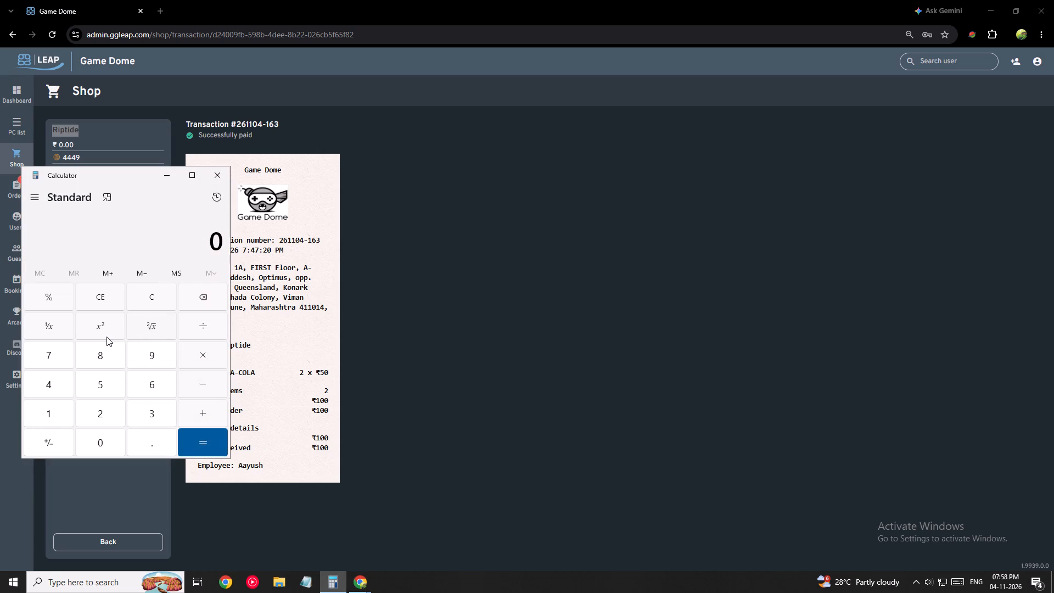
left_click(98, 417)
double_click(99, 440)
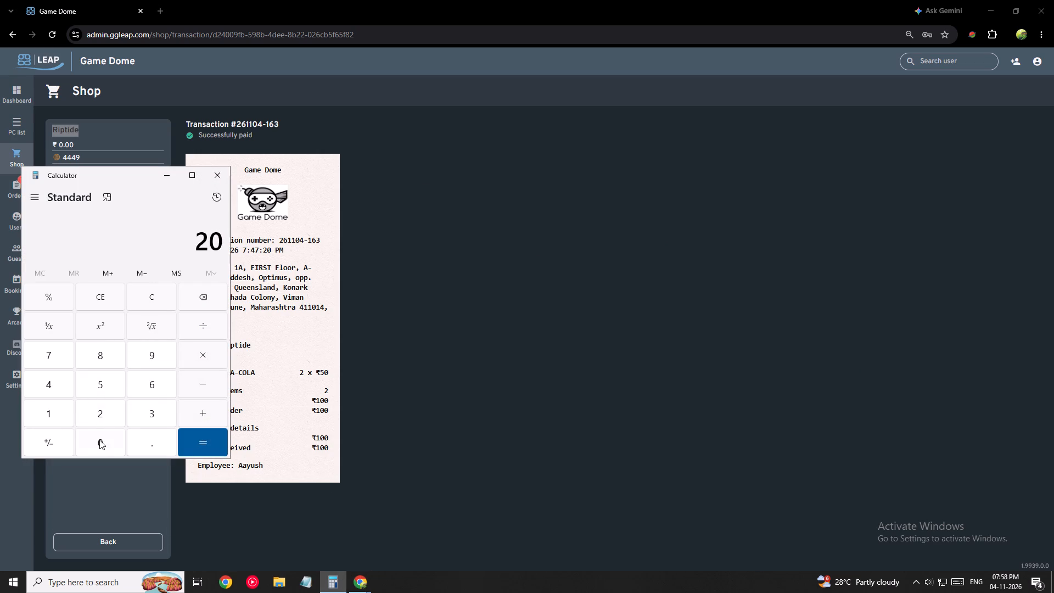
left_click(101, 435)
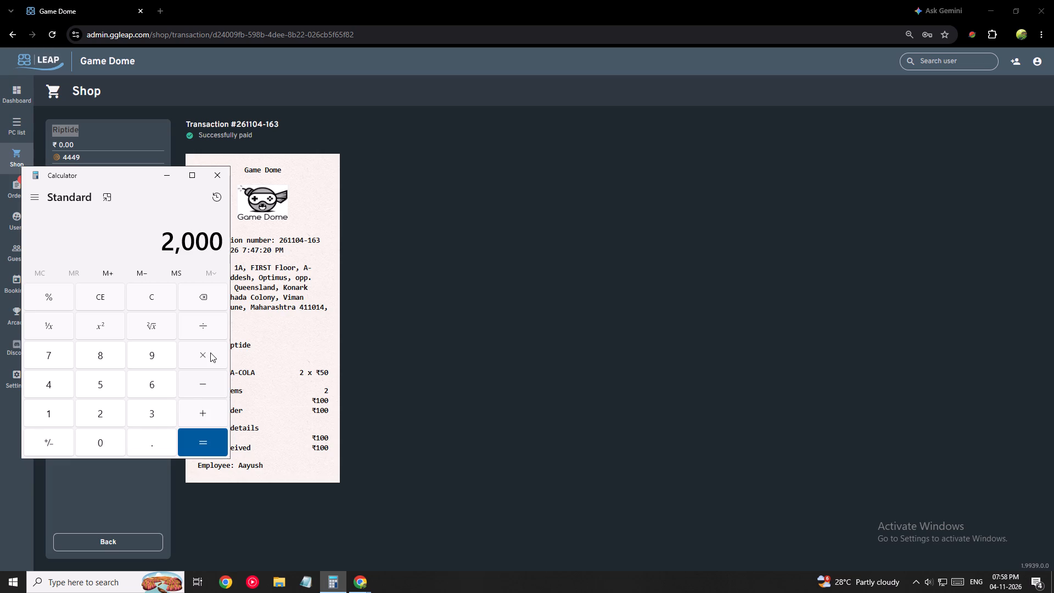
left_click(214, 329)
left_click(107, 412)
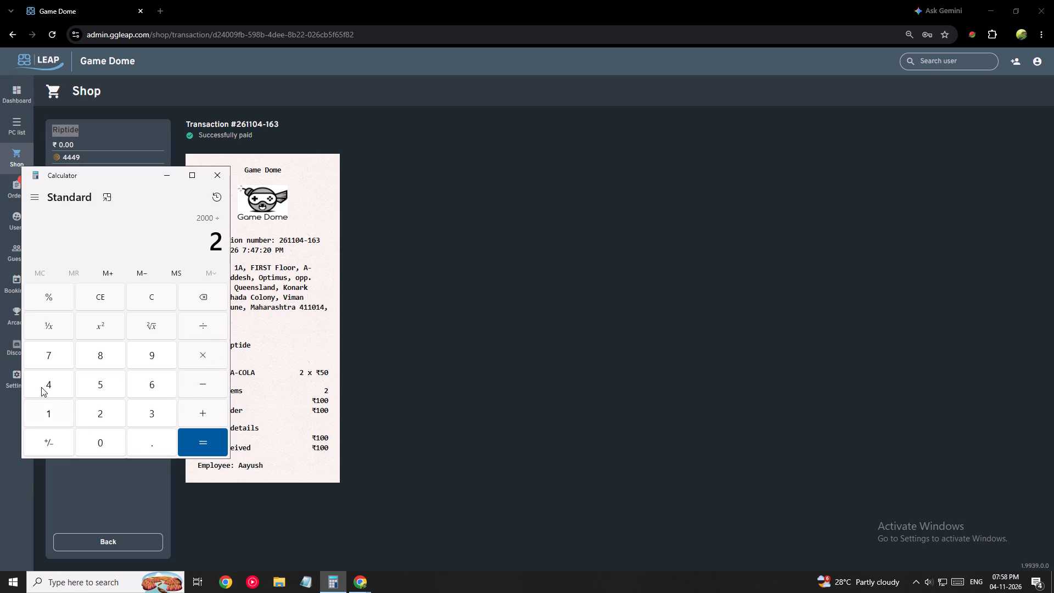
left_click(41, 387)
left_click(190, 437)
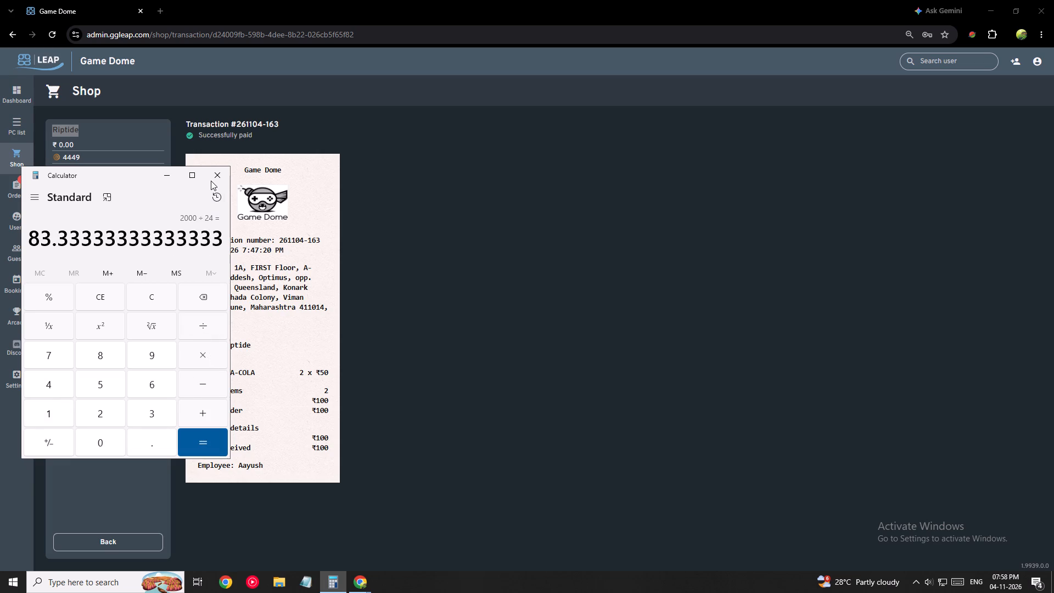
Switch to the GD VIMAN MNAGAR sheet and review the daily check entries for 11/04/26 and 11/03/26.
left_click(365, 583)
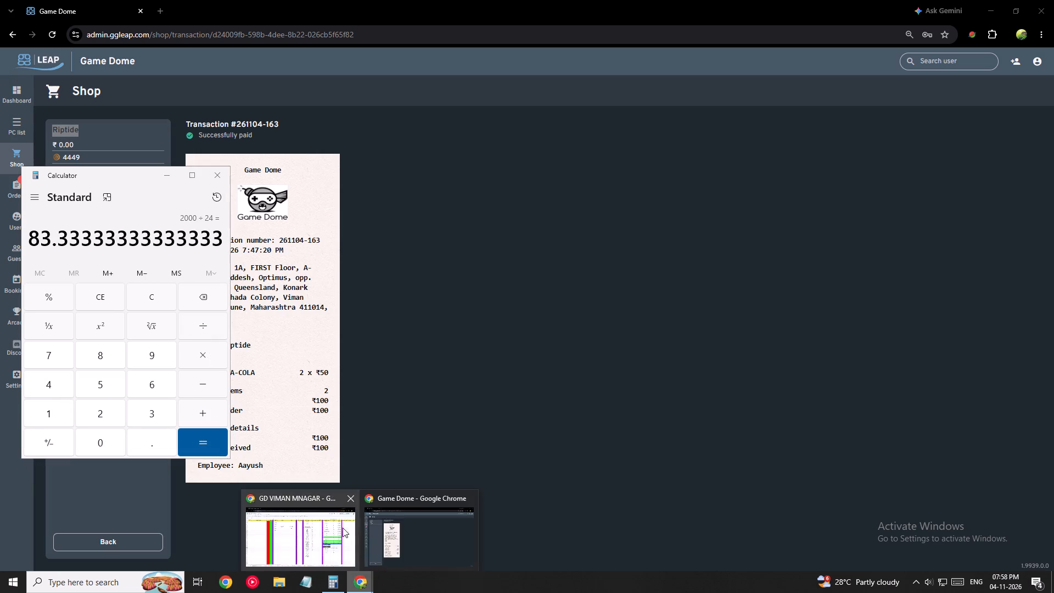
left_click(339, 528)
scroll(461, 321, "up", 2)
scroll(576, 314, "up", 2)
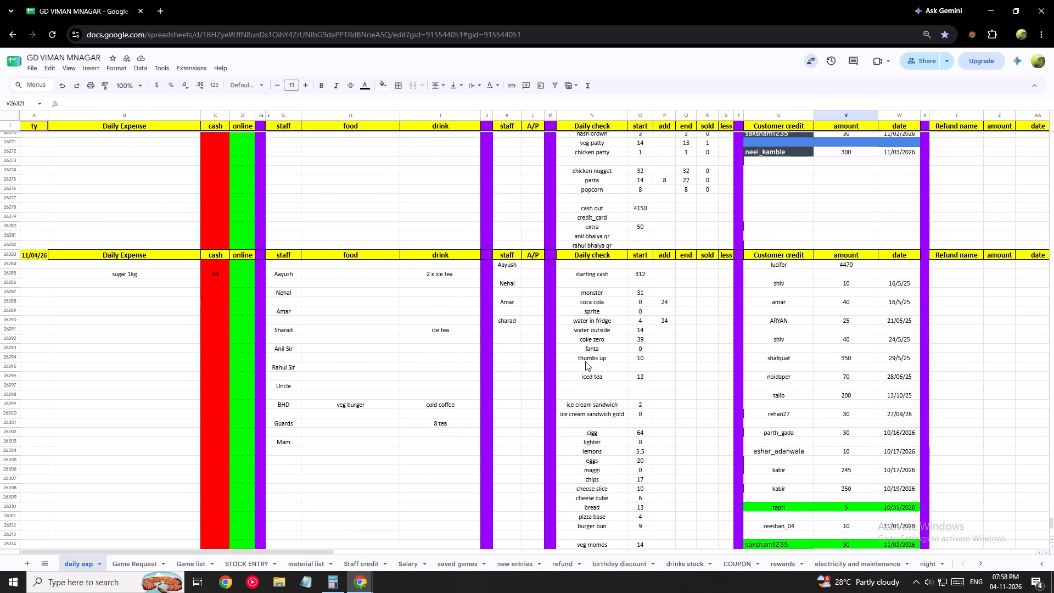
scroll(586, 361, "up", 6)
Switch back to ggLeap, open the PC list and close the Calculator.
left_click(361, 583)
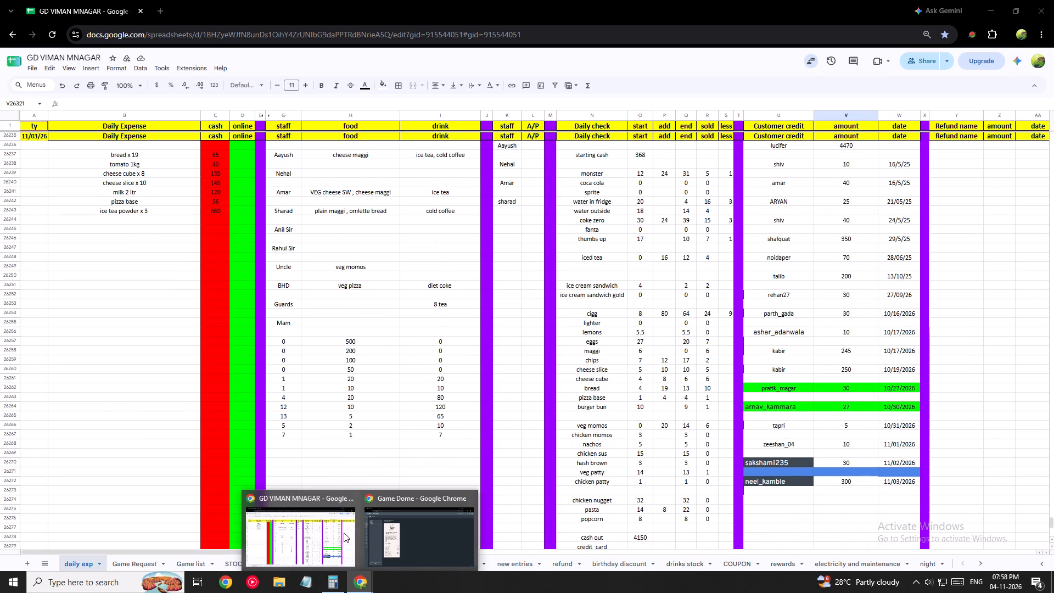
left_click(403, 542)
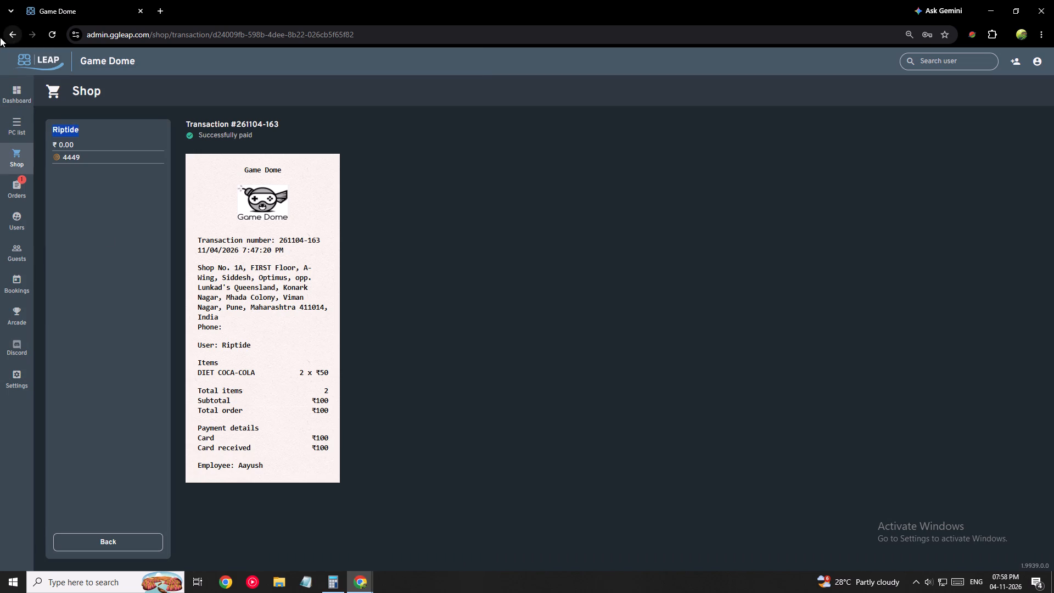
left_click(18, 133)
left_click(366, 582)
left_click(339, 586)
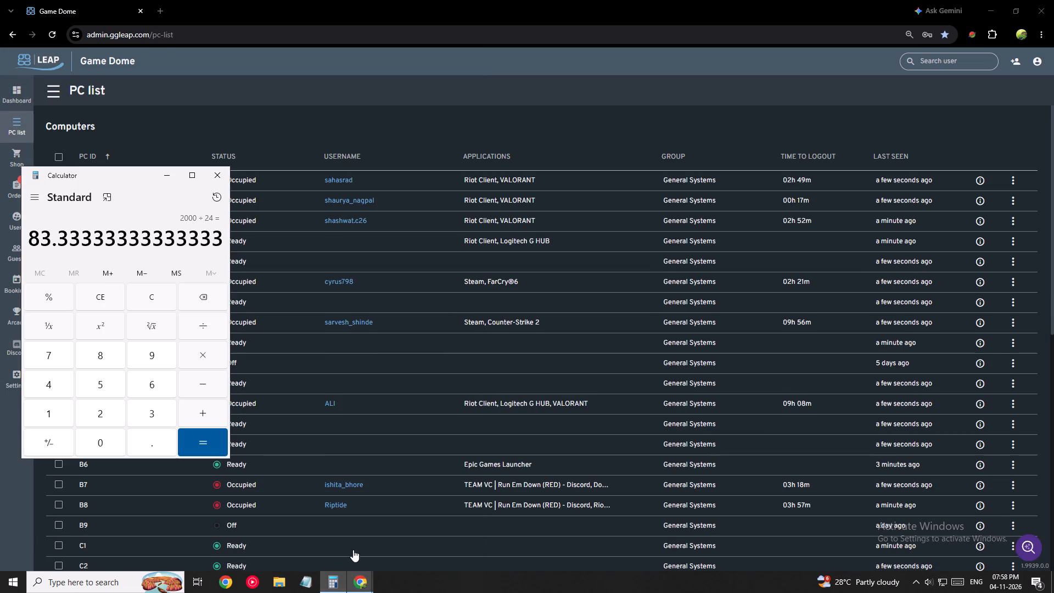
left_click(224, 178)
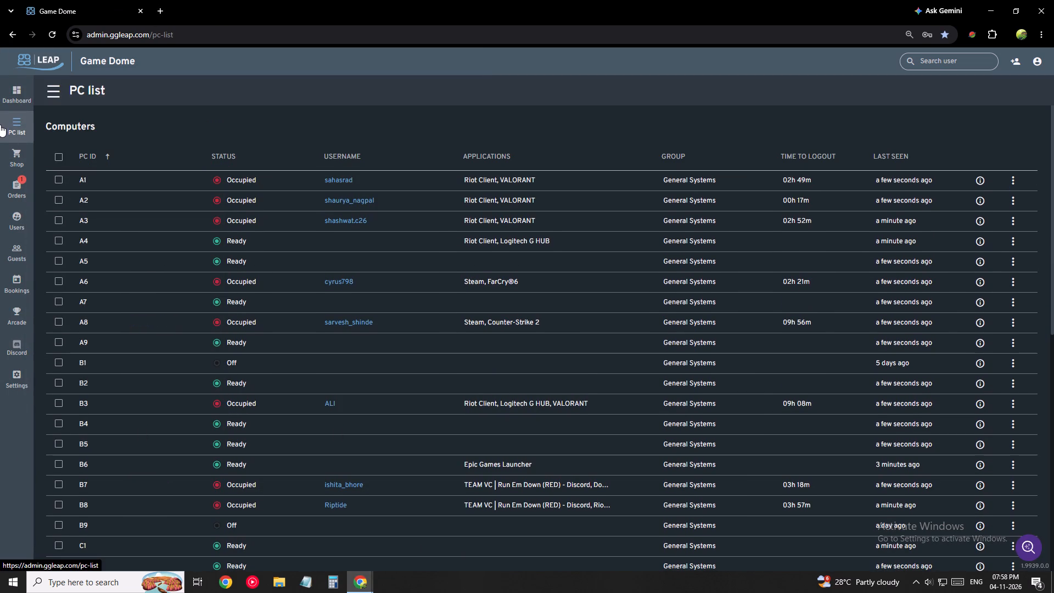
Reopen the Calculator, subtract 125 from 84 and close it.
left_click(338, 588)
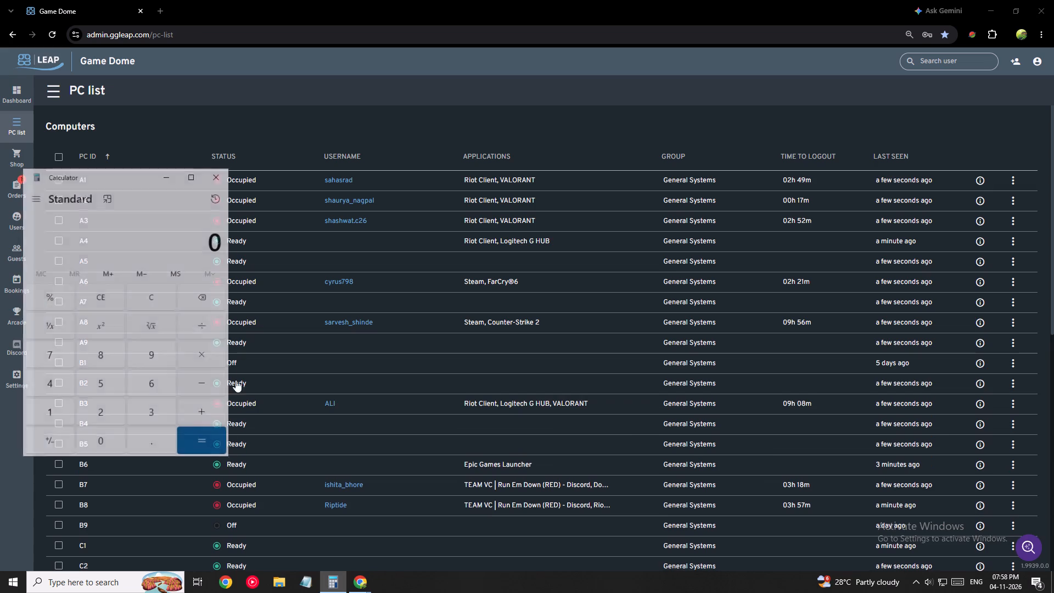
left_click(98, 363)
left_click(59, 393)
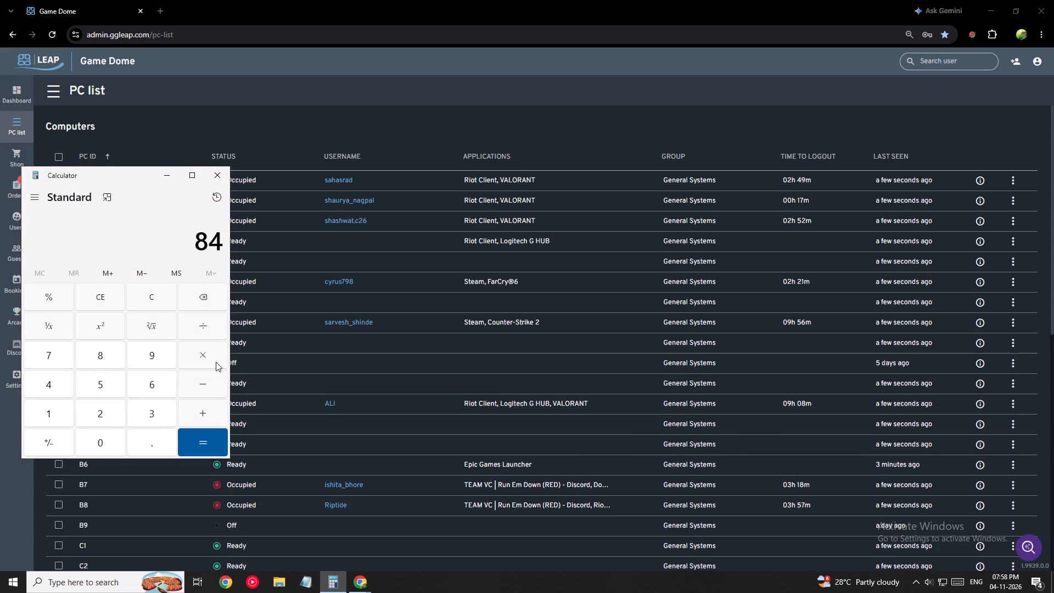
left_click(204, 391)
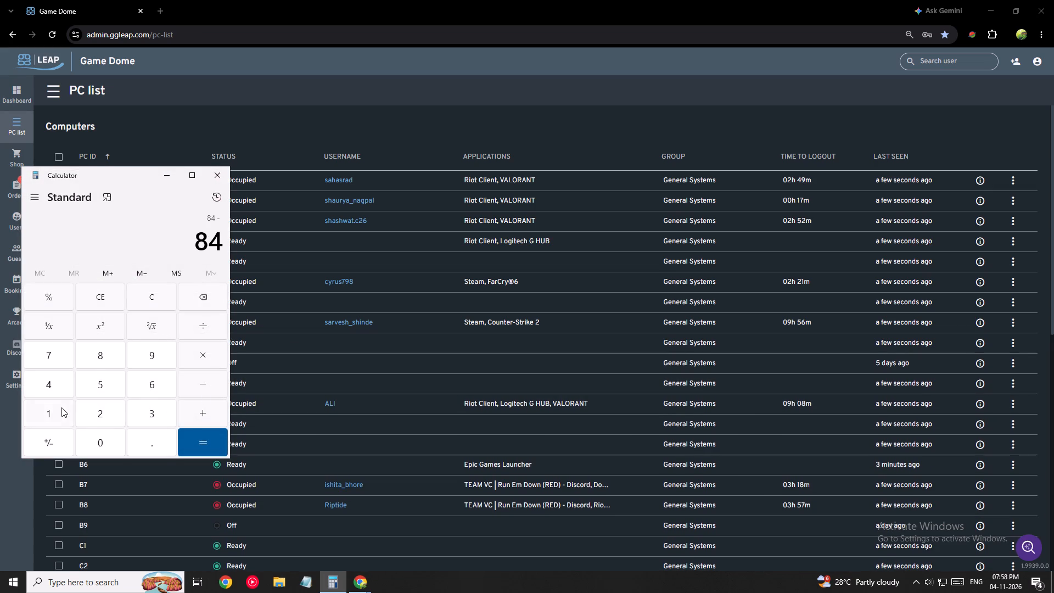
left_click(61, 407)
left_click(86, 413)
left_click(90, 377)
left_click(203, 442)
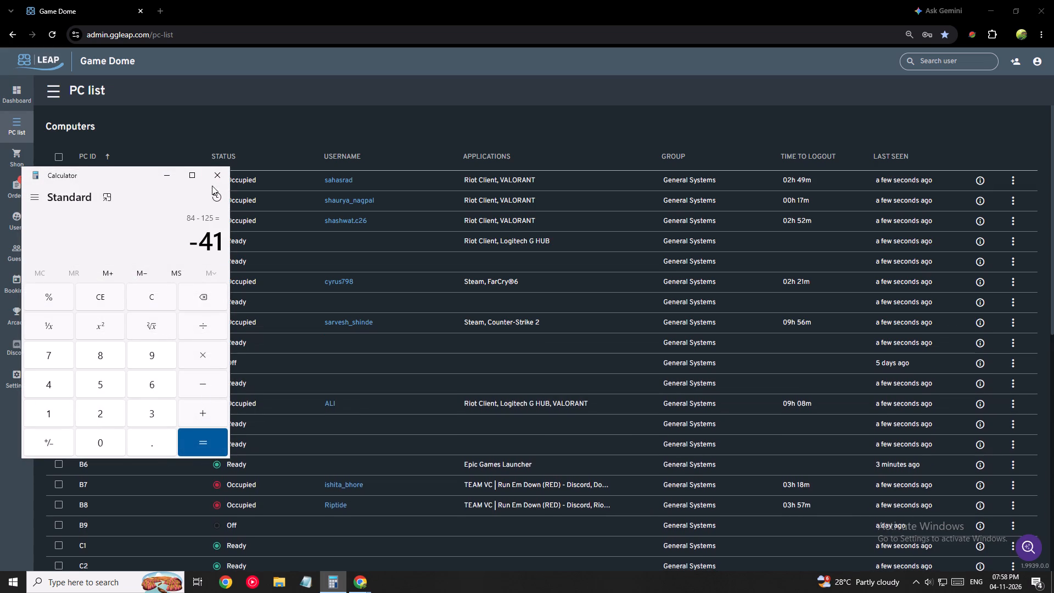
left_click(212, 174)
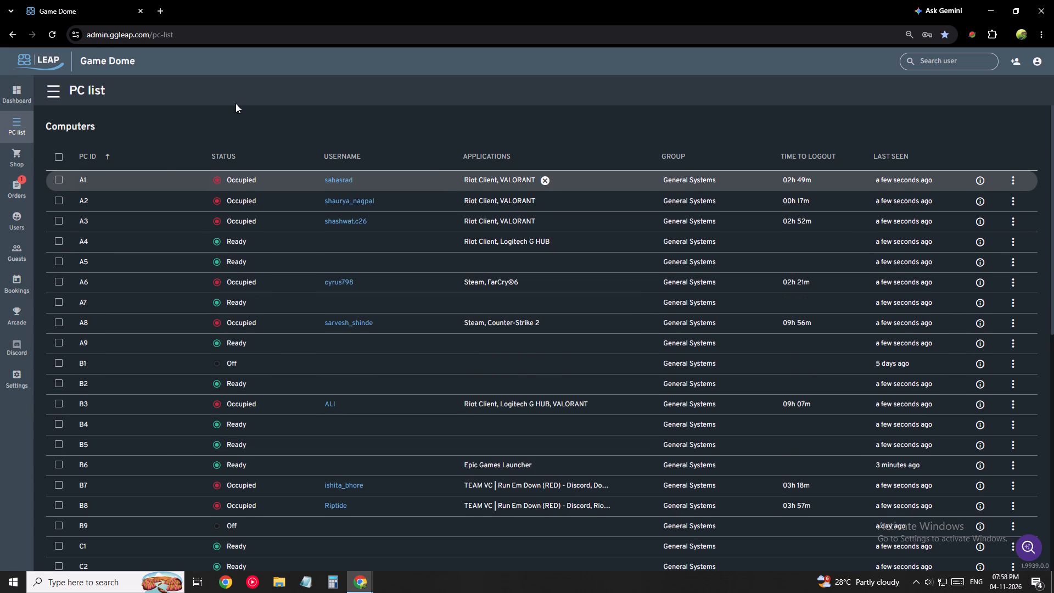
Check the dashboard's user time status and the C-series PCs and consoles in the PC list.
left_click(3, 86)
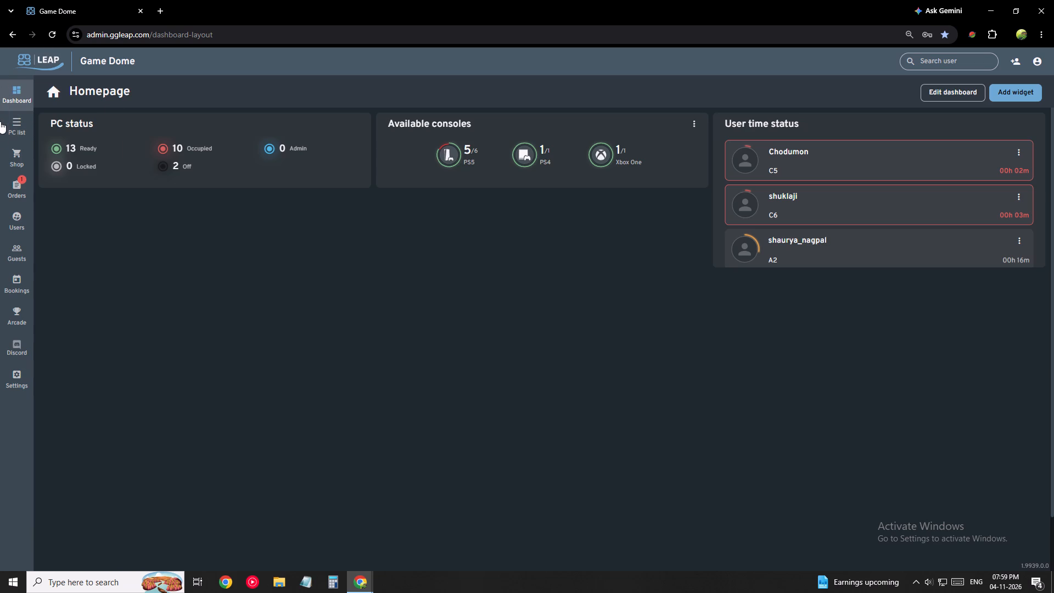
left_click(0, 133)
scroll(475, 370, "down", 9)
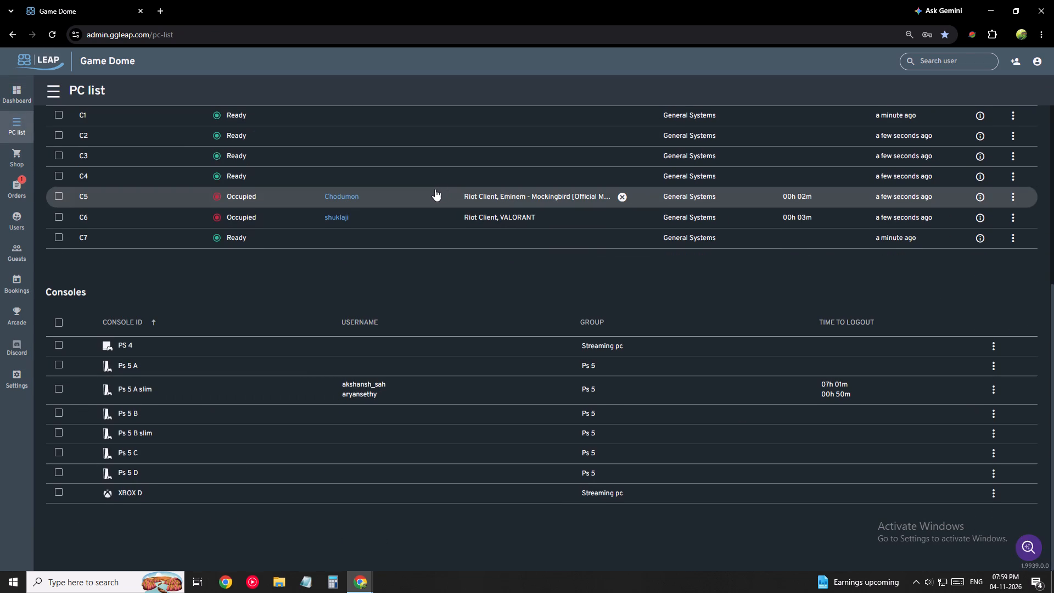
Search Google for "monster in nepal" in a new tab.
left_click(155, 4)
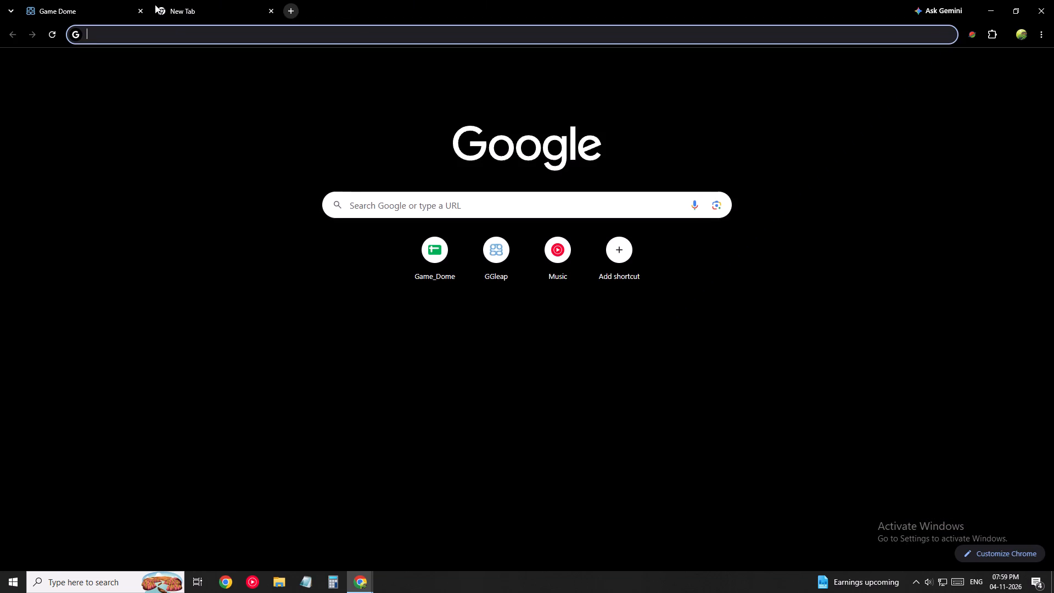
type("monster in nepal")
key("Return")
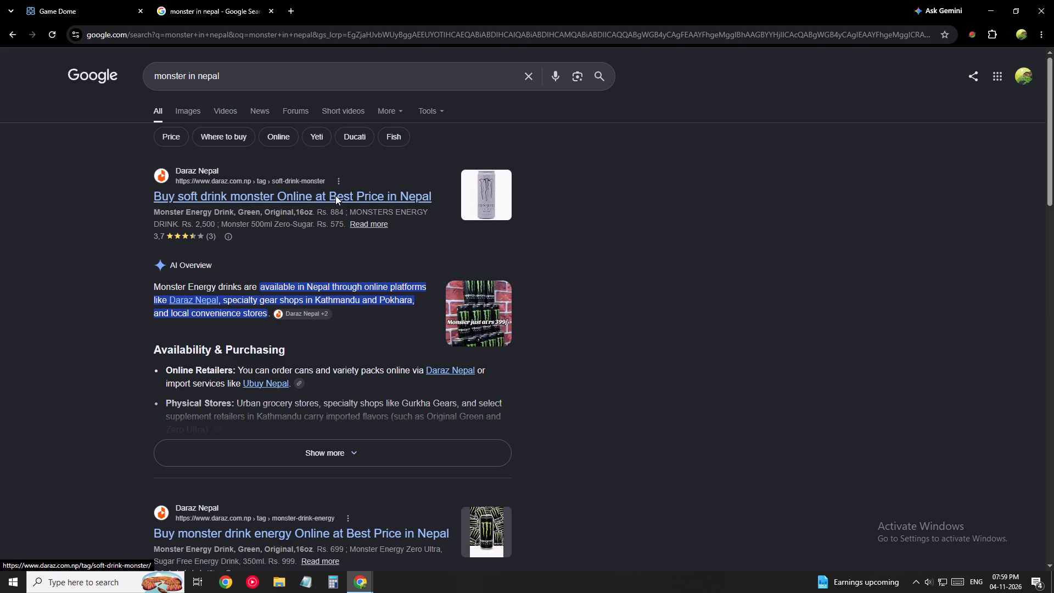
Open the Daraz Nepal soft drink monster result, browse the Monster Energy listings and prices, and close the tab to return to ggLeap.
left_click(335, 195)
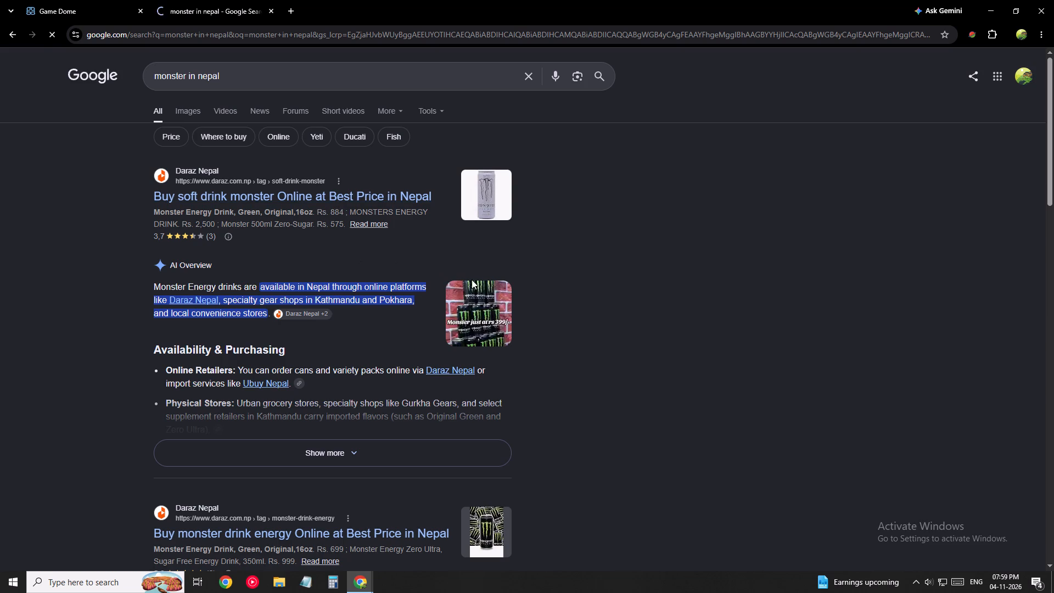
scroll(396, 316, "down", 2)
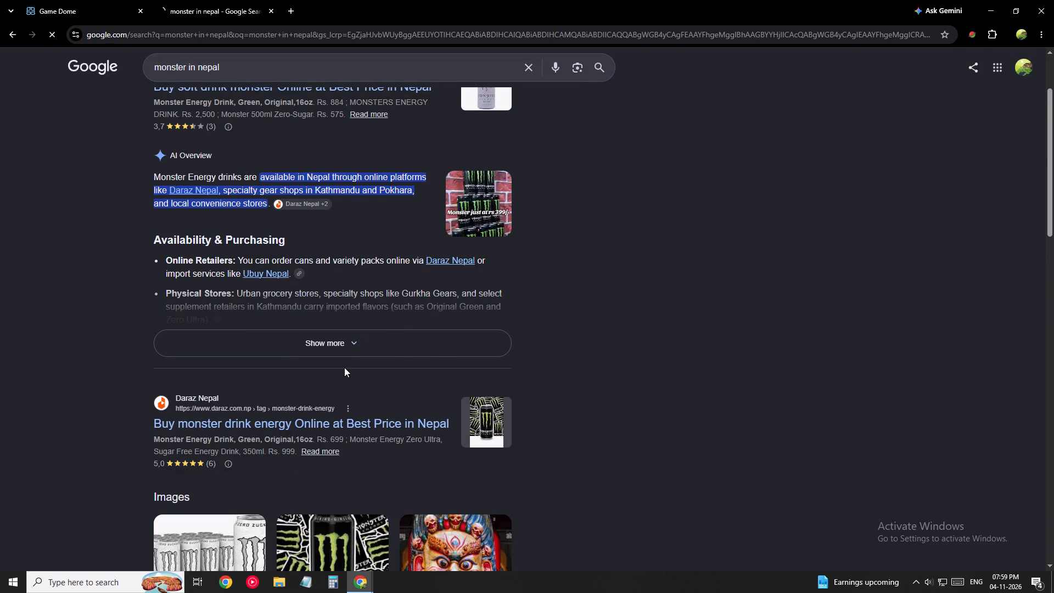
scroll(303, 388, "up", 4)
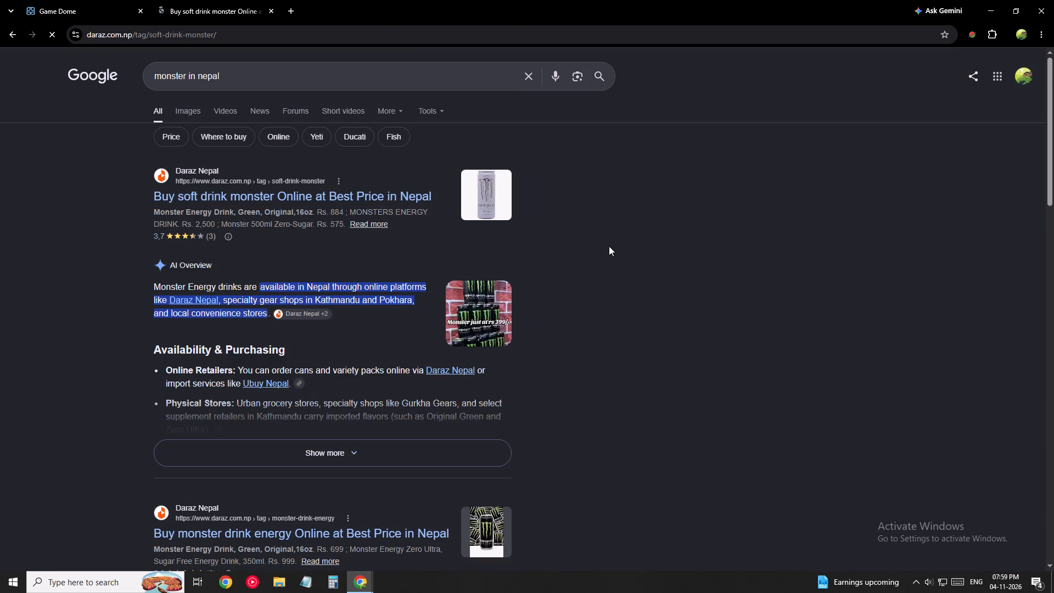
scroll(502, 260, "down", 2)
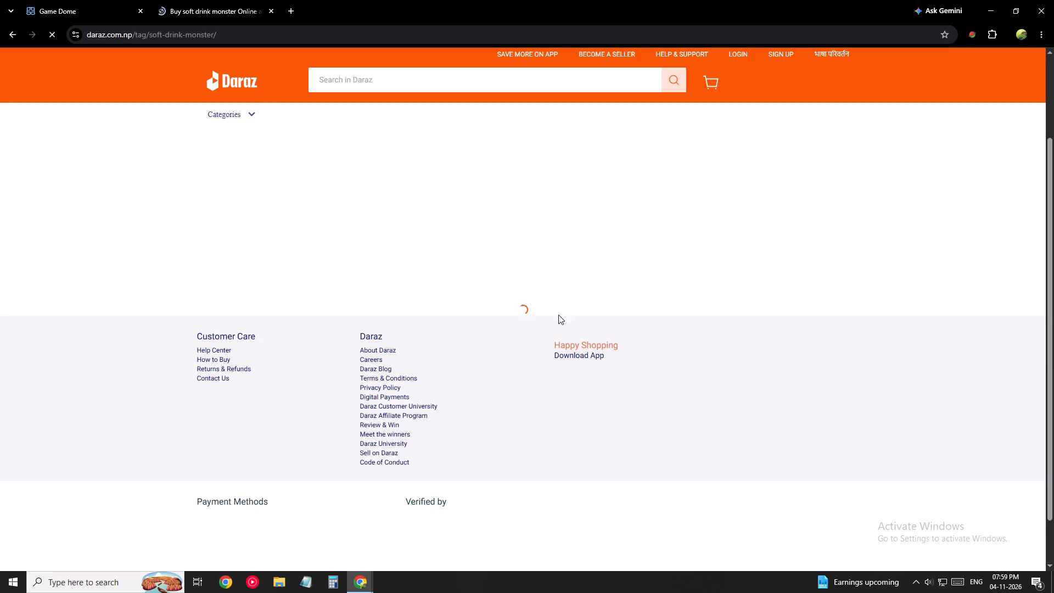
scroll(519, 326, "up", 2)
scroll(483, 330, "down", 1)
scroll(263, 281, "up", 3)
scroll(441, 237, "up", 3)
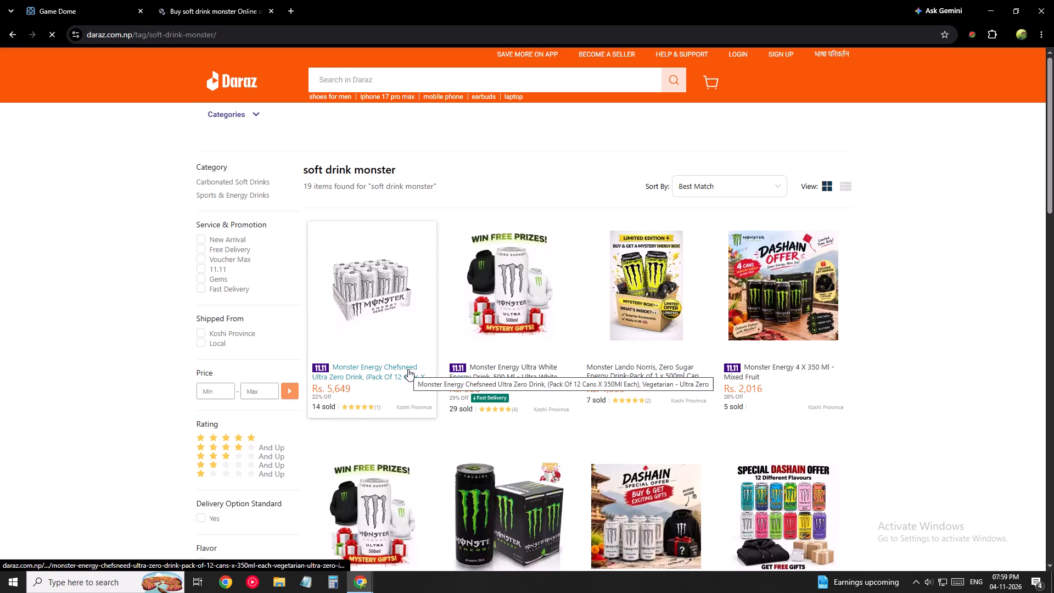
scroll(408, 369, "down", 1)
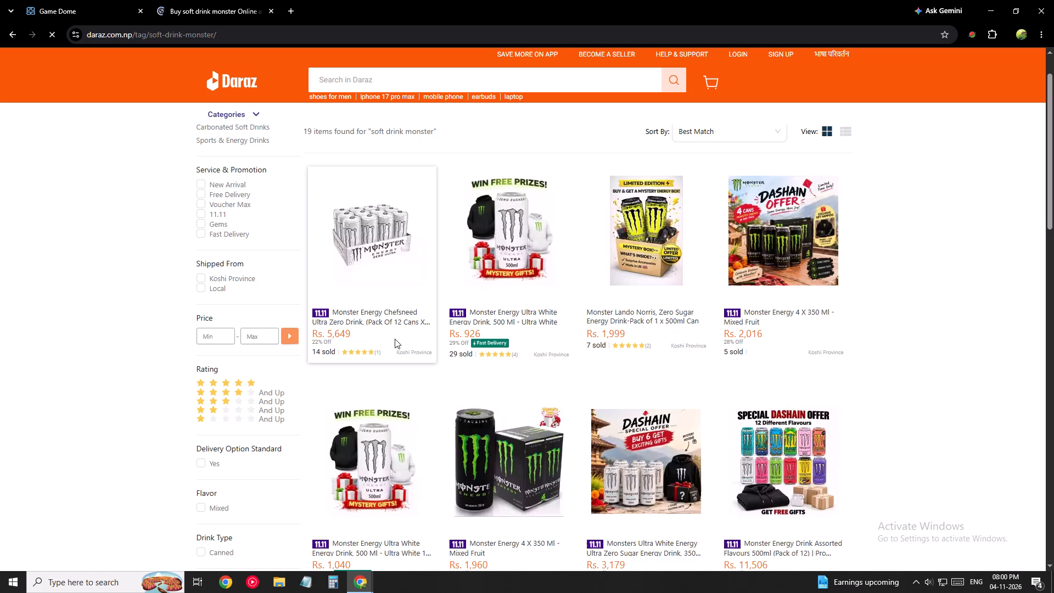
scroll(689, 329, "down", 3)
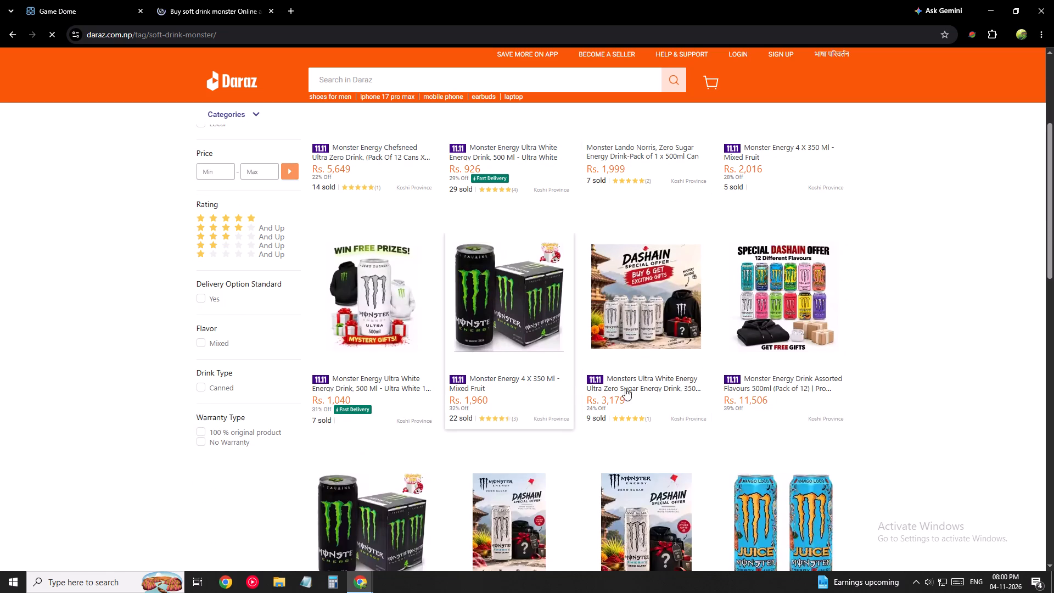
scroll(617, 395, "down", 2)
scroll(479, 350, "down", 3)
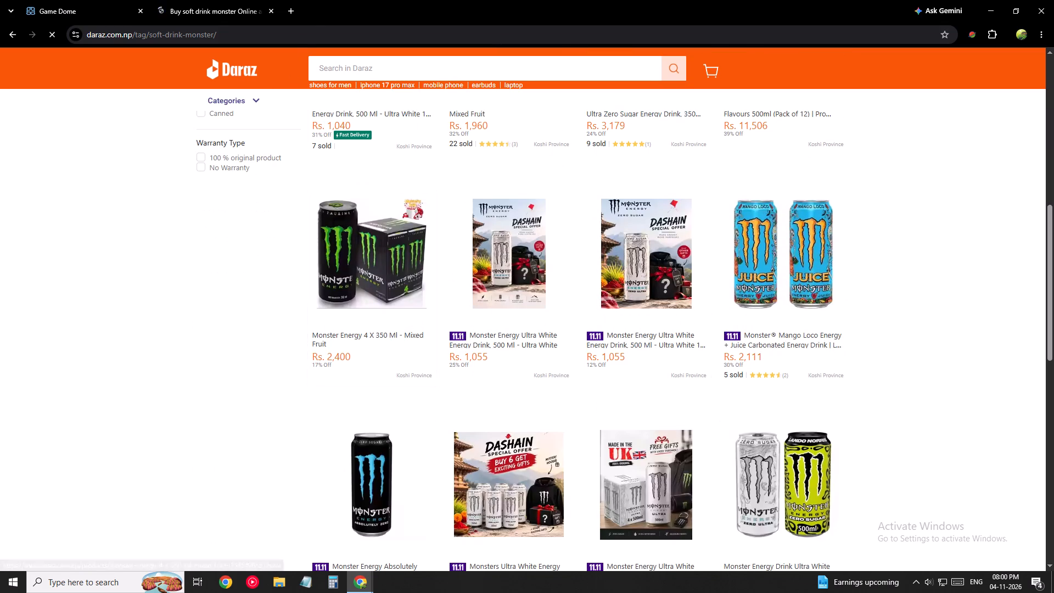
left_click(273, 7)
left_click(70, 0)
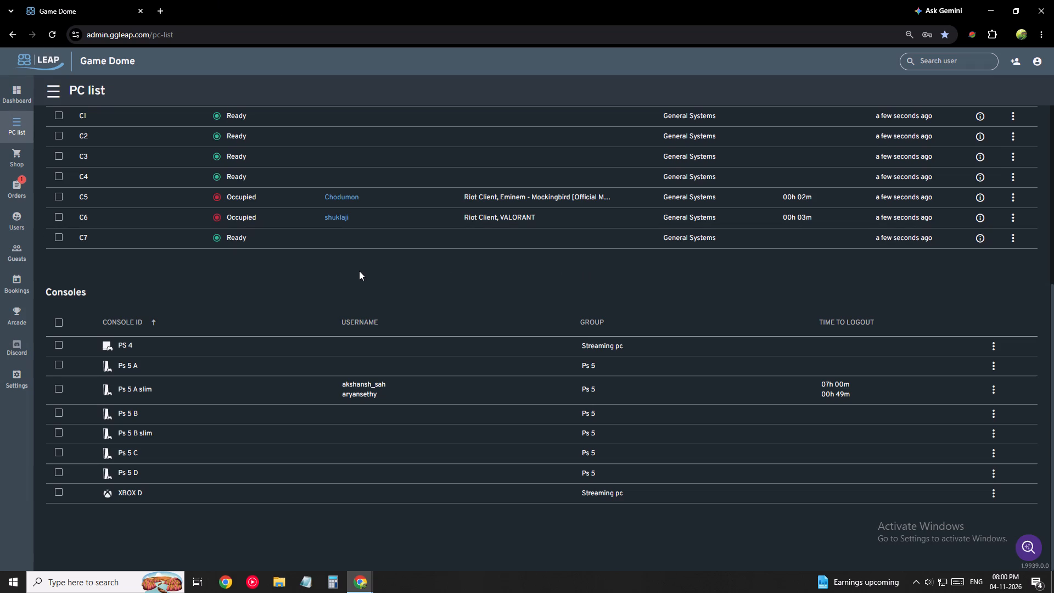
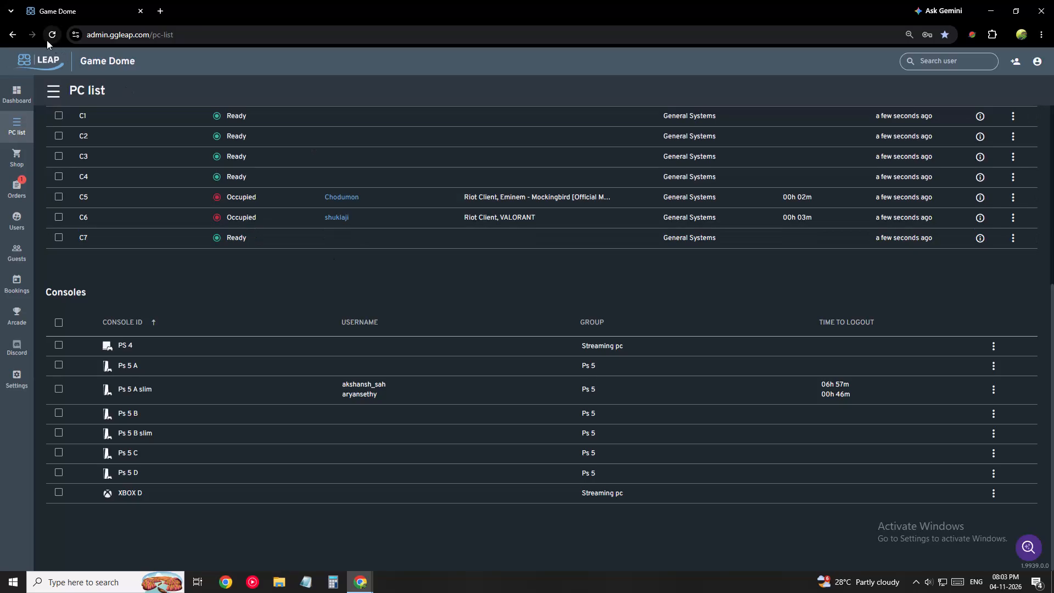
Reload the PC list and stop the YouTube Google Chrome window playing "Hanumankind - Run It Up" on PC C5.
left_click(47, 40)
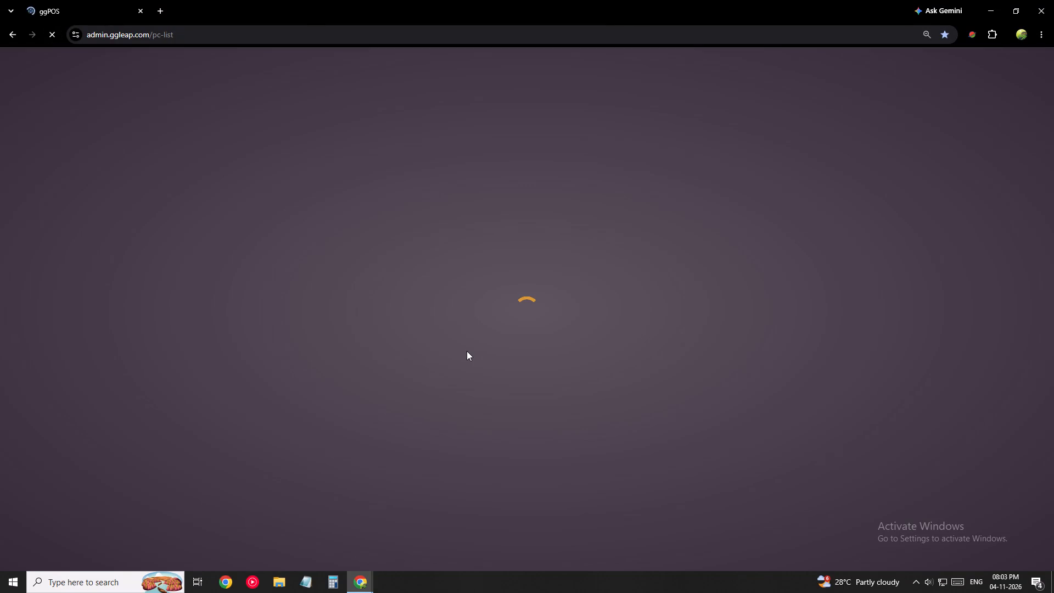
scroll(467, 351, "down", 4)
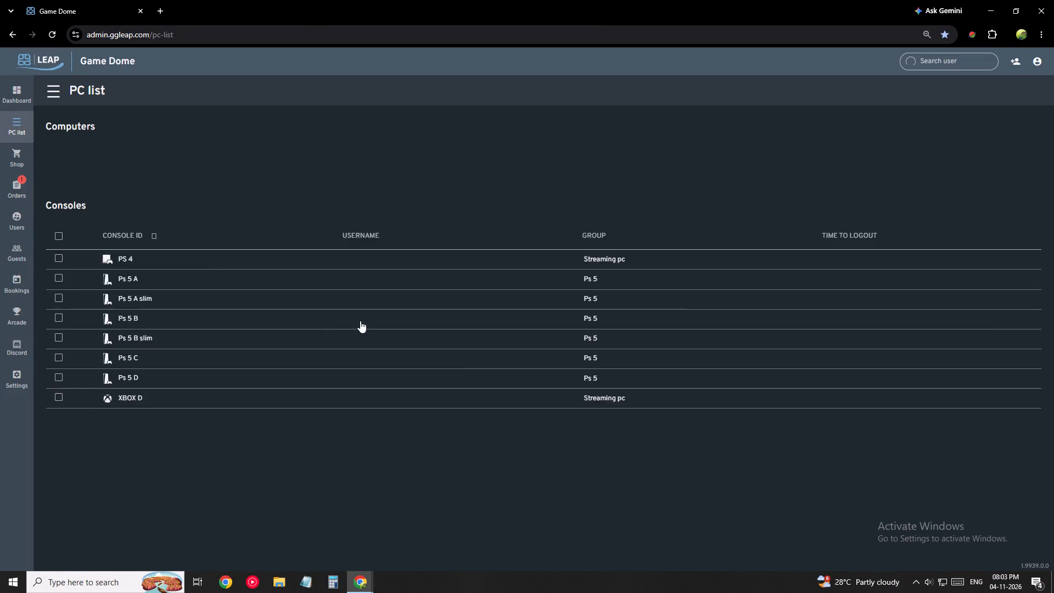
scroll(450, 398, "down", 7)
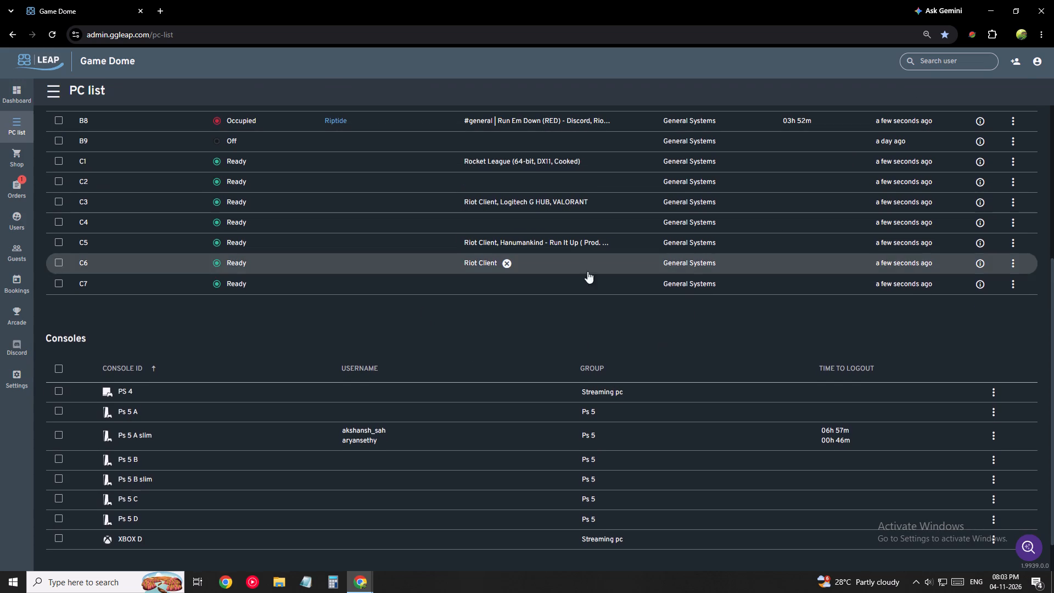
left_click(623, 243)
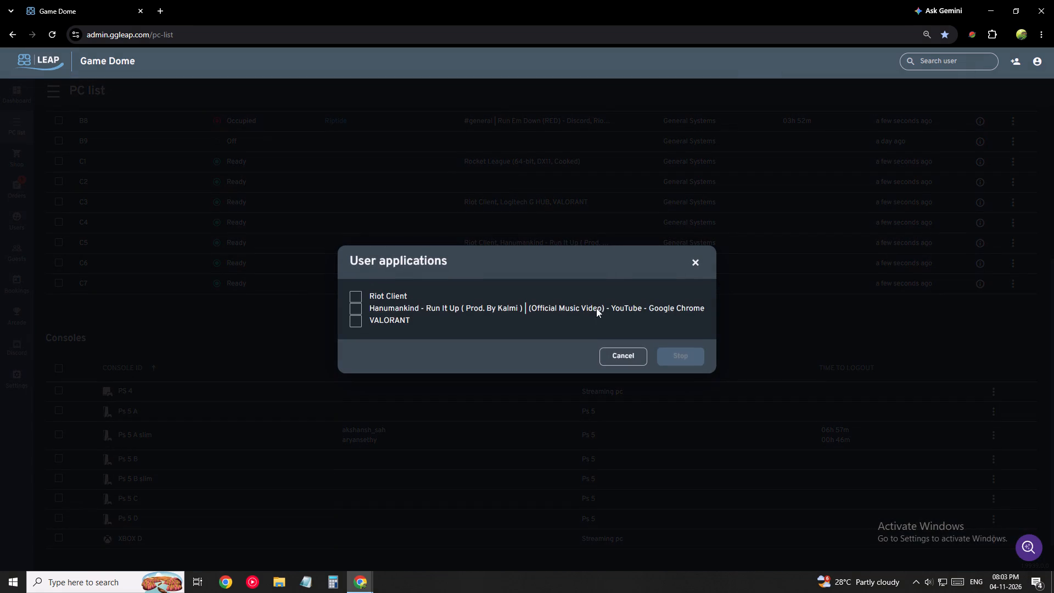
left_click(590, 304)
left_click(684, 350)
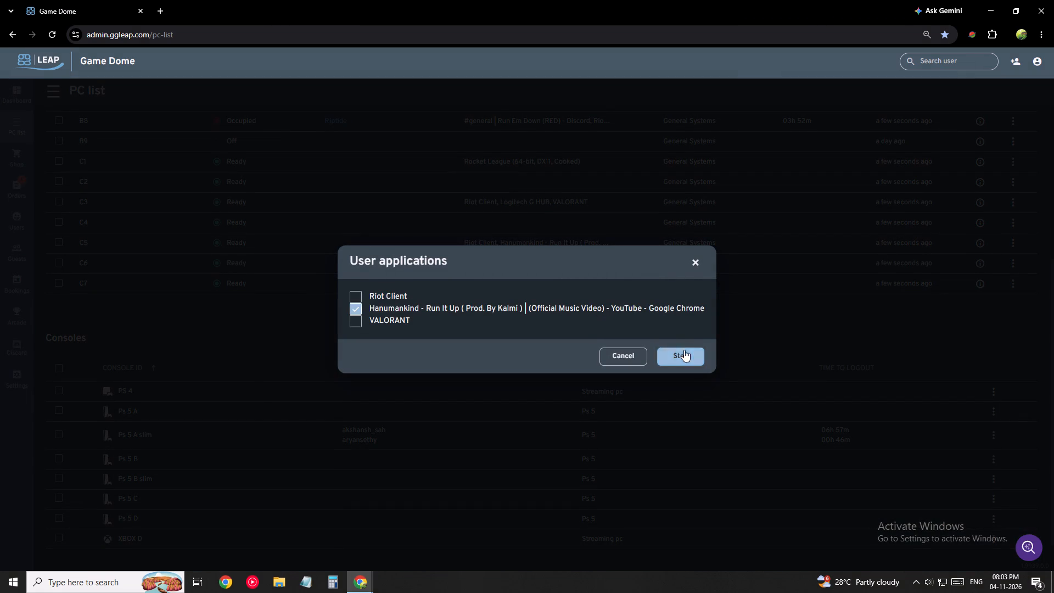
Stop the Riot Client application on PC C6.
left_click(503, 264)
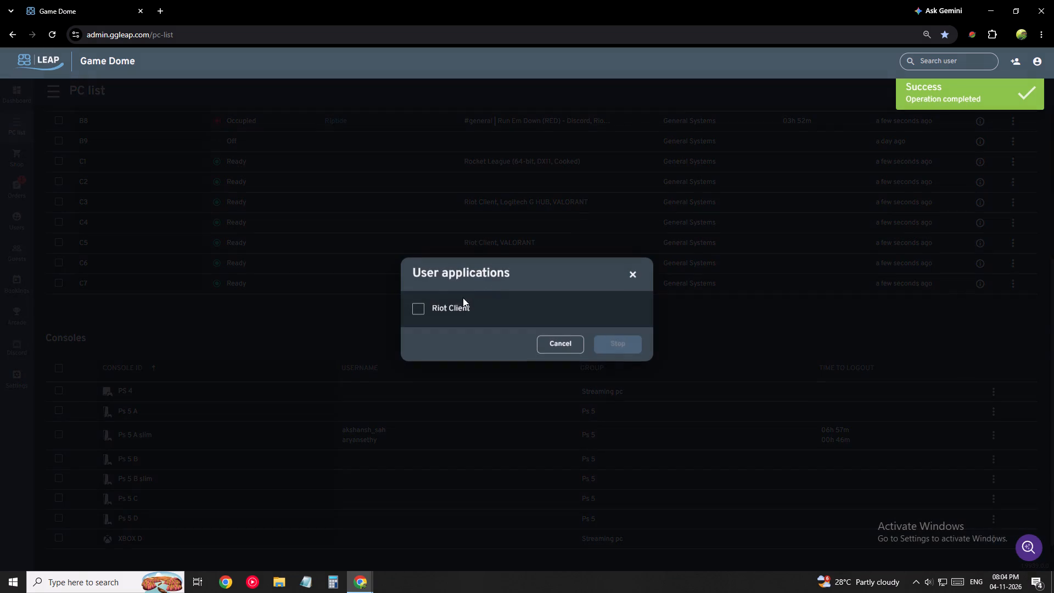
left_click(441, 306)
left_click(612, 349)
Stop the Riot Client and VALORANT applications on PC C5.
left_click(547, 244)
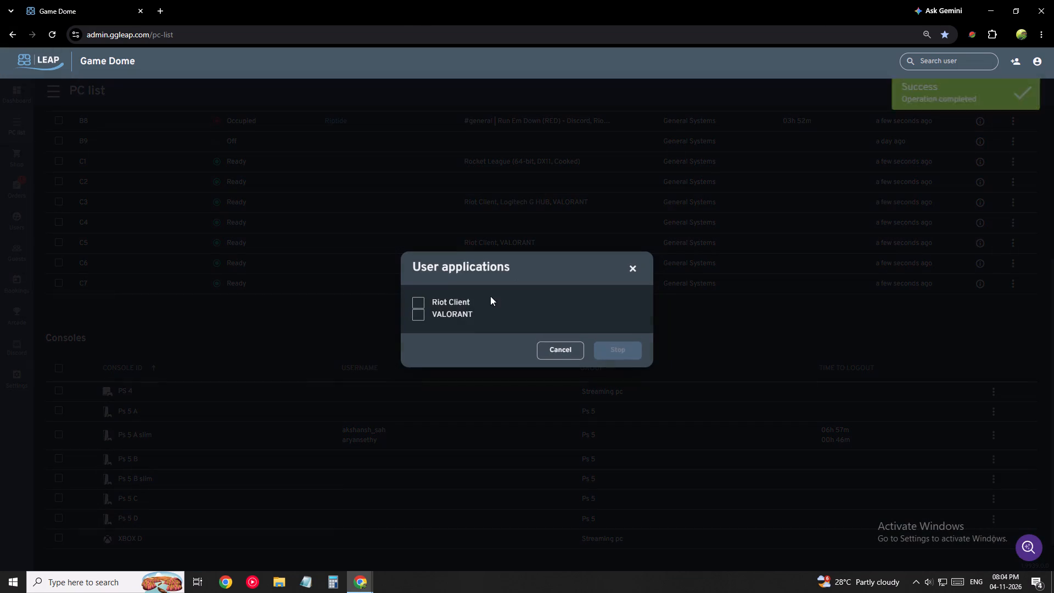
left_click(461, 301)
left_click(460, 311)
left_click(610, 356)
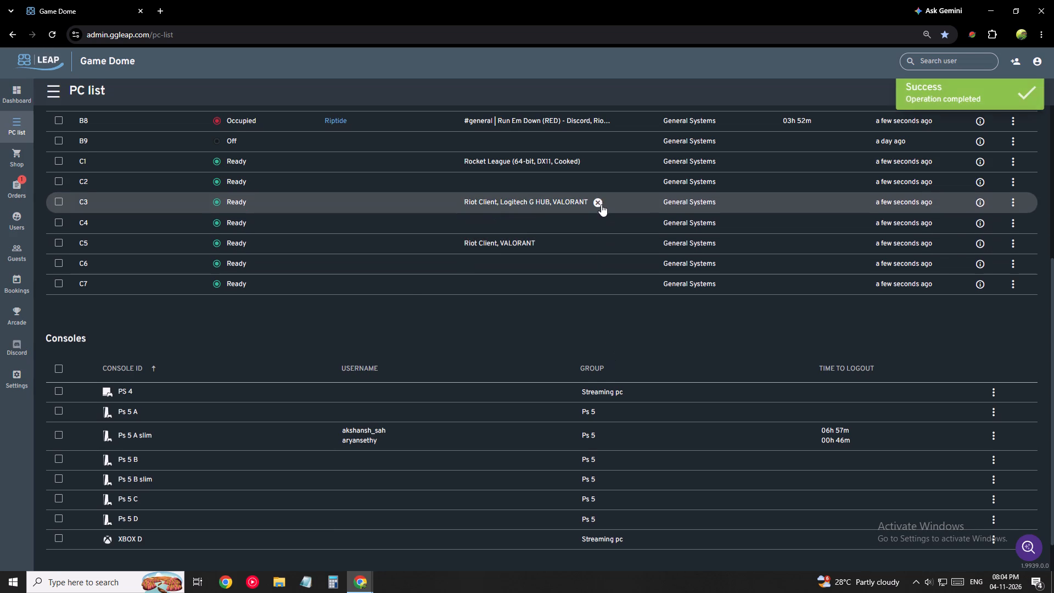
Stop Riot Client, Logitech G HUB and VALORANT on PC C3.
left_click(601, 204)
left_click(464, 295)
left_click(463, 306)
left_click(462, 319)
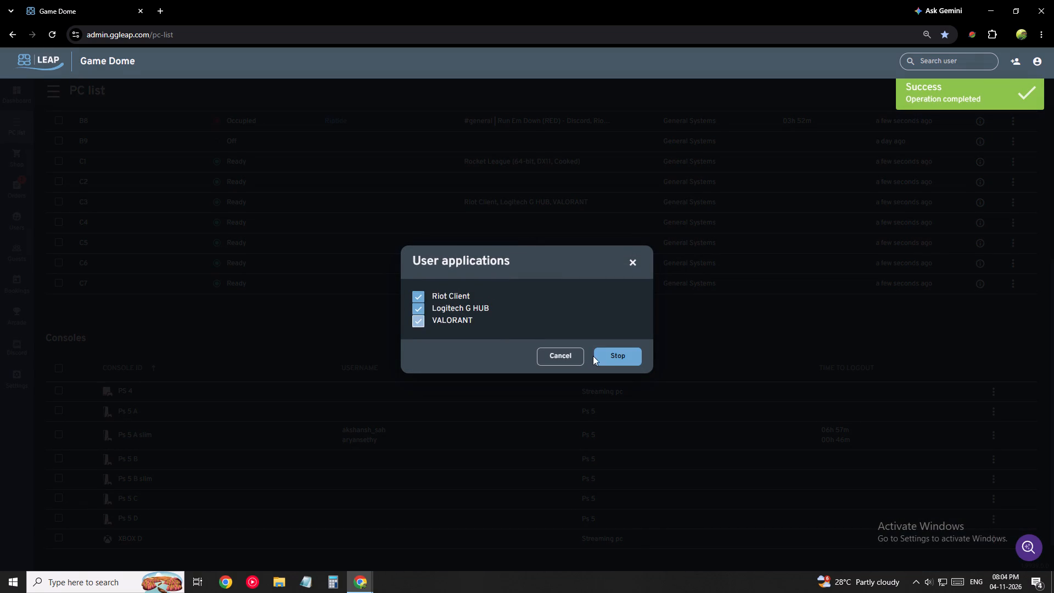
left_click(595, 355)
Stop the Rocket League (64-bit, DX11, Cooked) application on PC C1.
scroll(520, 233, "up", 1)
left_click(593, 219)
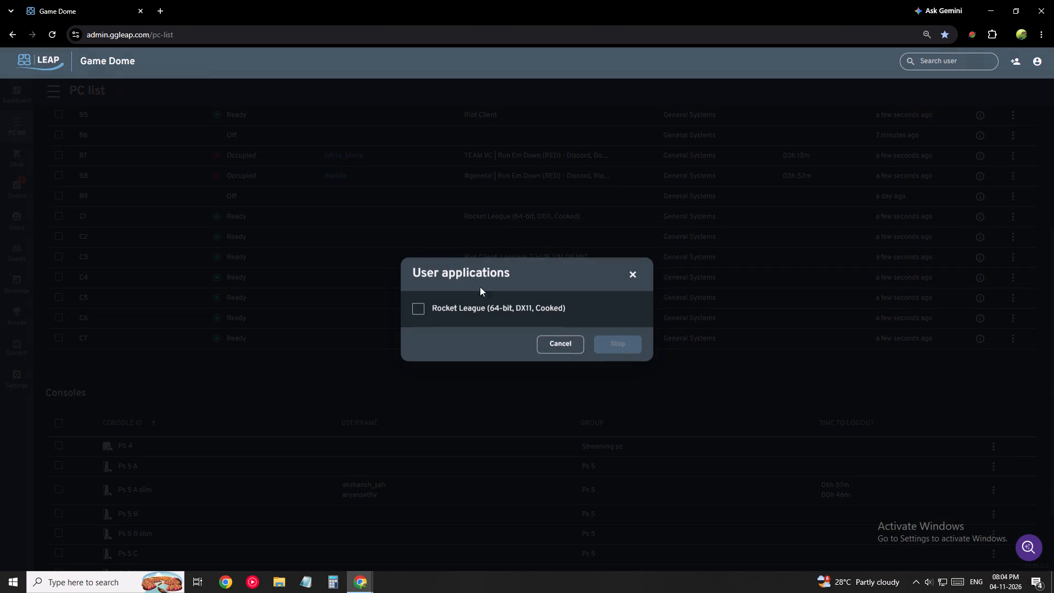
left_click(472, 306)
left_click(618, 351)
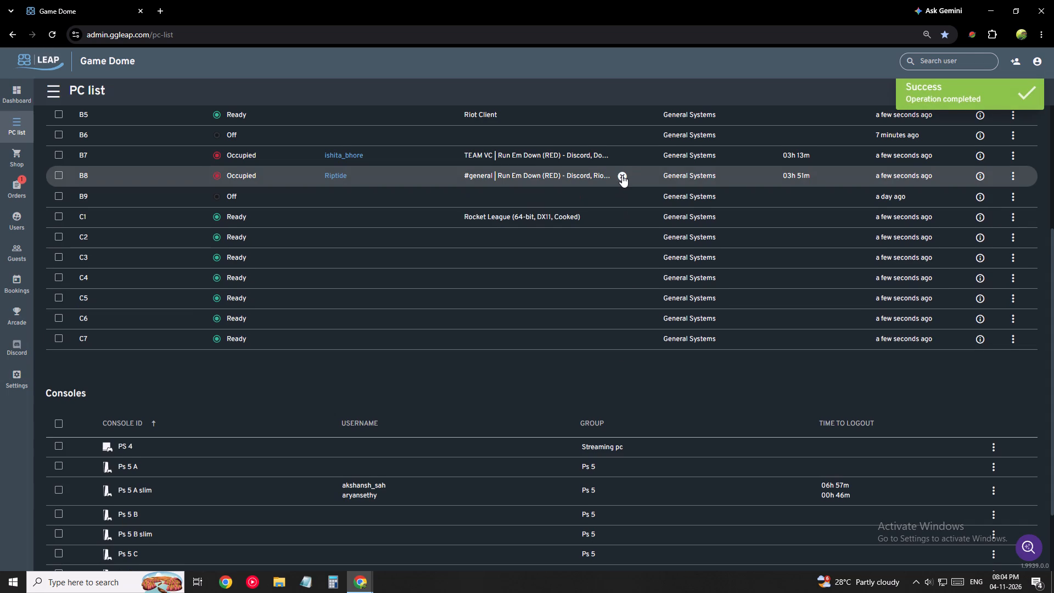
Stop the Riot Client application on PC B5.
scroll(479, 256, "up", 3)
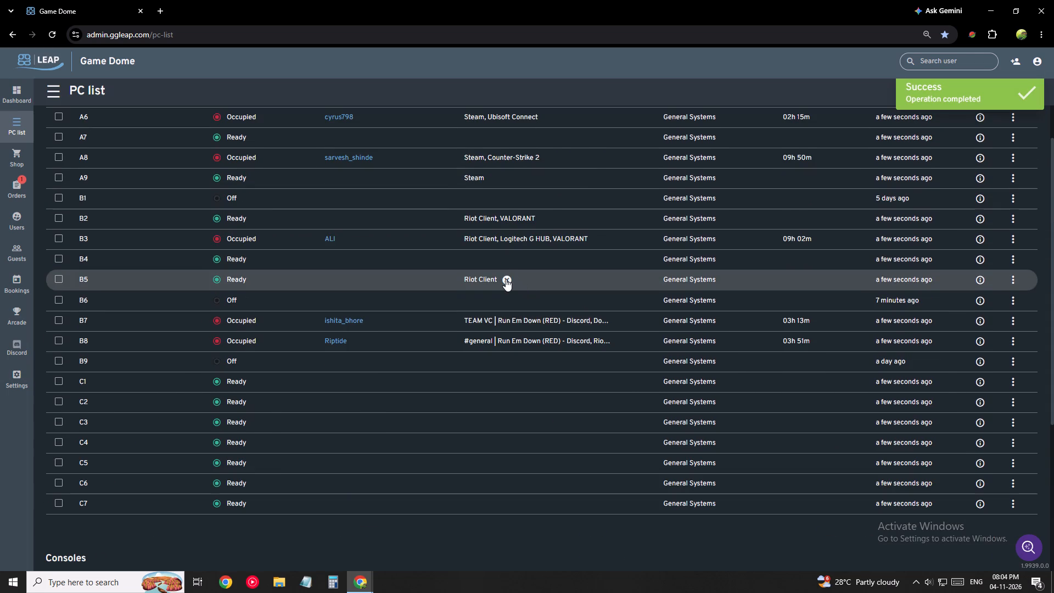
left_click(506, 279)
left_click(449, 307)
left_click(613, 342)
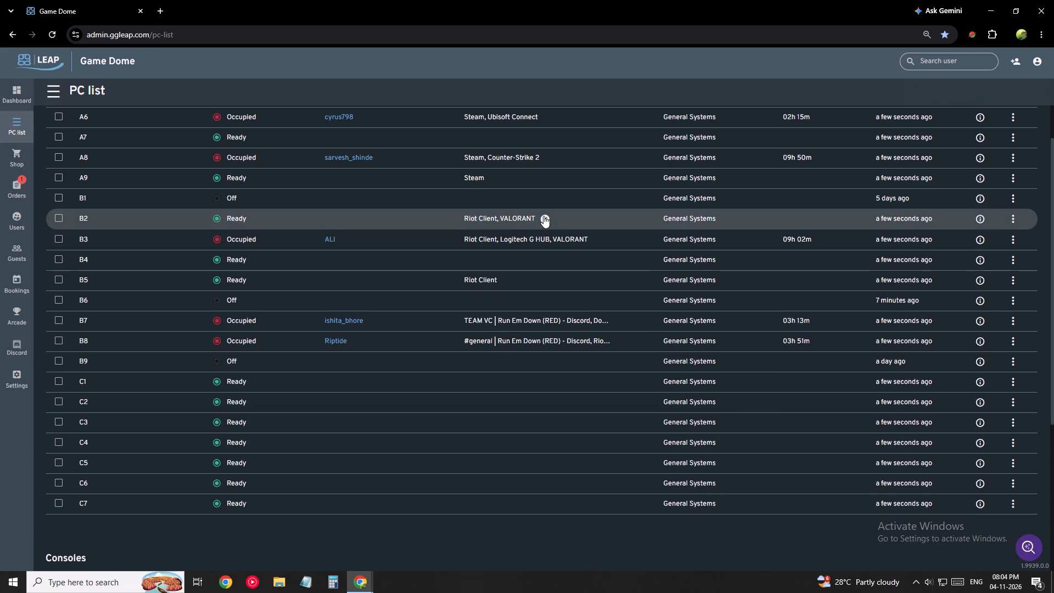
Stop the Riot Client and VALORANT applications on PC B2.
left_click(543, 216)
left_click(444, 303)
left_click(455, 320)
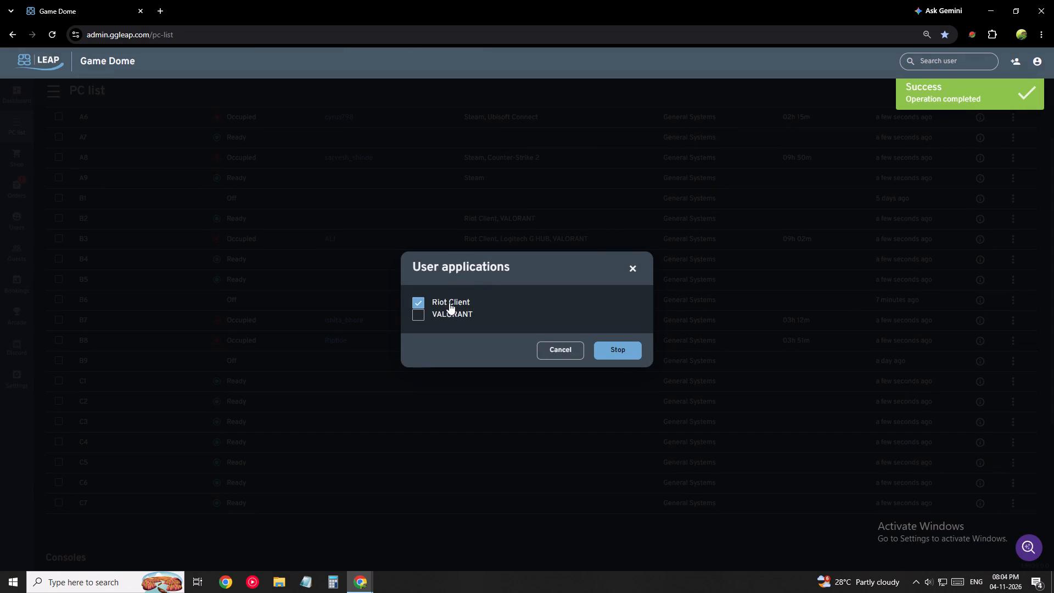
left_click(446, 311)
left_click(610, 345)
Stop the Steam application on PC A9.
scroll(498, 250, "up", 2)
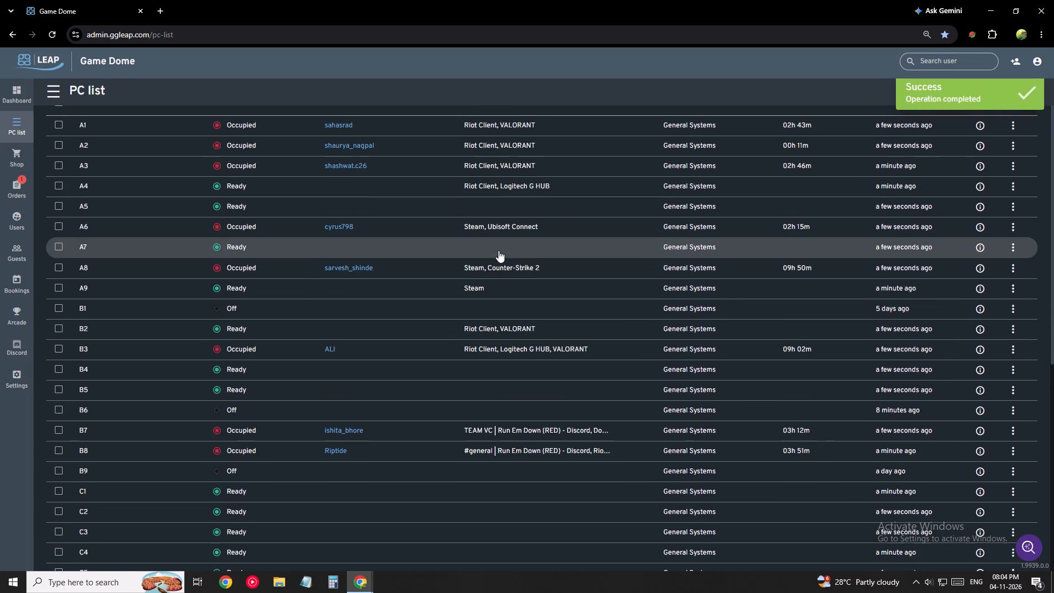
left_click(493, 283)
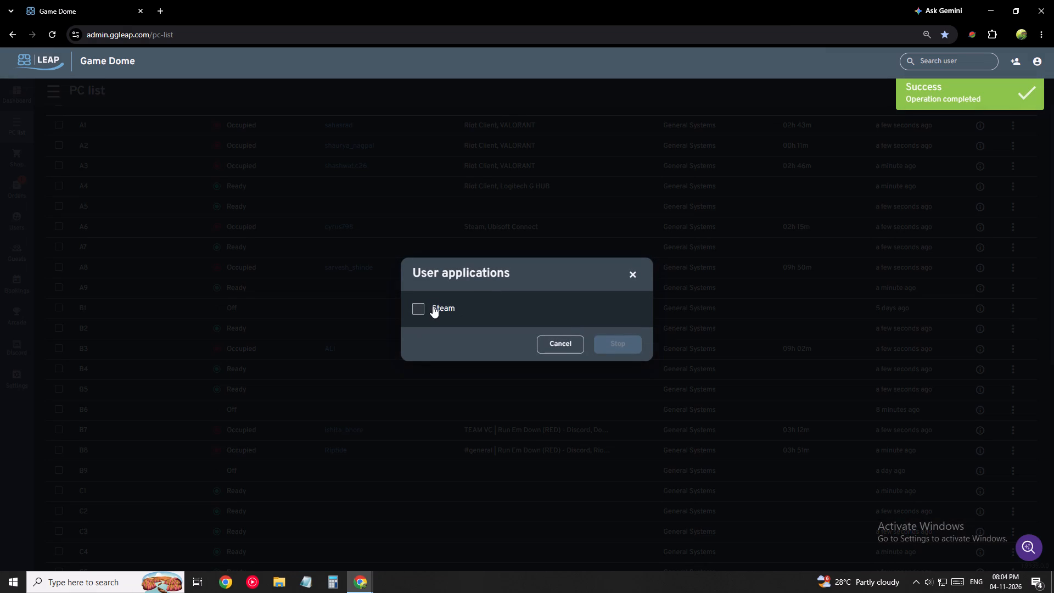
left_click(425, 307)
left_click(410, 306)
left_click(418, 305)
left_click(596, 341)
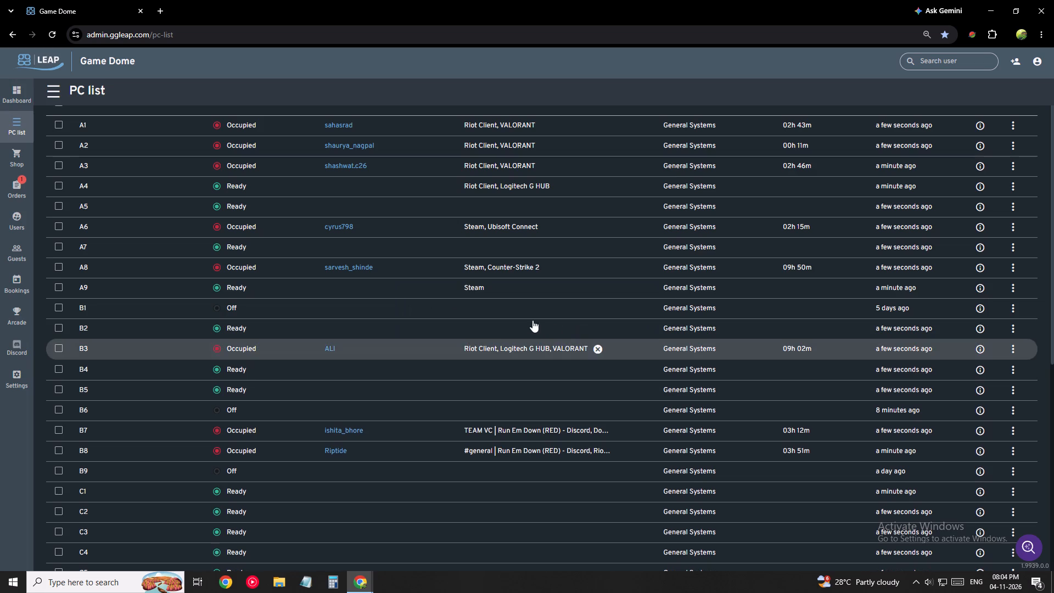
Stop the Riot Client and Logitech G HUB applications on PC A4.
scroll(450, 259, "up", 1)
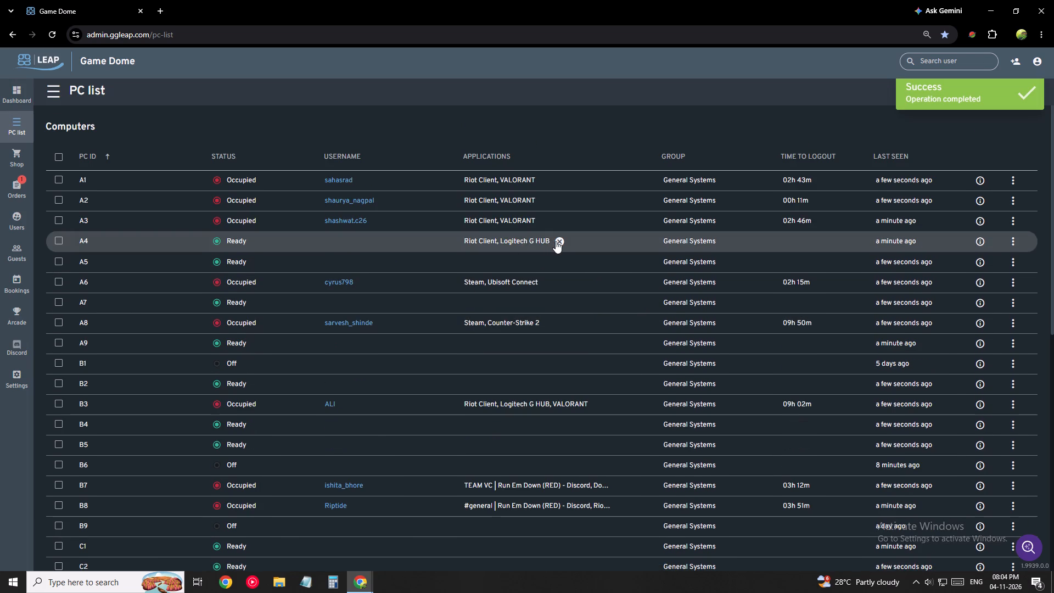
left_click(556, 241)
left_click(436, 305)
left_click(440, 314)
left_click(600, 340)
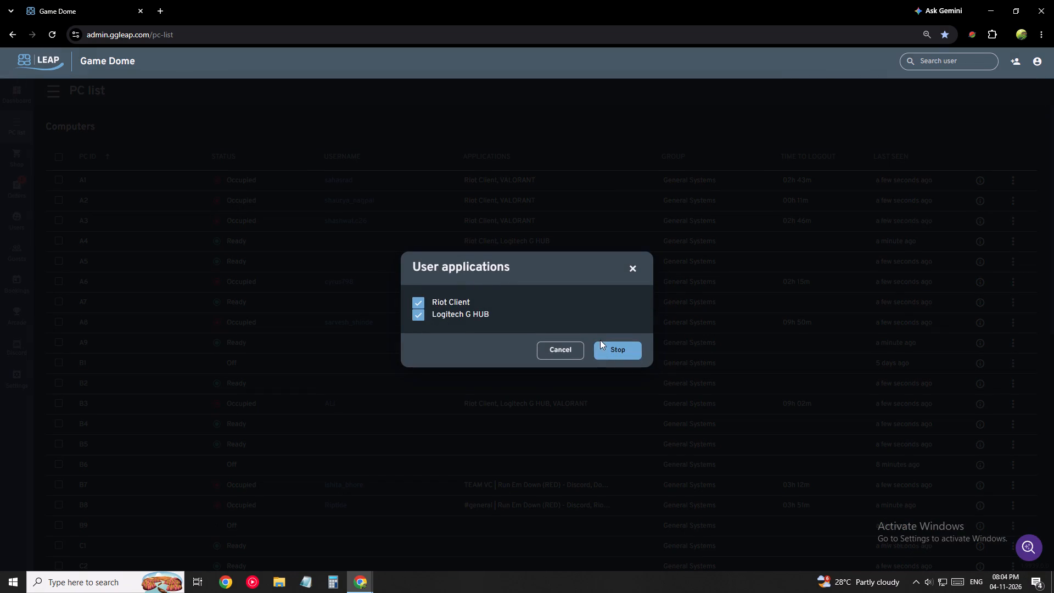
left_click(623, 350)
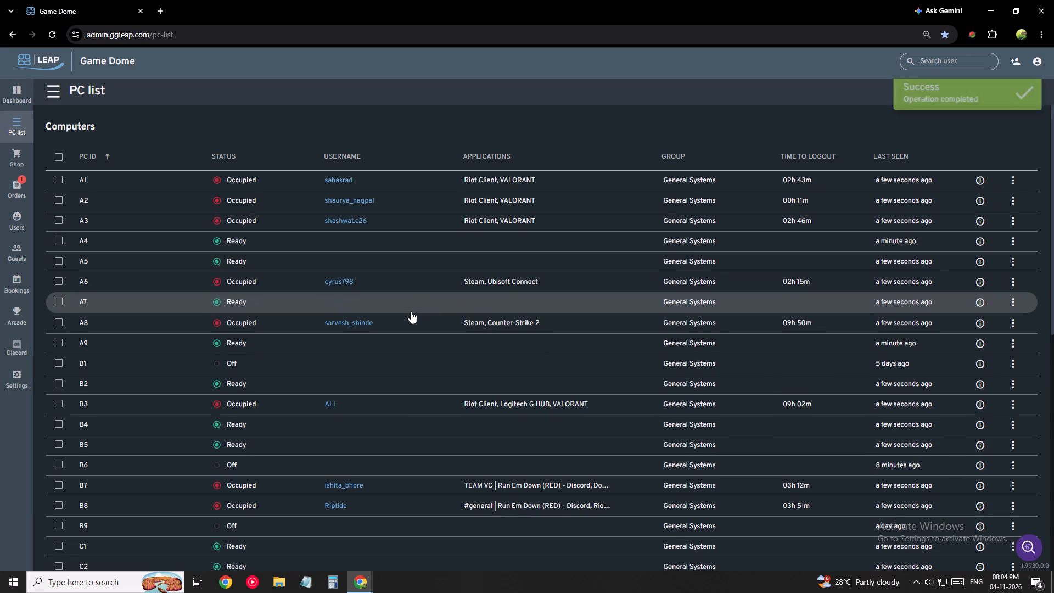
Check the status, running applications and remaining time of all computers and consoles in the PC list.
scroll(411, 311, "down", 1)
scroll(473, 329, "down", 4)
scroll(551, 374, "up", 4)
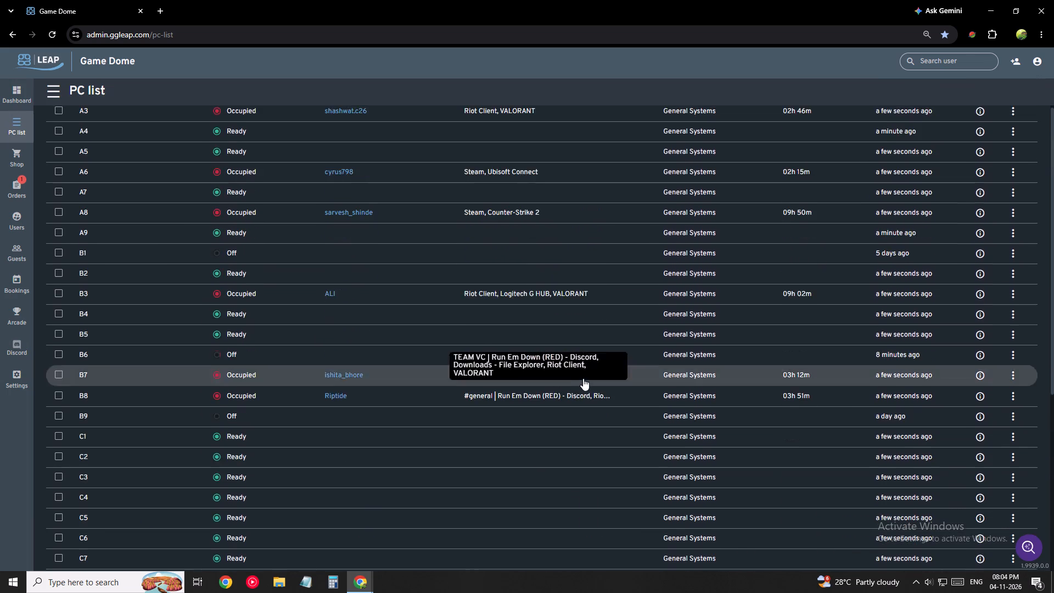
scroll(583, 378, "up", 2)
scroll(583, 378, "down", 9)
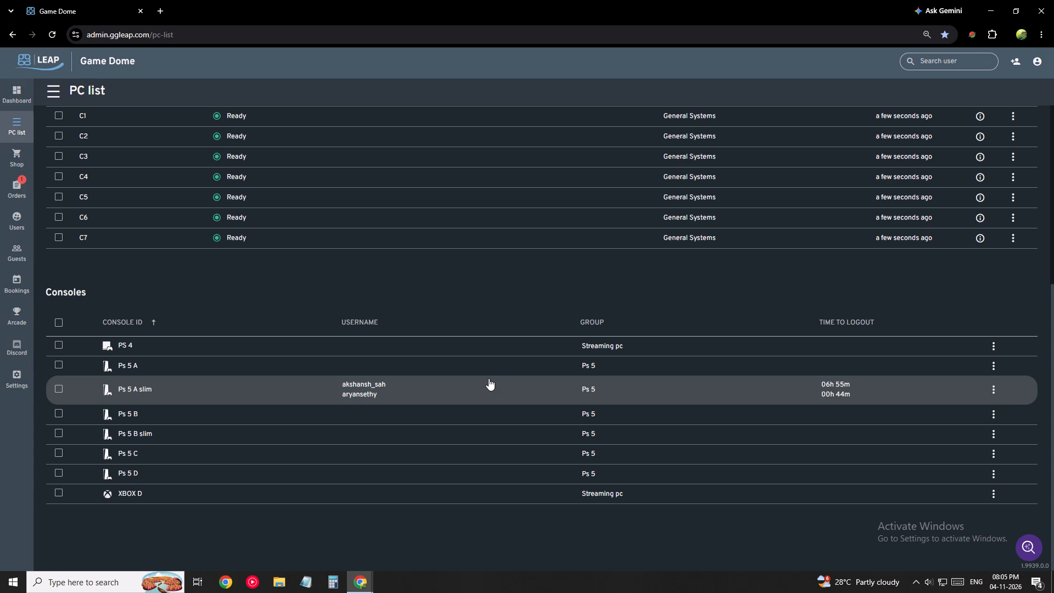
scroll(323, 194, "up", 4)
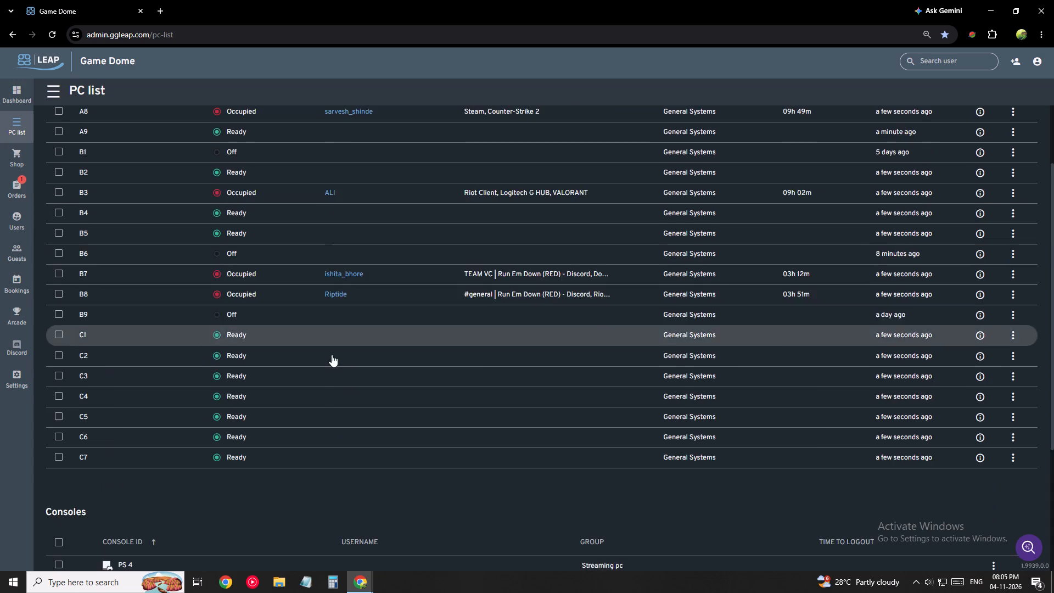
scroll(332, 355, "up", 5)
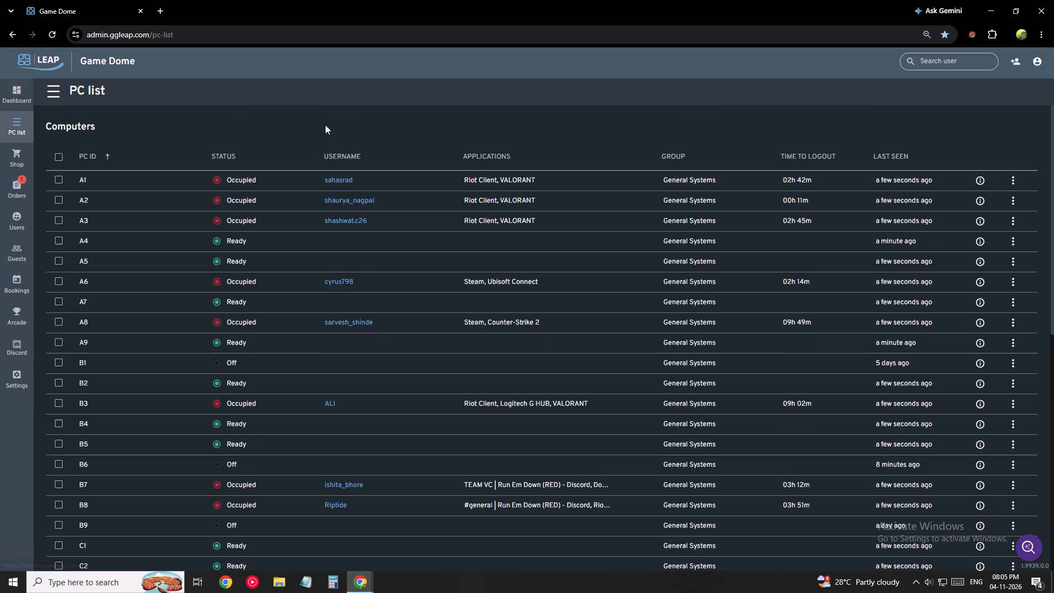
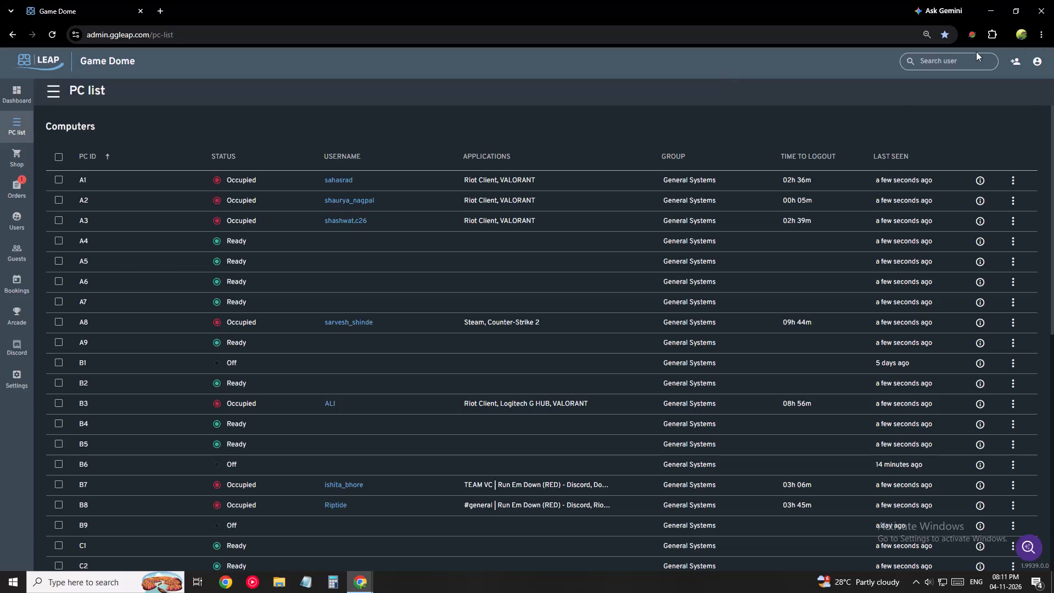
left_click(921, 66)
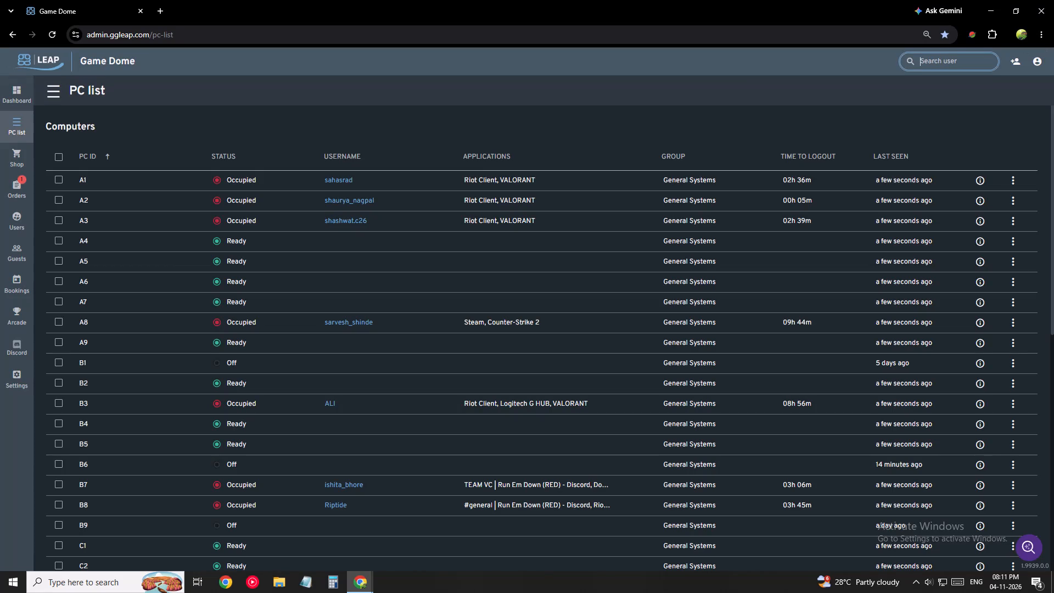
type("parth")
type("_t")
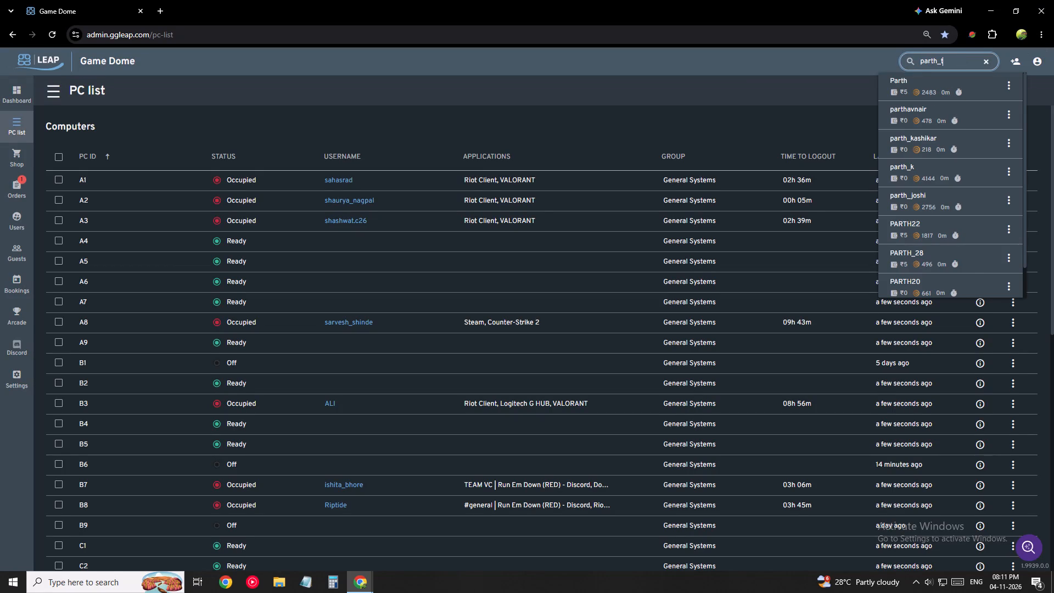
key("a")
left_click(1009, 76)
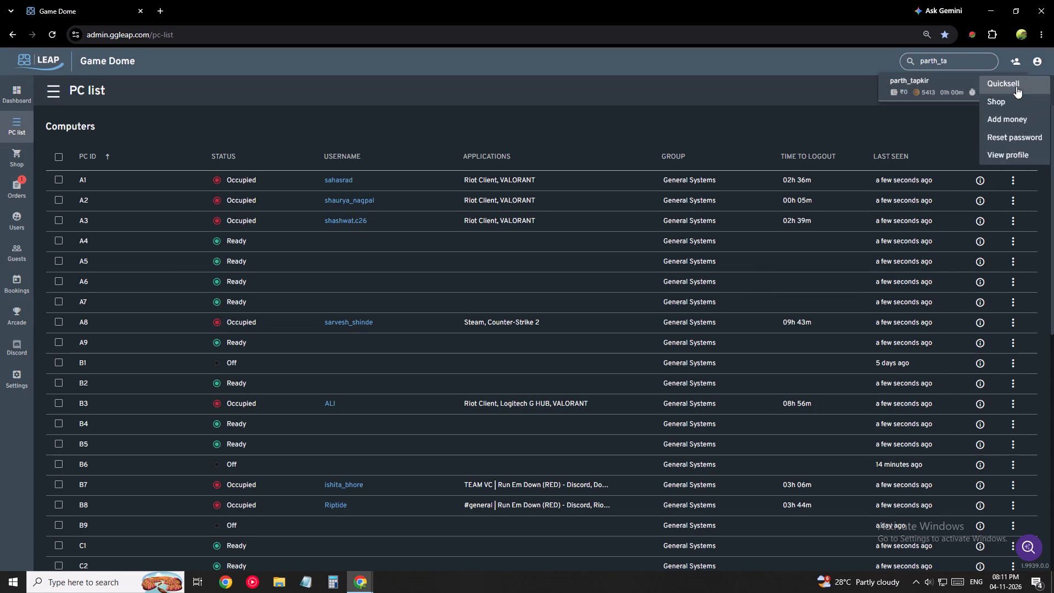
left_click(1016, 86)
double_click(138, 143)
key("ctrl+c")
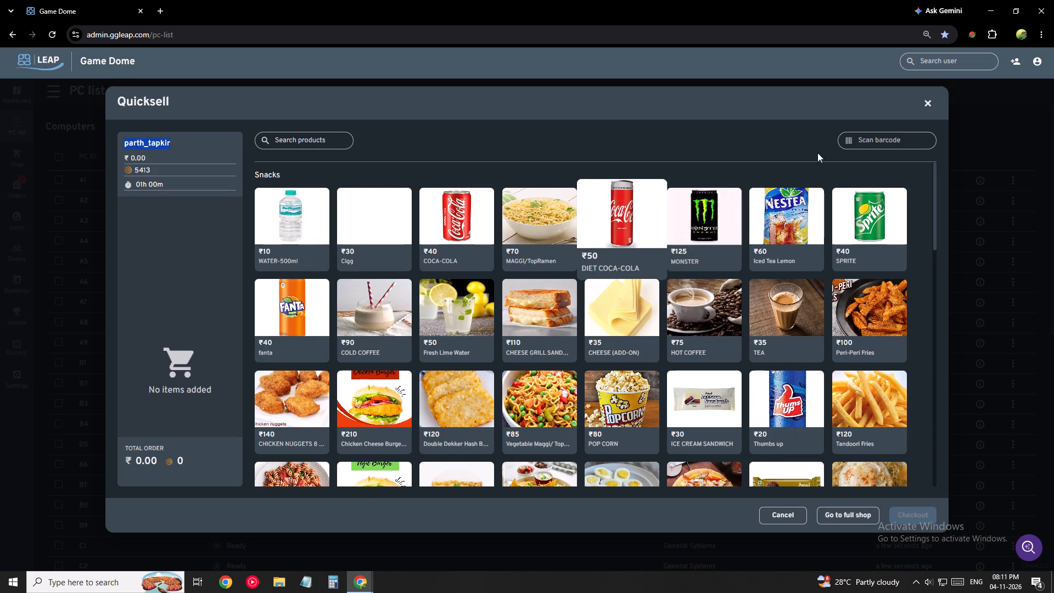
left_click(923, 55, "ctrl")
key("ctrl+v")
left_click(999, 90)
left_click(1010, 92)
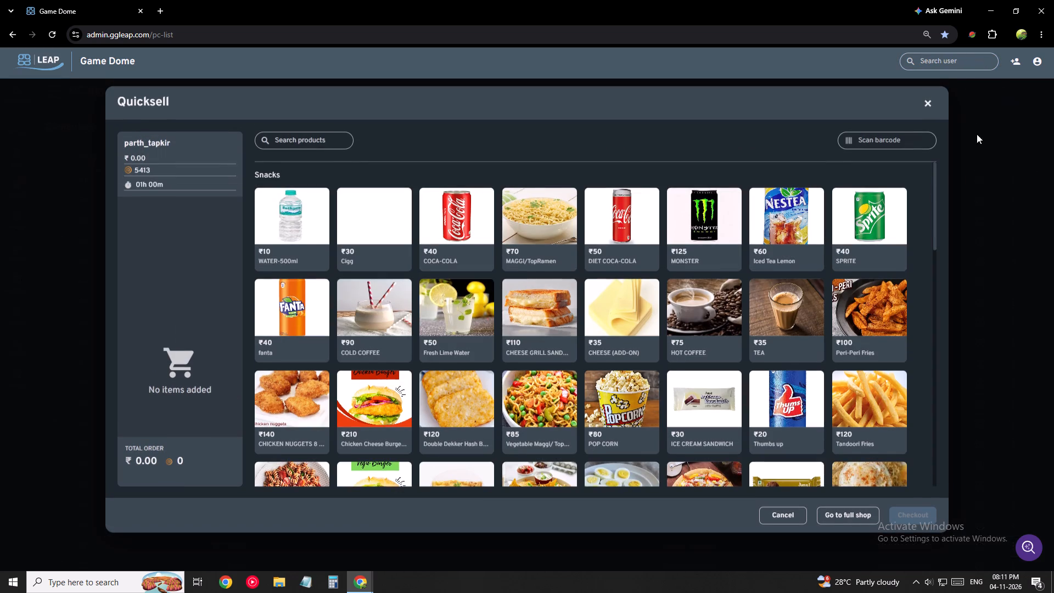
left_click(949, 66)
key("ctrl+v")
left_click(1014, 85)
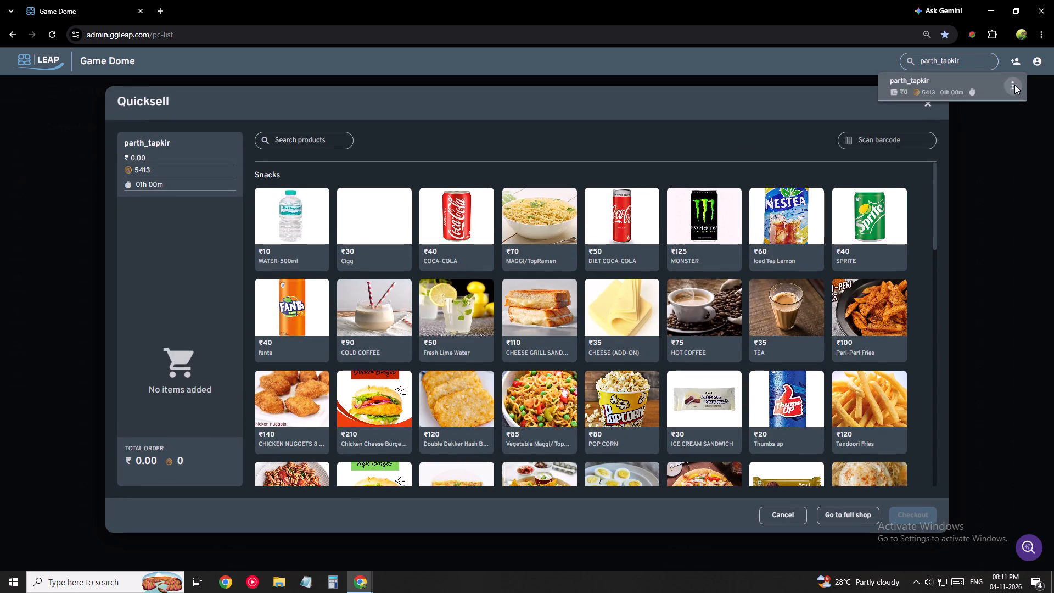
left_click(1014, 160)
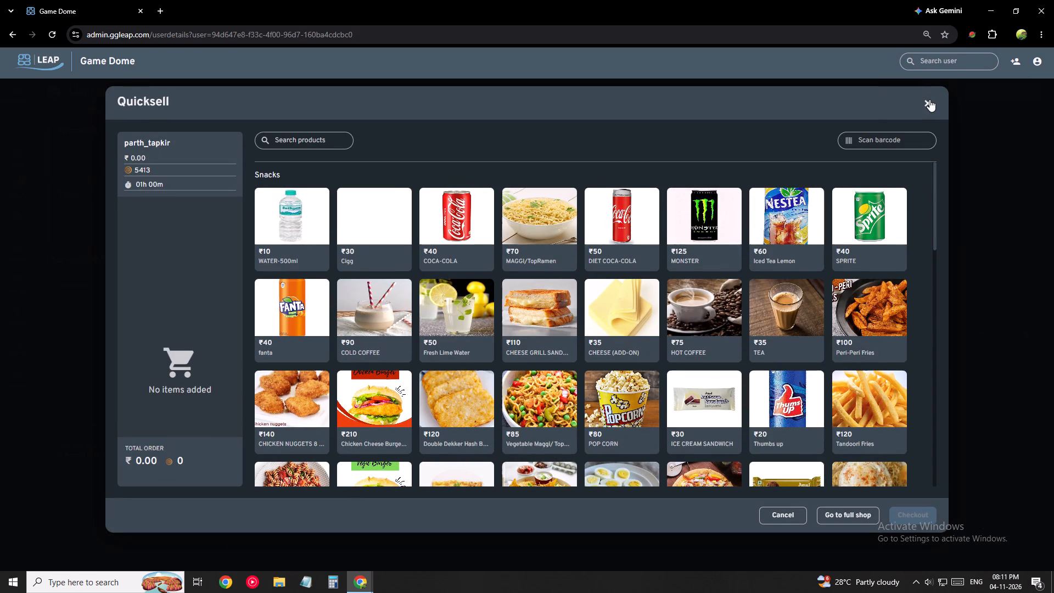
left_click(929, 99)
left_click(927, 96)
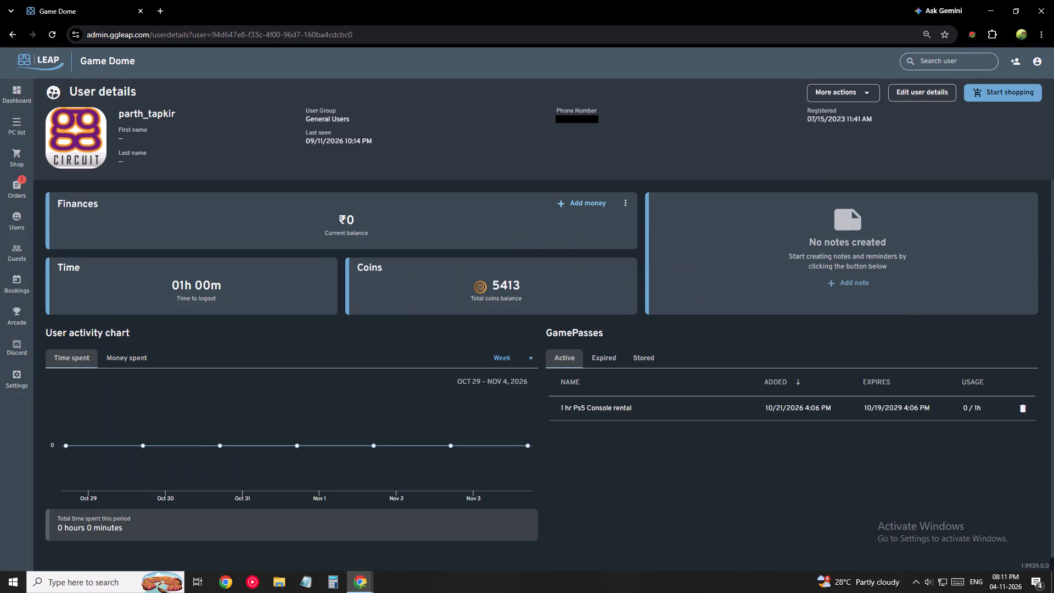
left_click(955, 61)
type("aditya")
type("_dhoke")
left_click(1012, 81)
left_click(1034, 84)
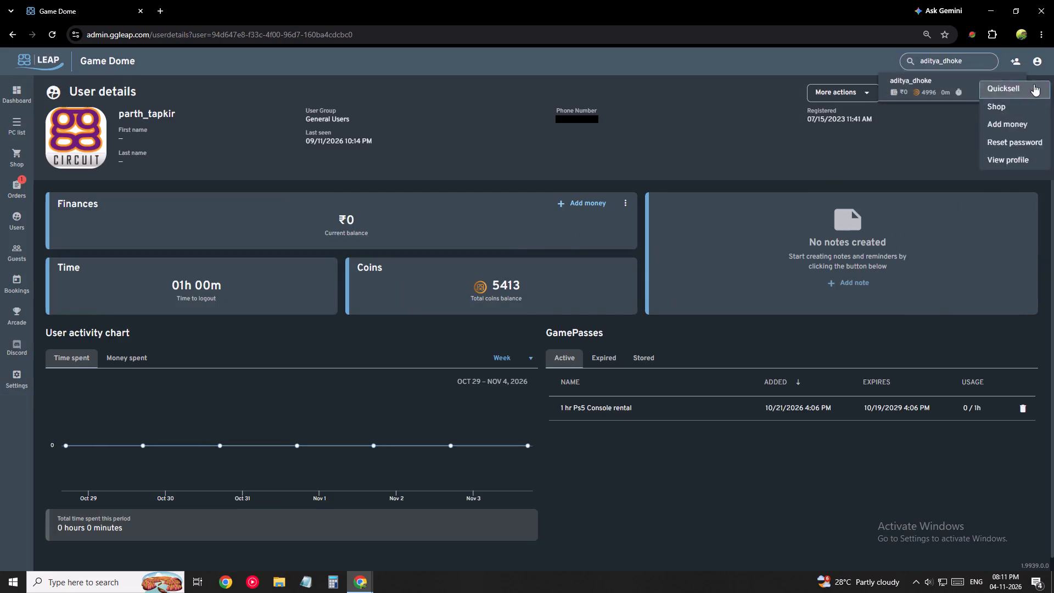
left_click(844, 514)
left_click(329, 172)
left_click(324, 158)
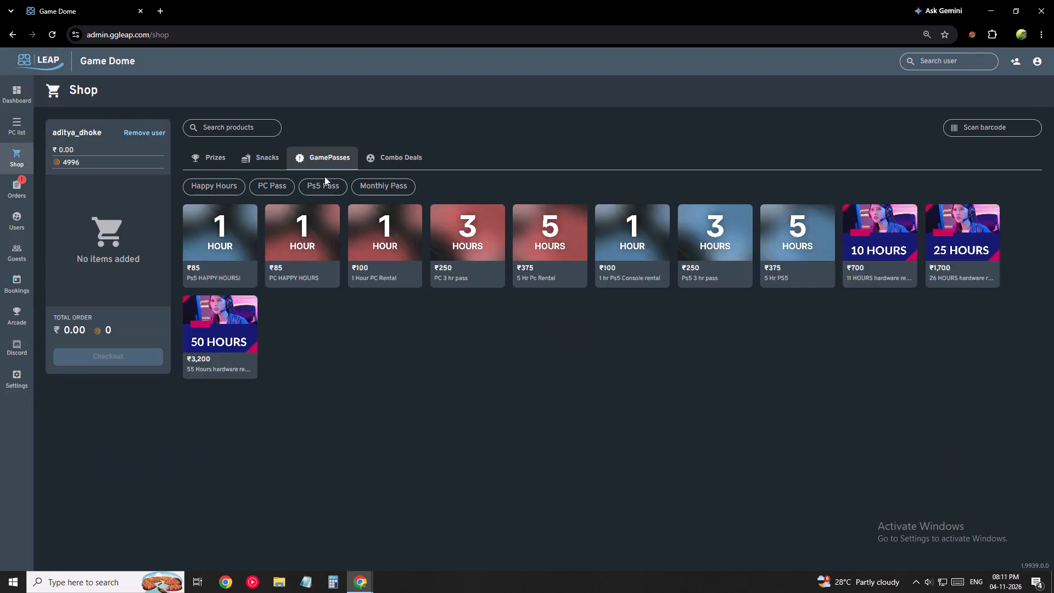
left_click(325, 179)
left_click_drag(220, 252, 109, 243)
left_click(94, 359)
left_click(113, 365)
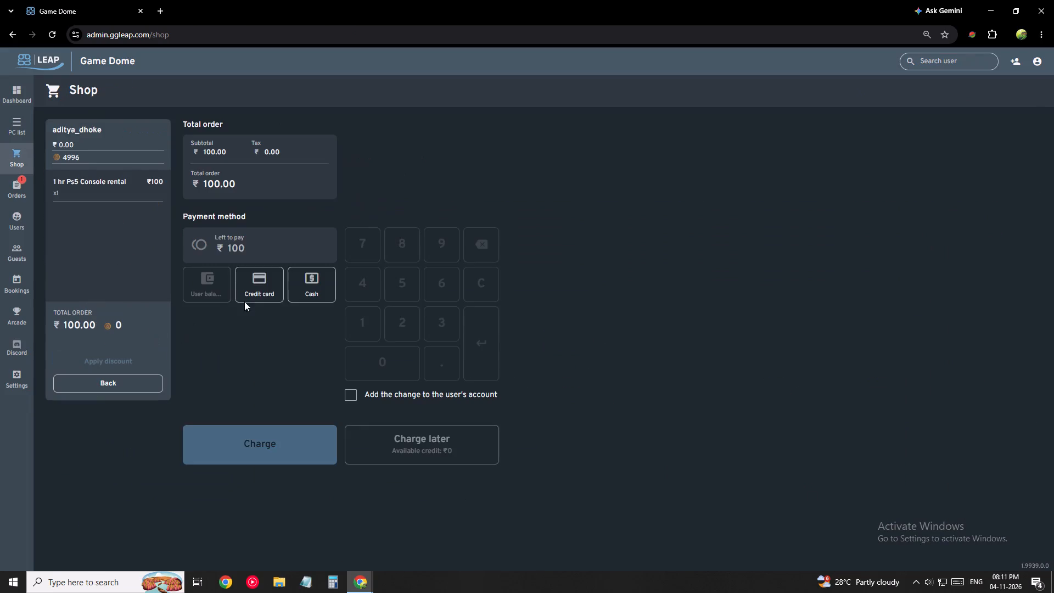
left_click(263, 287)
left_click(278, 449)
Sell one 1 hr Ps5 Console rental pass to user ADITYA, charging ₹100 to credit card.
left_click(974, 63)
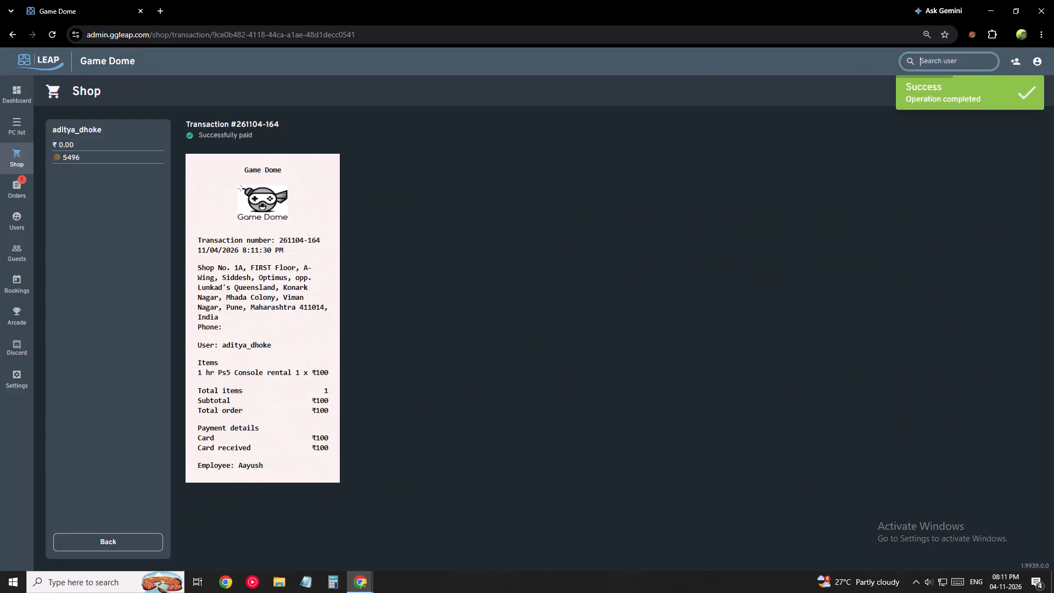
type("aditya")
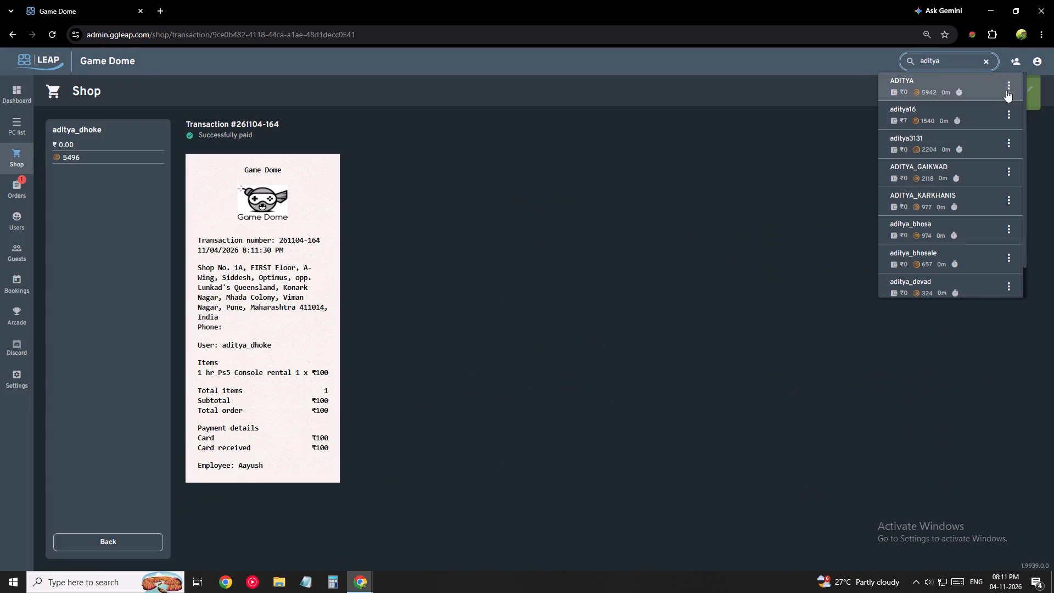
left_click(1006, 91)
left_click(1022, 100)
left_click(827, 519)
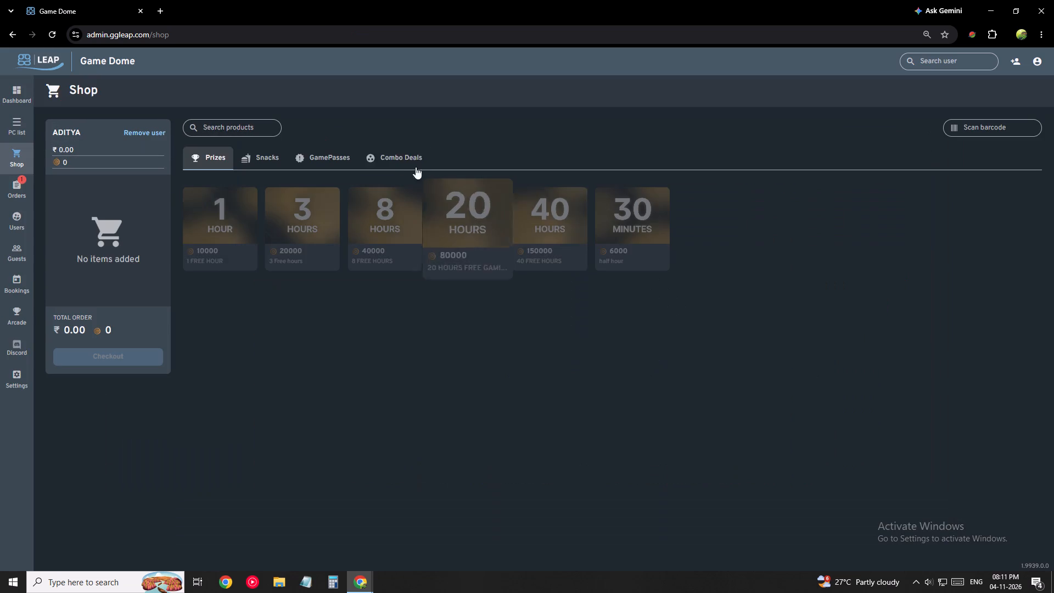
left_click(352, 152)
left_click(339, 194)
left_click_drag(193, 256, 53, 275)
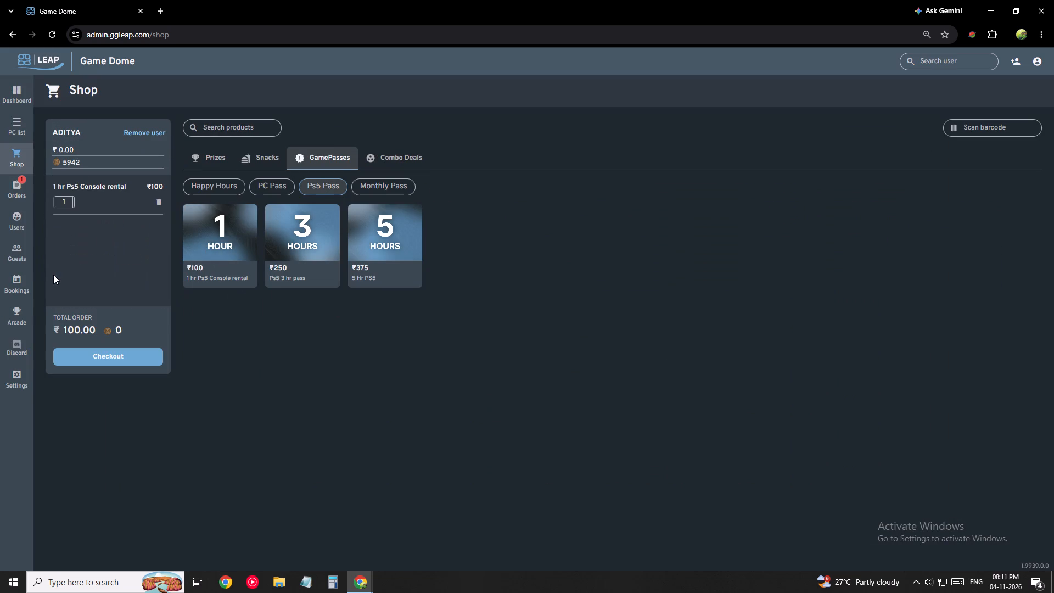
left_click(114, 370)
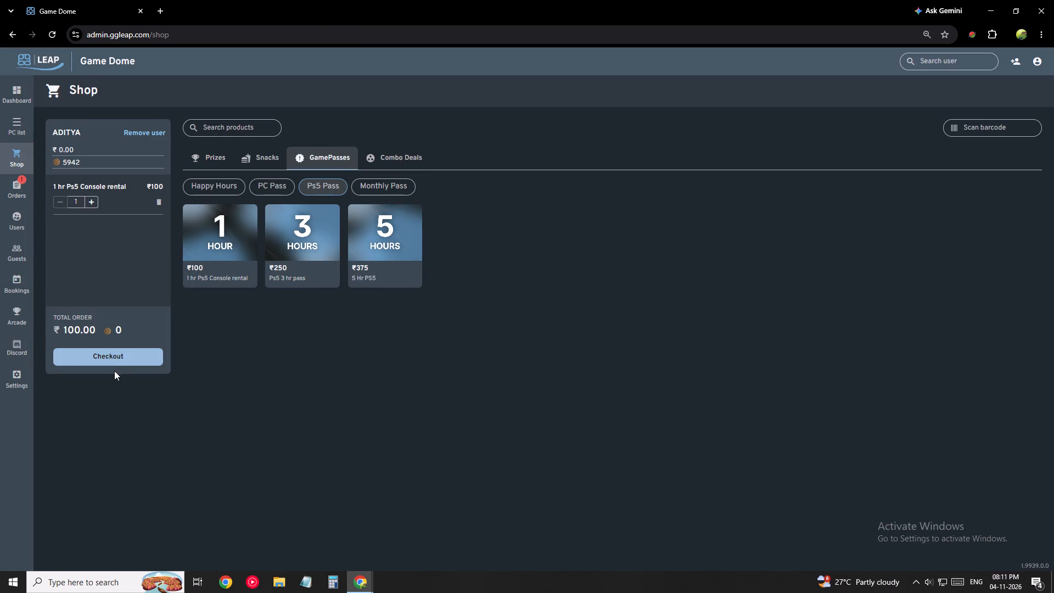
left_click(118, 360)
left_click(262, 283)
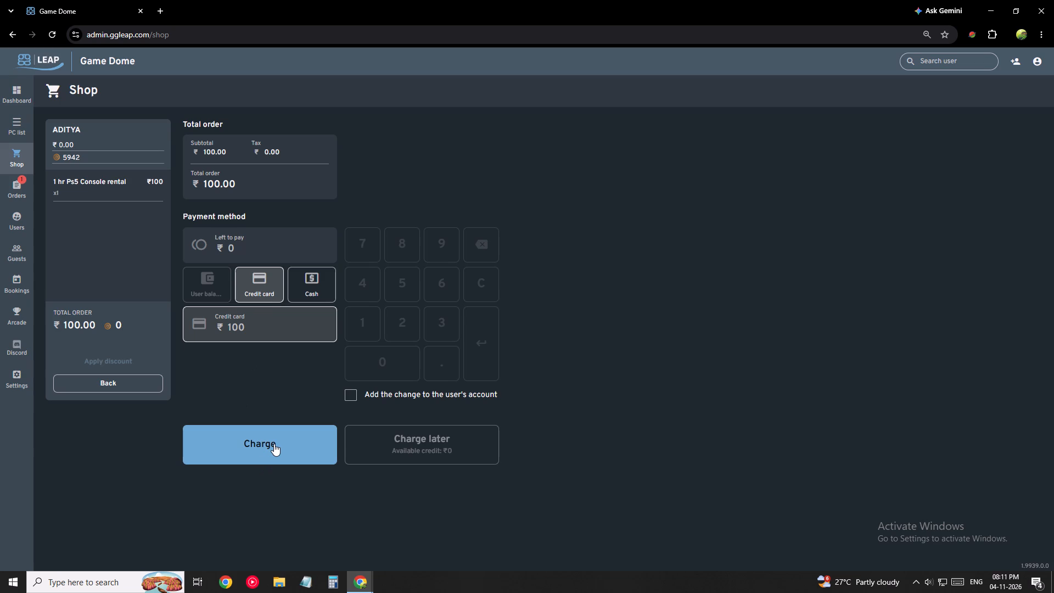
left_click(274, 444)
Copy the customer usernames from the two newest console rental transactions in the order history, ending with ADITYA.
left_click(7, 189)
left_click(249, 127)
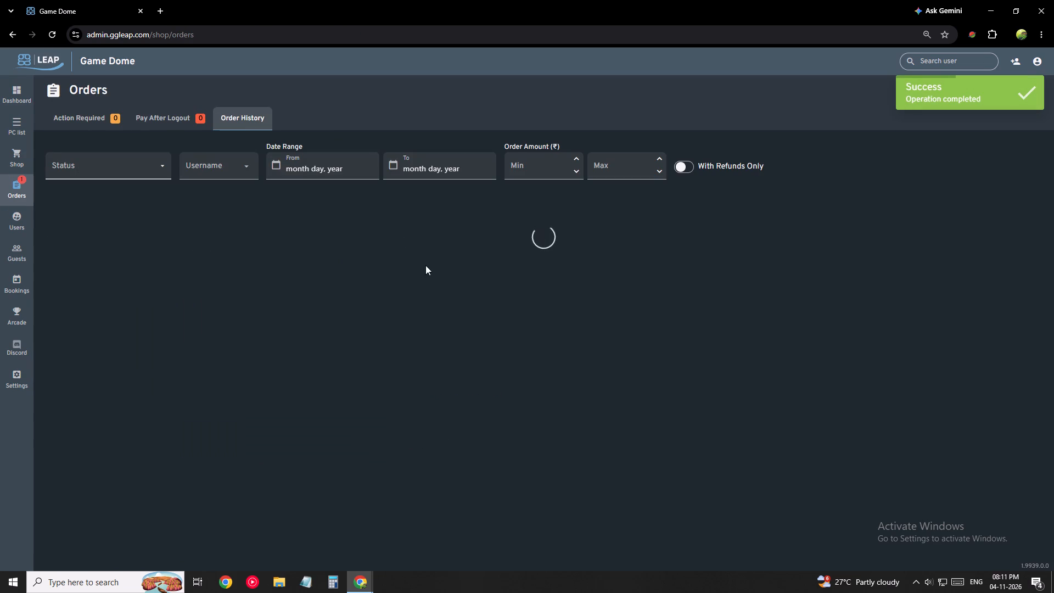
left_click(429, 261)
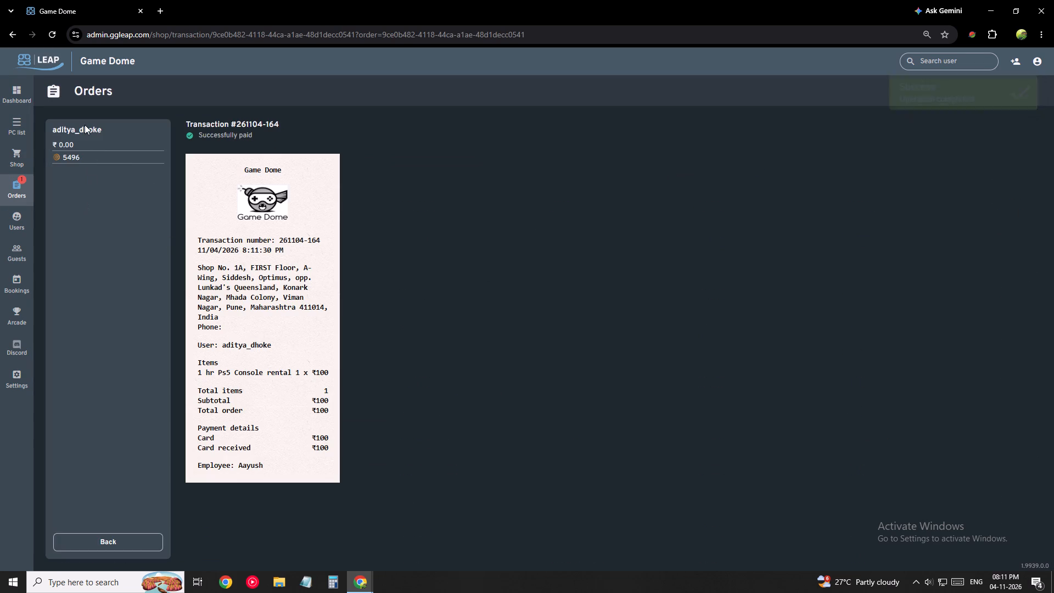
double_click(85, 125)
key("ctrl+c")
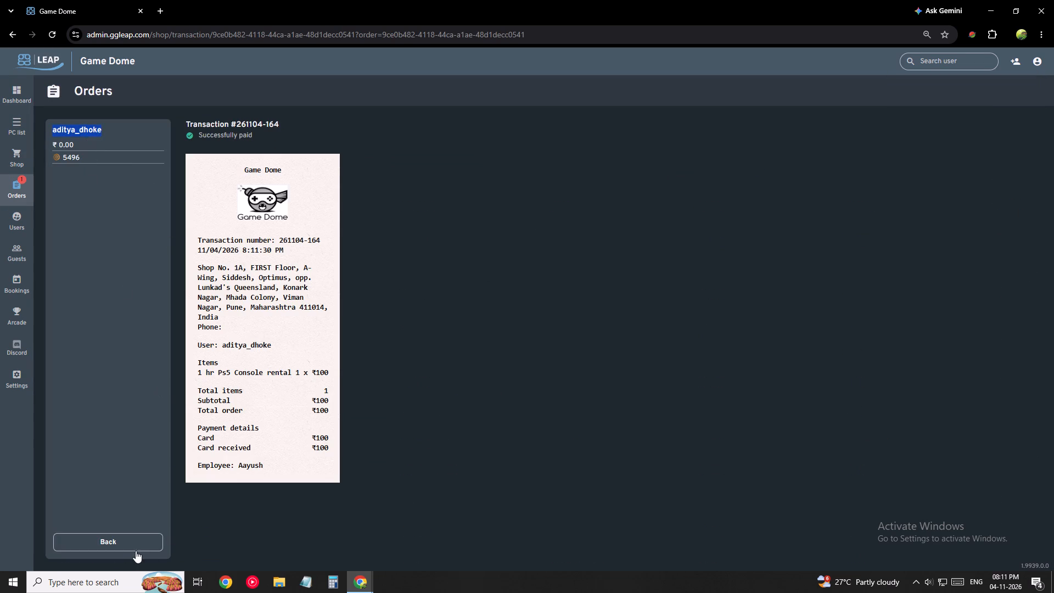
left_click(136, 551)
left_click(411, 236)
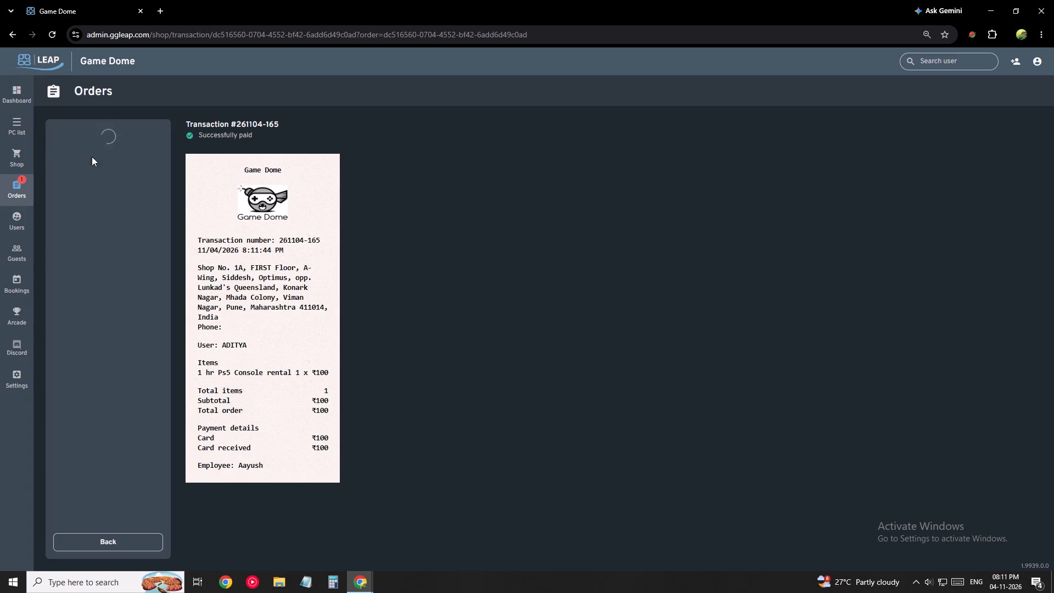
double_click(61, 128)
key("ctrl+c")
left_click(116, 534)
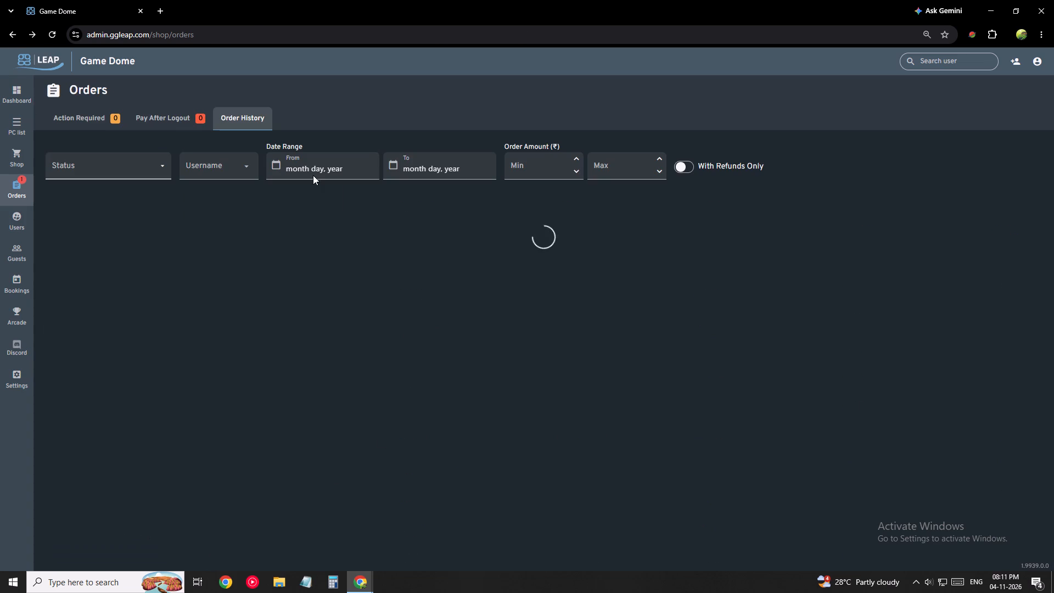
Log user ADITYA in to the Ps 5 B console from the PC list.
left_click(0, 123)
scroll(415, 441, "down", 3)
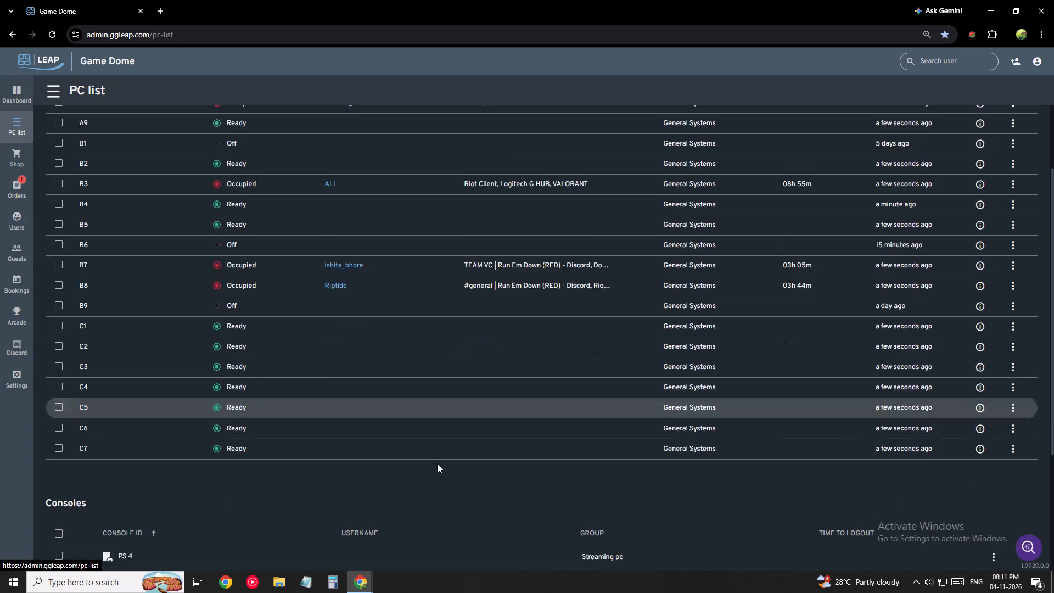
scroll(437, 463, "down", 7)
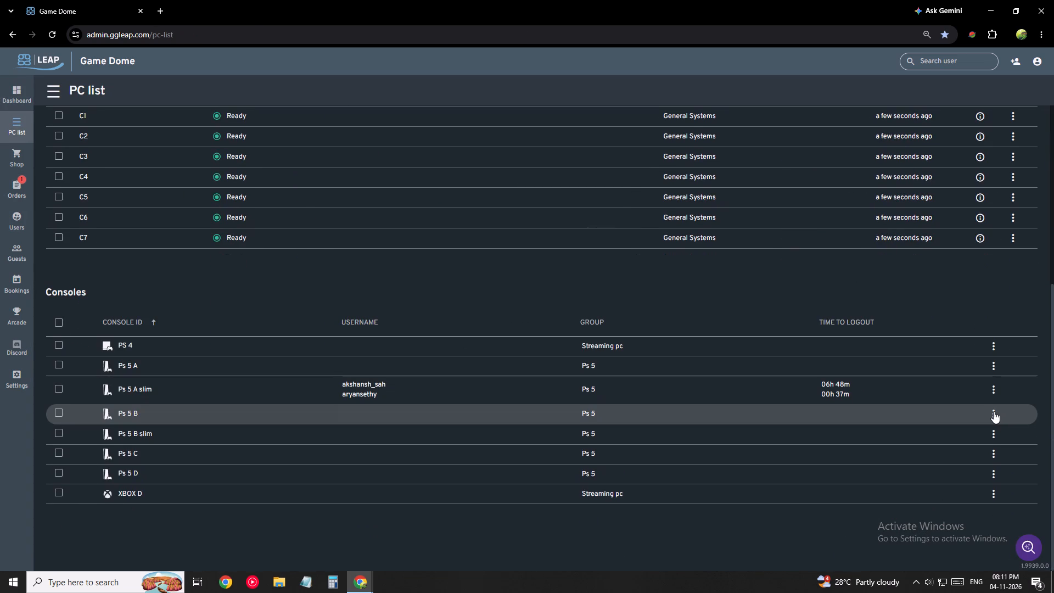
left_click(990, 418)
left_click(1010, 424)
left_click(501, 309)
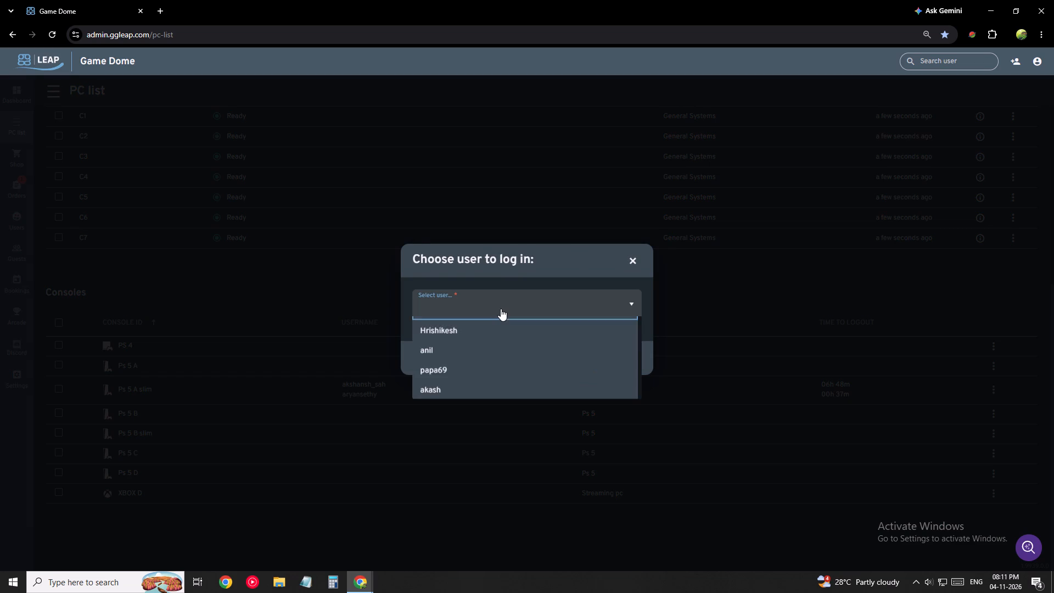
key("ctrl+v")
left_click(467, 353)
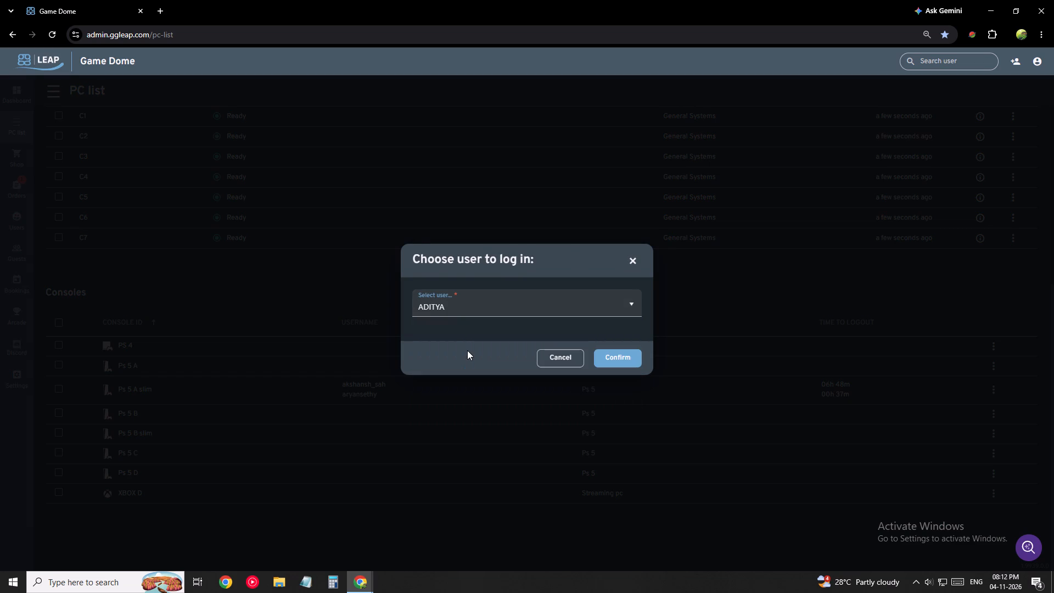
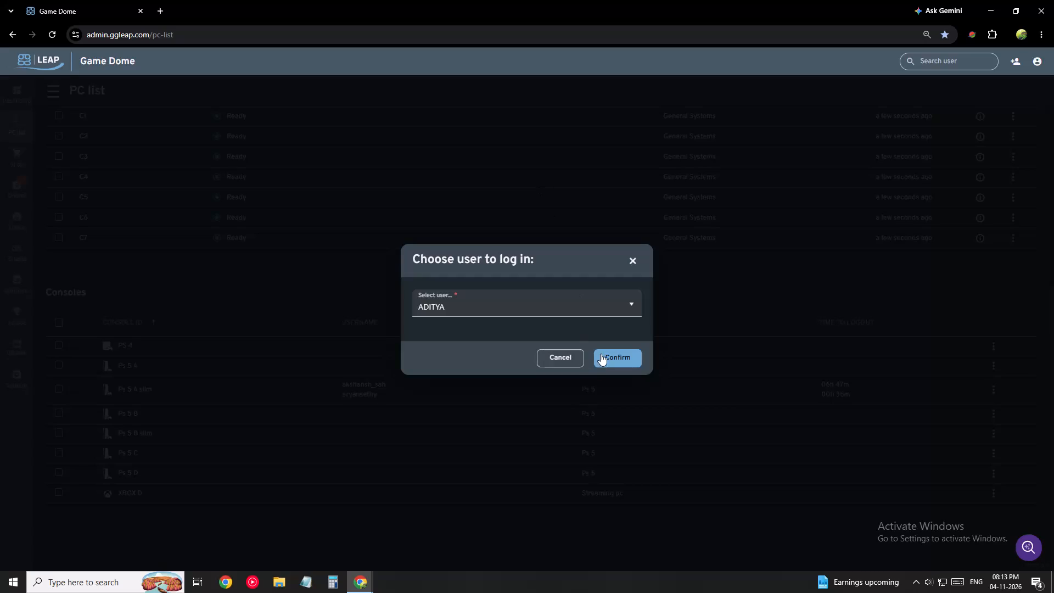
Confirm the login of user ADITYA to the Ps 5 B console.
left_click(604, 356)
left_click(998, 410)
left_click(993, 455)
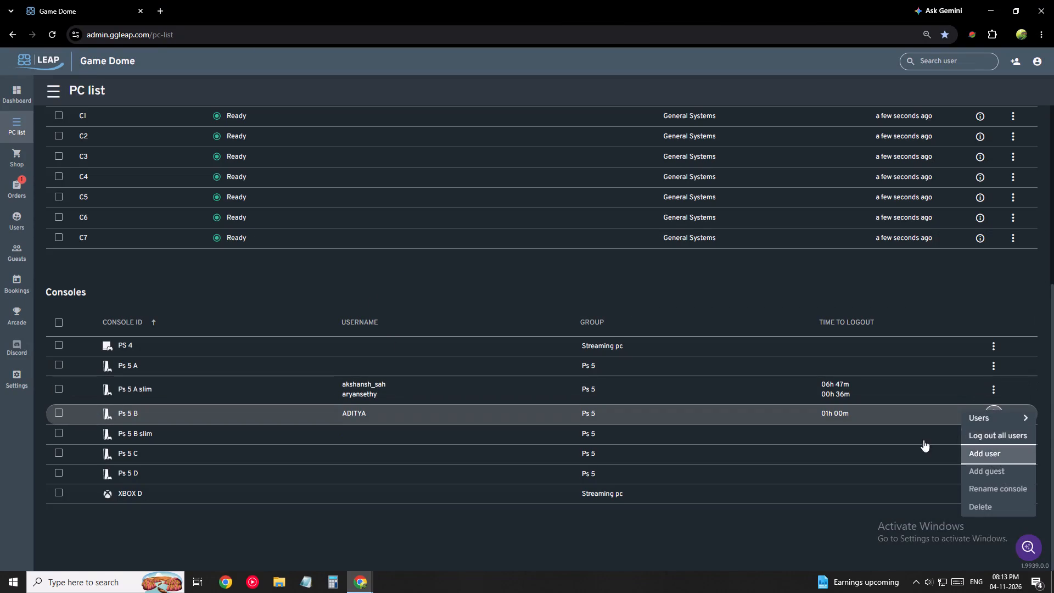
left_click(451, 310)
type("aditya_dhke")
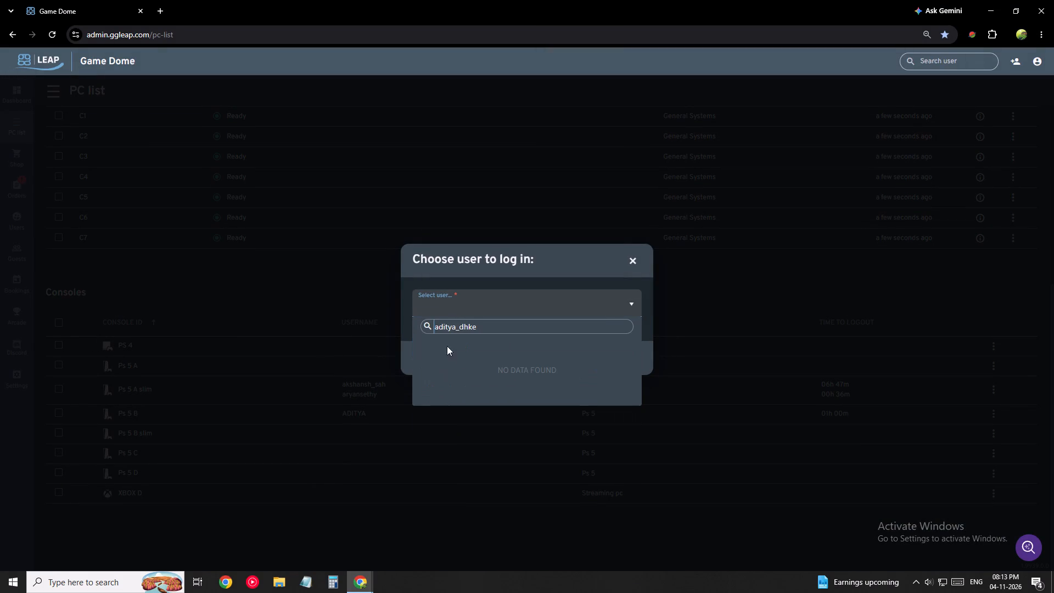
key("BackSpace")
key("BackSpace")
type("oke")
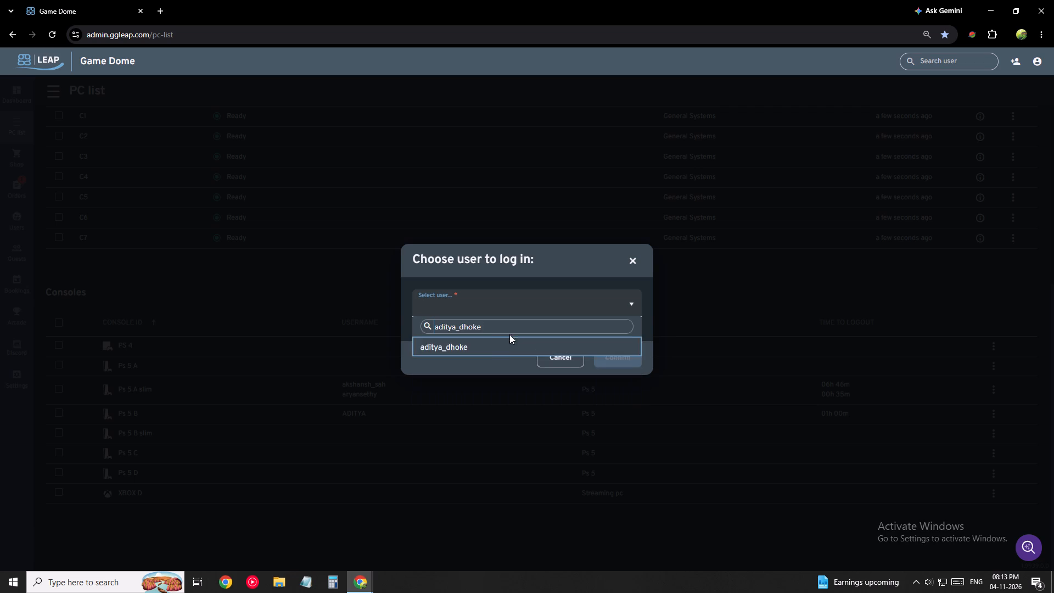
left_click(498, 339)
left_click(618, 354)
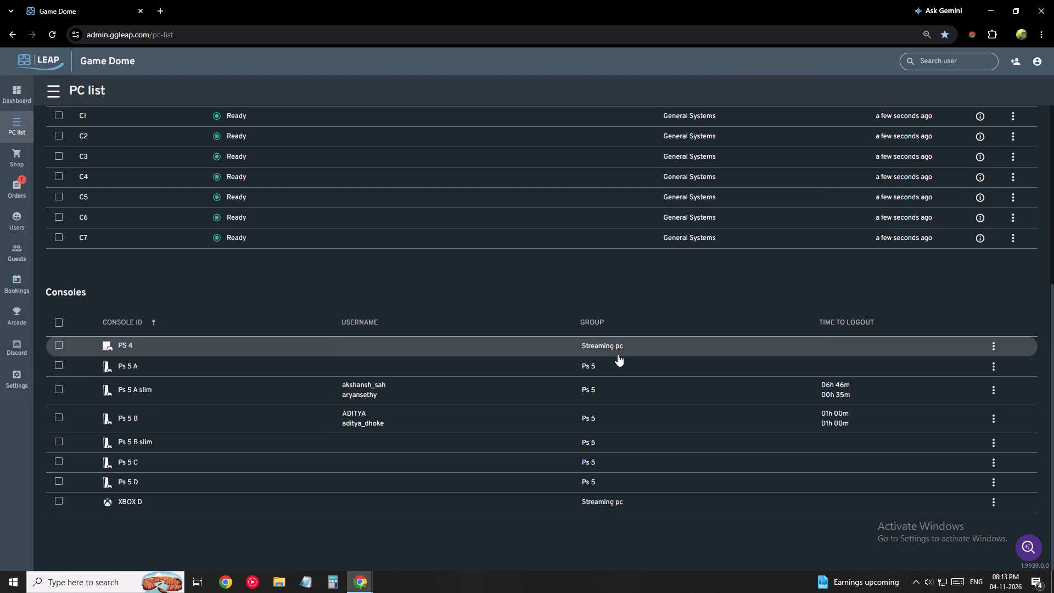
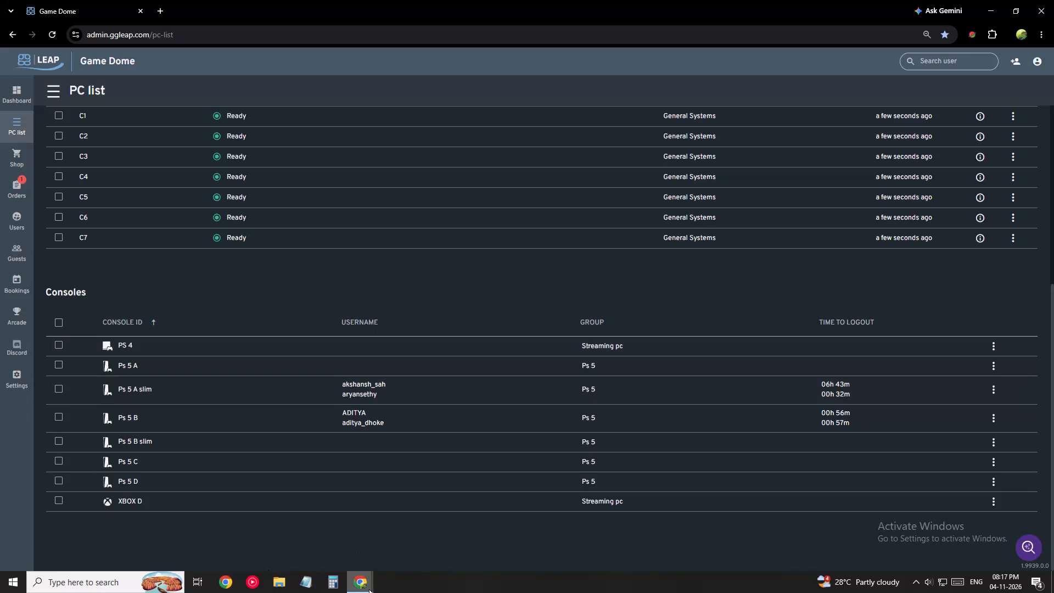
Switch to the GD VIMAN MNAGAR spreadsheet and review the 11/04/26 section of the daily exp sheet, including its customer credits.
left_click(366, 592)
left_click(325, 524)
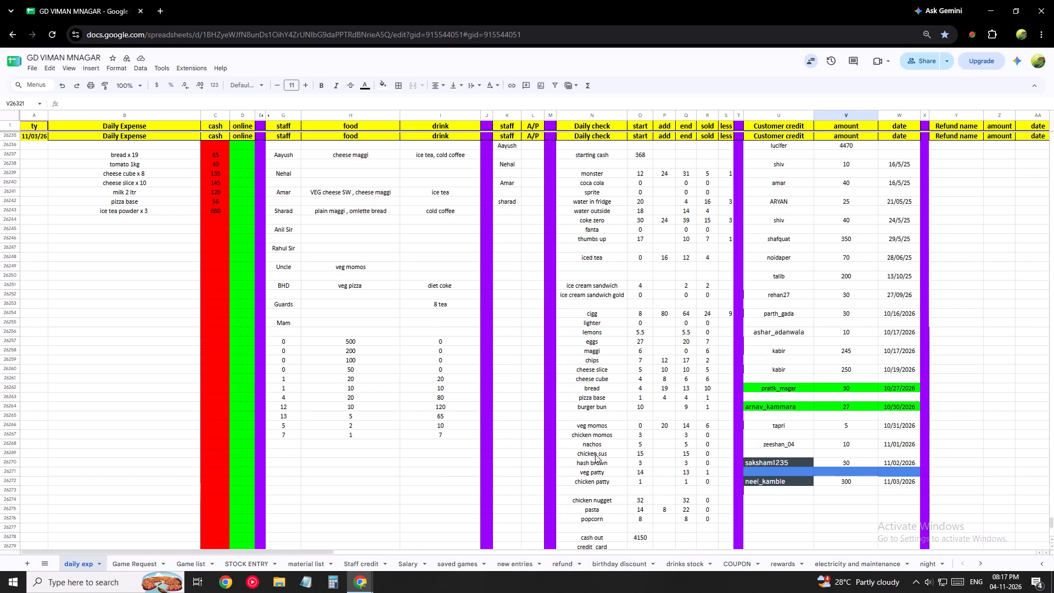
scroll(773, 472, "down", 2)
scroll(871, 468, "down", 8)
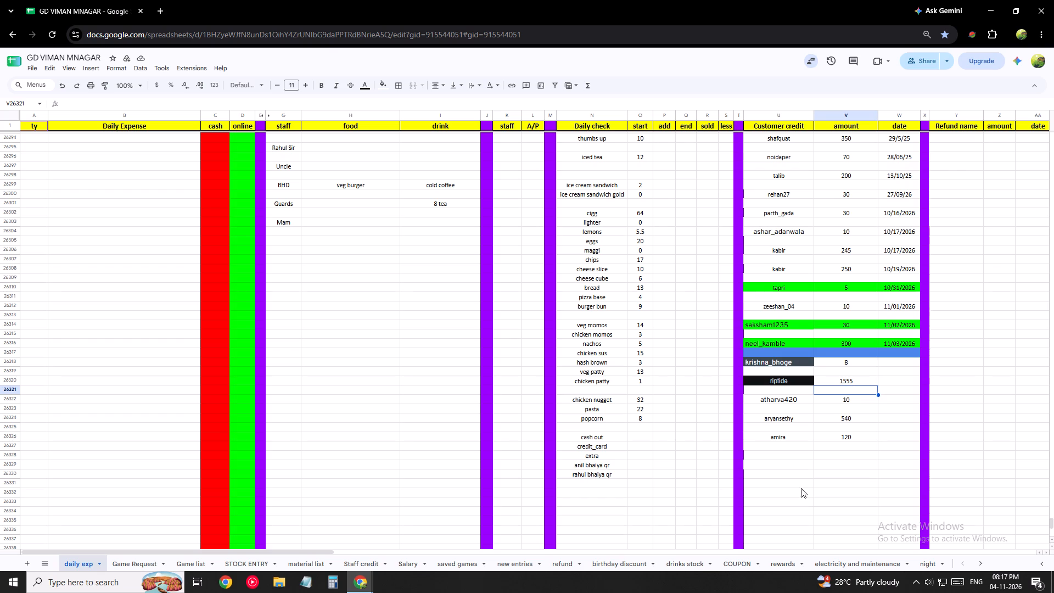
scroll(595, 466, "down", 1)
scroll(594, 465, "up", 5)
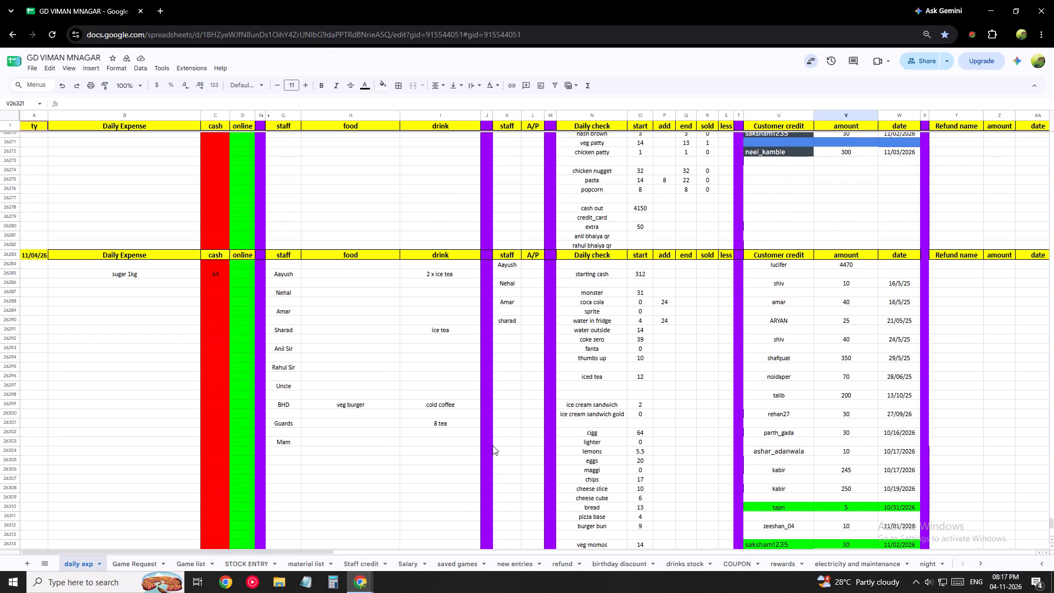
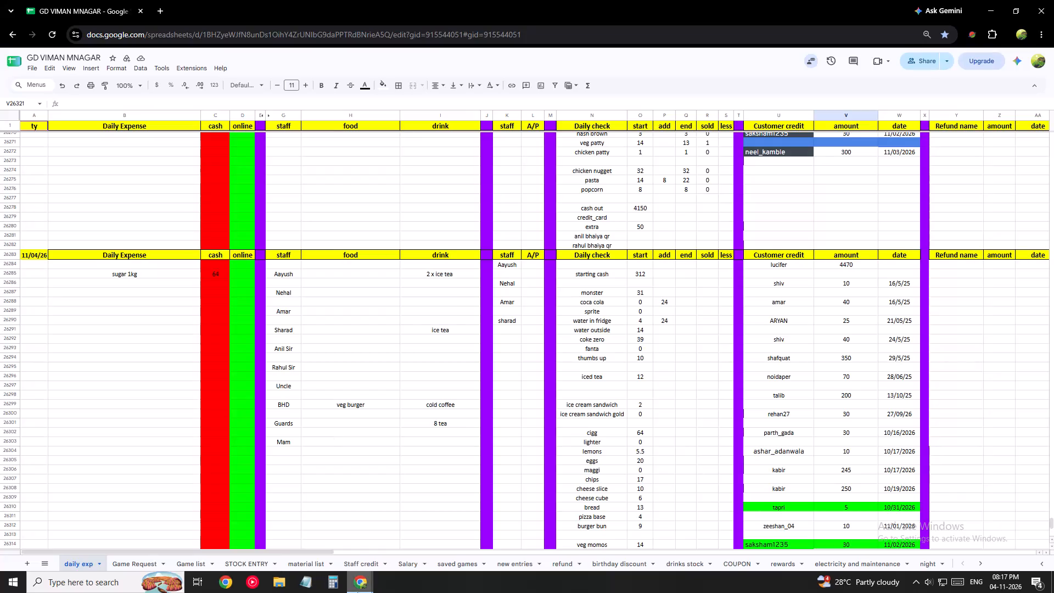
Switch to the ggLeap admin window showing the Game Dome PC list and check the console sessions.
left_click(357, 592)
left_click(433, 533)
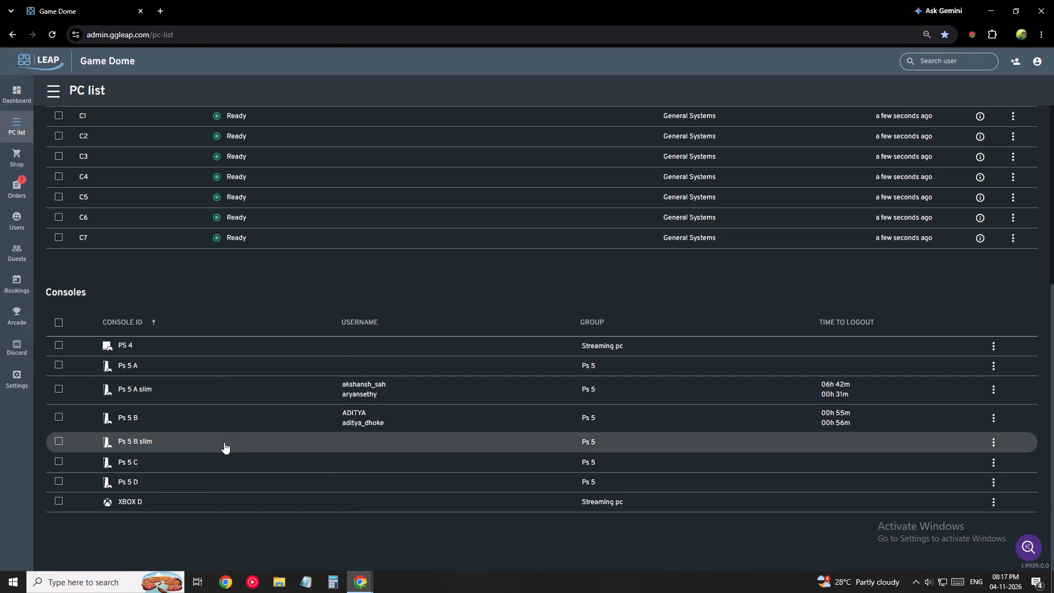
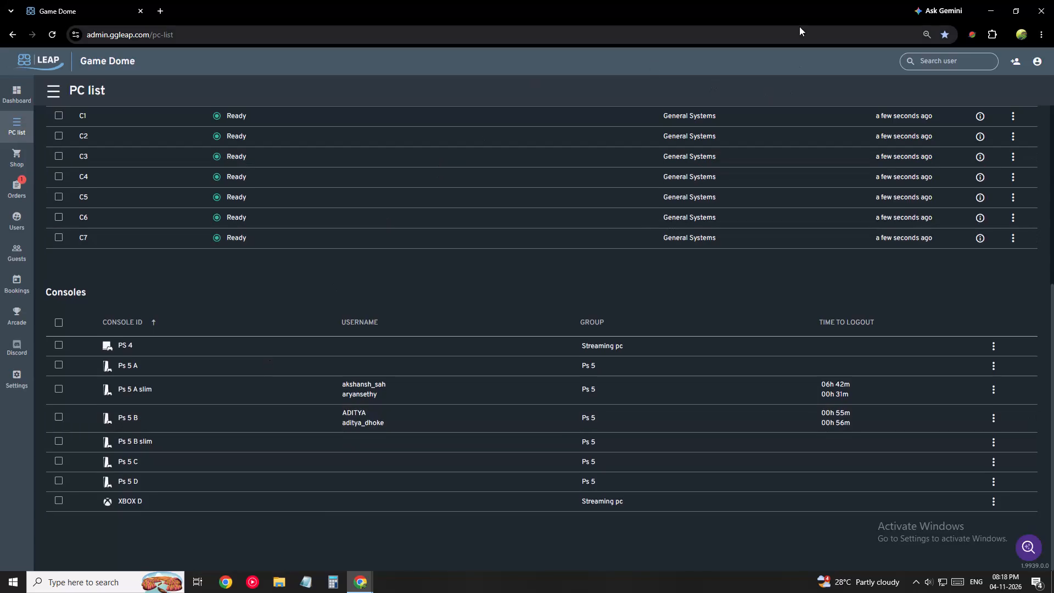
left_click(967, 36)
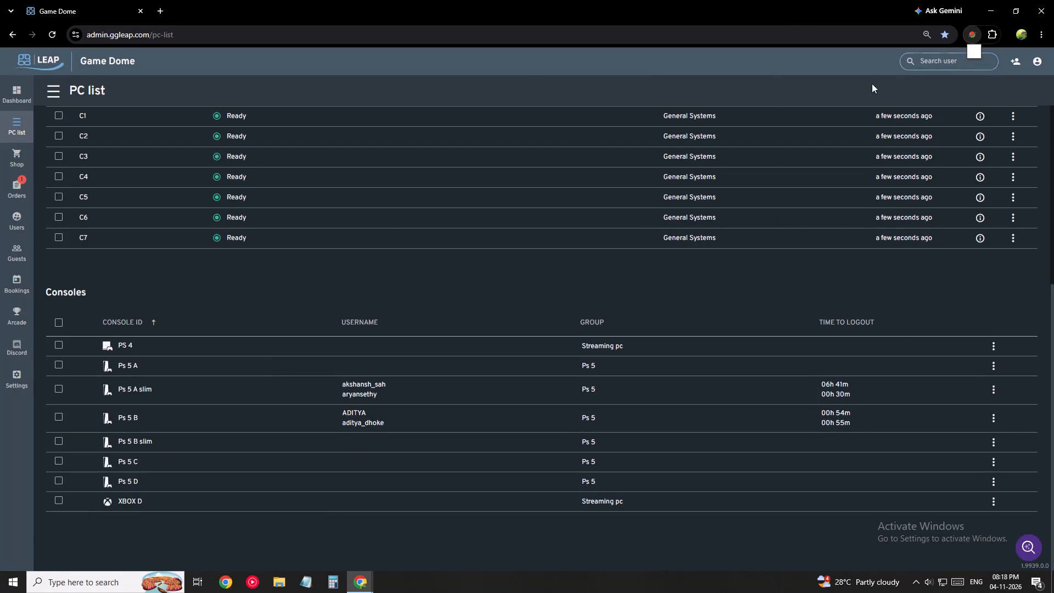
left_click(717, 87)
Select all computers in the PC list except the occupied ones: A1, A3, B3, B7 and B8.
scroll(238, 434, "up", 15)
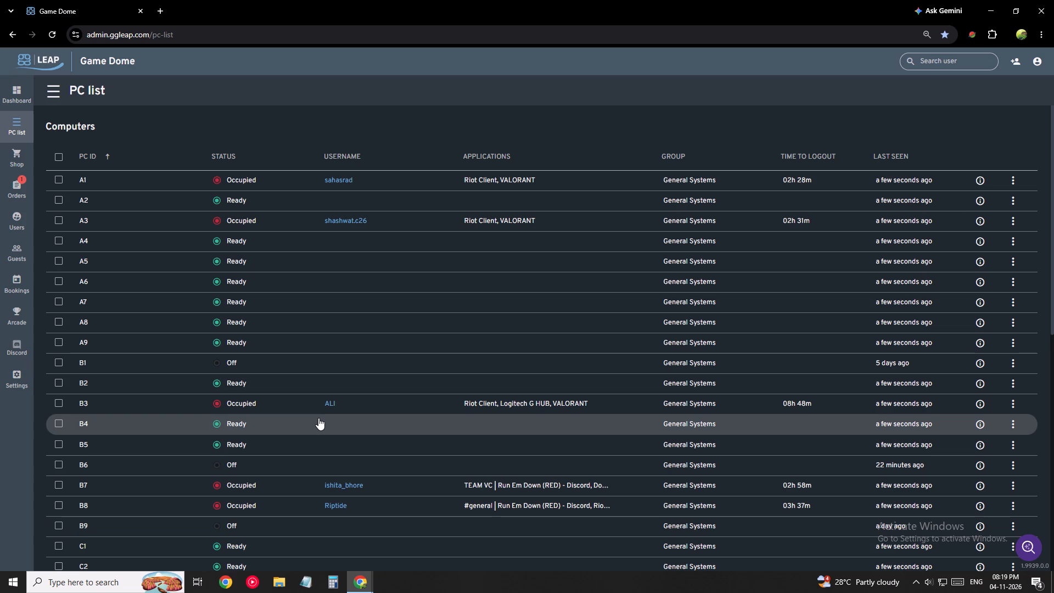
scroll(315, 337, "down", 4)
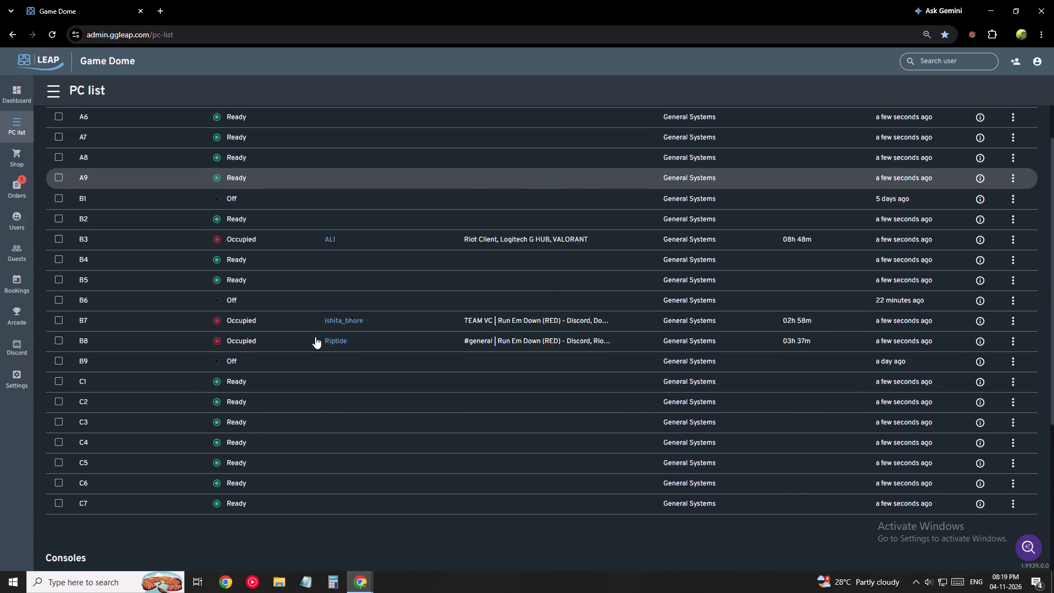
scroll(315, 337, "up", 3)
scroll(251, 278, "up", 2)
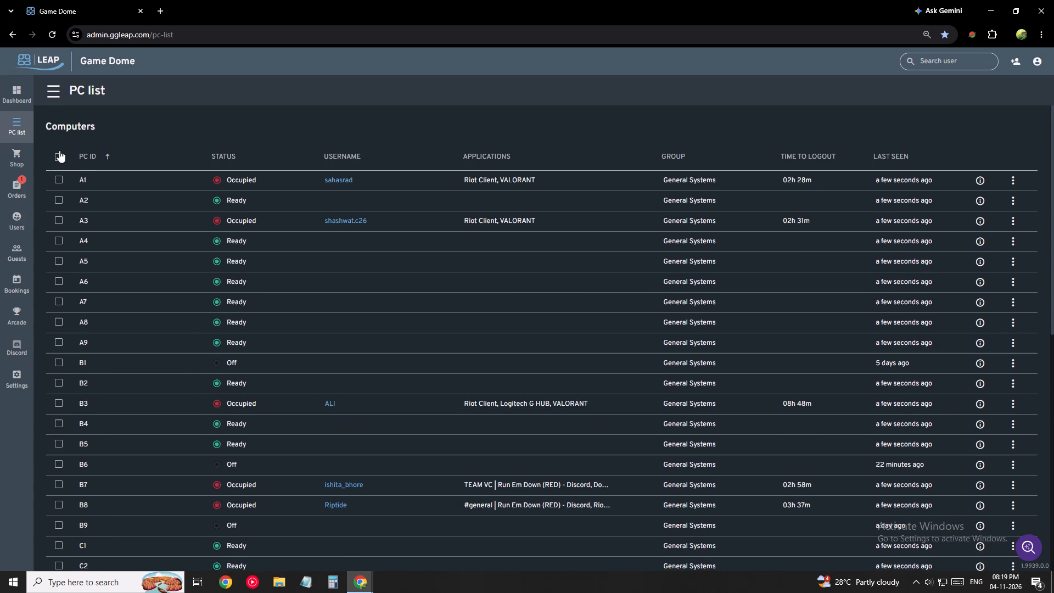
left_click(55, 156)
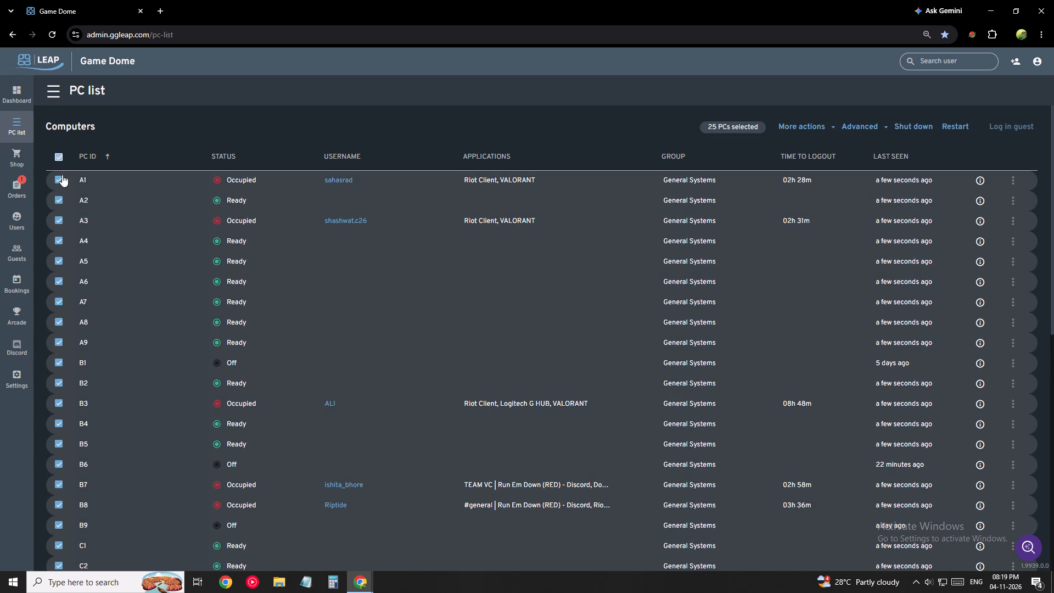
left_click(63, 176)
left_click(60, 221)
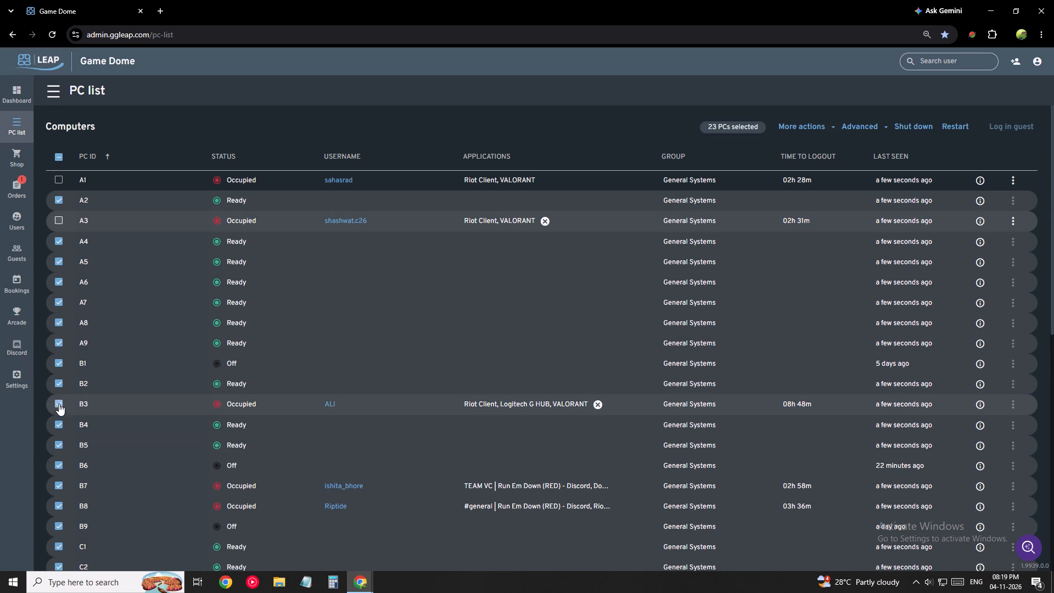
left_click(58, 401)
left_click(62, 491)
left_click(57, 507)
scroll(206, 446, "down", 3)
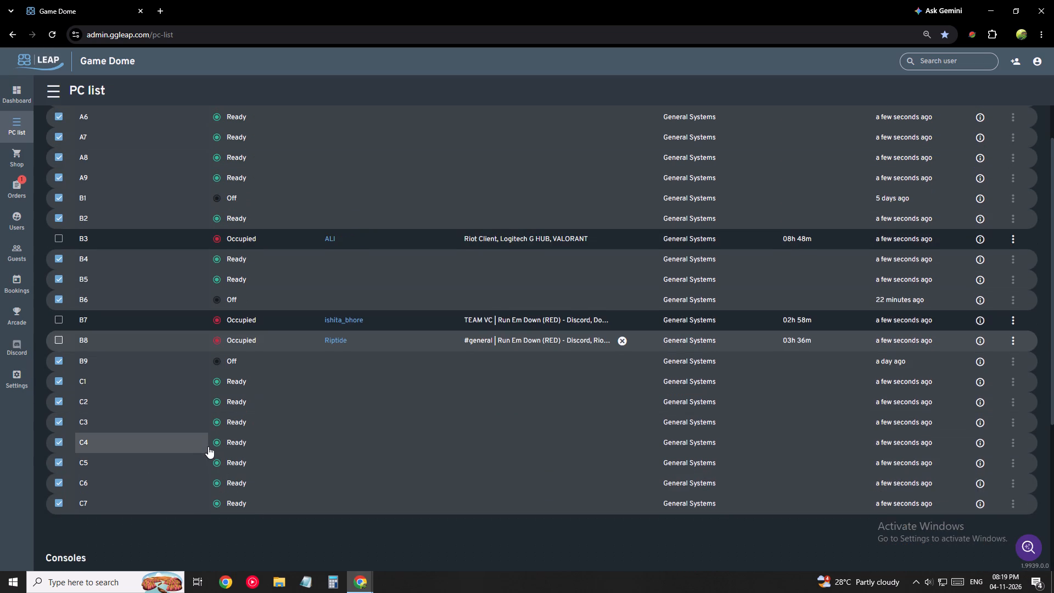
scroll(352, 437, "up", 3)
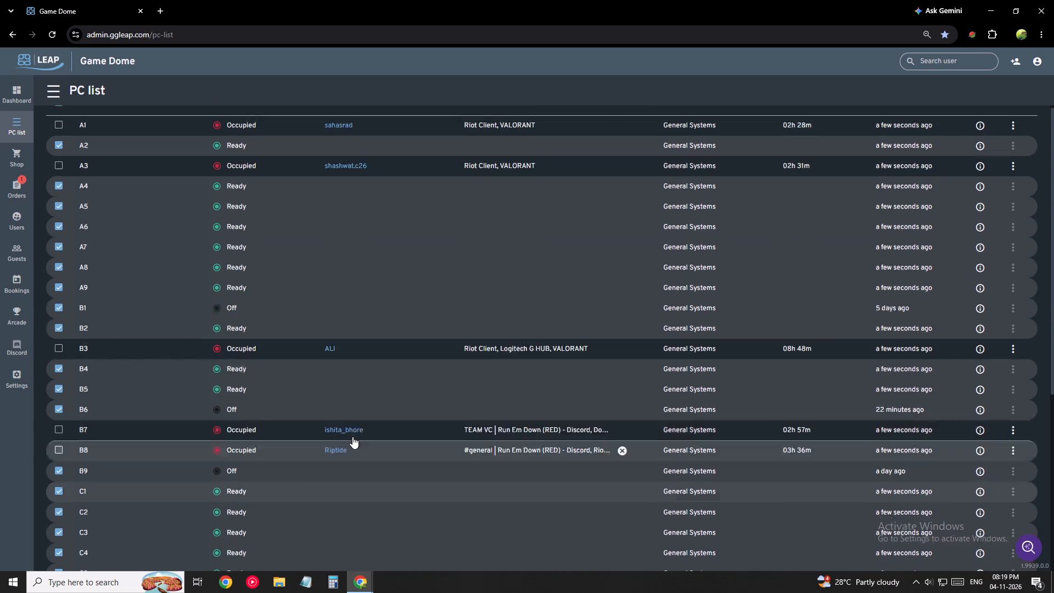
scroll(352, 437, "up", 2)
scroll(598, 287, "down", 7)
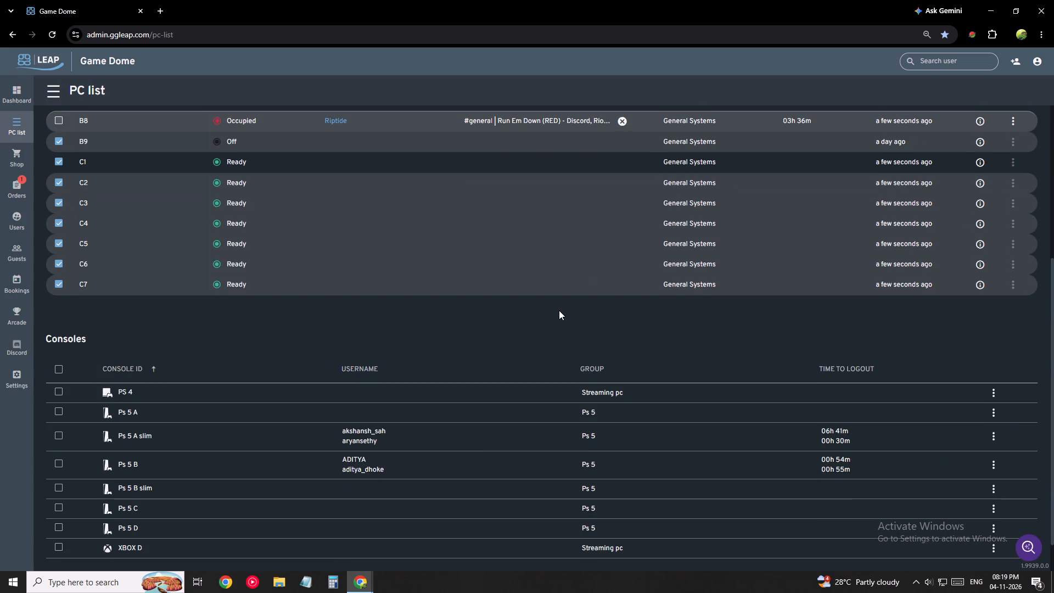
scroll(559, 310, "up", 6)
scroll(1025, 144, "up", 3)
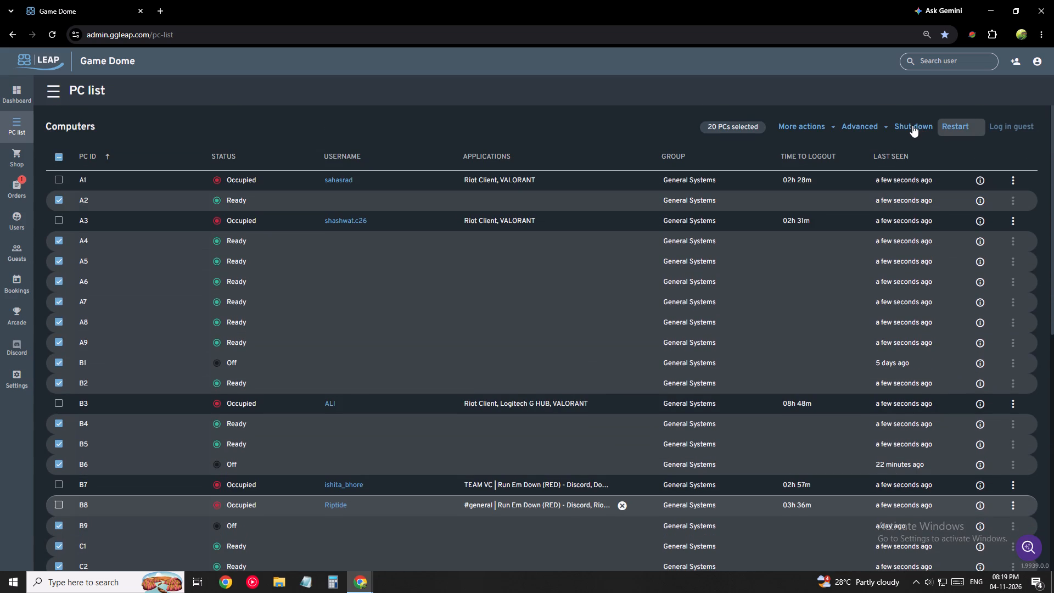
Also exclude A2, A4, A5, C1, C2 and C3, shut down the remaining selected PCs, and clear the selection.
scroll(224, 441, "down", 3)
left_click(53, 380)
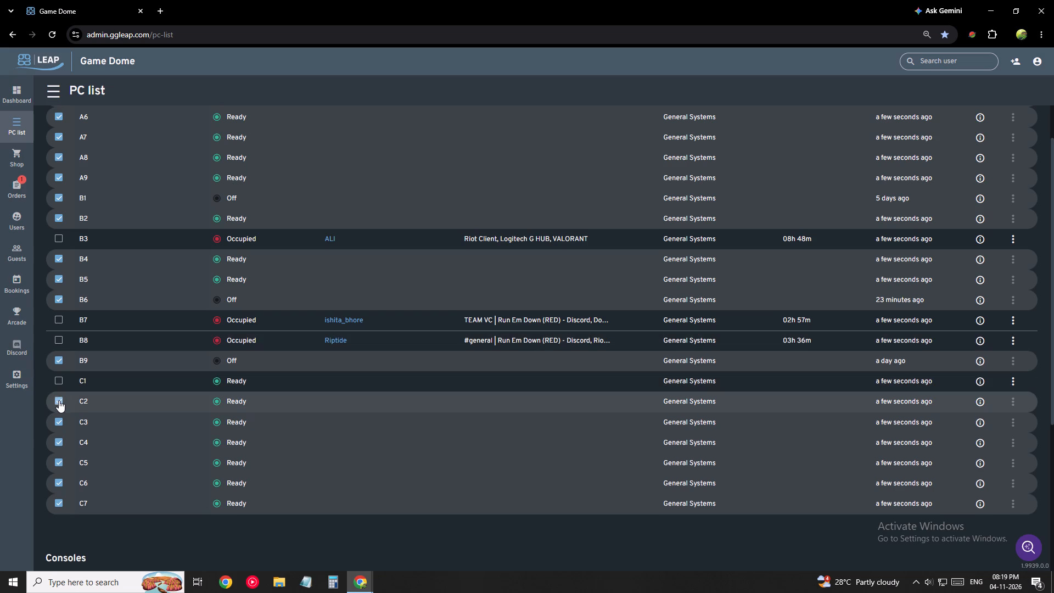
left_click(59, 400)
left_click(59, 422)
scroll(208, 416, "up", 2)
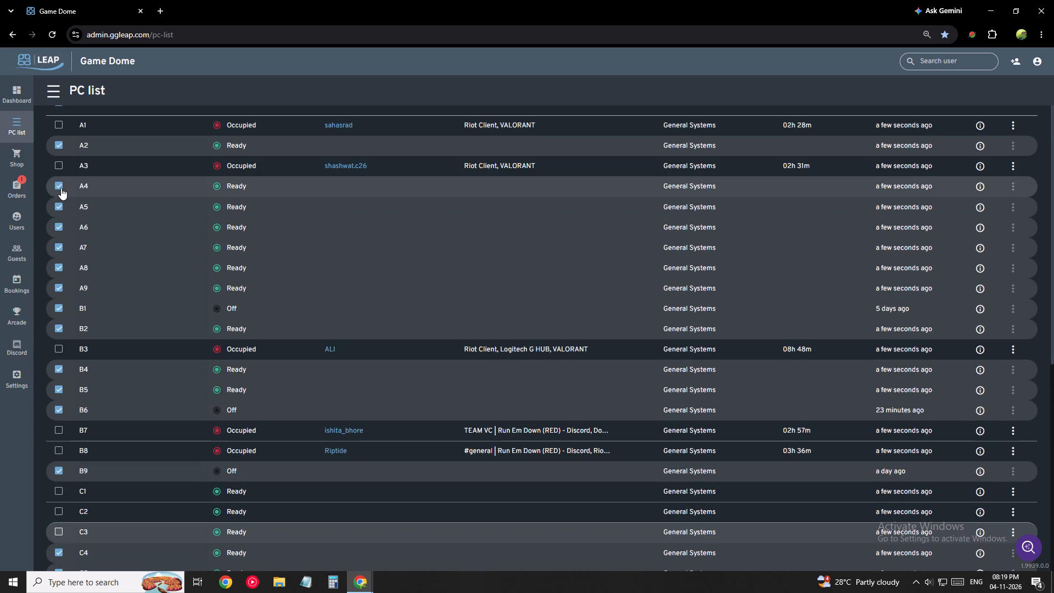
left_click(58, 188)
left_click(61, 210)
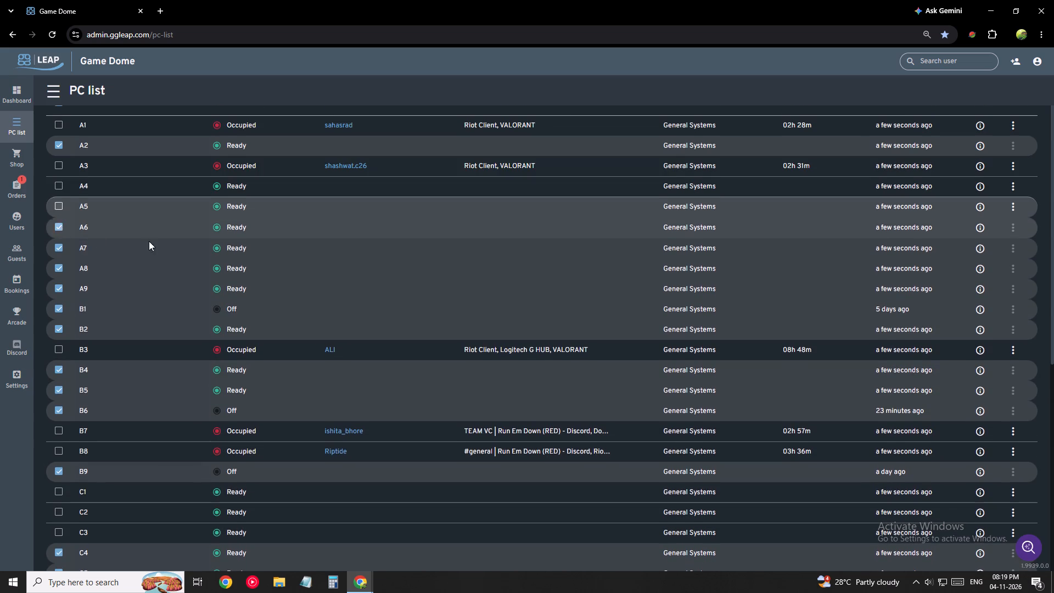
scroll(222, 252, "up", 1)
left_click(60, 200)
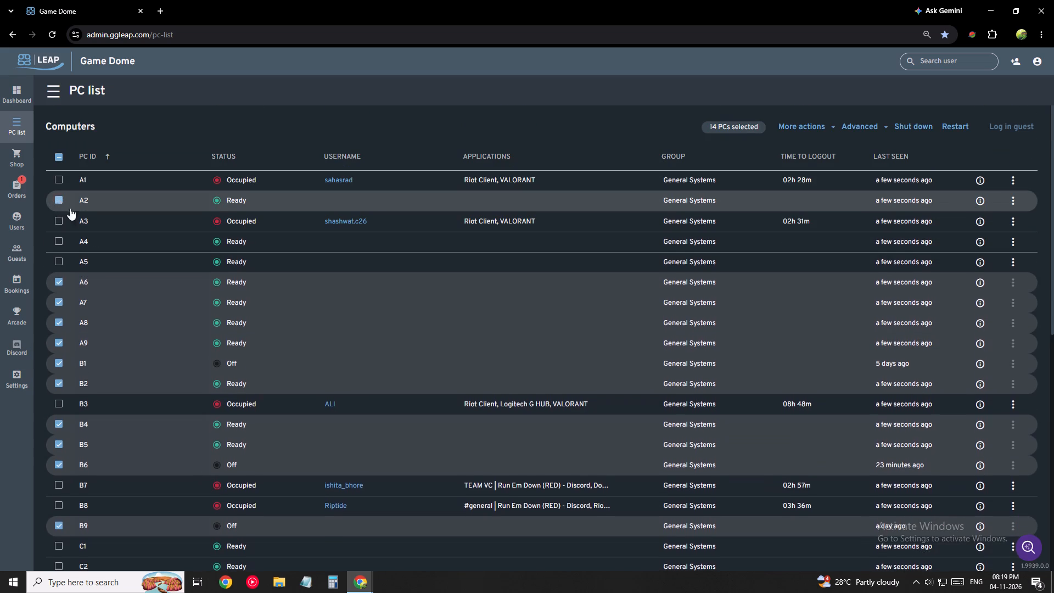
left_click(913, 127)
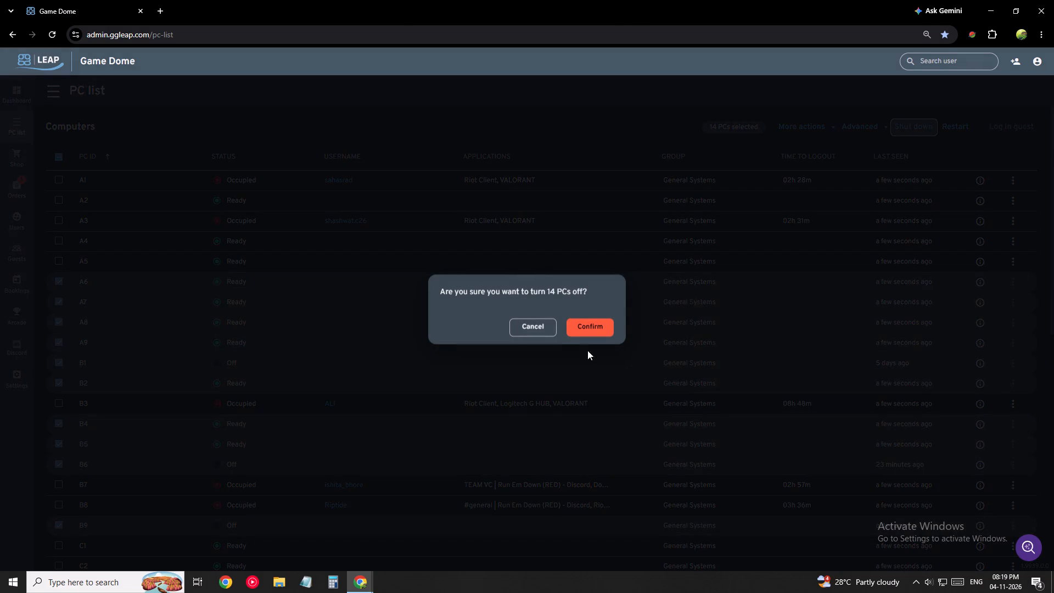
left_click(570, 326)
left_click(53, 161)
double_click(58, 158)
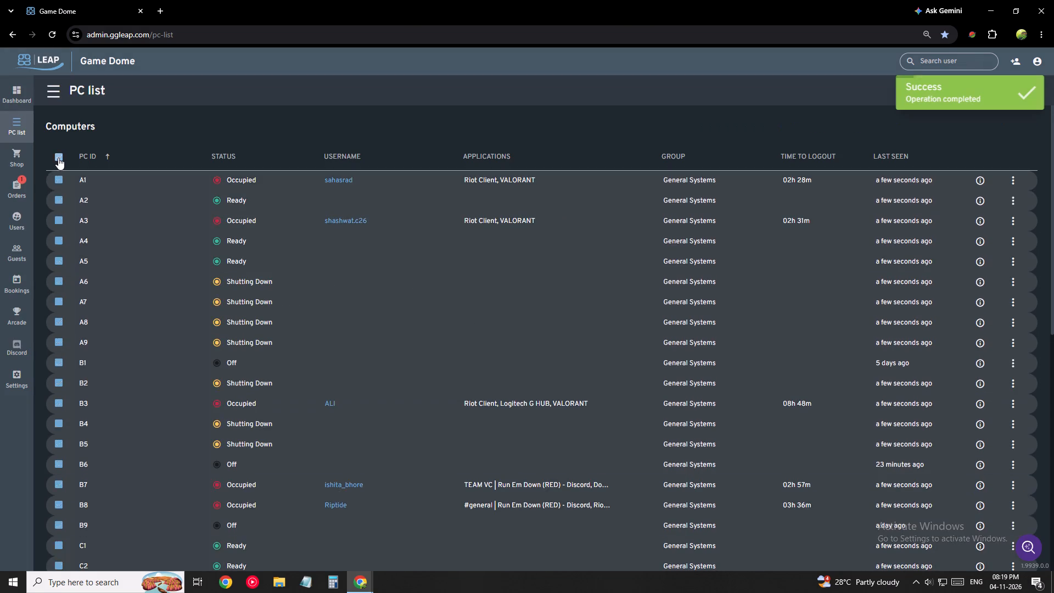
Review the status of the computers across the PC list and the remaining times of the console sessions.
scroll(320, 363, "down", 5)
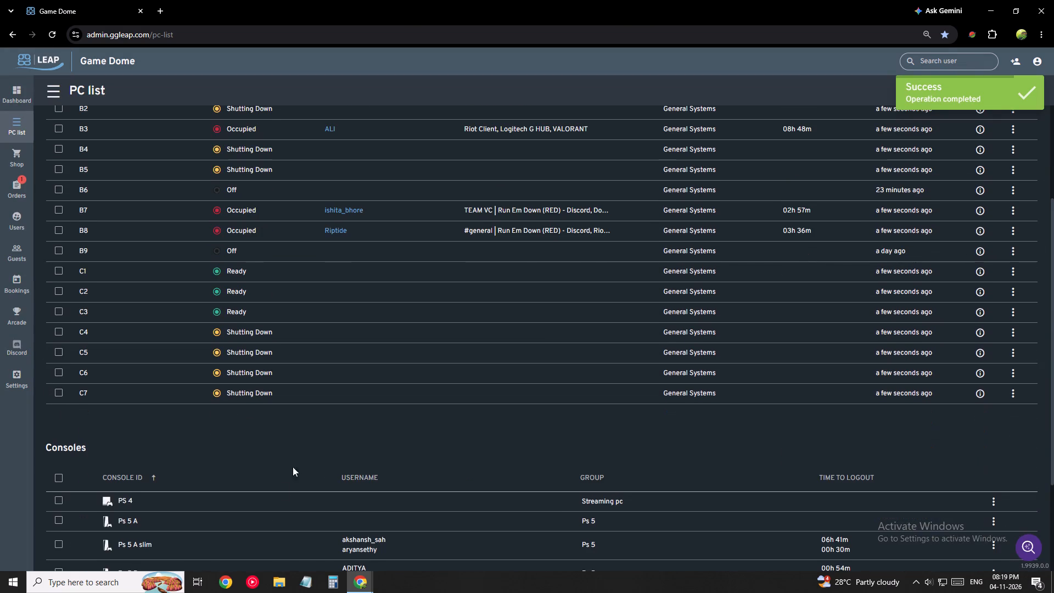
scroll(282, 485, "up", 3)
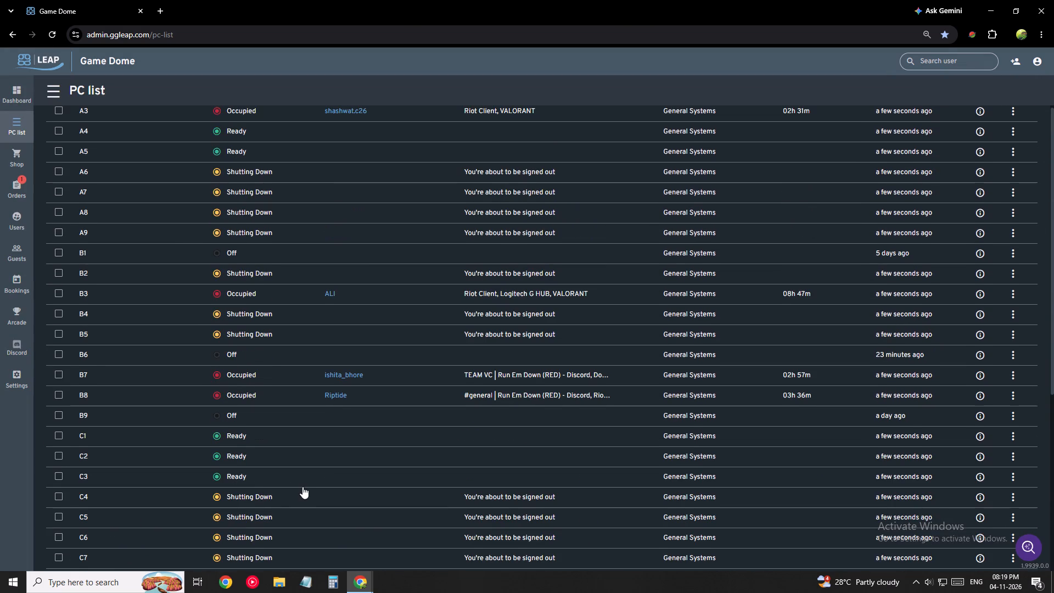
scroll(305, 484, "up", 1)
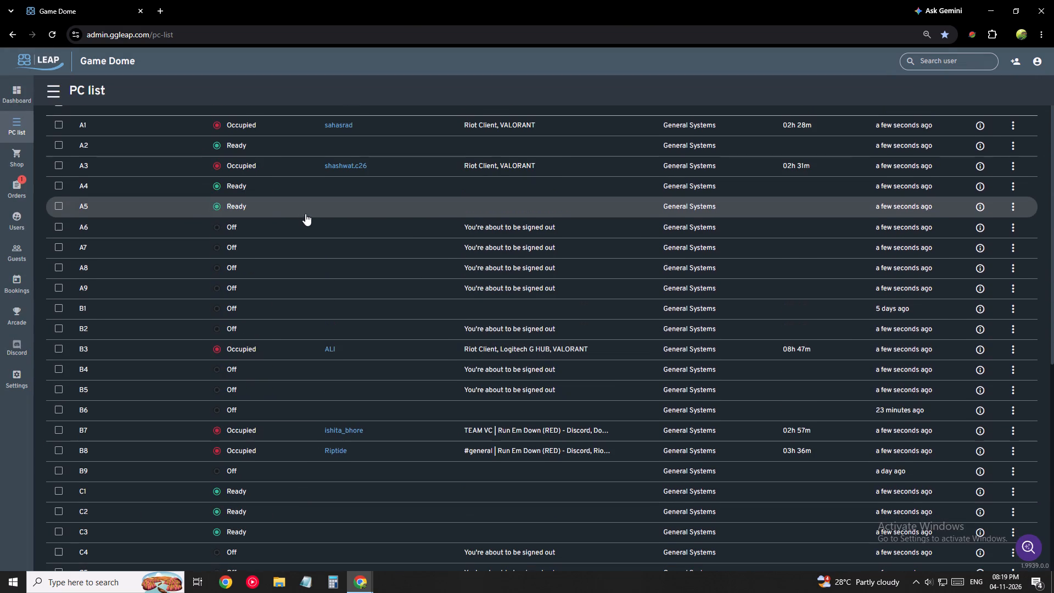
scroll(371, 248, "down", 2)
scroll(382, 310, "down", 8)
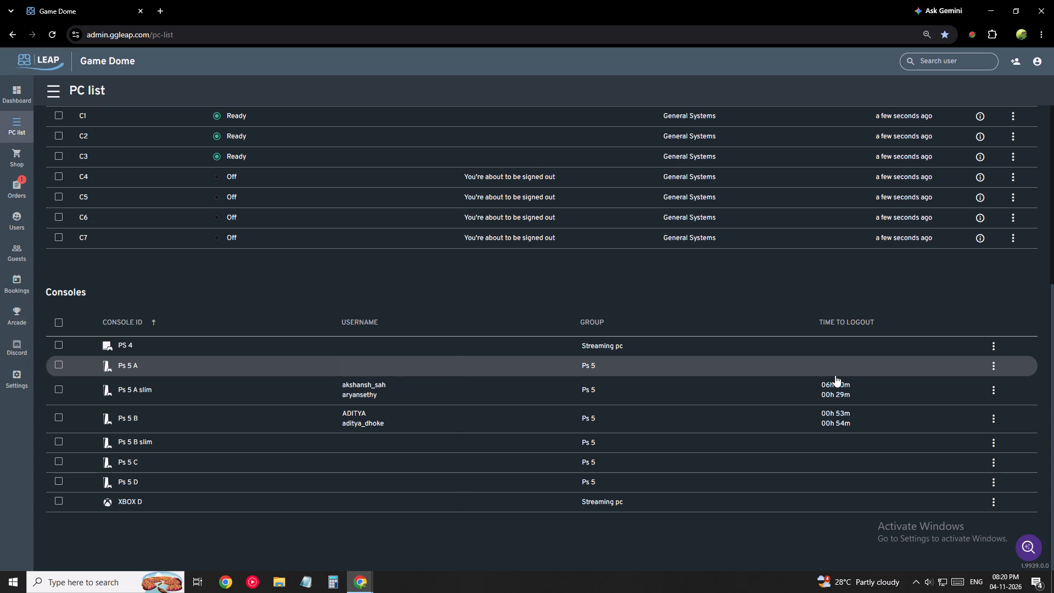
Open Calculator, multiply 125 by 24, and close it.
type("ca")
left_click(302, 363)
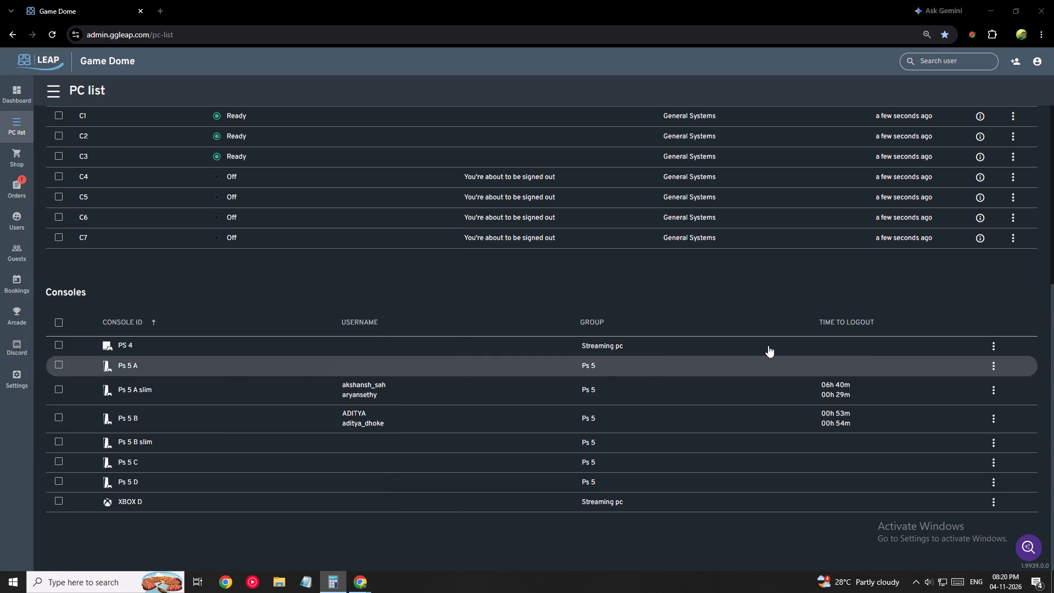
type("125")
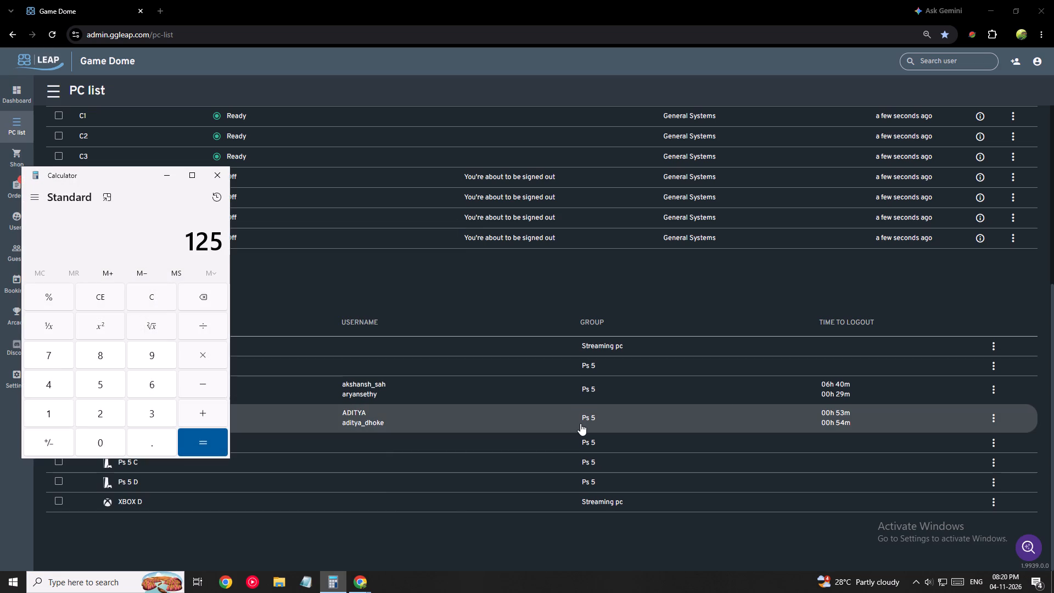
key("asterisk")
type("24")
key("Return")
left_click(228, 180)
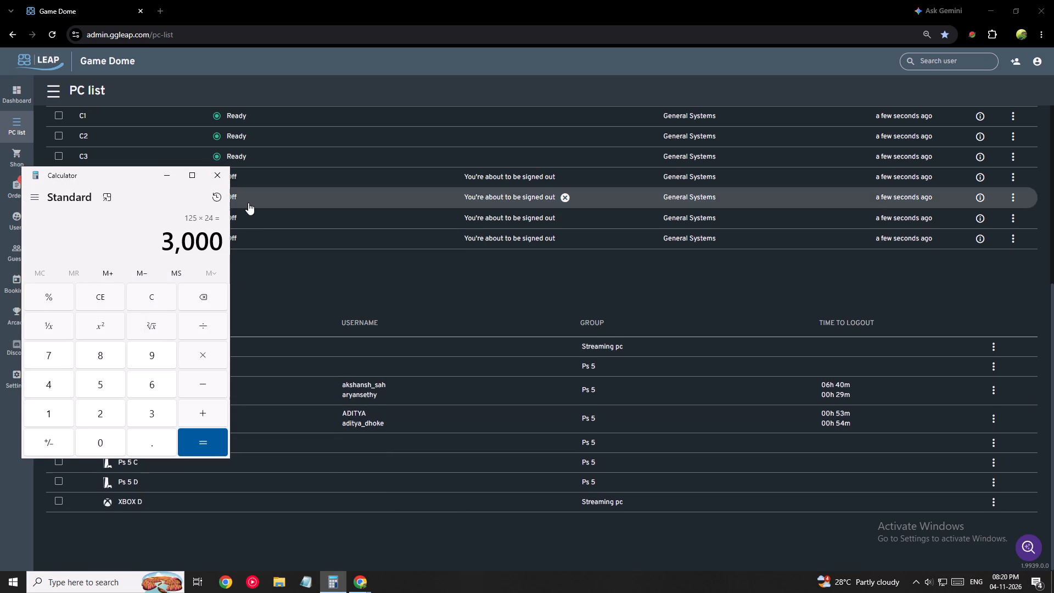
left_click(211, 169)
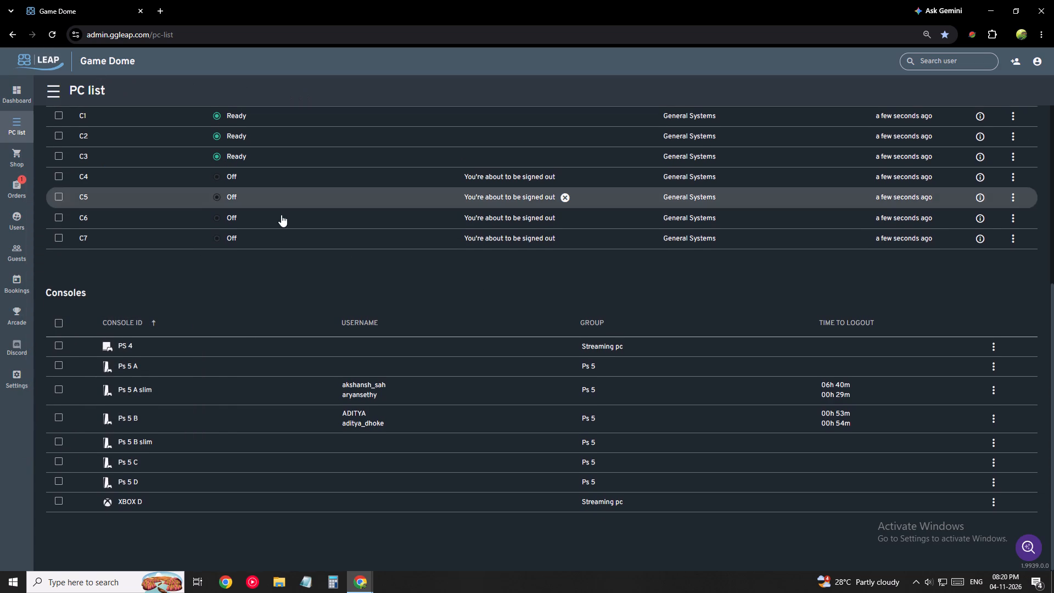
Check the orders requiring action and the PC and console status on the dashboard.
scroll(470, 260, "up", 9)
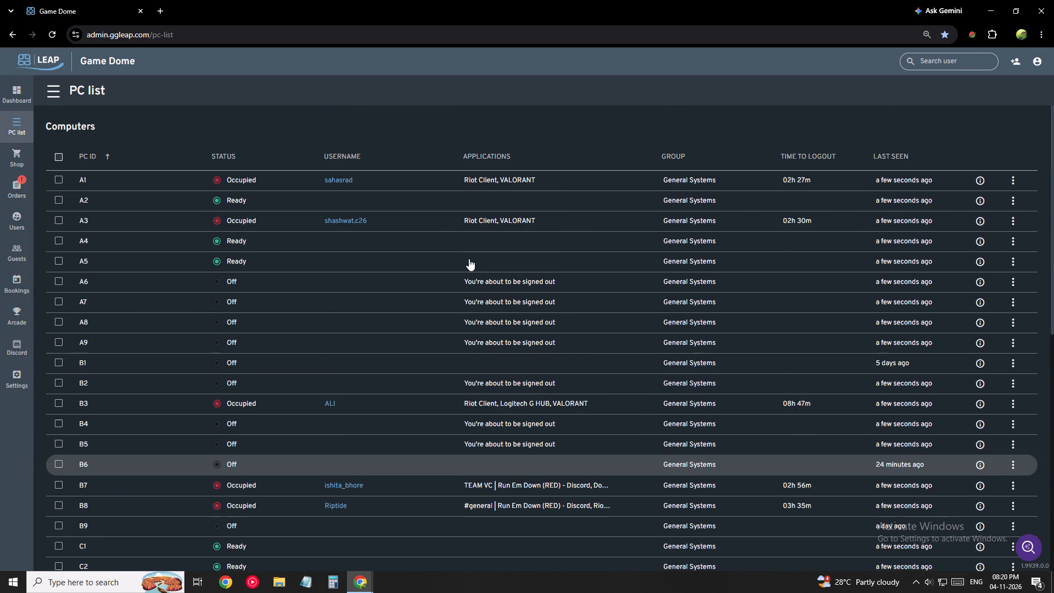
left_click(0, 77)
left_click(4, 87)
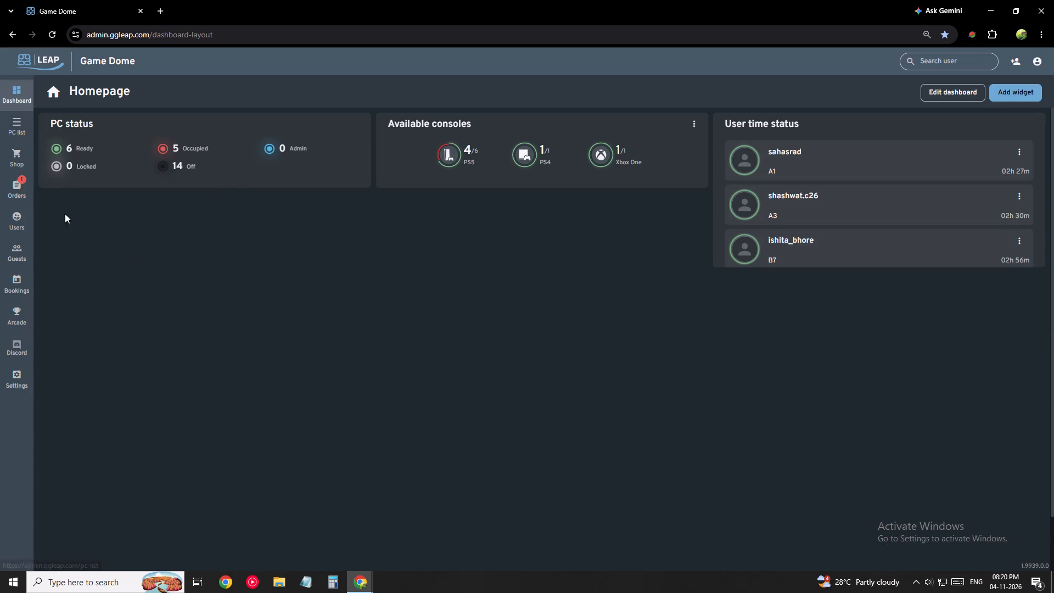
left_click(0, 136)
left_click(13, 182)
left_click(10, 118)
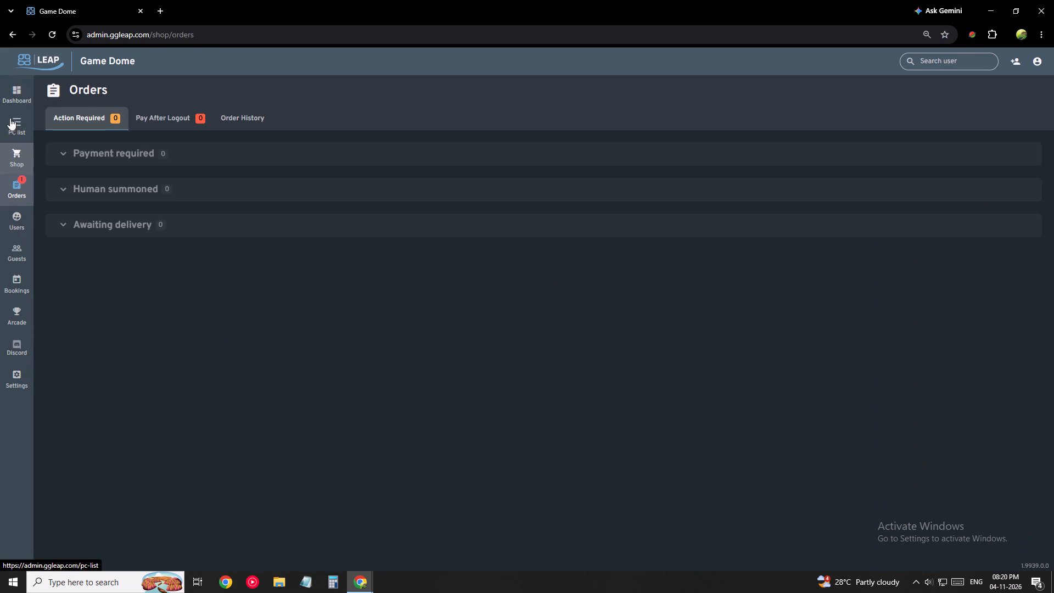
left_click(10, 99)
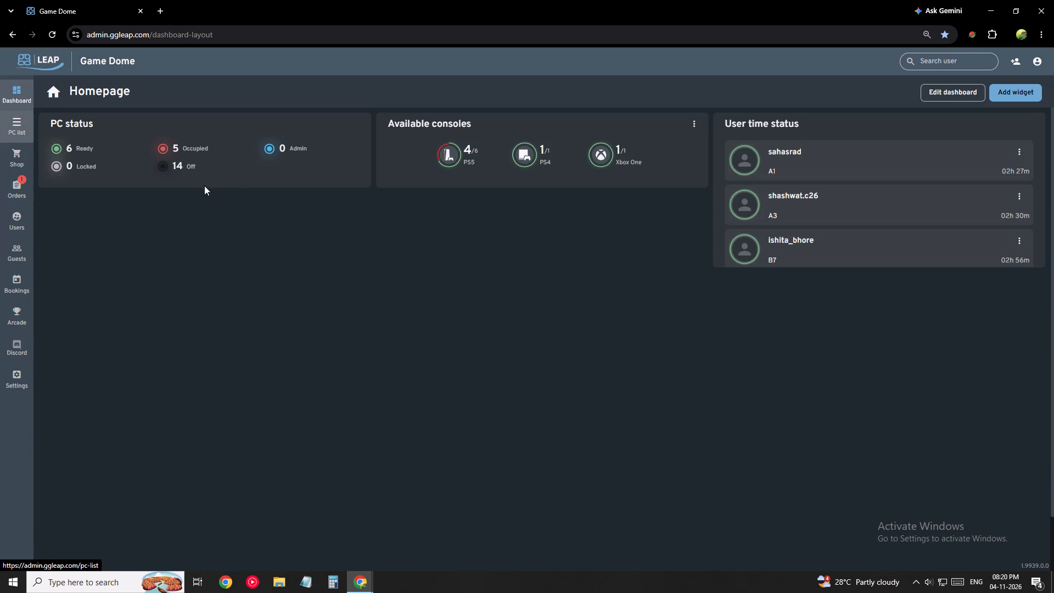
Return to the PC list and check the computers and console sessions.
left_click(16, 122)
scroll(242, 292, "down", 1)
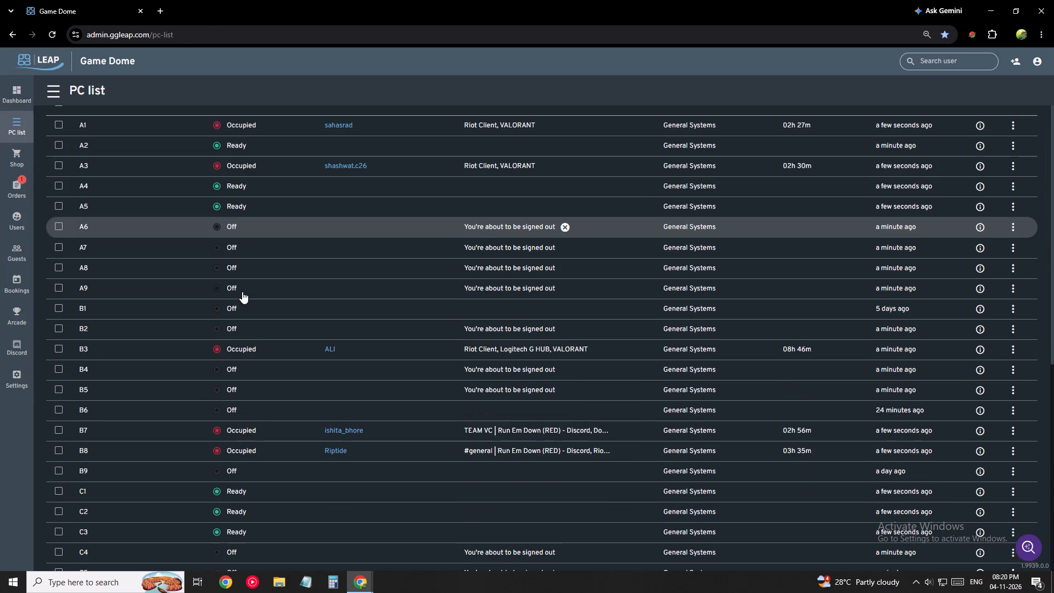
scroll(242, 292, "down", 8)
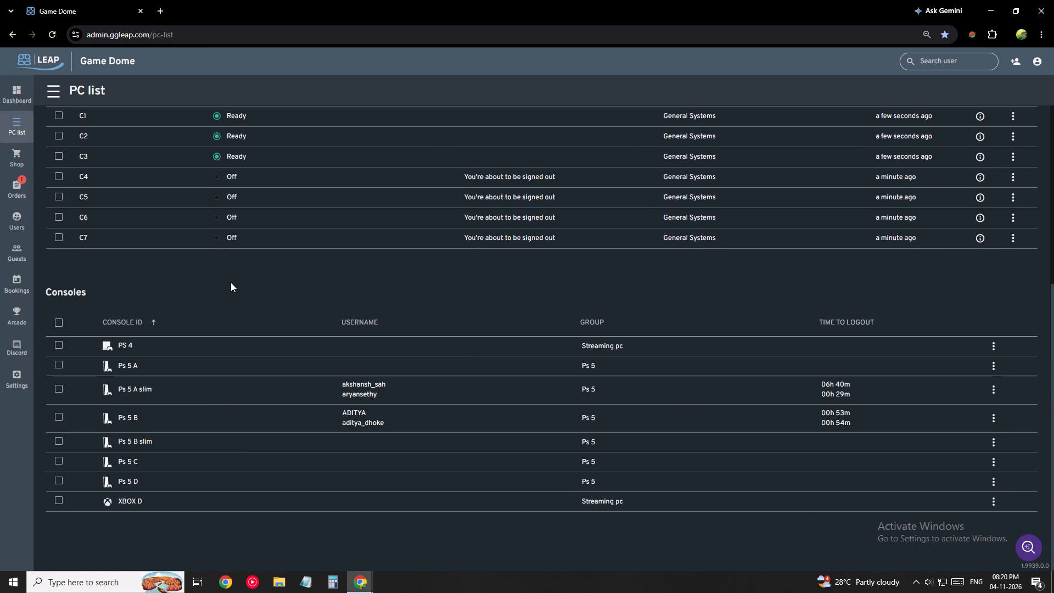
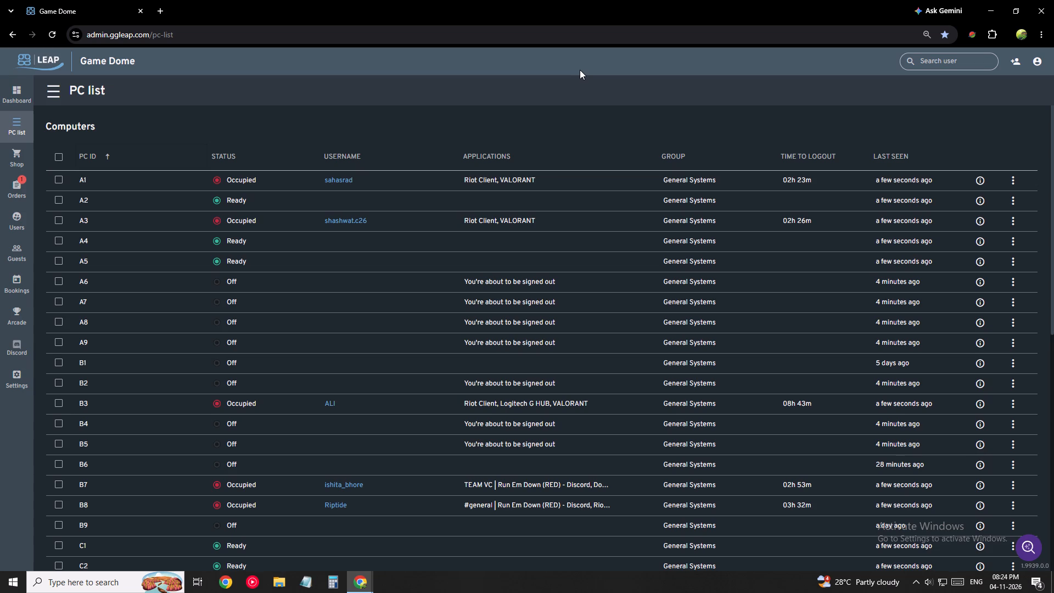
scroll(467, 592, "down", 7)
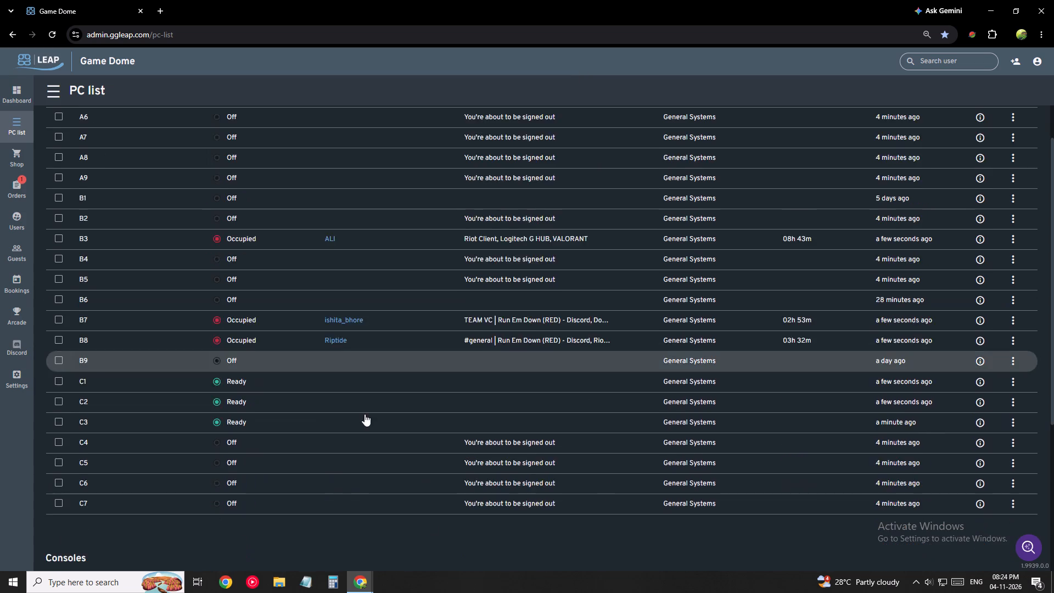
scroll(365, 414, "down", 7)
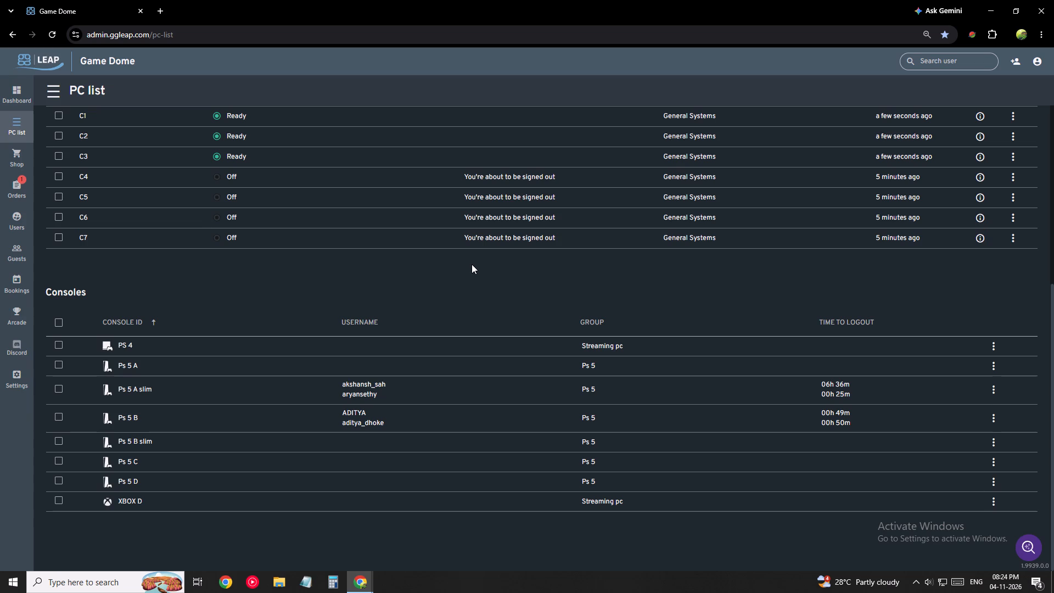
scroll(531, 230, "up", 5)
scroll(315, 225, "up", 3)
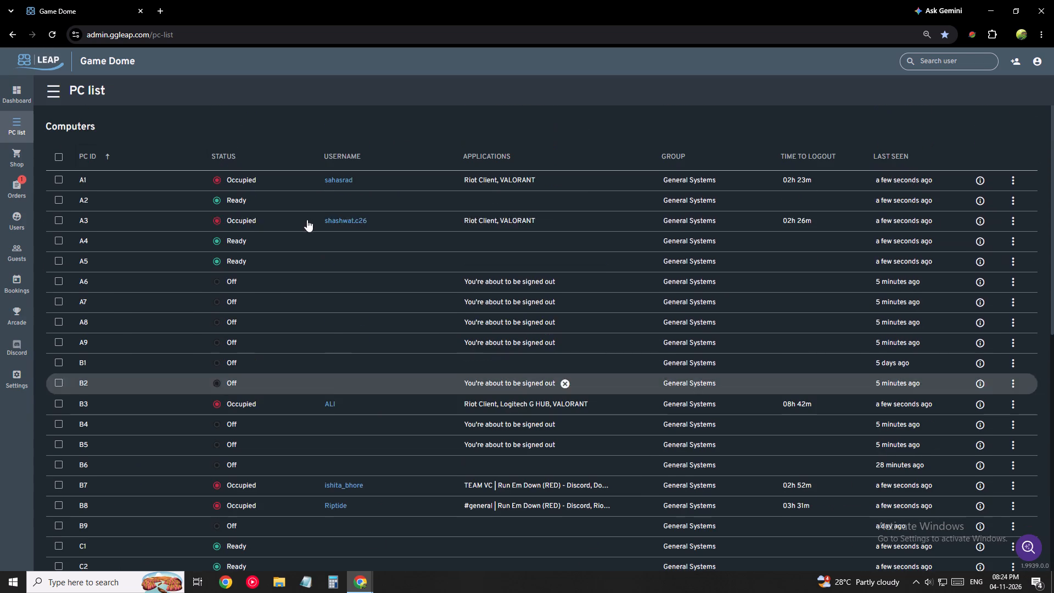
scroll(374, 322, "down", 2)
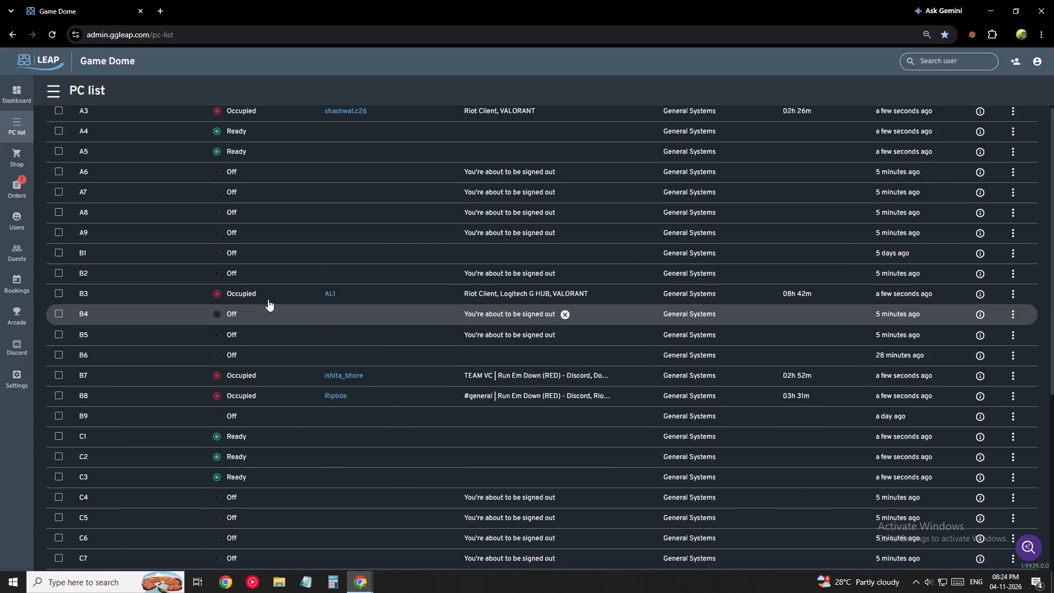
scroll(268, 299, "up", 2)
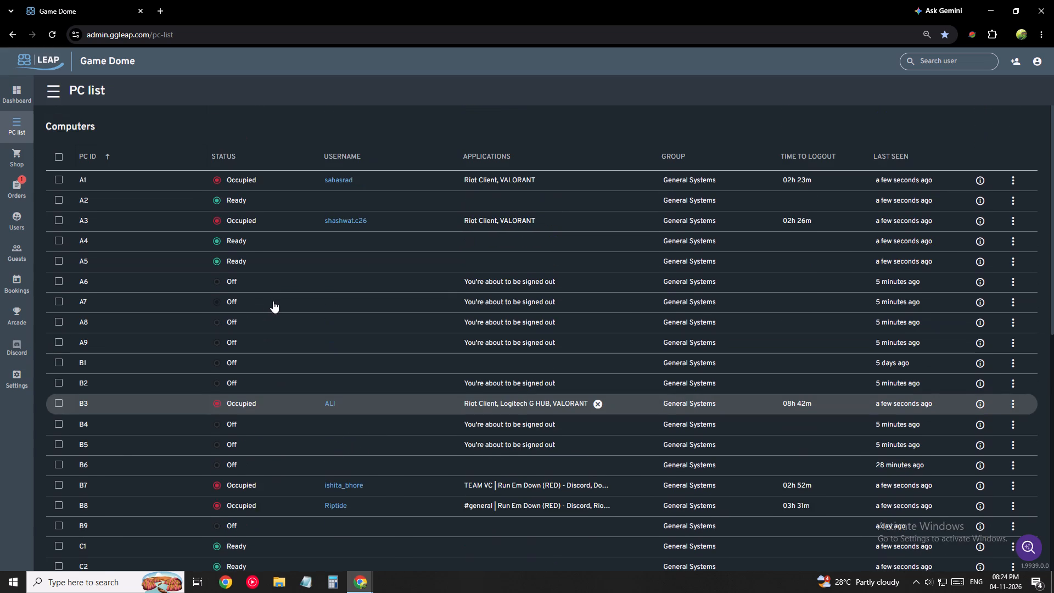
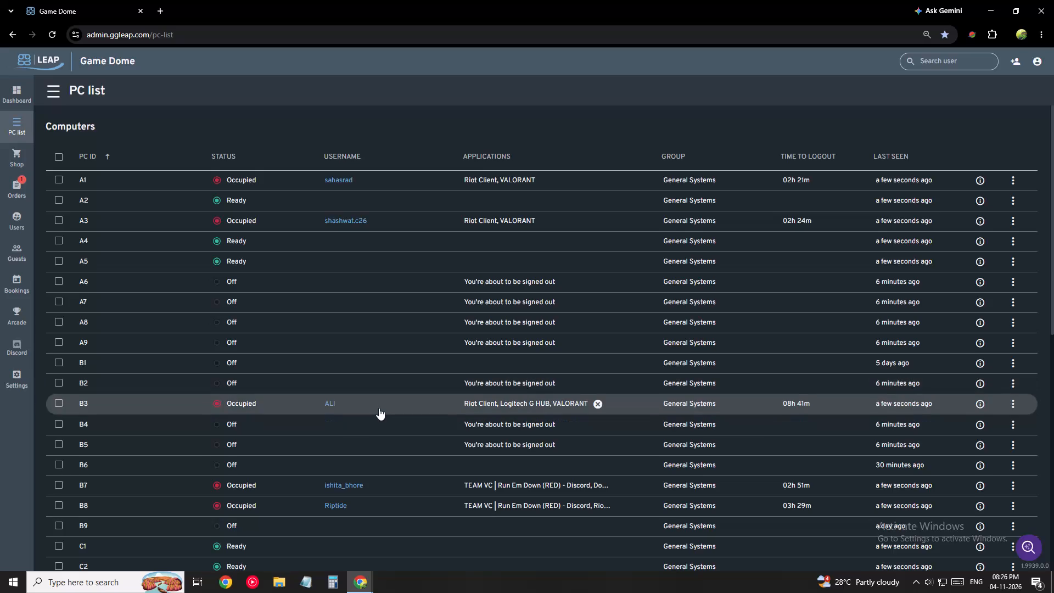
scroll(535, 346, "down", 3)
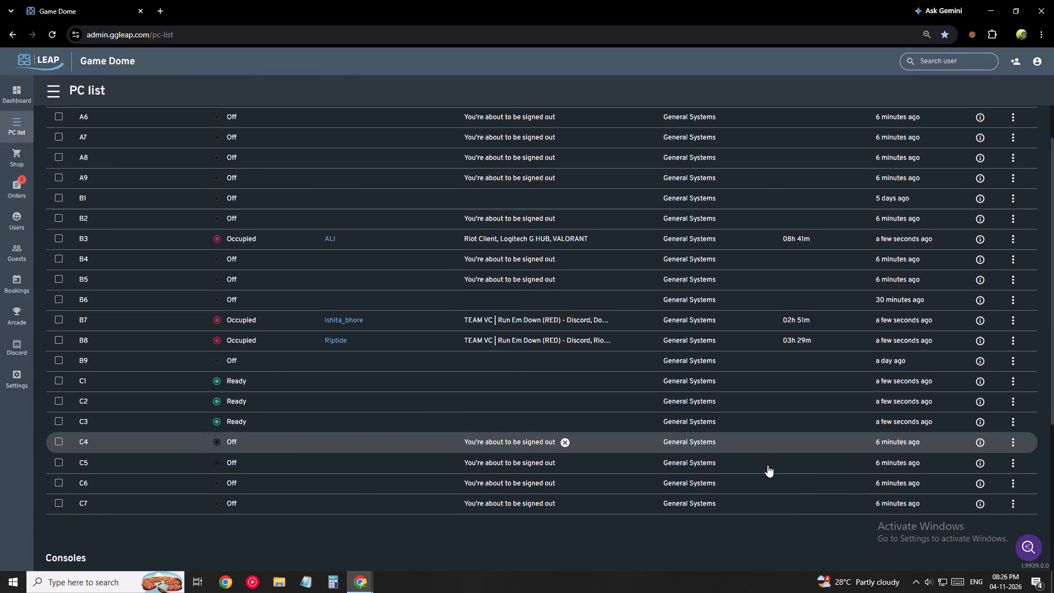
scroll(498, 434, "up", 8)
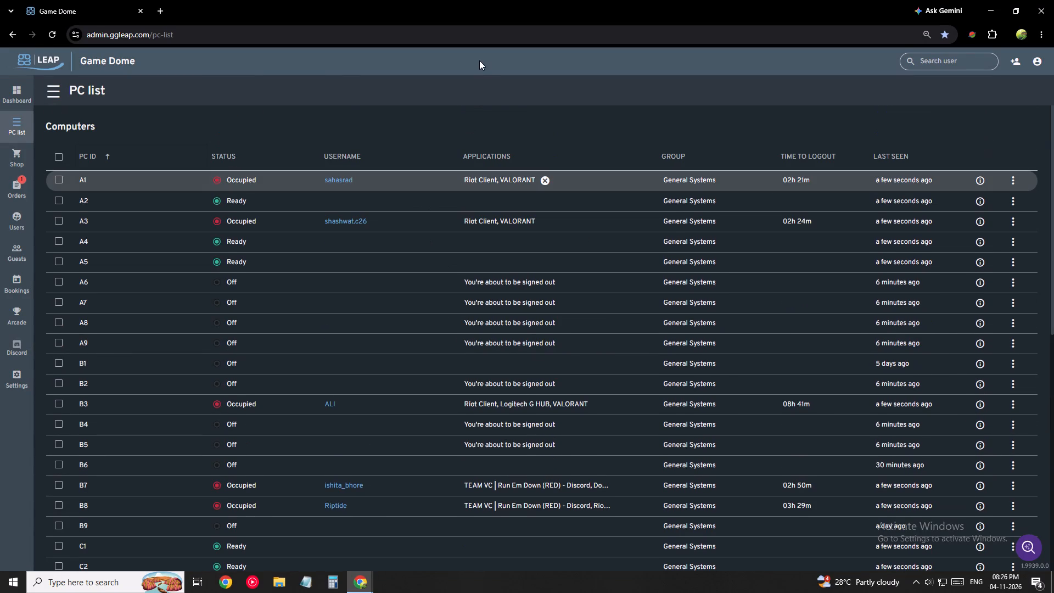
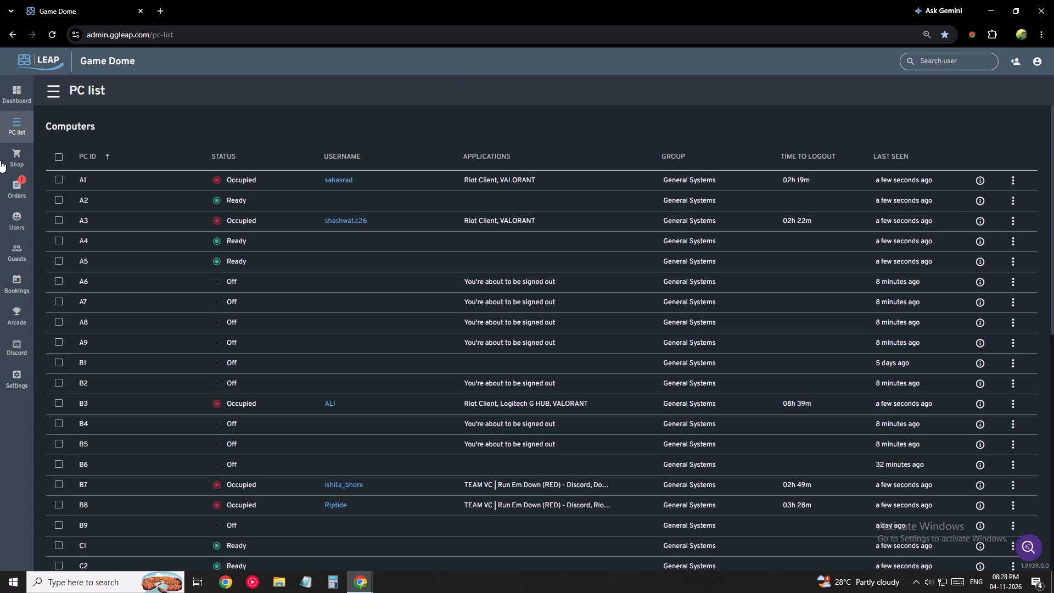
scroll(299, 287, "down", 8)
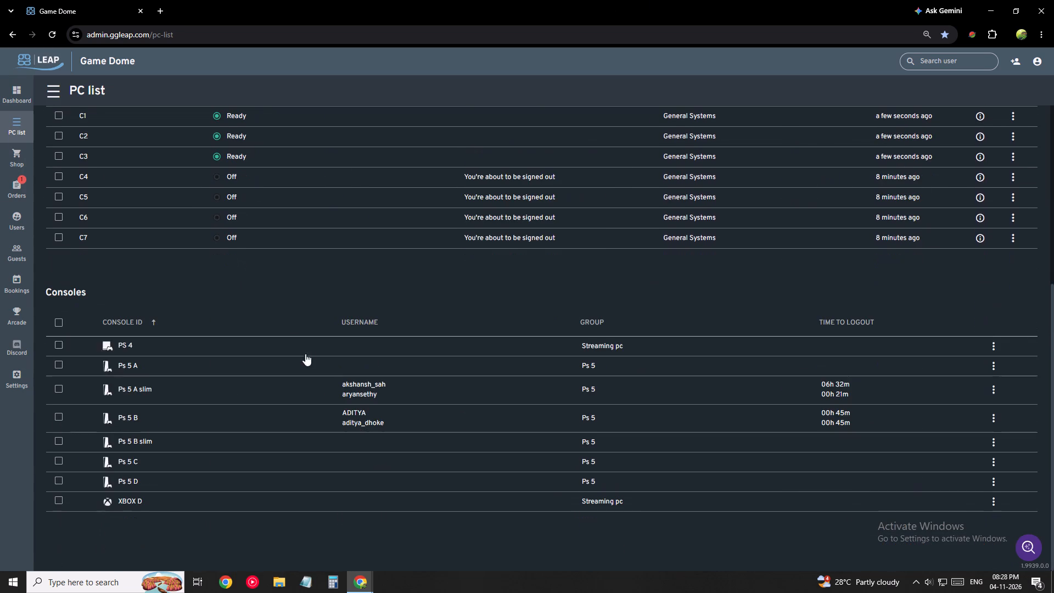
scroll(305, 354, "down", 3)
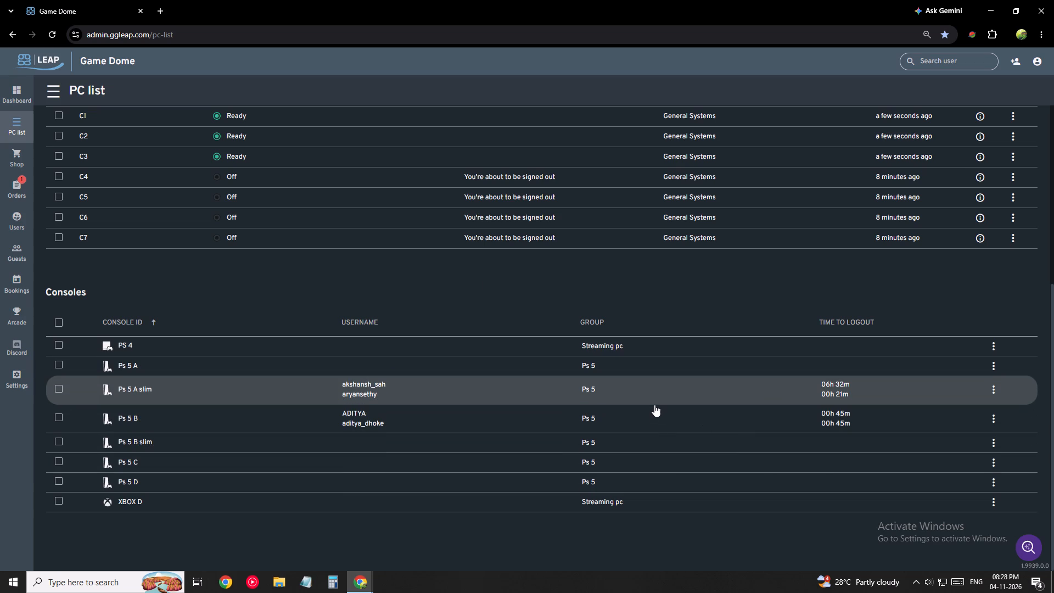
left_click(949, 54)
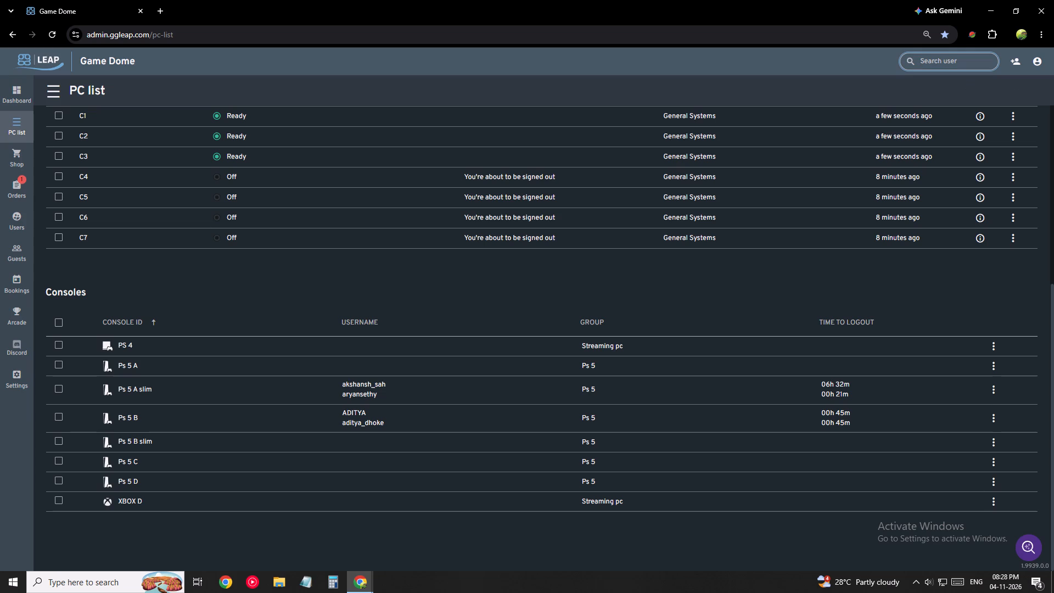
type("simar")
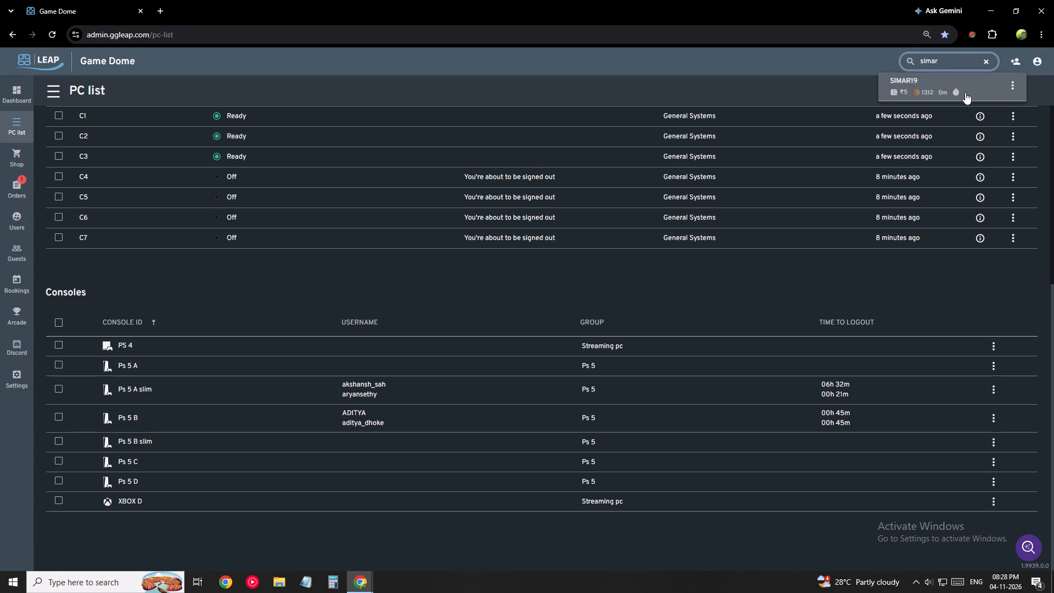
left_click(1016, 89)
left_click(1022, 97)
left_click(829, 514)
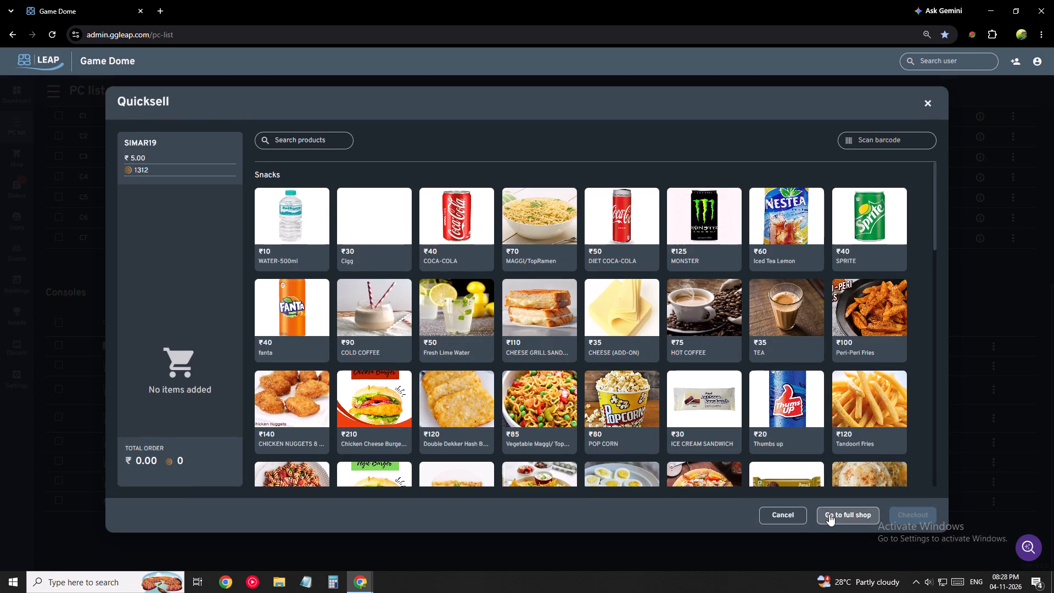
left_click(317, 175)
left_click(317, 167)
left_click(316, 194)
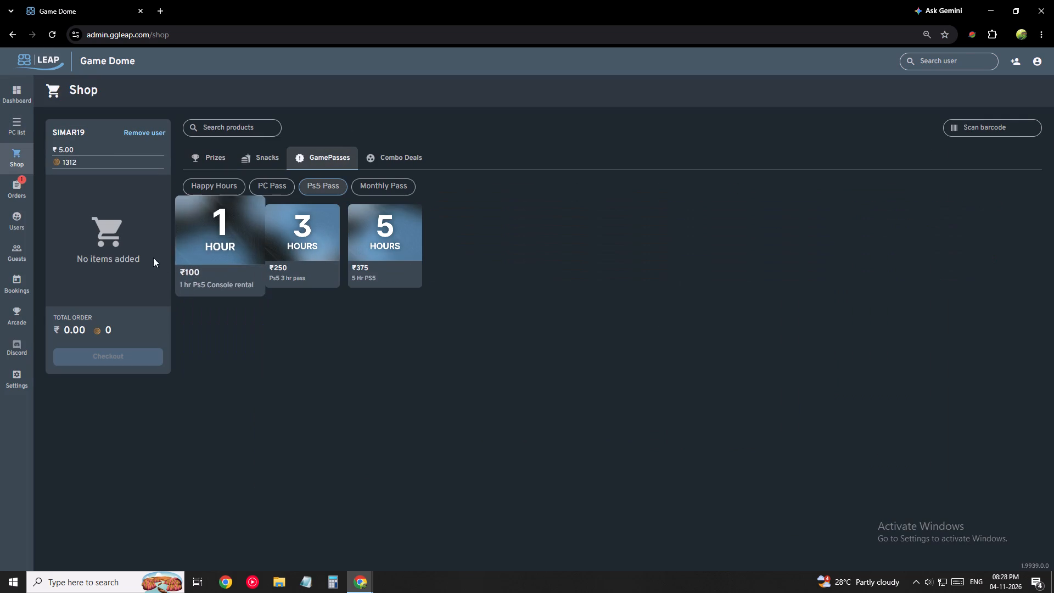
left_click_drag(128, 264, 125, 270)
left_click_drag(200, 278, 92, 272)
left_click(114, 357)
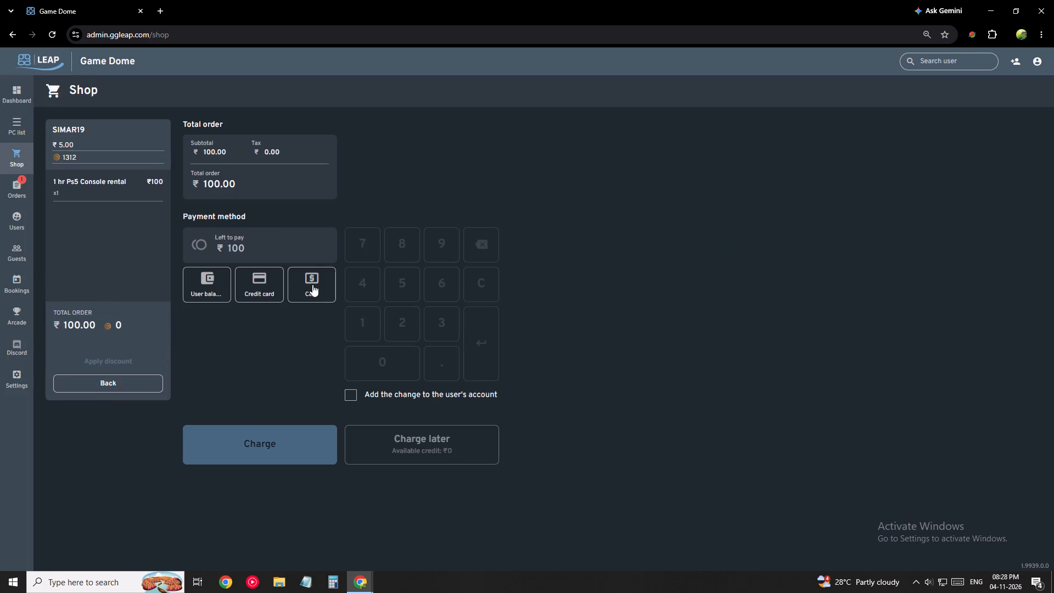
left_click(312, 284)
left_click(284, 427)
Sell the user pravin one 1 hr Ps5 Console rental pass for ₹100, charged as cash.
left_click(934, 53)
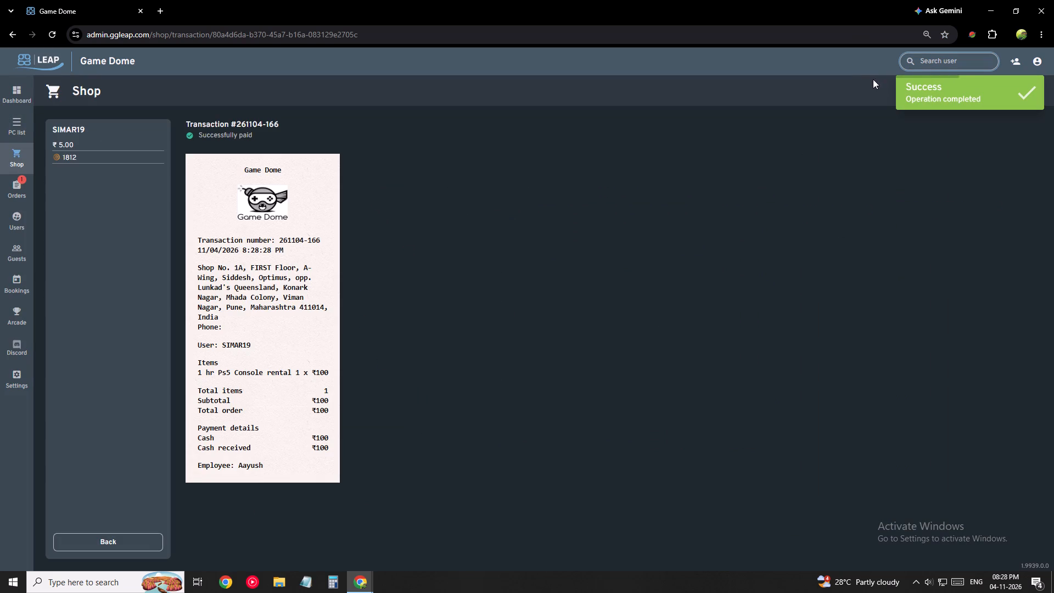
type("pravin")
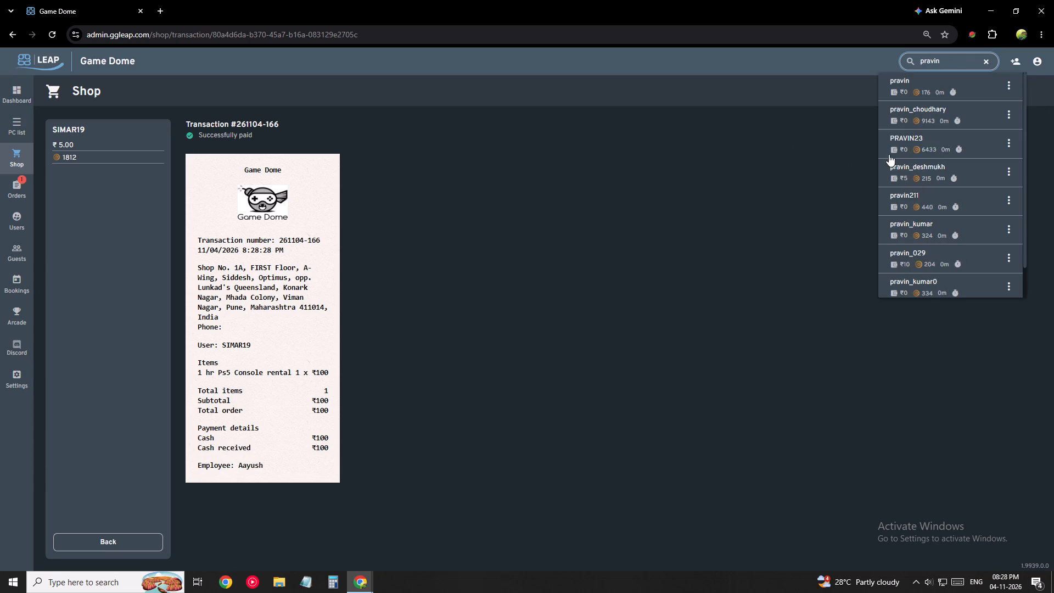
left_click(1010, 85)
left_click(1019, 89)
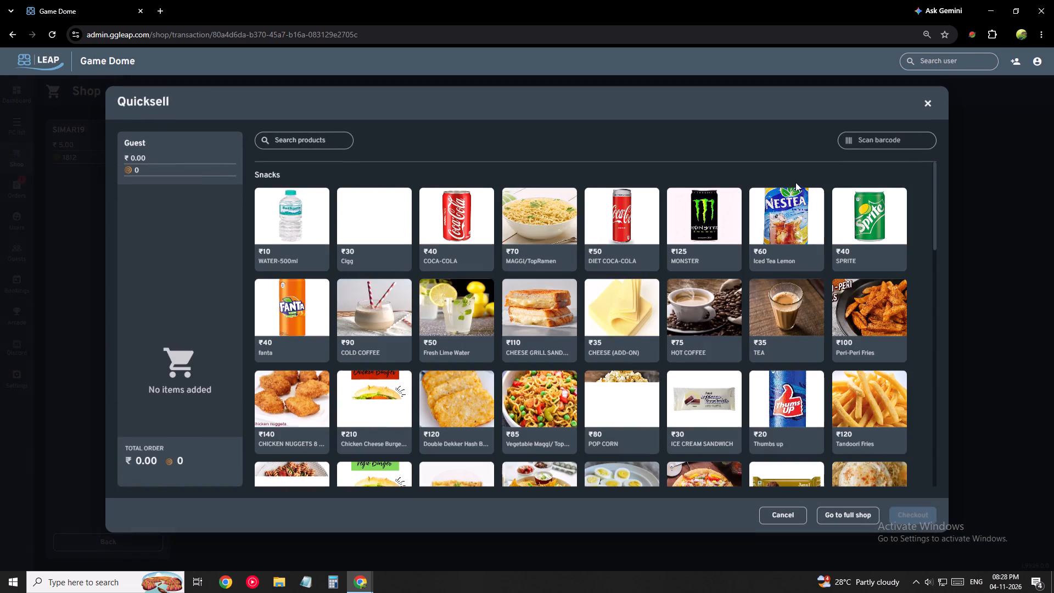
left_click(844, 512)
left_click(314, 153)
left_click(323, 187)
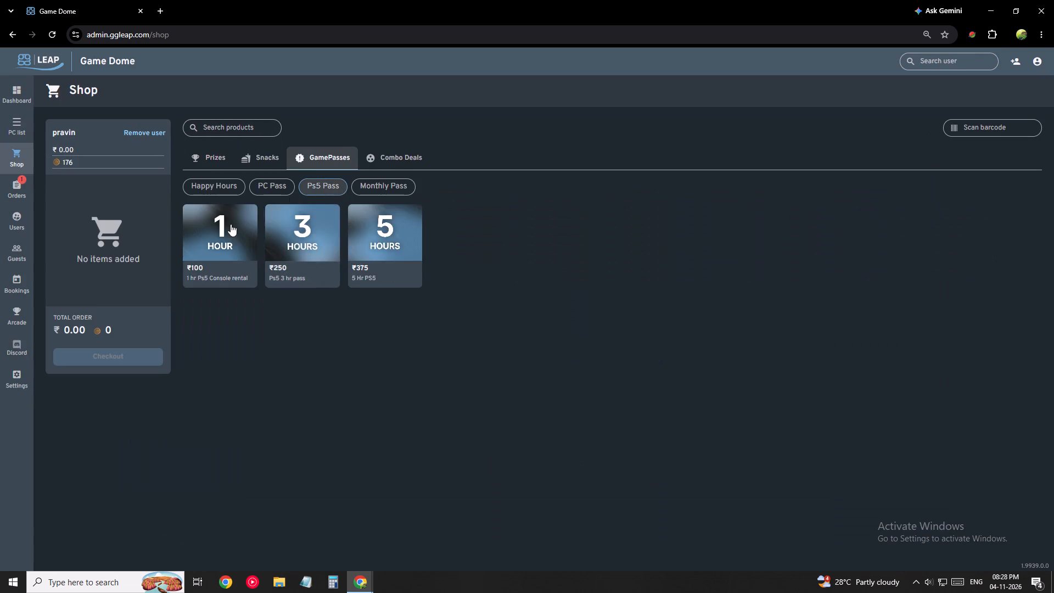
left_click_drag(226, 227, 81, 238)
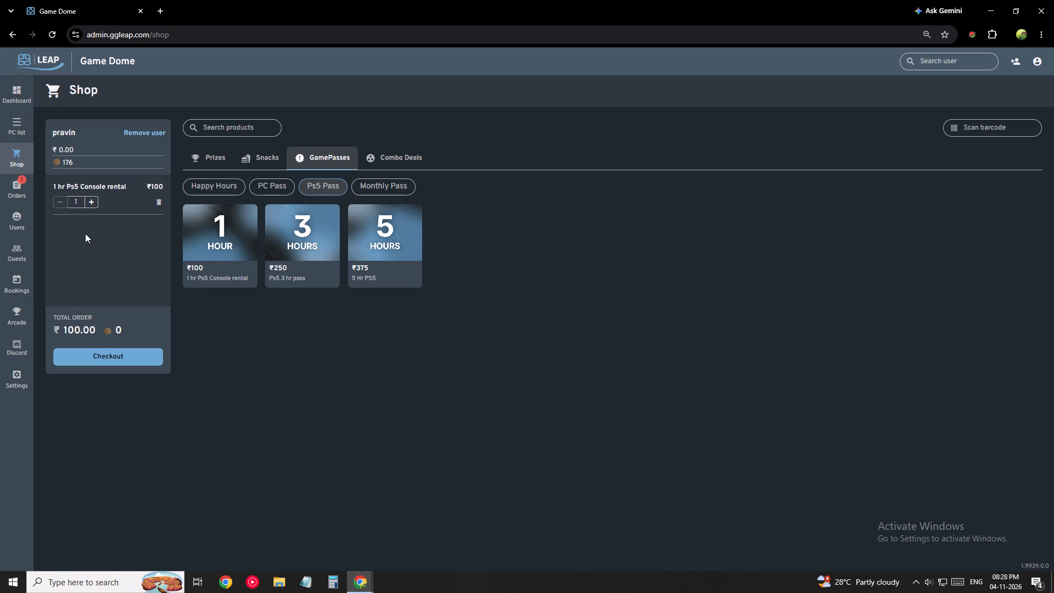
left_click(115, 353)
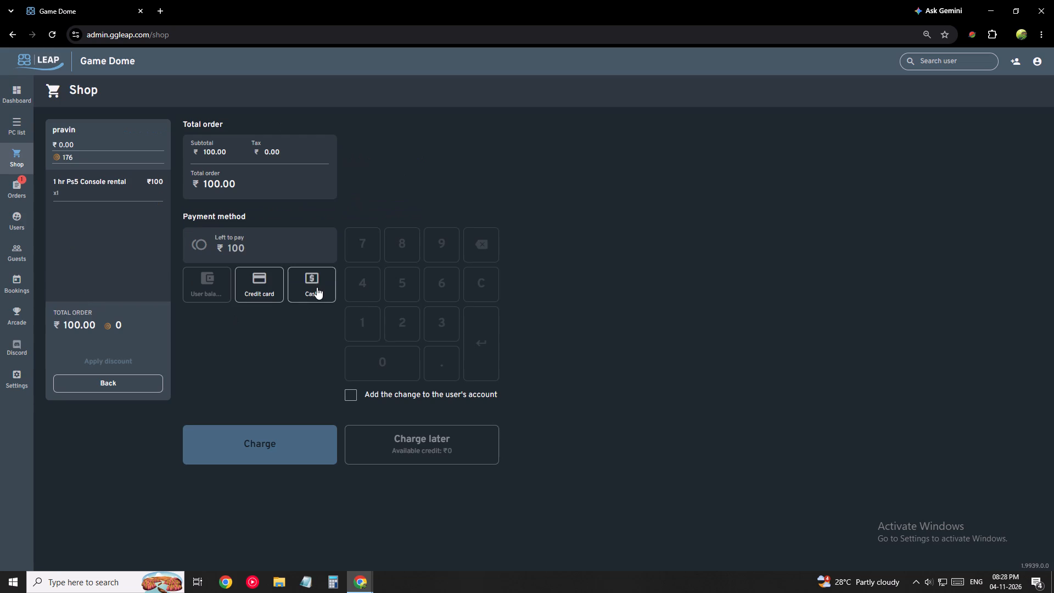
left_click(326, 275)
left_click(281, 436)
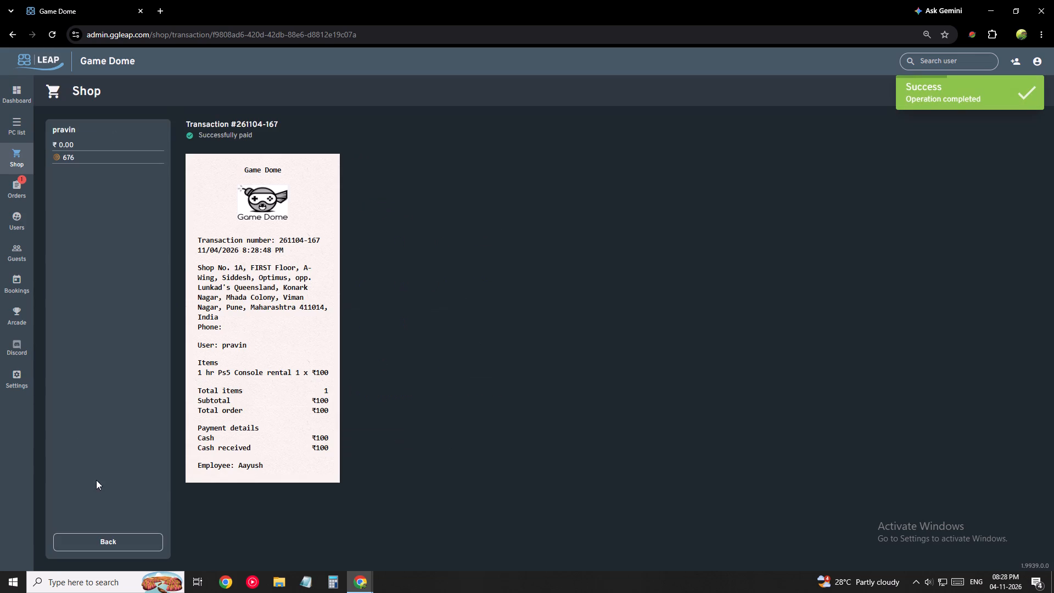
left_click(9, 116)
scroll(333, 426, "down", 8)
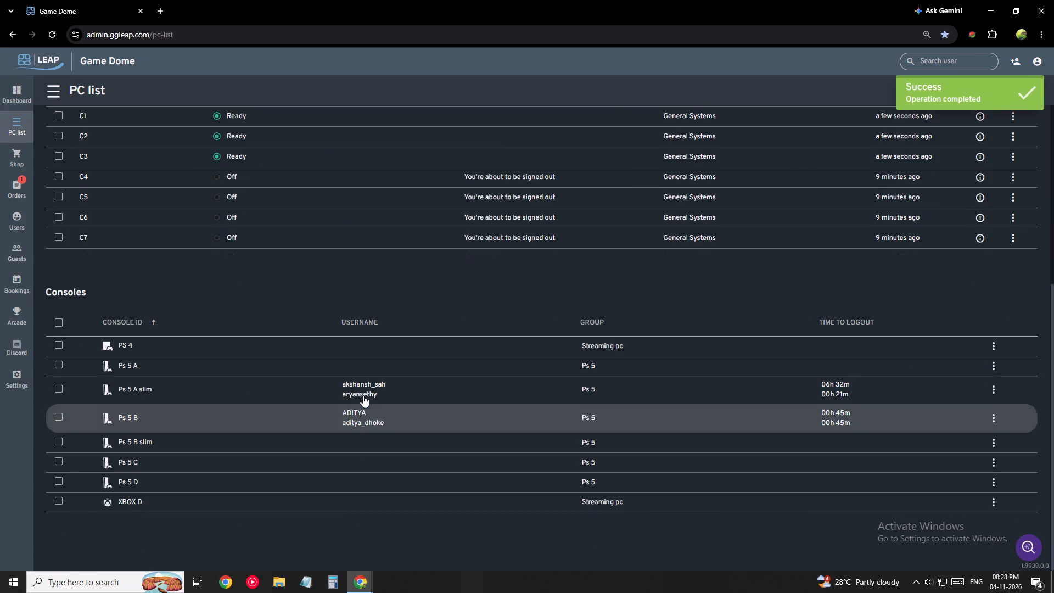
left_click(366, 383)
left_click(405, 444)
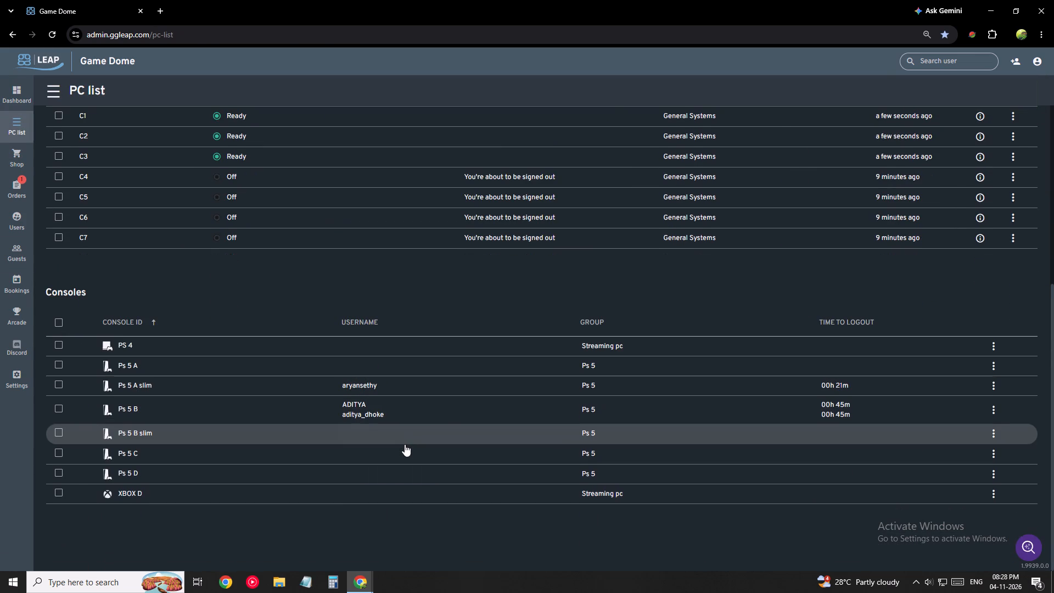
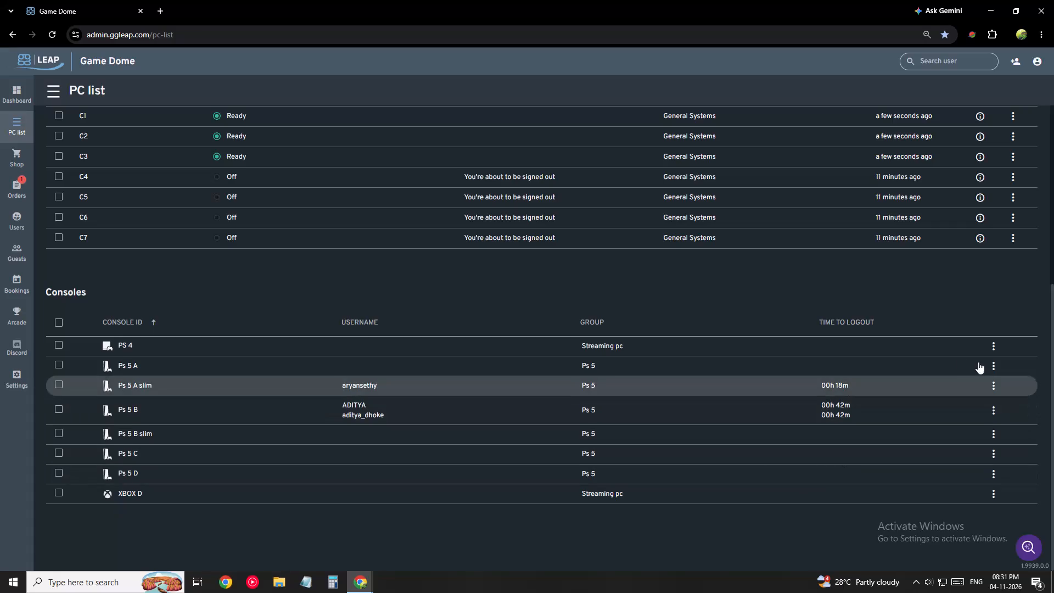
left_click(994, 384)
left_click(1005, 409)
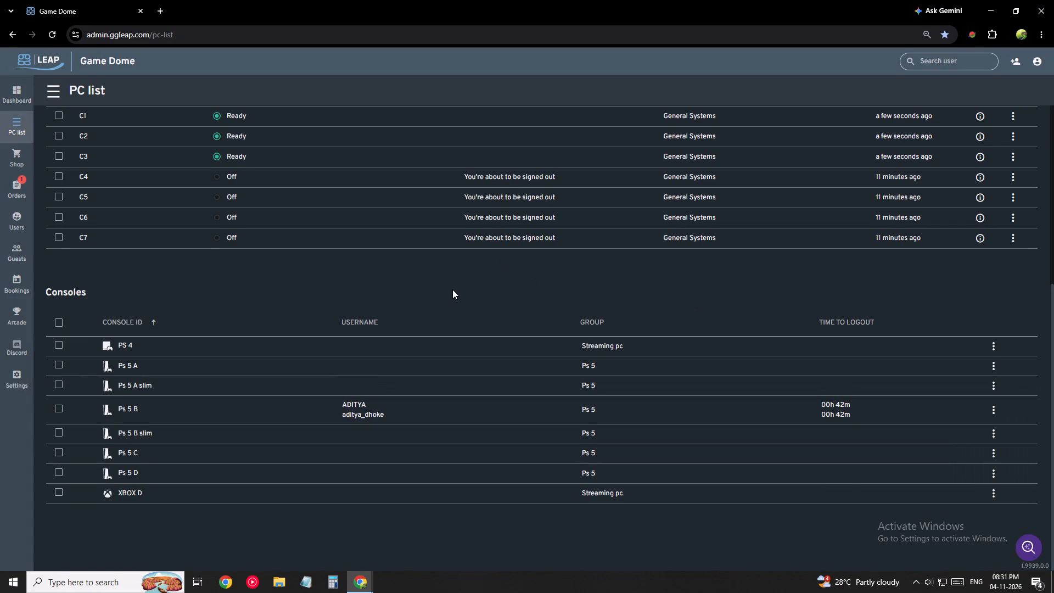
key("alt+Tab")
scroll(847, 466, "down", 5)
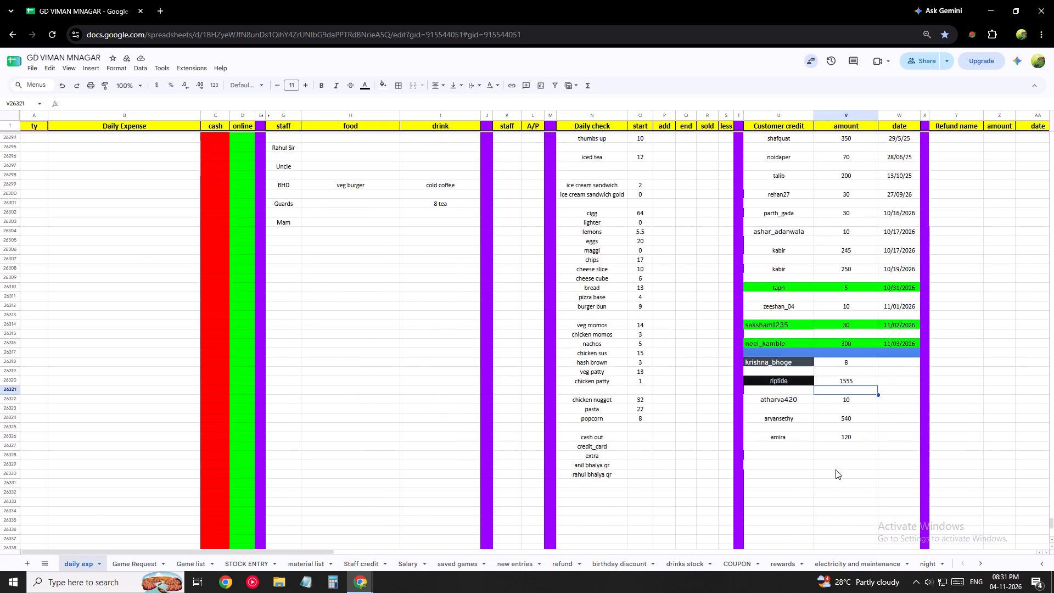
scroll(836, 469, "down", 2)
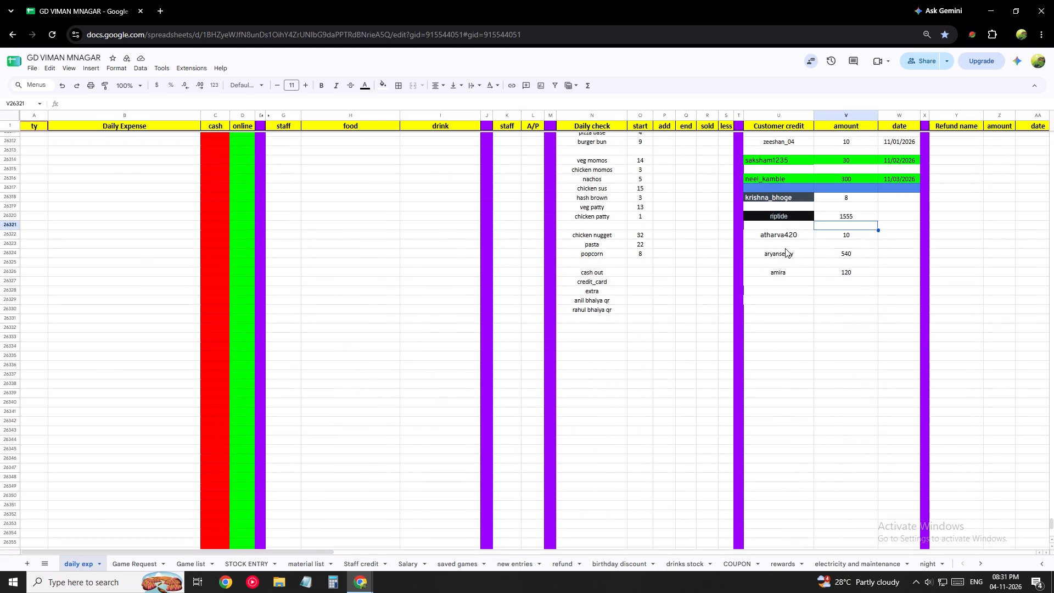
left_click_drag(785, 248, 863, 250)
key("Delete")
left_click(859, 314)
left_click(777, 237)
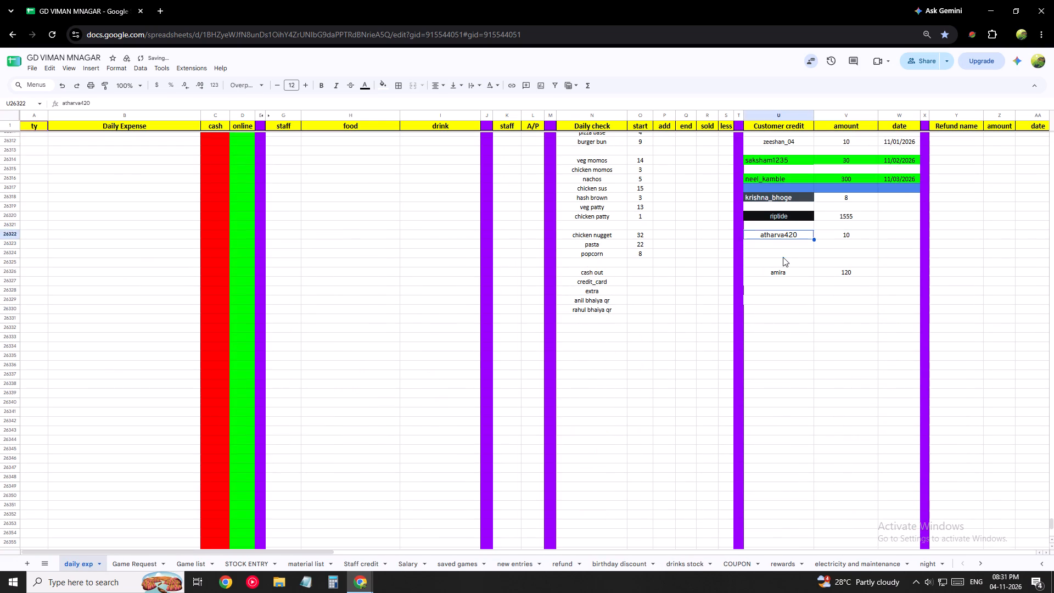
left_click(783, 257)
left_click(837, 251)
Examine the 11/04/26 daily sheet records and the PC and console occupancy in ggLeap.
key("alt+Tab")
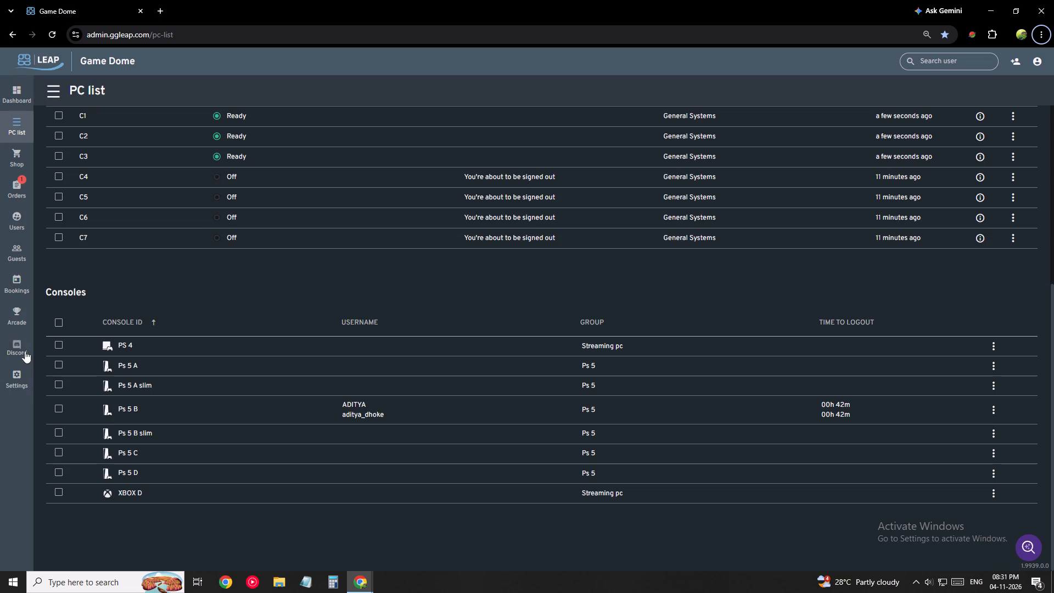
scroll(204, 406, "up", 7)
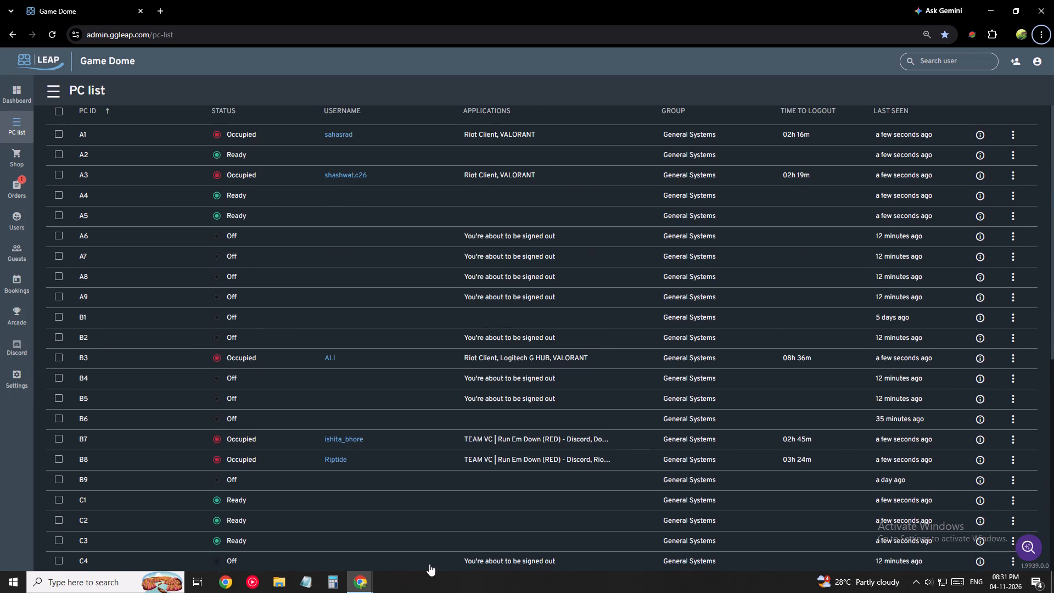
left_click(369, 592)
left_click_drag(276, 517, 274, 499)
scroll(728, 328, "up", 2)
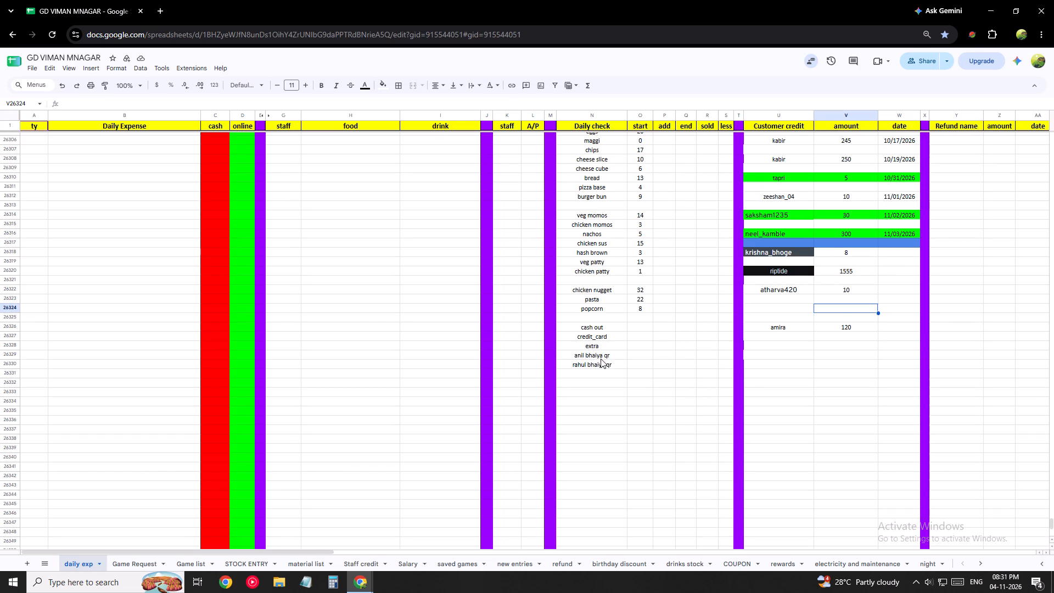
scroll(311, 333, "up", 2)
scroll(369, 345, "up", 3)
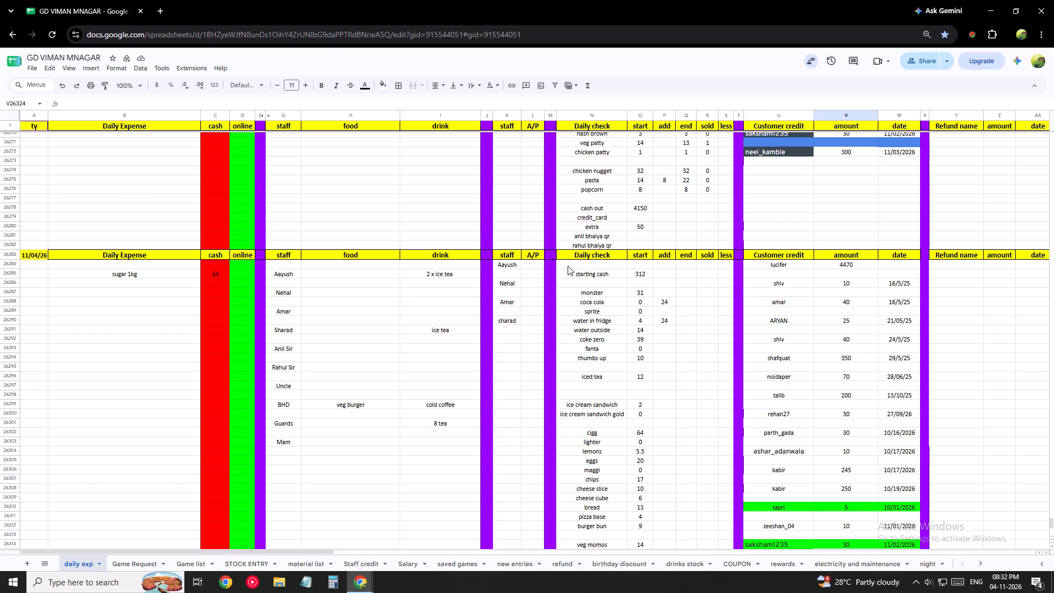
key("alt+Tab")
left_click(0, 93)
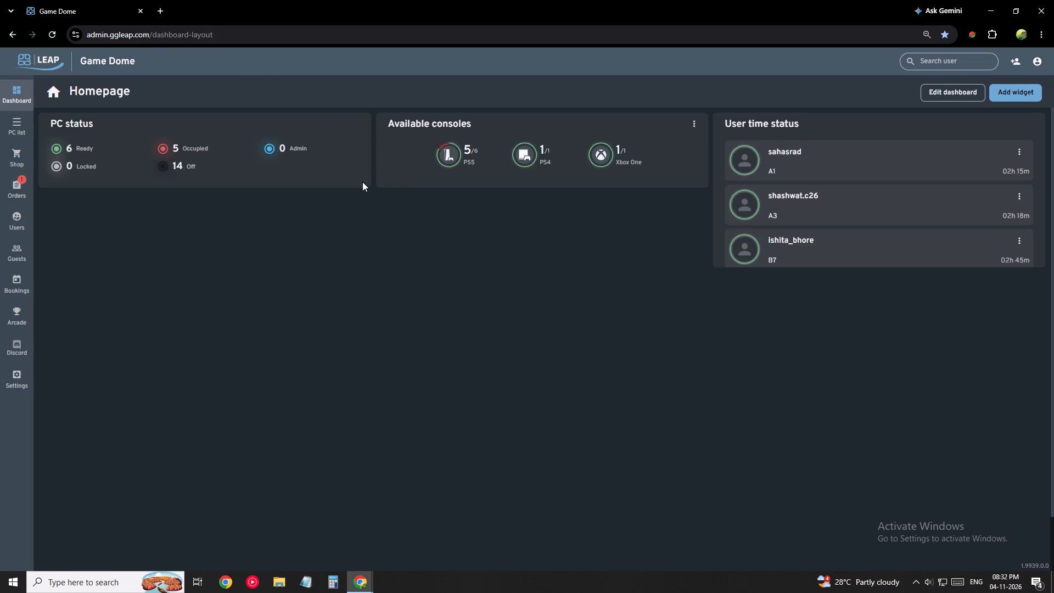
left_click(0, 121)
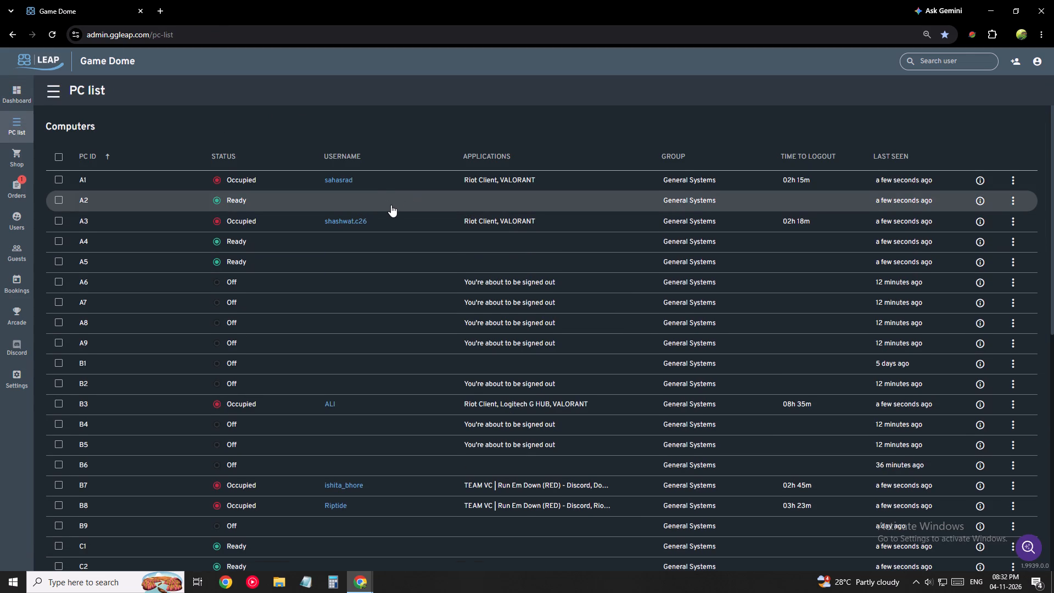
scroll(392, 205, "down", 6)
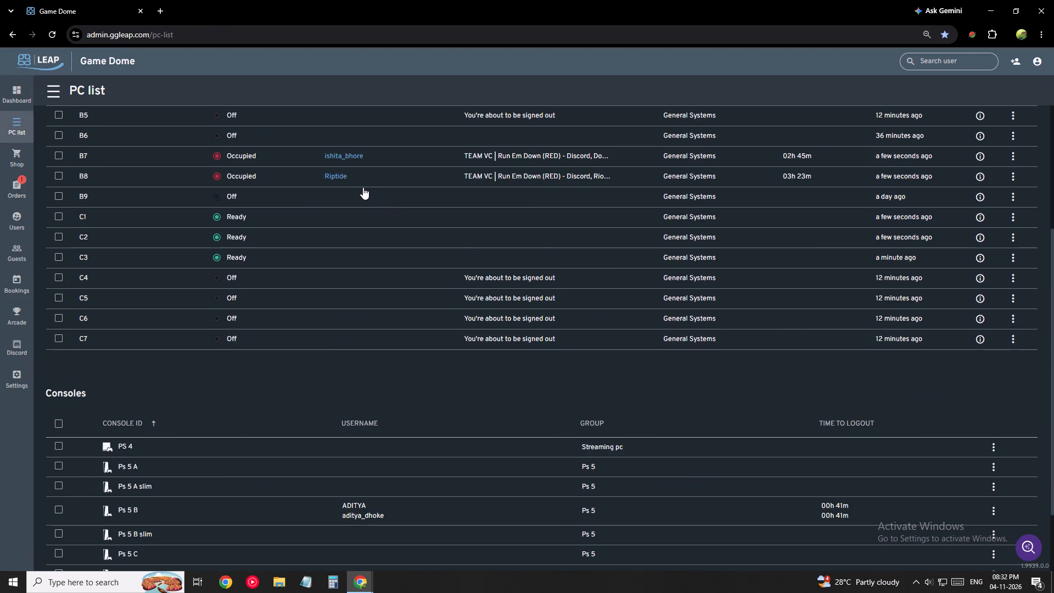
scroll(350, 180, "down", 7)
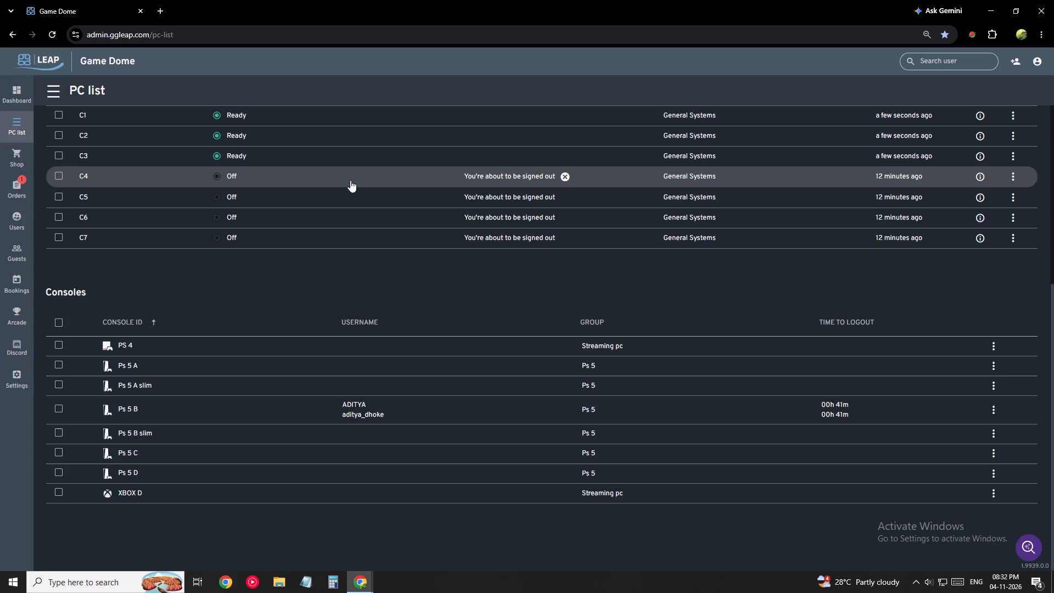
left_click(0, 196)
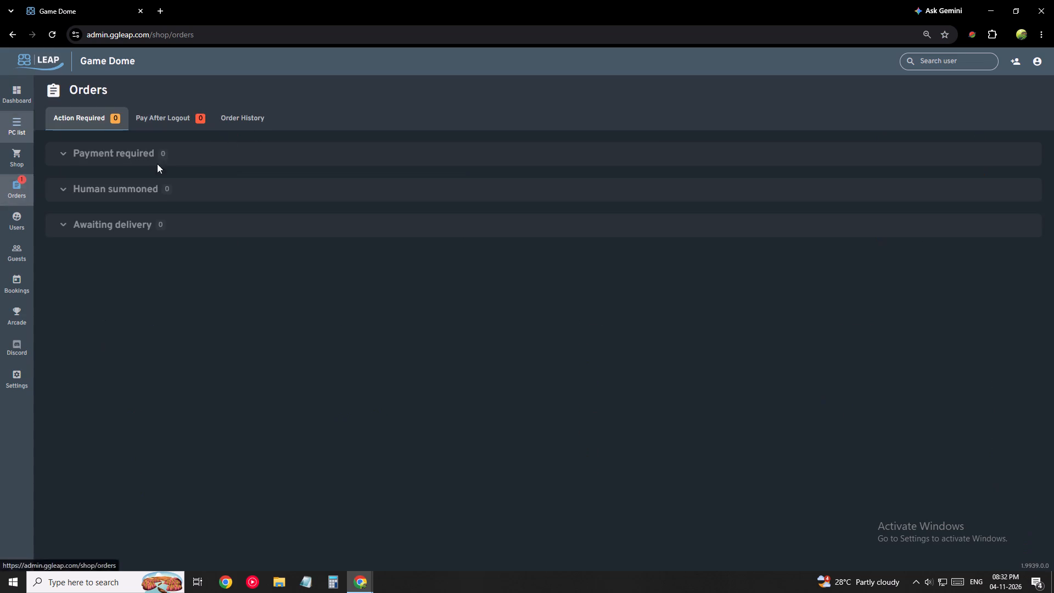
left_click(237, 126)
left_click(395, 260)
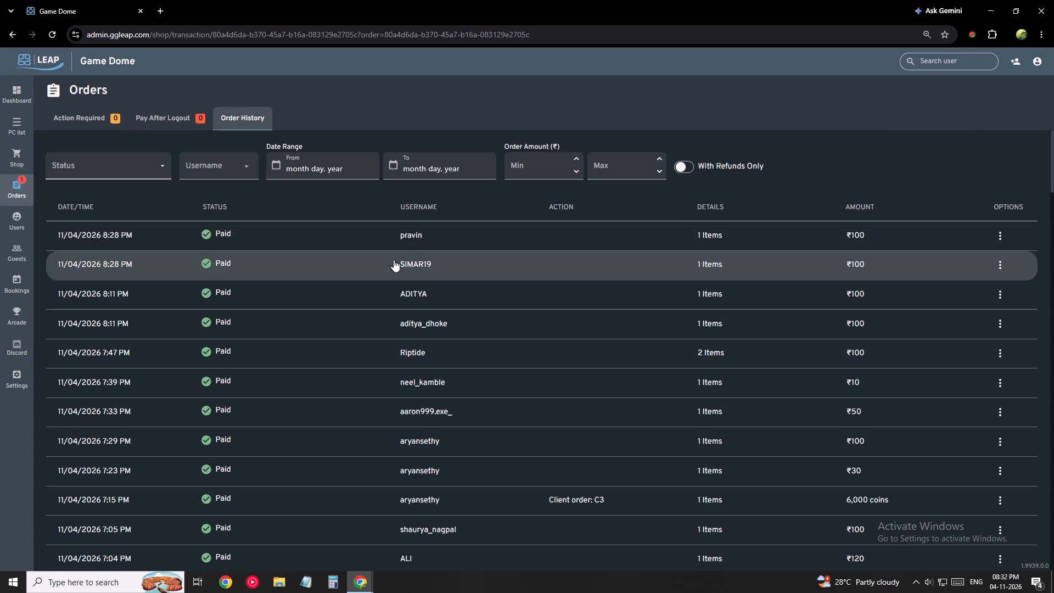
double_click(65, 127)
key("ctrl+c")
left_click(95, 538)
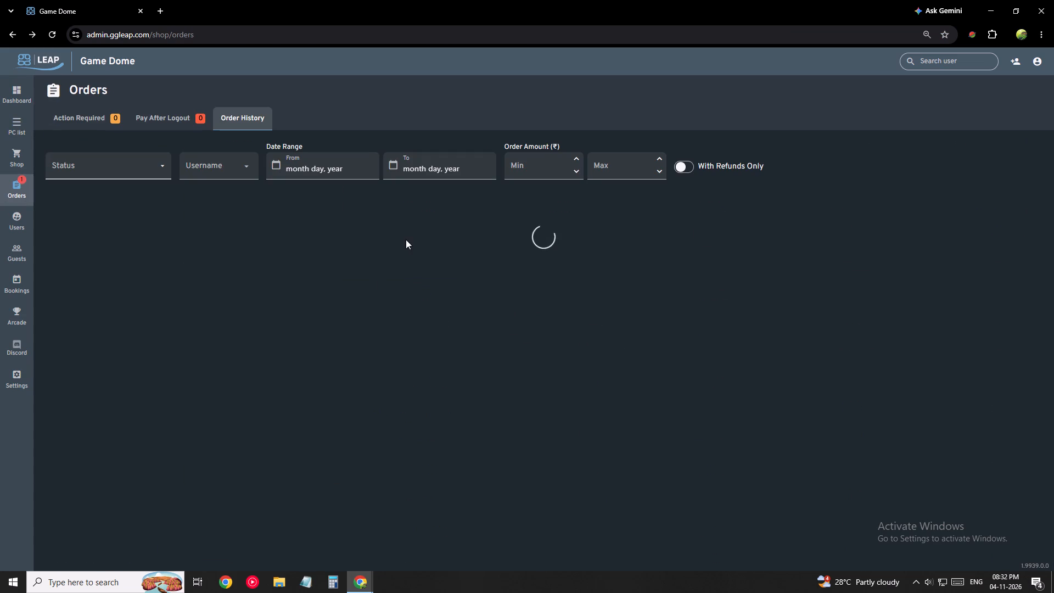
left_click(406, 239)
double_click(52, 130)
key("ctrl+c")
Log the user pravin in to the Ps 5 B slim console from the PC list.
left_click(7, 139)
scroll(282, 367, "down", 5)
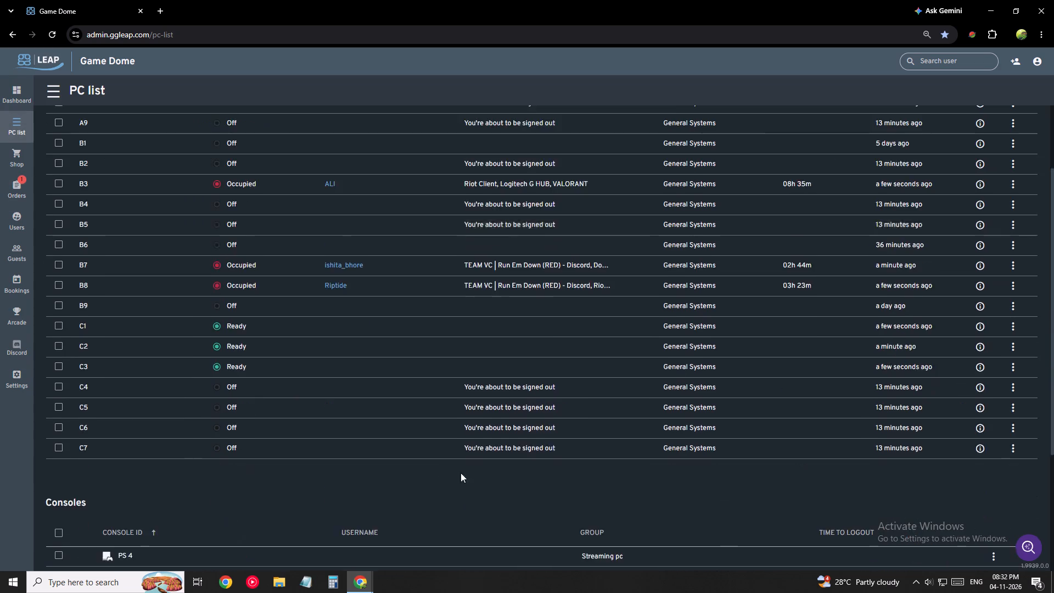
scroll(461, 473, "down", 5)
left_click(1000, 433)
left_click(1012, 441)
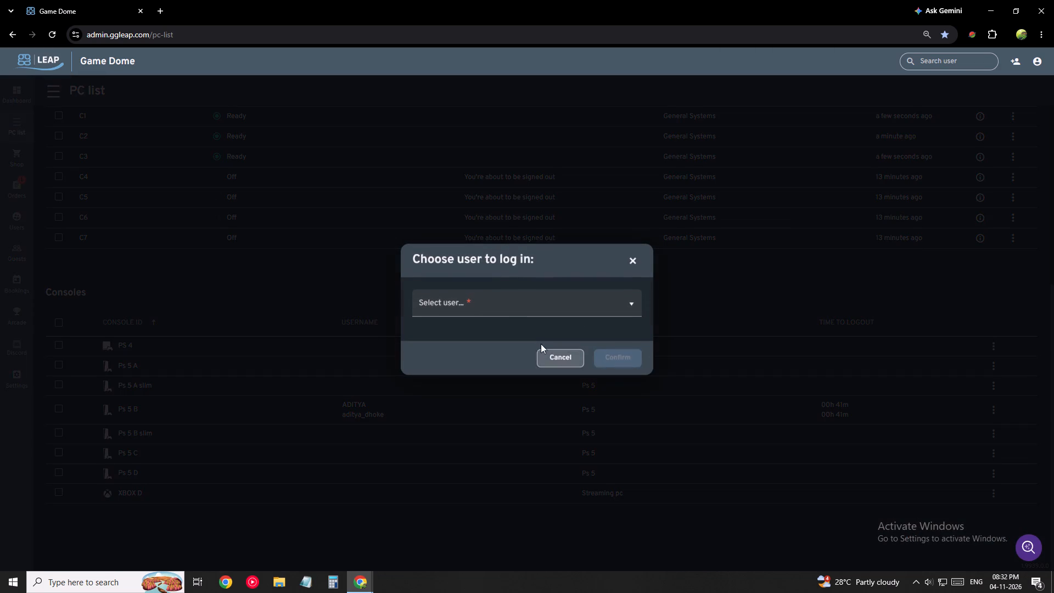
left_click(479, 287)
left_click(494, 309, "ctrl")
key("ctrl+v")
left_click(548, 342)
left_click(620, 354)
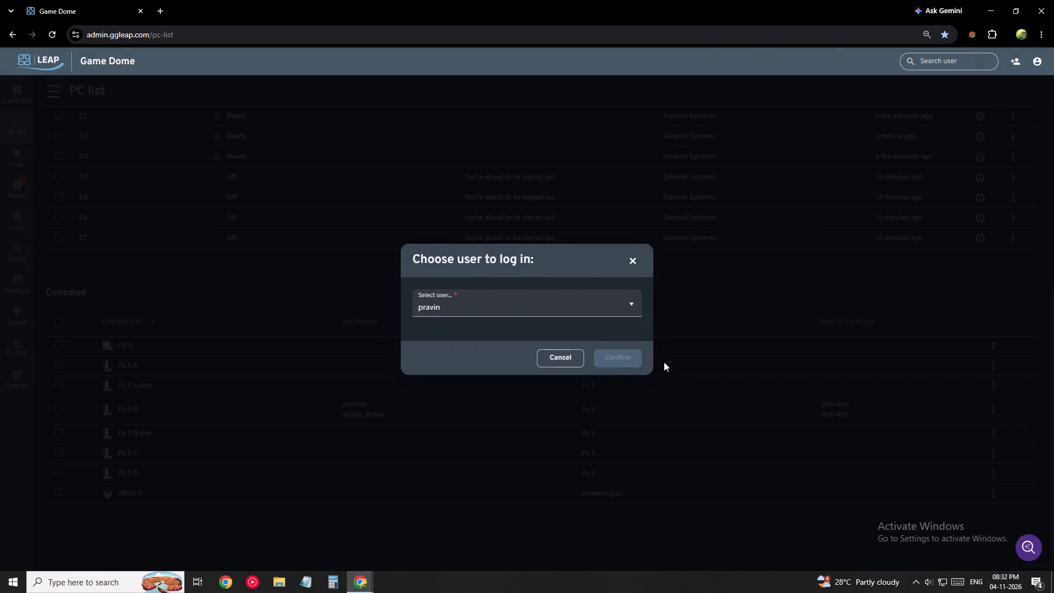
left_click(989, 436)
left_click(995, 485)
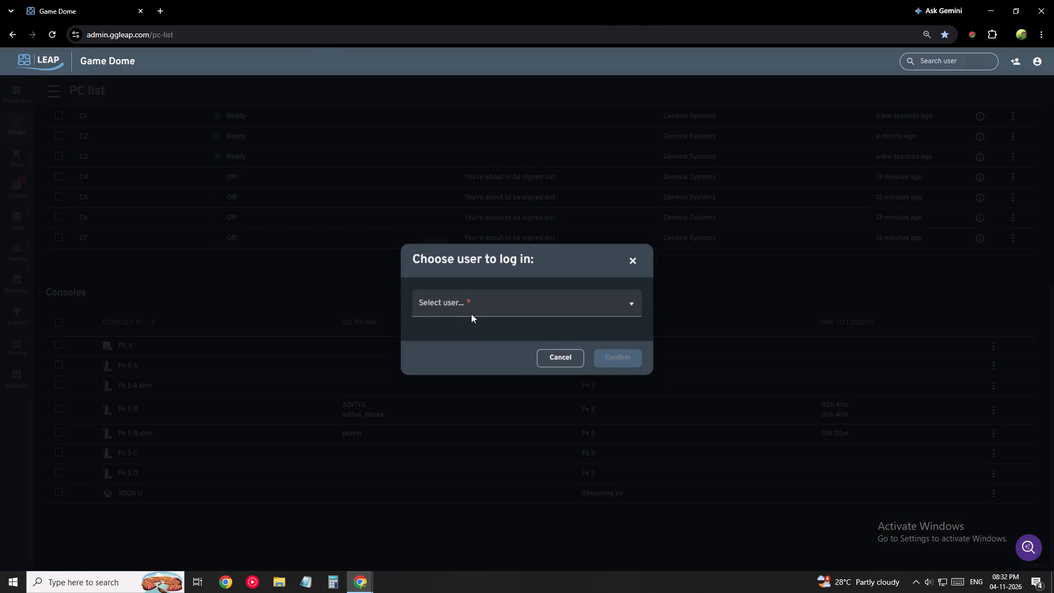
left_click(467, 304)
key("super+v")
left_click(485, 411)
key("ctrl+v")
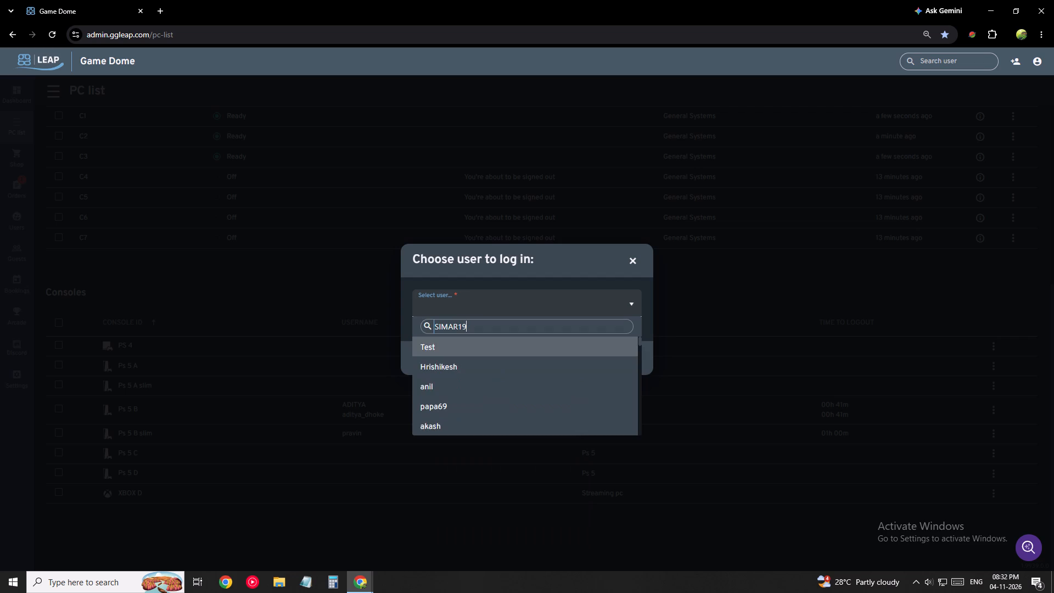
left_click(496, 321)
left_click(529, 339)
left_click(606, 349)
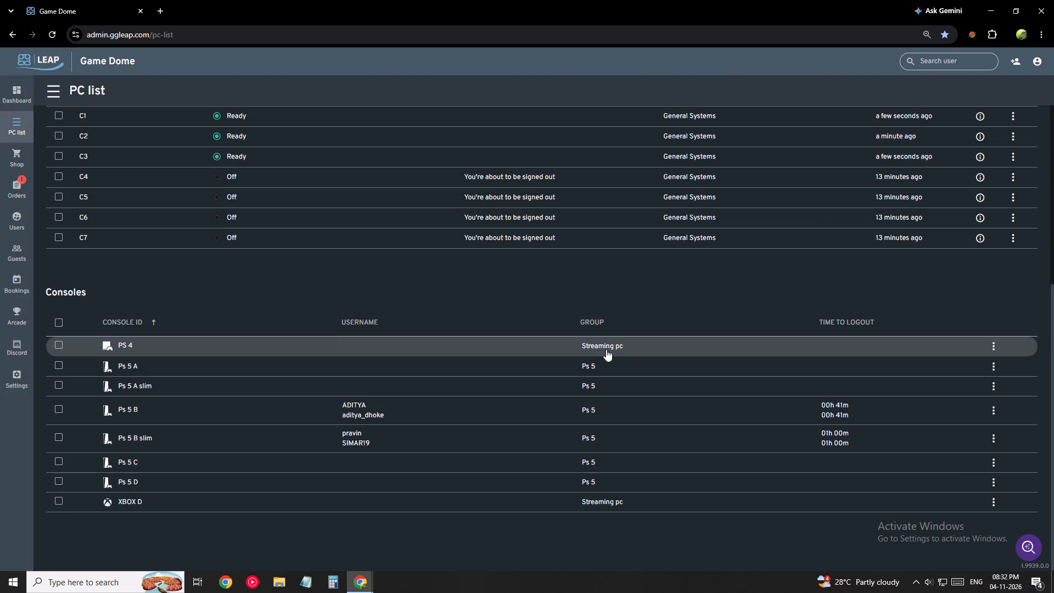
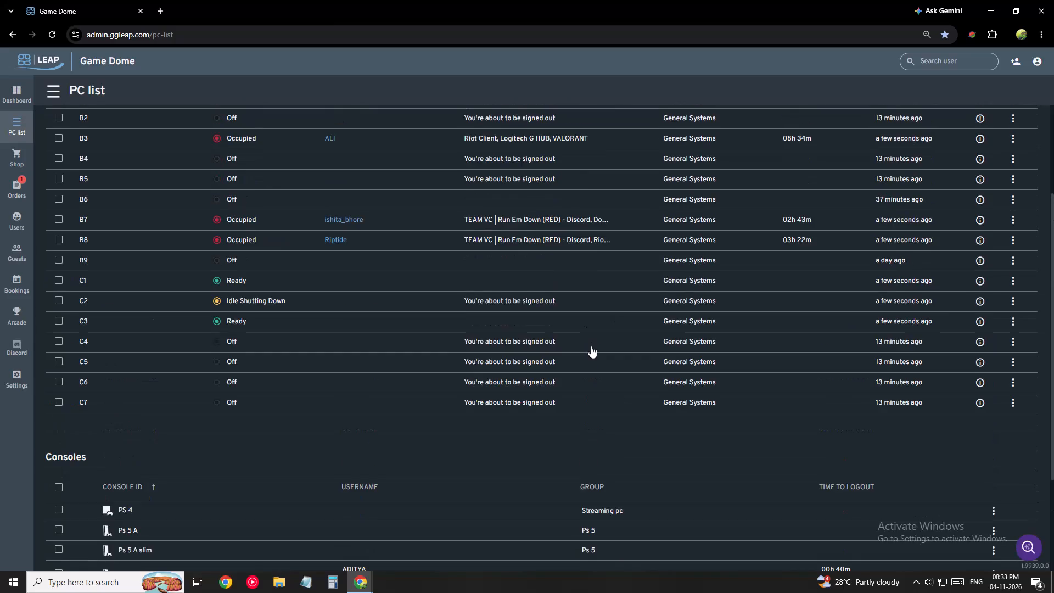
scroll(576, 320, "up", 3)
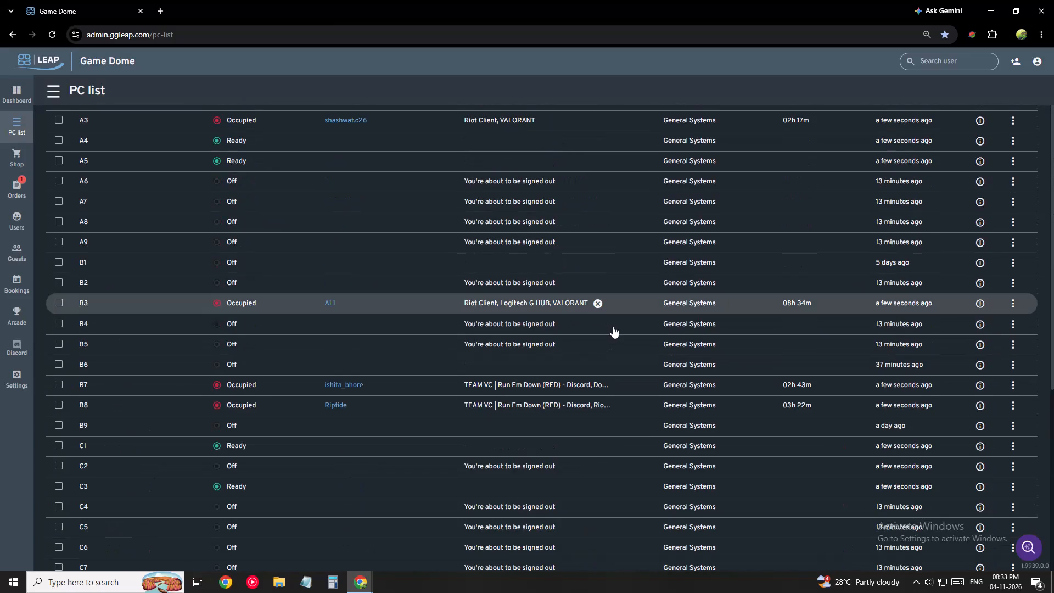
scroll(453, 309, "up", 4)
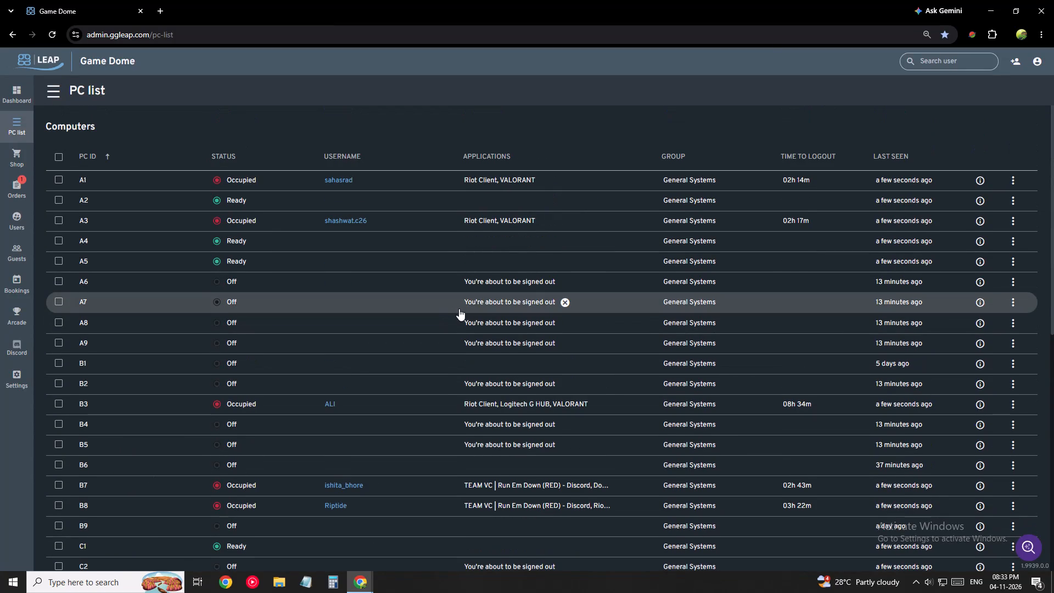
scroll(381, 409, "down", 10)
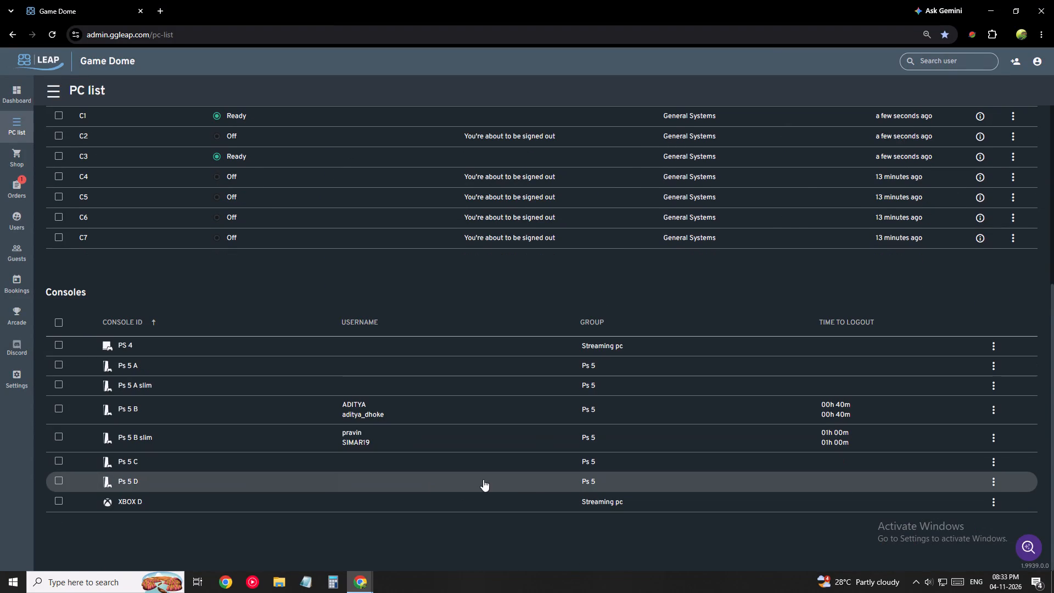
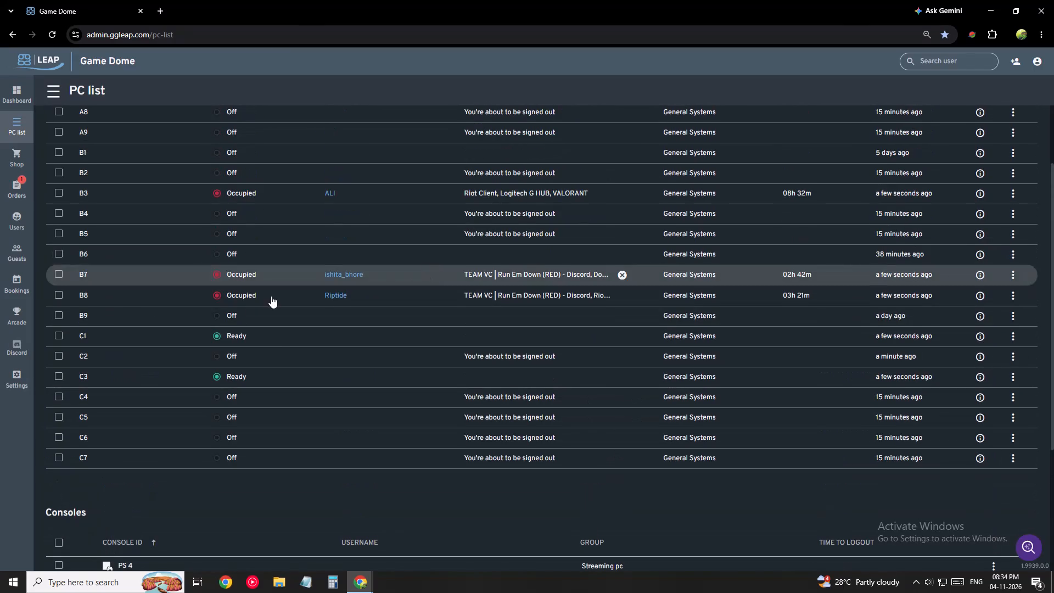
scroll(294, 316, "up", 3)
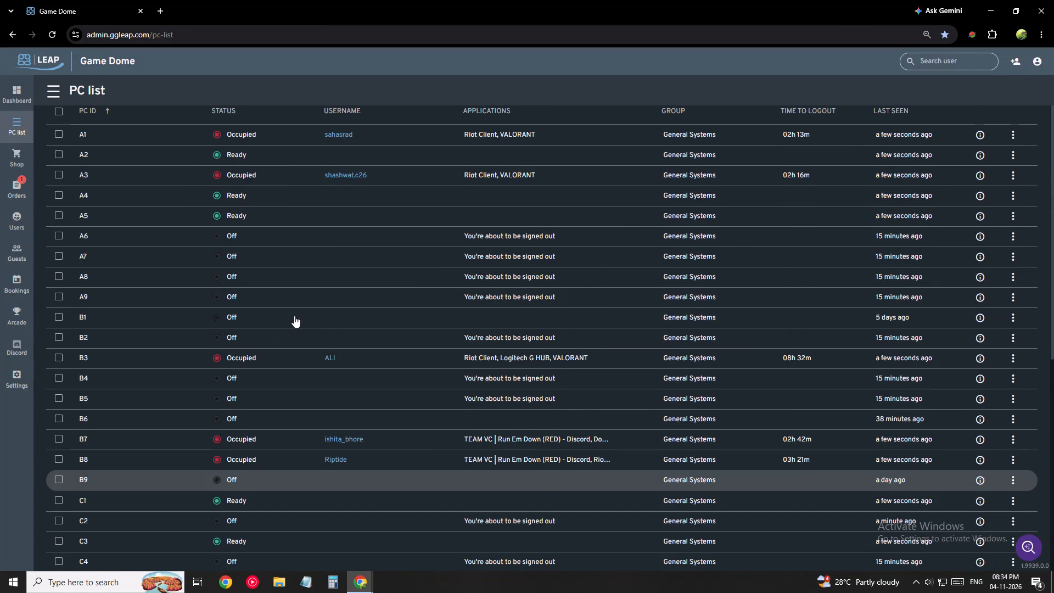
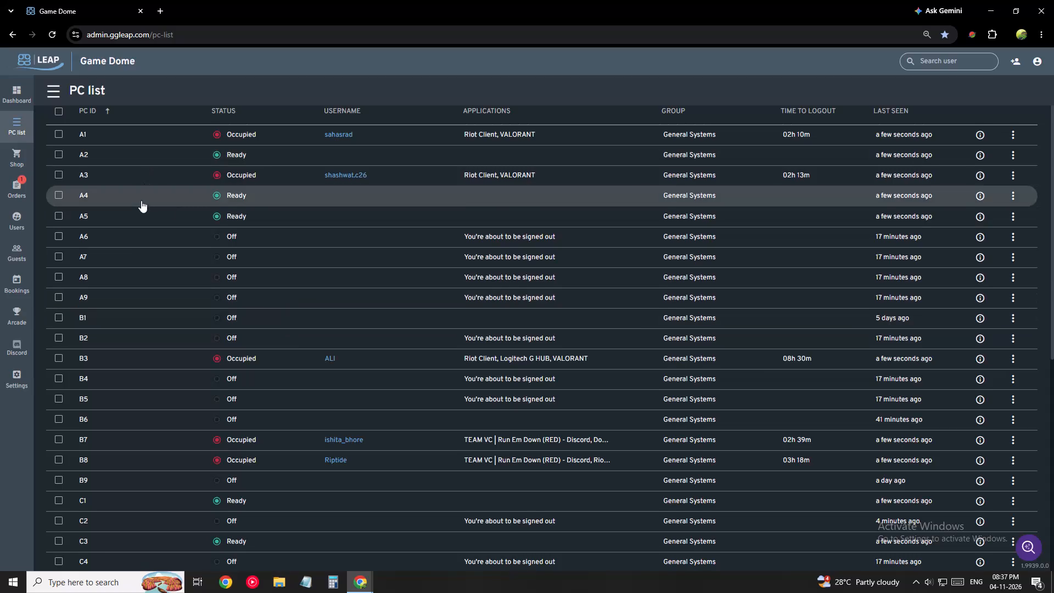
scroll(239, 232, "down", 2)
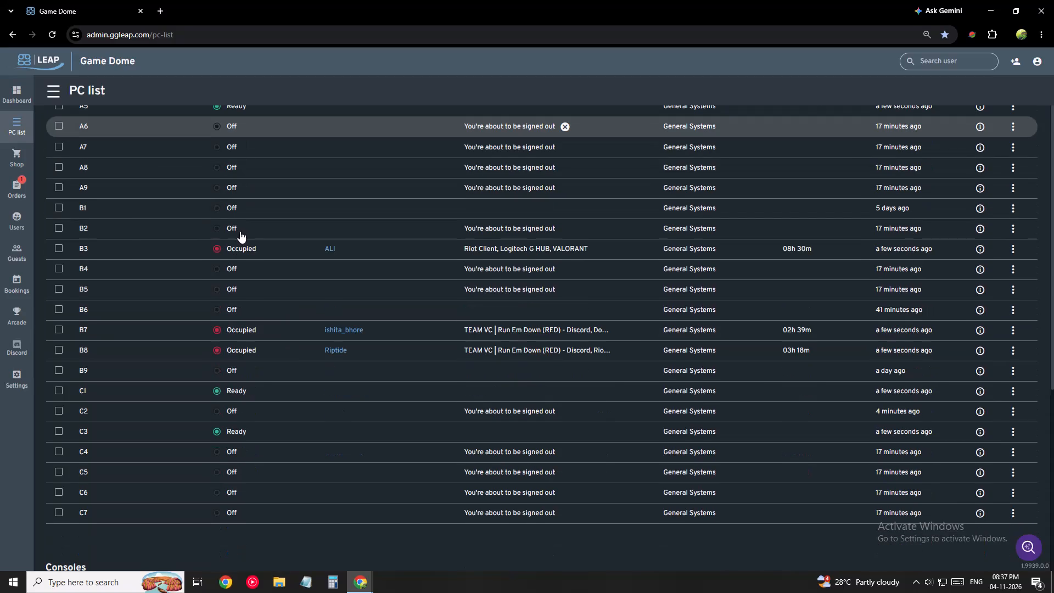
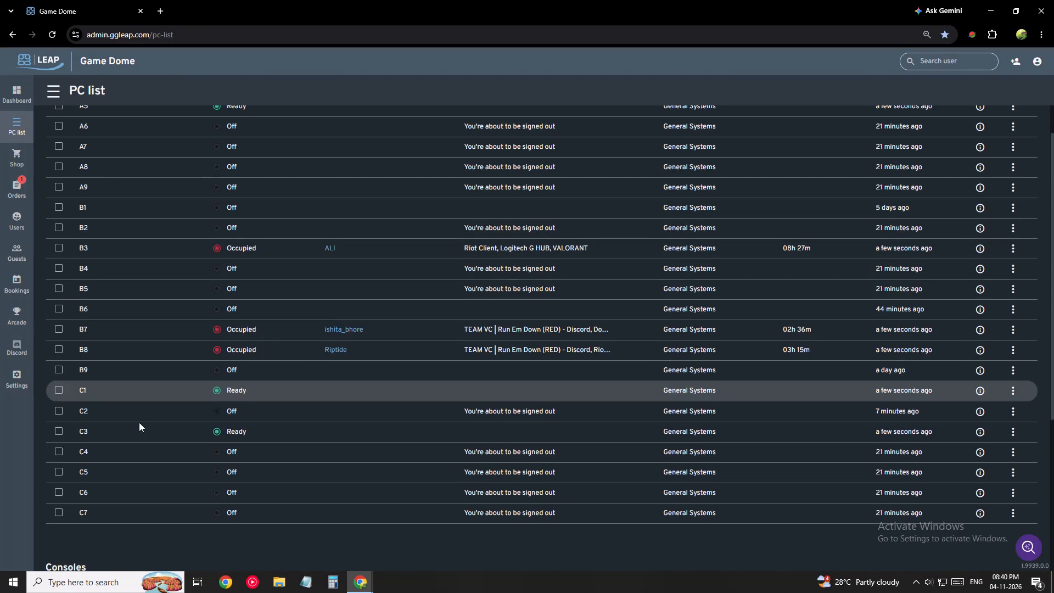
Shut down the ready PCs A2, A4, A5, C1 and C3 together and clear the selection.
left_click(52, 390)
left_click(59, 429)
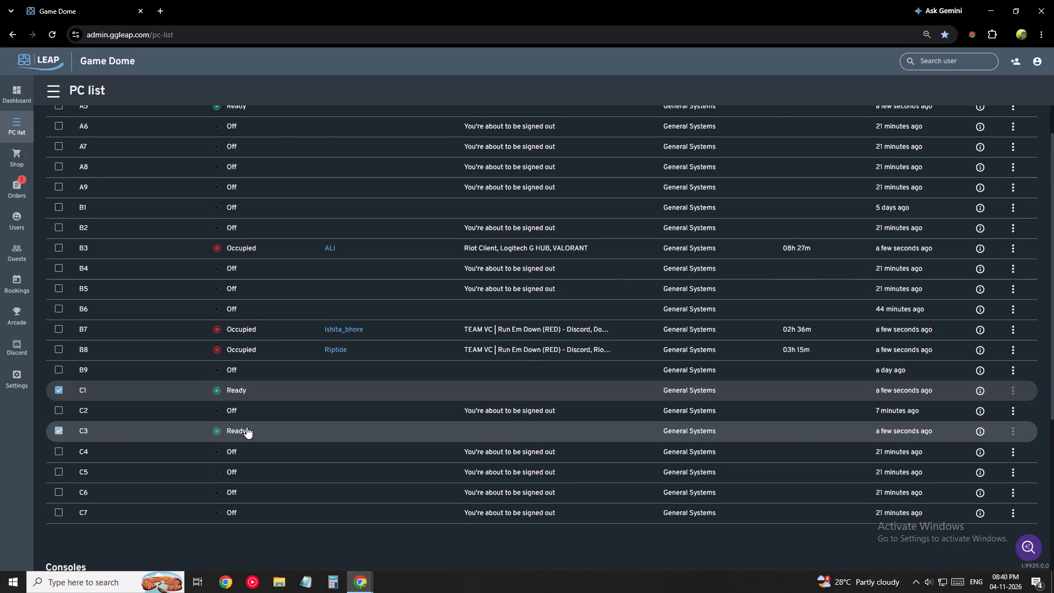
scroll(246, 427, "up", 2)
left_click(63, 215)
left_click(61, 199)
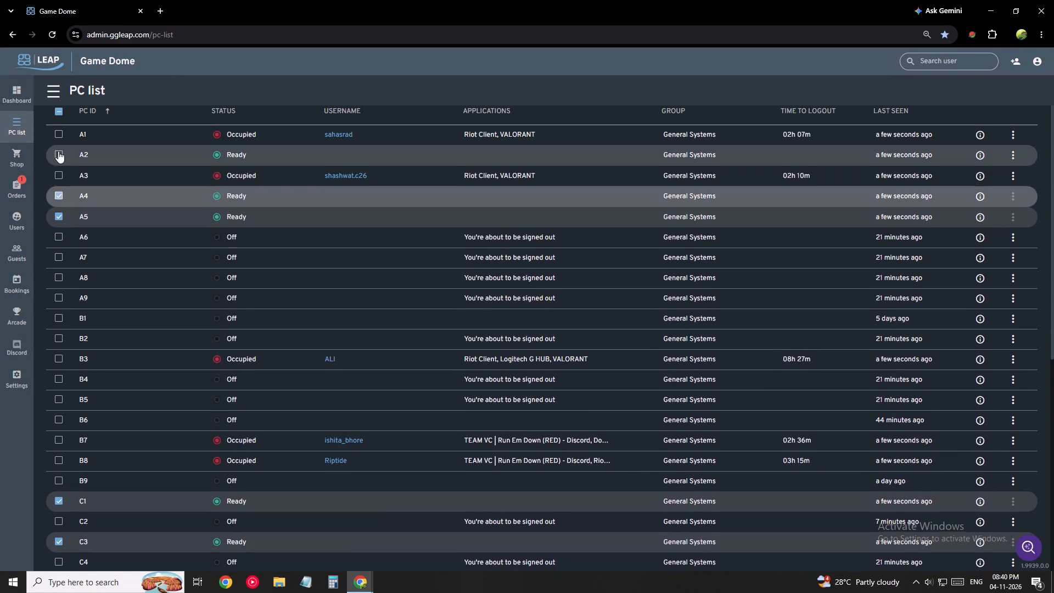
left_click(58, 151)
scroll(661, 117, "up", 1)
left_click(913, 127)
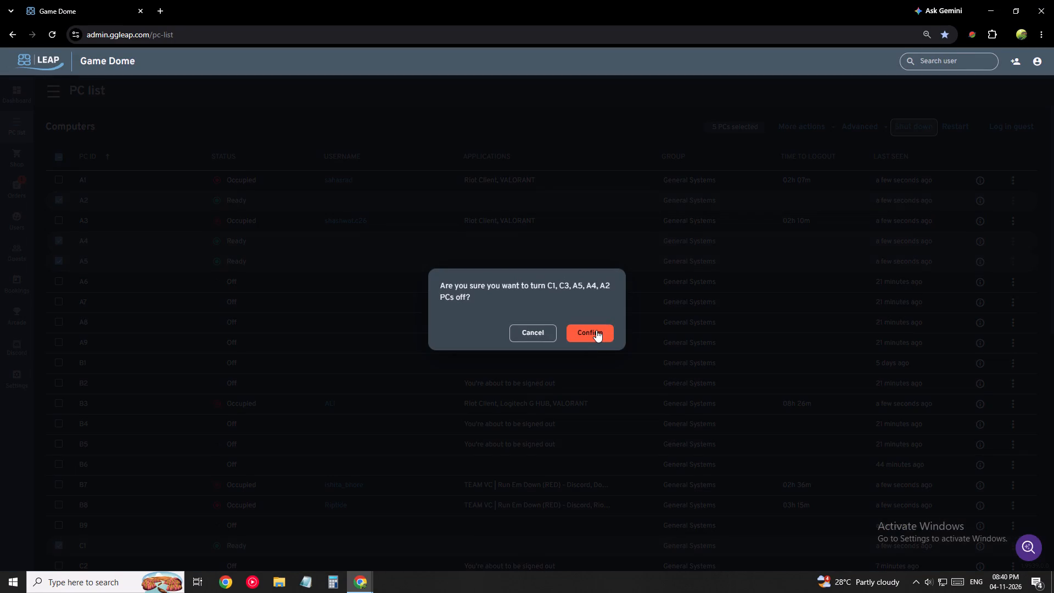
left_click(596, 330)
double_click(59, 155)
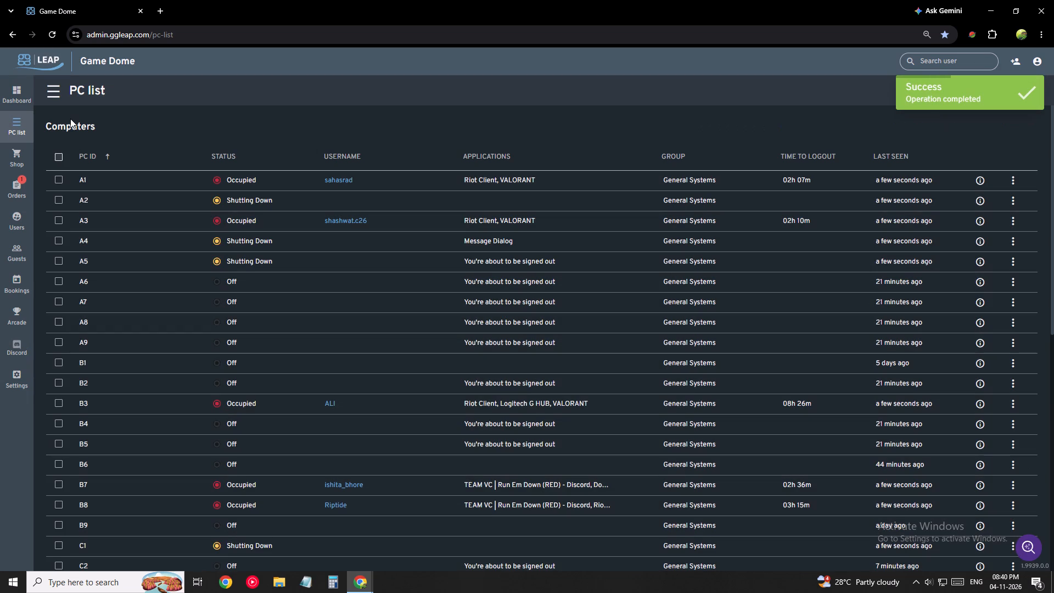
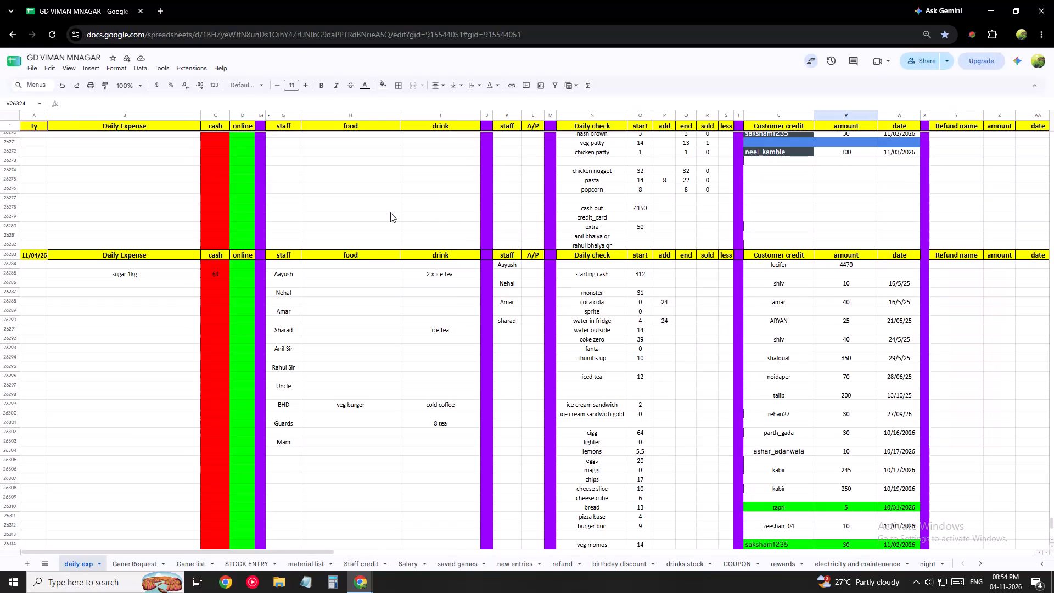
Record 40 added cigg in the 11/04/26 daily check of the daily expense sheet.
scroll(426, 211, "down", 3)
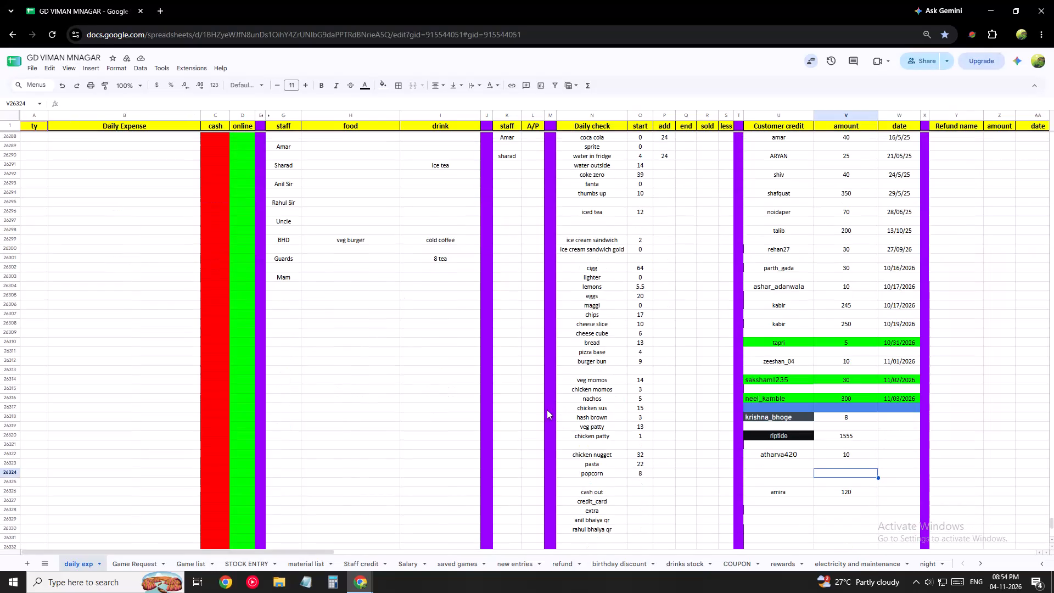
left_click_drag(657, 290, 655, 295)
left_click(653, 311)
left_click(664, 312)
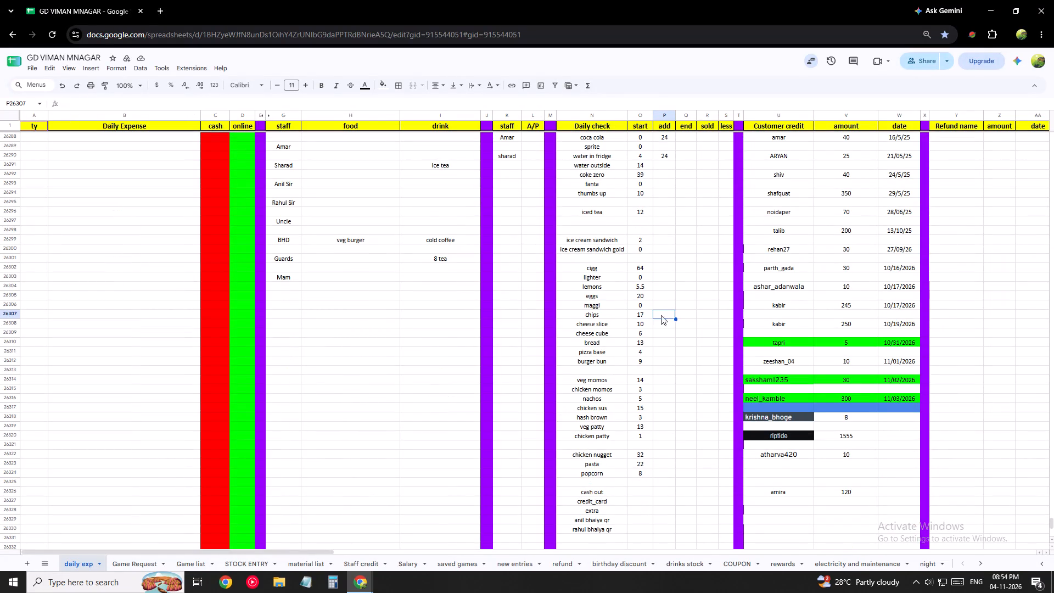
left_click(667, 272)
type("40")
key("Return")
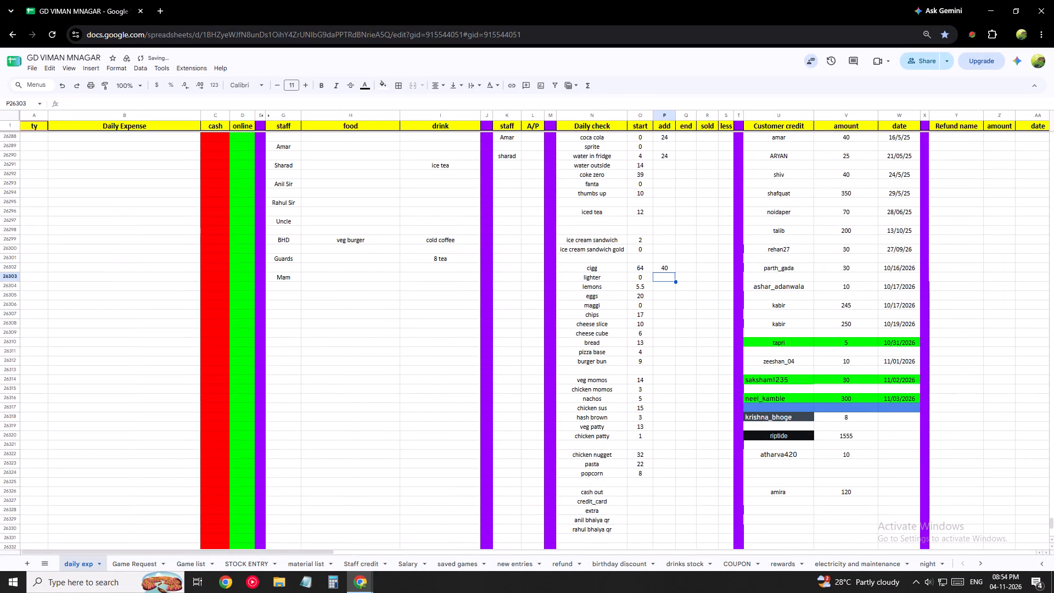
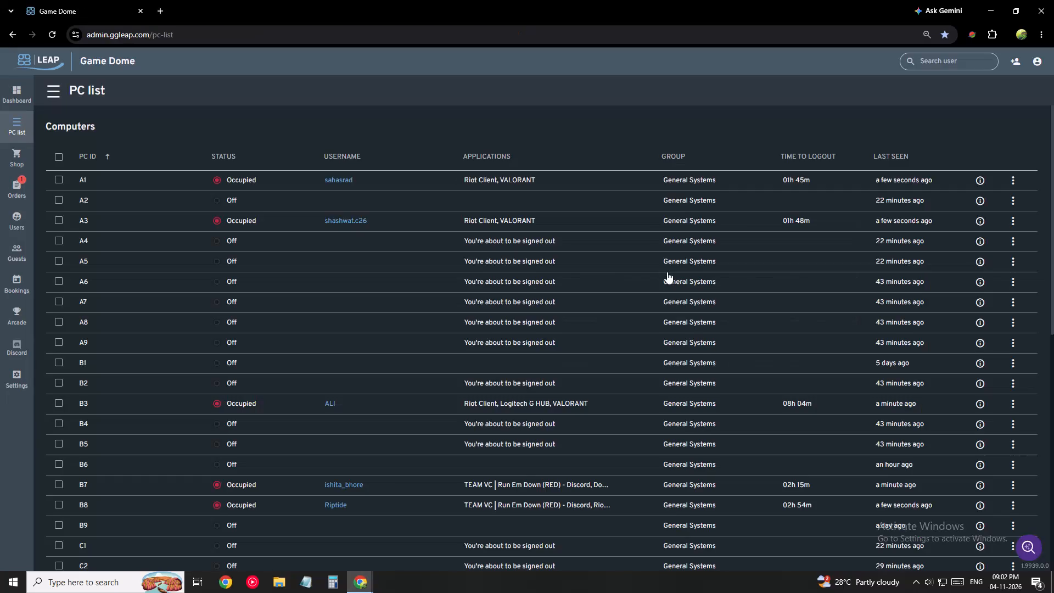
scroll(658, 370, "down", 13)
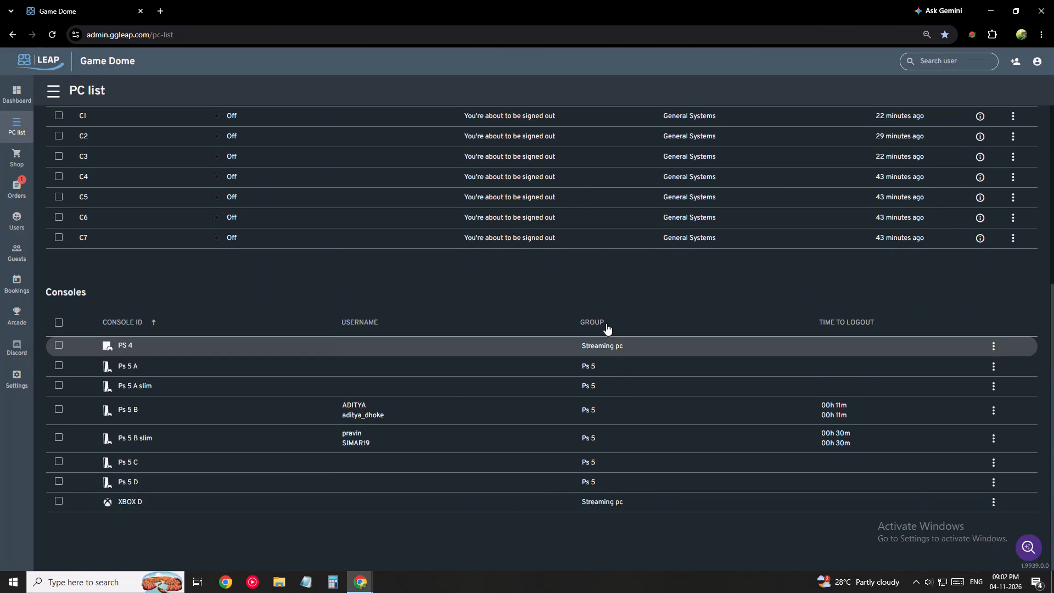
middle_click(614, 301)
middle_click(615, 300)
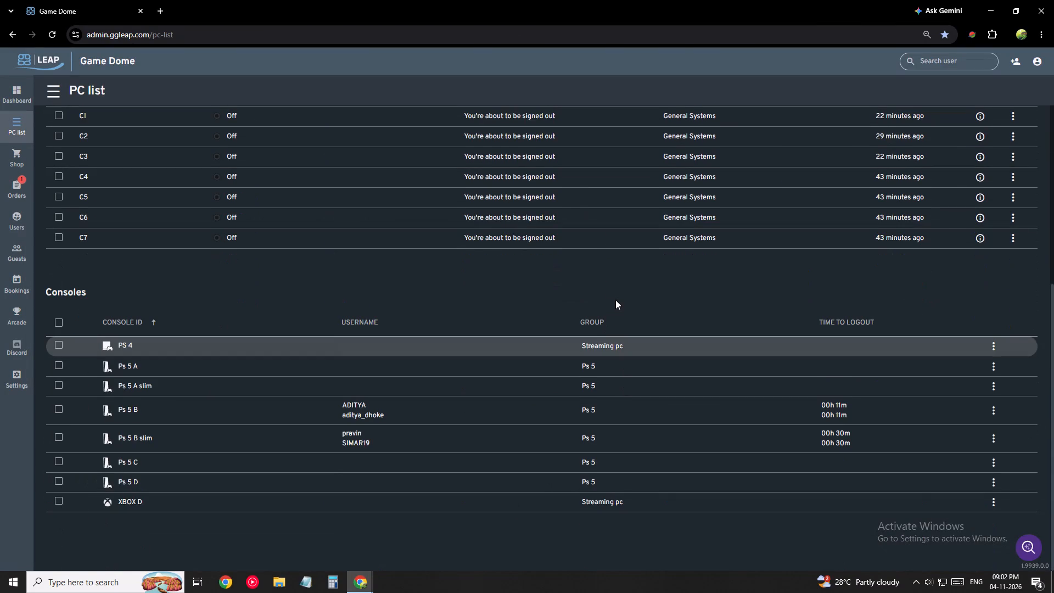
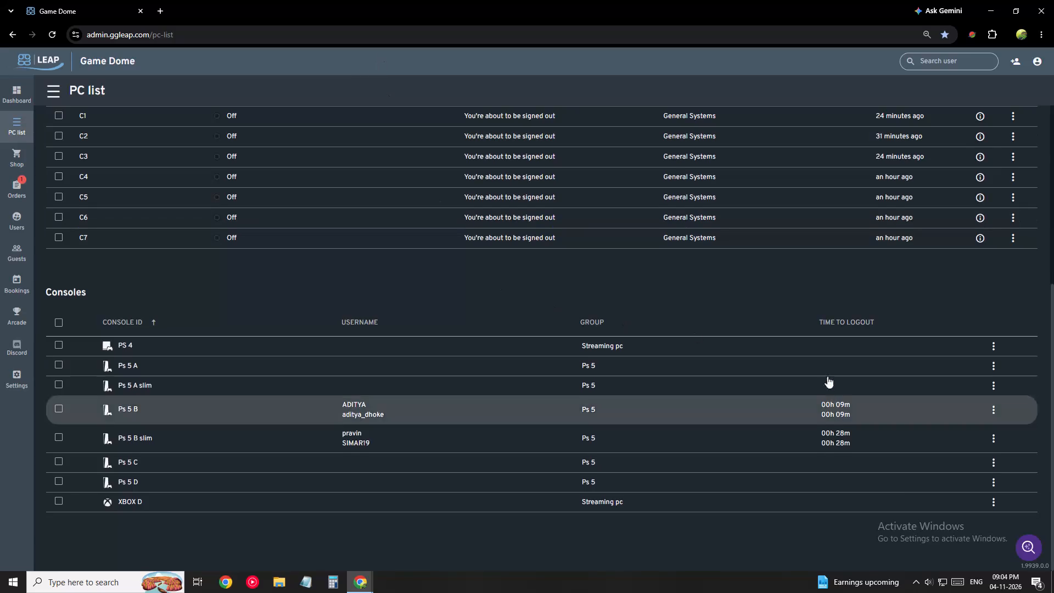
Log the existing customer account with the first name Amar into console Ps 5 D.
left_click(986, 483)
left_click(976, 401)
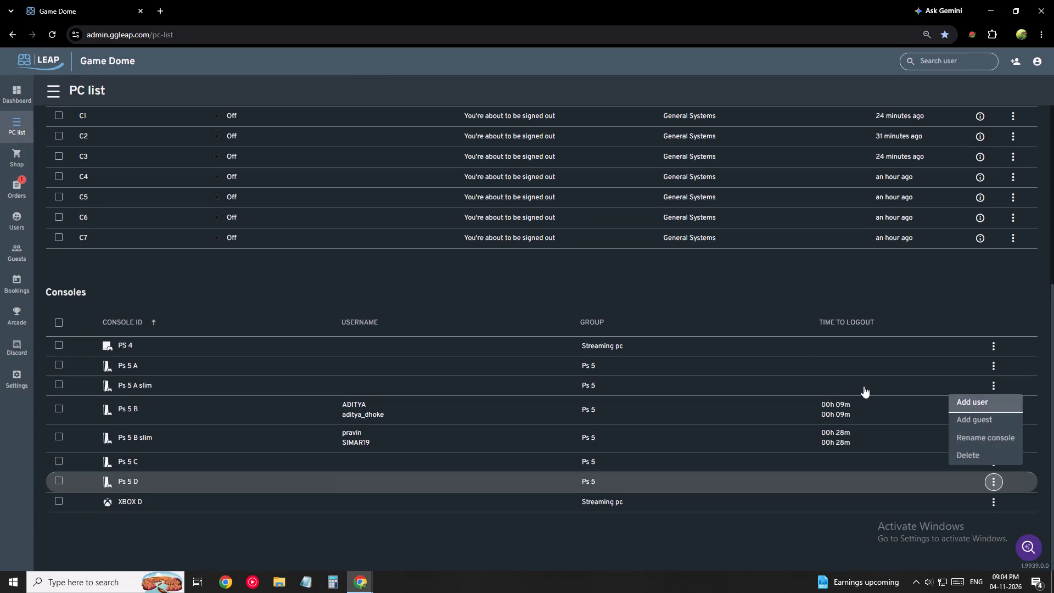
left_click(478, 311)
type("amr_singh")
left_click(445, 326)
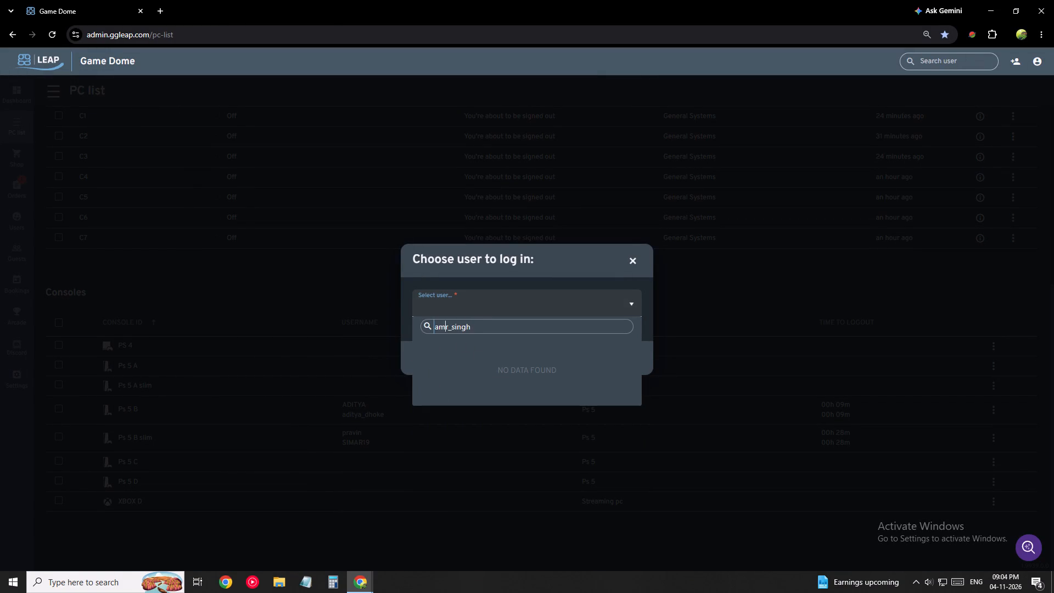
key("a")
left_click(504, 338)
left_click(622, 360)
In the GD VIMAN MNAGAR spreadsheet's material list, set current stock vn to 10 for white mayo and 7 for peri peri masala.
key("alt+Tab")
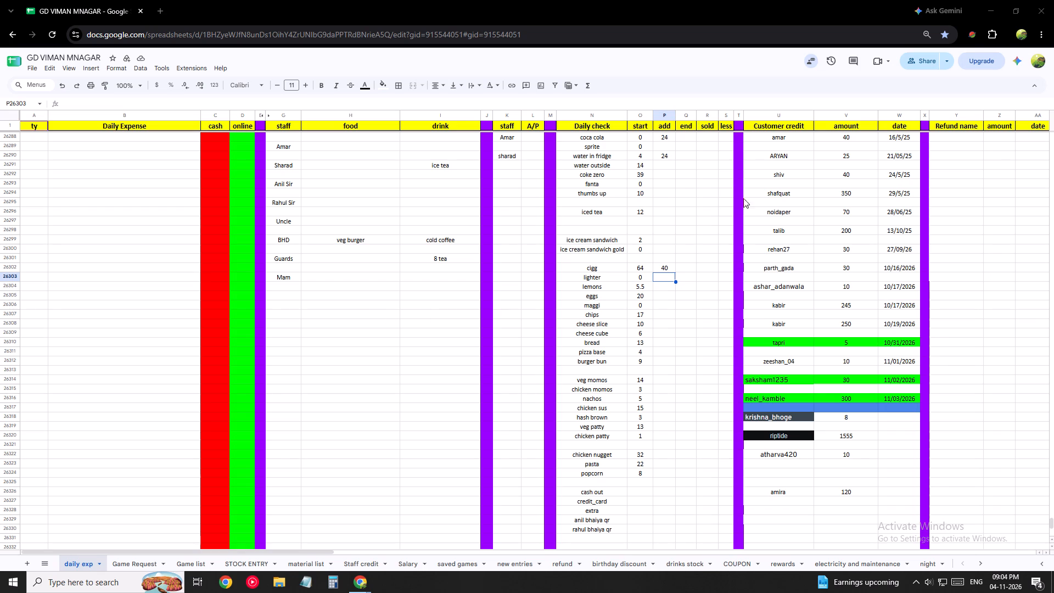
left_click(320, 567)
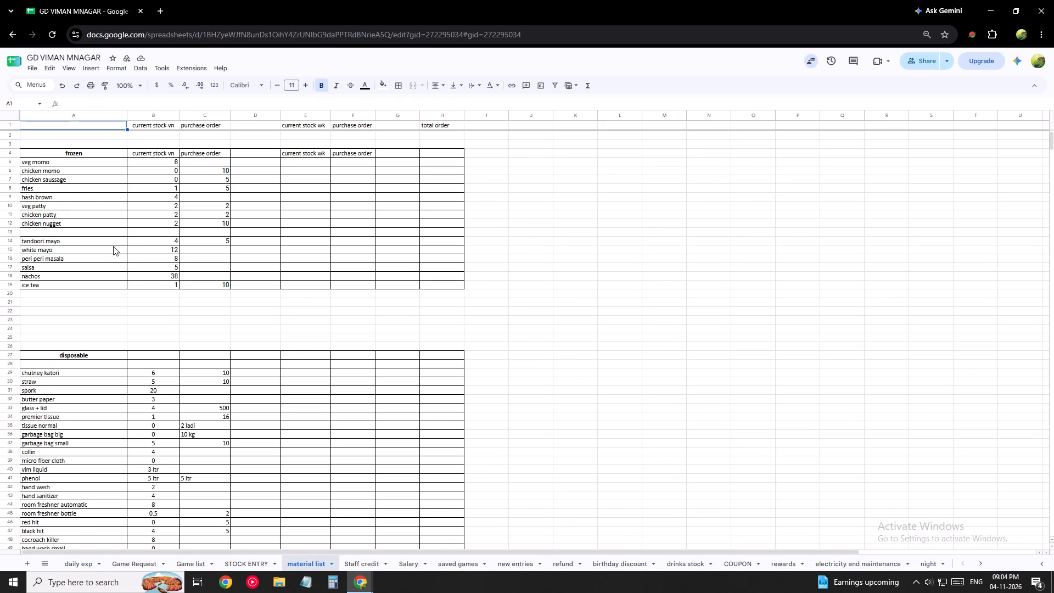
left_click(170, 251)
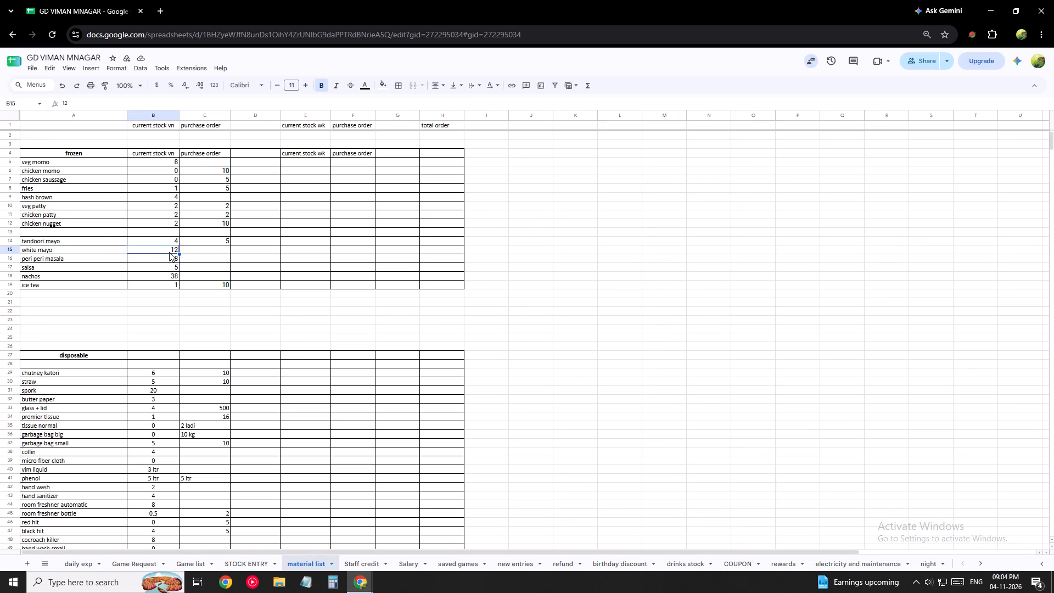
key("BackSpace")
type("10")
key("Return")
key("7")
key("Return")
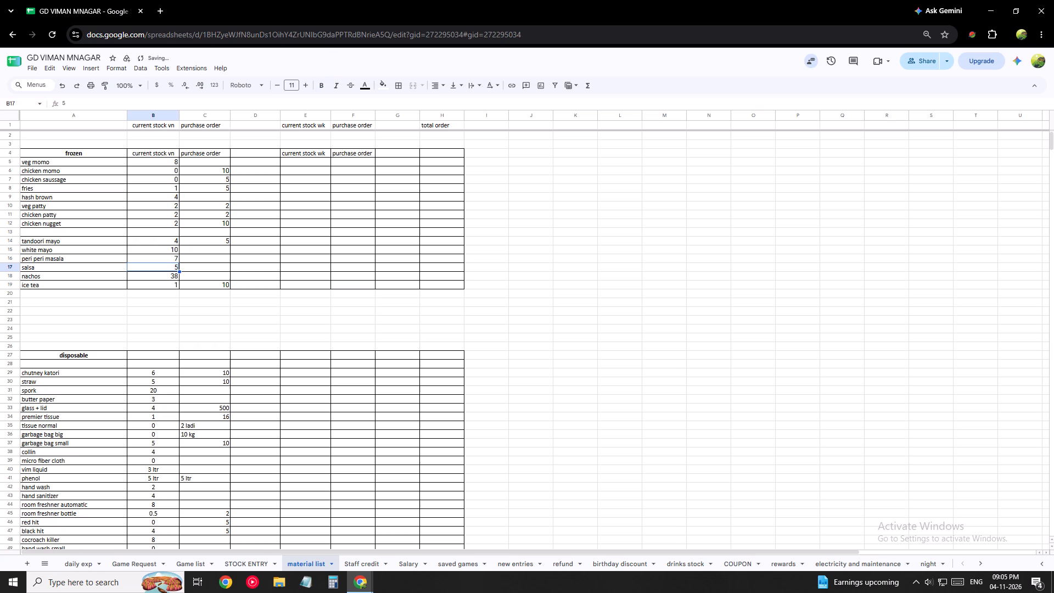
Review the current stock vn entries in the material list's remaining frozen, disposable and drinks sections.
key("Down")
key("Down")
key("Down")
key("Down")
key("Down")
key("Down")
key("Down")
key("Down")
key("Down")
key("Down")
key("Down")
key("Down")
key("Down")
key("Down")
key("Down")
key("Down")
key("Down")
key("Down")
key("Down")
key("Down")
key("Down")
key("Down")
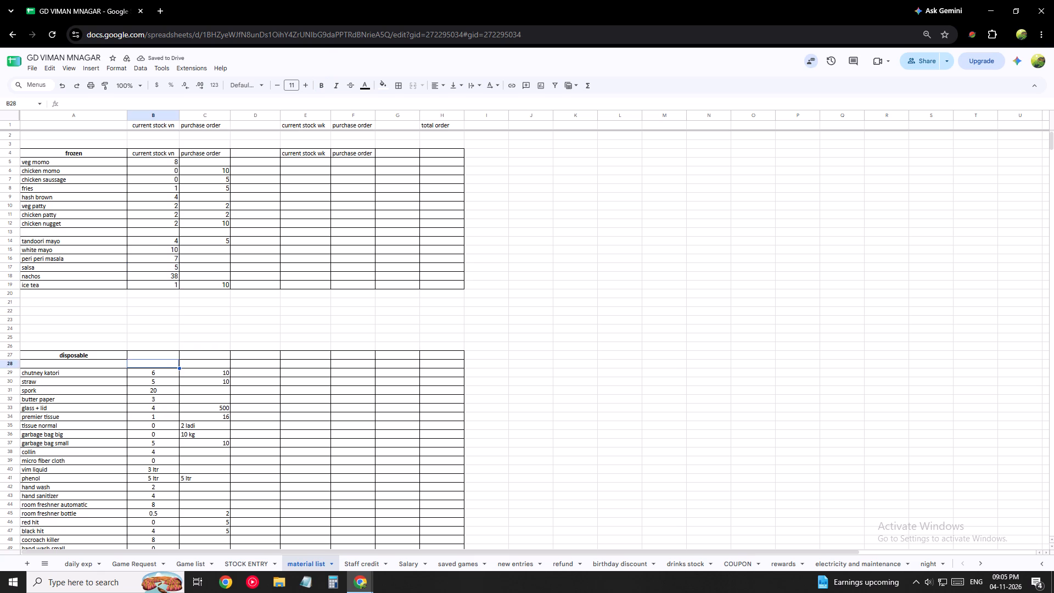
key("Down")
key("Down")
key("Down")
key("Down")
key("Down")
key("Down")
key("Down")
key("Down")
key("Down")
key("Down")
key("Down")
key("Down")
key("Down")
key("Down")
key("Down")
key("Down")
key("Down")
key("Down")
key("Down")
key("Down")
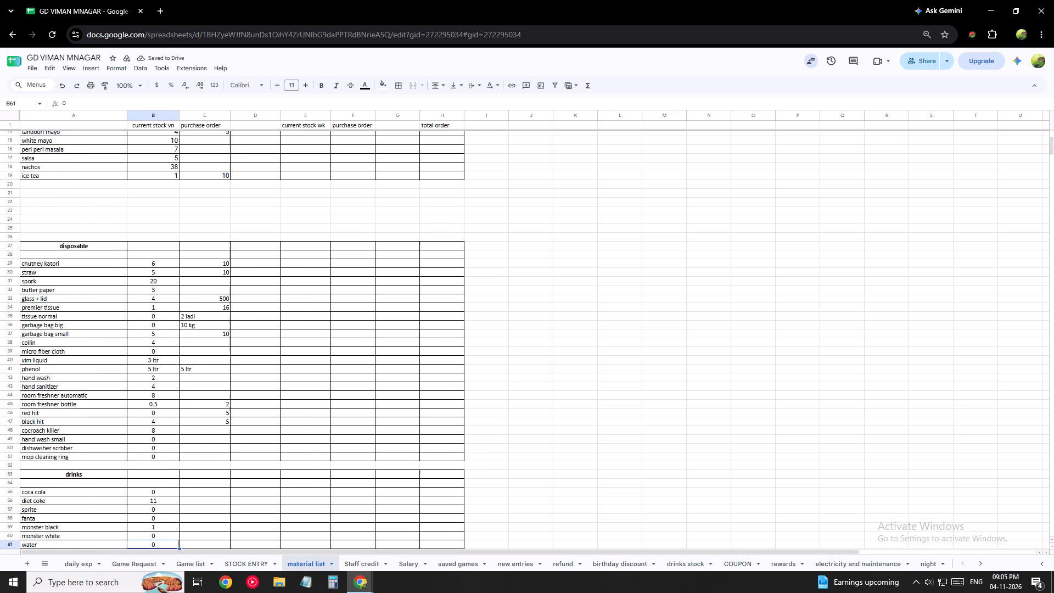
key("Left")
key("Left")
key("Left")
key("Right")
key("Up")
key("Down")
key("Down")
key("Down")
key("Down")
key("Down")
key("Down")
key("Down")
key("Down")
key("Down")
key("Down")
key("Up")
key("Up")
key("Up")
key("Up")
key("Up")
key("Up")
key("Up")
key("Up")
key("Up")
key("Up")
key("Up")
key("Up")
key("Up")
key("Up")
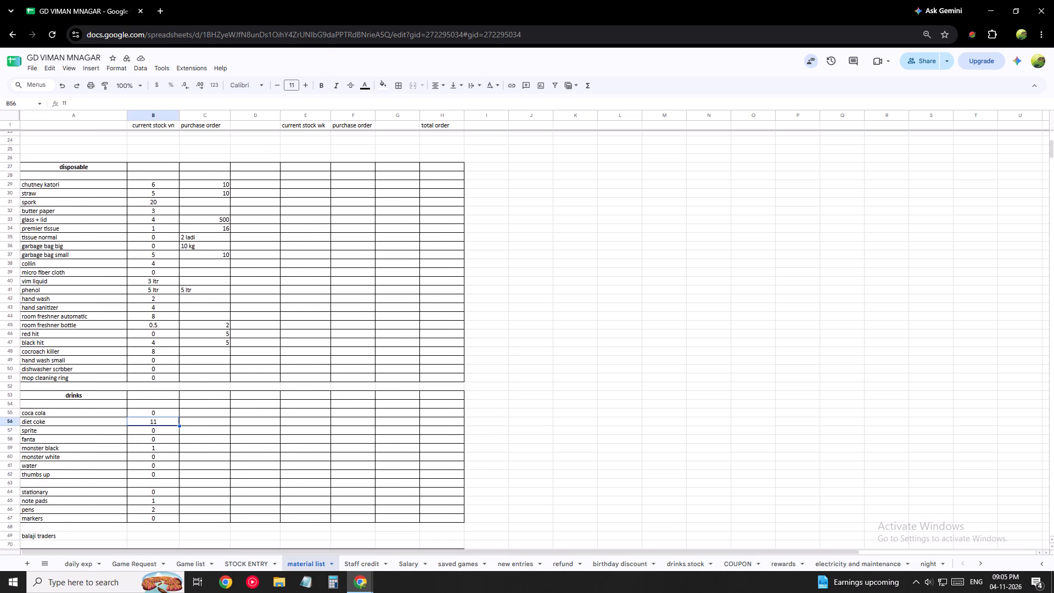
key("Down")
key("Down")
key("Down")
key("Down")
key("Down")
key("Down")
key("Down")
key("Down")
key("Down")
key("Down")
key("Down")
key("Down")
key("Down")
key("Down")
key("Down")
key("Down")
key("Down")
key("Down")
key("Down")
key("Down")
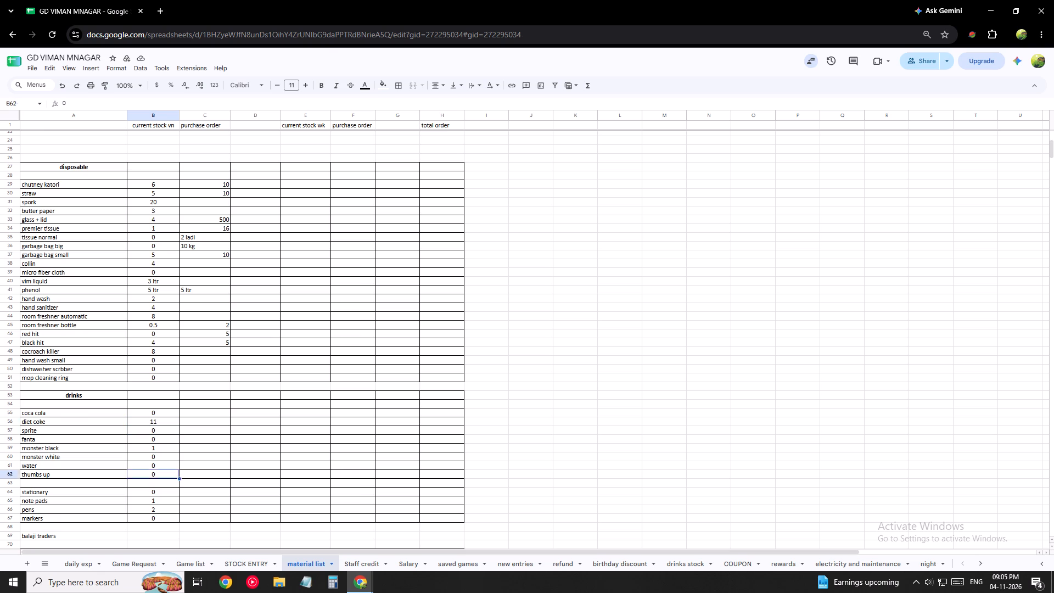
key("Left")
Switch back to the ggLeap PC list and check the status of the PCs and consoles.
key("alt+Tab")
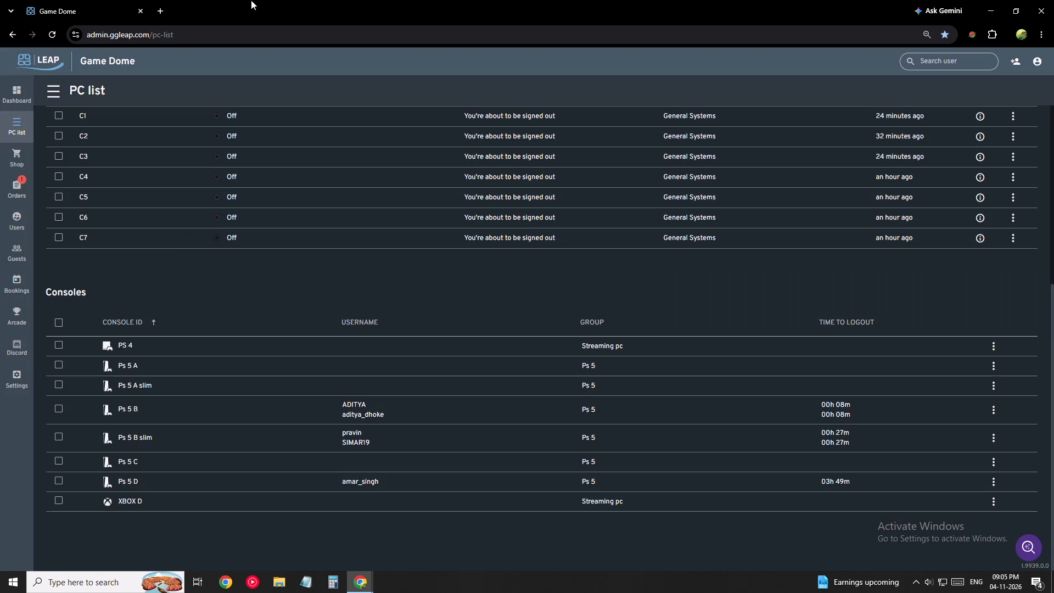
scroll(753, 367, "up", 2)
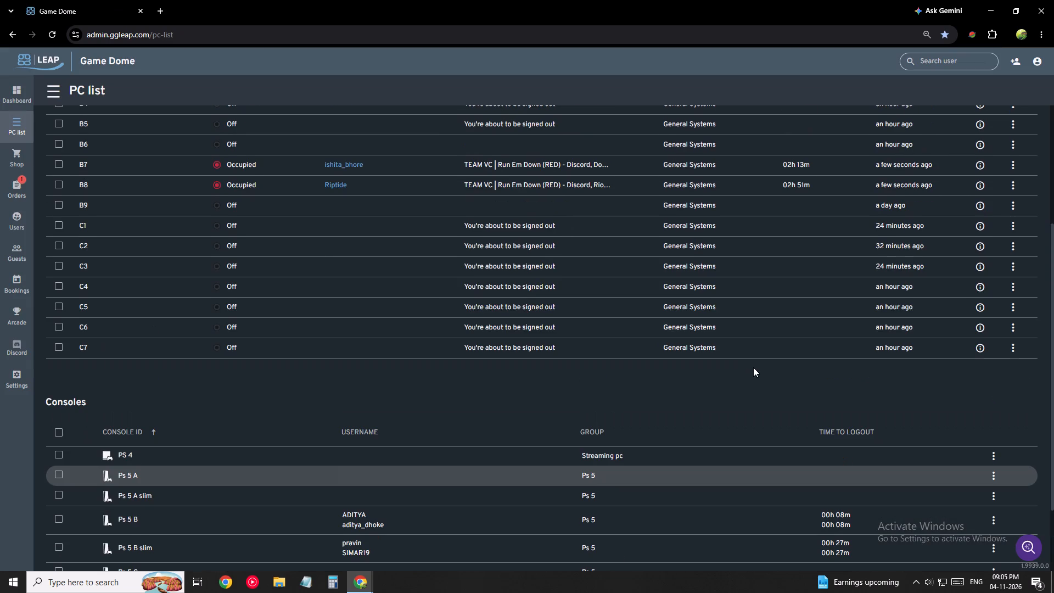
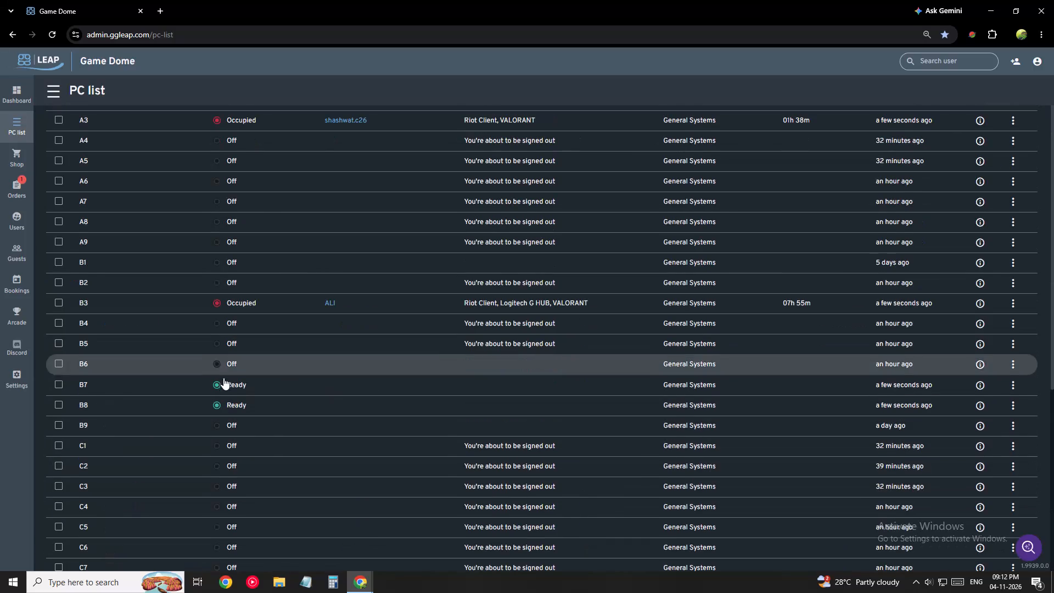
Shut down the ready PCs B7 and B8 together and clear the computer selection.
left_click(58, 383)
left_click(57, 397)
scroll(136, 433, "up", 3)
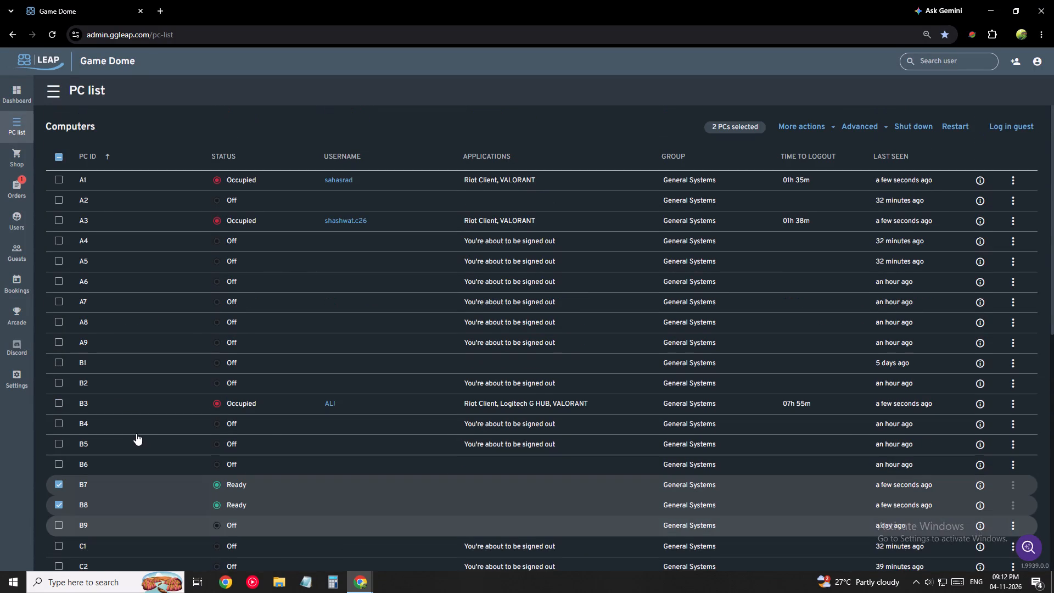
left_click(915, 128)
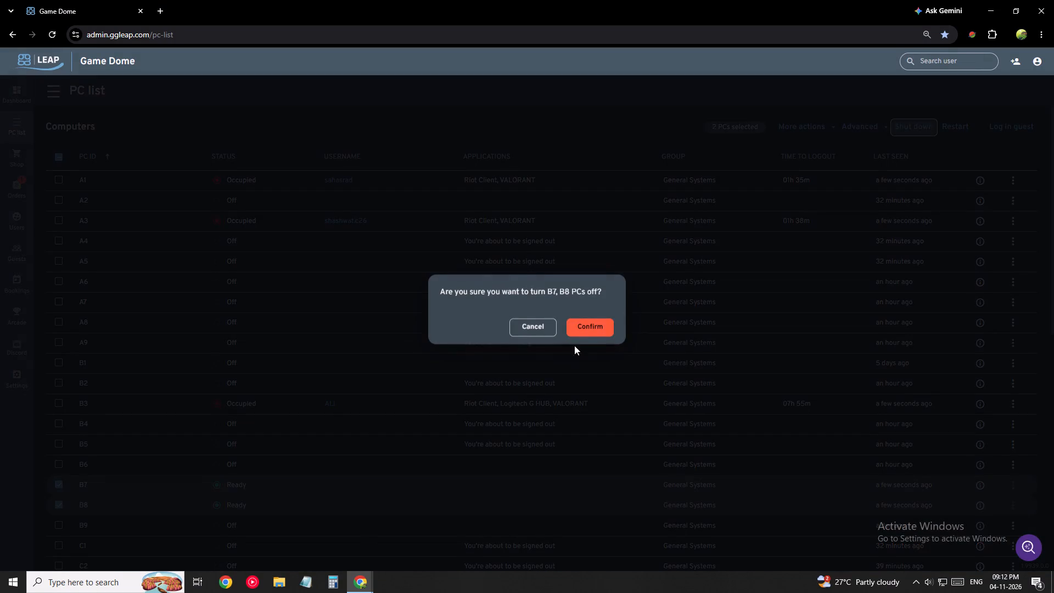
left_click(585, 326)
double_click(55, 157)
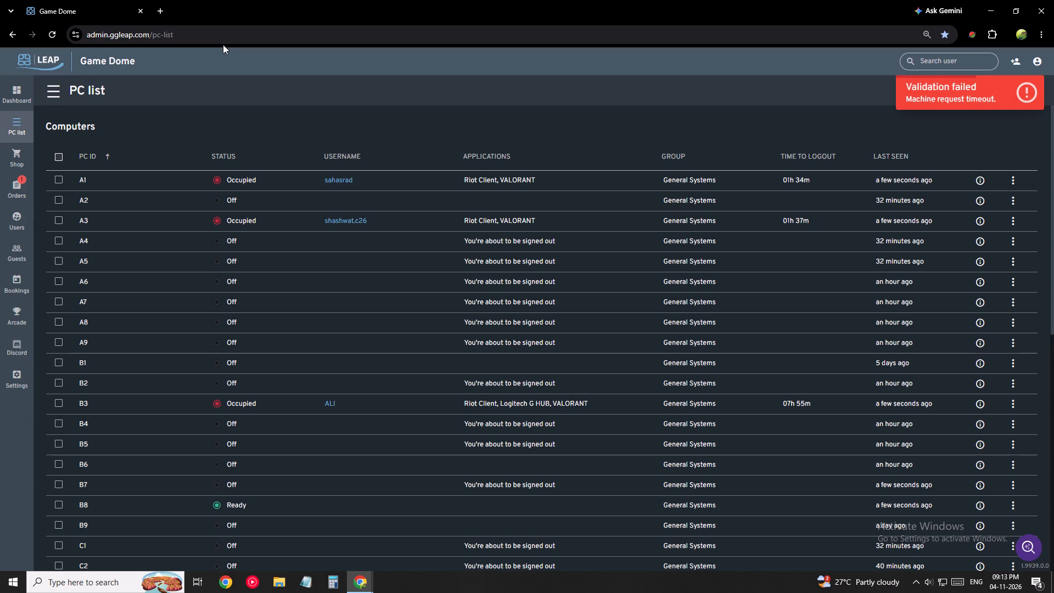
Switch to the GD VIMAN MNAGAR spreadsheet, look over the daily exp sheet, and return to the ggLeap PC list.
key("alt+Tab")
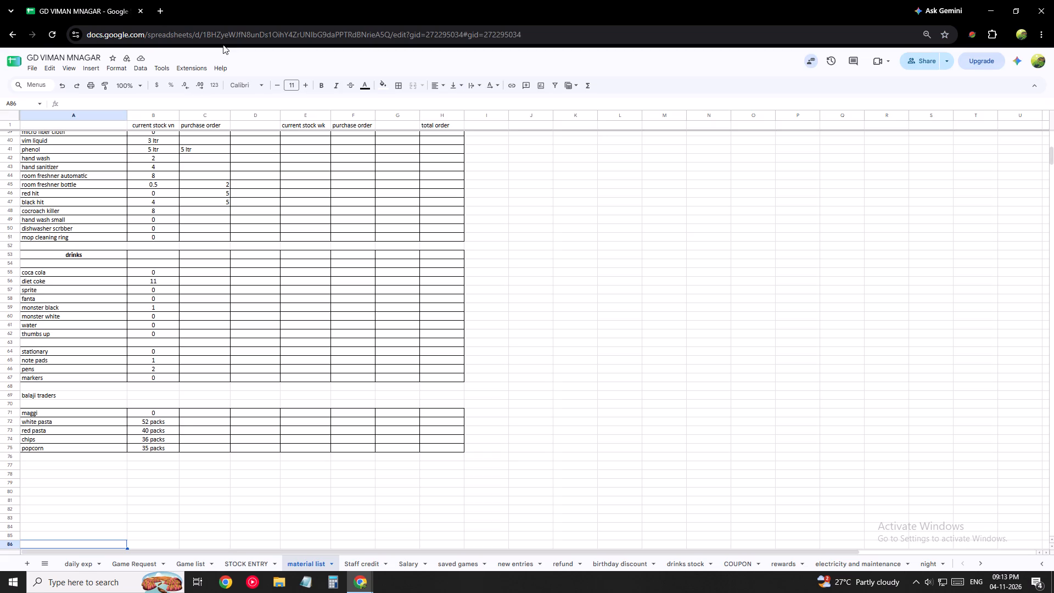
left_click(79, 565)
scroll(960, 385, "down", 2)
key("alt+Tab")
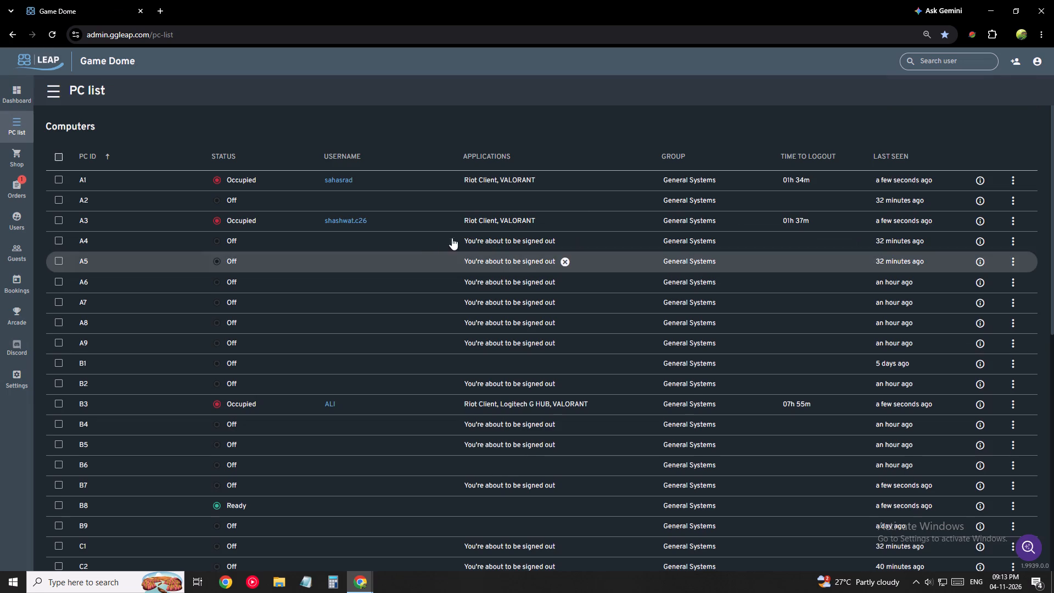
Select console Ps 5 B and open its actions for adding a user or guest.
scroll(395, 338, "down", 5)
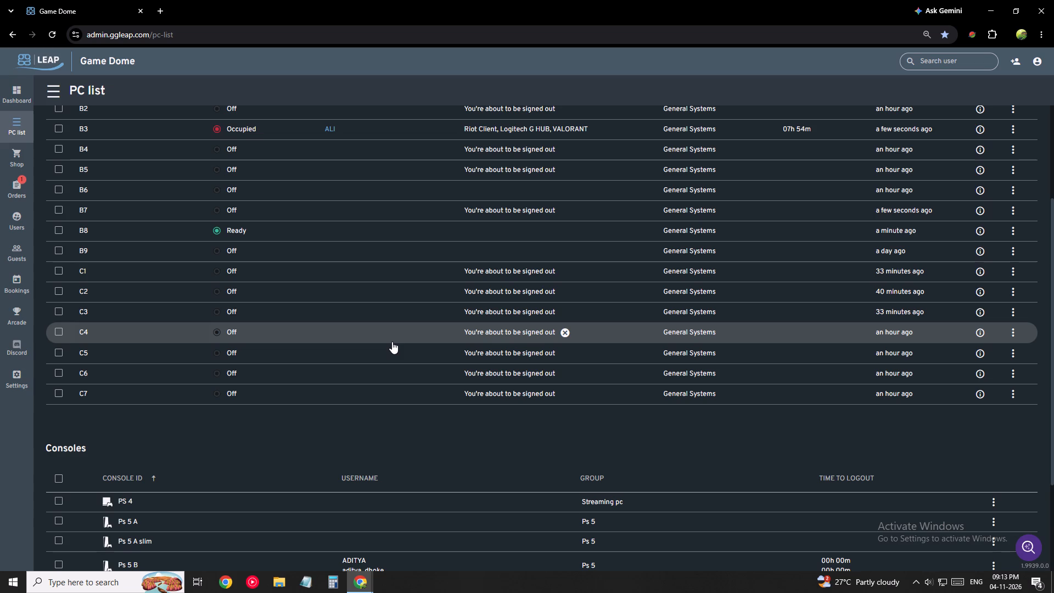
scroll(794, 325, "down", 3)
left_click(988, 400)
left_click(994, 403)
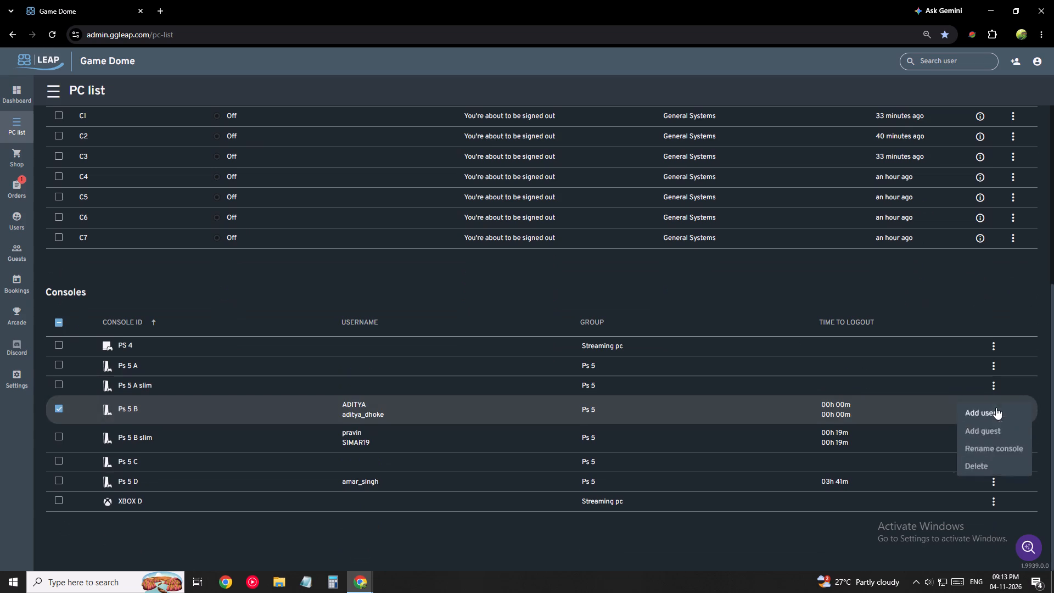
left_click(996, 424)
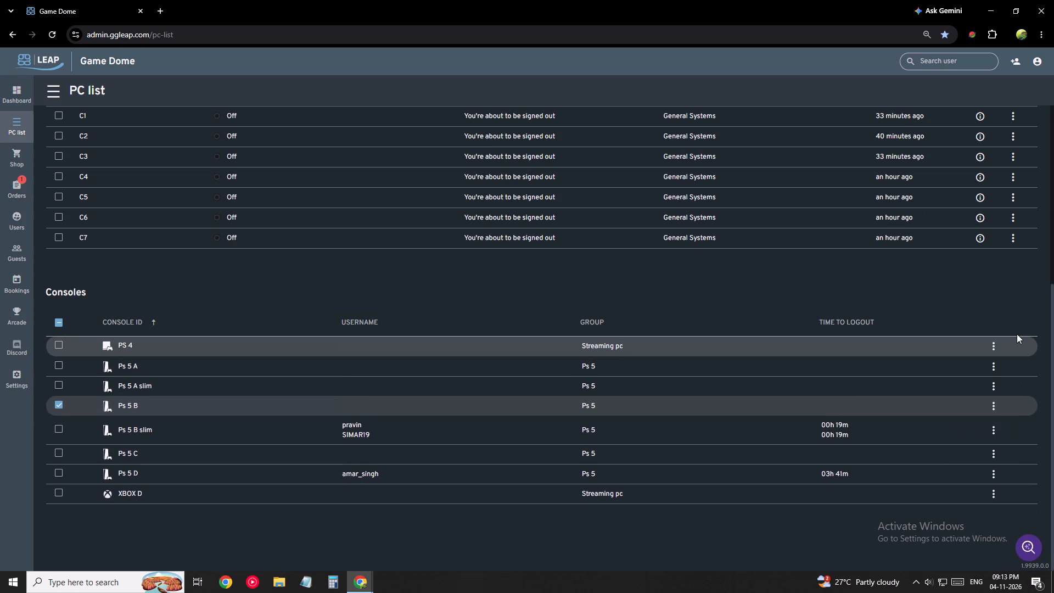
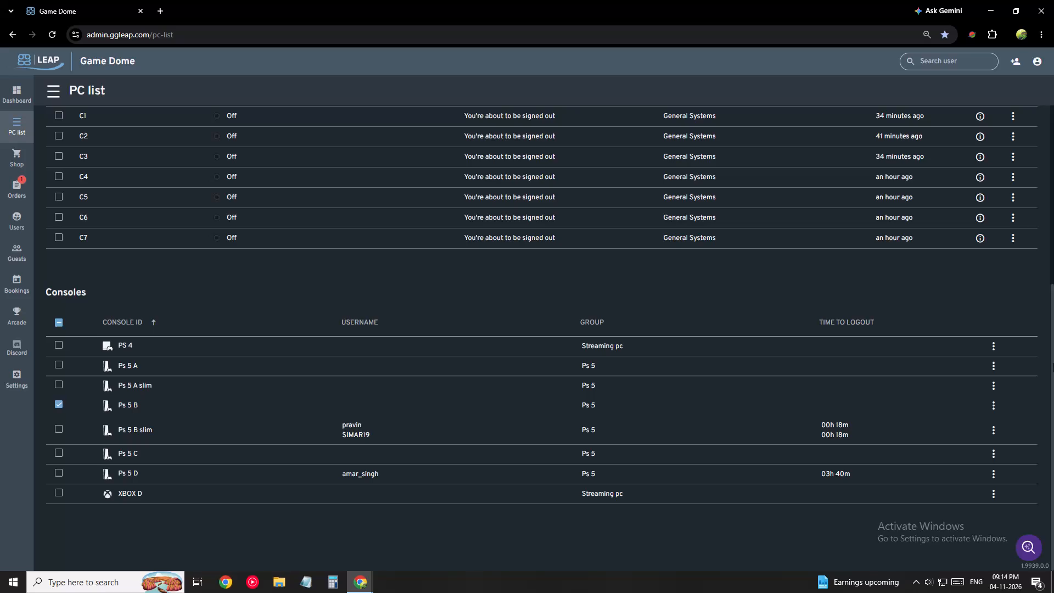
Switch to the GD VIMAN MNAGAR spreadsheet and select riptide's name and amount in the Customer credit list.
key("alt+Tab")
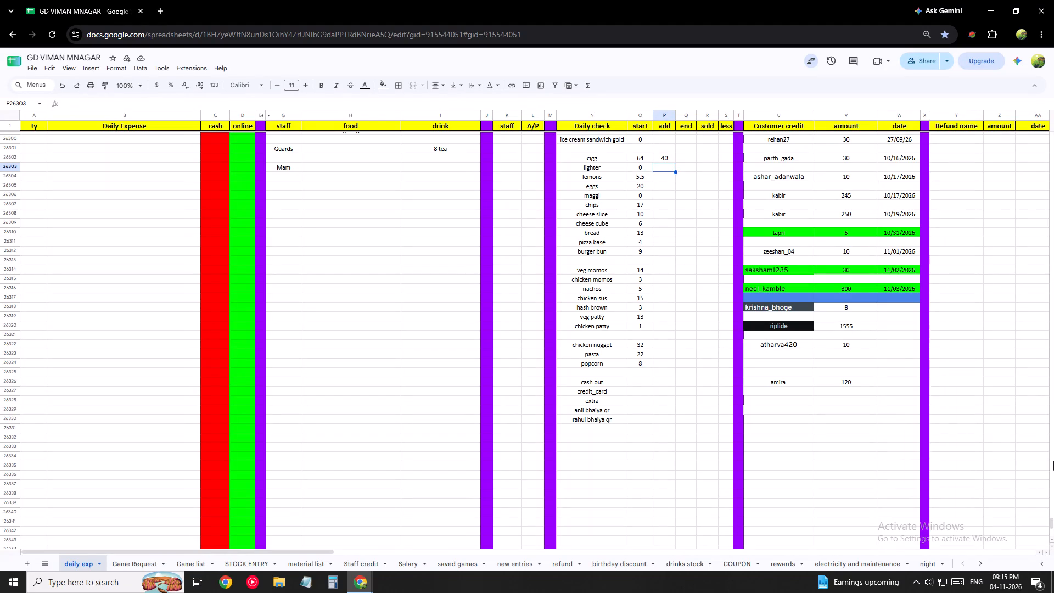
left_click_drag(765, 331, 861, 329)
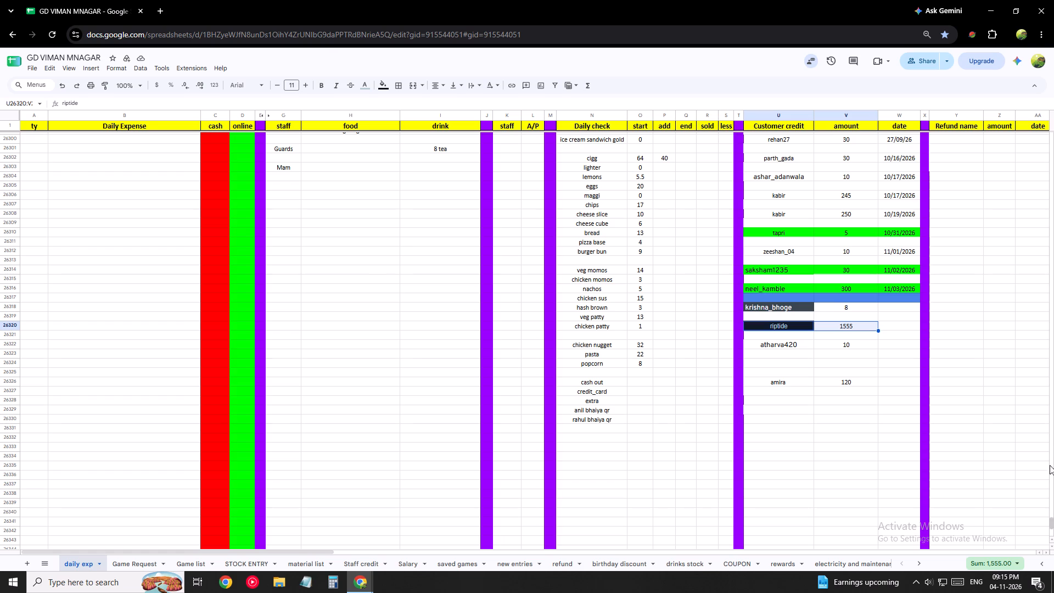
key("alt+Tab")
left_click(5, 192)
left_click(248, 116)
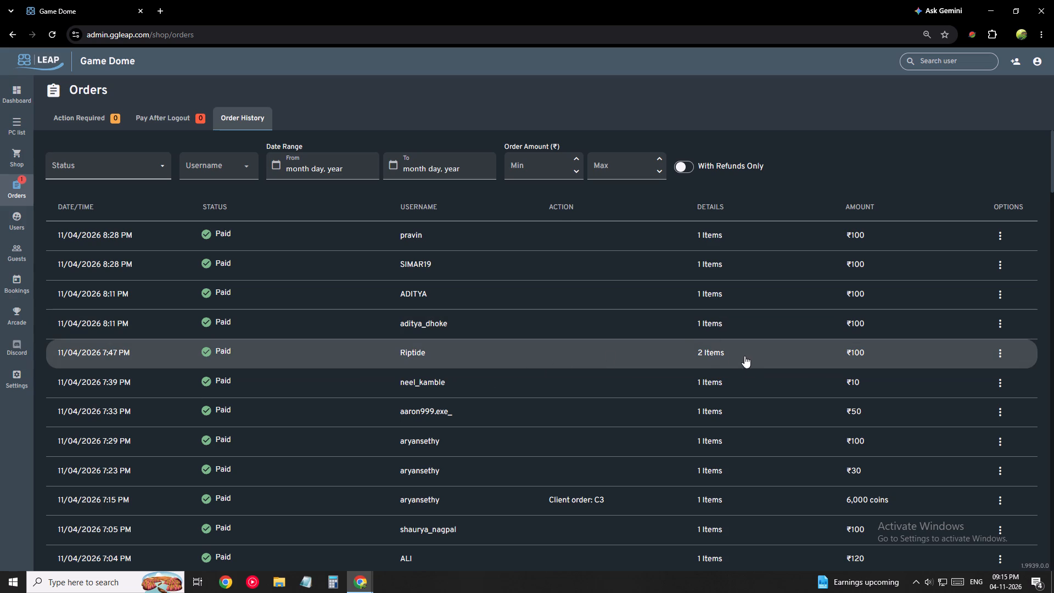
scroll(533, 406, "down", 3)
scroll(481, 454, "down", 1)
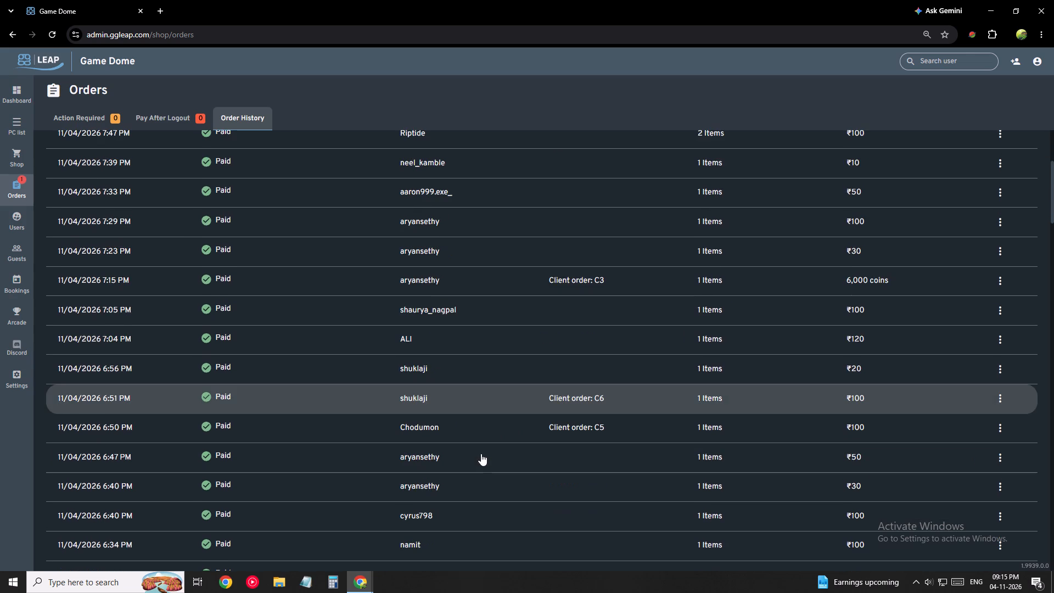
scroll(481, 454, "down", 5)
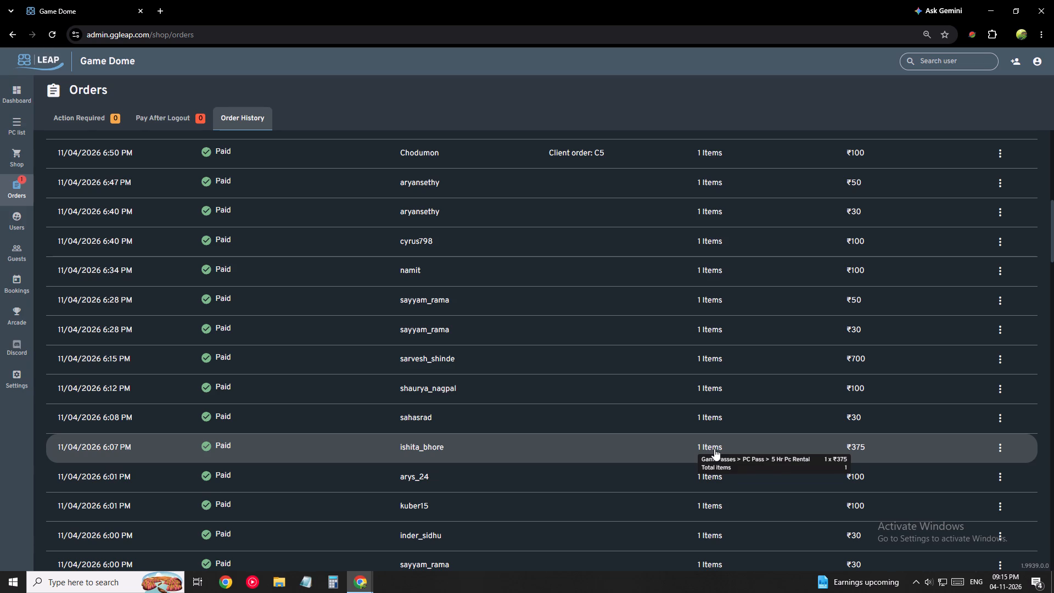
scroll(714, 449, "down", 3)
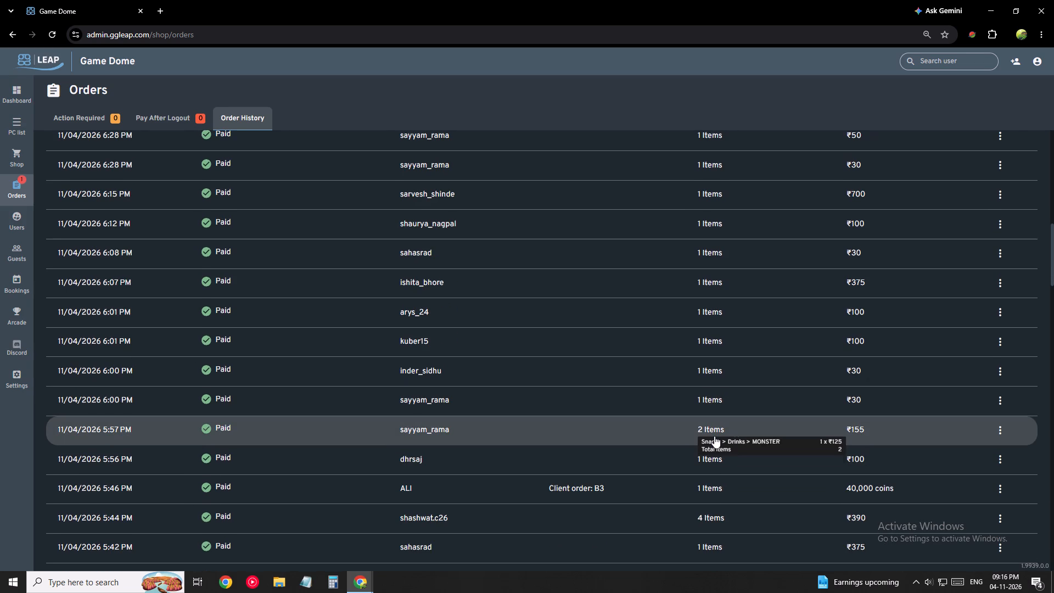
scroll(705, 439, "down", 1)
scroll(632, 456, "down", 1)
scroll(525, 474, "down", 2)
scroll(448, 464, "down", 3)
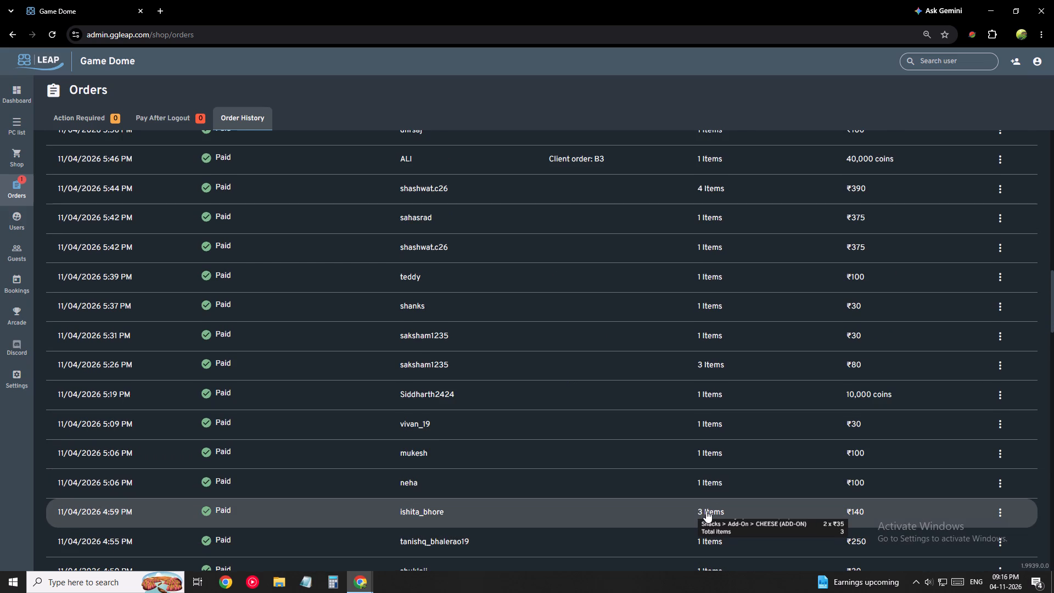
scroll(647, 511, "down", 1)
scroll(571, 506, "down", 1)
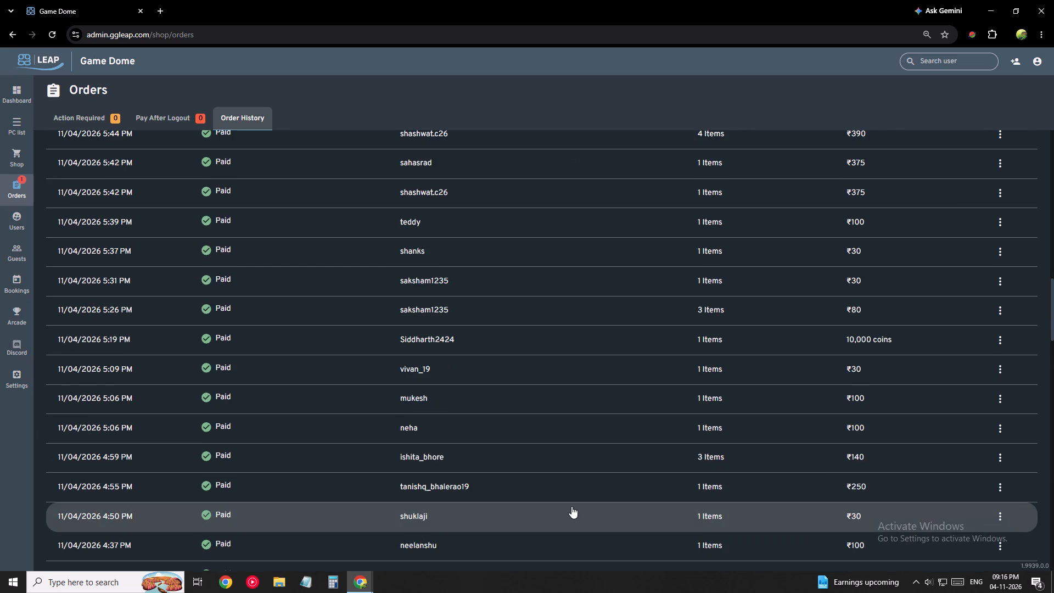
scroll(565, 507, "down", 4)
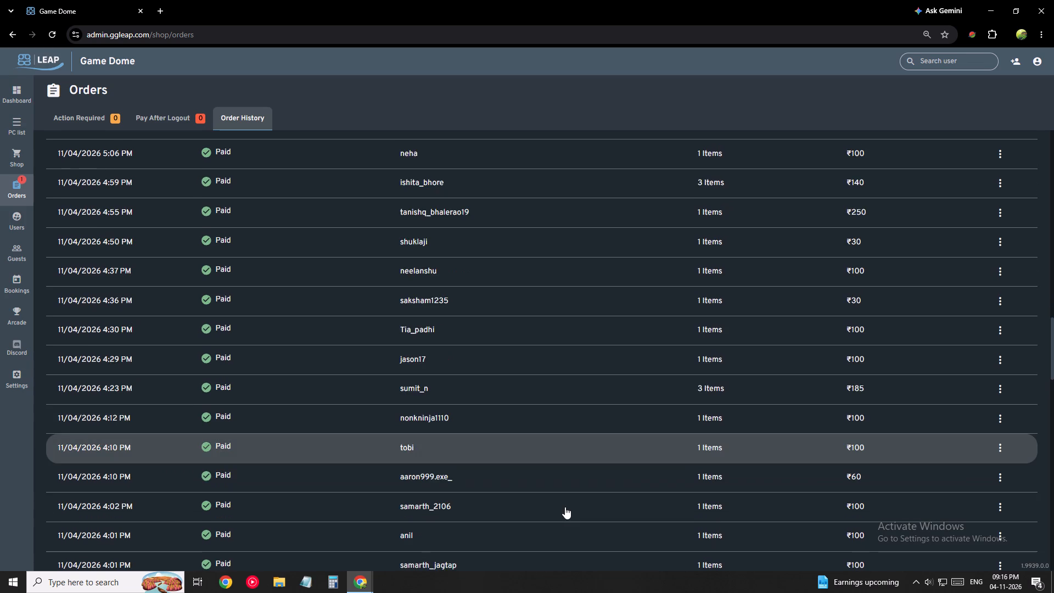
scroll(565, 507, "down", 4)
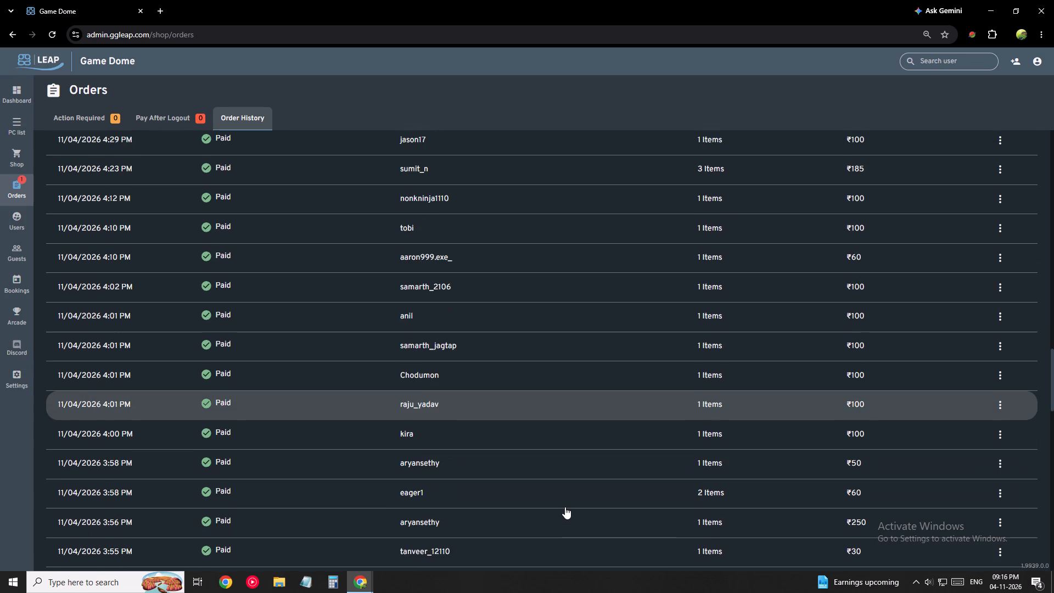
scroll(565, 507, "down", 3)
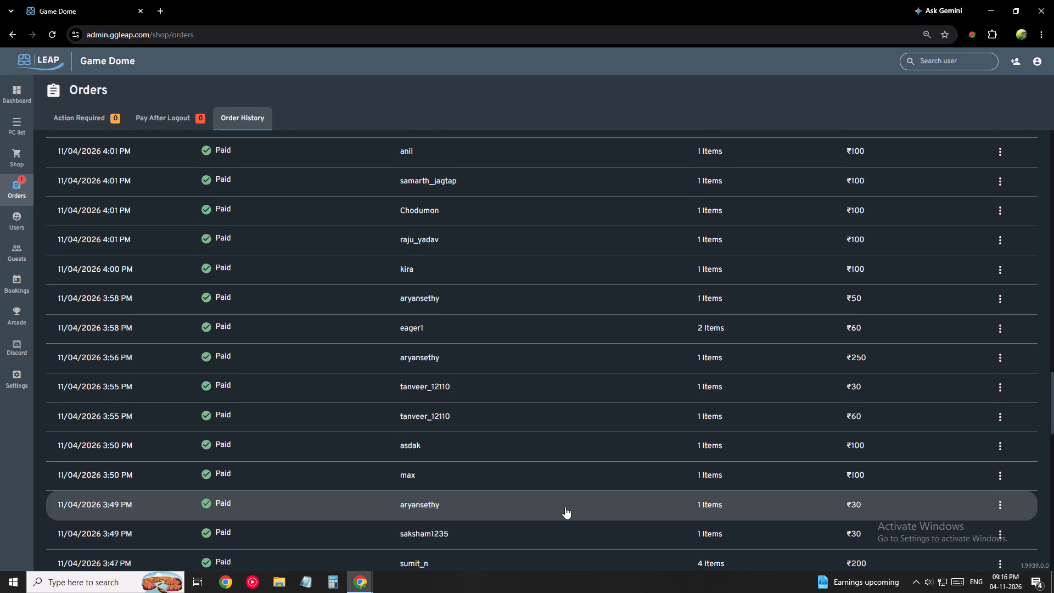
scroll(565, 507, "down", 4)
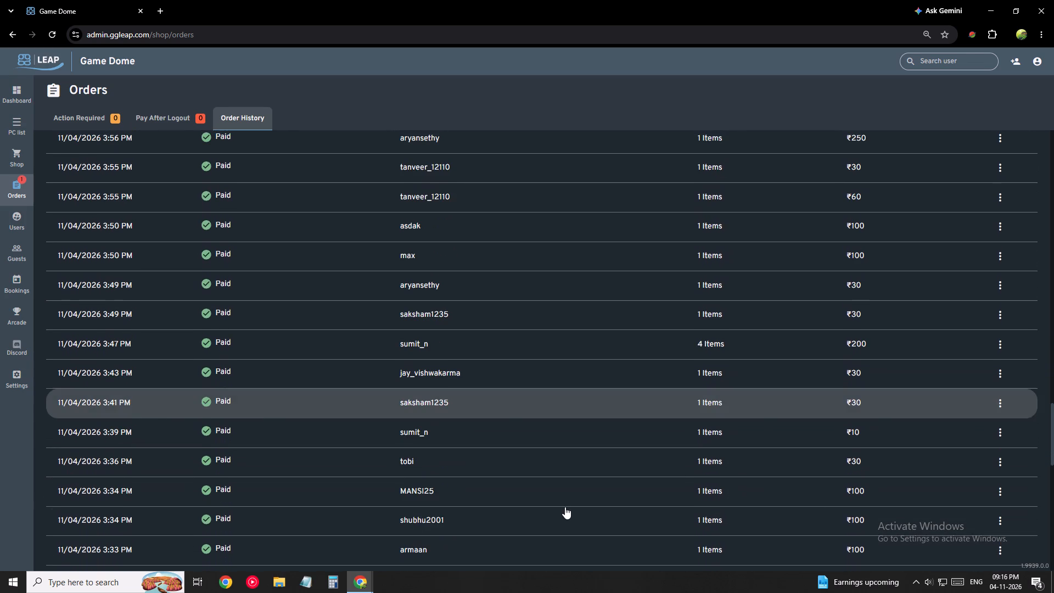
scroll(565, 507, "down", 4)
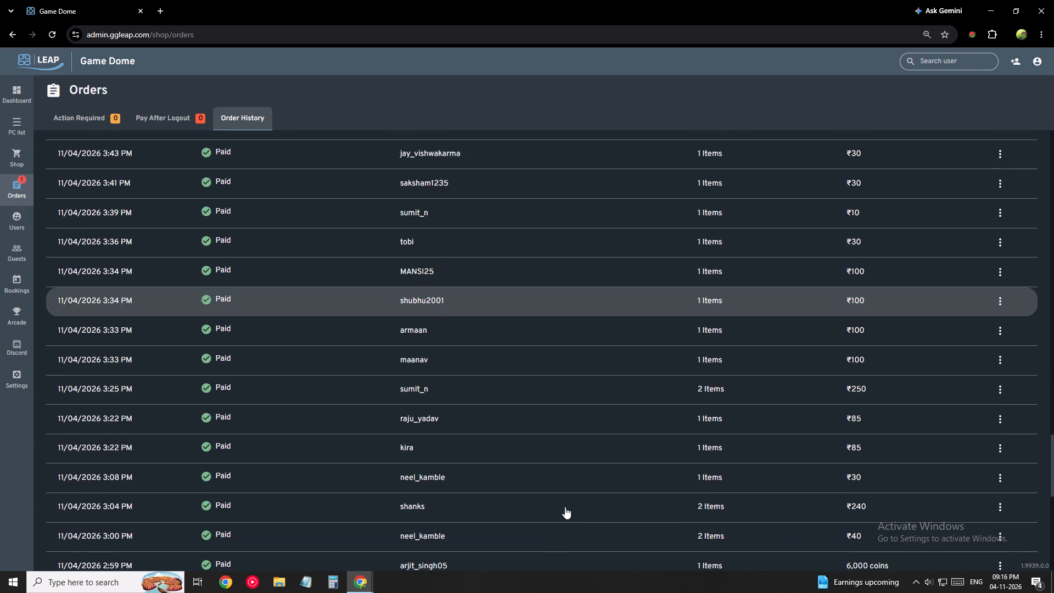
scroll(565, 507, "down", 3)
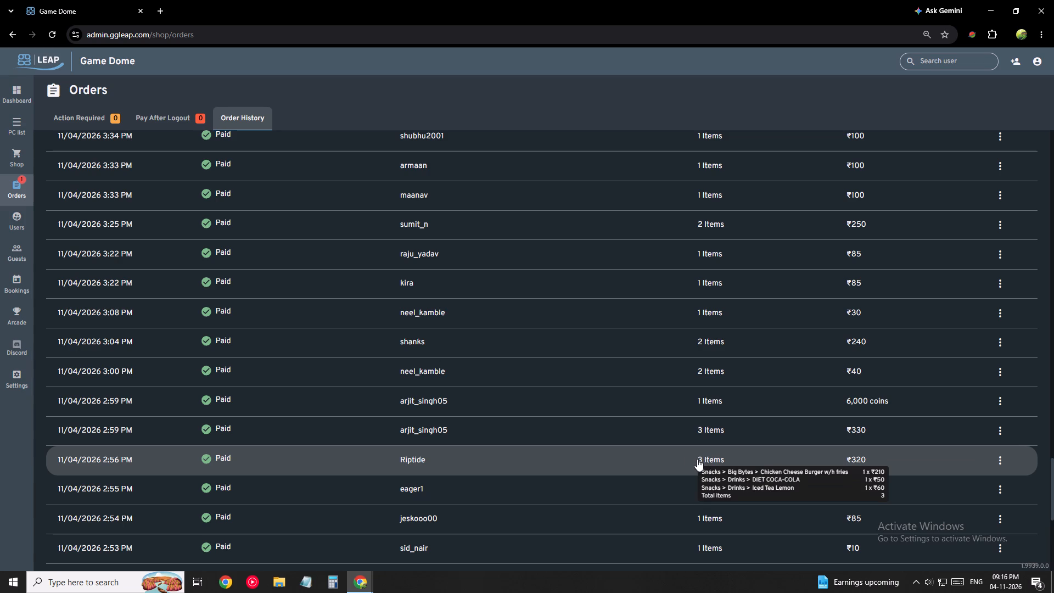
scroll(698, 449, "down", 2)
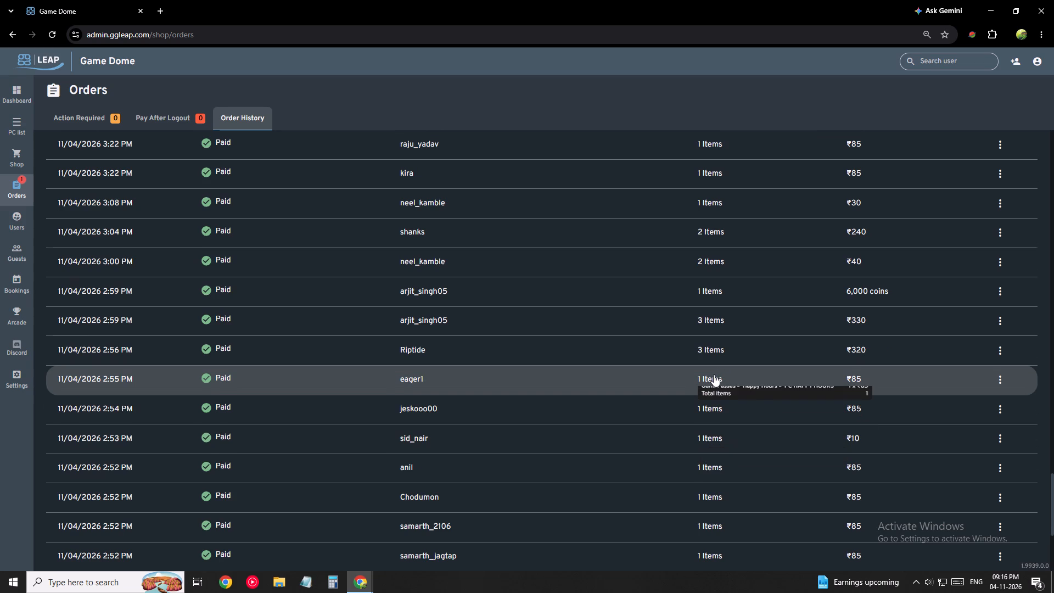
scroll(631, 458, "down", 1)
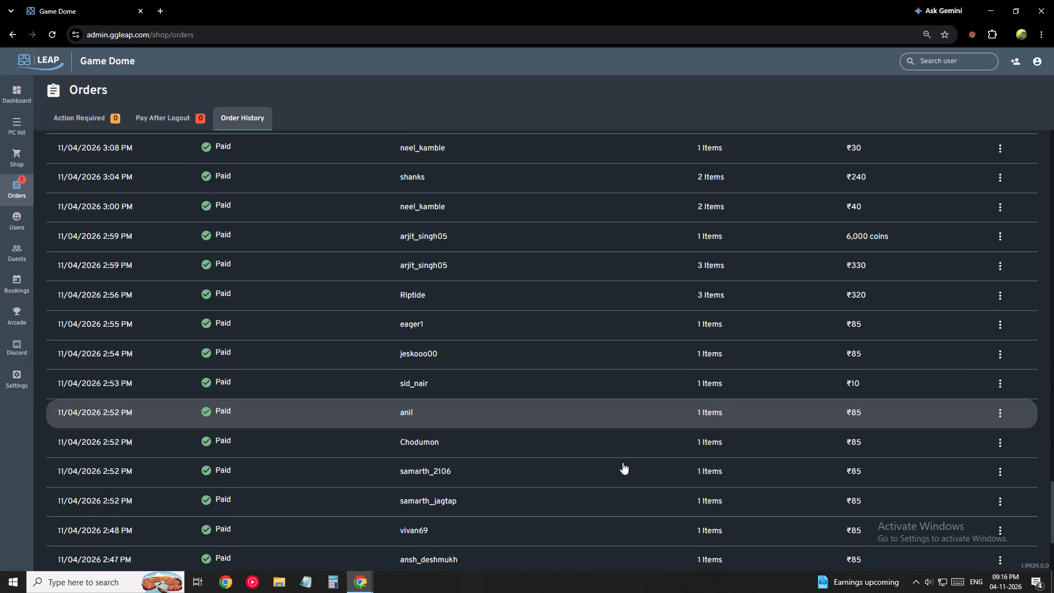
scroll(623, 462, "down", 3)
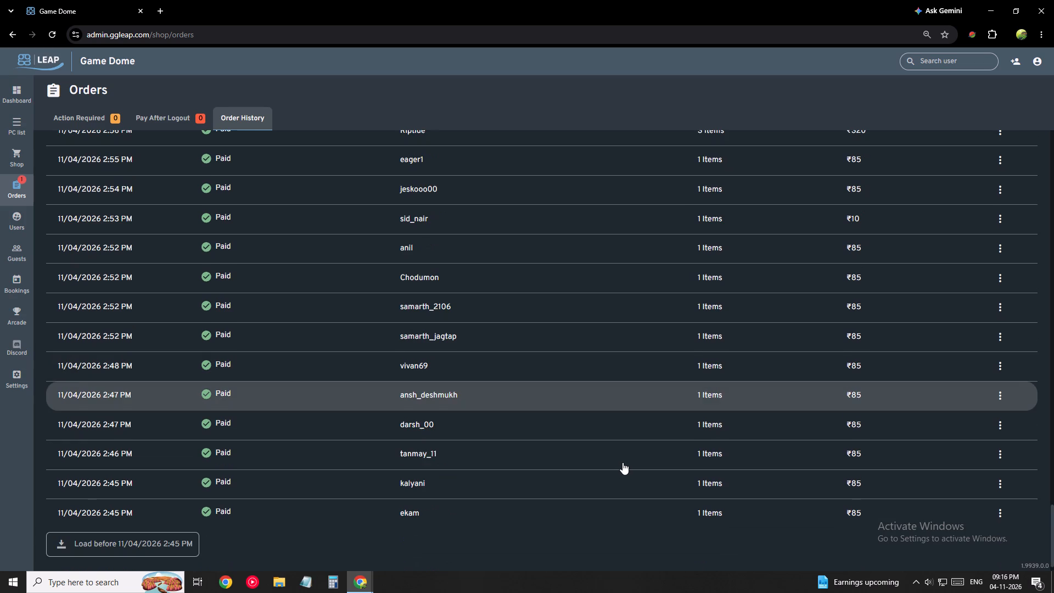
Load the orders before 11/04/2026 2:45 PM and check them for further Riptide purchases.
left_click(171, 550)
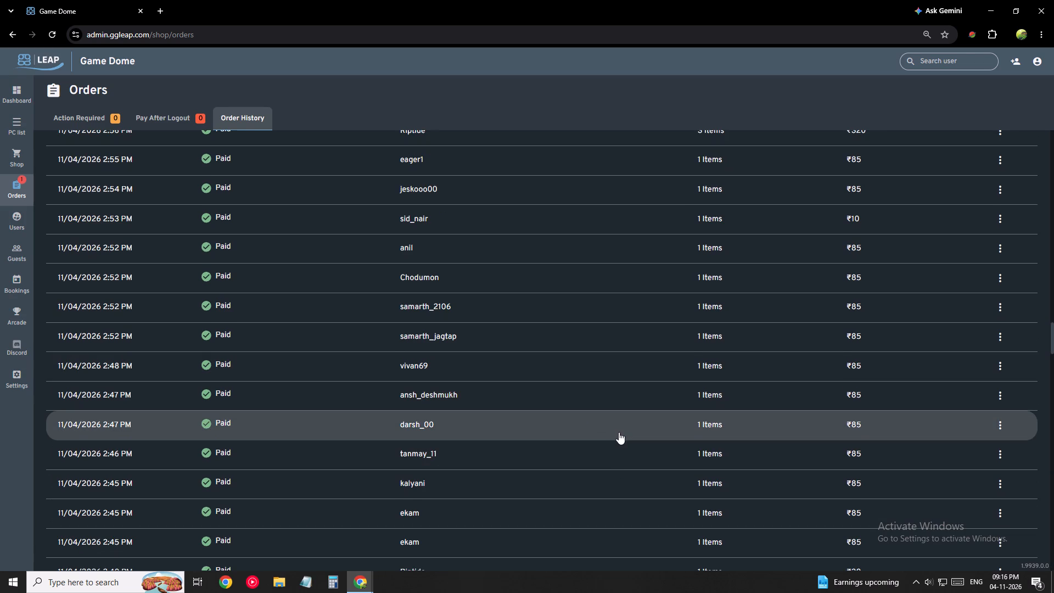
scroll(625, 440, "down", 2)
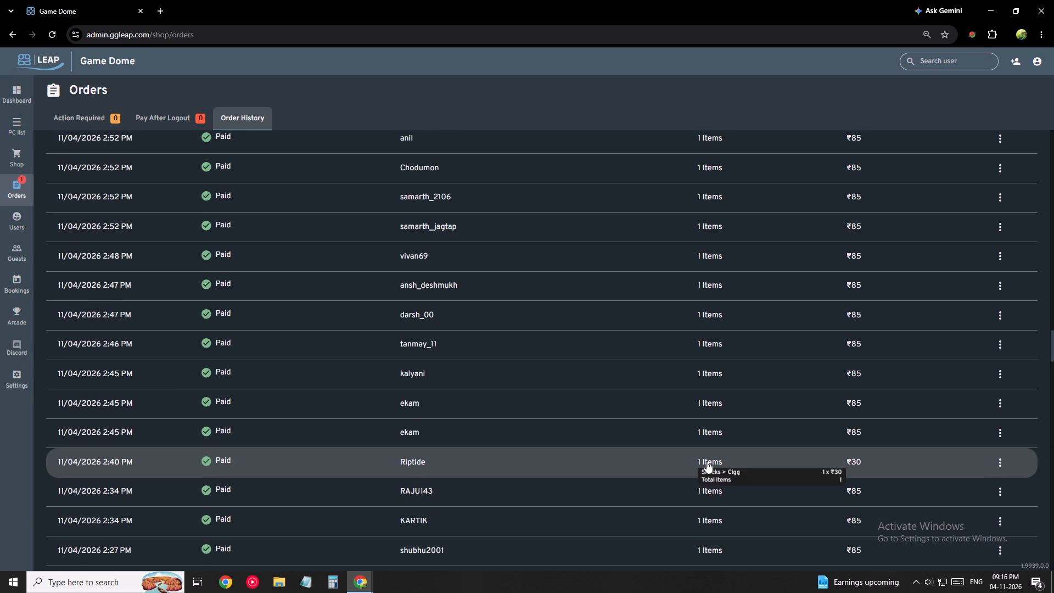
scroll(628, 469, "down", 1)
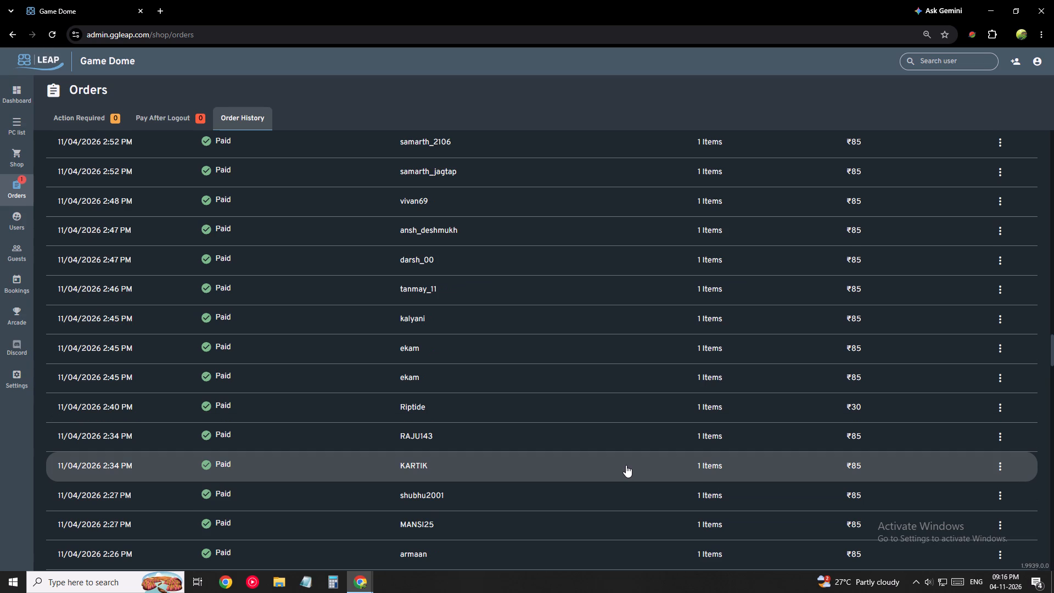
scroll(609, 465, "down", 4)
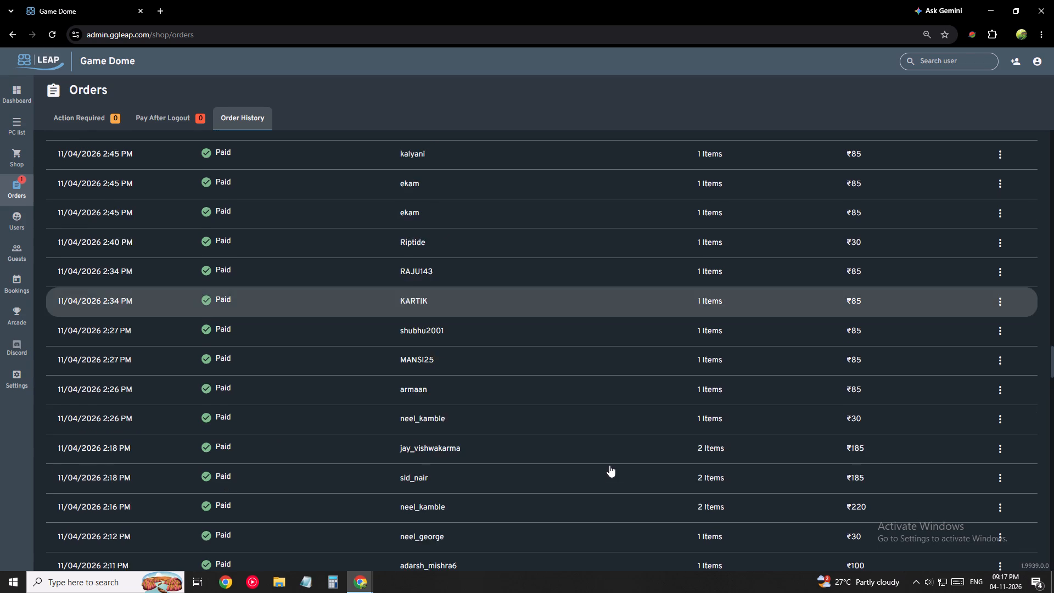
scroll(592, 478, "down", 2)
scroll(355, 407, "down", 5)
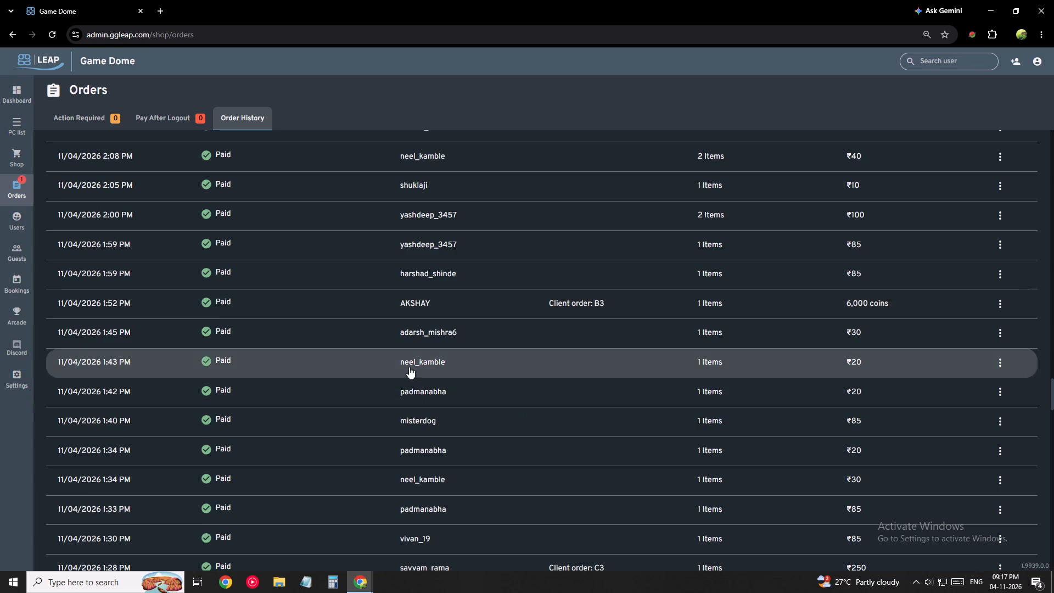
scroll(452, 406, "down", 6)
scroll(159, 277, "up", 3)
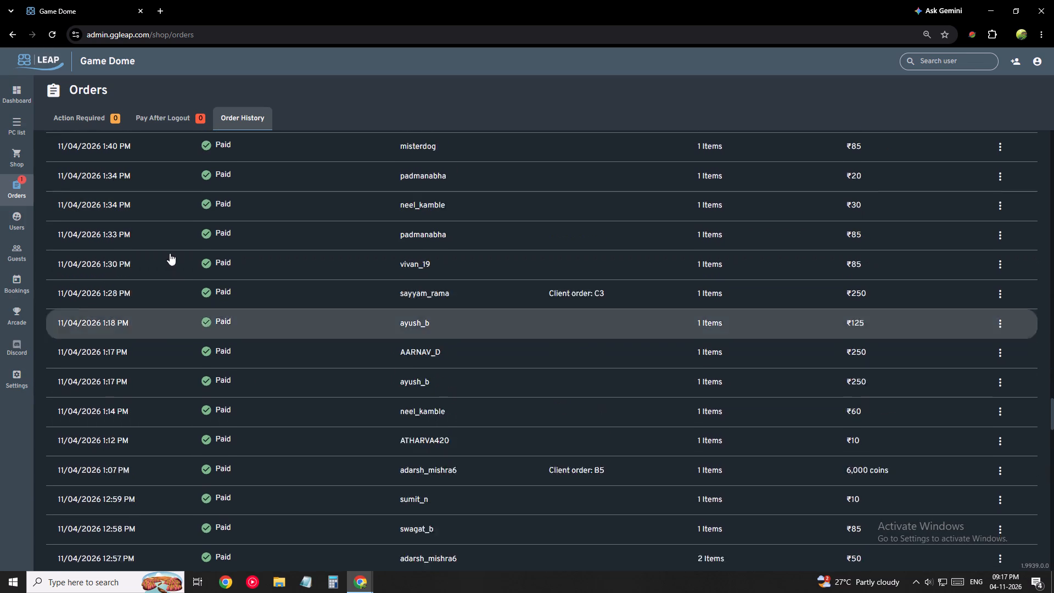
middle_click(210, 136)
scroll(210, 136, "up", 6)
scroll(258, 247, "down", 1)
scroll(258, 247, "up", 4)
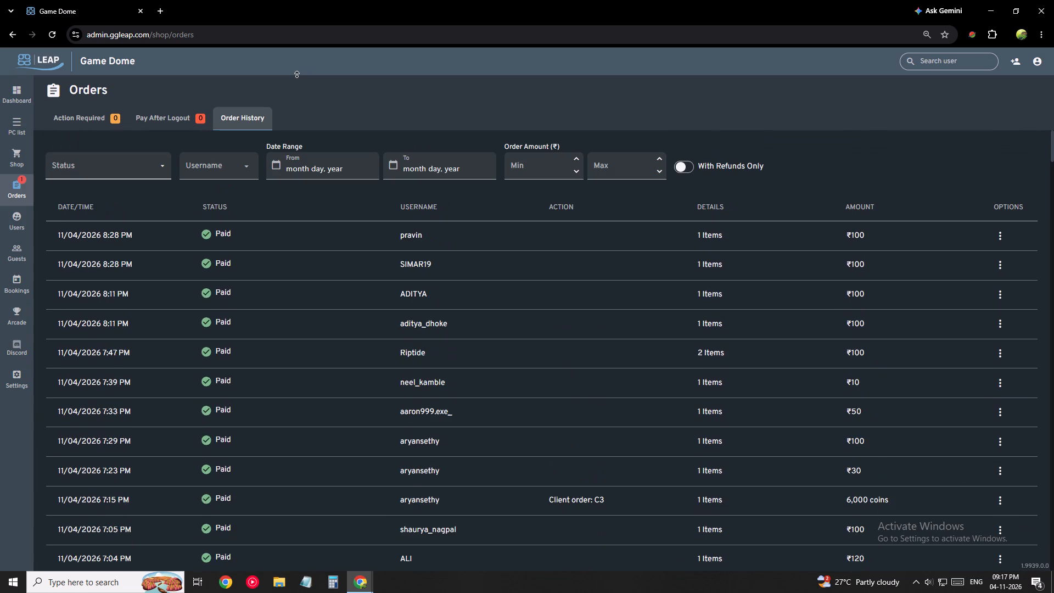
middle_click(293, 88)
left_click(223, 170)
type("riptide")
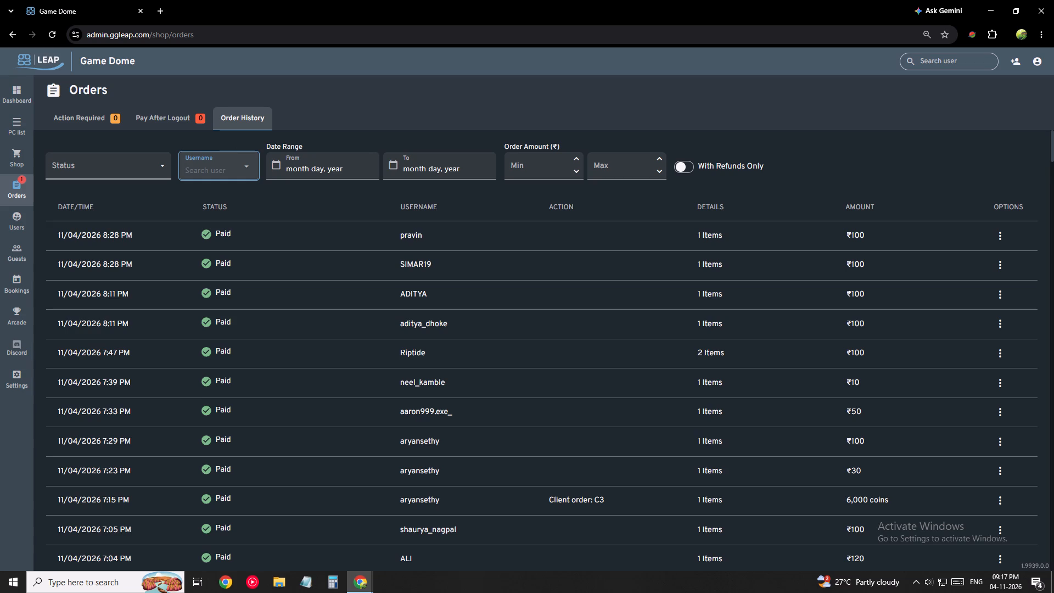
In the GD VIMAN MNAGAR spreadsheet, clear riptide's customer credit name and amount and fill both cells white.
key("alt+Tab")
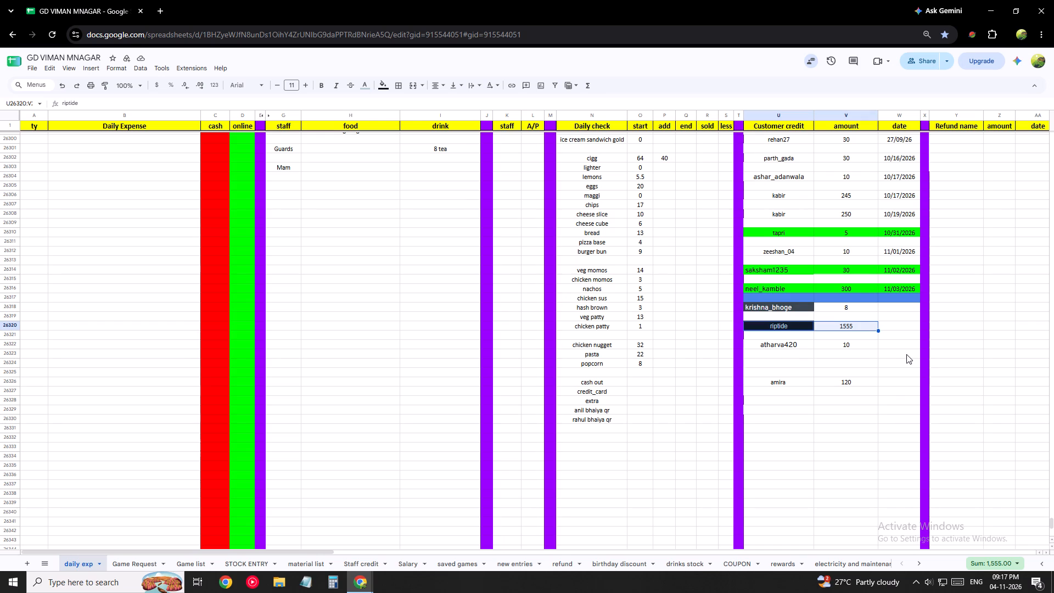
key("Delete")
left_click(376, 87)
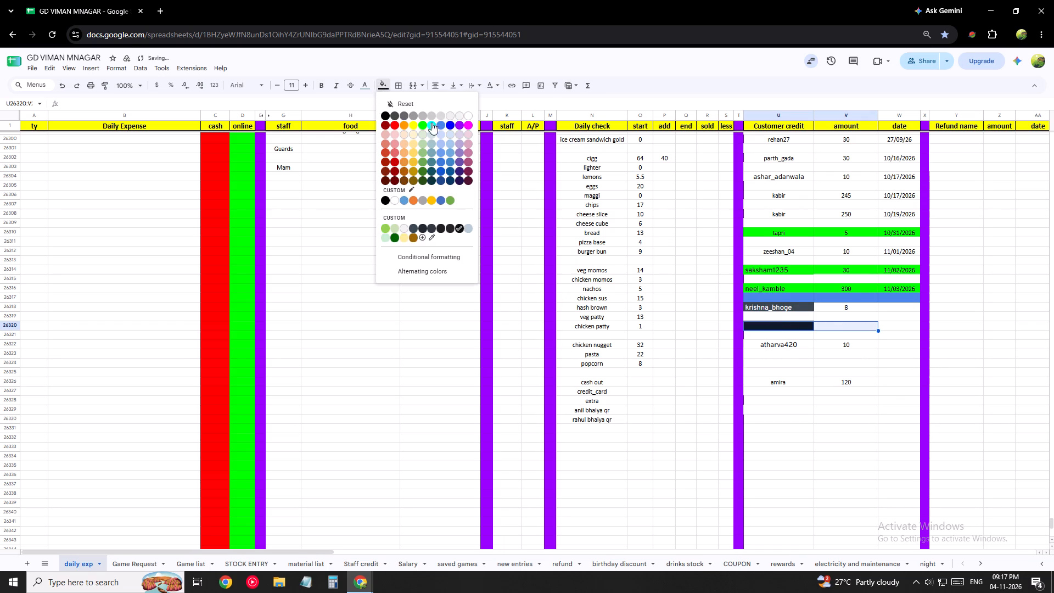
left_click(468, 116)
left_click(893, 433)
left_click(815, 413)
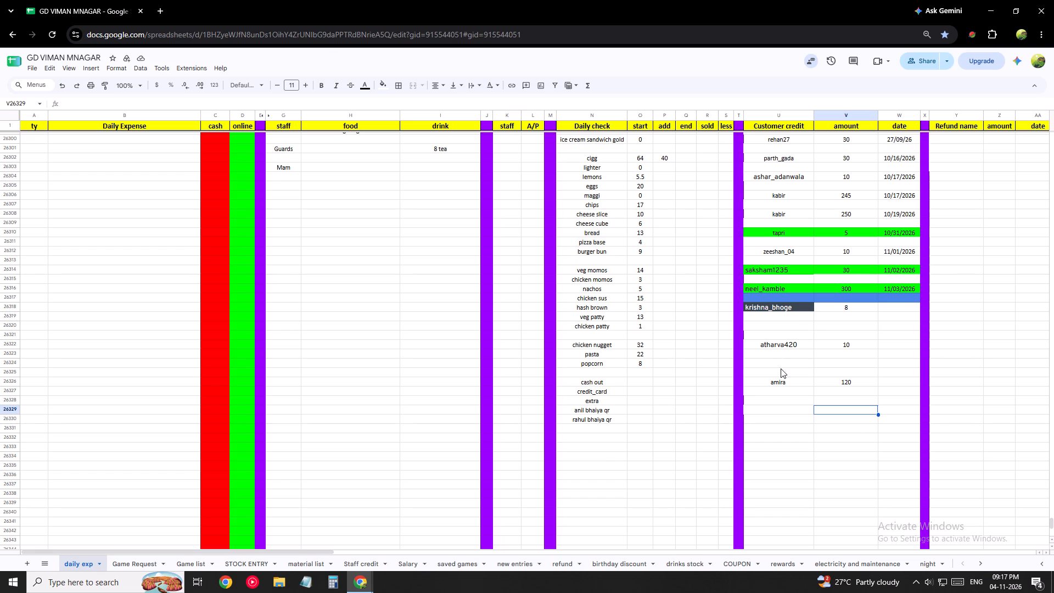
Look back over the 11/04/26 block of the daily exp sheet from its first row.
scroll(692, 387, "up", 3)
scroll(586, 395, "down", 2)
scroll(248, 314, "up", 4)
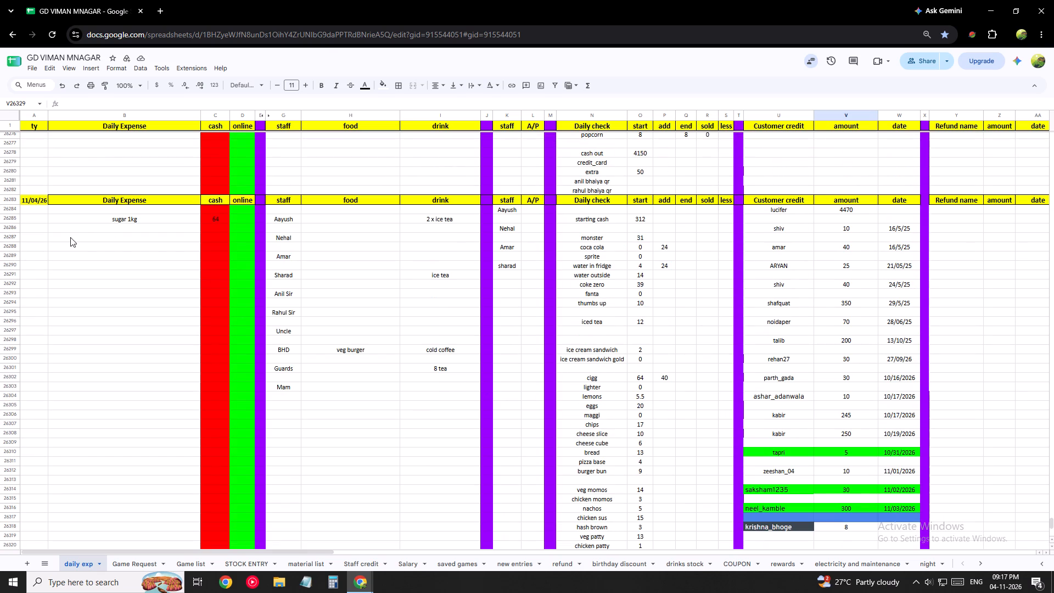
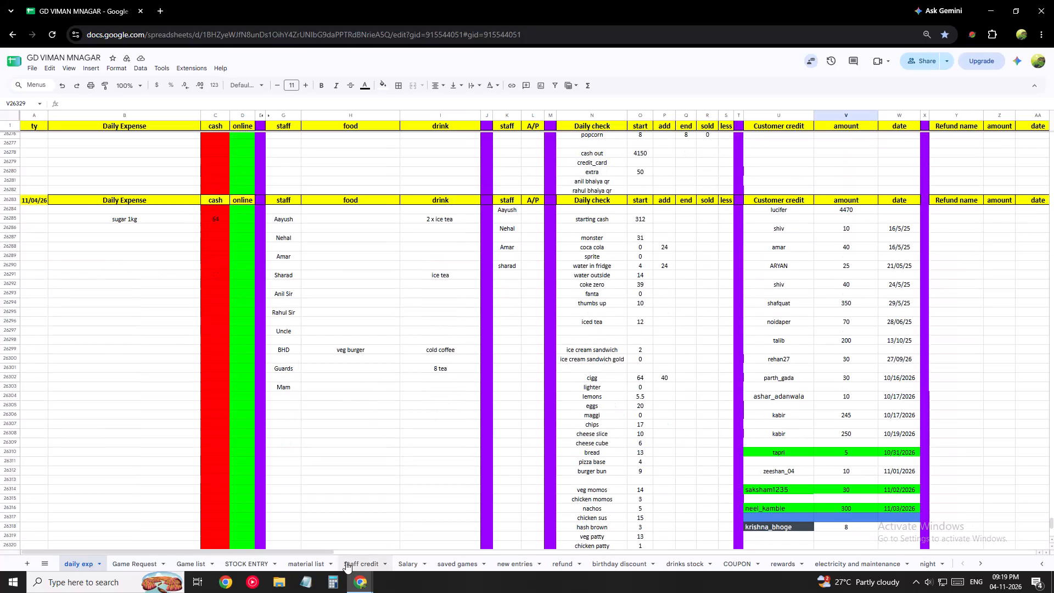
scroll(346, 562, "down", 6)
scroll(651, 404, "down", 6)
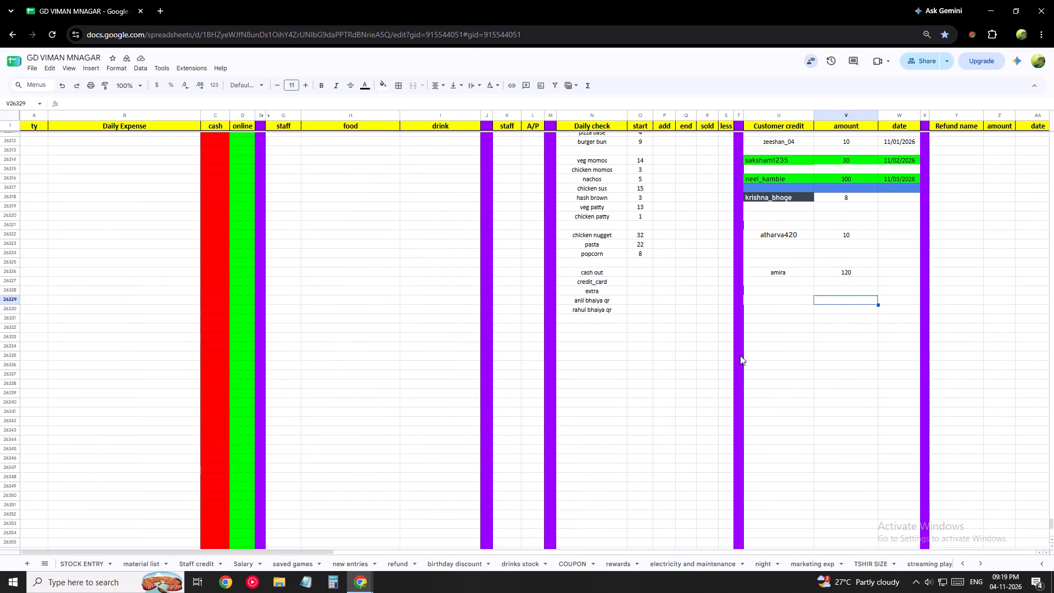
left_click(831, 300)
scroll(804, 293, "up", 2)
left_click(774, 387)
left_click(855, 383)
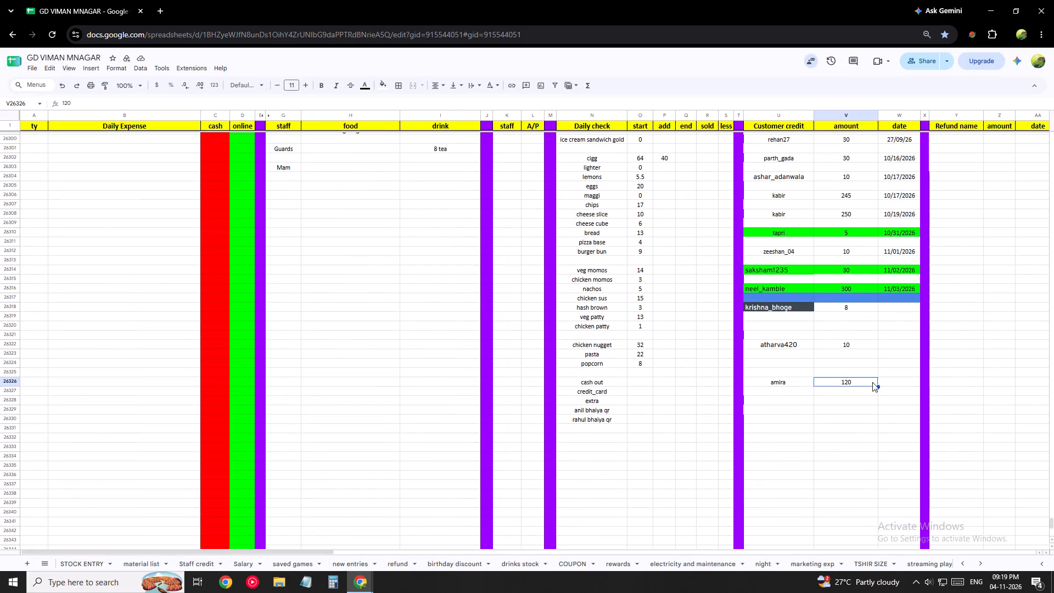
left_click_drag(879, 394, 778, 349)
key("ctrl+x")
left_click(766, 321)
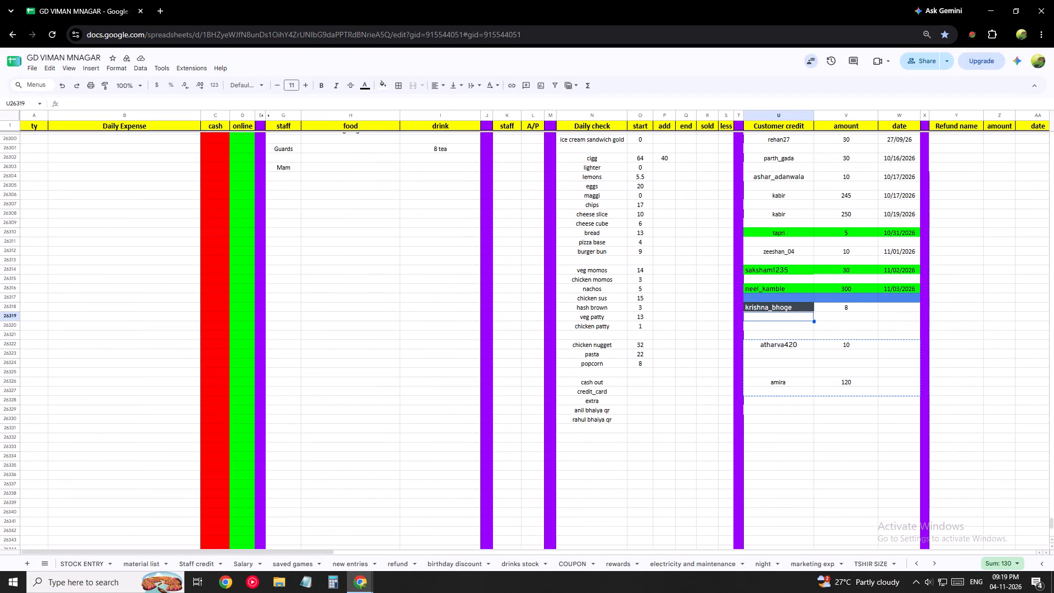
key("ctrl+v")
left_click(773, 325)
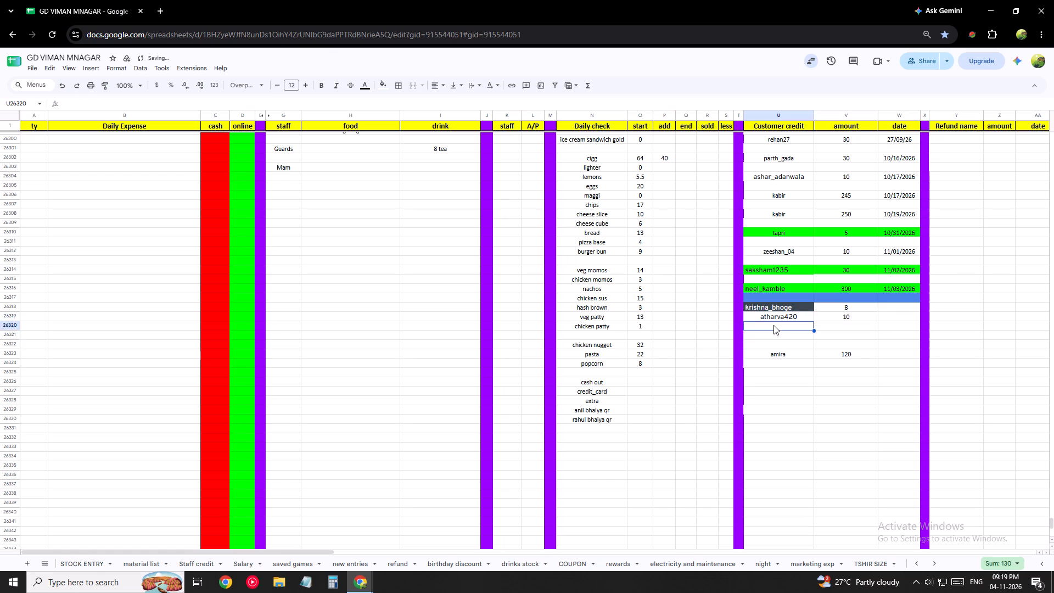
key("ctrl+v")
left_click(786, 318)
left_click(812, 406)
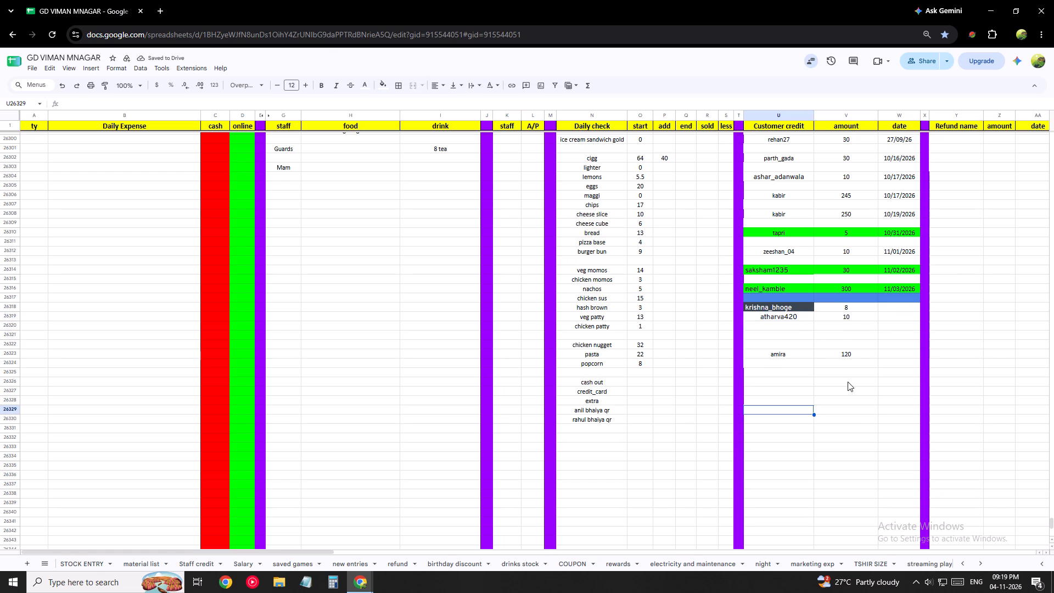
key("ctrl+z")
left_click_drag(778, 342, 862, 383)
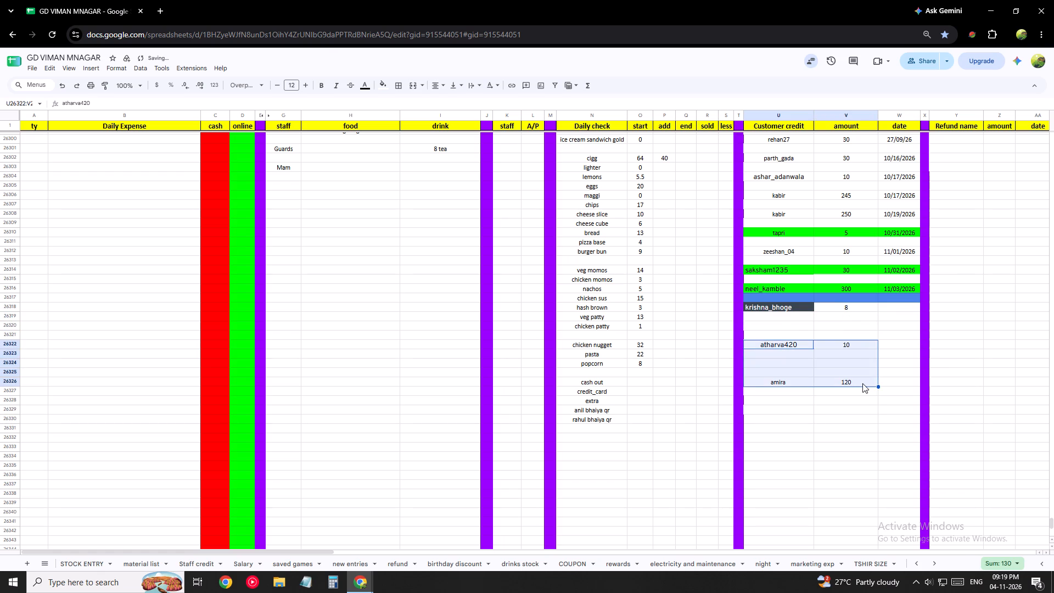
key("ctrl+x")
left_click(781, 324)
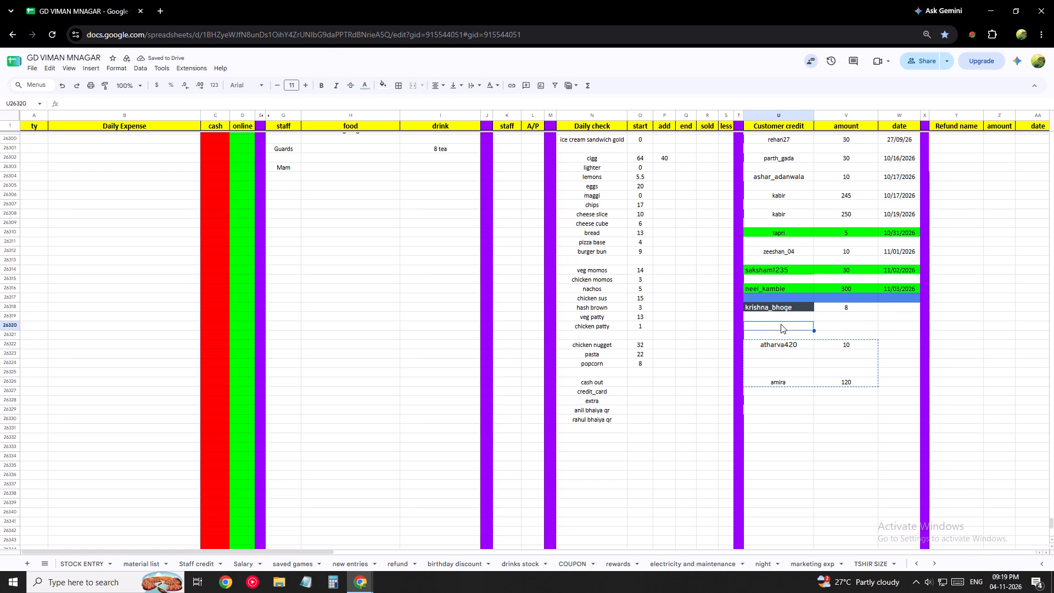
key("ctrl+v")
left_click(797, 411)
left_click_drag(787, 365, 846, 366)
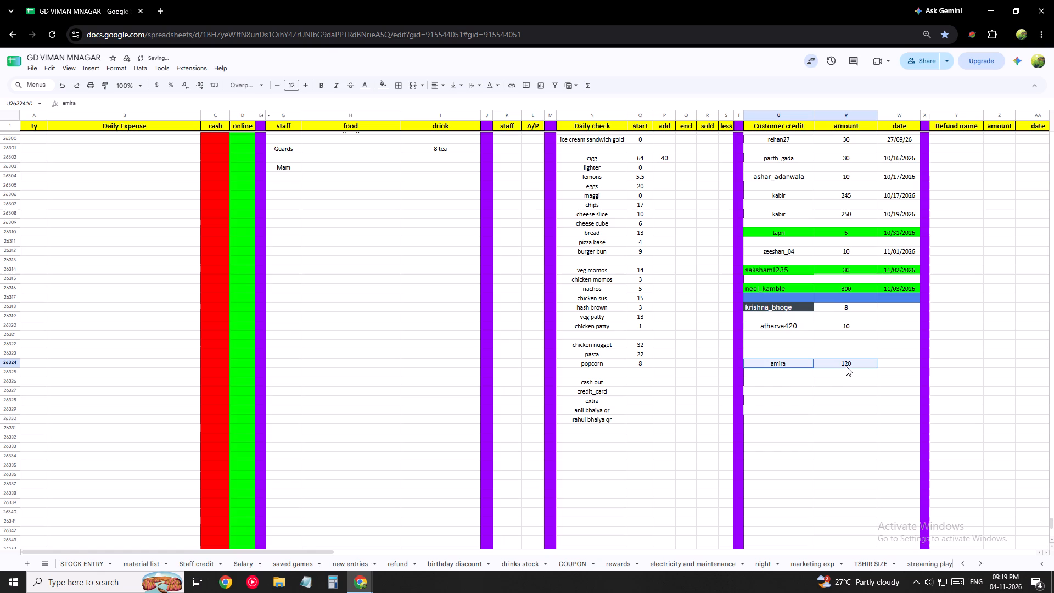
left_click_drag(846, 366, 848, 366)
key("ctrl+c")
key("ctrl+x")
left_click(778, 338)
left_click(786, 348)
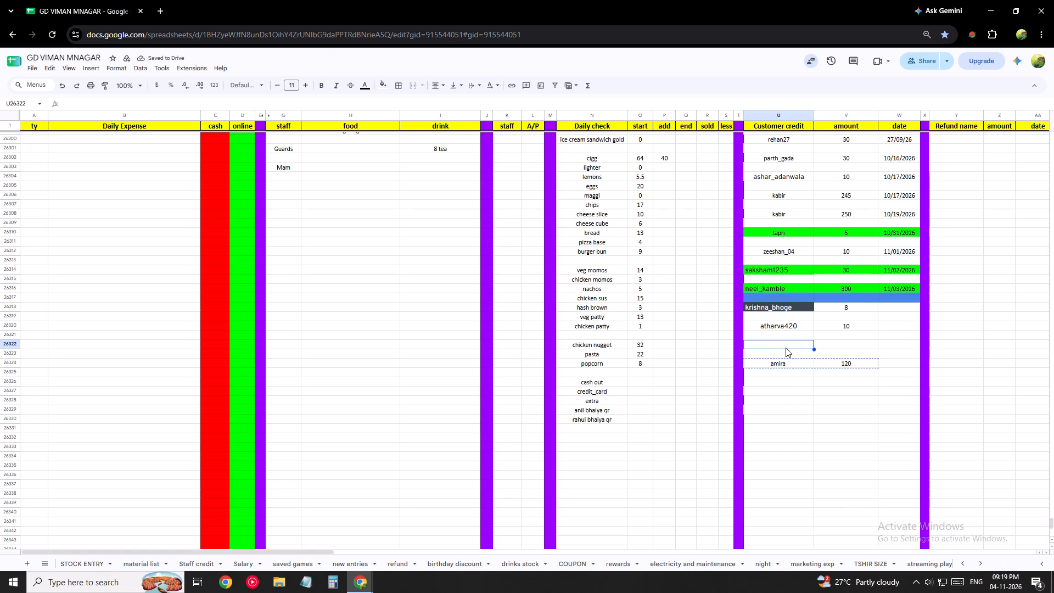
key("ctrl+v")
left_click(806, 393)
Switch to the Game Dome admin, search the users for shanks and view that user's details.
key("alt+Tab")
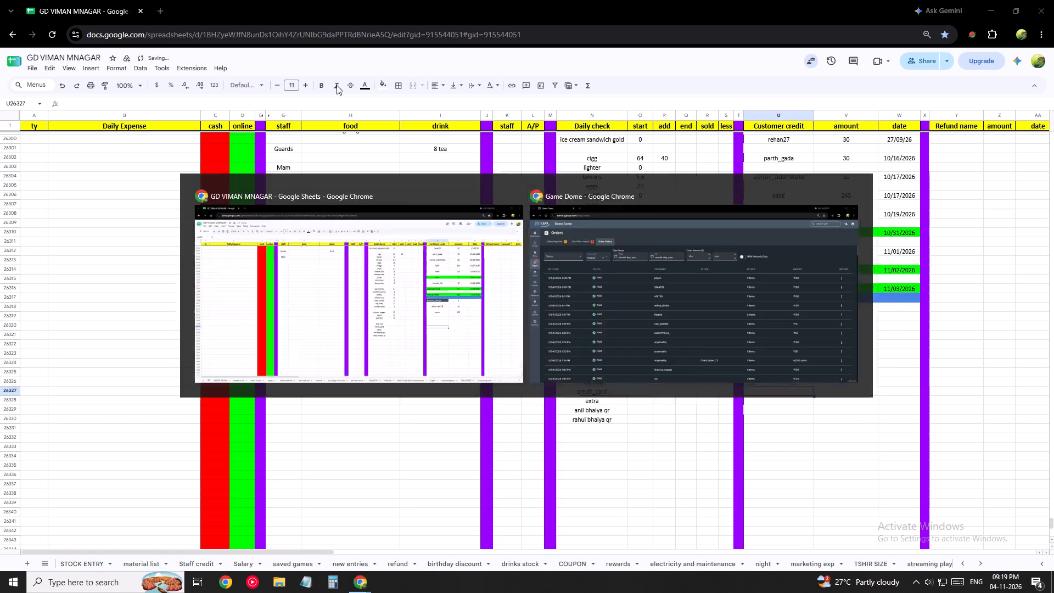
left_click(951, 59)
left_click(1, 114)
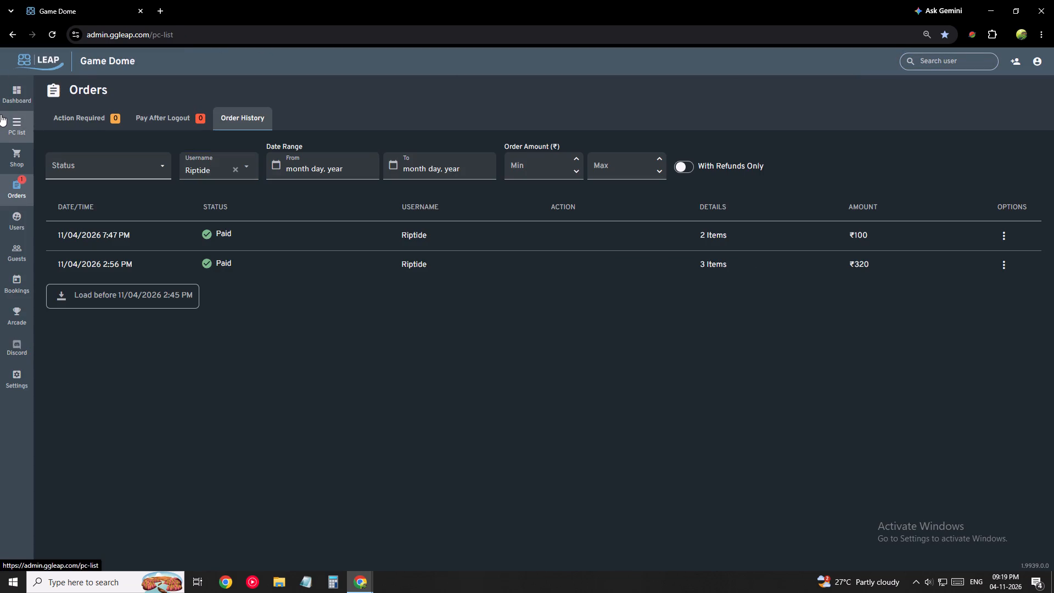
left_click(949, 57)
type("sha n")
key("BackSpace")
key("BackSpace")
type("nks")
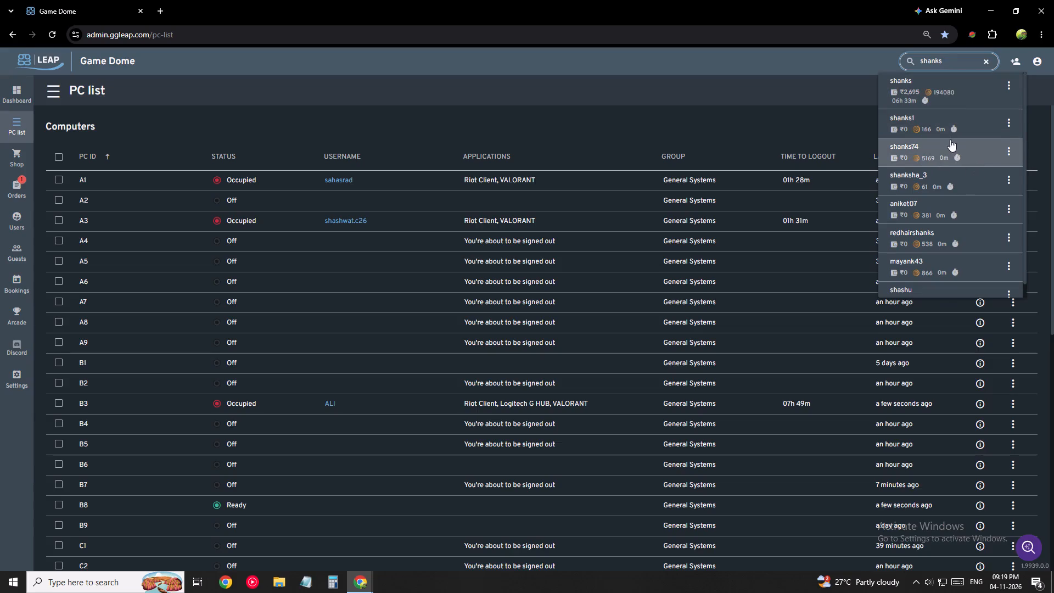
left_click(1010, 90)
left_click(1021, 184)
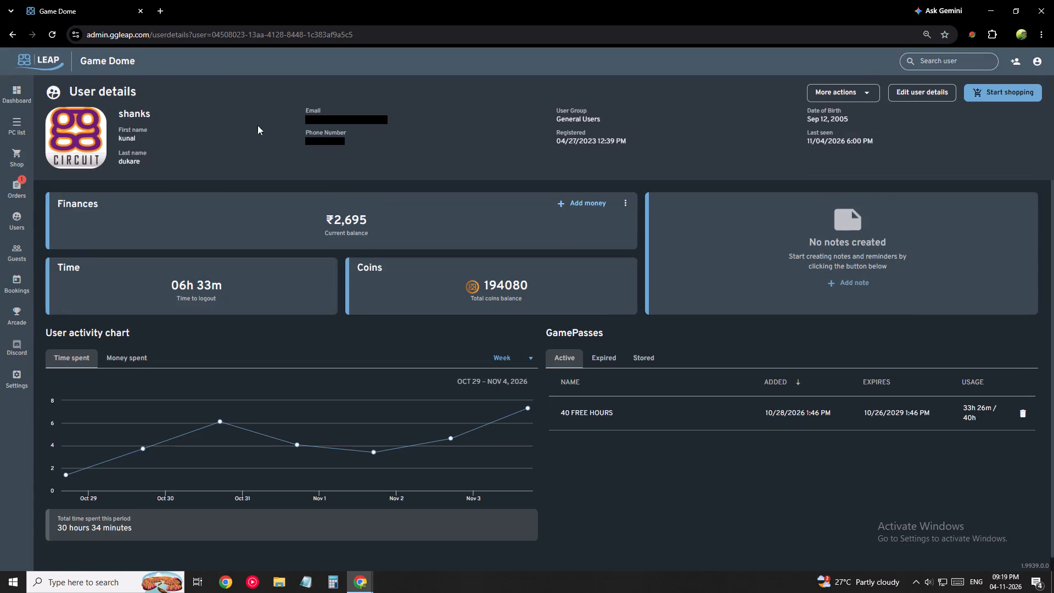
Shut down PC B8 from the PC list and dismiss the notification.
left_click(4, 137)
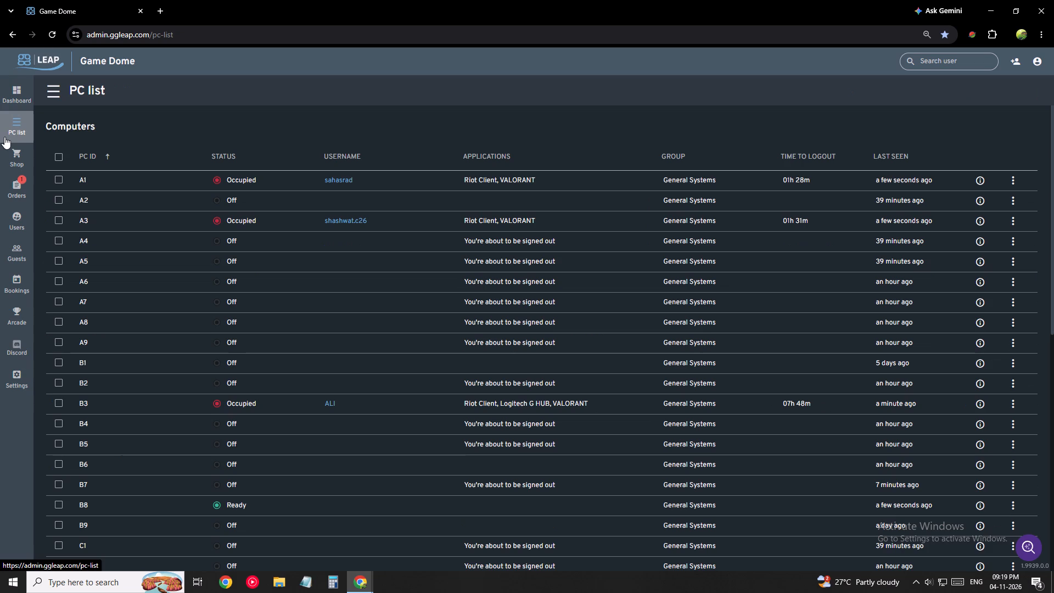
scroll(180, 301, "down", 2)
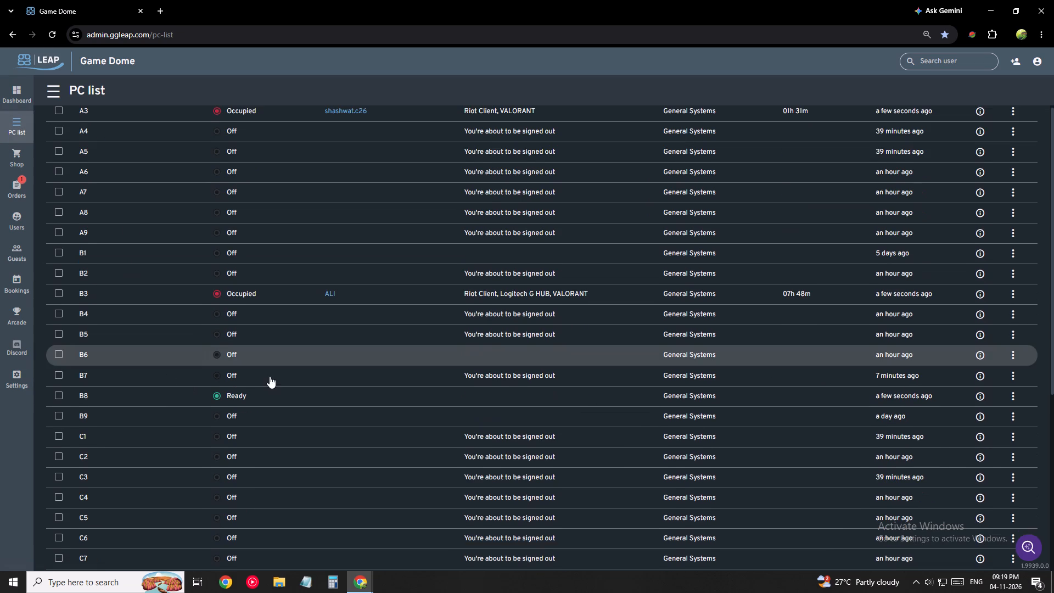
left_click(227, 390)
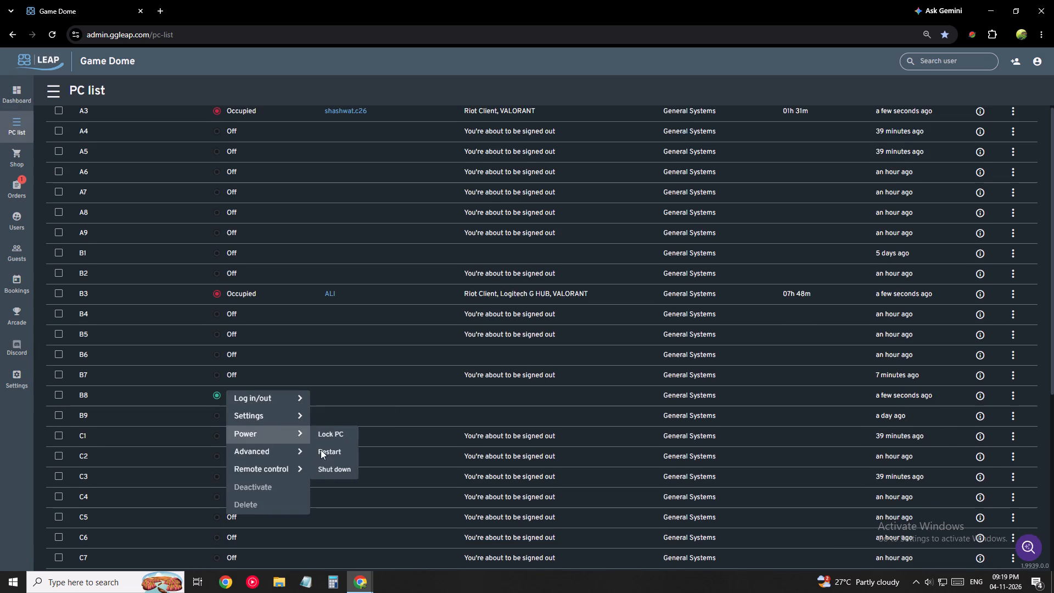
left_click(334, 464)
left_click(585, 323)
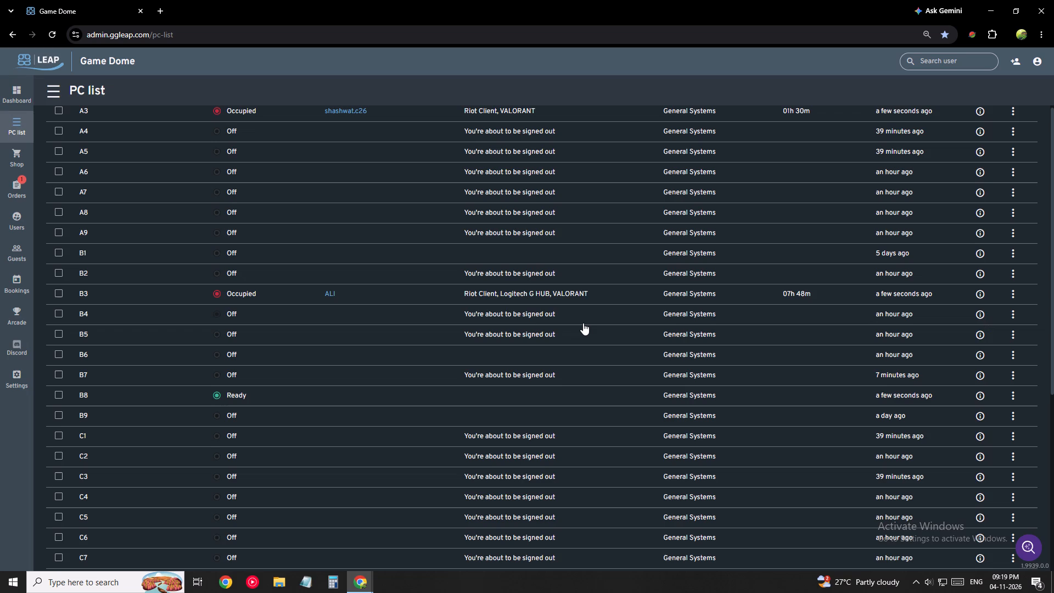
scroll(436, 381, "down", 6)
scroll(287, 421, "up", 4)
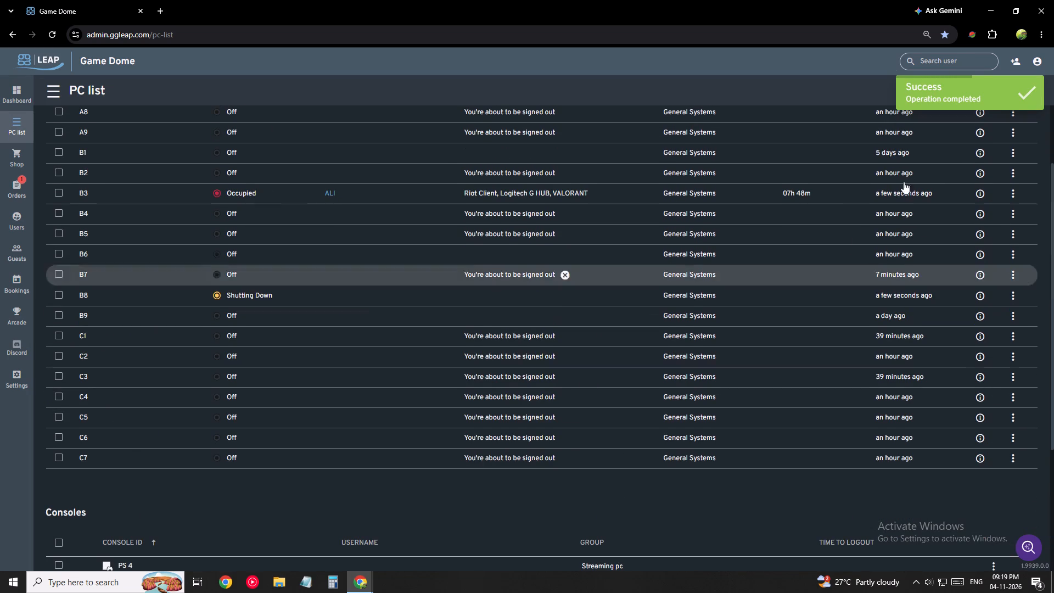
left_click(954, 86)
Check the PC statuses and the console sessions with their remaining times in the PC list.
scroll(381, 378, "up", 3)
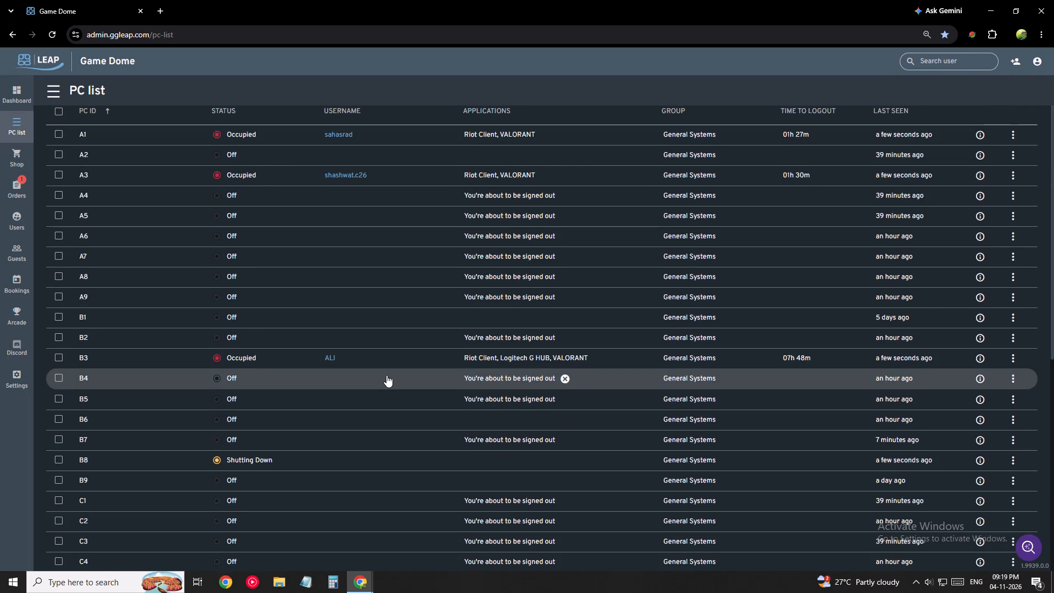
scroll(364, 376, "up", 3)
scroll(363, 374, "down", 8)
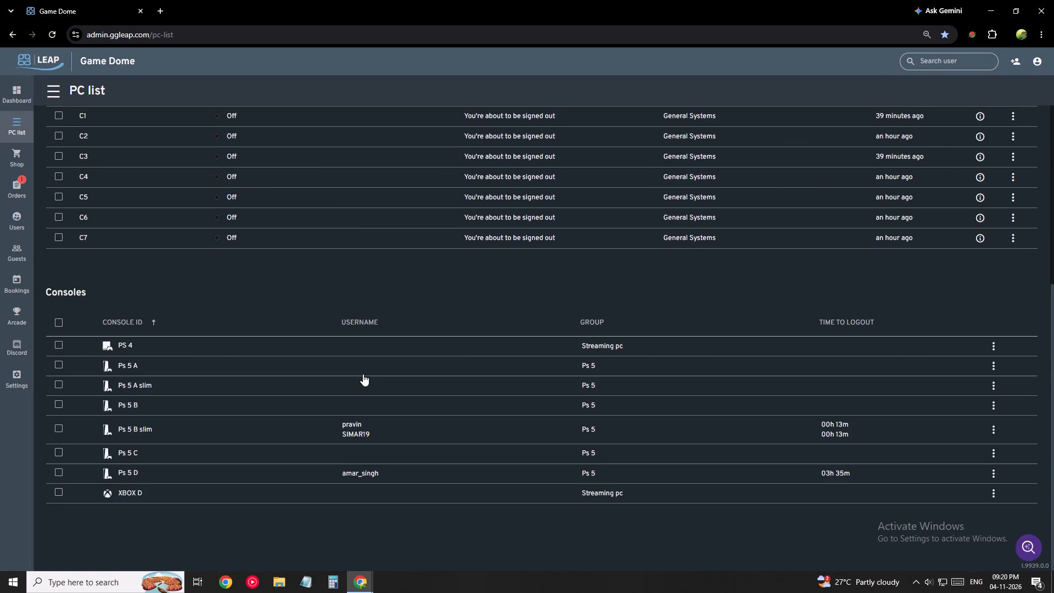
scroll(363, 374, "down", 4)
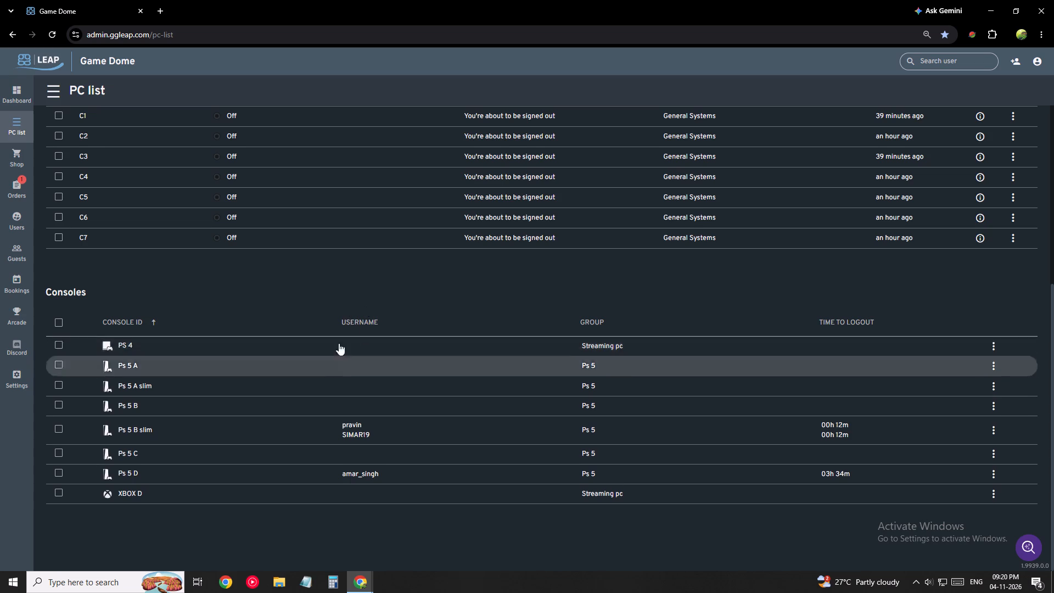
scroll(339, 338, "up", 5)
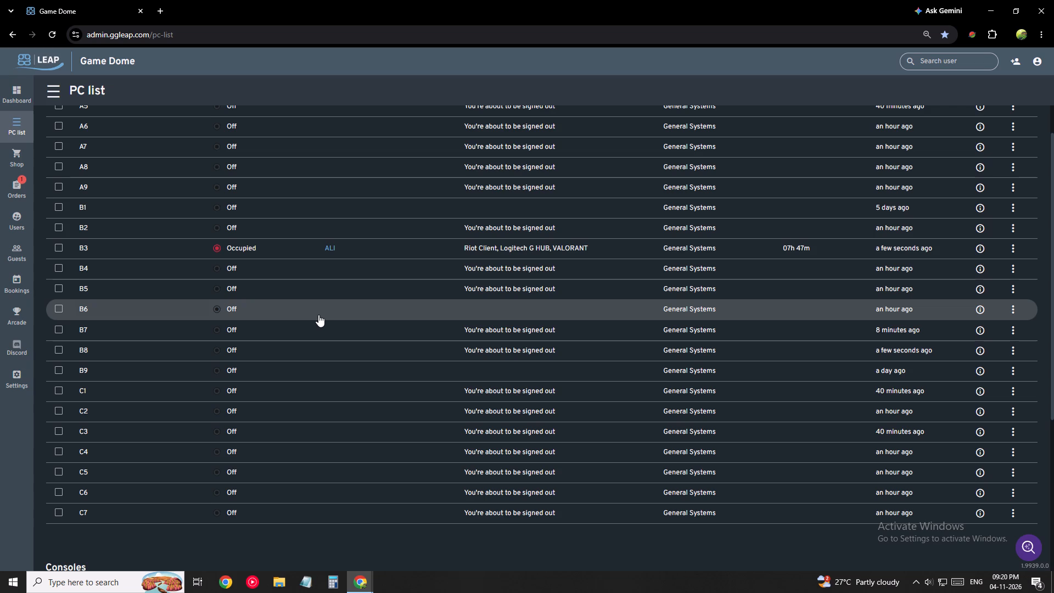
scroll(318, 315, "up", 2)
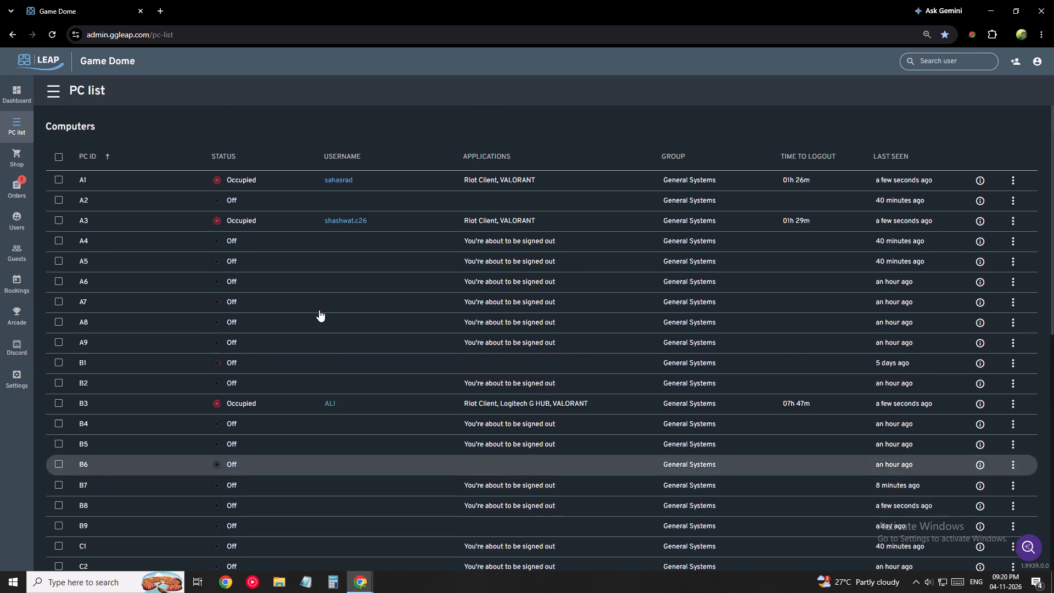
scroll(319, 310, "up", 3)
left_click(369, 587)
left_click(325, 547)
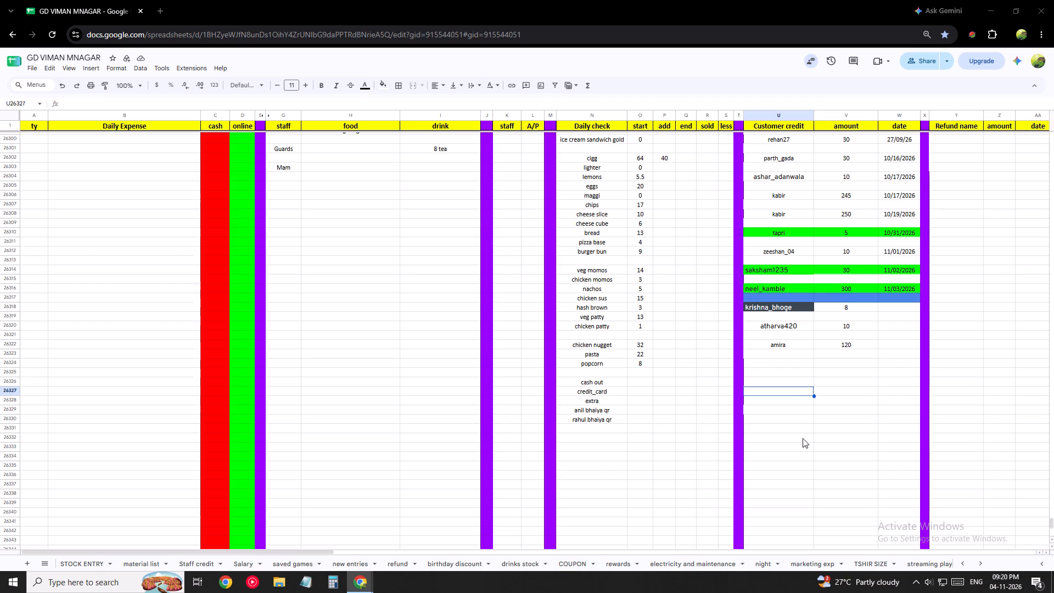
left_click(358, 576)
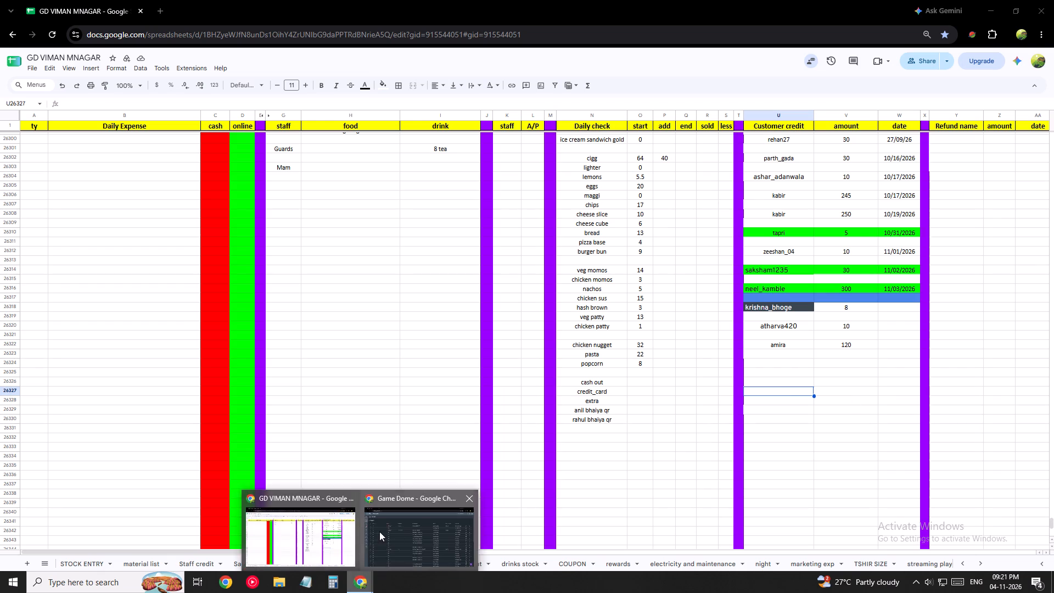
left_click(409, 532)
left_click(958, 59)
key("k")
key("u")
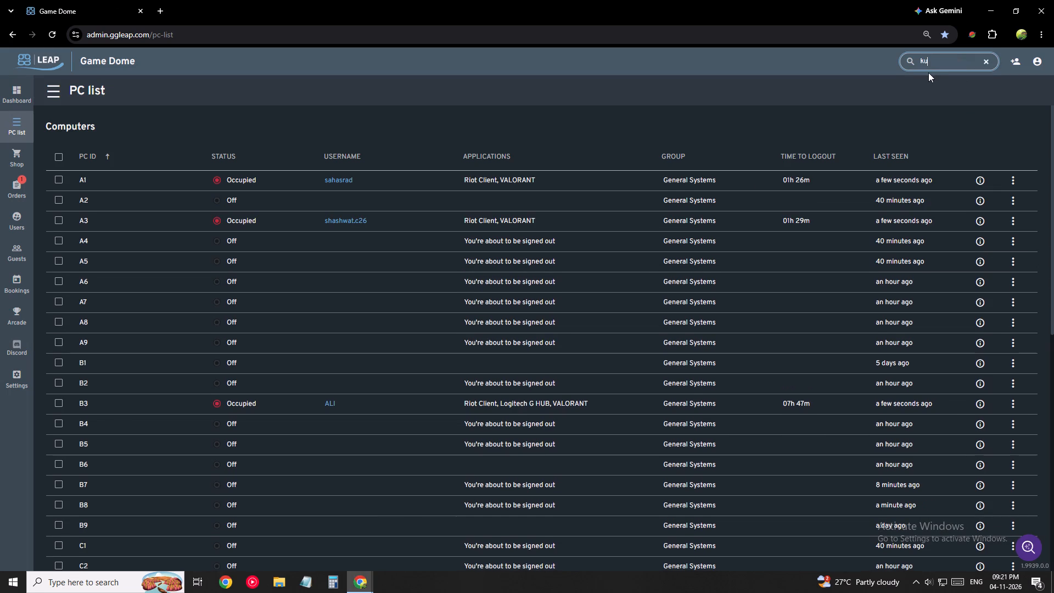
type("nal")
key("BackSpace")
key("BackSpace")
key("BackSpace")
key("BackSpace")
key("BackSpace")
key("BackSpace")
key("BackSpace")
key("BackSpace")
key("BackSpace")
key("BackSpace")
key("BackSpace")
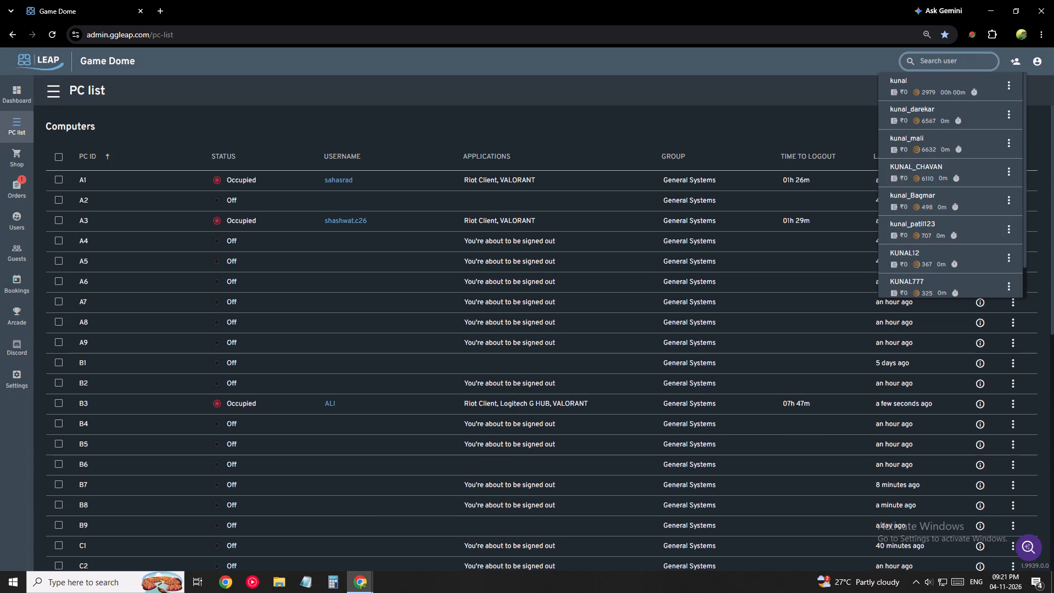
type("sjh")
key("BackSpace")
key("h")
key("BackSpace")
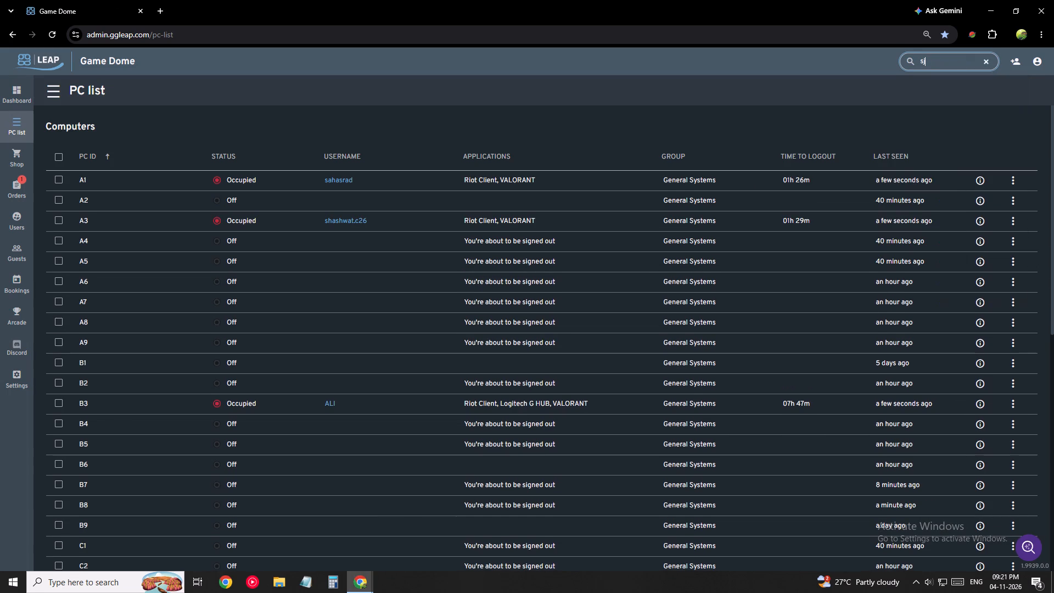
key("BackSpace")
type("hanks")
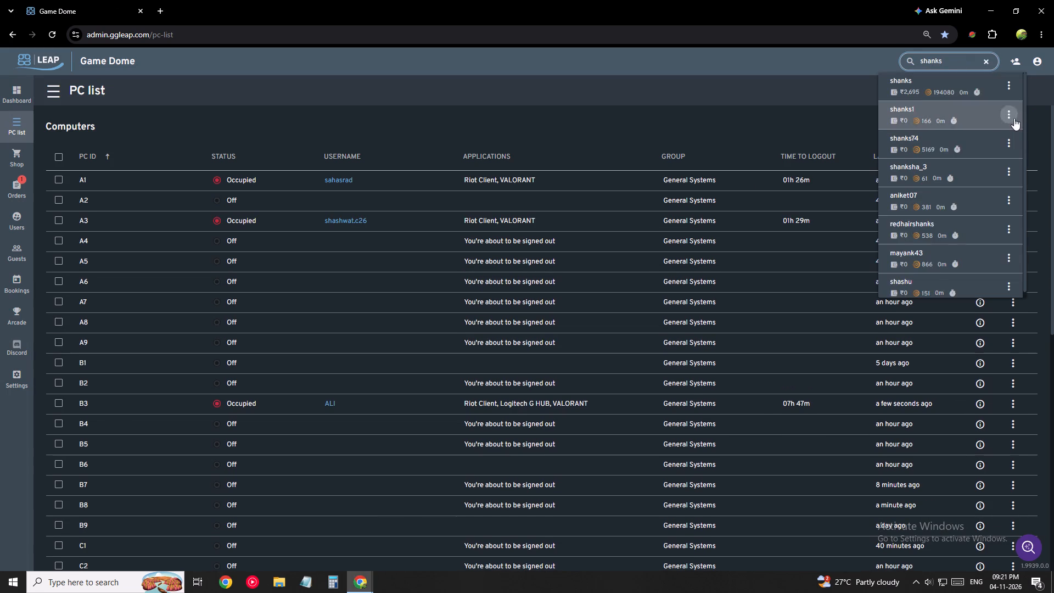
left_click(984, 92)
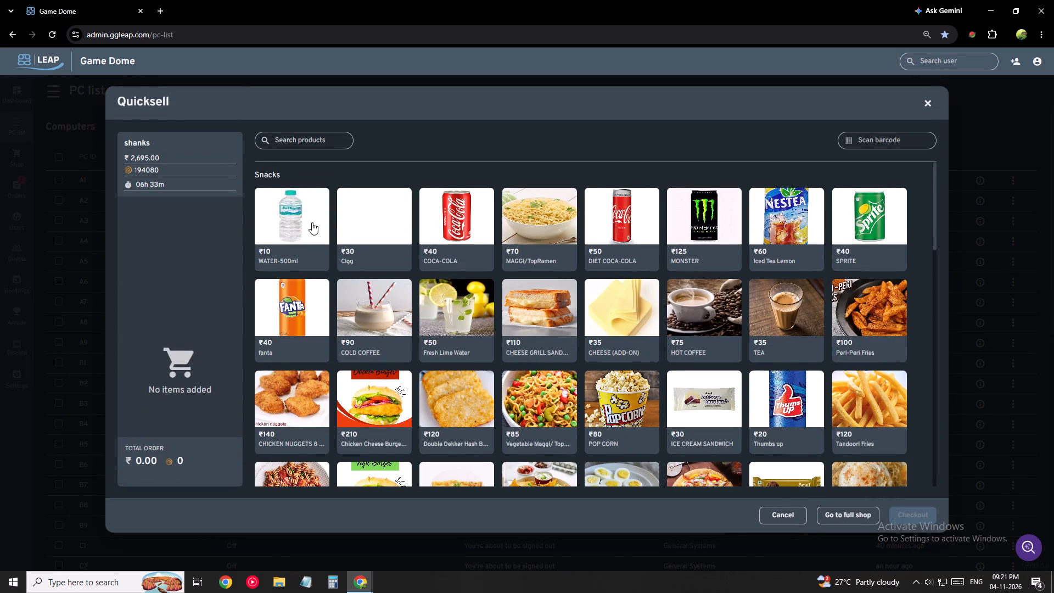
left_click(146, 133)
double_click(140, 138)
key("ctrl+c")
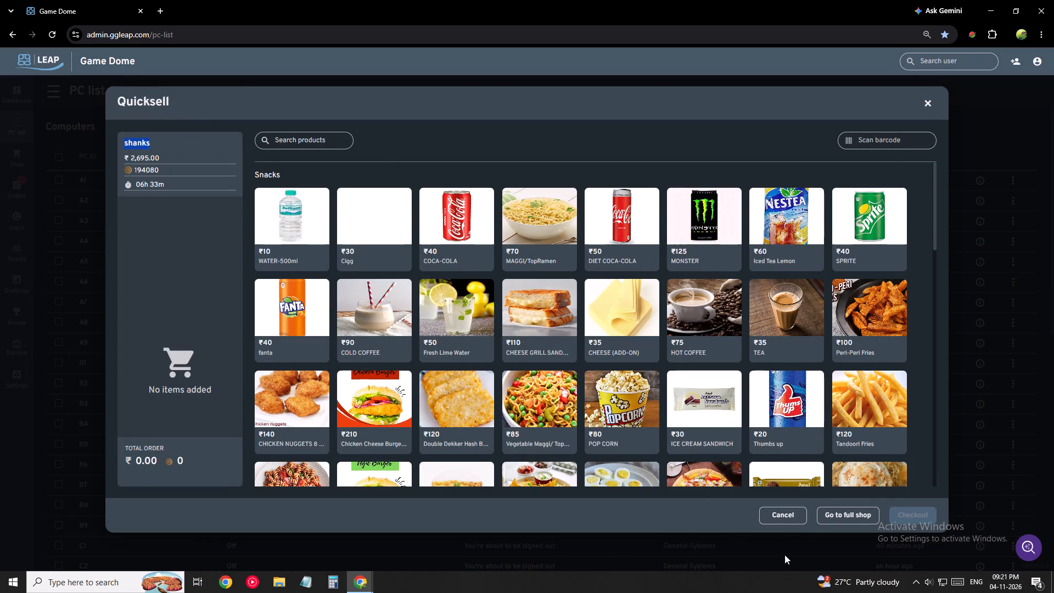
left_click(784, 512)
left_click(954, 66)
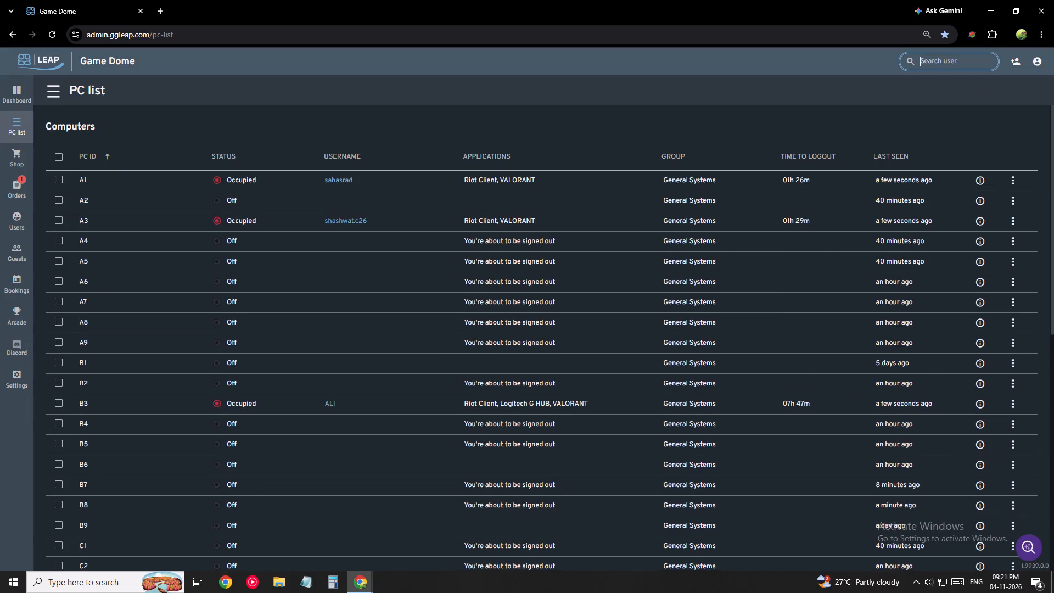
key("ctrl+v")
left_click(1012, 86)
double_click(1025, 181)
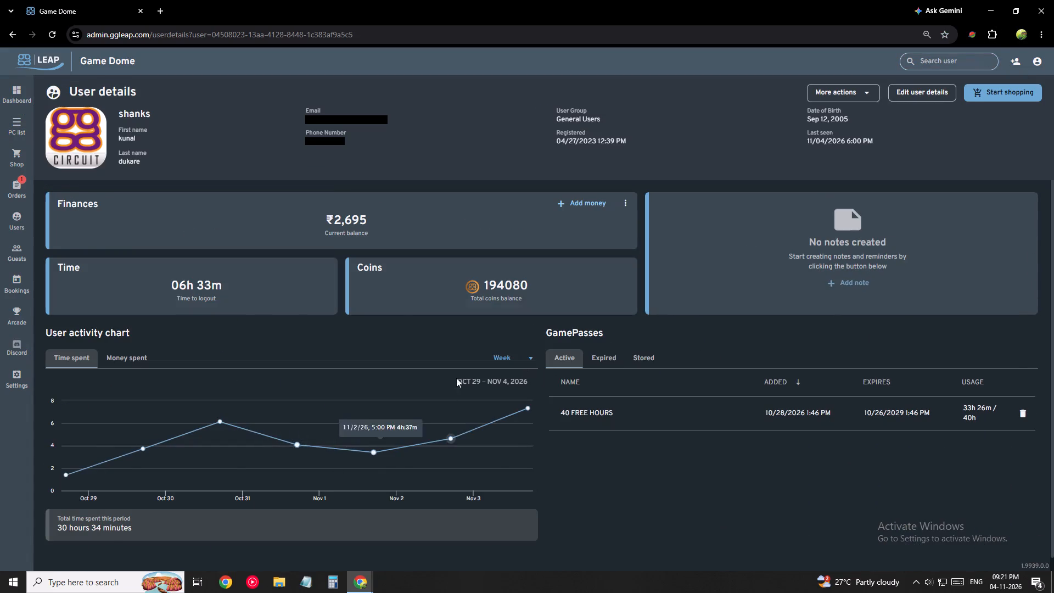
Review shanks' activity chart over the year by time spent and by money spent, and return to the dashboard.
left_click(494, 359)
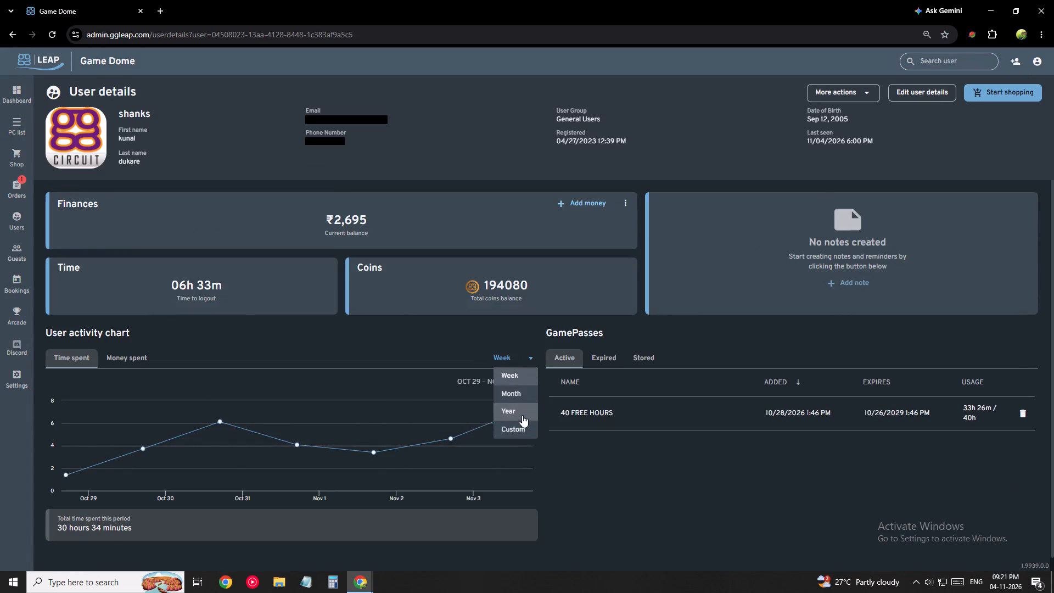
left_click(522, 415)
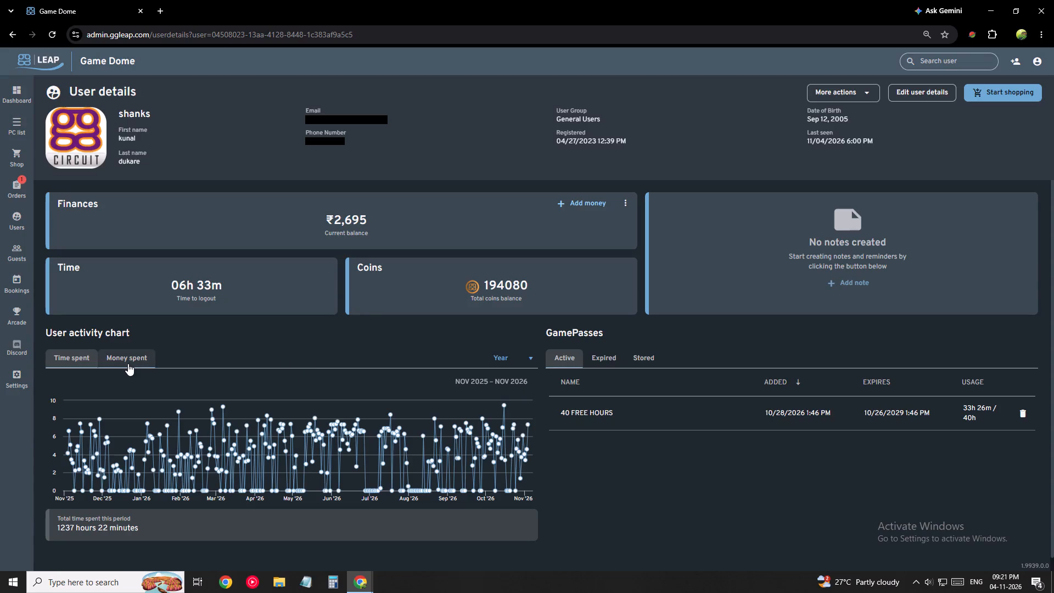
left_click(129, 363)
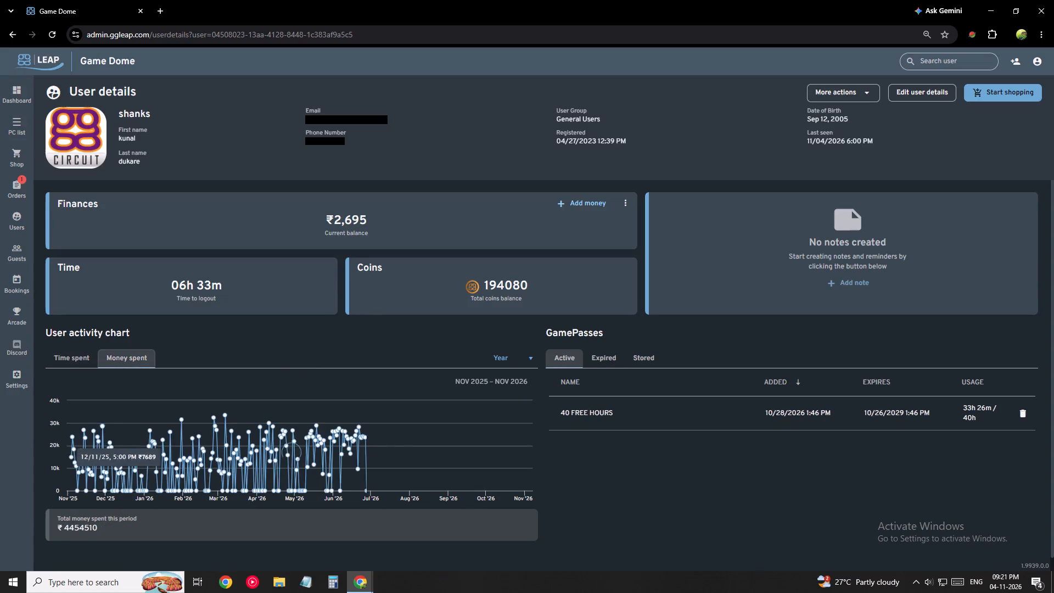
left_click(513, 356)
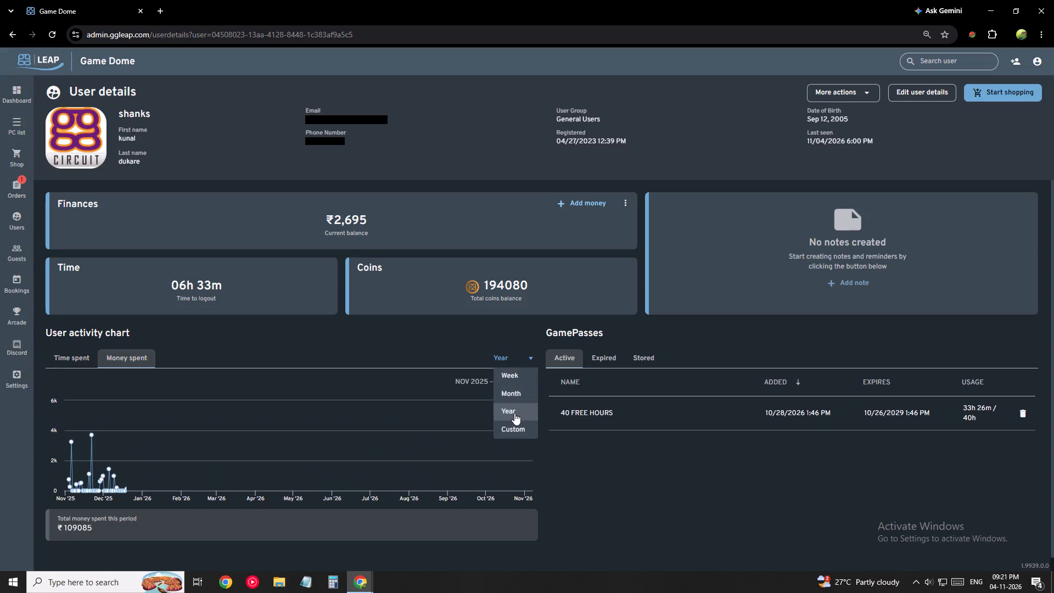
left_click(514, 413)
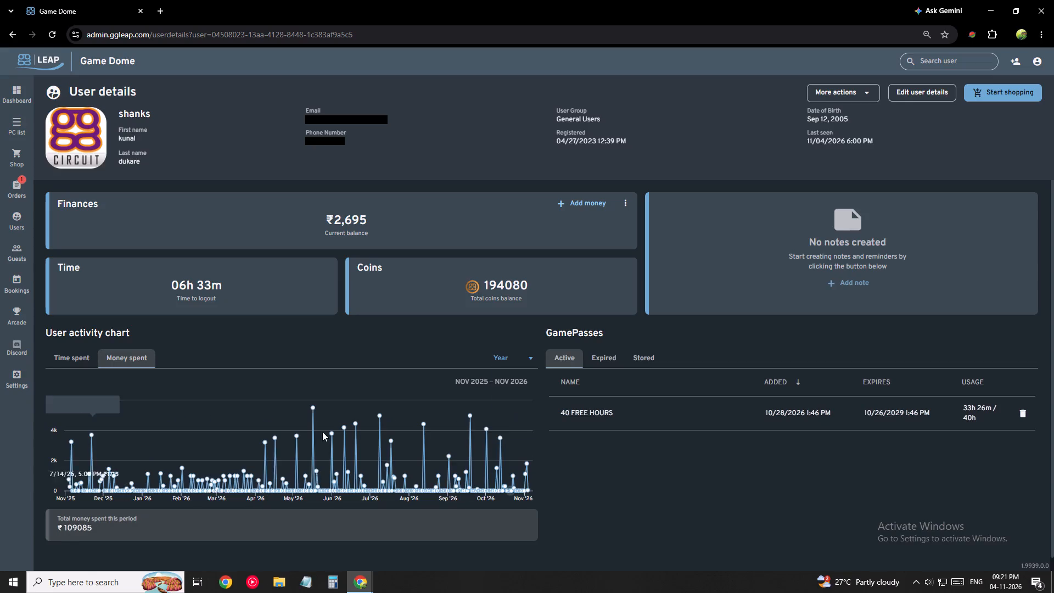
left_click(2, 110)
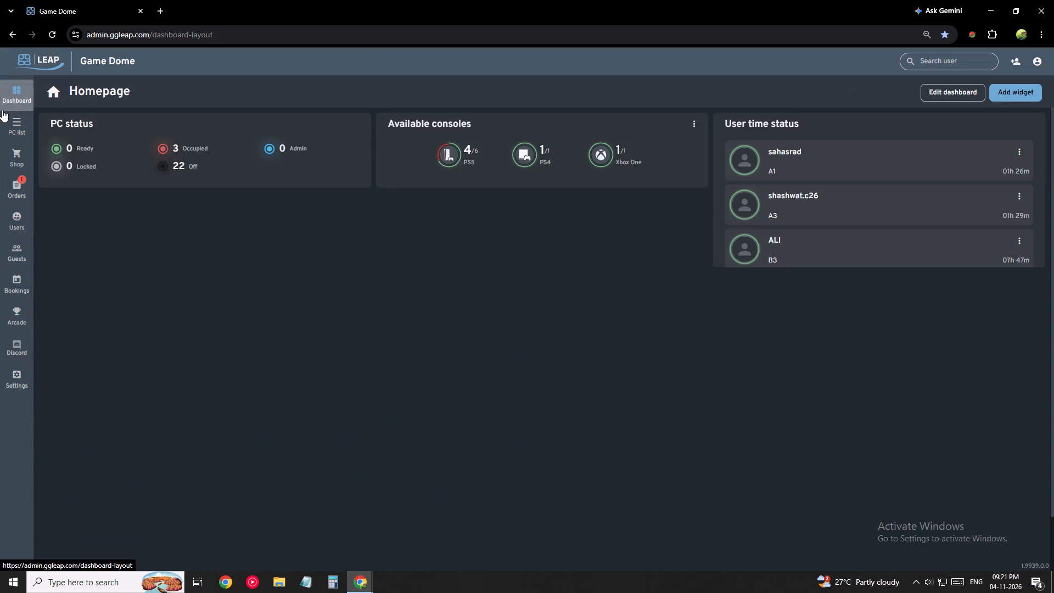
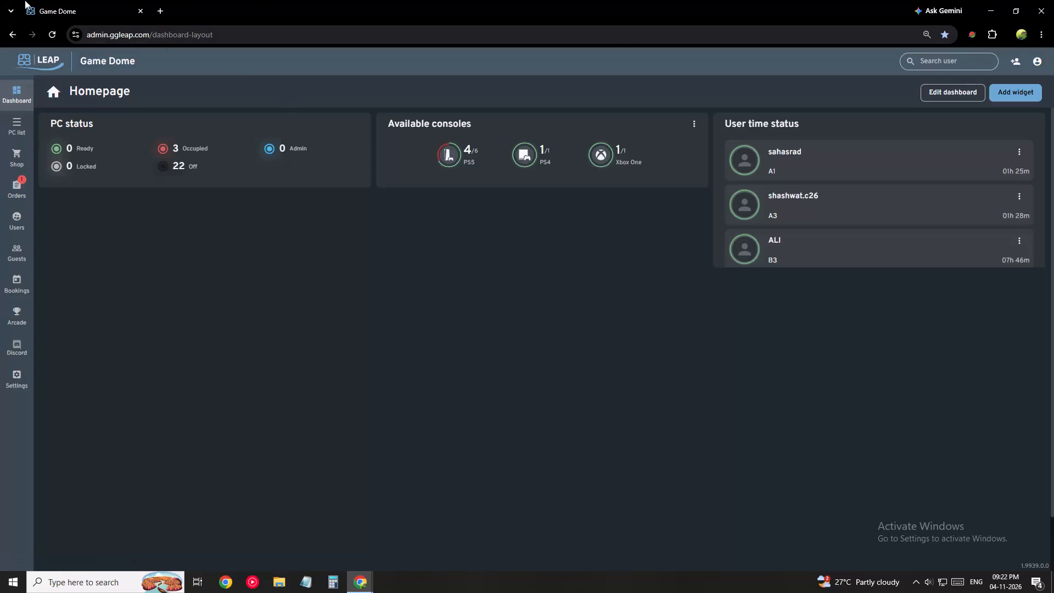
left_click(975, 59)
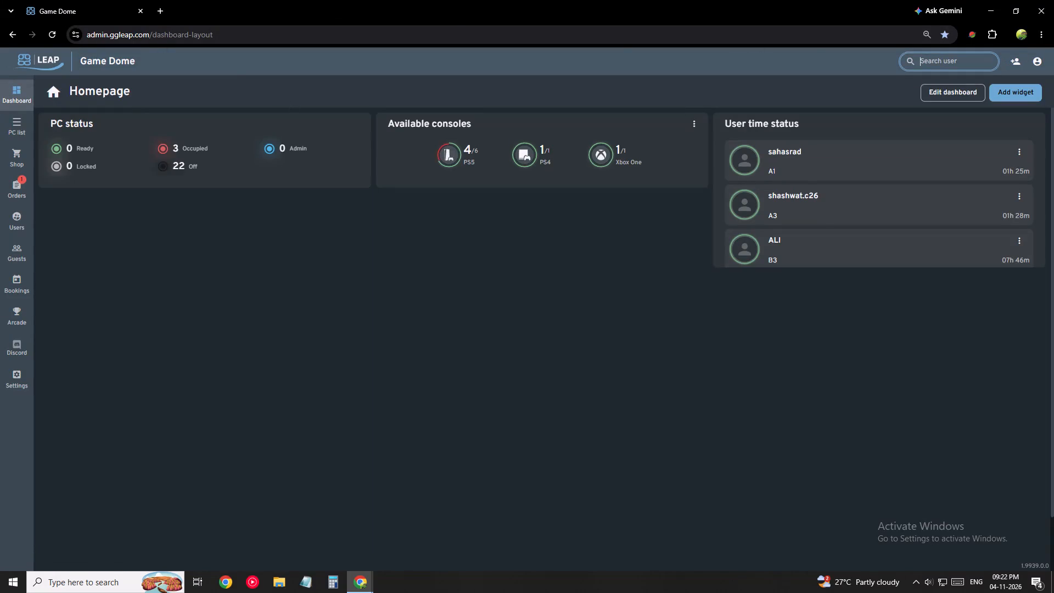
type("riptide")
left_click(1012, 83)
left_click(1000, 165)
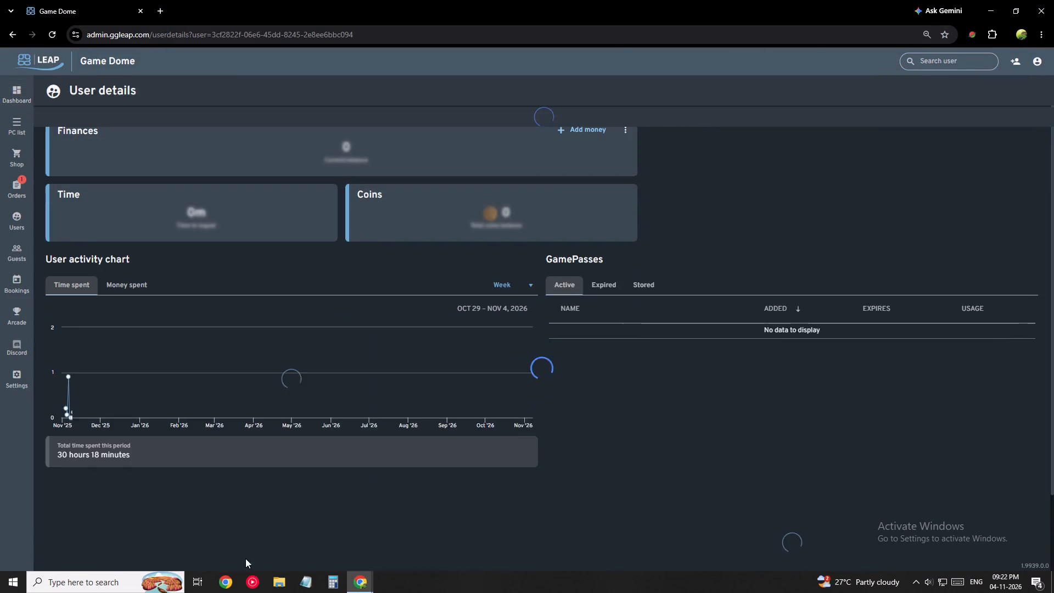
Examine Riptide's activity chart over the year by time spent and by money spent.
left_click(502, 291)
left_click(517, 405)
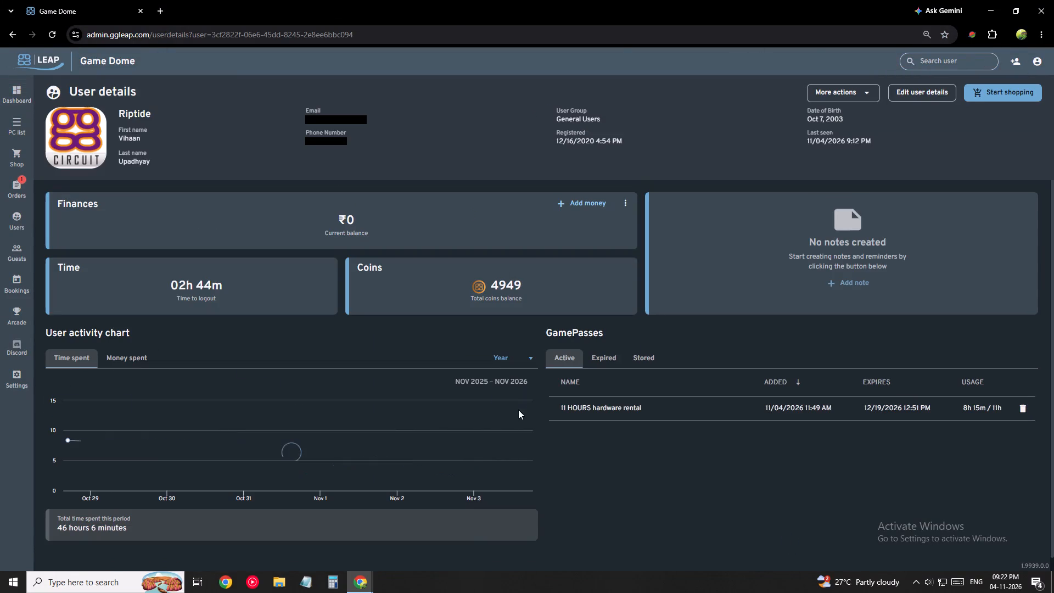
left_click(126, 356)
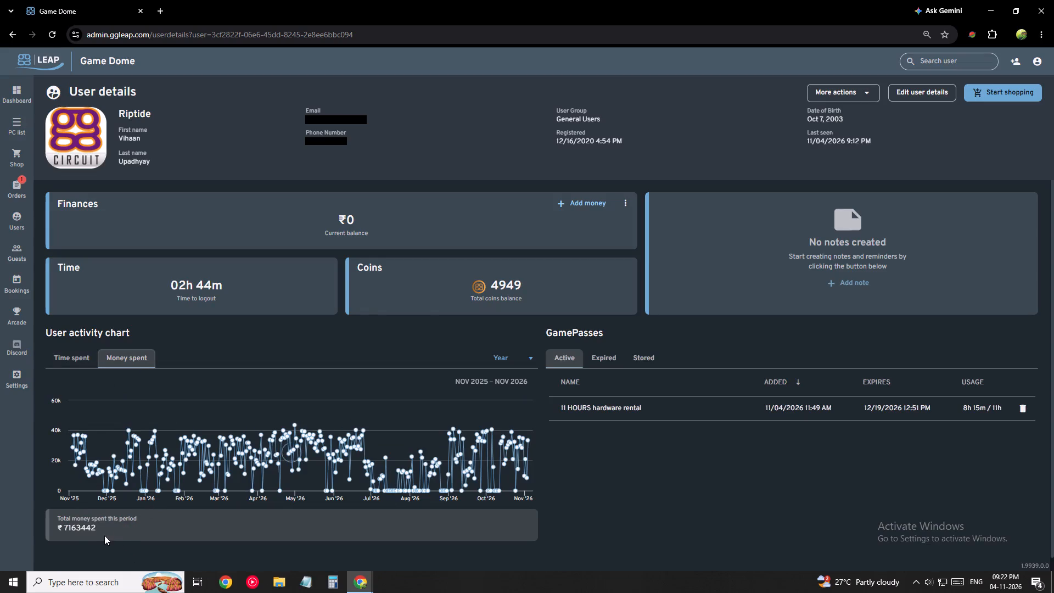
left_click(502, 359)
left_click(507, 410)
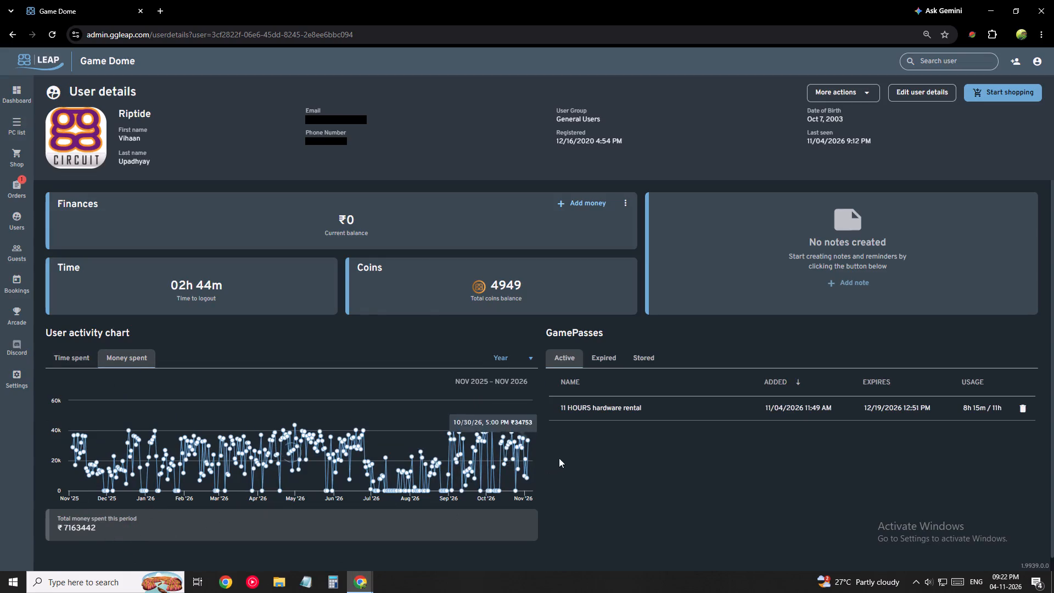
left_click(599, 480)
left_click(504, 360)
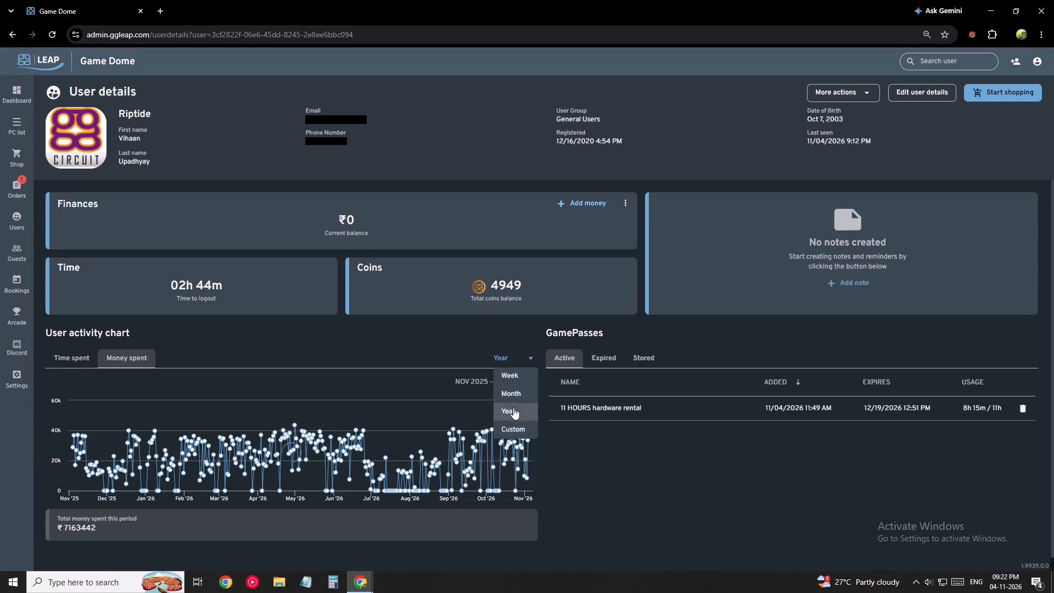
left_click(513, 407)
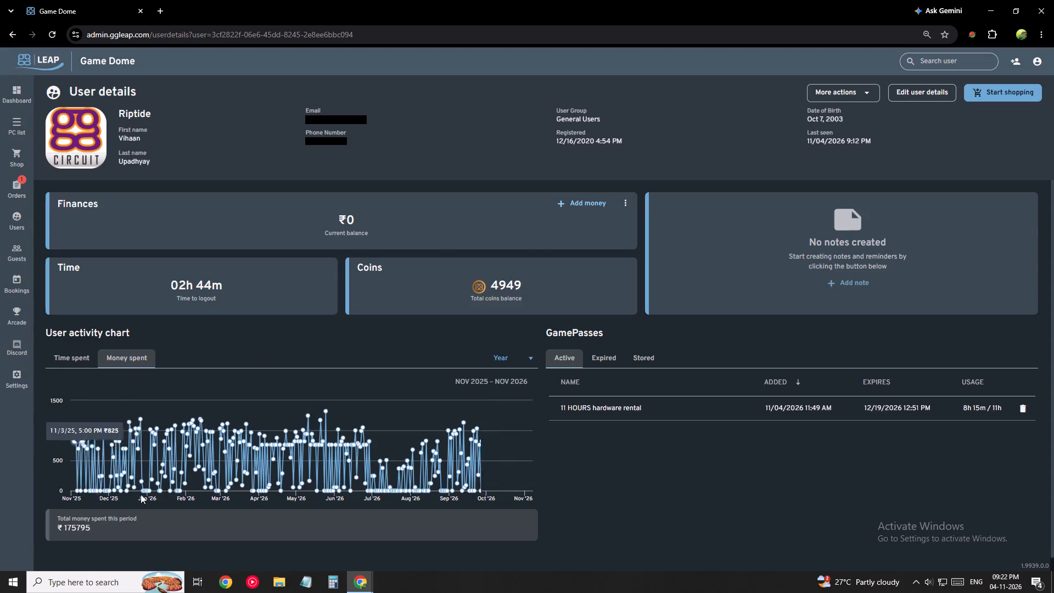
left_click(505, 359)
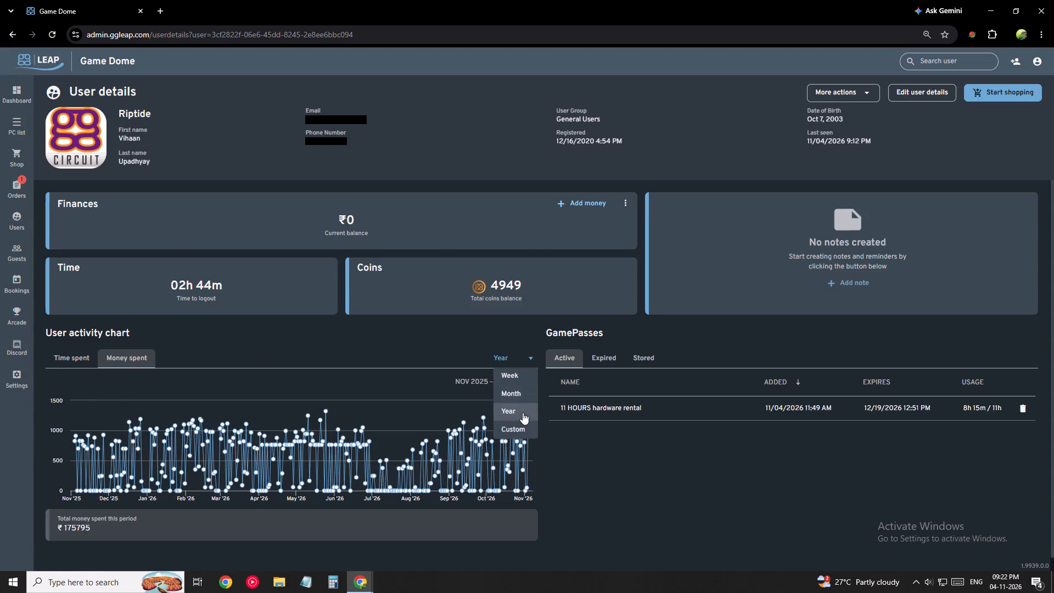
left_click(523, 412)
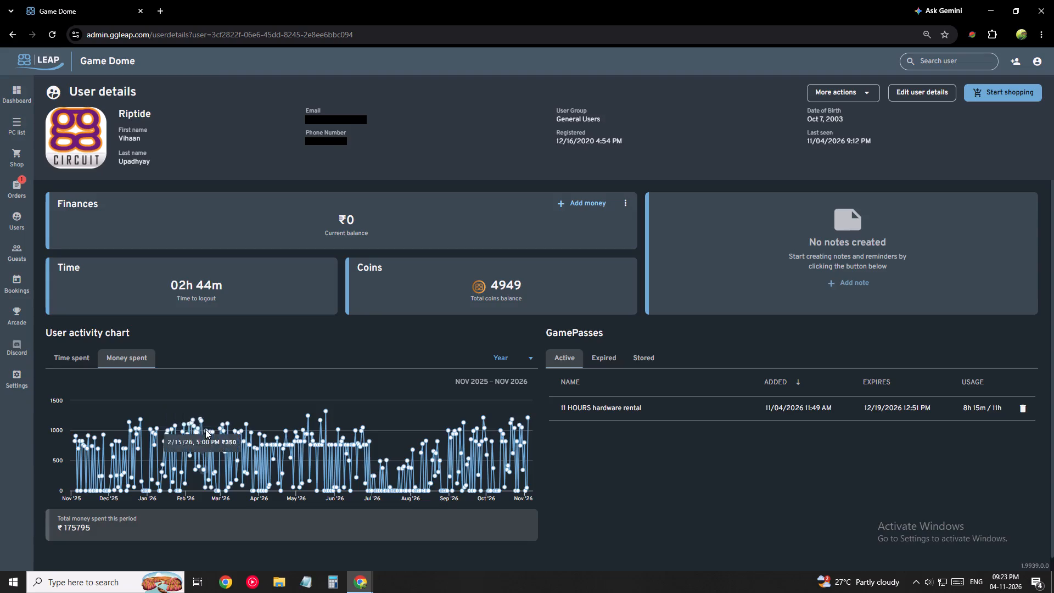
left_click(327, 411)
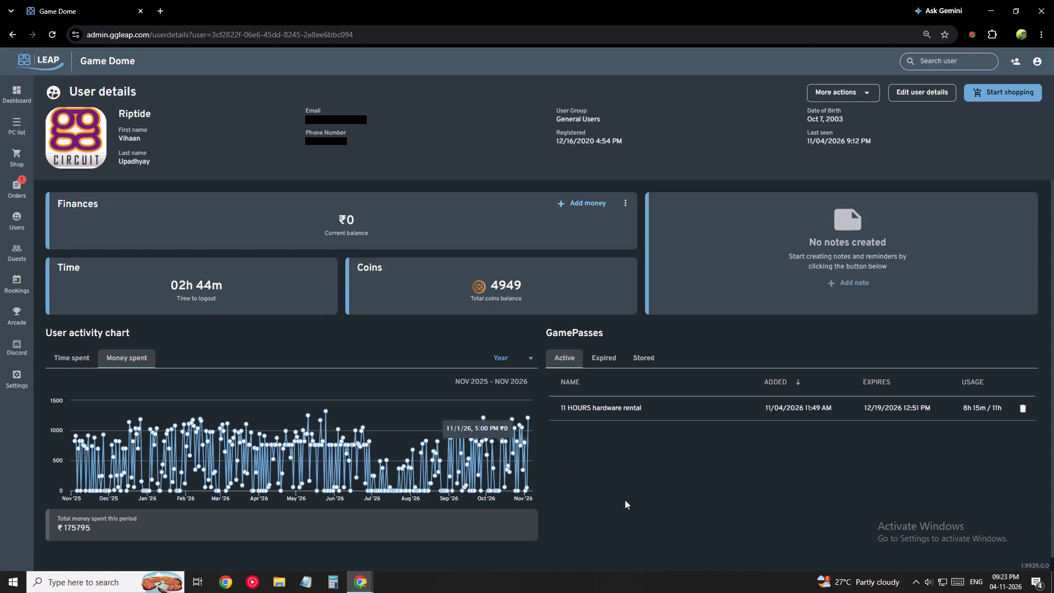
Check the PC statuses, logged-in users and remaining times in the PC list.
left_click(5, 124)
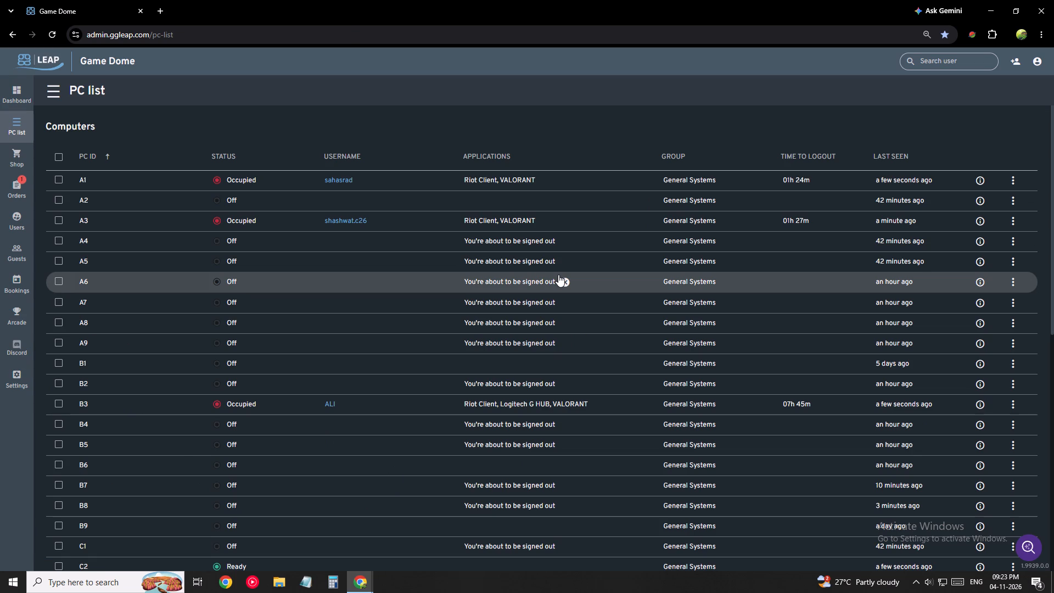
left_click(0, 76)
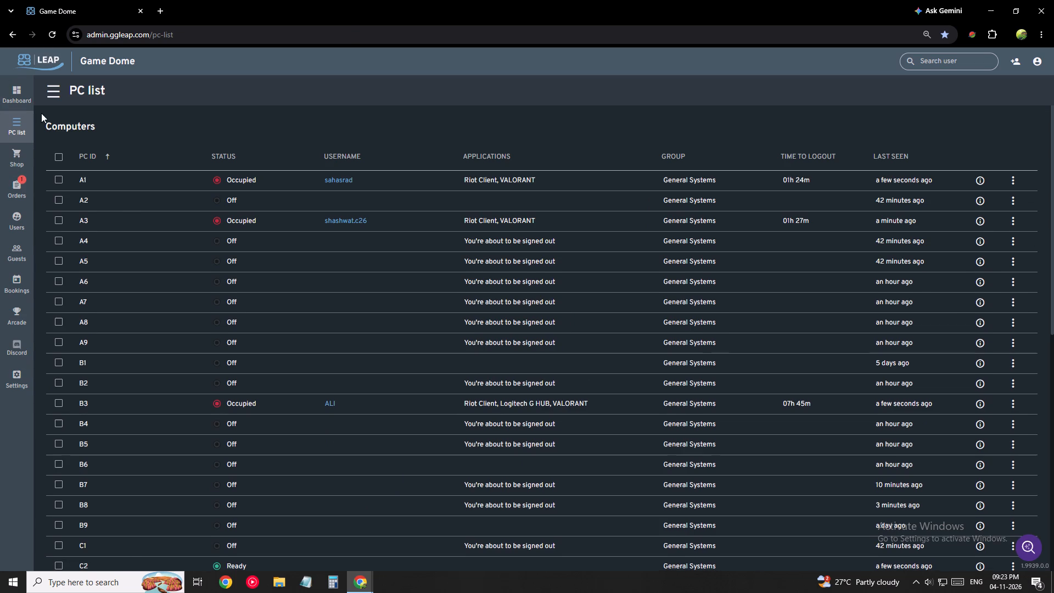
left_click(38, 118)
left_click(5, 93)
left_click(18, 122)
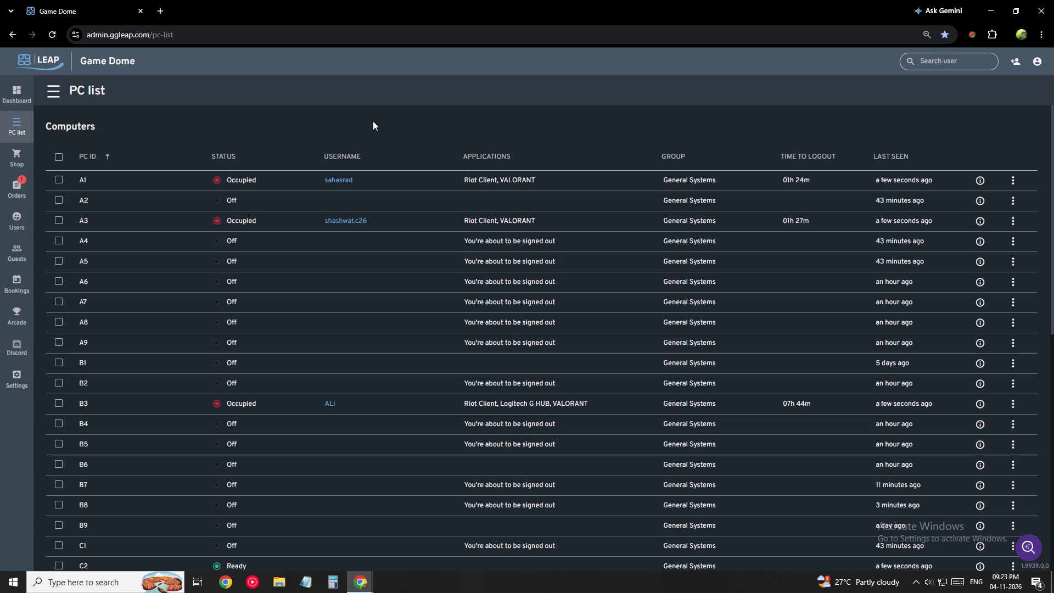
Calculate 500 divided by 200000 in Calculator, close it and return to the PC list.
left_click(333, 585)
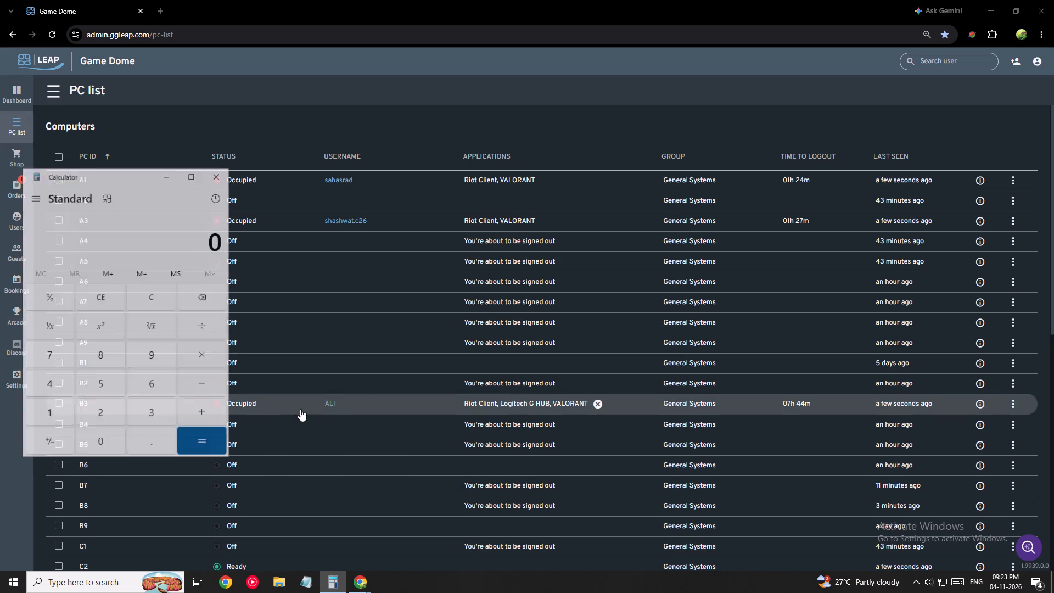
left_click(109, 395)
triple_click(104, 440)
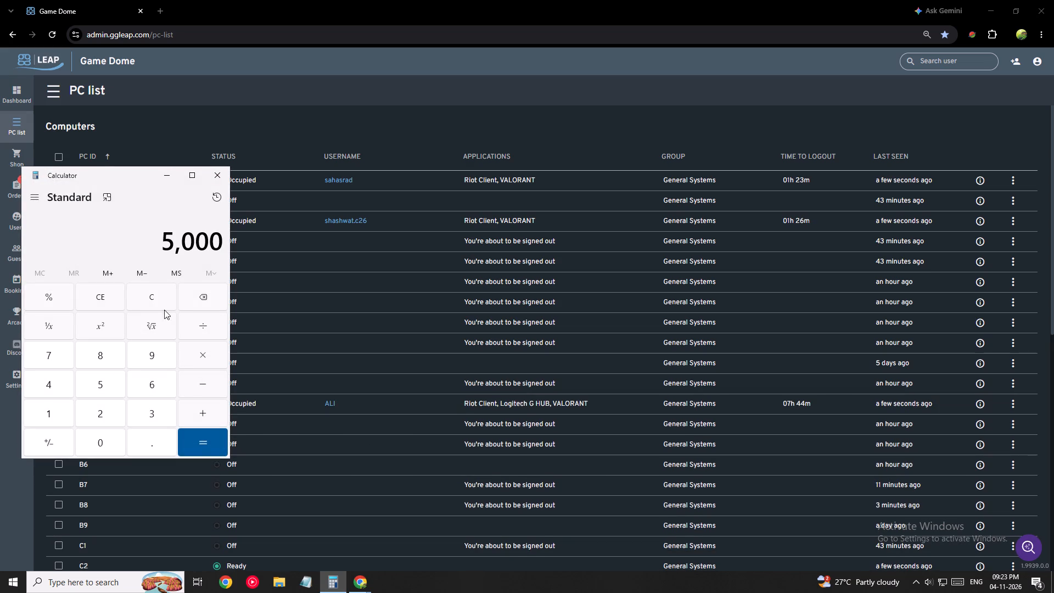
left_click(192, 292)
left_click(201, 326)
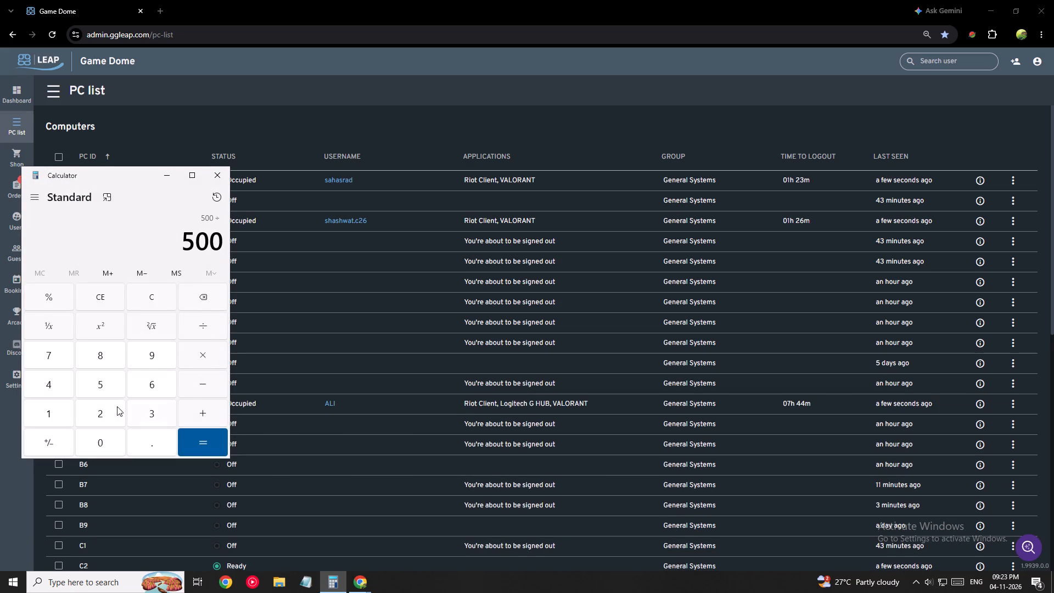
left_click(110, 409)
triple_click(100, 441)
left_click(100, 441)
left_click(109, 440)
left_click(202, 440)
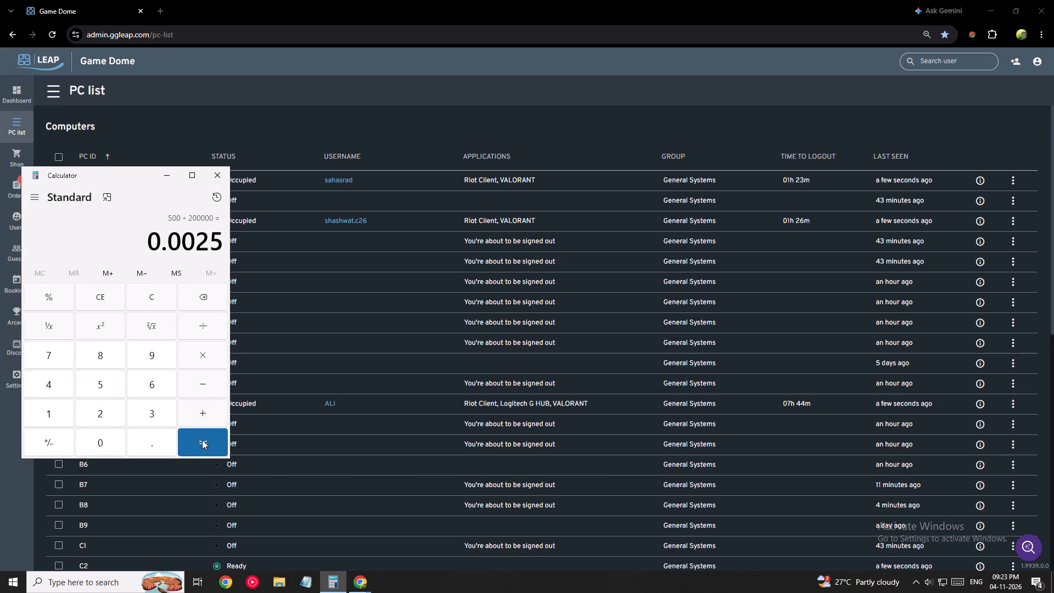
left_click(215, 167)
left_click(218, 175)
left_click(441, 89)
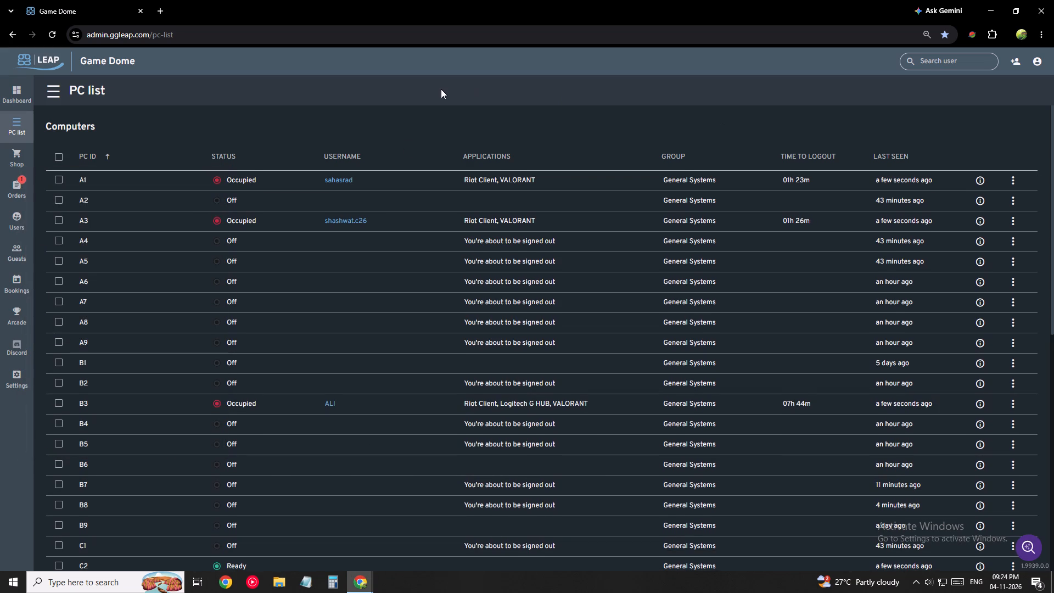
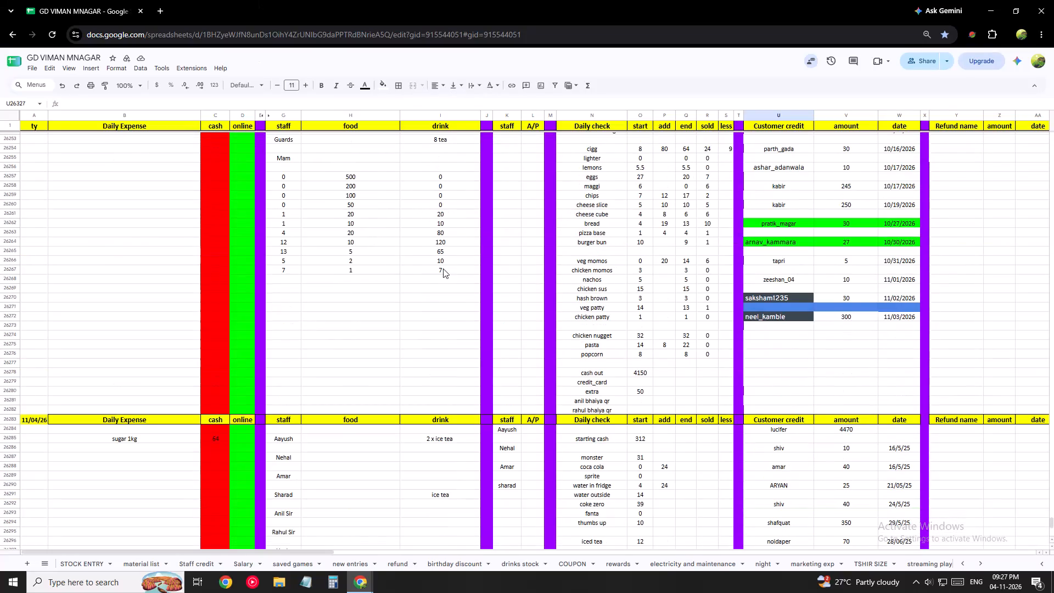
Copy the previous day's cash denomination table into the 11/04/26 section, starting two rows below Mam in the staff column.
left_click_drag(444, 338, 285, 230)
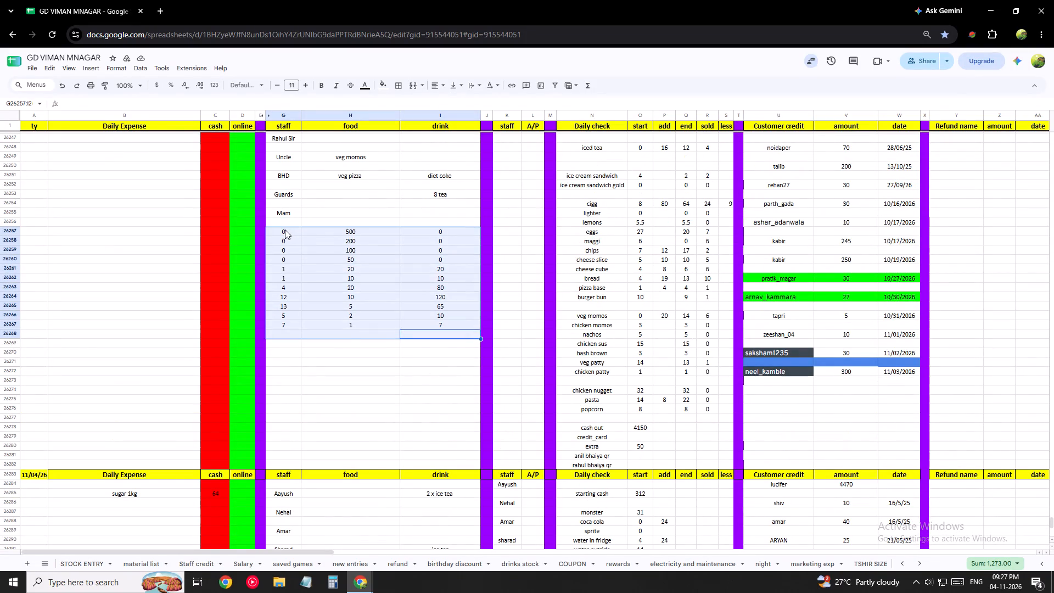
key("ctrl+c")
scroll(300, 262, "down", 6)
left_click(292, 349)
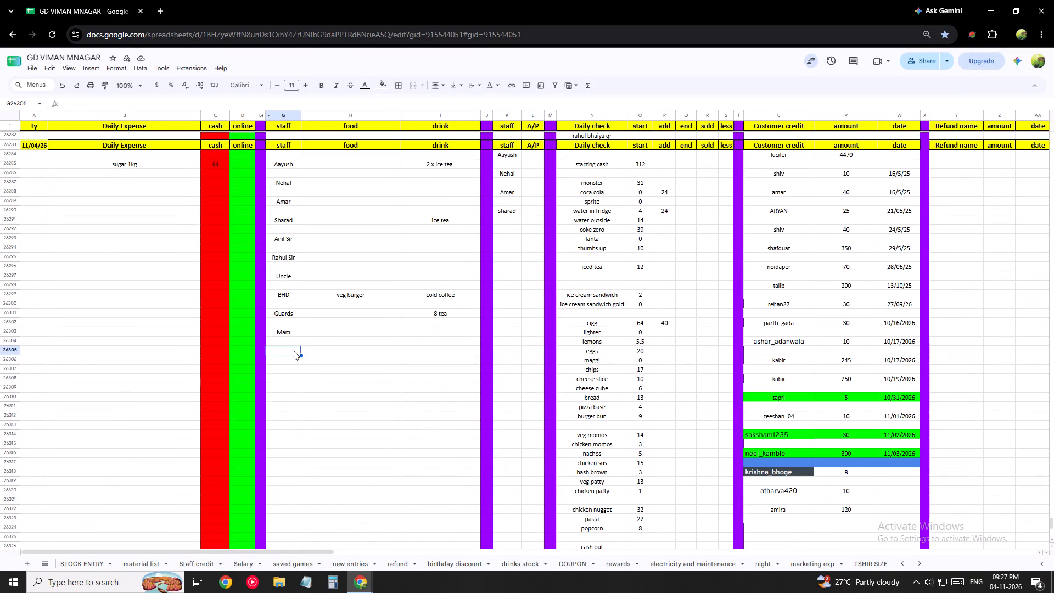
key("ctrl+v")
Clear all the note and coin counts from the pasted denomination table and return to the count cell beside 500.
left_click(294, 468)
left_click_drag(294, 458, 285, 351)
left_click_drag(288, 493, 295, 363)
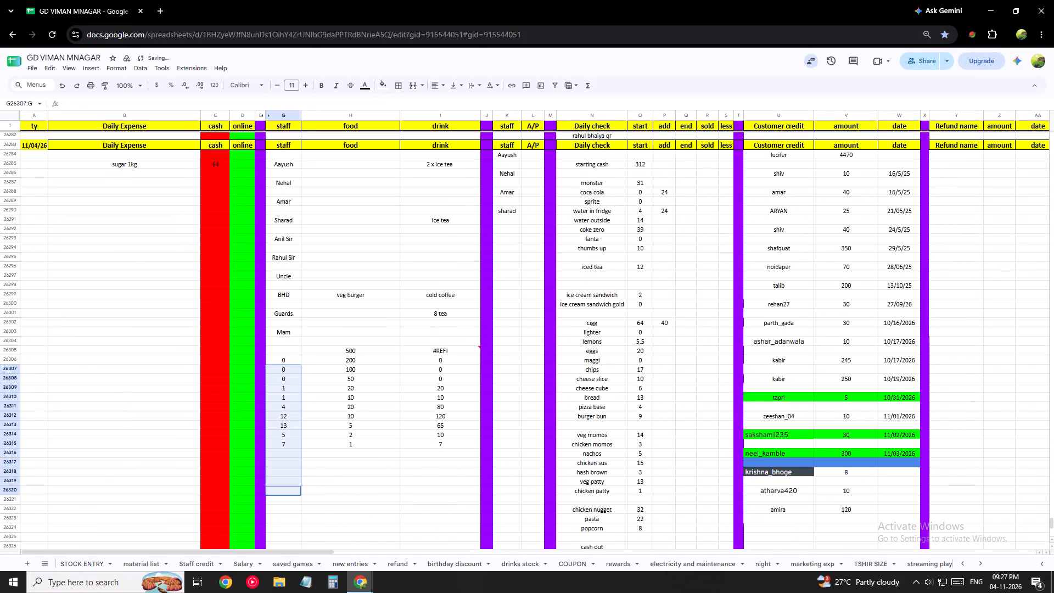
left_click_drag(295, 363, 293, 354)
key("Delete")
key("Up")
key("Up")
key("Up")
key("Up")
key("Up")
key("Up")
key("Up")
key("Up")
key("Up")
key("Up")
key("Up")
key("Up")
key("Up")
key("Up")
key("Up")
key("Up")
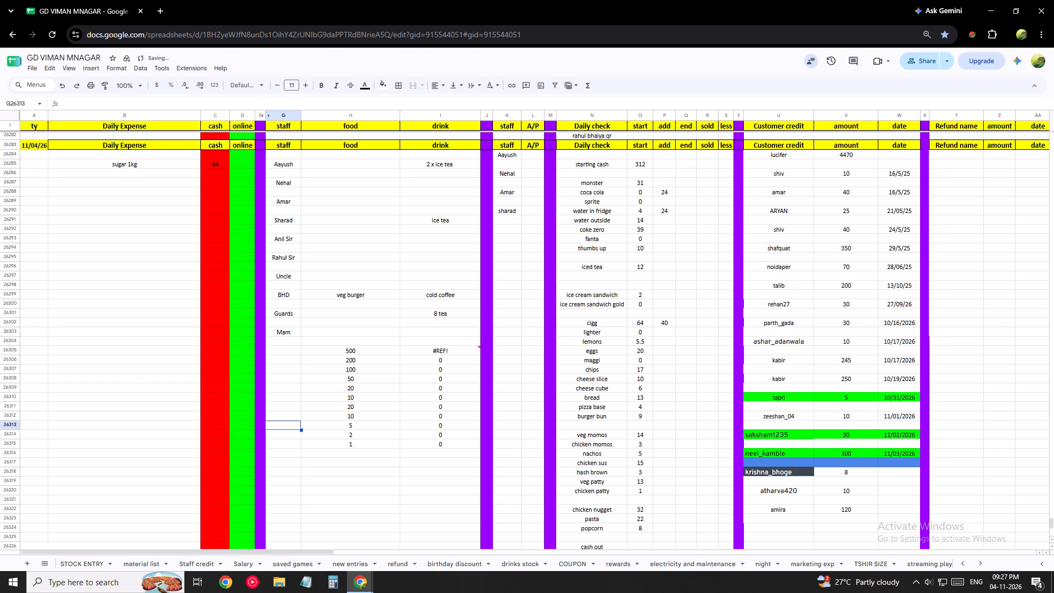
key("Down")
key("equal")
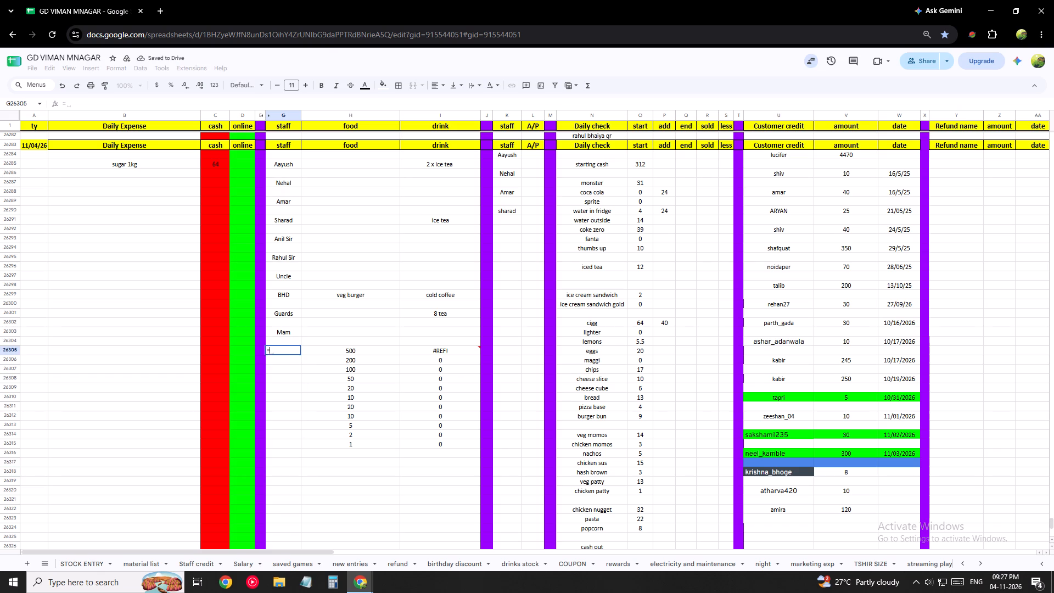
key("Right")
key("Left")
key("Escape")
Replace the broken total in the 500 row with a formula multiplying its count cell G26305 by the denomination in H26305.
key("Right")
key("Right")
key("Right")
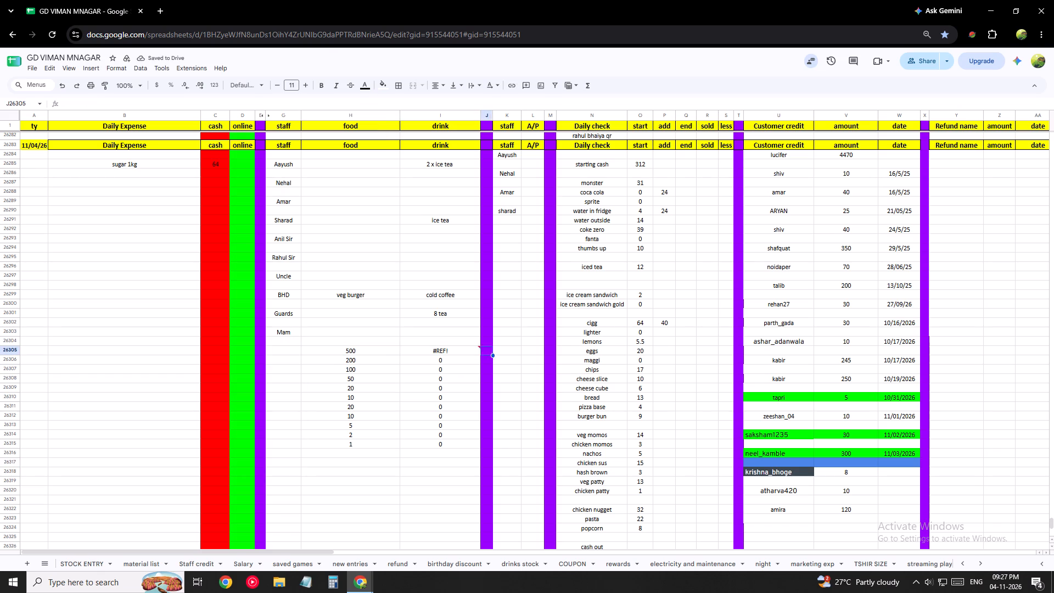
key("Left")
key("equal")
key("Left")
key("Left")
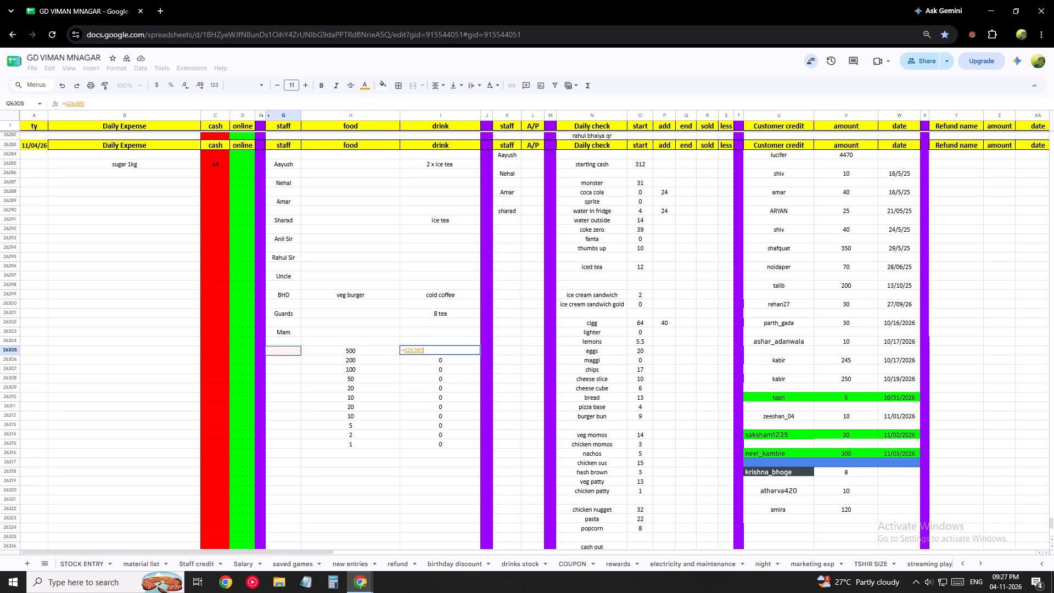
key("asterisk")
key("Right")
key("Left")
key("Left")
key("Return")
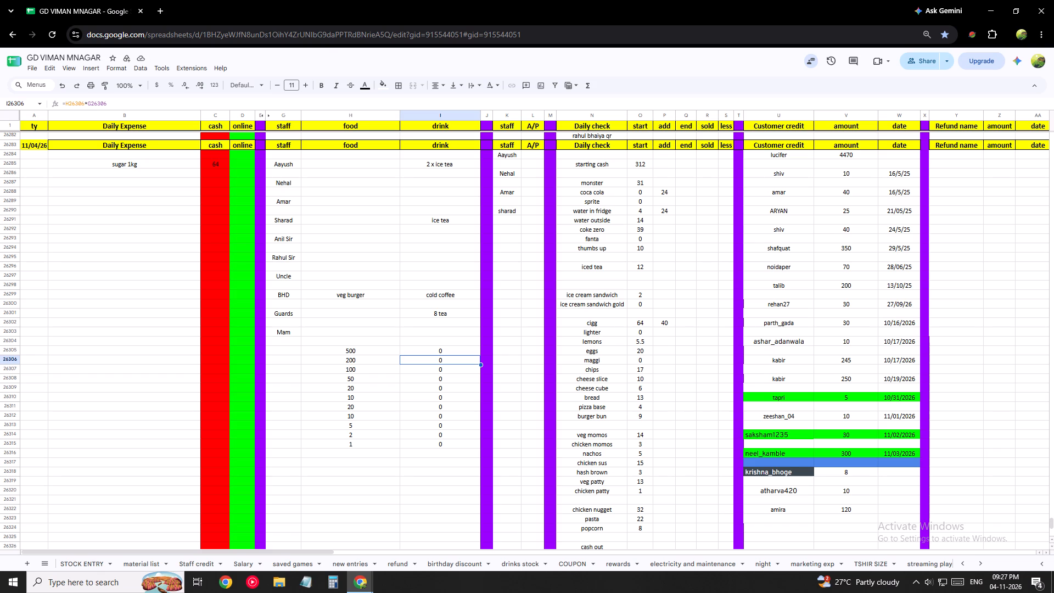
Enter 16 as the count for the 100 denomination in the 11/04/26 cash table.
left_click(290, 367)
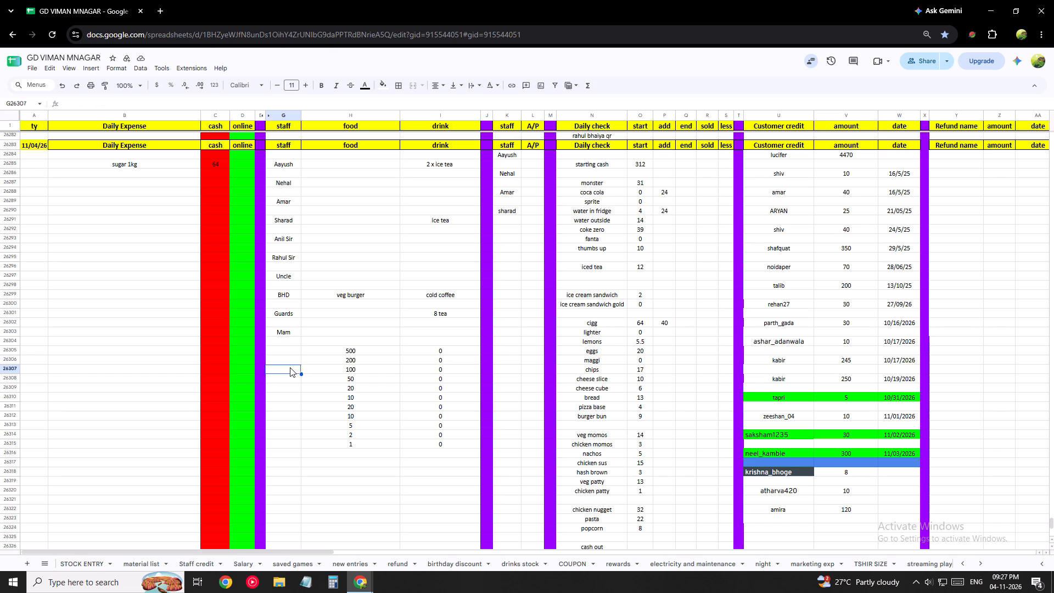
type("16")
key("Return")
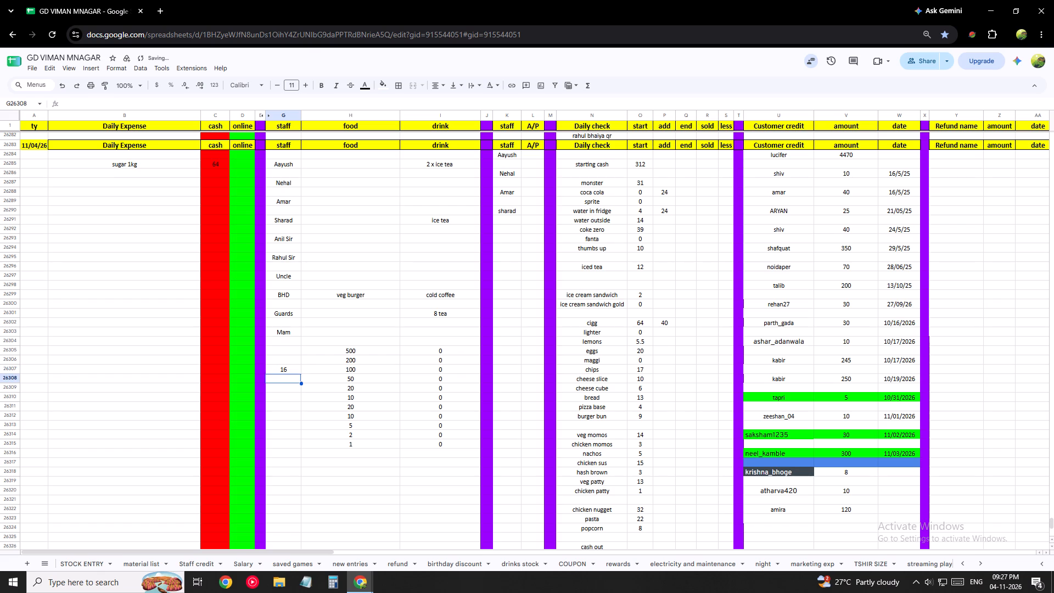
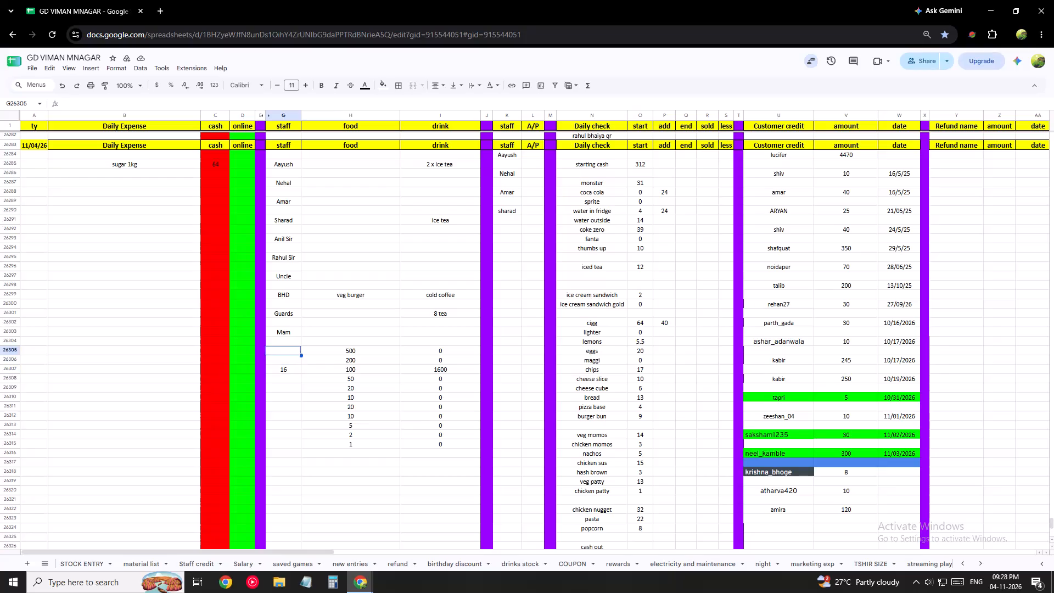
Enter 2 as the count for the 500 denomination and set the 100 denomination's count to 17 in the 11/04/26 cash table.
key("2")
key("Return")
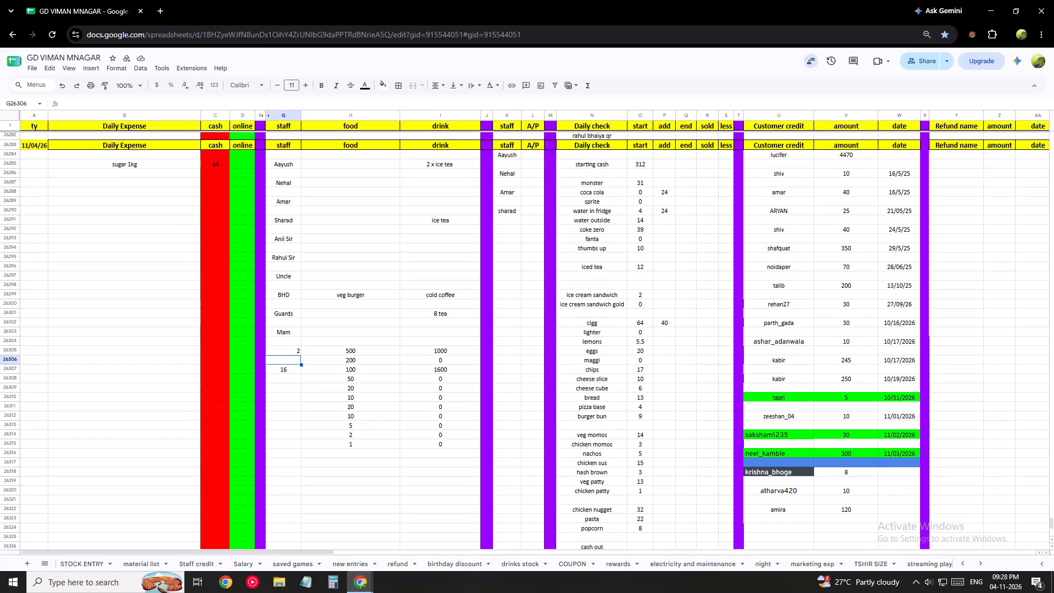
key("Down")
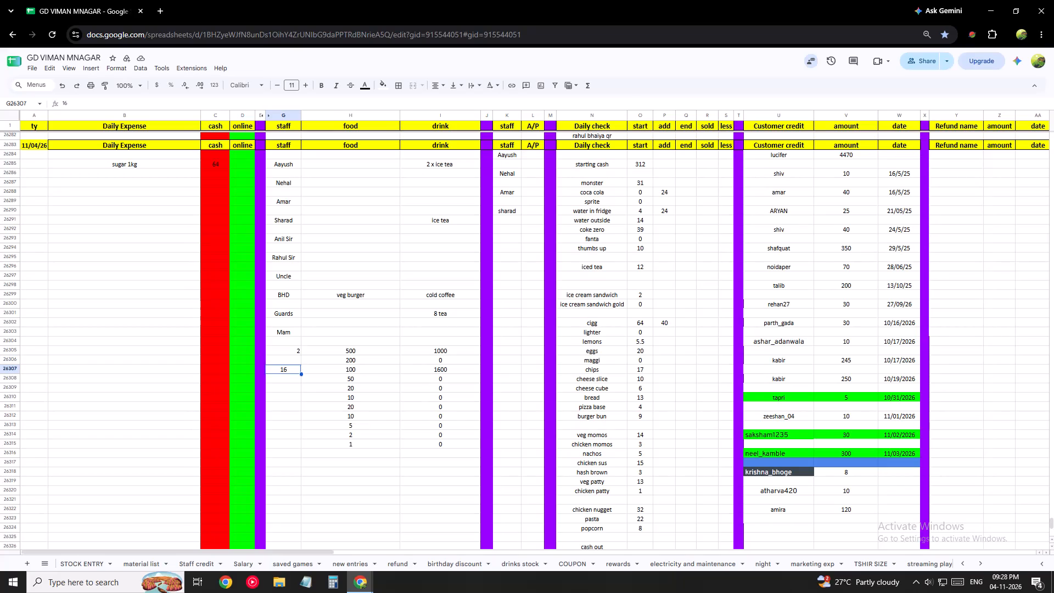
type("17")
key("Return")
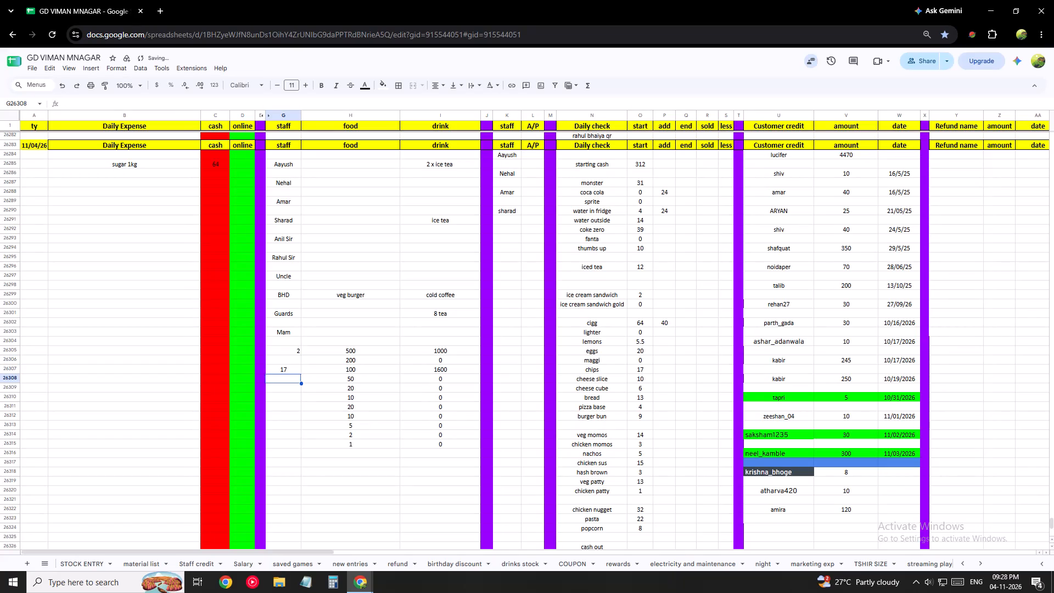
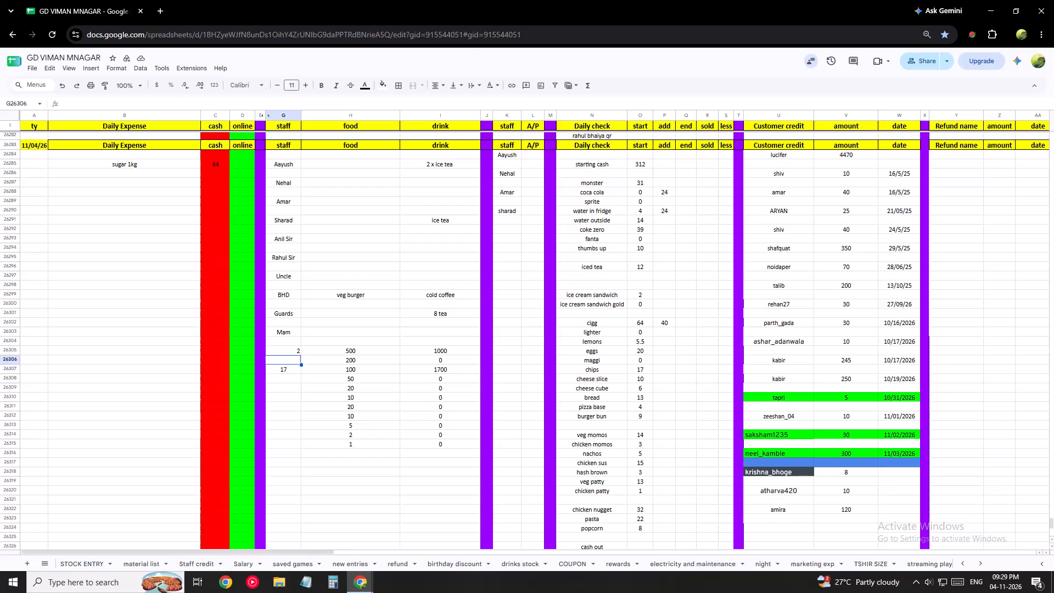
Enter 6 as the count for the 200 denomination in the 11/04/26 cash table.
key("6")
key("Return")
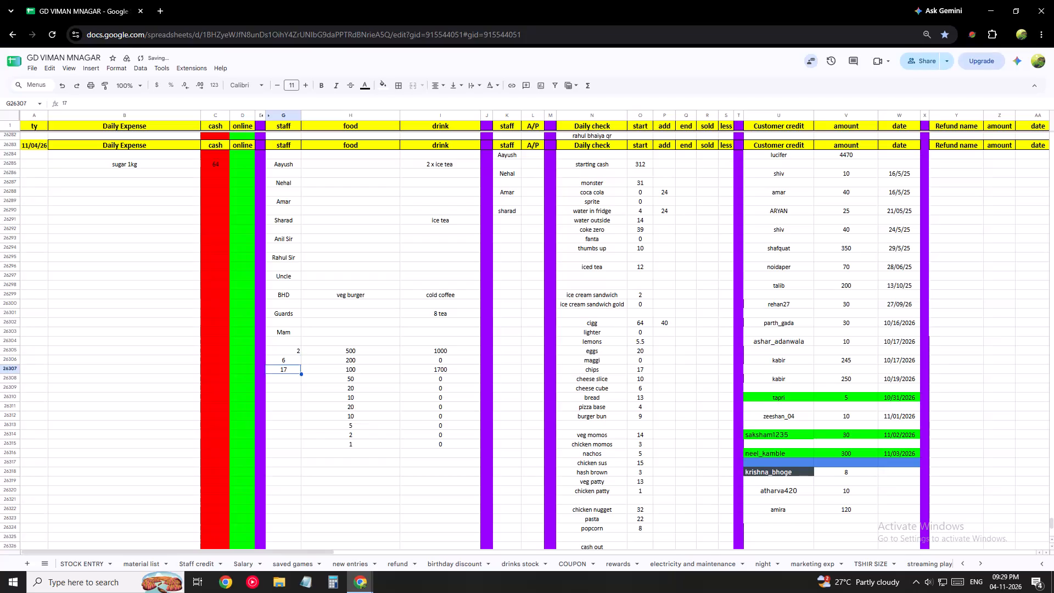
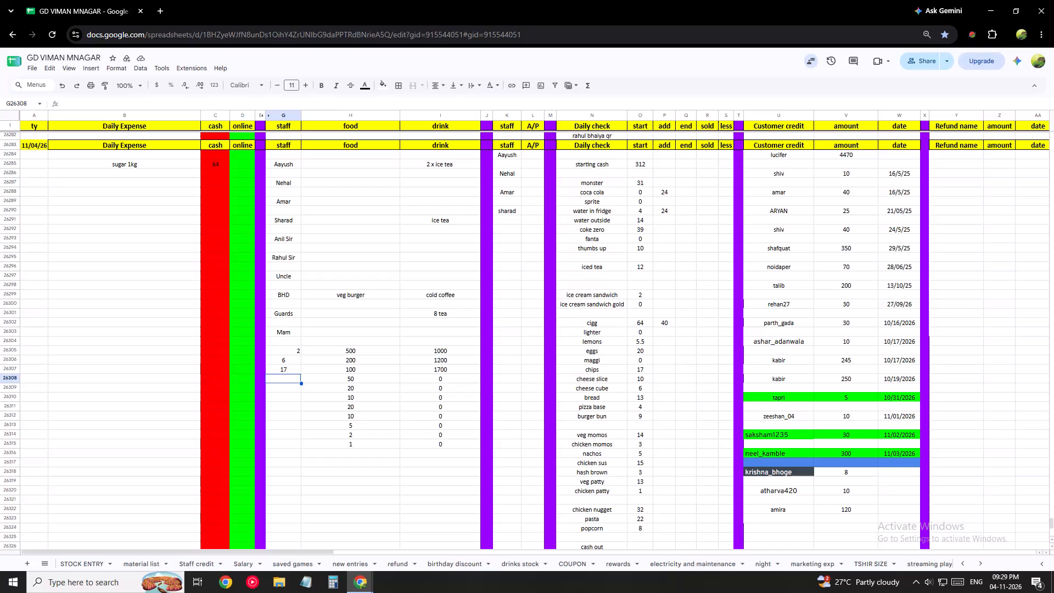
Enter 6 as the count for the 50 denomination in the 11/04/26 cash table.
key("Return")
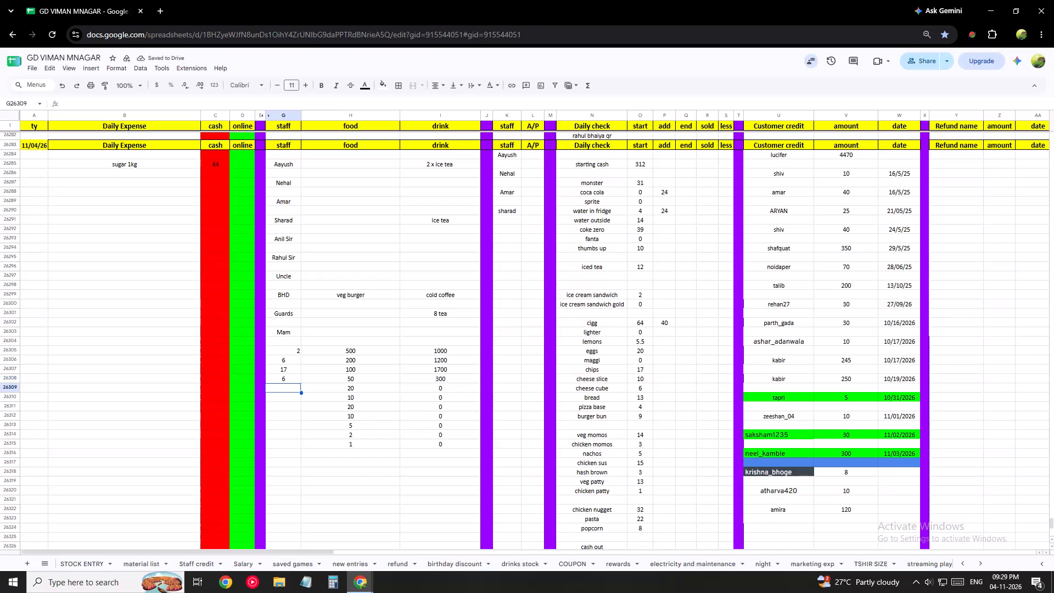
Check the sum of the cash amounts for the 500, 200, 100 and 50 denominations.
left_click_drag(439, 334, 443, 382)
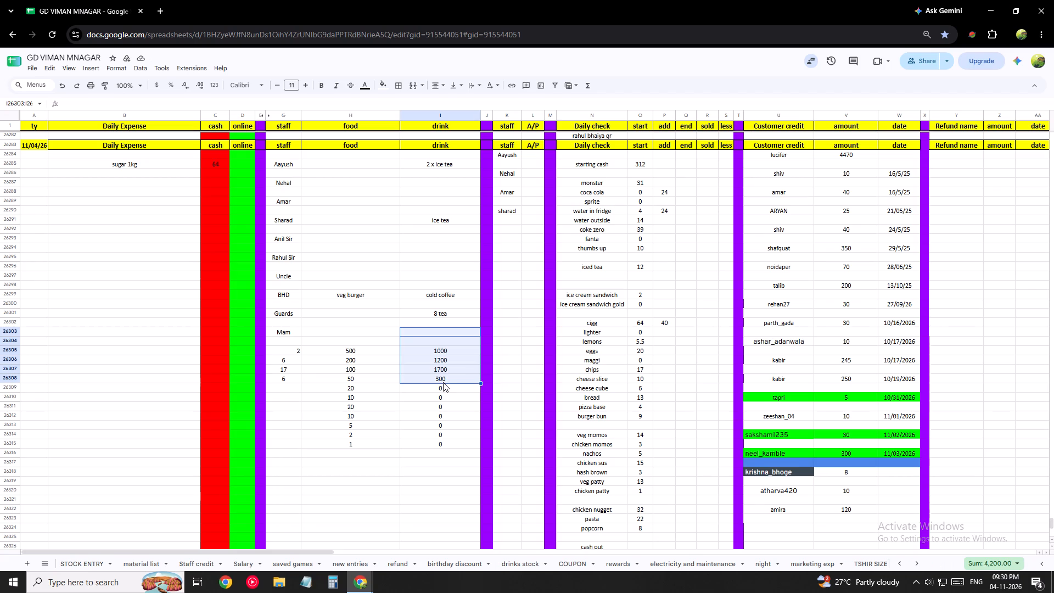
Centre-align the count beside the 500 denomination in the cash table.
left_click(296, 350)
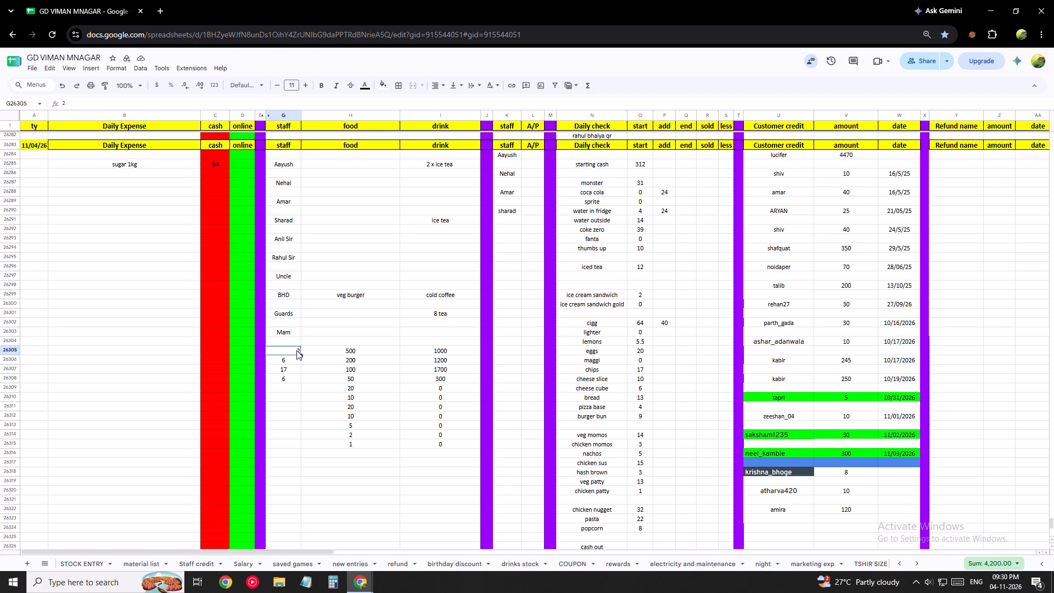
left_click(433, 88)
left_click(451, 98)
Enter 4200 as the start value of cash out in the 11/04/26 Daily check.
scroll(609, 351, "down", 3)
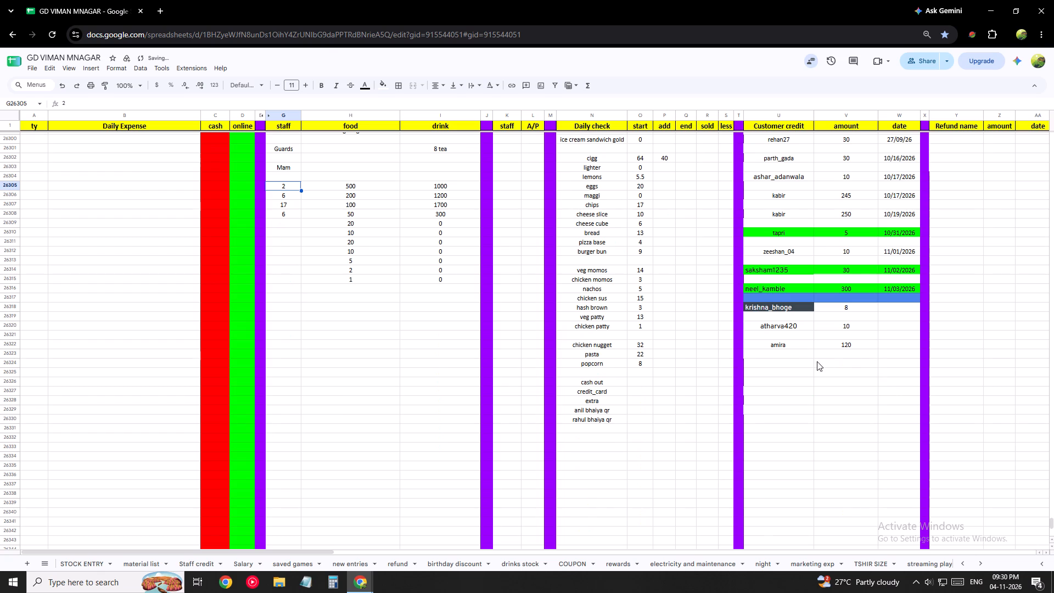
left_click(638, 385)
type("420")
key("0")
key("Return")
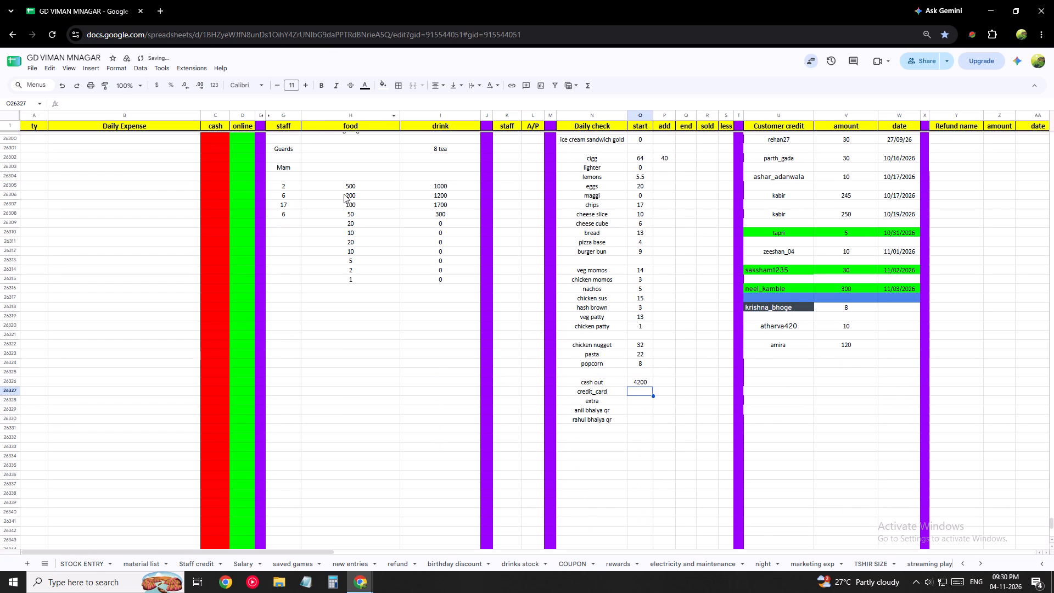
Recheck the sum of the cash amounts for the 500 to 50 denominations against the cash out entry.
left_click_drag(450, 175, 448, 217)
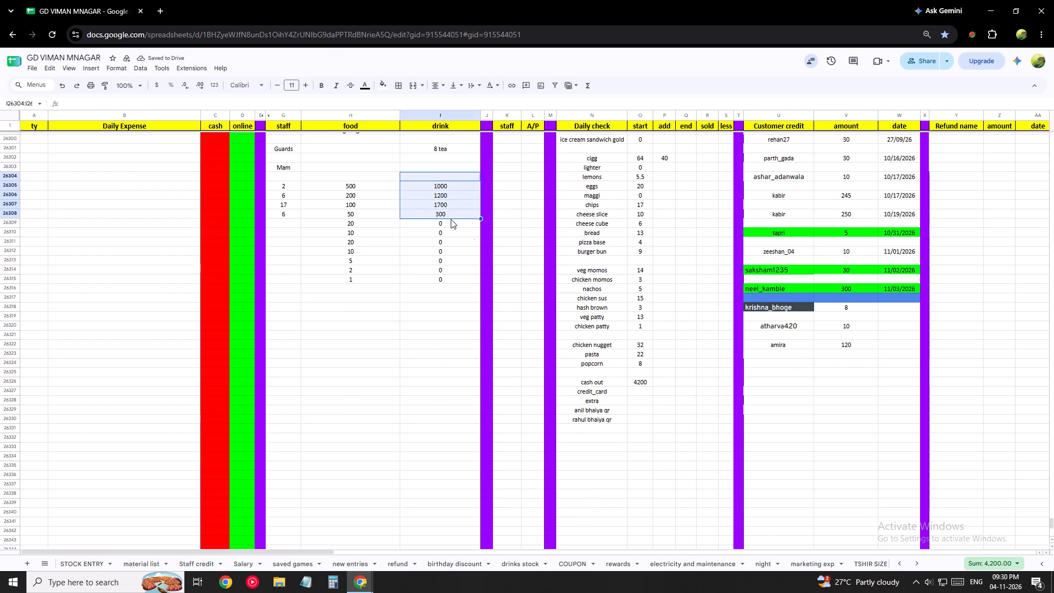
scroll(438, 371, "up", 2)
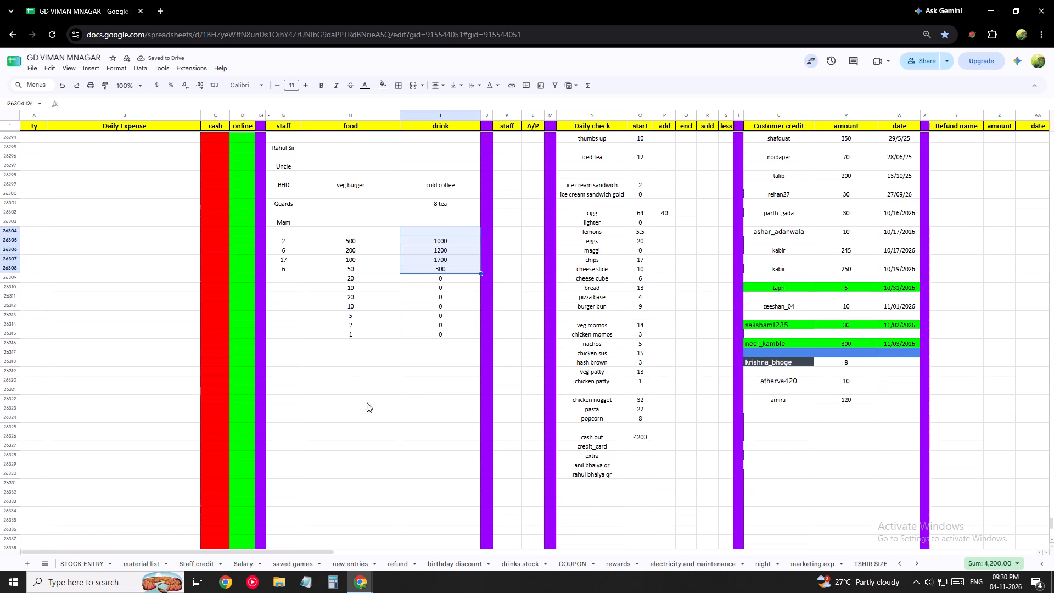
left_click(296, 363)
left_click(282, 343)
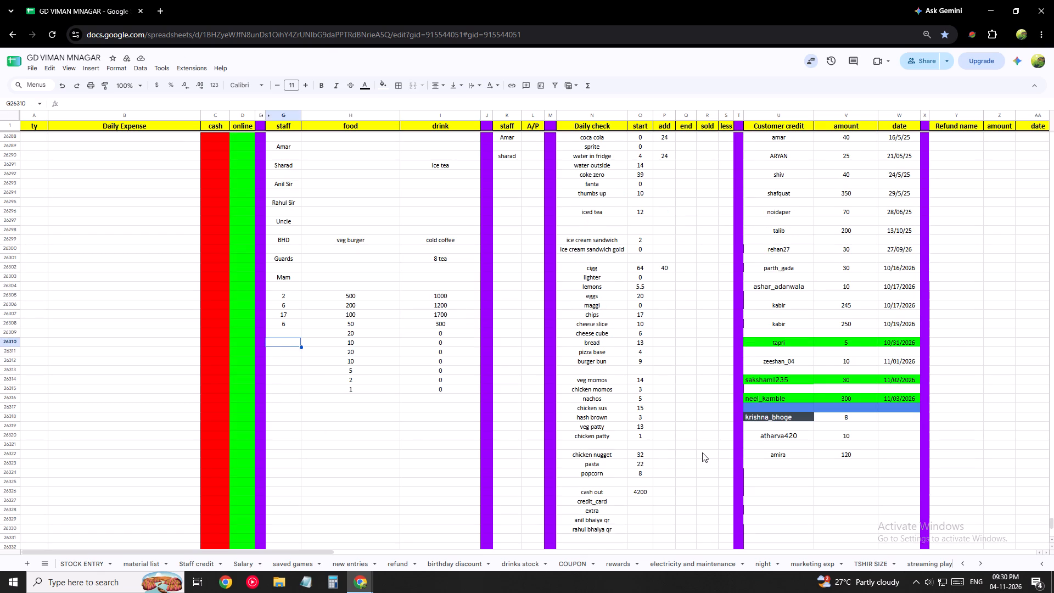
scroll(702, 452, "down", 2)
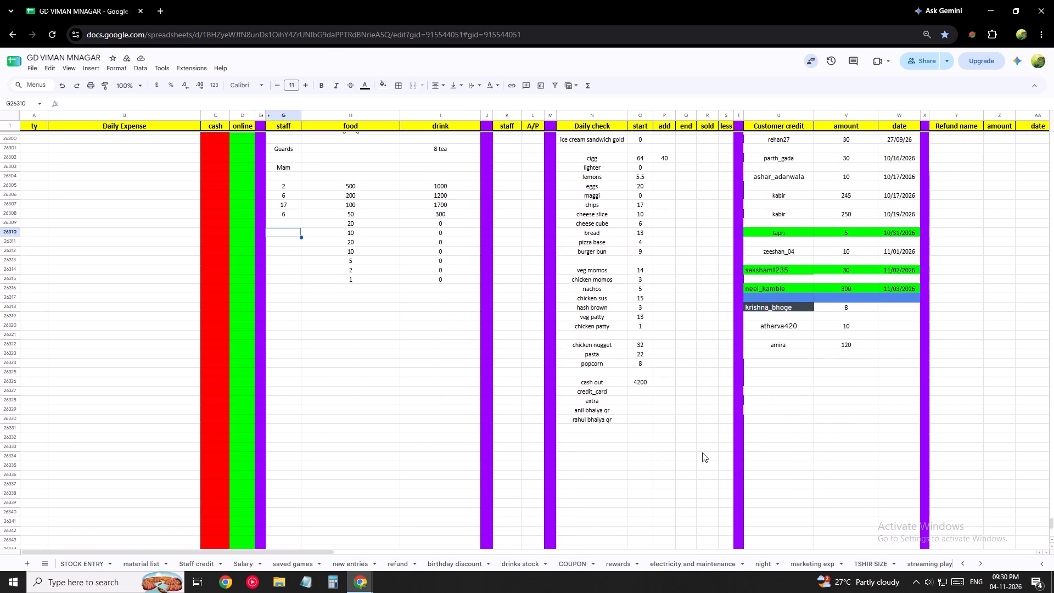
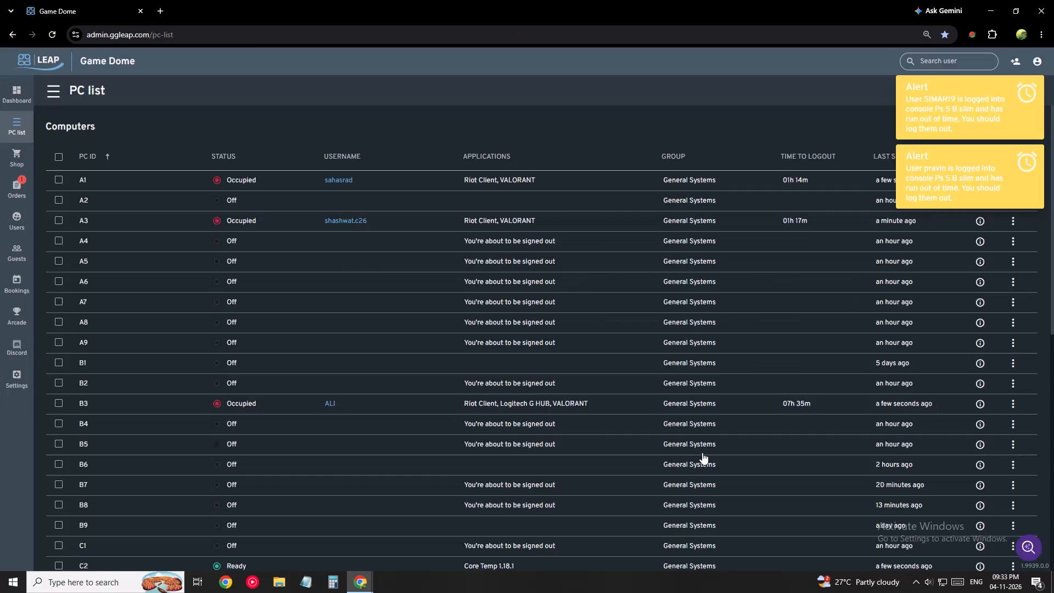
Log both users out of the Ps 5 B slim console and dismiss their two out-of-time alerts.
scroll(798, 354, "down", 9)
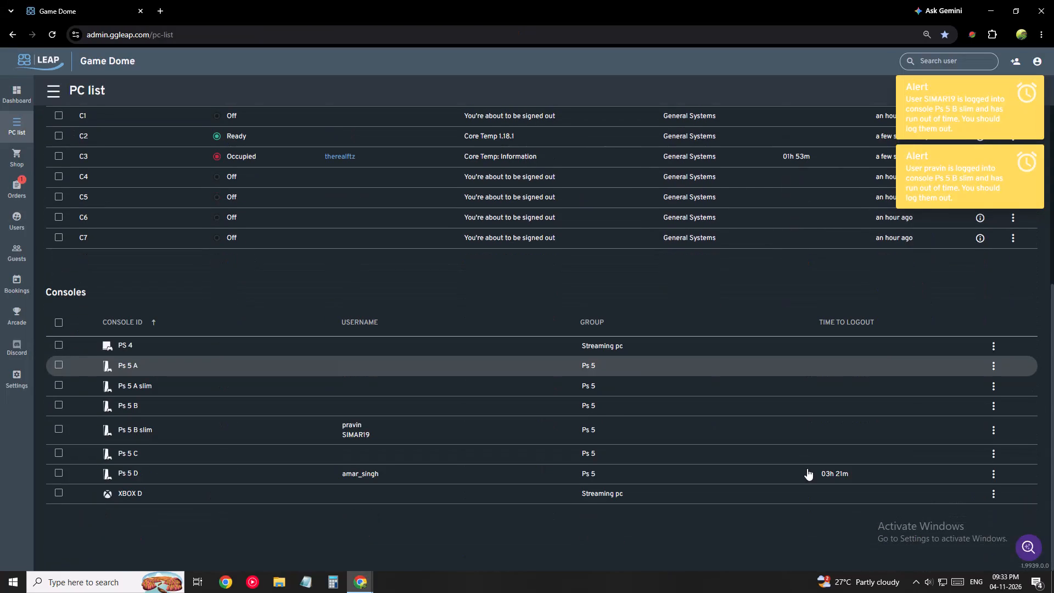
left_click(991, 434)
left_click(1007, 460)
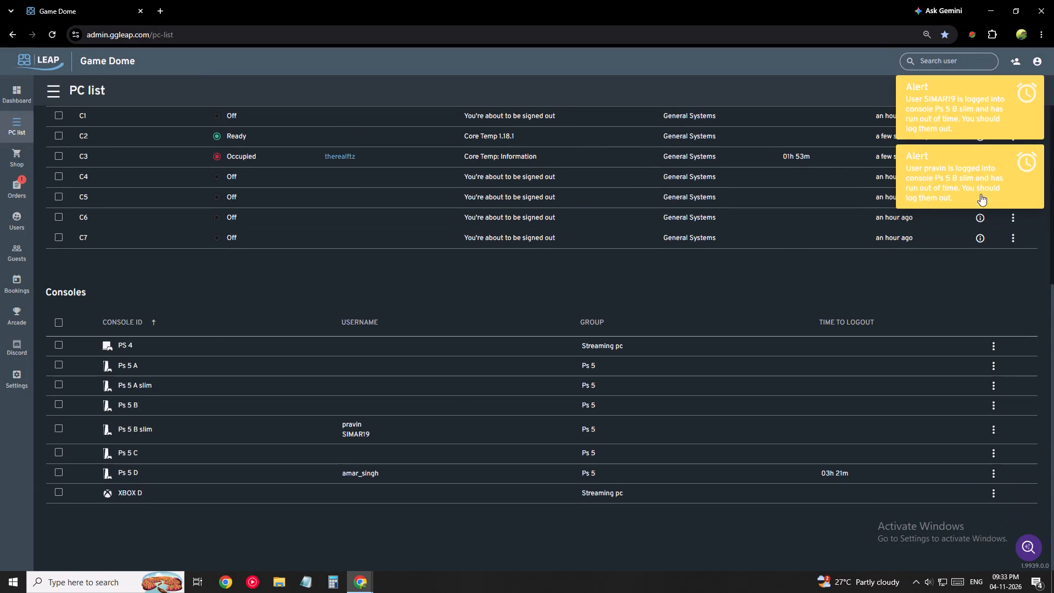
left_click(977, 187)
left_click(977, 126)
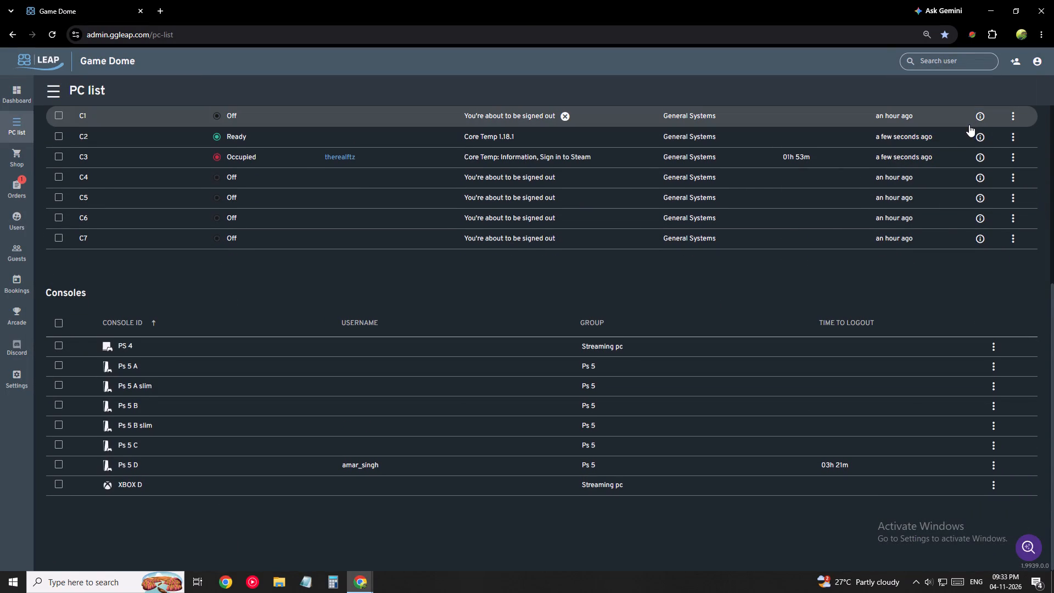
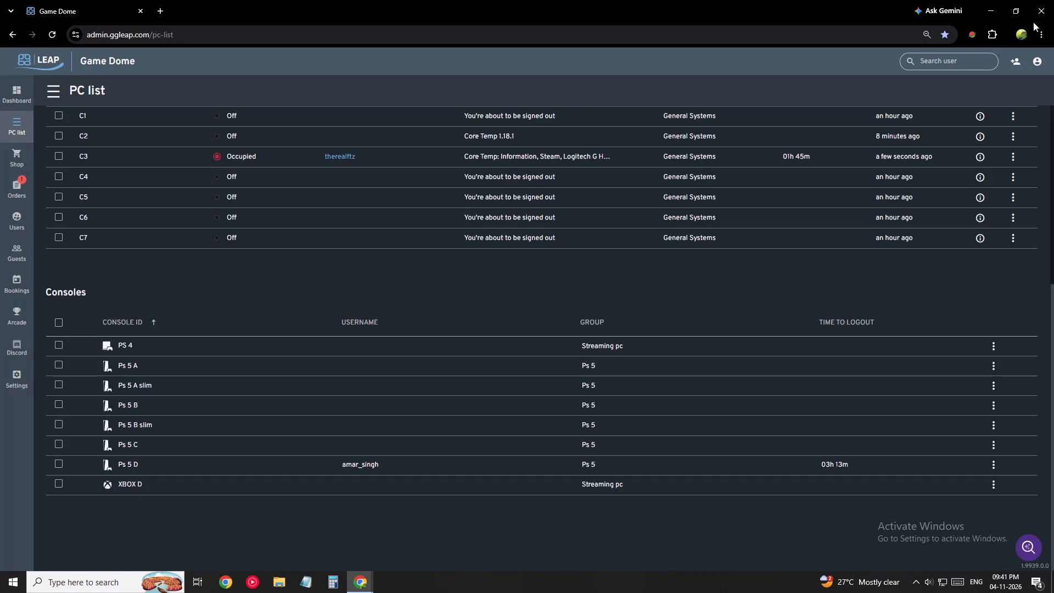
Switch to the spreadsheet and delete amira's 120 entry from the customer credit list.
key("alt+Tab")
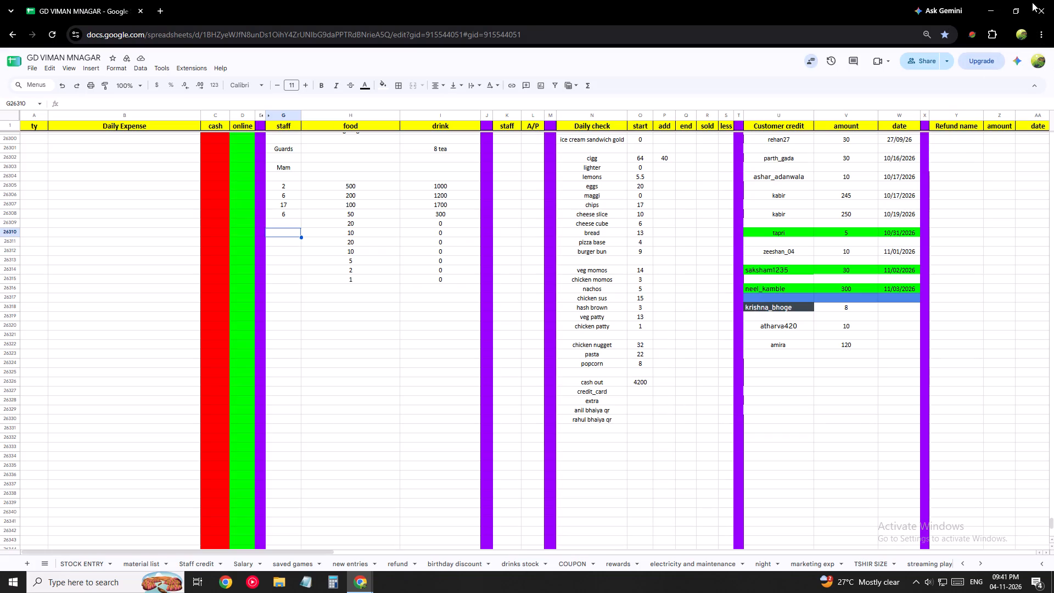
left_click_drag(781, 343, 871, 343)
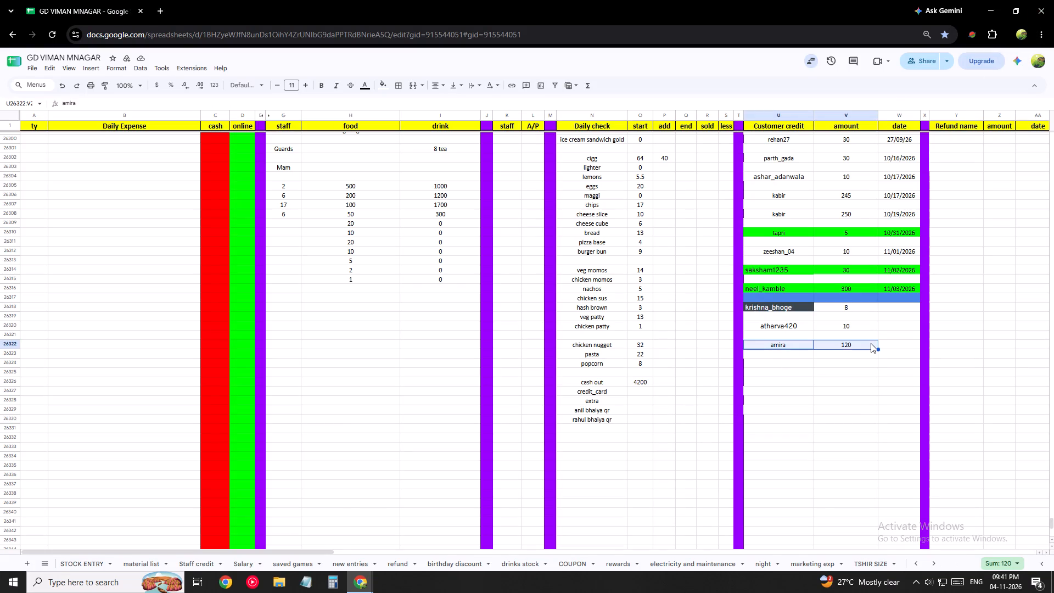
key("Delete")
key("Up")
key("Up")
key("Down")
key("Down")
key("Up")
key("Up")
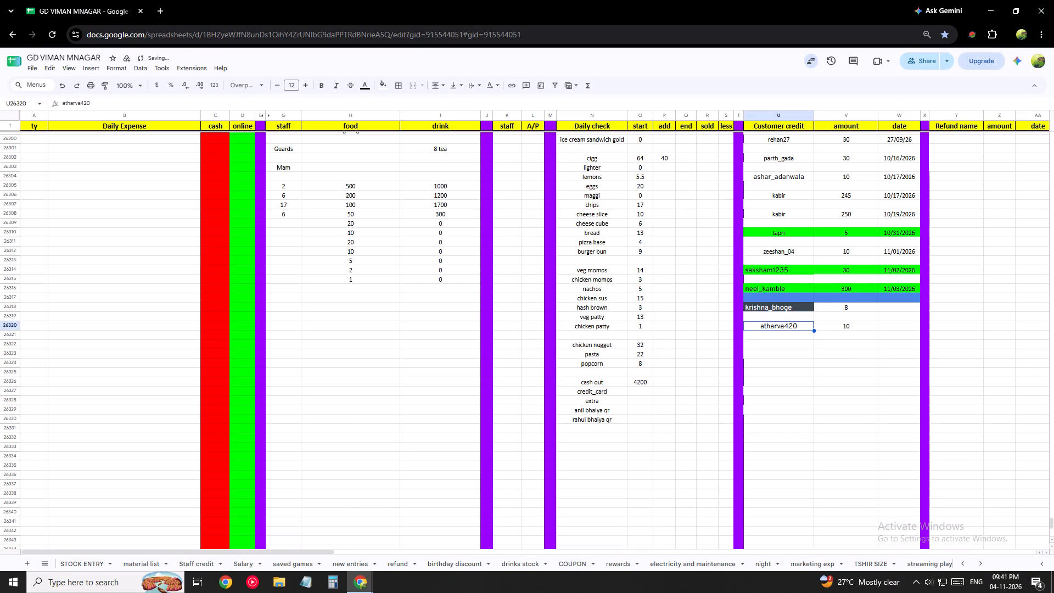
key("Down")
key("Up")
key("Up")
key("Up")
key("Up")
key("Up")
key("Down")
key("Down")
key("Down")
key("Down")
Change the blue row in the 11/04/26 customer credit list to a white fill across name, amount and date.
key("Up")
key("Up")
key("Up")
key("shift+Right")
key("shift+Right")
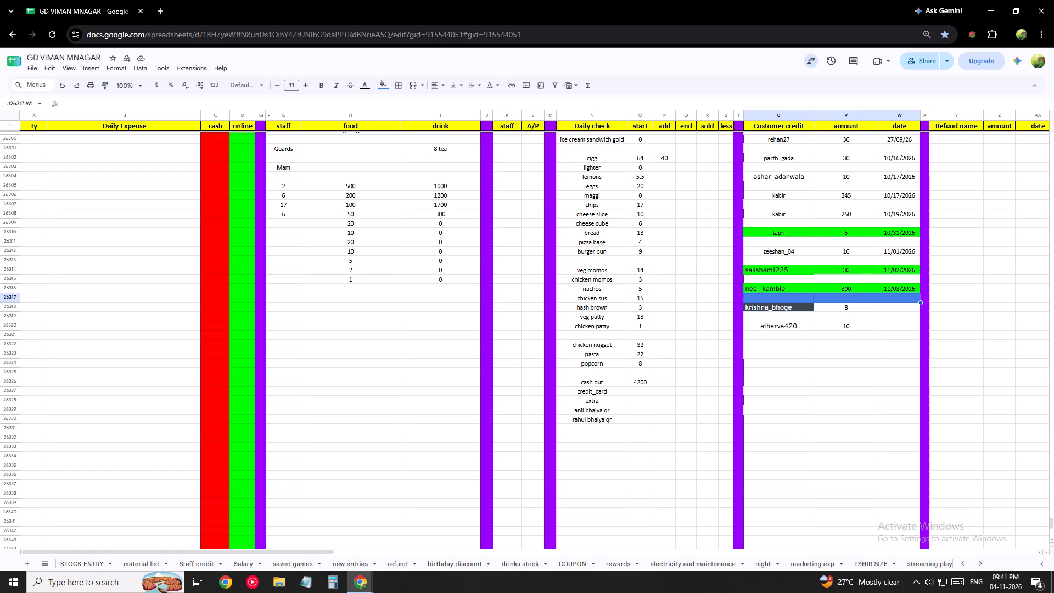
left_click(384, 80)
left_click(470, 115)
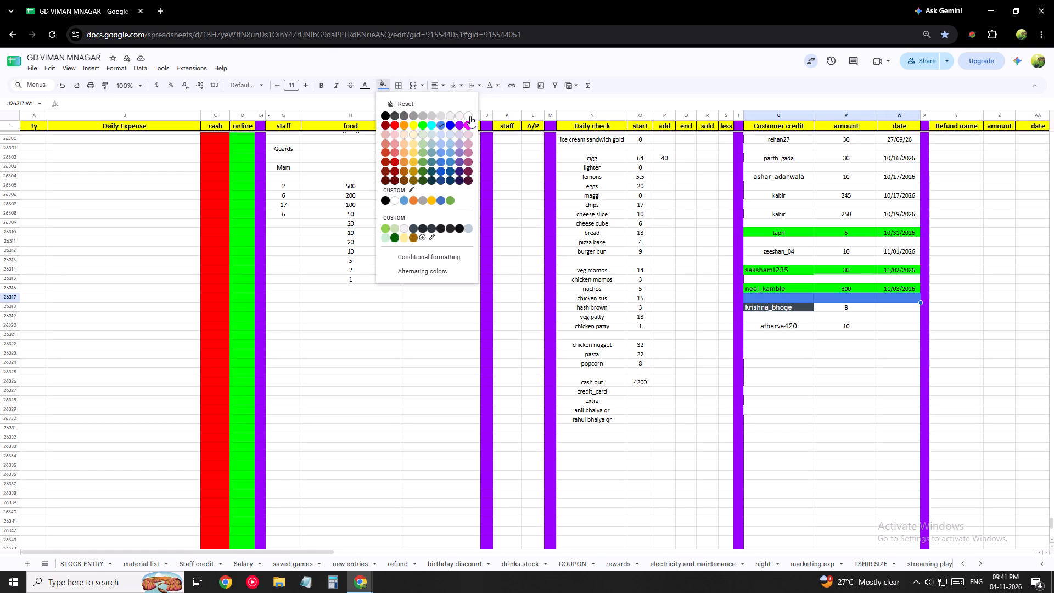
Copy the whole 11/04/26 day block, rows 26283 to 26330, and paste it directly below starting at cell A26331.
scroll(244, 296, "up", 2)
scroll(241, 295, "down", 1)
scroll(60, 225, "up", 3)
left_click_drag(36, 203, 882, 400)
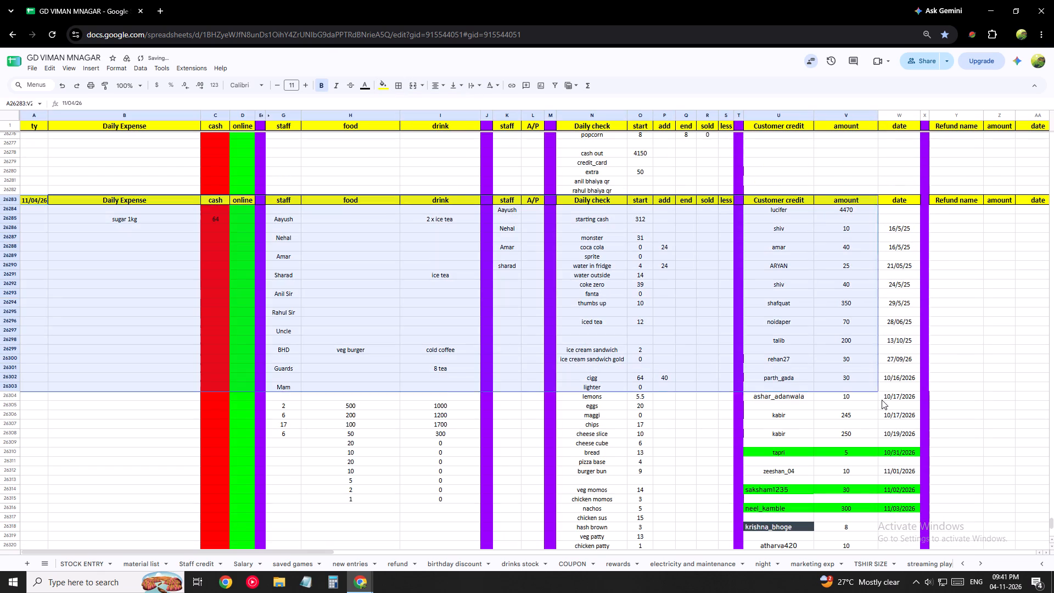
left_click_drag(882, 400, 1030, 428)
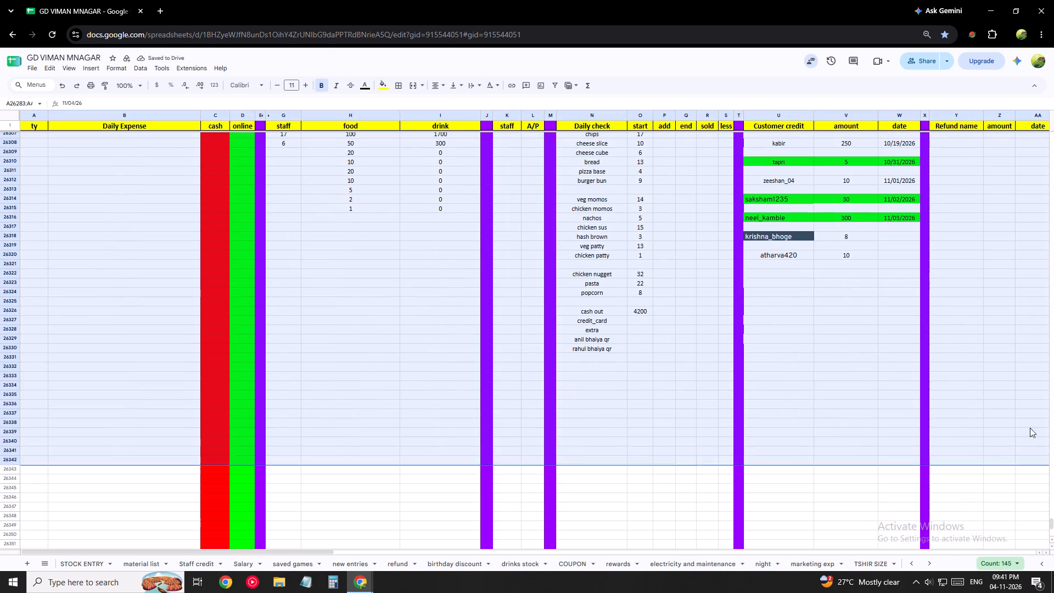
left_click_drag(1030, 428, 1019, 348)
key("ctrl+c")
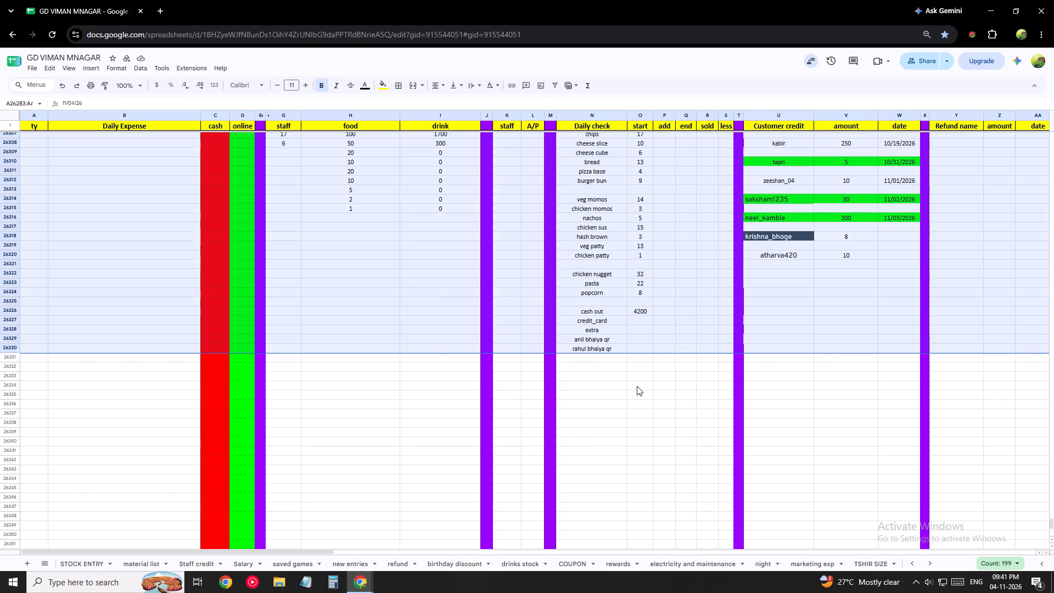
left_click(602, 362)
key("Left")
key("Left")
key("Left")
key("Left")
key("Left")
key("Left")
key("Left")
key("Left")
key("Left")
key("Left")
key("Left")
key("Left")
key("Left")
key("Left")
key("Left")
key("Left")
key("Left")
key("Left")
key("Left")
key("Left")
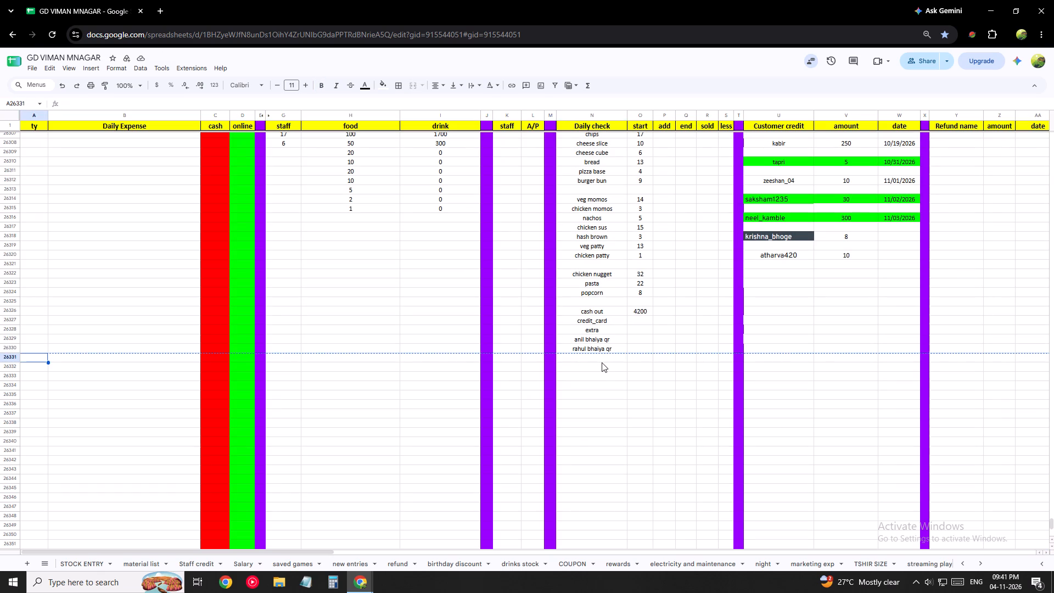
key("ctrl+v")
key("Return")
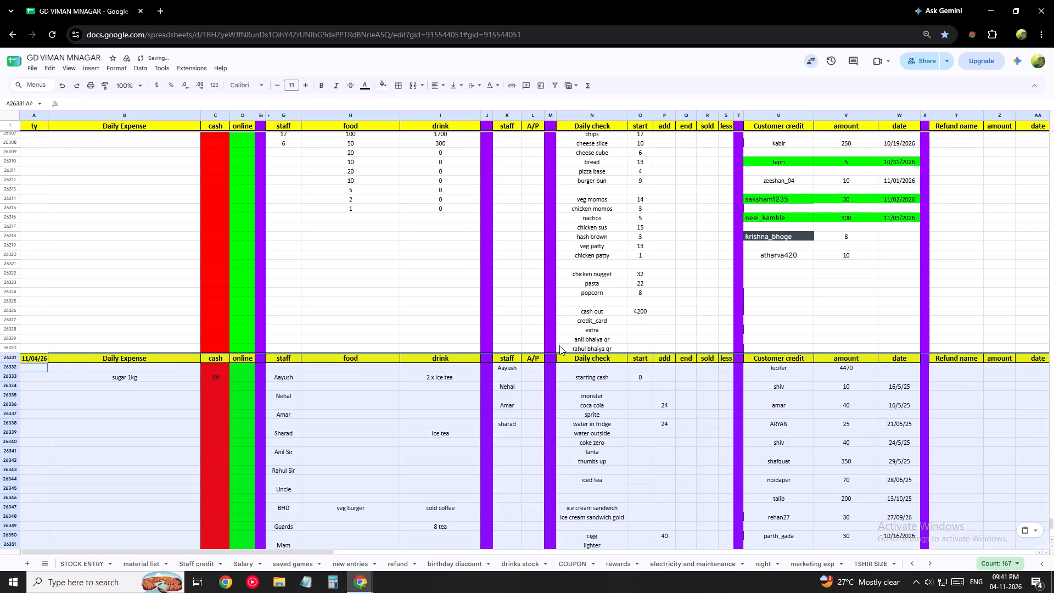
Set the date of the pasted day block to 11/05/26.
double_click(37, 355)
left_click(62, 398)
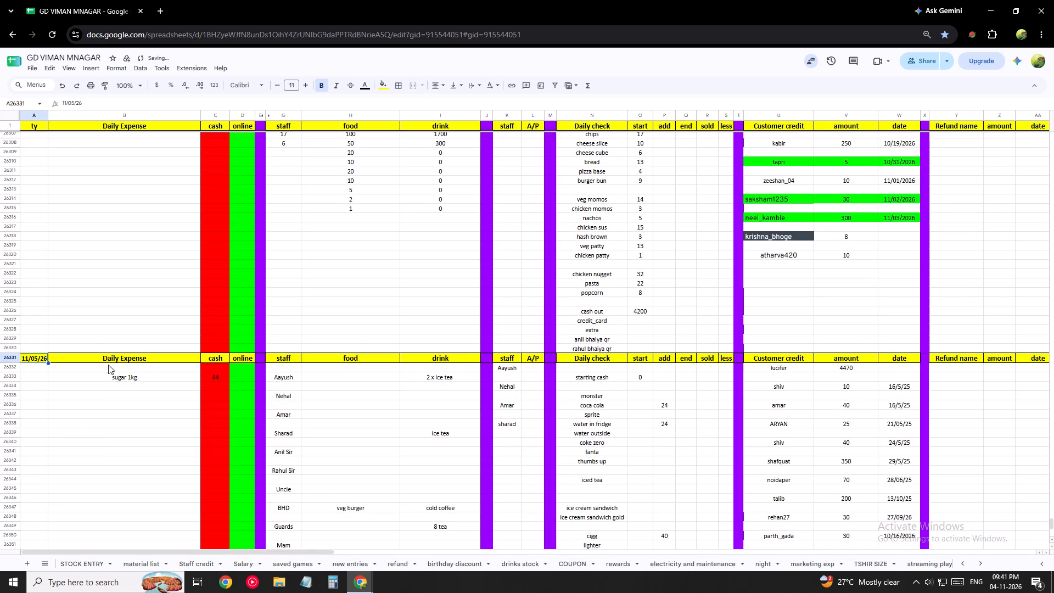
Clear the sugar 1kg expense and its cash amount from the 11/05/26 block.
left_click_drag(97, 373, 229, 396)
key("Delete")
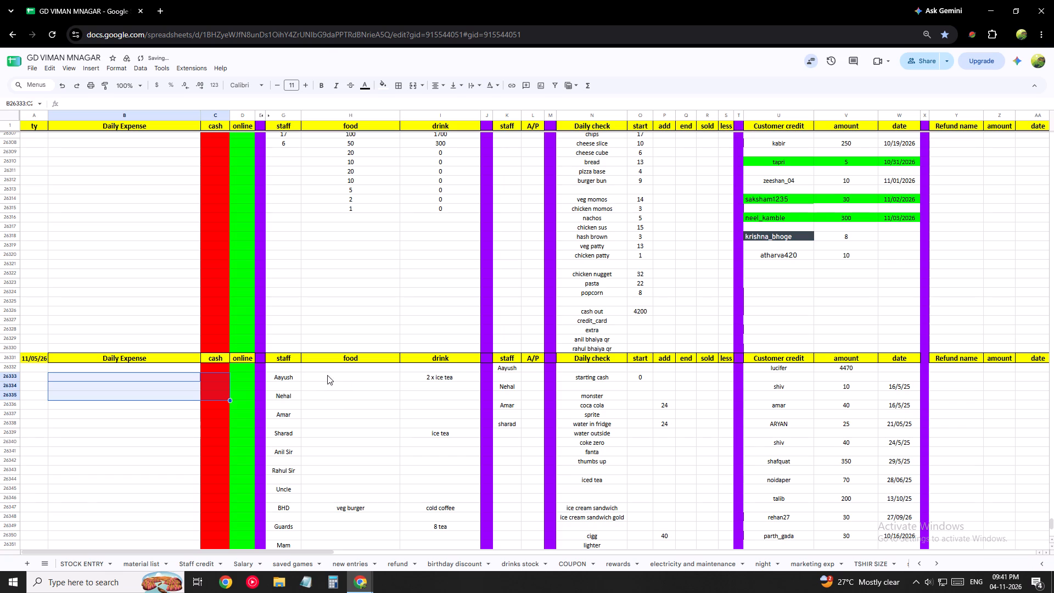
Clear the staff food and drink entries and the whole cash denomination count from the 11/05/26 block.
left_click_drag(327, 375, 406, 463)
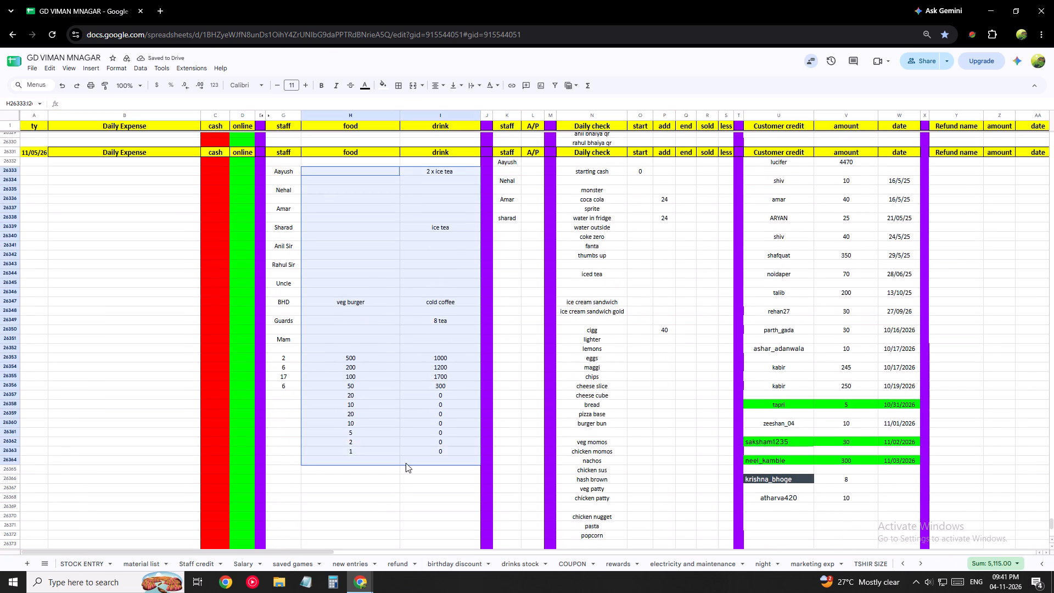
left_click_drag(406, 463, 408, 467)
key("Delete")
left_click_drag(283, 416, 293, 359)
key("Delete")
key("Delete")
key("Delete")
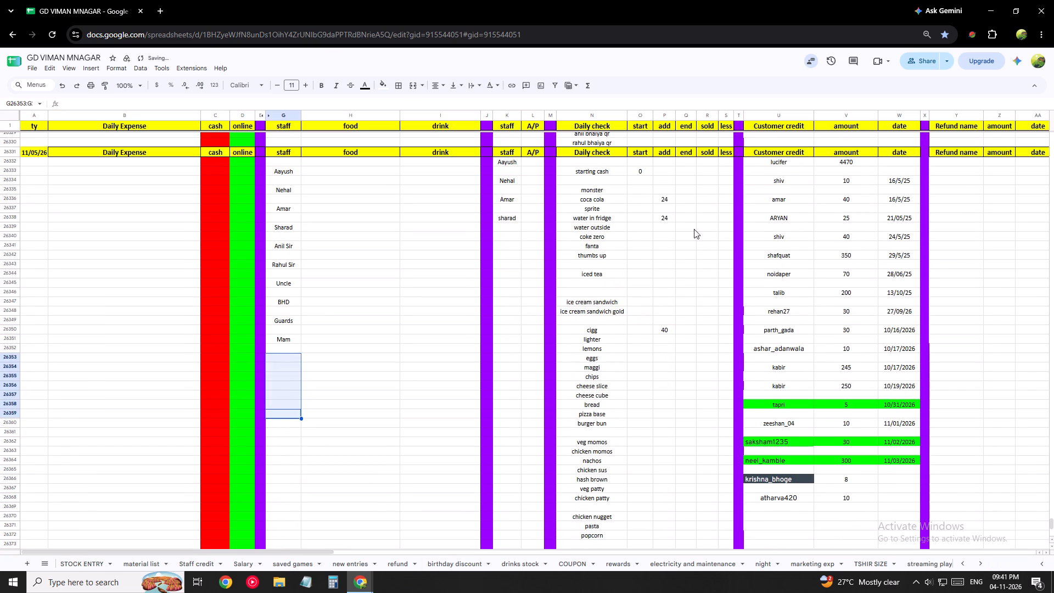
key("Delete")
key("Delete")
key("Delete")
Clear all start, add, end and sold figures beside the daily check items in the 11/05/26 block.
left_click_drag(636, 170, 718, 480)
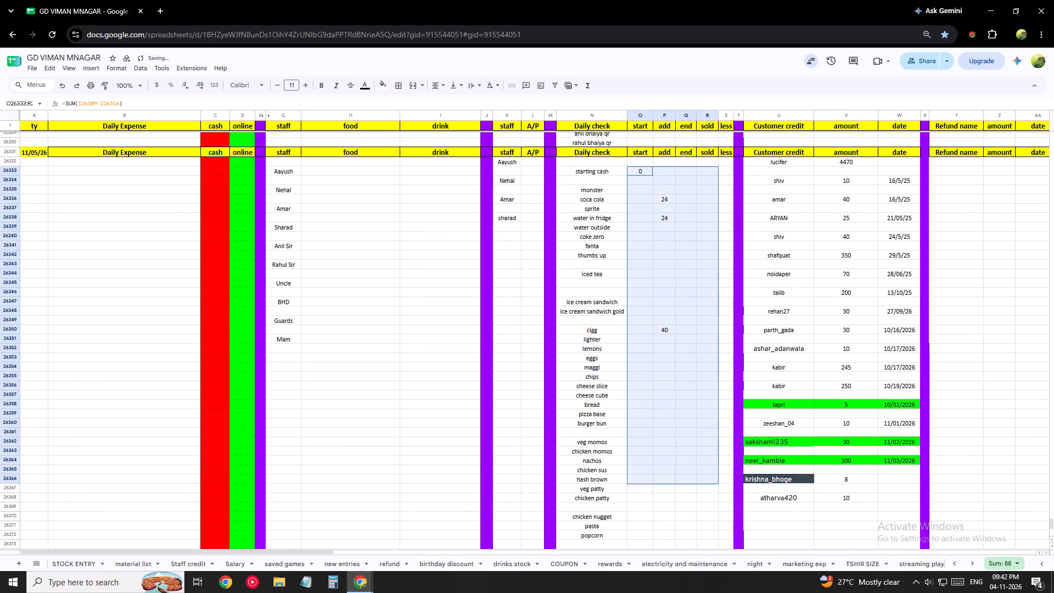
left_click_drag(718, 480, 705, 529)
key("Delete")
key("Delete")
key("Delete")
key("Delete")
key("Delete")
key("Delete")
key("Delete")
key("Delete")
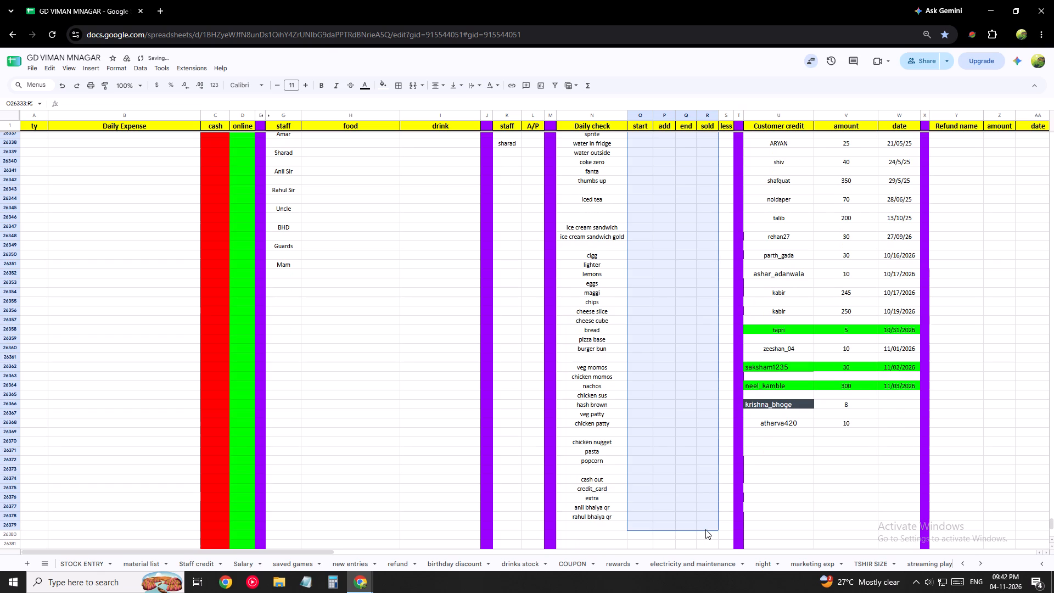
left_click_drag(705, 529, 717, 501)
key("Delete")
key("Delete")
key("Delete")
key("Delete")
key("Delete")
key("Delete")
key("Delete")
left_click_drag(769, 384, 911, 383)
key("Delete")
left_click_drag(784, 367, 902, 373)
key("Delete")
left_click_drag(770, 328, 899, 328)
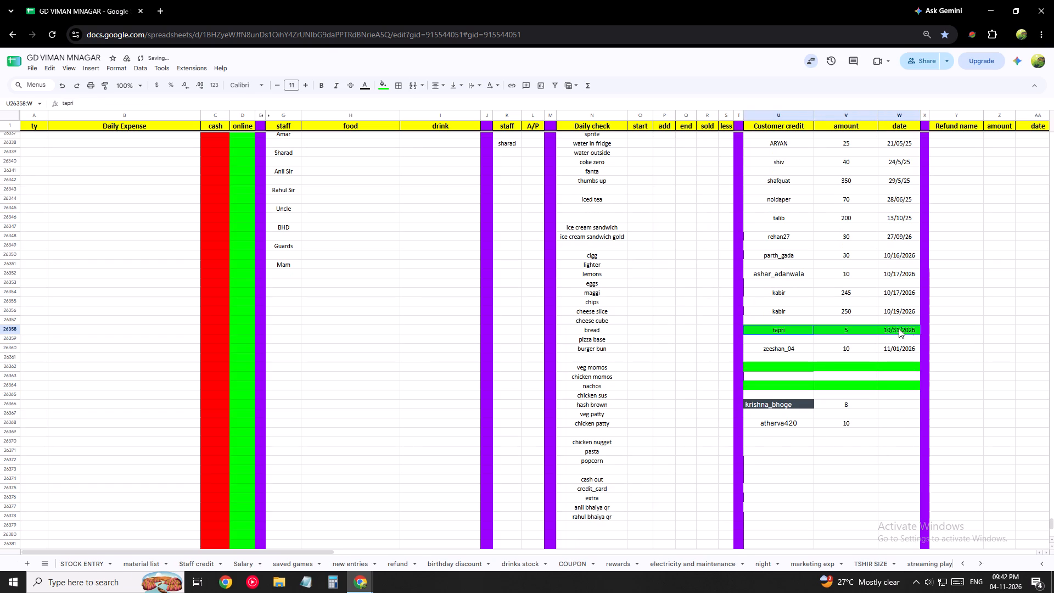
left_click_drag(899, 328, 907, 328)
key("Delete")
key("Delete")
left_click_drag(778, 329, 836, 383)
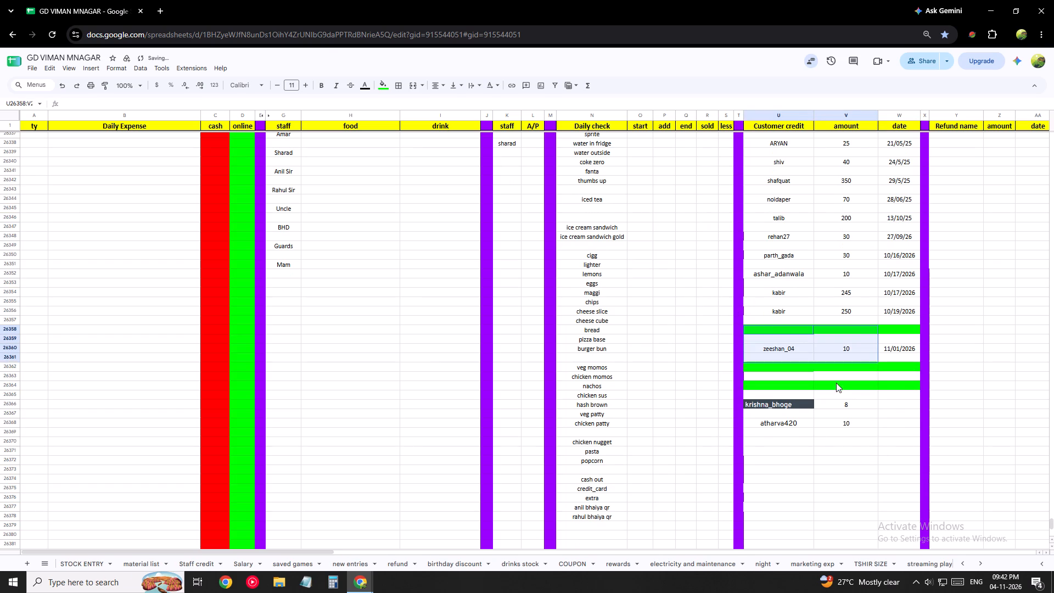
left_click_drag(836, 383, 889, 442)
left_click(383, 82)
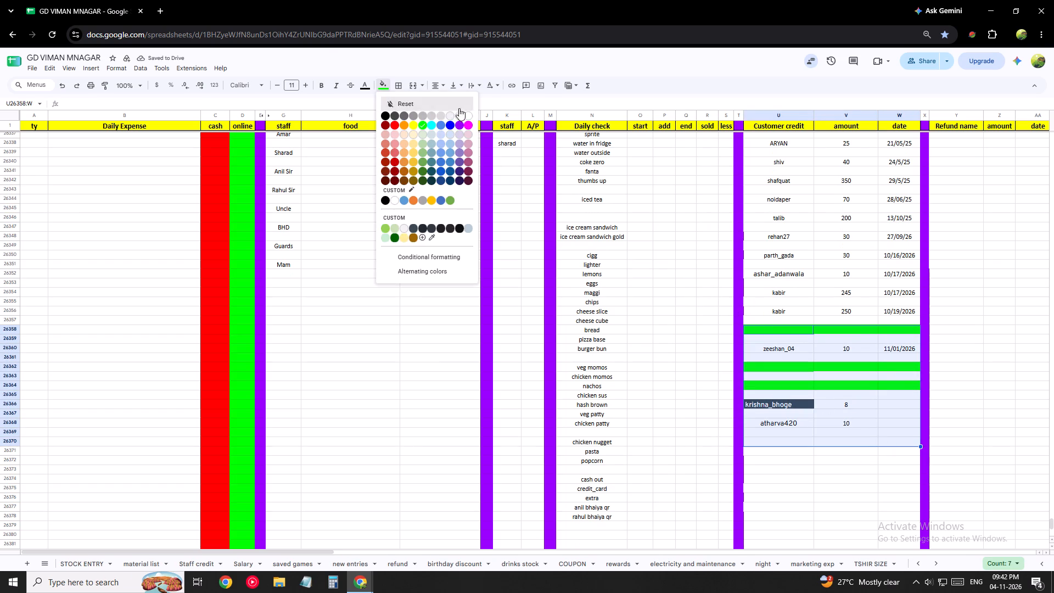
left_click(467, 114)
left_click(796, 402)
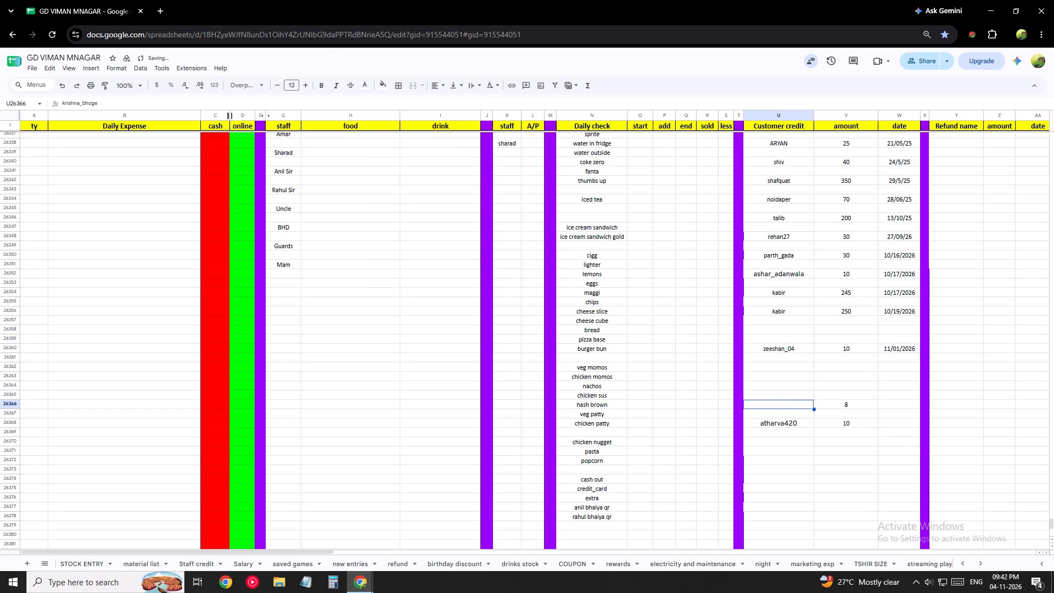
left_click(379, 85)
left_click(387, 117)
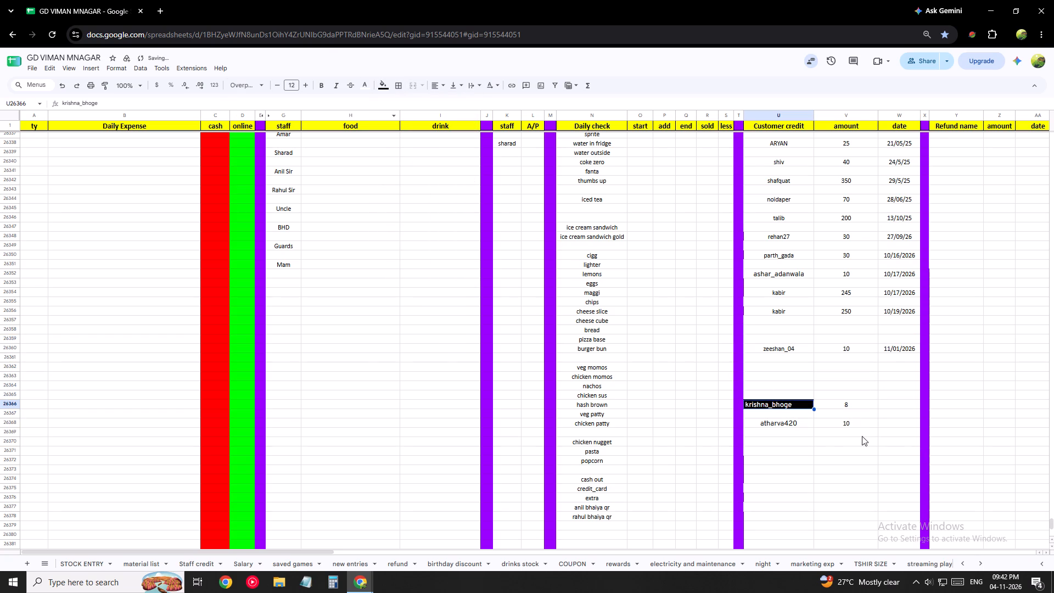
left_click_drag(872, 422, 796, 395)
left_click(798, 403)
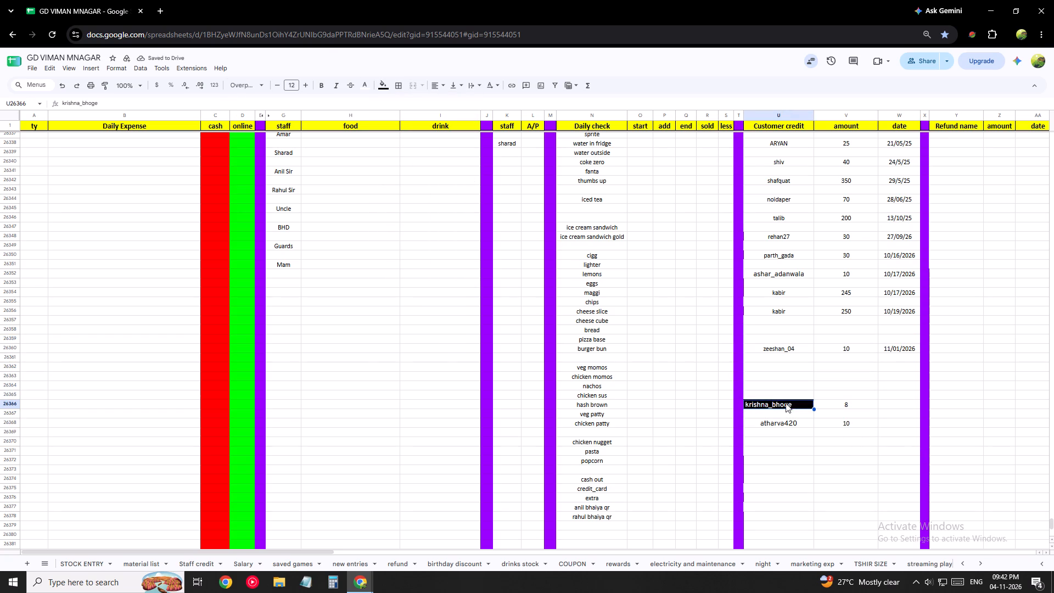
left_click(786, 403)
left_click(360, 90)
left_click(366, 114)
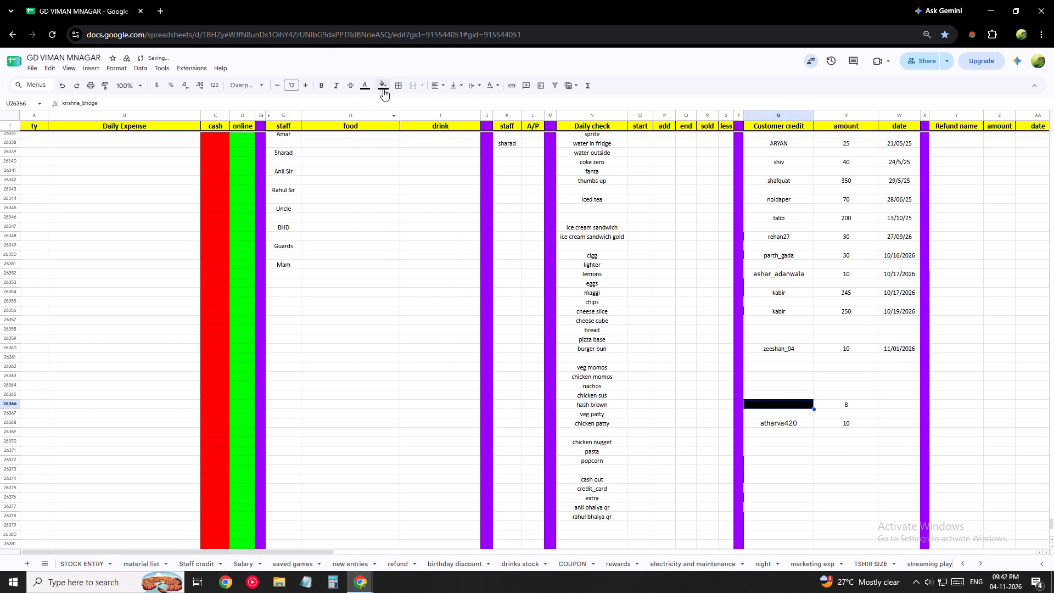
left_click(384, 87)
left_click(466, 118)
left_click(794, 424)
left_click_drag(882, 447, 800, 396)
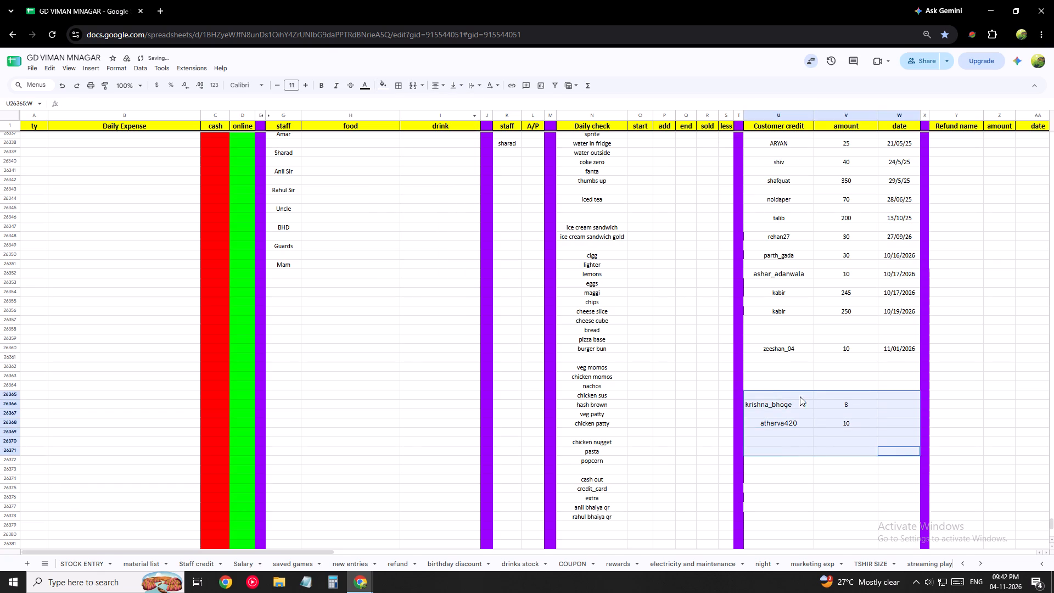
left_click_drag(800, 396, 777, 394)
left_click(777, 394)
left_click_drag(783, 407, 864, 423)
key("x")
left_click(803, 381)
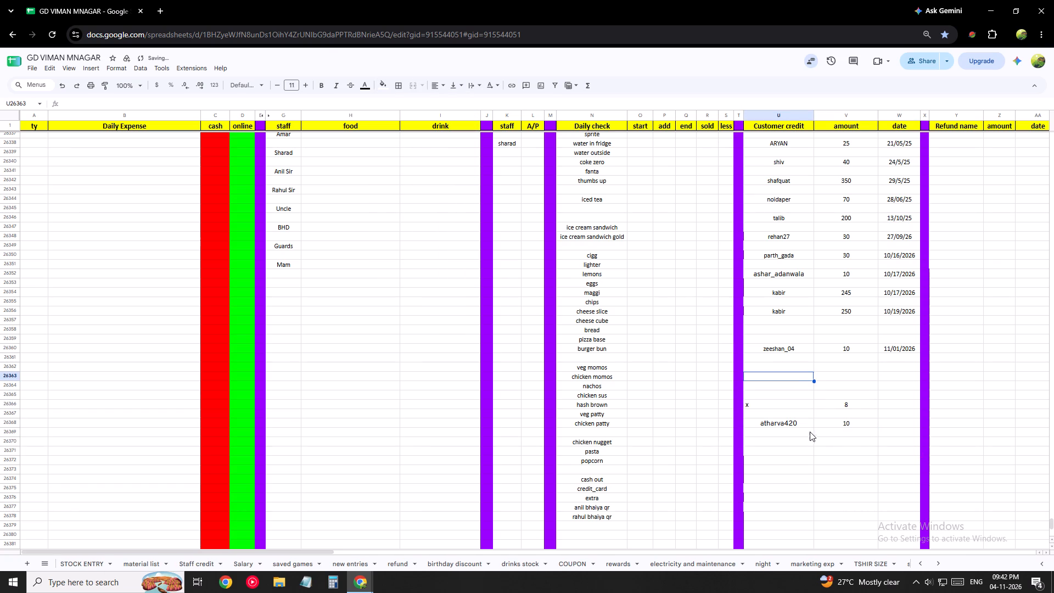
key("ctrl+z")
left_click_drag(782, 348, 911, 351)
key("ctrl+x")
left_click(779, 332)
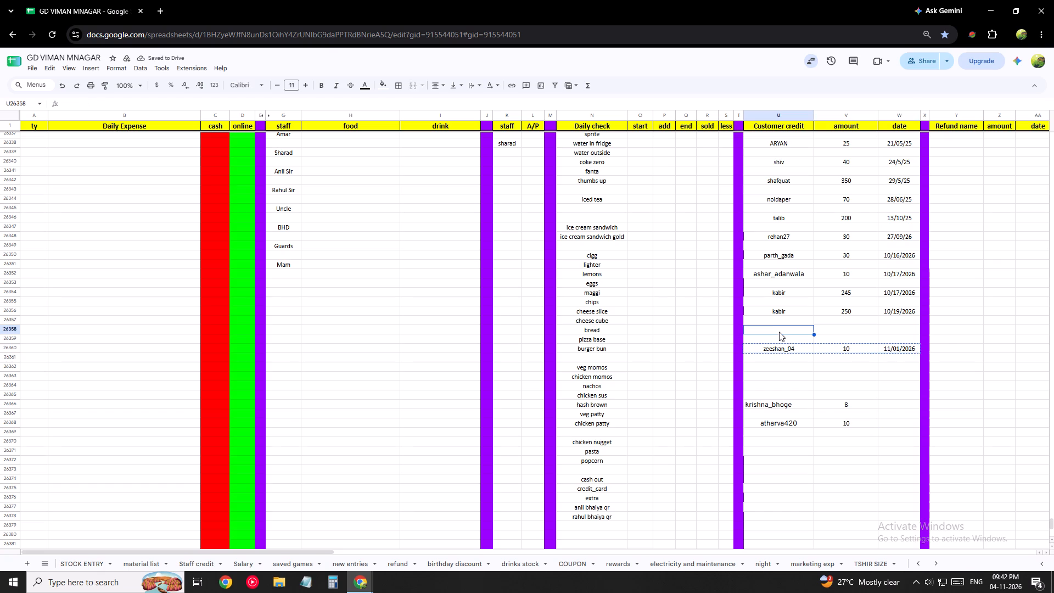
key("ctrl+v")
left_click_drag(769, 406, 866, 422)
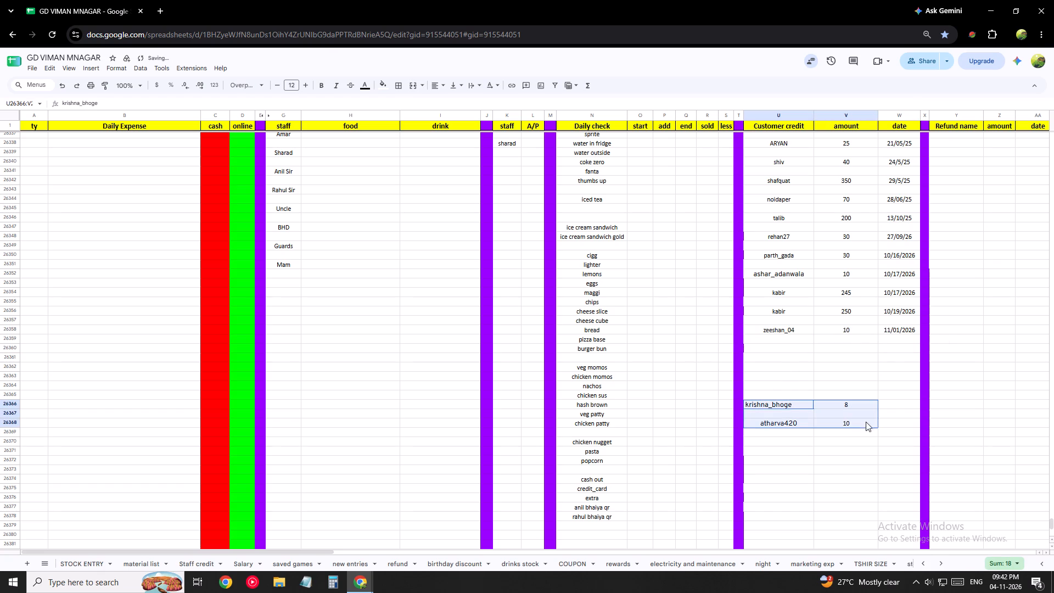
left_click_drag(866, 422, 899, 426)
key("ctrl+x")
left_click(785, 348)
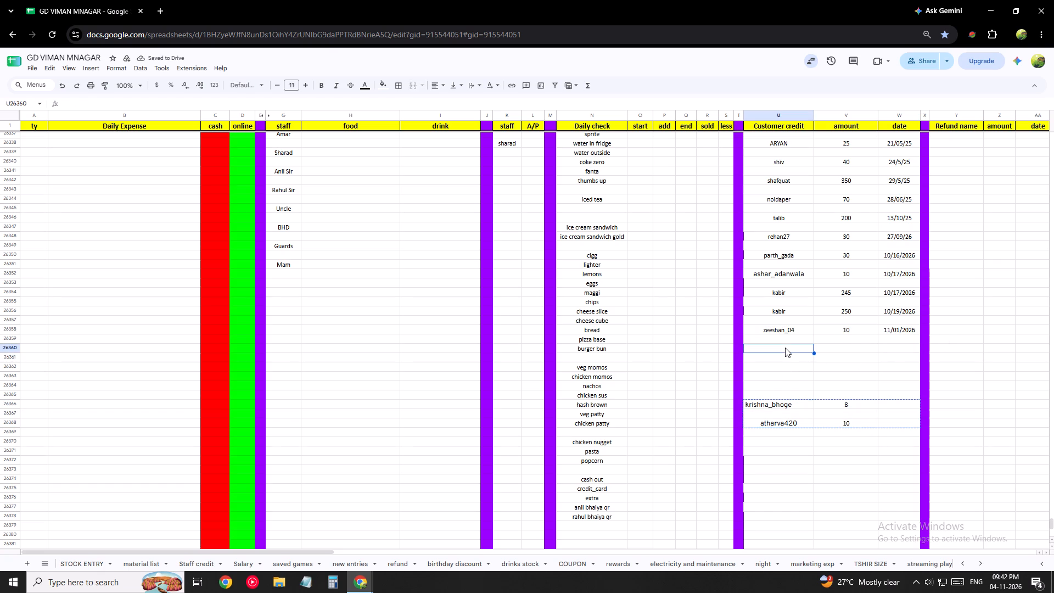
key("ctrl+v")
left_click(795, 382)
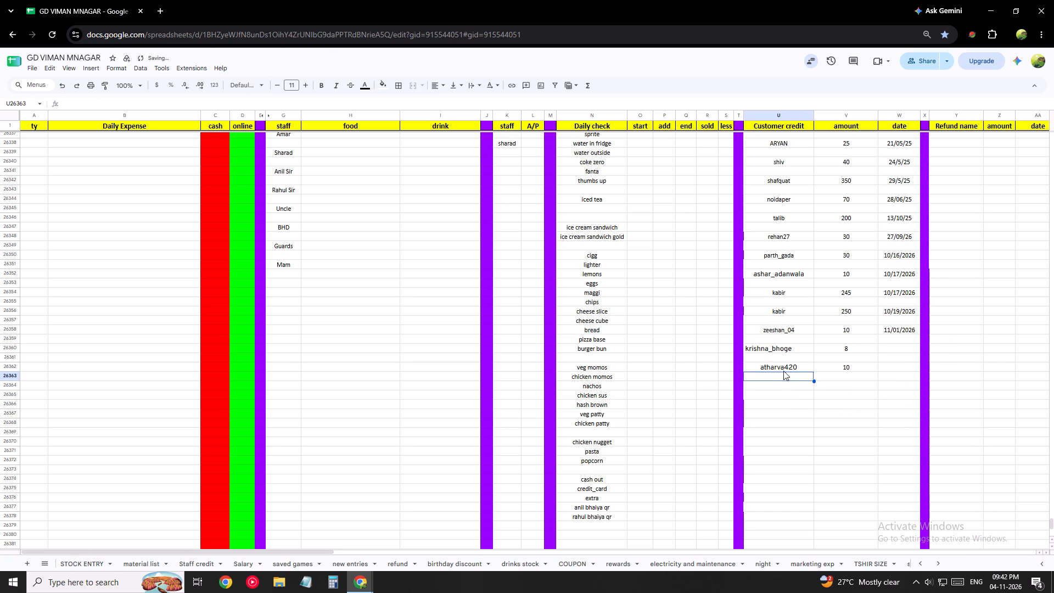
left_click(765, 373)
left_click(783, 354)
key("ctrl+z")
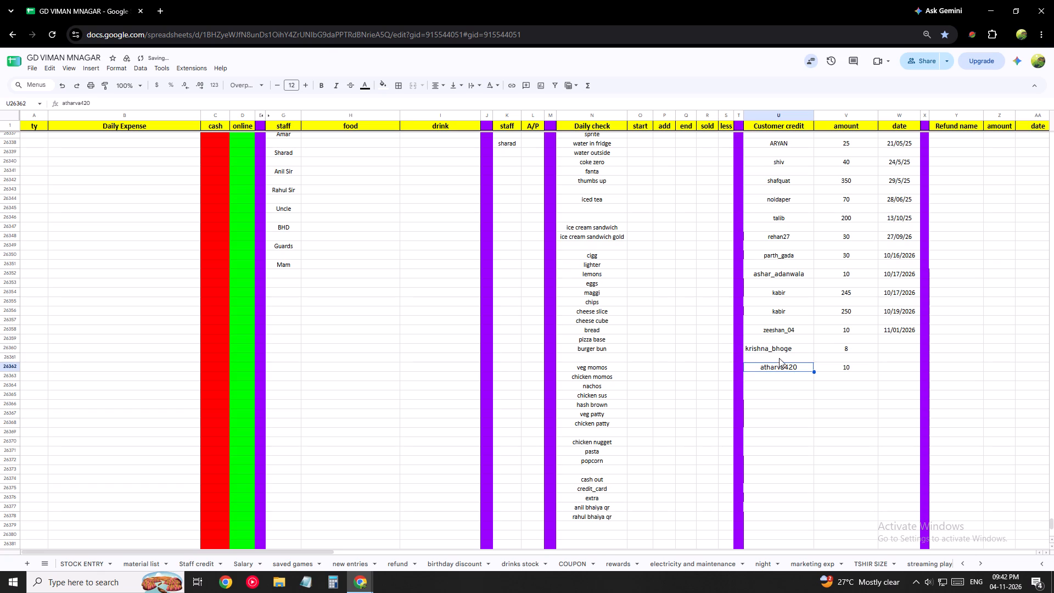
left_click(771, 344)
left_click(780, 349)
left_click(434, 89)
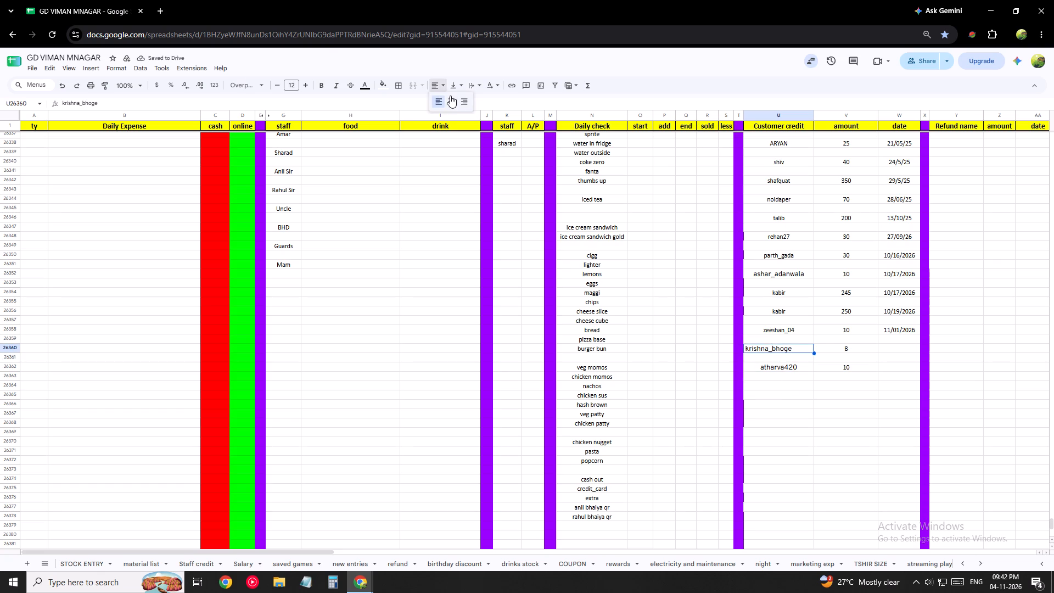
left_click(450, 96)
left_click(898, 350)
left_click(896, 332)
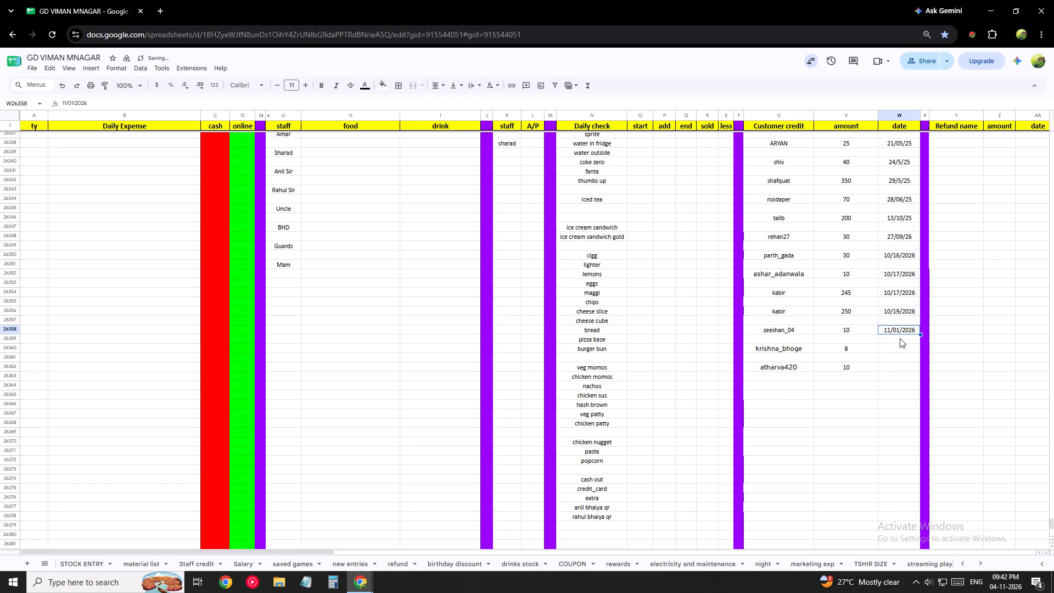
left_click(896, 344)
left_click(909, 349)
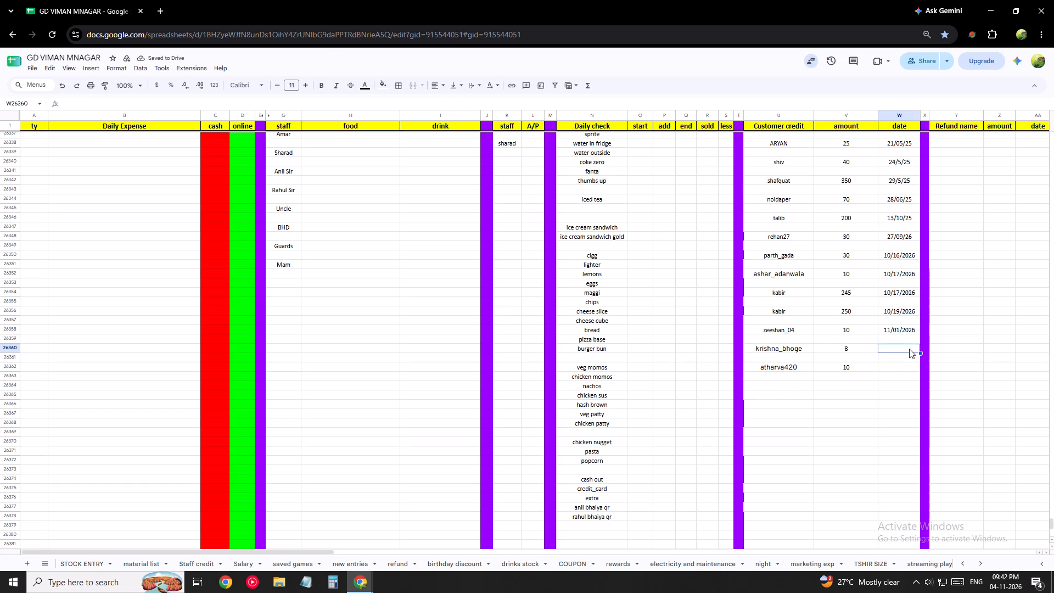
type("11")
key("slash")
type("04")
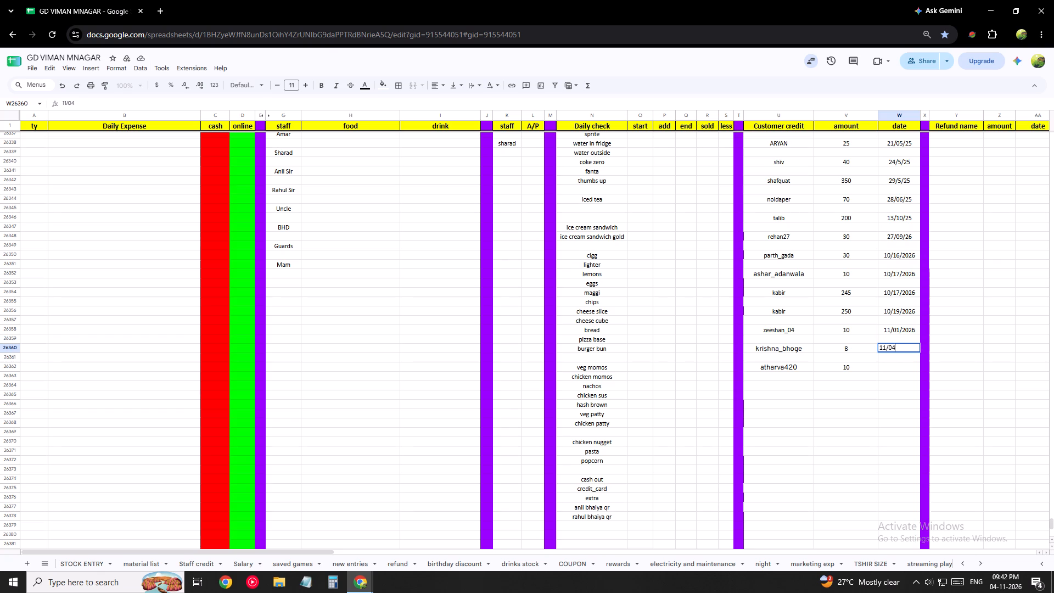
type("/2026")
key("Return")
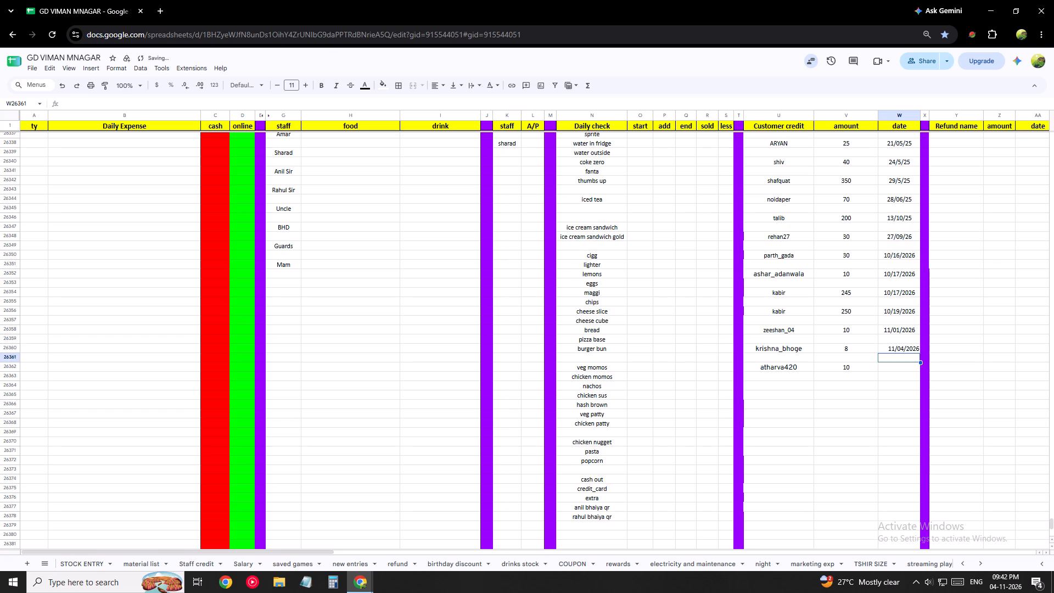
key("Up")
key("ctrl+c")
key("ctrl+Down")
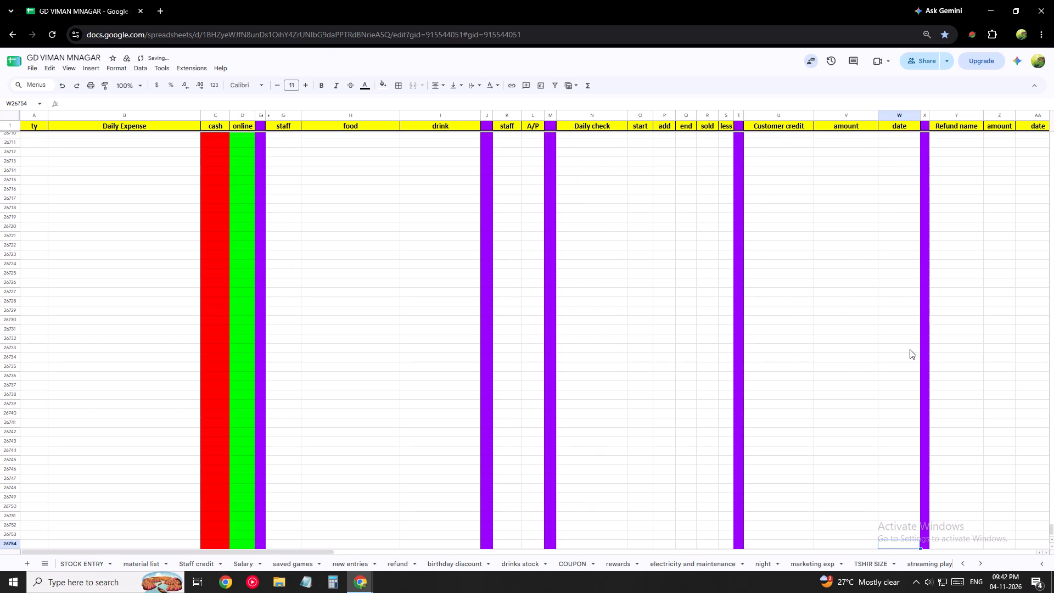
key("Up")
key("ctrl+Up")
key("Down")
key("Up")
key("Down")
key("Down")
key("Down")
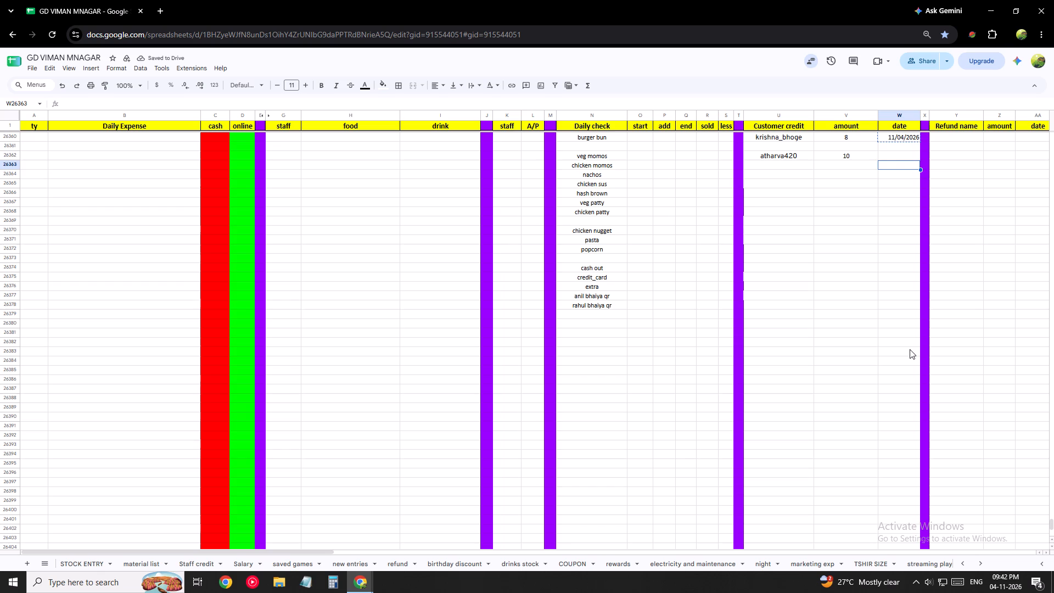
key("Up")
key("ctrl+v")
left_click(900, 159)
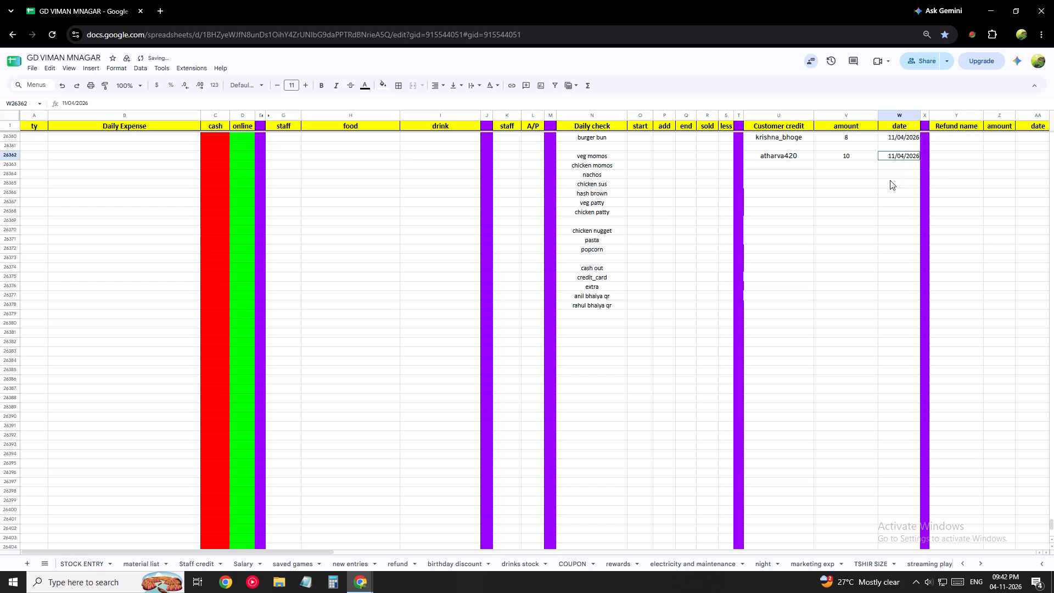
Centre-align the date cells of the last two customer credits, W26360 through W26365.
left_click_drag(890, 180, 899, 136)
left_click(432, 89)
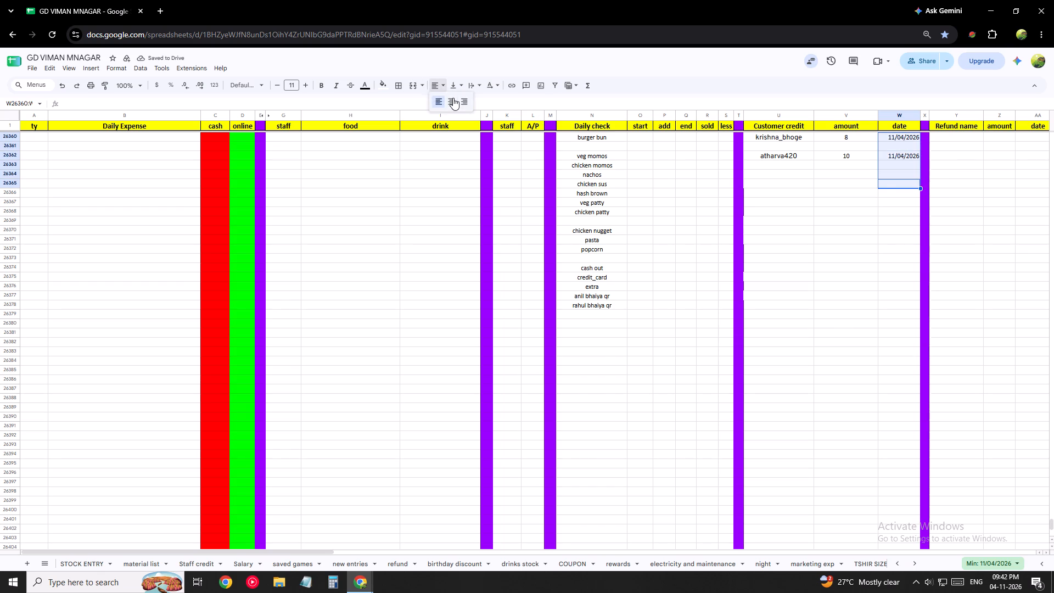
left_click(453, 98)
scroll(878, 328, "up", 3)
left_click(868, 365)
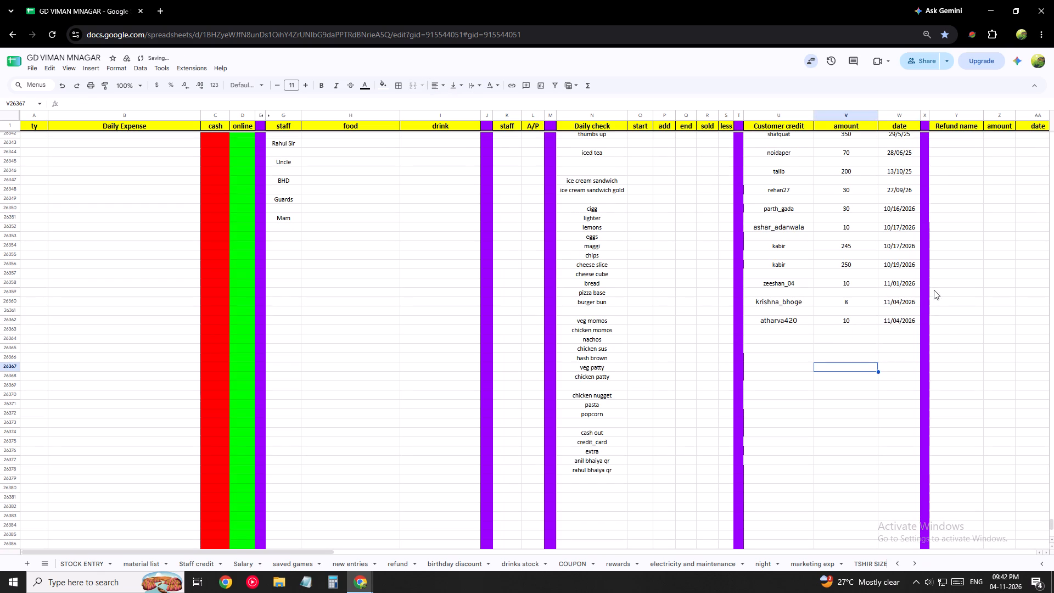
Set the 11/05/26 starting cash in O26333 to the sum of the 11/04/26 small-denomination amounts, I26309:I26315.
scroll(868, 287, "up", 2)
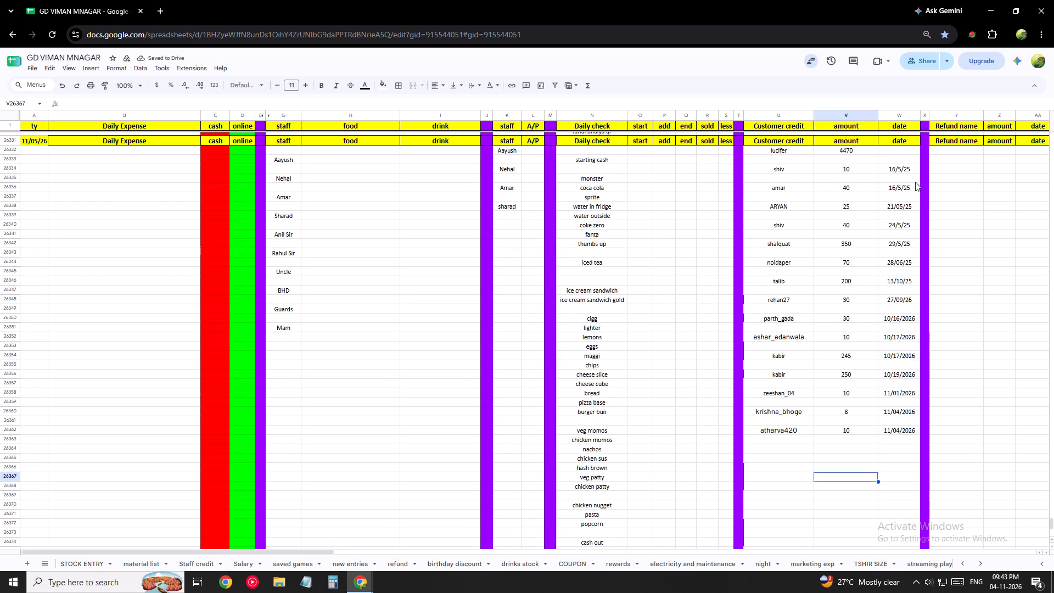
scroll(459, 274, "up", 3)
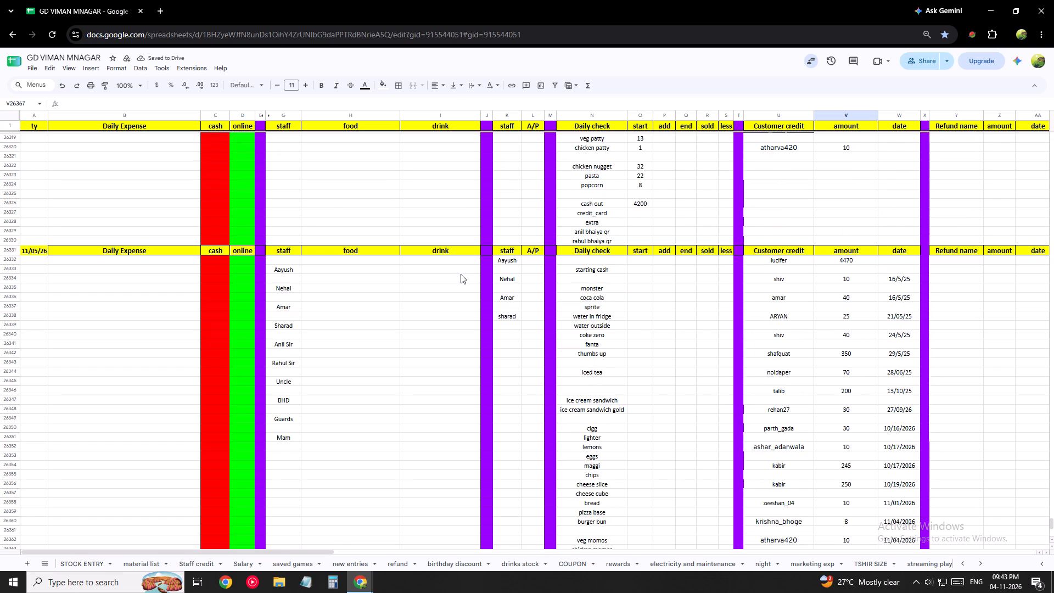
scroll(626, 325, "up", 2)
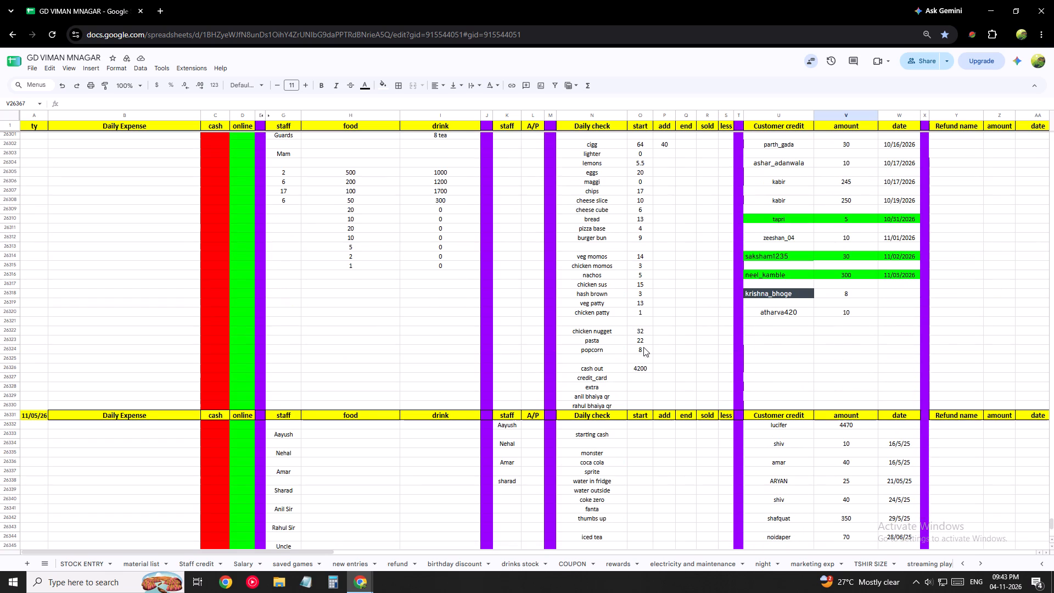
scroll(659, 361, "up", 2)
left_click_drag(456, 381, 453, 340)
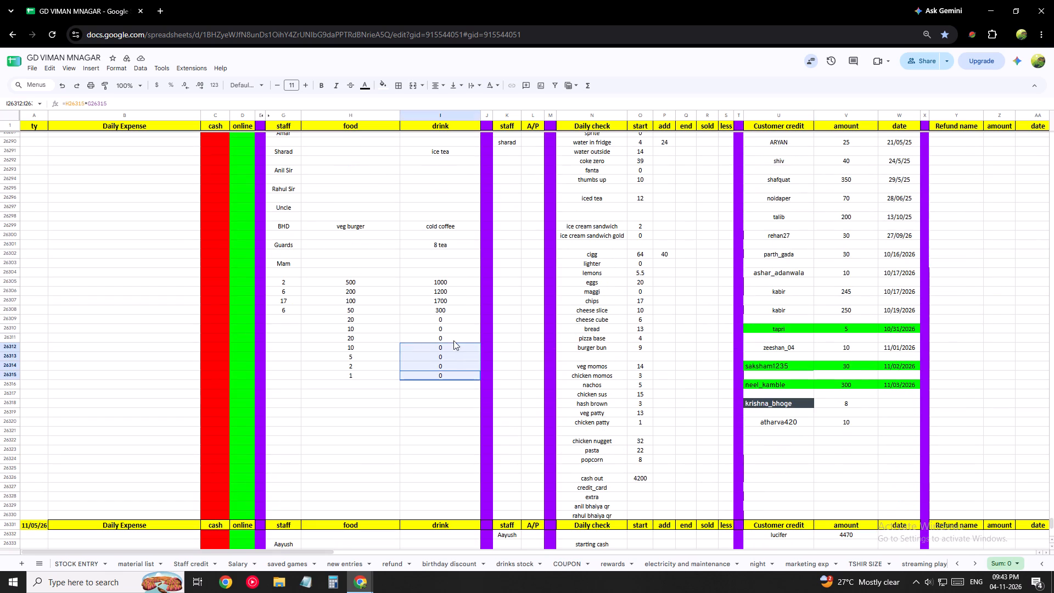
left_click_drag(453, 340, 451, 329)
left_click(451, 329)
left_click(436, 411)
scroll(606, 458, "down", 3)
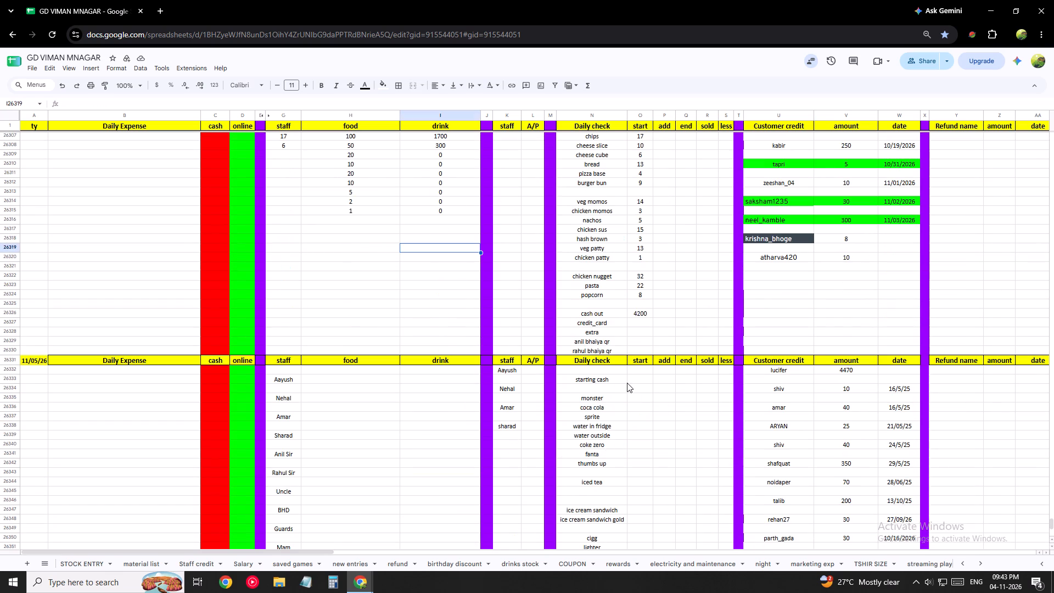
left_click(627, 383)
left_click(636, 381)
type("=sum")
key("Tab")
left_click_drag(449, 212, 439, 157)
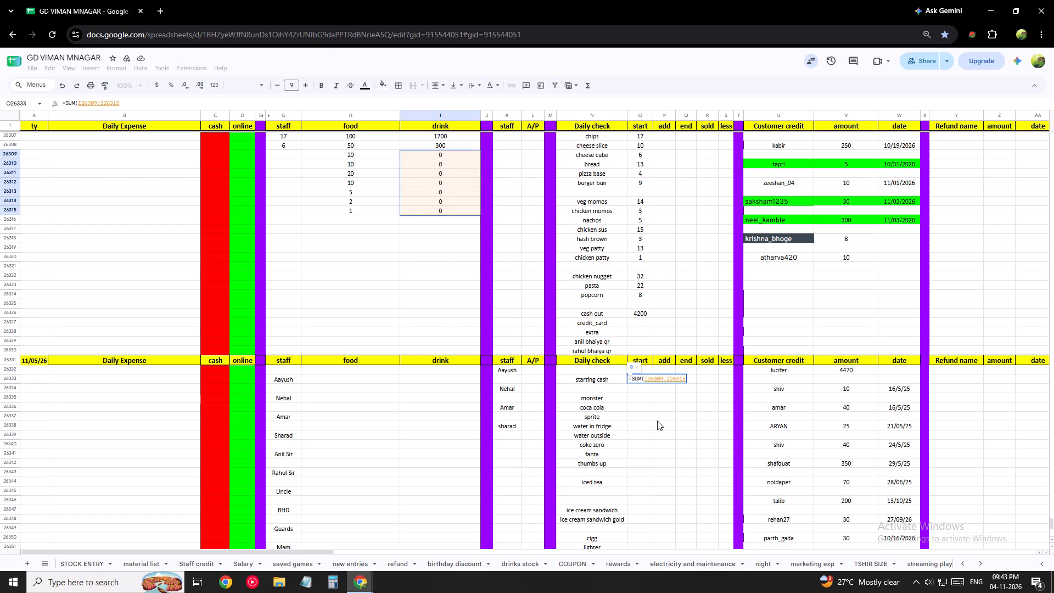
key("Return")
Link the 11/05/26 monster start count in O26335 to the 11/04/26 end count in Q26287.
left_click(633, 399)
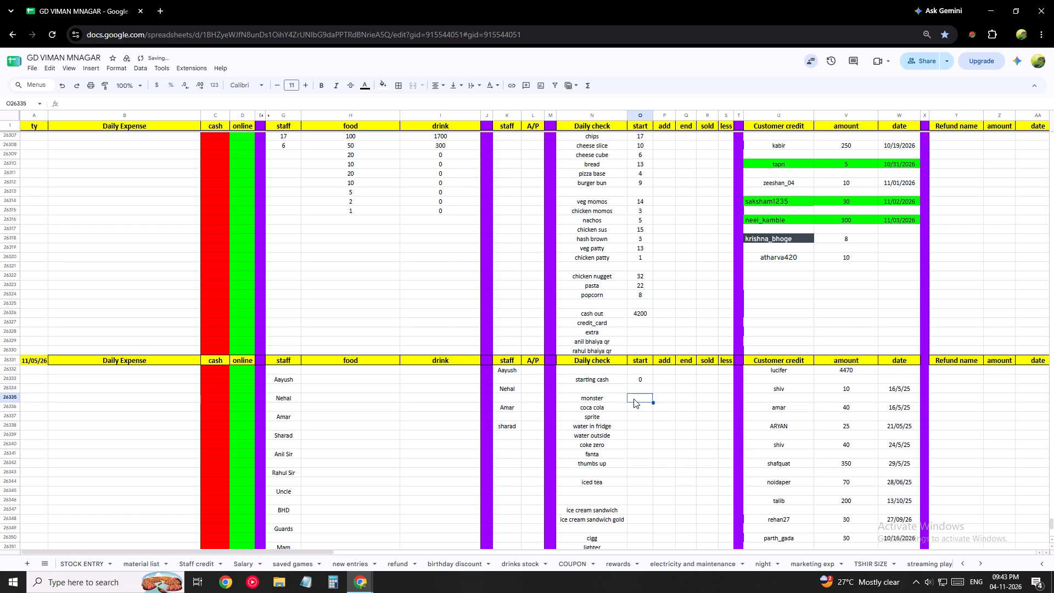
key("equal")
scroll(624, 402, "up", 4)
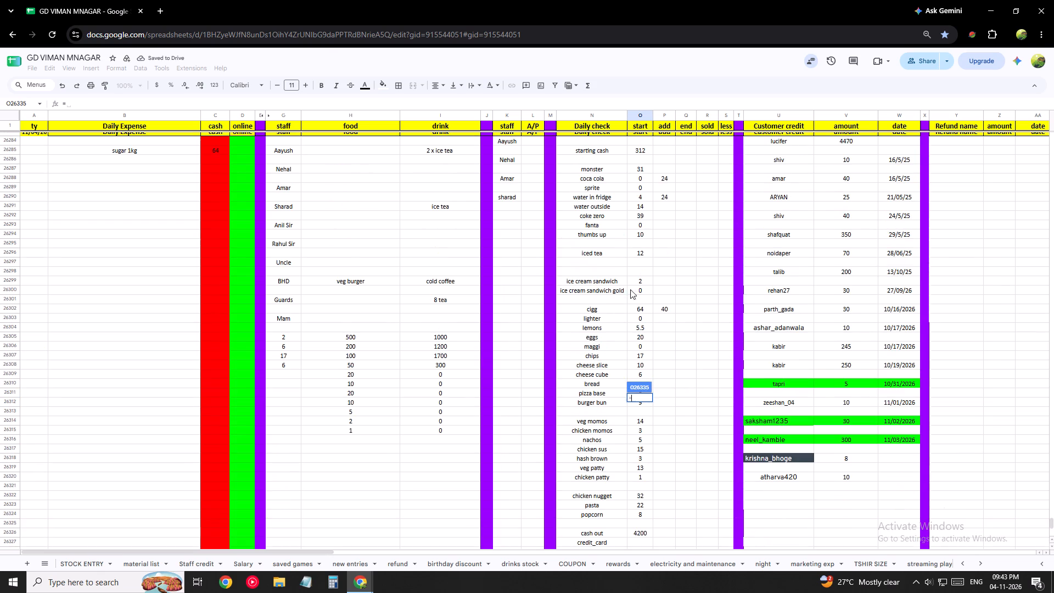
left_click(692, 167)
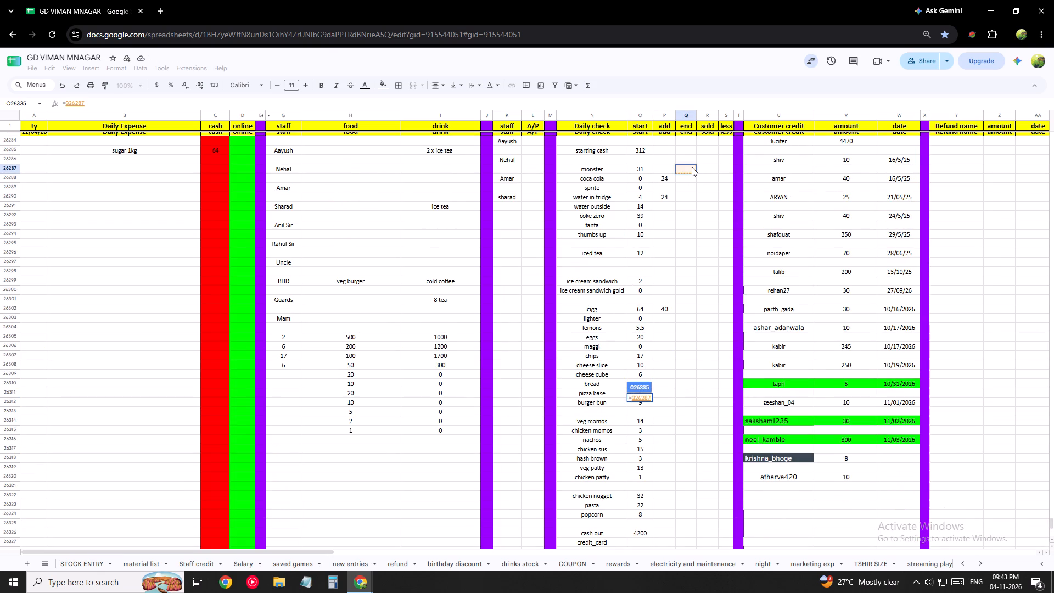
key("Return")
Fill the monster start formula in O26335 down the 11/05/26 daily check to the popcorn row.
scroll(694, 182, "down", 2)
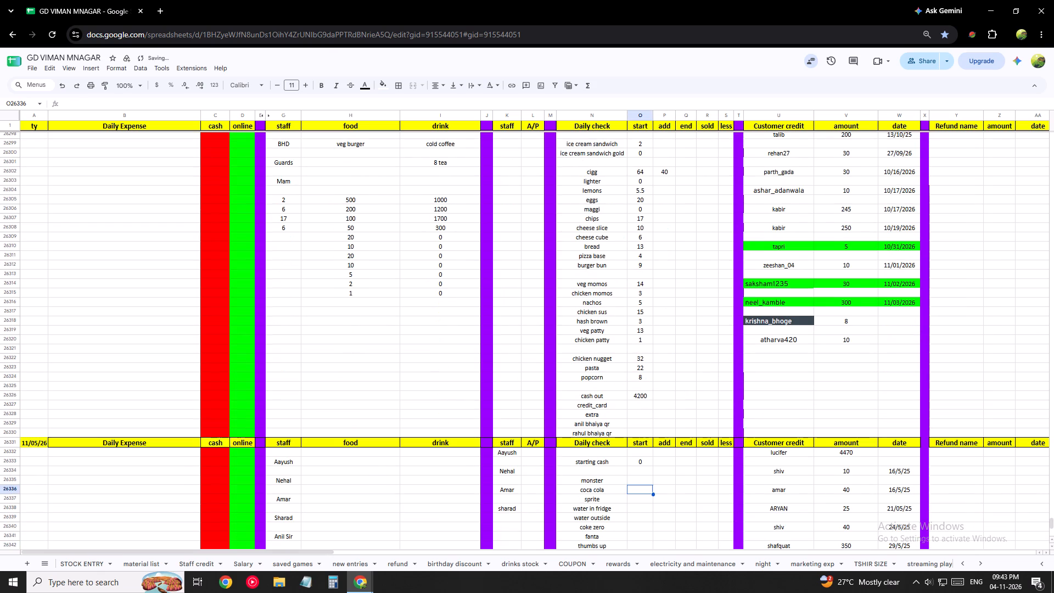
left_click(643, 429)
left_click(643, 426)
left_click_drag(654, 429, 630, 592)
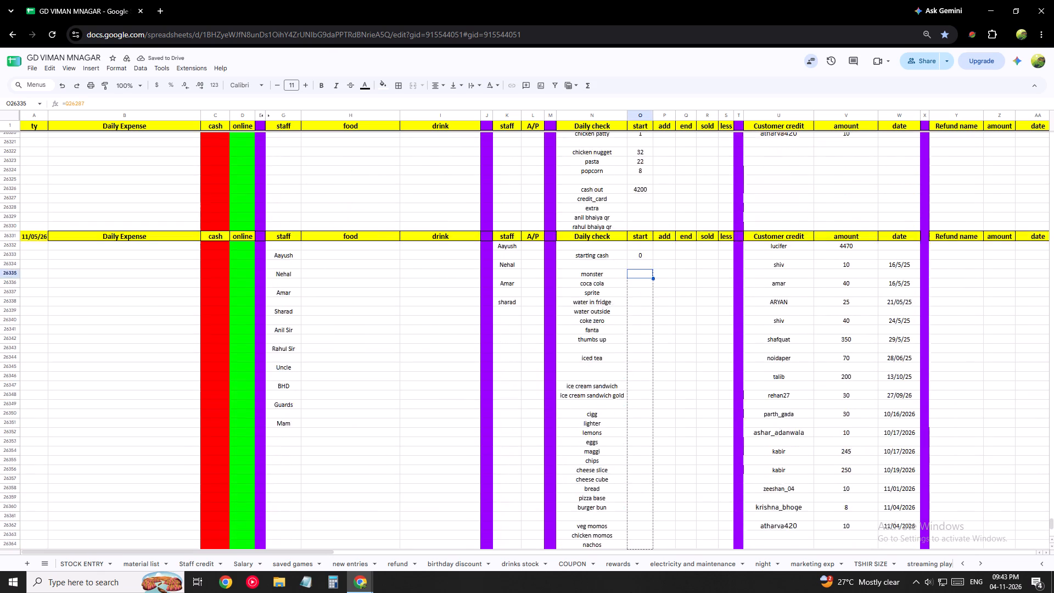
left_click_drag(630, 592, 651, 450)
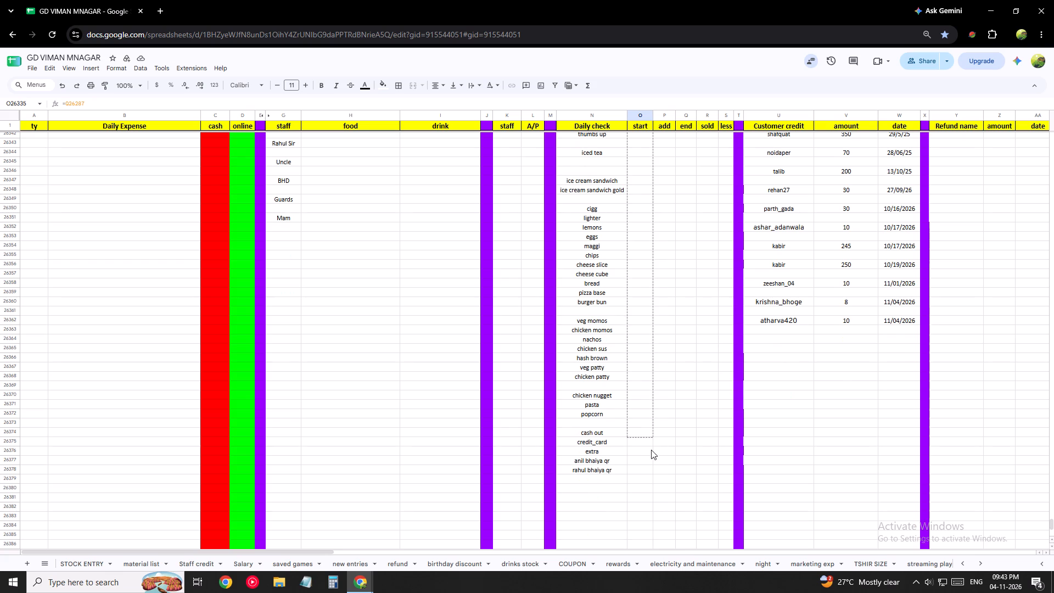
left_click_drag(651, 450, 649, 412)
left_click(677, 422)
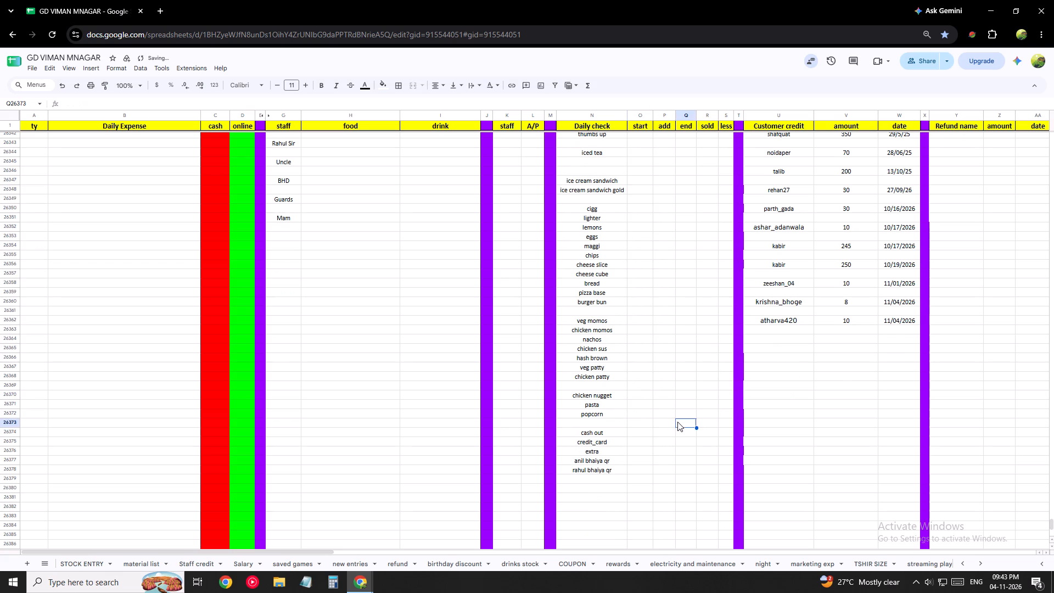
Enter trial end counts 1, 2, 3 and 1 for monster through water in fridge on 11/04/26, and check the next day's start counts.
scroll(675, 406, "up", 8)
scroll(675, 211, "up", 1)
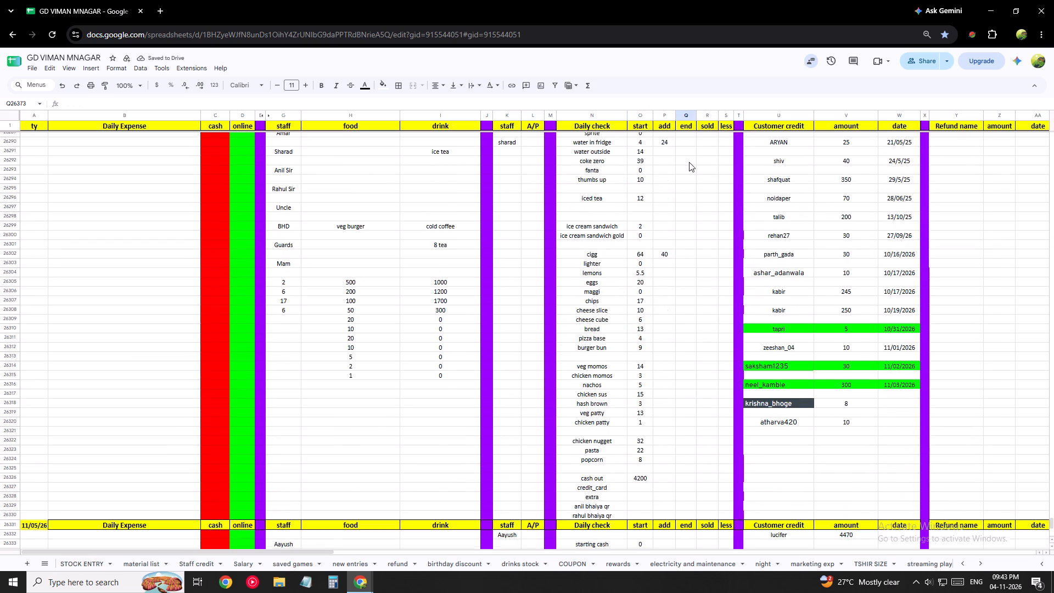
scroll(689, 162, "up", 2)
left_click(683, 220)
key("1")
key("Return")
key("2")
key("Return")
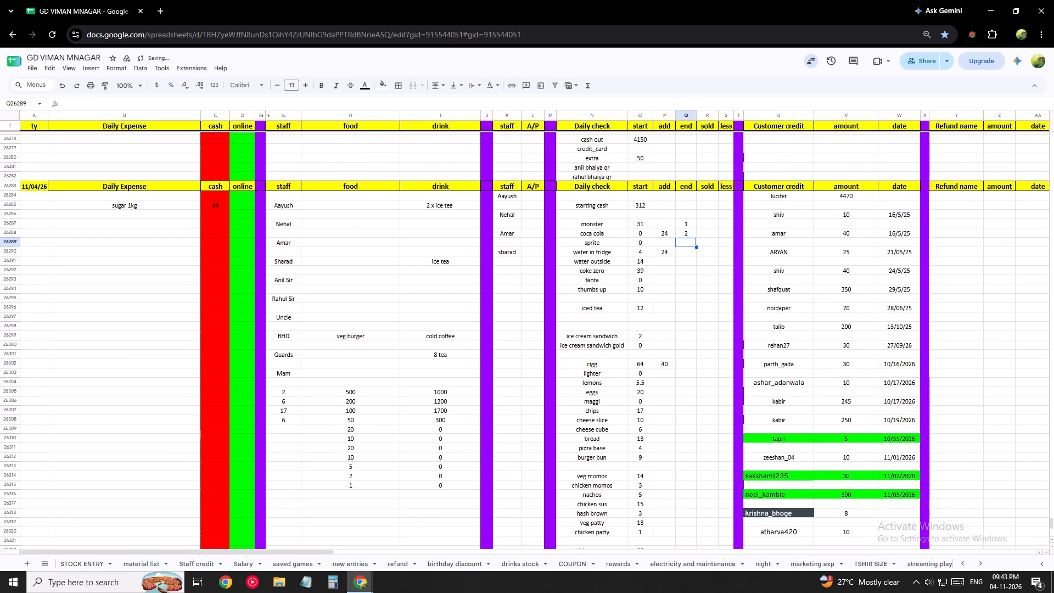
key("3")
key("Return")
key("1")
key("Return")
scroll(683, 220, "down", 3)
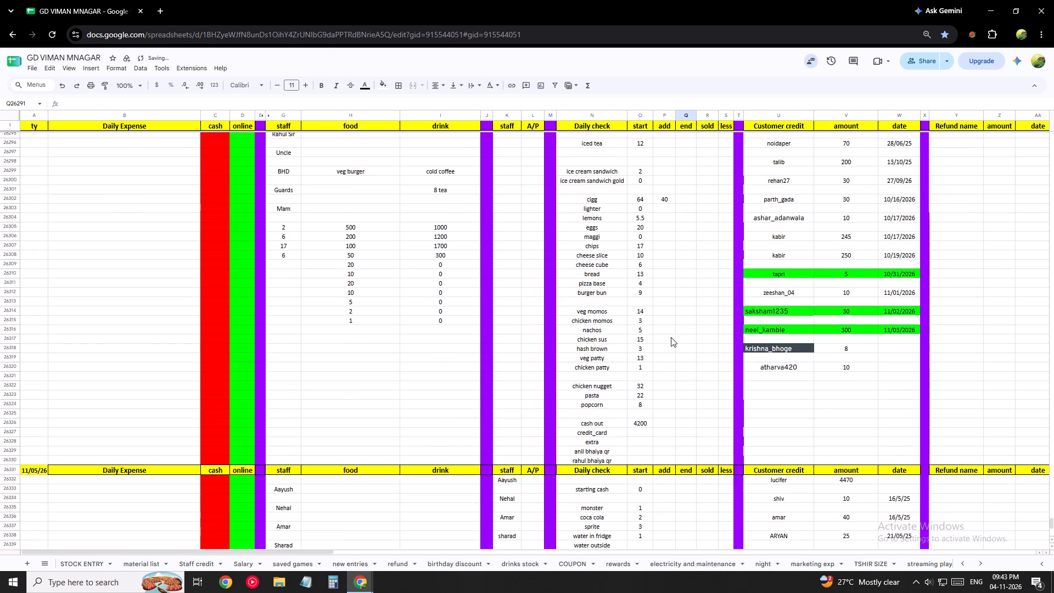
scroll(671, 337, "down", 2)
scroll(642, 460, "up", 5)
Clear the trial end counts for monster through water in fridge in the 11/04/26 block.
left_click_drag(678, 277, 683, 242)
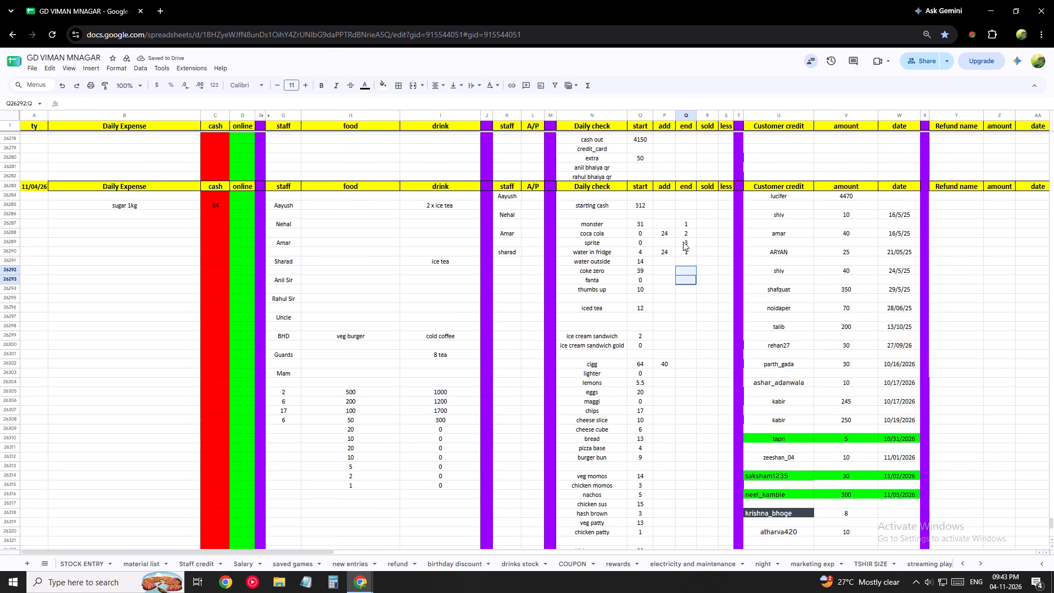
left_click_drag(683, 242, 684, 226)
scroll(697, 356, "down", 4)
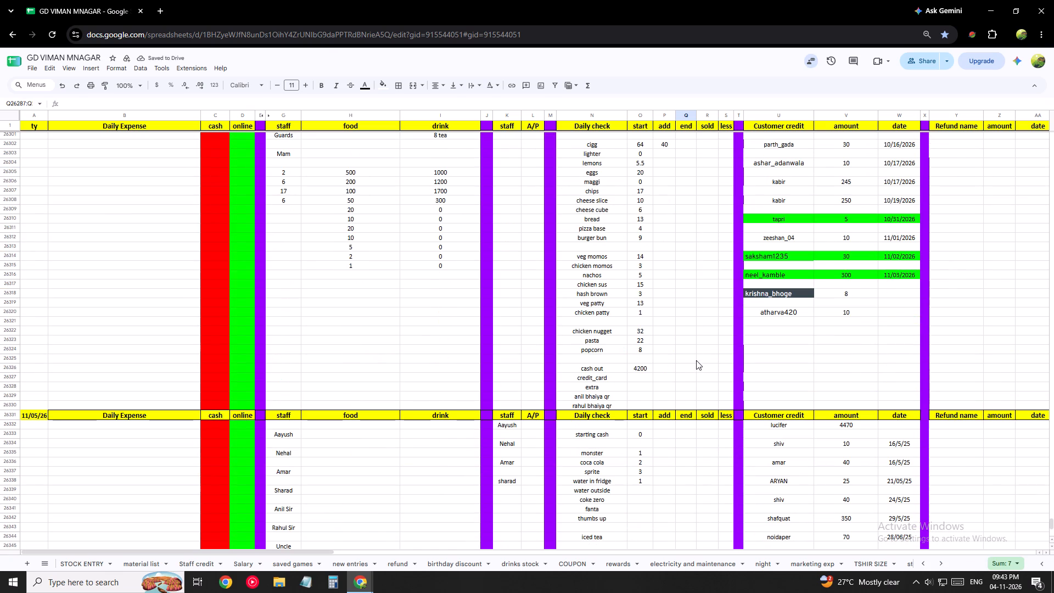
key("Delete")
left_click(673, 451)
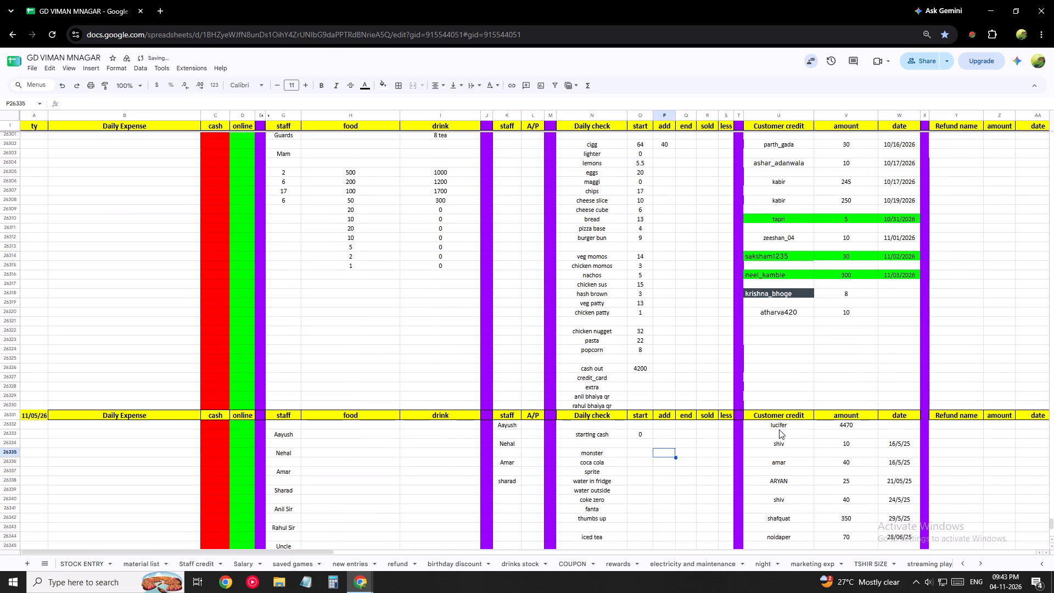
Check the 11/05/26 starting cash formula in O26333 against the 11/04/26 denomination amounts, and examine the cash out row.
scroll(777, 434, "down", 2)
scroll(454, 435, "up", 4)
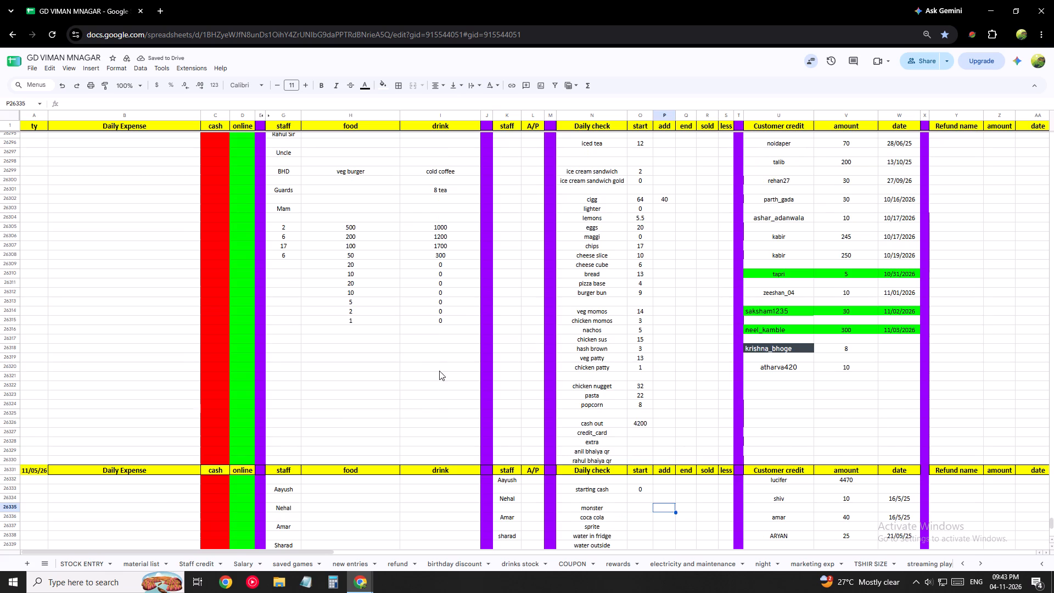
left_click_drag(442, 379, 458, 321)
scroll(710, 458, "down", 3)
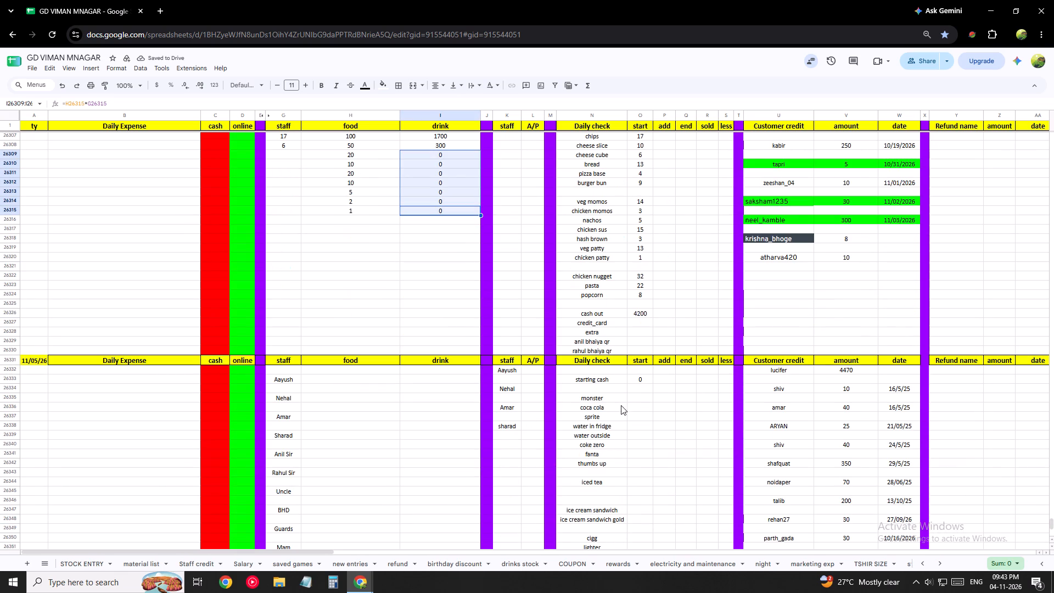
left_click(643, 382)
scroll(380, 324, "up", 1)
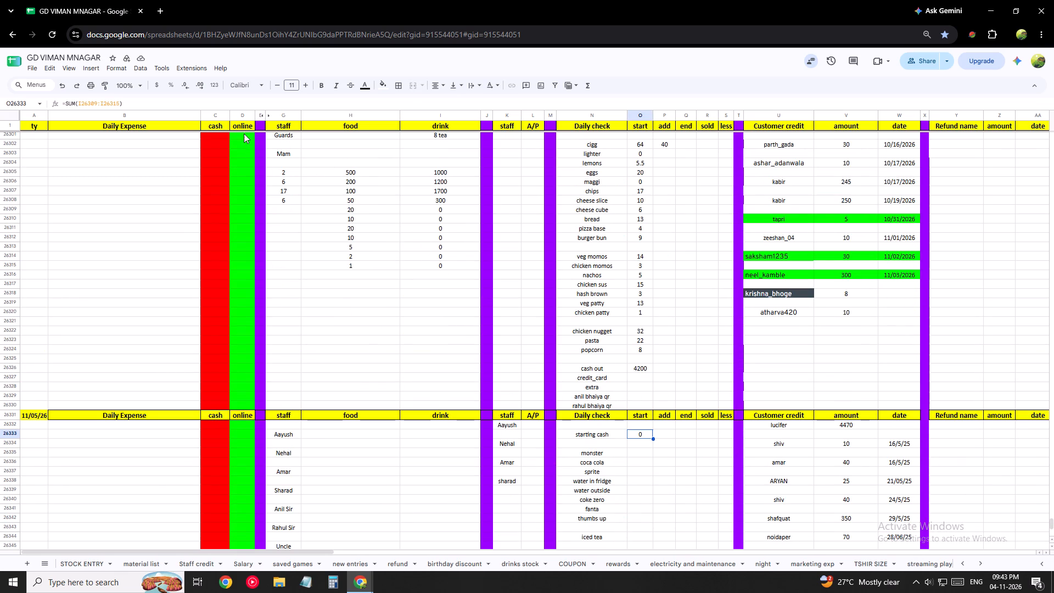
left_click(195, 106)
left_click(391, 353)
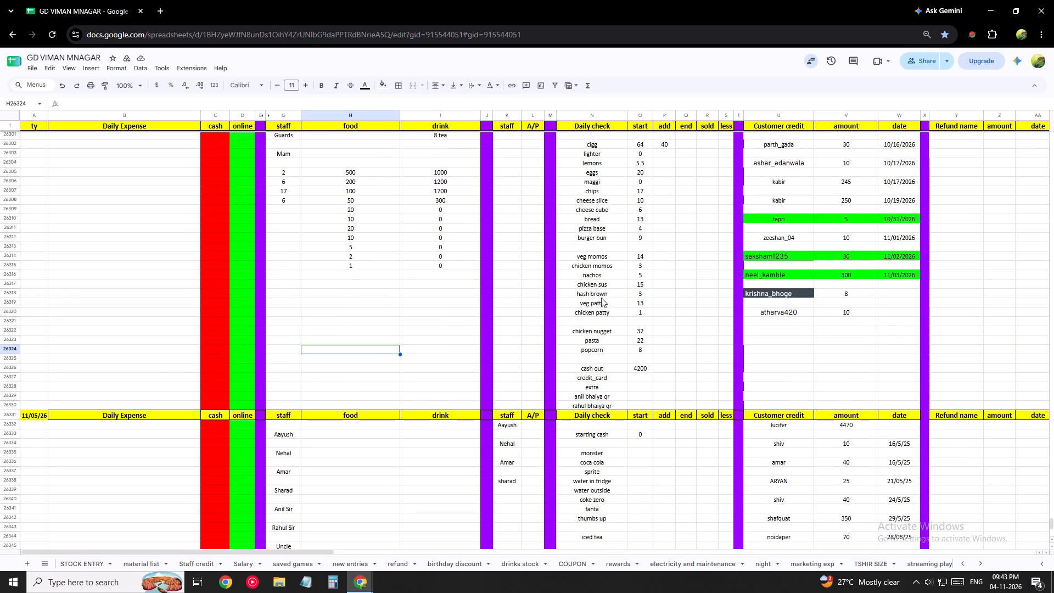
scroll(361, 314, "up", 1)
left_click_drag(458, 259, 458, 225)
scroll(809, 375, "down", 1)
left_click(648, 367)
left_click(665, 370)
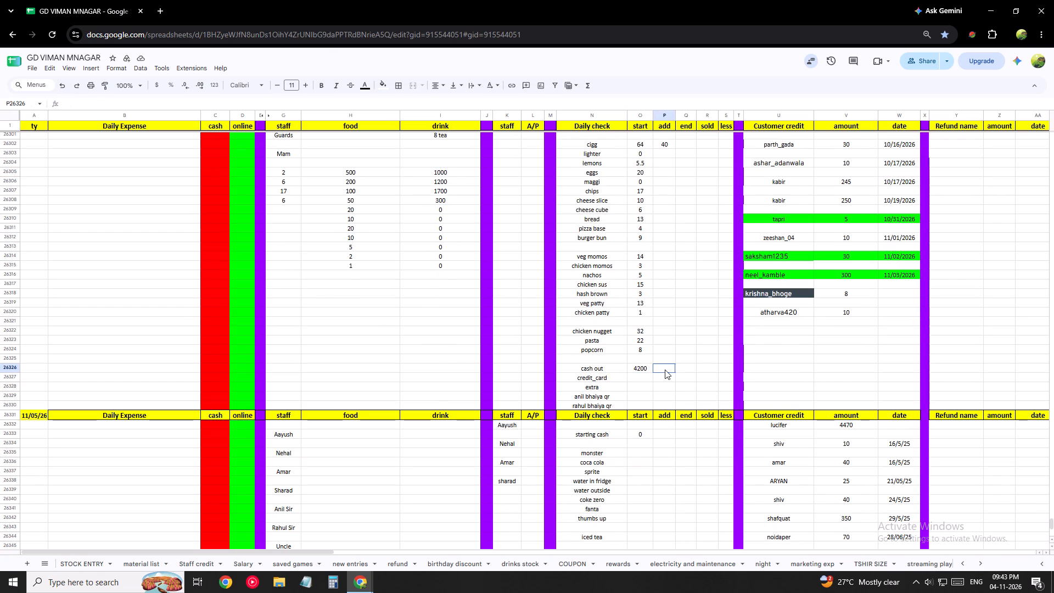
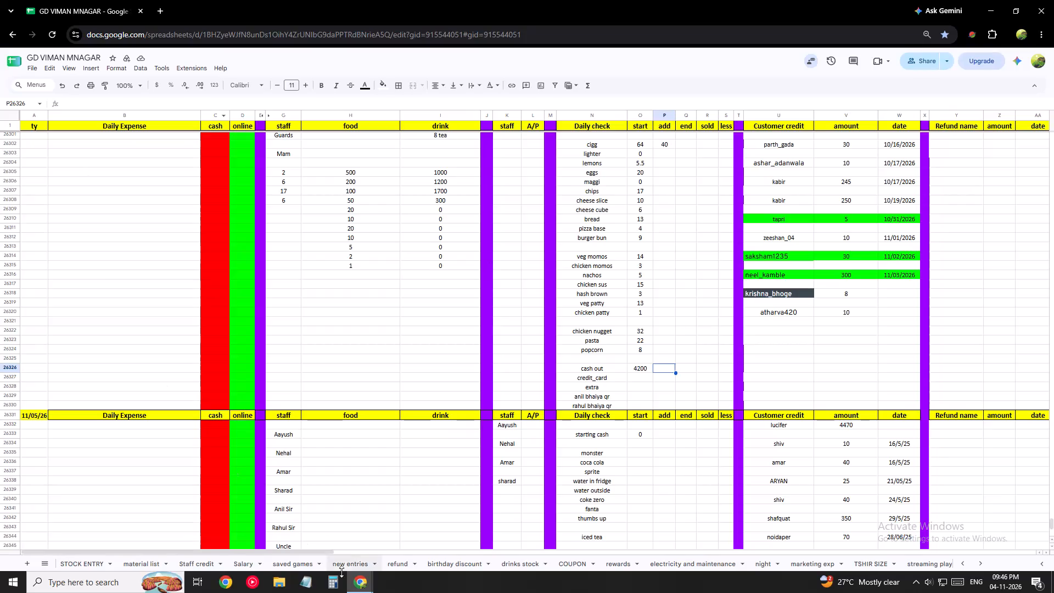
Switch from the GD VIMAN MNAGAR spreadsheet to the ggLeap admin window with the Game Dome PC list.
left_click(358, 592)
left_click(305, 544)
left_click(358, 592)
left_click(393, 530)
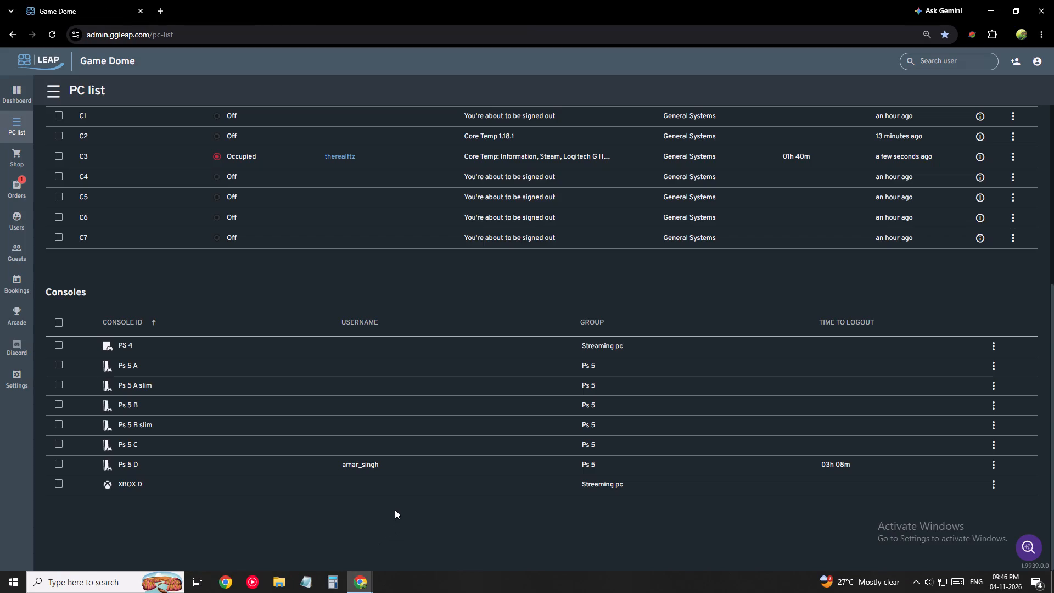
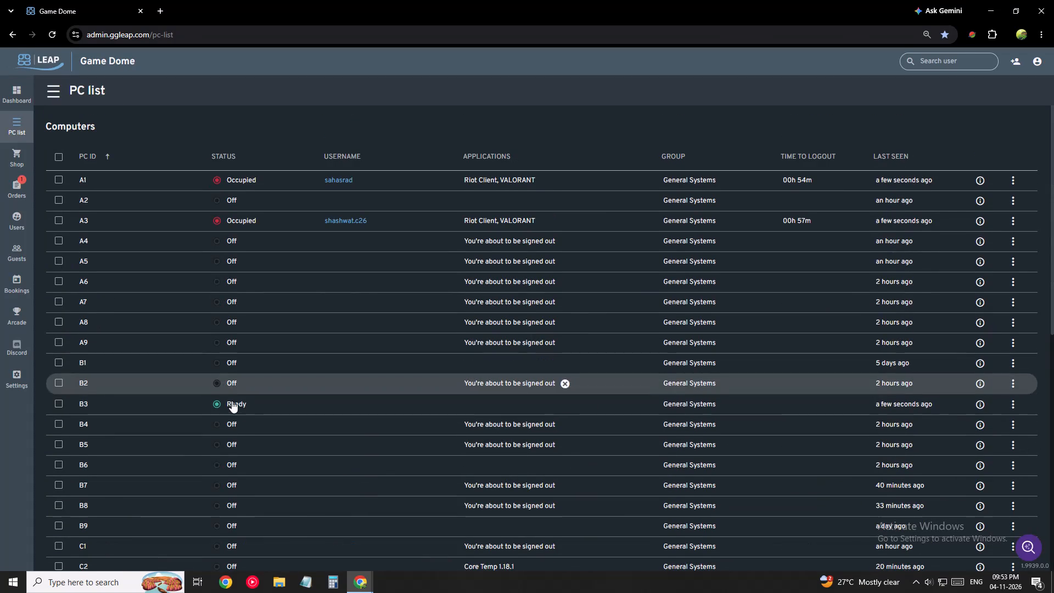
Turn off PC B3 in the Game Dome computers list and confirm the shutdown.
left_click(232, 401)
left_click(343, 485)
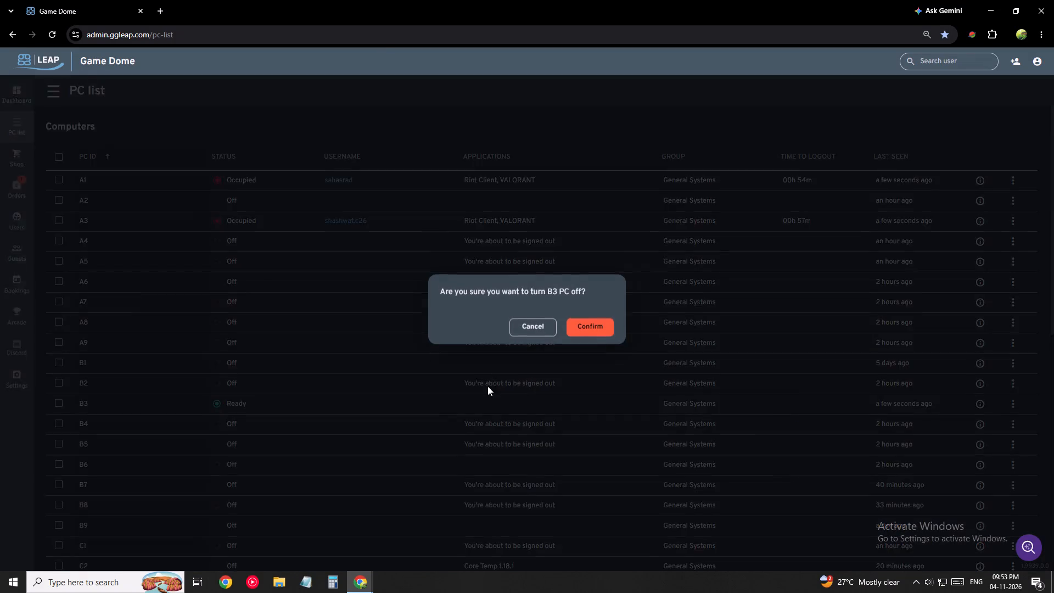
left_click(577, 332)
scroll(326, 357, "down", 3)
scroll(326, 357, "up", 2)
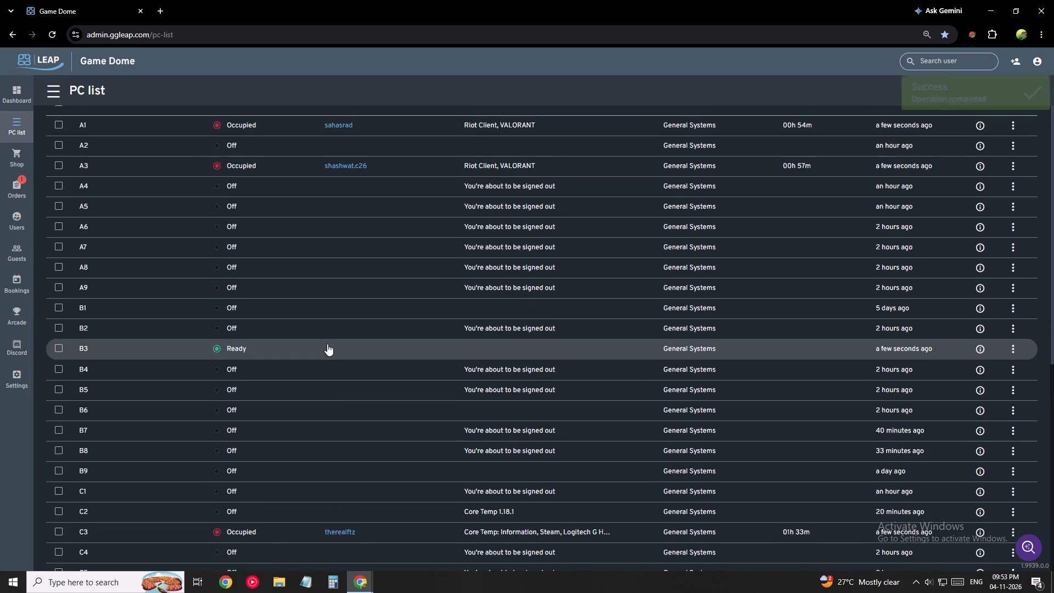
scroll(327, 344, "up", 2)
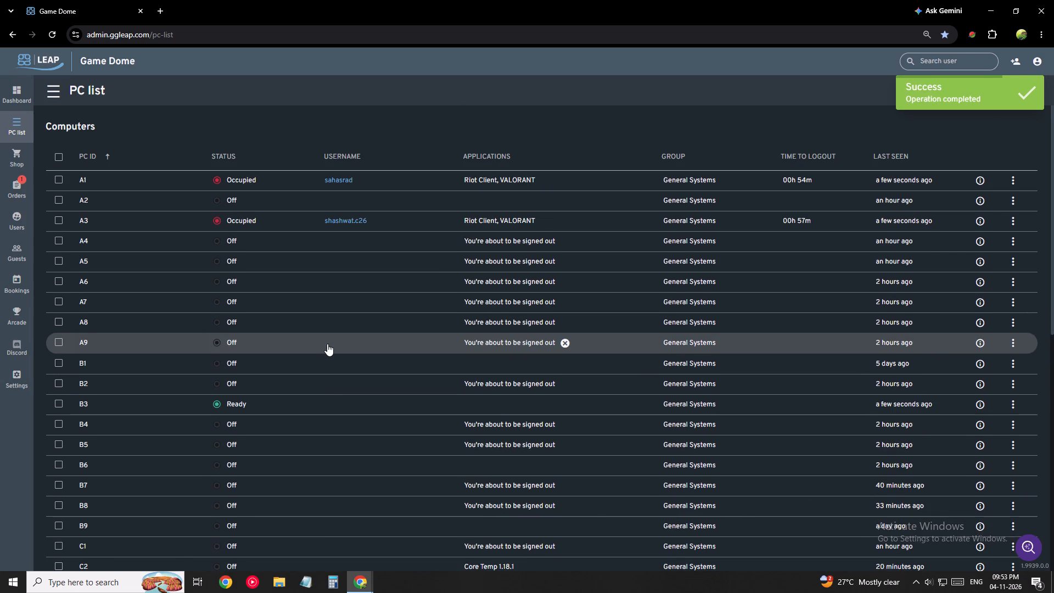
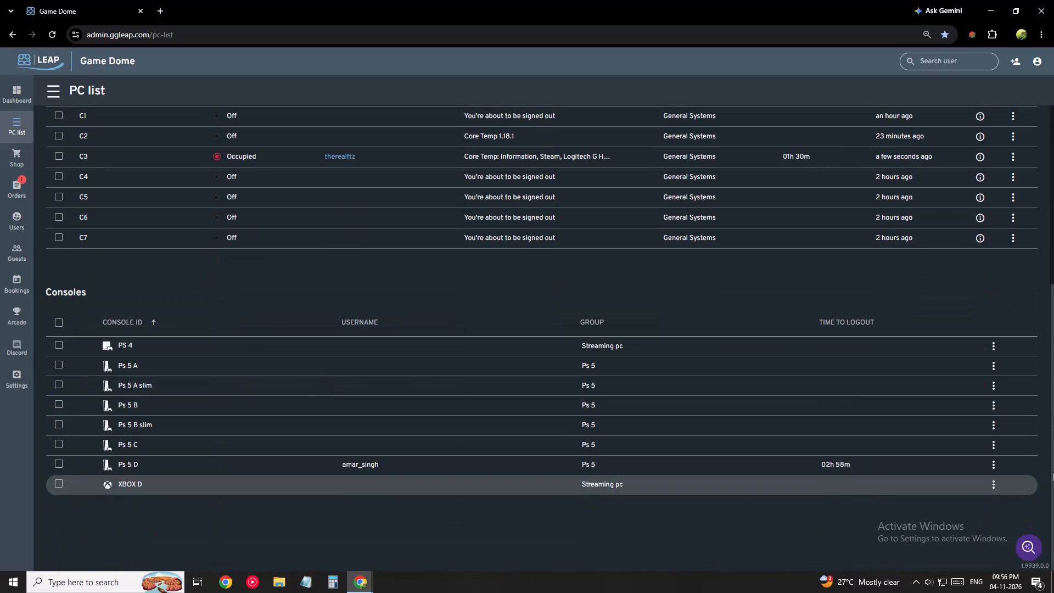
Log out the user who is signed in on the Ps 5 D console in the Consoles list.
left_click(996, 460)
left_click(989, 493)
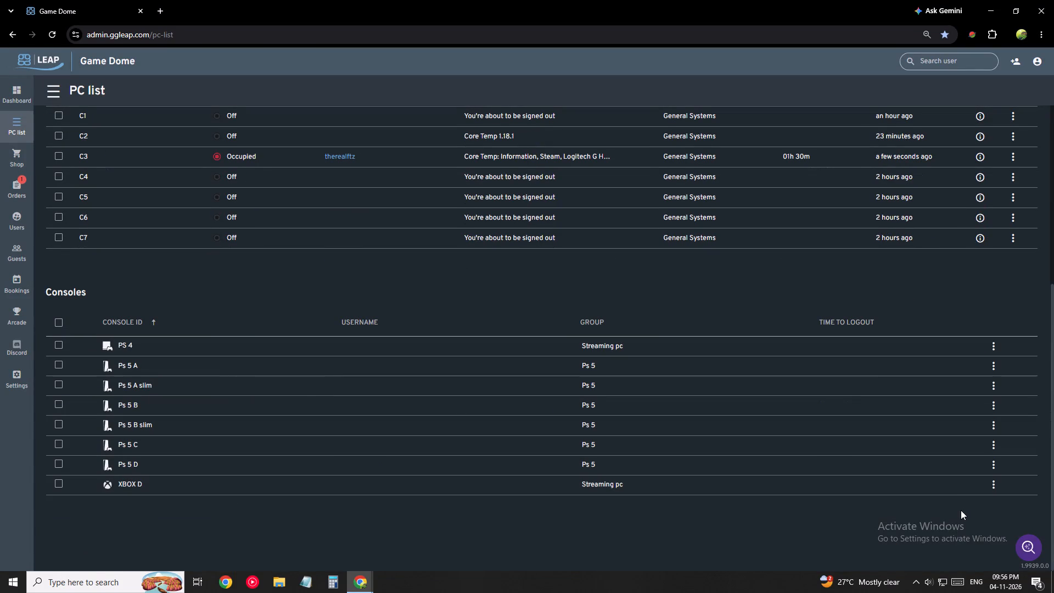
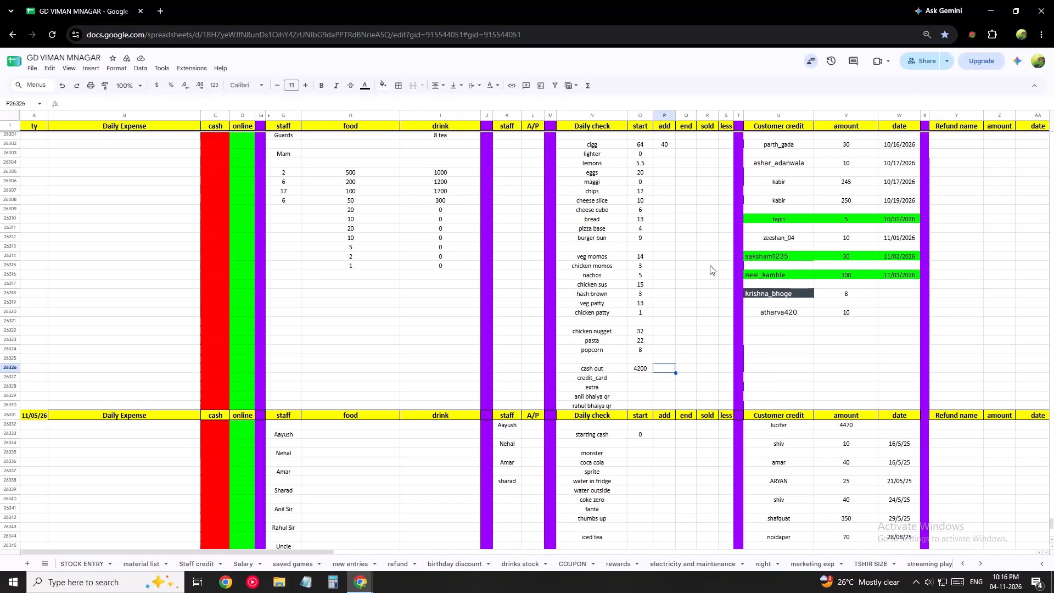
Clear the note counts in the staff column beside the cash denominations, from the 500 row through the first 10 row.
left_click_drag(282, 219, 272, 175)
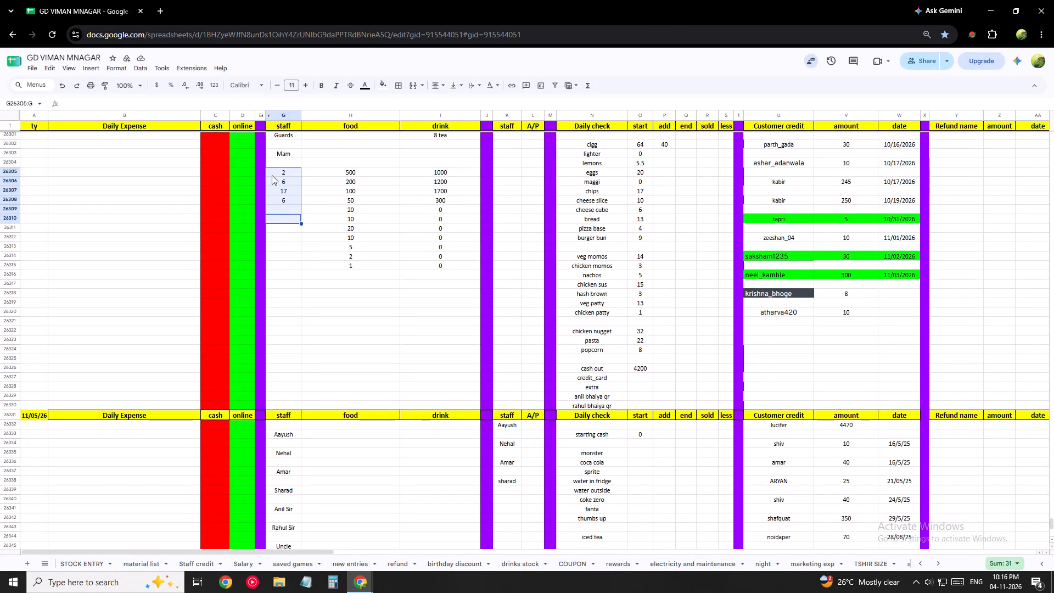
key("Delete")
Enter counts of 2 for the first 10 row, 4 for the second 20 row and 8 for the second 10 row.
key("Down")
key("Right")
key("Up")
key("Left")
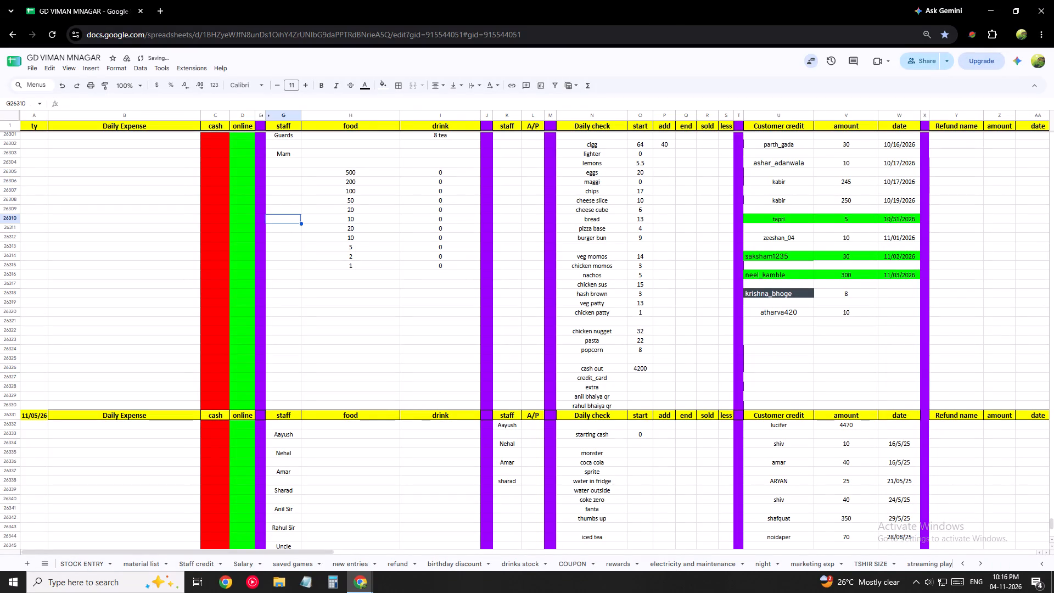
key("Up")
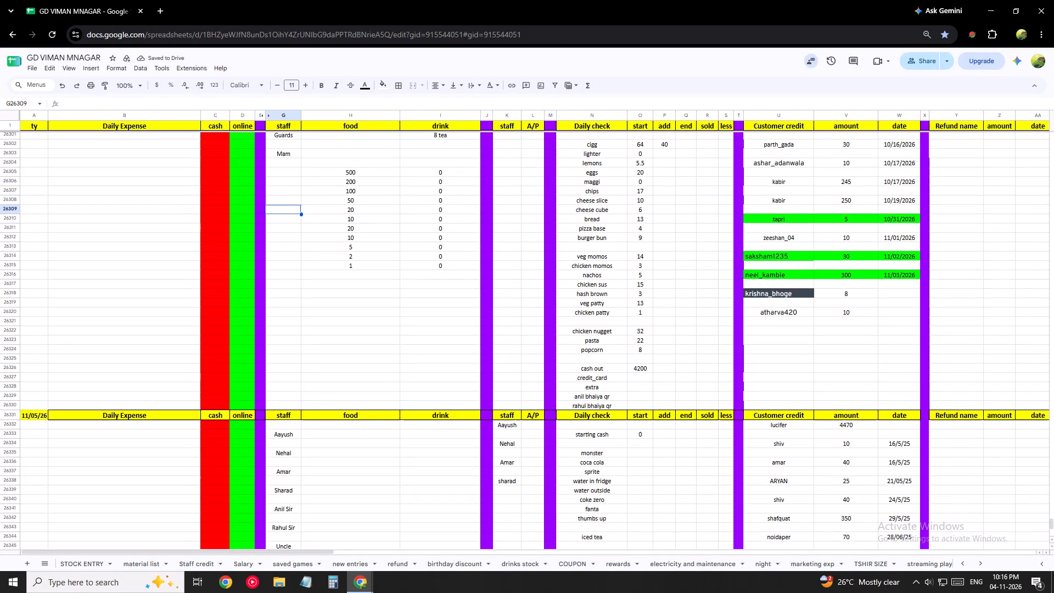
key("Down")
key("2")
key("Return")
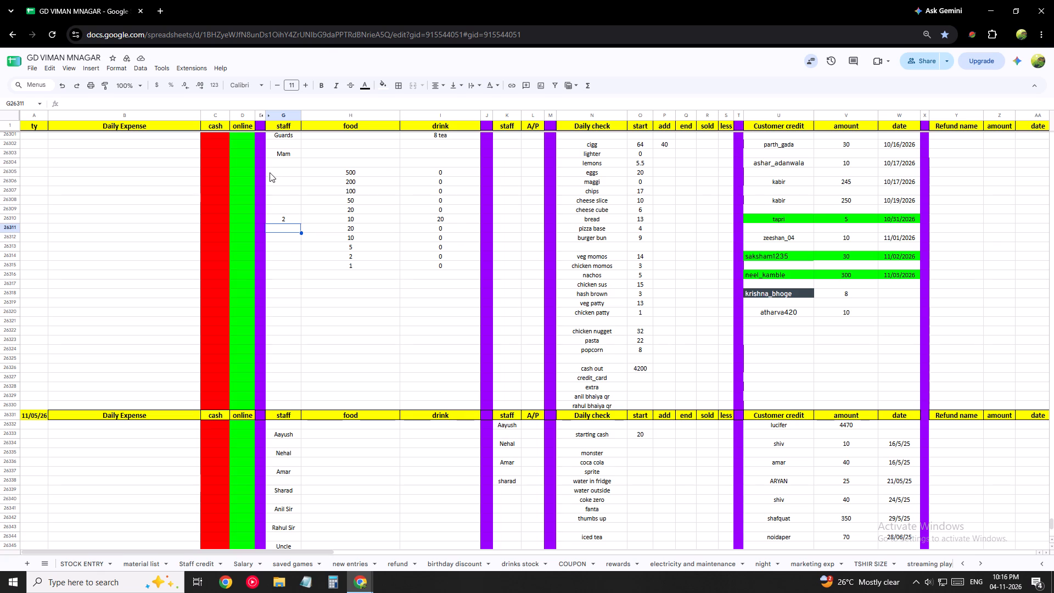
key("4")
key("Return")
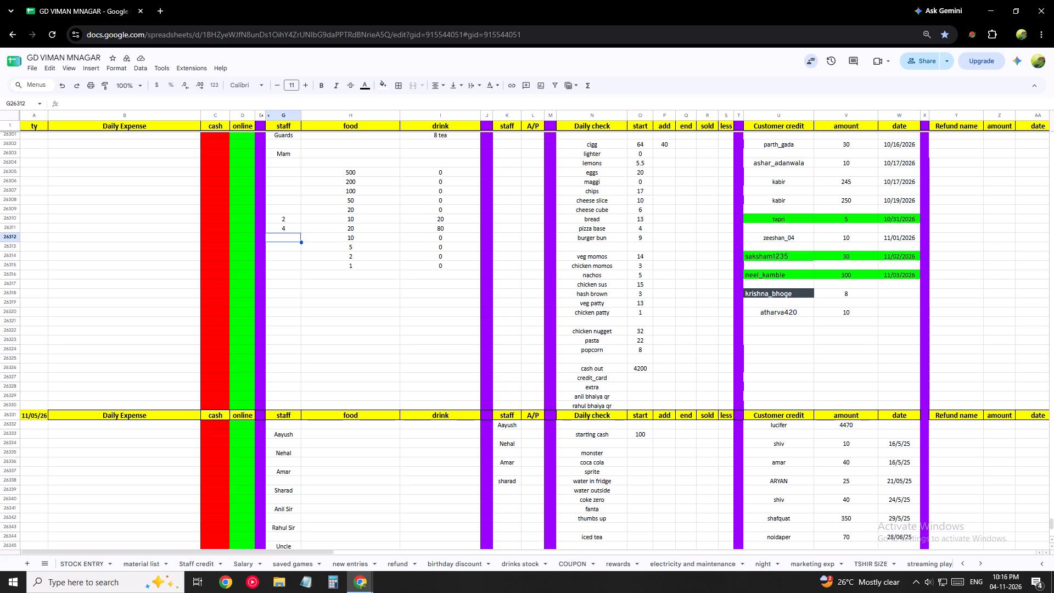
key("8")
key("Return")
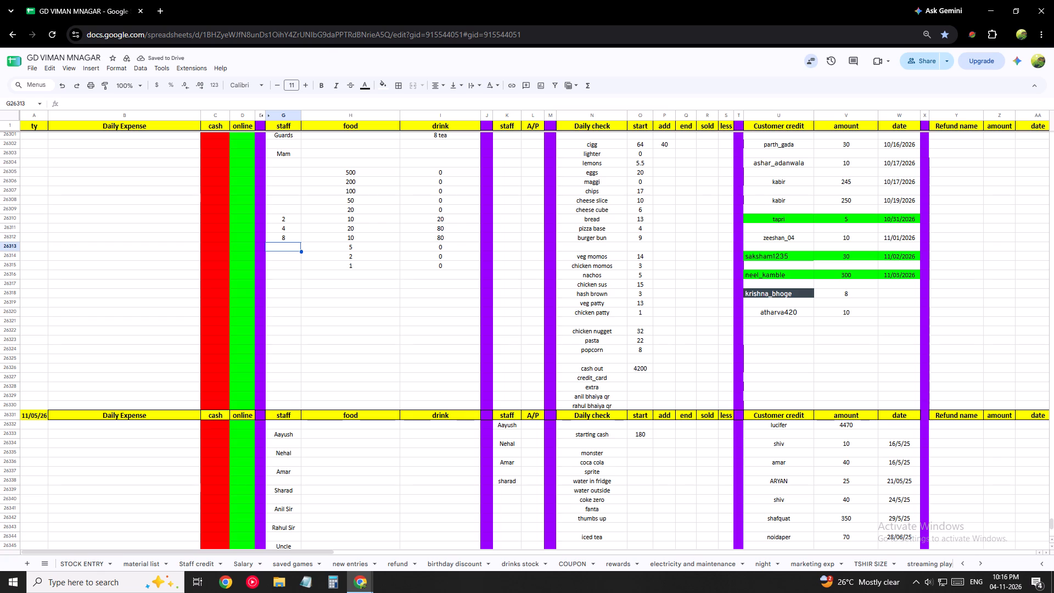
Enter a count of 4 for the first 20 row and set the second 20 row's count to 0.
key("Up")
key("Up")
key("Up")
key("Up")
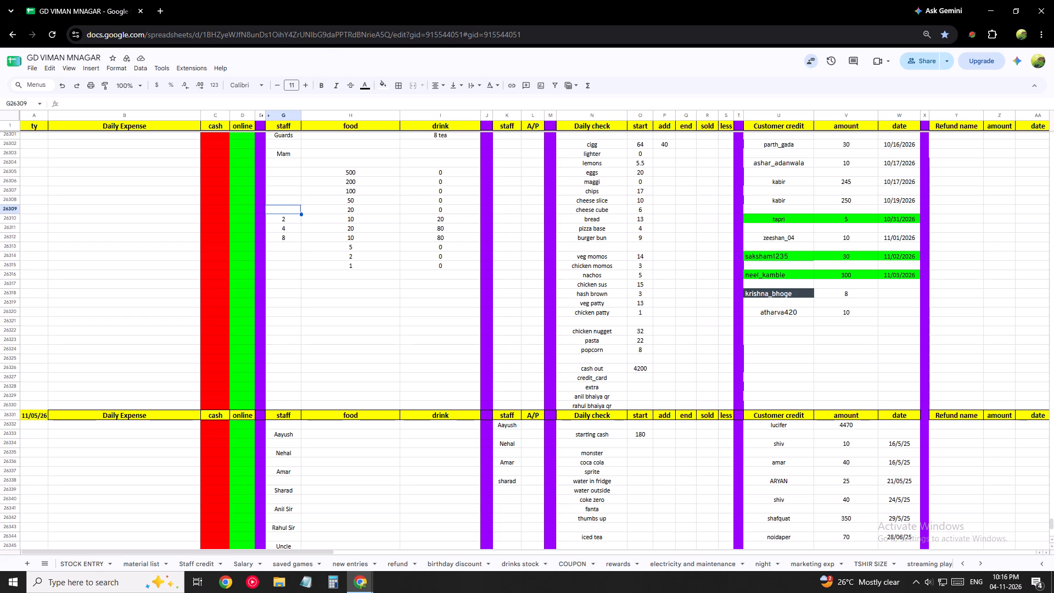
key("4")
key("Return")
key("Down")
key("0")
key("Return")
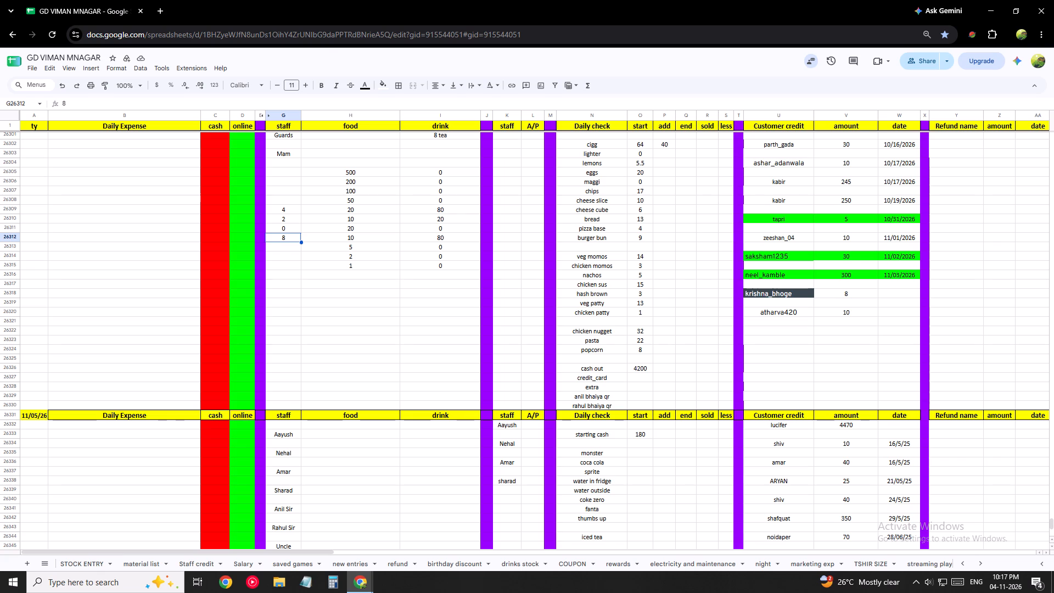
Switch to the ggLeap PC list, shut down PCs A1 and A3, and clear the PC selection.
key("alt+Tab")
scroll(169, 314, "up", 7)
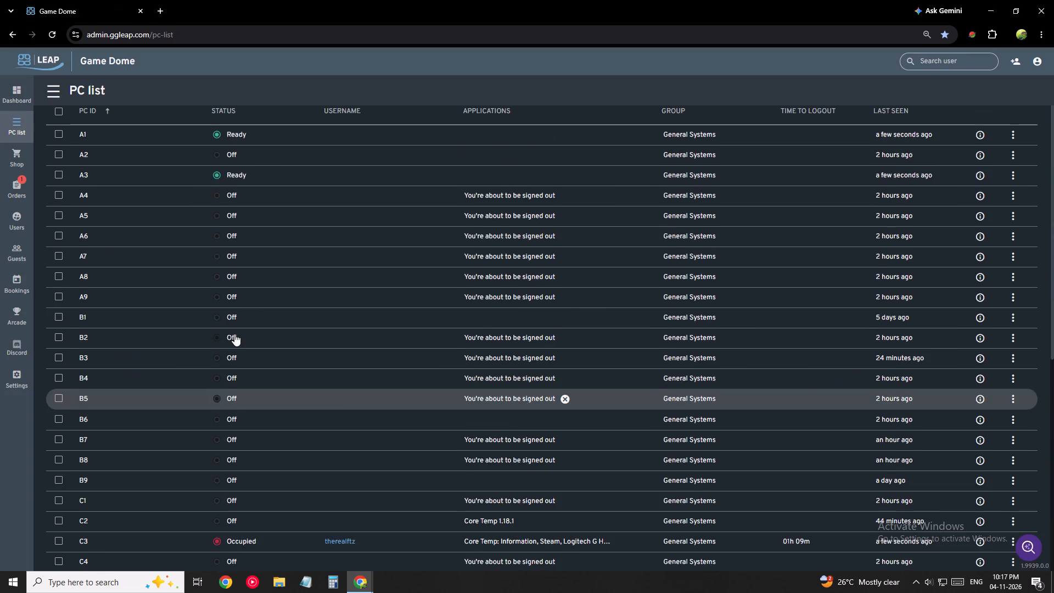
scroll(250, 311, "up", 1)
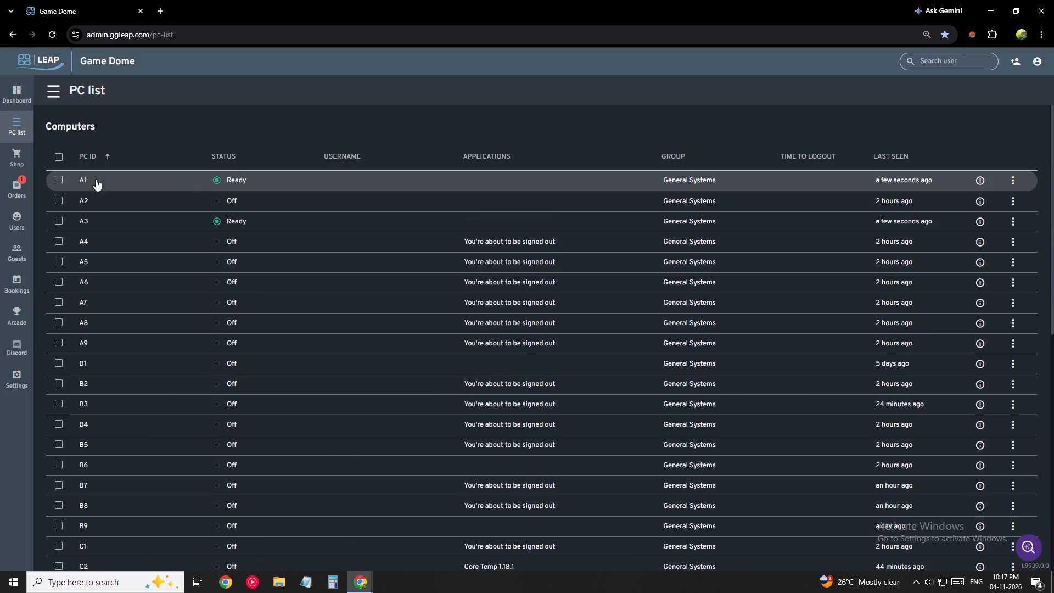
left_click(53, 177)
left_click(61, 224)
left_click(930, 127)
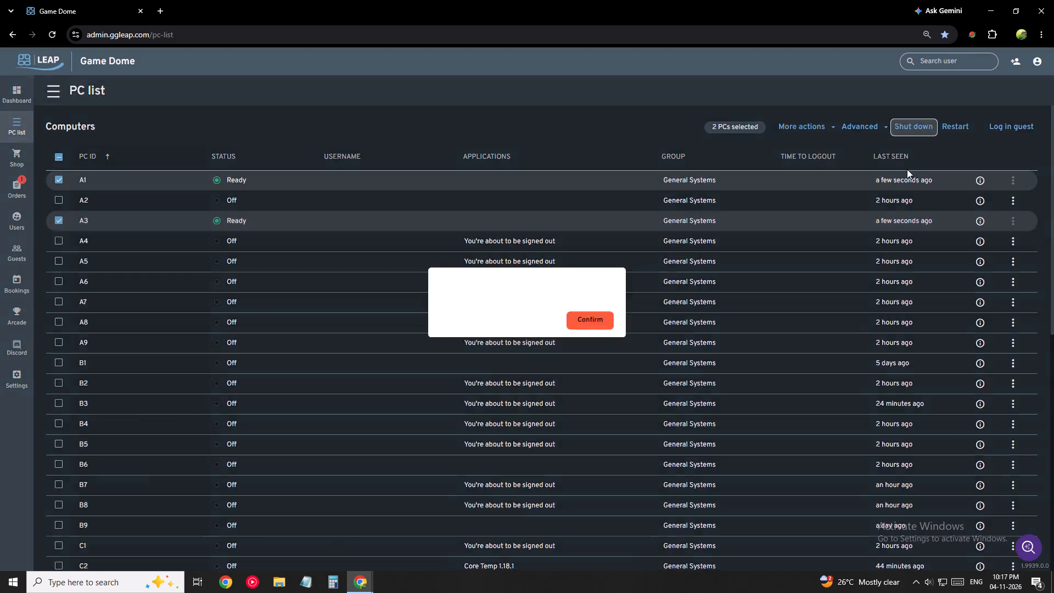
left_click(614, 324)
left_click(611, 324)
double_click(59, 159)
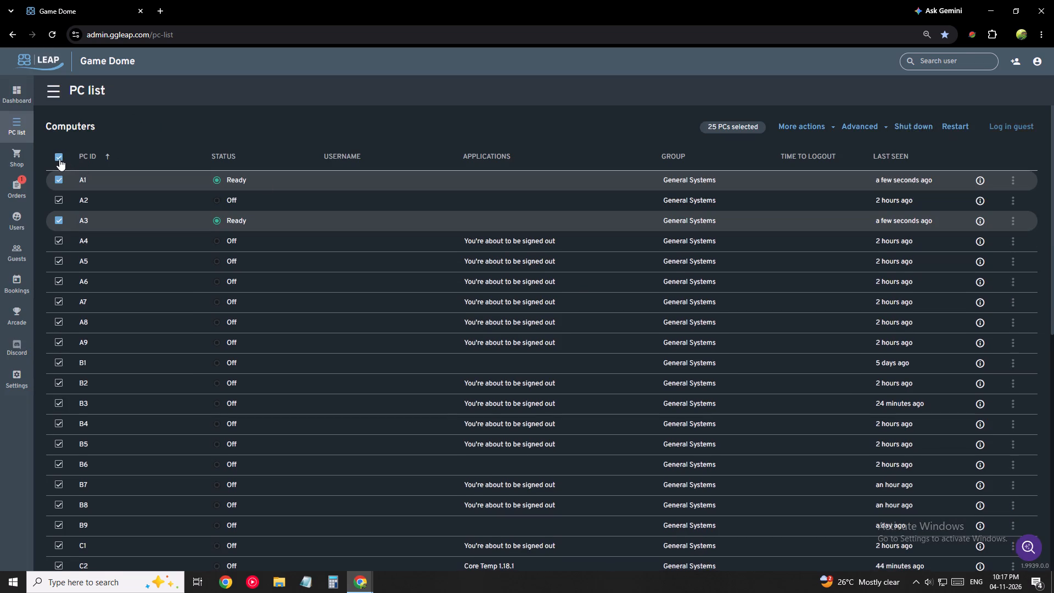
scroll(211, 351, "down", 5)
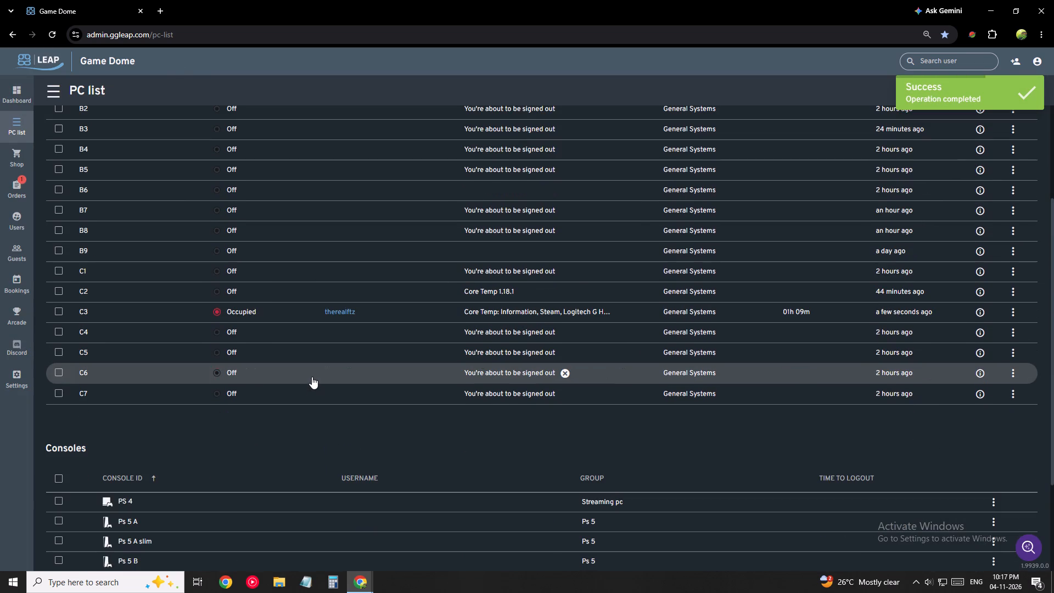
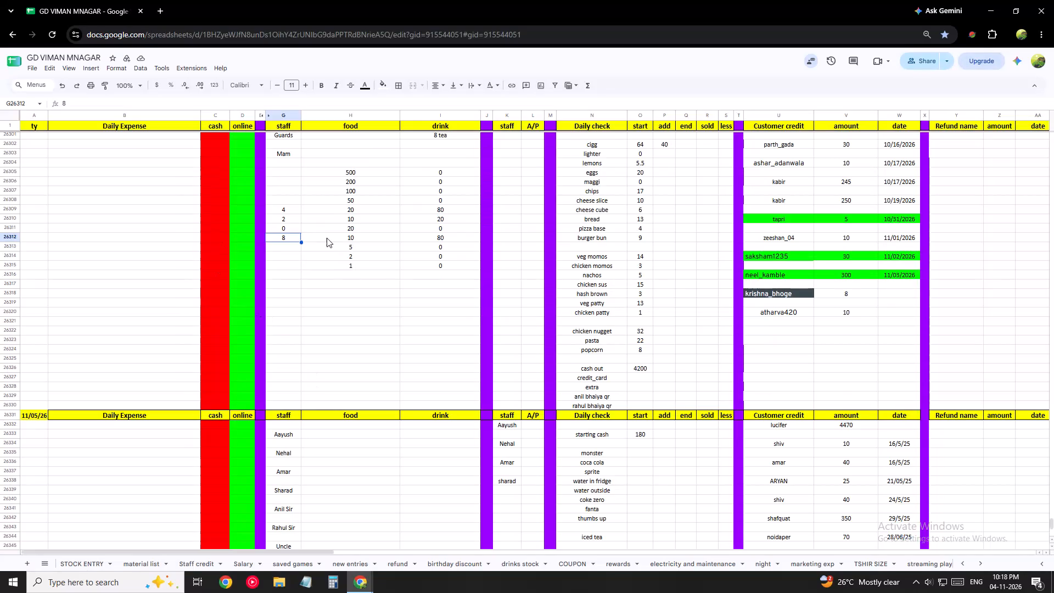
Enter counts of 13 for the 5 row, 5 for the 2 row and 8 for the 1 row of the cash denominations.
key("Down")
type("13")
key("Return")
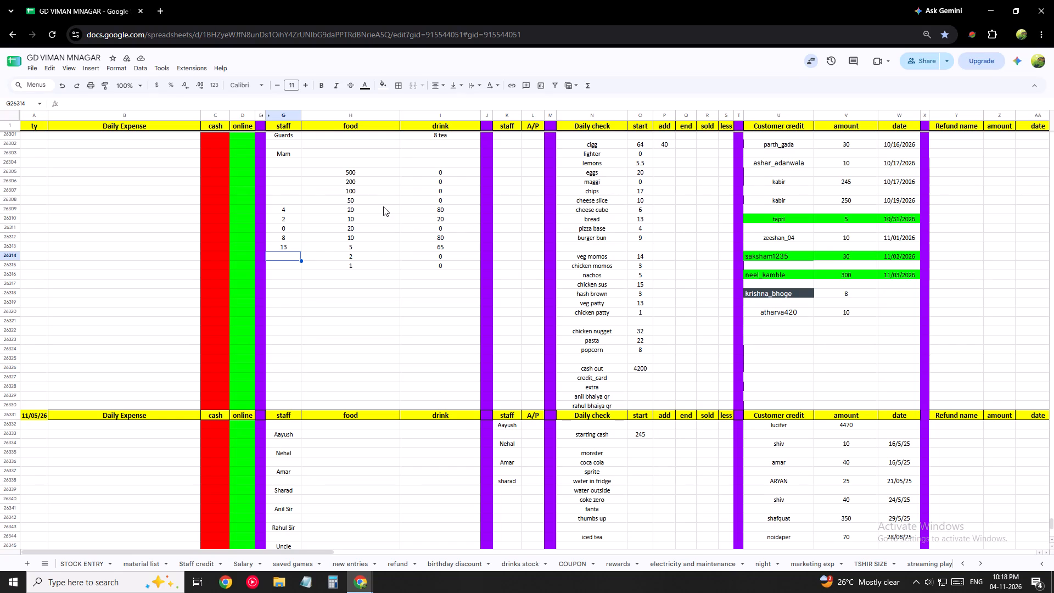
key("5")
key("Return")
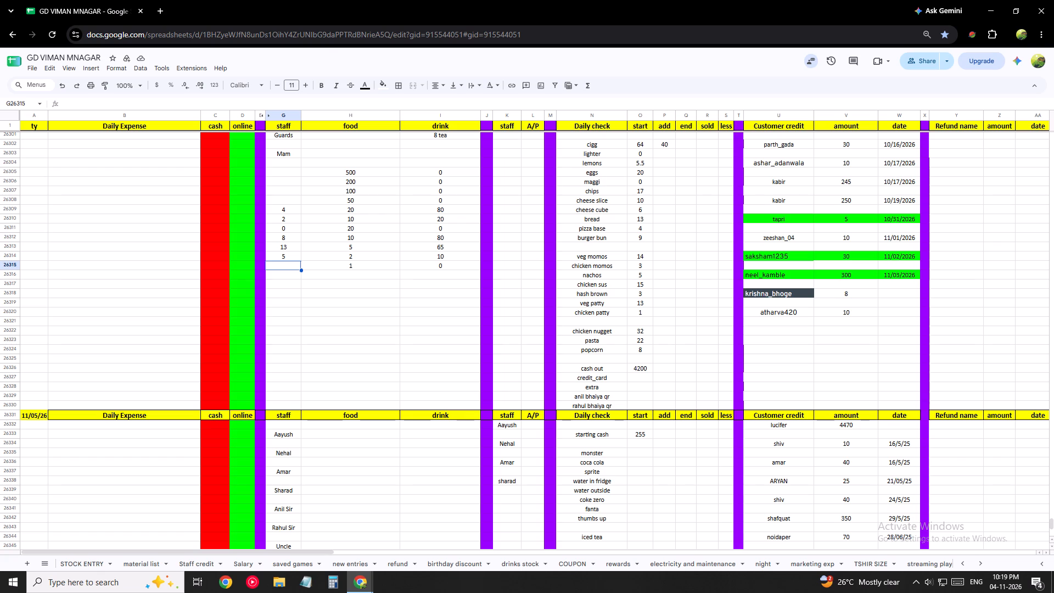
key("8")
key("Return")
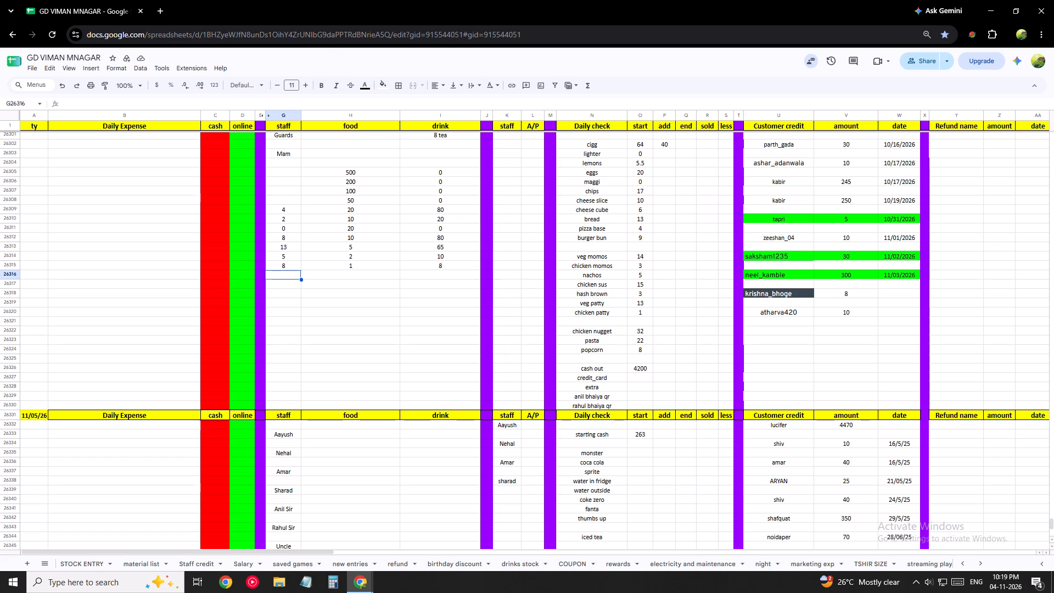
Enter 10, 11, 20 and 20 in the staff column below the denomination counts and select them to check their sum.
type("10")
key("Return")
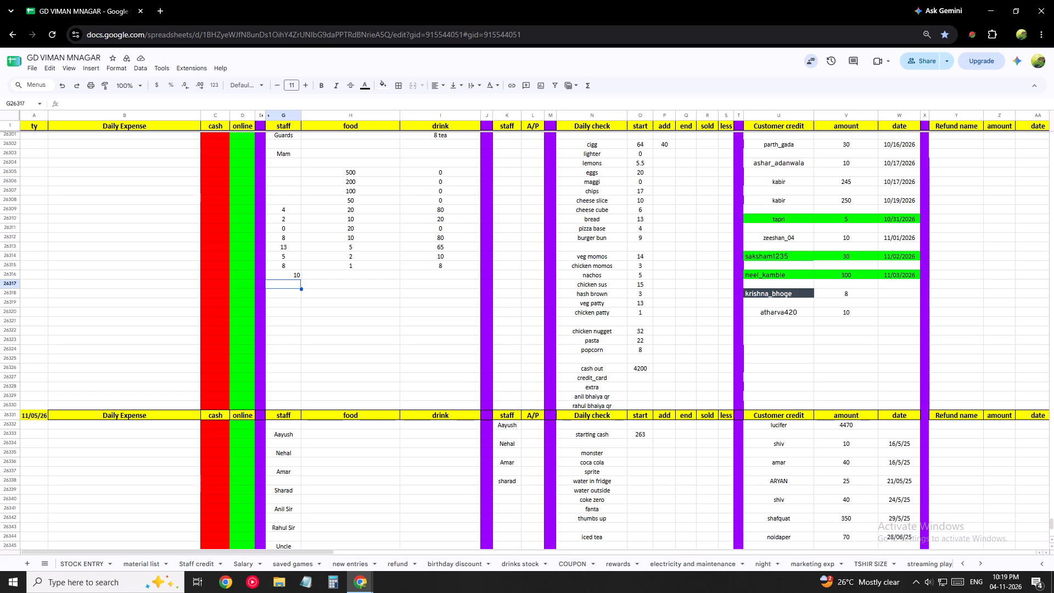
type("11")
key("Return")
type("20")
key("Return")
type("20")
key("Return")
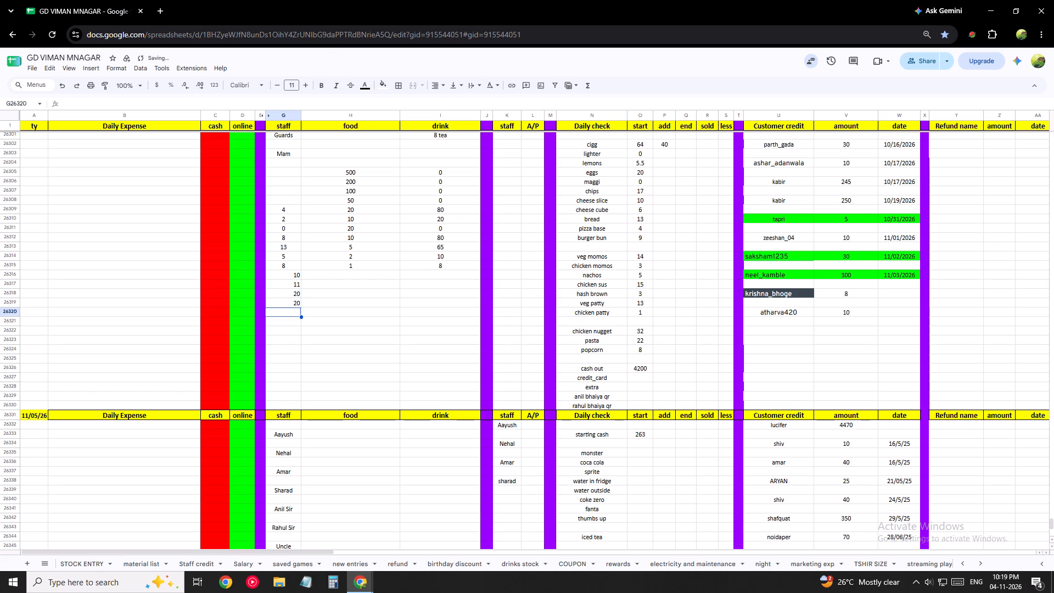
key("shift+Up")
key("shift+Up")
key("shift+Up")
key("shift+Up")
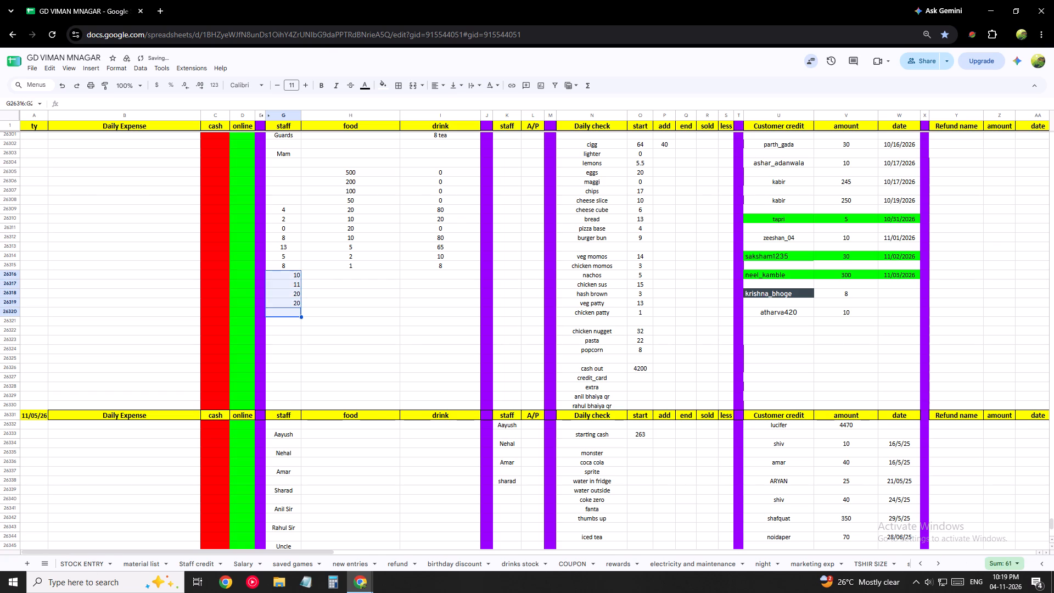
Enter 61 as the cigg end count in the 11/04/26 daily check.
key("Right")
key("Right")
key("Right")
key("Right")
key("Right")
key("Right")
key("Right")
key("Right")
key("Right")
key("Right")
key("Up")
key("Up")
key("Up")
key("Up")
key("Up")
key("Up")
key("Up")
key("Up")
key("Up")
key("Up")
key("Up")
key("Up")
key("Up")
key("Up")
key("Up")
key("Up")
key("Up")
key("Up")
key("Up")
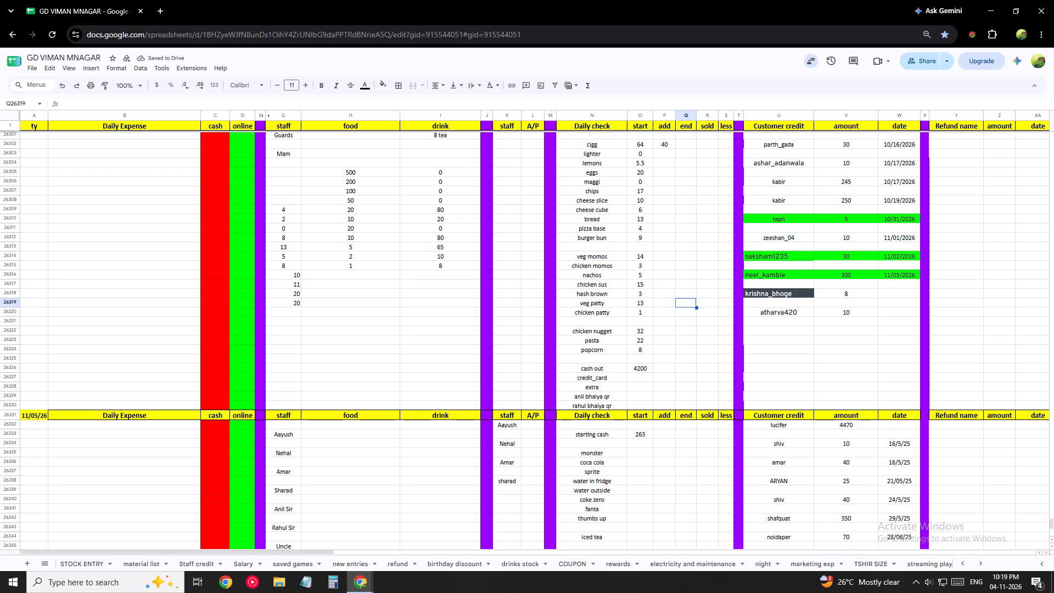
key("Down")
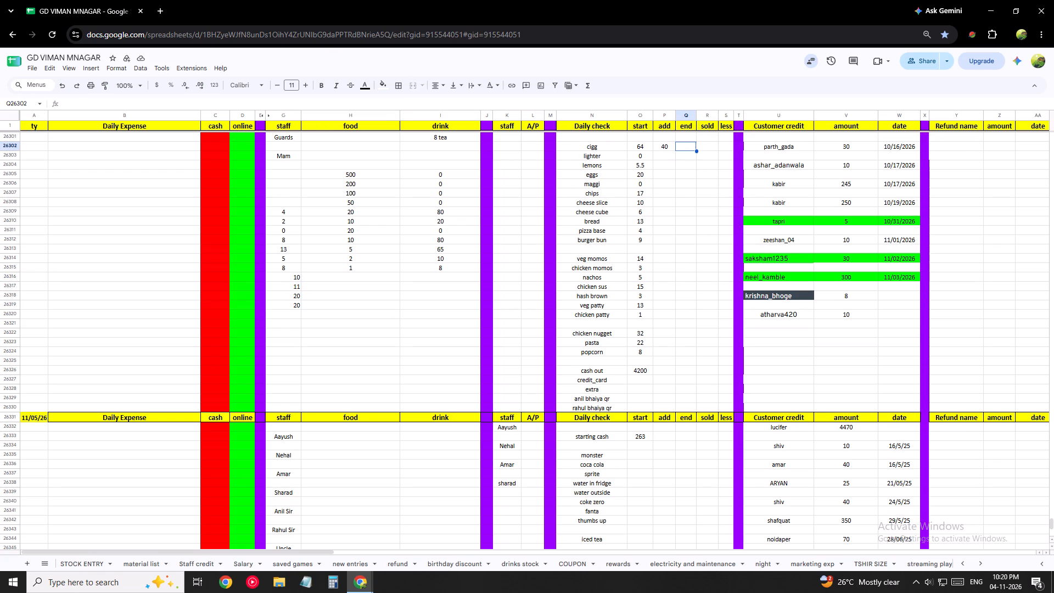
type("61")
key("Return")
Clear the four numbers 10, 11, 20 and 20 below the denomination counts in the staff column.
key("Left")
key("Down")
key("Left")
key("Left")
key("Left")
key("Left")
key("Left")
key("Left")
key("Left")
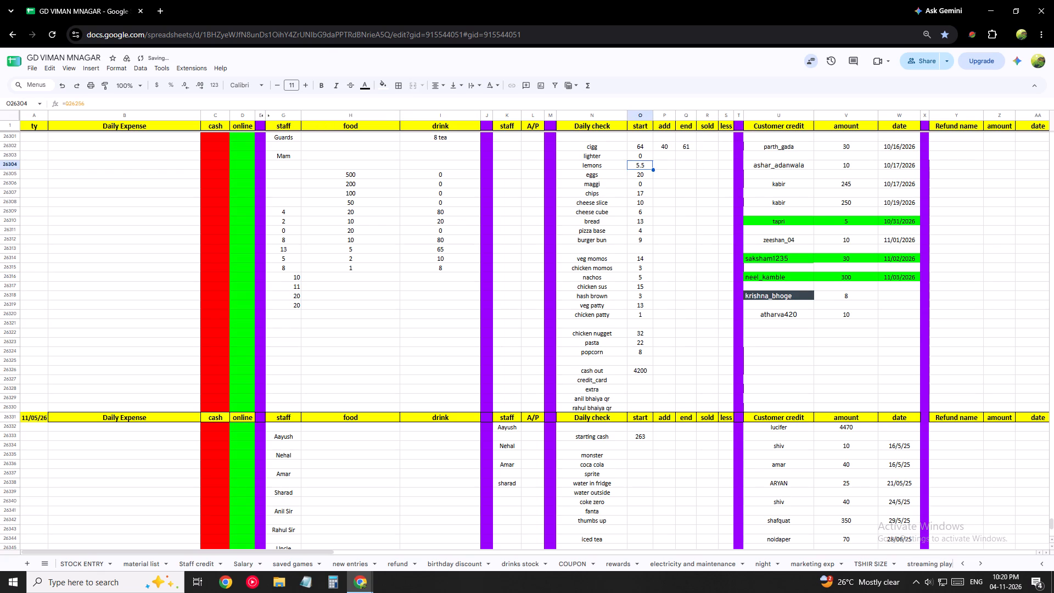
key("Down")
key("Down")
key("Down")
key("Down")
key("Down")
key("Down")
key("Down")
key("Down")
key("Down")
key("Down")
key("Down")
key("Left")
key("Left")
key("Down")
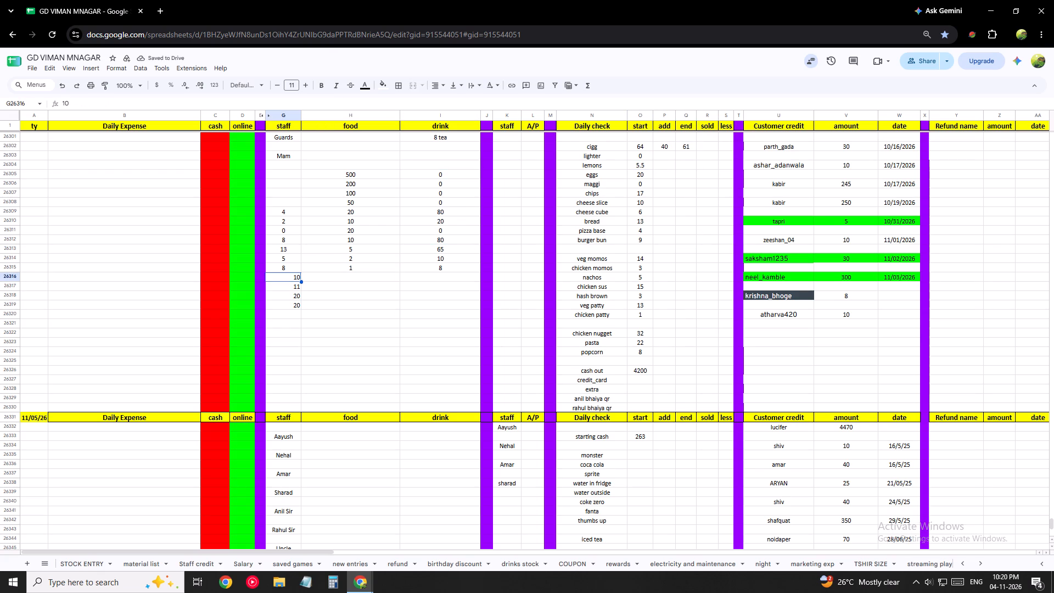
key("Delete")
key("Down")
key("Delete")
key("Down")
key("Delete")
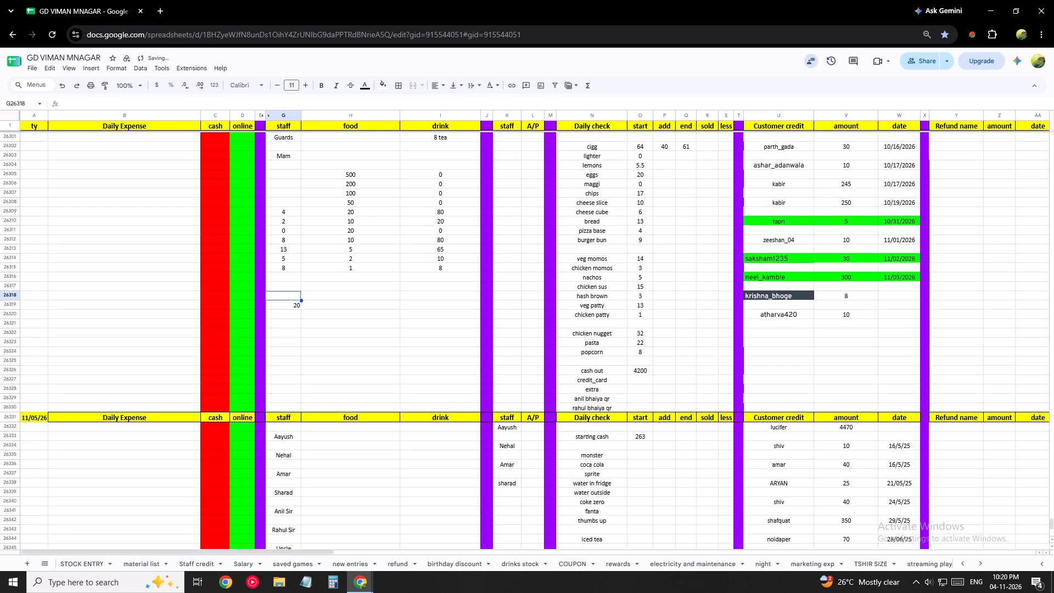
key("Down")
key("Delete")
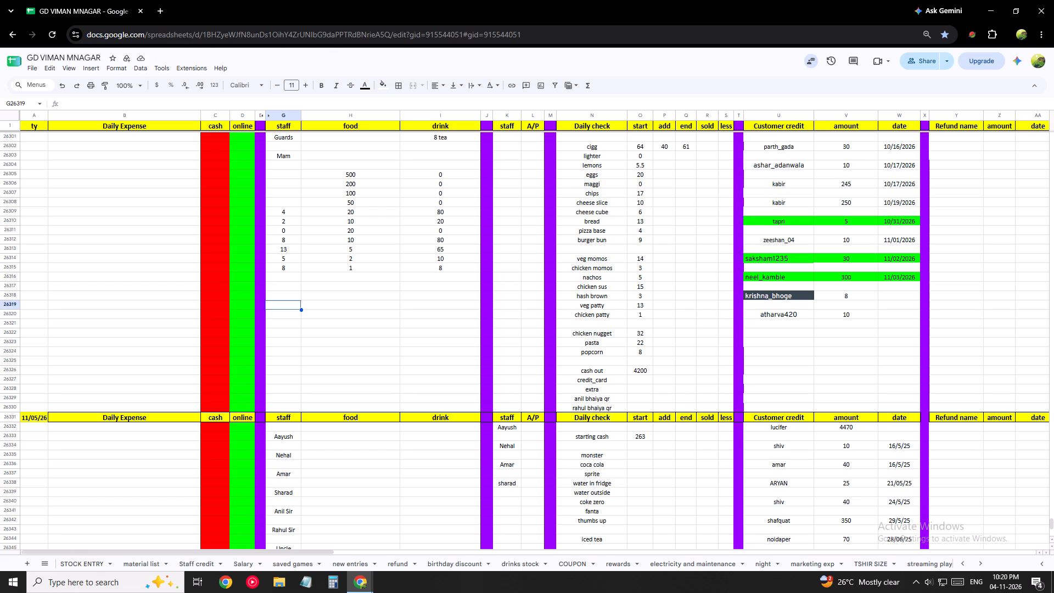
Enter 10, 11, 20 and 20 in the four staff cells below the denomination counts and select them to check their sum.
key("Up")
type("20")
key("Return")
type("20")
key("Return")
key("Up")
key("Up")
key("Up")
type("11")
key("Return")
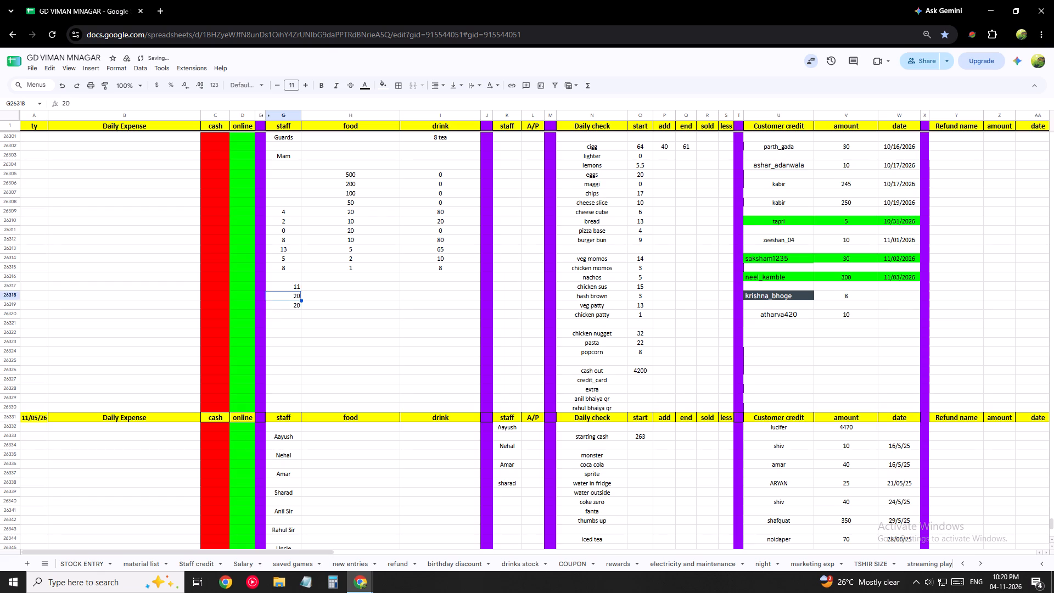
key("Up")
key("Up")
key("1")
key("Return")
key("Up")
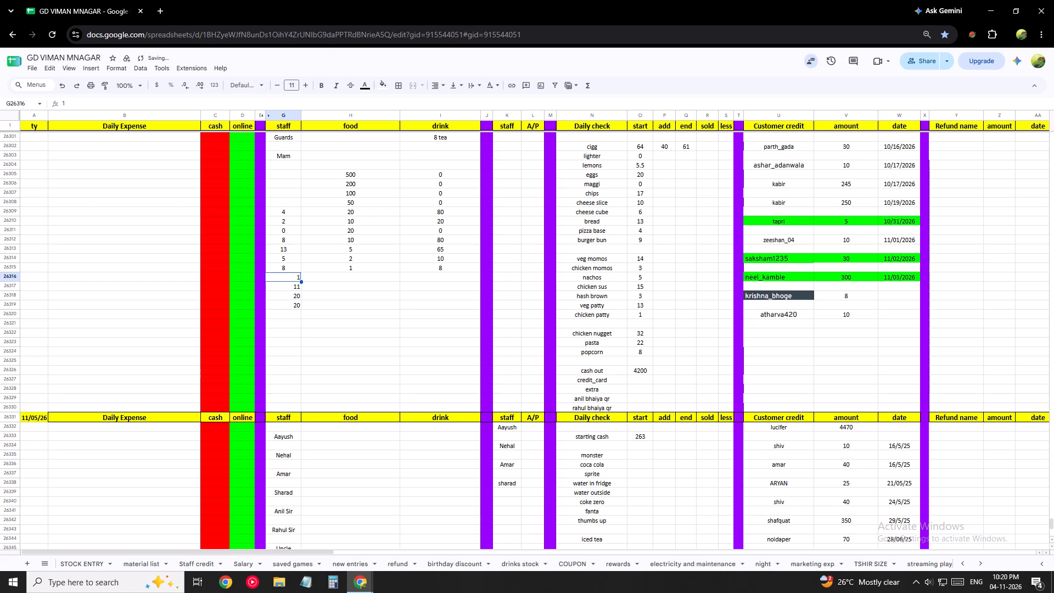
type("10")
key("Return")
key("Down")
key("Down")
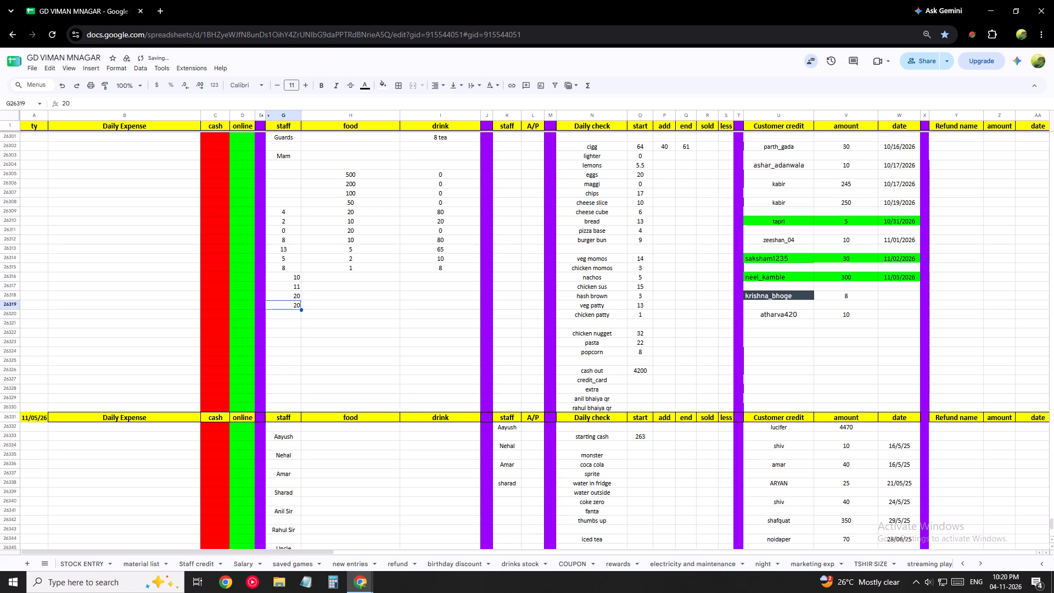
key("shift+Up")
key("shift+Up")
key("shift+Up")
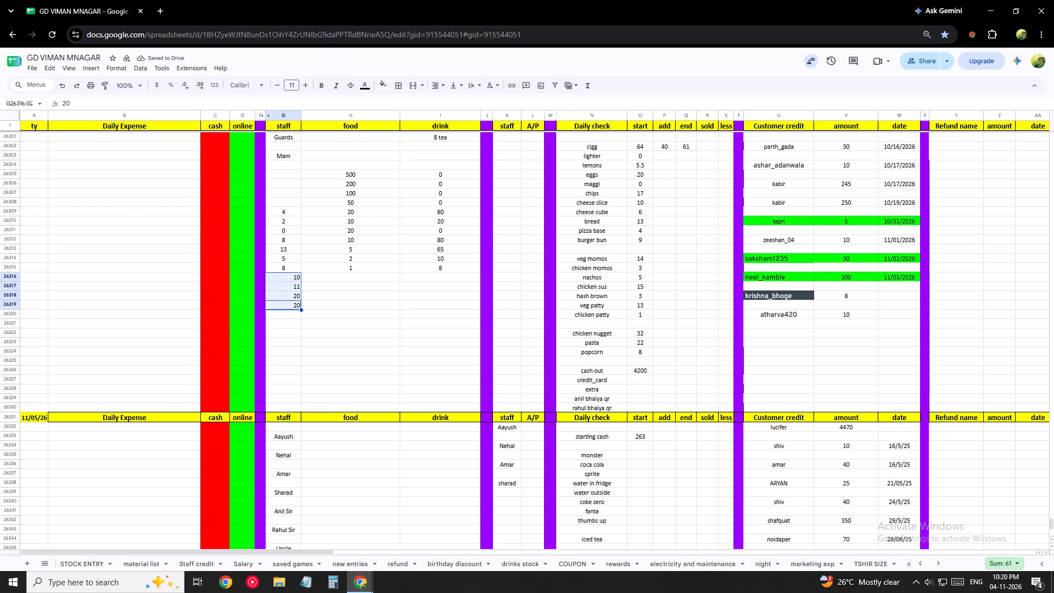
Calculate cigg sold in the 11/04/26 daily check with a formula adding start and add, minus end, without autofilling the rows below.
key("Right")
key("Right")
key("Right")
key("Right")
key("Right")
key("Right")
key("Right")
key("Right")
key("Right")
key("Right")
key("Up")
key("Up")
key("Up")
key("Up")
key("Up")
key("Up")
key("Up")
key("Up")
key("Up")
key("Up")
key("Up")
key("Up")
key("Up")
key("Up")
key("Up")
key("Up")
key("Up")
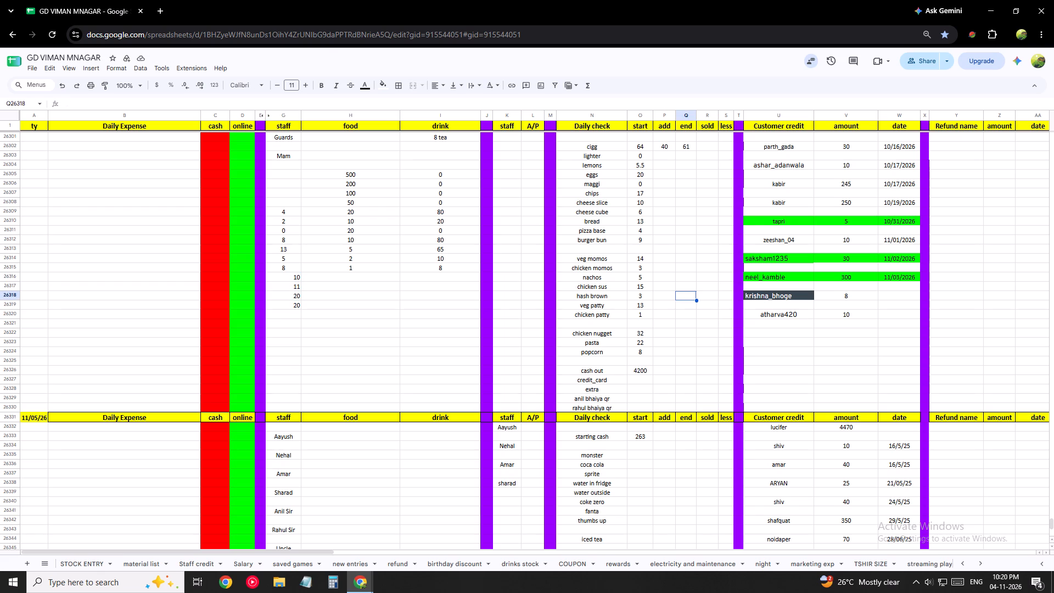
key("Right")
key("Up")
key("Down")
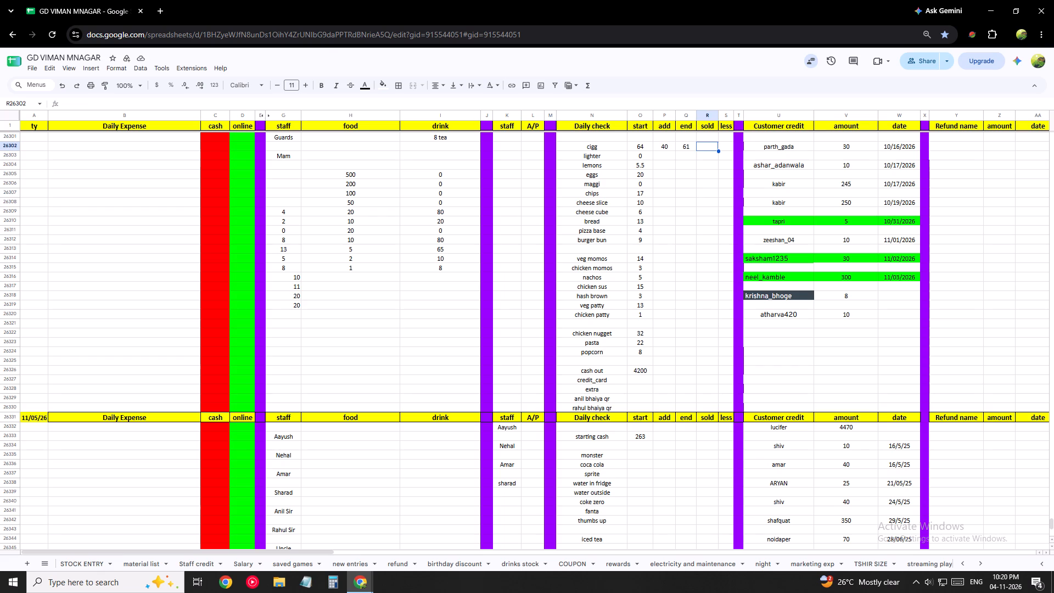
key("equal")
key("Left")
key("Left")
key("Left")
key("plus")
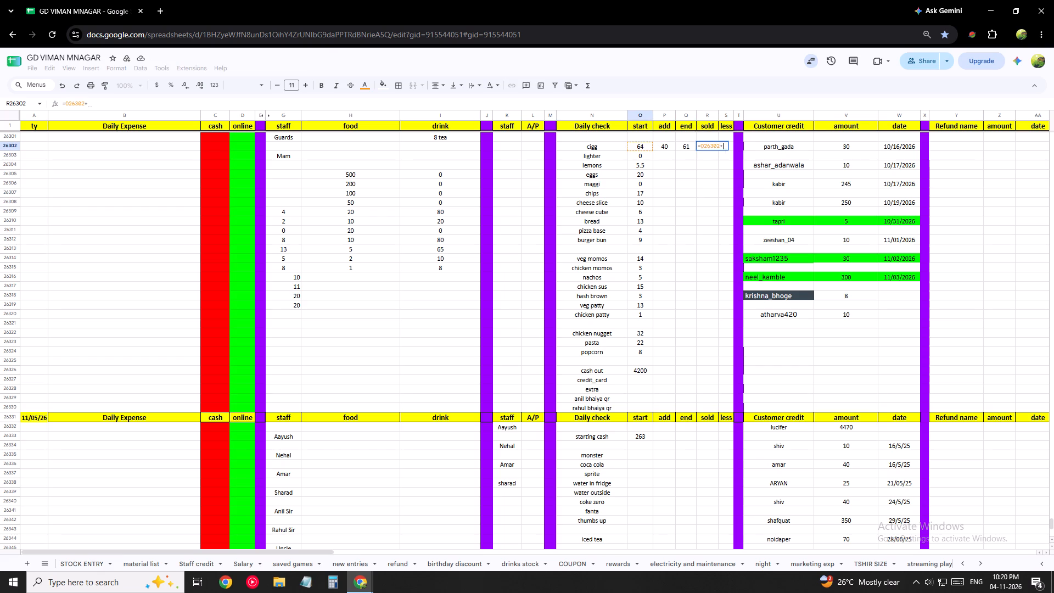
key("Right")
key("Left")
key("Left")
key("Left")
key("minus")
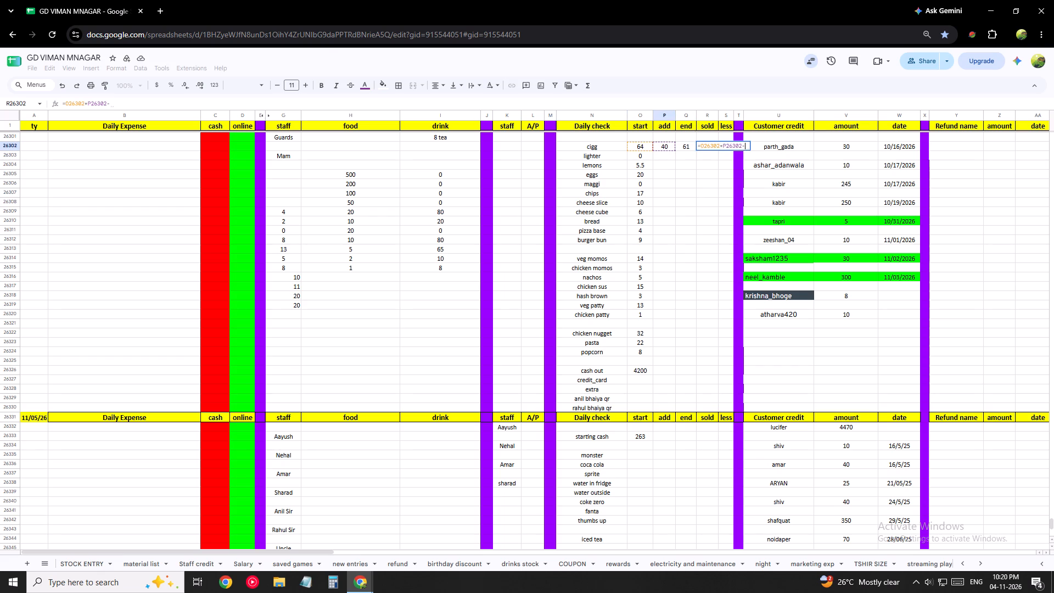
key("Right")
key("Left")
key("Left")
key("Return")
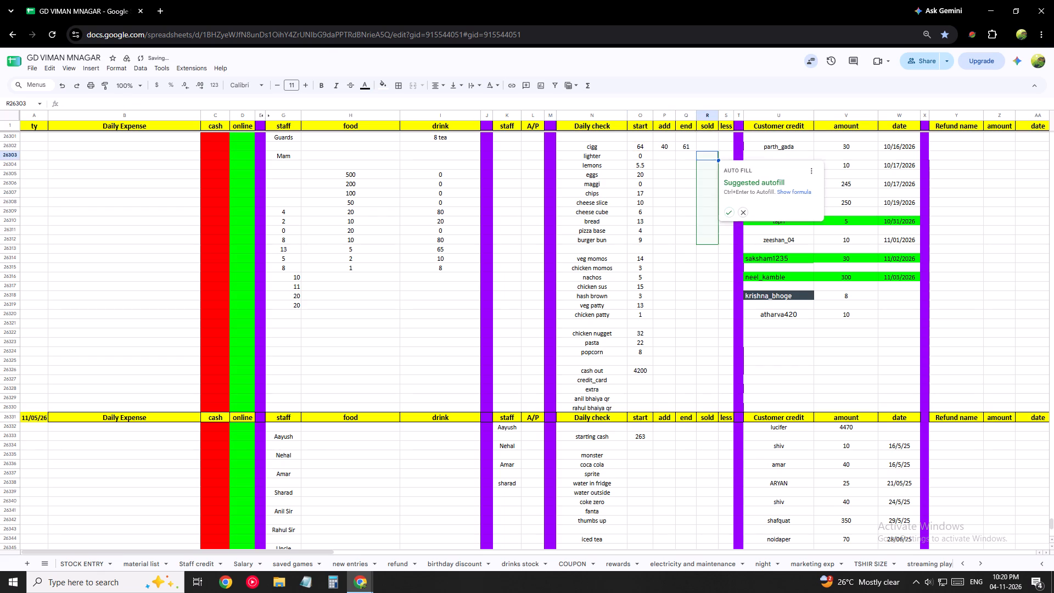
key("Down")
key("Up")
key("Up")
key("Down")
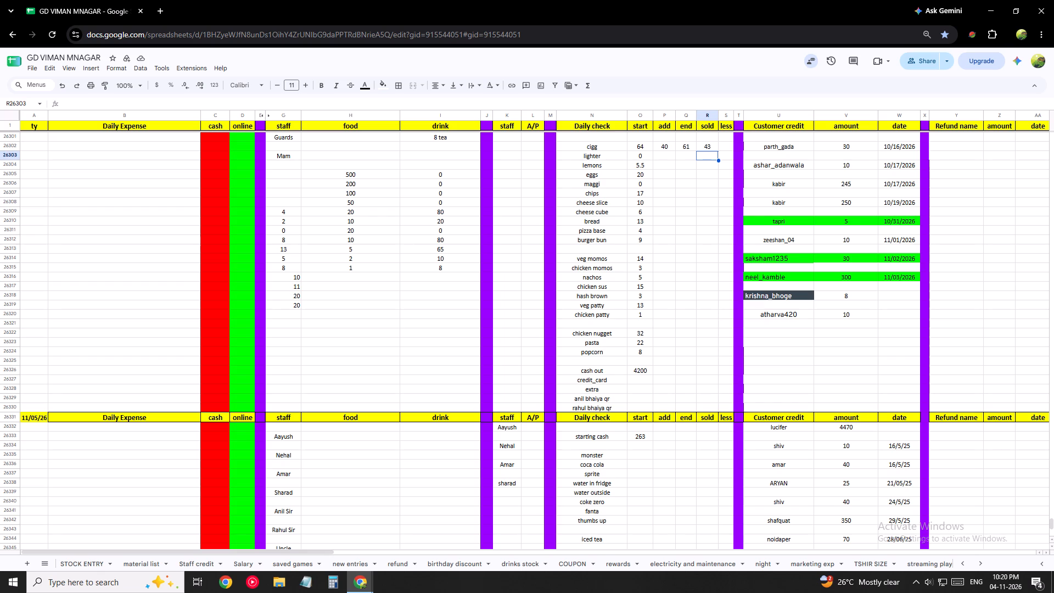
Examine the less column entries and the cigg row's less, sold and end cells in the 11/03/26 daily check.
scroll(291, 186, "up", 4)
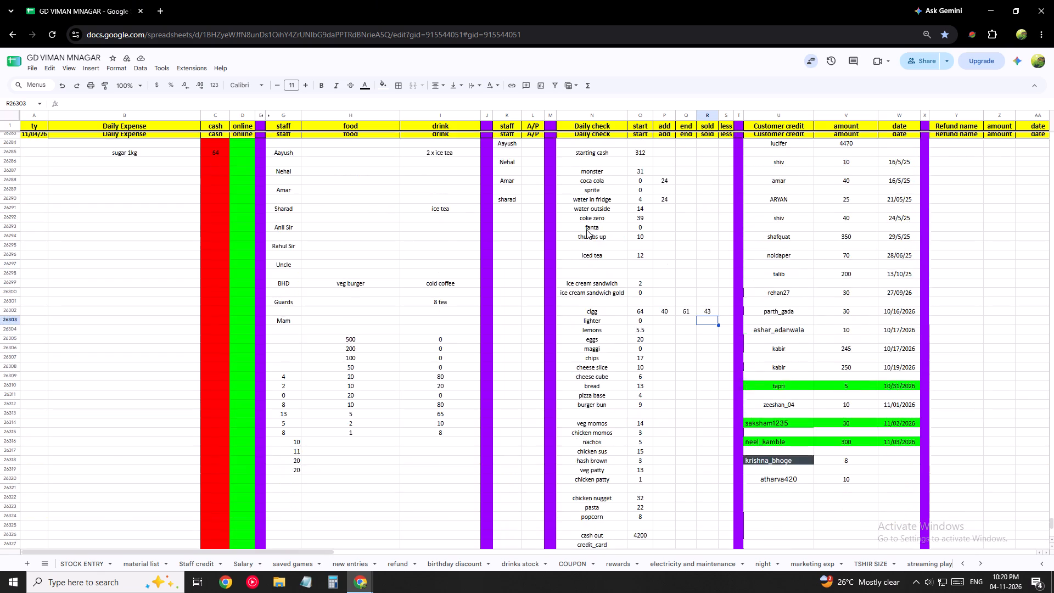
scroll(586, 230, "up", 5)
scroll(672, 206, "up", 1)
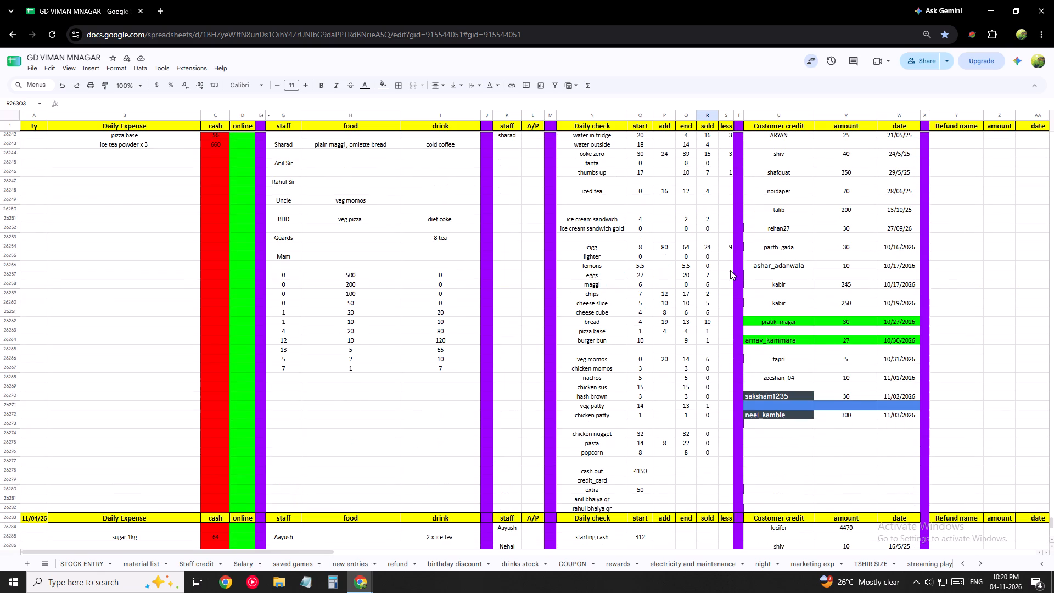
left_click(725, 243)
scroll(733, 278, "up", 2)
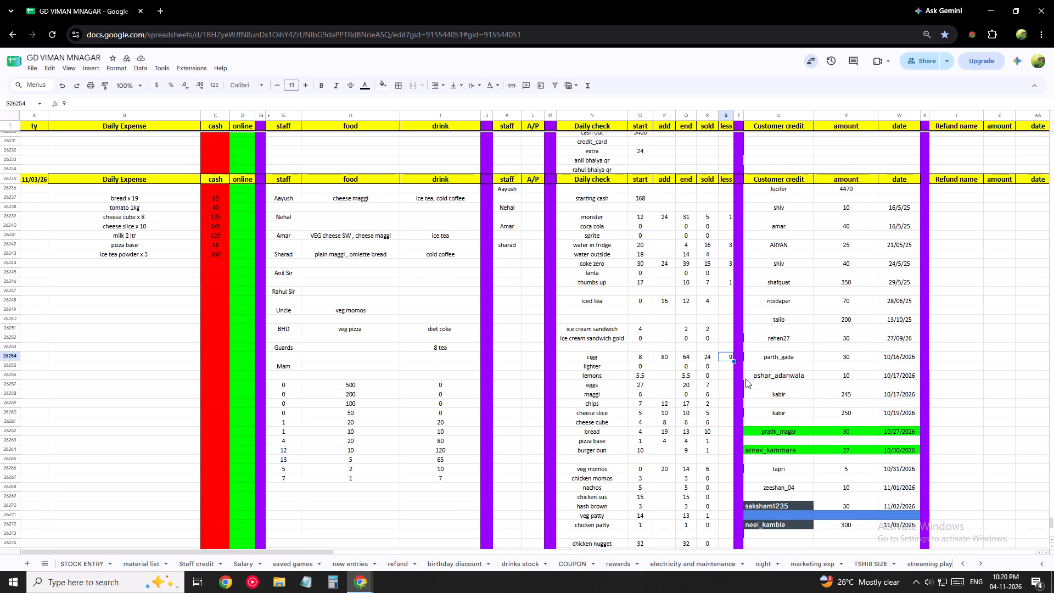
scroll(724, 379, "down", 2)
scroll(700, 383, "up", 1)
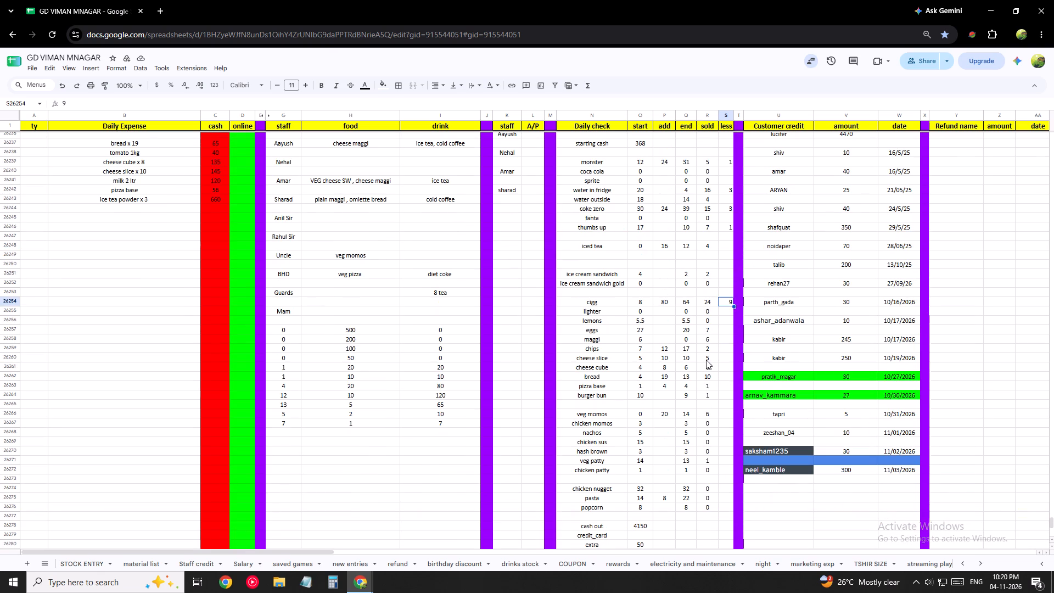
left_click(722, 278)
left_click(726, 208)
left_click(725, 174)
left_click(726, 159)
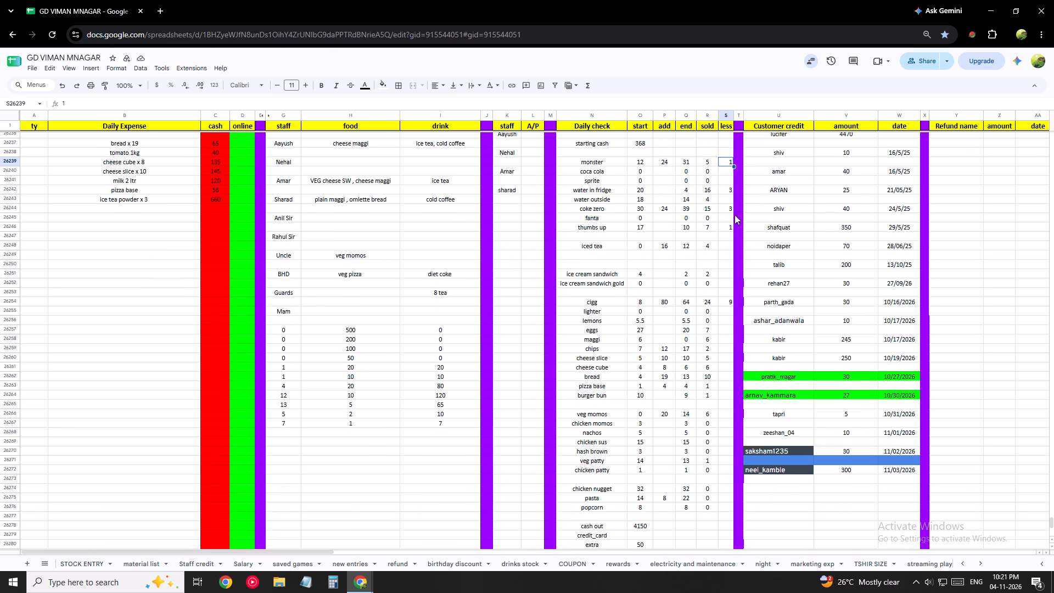
left_click(722, 300)
left_click(710, 301)
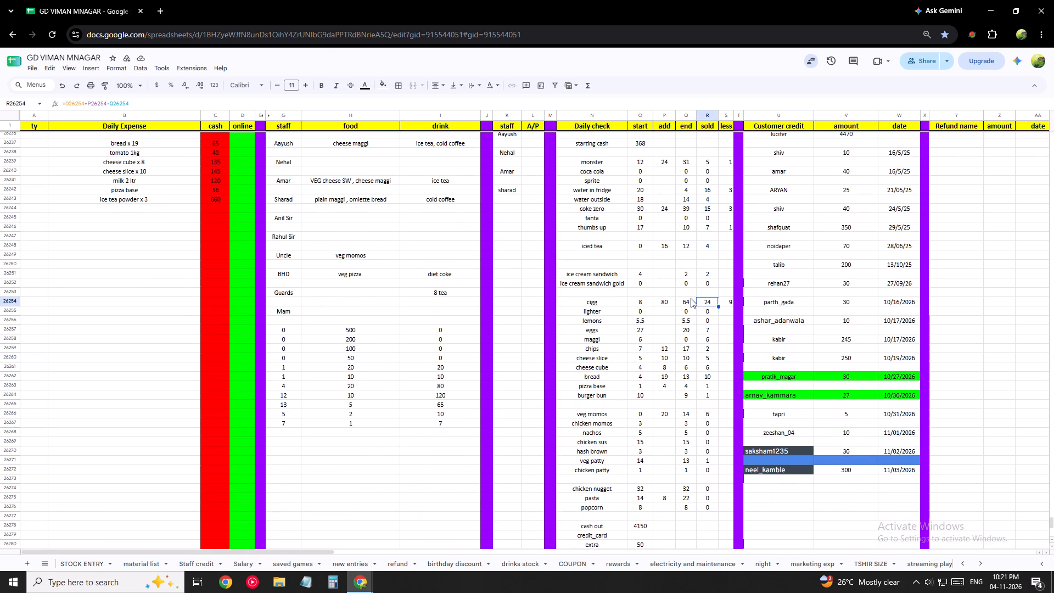
left_click(691, 298)
Compare the cigg sold figure in the 11/03/26 daily check with the one in the 11/04/26 daily check.
scroll(707, 361, "down", 6)
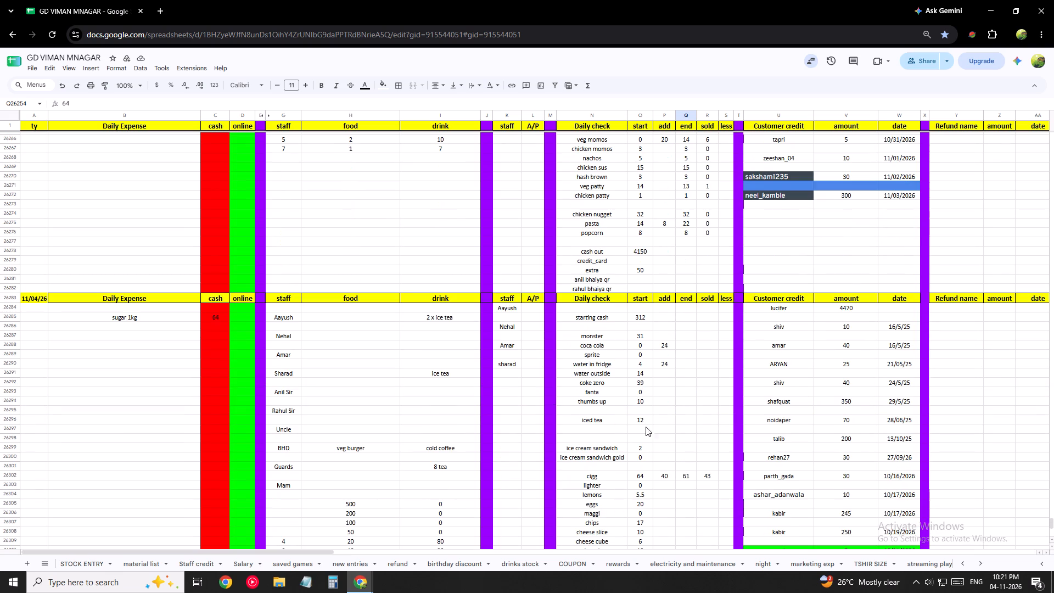
scroll(681, 424, "up", 6)
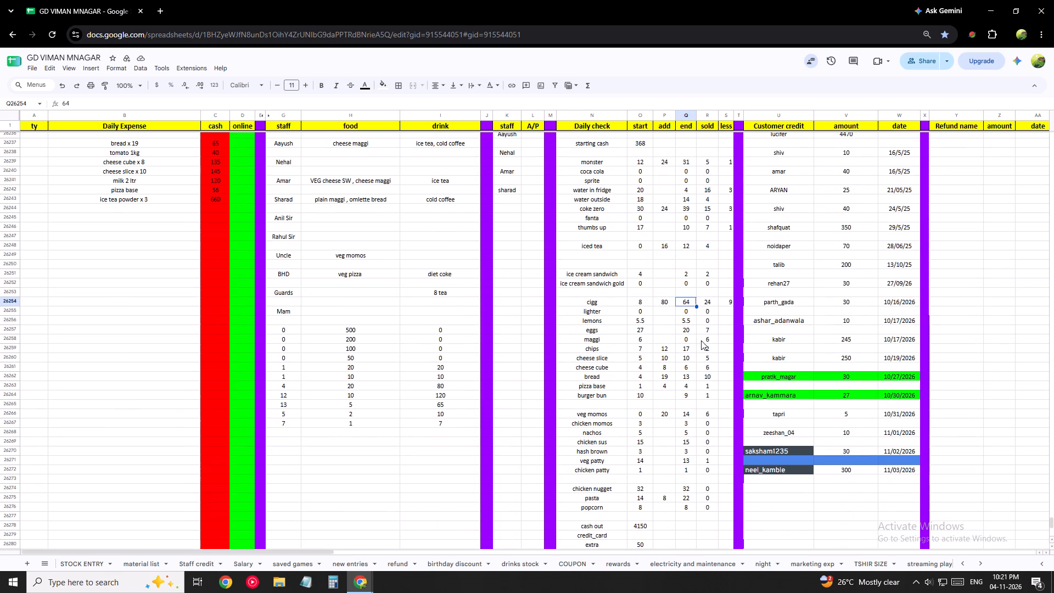
left_click(705, 304)
scroll(722, 471, "down", 5)
left_click(705, 472)
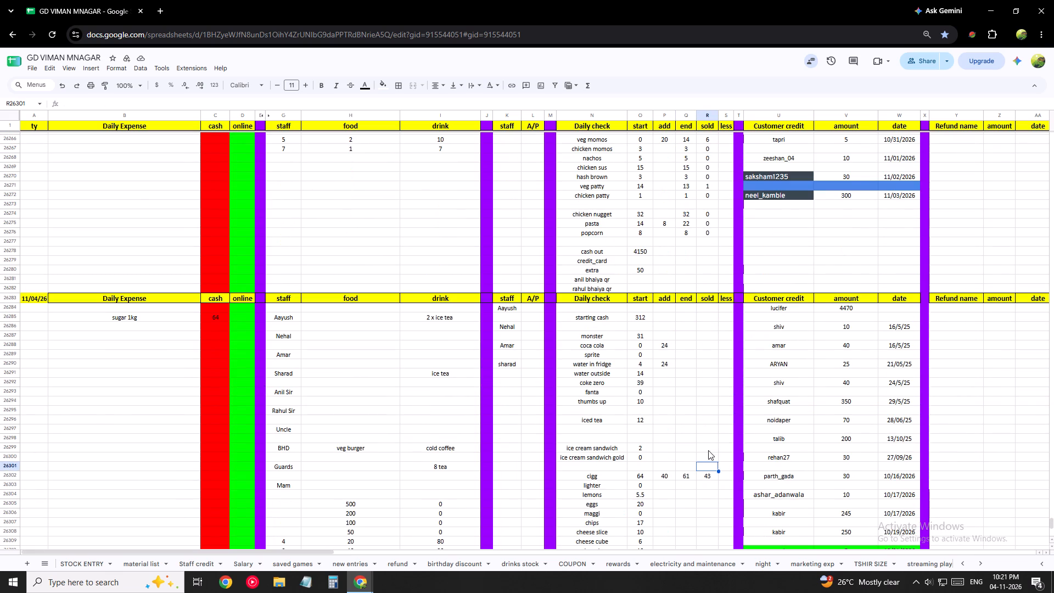
left_click(708, 478)
left_click(647, 463)
left_click(681, 440)
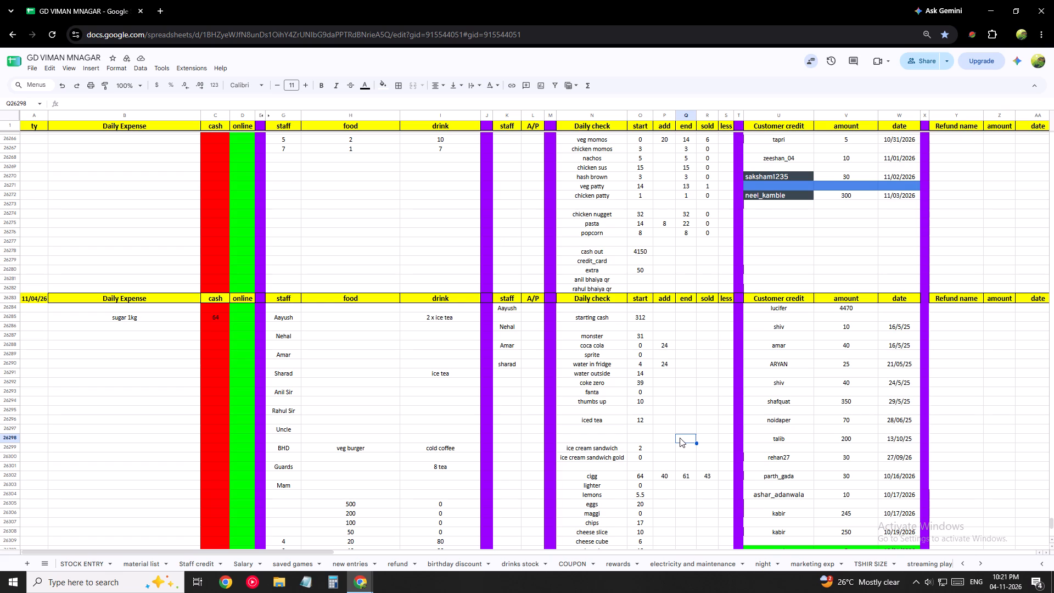
Review the start, add, end, sold and less columns of the earlier daily checks, back to 11/01/26 and before.
scroll(702, 452, "up", 12)
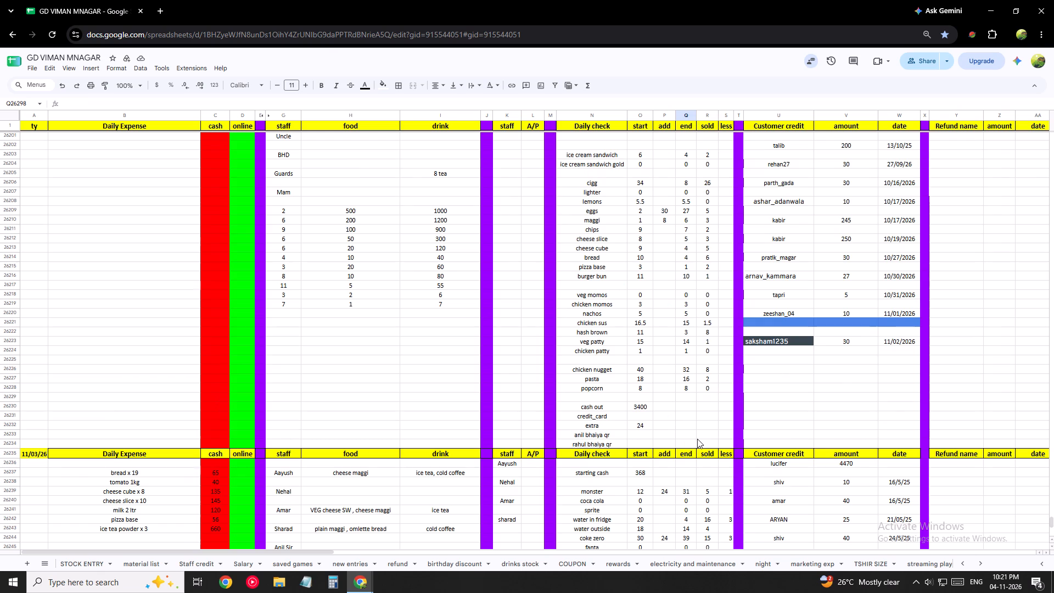
scroll(695, 355, "up", 12)
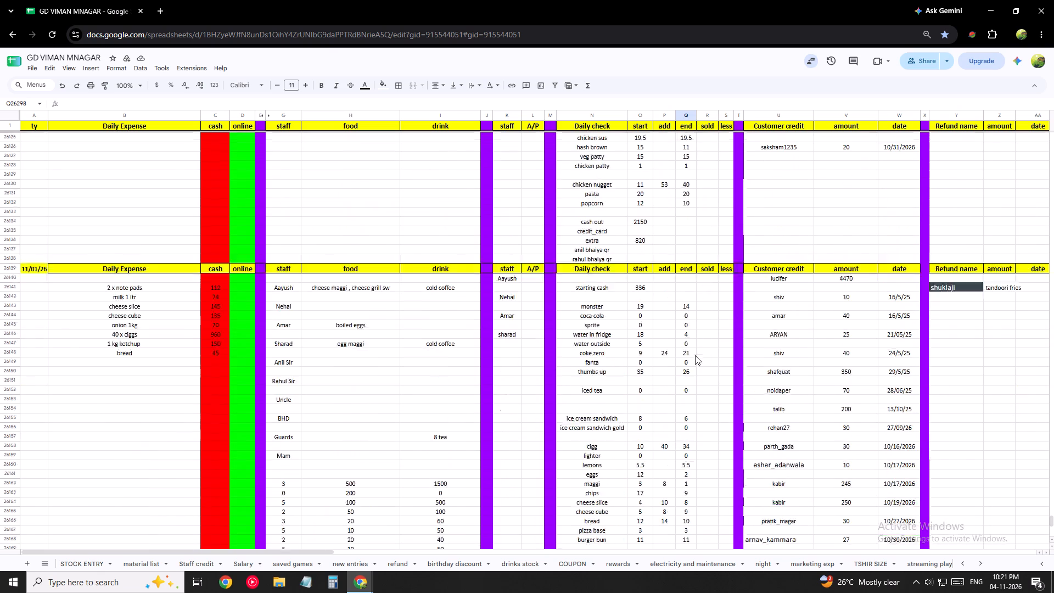
scroll(695, 355, "up", 7)
scroll(695, 361, "down", 11)
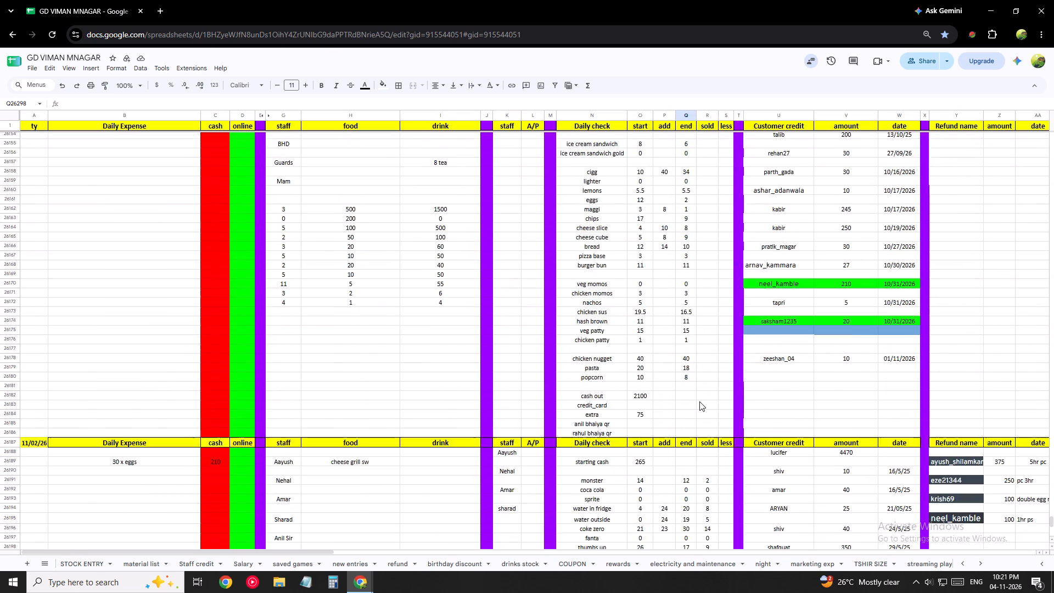
scroll(699, 401, "down", 13)
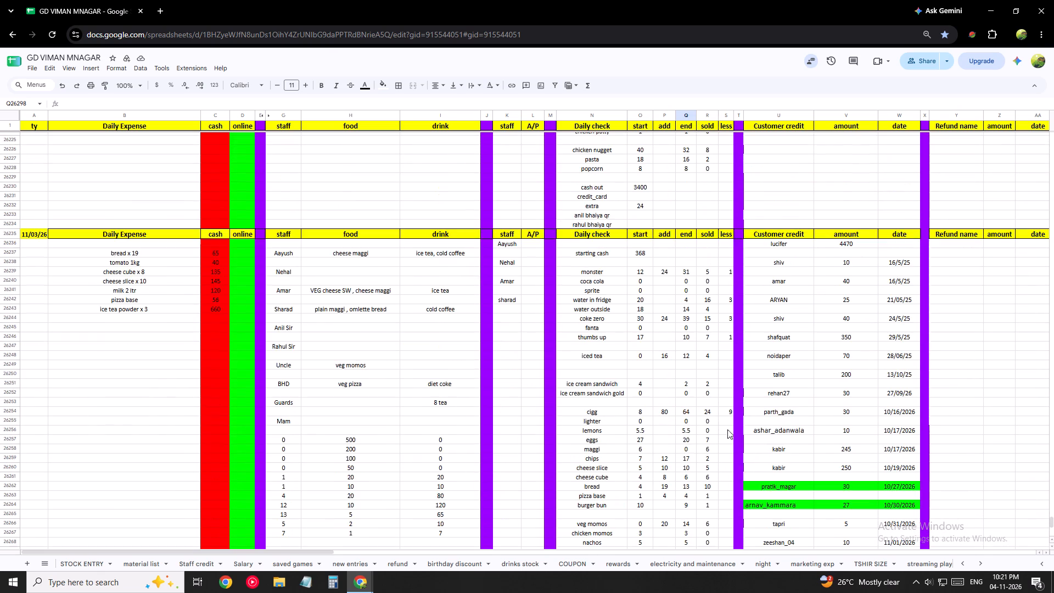
scroll(727, 429, "down", 3)
scroll(664, 307, "down", 2)
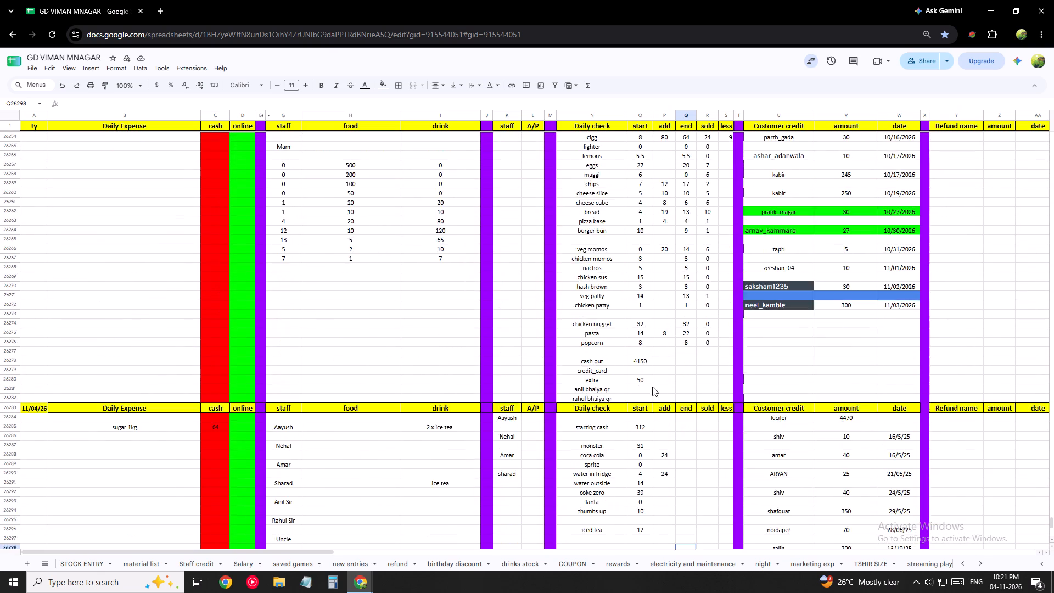
Recheck the cigg row's end, sold and less cells and the last customer credit amount in the 11/04/26 section.
scroll(652, 387, "down", 2)
scroll(653, 432, "down", 2)
left_click(637, 369)
left_click(694, 371)
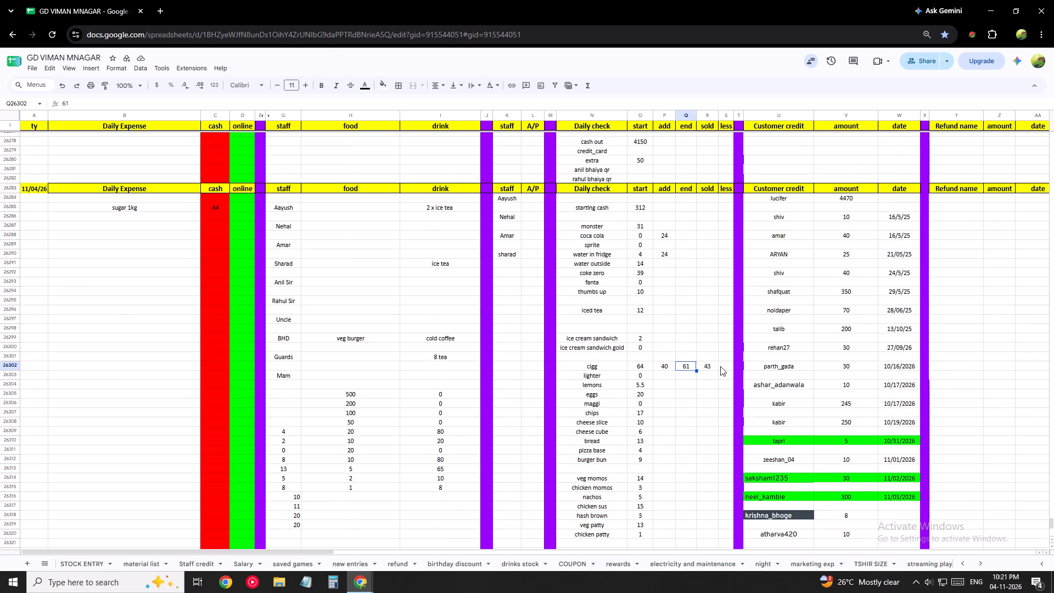
left_click(720, 366)
left_click(703, 365)
scroll(710, 429, "down", 2)
left_click(917, 447)
left_click(837, 424)
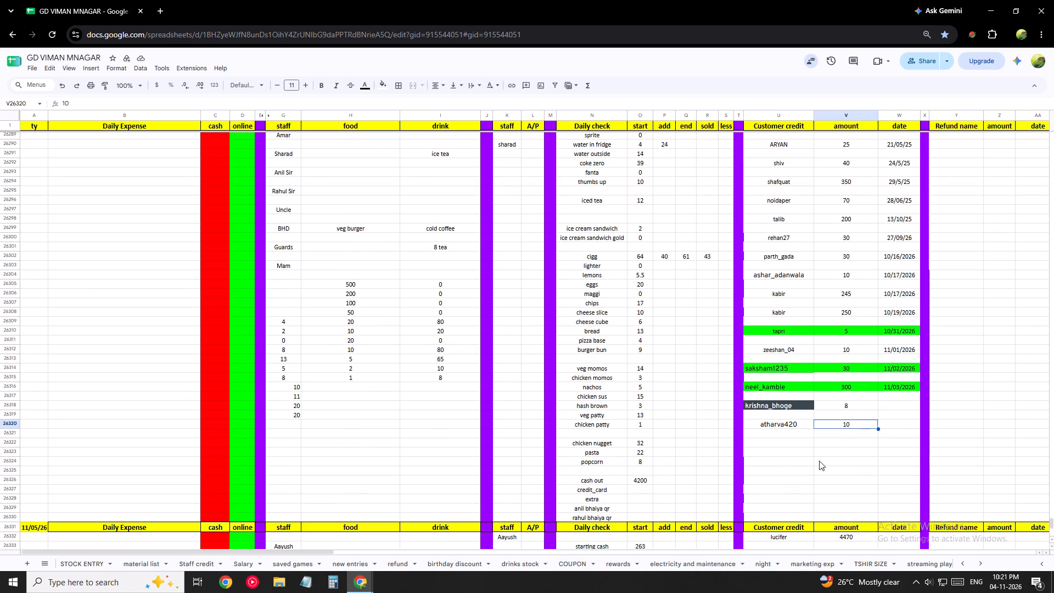
scroll(819, 461, "down", 2)
scroll(751, 444, "down", 2)
scroll(737, 443, "up", 4)
scroll(714, 445, "down", 1)
scroll(714, 445, "up", 3)
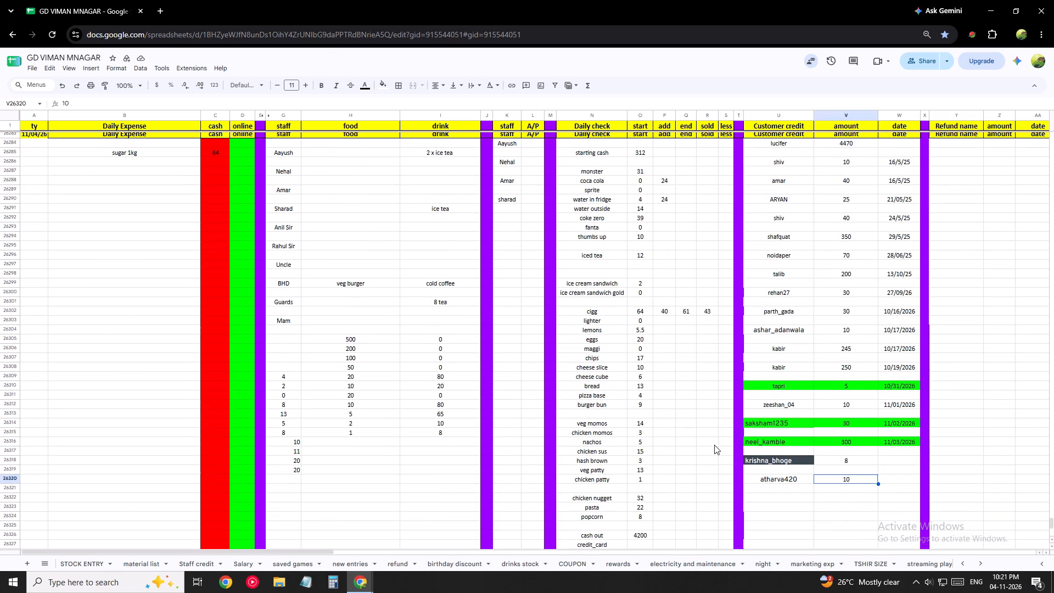
left_click(699, 363)
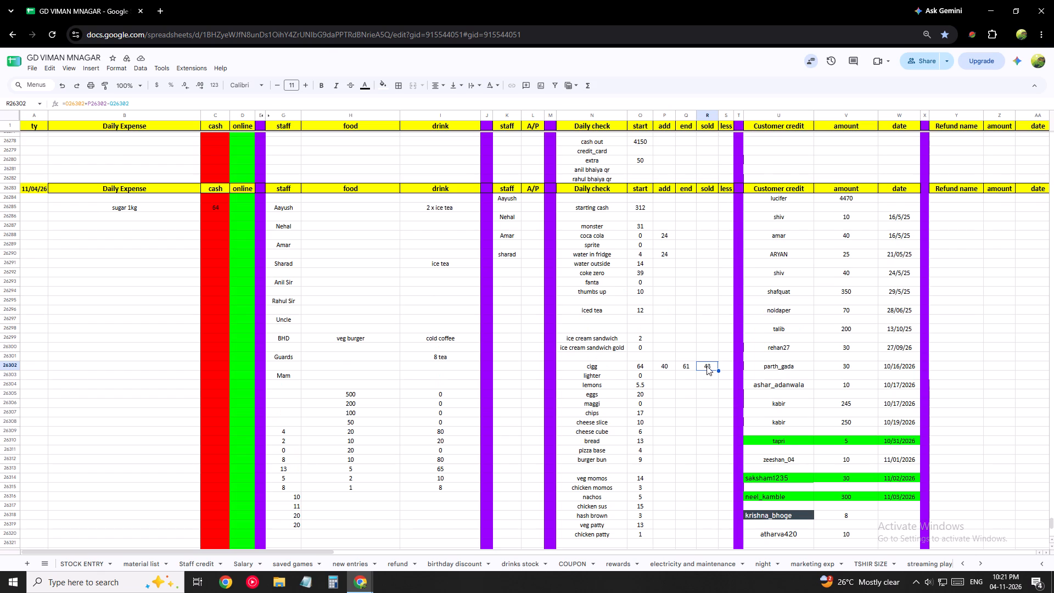
Select the 11/04/26 denomination totals in the drink column, from the 50 row down past the 1 row, to check their sum.
left_click_drag(447, 513, 455, 420)
scroll(456, 419, "down", 3)
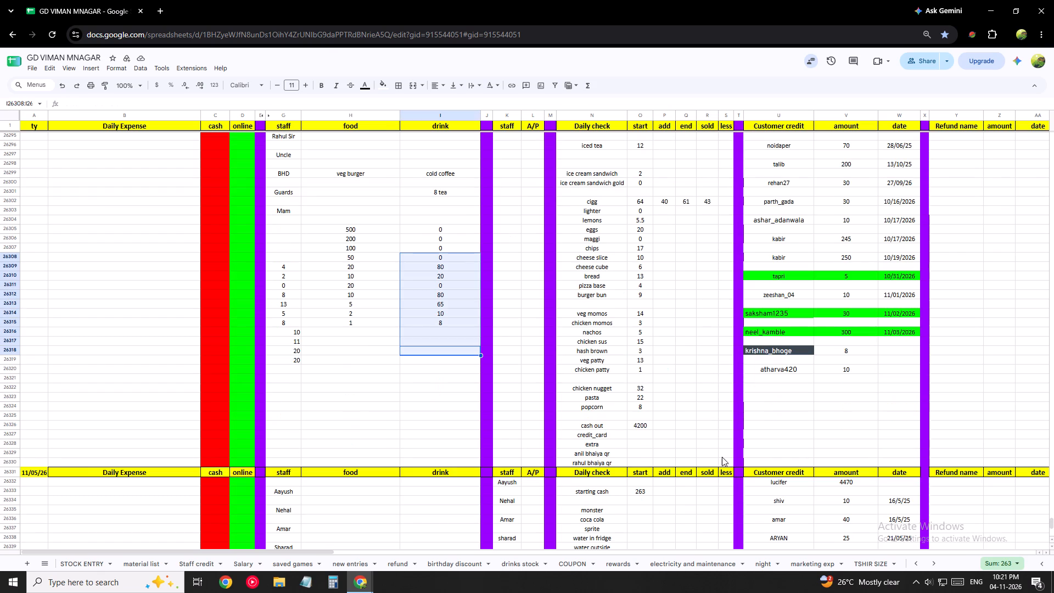
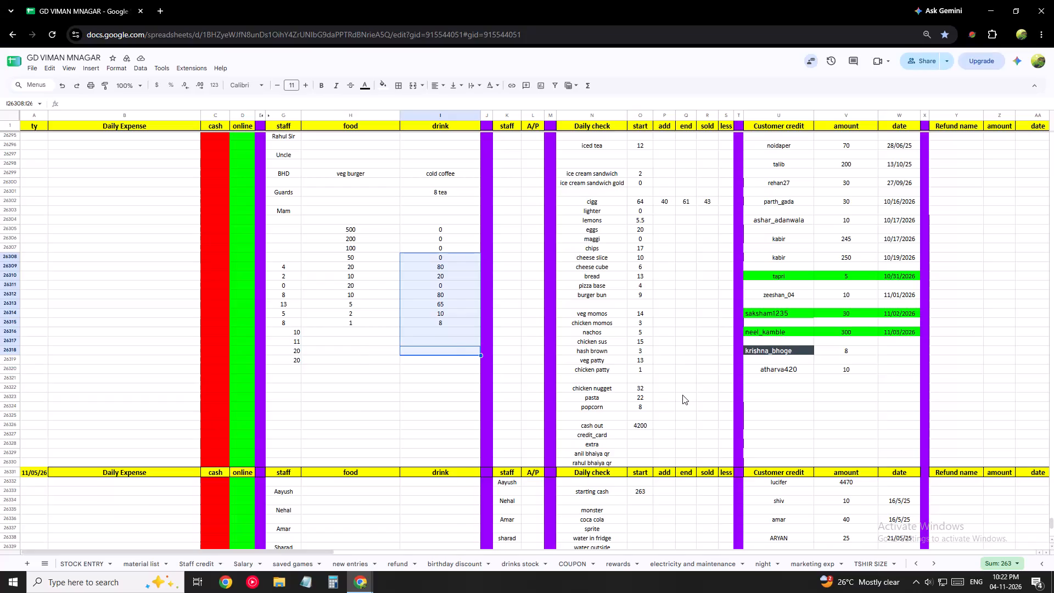
In Calculator, compute 13125 + 4200 + 263 + 64 + 8 + 10 − 335 for the 11/04/26 cash, and minimise it.
type("cal")
key("Return")
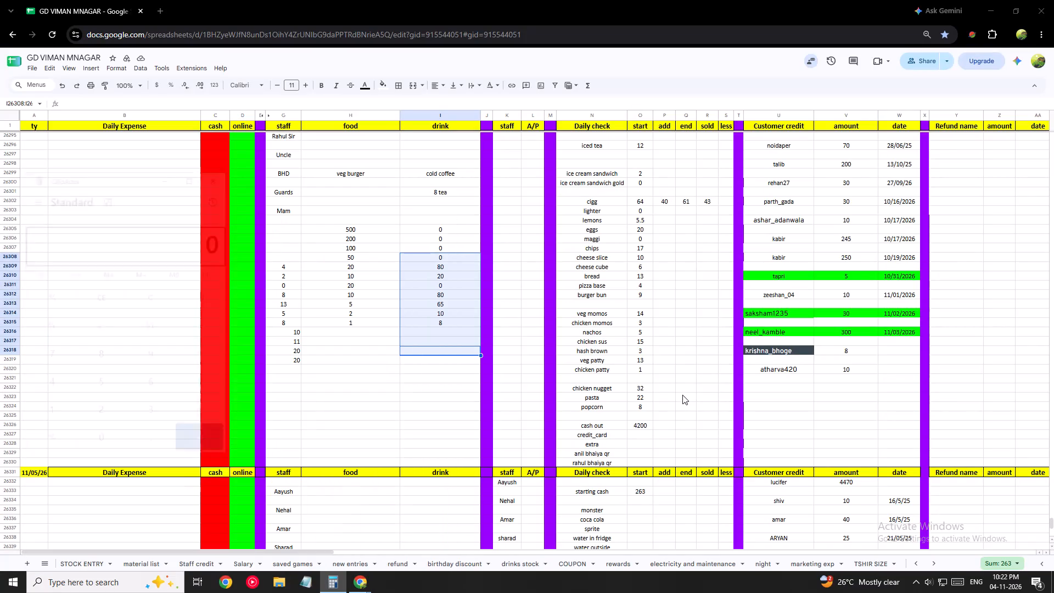
type("13125")
type("+4200")
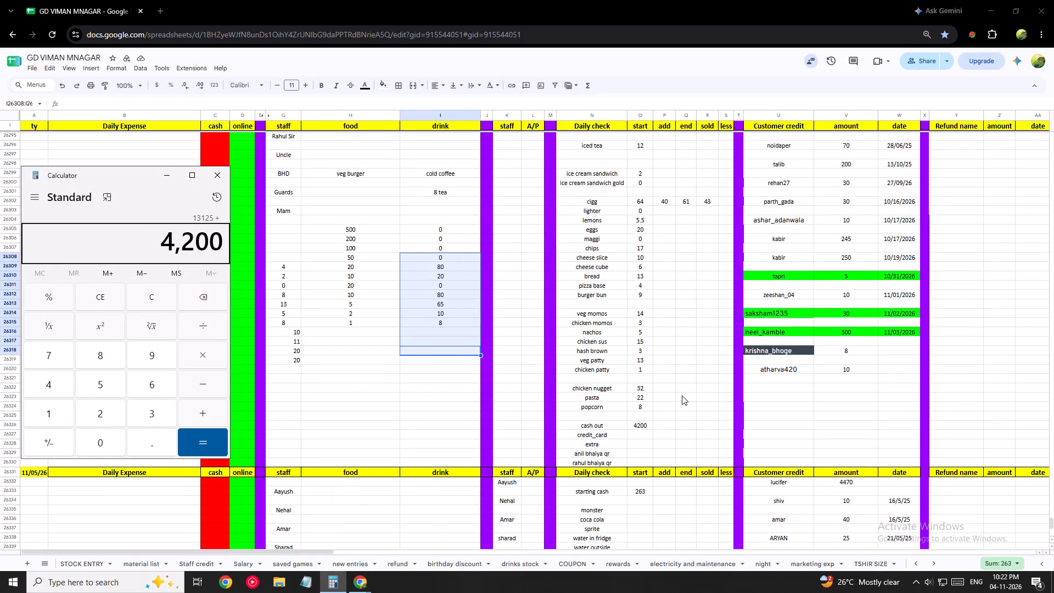
type("+263+64+")
key("8")
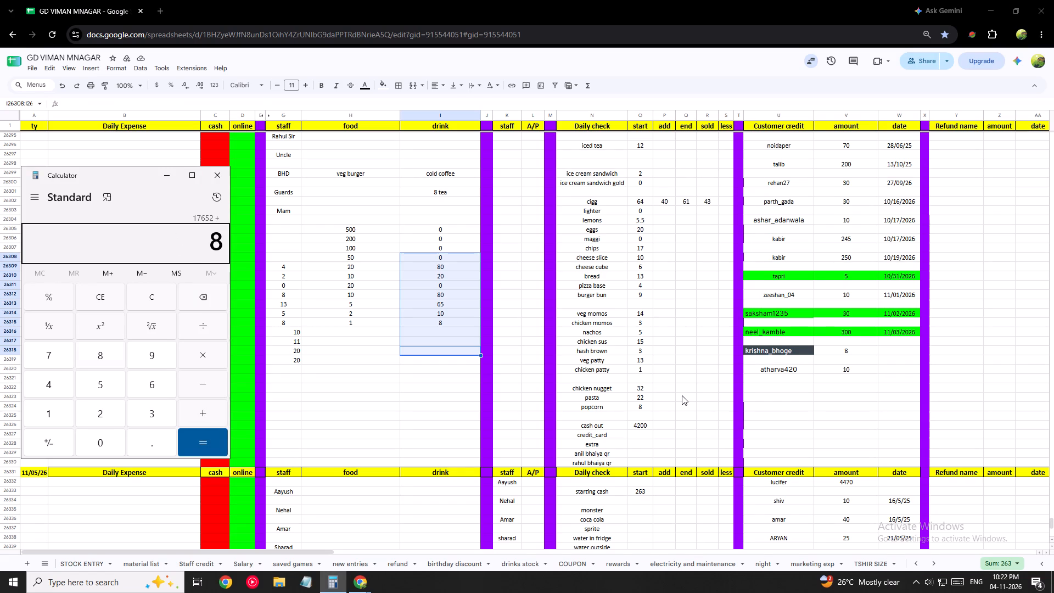
type("+10+")
key("minus")
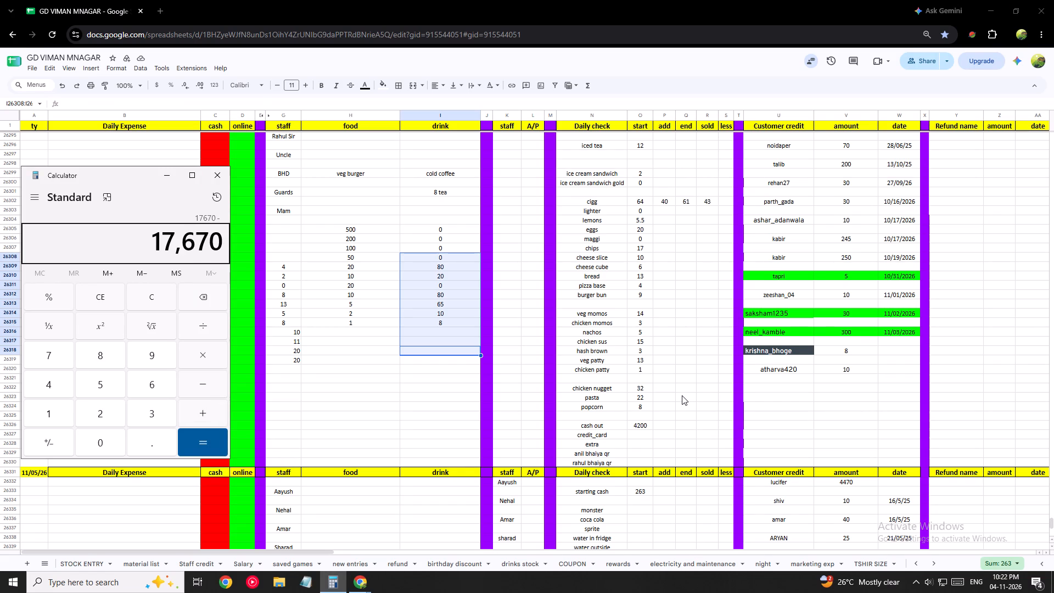
key("3")
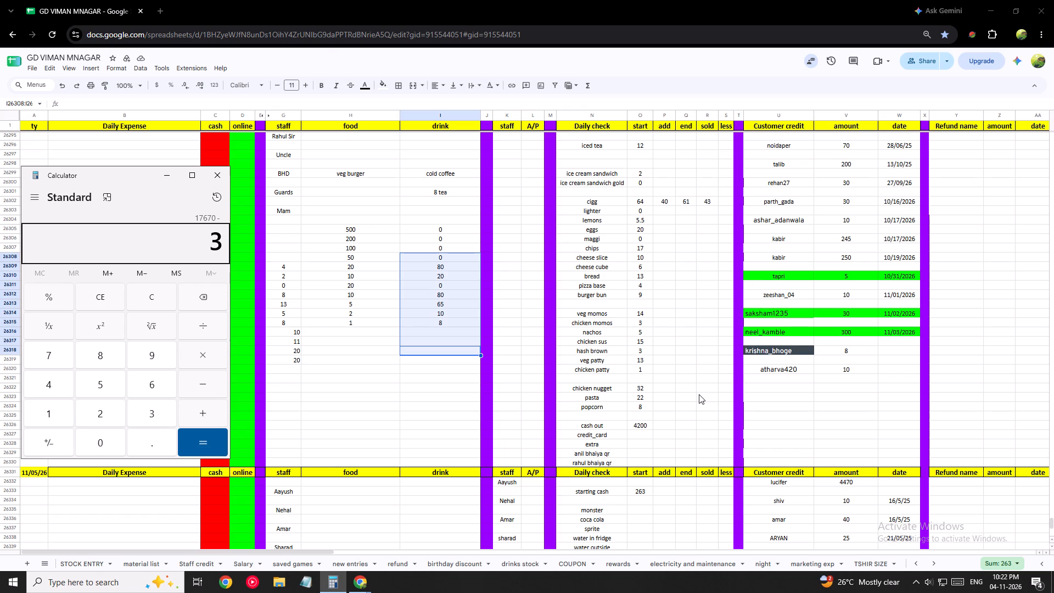
type("35")
key("Return")
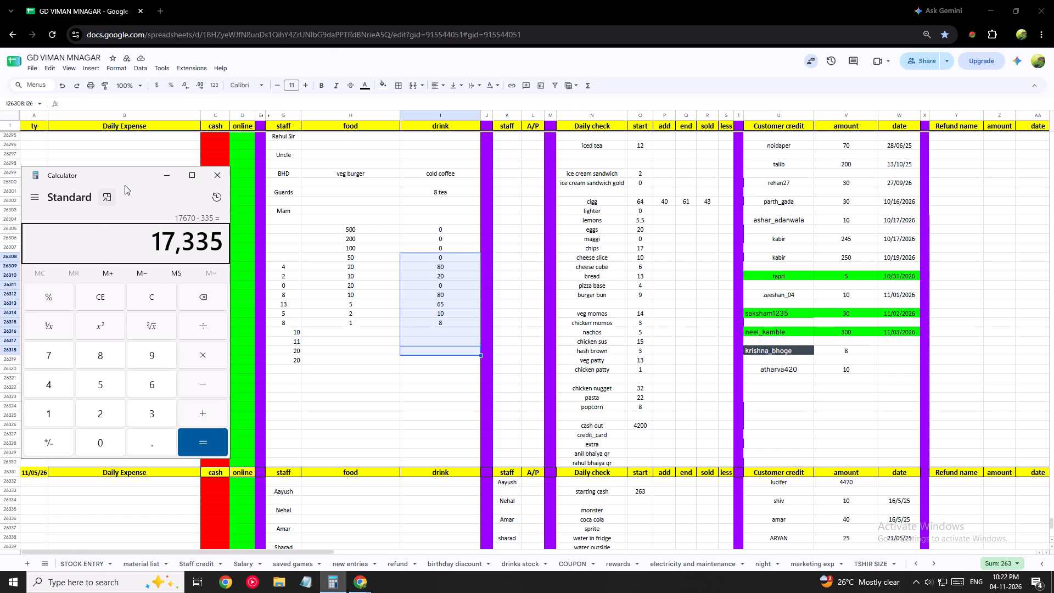
left_click_drag(116, 180, 178, 210)
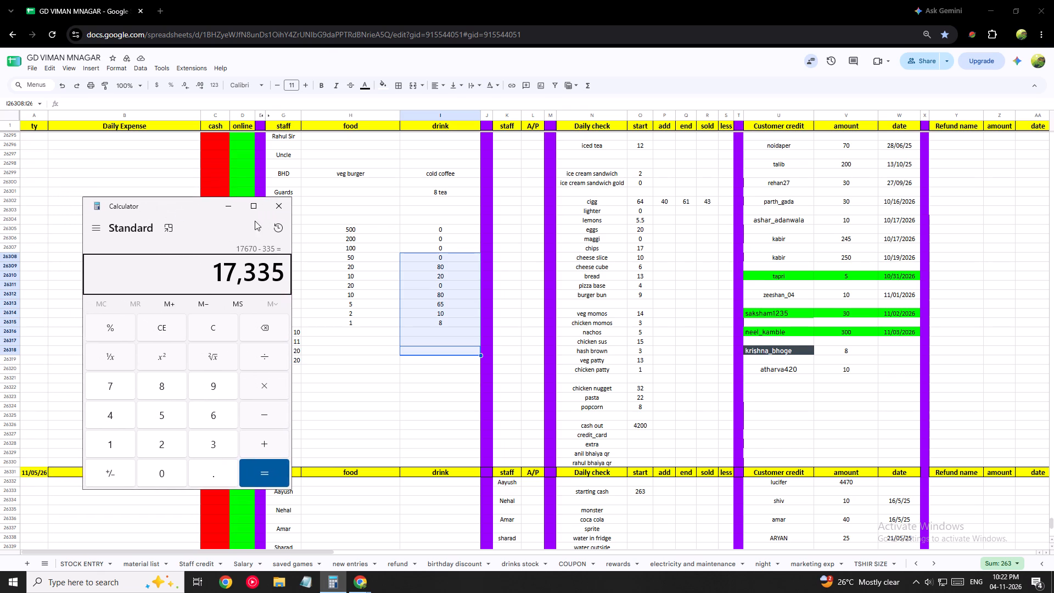
left_click(227, 209)
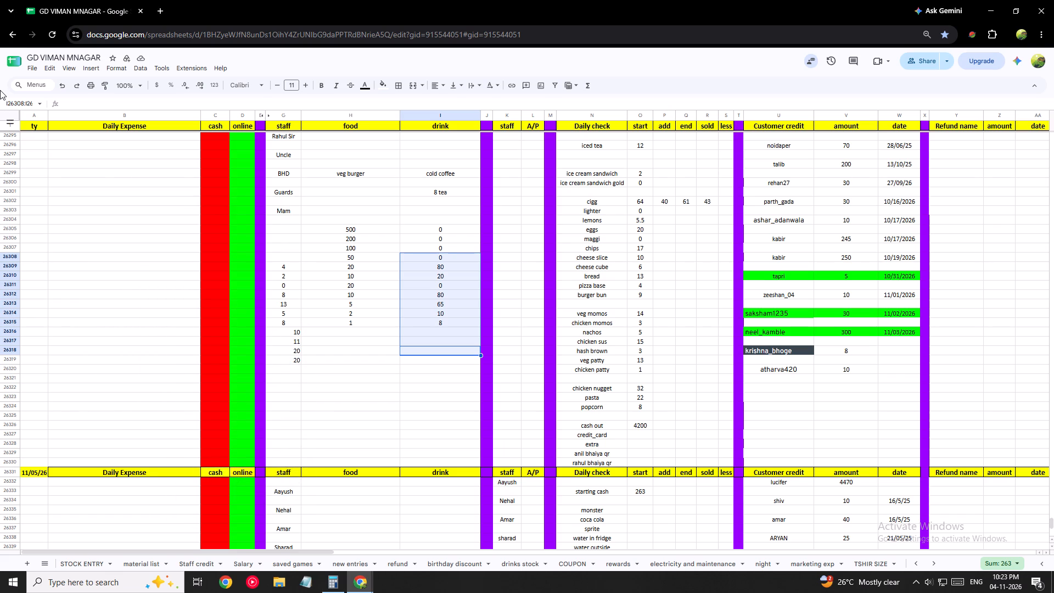
Look over the 11/05/26 section and recheck the cigg row's end and sold cells in the 11/04/26 daily check.
scroll(187, 264, "down", 5)
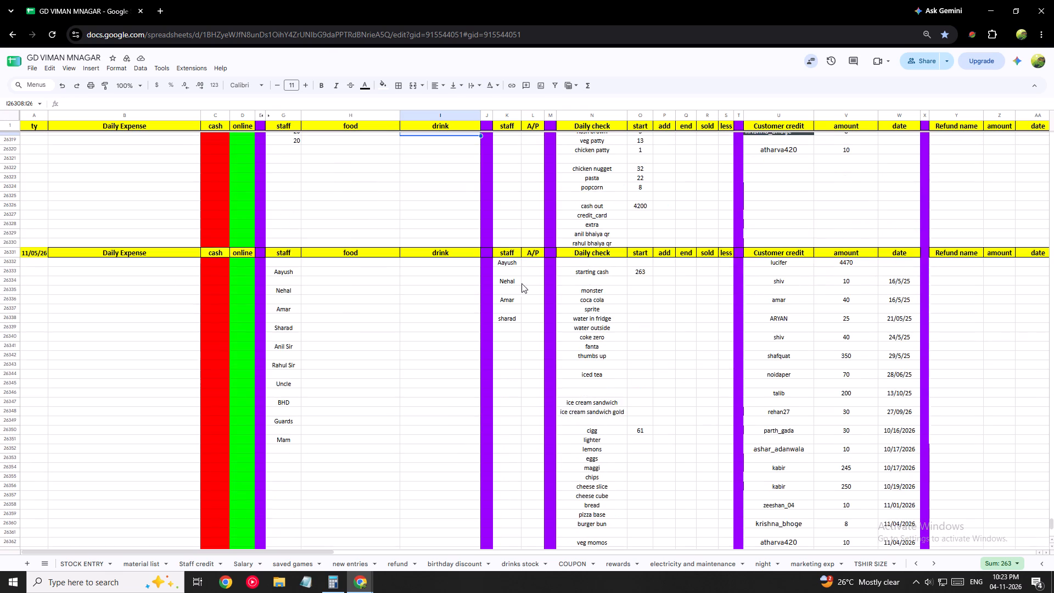
scroll(666, 316, "down", 1)
scroll(634, 338, "up", 8)
left_click(690, 318)
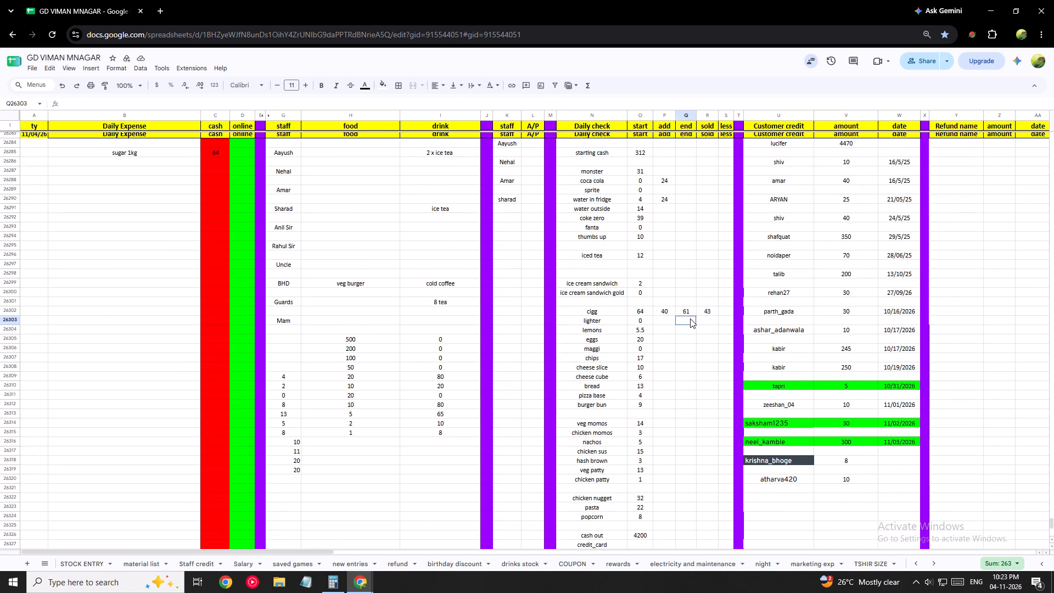
left_click(688, 315)
left_click(690, 307)
left_click(709, 314)
In the 11/04/26 monster row's sold cell, enter a formula for start plus add minus end (=O26287+P26287-Q26287).
left_click(712, 164)
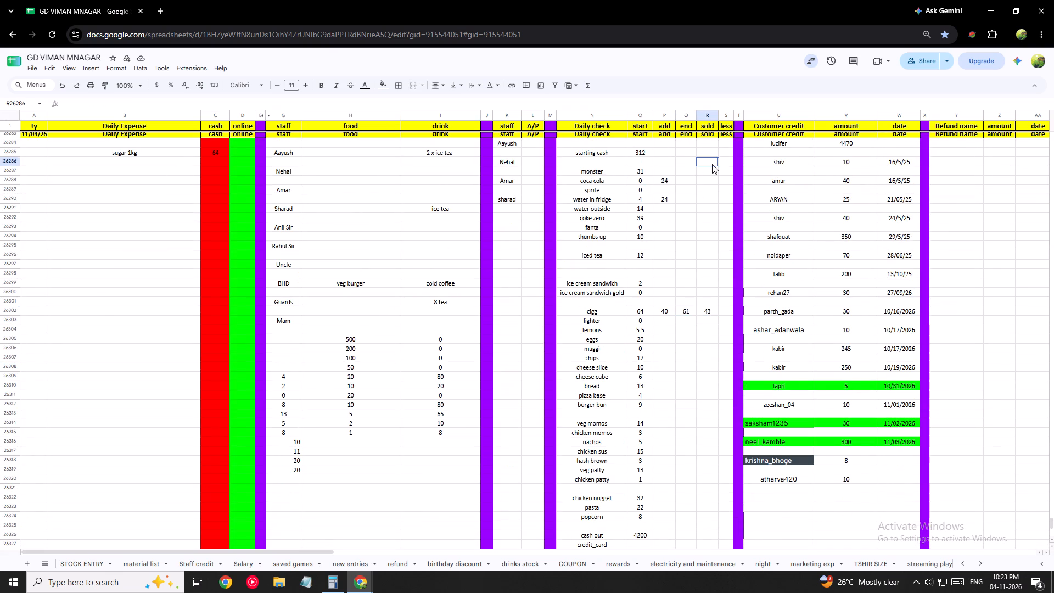
left_click(711, 170)
key("equal")
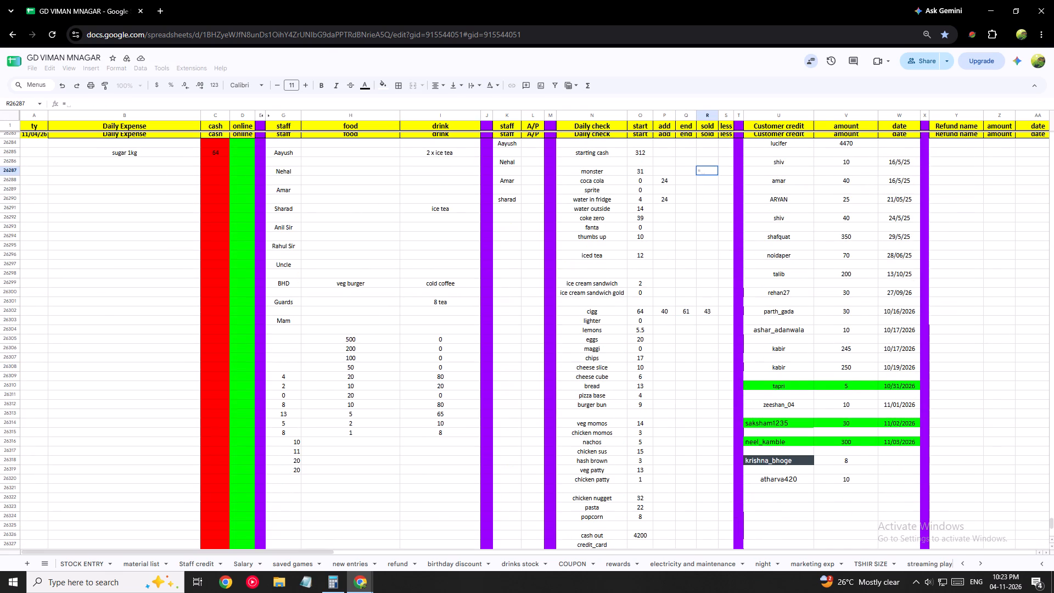
key("Left")
key("Left")
key("Left")
key("plus")
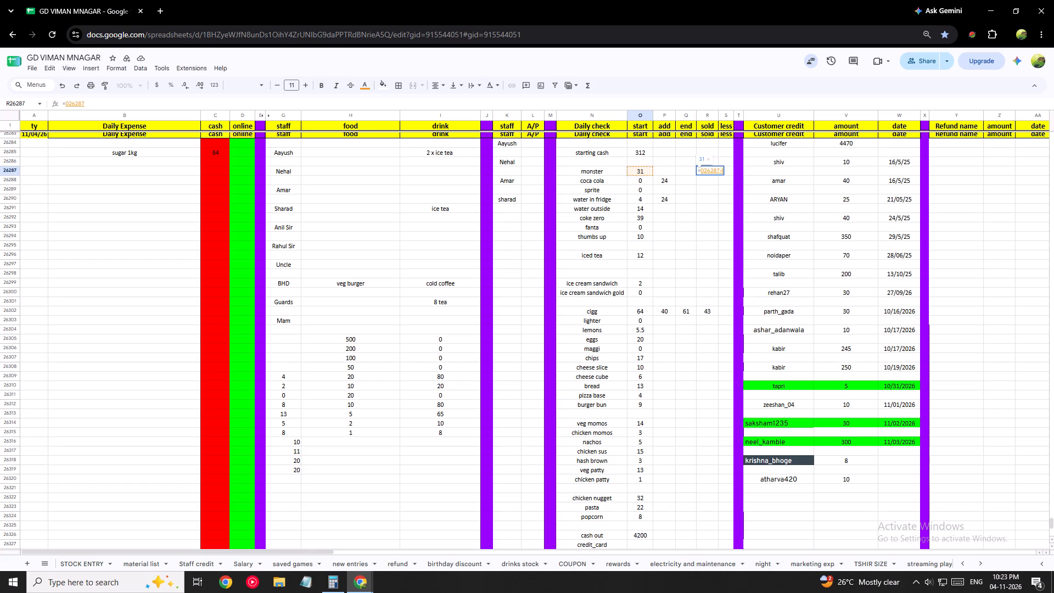
key("Right")
key("Left")
key("Left")
key("Left")
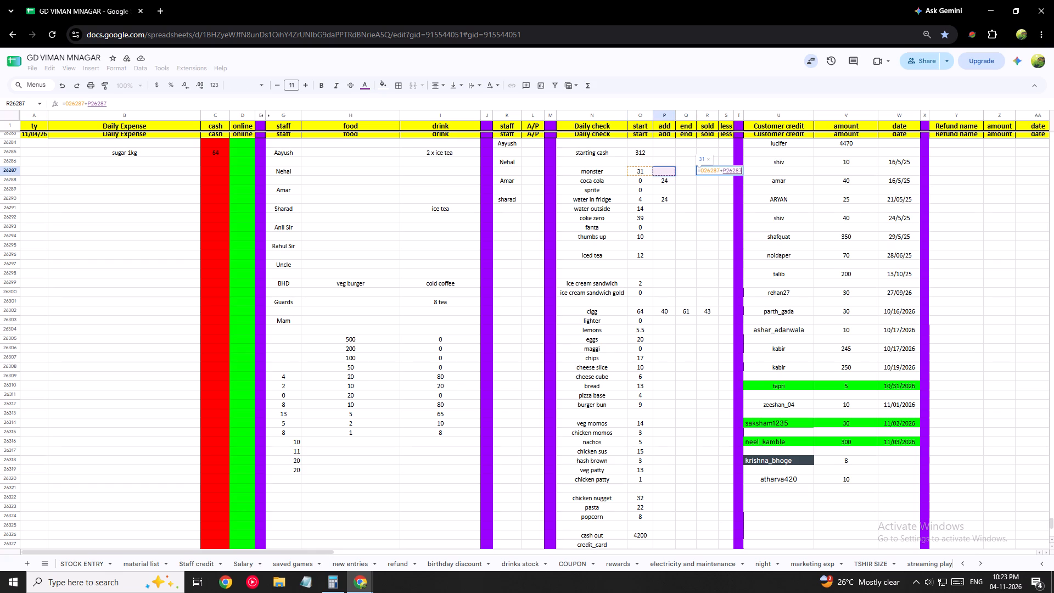
key("minus")
key("Right")
key("Left")
key("Left")
key("Left")
key("Right")
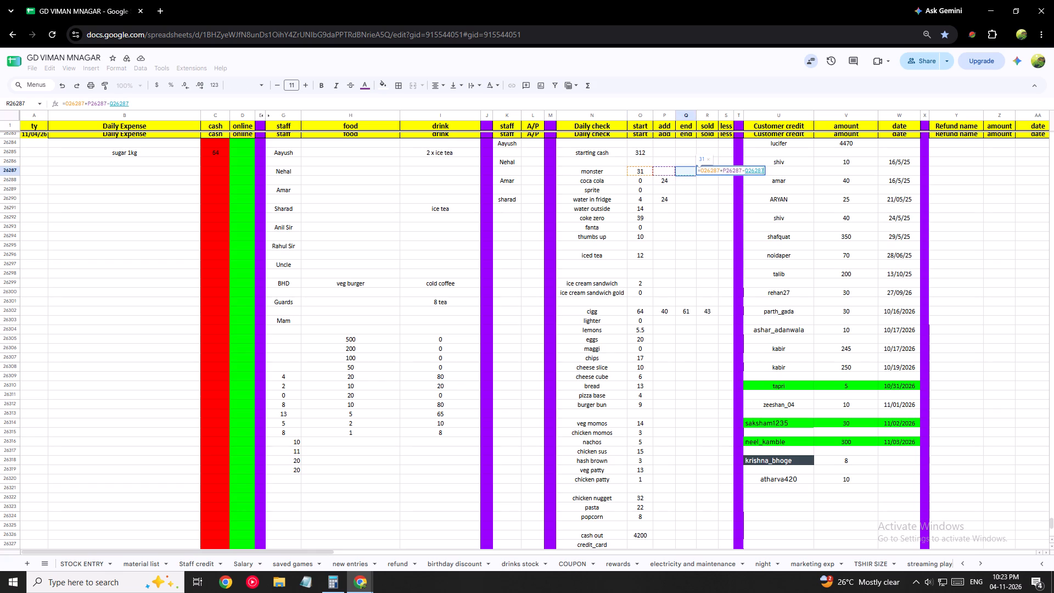
key("Return")
Fill the monster row's sold formula down the sold column through the popcorn row of the 11/04/26 daily check.
left_click(709, 169)
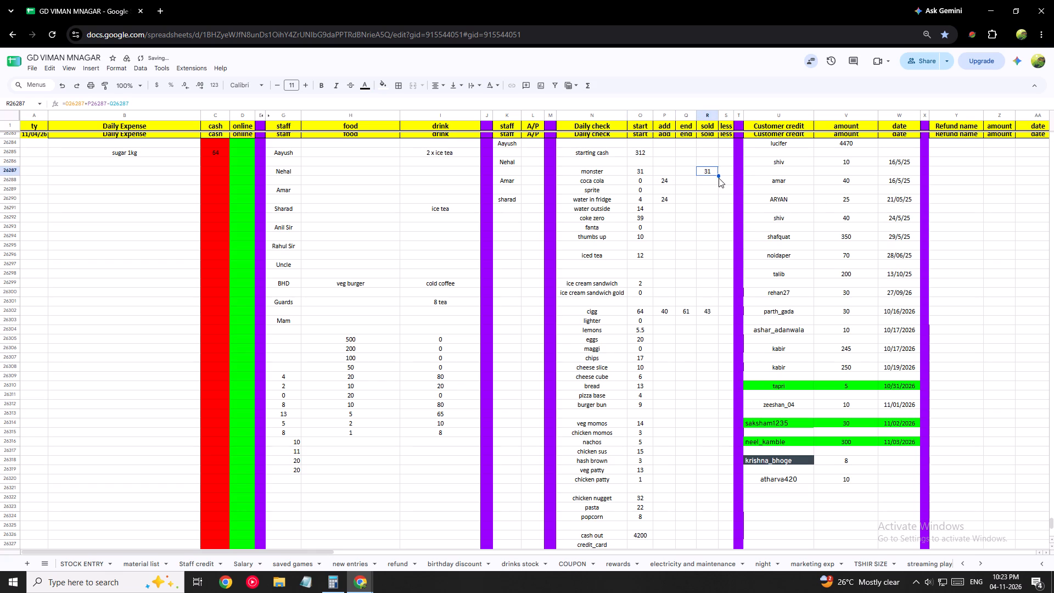
left_click_drag(719, 176, 709, 354)
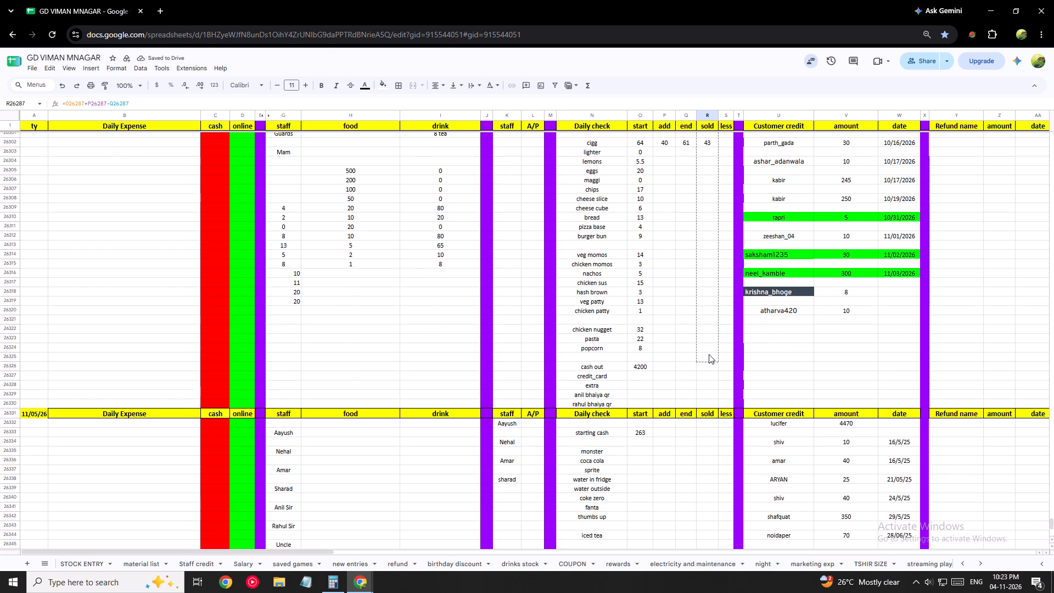
left_click_drag(709, 354, 707, 345)
scroll(705, 355, "up", 3)
left_click(673, 344)
left_click(669, 320)
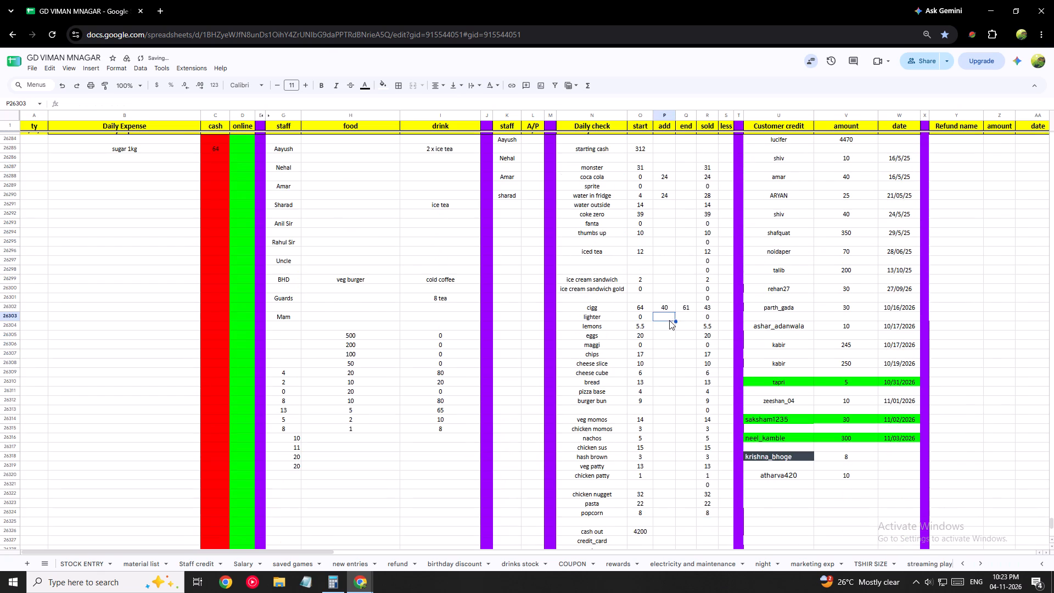
Clear the sold formulas from the four item-less rows between thumbs up and cigg in the 11/04/26 daily check.
left_click(707, 292)
left_click(708, 298)
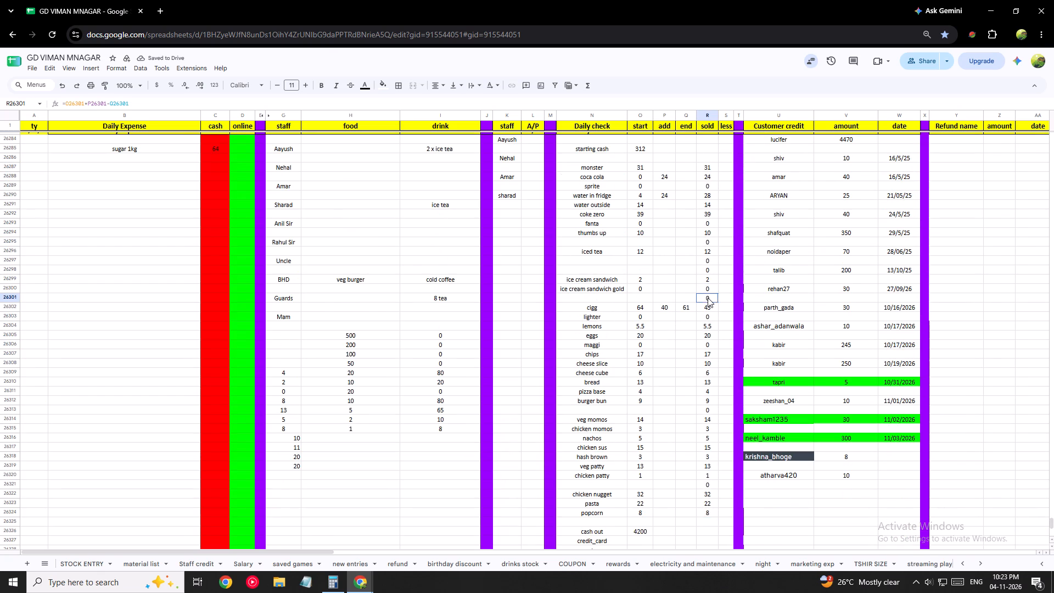
key("Delete")
key("Up")
key("Up")
key("Up")
key("Delete")
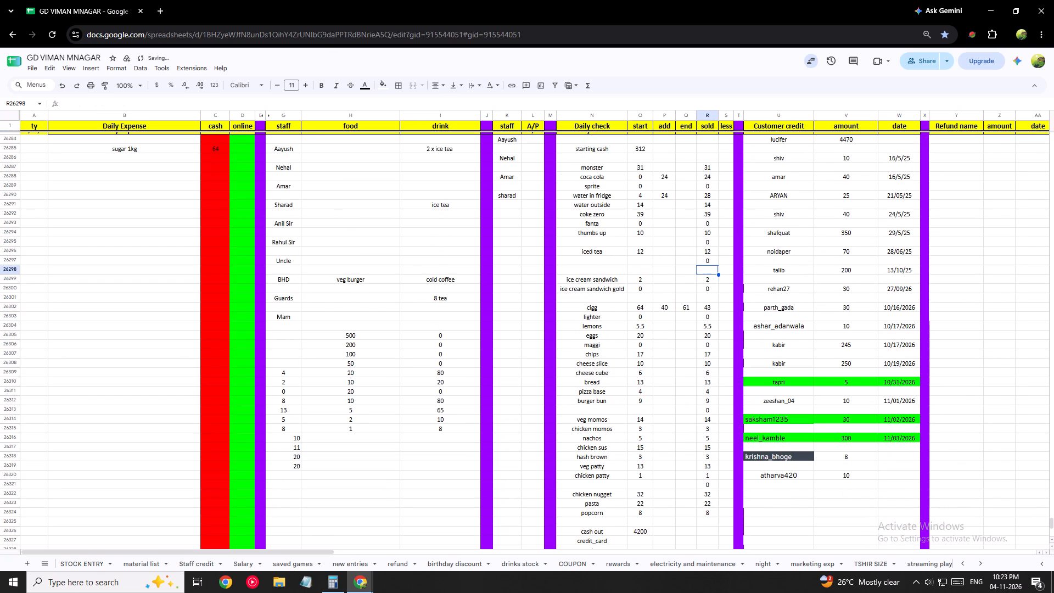
key("Up")
key("Delete")
key("Up")
key("Up")
key("Delete")
key("Up")
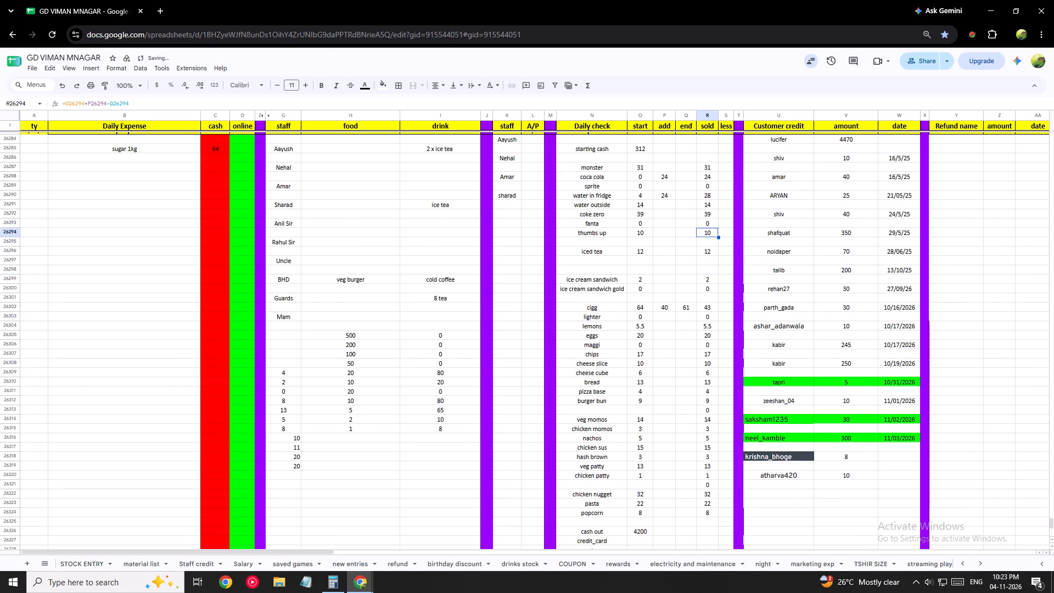
Clear the sold formula from the empty row between burger bun and veg momos.
key("Up")
key("Up")
key("Up")
key("Up")
key("Up")
key("Up")
key("Down")
key("Left")
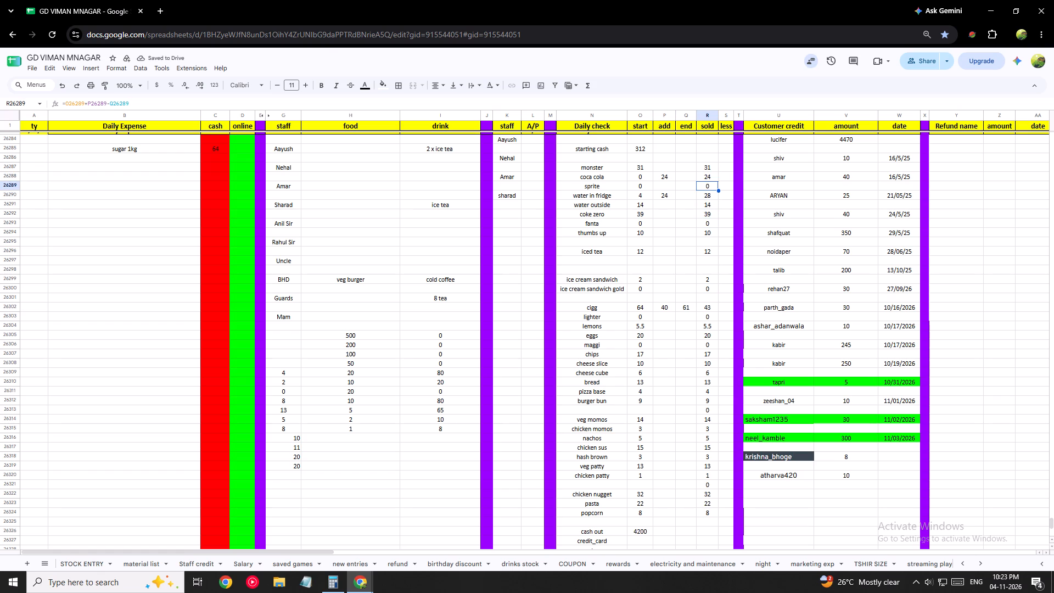
key("Up")
key("Up")
key("Right")
key("Down")
key("Down")
key("Down")
key("Down")
key("Down")
key("Down")
key("Down")
key("Down")
key("Down")
key("Down")
key("Down")
key("Down")
key("Down")
key("Down")
key("Down")
key("Down")
key("Down")
key("Down")
key("Up")
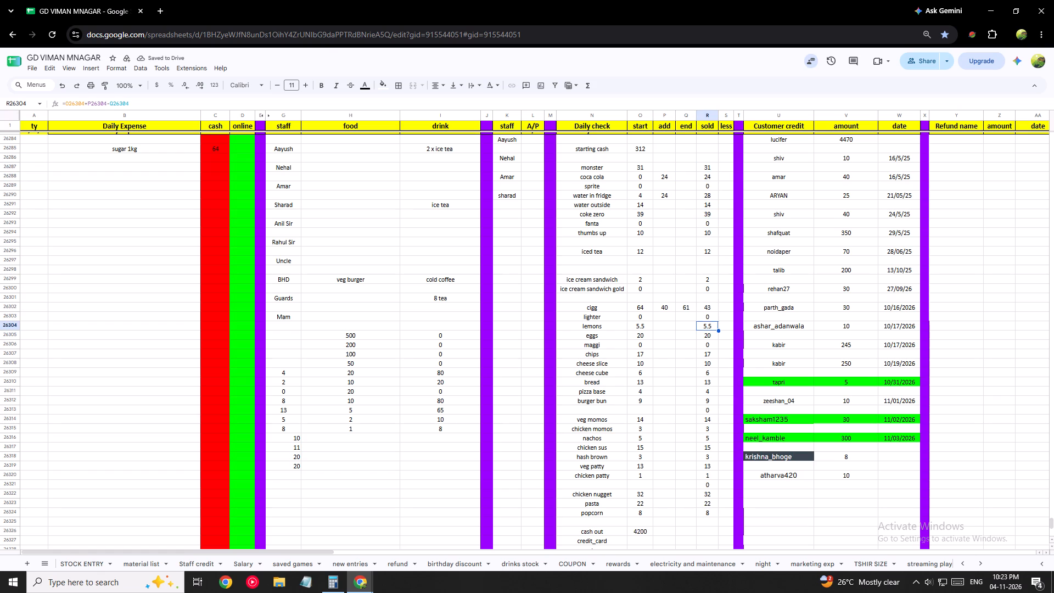
key("Up")
key("Down")
key("Down")
key("Down")
key("Down")
key("Down")
key("Down")
key("Down")
key("Down")
key("Down")
key("Down")
key("Down")
key("Down")
key("Up")
key("Up")
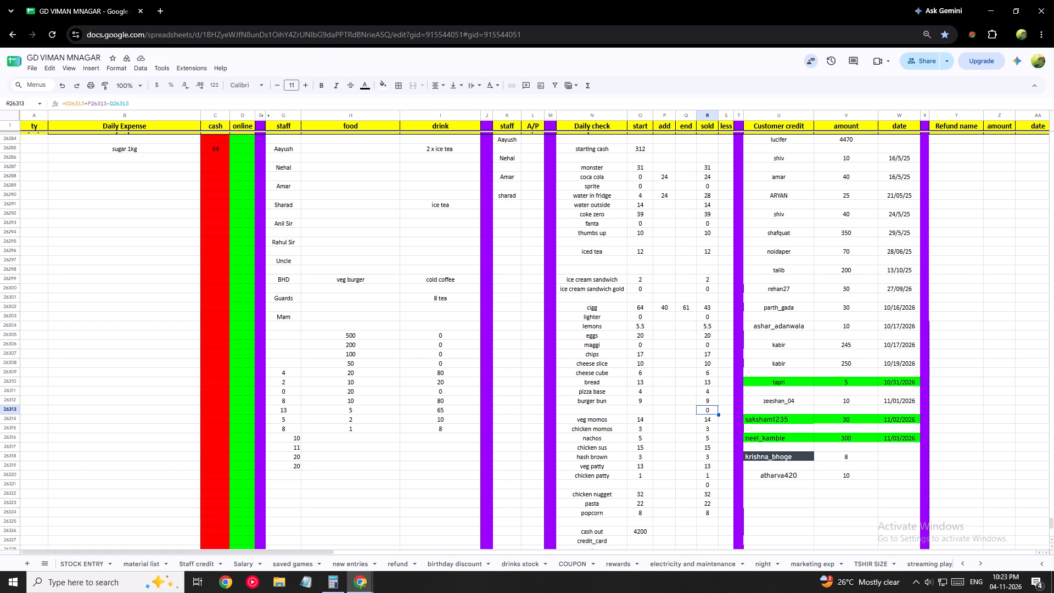
key("Delete")
Clear the sold formula from the empty row between chicken patty and chicken nugget.
key("Down")
key("Down")
key("Down")
key("Down")
key("Down")
key("Down")
key("Down")
key("Down")
key("Delete")
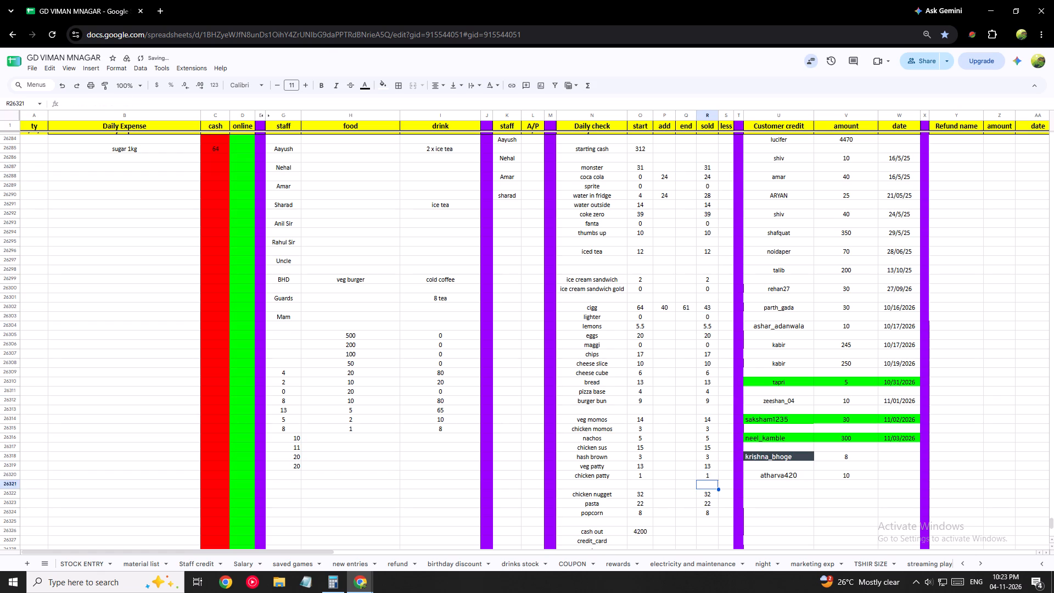
key("Down")
key("Down")
key("Down")
key("Down")
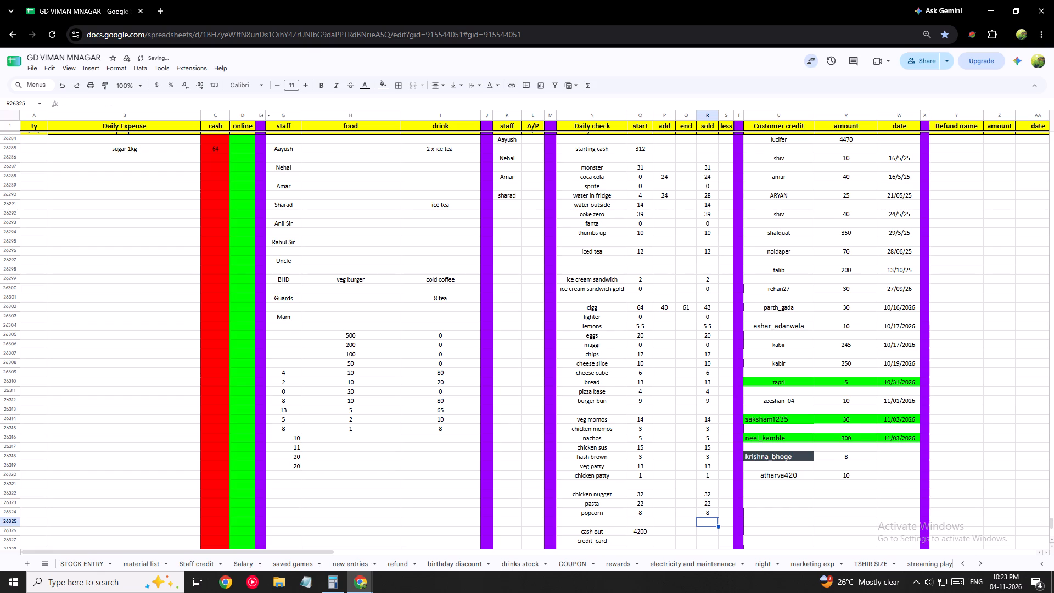
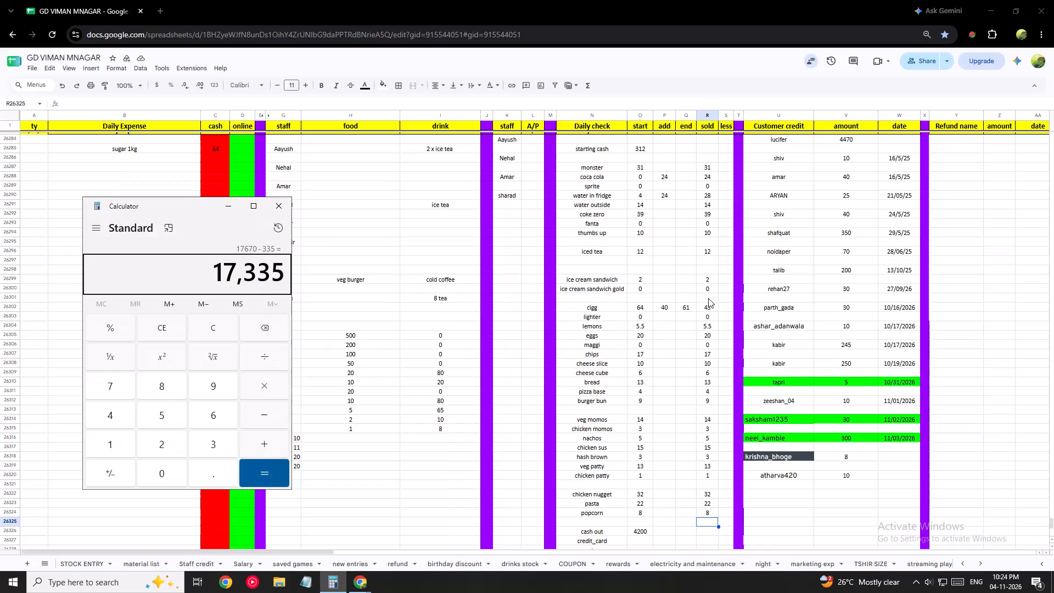
Switch to the ggLeap PC list and check the status of the Game Dome computers and consoles.
key("alt+Tab")
key("alt+Tab")
scroll(829, 374, "down", 5)
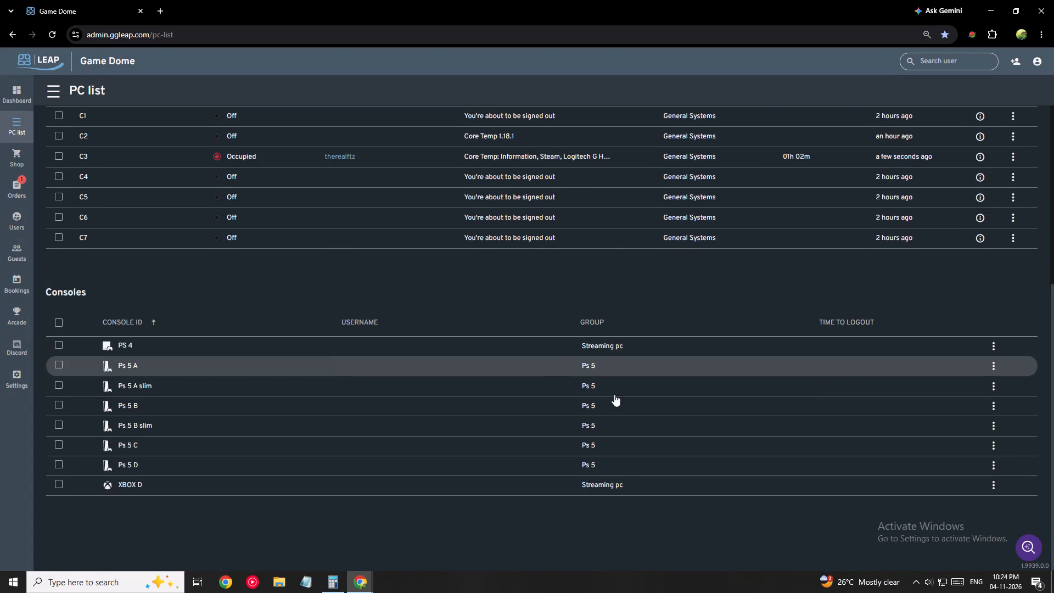
scroll(611, 394, "up", 4)
scroll(587, 443, "up", 4)
scroll(582, 444, "down", 6)
scroll(586, 445, "up", 1)
scroll(586, 445, "down", 1)
scroll(498, 429, "down", 1)
scroll(489, 428, "up", 6)
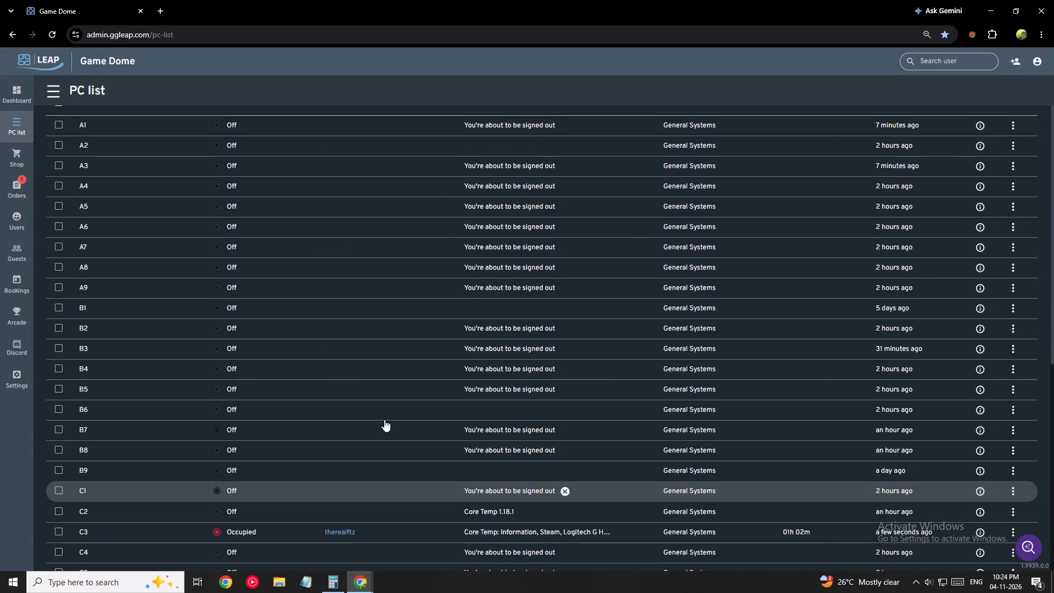
scroll(398, 406, "down", 3)
scroll(398, 406, "up", 10)
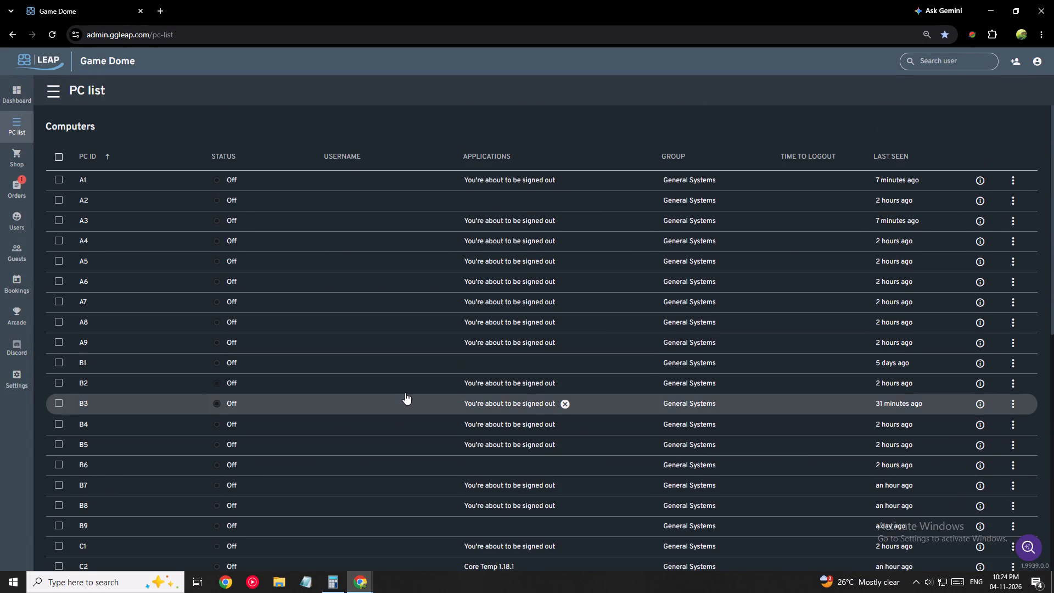
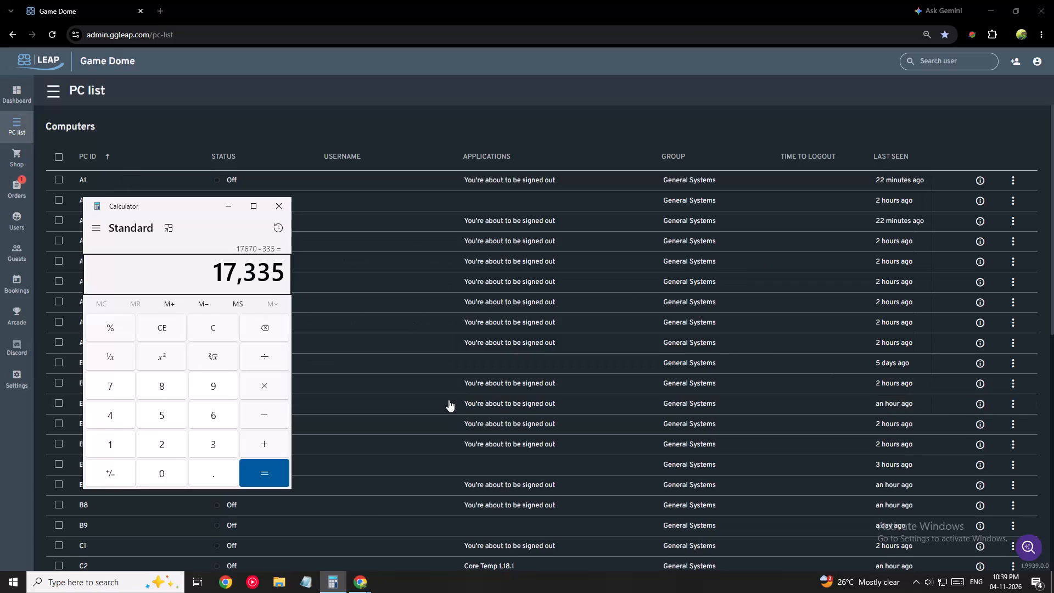
Switch back to the GD VIMAN MNAGAR spreadsheet at the daily check stock section.
key("alt+Tab")
key("alt+Tab")
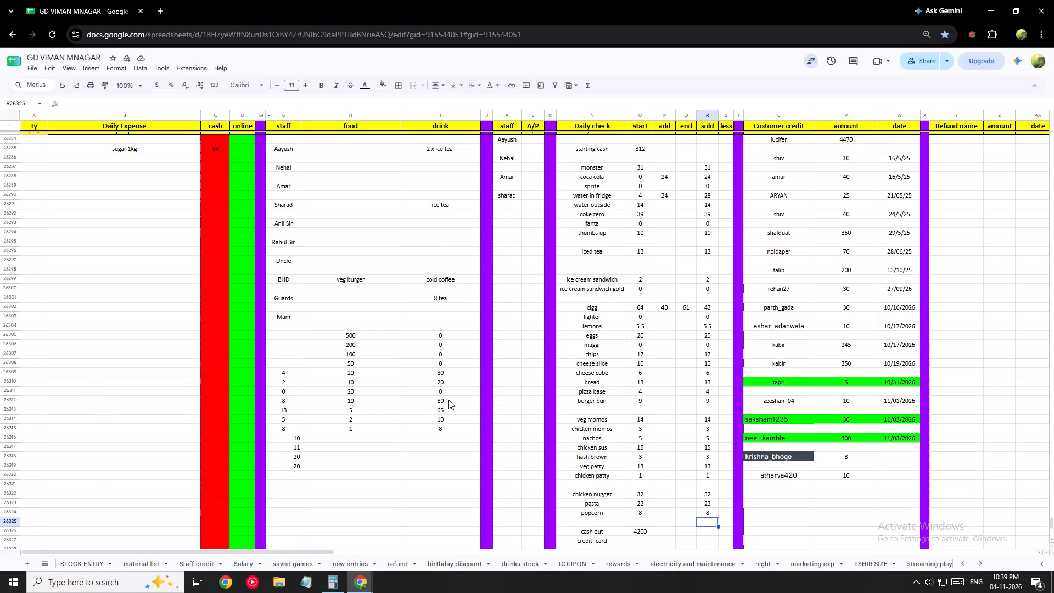
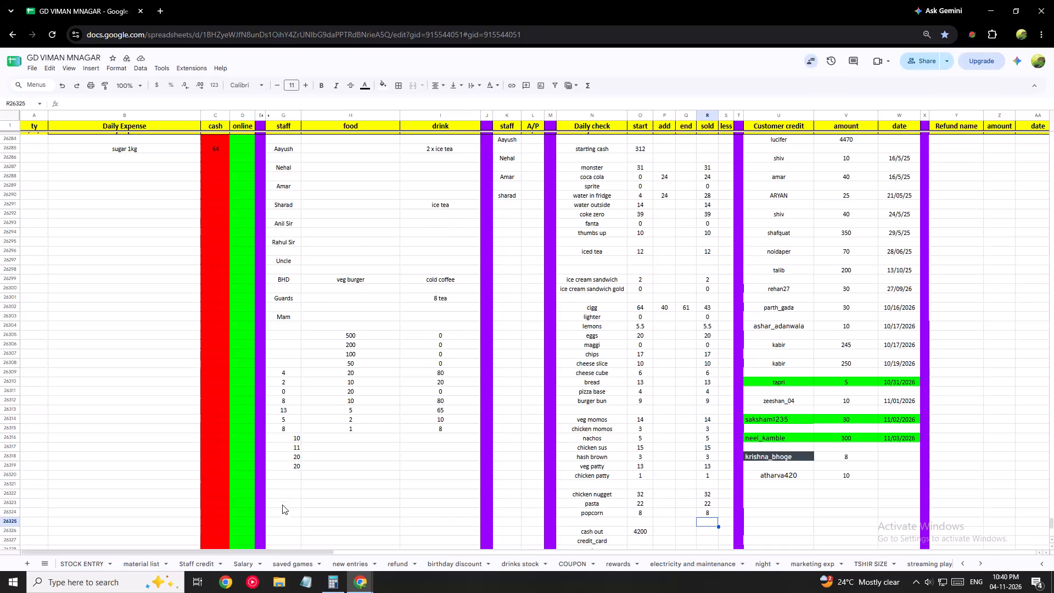
Clear the block of leftover numbers below the cash denomination counts in the staff column.
left_click_drag(284, 493, 295, 441)
key("Delete")
key("Up")
key("Up")
key("Up")
key("Up")
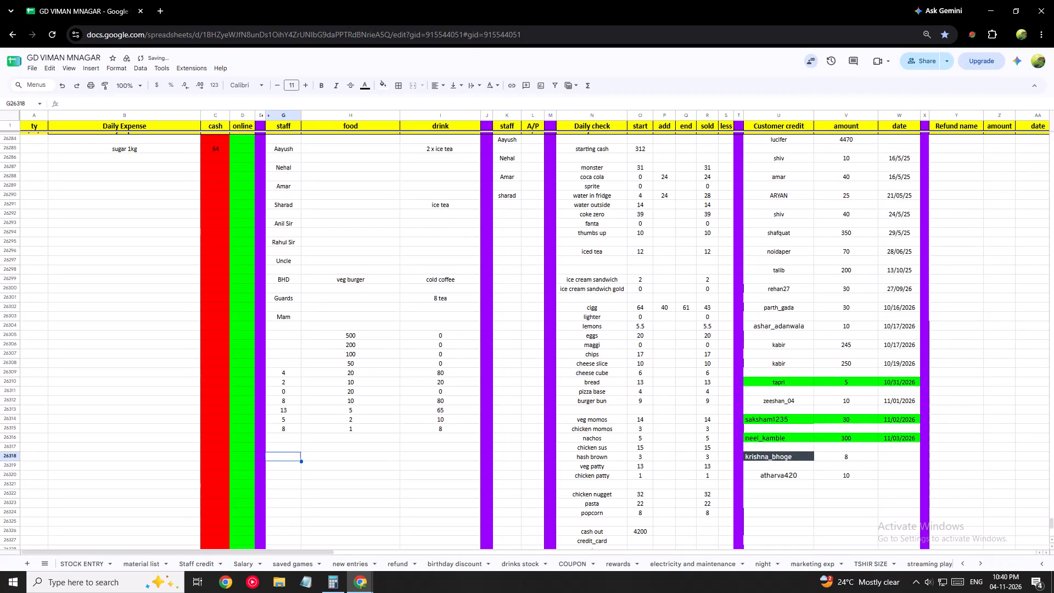
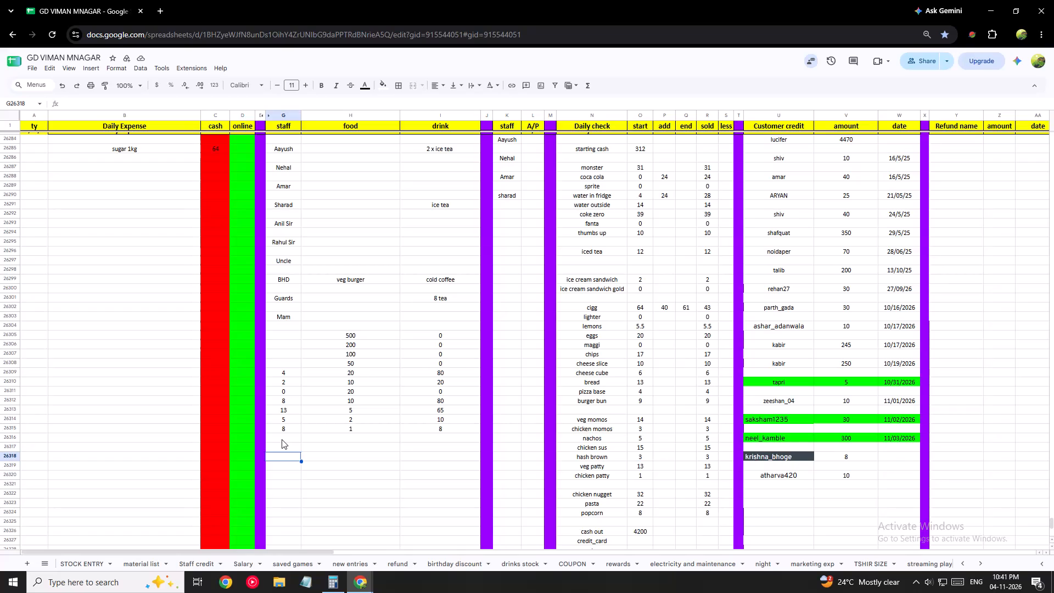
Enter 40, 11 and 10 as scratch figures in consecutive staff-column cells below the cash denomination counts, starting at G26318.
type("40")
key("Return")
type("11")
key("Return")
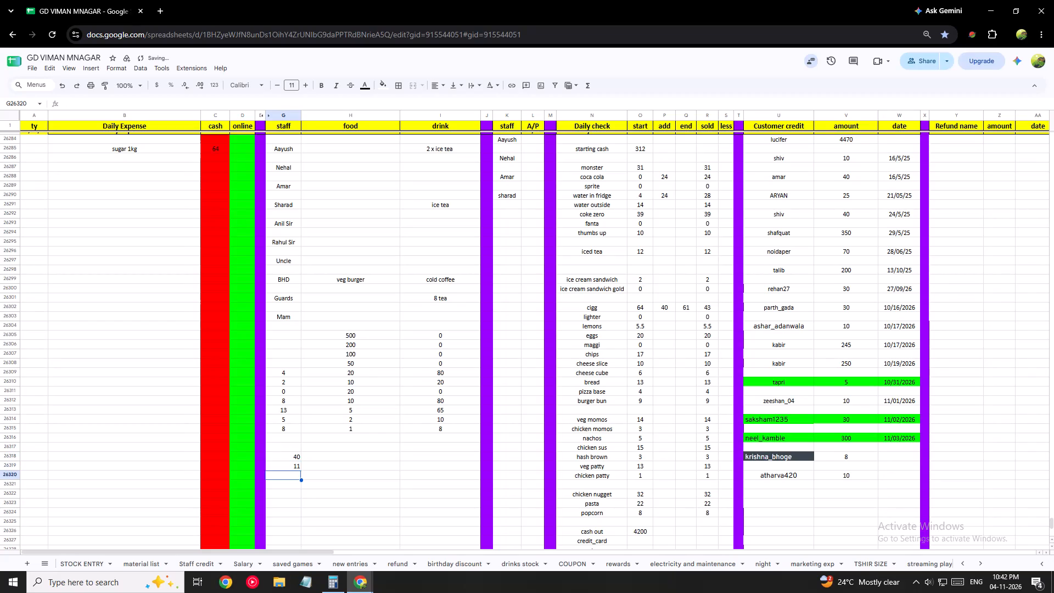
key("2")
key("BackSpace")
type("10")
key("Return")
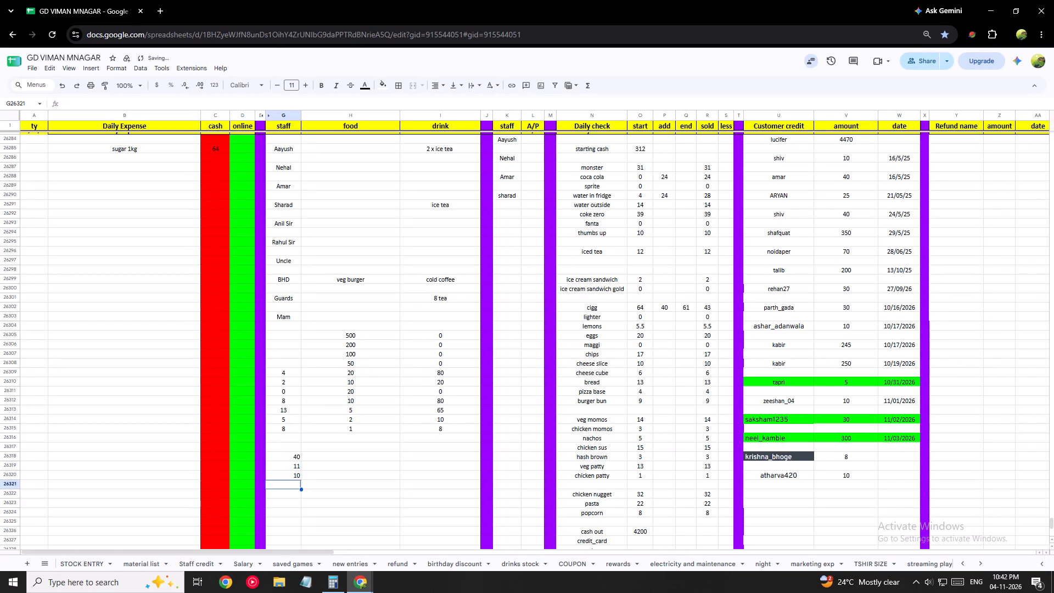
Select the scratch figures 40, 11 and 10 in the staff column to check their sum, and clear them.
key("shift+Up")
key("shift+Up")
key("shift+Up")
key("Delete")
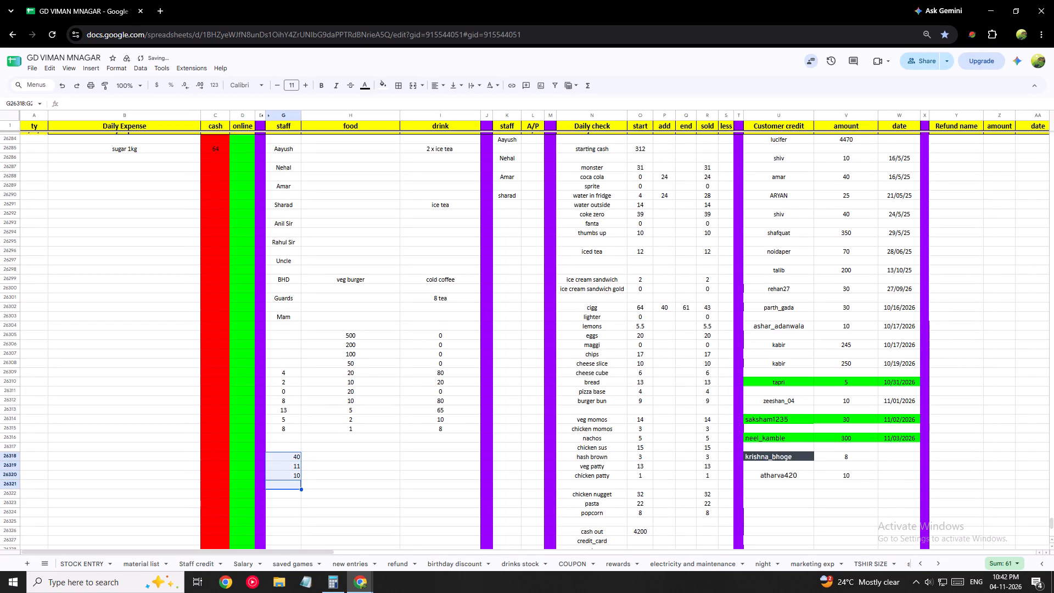
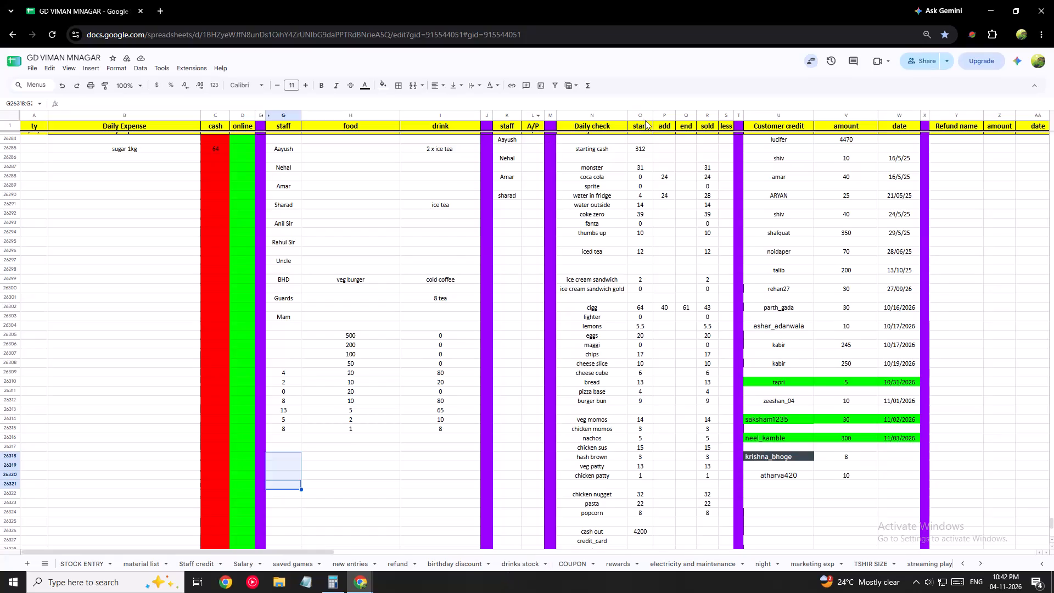
In the 11/04/26 daily check, enter end counts for monster 22, coca cola 23, sprite 0, water in fridge 23 and water outside 8.
scroll(682, 141, "up", 1)
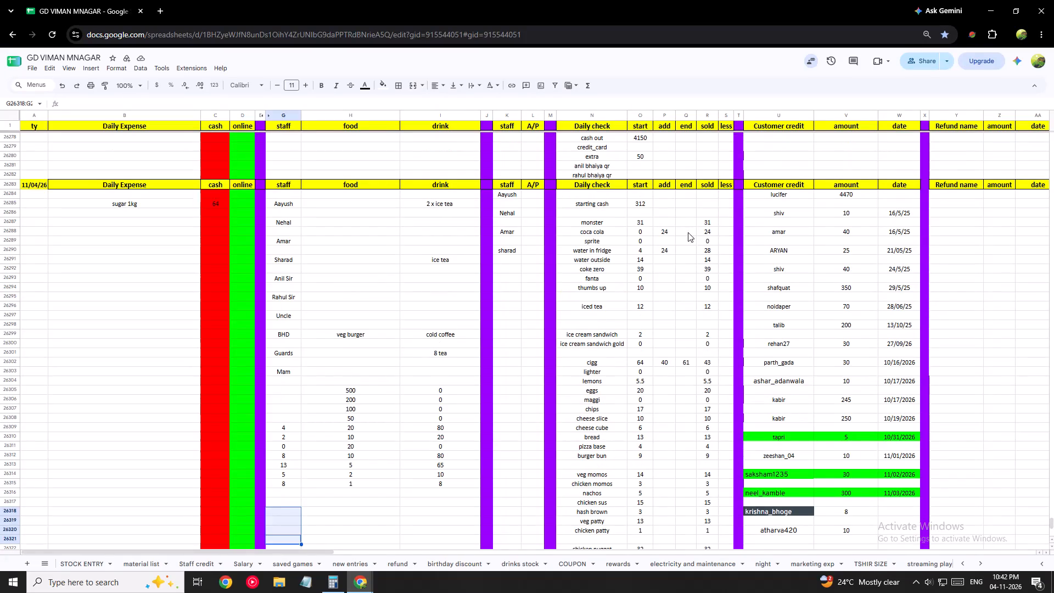
left_click(693, 222)
type("22")
key("Return")
type("23")
key("Return")
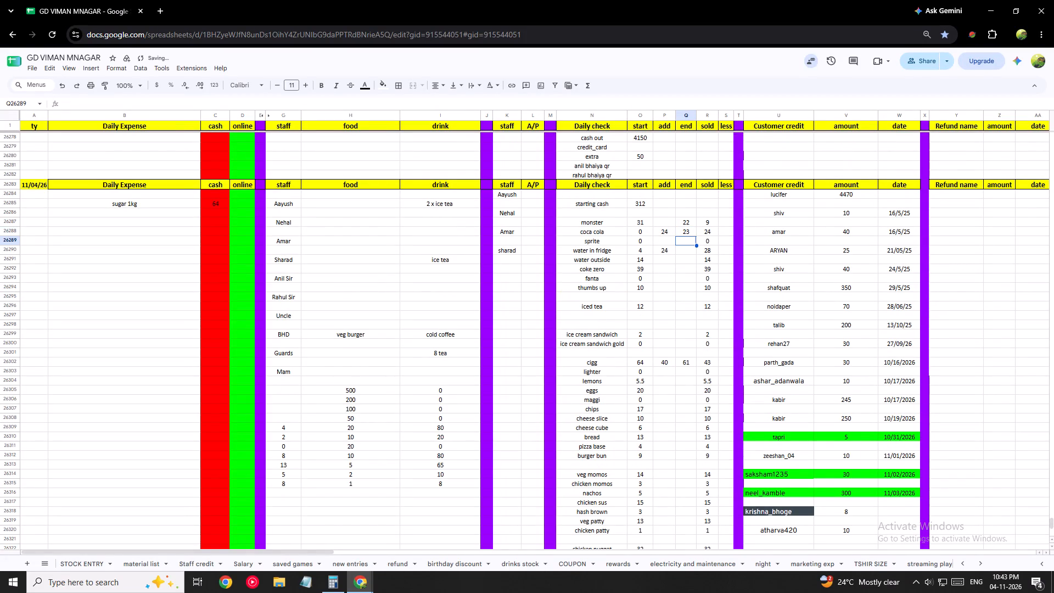
key("0")
key("Return")
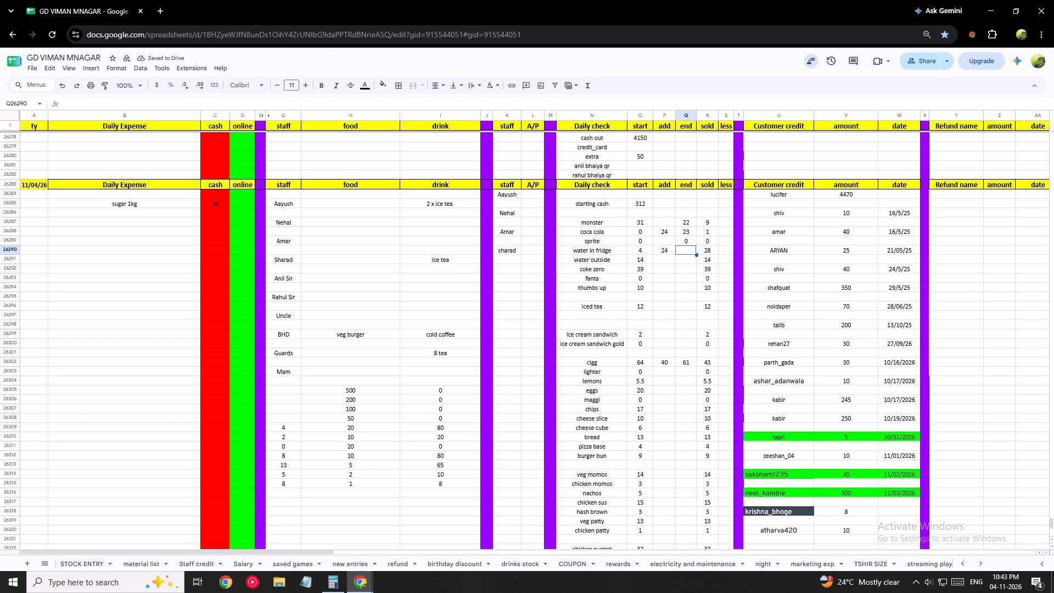
type("23")
key("Return")
key("8")
key("Return")
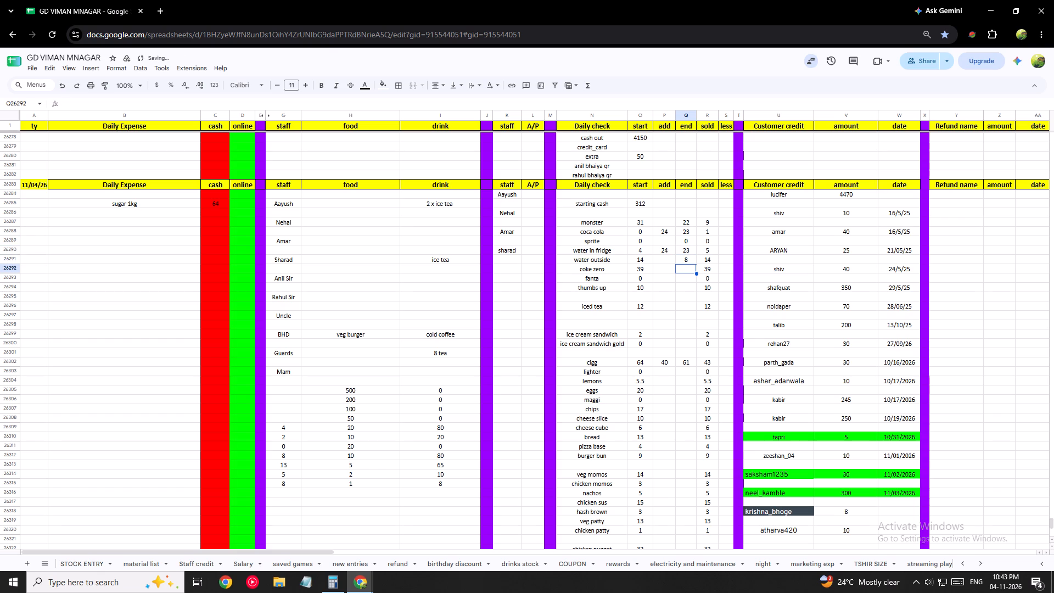
Enter the end counts for the remaining drinks: coke zero 27, fanta 0, thumbs up 4 and iced tea 0.
type("27")
key("Return")
key("0")
key("Return")
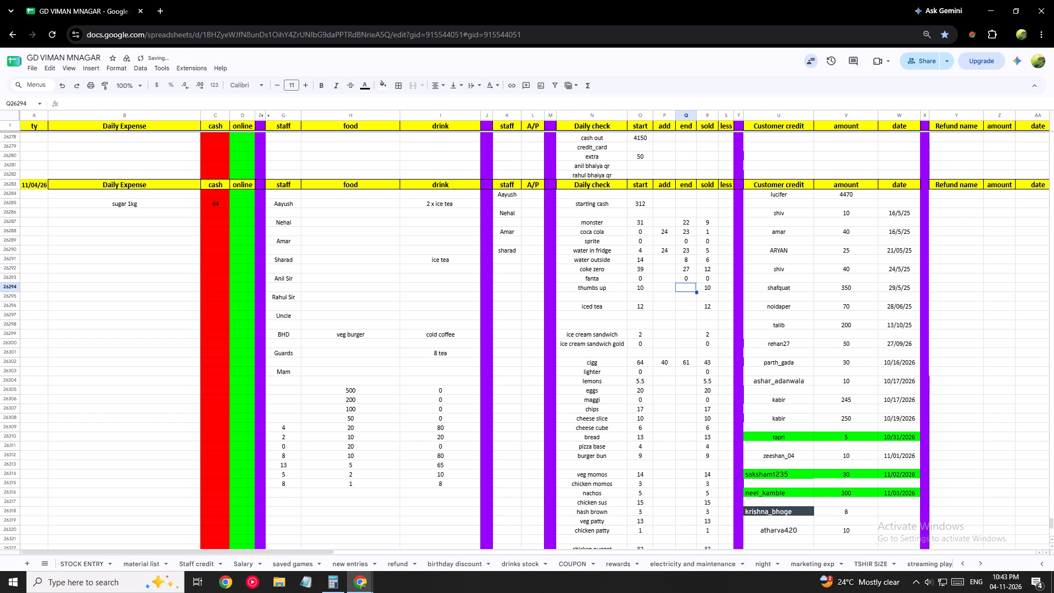
key("4")
key("Return")
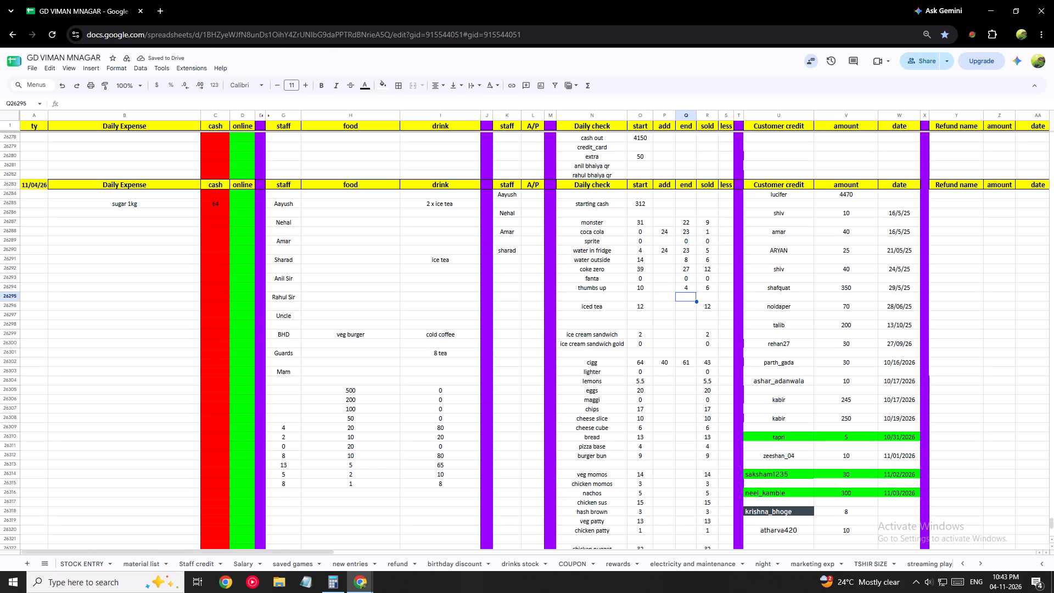
key("Down")
key("0")
key("Return")
Enter the ice cream end counts: ice cream sandwich 1 and ice cream sandwich gold 0.
key("Down")
key("Down")
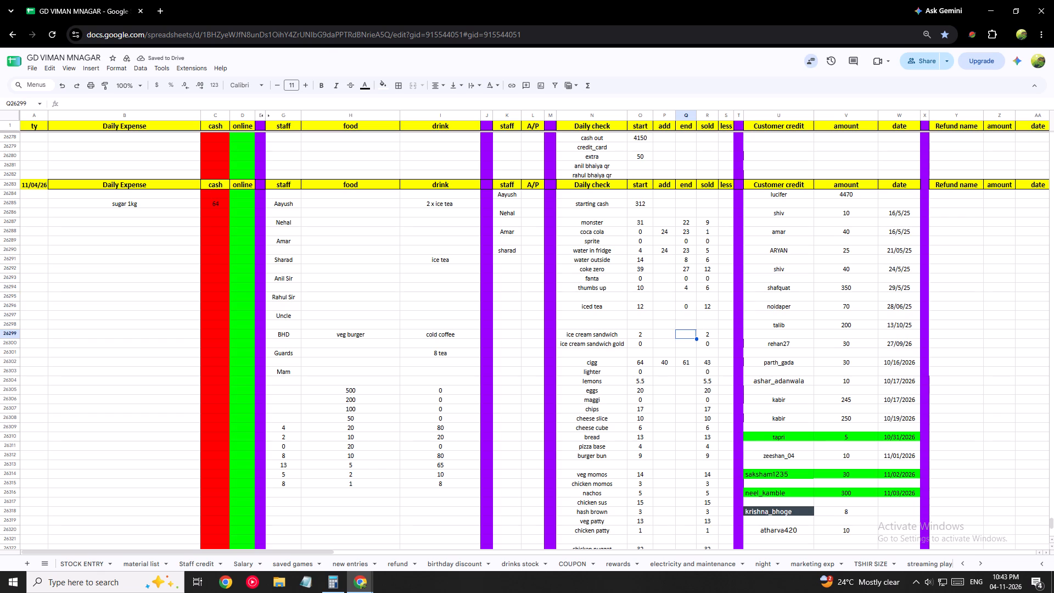
key("1")
key("Return")
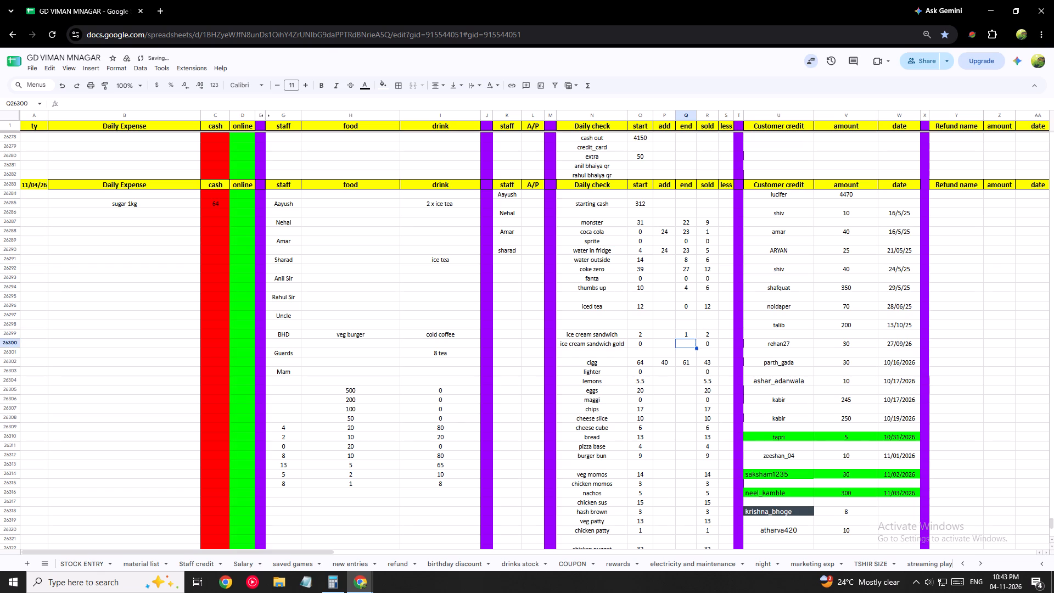
key("Down")
key("Up")
key("0")
key("Return")
Enter end counts of 0 for lighter, 5.5 for lemons and 15 for eggs.
key("Down")
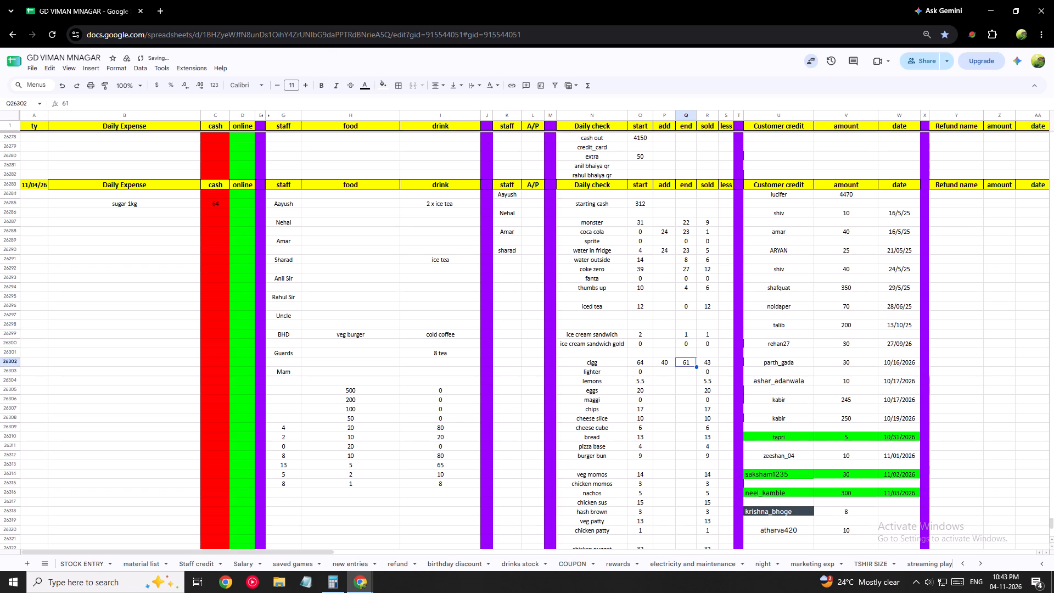
key("Down")
key("Down")
key("Up")
key("0")
key("Return")
key("4")
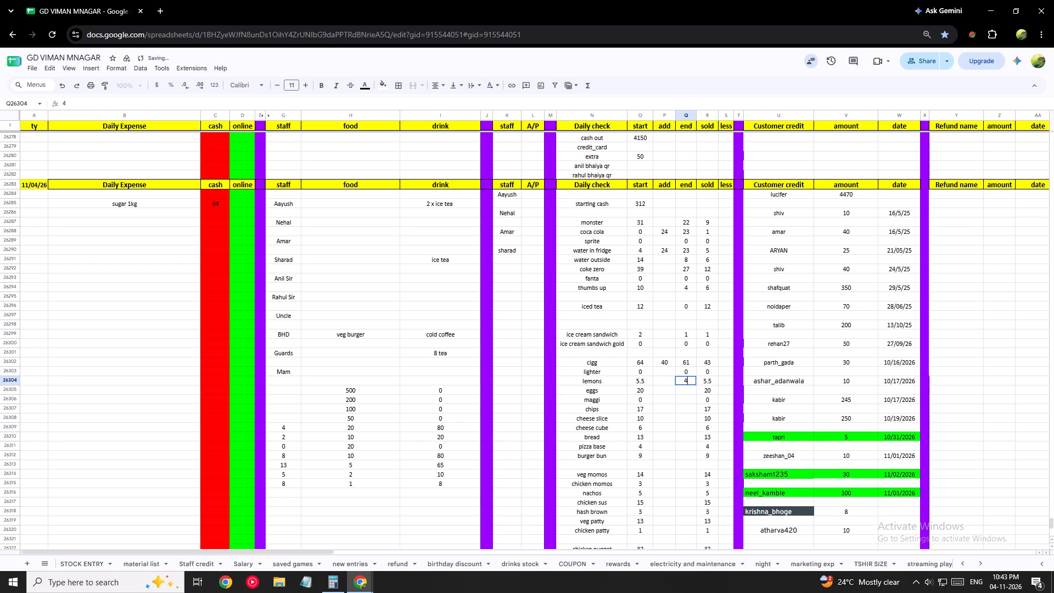
key("BackSpace")
type("5.5")
key("Return")
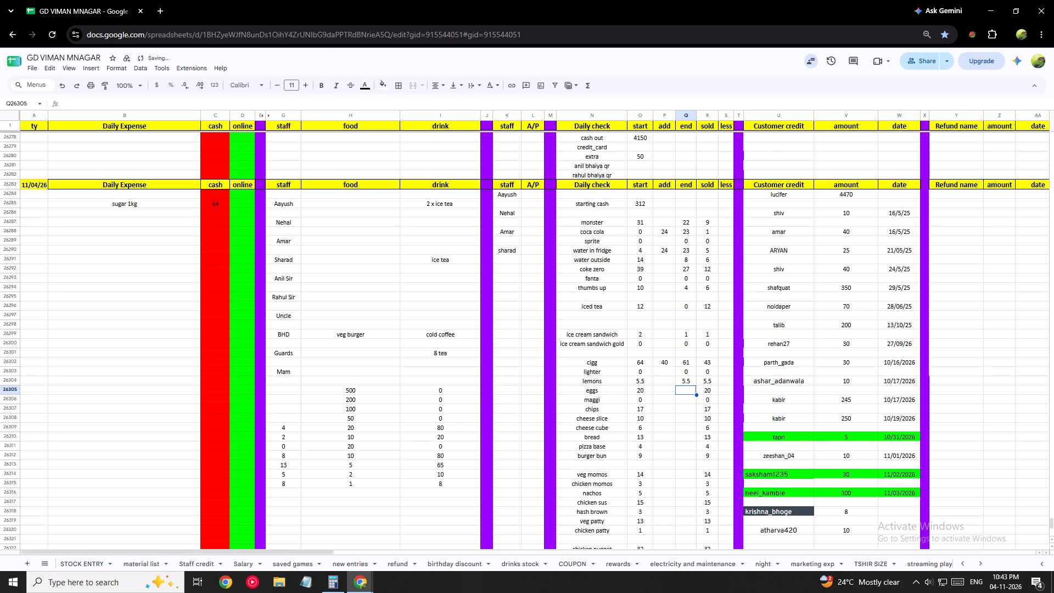
type("15")
key("Return")
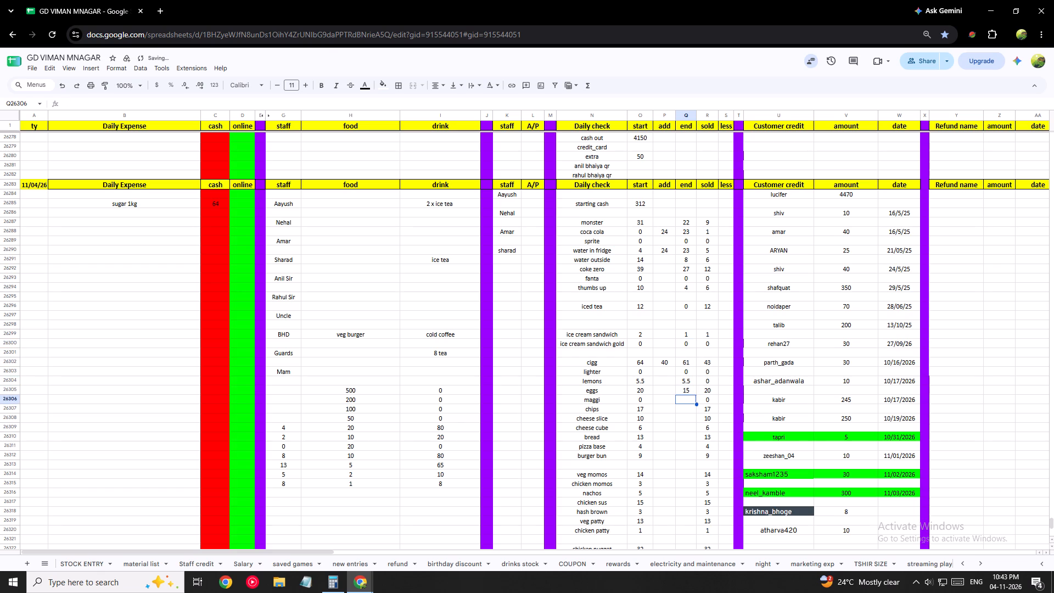
Record the maggi stock with 8 in the add column and 4 in the end column.
key("0")
key("Return")
key("Up")
key("Left")
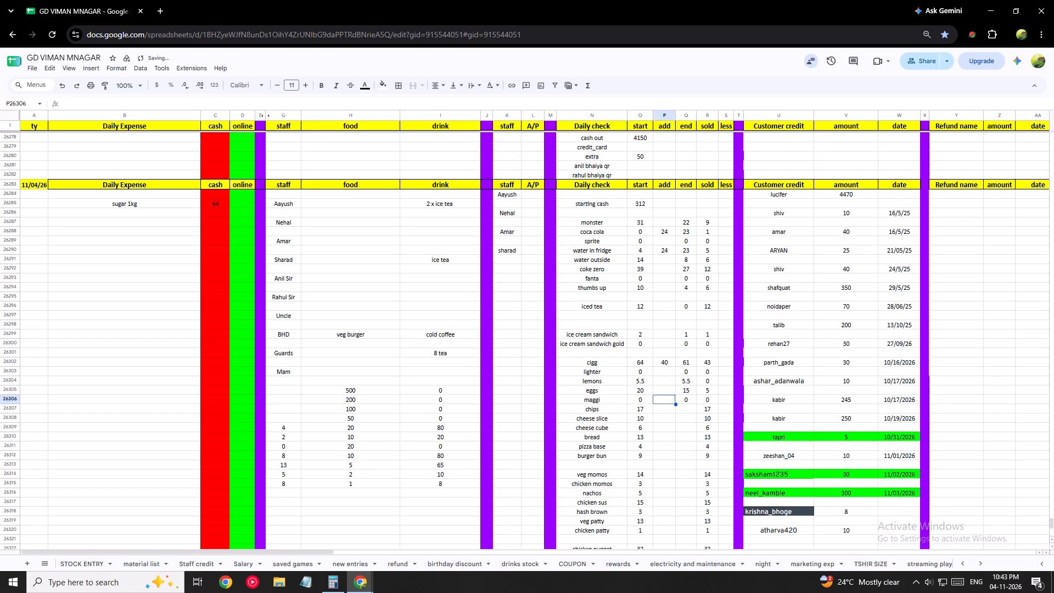
key("8")
key("Return")
key("Right")
key("Up")
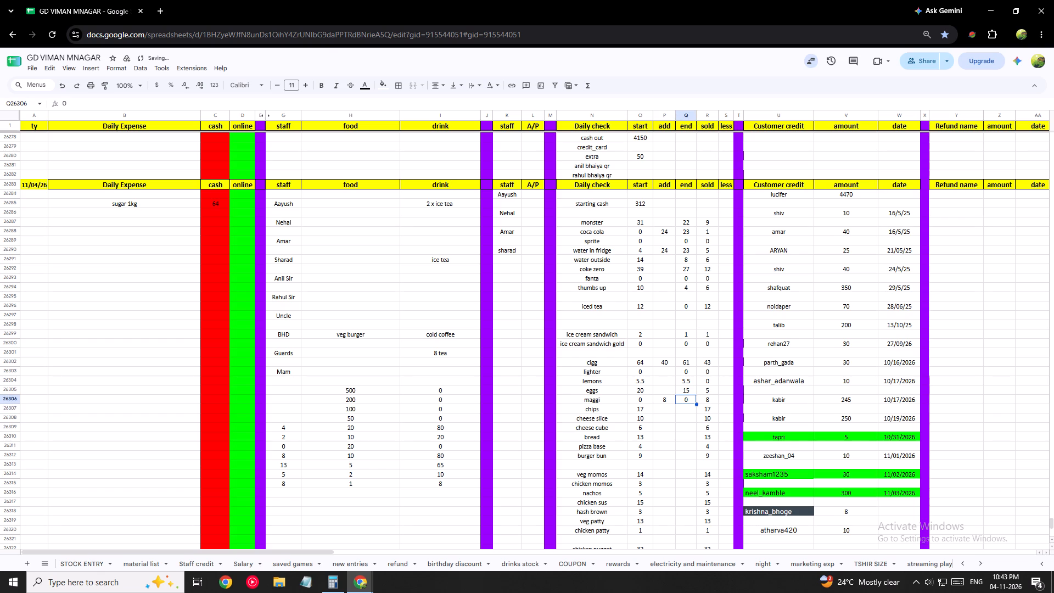
key("4")
key("Return")
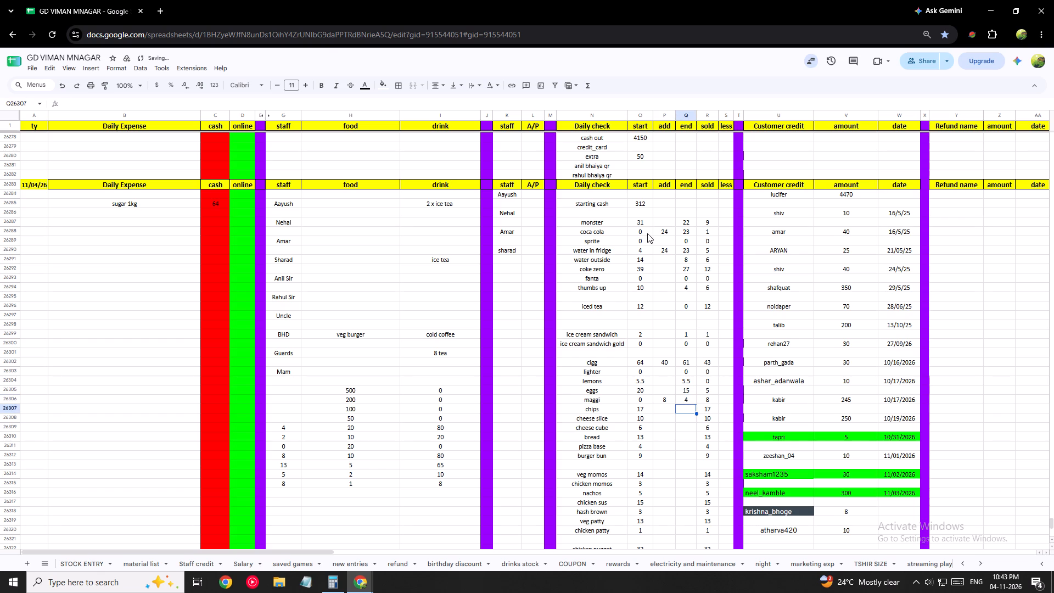
Enter end counts of 14 for chips, 5 for cheese slice and 4 for cheese cube.
key("0")
key("Return")
key("Up")
type("14")
key("Return")
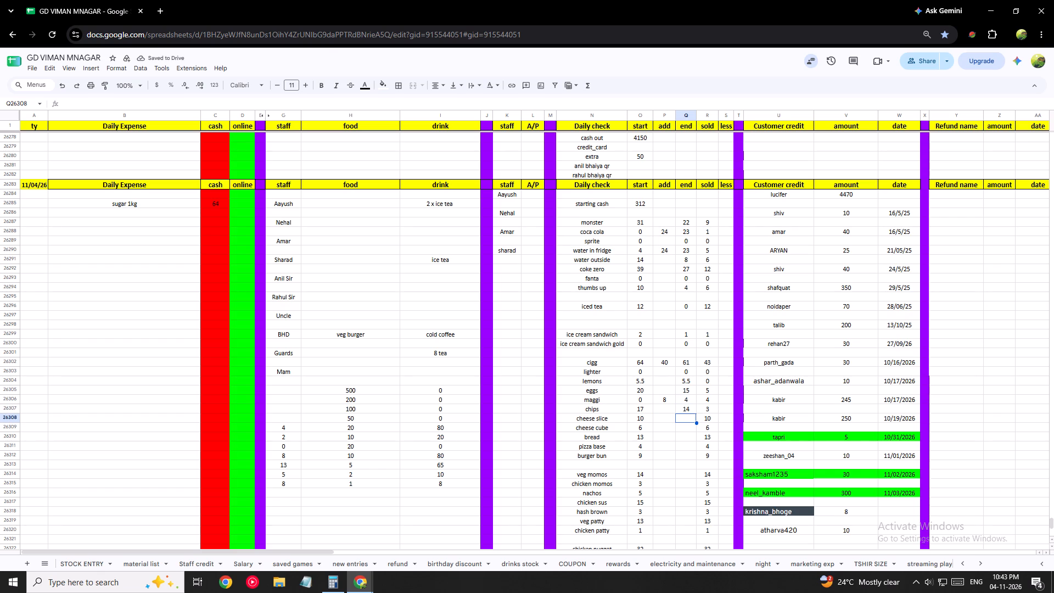
key("5")
key("Return")
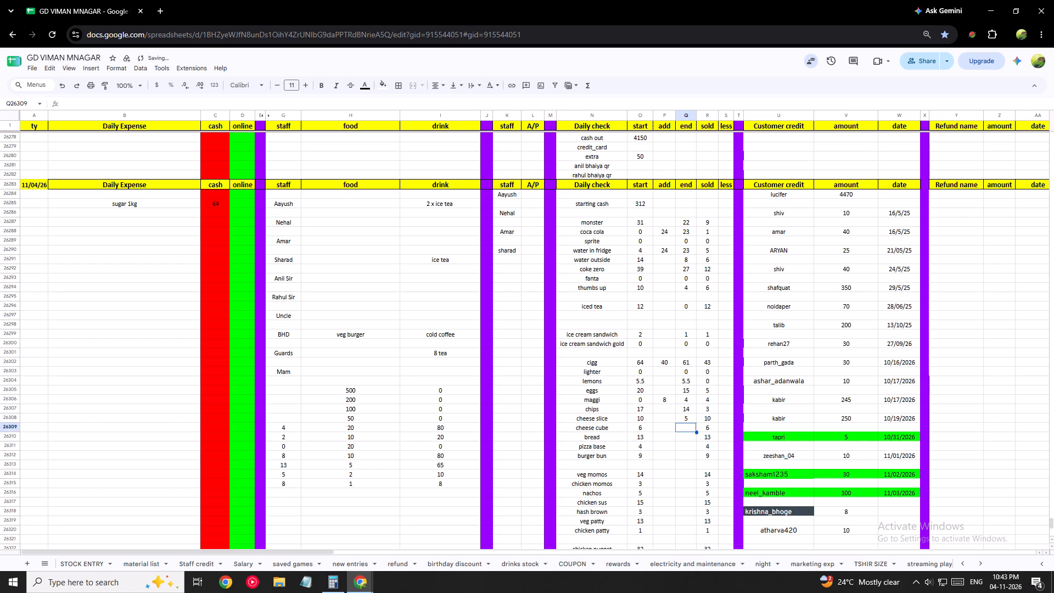
key("4")
key("Return")
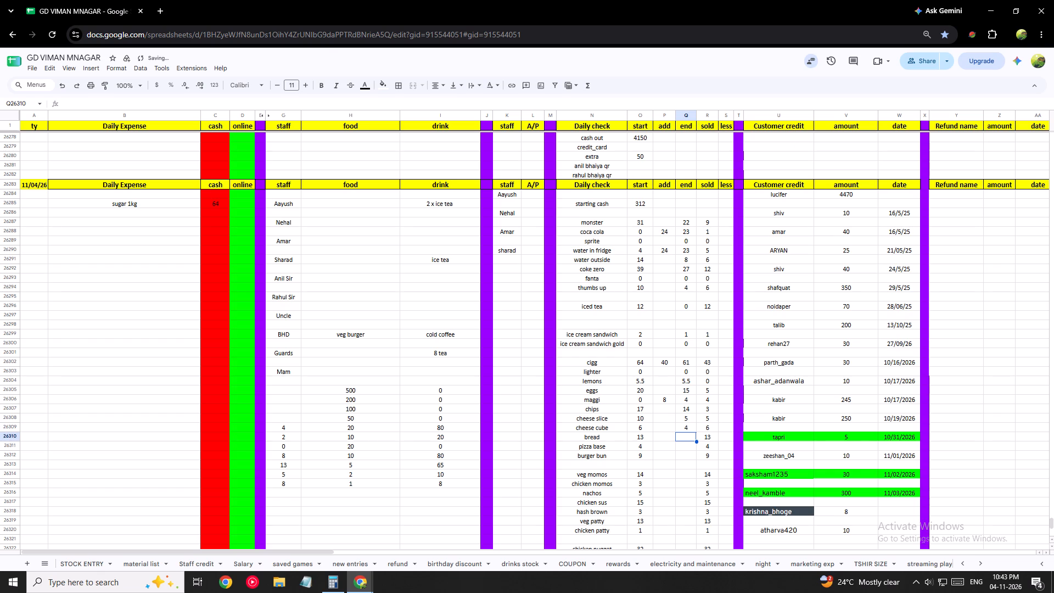
Enter end counts of 5 for bread, 4 for pizza base and 5 for burger bun.
key("5")
key("Return")
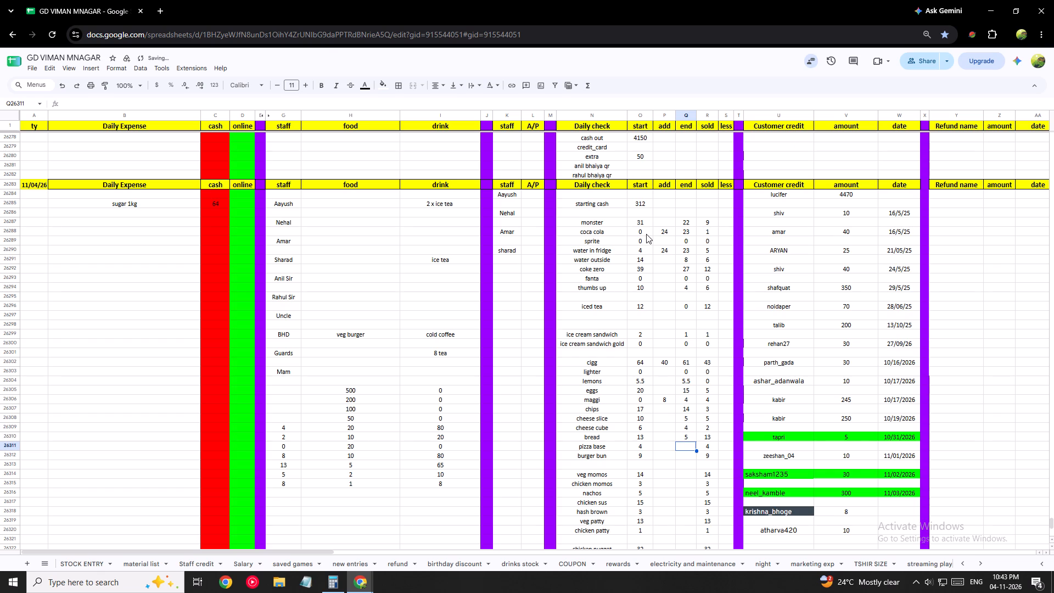
key("4")
key("Return")
key("5")
key("Return")
Enter end counts of 14 for veg momos, 3 for chicken momos, 5 for nachos and 15 for chicken sus.
key("Down")
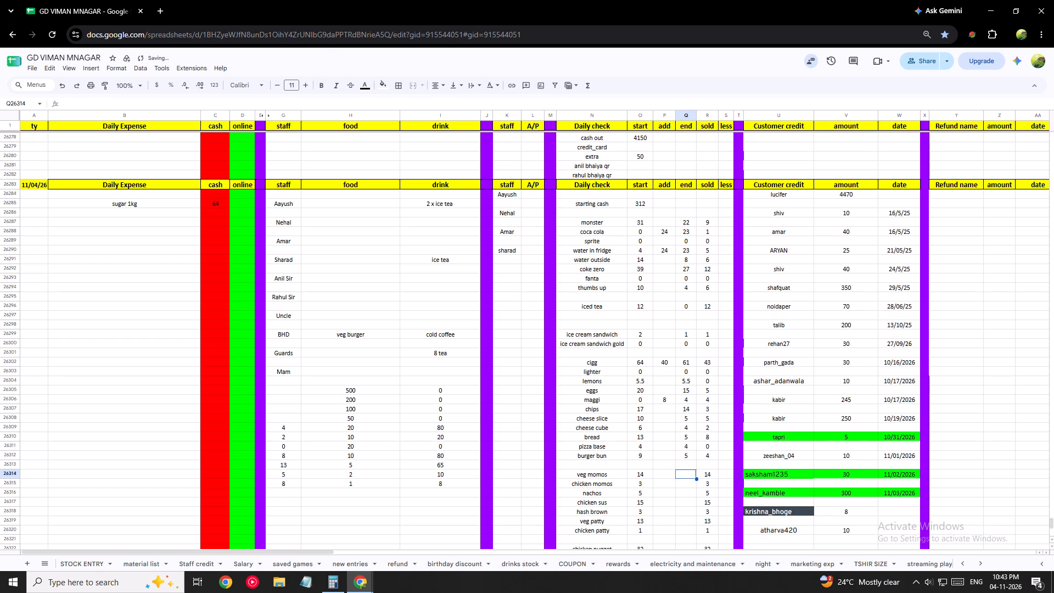
key("1")
key("4")
key("Return")
key("3")
key("Return")
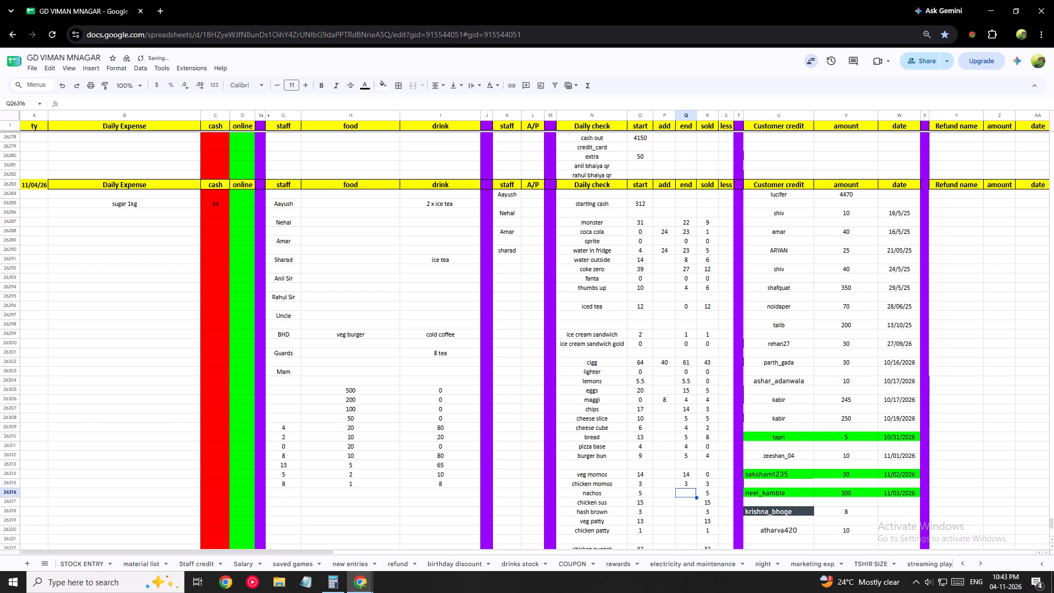
key("5")
key("Return")
type("15")
key("Return")
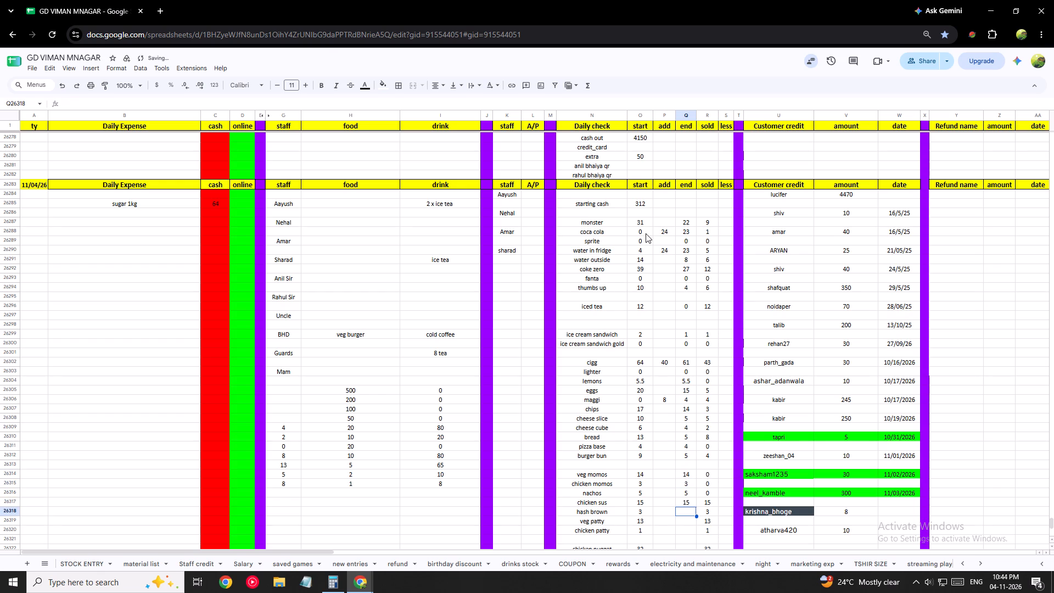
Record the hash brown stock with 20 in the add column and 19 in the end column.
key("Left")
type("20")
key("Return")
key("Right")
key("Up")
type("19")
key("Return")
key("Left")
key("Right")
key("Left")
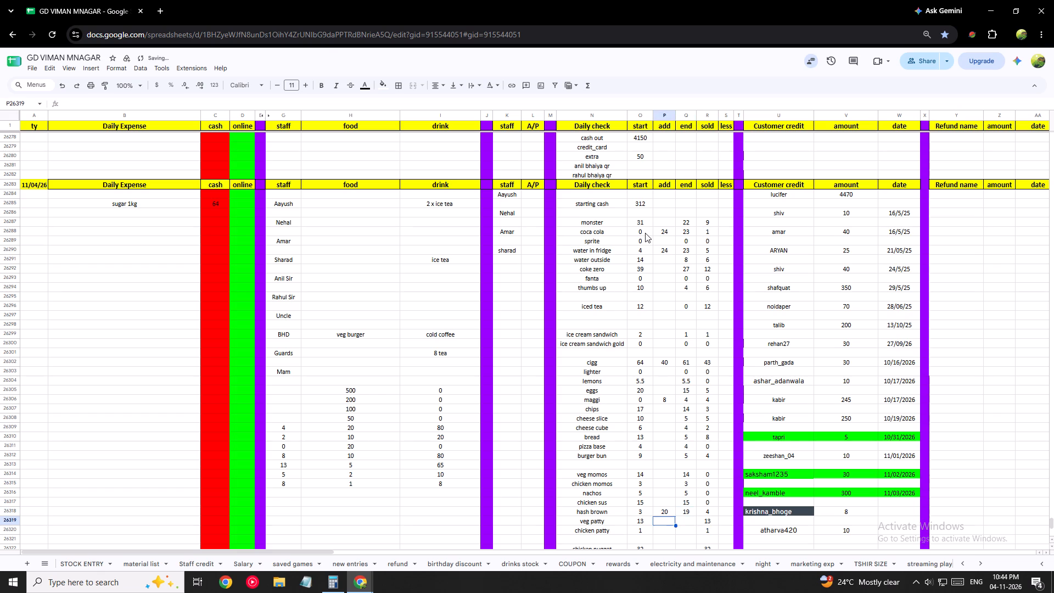
Change the hash brown stock to 44 in the add column and 43 in the end column.
key("Left")
key("Up")
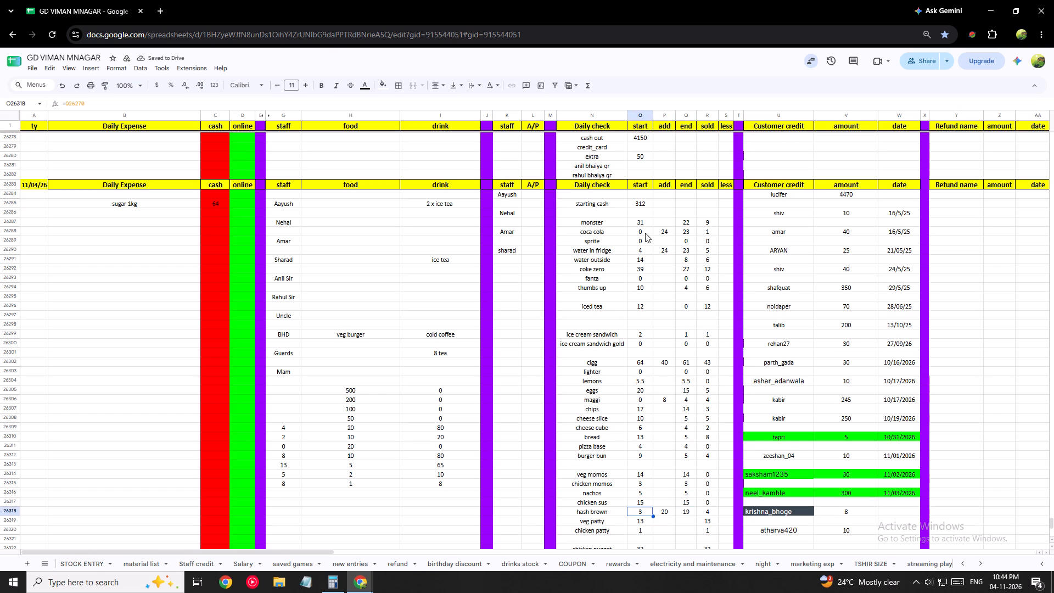
key("Up")
key("Right")
key("Down")
type("44")
key("Return")
key("Right")
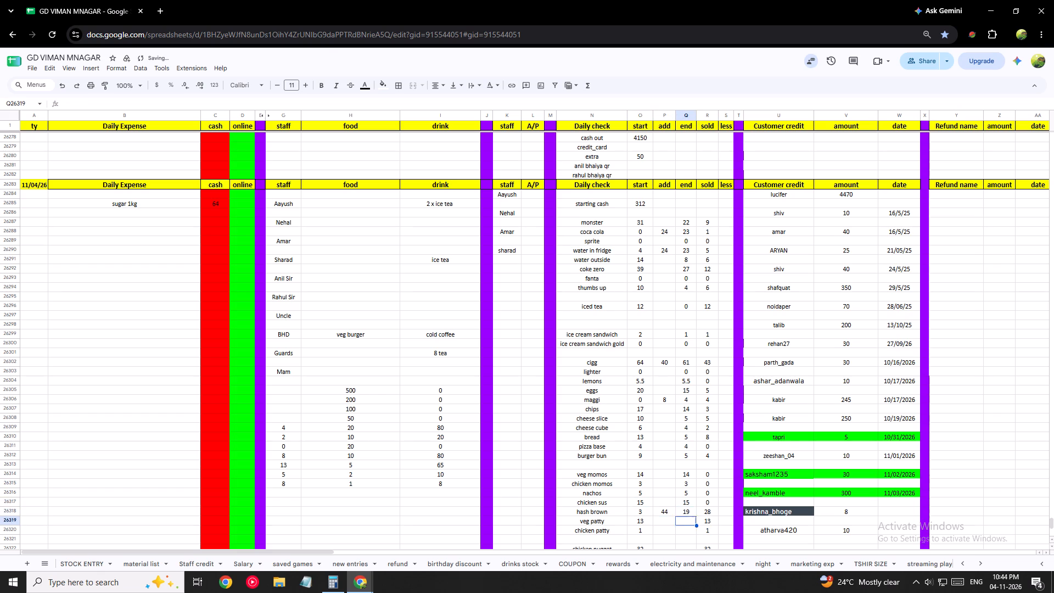
key("Up")
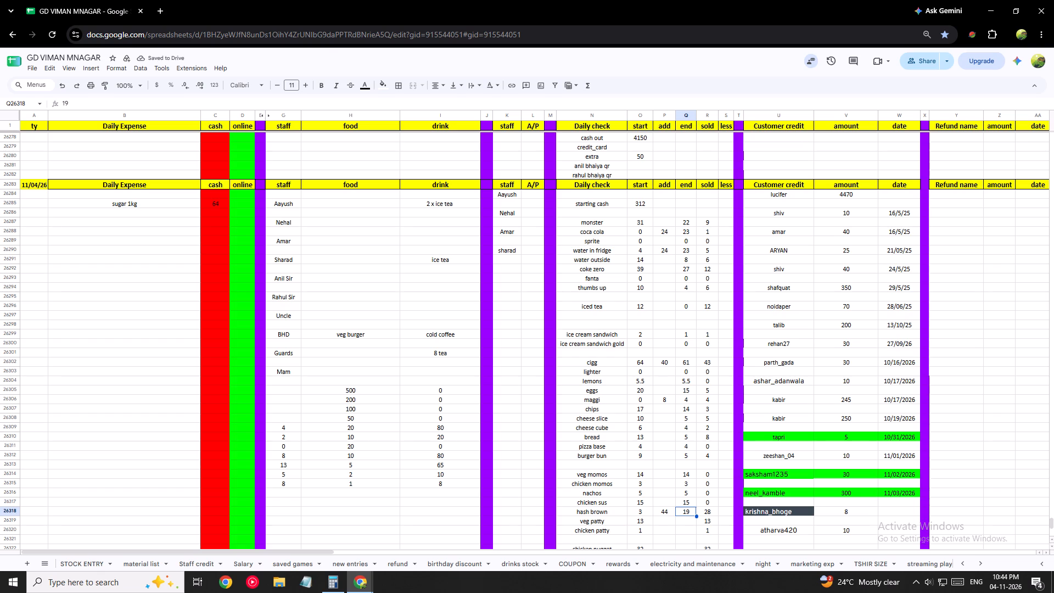
type("43")
key("Return")
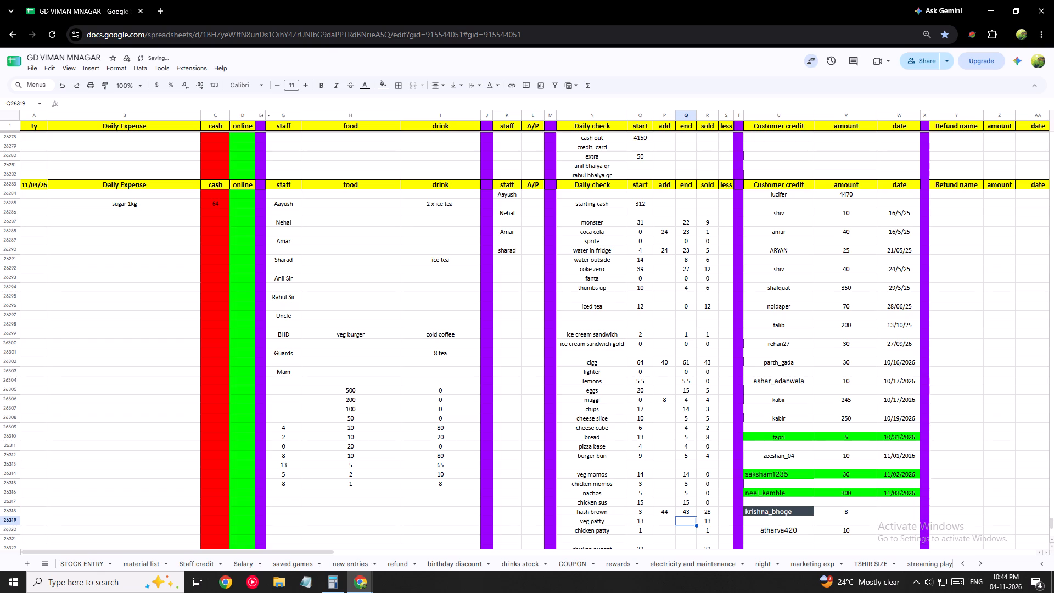
Enter an end count of 12 for veg patty, and 20 added with 19 at end for chicken patty.
key("Left")
key("Right")
key("1")
key("2")
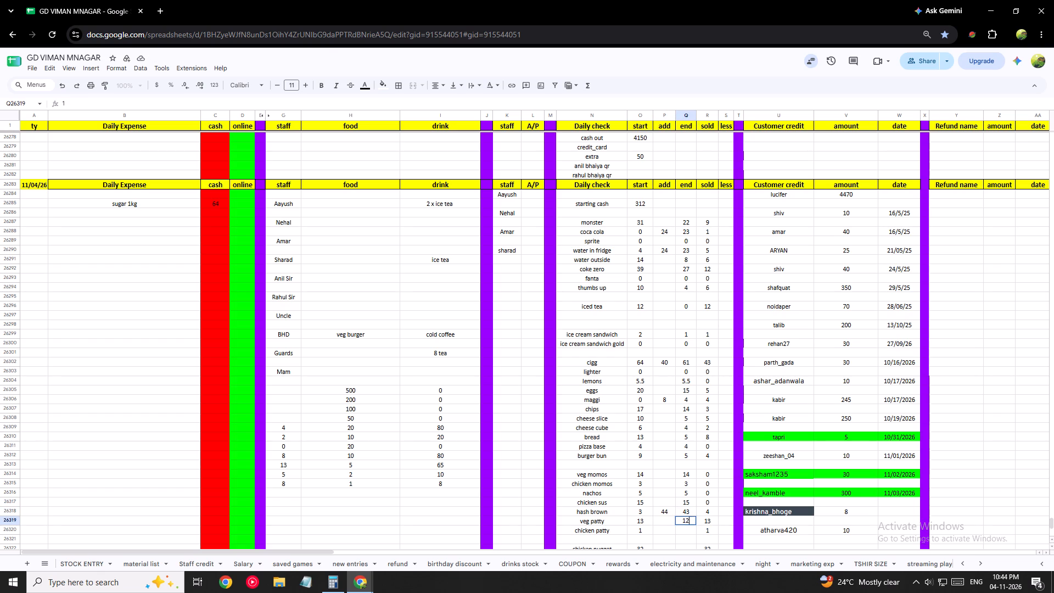
key("Return")
type("19")
key("Return")
key("Left")
key("Up")
type("20")
key("Return")
key("Right")
key("Left")
Enter an end count of 0 for chicken nugget.
key("Down")
key("Right")
key("Down")
key("Down")
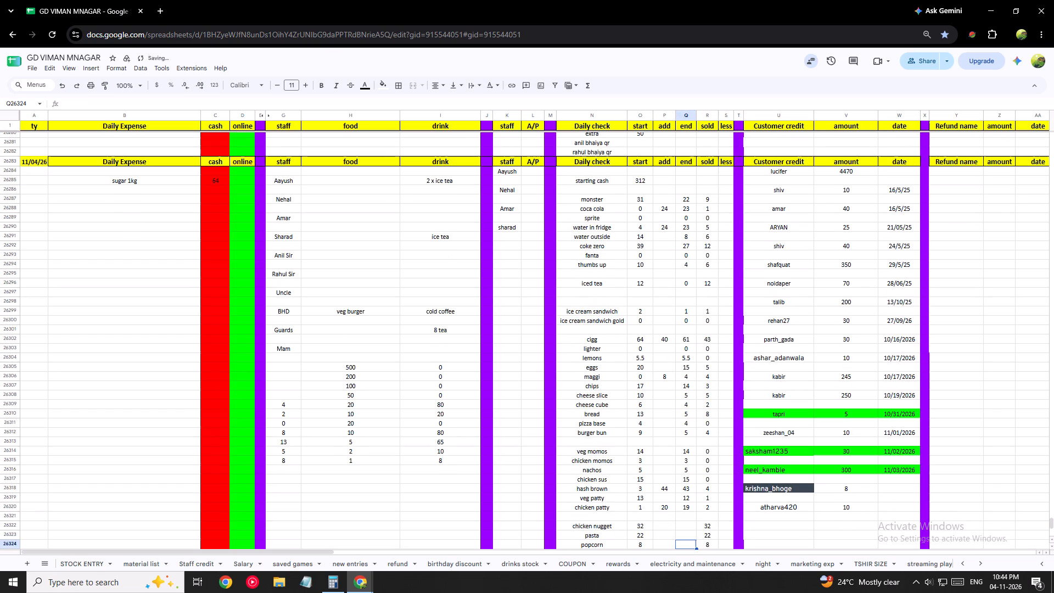
key("Up")
key("Up")
key("Up")
key("Down")
key("0")
key("Return")
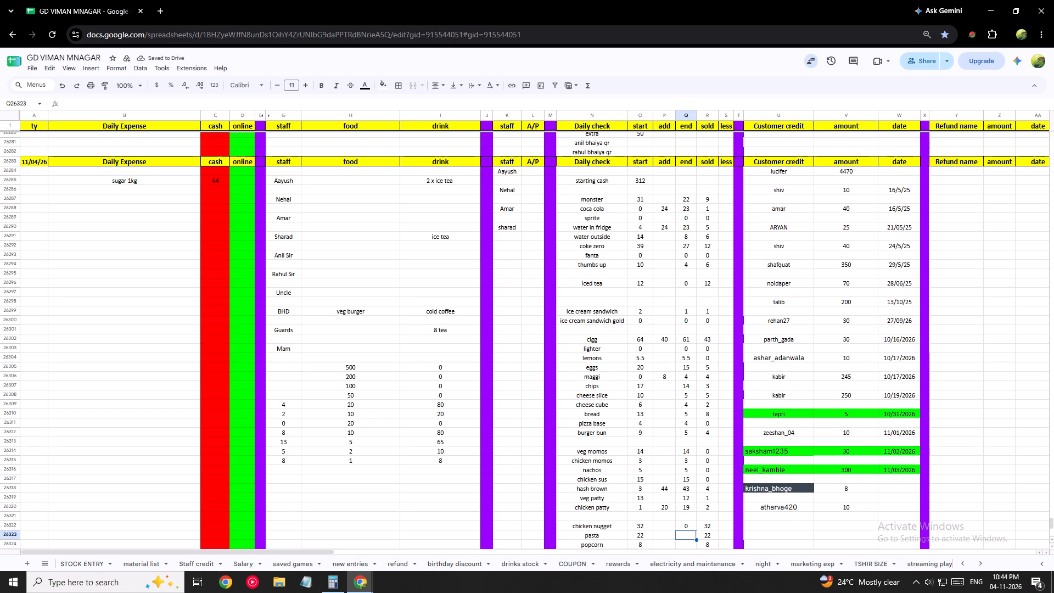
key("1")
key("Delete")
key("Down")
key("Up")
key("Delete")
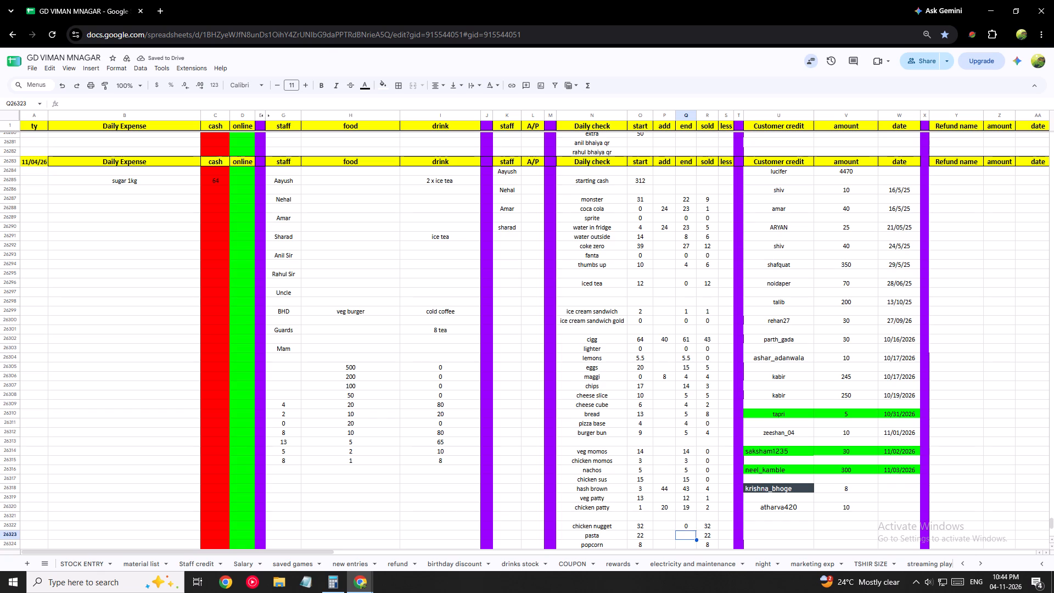
Set the 11/04/26 pasta stock to 14 at start, 4 added and 14 at end.
key("Left")
key("Left")
type("14")
key("Return")
key("Right")
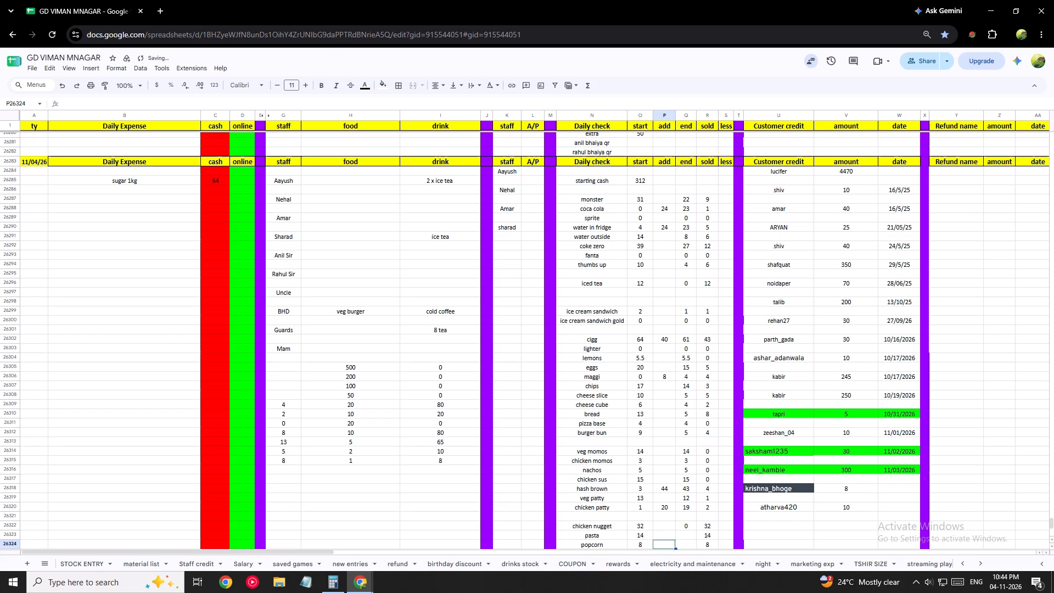
key("Up")
key("Right")
type("14")
key("Return")
key("Left")
key("Up")
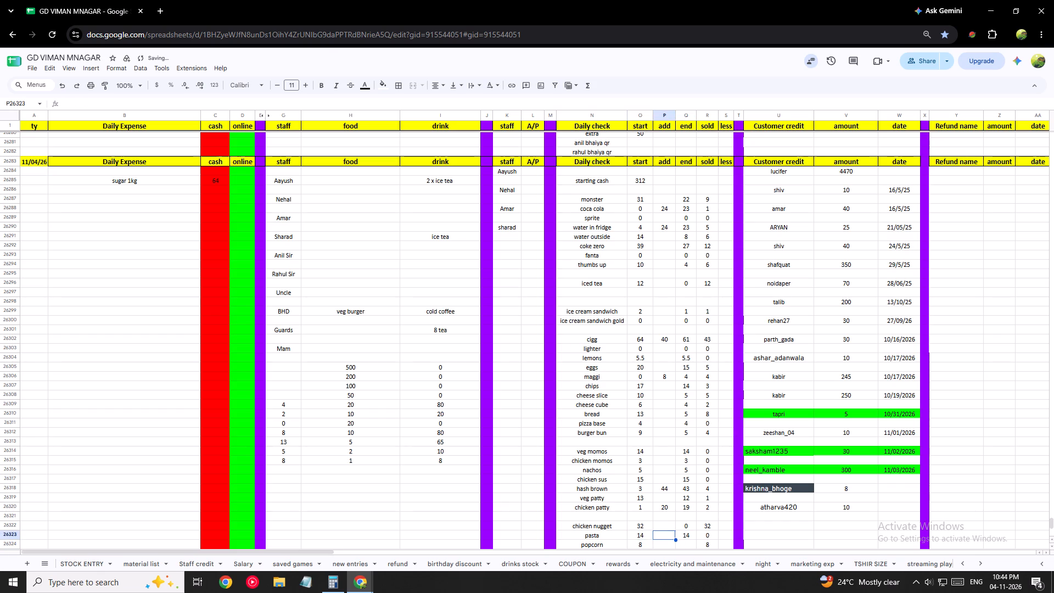
key("4")
key("Return")
Examine the previous day's stock block above 11/04/26, checking its added and end counts down to the pasta row.
key("Up")
key("Up")
key("Up")
key("Up")
key("Up")
key("Up")
key("Up")
key("Up")
key("Up")
key("Up")
key("Up")
key("Up")
key("Up")
key("Up")
key("Up")
key("Up")
key("Up")
key("Up")
key("Up")
key("Up")
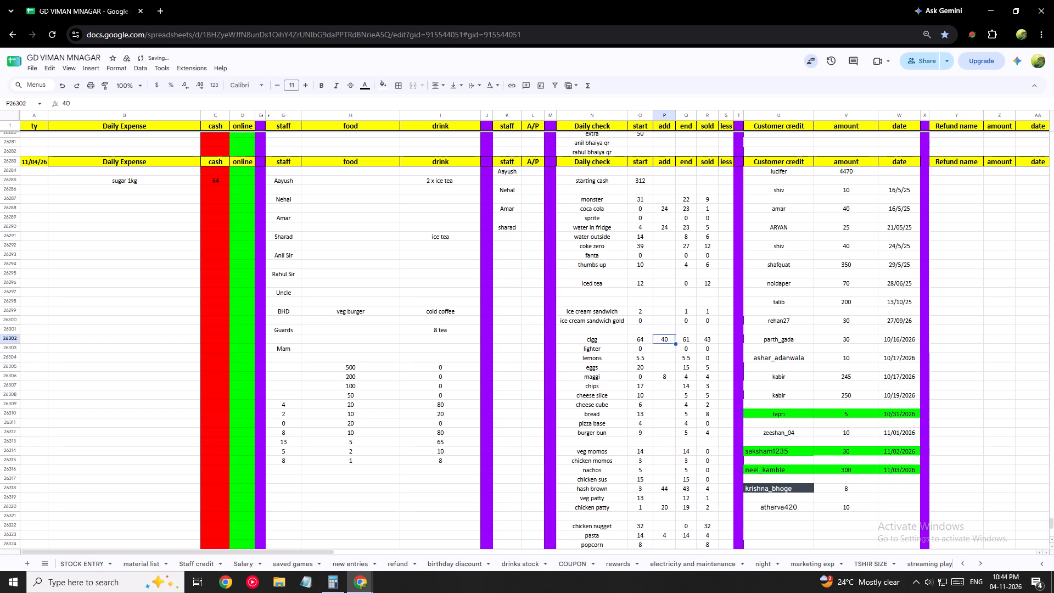
key("Down")
key("Down")
key("Down")
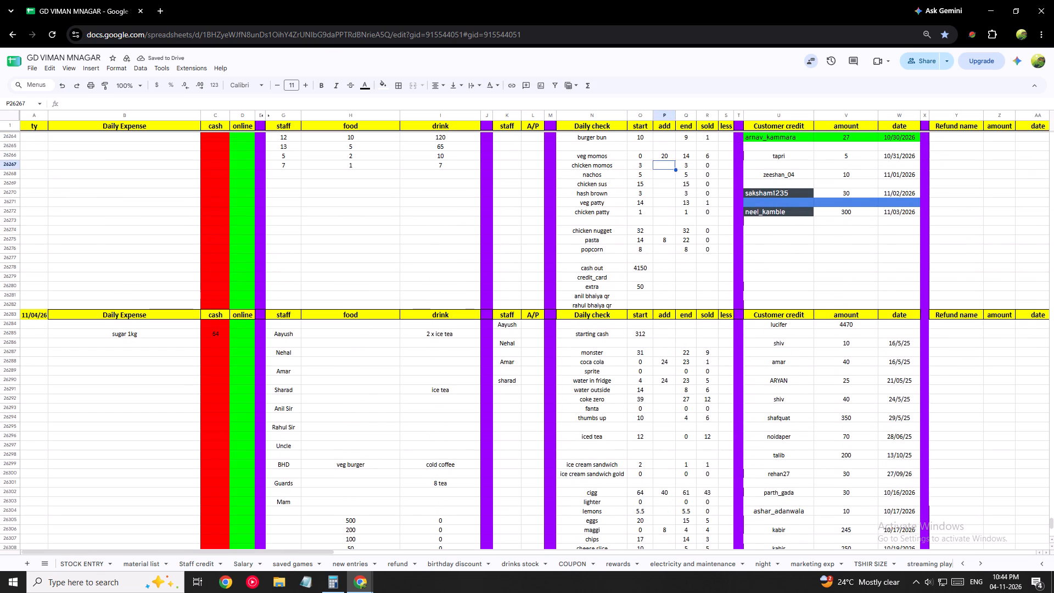
key("Down")
key("Down")
key("Down")
key("Down")
key("Up")
key("Up")
key("Up")
key("Up")
key("Up")
key("Up")
key("Up")
key("Up")
key("Up")
key("Up")
key("Up")
key("Up")
key("Up")
key("Up")
key("Up")
key("Up")
key("Up")
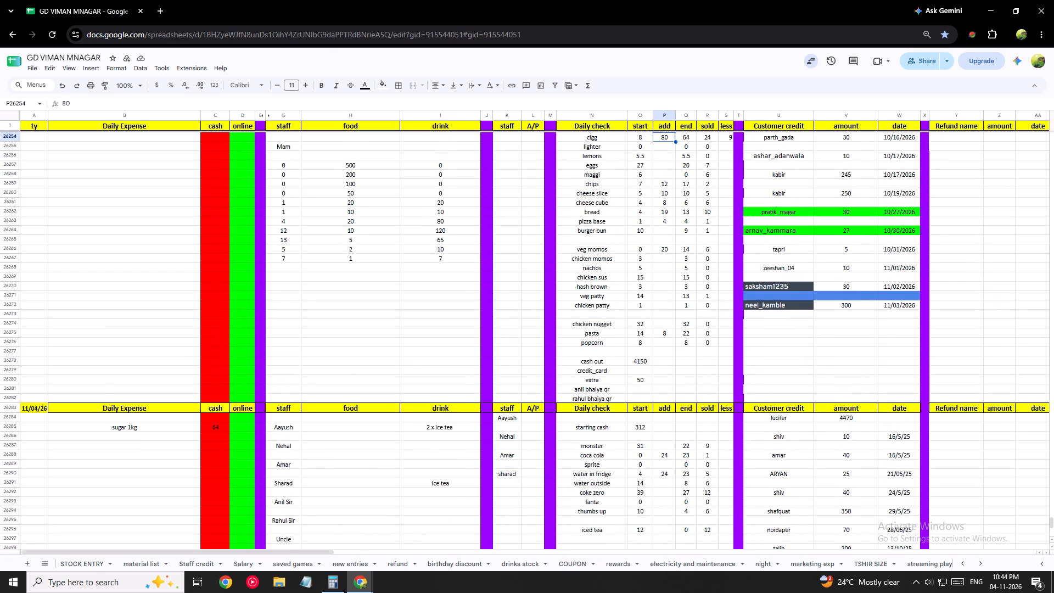
key("Down")
key("Up")
key("Up")
key("Up")
key("Up")
key("Up")
key("Up")
key("Up")
key("Down")
key("Down")
key("Down")
key("Down")
key("Down")
key("Down")
key("Down")
key("Down")
key("Down")
key("Down")
key("Down")
key("Down")
key("Down")
key("Down")
key("Down")
key("Down")
key("Down")
key("Down")
key("Down")
key("Down")
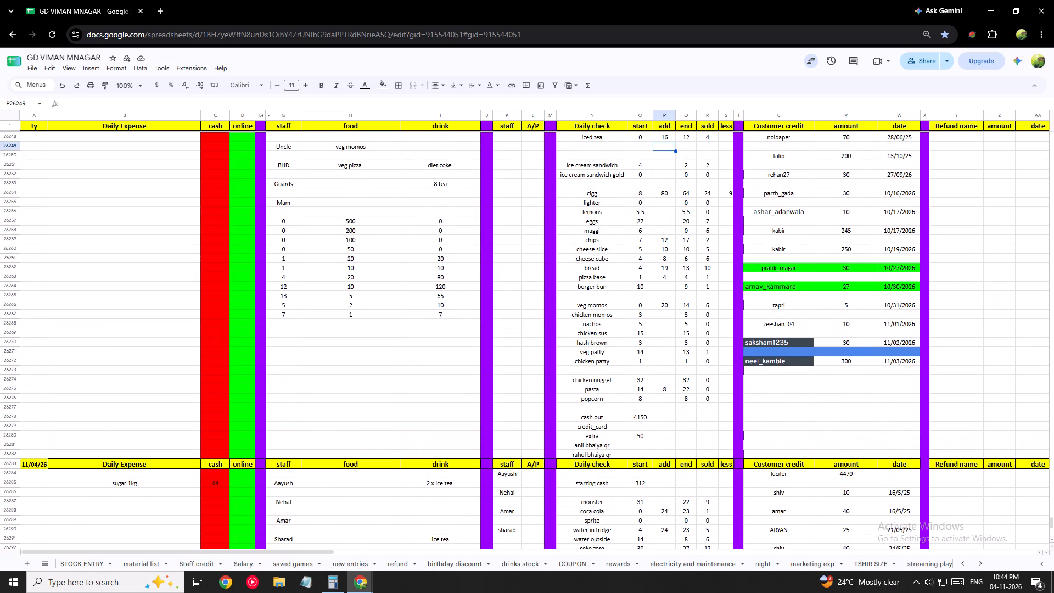
key("Right")
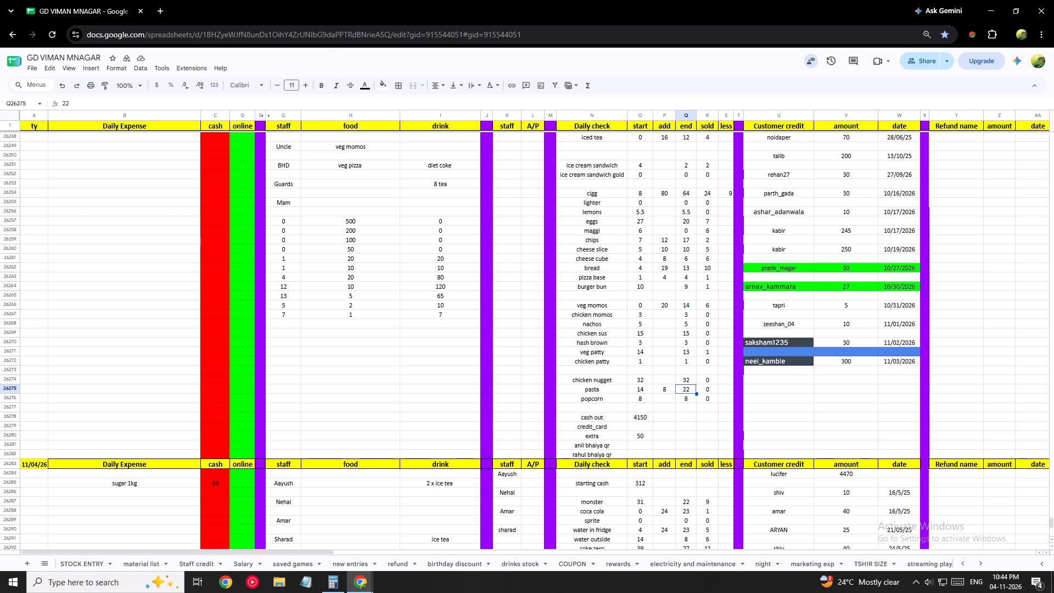
Examine the 11/04/26 daily check block, going through its end counts down to the cash out and QR rows.
key("Down")
key("Down")
key("Down")
key("Down")
key("Down")
key("Down")
key("Down")
key("Down")
key("Down")
key("Down")
key("Down")
key("Down")
key("Down")
key("Down")
key("Down")
key("Down")
key("Down")
key("Down")
key("Down")
key("Down")
key("Down")
key("Down")
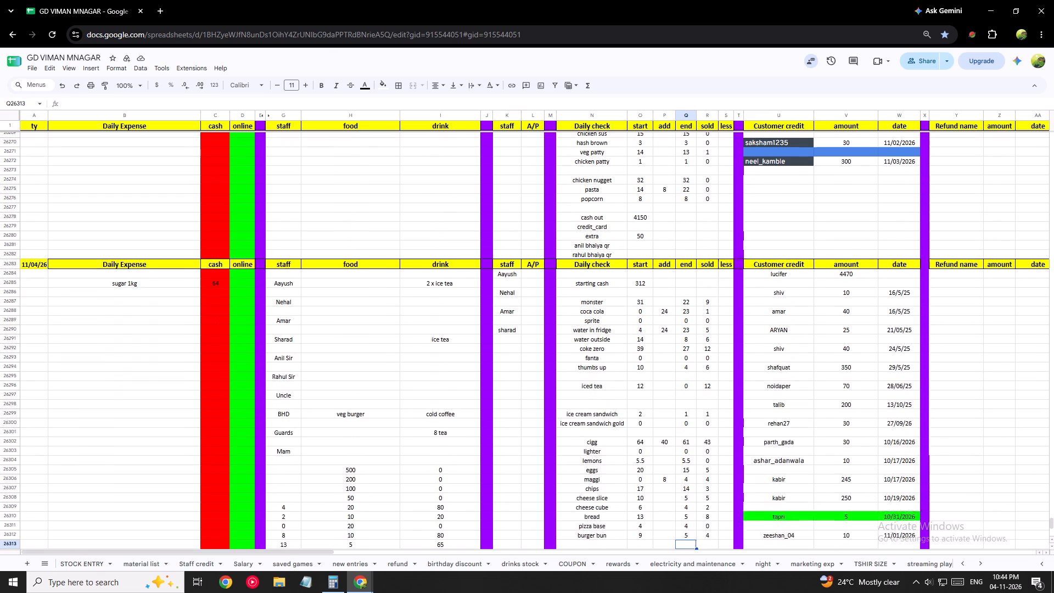
key("Up")
key("Up")
key("Up")
key("Up")
key("Up")
key("Up")
key("Up")
key("Up")
key("Up")
key("Down")
key("Down")
key("Down")
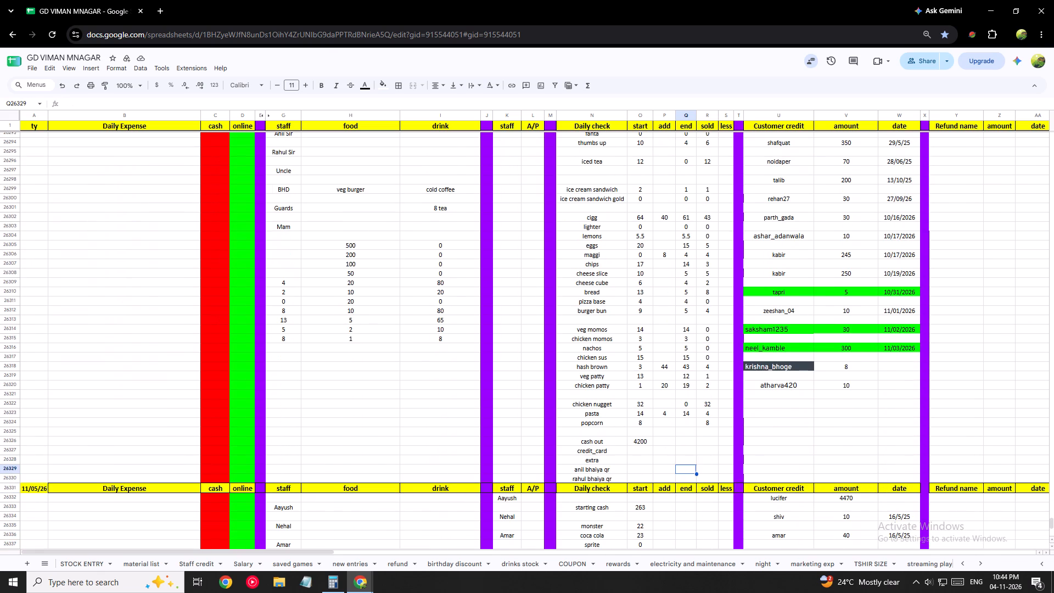
key("Left")
key("Left")
key("Up")
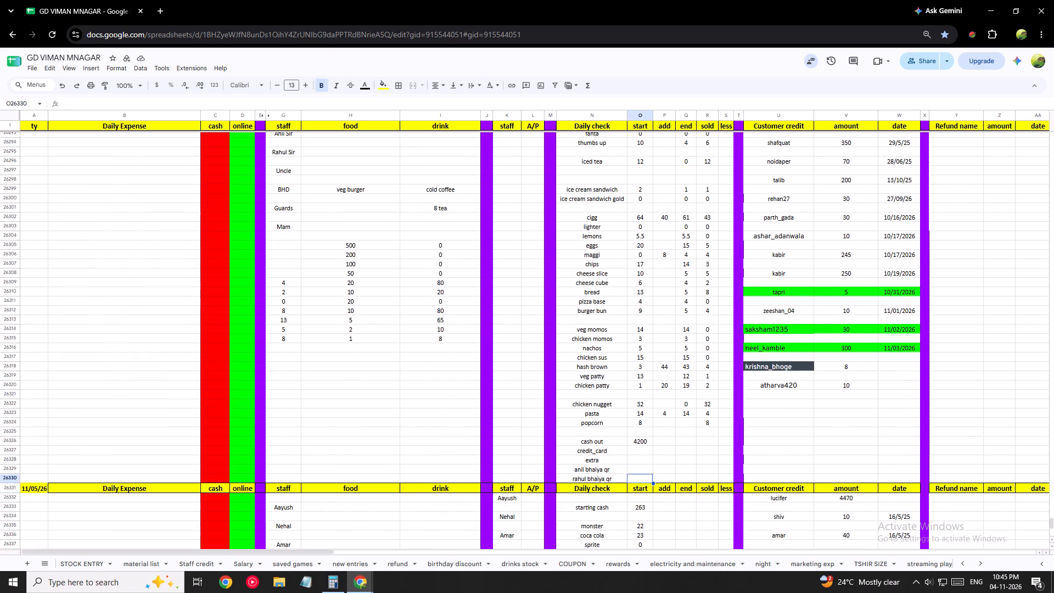
key("Up")
key("Up")
Review the added counts in the 11/04/26 block from the cash rows back up to eggs.
key("Right")
key("Up")
key("Up")
key("Up")
key("Up")
key("Up")
key("Up")
key("Up")
key("Up")
key("Up")
key("Up")
key("Up")
key("Up")
key("Up")
key("Up")
key("Up")
key("Up")
key("Up")
key("Up")
key("Up")
key("Up")
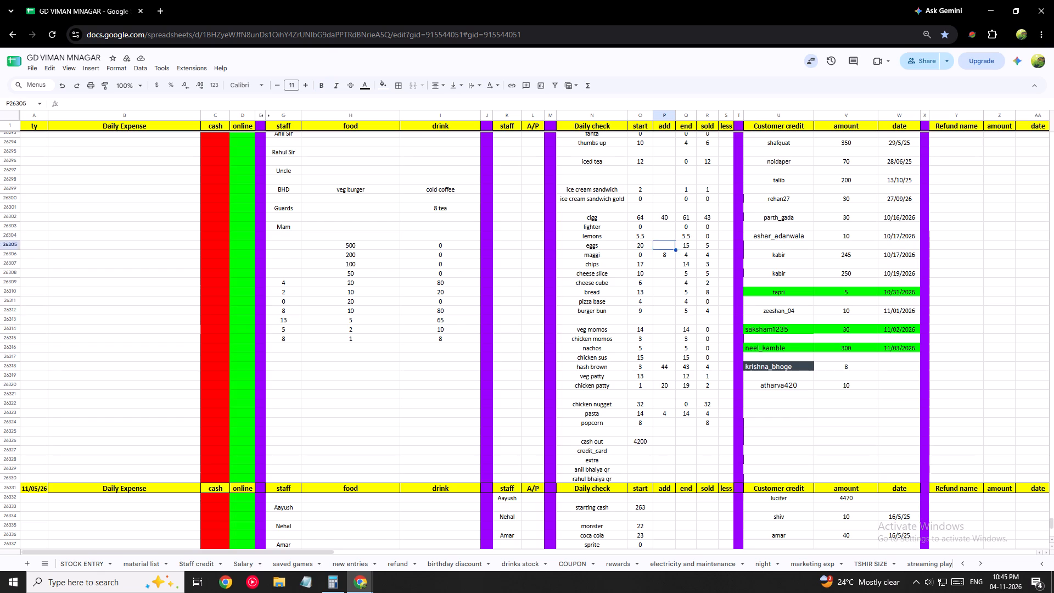
Check the end counts of the 11/04/26 food items again against the previous day's pasta and popcorn rows.
key("Right")
key("Down")
key("Down")
key("Down")
key("Down")
key("Down")
key("Down")
key("Down")
key("Down")
key("Down")
key("Down")
key("Down")
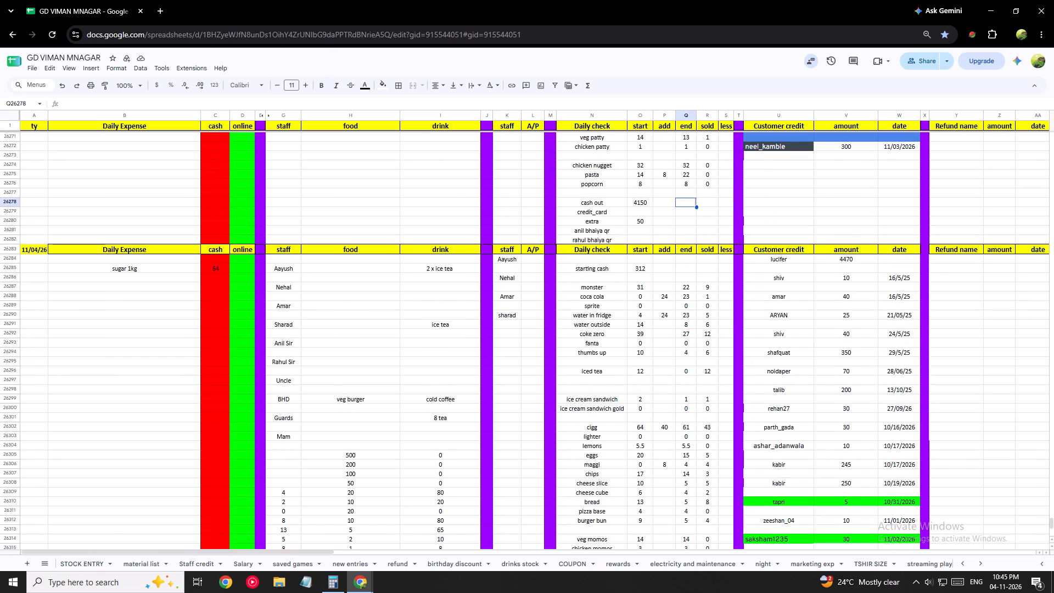
key("Up")
key("Up")
key("Up")
key("Up")
key("Up")
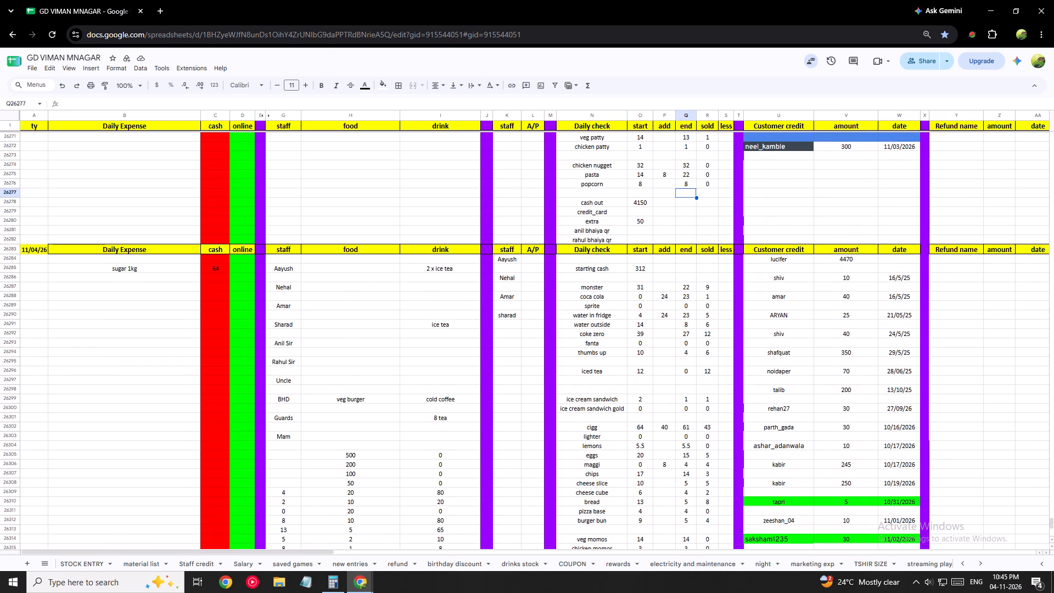
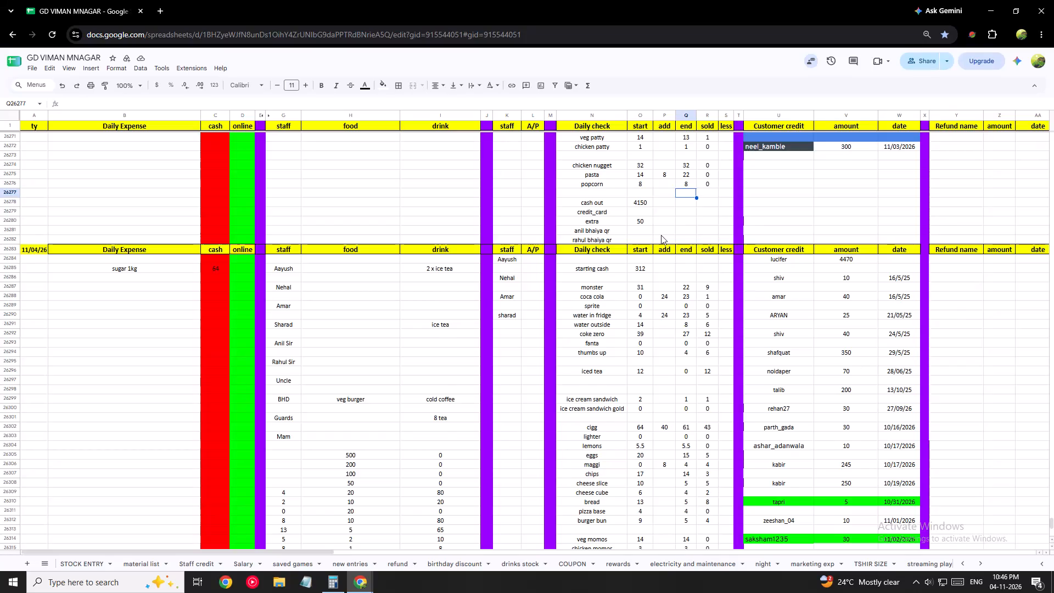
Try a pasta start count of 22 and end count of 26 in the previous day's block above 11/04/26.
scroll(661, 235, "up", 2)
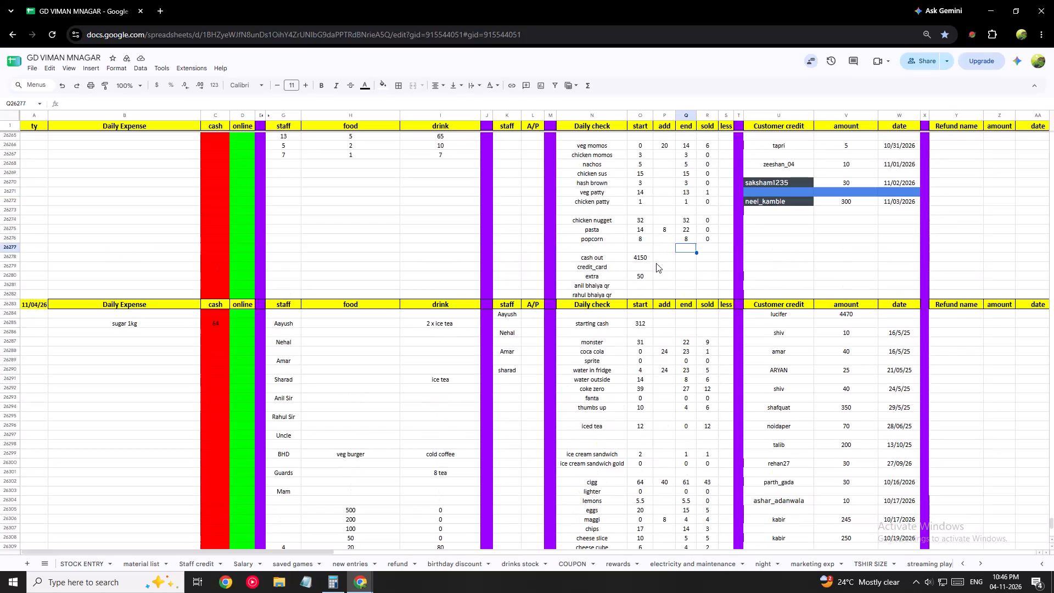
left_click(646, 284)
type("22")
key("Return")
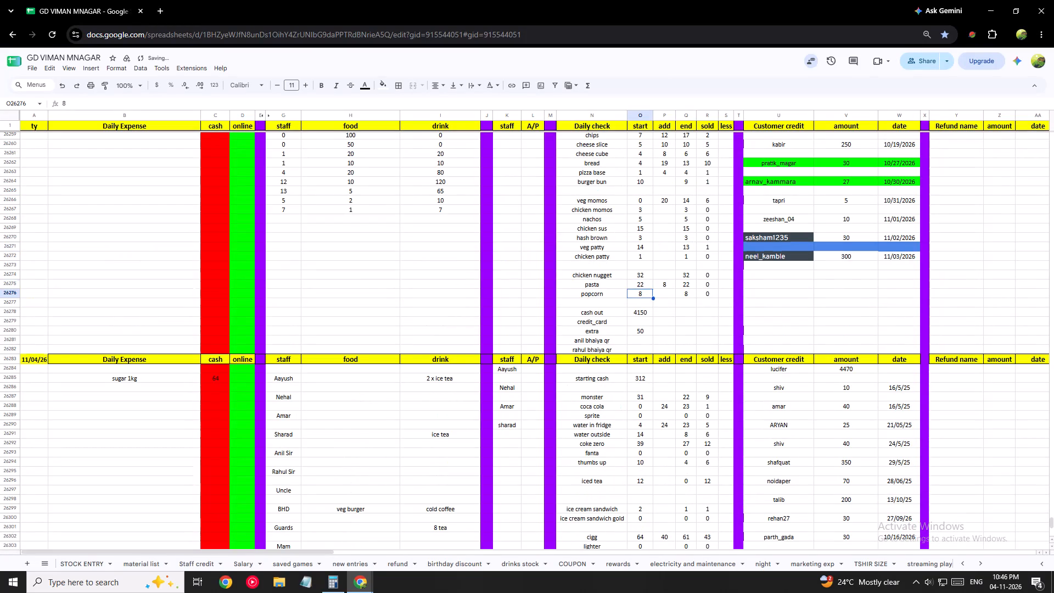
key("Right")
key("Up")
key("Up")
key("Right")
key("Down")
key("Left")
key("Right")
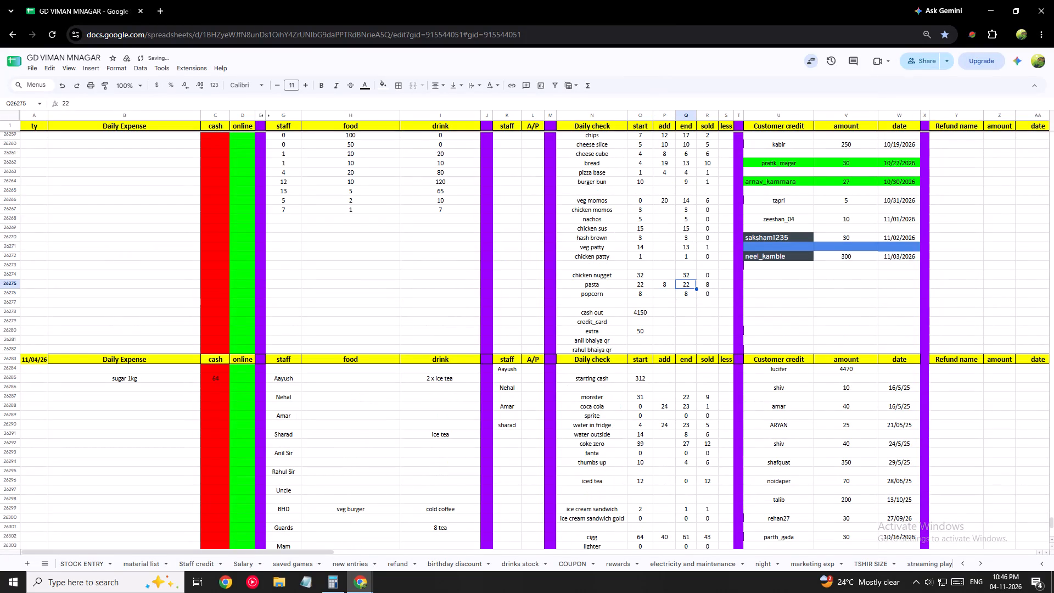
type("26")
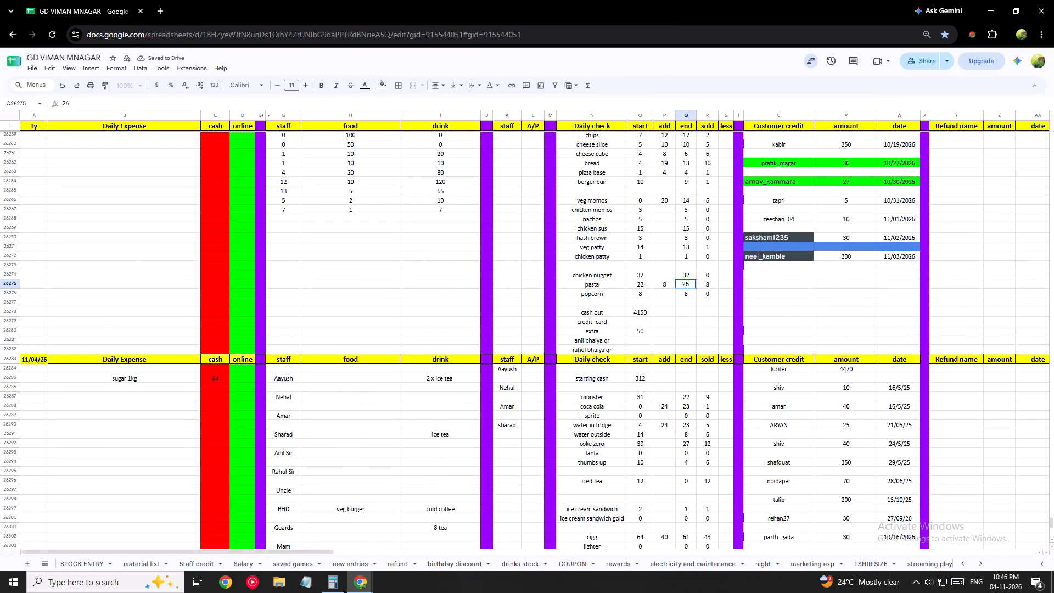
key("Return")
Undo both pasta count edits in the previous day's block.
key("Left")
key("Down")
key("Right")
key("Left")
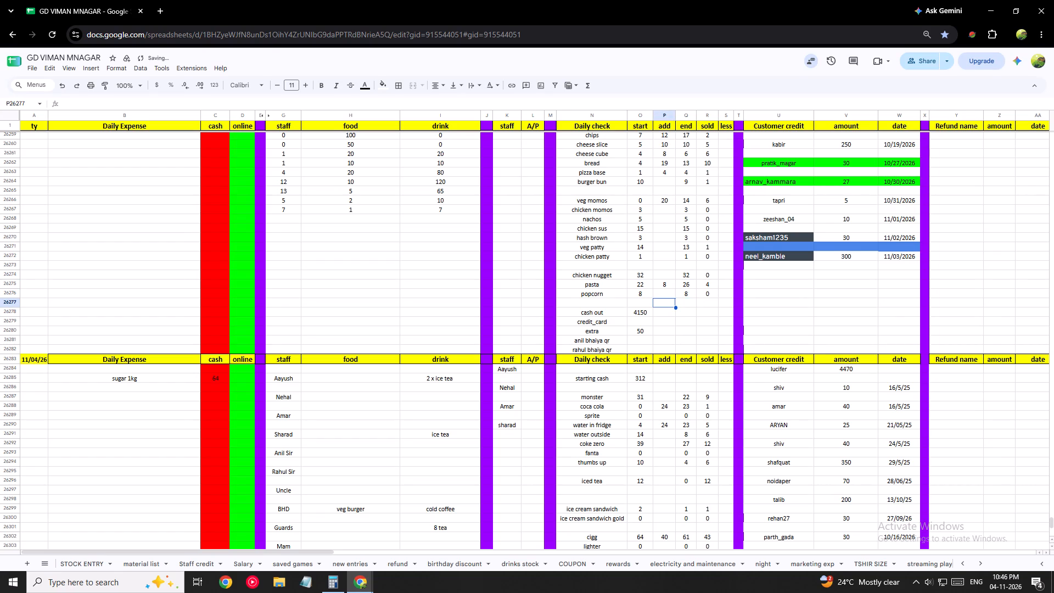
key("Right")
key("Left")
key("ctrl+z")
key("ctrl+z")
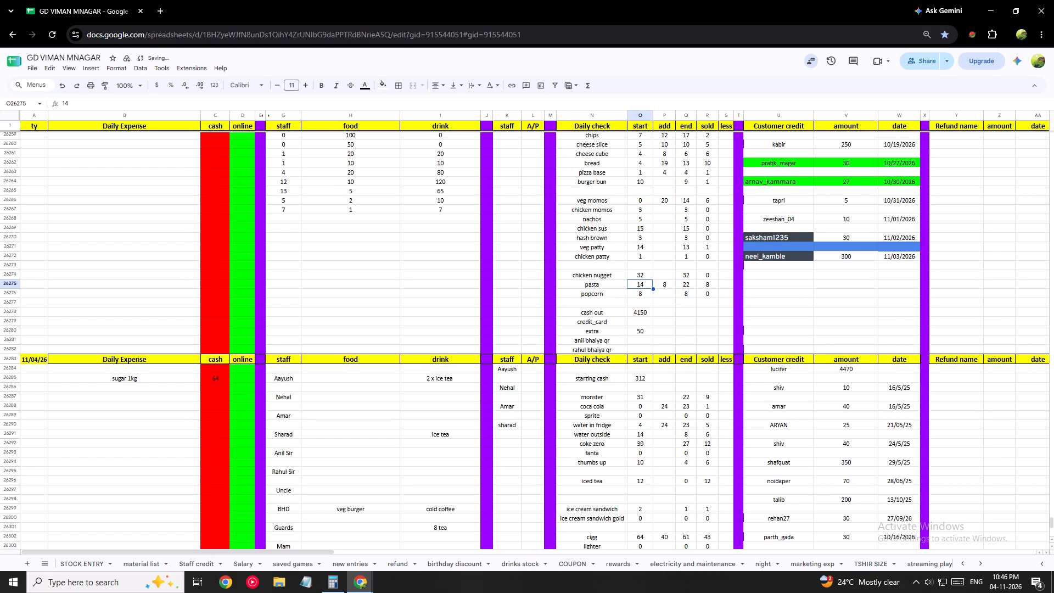
Set both the start and end counts of pasta to 22 in the 11/04/26 daily check block.
key("Down")
key("Up")
key("Down")
key("Right")
key("Right")
key("Down")
key("Down")
key("Down")
key("Down")
key("Down")
key("Down")
key("Down")
key("Down")
key("Down")
key("Down")
key("Down")
key("Down")
key("Down")
key("Down")
key("Down")
key("Down")
key("Down")
key("Down")
key("Down")
key("Down")
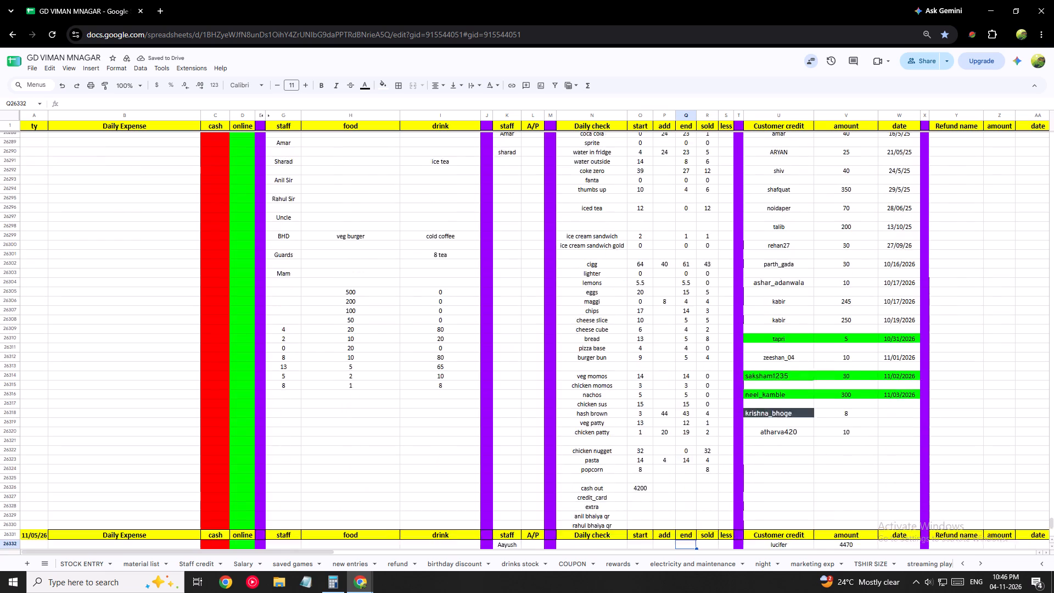
key("Left")
key("Left")
key("Up")
key("Up")
key("Up")
key("Up")
key("Up")
key("Up")
key("Up")
key("Up")
key("Up")
key("Up")
key("Up")
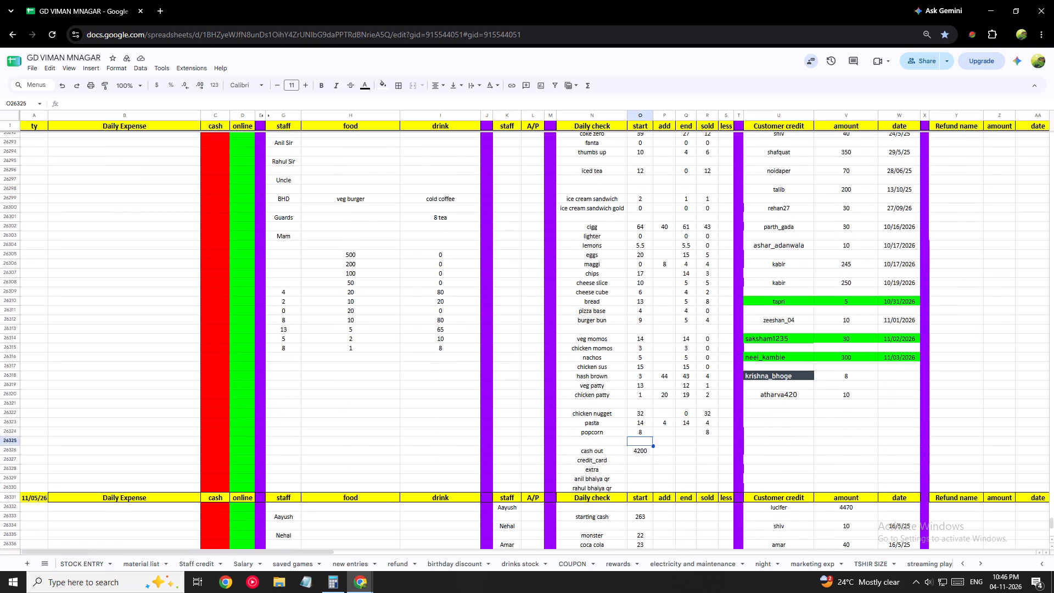
key("Up")
key("Up")
type("22")
key("Return")
key("Right")
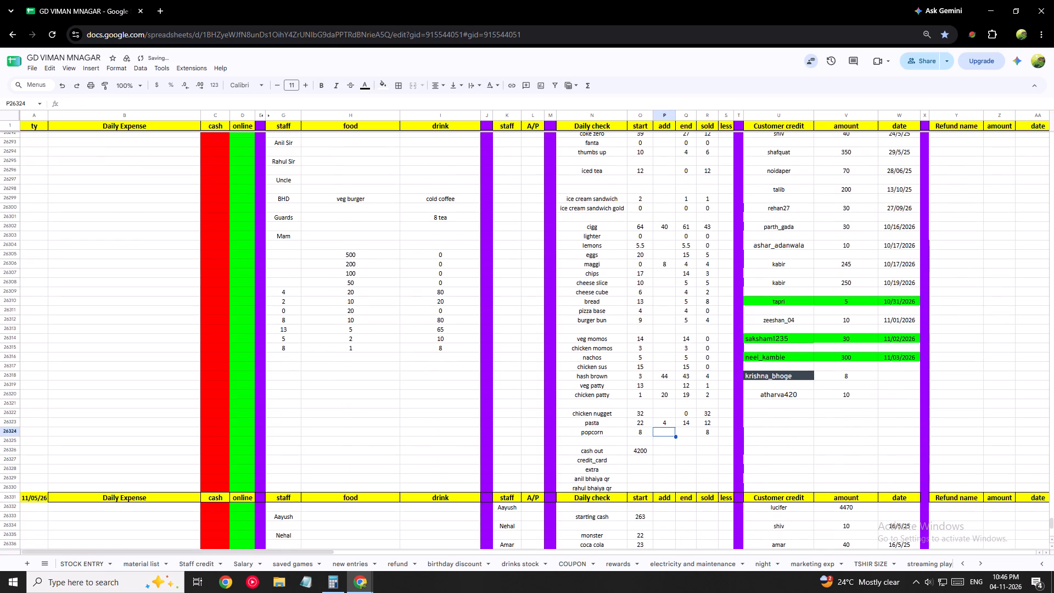
key("Right")
key("Up")
type("22")
key("Return")
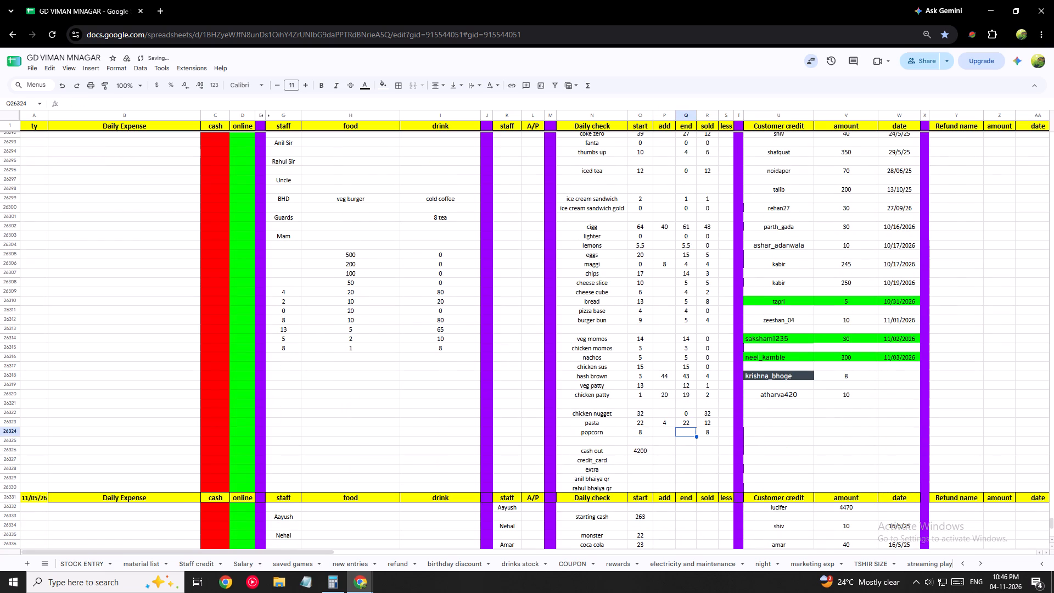
Enter 8 as the popcorn end count in the 11/04/26 daily check block.
key("Left")
key("Left")
key("Right")
key("Right")
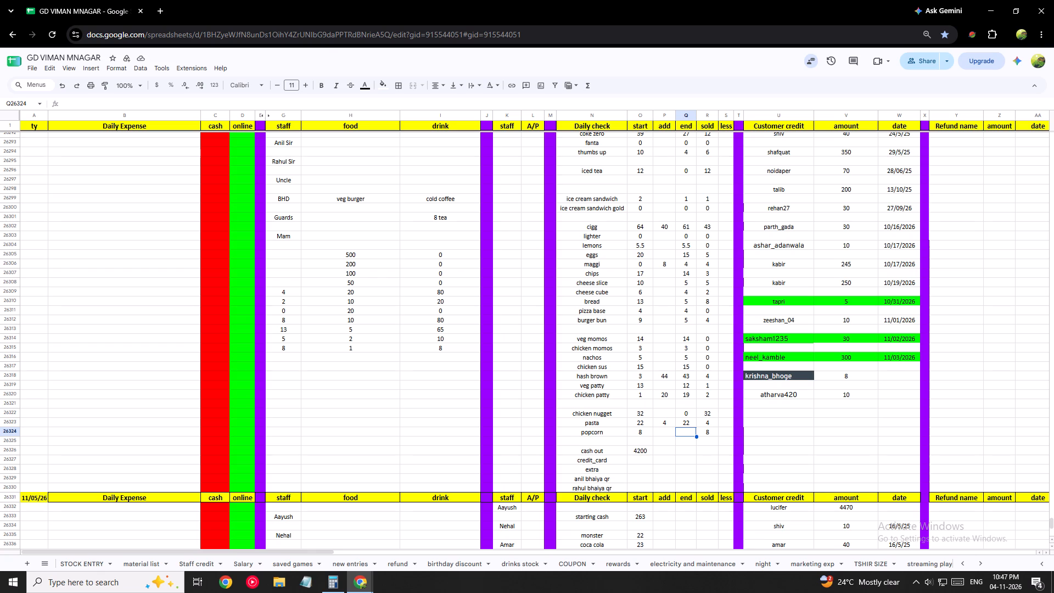
key("Down")
key("Down")
key("Down")
key("Down")
key("Down")
key("Up")
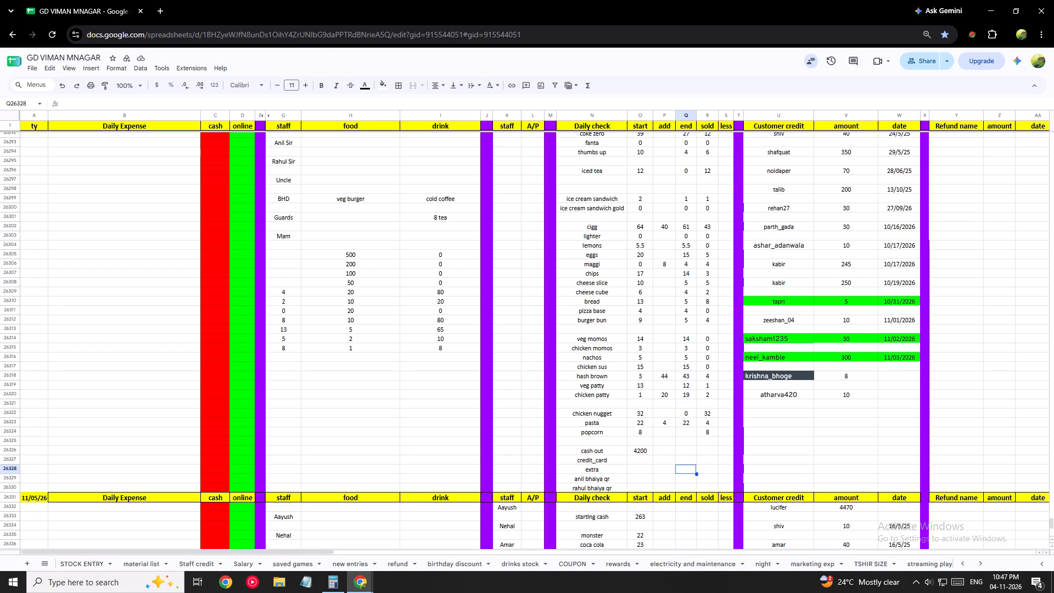
key("Up")
key("Up")
key("Up")
key("Up")
key("Up")
key("Down")
key("8")
key("Return")
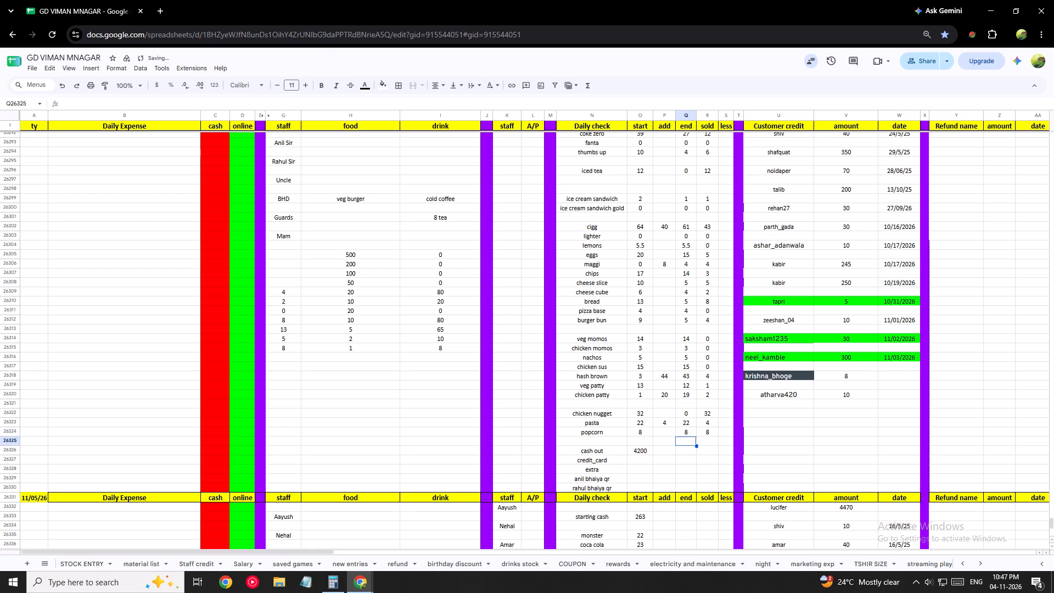
Examine the 11/05/26 daily check block, going through its start counts down to the cheese slice row.
key("Down")
key("Down")
key("Down")
key("Down")
key("Down")
key("Down")
key("Down")
key("Down")
key("Down")
key("Down")
key("Down")
key("Down")
key("Down")
key("Down")
key("Down")
key("Down")
key("Down")
key("Down")
key("Down")
key("Down")
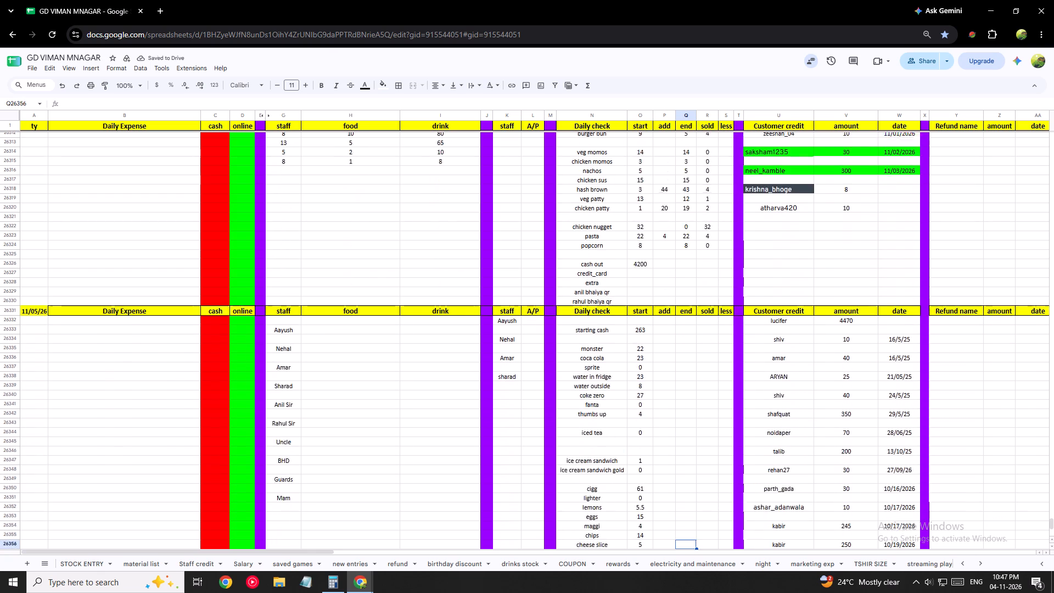
Review the 11/04/26 daily check counts again, from the cash rows back up to water outside.
key("Left")
key("Up")
key("Up")
key("Up")
key("Up")
key("Up")
key("Up")
key("Up")
key("Up")
key("Up")
key("Up")
key("Up")
key("Up")
key("Up")
key("Up")
key("Up")
key("Up")
key("Up")
key("Up")
key("Up")
key("Up")
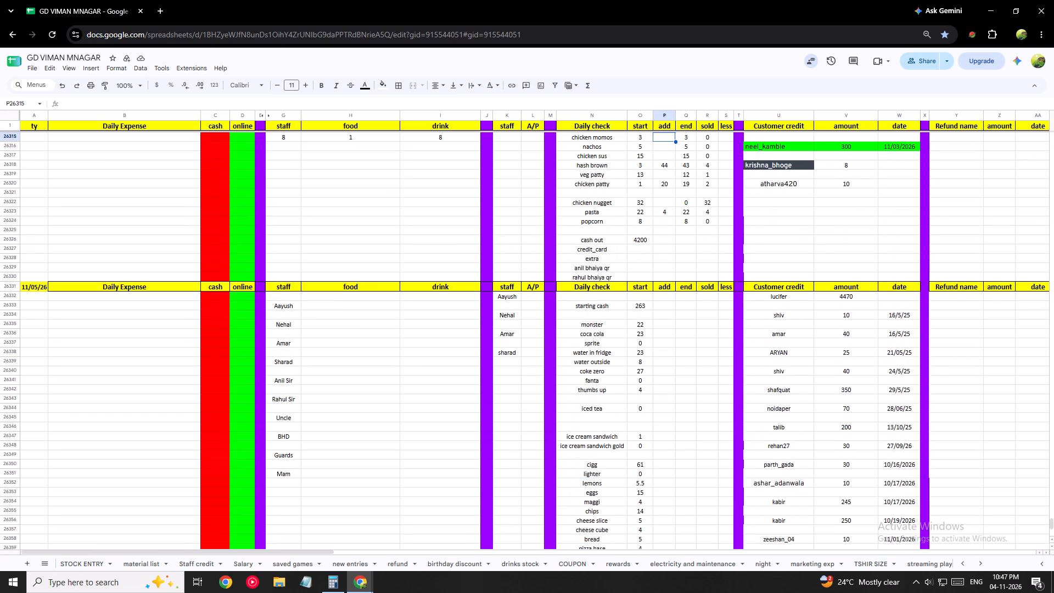
key("Left")
key("Left")
key("Up")
key("Up")
key("Up")
key("Up")
key("Up")
key("Up")
key("Up")
key("Up")
key("Up")
key("Up")
key("Up")
key("Up")
key("Up")
key("Up")
key("Up")
key("Up")
key("Up")
key("Up")
key("Up")
key("Up")
key("Left")
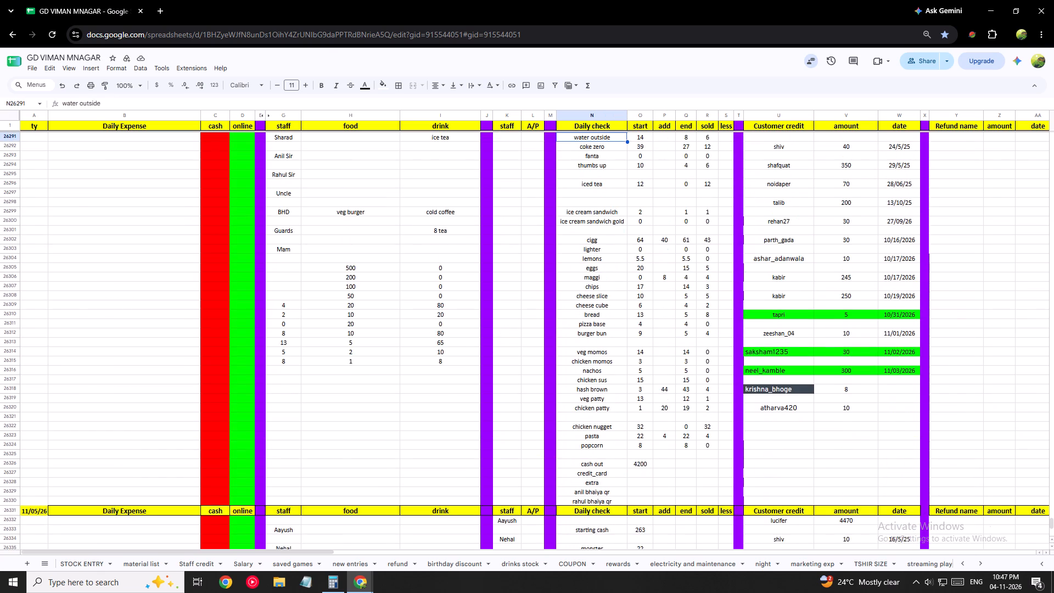
Examine the staff attendance column of the 11/04/26 block and the rows just around its header.
key("Left")
key("Left")
key("Up")
key("Up")
key("Up")
key("Up")
key("Up")
key("Up")
key("Up")
key("Up")
key("Up")
key("Up")
key("Up")
key("Up")
key("Up")
key("Up")
key("Up")
key("Down")
key("Down")
key("Down")
key("Down")
key("Down")
key("Down")
key("Down")
key("Down")
key("Down")
key("Down")
key("Down")
key("Down")
key("Down")
key("Down")
key("Down")
key("Down")
key("Down")
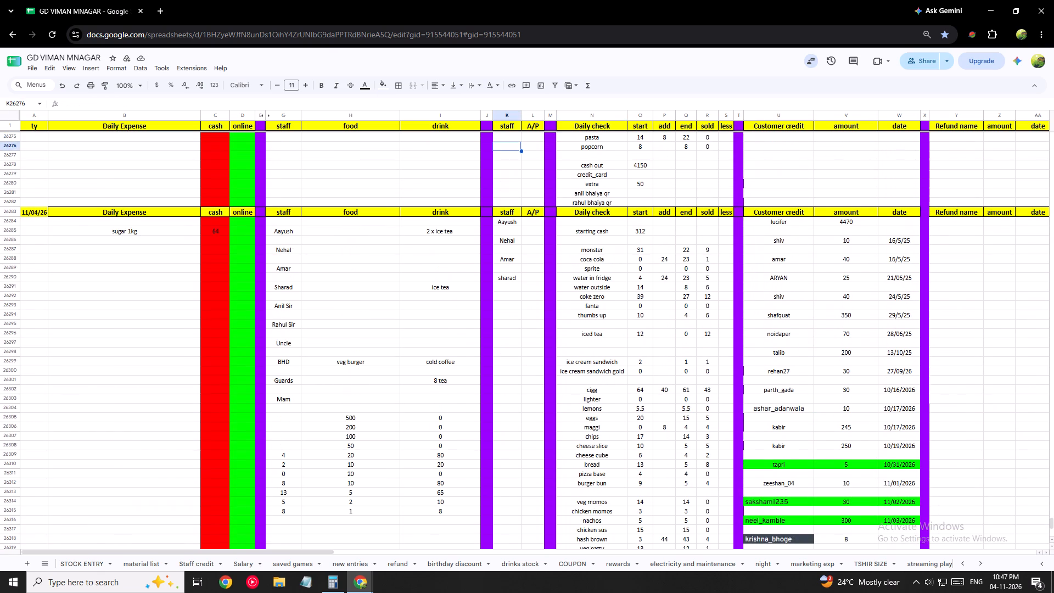
Review the staff food and drink entries in the 11/04/26 block, including the cash denomination rows, ending at Sharad's drink.
key("Left")
key("Left")
key("Down")
key("Down")
key("Down")
key("Down")
key("Down")
key("Down")
key("Down")
key("Down")
key("Down")
key("Down")
key("Down")
key("Down")
key("Down")
key("Down")
key("Down")
key("Down")
key("Down")
key("Down")
key("Down")
key("Down")
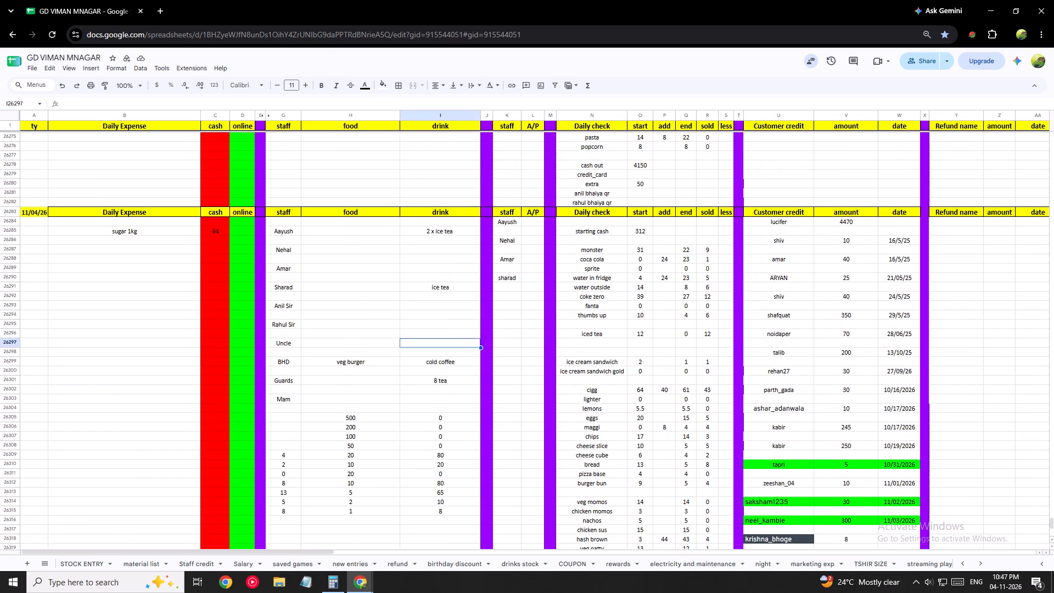
key("Down")
key("Down")
key("Down")
key("Down")
key("Up")
key("Up")
key("Up")
key("Up")
key("Up")
key("Up")
key("Up")
key("Up")
key("Up")
key("Up")
key("Up")
key("Up")
key("Up")
key("Up")
key("Up")
key("Up")
key("Up")
key("Up")
key("Up")
key("Up")
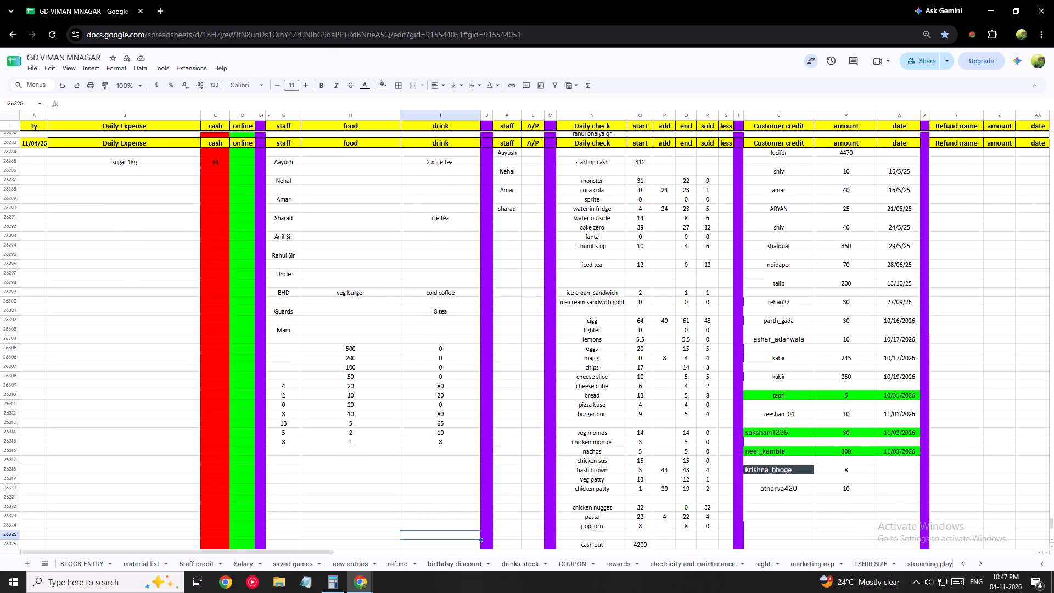
key("Left")
key("Up")
key("Up")
key("Up")
key("Up")
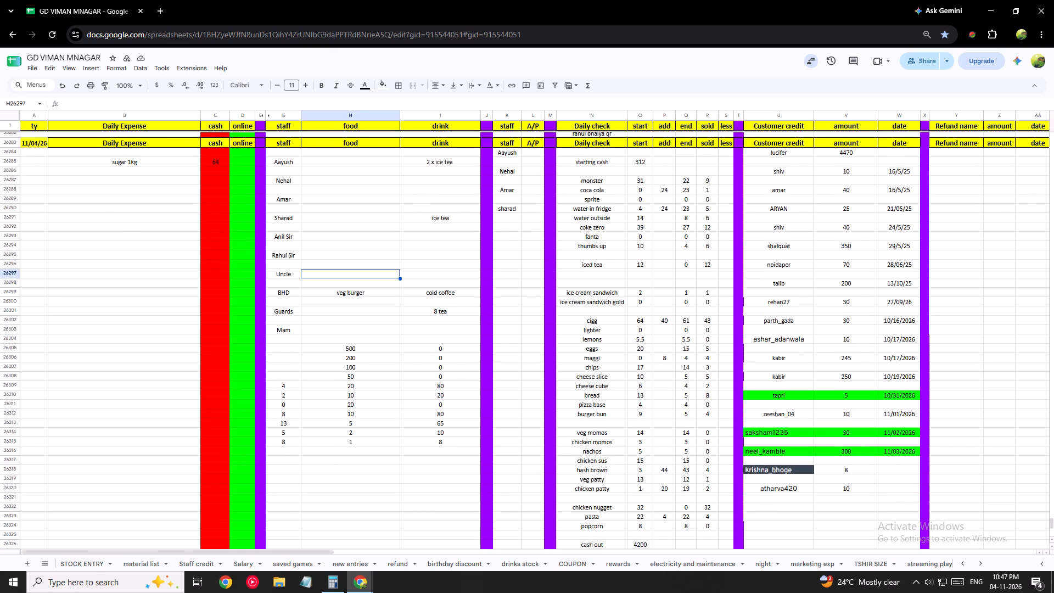
key("Up")
key("Right")
key("Up")
key("Up")
key("Up")
key("Up")
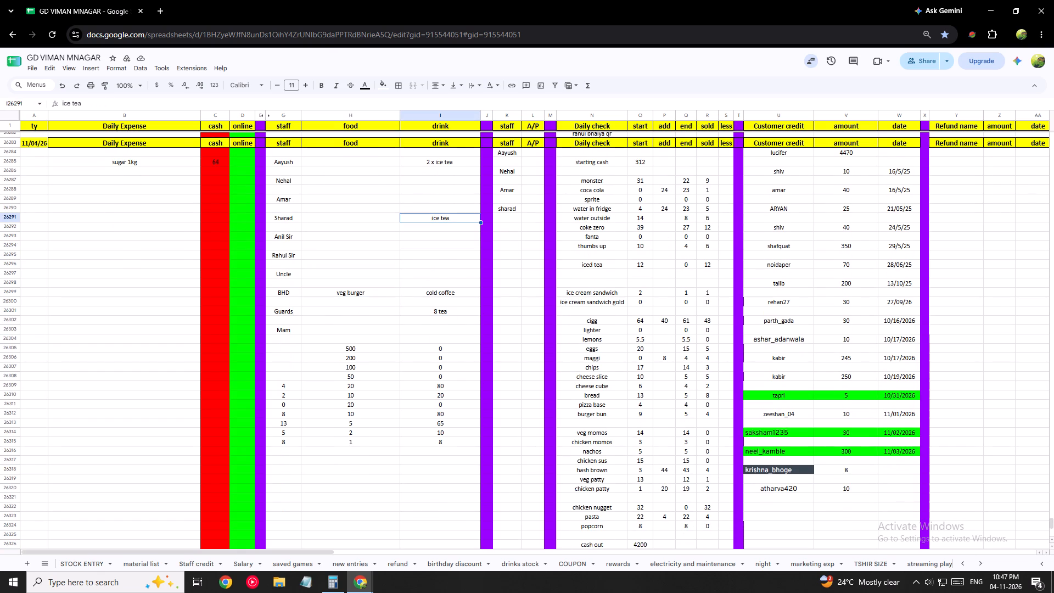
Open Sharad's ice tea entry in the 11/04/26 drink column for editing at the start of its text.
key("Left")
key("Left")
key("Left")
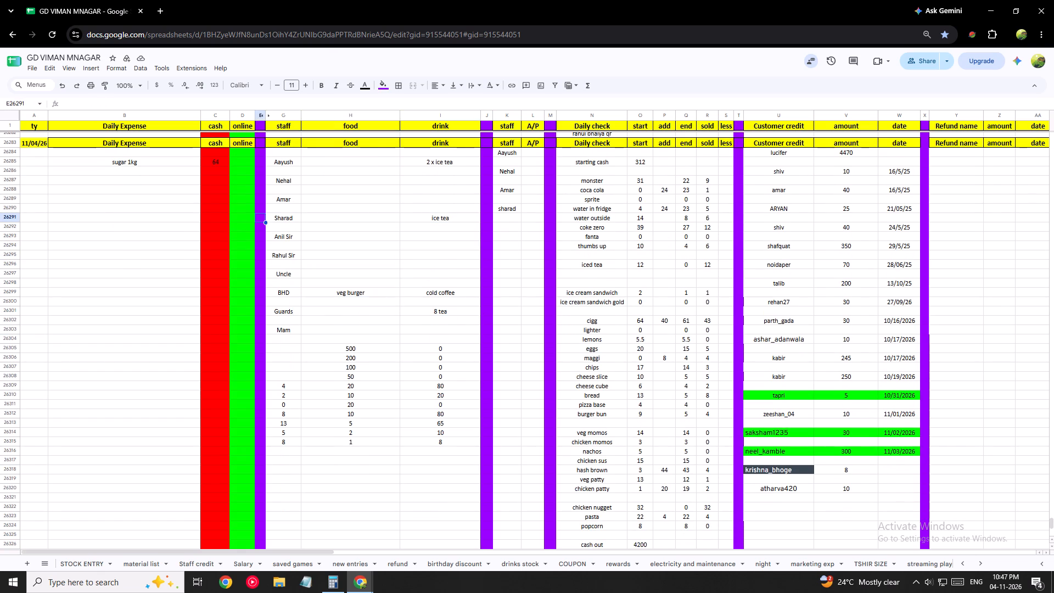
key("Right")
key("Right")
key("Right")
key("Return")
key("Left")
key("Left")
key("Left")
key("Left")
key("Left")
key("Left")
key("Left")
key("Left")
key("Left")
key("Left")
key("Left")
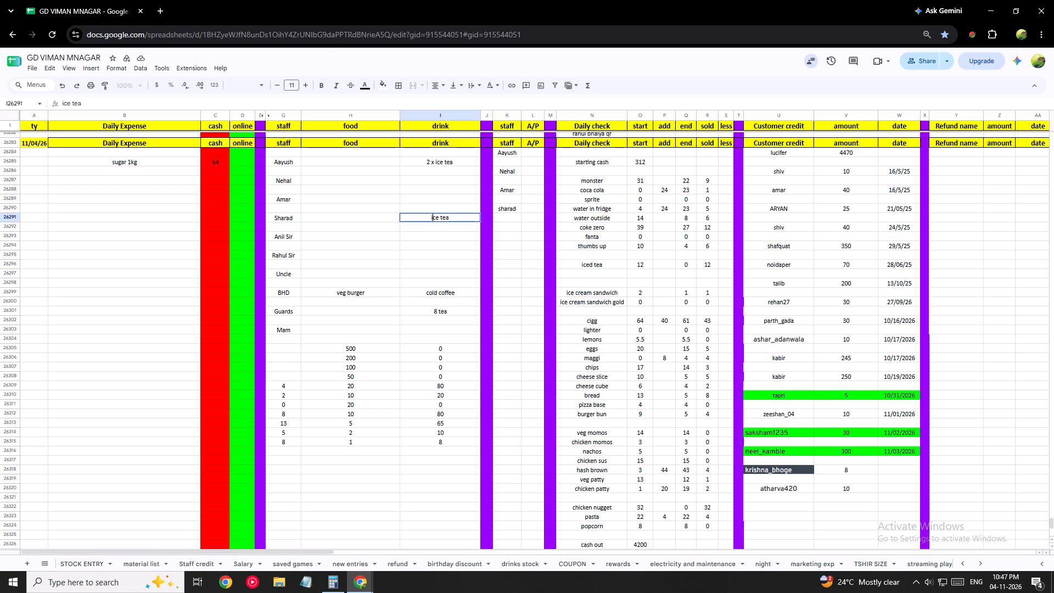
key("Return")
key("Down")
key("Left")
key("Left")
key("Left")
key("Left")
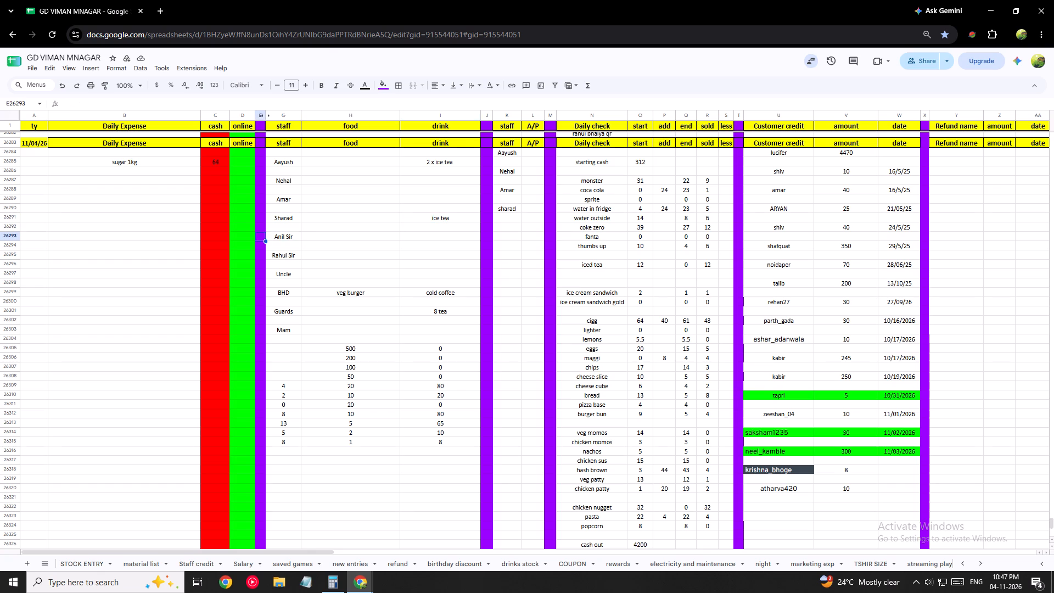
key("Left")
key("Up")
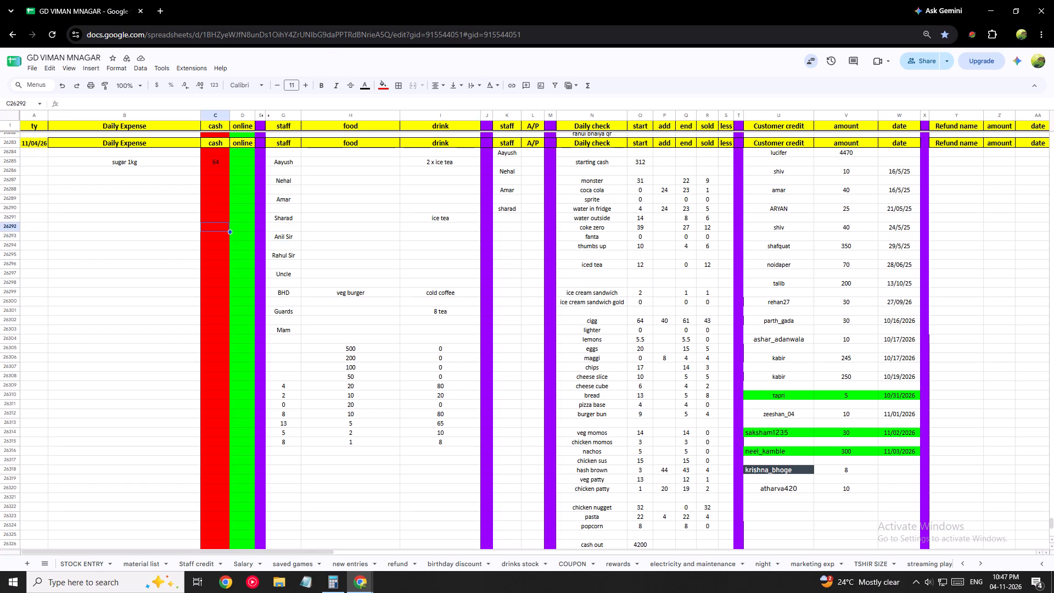
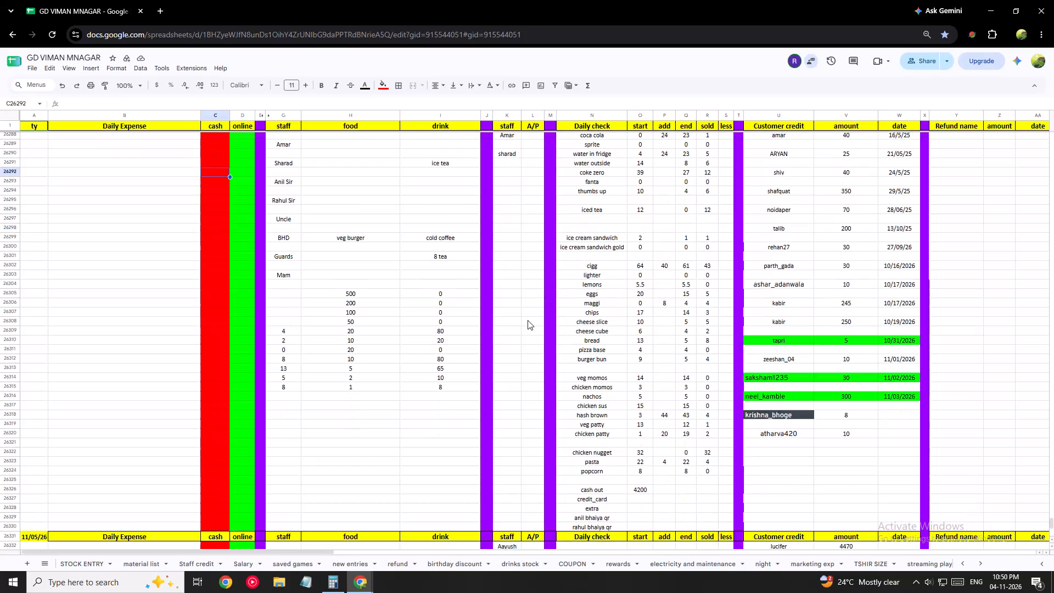
Review the cash denomination rows, the cash out amount and the latest customer credit amounts in the 11/04/26 block.
scroll(528, 320, "down", 3)
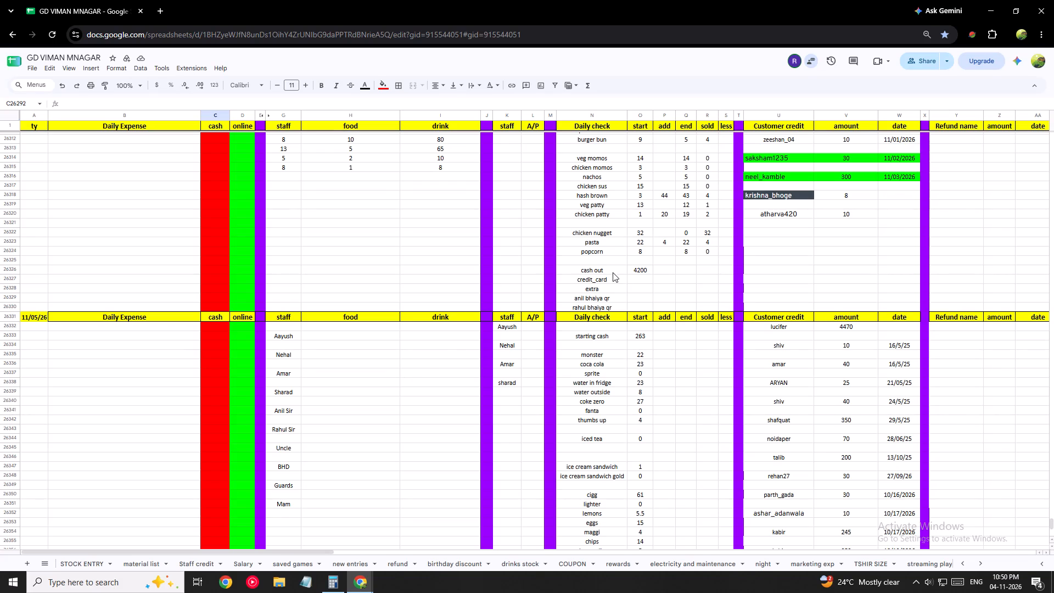
scroll(486, 350, "up", 1)
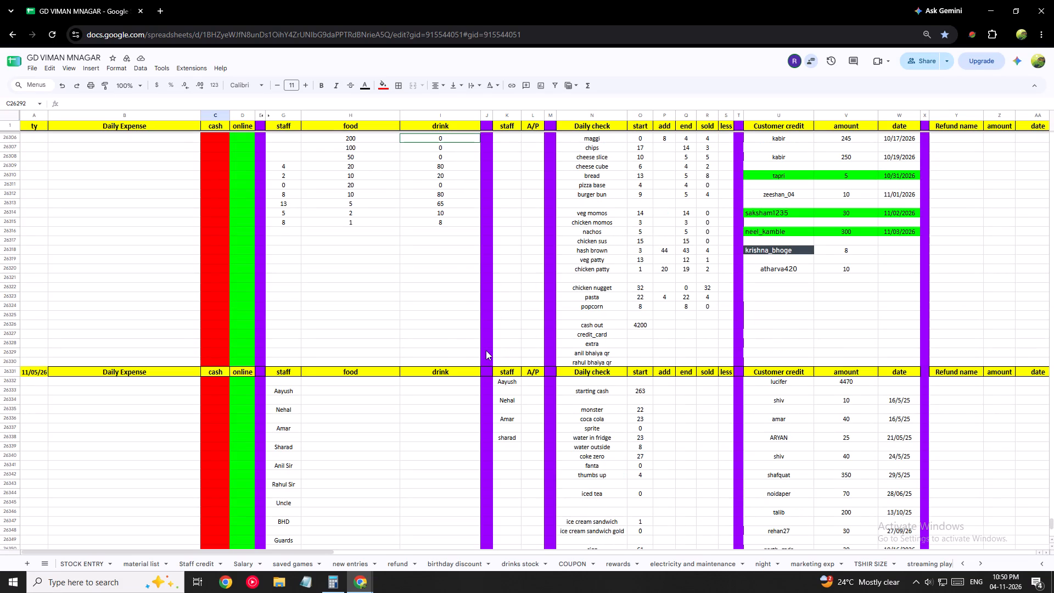
left_click_drag(455, 238, 455, 165)
scroll(425, 280, "up", 2)
left_click(394, 374)
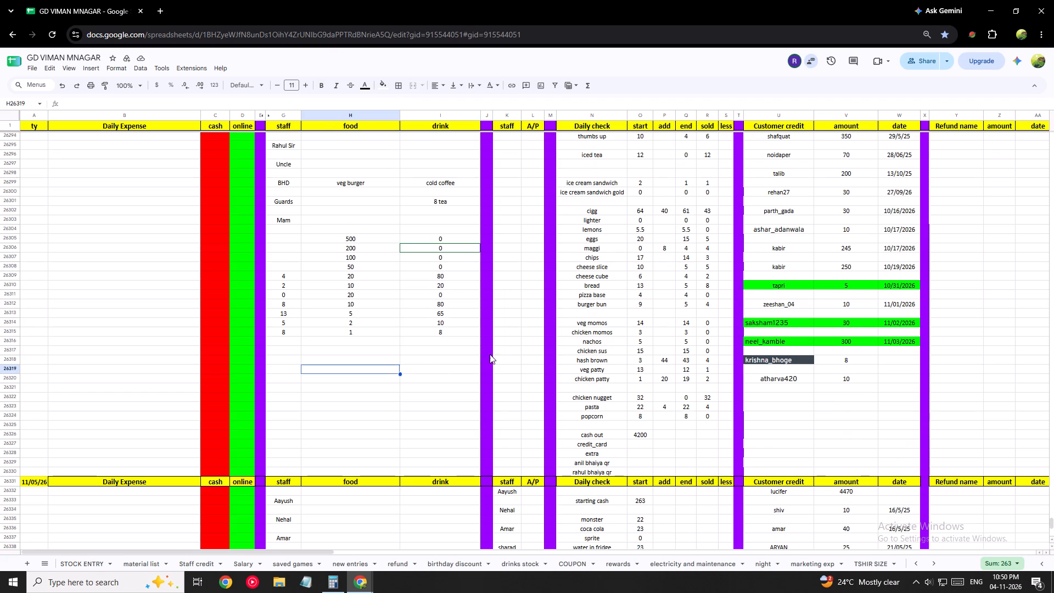
scroll(528, 284, "down", 2)
left_click(646, 329)
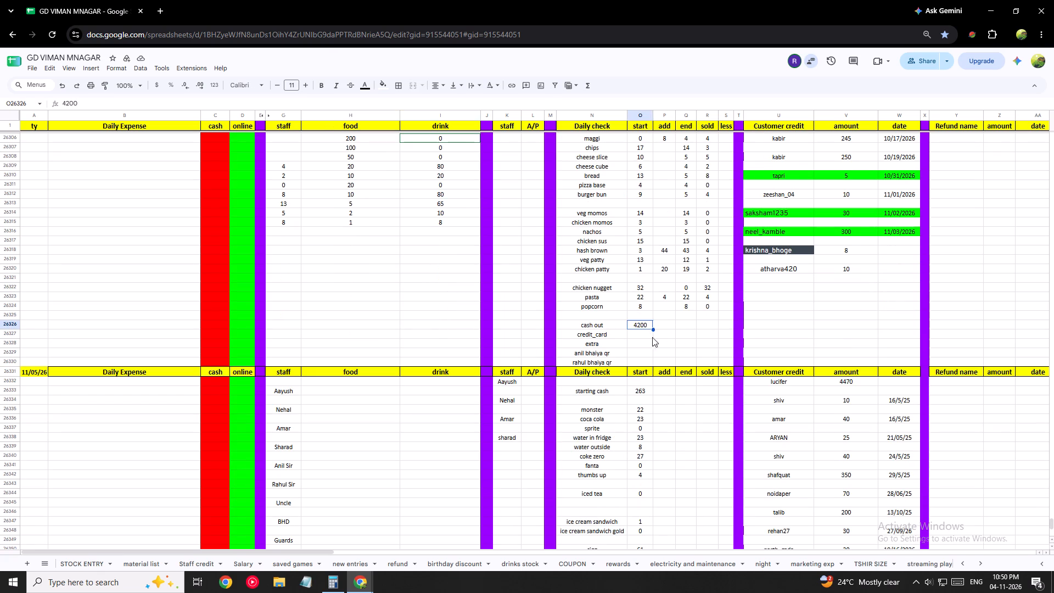
scroll(388, 300, "up", 3)
left_click_drag(847, 458, 853, 417)
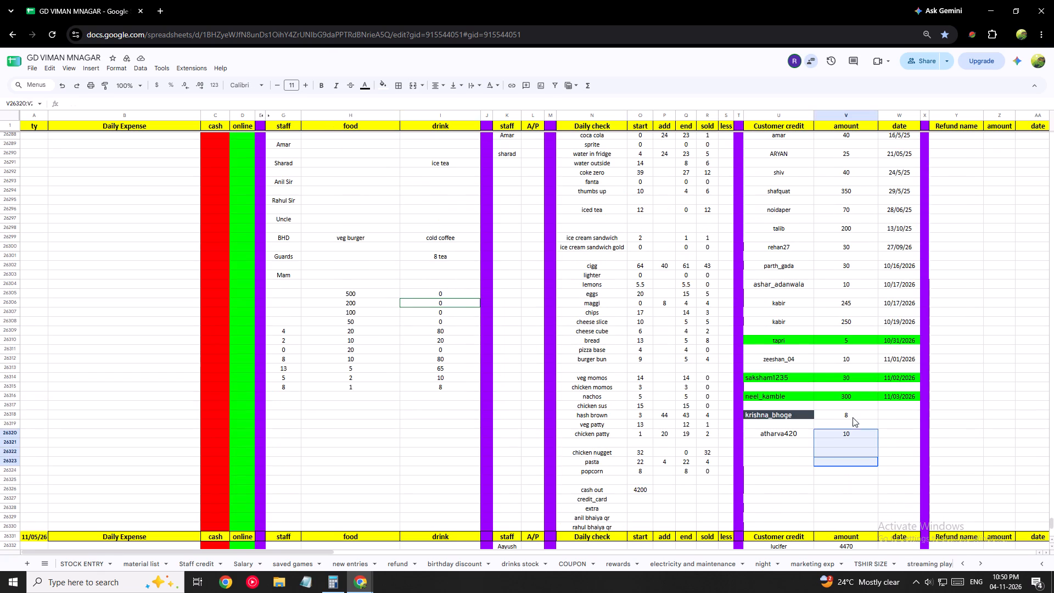
left_click_drag(853, 417, 853, 416)
left_click_drag(440, 407, 447, 376)
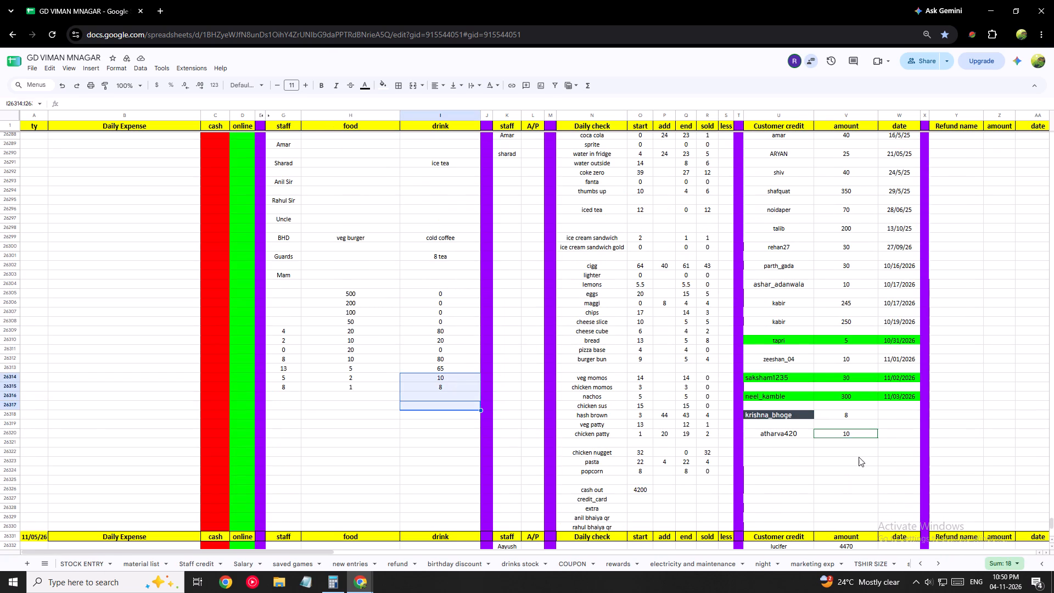
left_click_drag(860, 456, 860, 407)
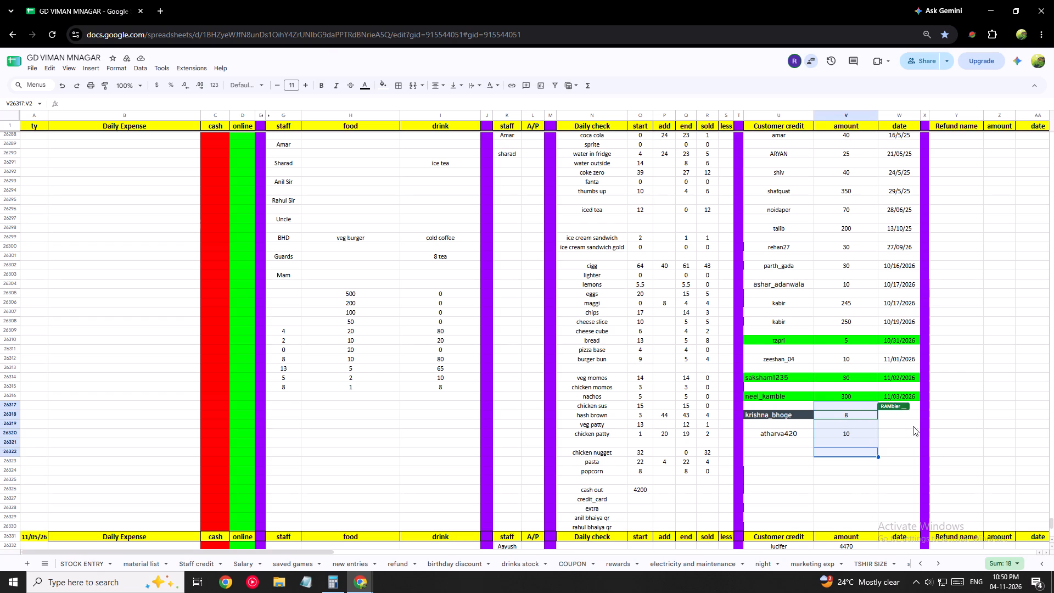
Enter the date 11/04/2026 for the customer credit entry of 8 in the 11/04/26 block.
left_click(899, 416)
type("11-")
key("BackSpace")
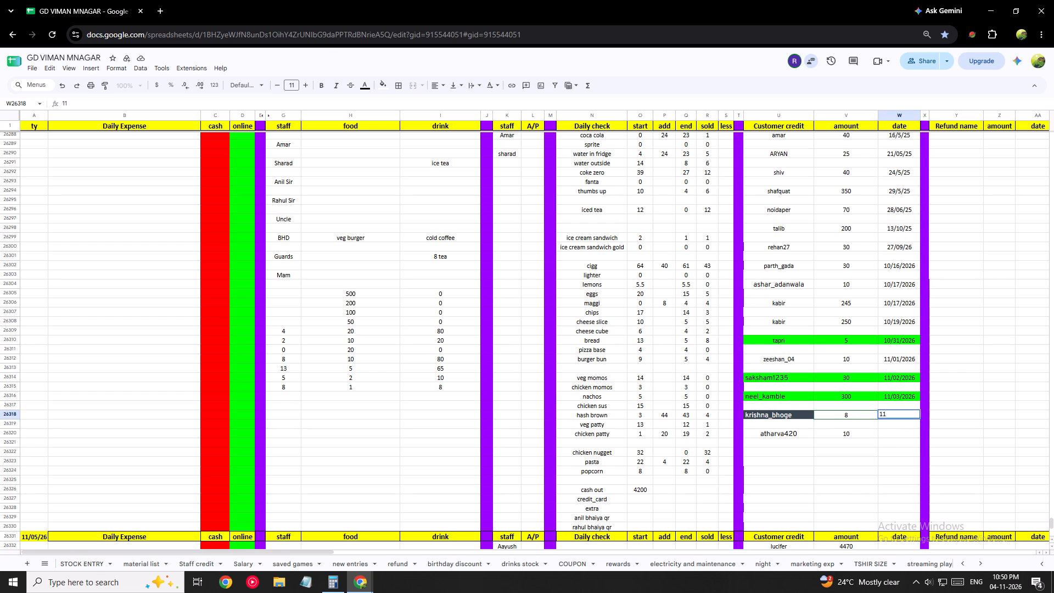
type("/04")
key("slash")
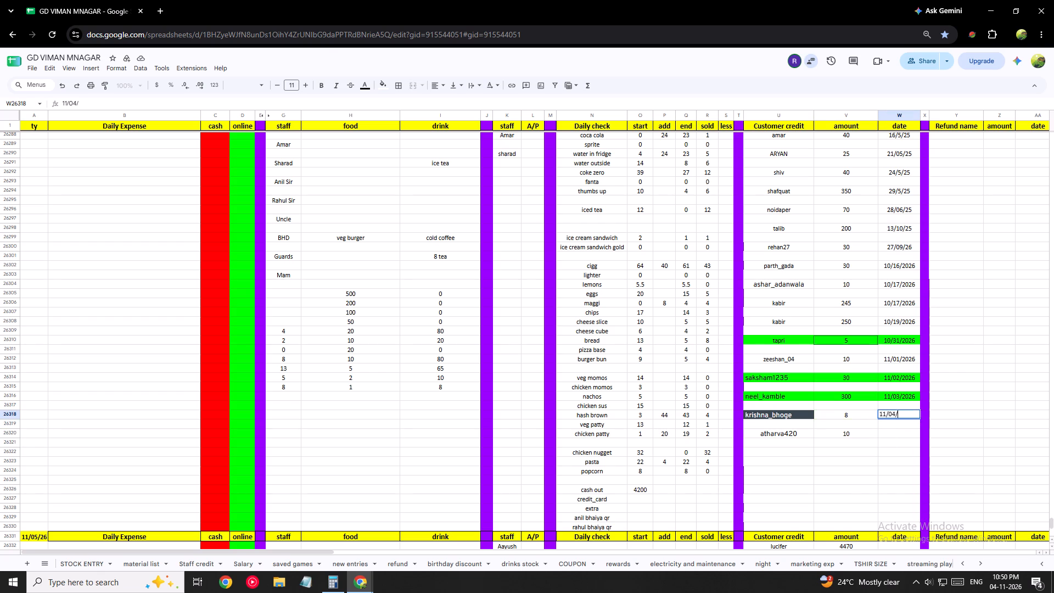
type("2026")
key("Return")
key("Down")
key("Down")
key("Up")
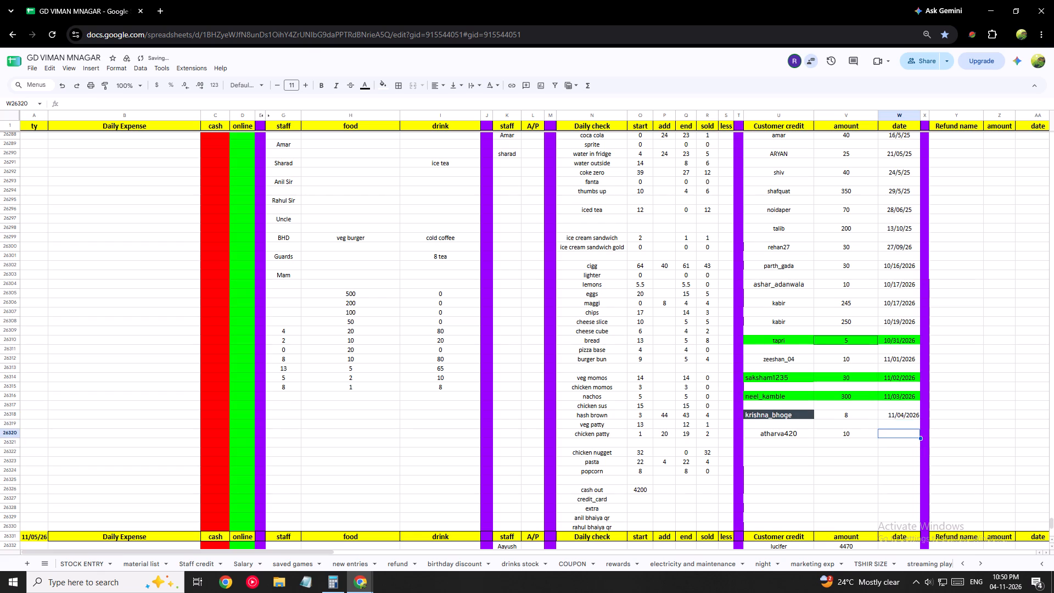
type("11")
type("/04")
type("/2026")
key("Return")
key("Up")
Center-align the two new 11/04/2026 dates in the customer credit date column.
key("Down")
key("Down")
key("shift+Up")
key("shift+Up")
key("shift+Up")
key("shift+Up")
key("shift+Up")
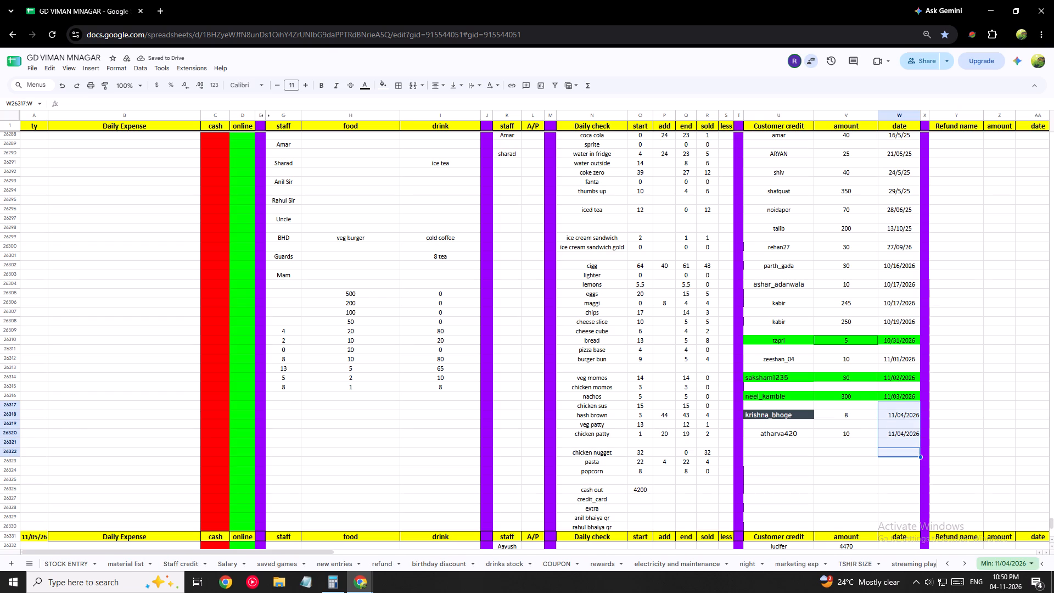
left_click(438, 83)
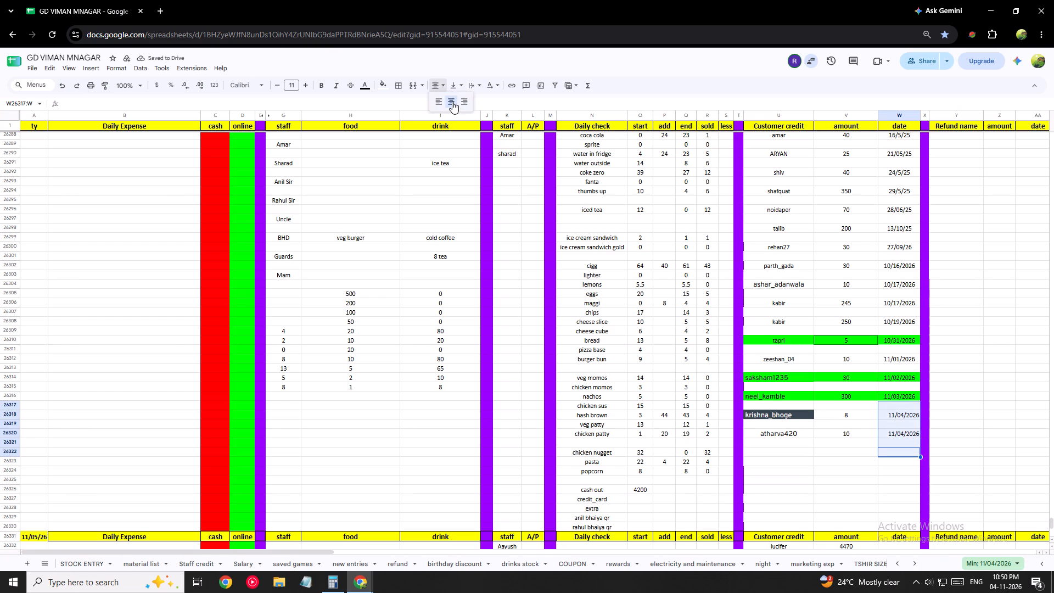
left_click(452, 102)
left_click(861, 466)
Compare the customer credit entries in the 11/05/26 block with those in 11/04/26, and recheck the whole 11/04/26 block.
scroll(865, 447, "down", 3)
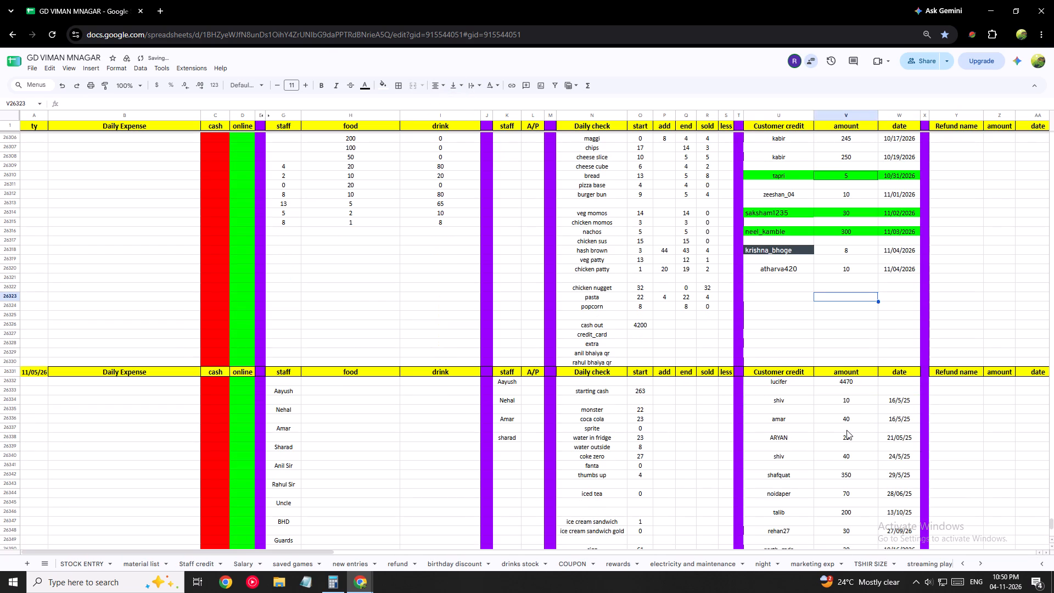
scroll(932, 409, "down", 5)
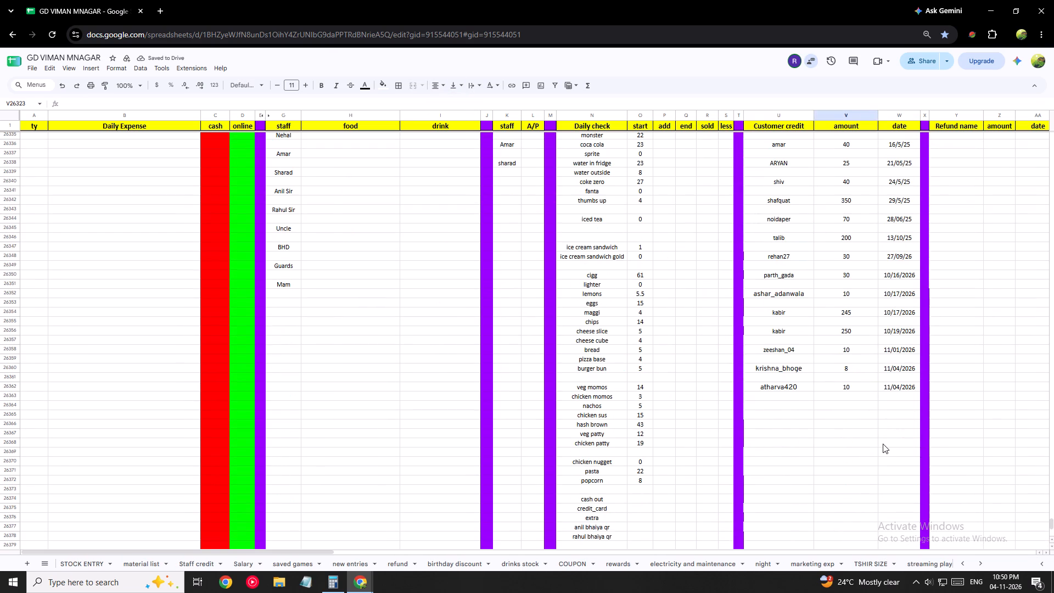
scroll(706, 433, "up", 4)
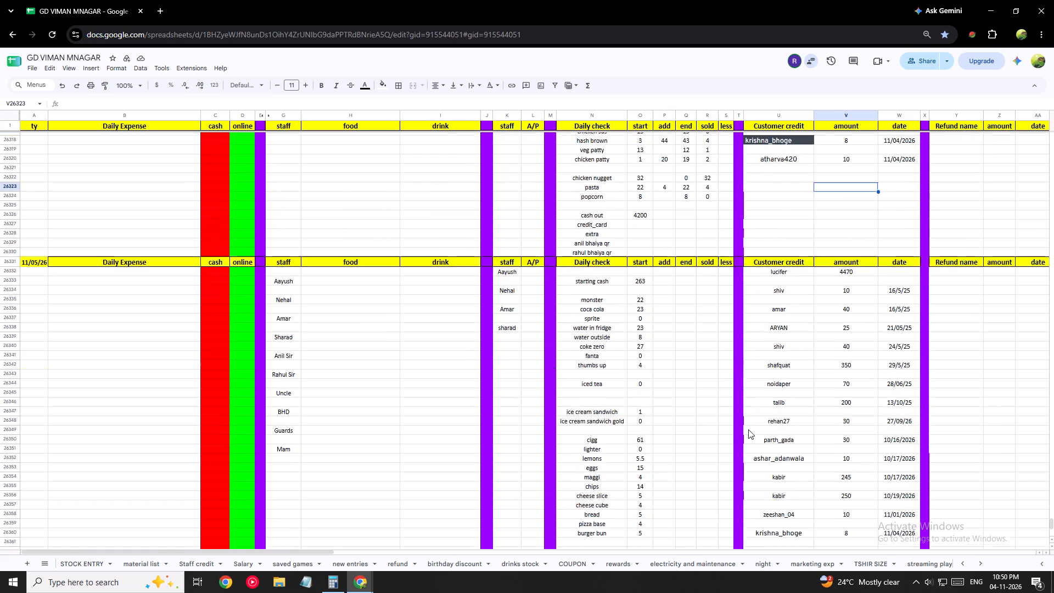
scroll(748, 429, "up", 1)
left_click_drag(774, 282, 846, 282)
left_click(699, 362)
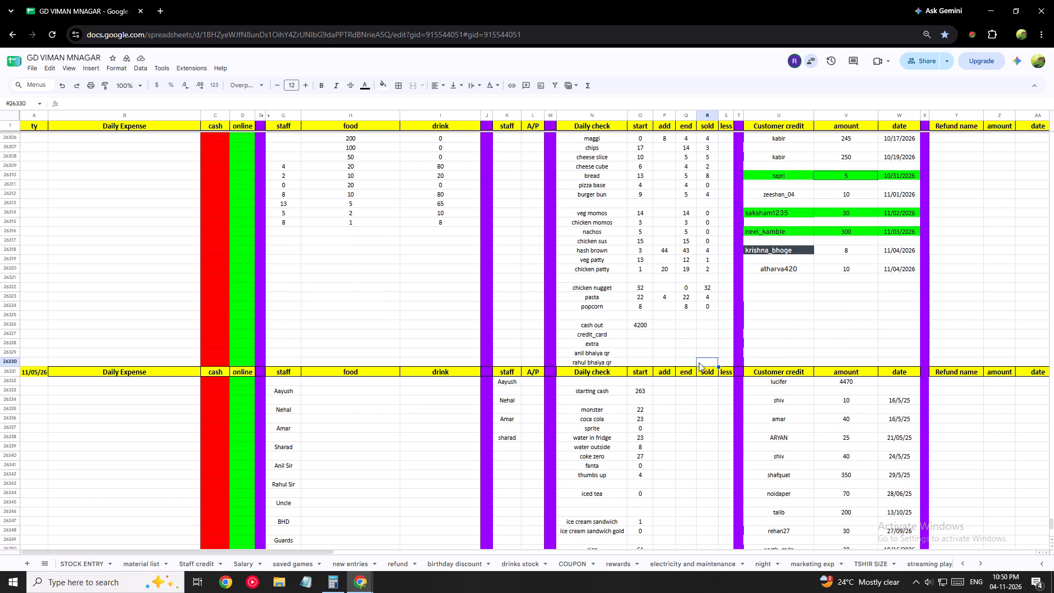
scroll(699, 362, "up", 4)
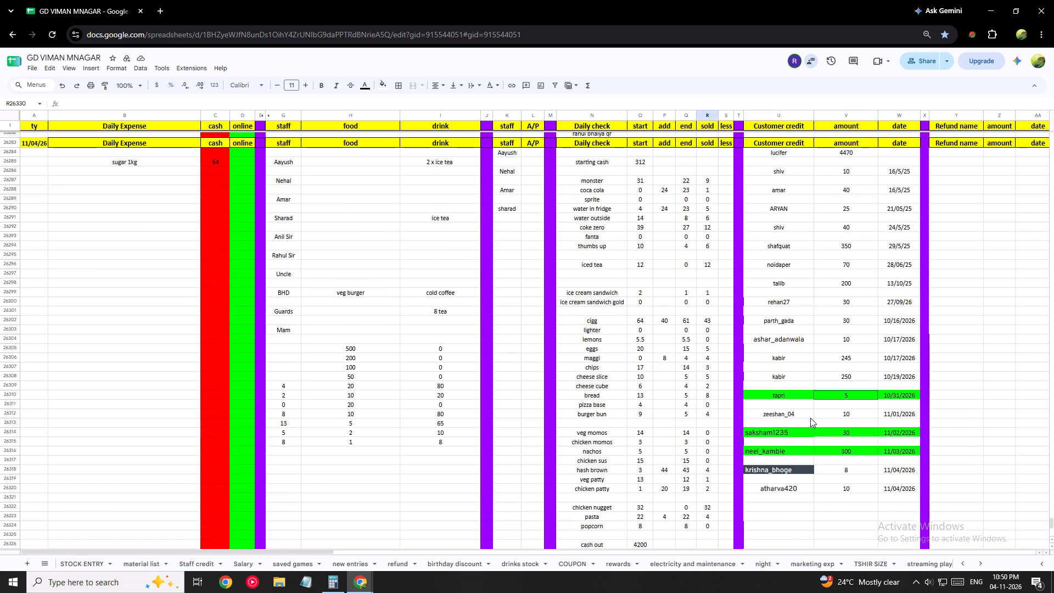
scroll(810, 418, "down", 3)
scroll(605, 304, "up", 3)
scroll(463, 338, "up", 2)
scroll(200, 285, "down", 2)
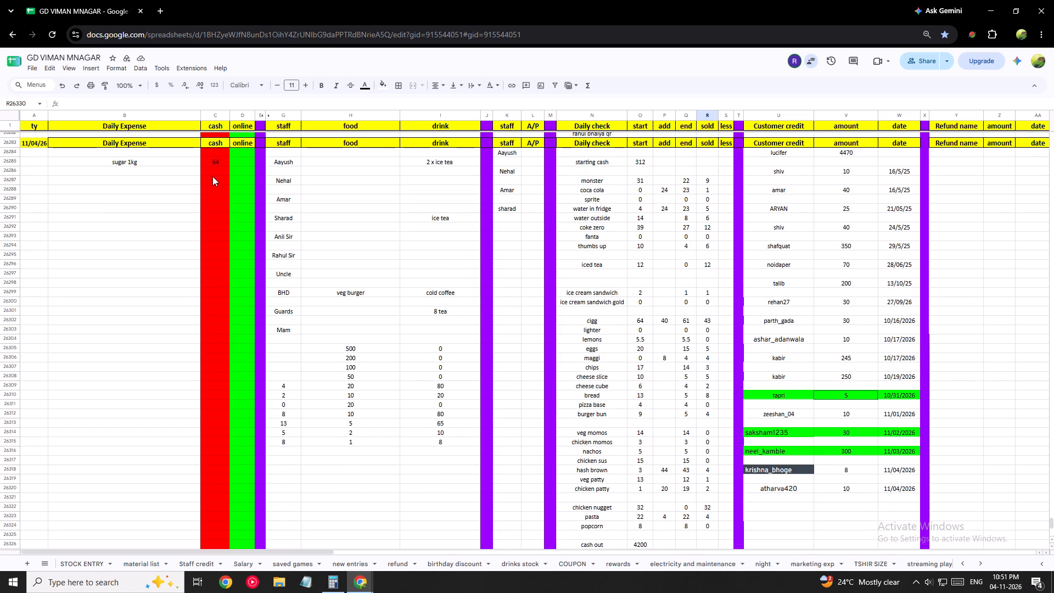
Switch to the Game Dome ggLeap window, view the order history under Orders, and return to the GD VIMAN MNAGAR sheet.
left_click(358, 583)
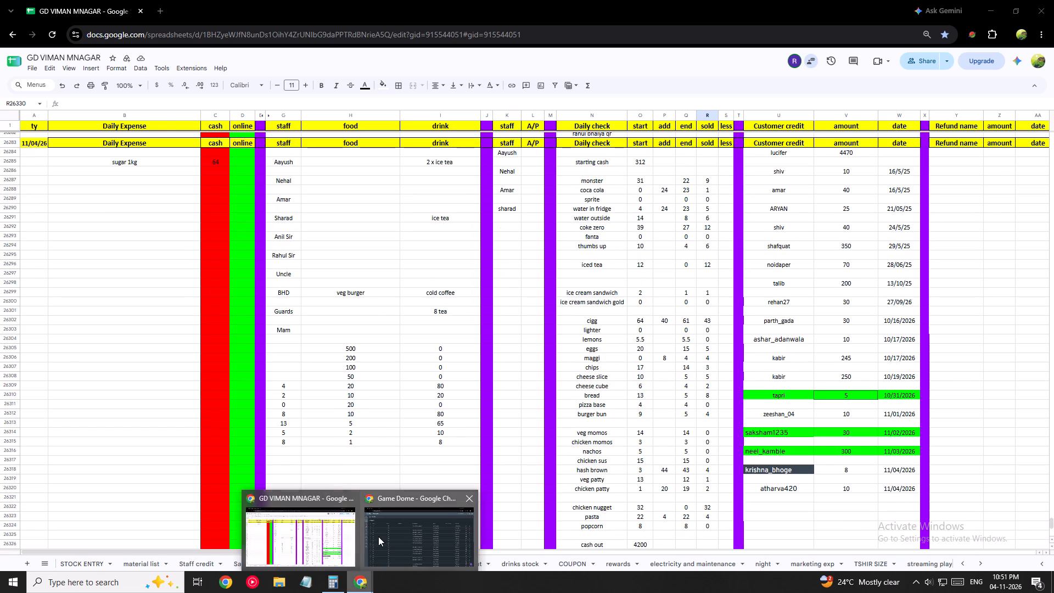
left_click(378, 536)
left_click(0, 209)
left_click(34, 182)
left_click(0, 187)
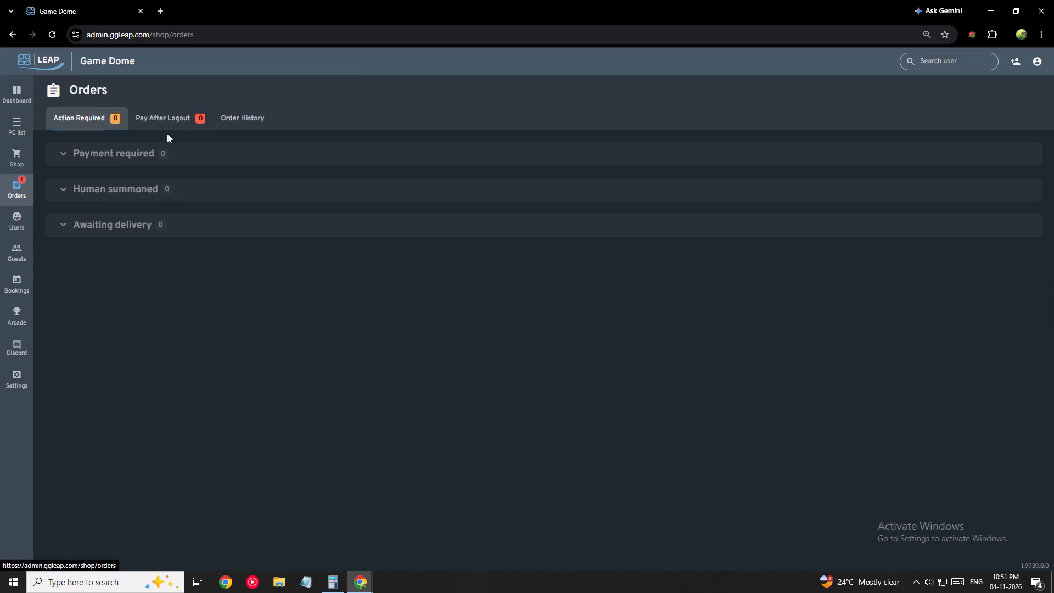
left_click(206, 111)
left_click(227, 113)
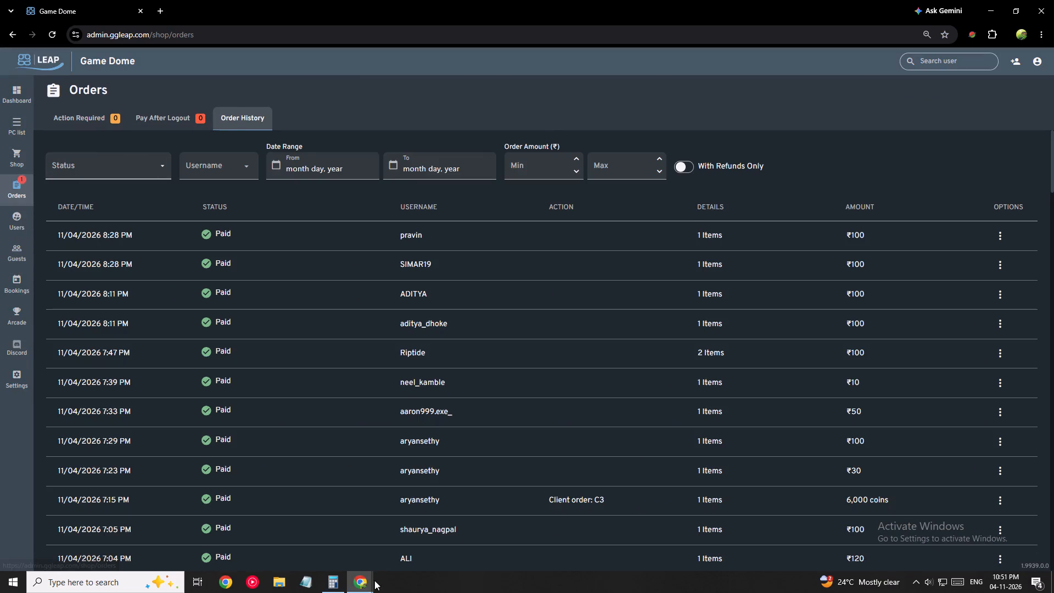
left_click(364, 580)
left_click(423, 544)
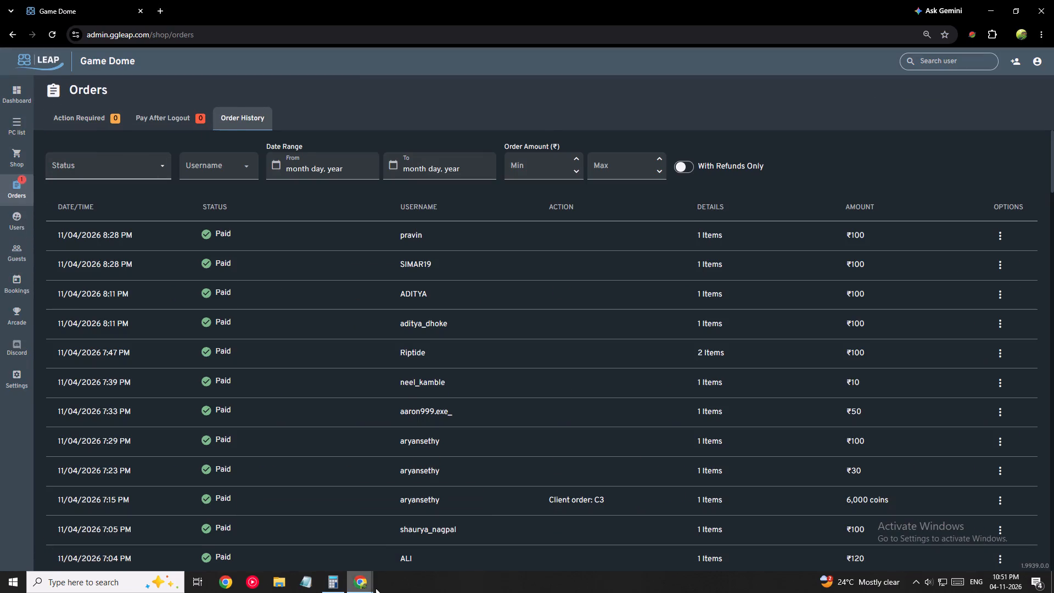
left_click(363, 585)
left_click(293, 546)
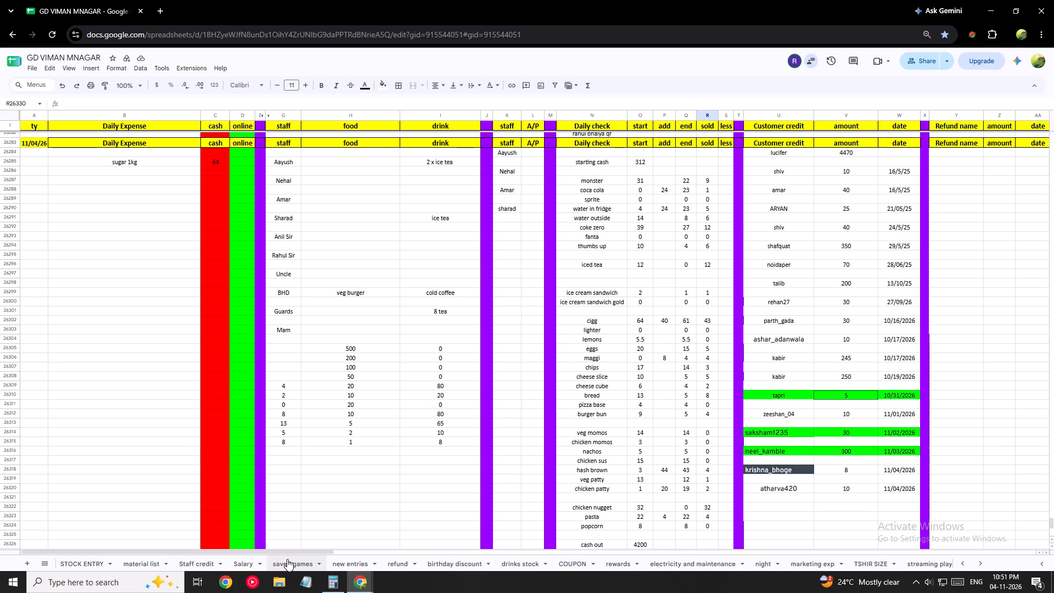
Switch to Calculator, clear it and compute 82 minus 40, keeping its window clear of the staff entries.
left_click(330, 585)
double_click(212, 329)
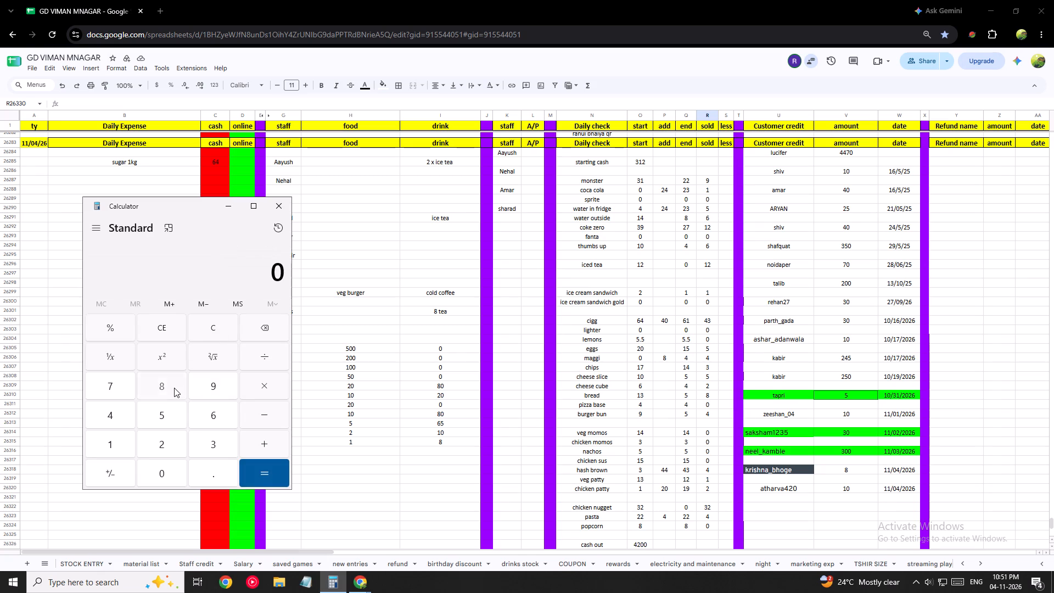
left_click(174, 388)
left_click(163, 434)
left_click_drag(180, 216, 134, 200)
left_click_drag(148, 204, 96, 178)
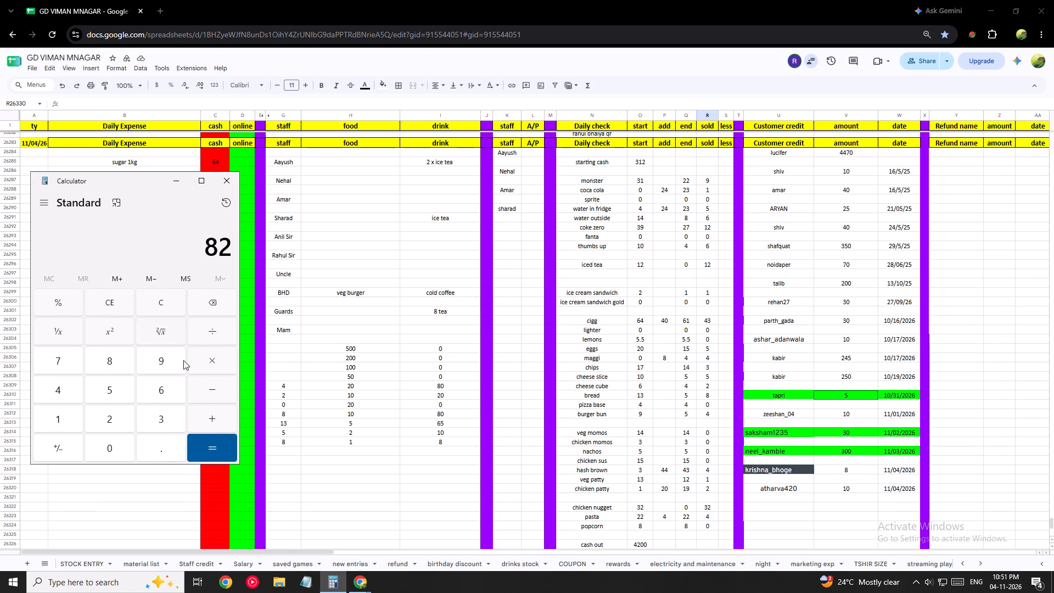
left_click(204, 388)
left_click(72, 388)
left_click(108, 446)
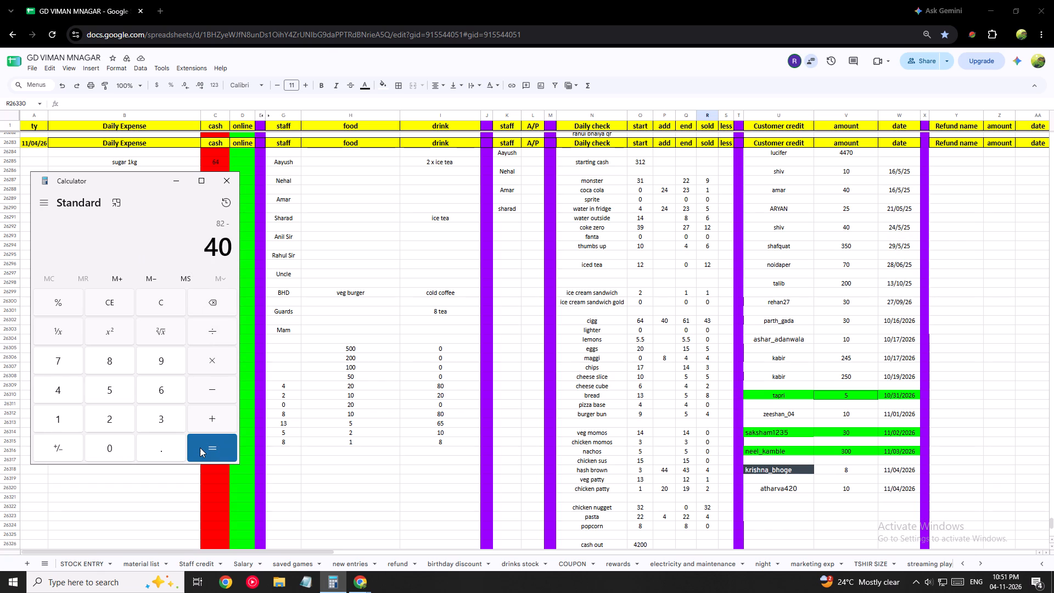
left_click(199, 447)
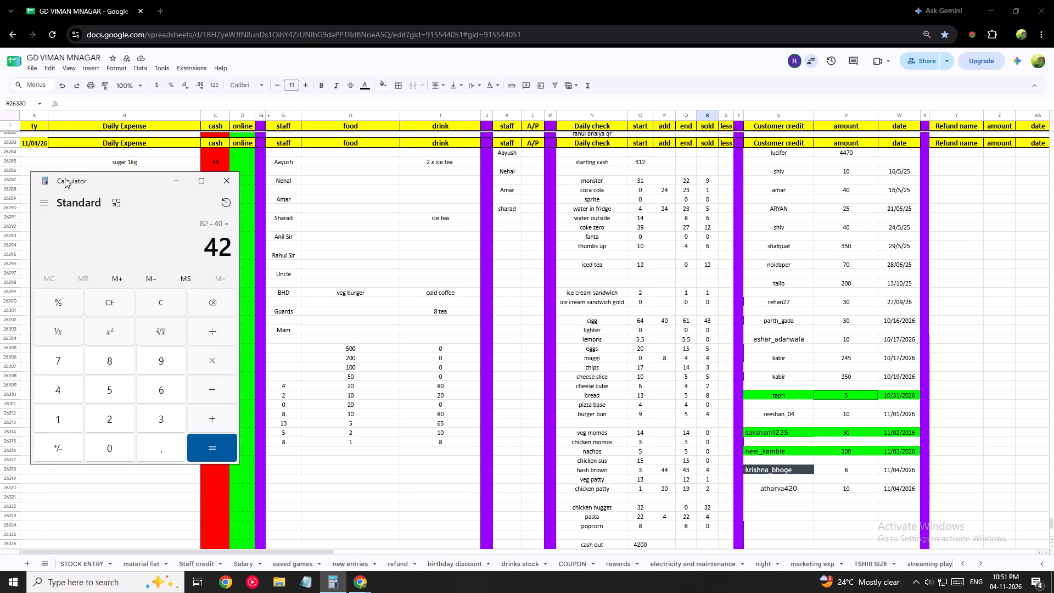
Subtract 10 and 30 in turn from the running Calculator result.
left_click_drag(74, 180, 68, 169)
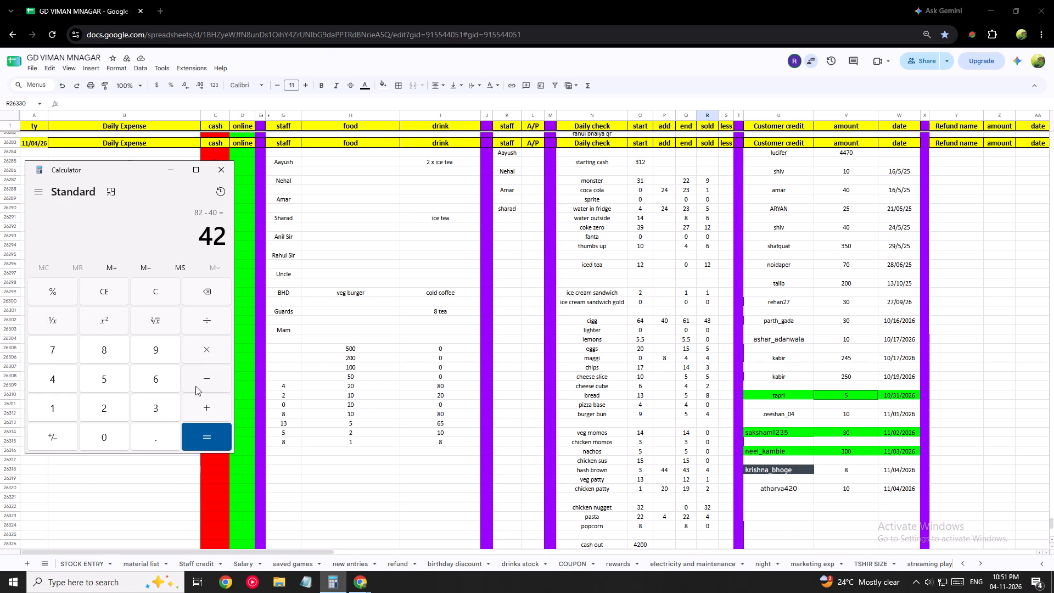
left_click(217, 381)
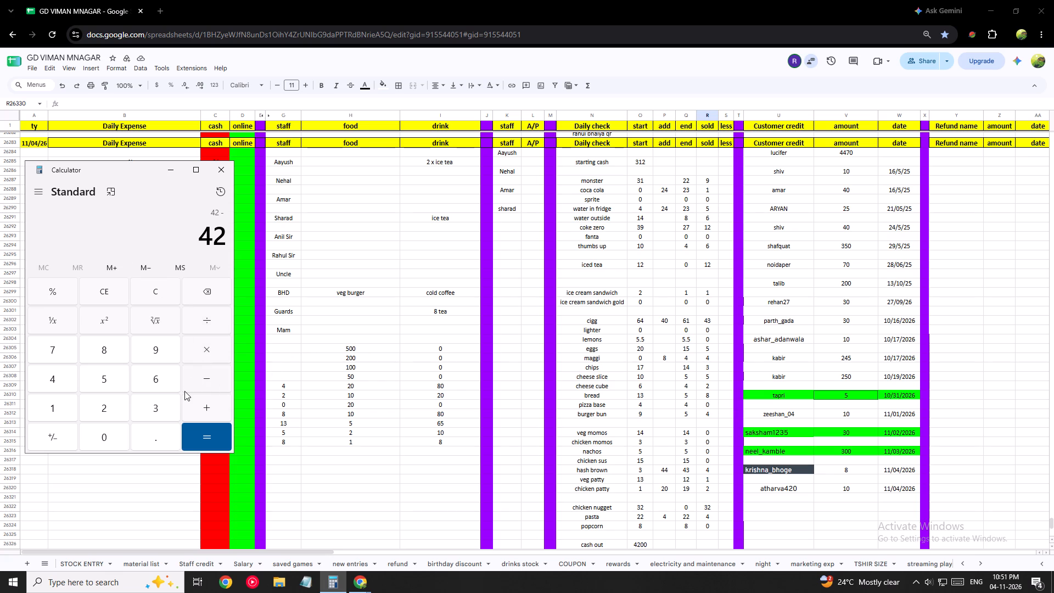
left_click(69, 400)
left_click(102, 432)
left_click(193, 373)
left_click(161, 400)
left_click(101, 426)
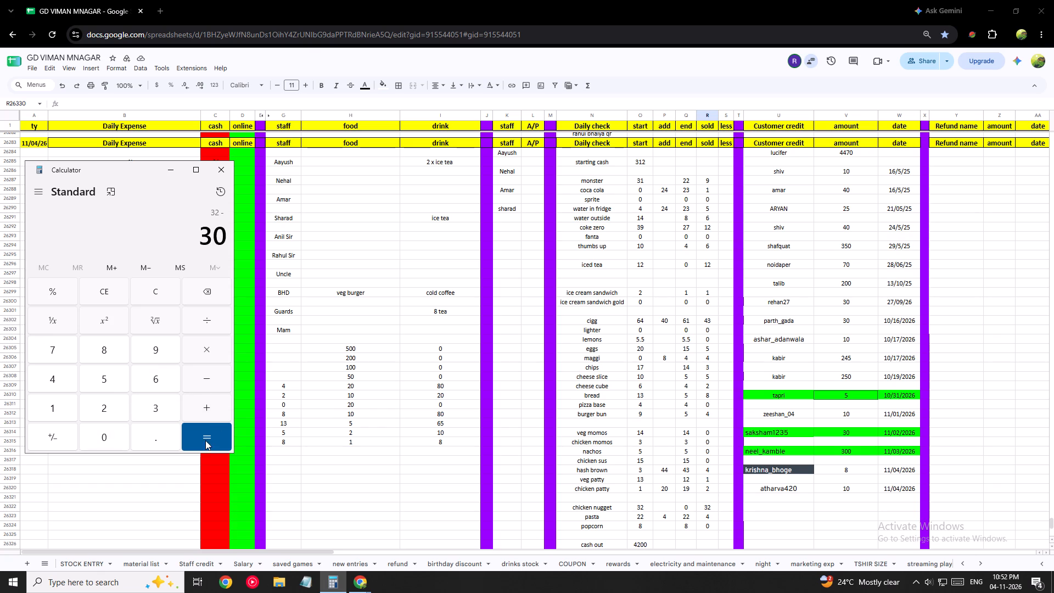
left_click(205, 440)
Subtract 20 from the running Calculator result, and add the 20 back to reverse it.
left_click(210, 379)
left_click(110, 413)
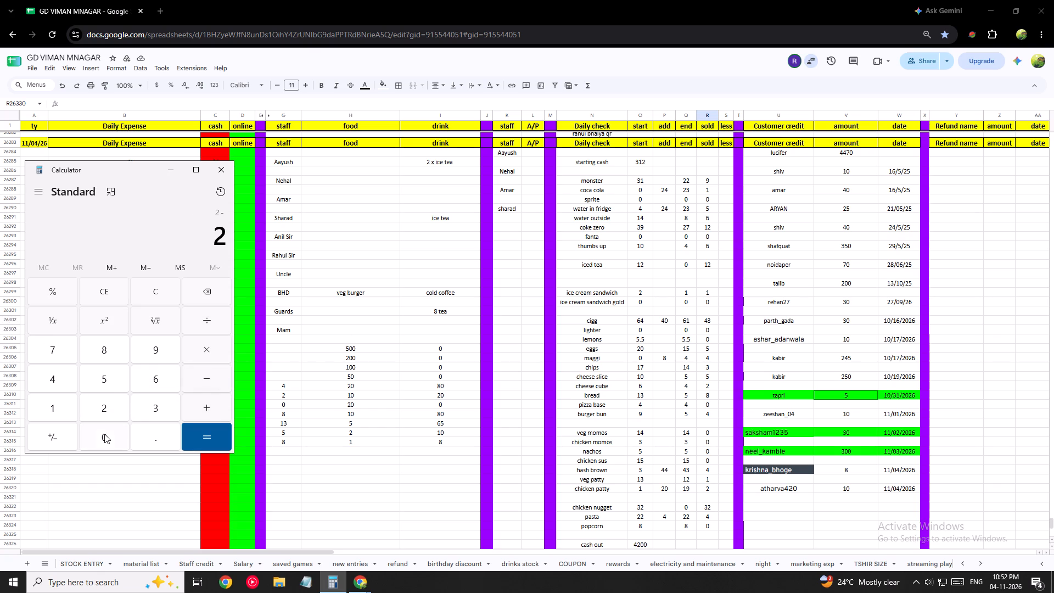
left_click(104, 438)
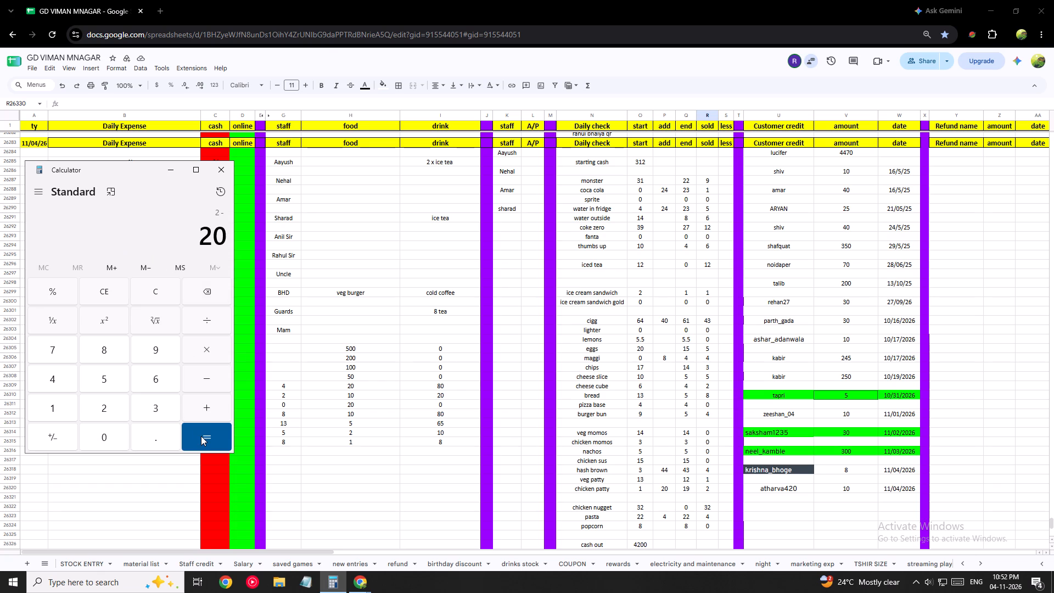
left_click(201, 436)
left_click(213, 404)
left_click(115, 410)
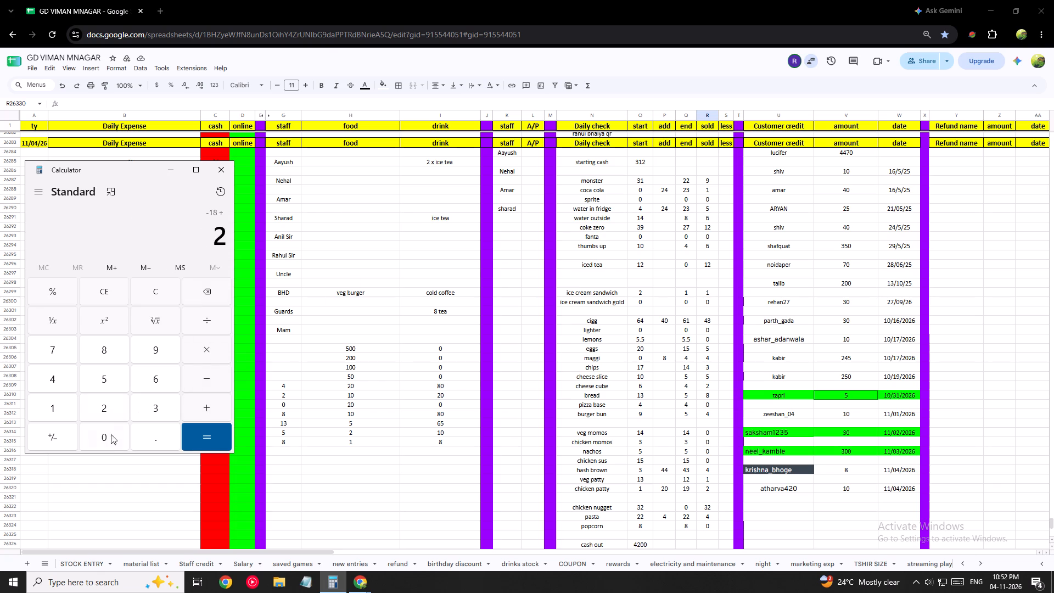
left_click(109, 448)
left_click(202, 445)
Recheck the 11/04/26 block, including its daily expense, and review the Calculator history of recent subtractions.
scroll(583, 383, "down", 2)
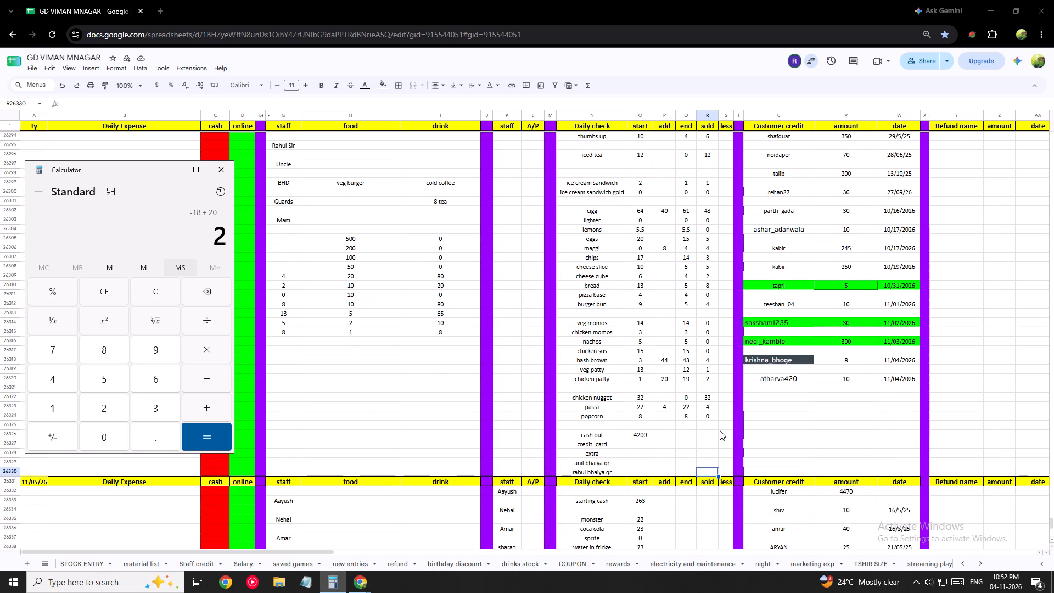
scroll(720, 430, "up", 1)
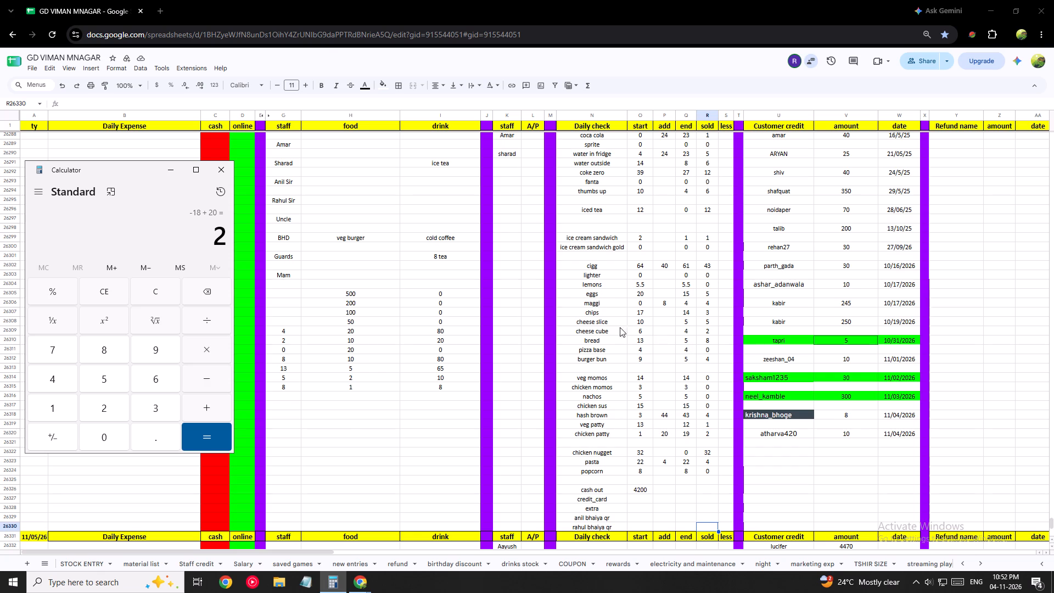
scroll(550, 331, "up", 2)
scroll(604, 332, "down", 3)
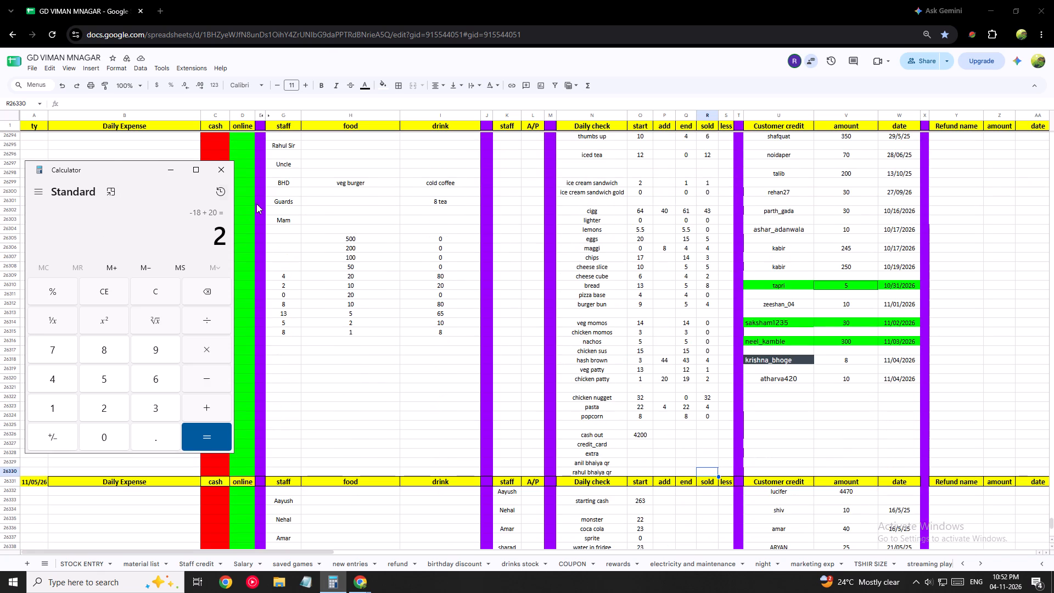
left_click_drag(102, 174, 363, 165)
scroll(164, 293, "up", 2)
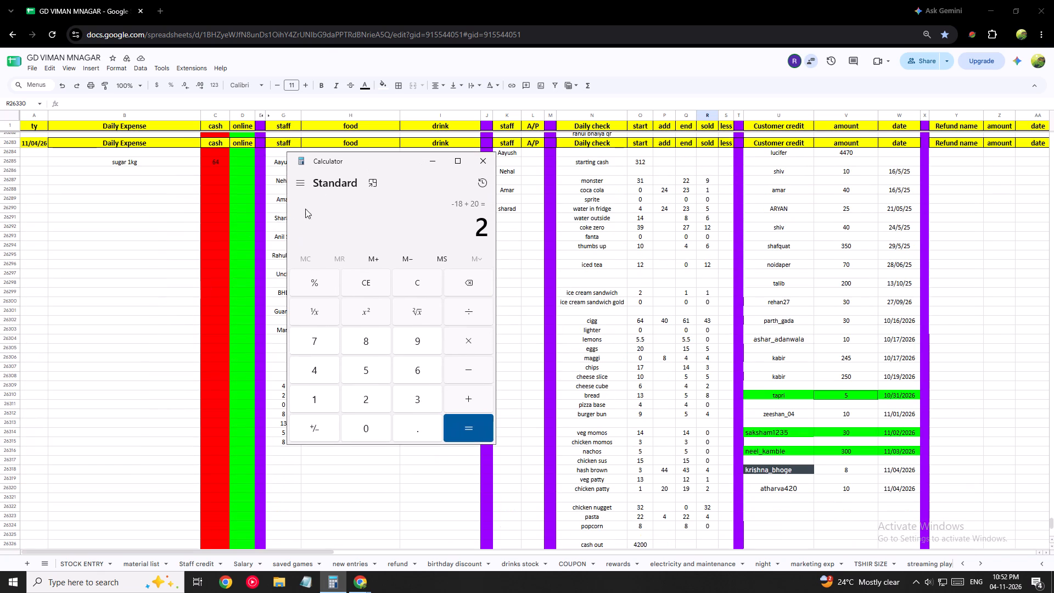
left_click_drag(362, 163, 100, 187)
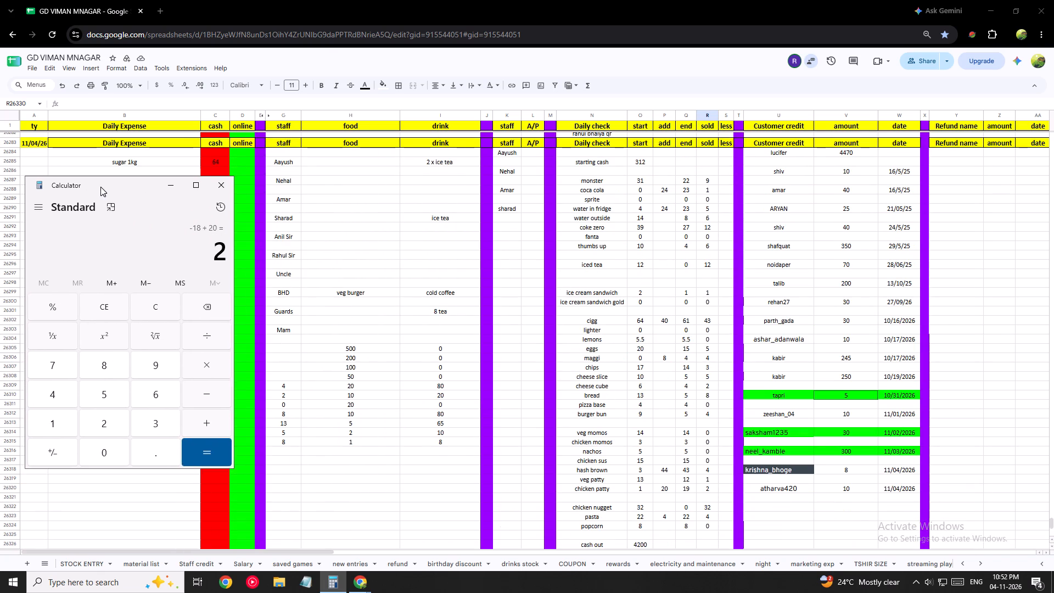
left_click_drag(100, 187, 94, 183)
left_click(218, 209)
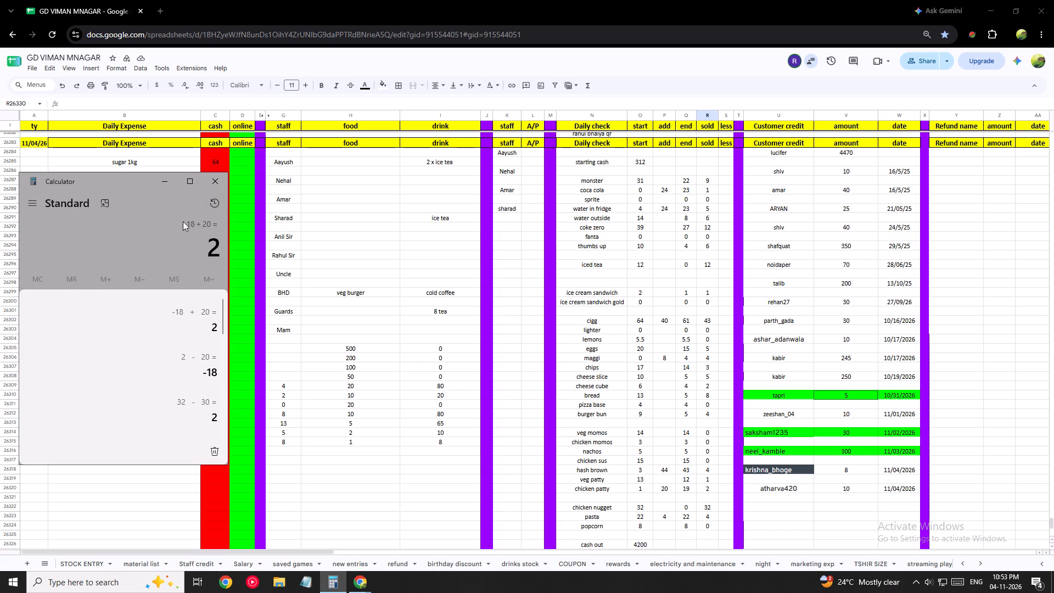
left_click(171, 227)
Subtract 120 from the running Calculator result.
scroll(679, 400, "down", 2)
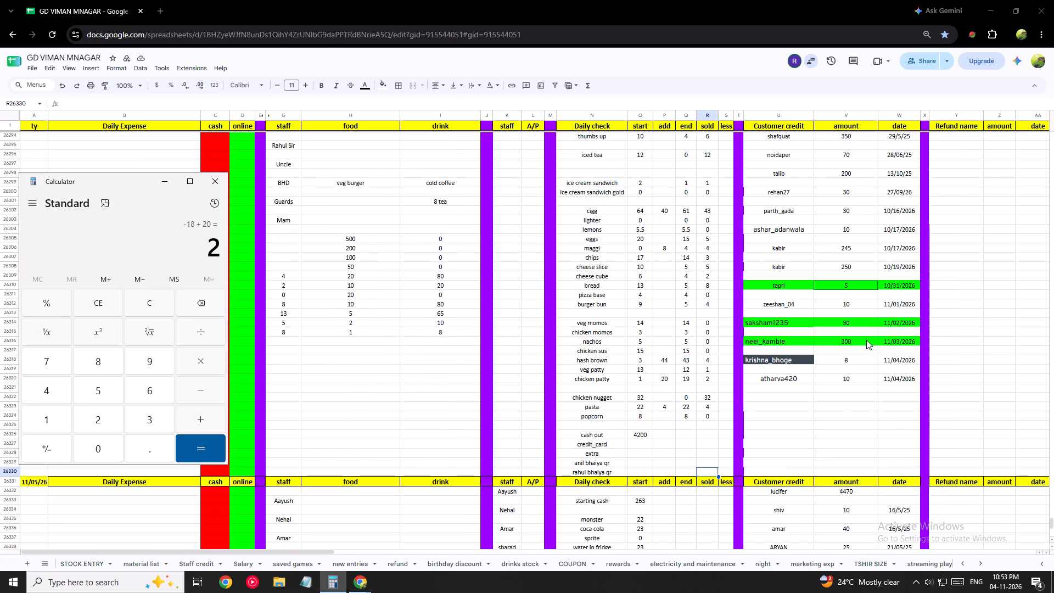
left_click(200, 386)
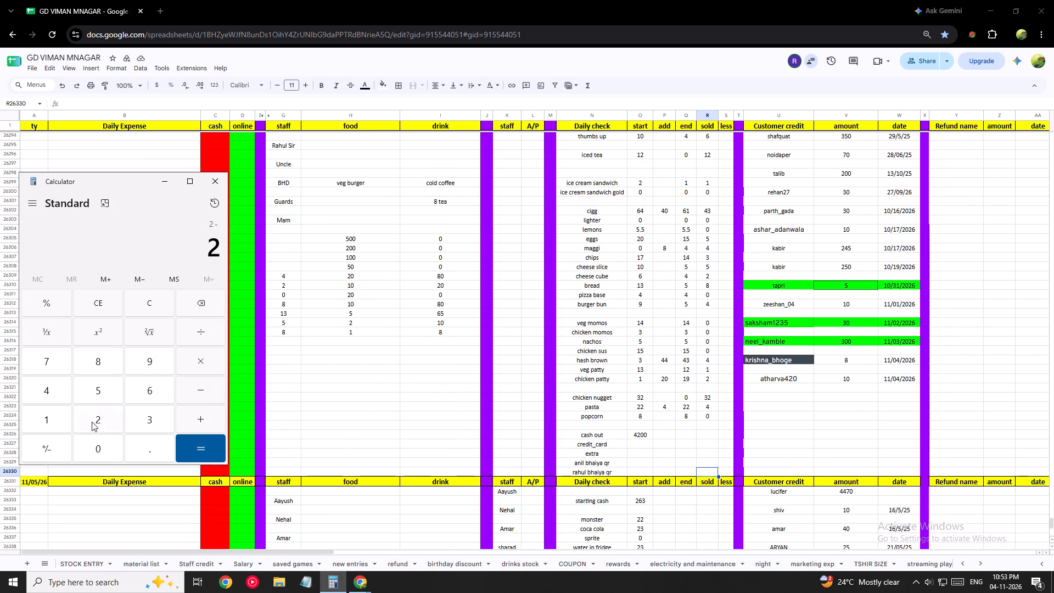
left_click(49, 419)
left_click(87, 421)
left_click(93, 441)
left_click(204, 446)
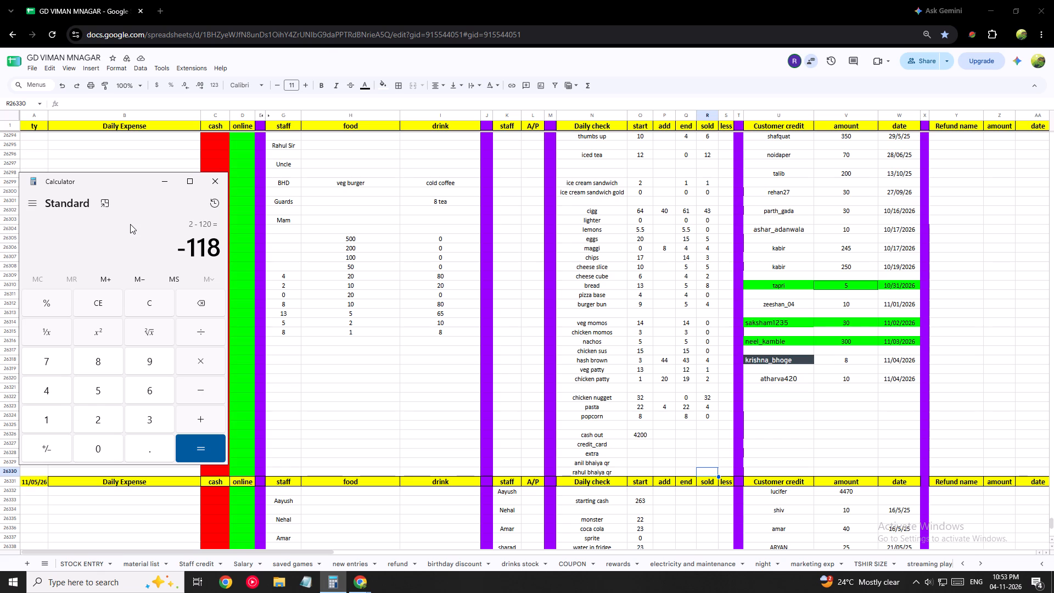
In the 11/04/26 food column below the cash denominations, enter 40, 10 and 11 in H26318:H26320, and select them to show their sum.
left_click(386, 357)
type("40")
key("Return")
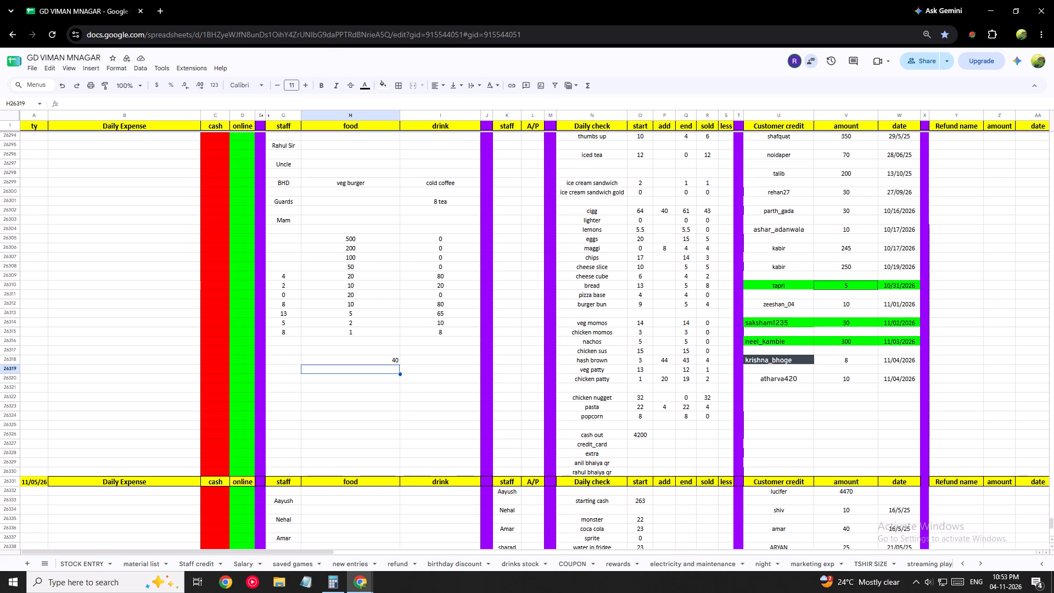
type("10")
key("Return")
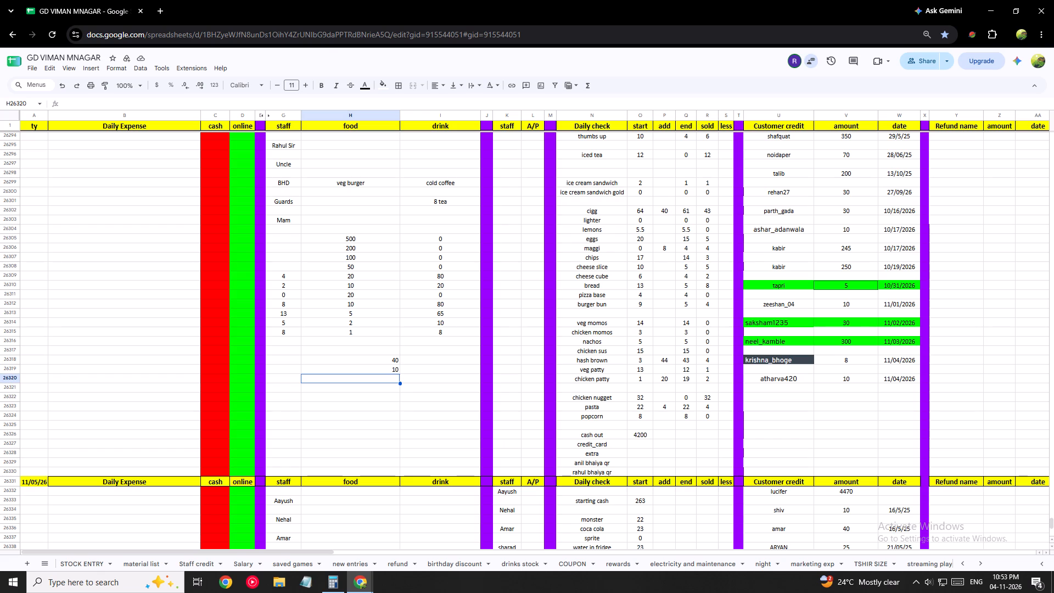
type("11")
key("Return")
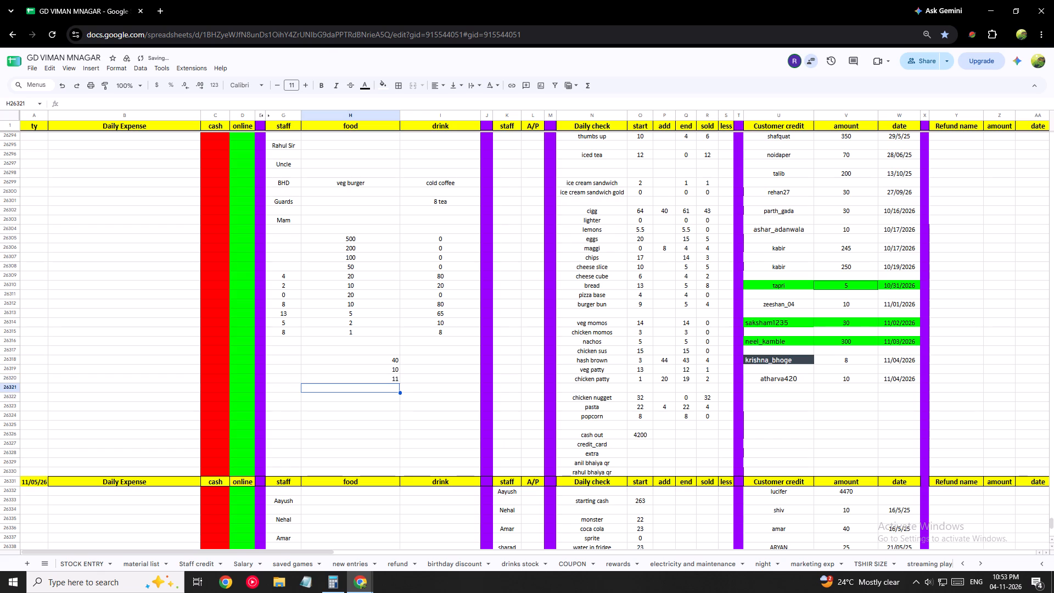
key("shift+Up")
key("shift+Up")
key("shift+Up")
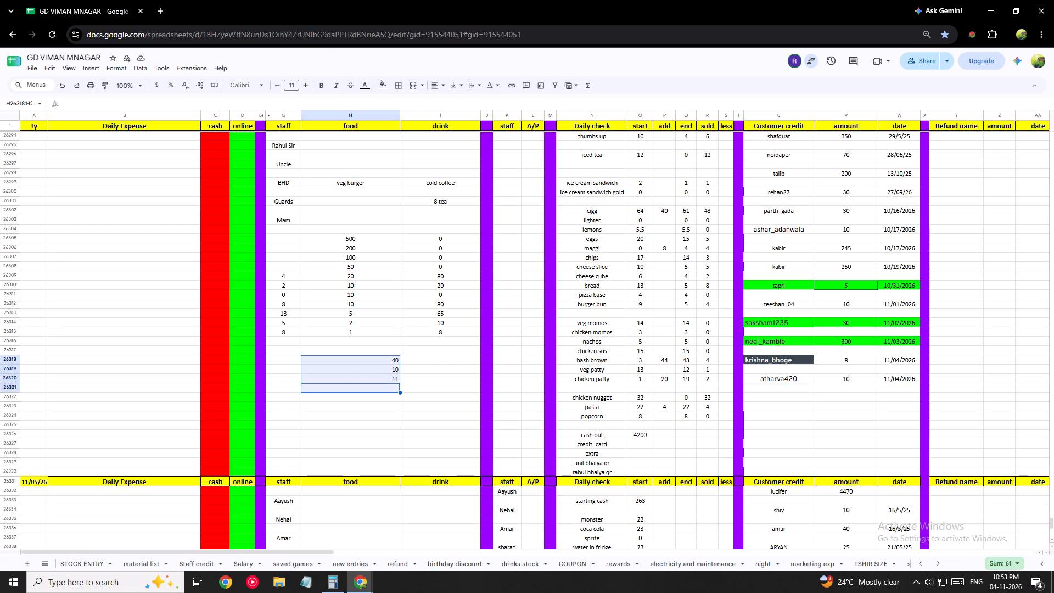
Bring Calculator back and compare the stock counts and cash in the block above with 11/04/26, moving its window clear of the daily expenses.
key("alt+Tab")
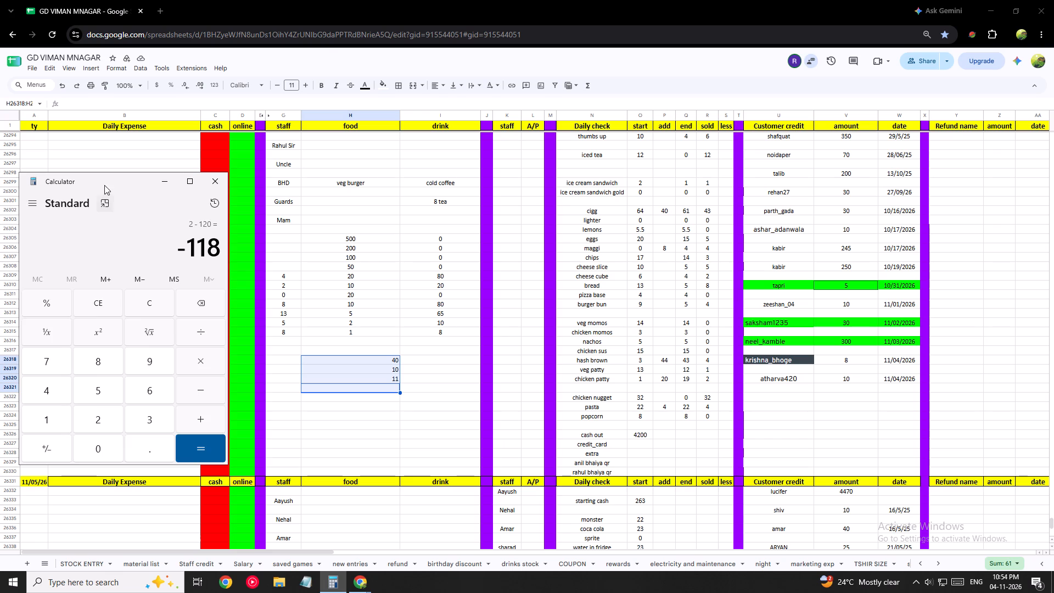
left_click_drag(102, 182, 126, 159)
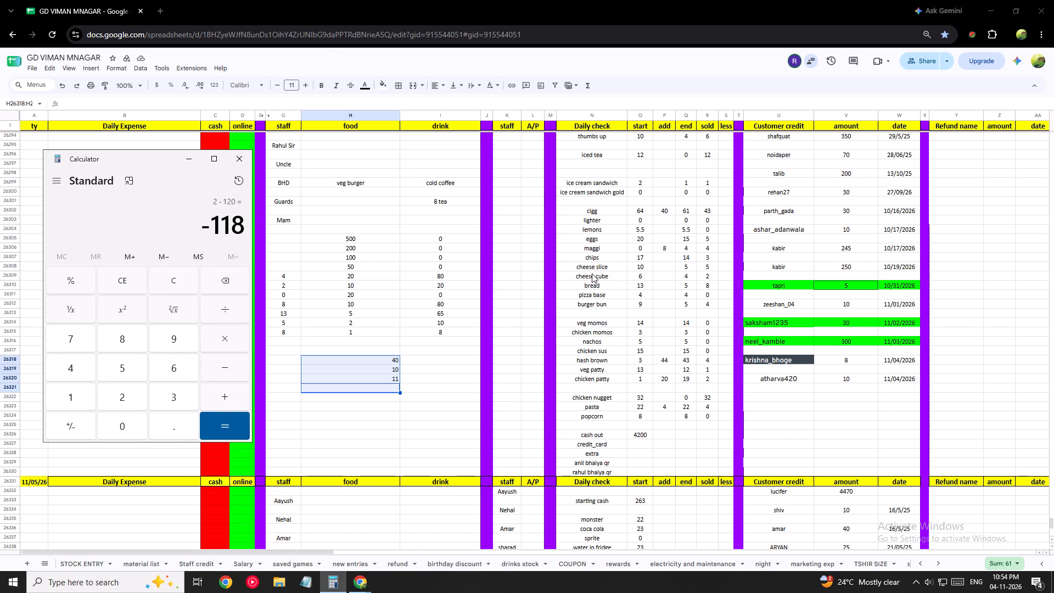
scroll(596, 288, "up", 5)
scroll(635, 342, "up", 2)
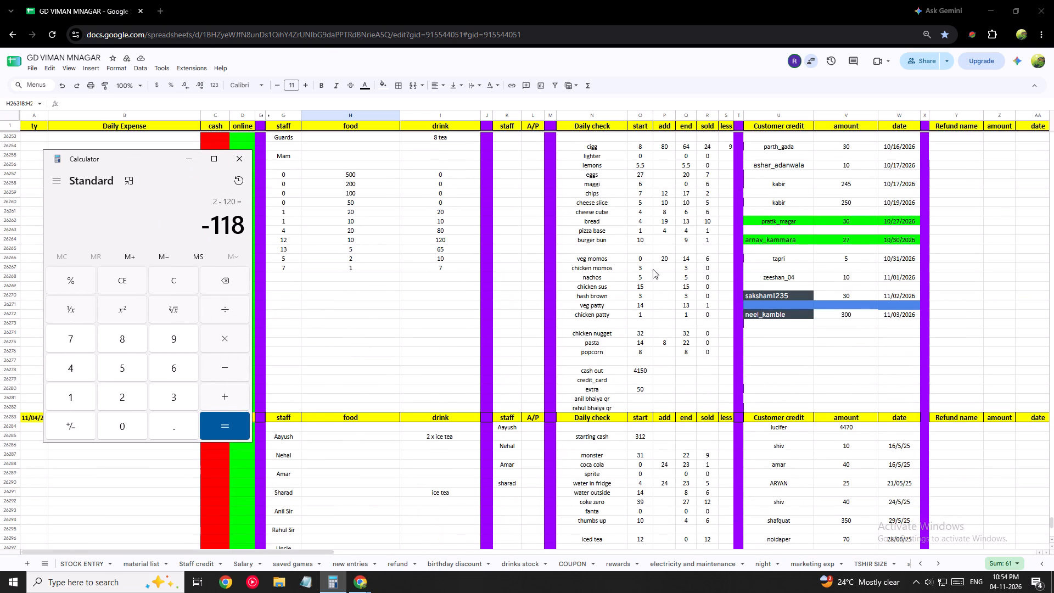
scroll(613, 314, "down", 1)
scroll(613, 314, "up", 1)
scroll(631, 262, "up", 1)
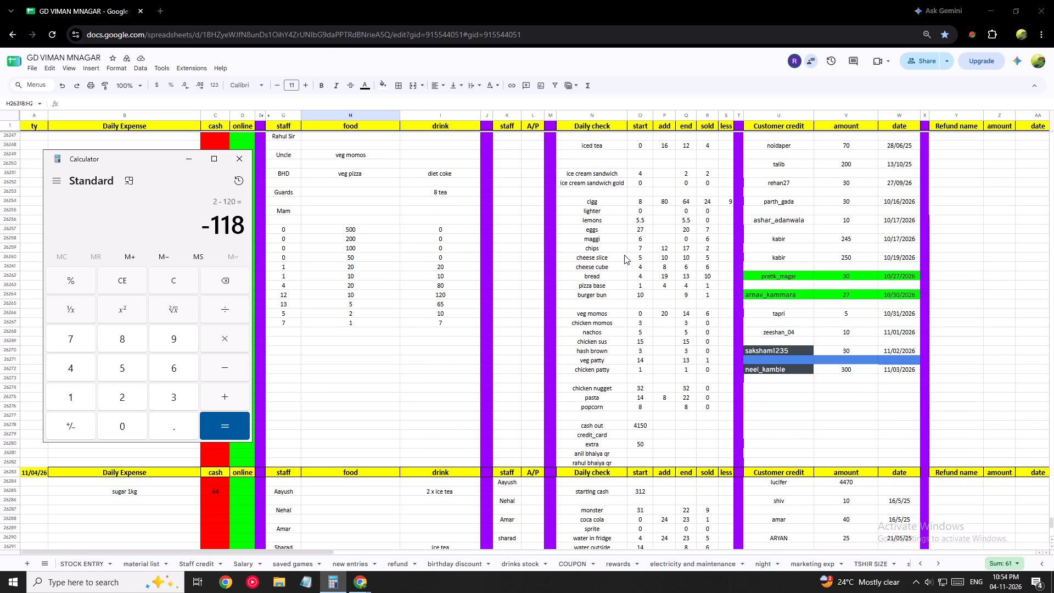
scroll(674, 232, "up", 3)
scroll(640, 292, "down", 2)
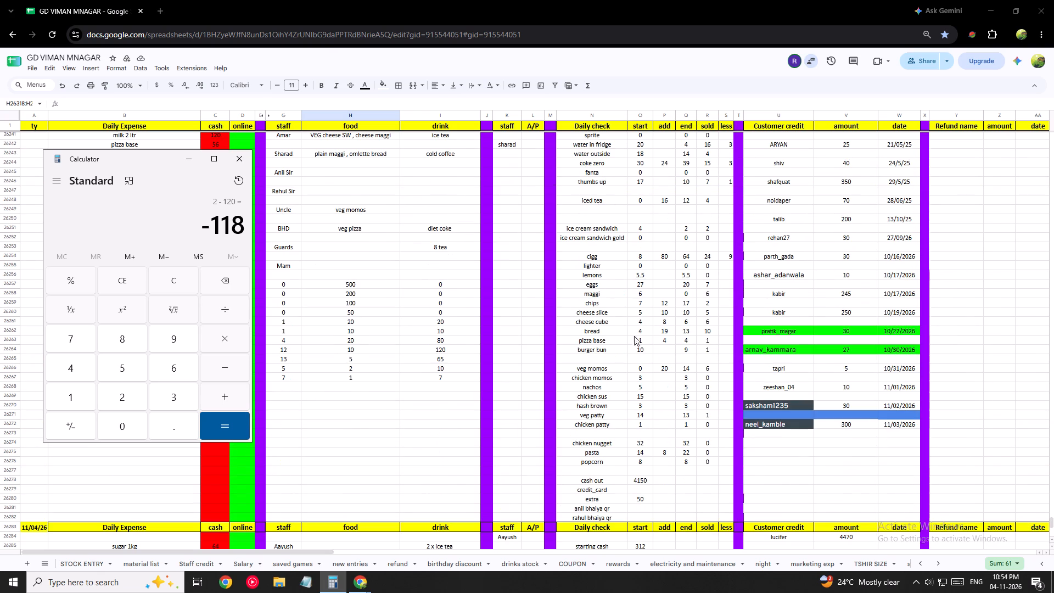
scroll(400, 330, "down", 3)
scroll(407, 357, "up", 3)
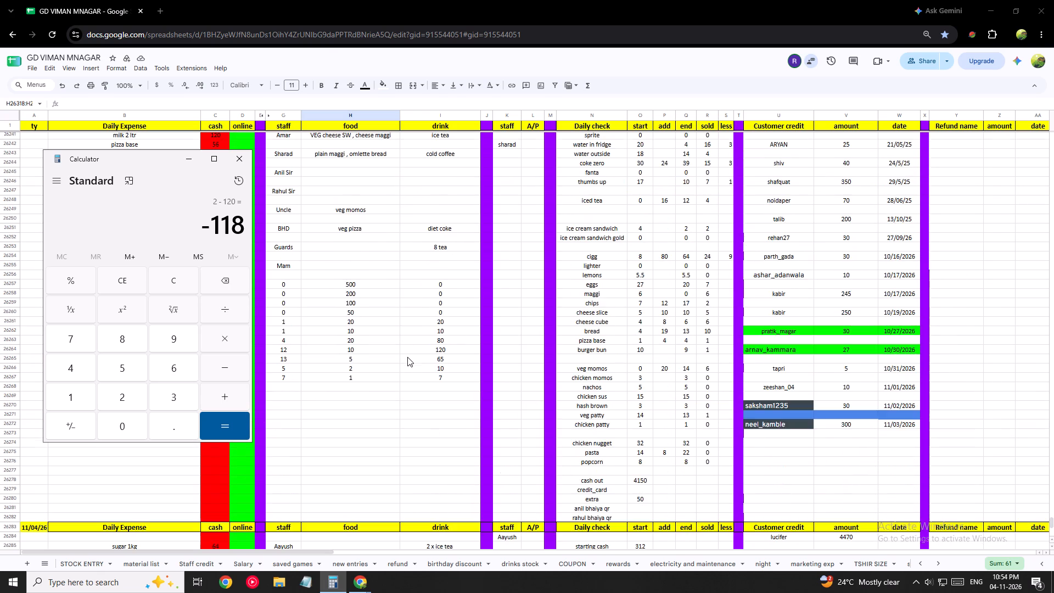
scroll(407, 357, "up", 2)
scroll(410, 357, "down", 6)
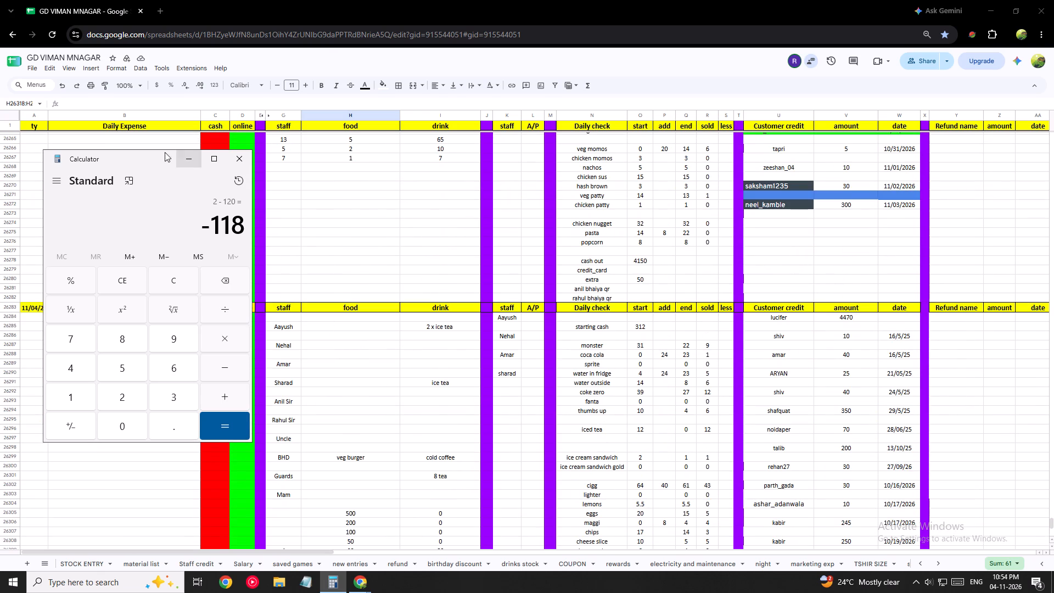
left_click_drag(125, 157, 420, 158)
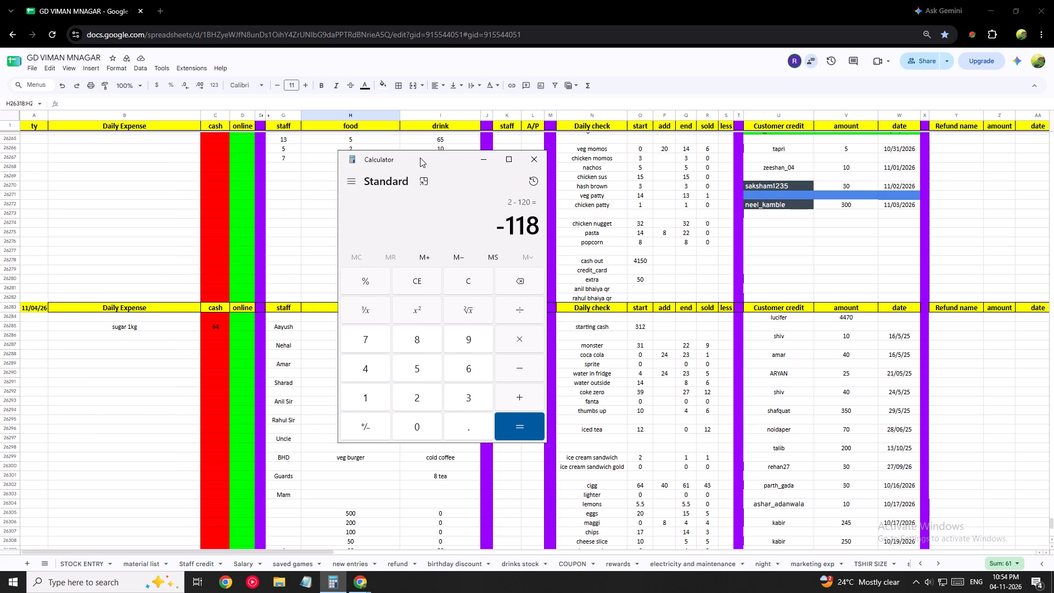
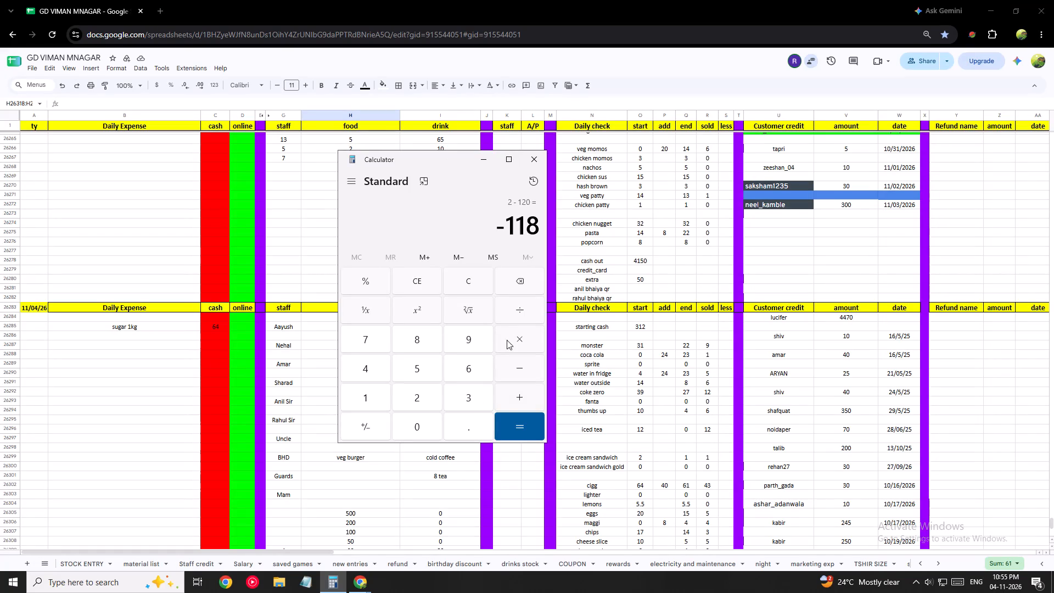
Clear the previous Calculator result and enter 98 as the first number of a new calculation.
double_click(474, 283)
left_click(471, 335)
left_click(433, 336)
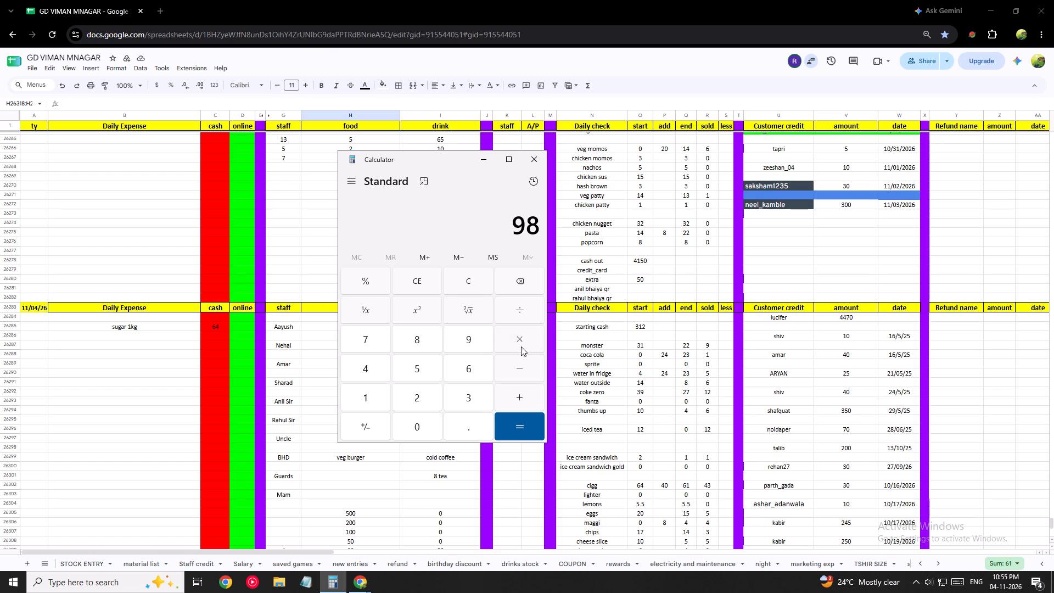
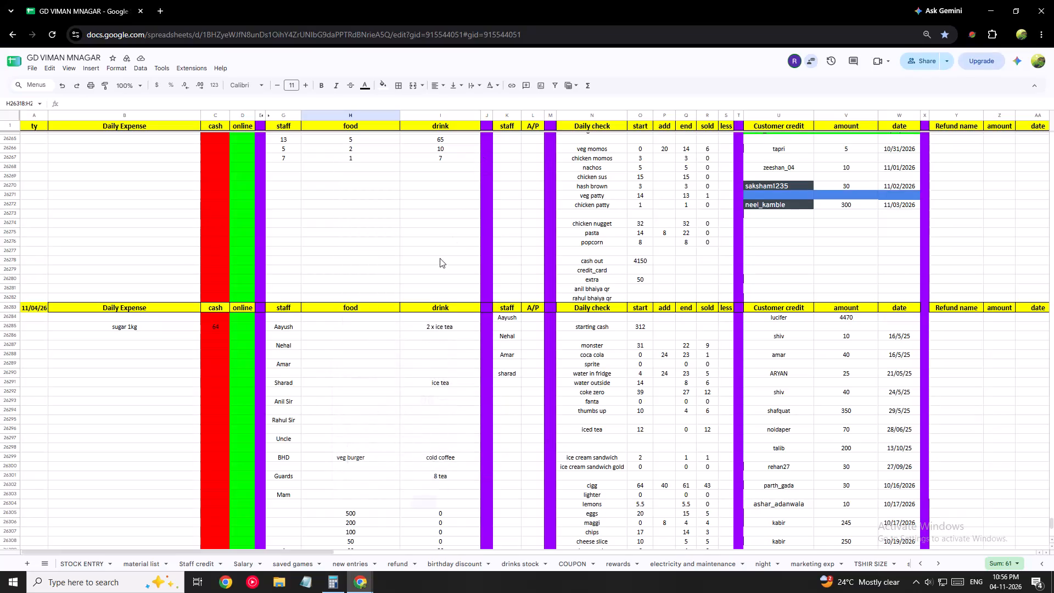
Review the earlier daily sections from 11/04/26 back to 10/25/26, examining their staff food and drink entries, cash denominations and daily checks.
scroll(439, 259, "up", 18)
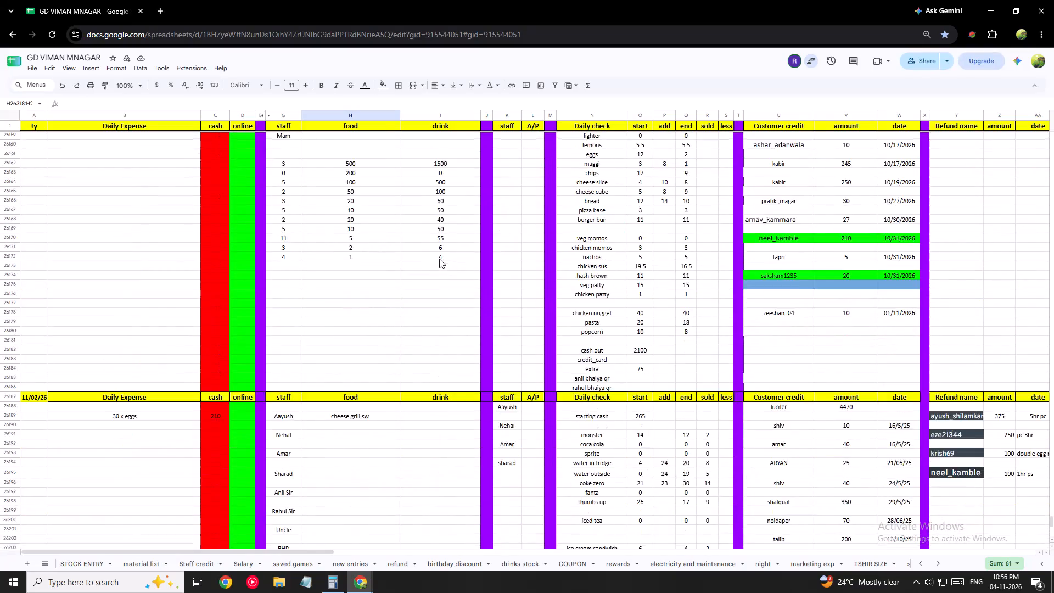
scroll(439, 259, "up", 5)
scroll(439, 259, "down", 1)
scroll(439, 259, "up", 2)
scroll(439, 259, "down", 1)
scroll(439, 259, "up", 20)
scroll(439, 259, "up", 8)
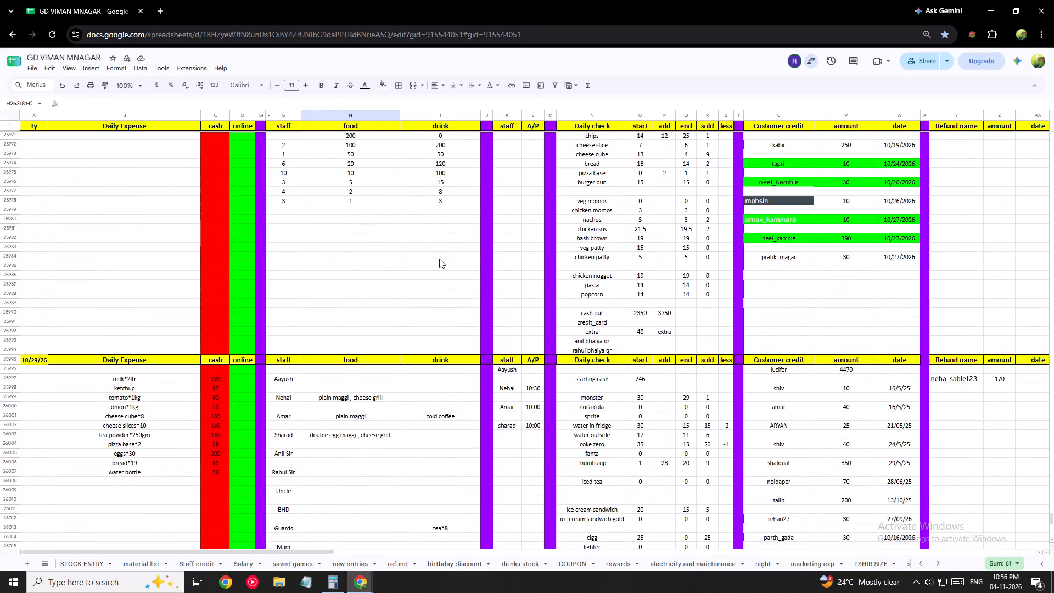
scroll(439, 259, "up", 7)
scroll(439, 259, "down", 1)
scroll(439, 259, "up", 7)
scroll(328, 307, "up", 5)
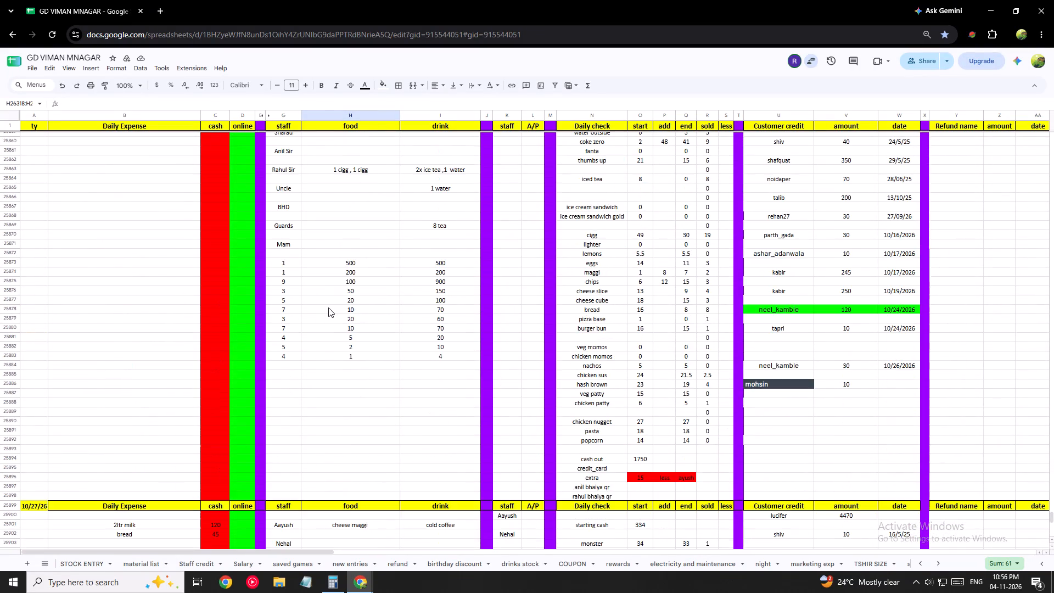
scroll(328, 307, "up", 7)
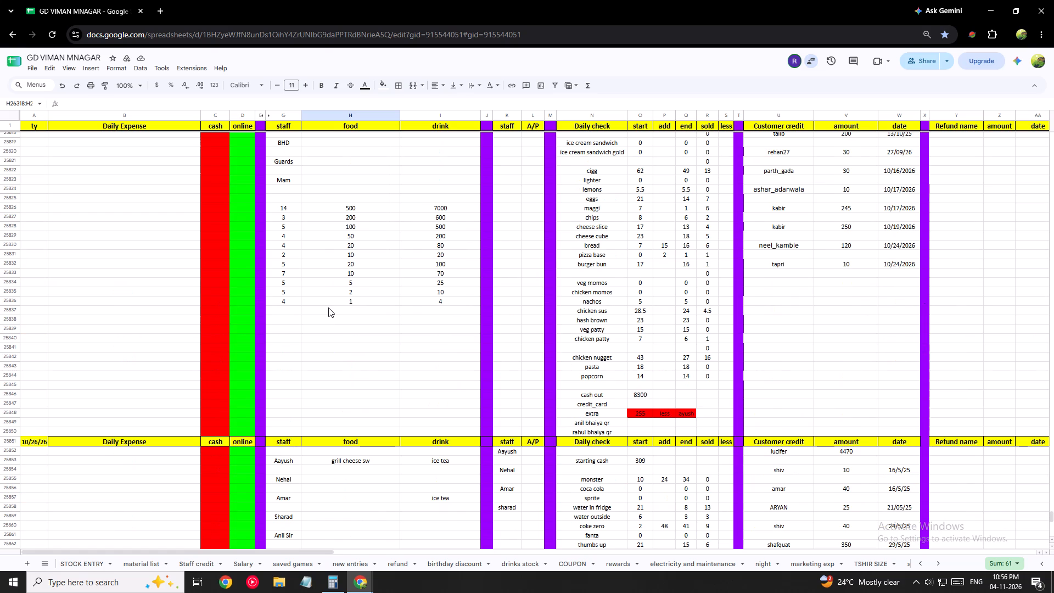
scroll(328, 307, "up", 4)
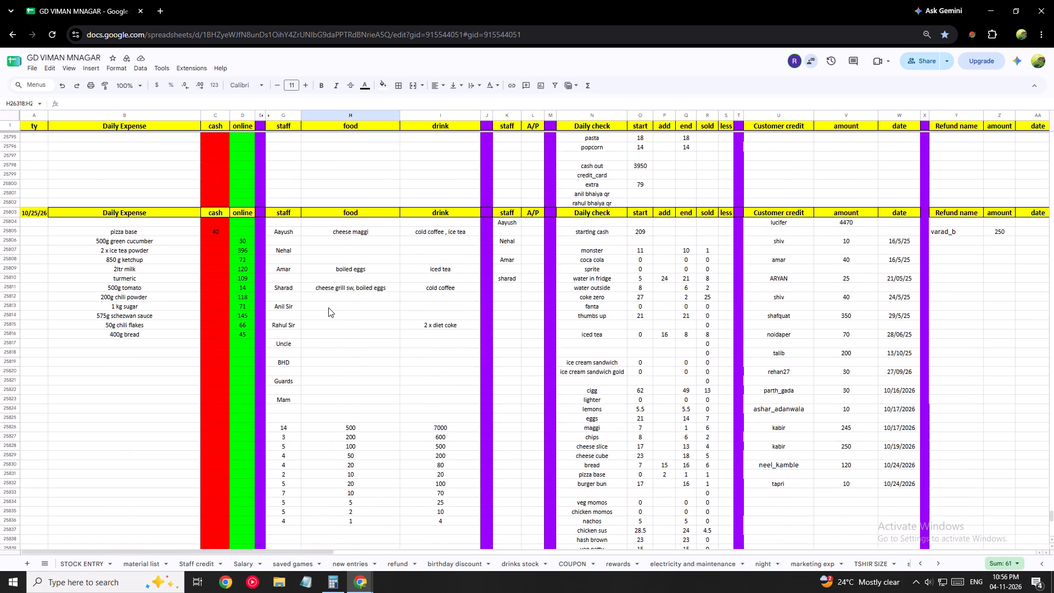
scroll(328, 307, "up", 2)
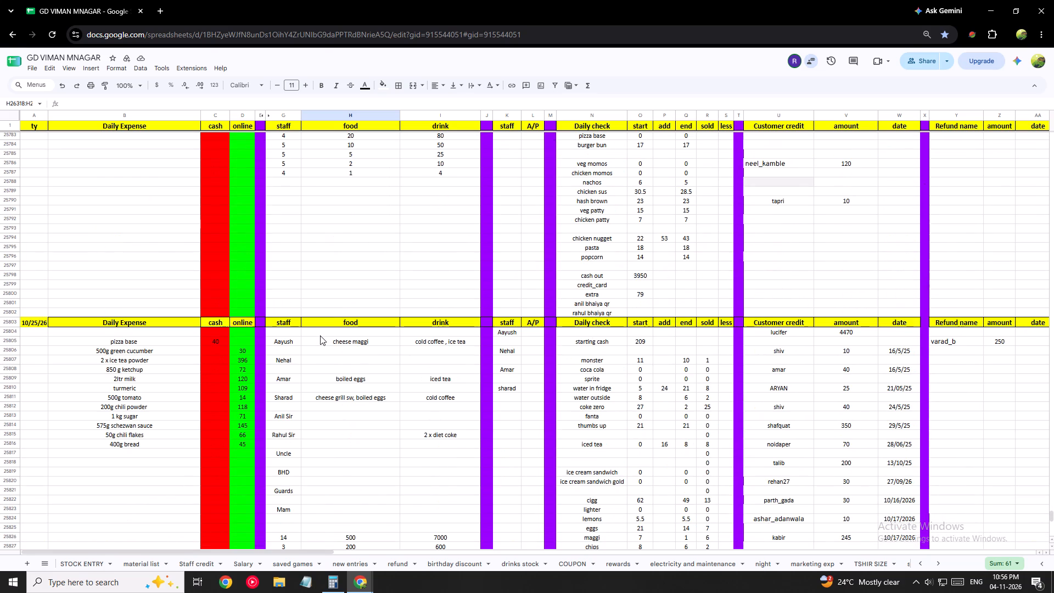
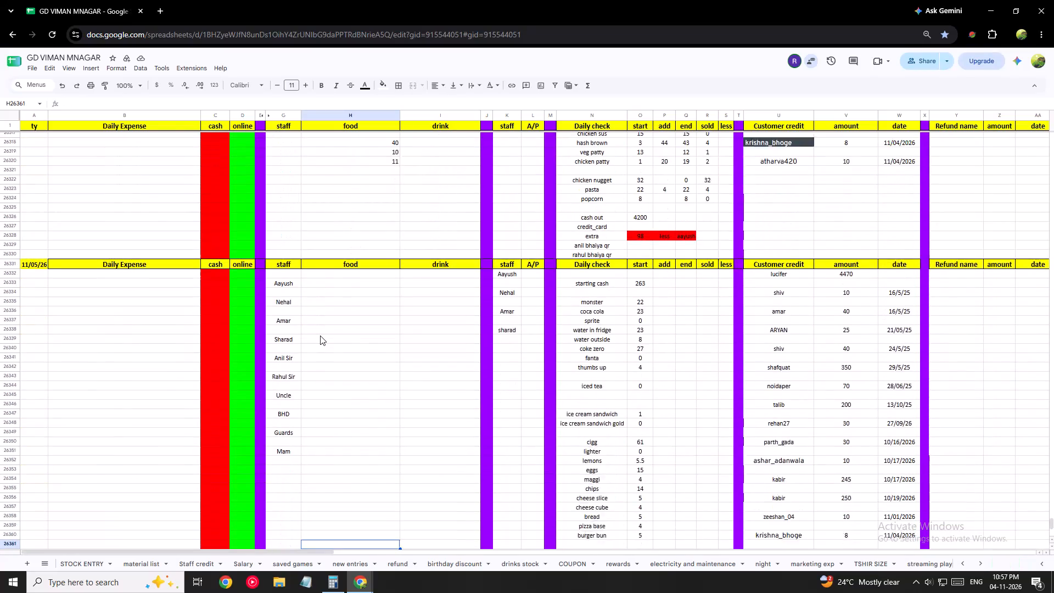
Examine the empty area beyond the last daily records and return to the start of the 11/05/26 section beside its staff list.
key("ctrl+Down")
key("ctrl+Right")
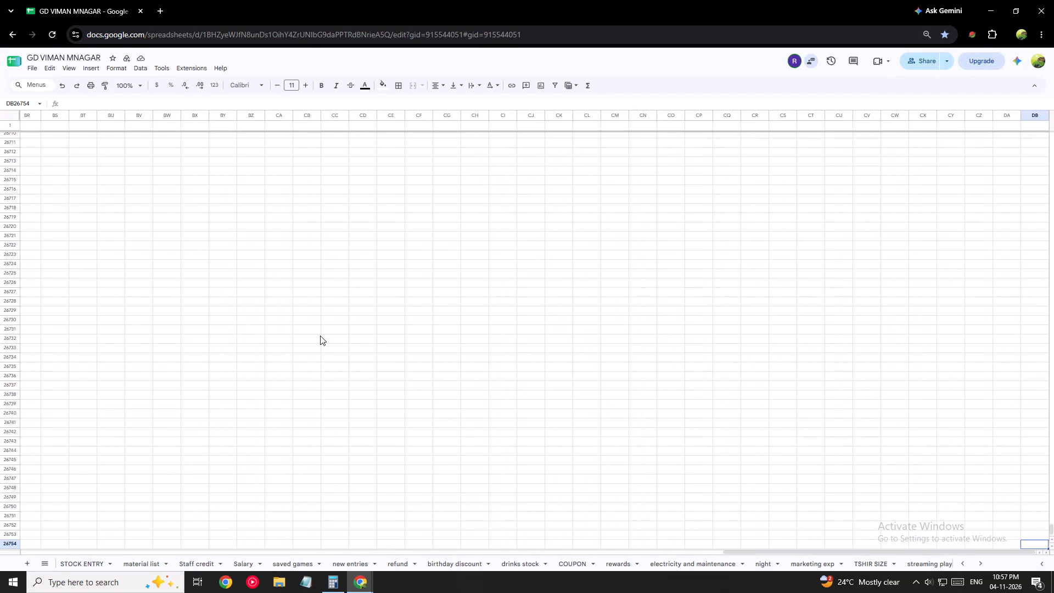
key("Left")
key("Left")
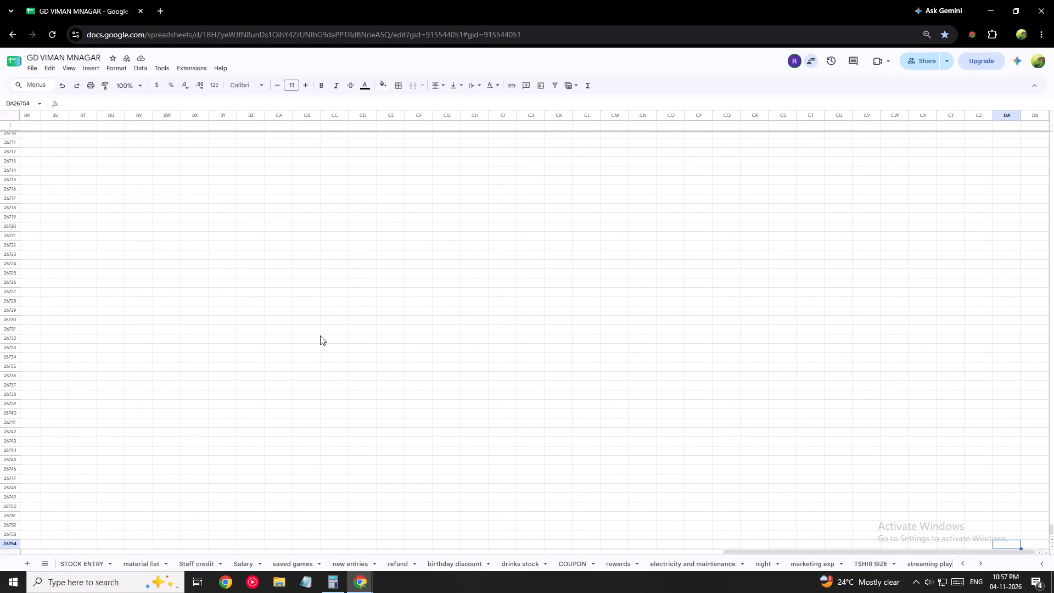
key("Left")
key("Left")
key("Left")
key("Left")
key("Left")
key("Left")
key("Left")
key("Left")
key("Left")
key("Left")
key("Left")
key("Left")
key("Left")
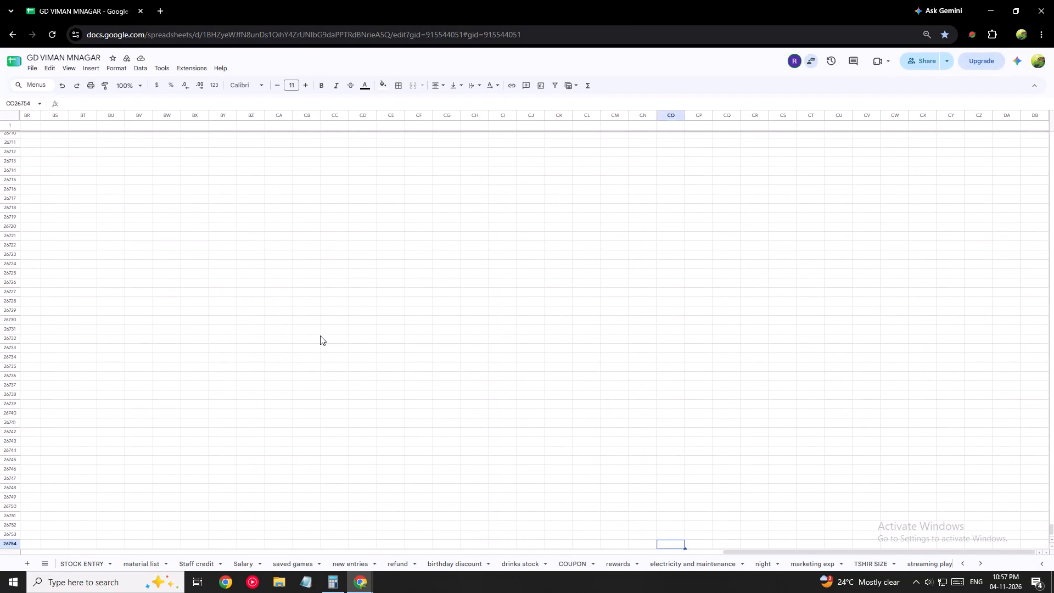
key("Left")
key("Left")
key("Left")
key("Left")
key("Left")
key("Left")
key("Left")
key("Left")
key("Left")
key("Left")
key("Left")
key("Left")
key("Left")
key("Left")
key("Left")
key("Left")
key("Left")
key("Left")
key("Left")
key("Left")
key("Left")
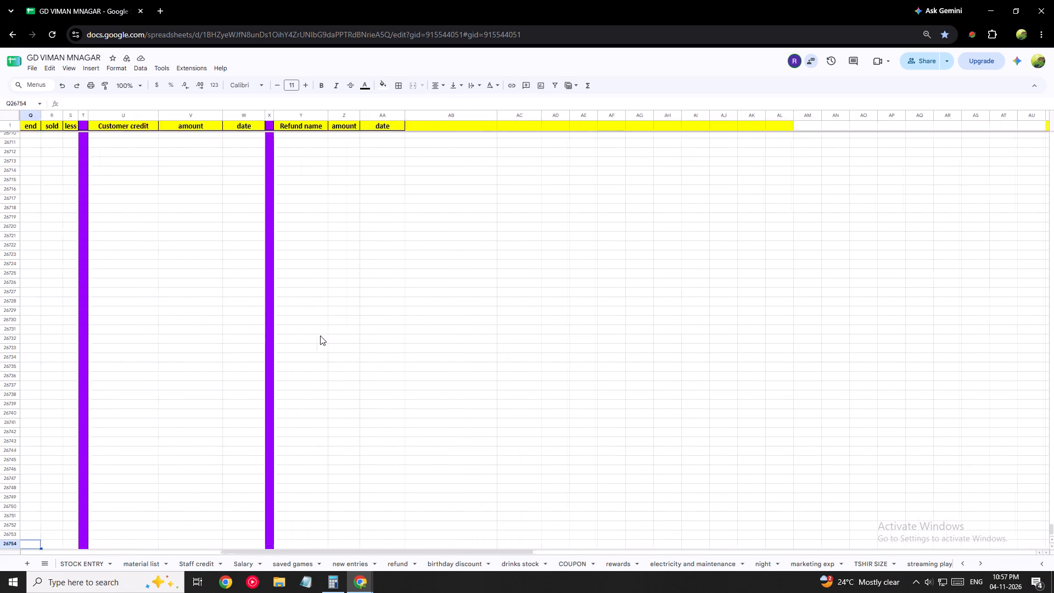
key("Up")
key("Up")
key("Up")
key("Up")
key("Up")
key("Up")
key("Up")
key("Up")
key("Up")
key("Up")
key("Up")
key("Up")
key("Up")
key("Up")
key("Up")
key("Up")
key("Up")
key("Up")
key("Up")
key("Up")
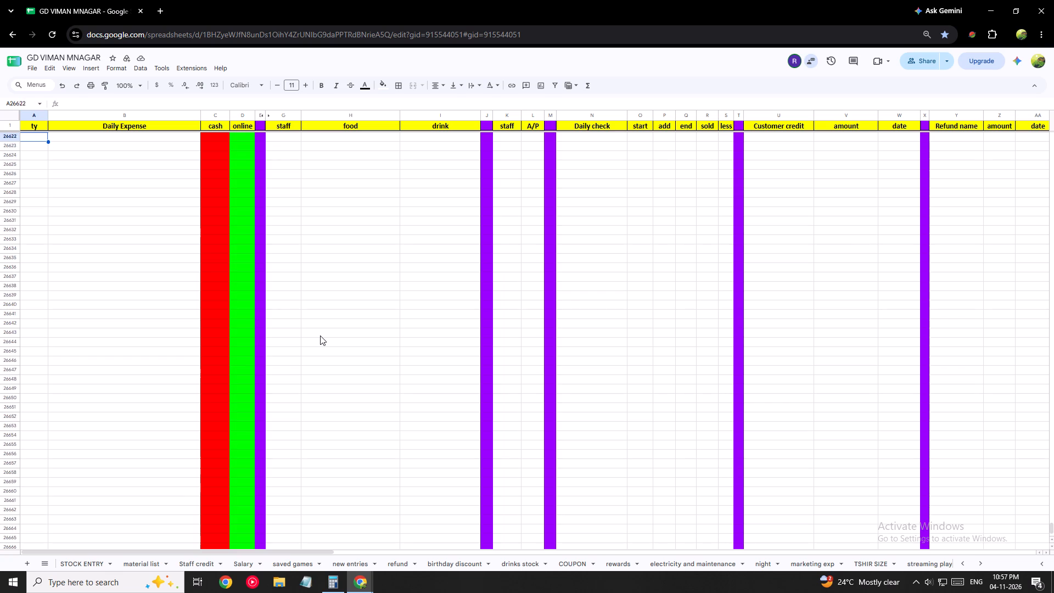
key("ctrl+Up")
key("Right")
key("Right")
key("Right")
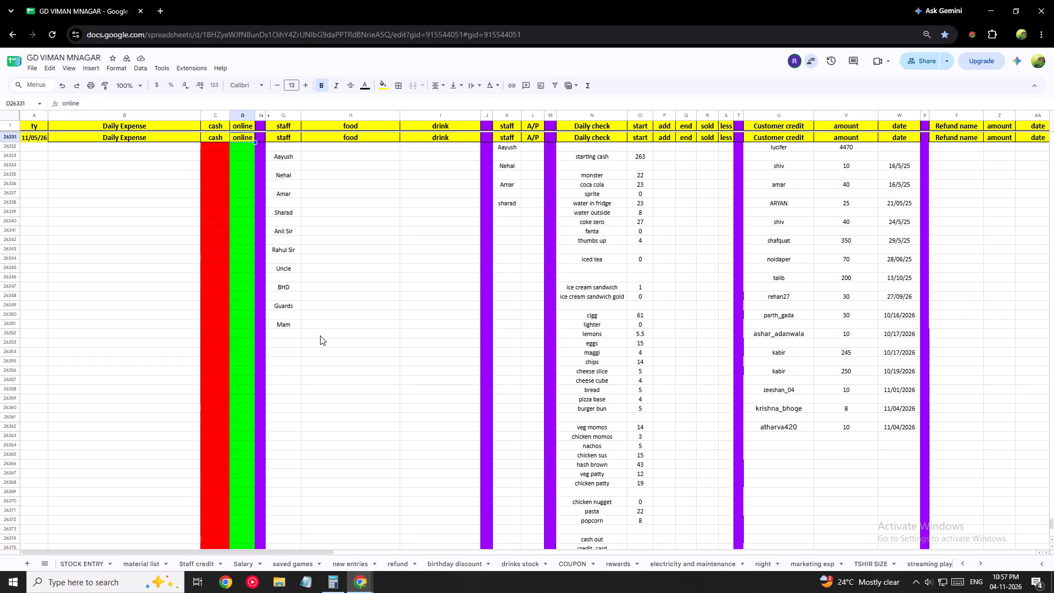
key("Right")
key("Down")
key("Down")
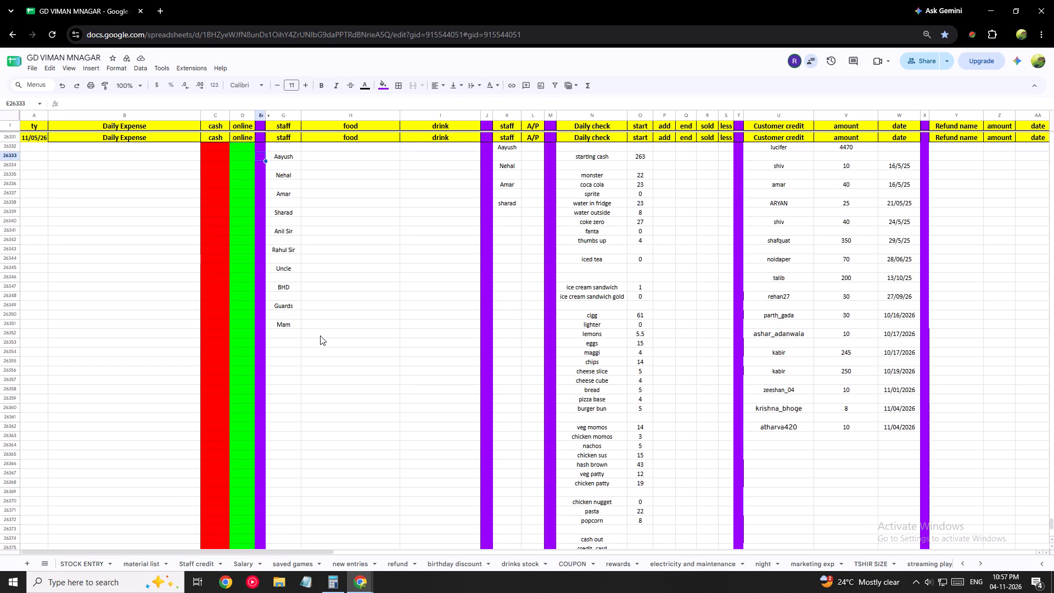
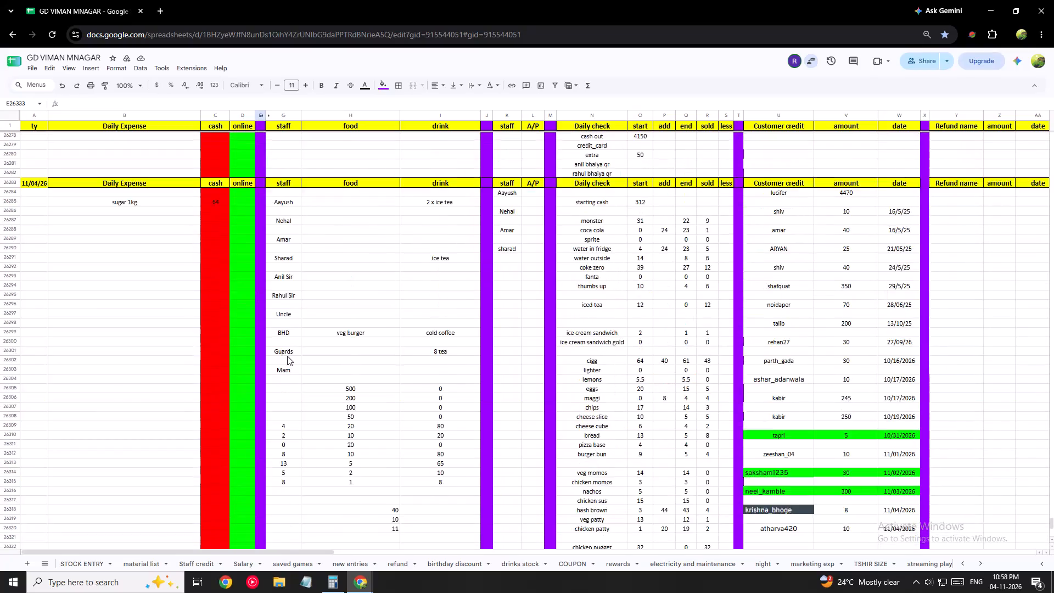
Look back through the daily records from the 11/04/26 section to the start of the 10/27/26 section.
scroll(288, 356, "down", 1)
scroll(288, 356, "up", 11)
scroll(291, 346, "down", 1)
scroll(291, 346, "up", 14)
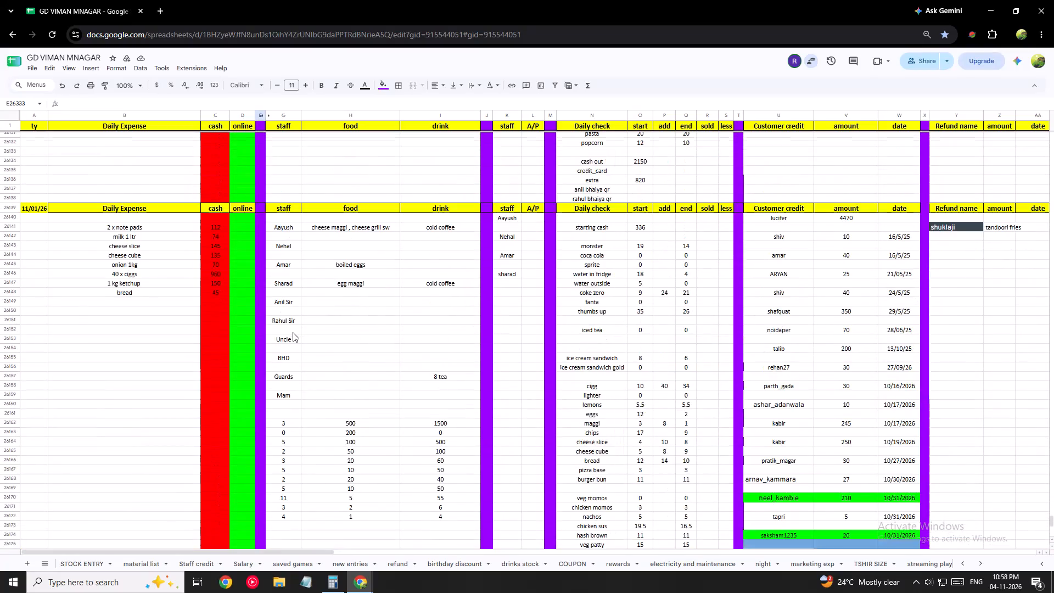
scroll(293, 332, "up", 20)
scroll(293, 332, "up", 10)
scroll(293, 330, "down", 1)
scroll(293, 330, "up", 2)
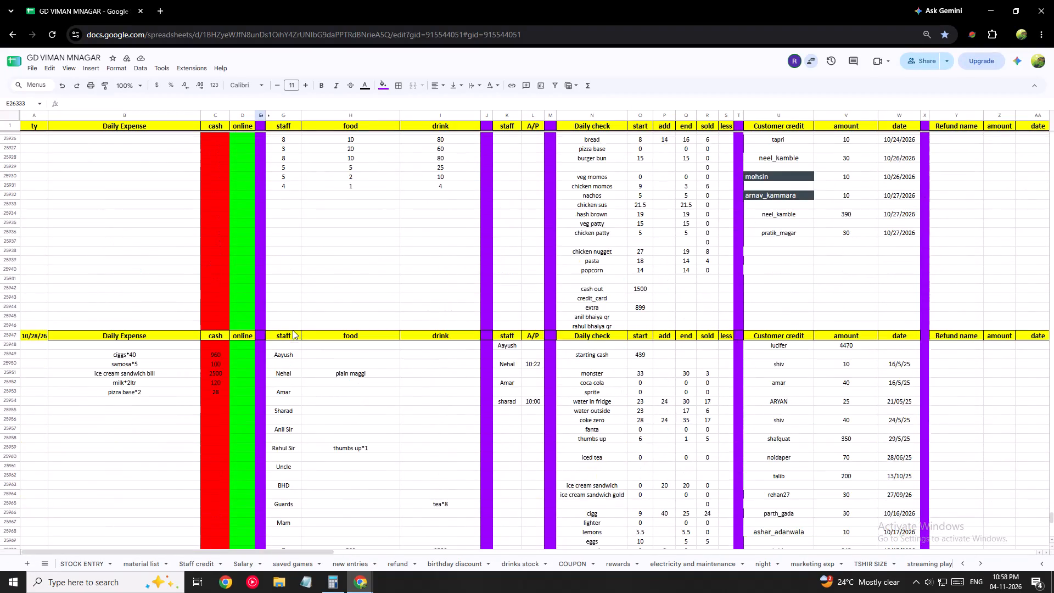
scroll(293, 330, "up", 2)
scroll(293, 327, "down", 1)
scroll(293, 327, "up", 8)
scroll(290, 325, "down", 1)
scroll(290, 325, "up", 1)
Go back through the date headers from 10/27/26 to the 09/29/26 daily section.
left_click(33, 490)
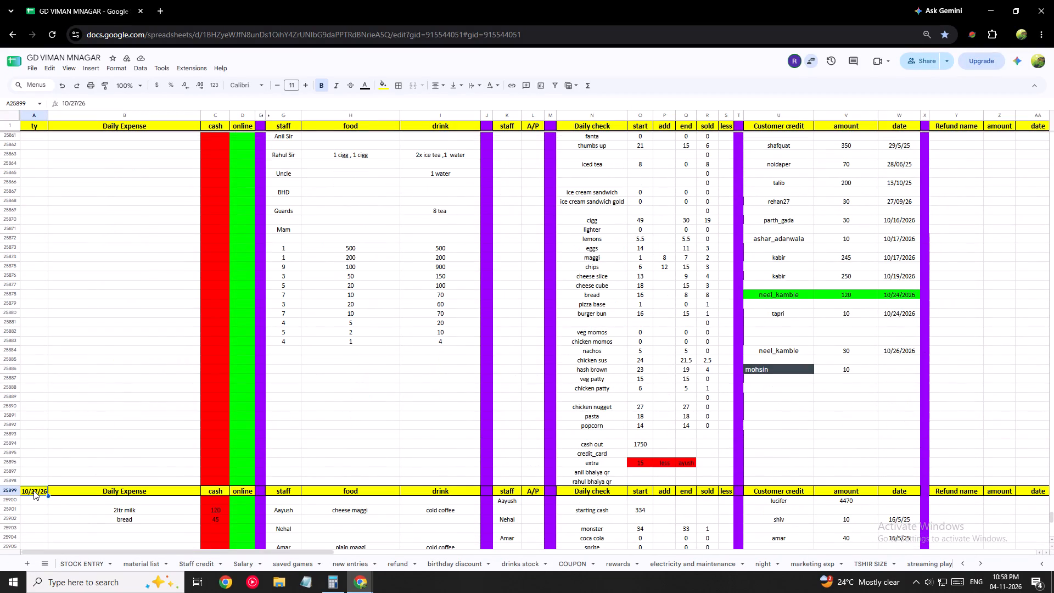
key("ctrl+Up")
key("ctrl+Up")
key("ctrl+Up")
key("ctrl+Up")
key("ctrl+Up")
key("ctrl+Up")
key("ctrl+Up")
key("ctrl+Up")
key("ctrl+Up")
key("ctrl+Up")
key("ctrl+Up")
key("ctrl+Up")
key("ctrl+Up")
key("ctrl+Up")
key("ctrl+Up")
key("ctrl+Up")
key("ctrl+Up")
key("ctrl+Up")
key("ctrl+Up")
key("ctrl+Up")
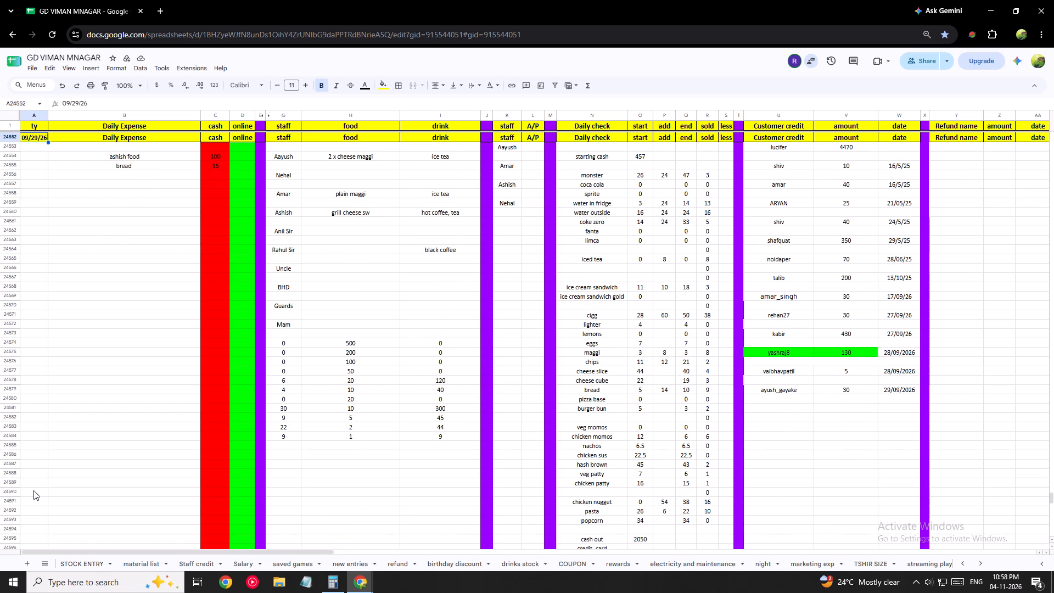
Examine the 09/30/26 daily records and continue into the 10/01/26 section's expenses, staff entries and stock counts.
key("ctrl+Down")
key("Down")
key("Down")
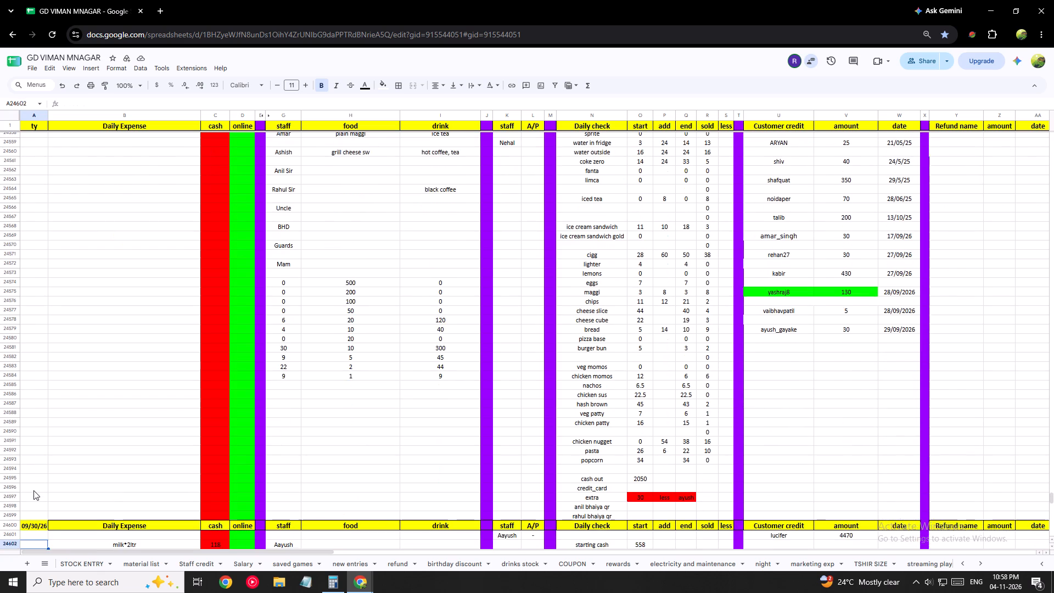
key("Down")
key("Down")
key("Down")
key("Down")
key("Down")
key("Down")
key("Down")
key("Down")
key("Down")
key("Down")
key("Down")
key("Down")
key("Down")
key("Down")
key("Down")
key("Down")
key("Down")
key("Down")
key("Down")
key("Down")
key("Down")
key("Down")
key("Down")
key("Down")
key("Down")
key("Down")
key("Down")
key("Down")
key("Down")
key("Down")
key("Down")
key("Down")
key("Down")
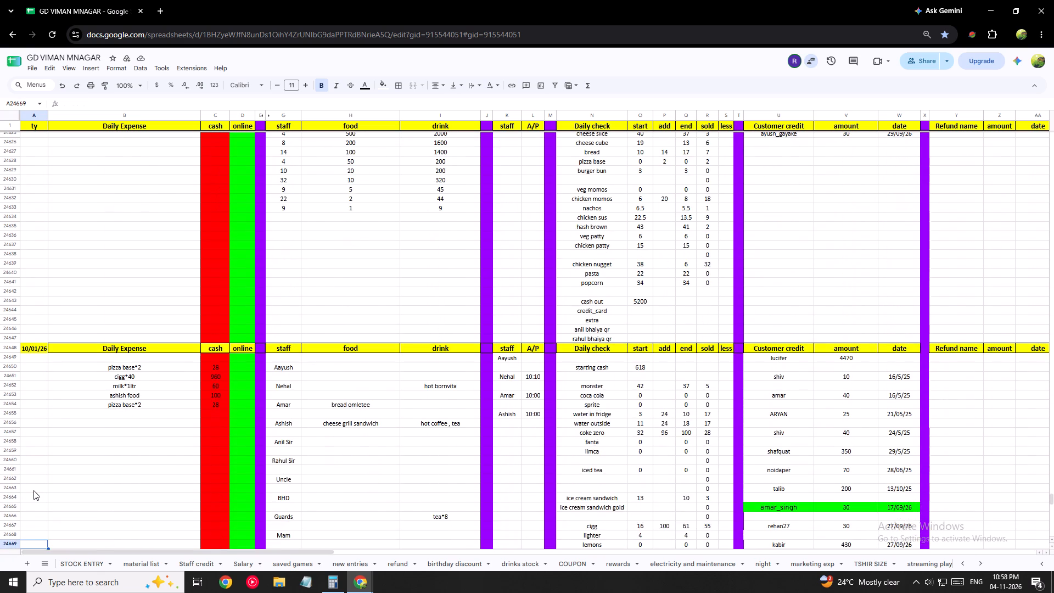
Examine the rest of the 10/01/26 records, including cash denominations and customer credits, as far as the 10/02/26 expenses.
key("Down")
key("Down")
key("Down")
key("Down")
key("Down")
key("Down")
key("Down")
key("Down")
key("Down")
key("Down")
key("Down")
key("Down")
key("Down")
key("Down")
key("Down")
key("Down")
key("Down")
key("Down")
key("Down")
key("Down")
key("Down")
key("Down")
key("Down")
key("Down")
key("Down")
key("Down")
key("Down")
key("Down")
key("Down")
key("Down")
key("Down")
key("Down")
key("Down")
key("Down")
key("Down")
key("Down")
key("Down")
key("Down")
key("Down")
key("Down")
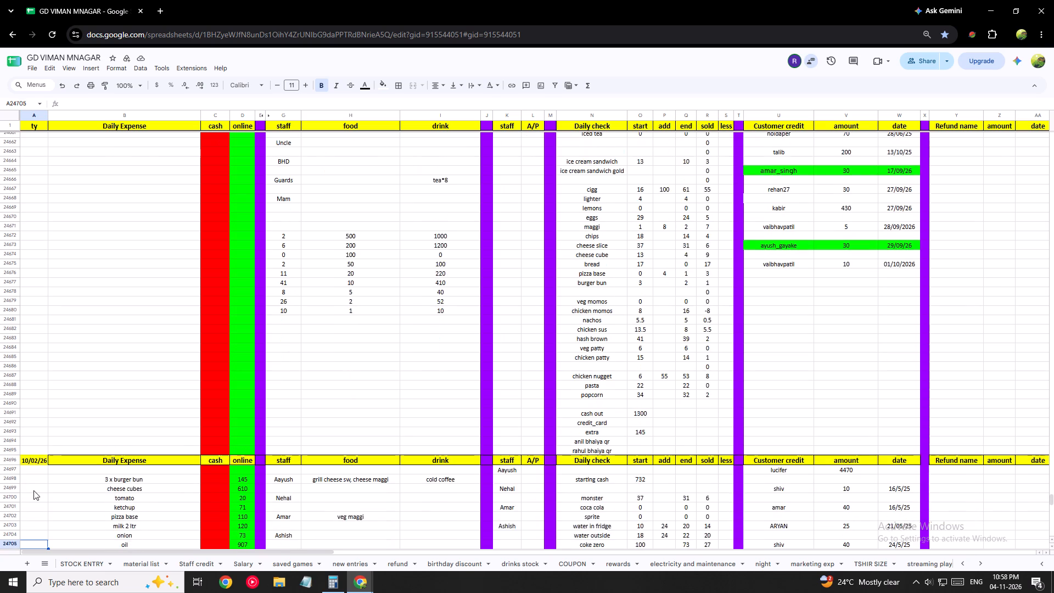
Examine the 10/02/26 daily records: expenses, staff food and drinks, cash denominations, stock counts and customer credits.
key("Down")
key("Down")
key("Down")
key("Down")
key("Down")
key("Down")
key("Down")
key("Down")
key("Down")
key("Down")
key("Down")
key("Down")
key("Down")
key("Down")
key("Down")
key("Down")
key("Down")
key("Down")
key("Down")
key("Down")
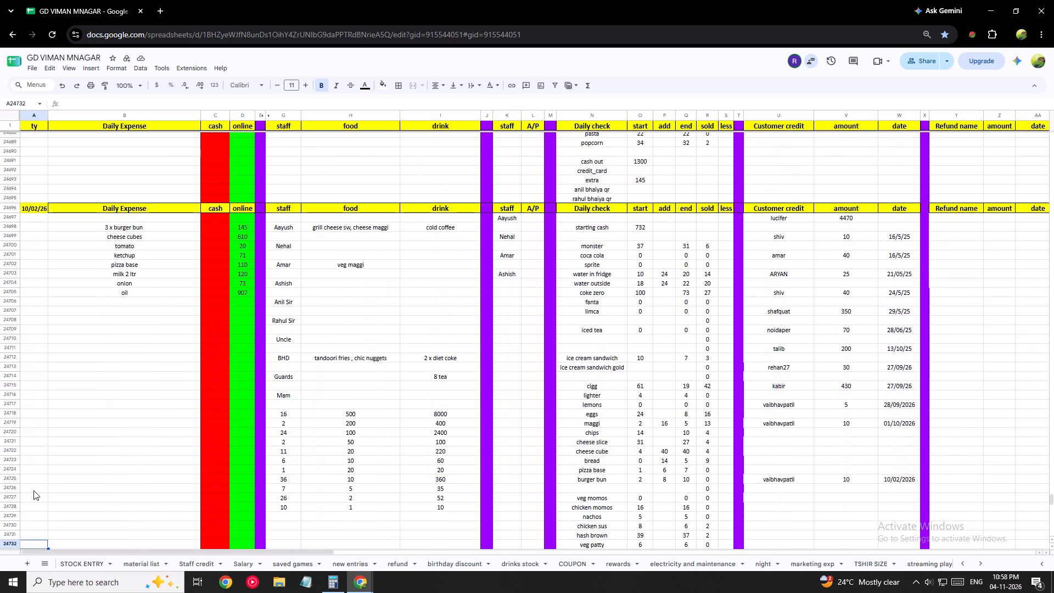
Examine the remaining 10/02/26 stock and cash-out entries and continue into the 10/03/26 expenses and staff entries.
key("Down")
key("Down")
key("Down")
key("Down")
key("Down")
key("Down")
key("Down")
key("Down")
key("Down")
key("Down")
key("Down")
key("Down")
key("Down")
key("Down")
key("Down")
key("Down")
key("Down")
key("Down")
key("Down")
key("Down")
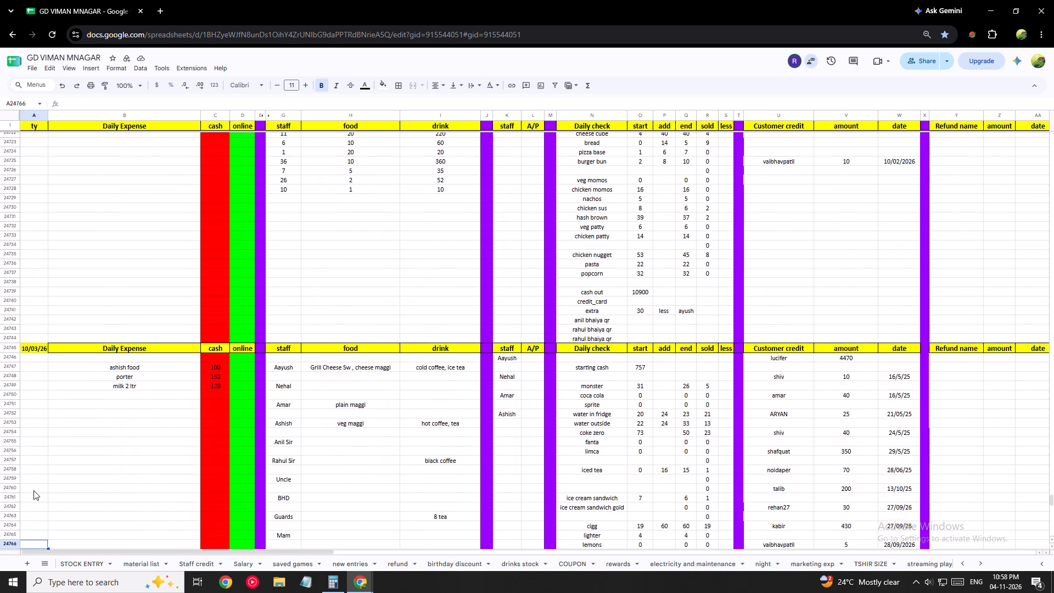
Examine the rest of the 10/03/26 records, including cash denominations, stock counts and customer credits, as far as the 10/04/26 expenses.
key("Down")
key("Down")
key("Down")
key("Down")
key("Down")
key("Down")
key("Down")
key("Down")
key("Down")
key("Down")
key("Down")
key("Down")
key("Down")
key("Down")
key("Down")
key("Down")
key("Down")
key("Down")
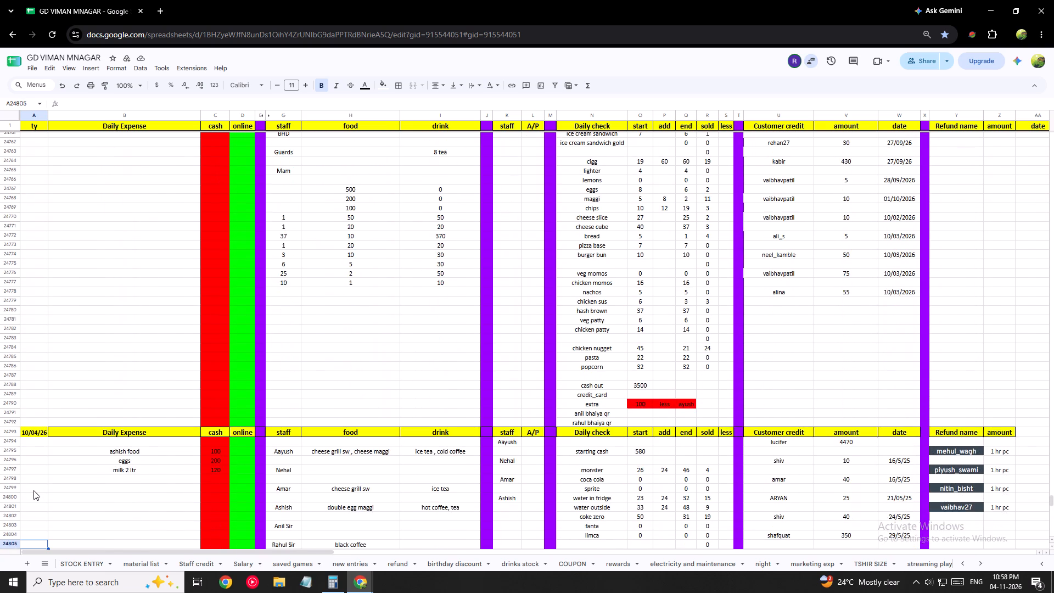
Examine the 10/04/26 staff entries, cash denominations, stock counts, customer credits and refunds up to the start of the 10/05/26 section.
key("Down")
key("Down")
key("Down")
key("Down")
key("Down")
key("Down")
key("Down")
key("Down")
key("Down")
key("Down")
key("Down")
key("Down")
key("Down")
key("Down")
key("Down")
key("Down")
key("Down")
key("Down")
key("Down")
key("Down")
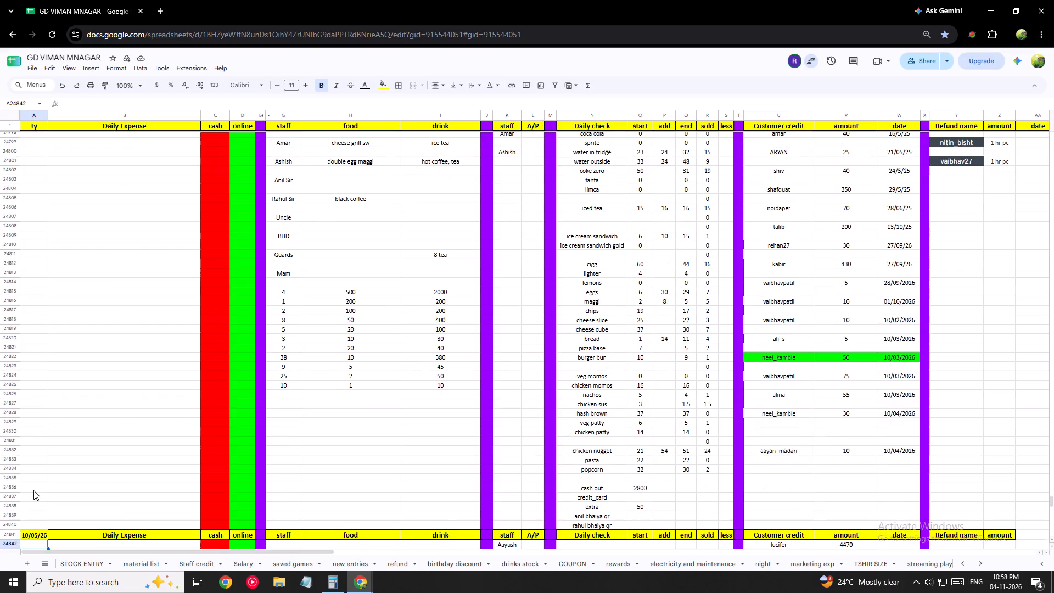
Go forward through the date headers from 10/05/26 to the 10/08/26 daily section.
key("Up")
key("ctrl+Down")
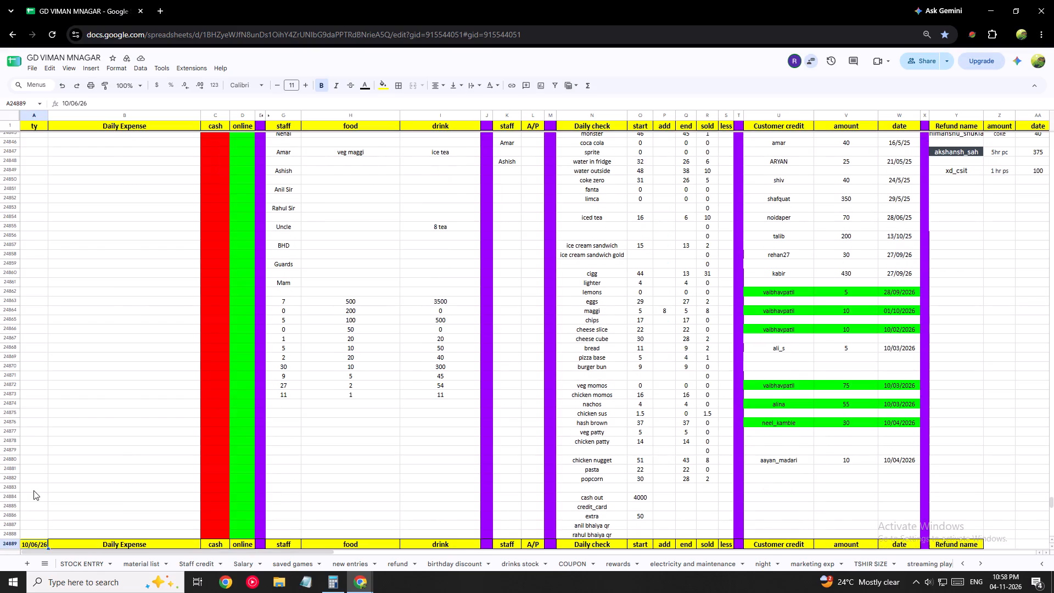
key("Up")
key("Down")
key("ctrl+Down")
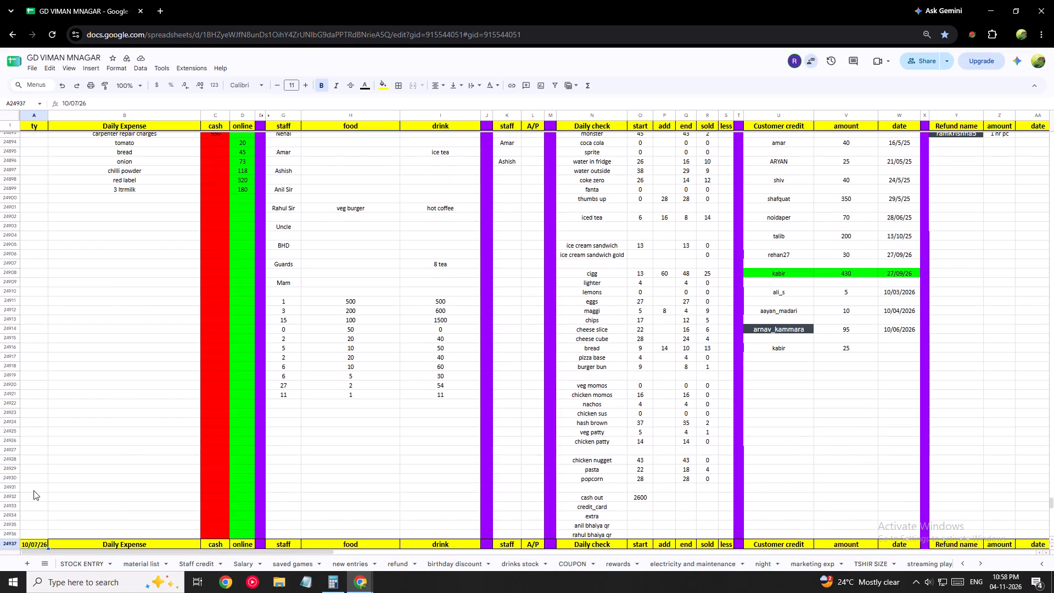
key("ctrl+Down")
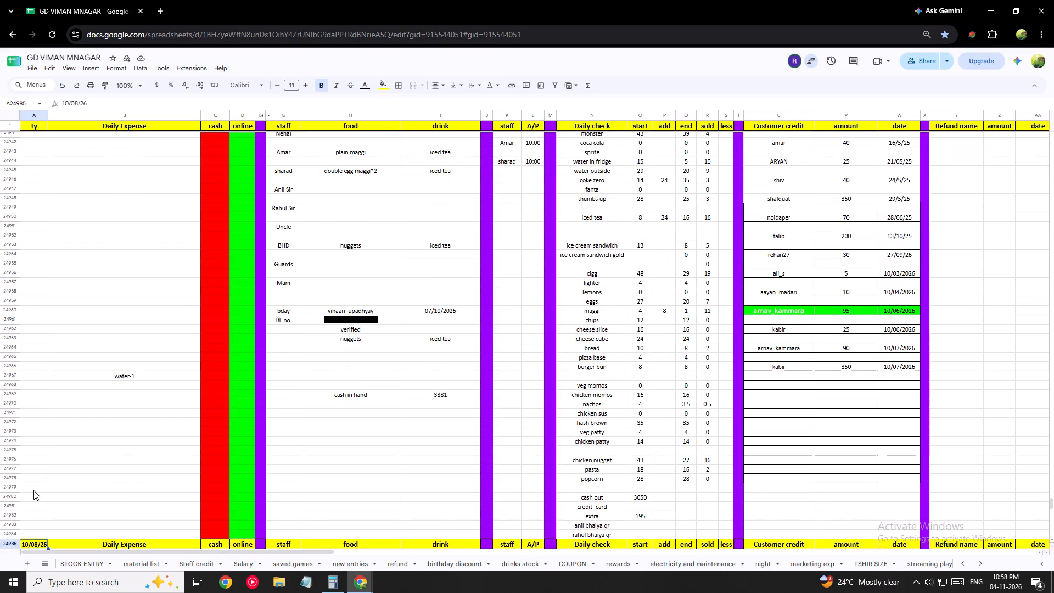
Look back up through the 10/07/26 daily records from the 10/08/26 header.
key("Up")
key("Up")
key("Up")
key("Up")
key("Up")
key("Up")
key("Up")
key("Up")
key("Up")
key("Up")
key("Up")
key("Up")
key("Up")
key("Up")
key("Up")
key("Up")
key("Up")
key("Up")
key("Up")
key("Up")
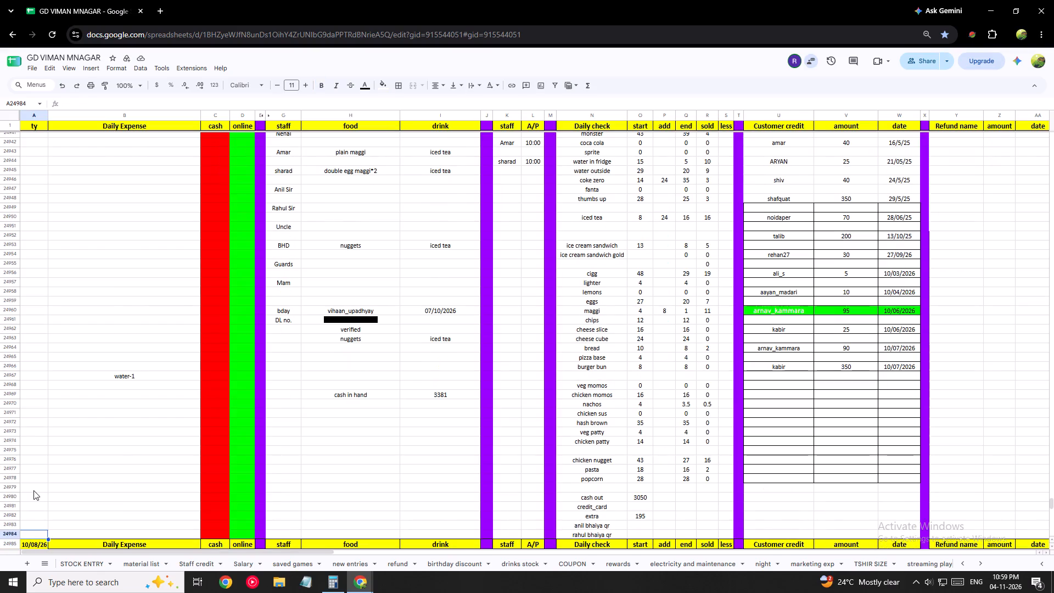